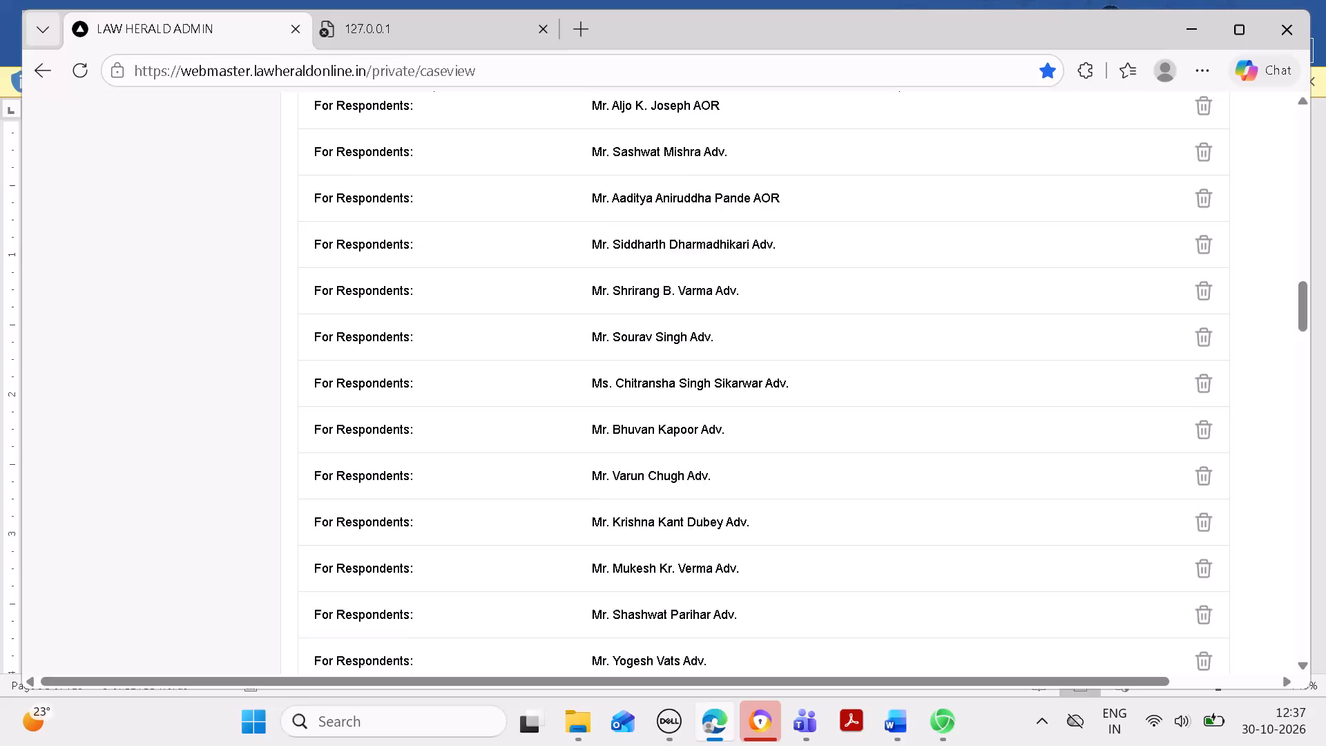
Attach the already copied advocate, Mr. Singh listed right after Mr. Henry, to the case under For Respondents.
scroll(749, 621, down, 5)
click(885, 734)
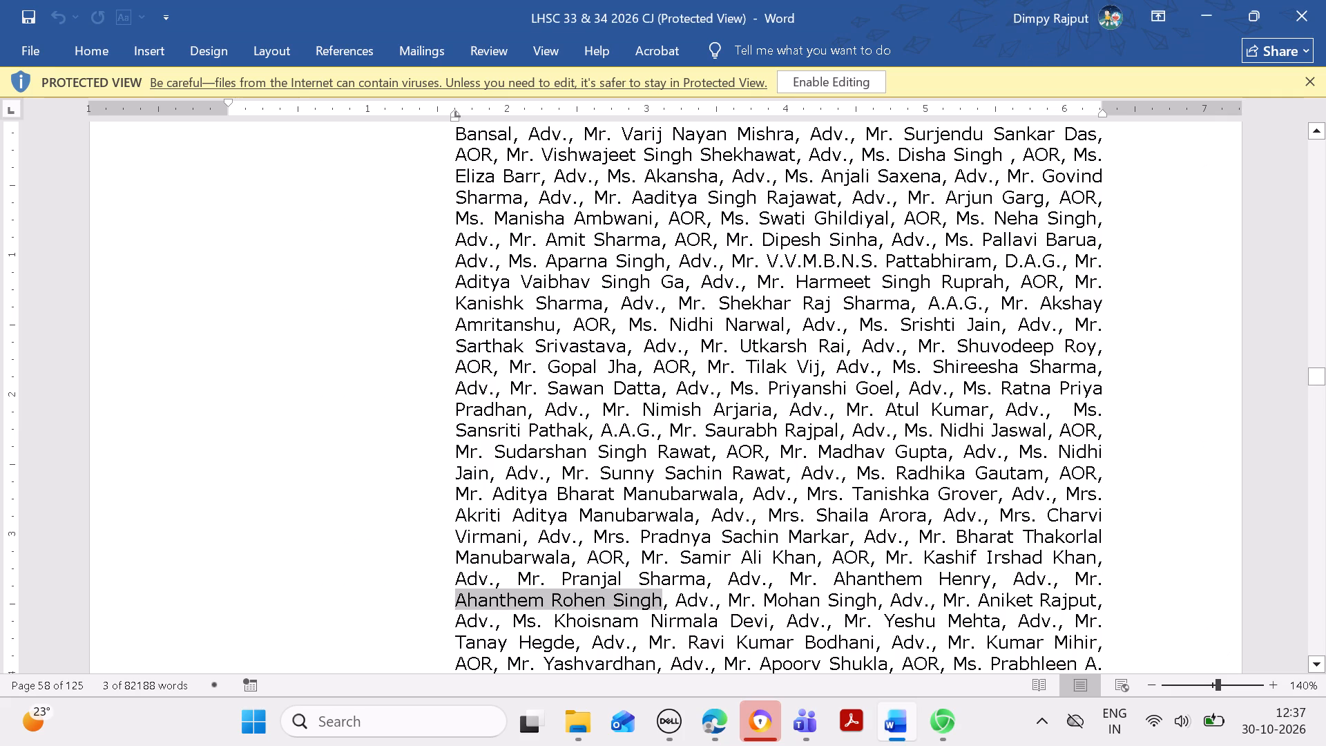
click(704, 729)
scroll(723, 630, up, 4)
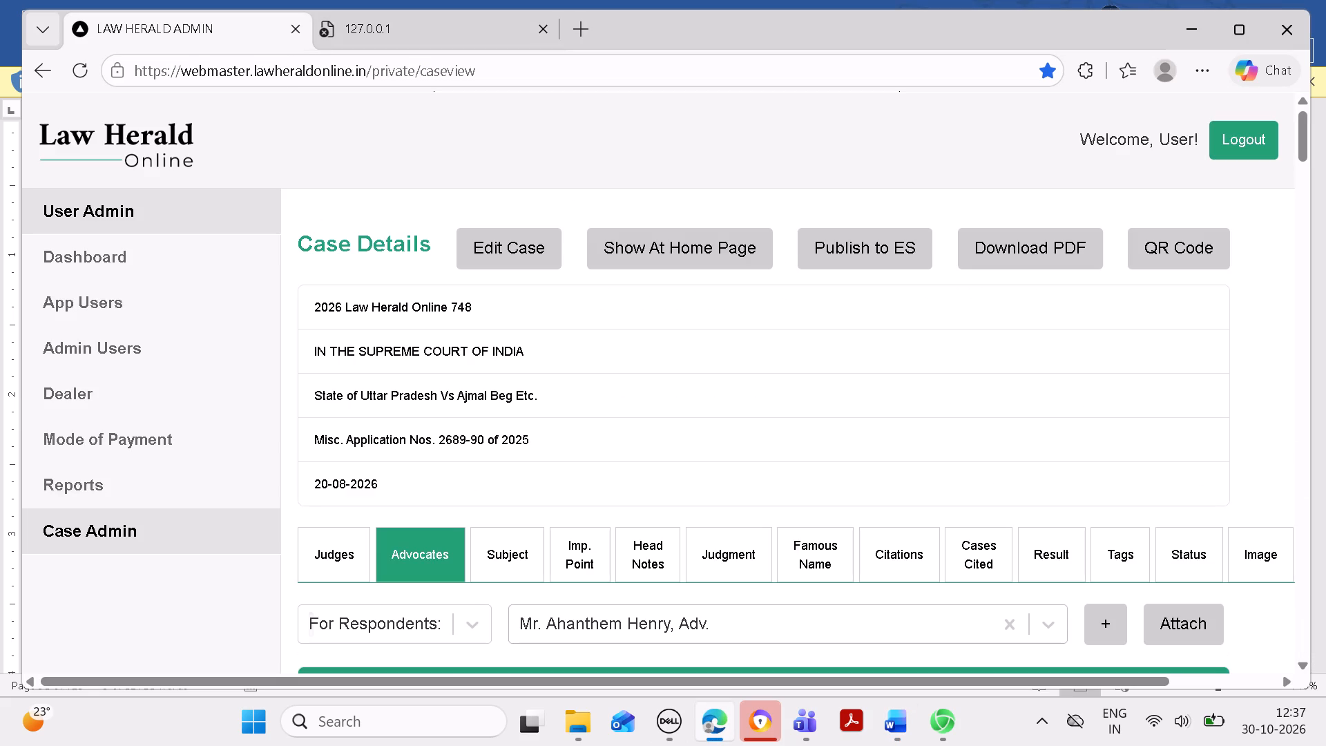
click(1000, 627)
key(ctrl+v)
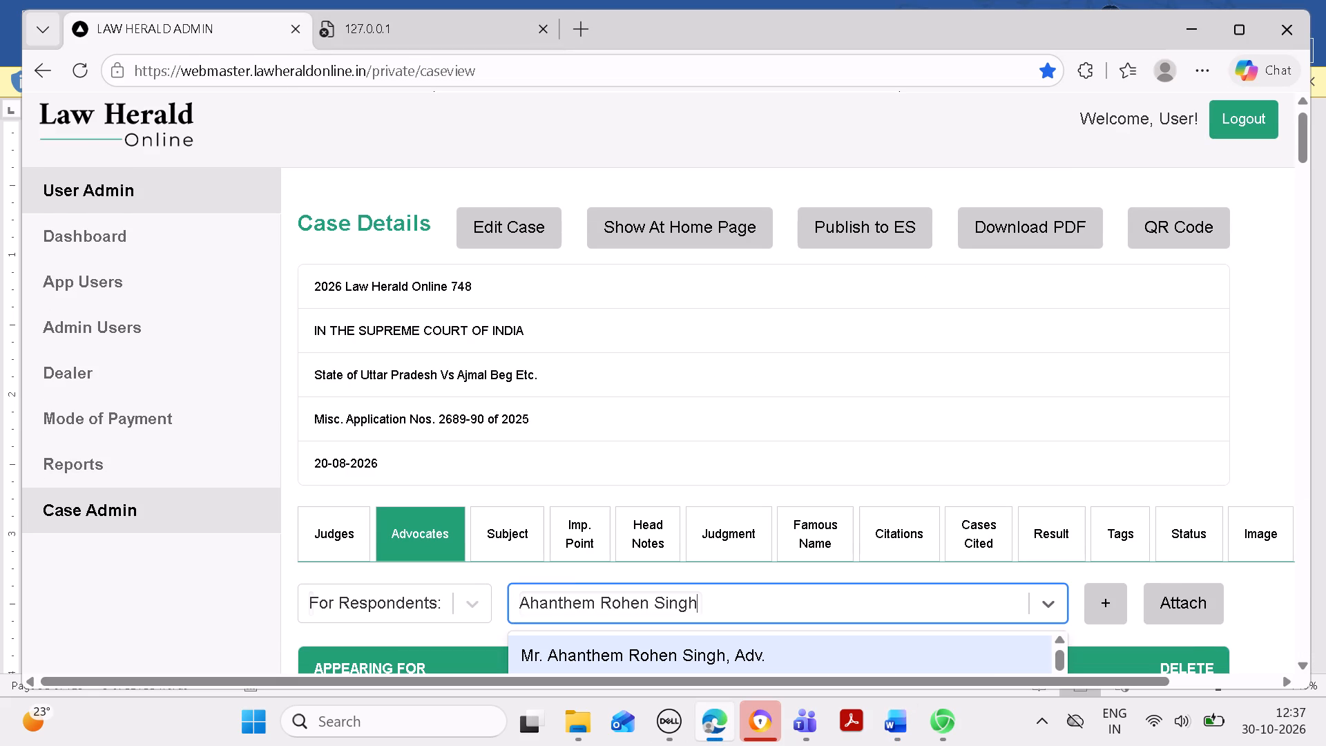
click(875, 649)
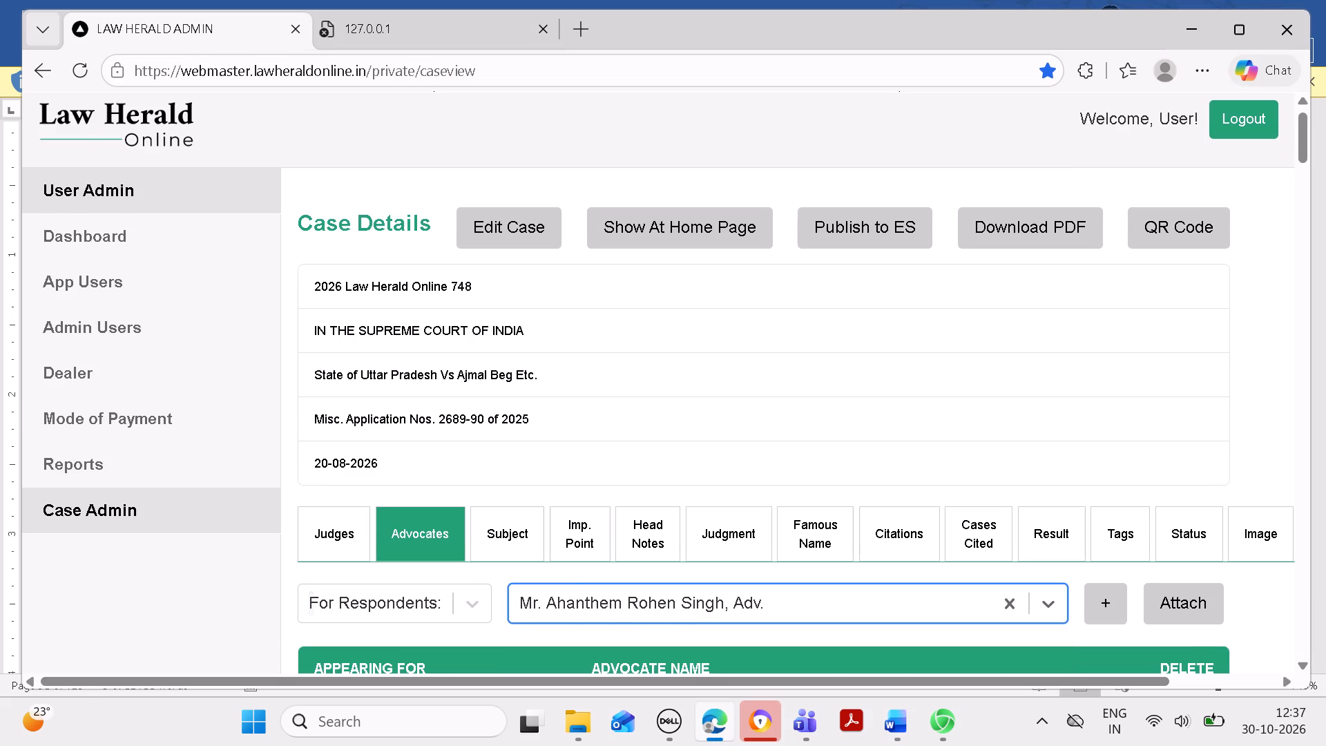
click(1181, 609)
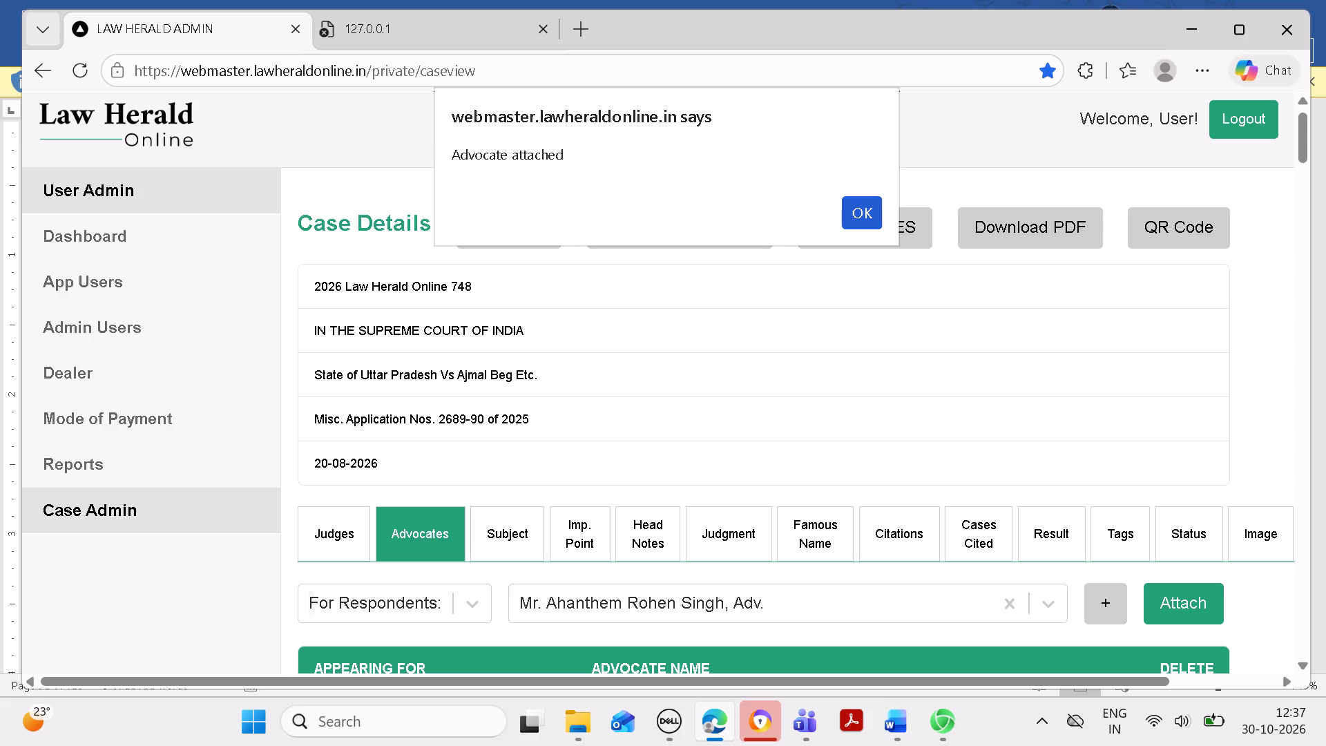
click(866, 200)
scroll(846, 417, down, 11)
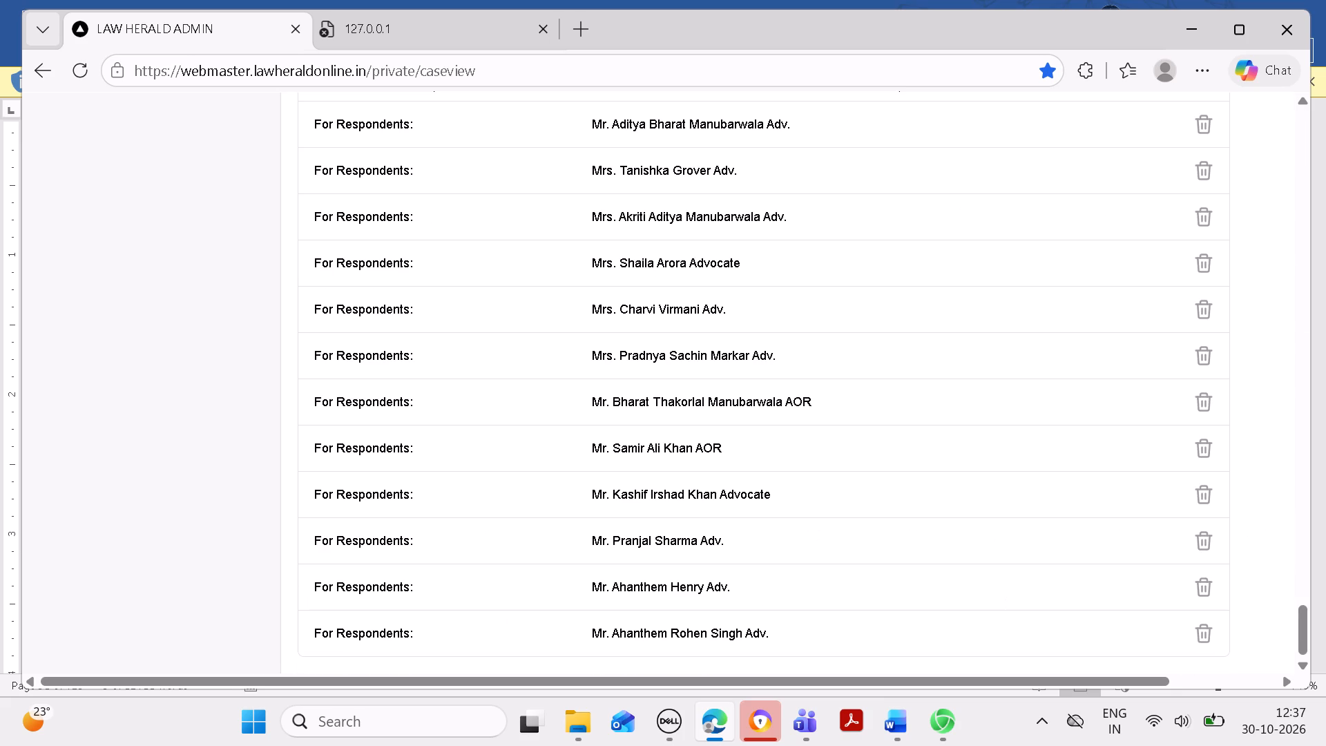
Copy the name of the next advocate, the second consecutive Mr. Singh, from the Word document and attach him For Respondents in the Edge case record.
click(887, 713)
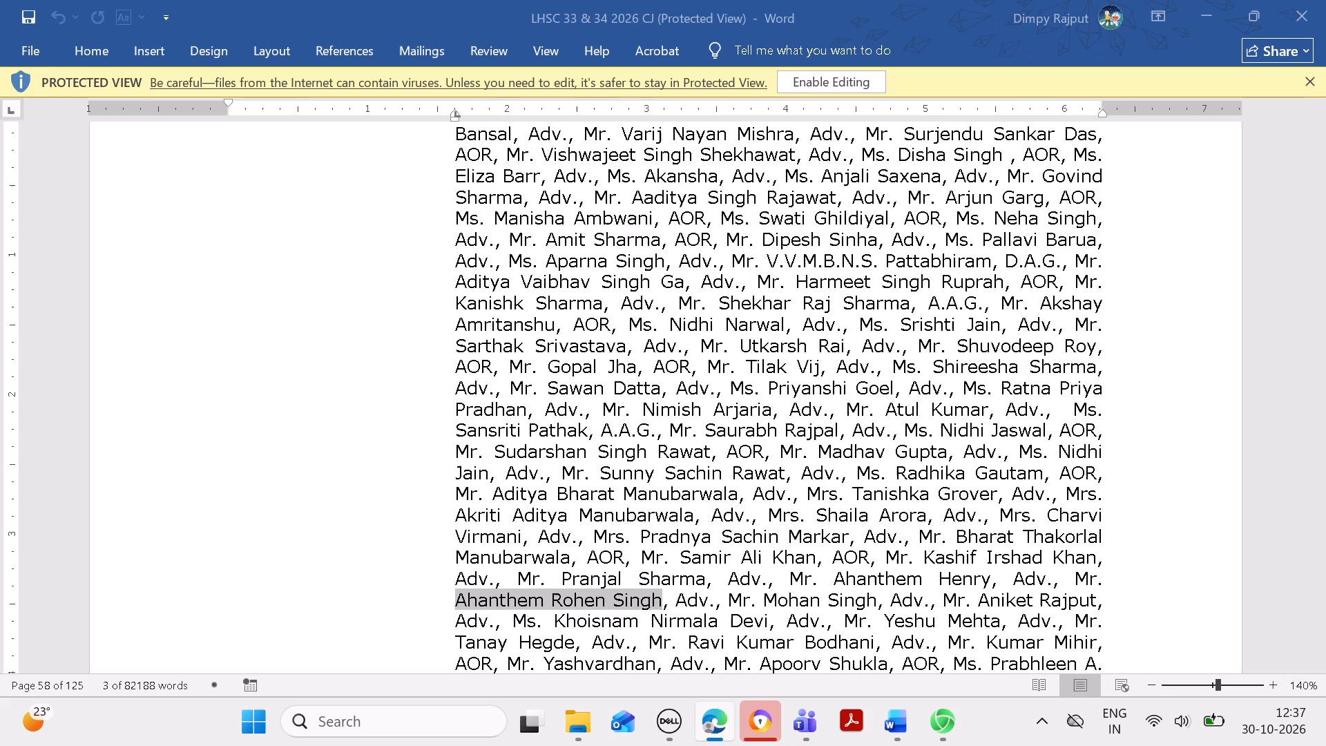
drag(762, 597, 850, 597)
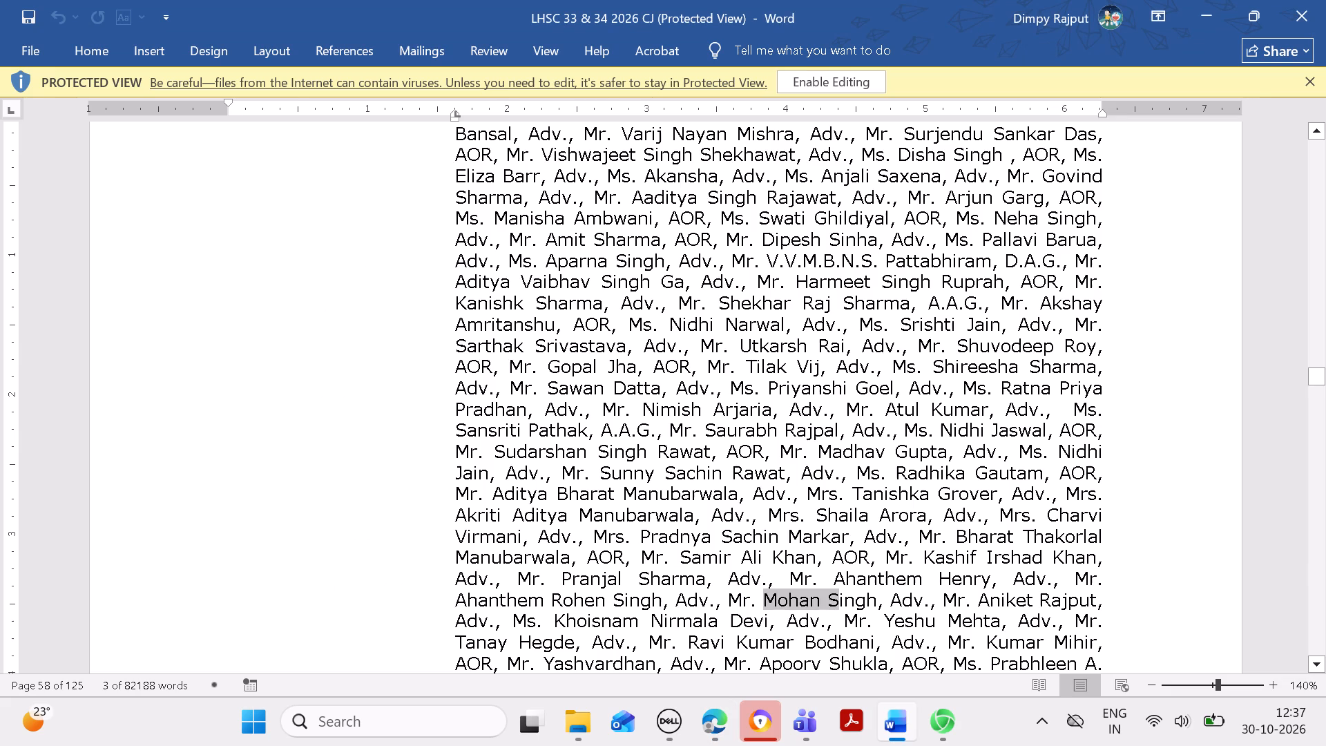
drag(850, 597, 856, 597)
key(ctrl+c)
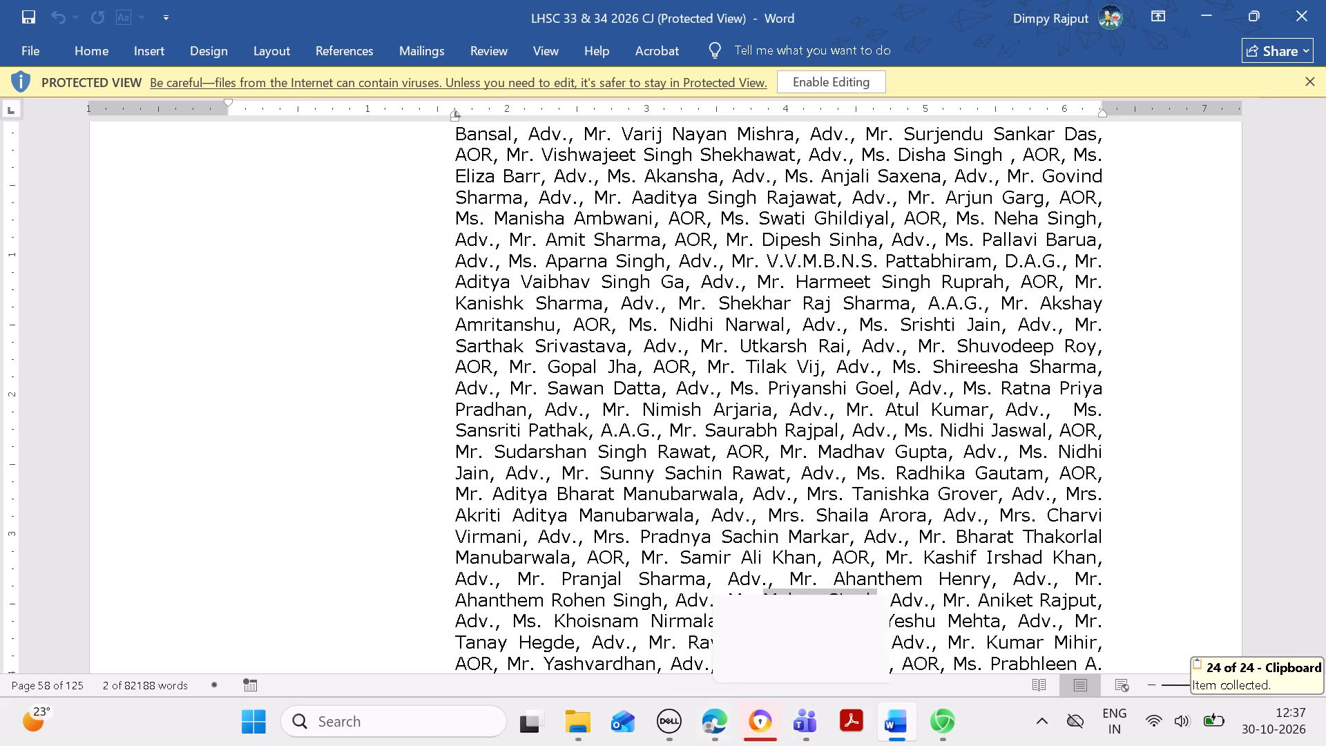
click(719, 723)
scroll(773, 615, up, 3)
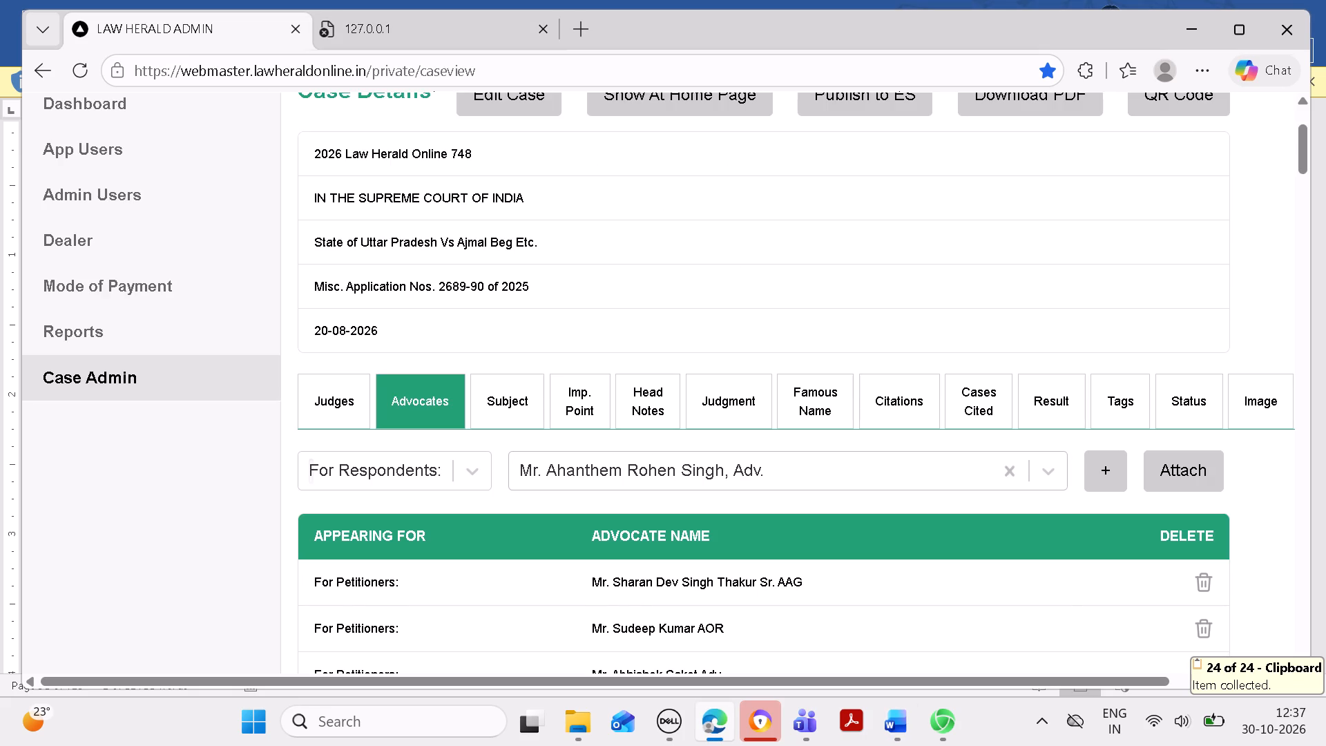
drag(1009, 468, 1008, 460)
key(ctrl+v)
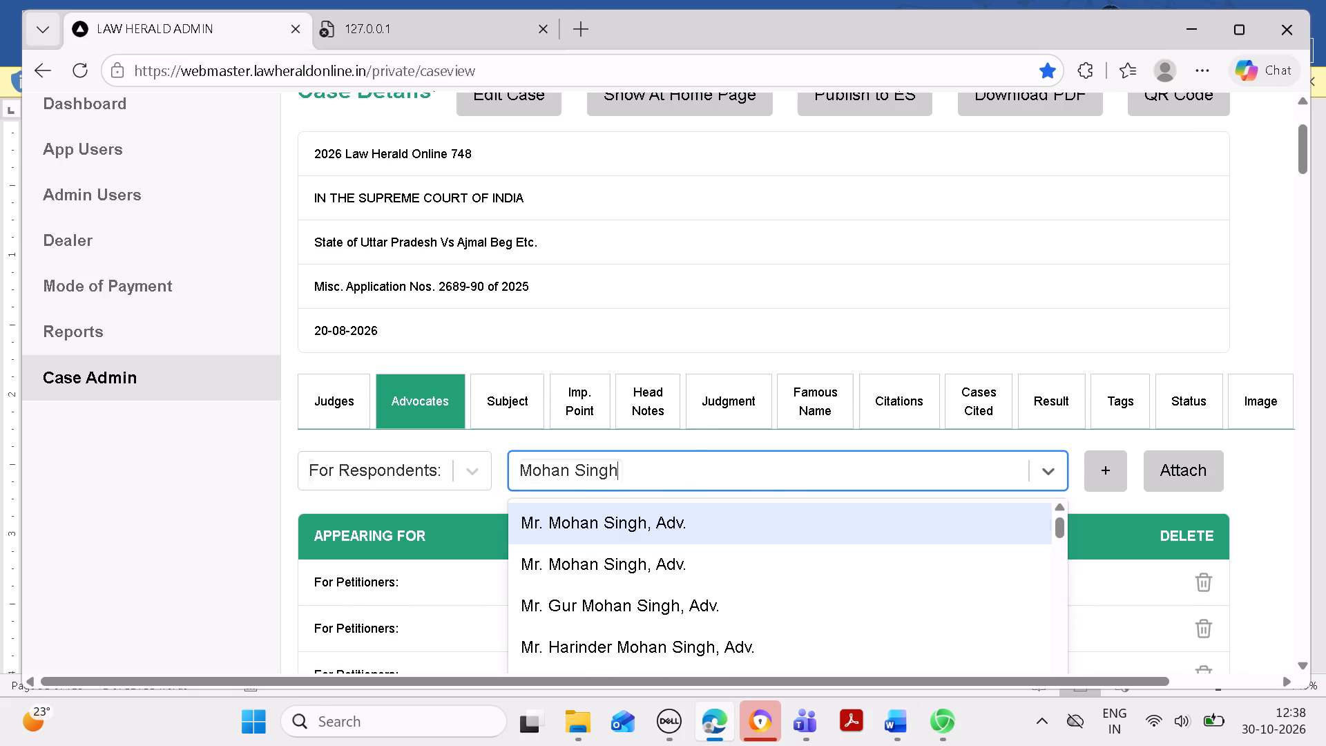
click(858, 510)
click(1186, 479)
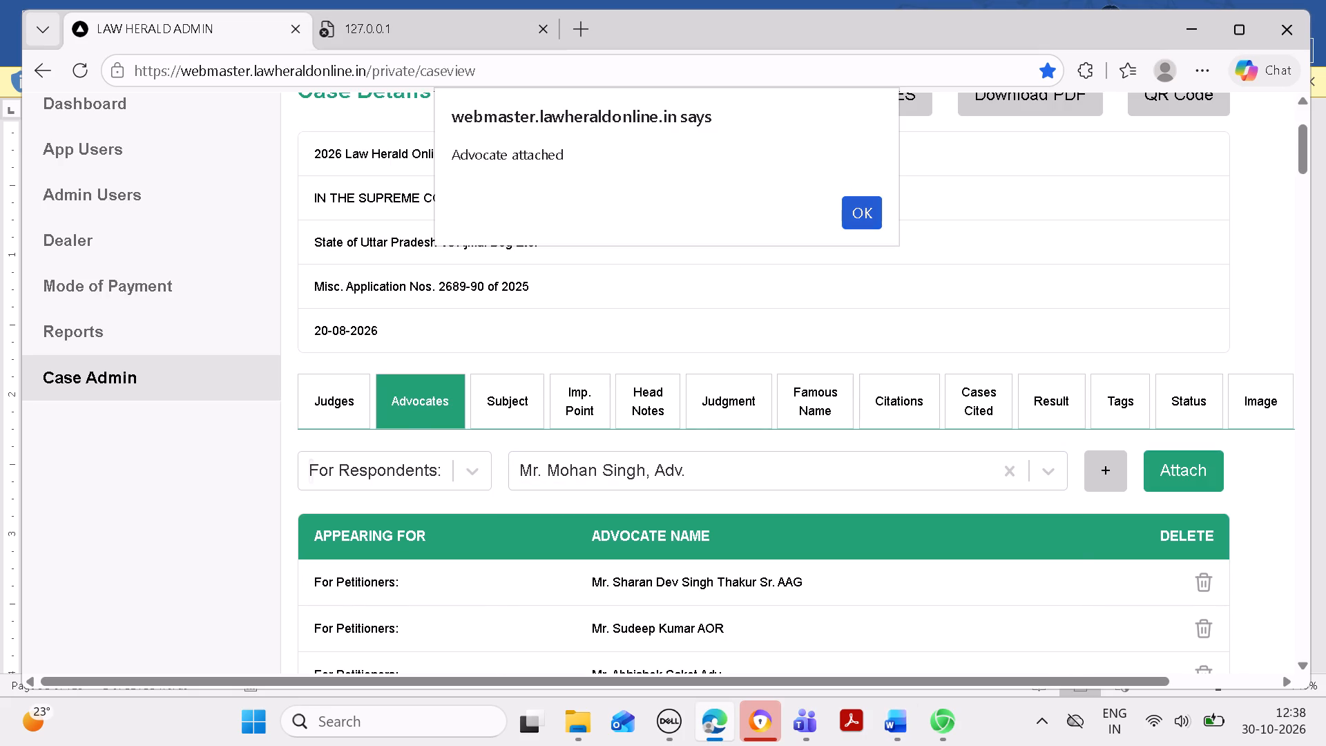
click(867, 202)
scroll(872, 264, down, 11)
Copy the next advocate's name, Mr. Rajput, from the Word document and attach him For Respondents in the Edge case record.
click(899, 720)
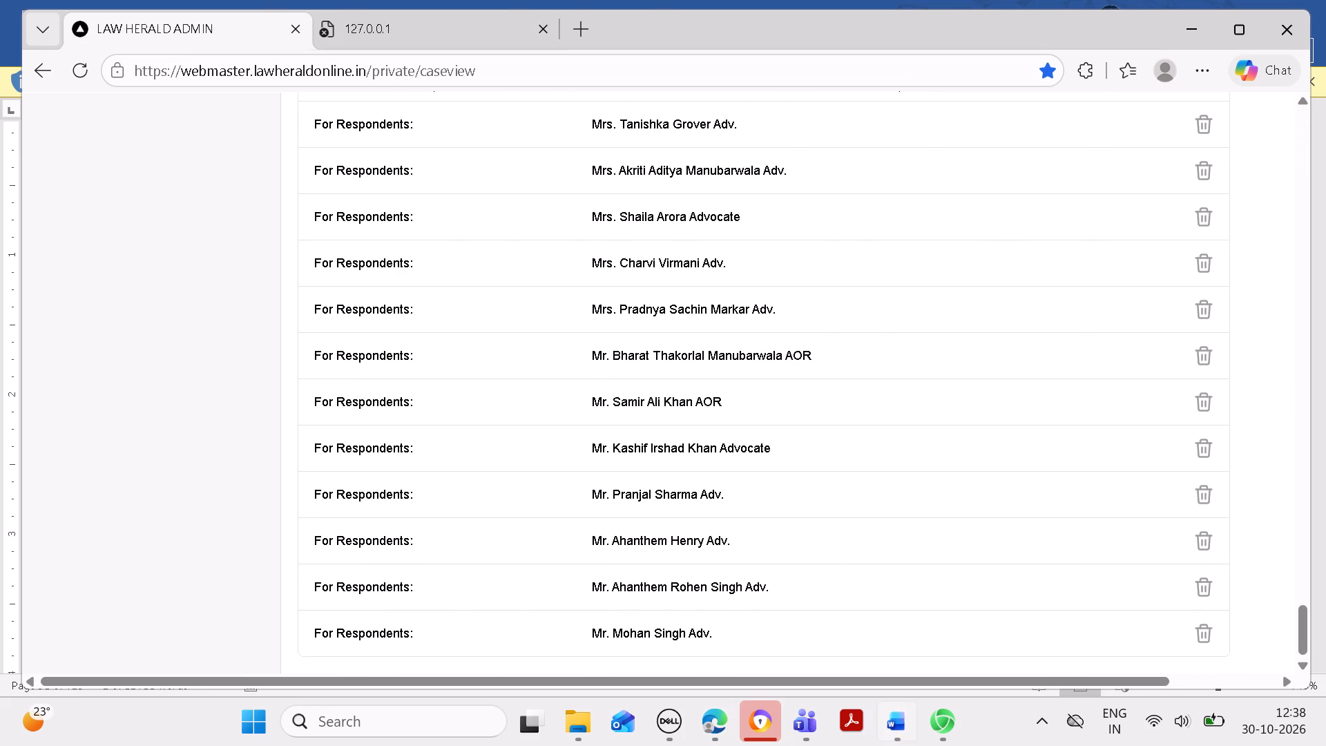
drag(979, 597, 1066, 602)
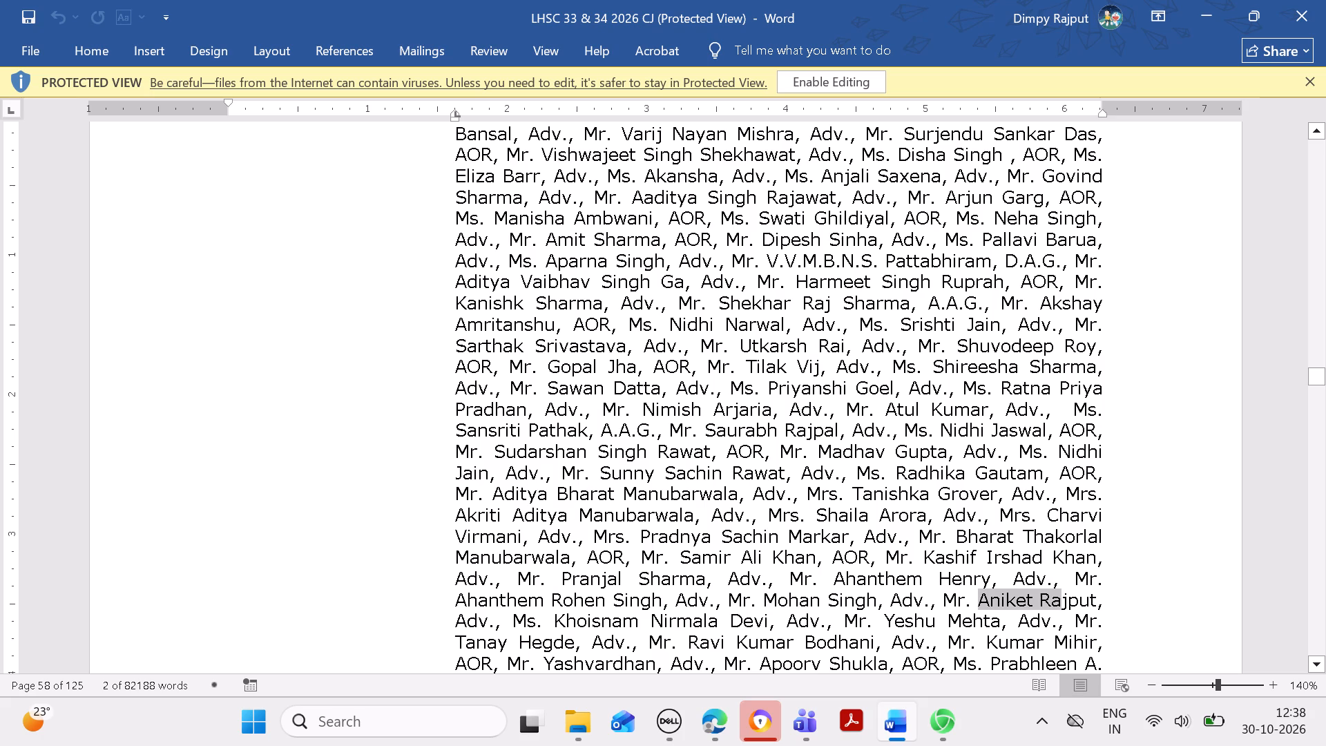
drag(1066, 602, 1078, 602)
key(ctrl+c)
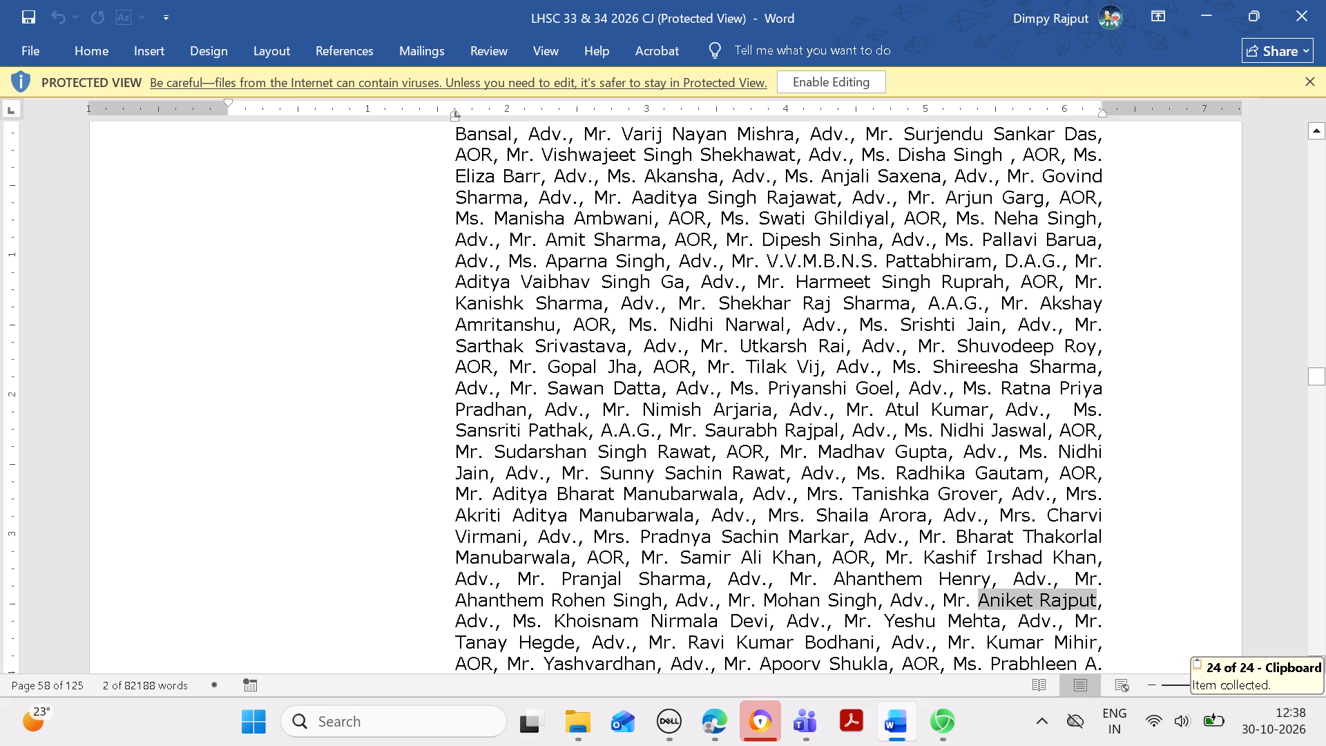
click(718, 718)
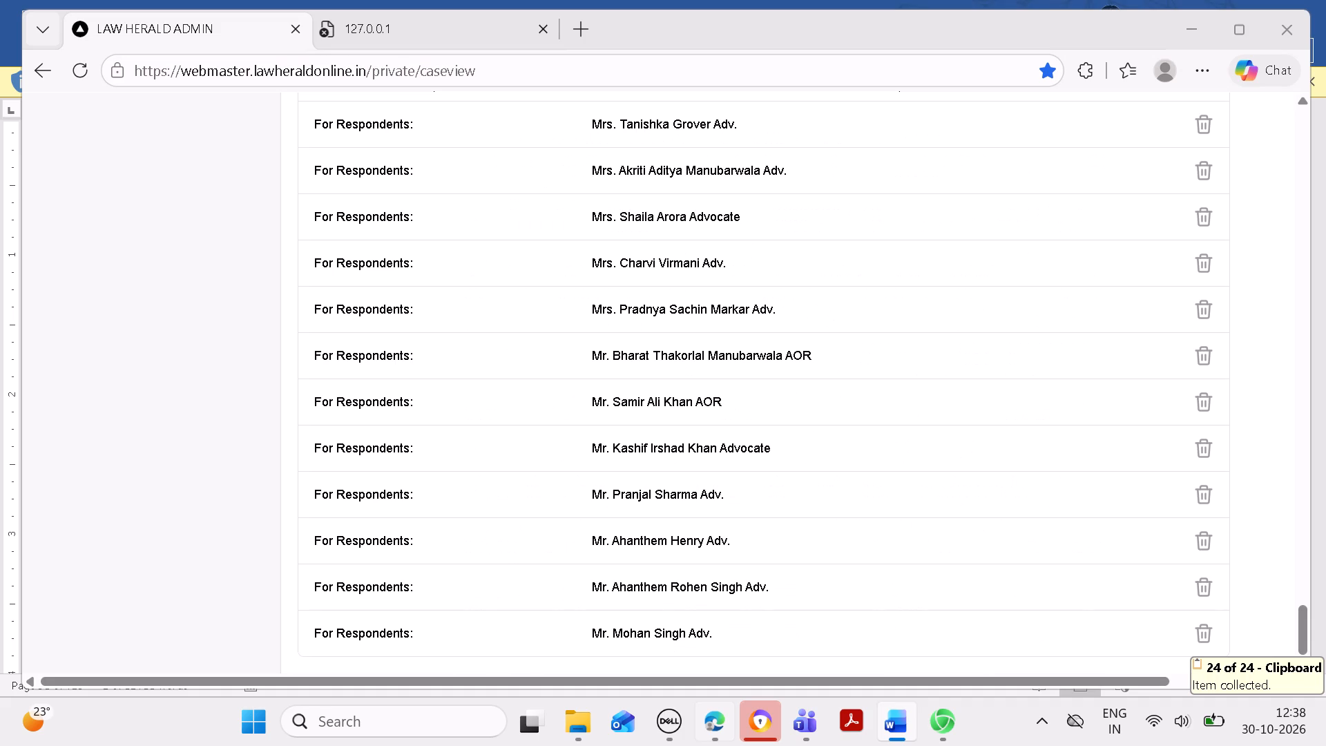
scroll(773, 605, up, 4)
click(1006, 622)
key(ctrl+v)
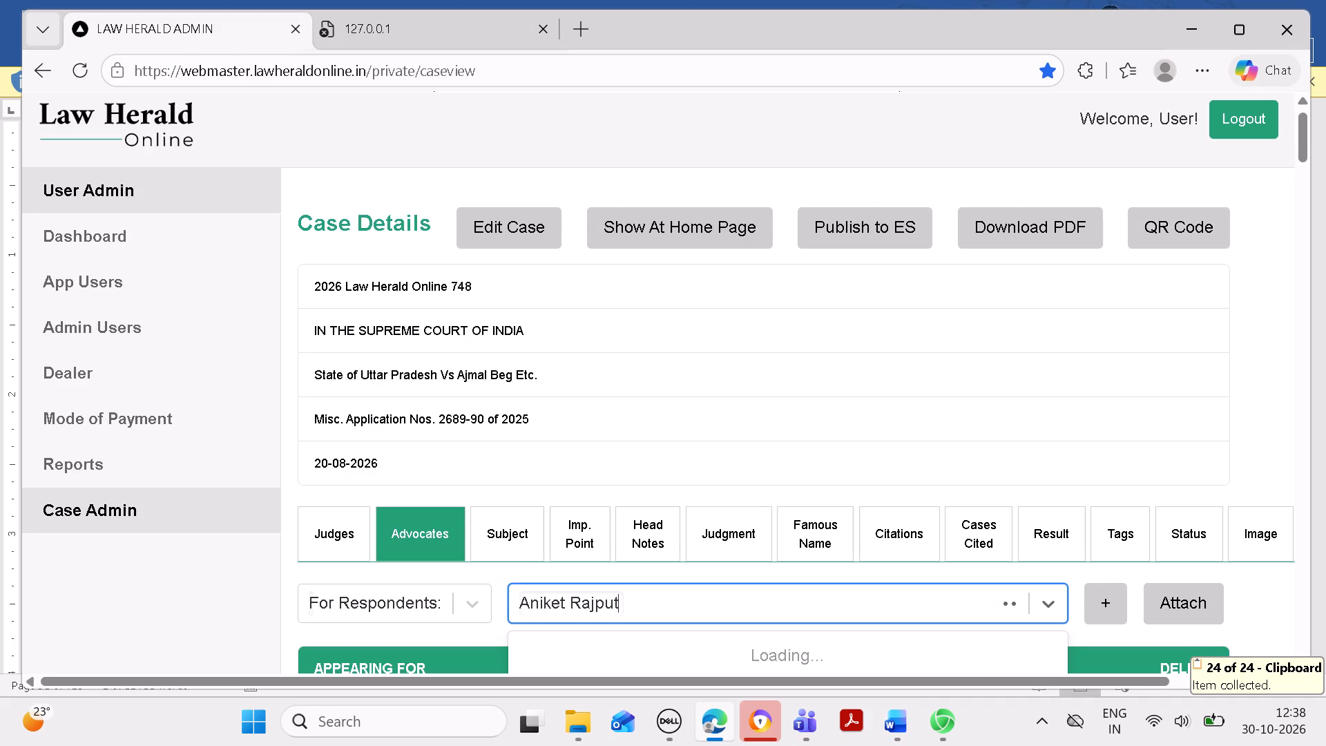
click(811, 643)
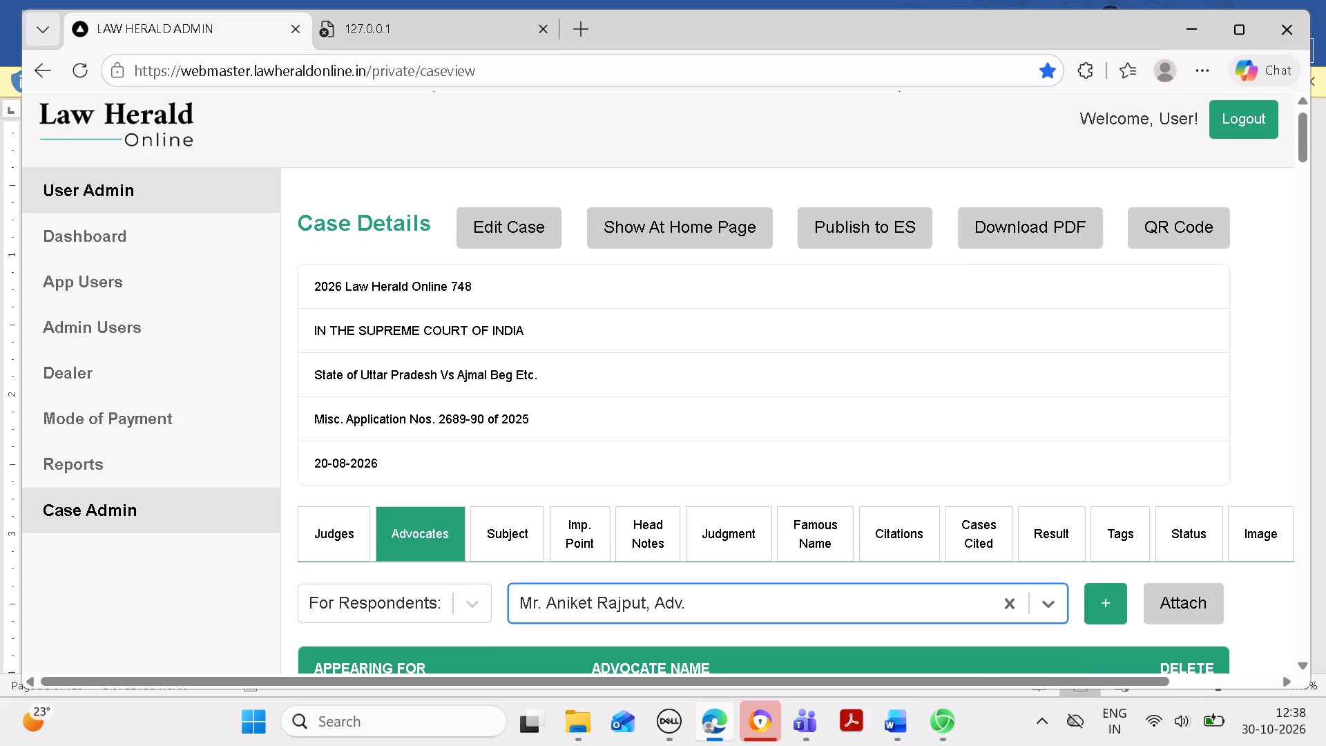
click(1192, 598)
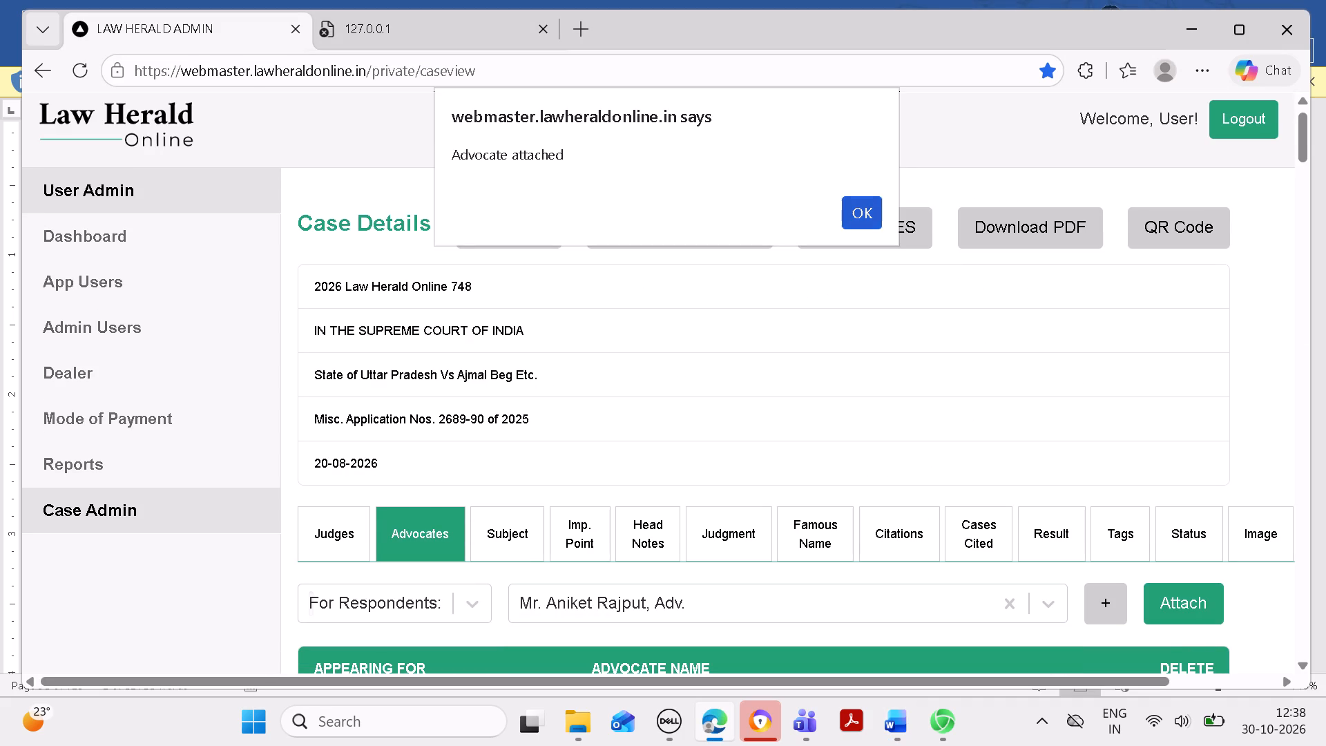
click(864, 210)
scroll(882, 414, down, 11)
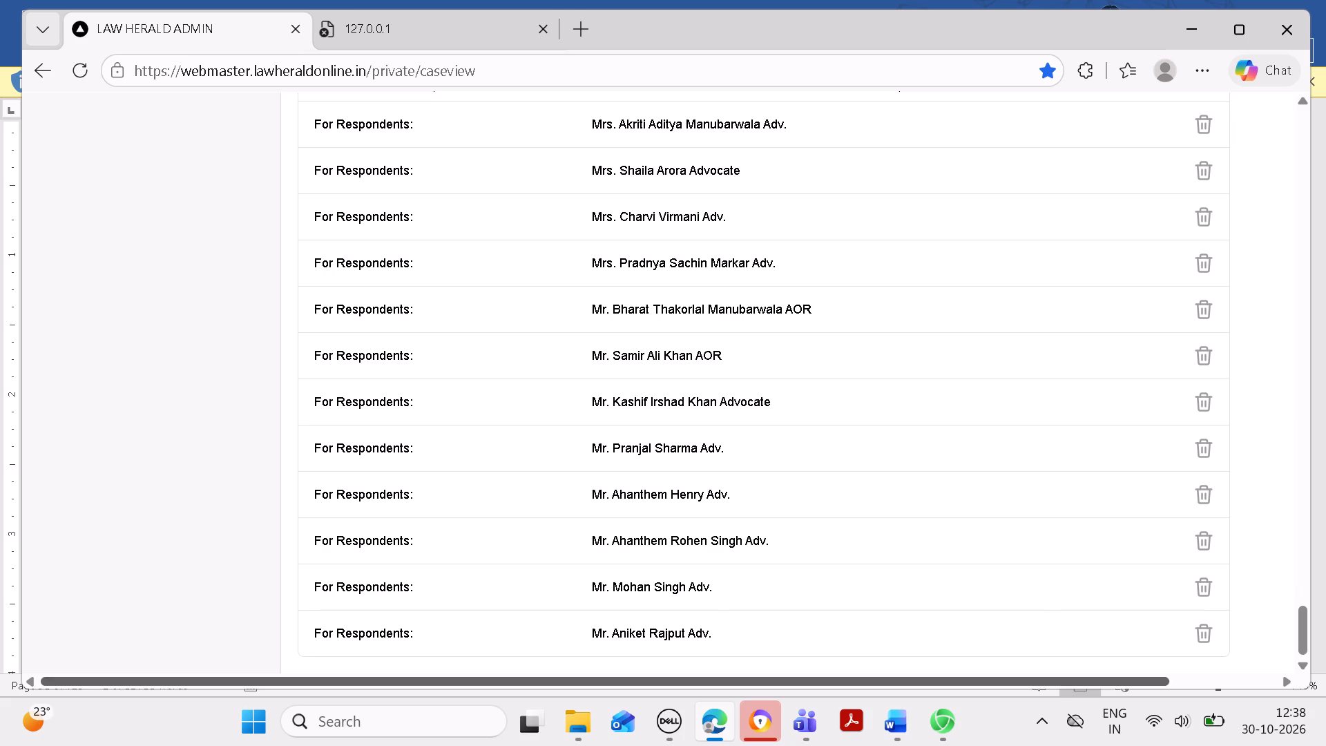
Copy the next advocate's name, Ms. Devi, from the Word document and attach her For Respondents in the Edge case record.
click(894, 727)
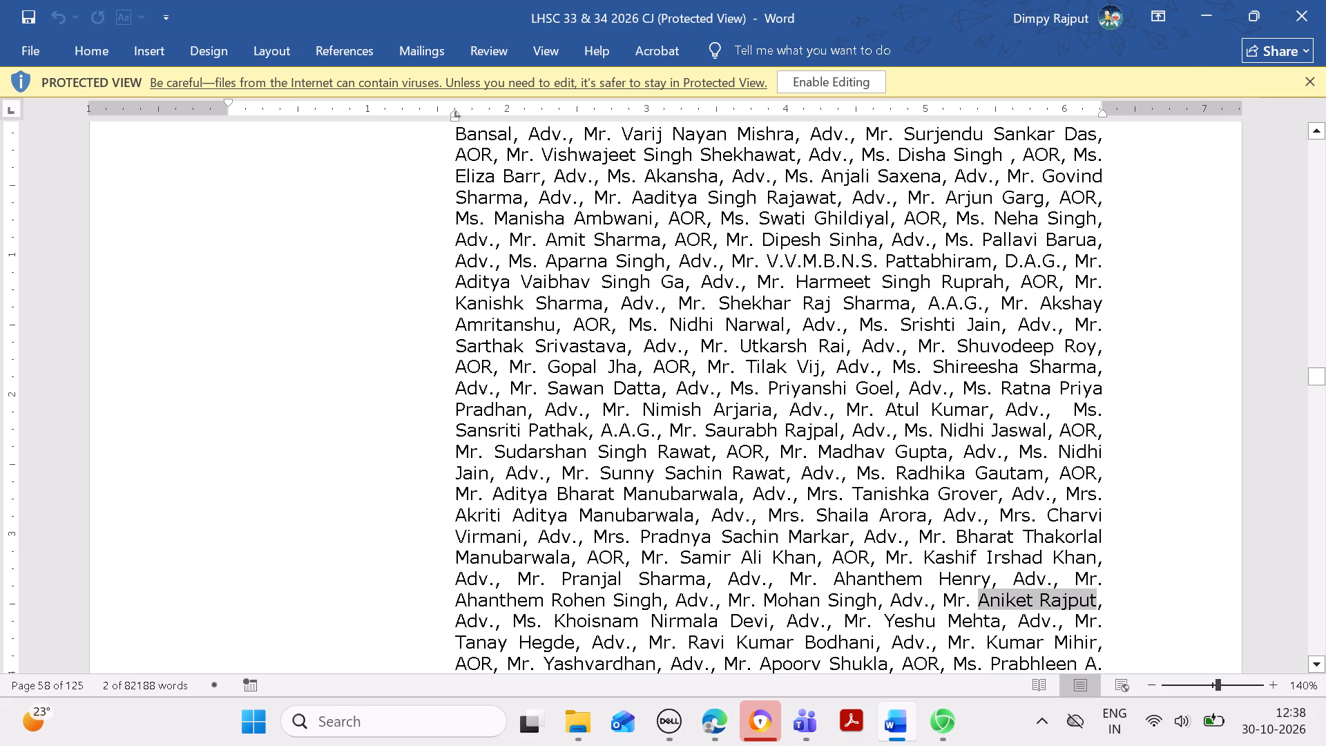
drag(557, 619, 715, 624)
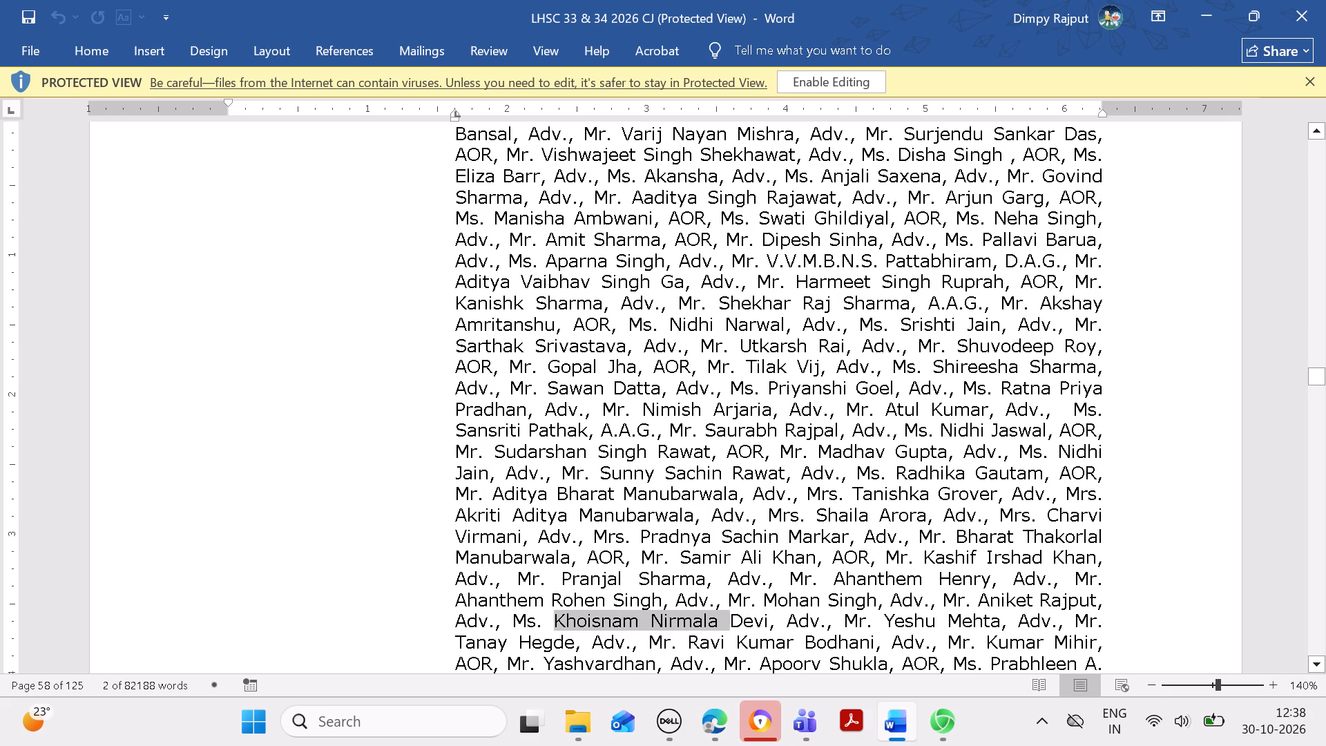
drag(715, 624, 757, 620)
key(ctrl+c)
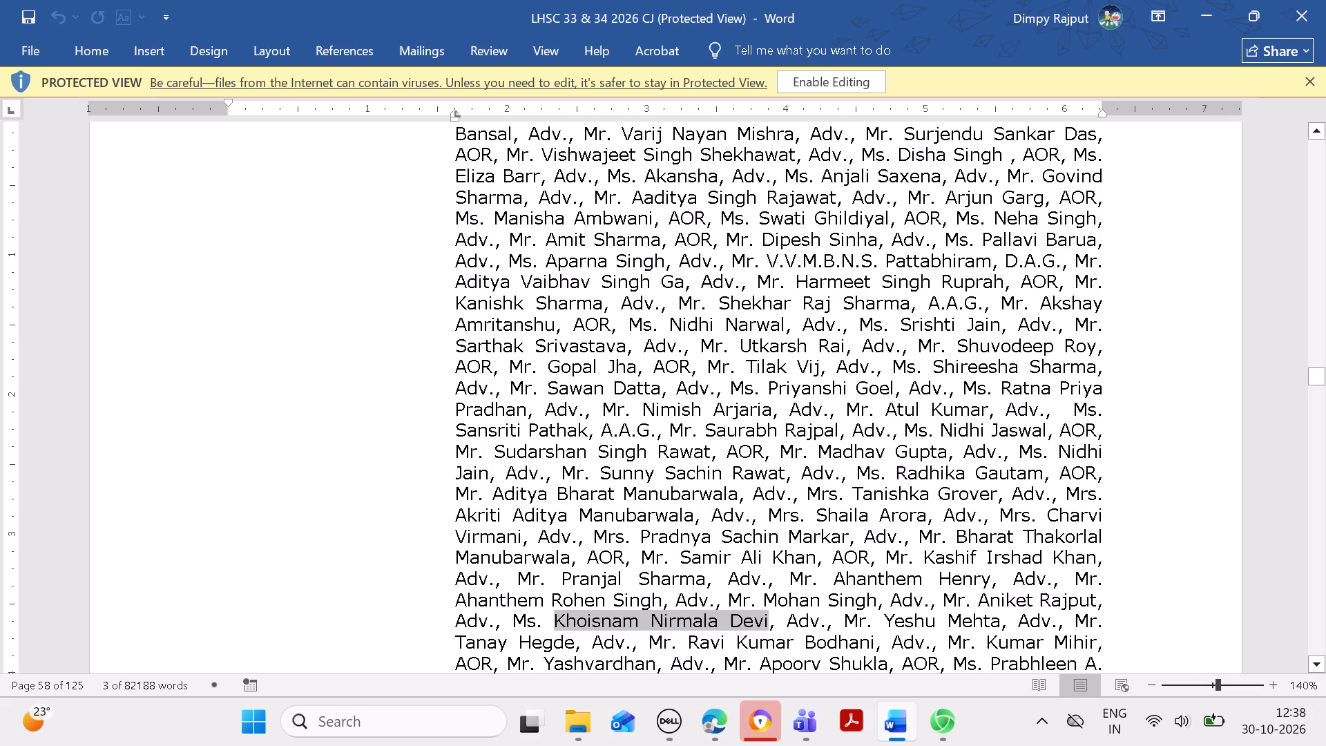
click(715, 722)
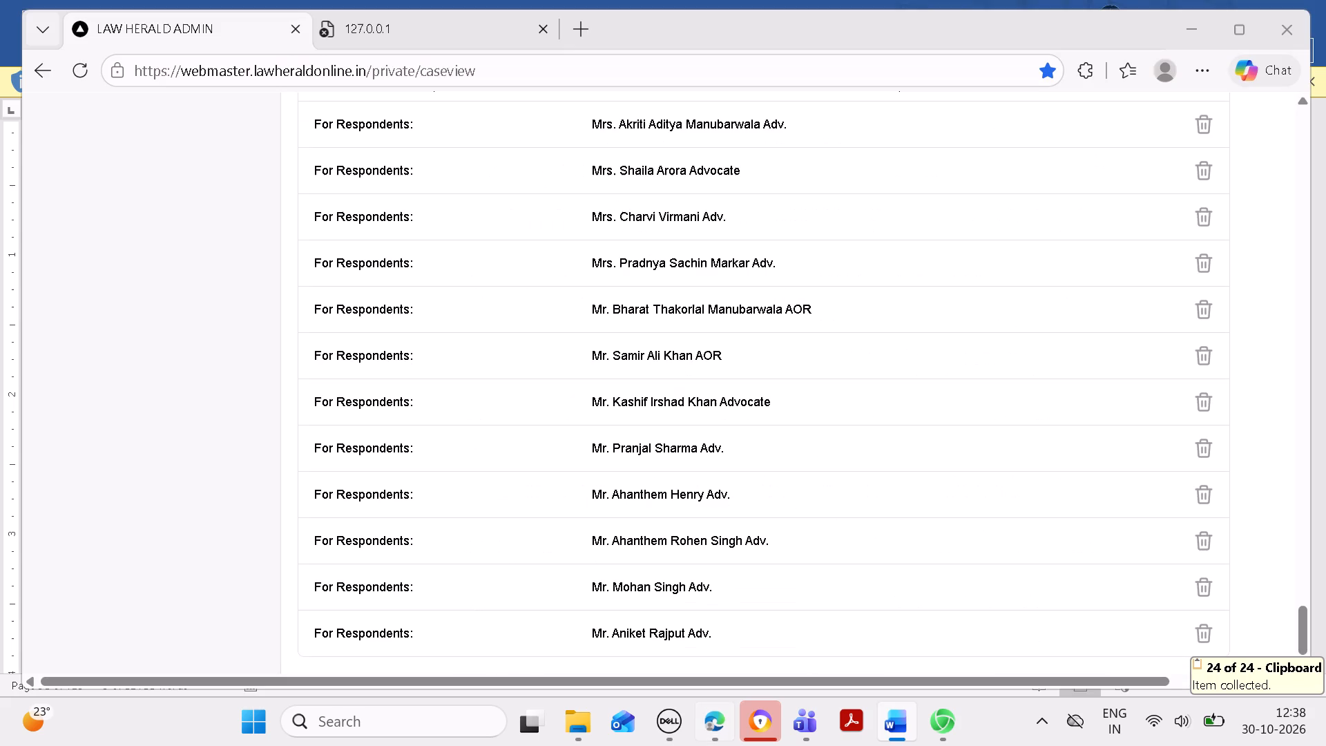
scroll(725, 632, up, 3)
click(1005, 370)
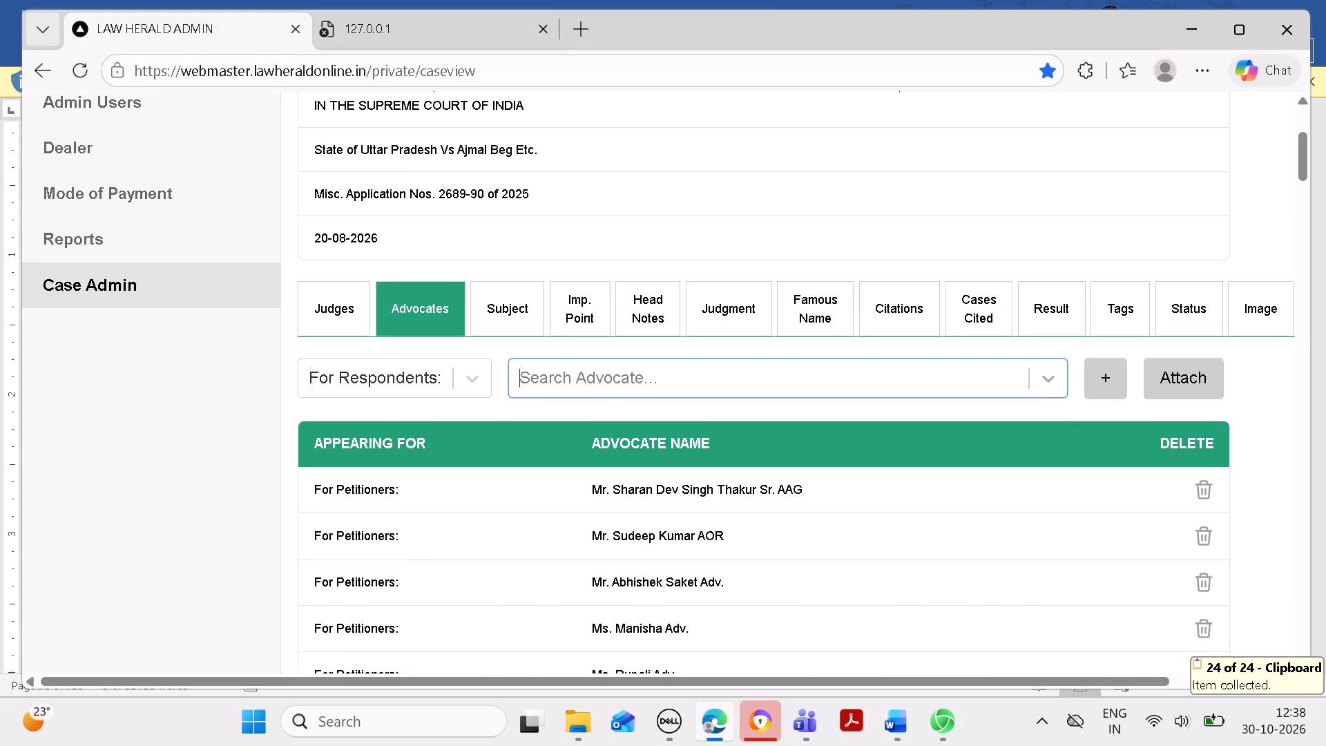
key(ctrl+v)
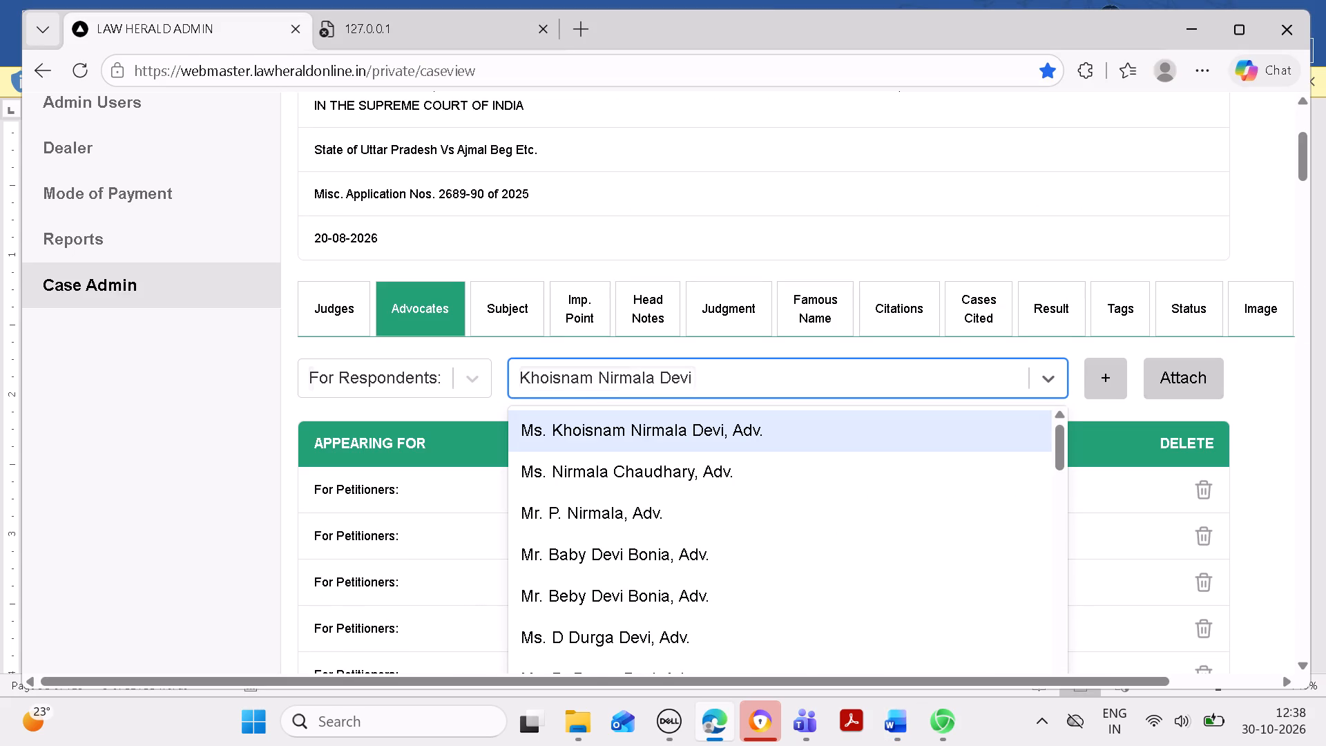
click(850, 413)
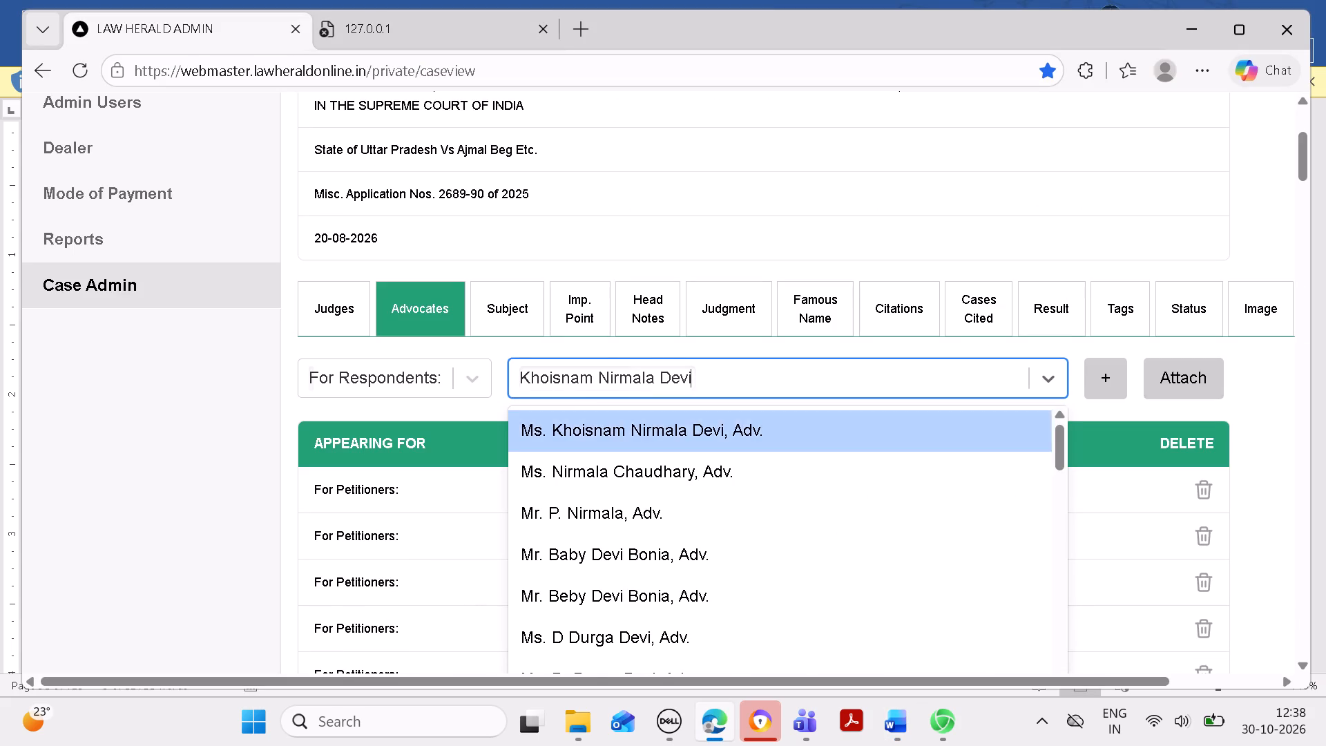
click(1164, 374)
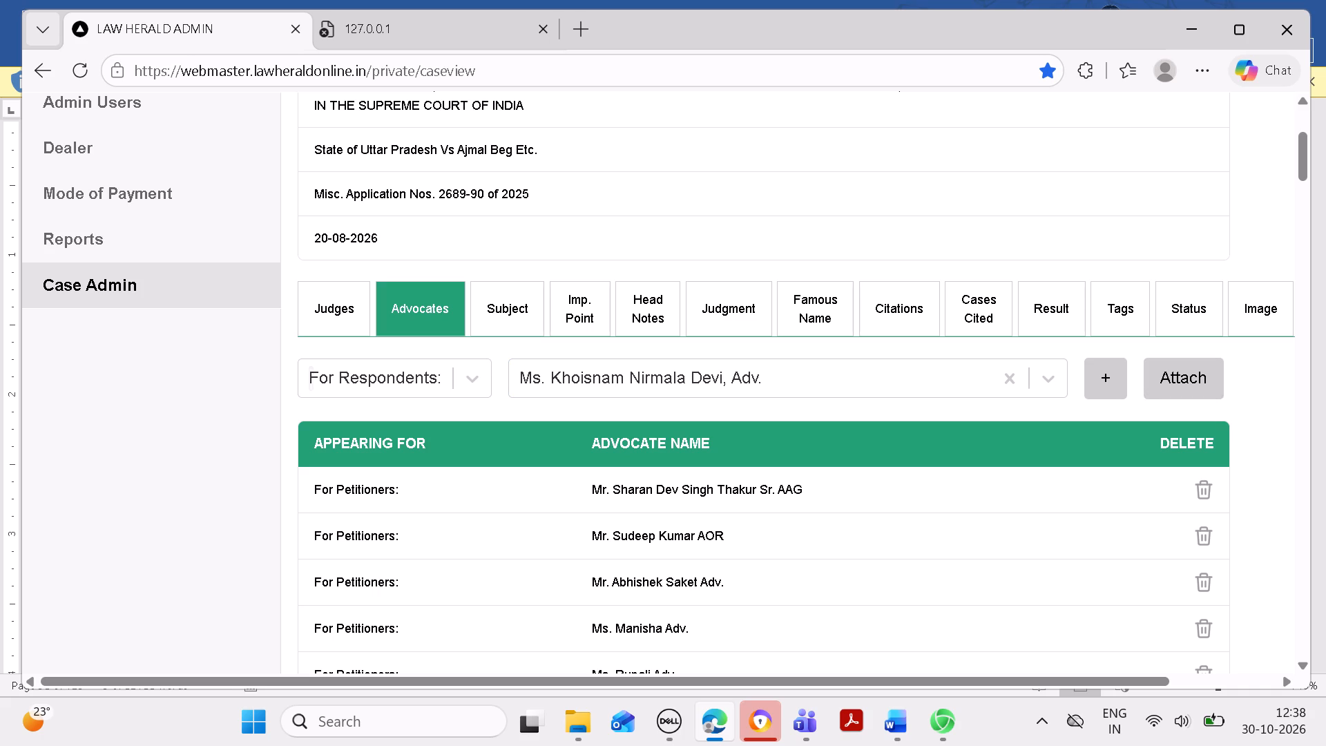
click(869, 212)
scroll(838, 266, down, 12)
Copy the next advocate's name, Mr. Mehta, from the Word document and attach him For Respondents in the Edge case record.
click(891, 714)
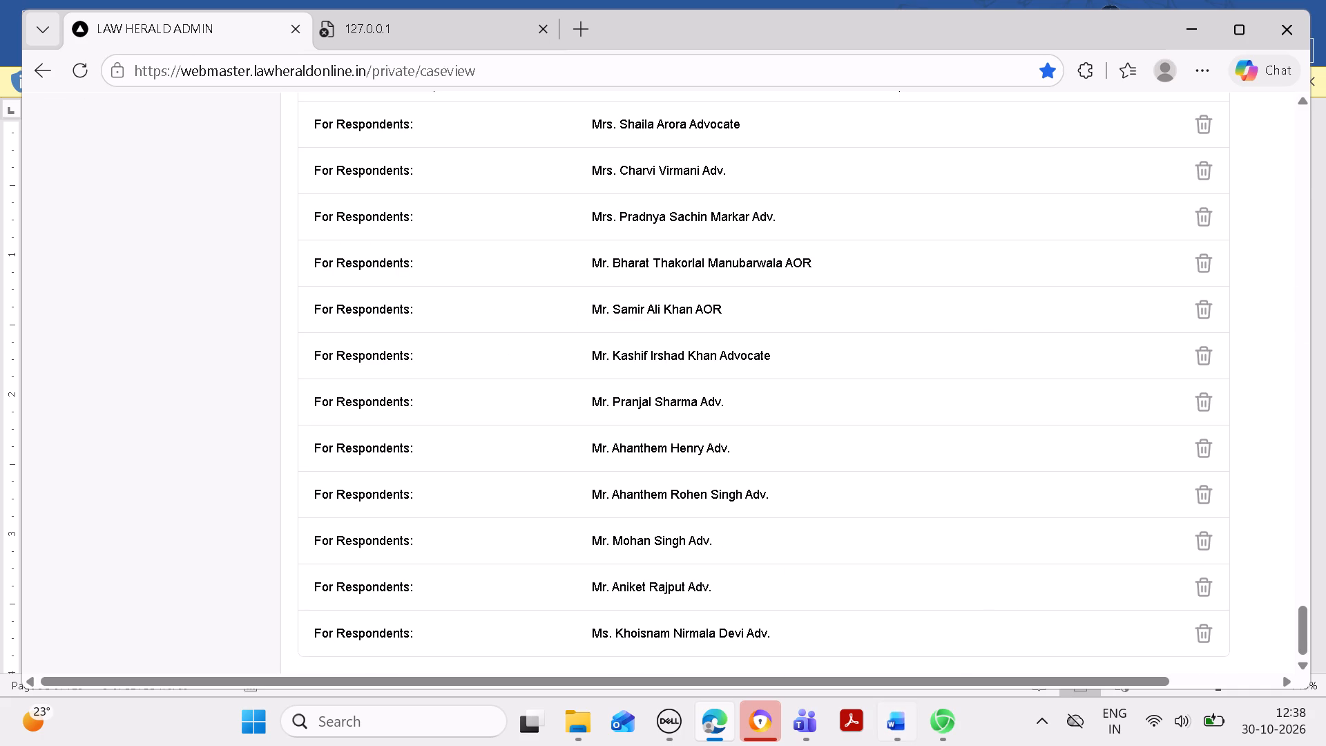
drag(889, 618, 974, 620)
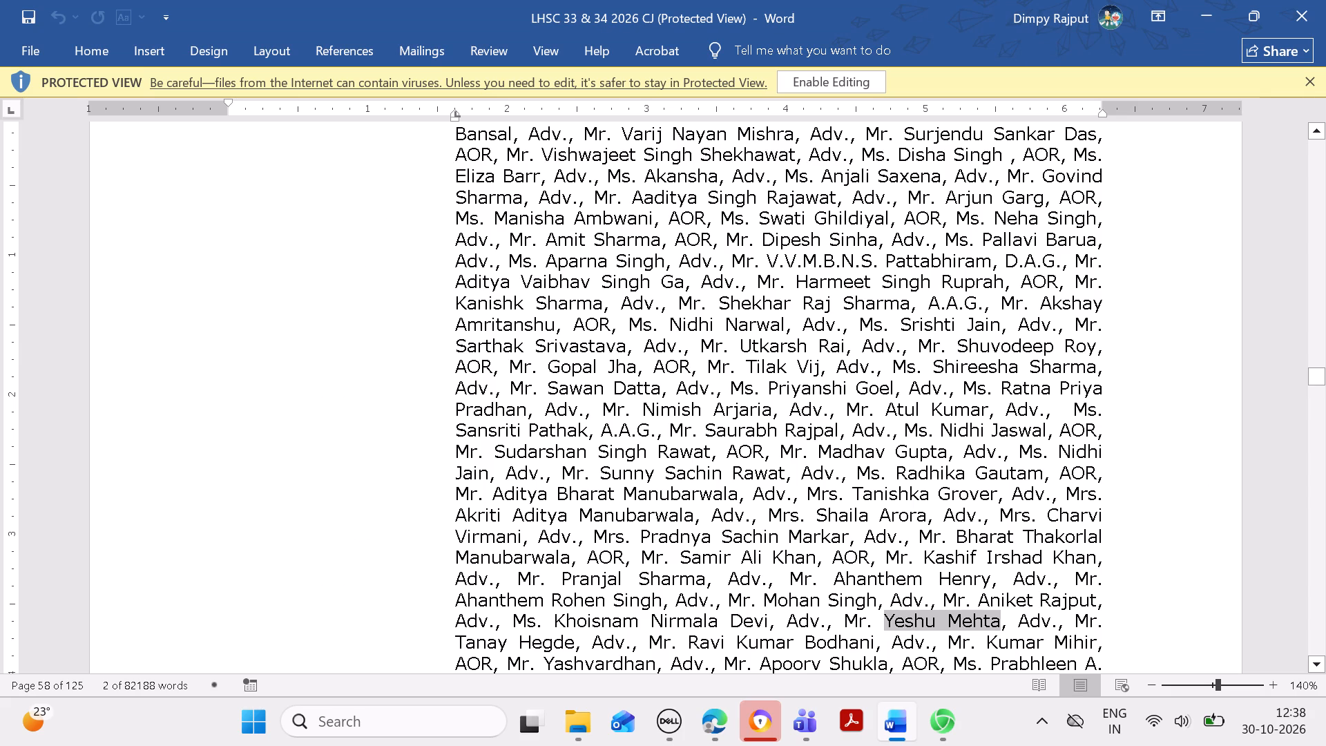
key(ctrl+c)
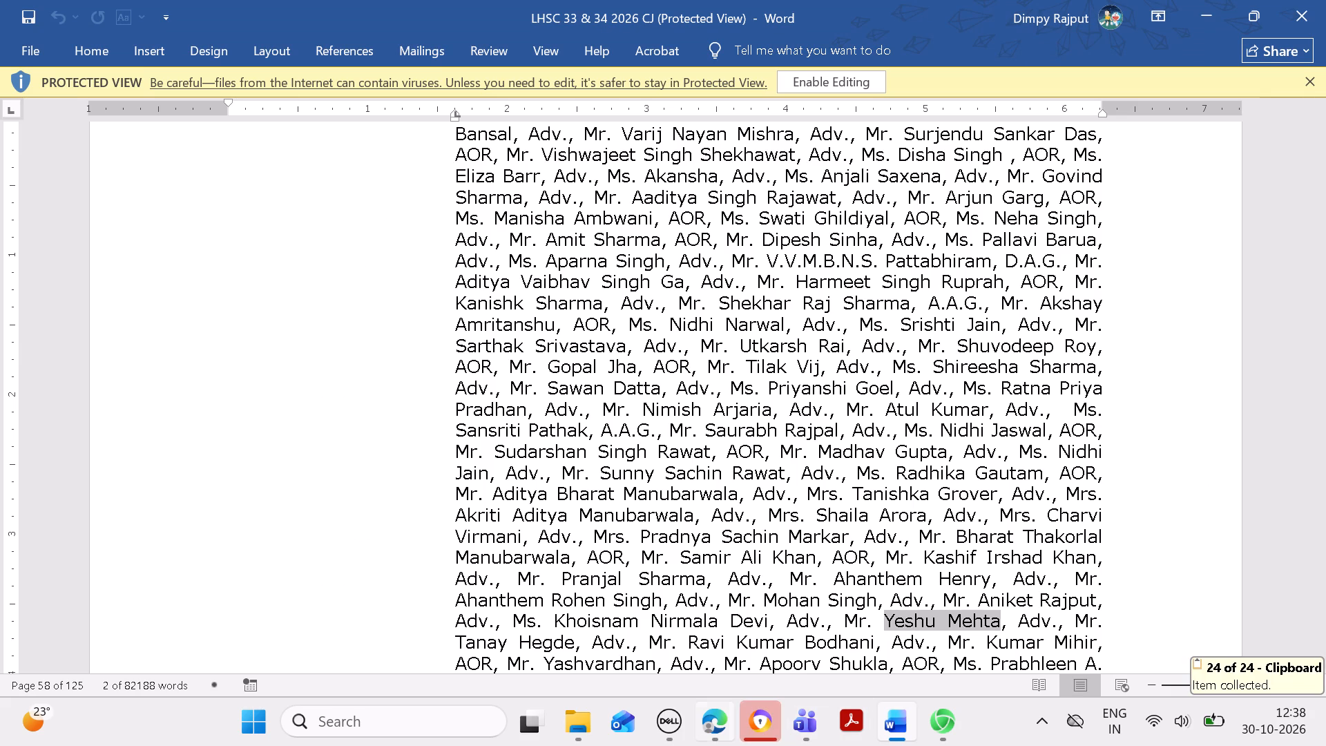
click(715, 723)
scroll(792, 619, up, 3)
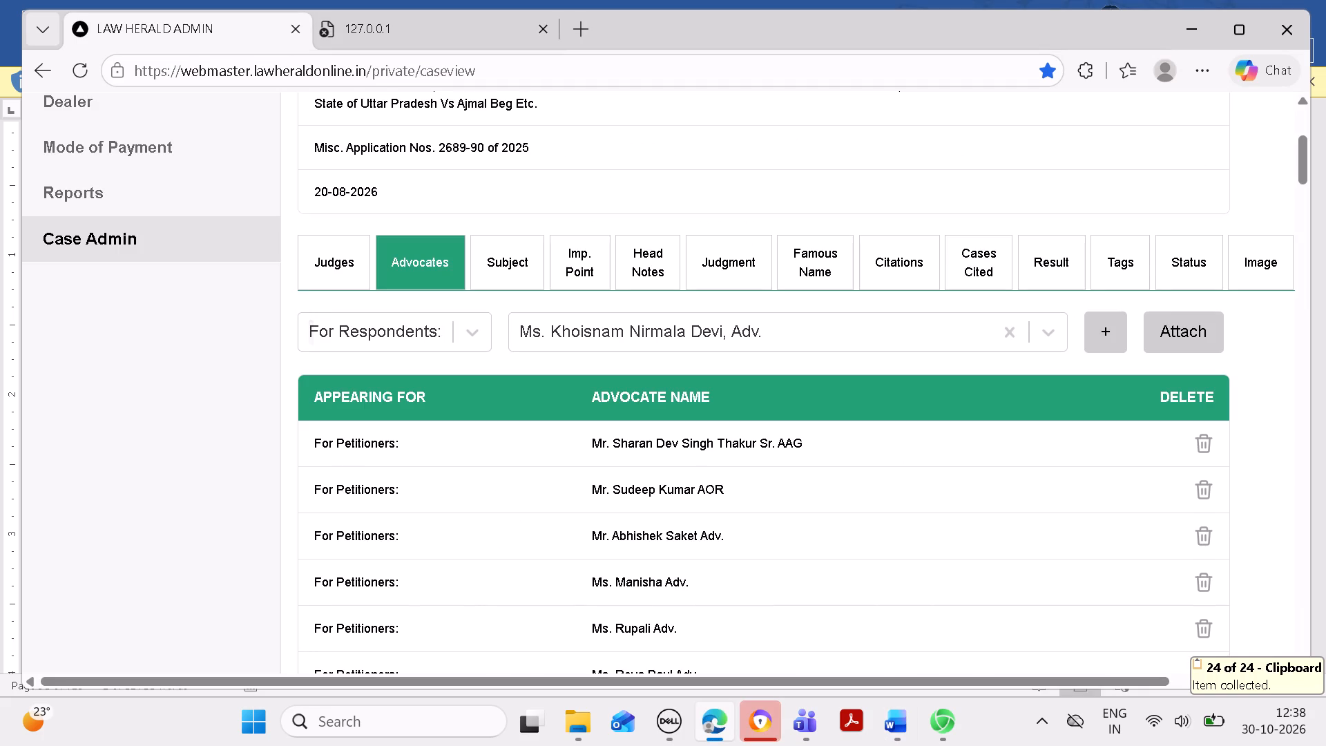
scroll(969, 394, down, 4)
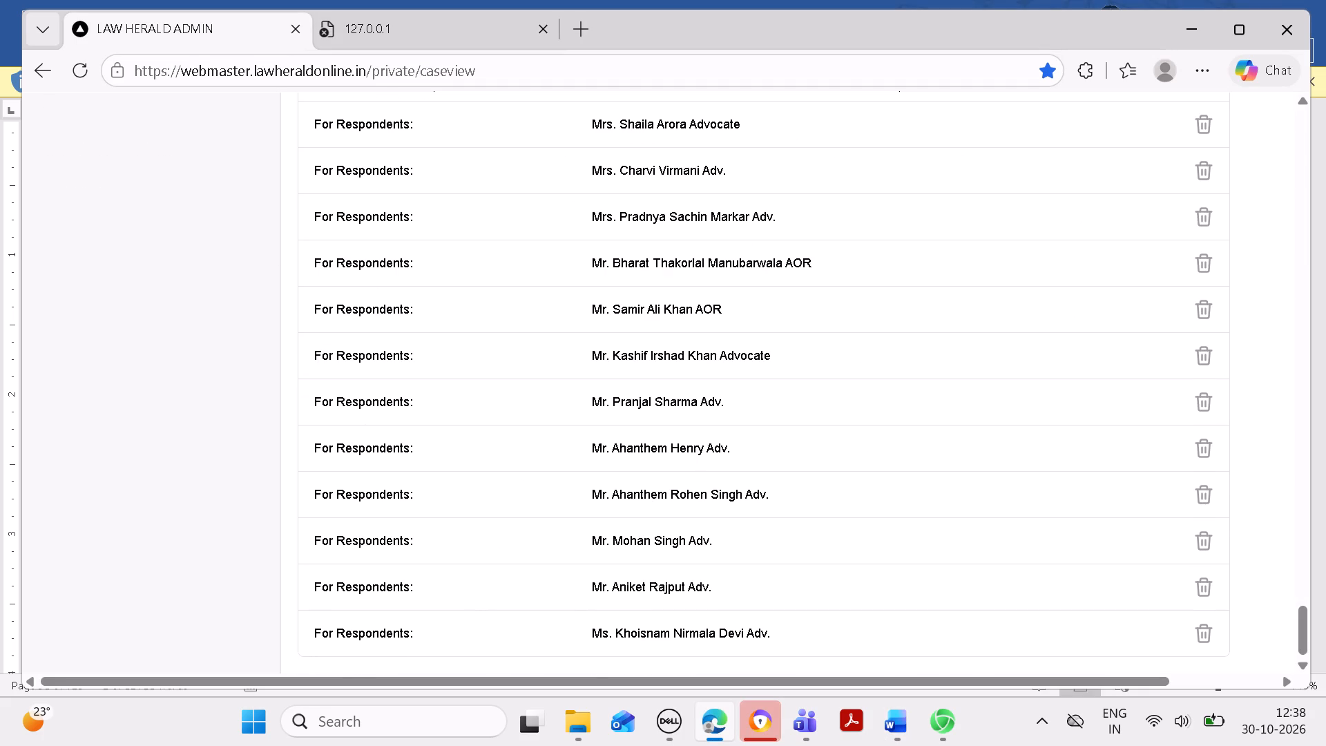
scroll(871, 523, up, 3)
click(1001, 318)
key(ctrl+v)
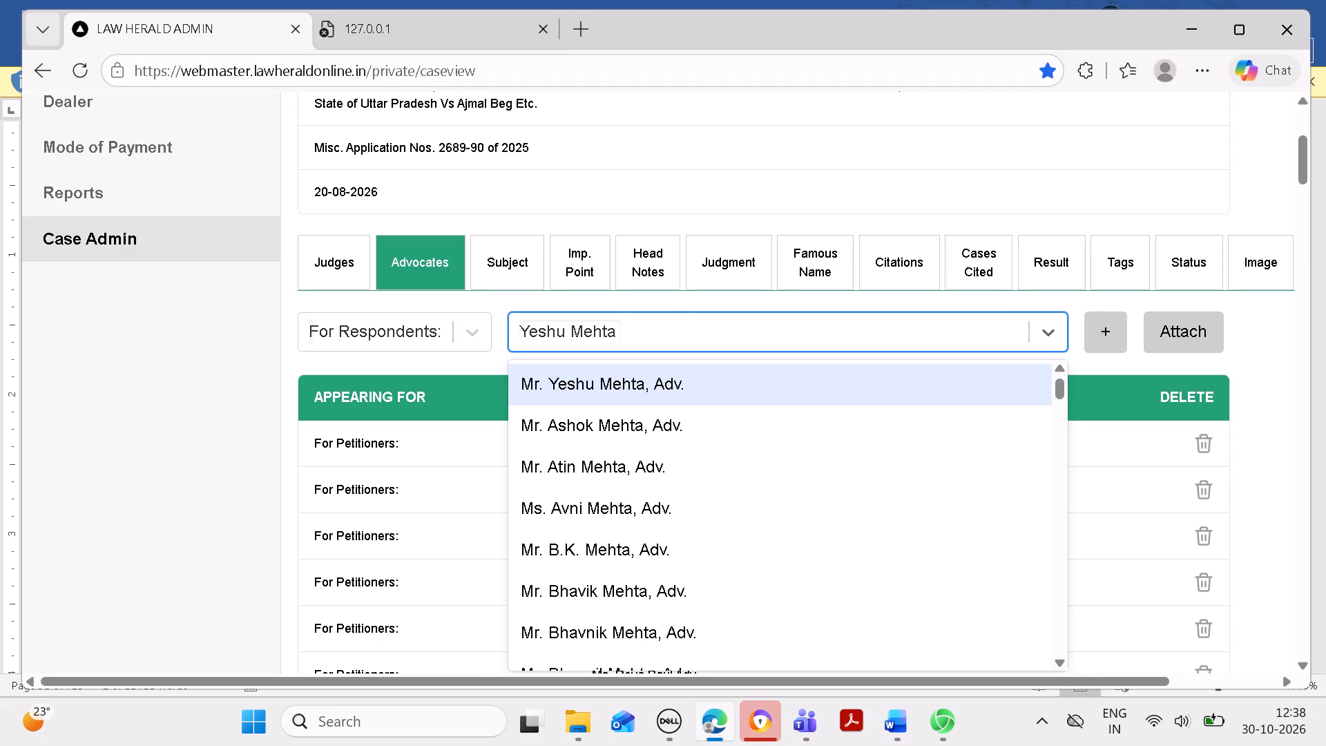
click(762, 376)
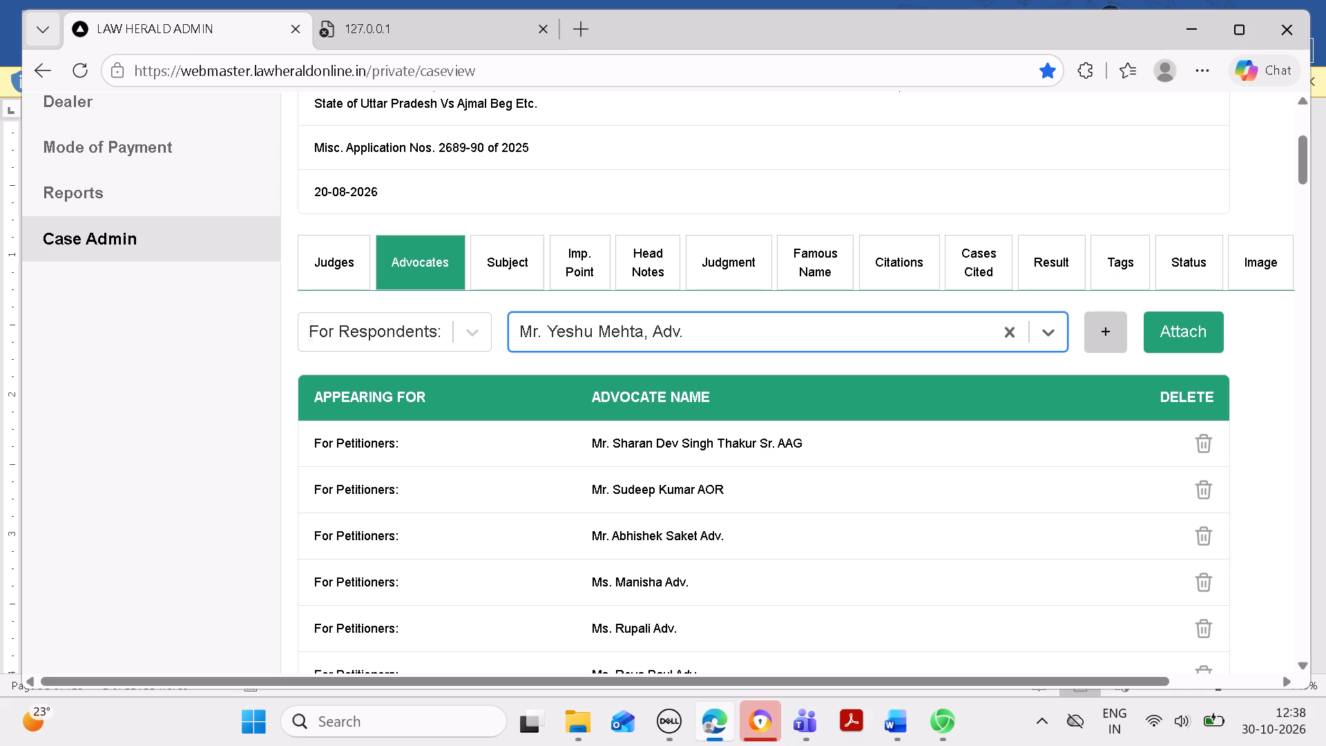
click(1202, 319)
click(862, 212)
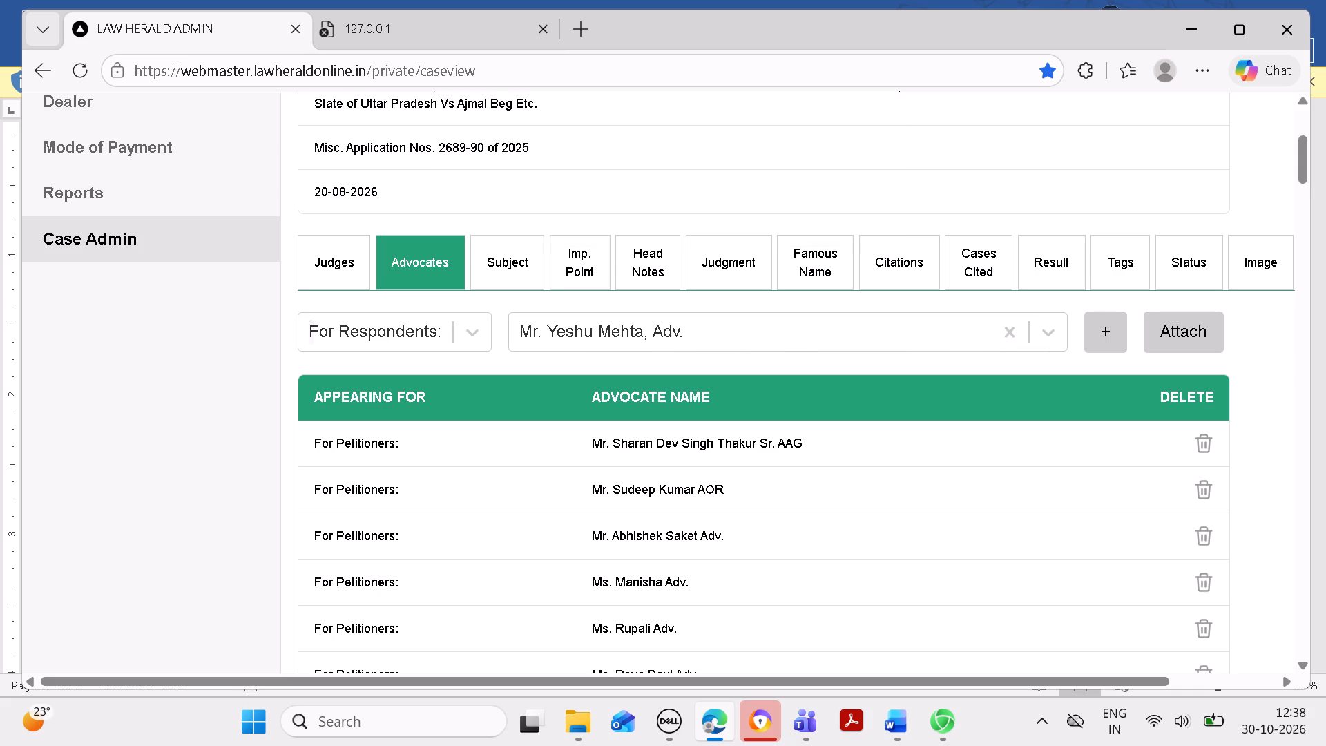
scroll(823, 348, down, 11)
Copy the next advocate's name, Mr. Hegde, from the Word document and attach him For Respondents in the Edge case record.
click(889, 731)
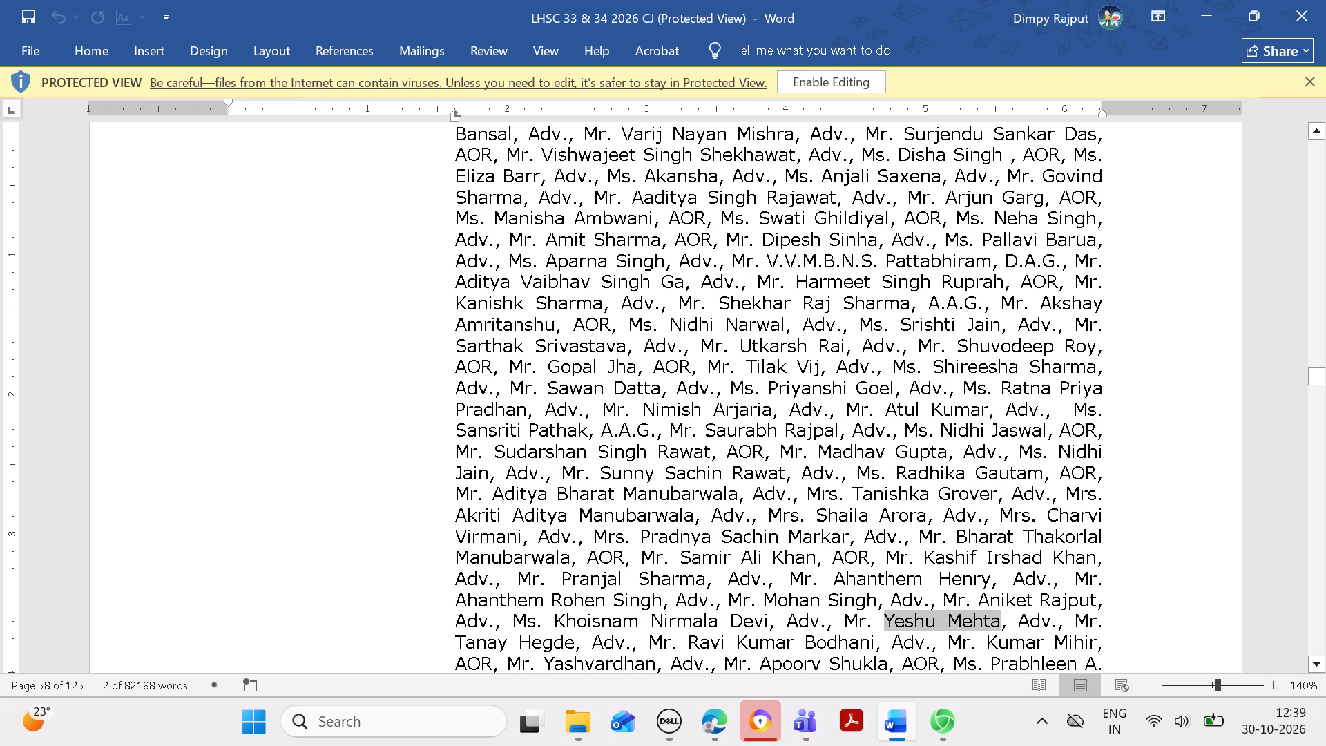
key(Down)
key(Down)
key(Down)
key(Down)
key(Down)
key(Down)
key(Down)
key(Down)
key(Down)
key(Down)
key(Down)
key(Down)
key(Down)
key(Down)
key(Down)
key(Down)
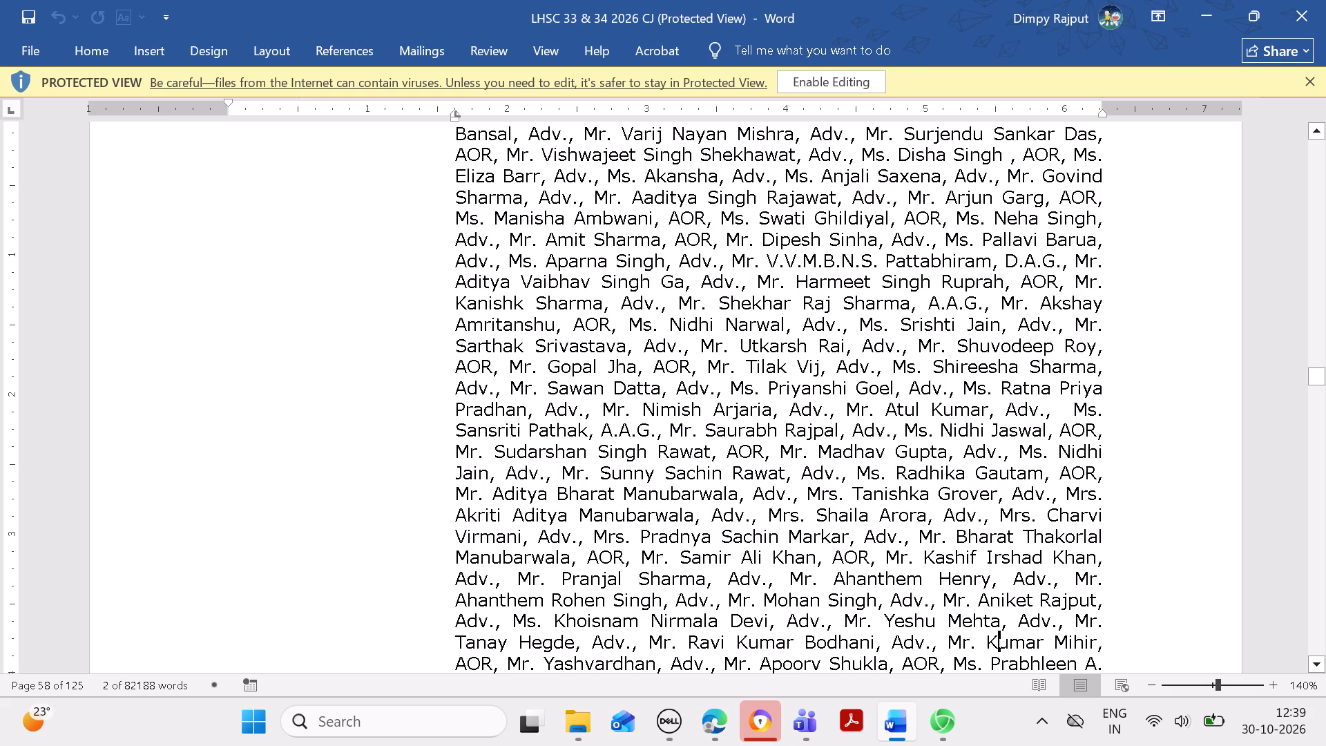
key(Down)
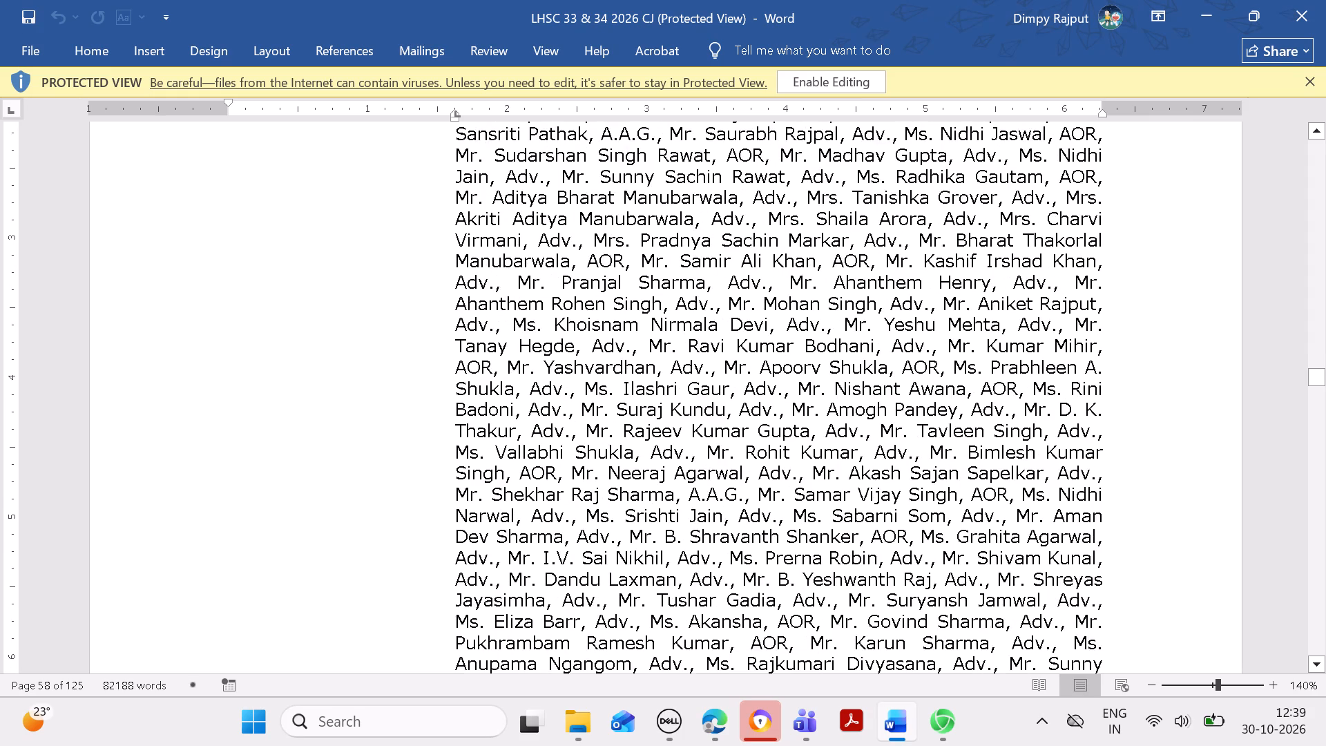
key(Down)
key(Down)
key(Down)
key(Down)
key(Down)
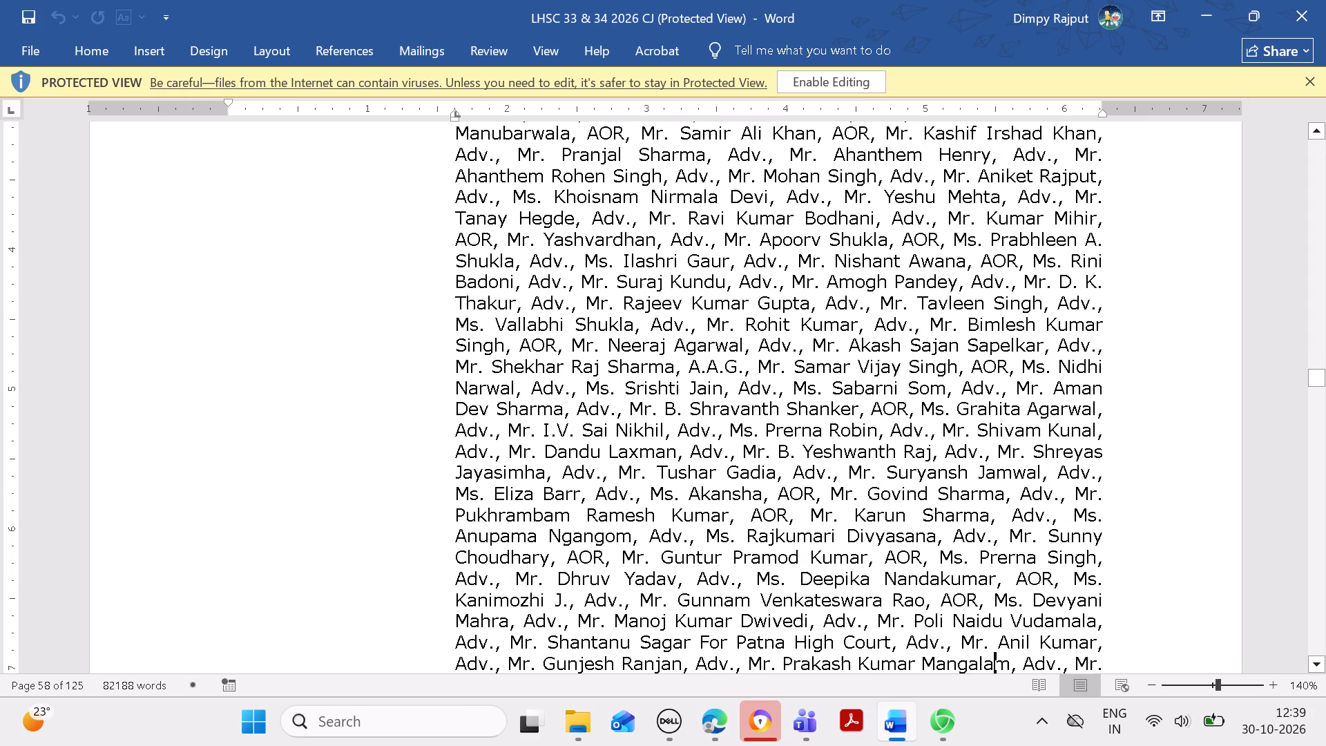
key(Down)
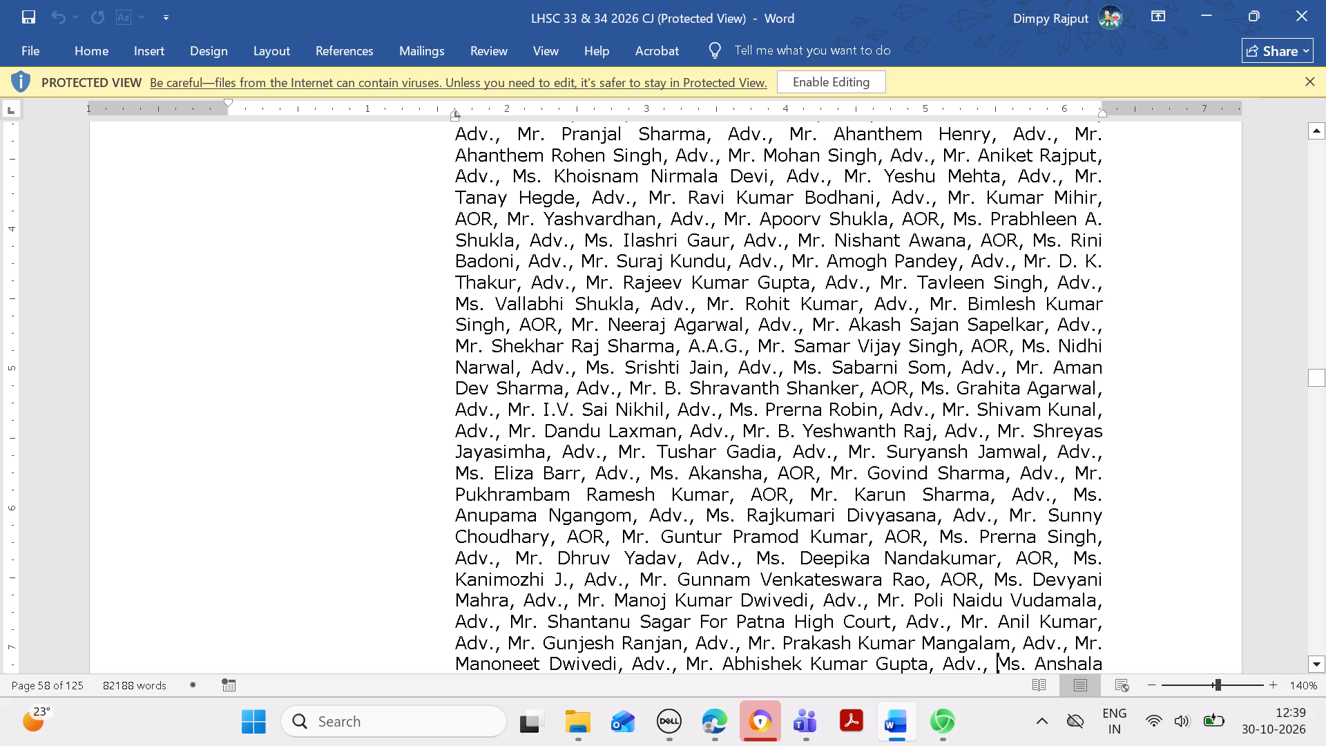
drag(459, 195, 545, 202)
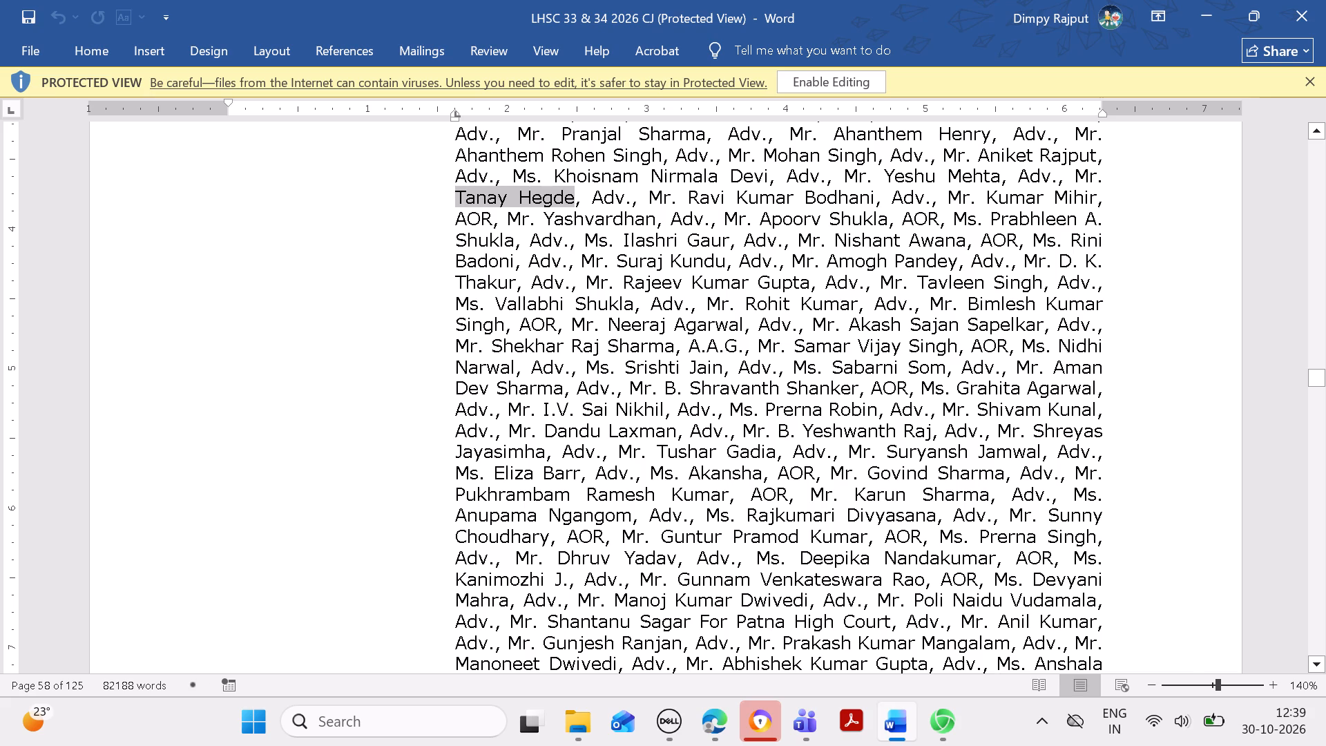
key(ctrl+c)
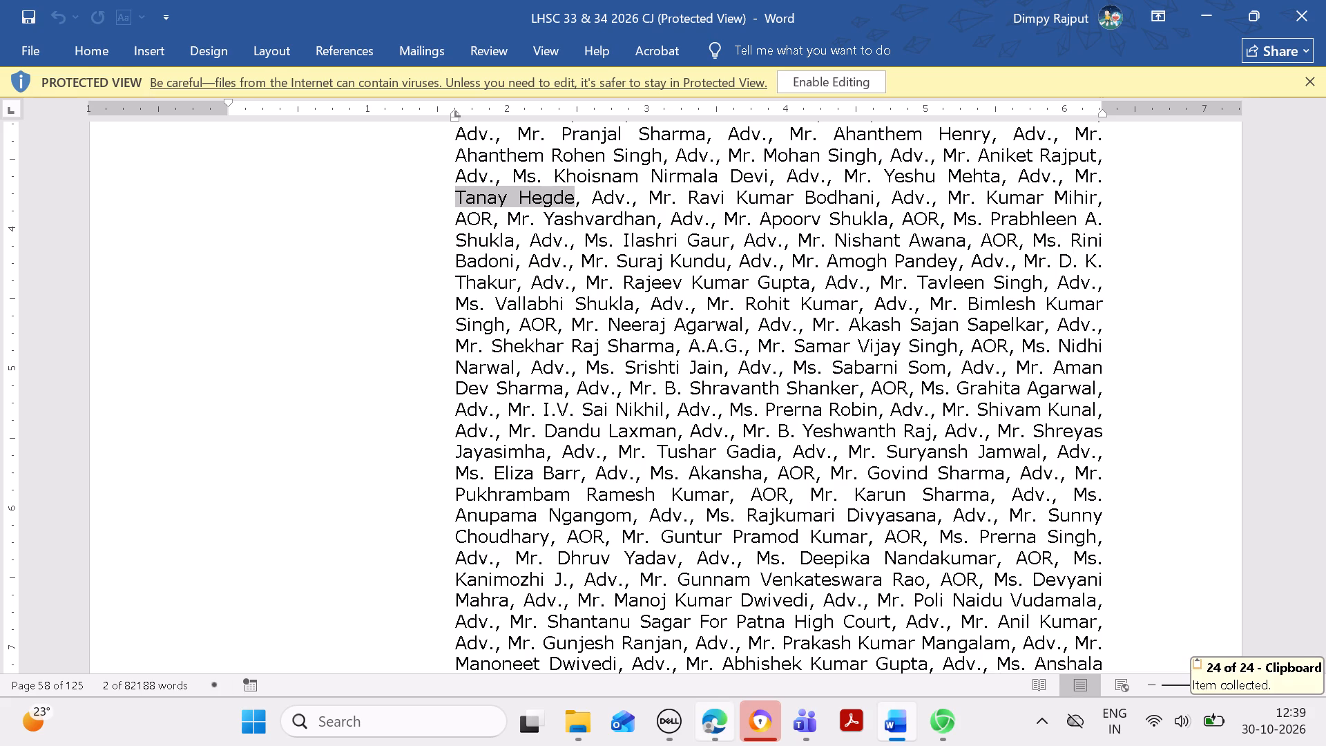
click(709, 718)
scroll(656, 611, up, 2)
scroll(742, 540, up, 3)
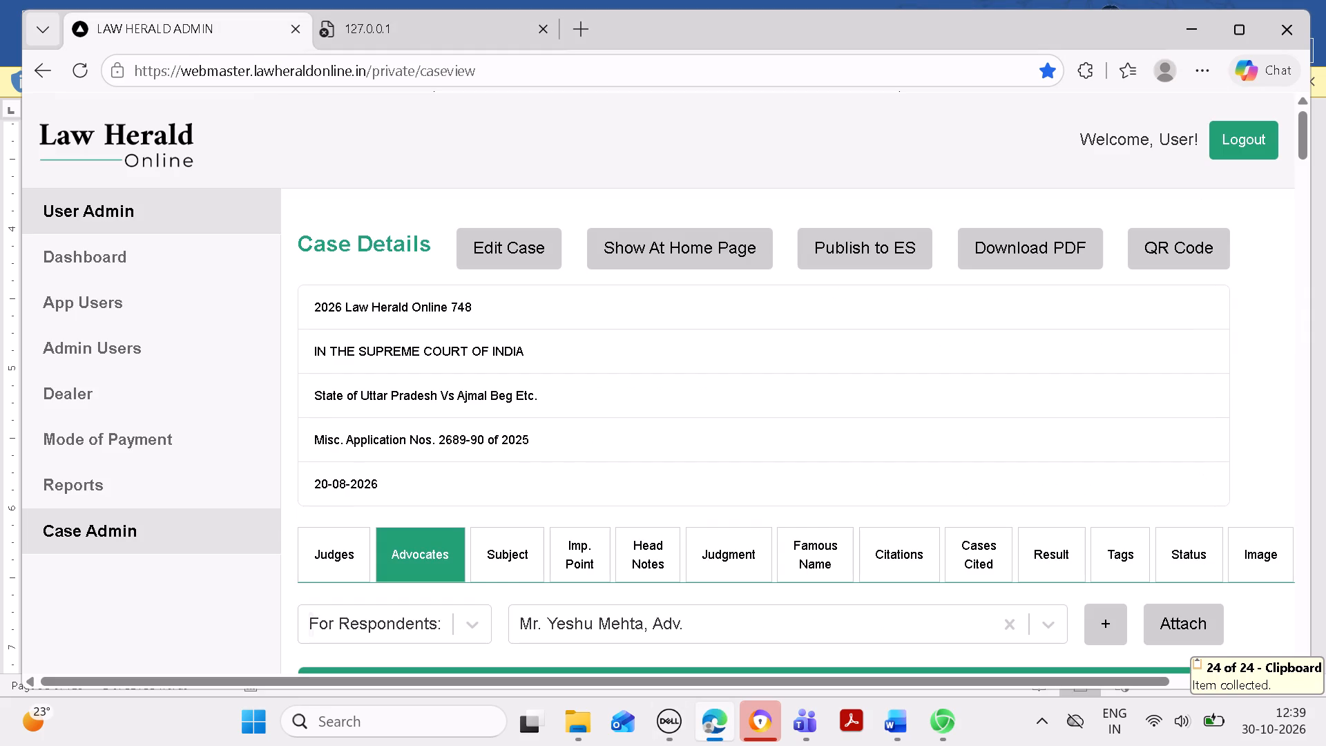
click(1007, 622)
key(ctrl+v)
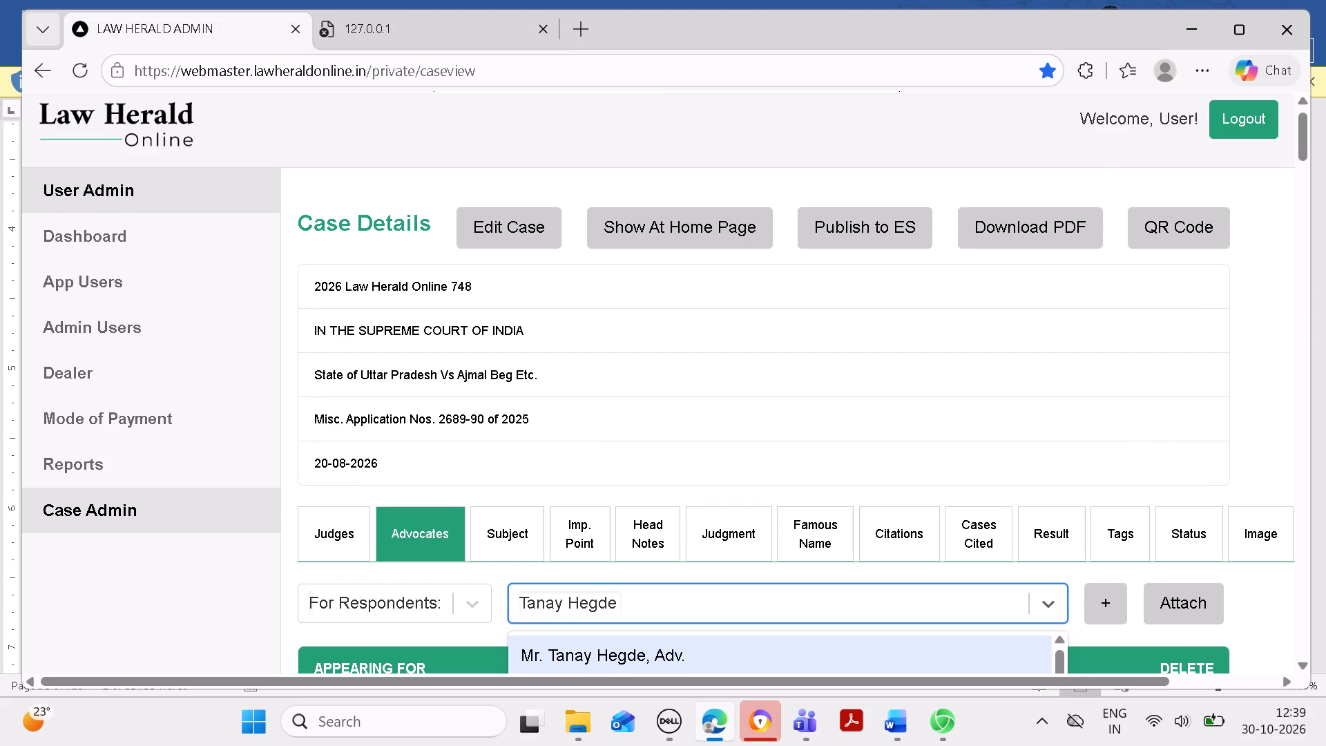
click(780, 652)
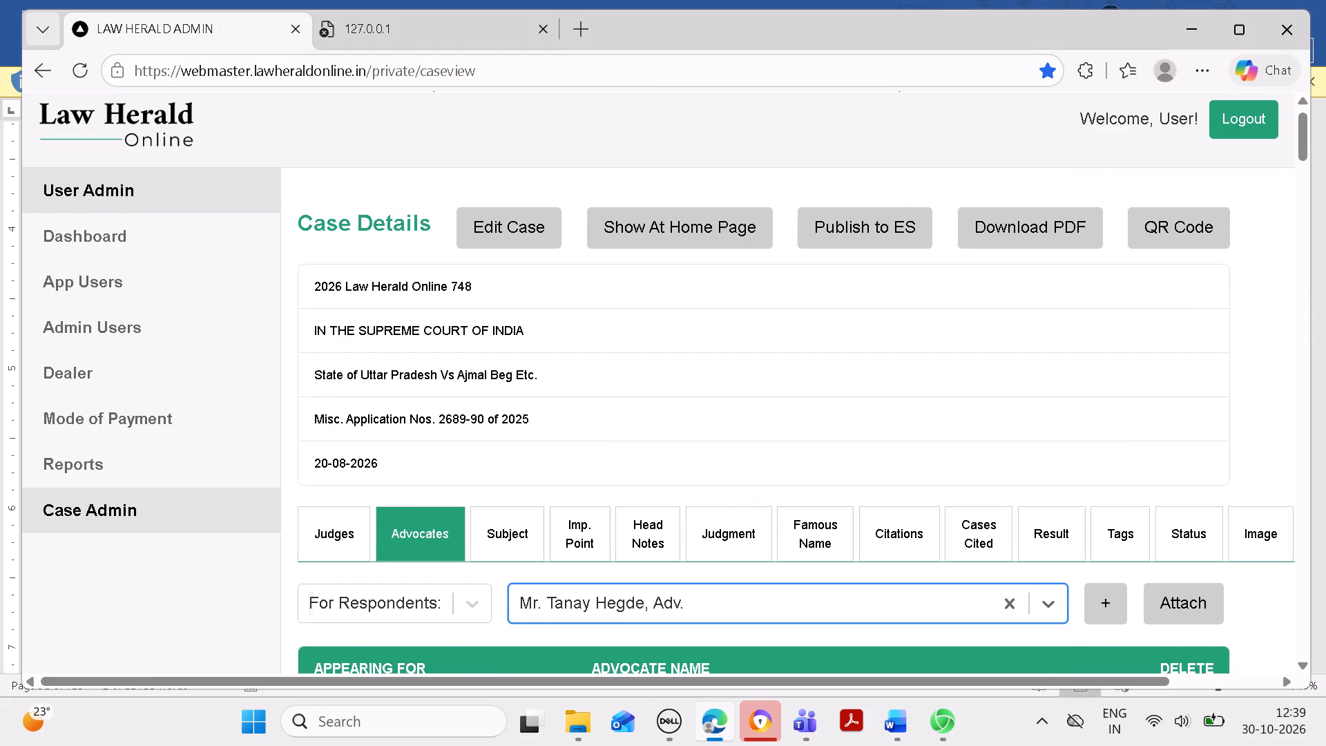
click(1165, 615)
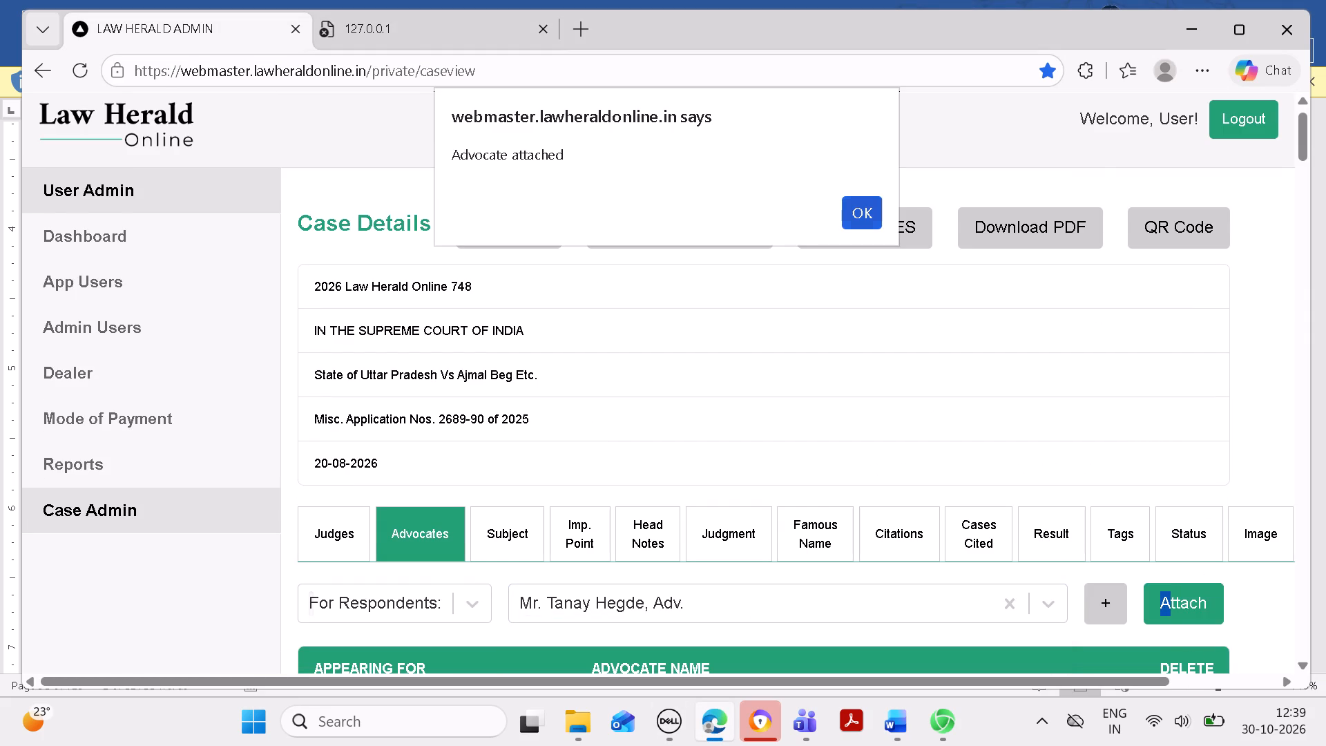
click(858, 211)
scroll(840, 419, down, 9)
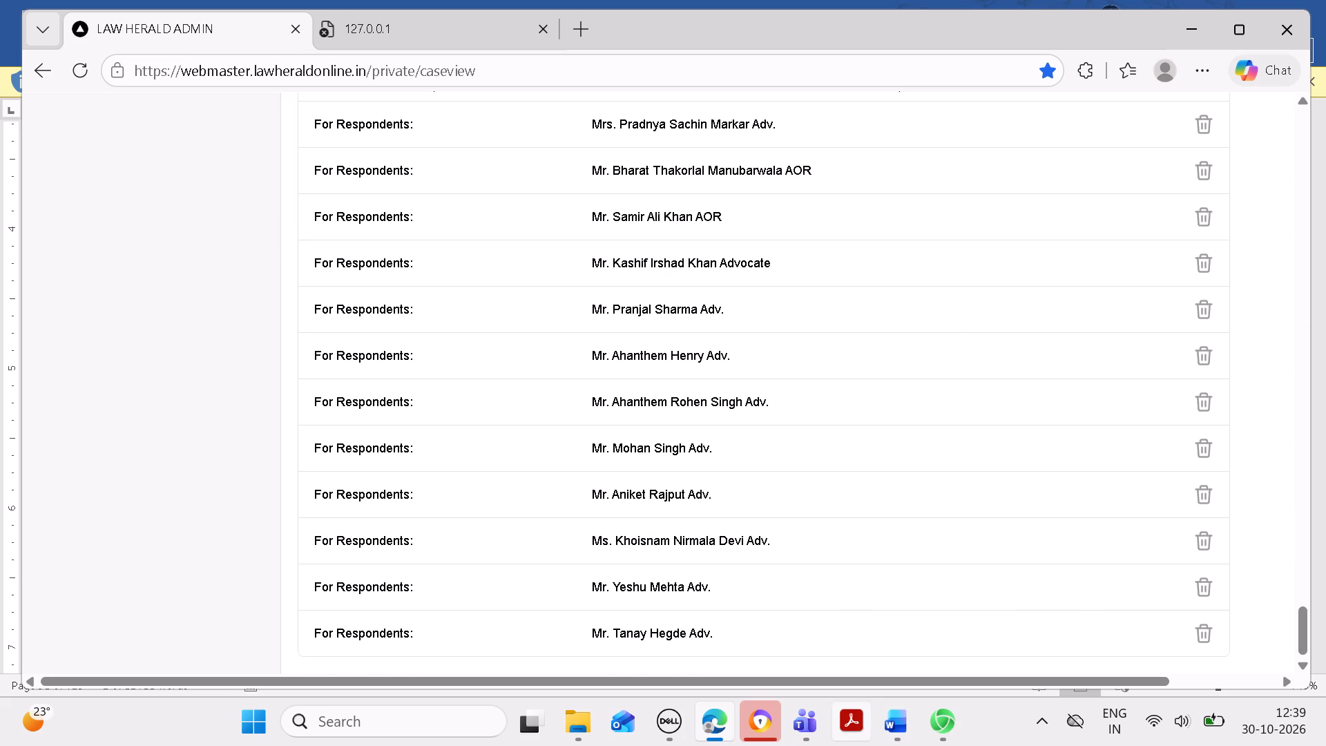
click(881, 725)
click(888, 722)
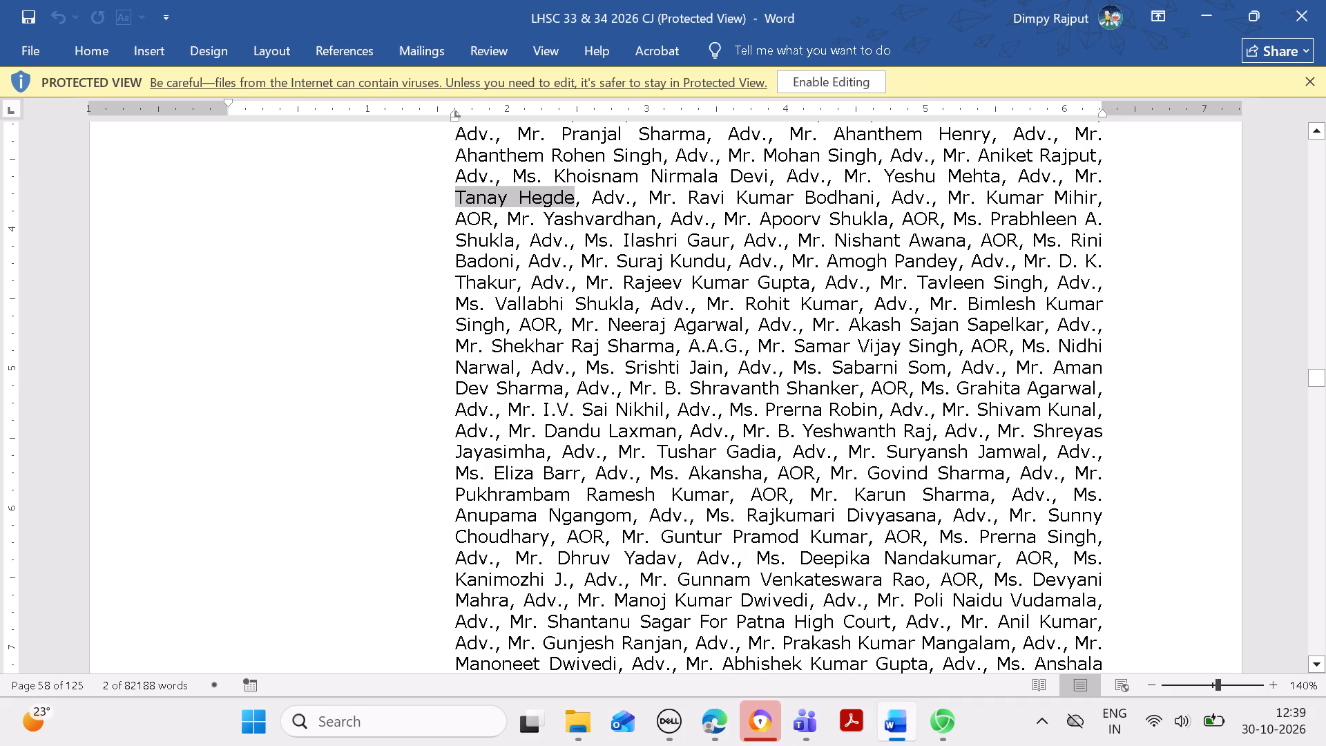
drag(692, 195, 818, 196)
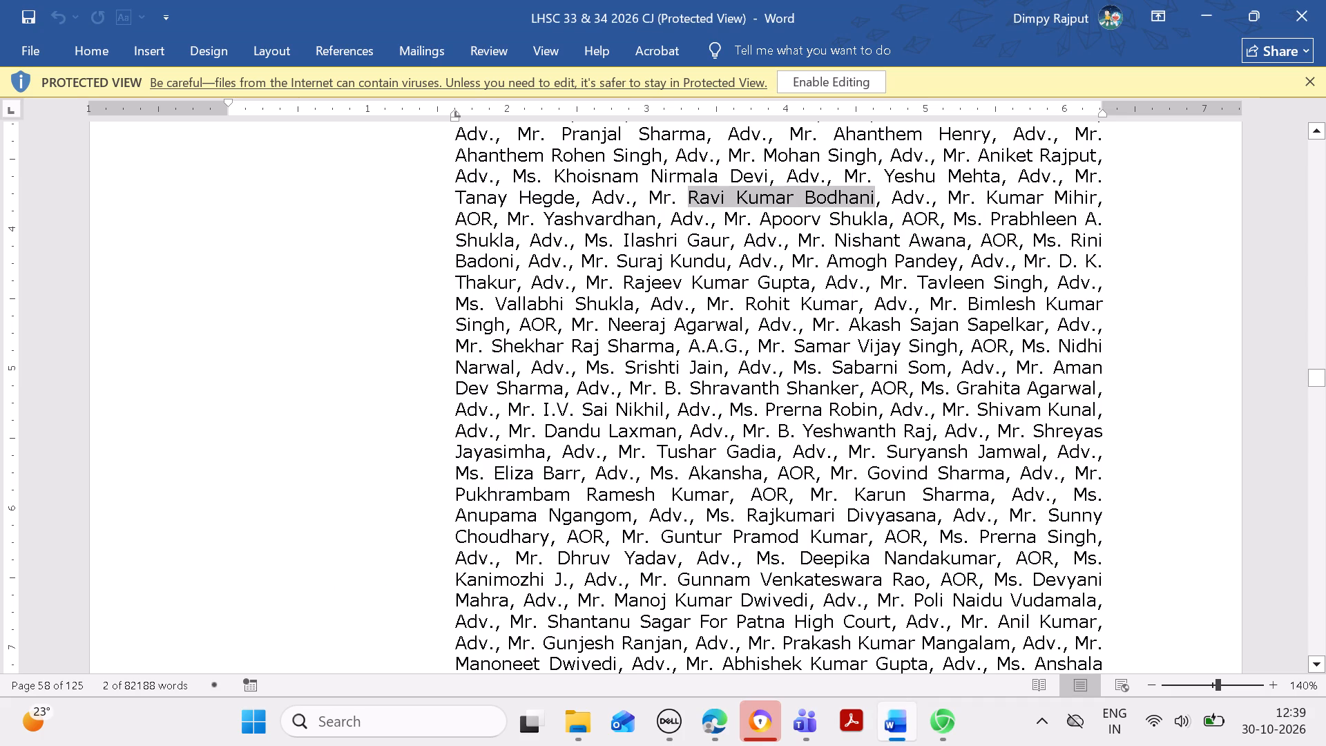
key(ctrl+c)
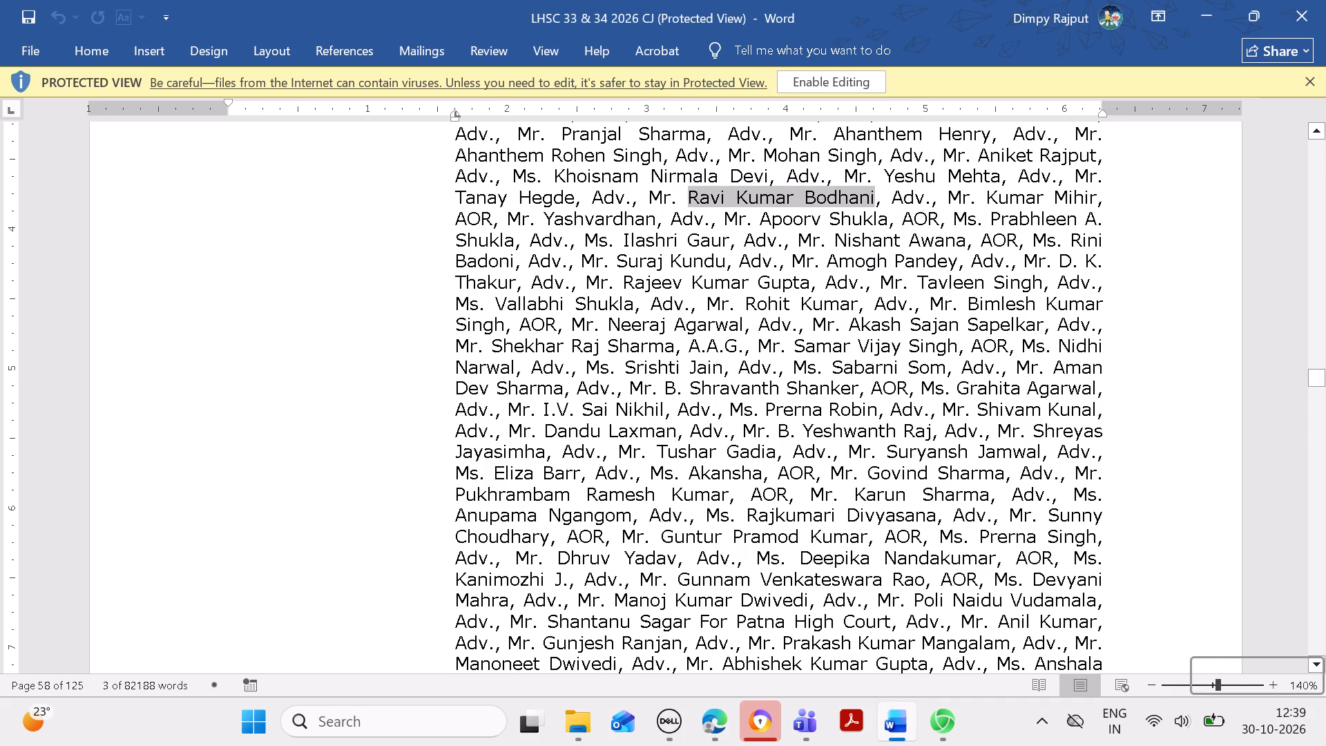
click(714, 720)
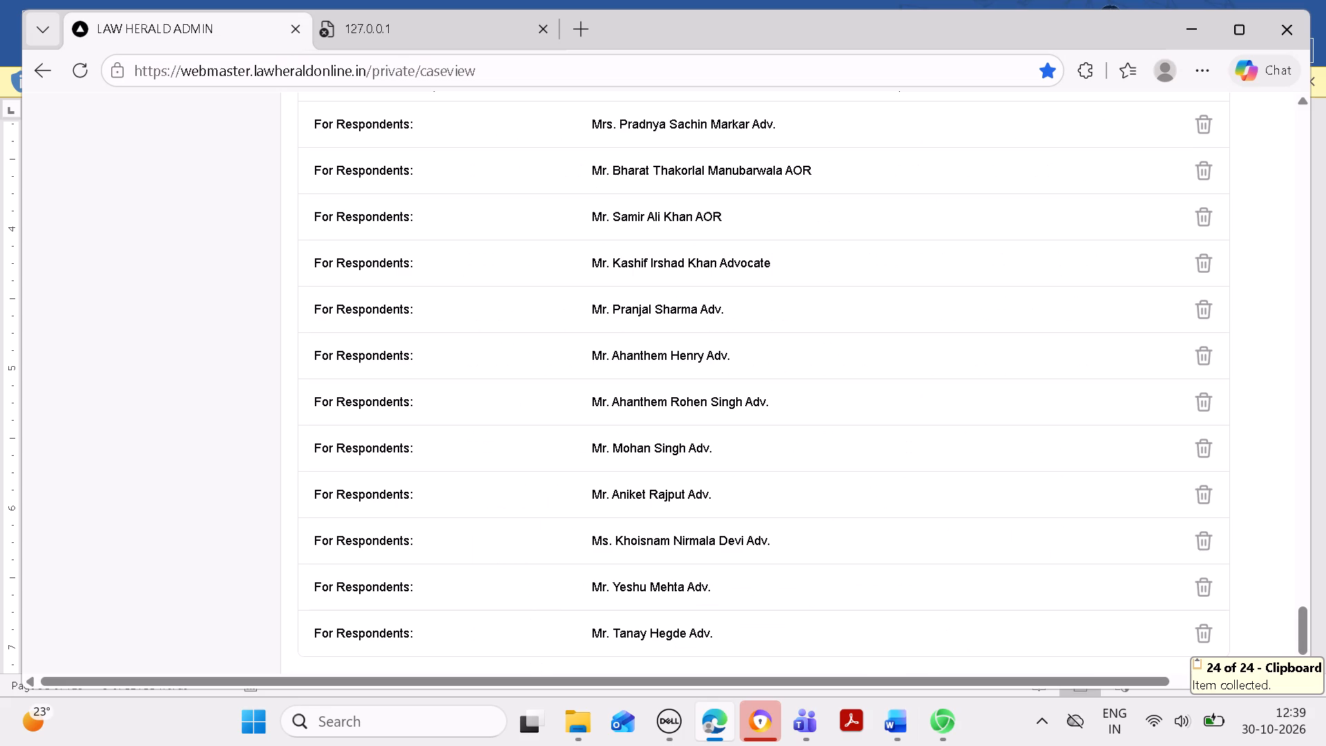
scroll(736, 598, up, 3)
scroll(953, 318, down, 4)
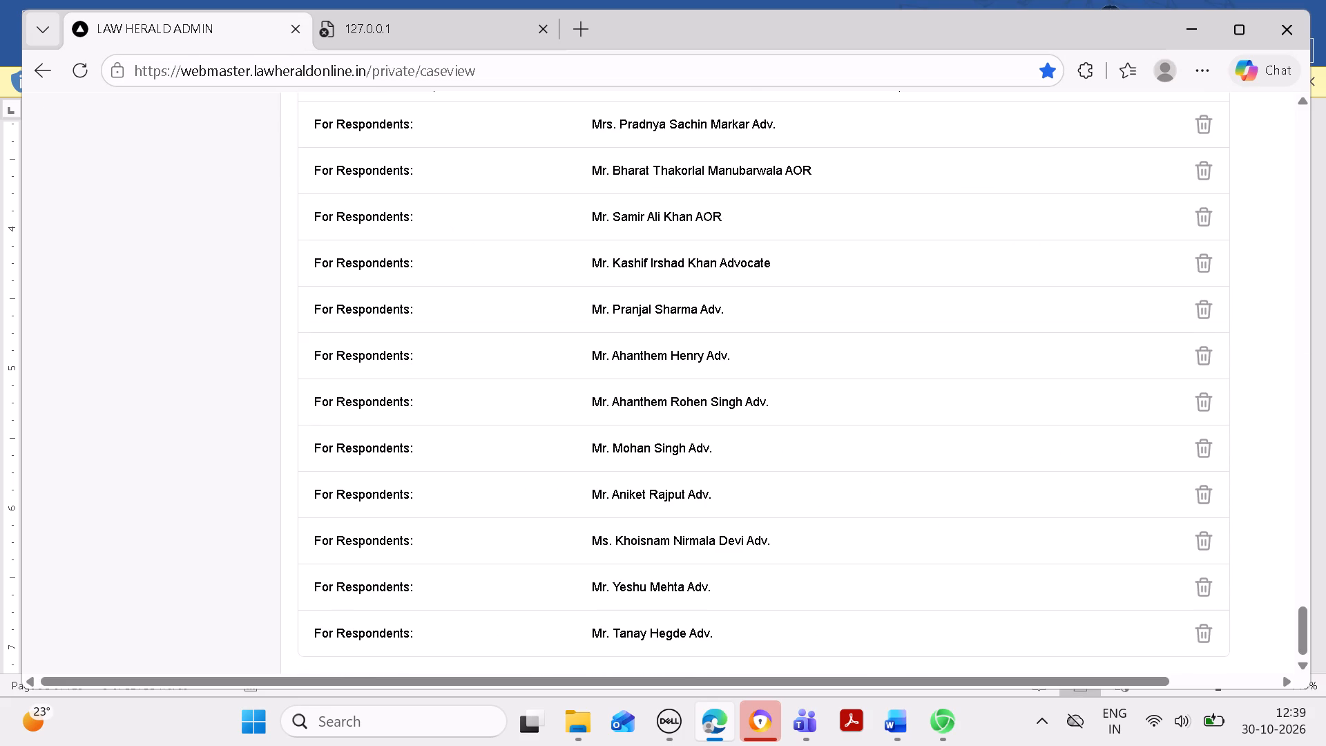
scroll(907, 370, up, 5)
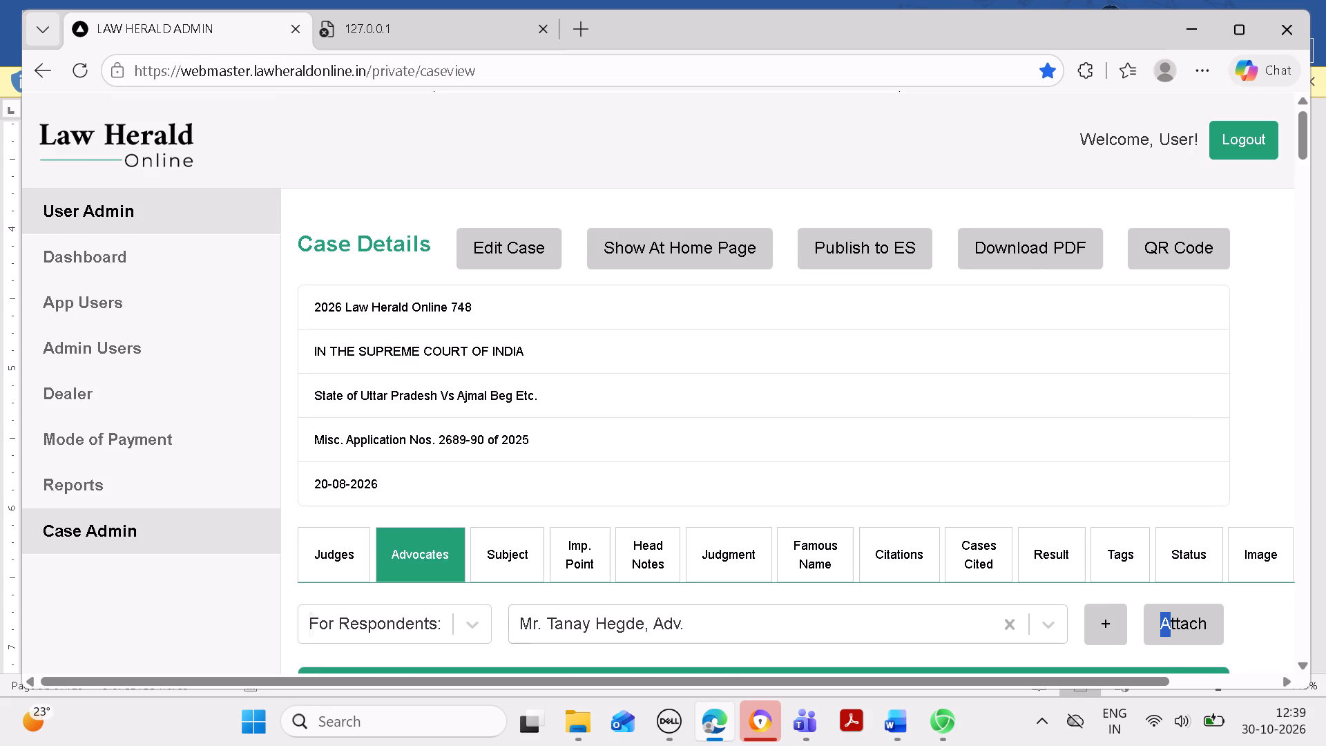
click(1005, 617)
key(ctrl+v)
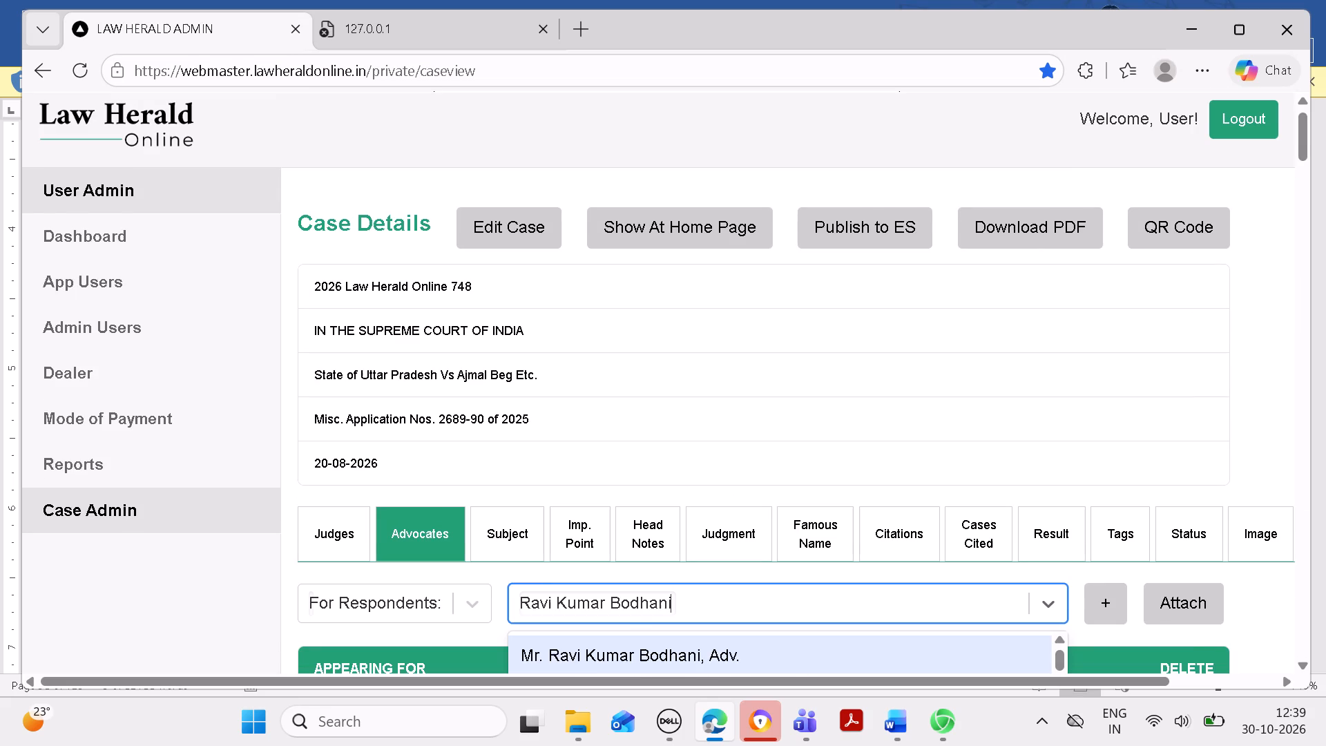
click(795, 649)
click(1173, 597)
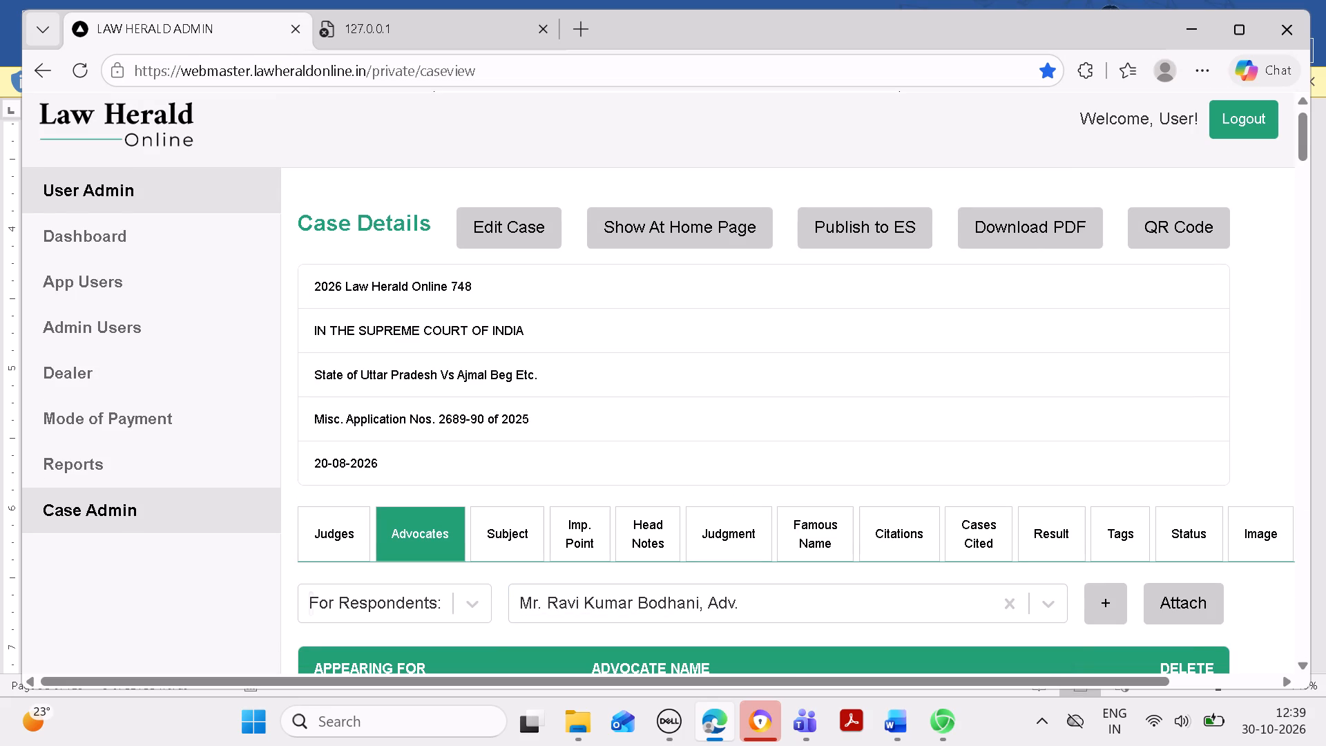
click(868, 200)
scroll(848, 432, down, 9)
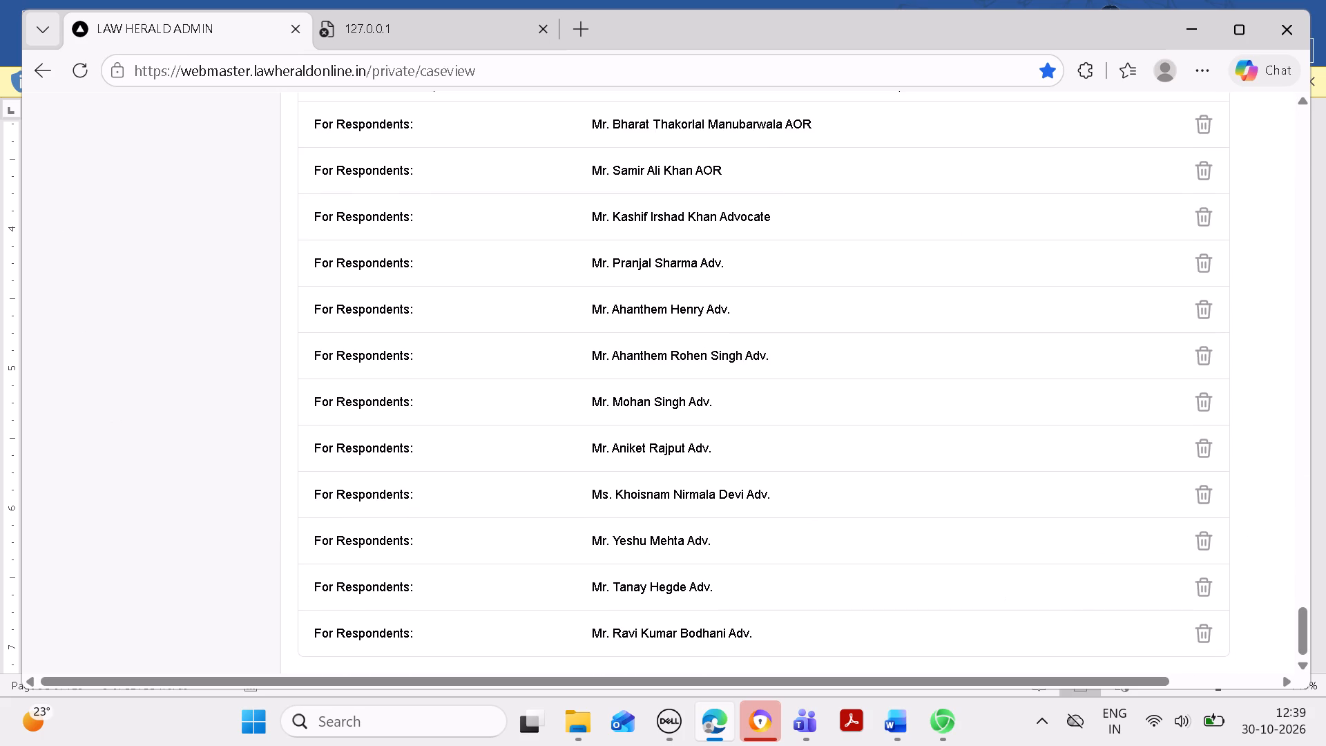
Copy the next advocate's name, Mr. Mihir, from the Word document and attach his AOR entry For Respondents in the Edge case record.
click(897, 730)
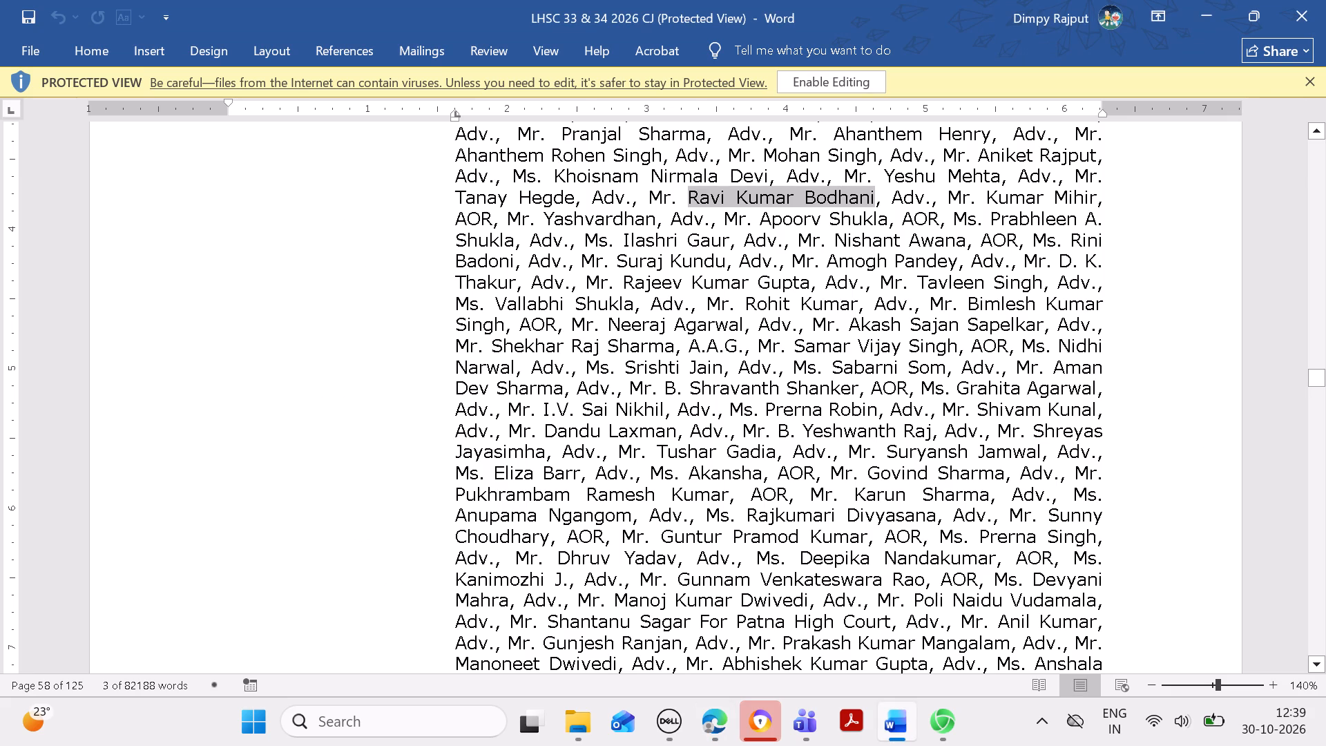
drag(988, 195, 1084, 195)
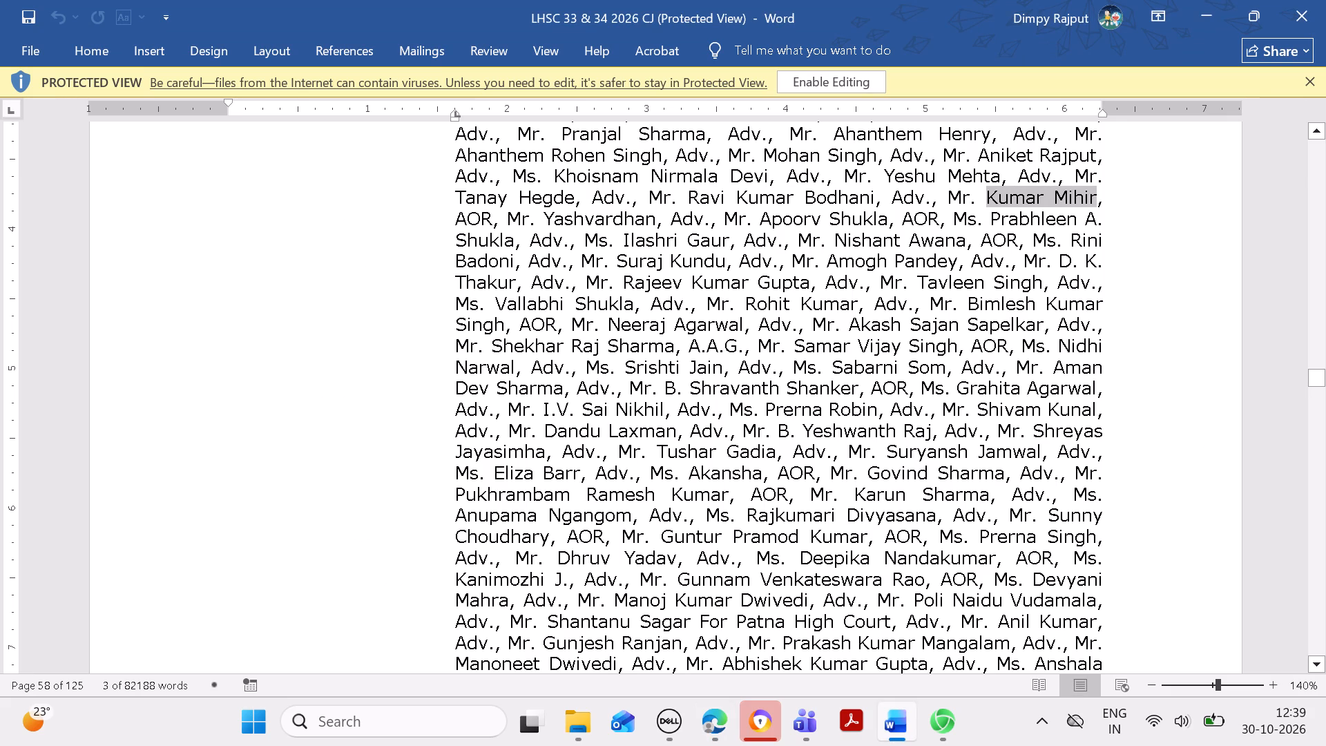
drag(1084, 195, 1089, 195)
key(ctrl+c)
click(704, 725)
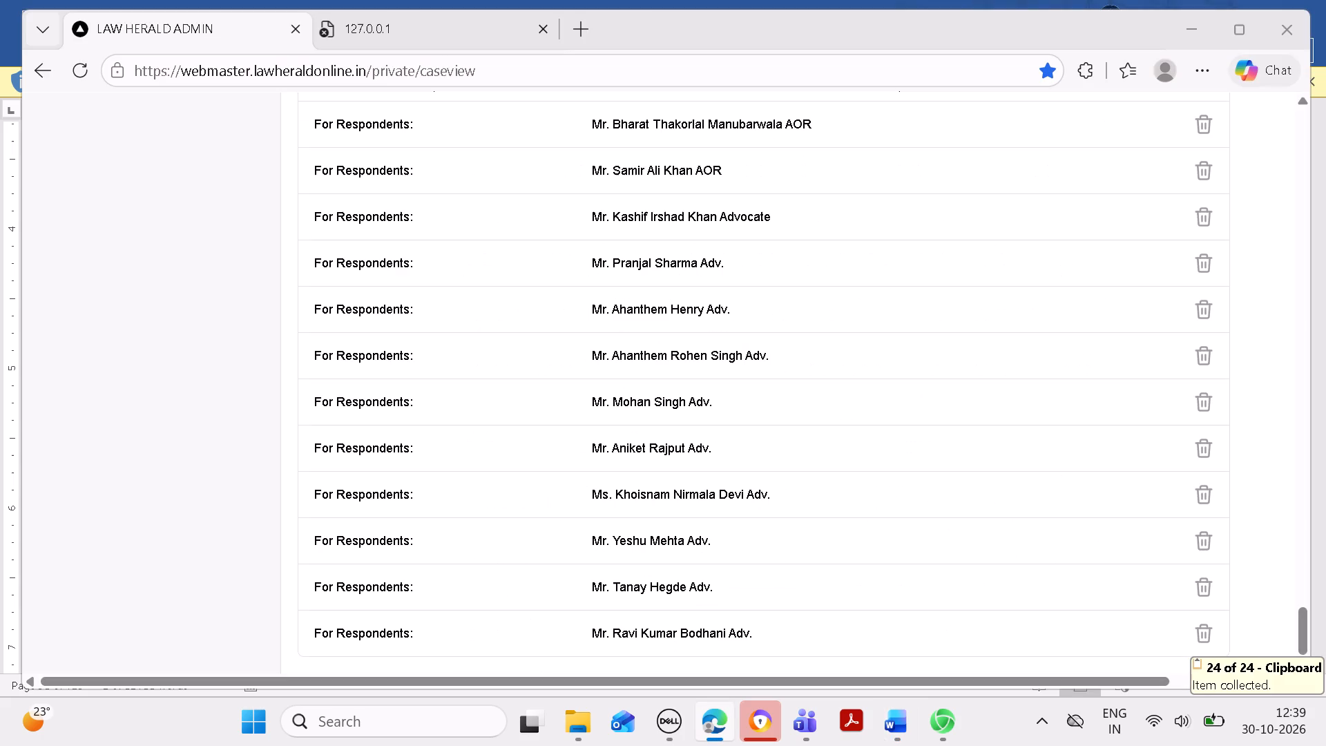
scroll(657, 689, up, 4)
click(1010, 620)
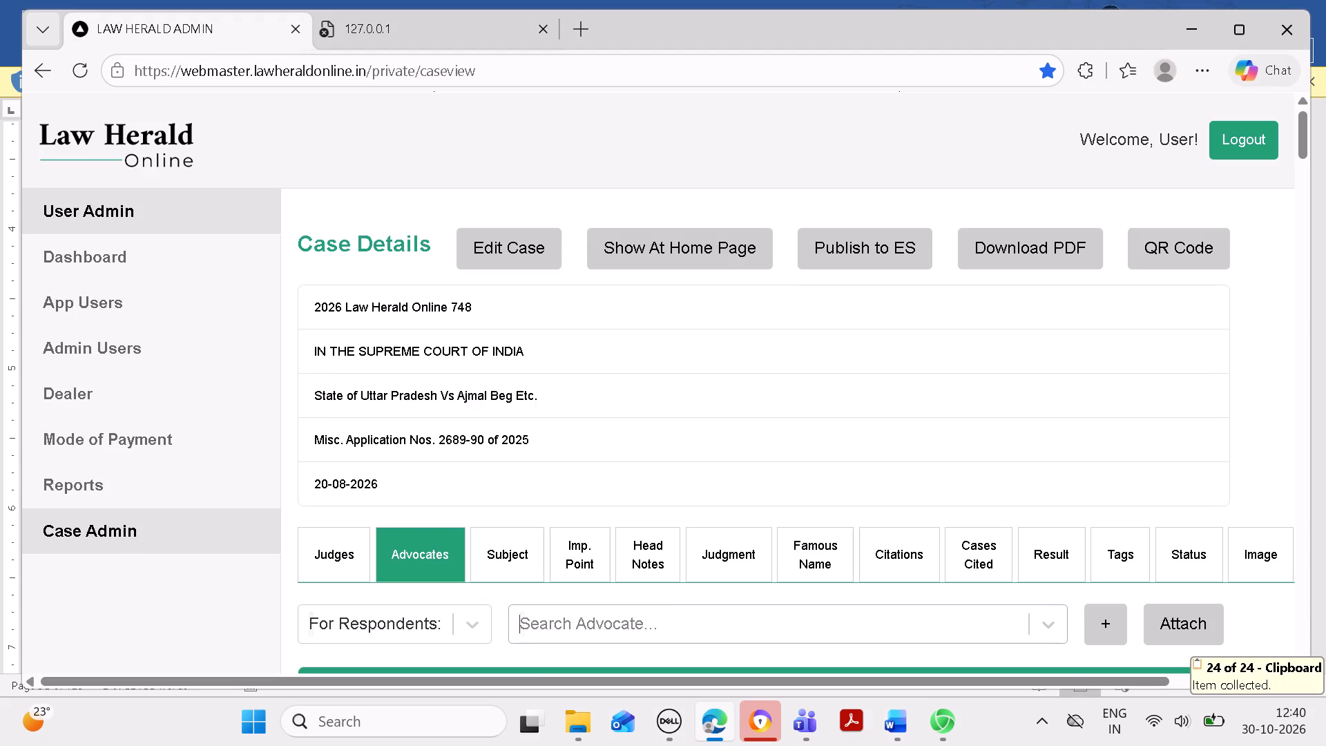
key(ctrl+v)
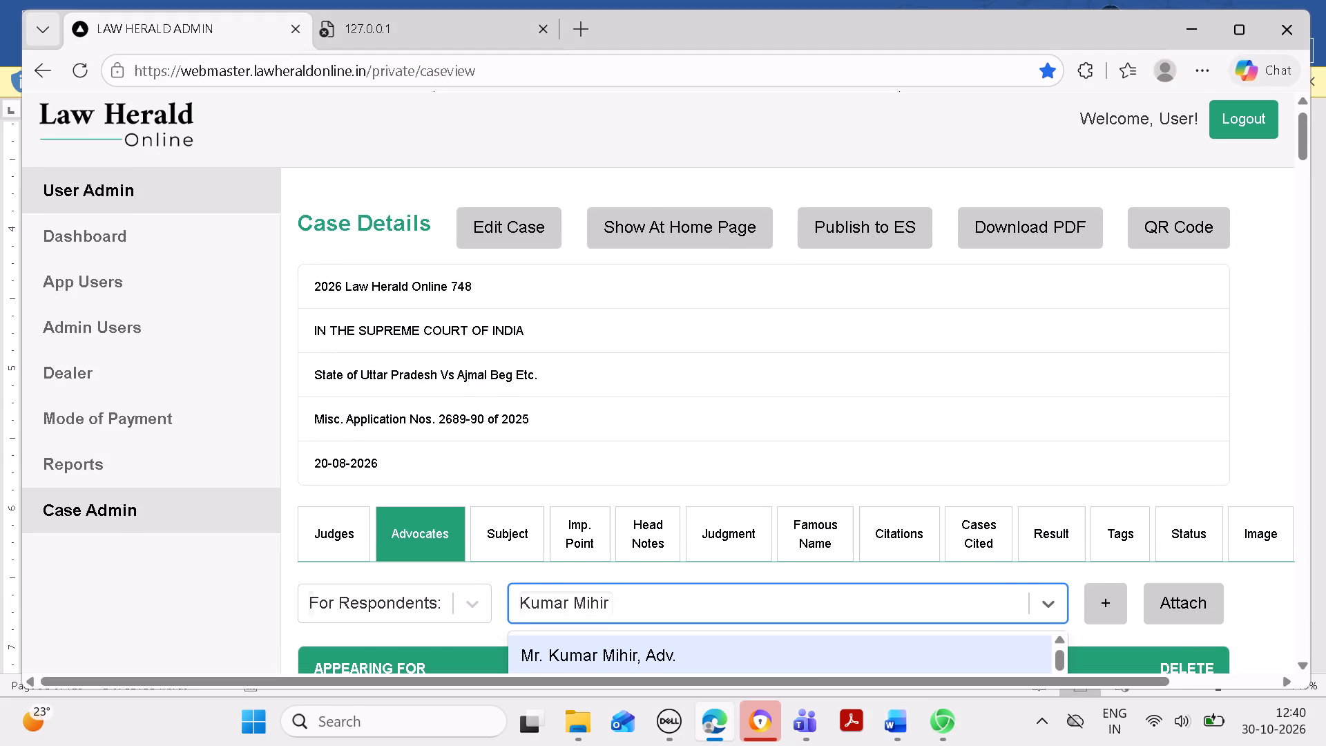
drag(1303, 149, 1314, 167)
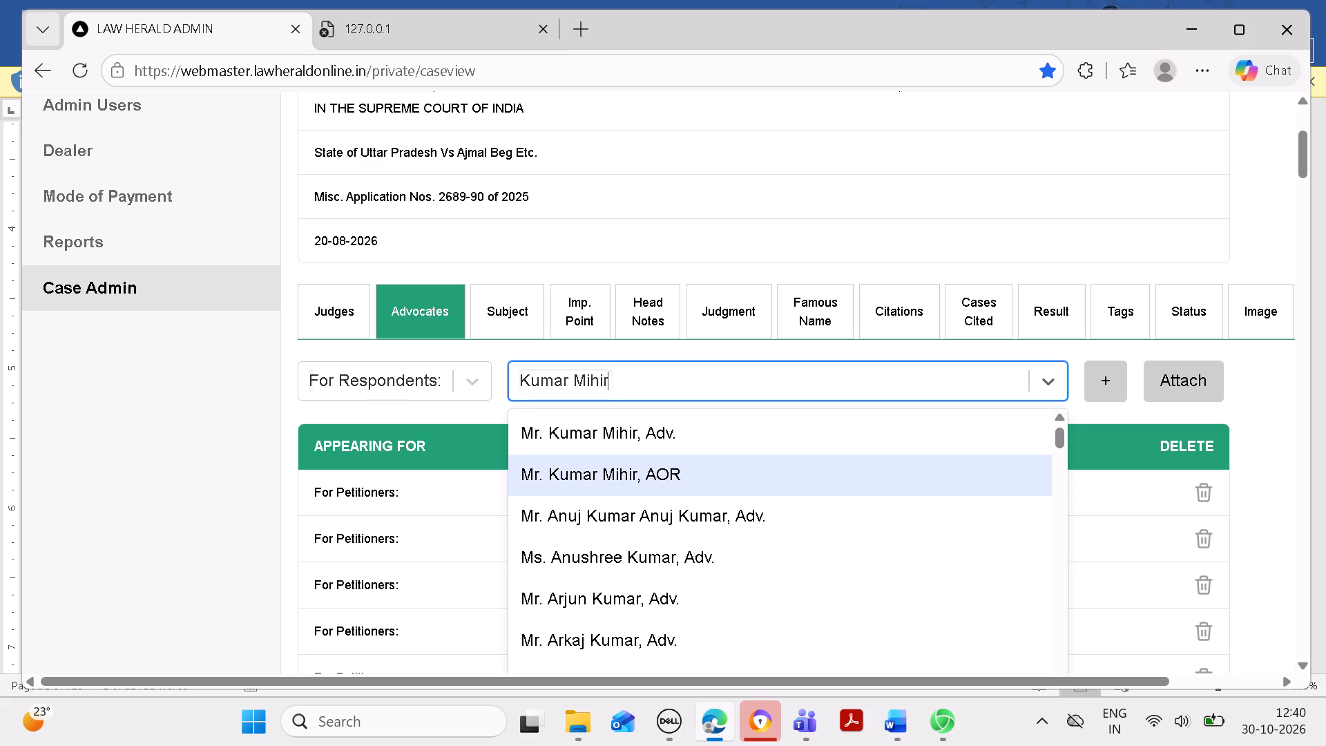
click(718, 474)
click(1166, 386)
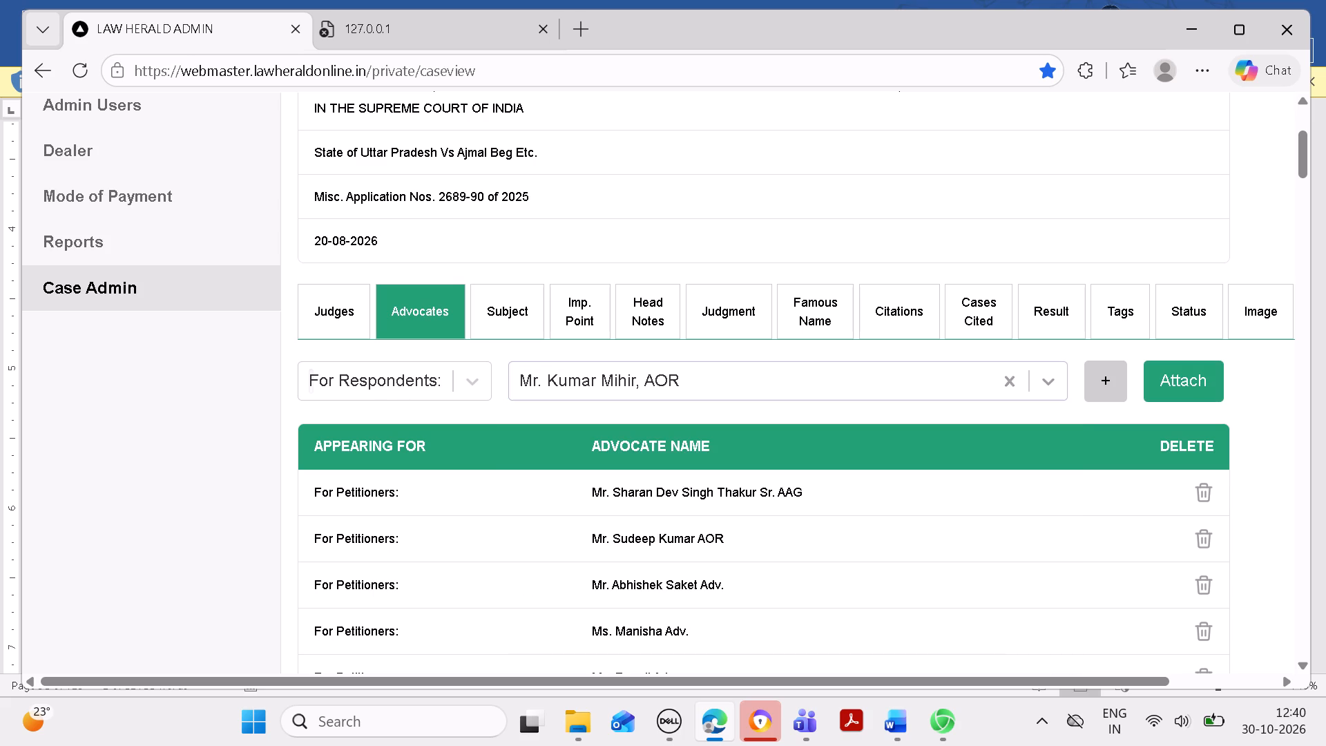
click(854, 222)
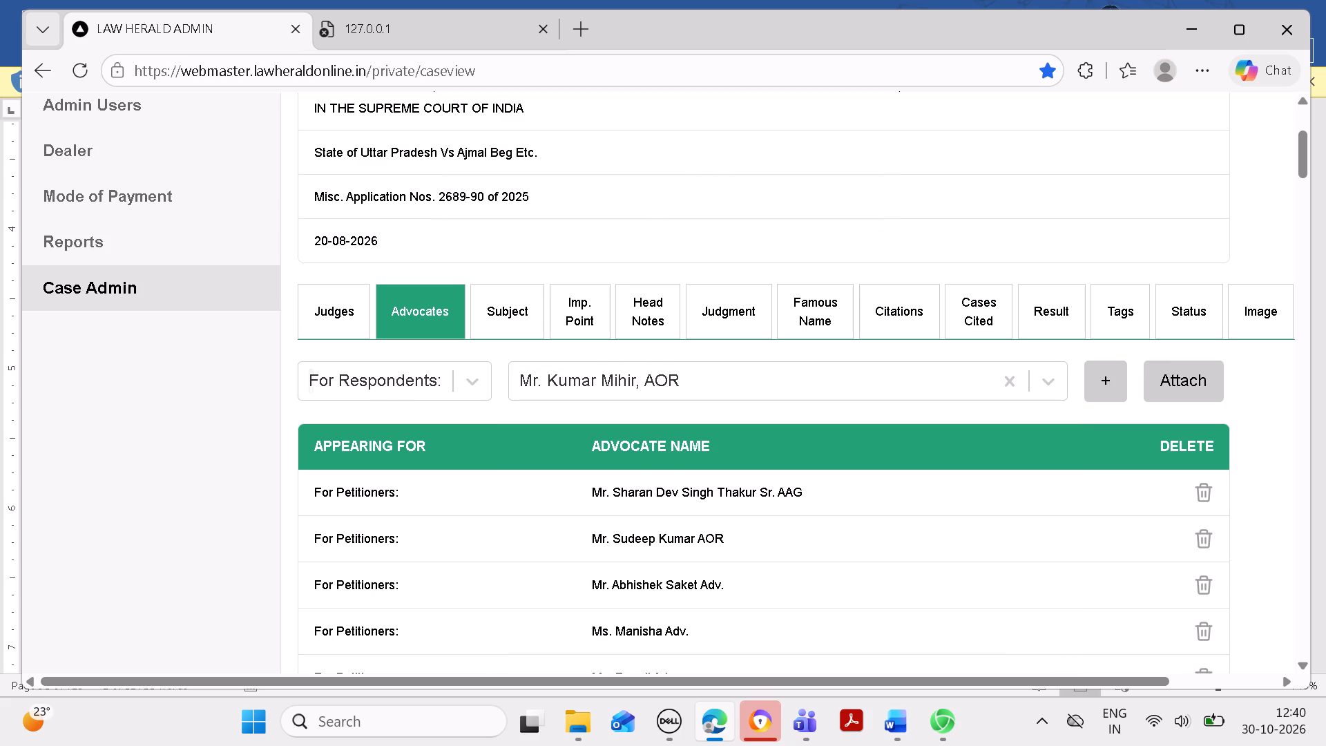
scroll(859, 299, down, 11)
Copy the next advocate's name, Mr. Yashvardhan, from the Word document and attach his Adv. entry For Respondents in the Edge case record.
click(889, 718)
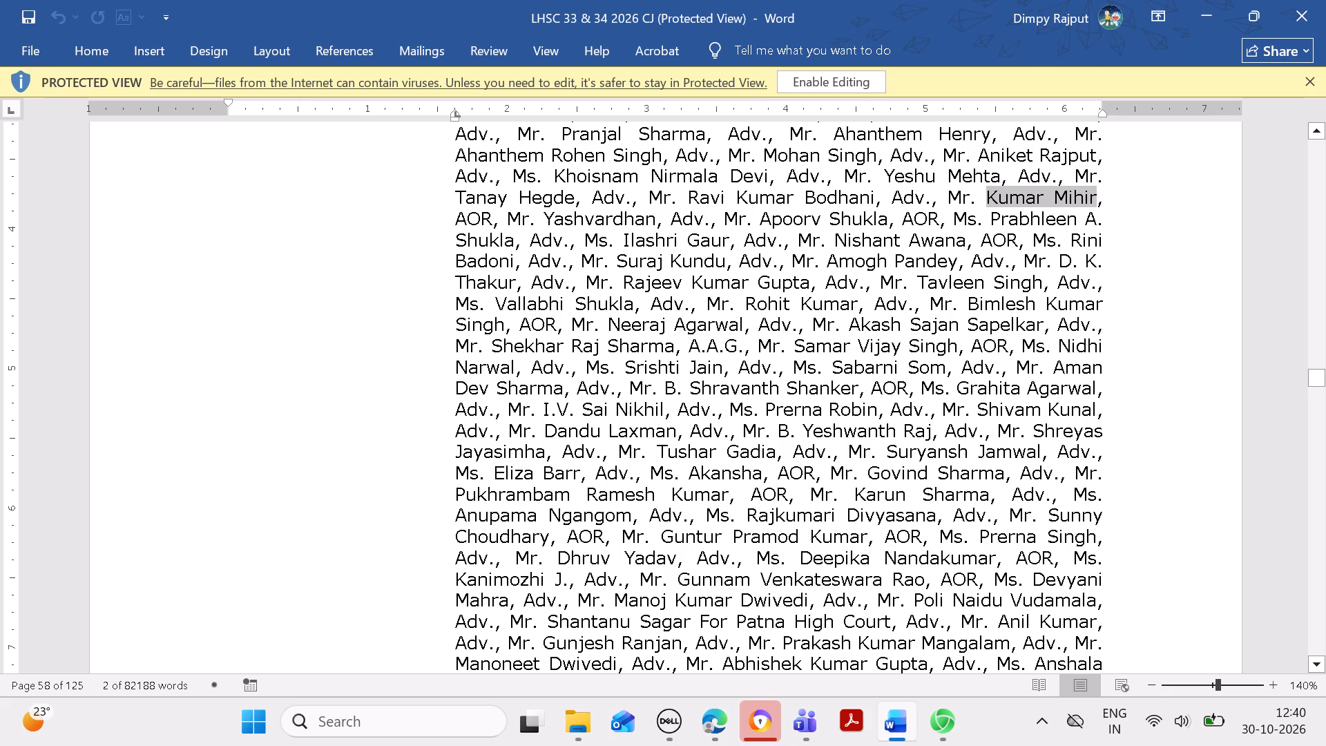
drag(547, 214, 653, 227)
key(ctrl+c)
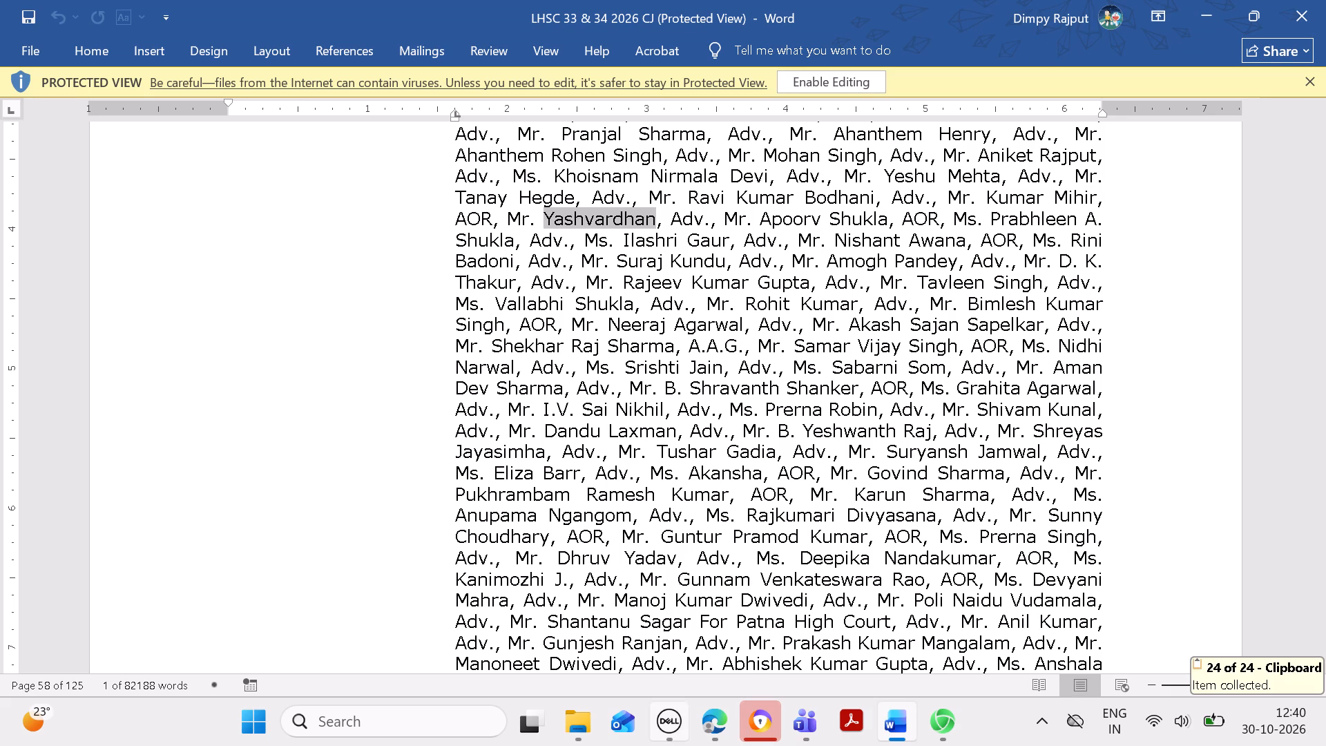
click(707, 721)
click(711, 717)
scroll(665, 636, up, 4)
click(1012, 617)
key(ctrl+v)
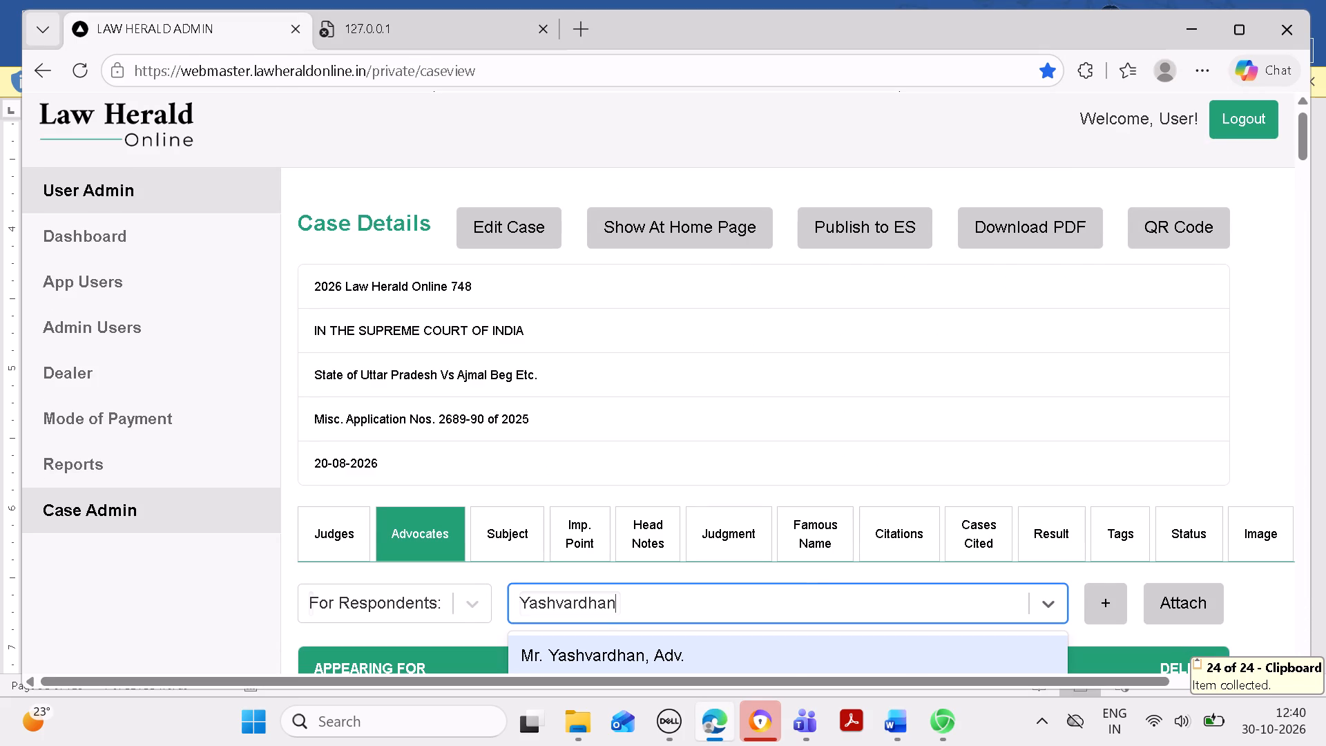
click(808, 649)
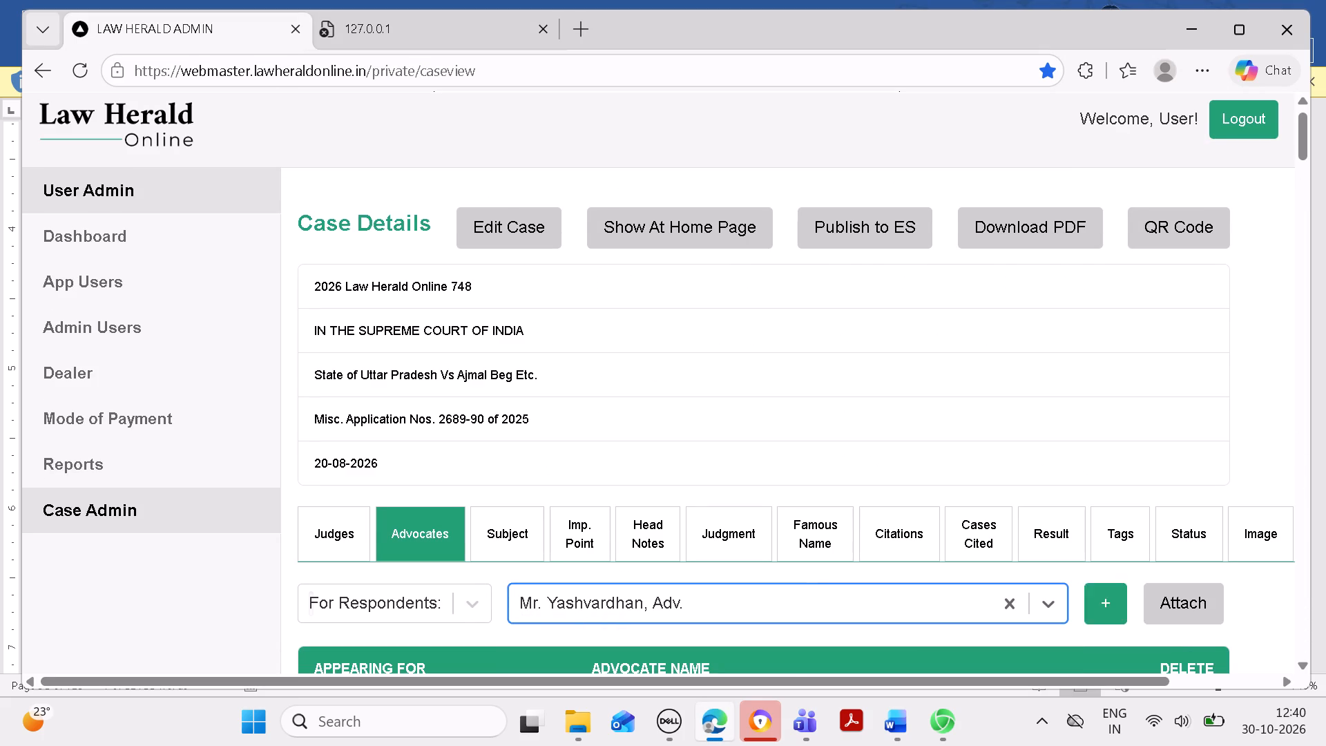
click(1175, 602)
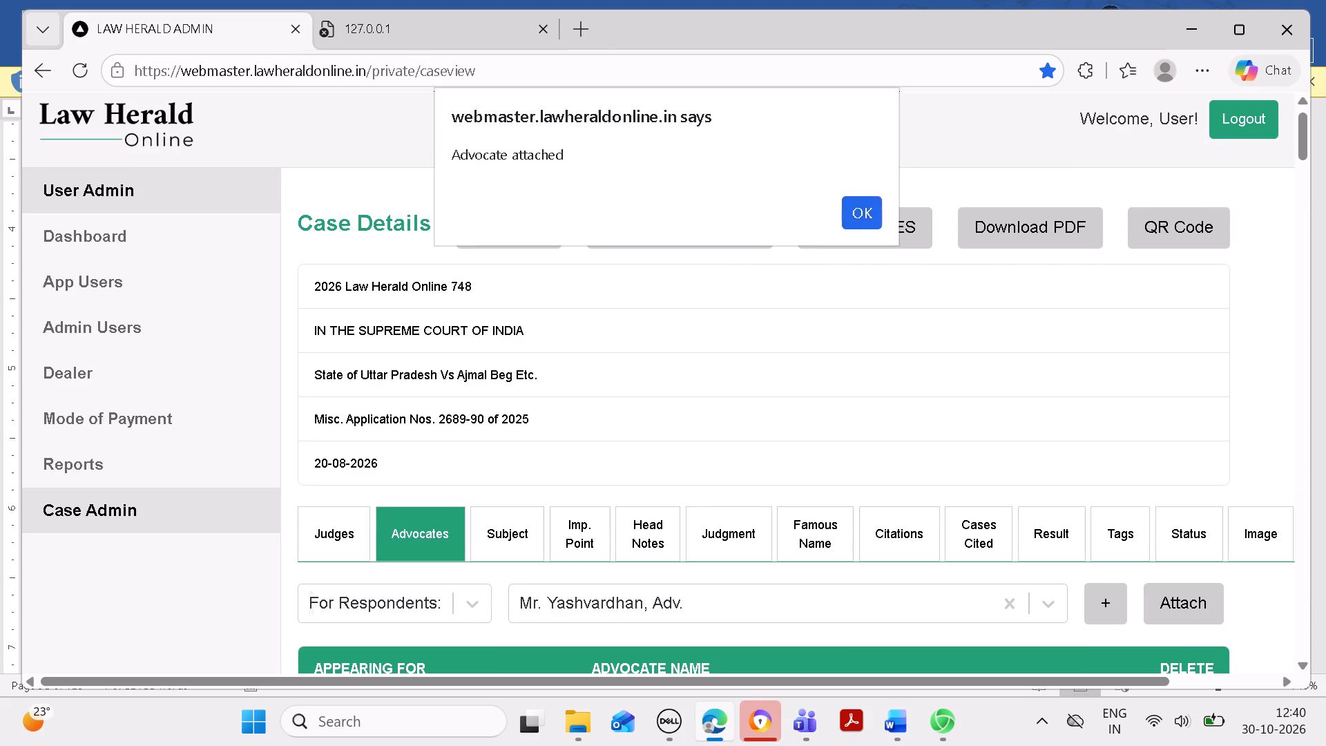
click(867, 201)
scroll(838, 374, down, 10)
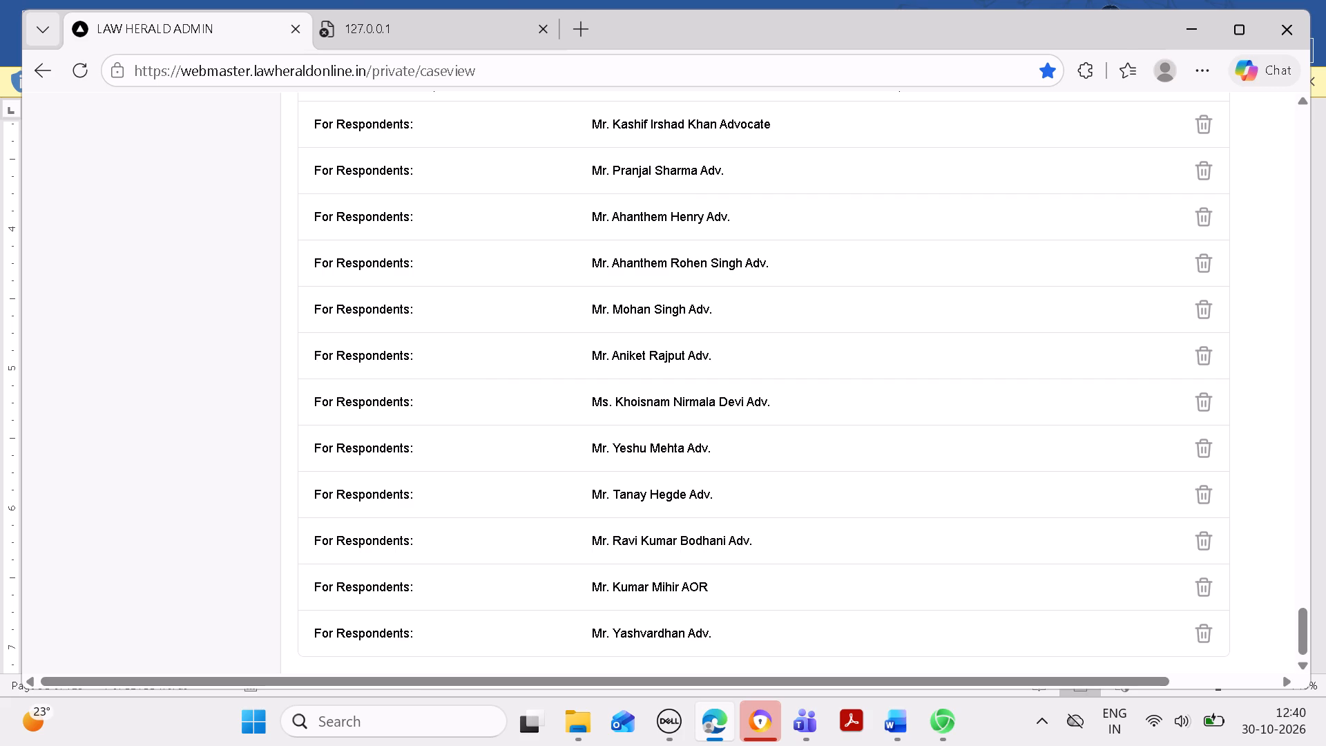
Copy the next advocate's name, Mr. Shukla, from the Word document and attach his AOR entry For Respondents in the Edge case record.
click(890, 723)
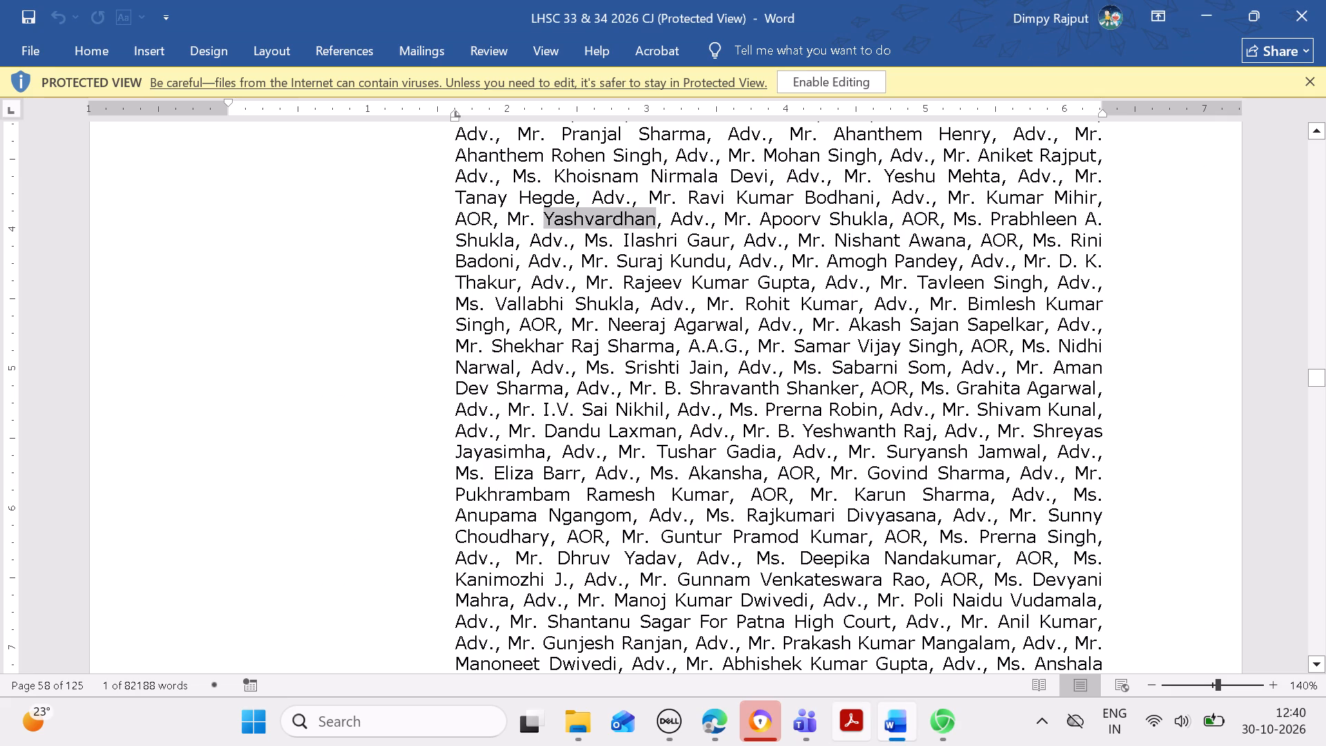
drag(761, 216, 862, 216)
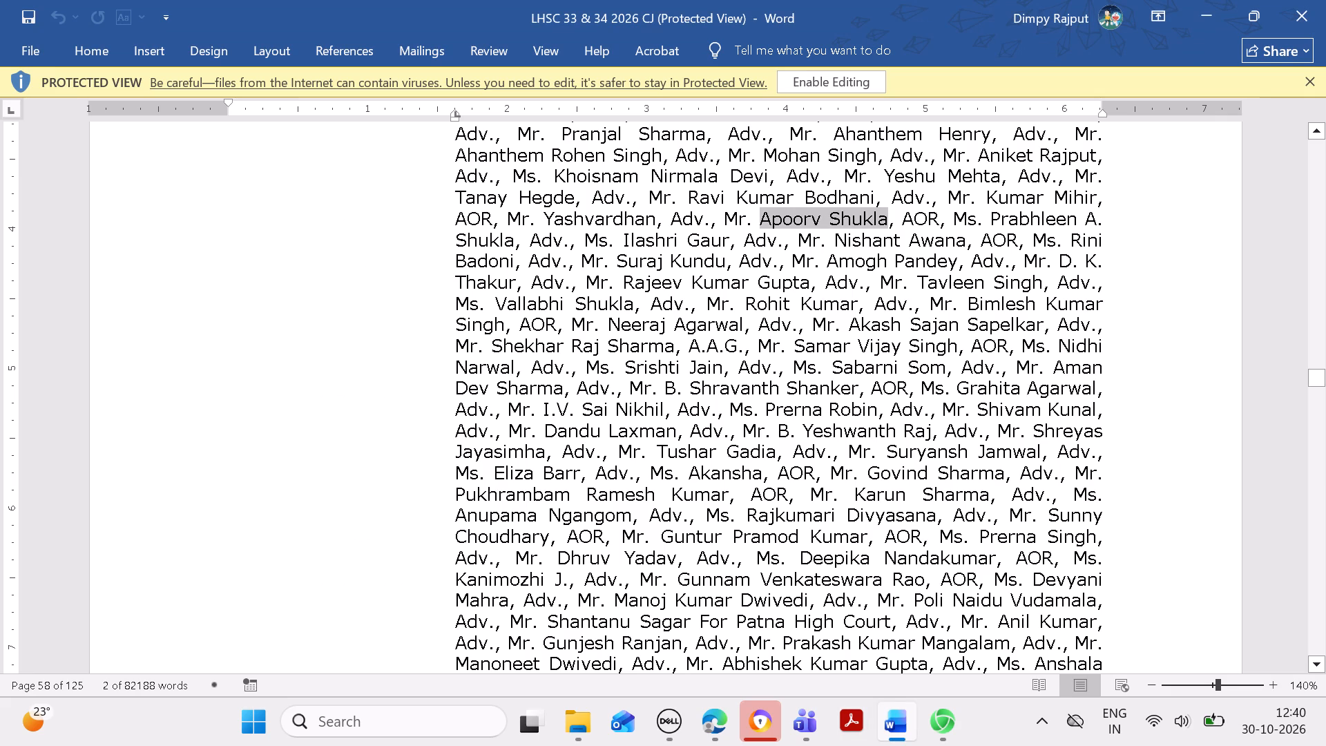
key(ctrl+c)
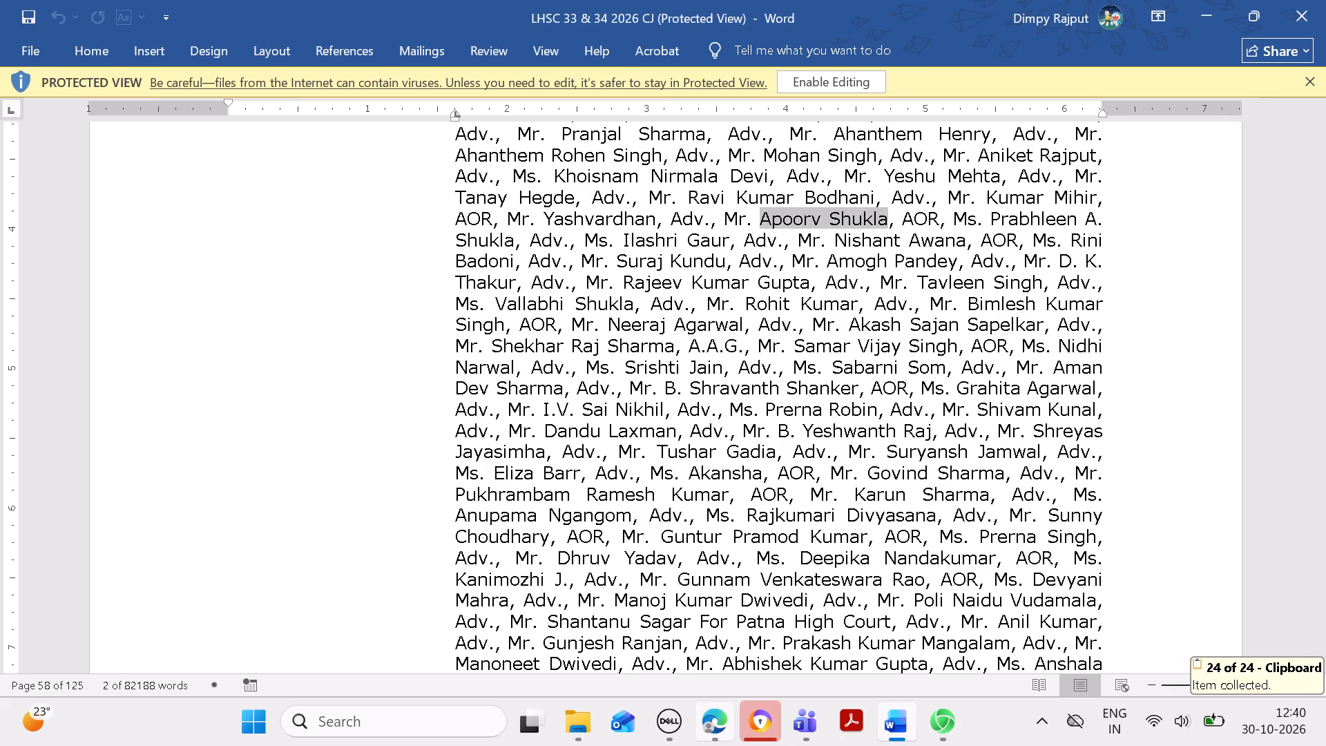
click(702, 727)
scroll(678, 631, up, 3)
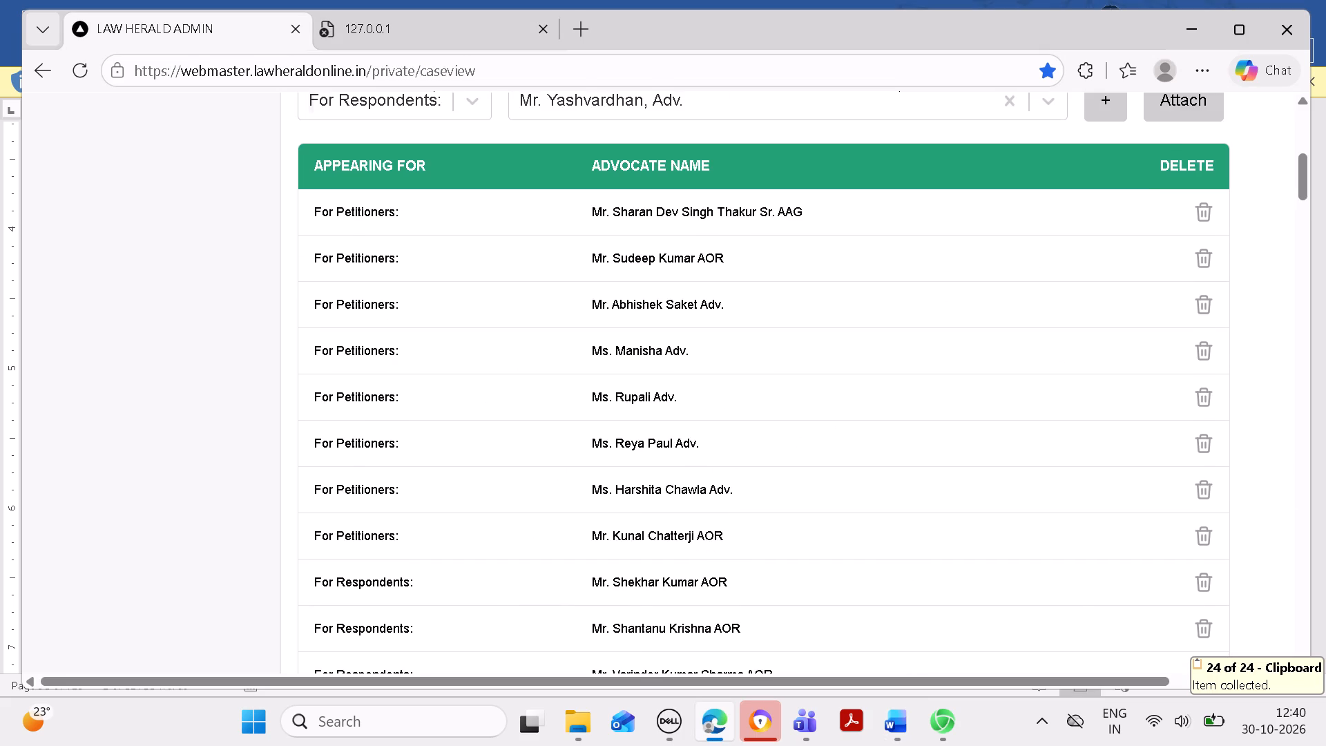
scroll(799, 513, up, 2)
click(1001, 622)
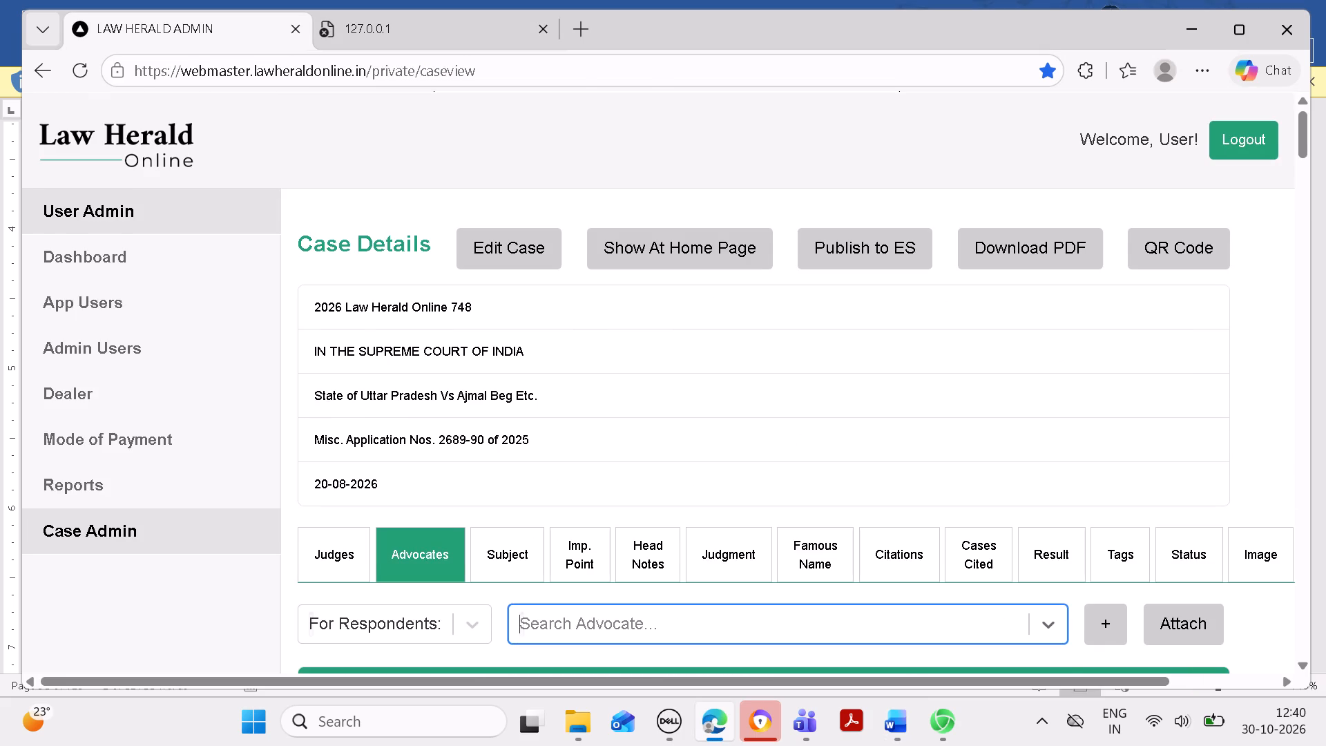
key(ctrl+v)
click(821, 644)
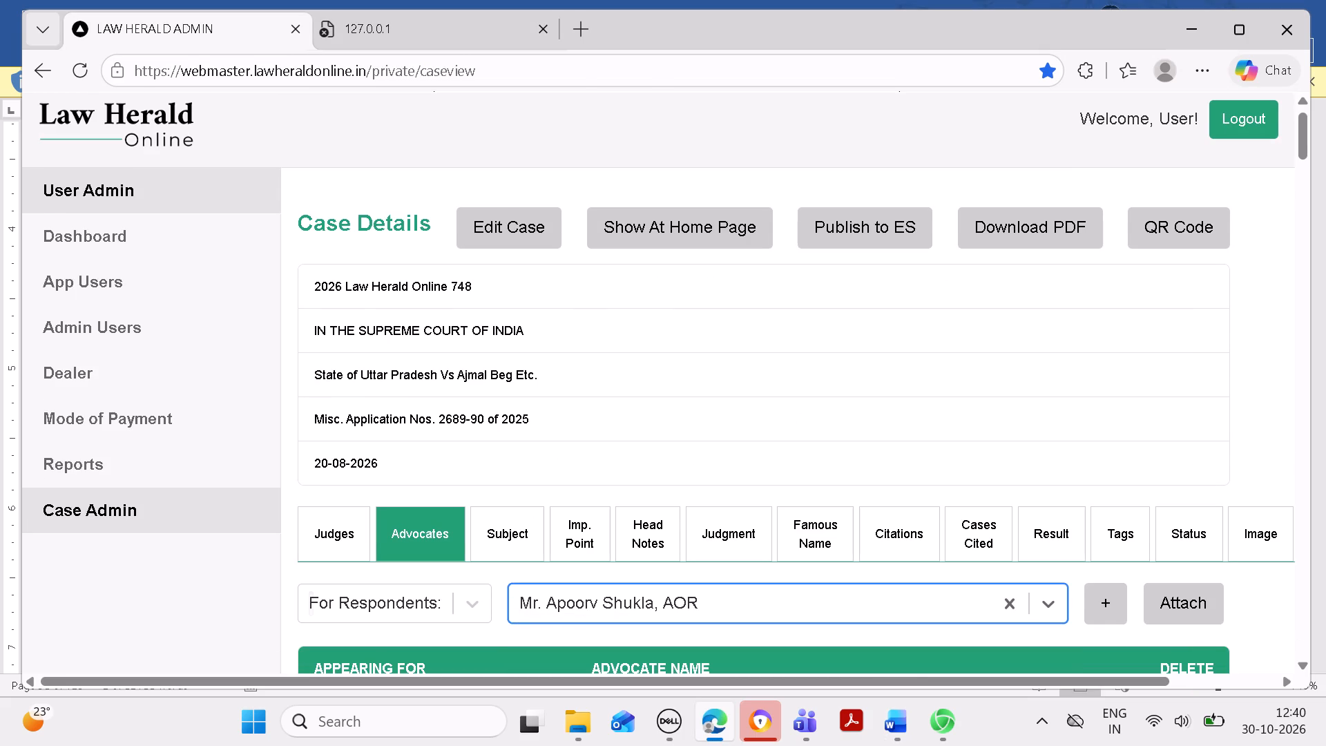
click(1175, 597)
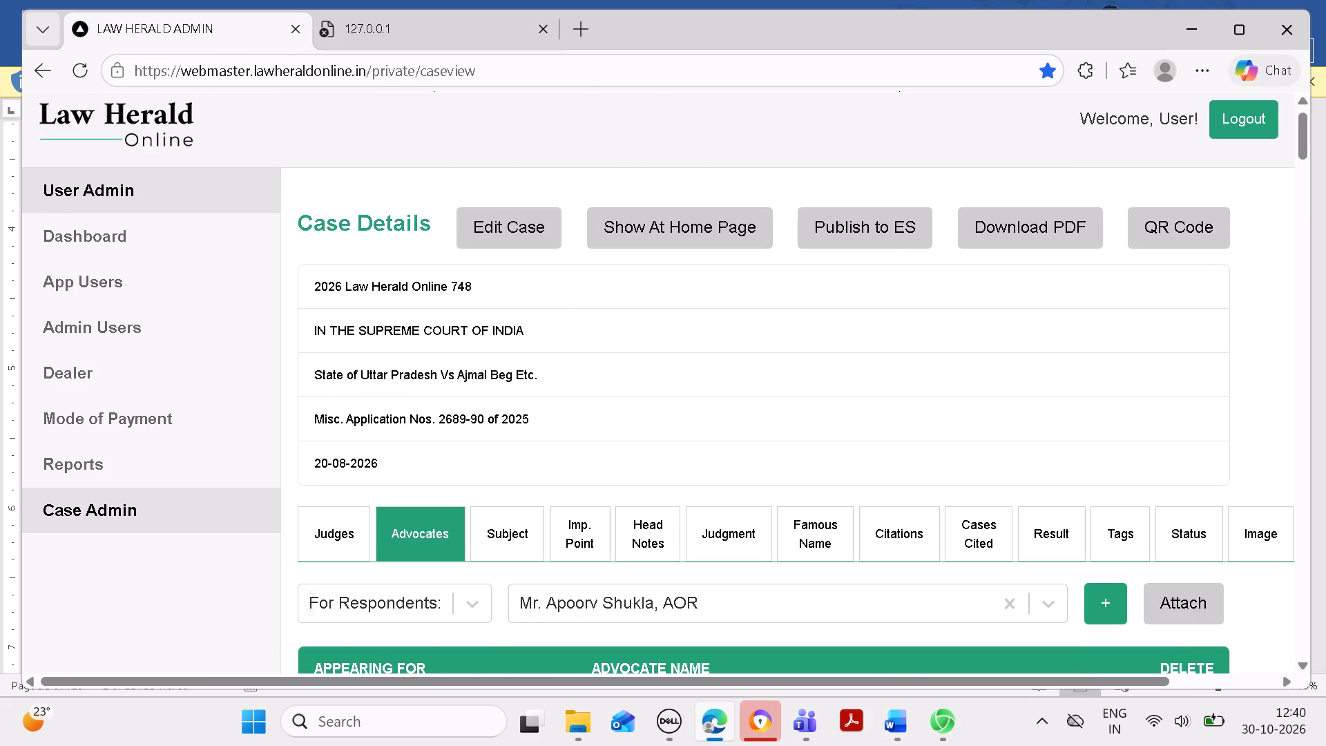
click(858, 205)
scroll(805, 457, down, 10)
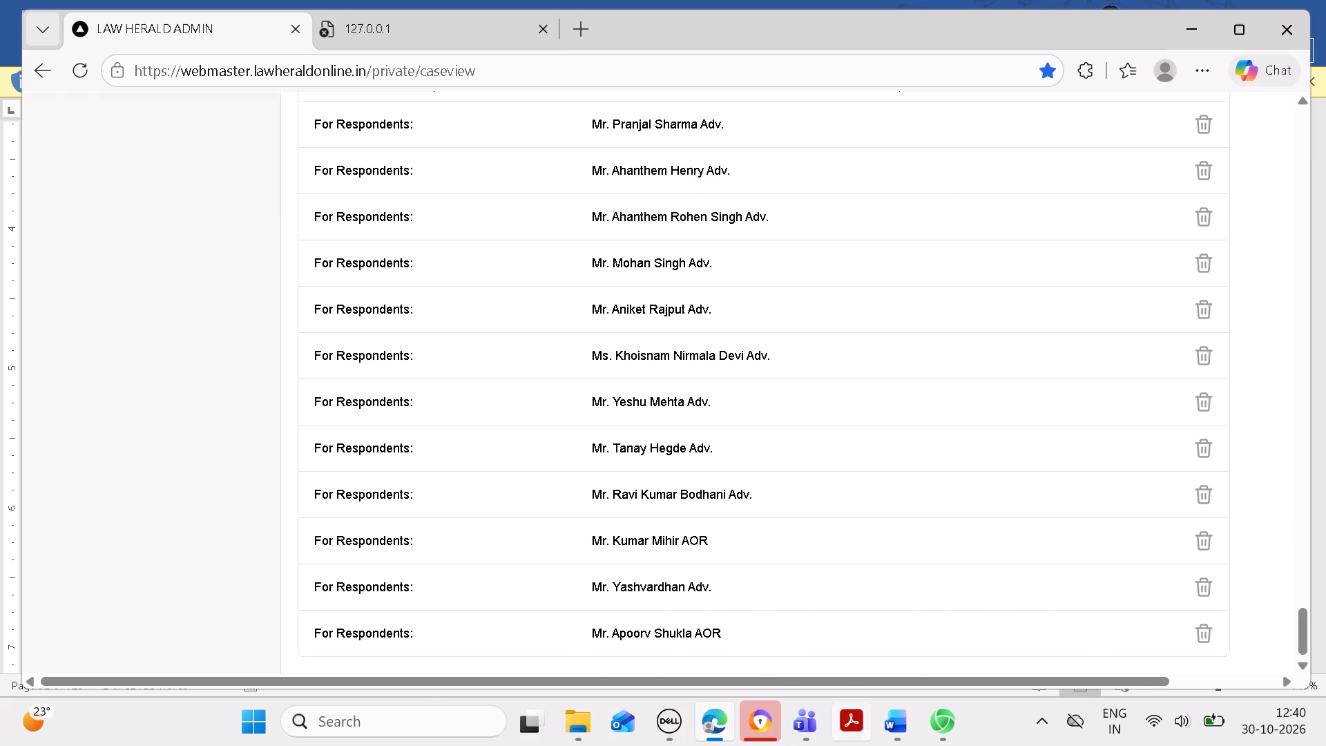
Copy the next advocate's name, Ms. Shukla, from the Word document and return to the Edge case record.
click(882, 728)
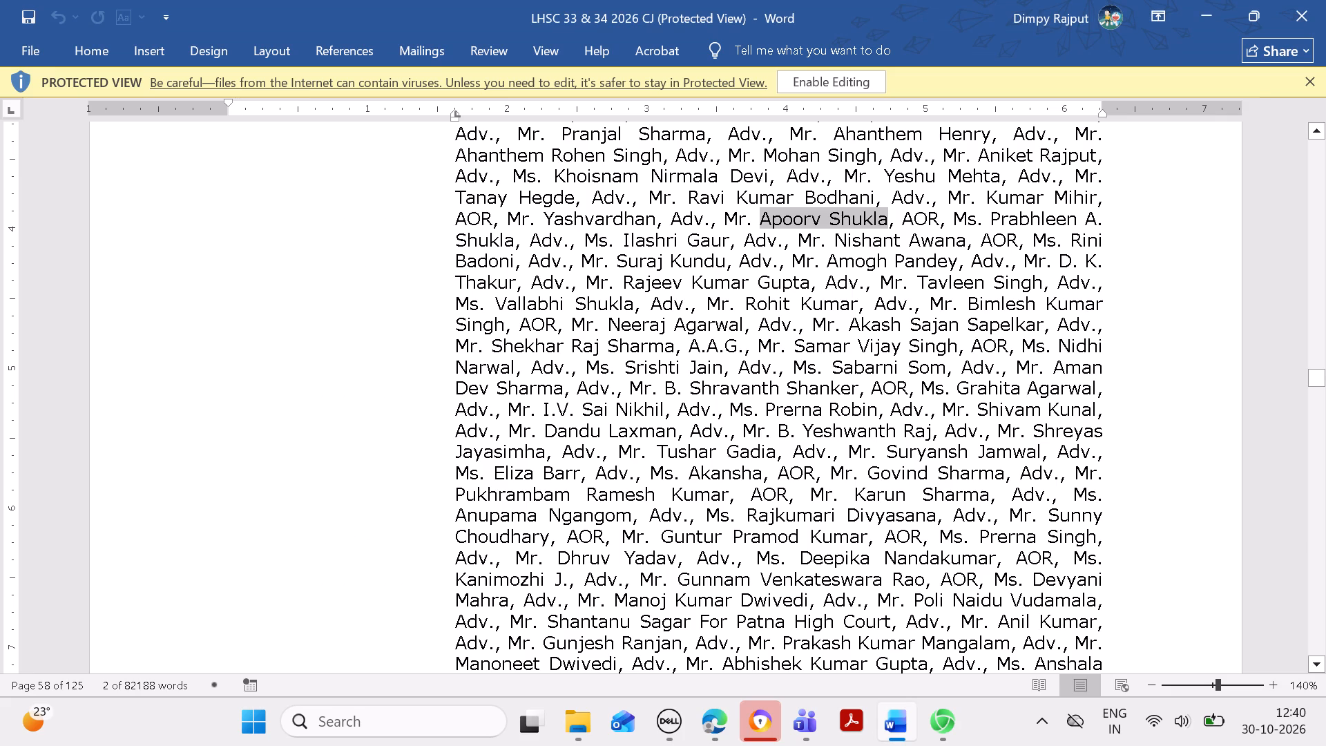
drag(989, 218, 528, 220)
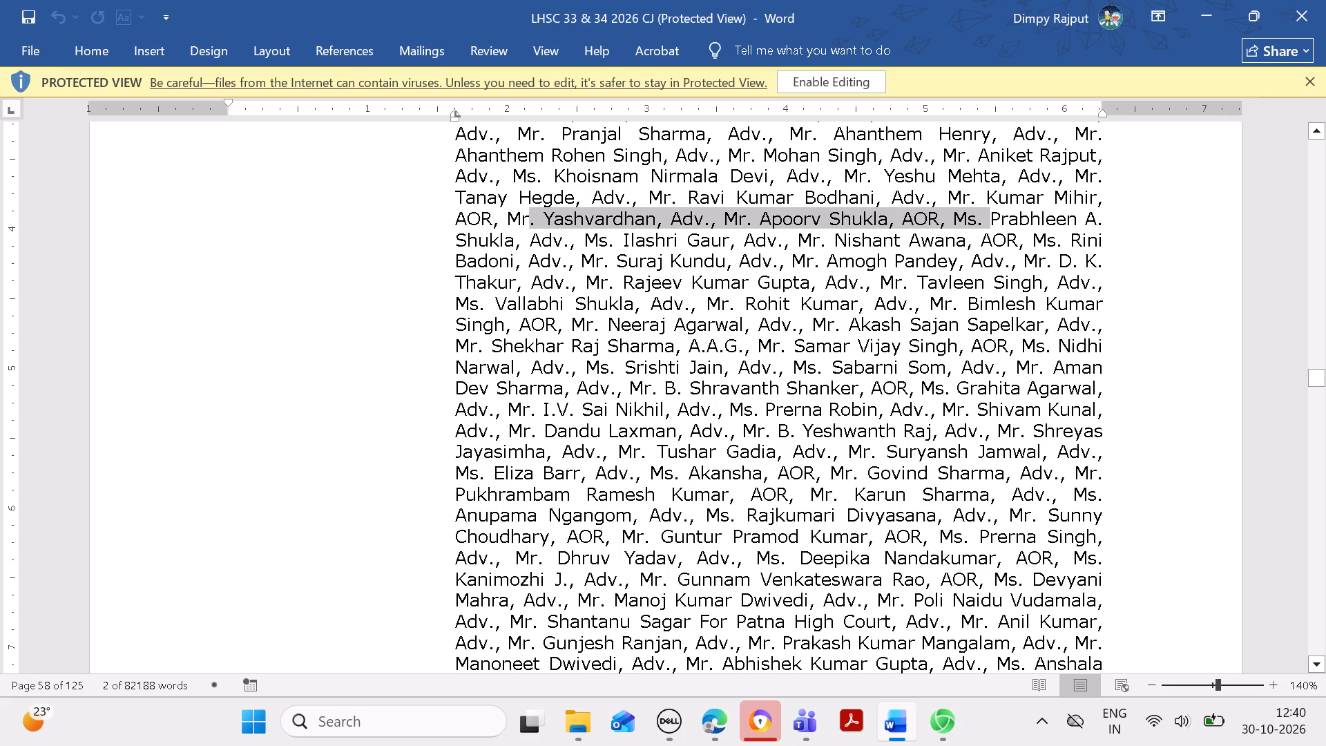
drag(528, 220, 519, 237)
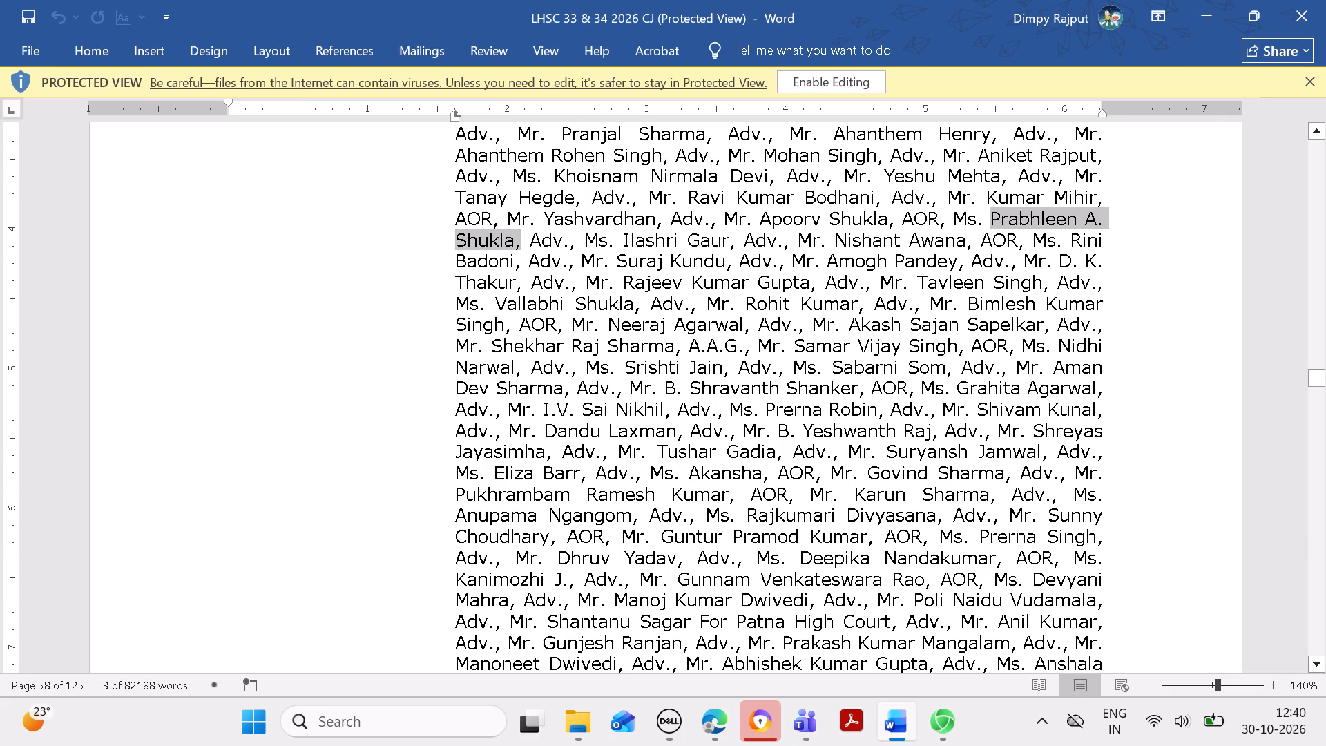
key(ctrl+c)
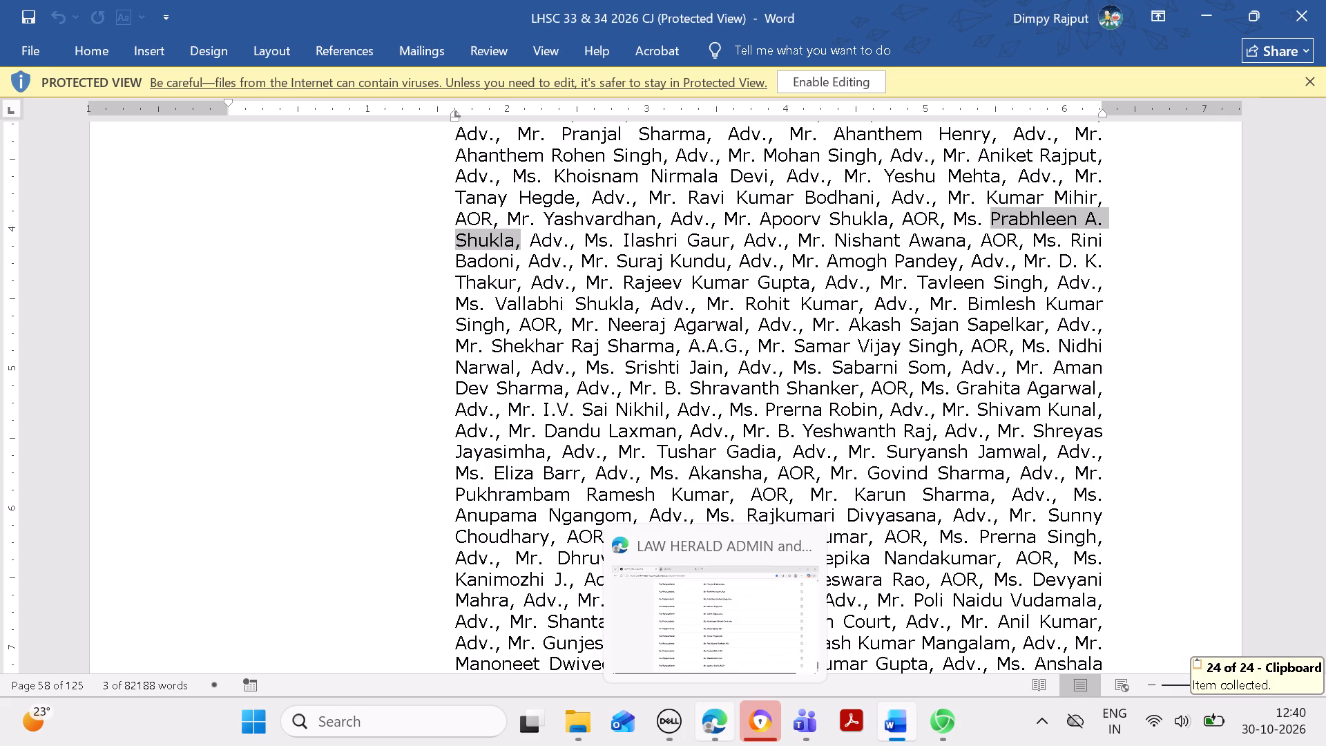
click(708, 722)
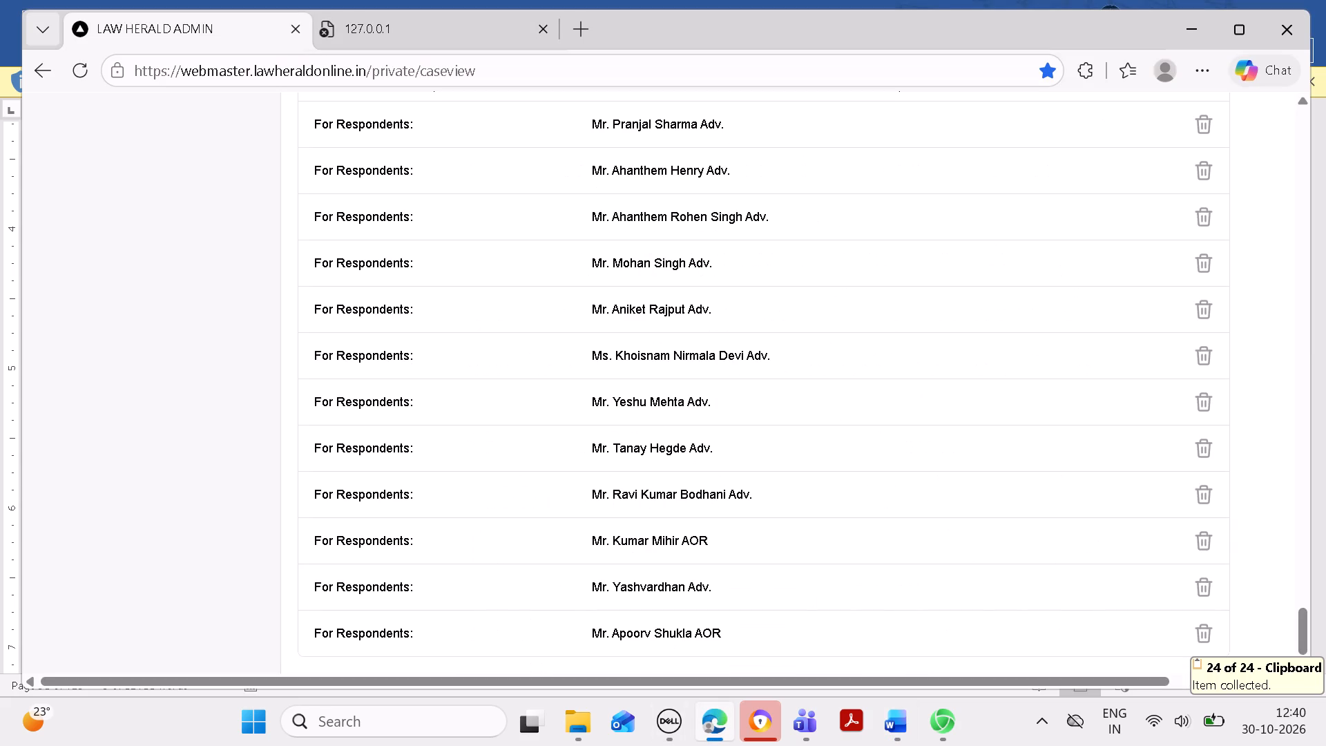
Search the advocate list for the respondents' advocate Shukla, with the trailing comma removed from the pasted name.
scroll(666, 582, up, 3)
scroll(780, 549, up, 3)
click(1003, 622)
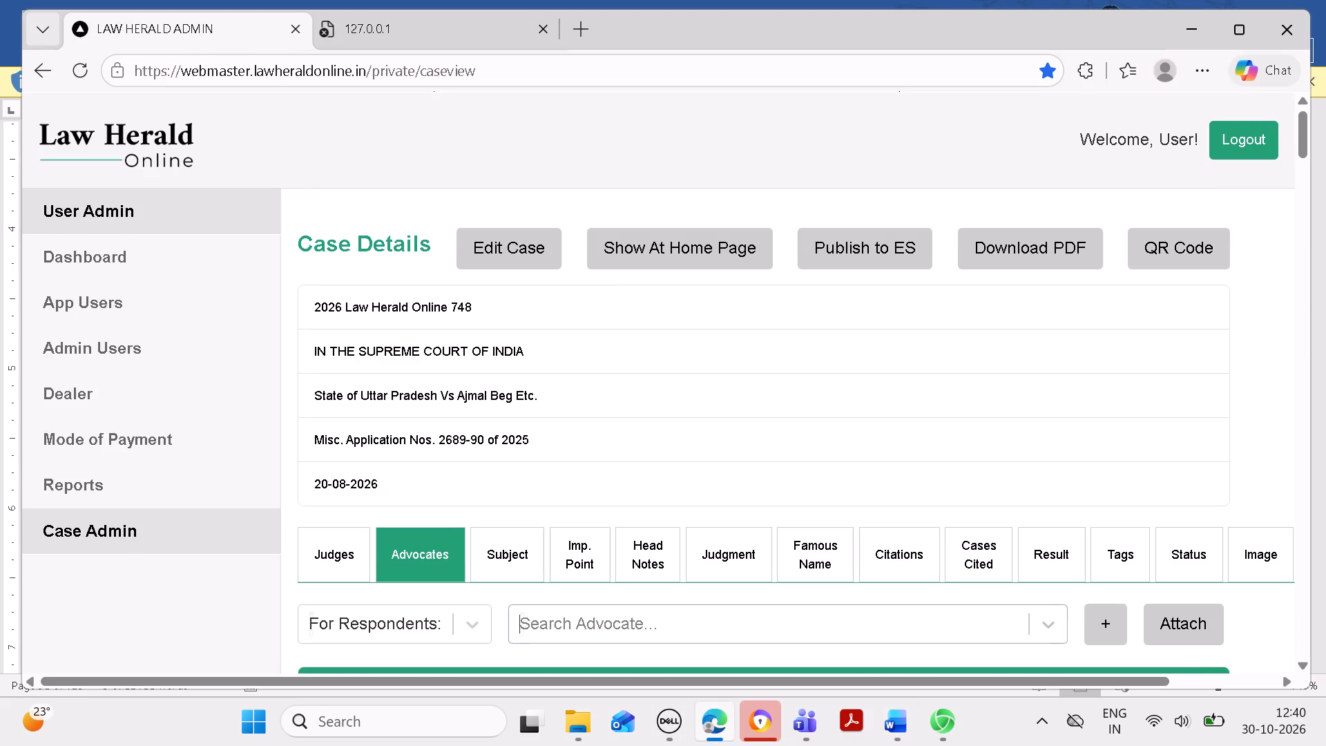
key(ctrl+v)
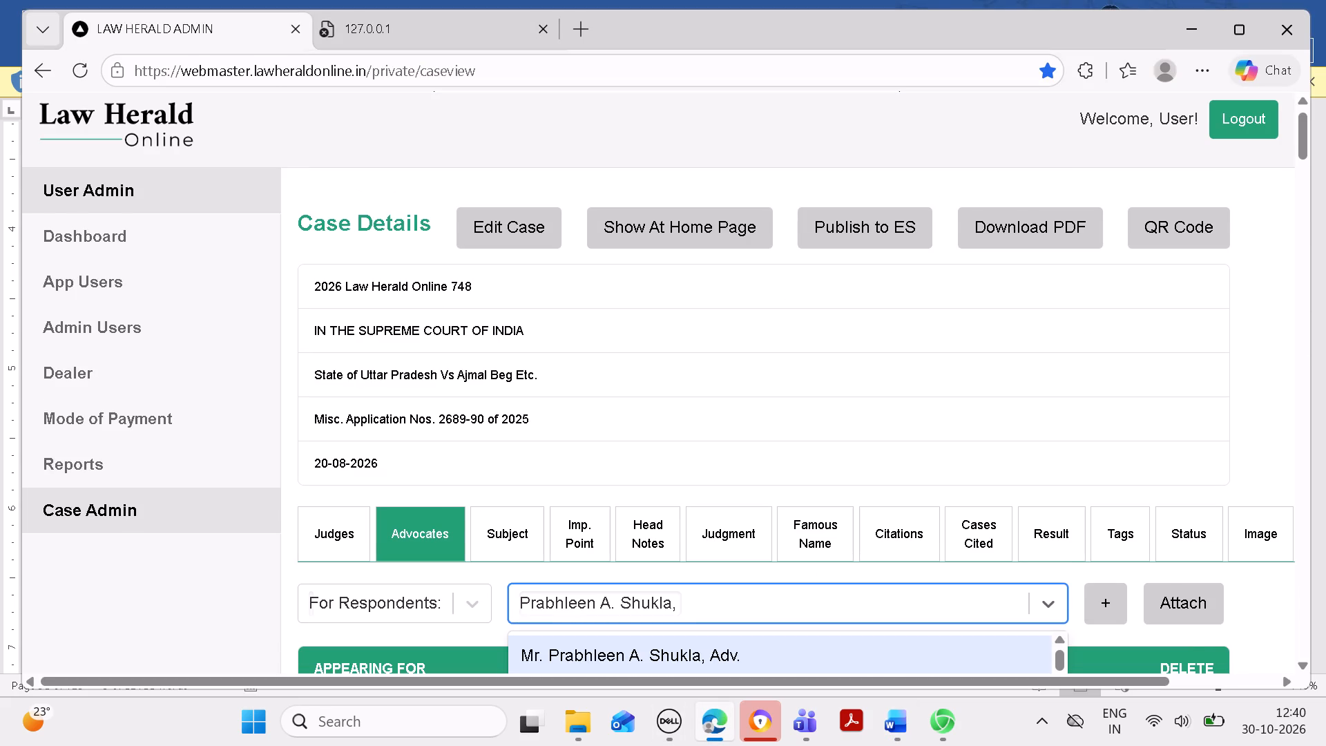
key(BackSpace)
Check advocate Shukla's title and designation in the Word document, and start a new advocate entry for her with the prefix Ms.
click(890, 731)
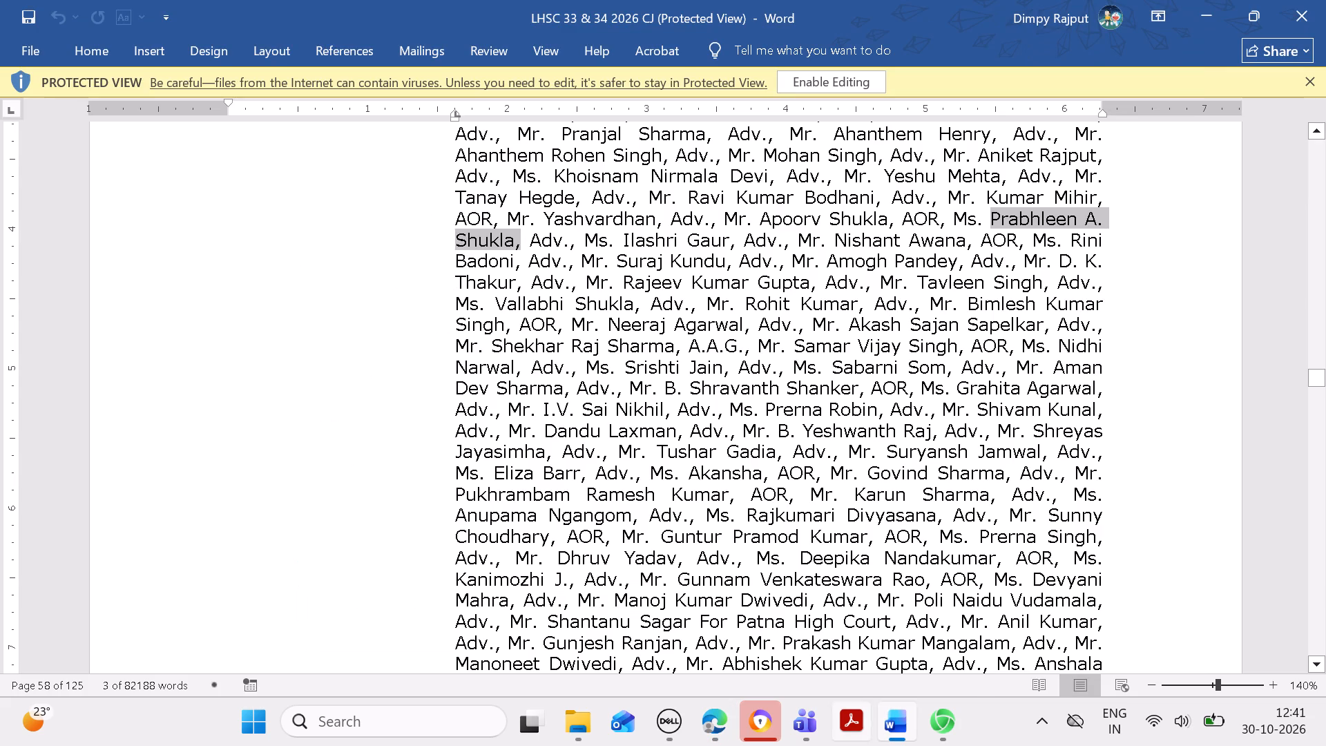
click(719, 729)
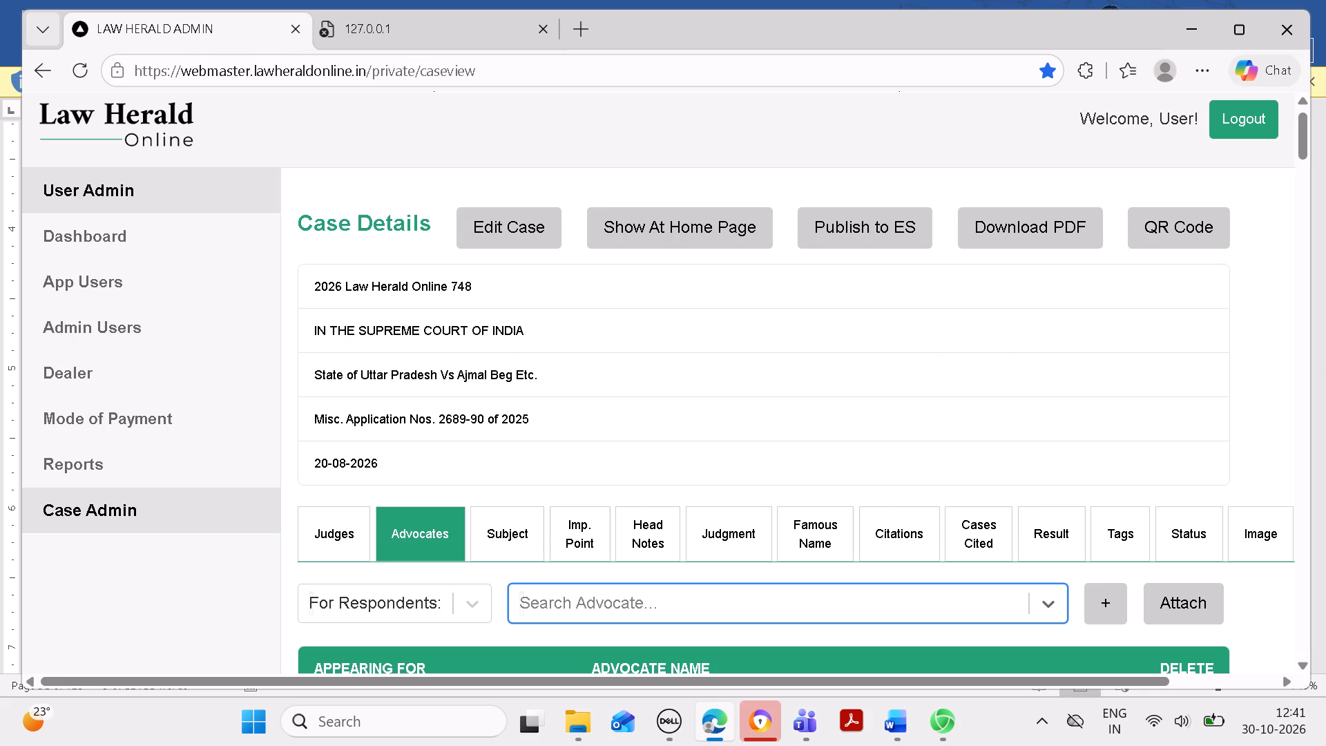
click(1084, 606)
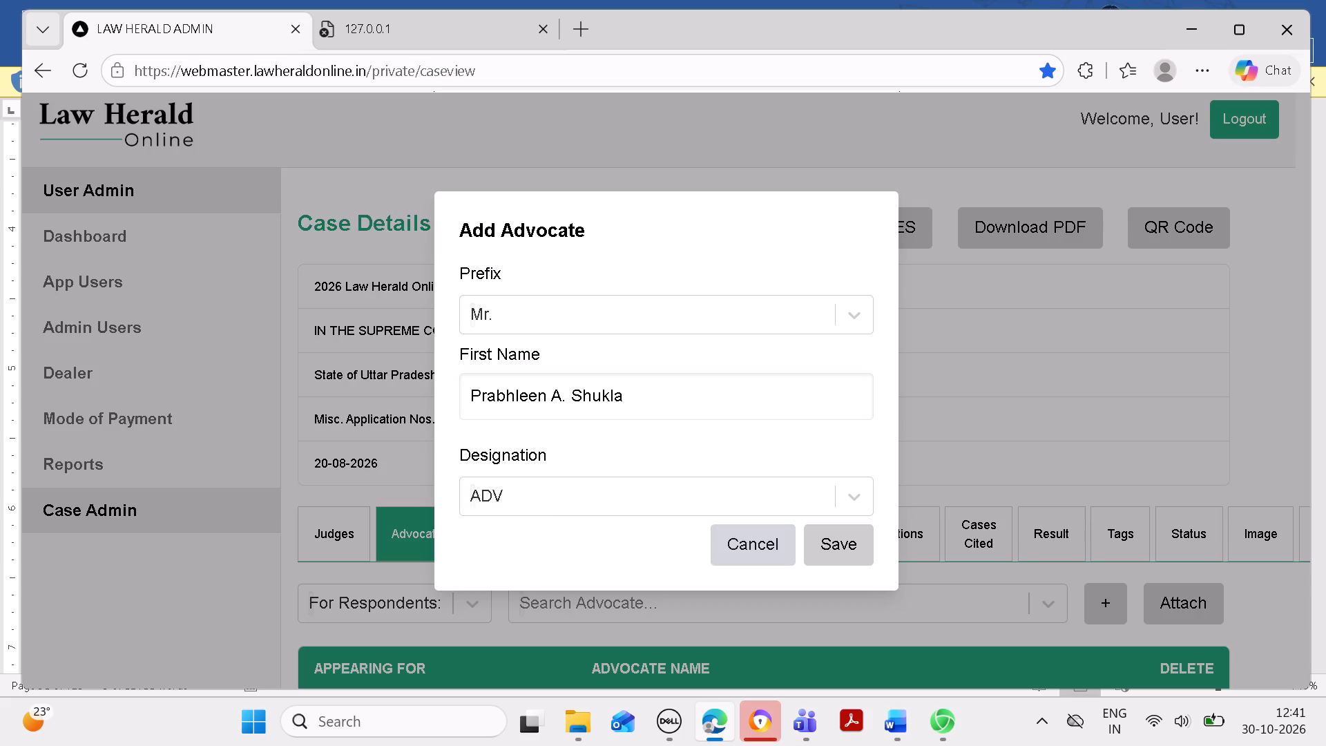
click(852, 309)
scroll(720, 431, down, 2)
click(673, 447)
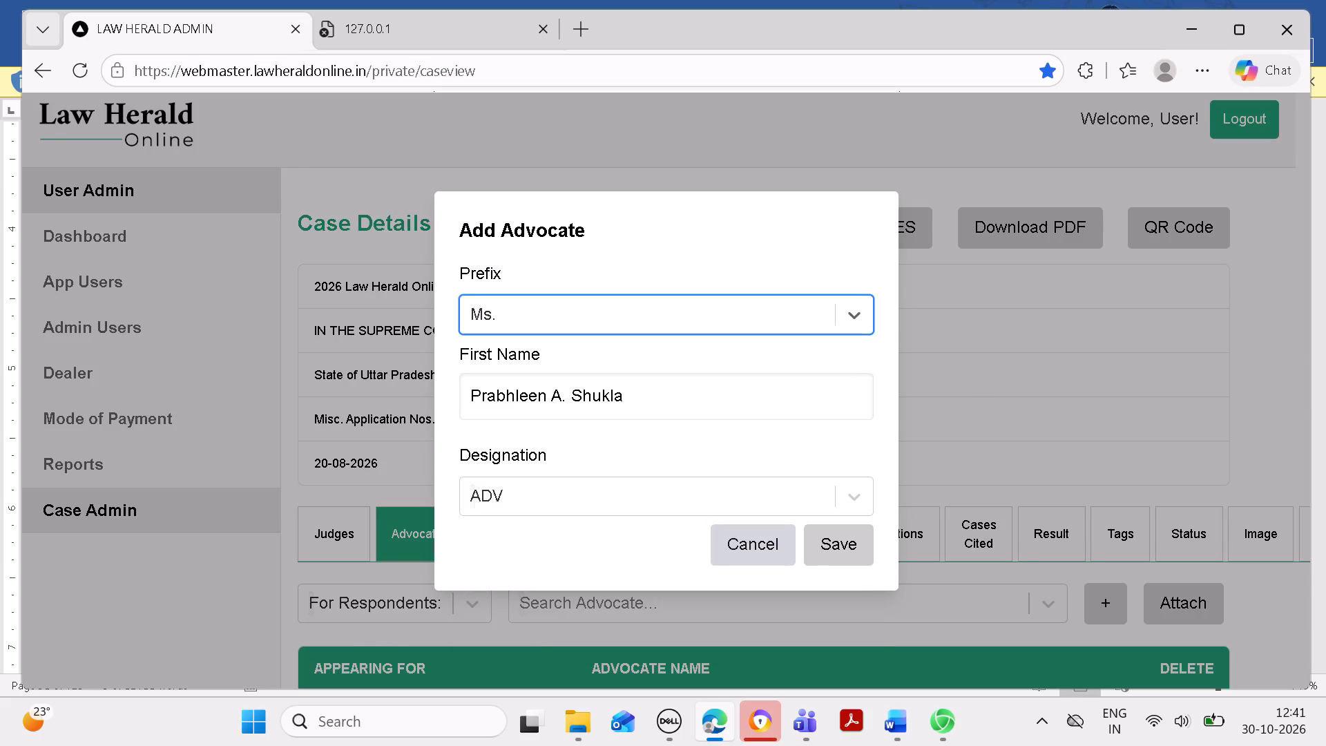
Set the designation of the new Shukla entry to Advocate and save it, attaching her to the case for the respondents.
click(640, 496)
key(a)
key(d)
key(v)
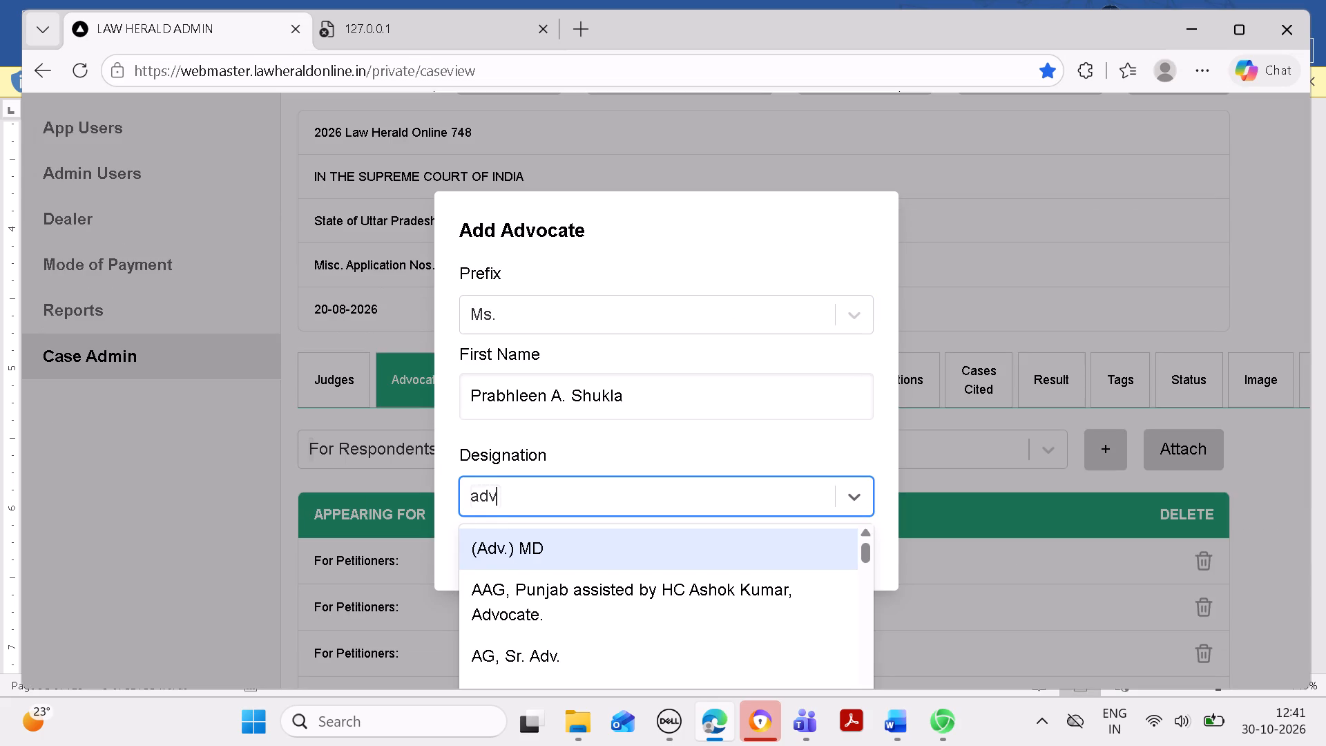
drag(867, 555, 874, 566)
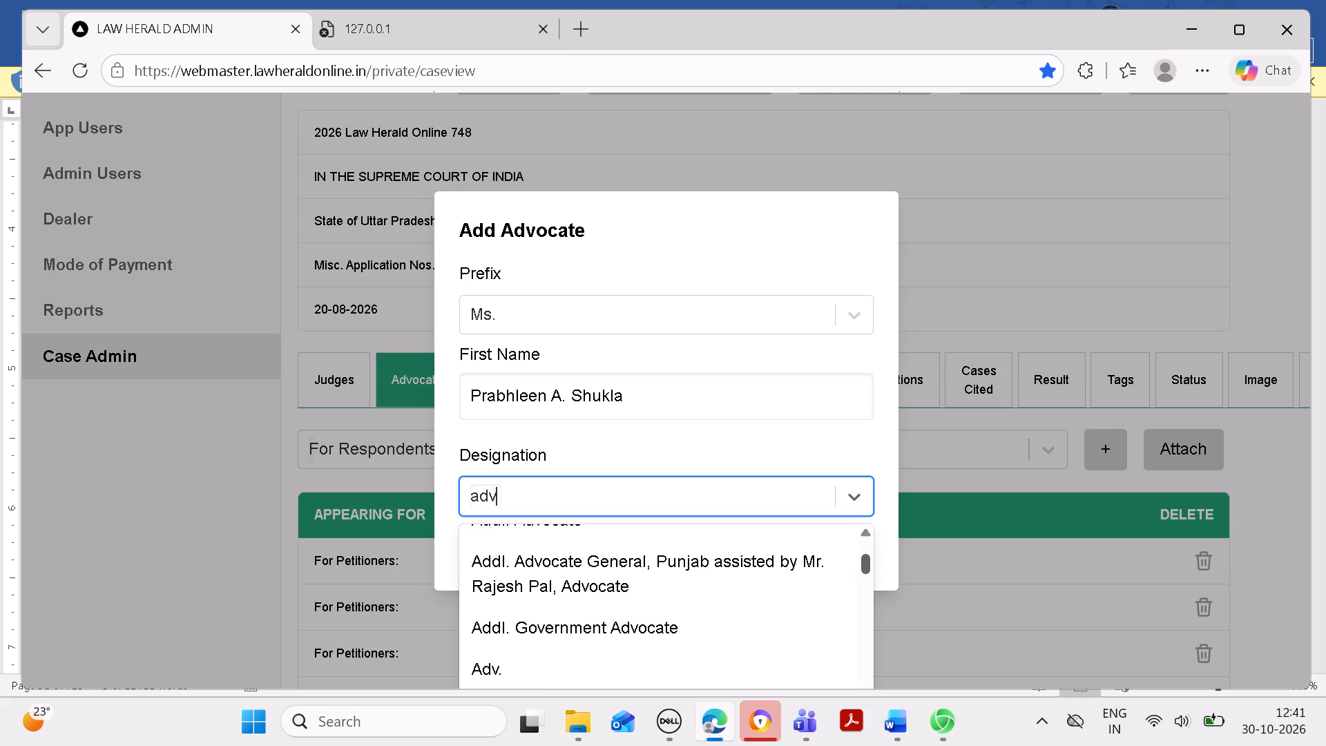
drag(870, 558, 872, 571)
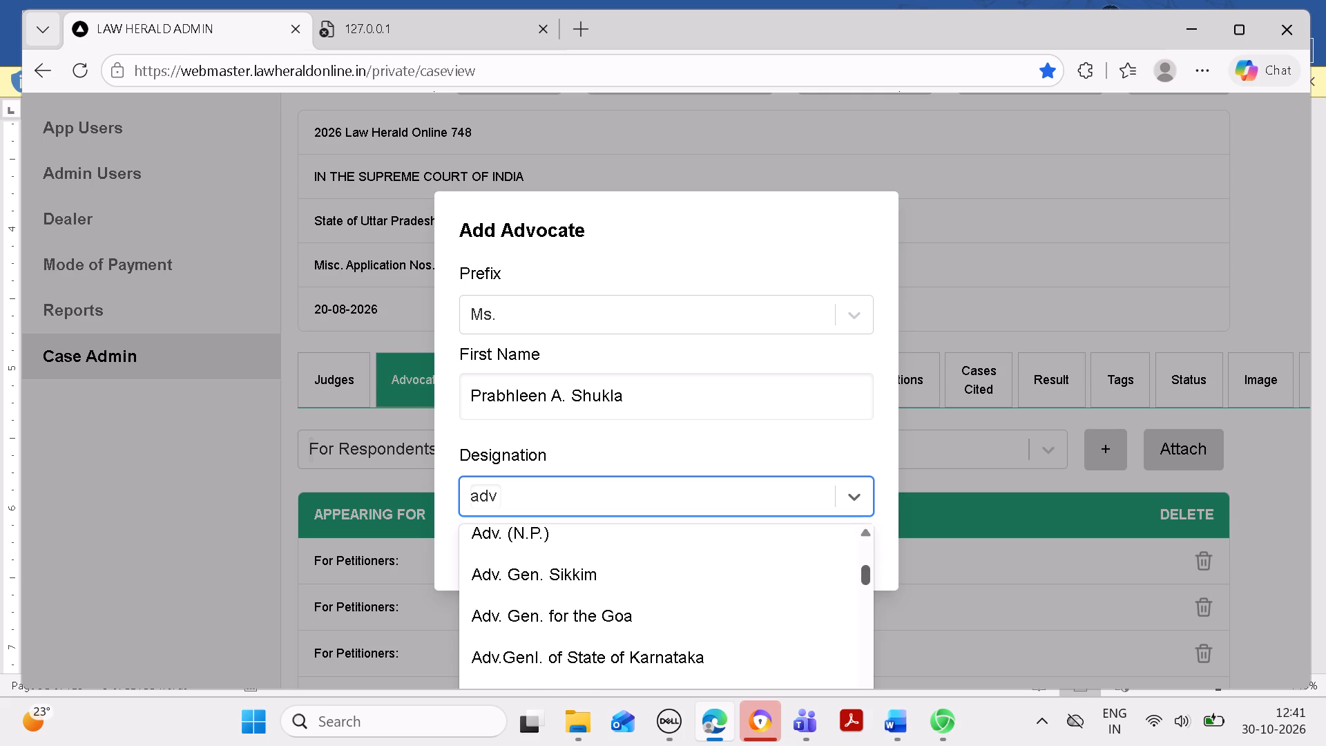
drag(872, 571, 874, 586)
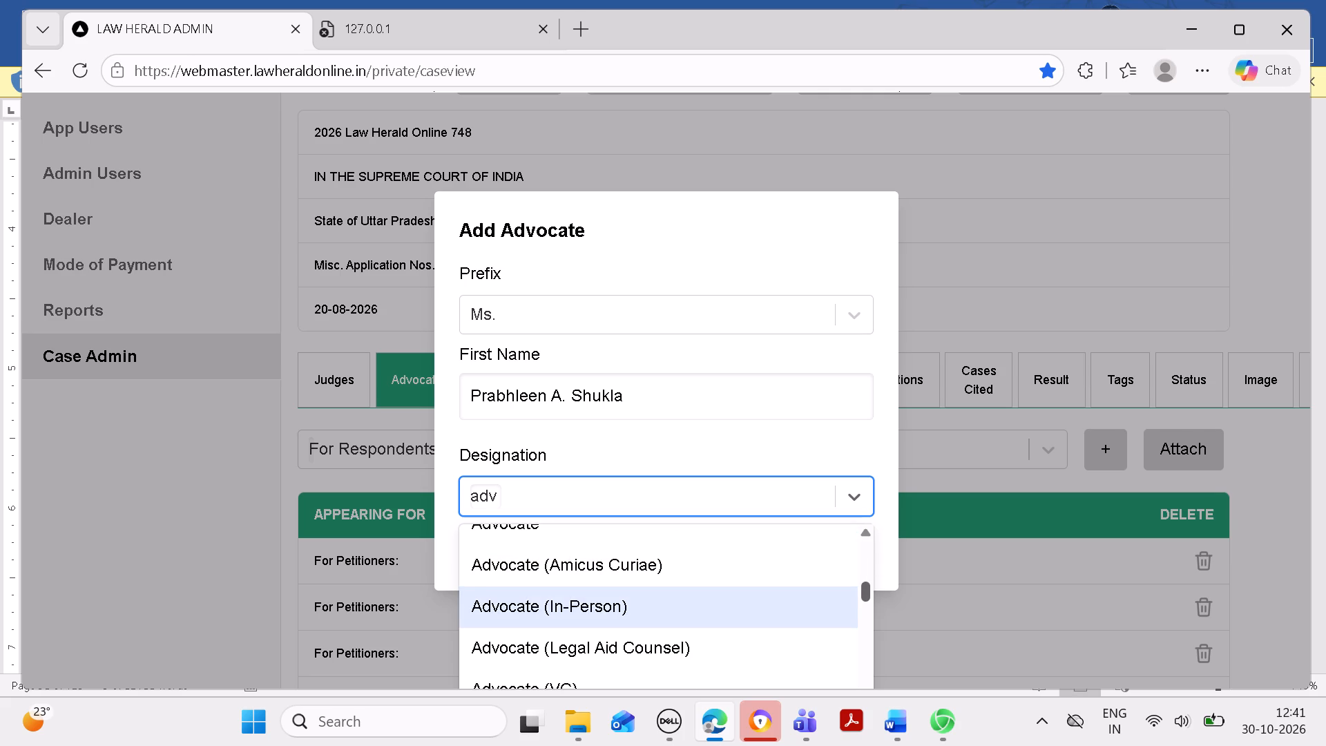
click(871, 589)
click(641, 579)
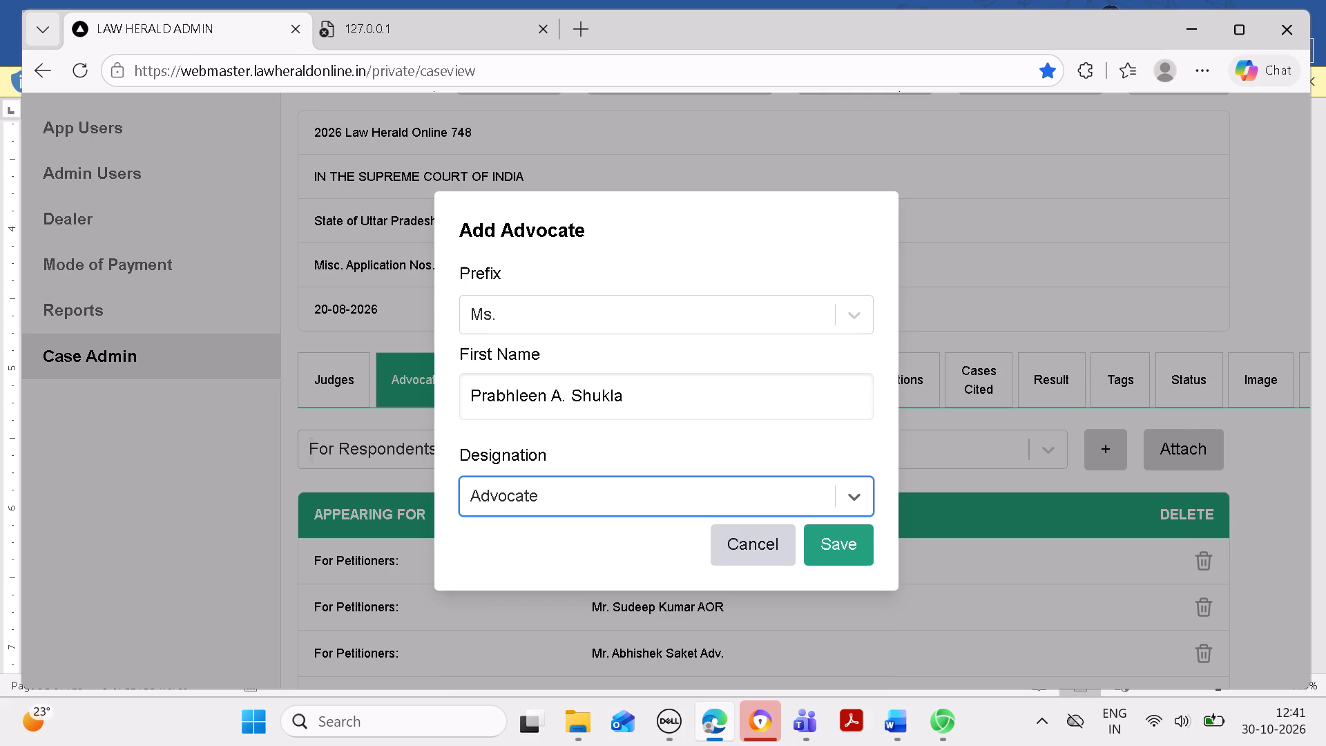
click(852, 542)
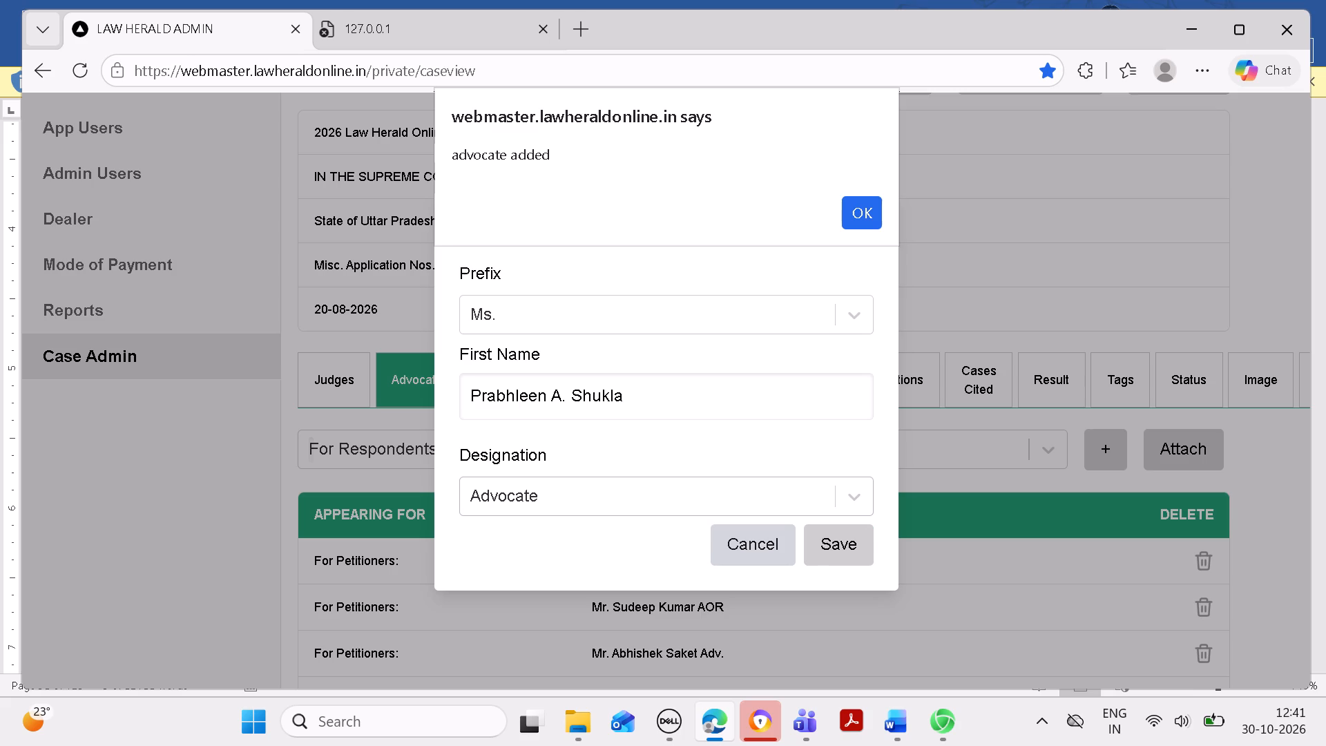
click(866, 208)
scroll(846, 275, down, 7)
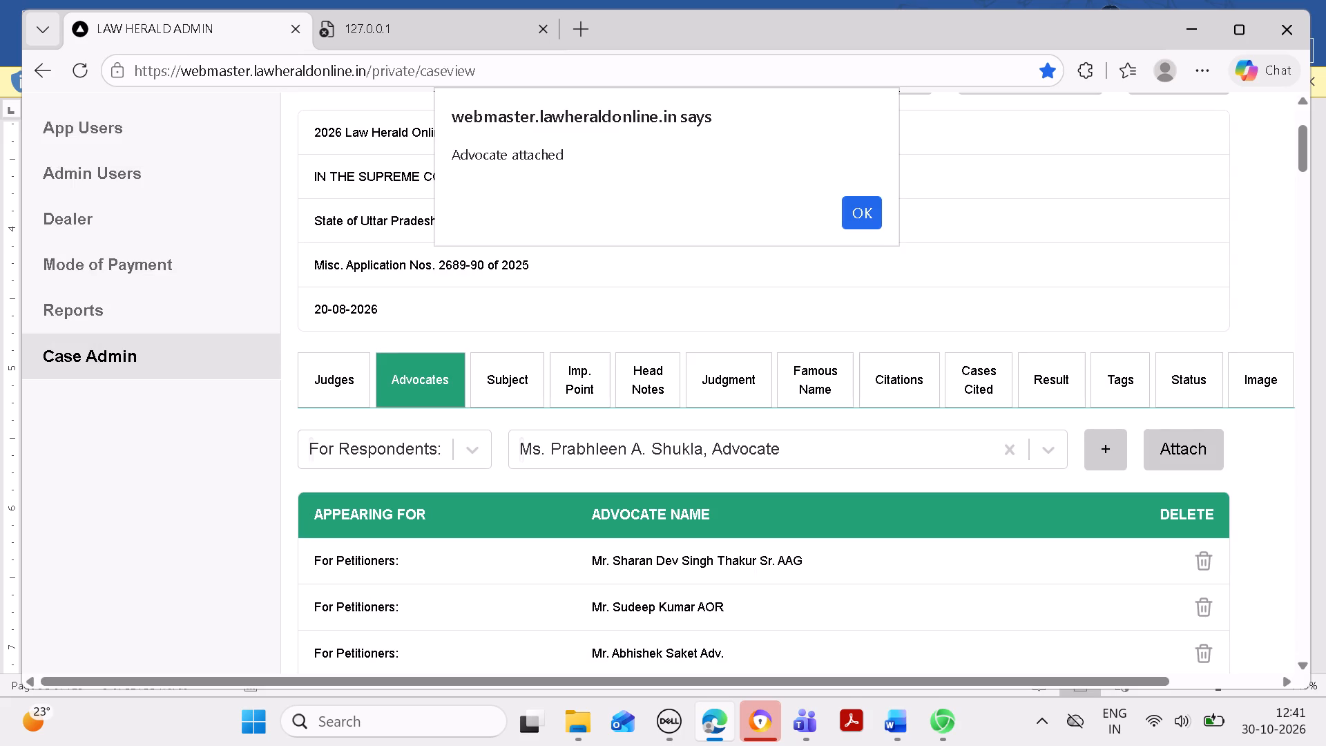
click(861, 210)
scroll(825, 272, down, 12)
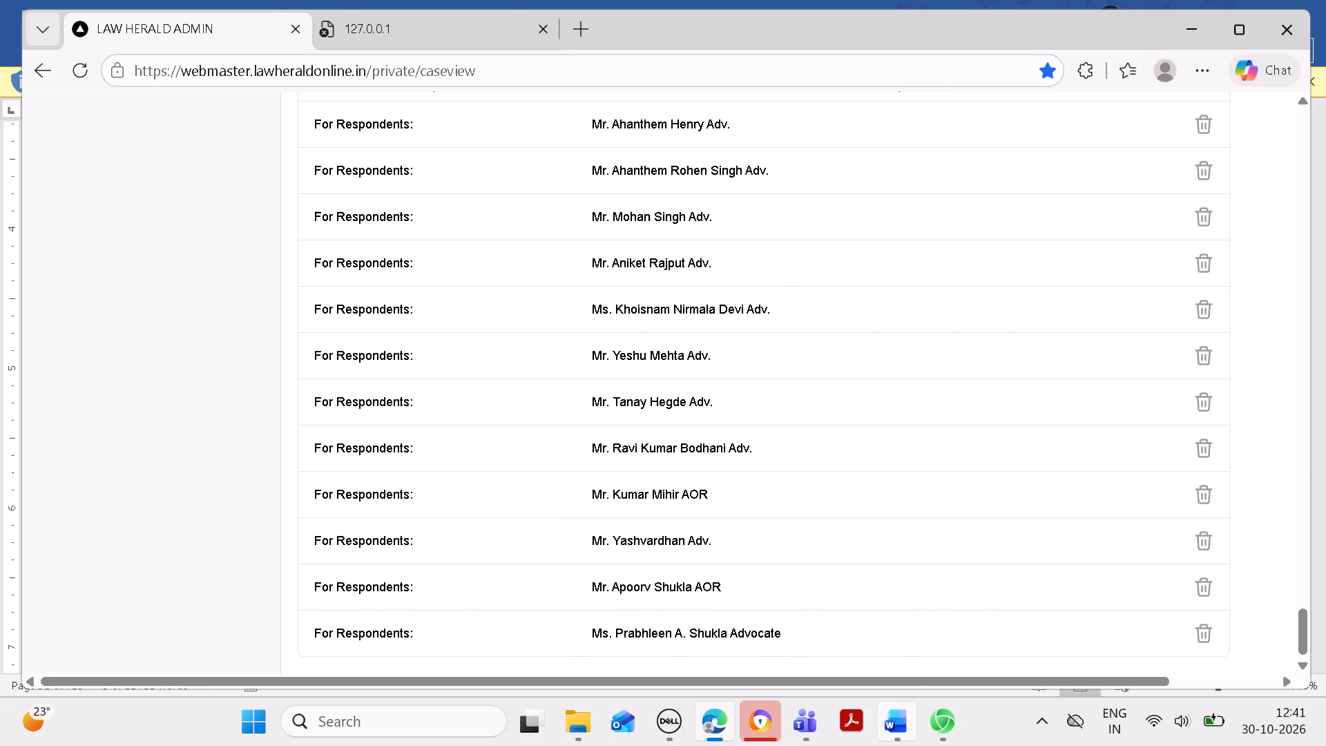
Copy the next respondents' advocate, Gaur, from the Word document and attach the matching Ms. Gaur, Adv. entry to the case.
click(896, 725)
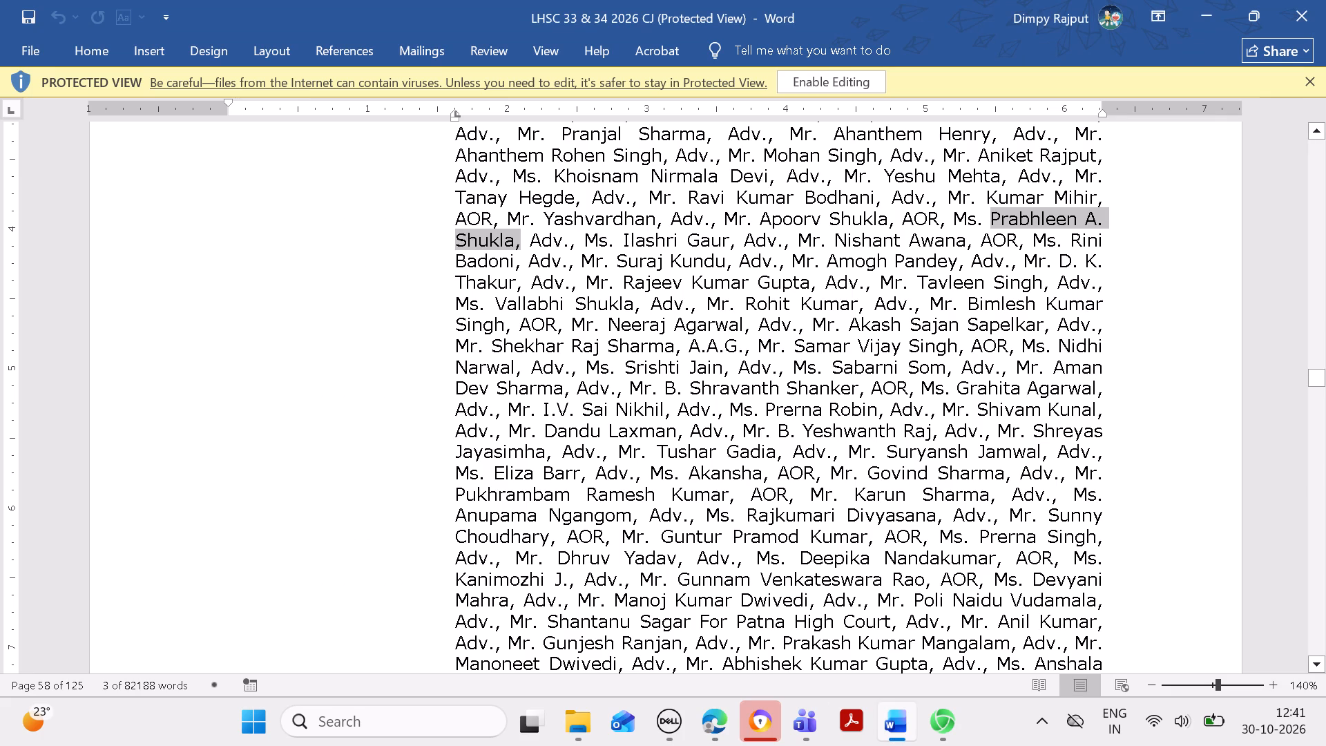
drag(621, 238, 711, 245)
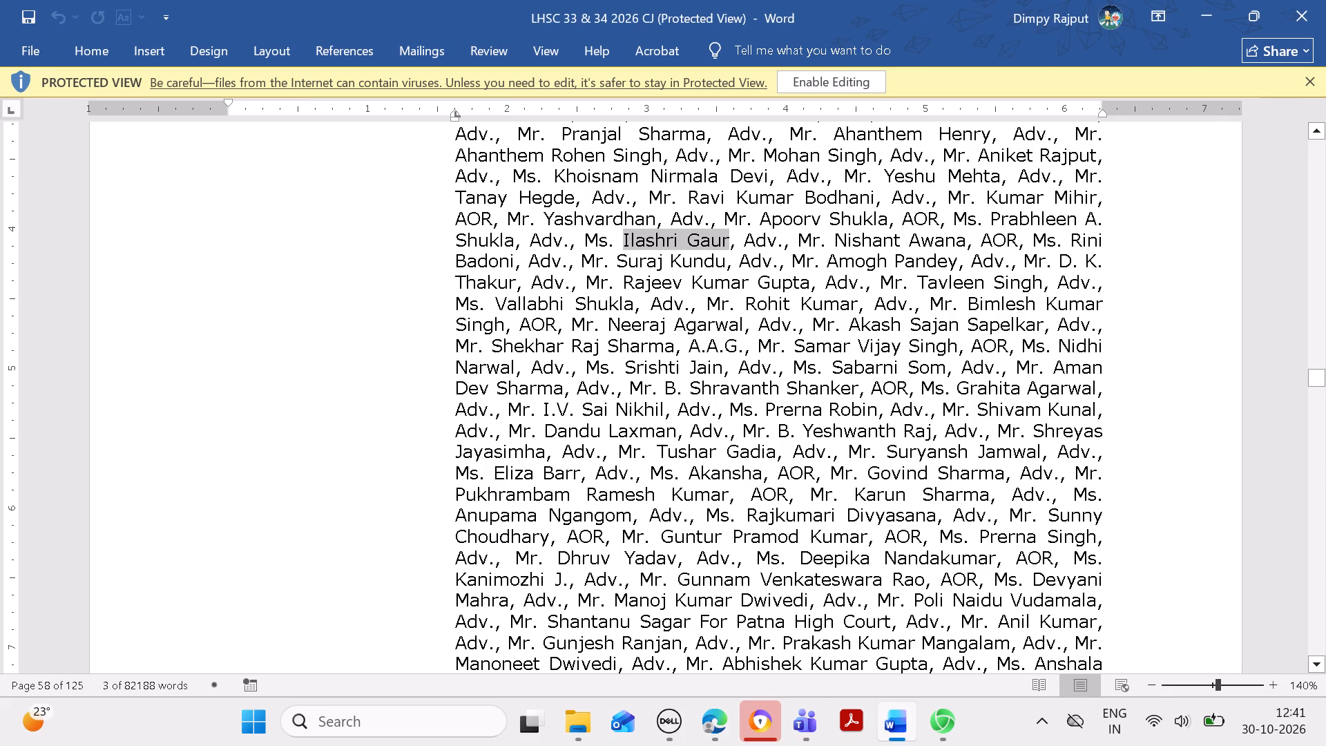
key(ctrl+c)
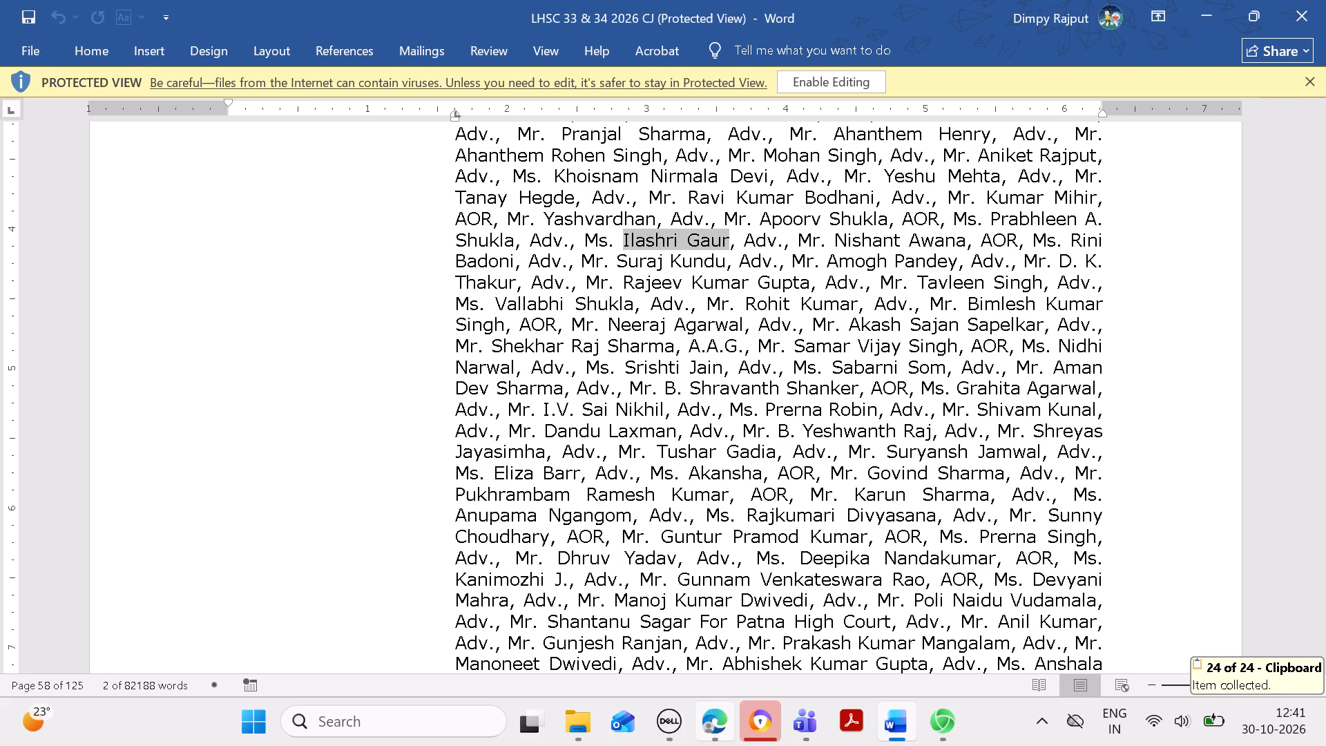
click(717, 718)
scroll(707, 595, up, 4)
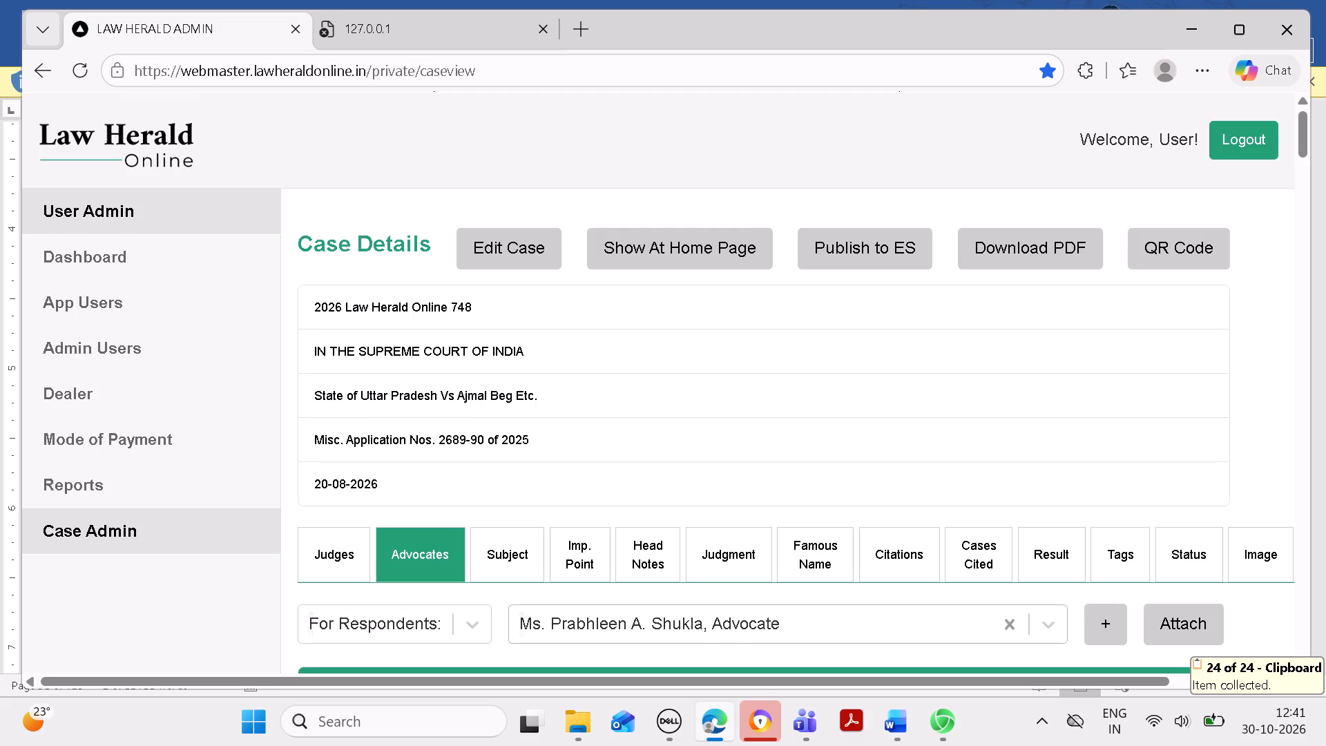
click(1010, 624)
key(ctrl+v)
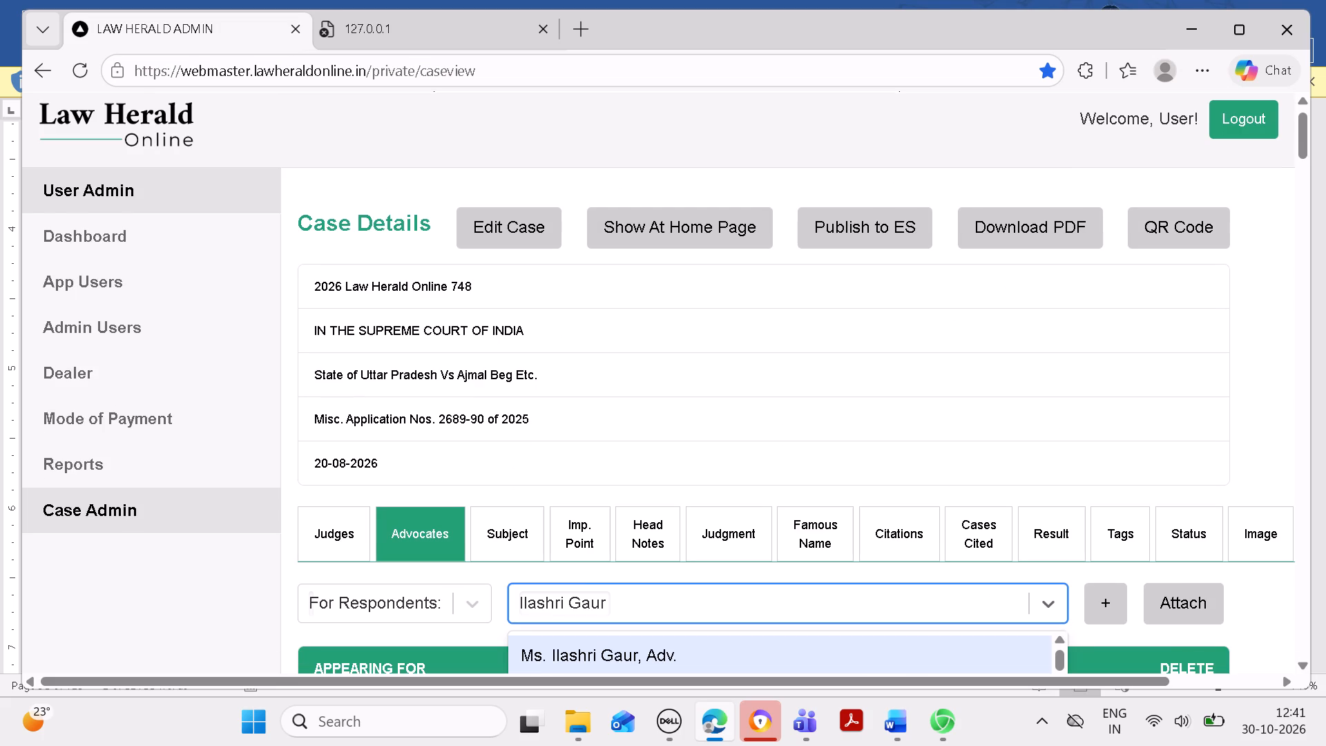
click(859, 653)
click(1168, 604)
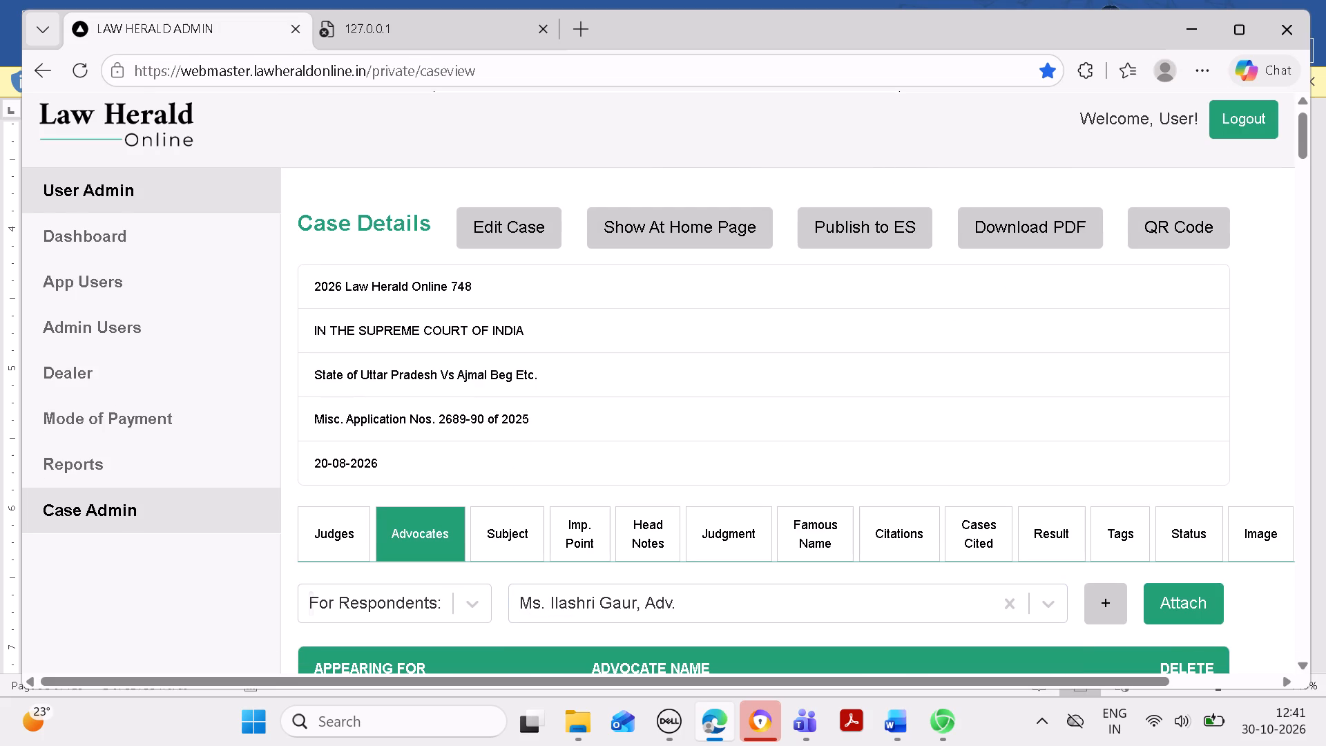
click(871, 202)
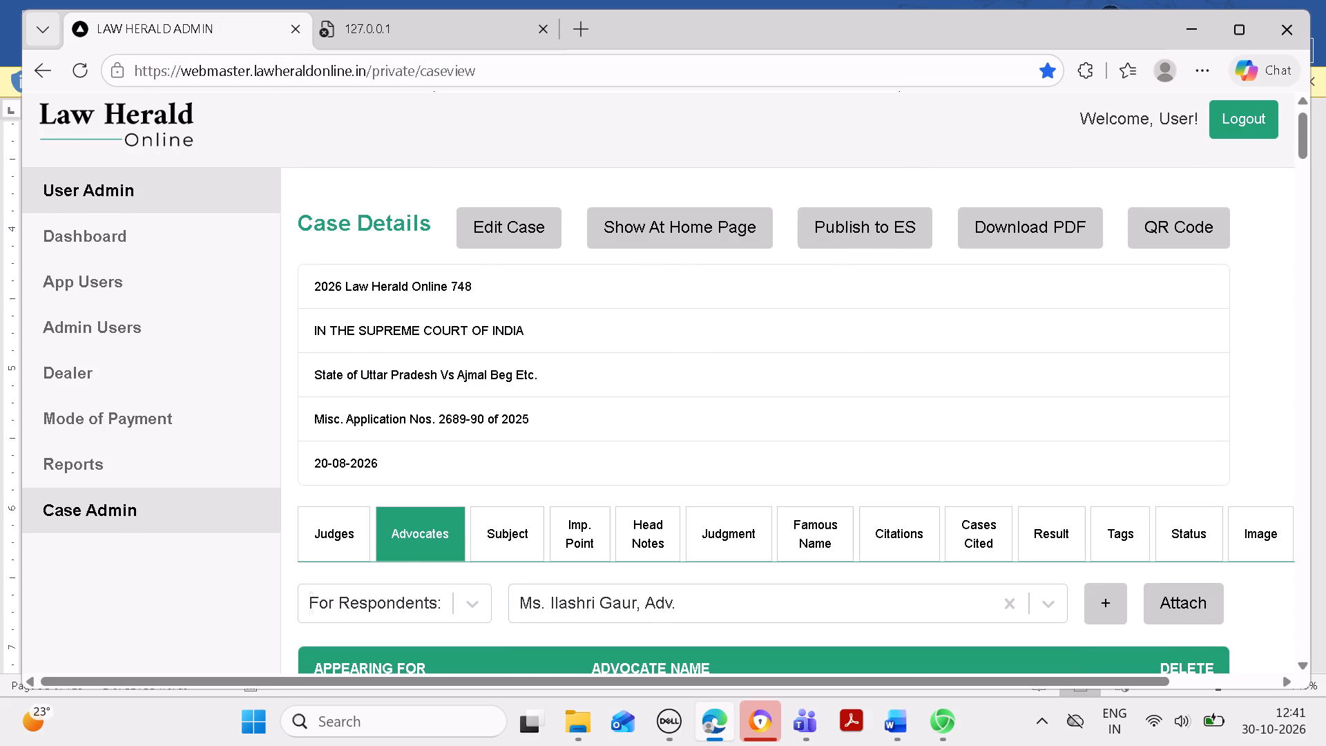
scroll(849, 544, down, 10)
Copy the surname and first name of the next advocate, Awana, from the Word document and search the site's advocate list for it.
click(887, 735)
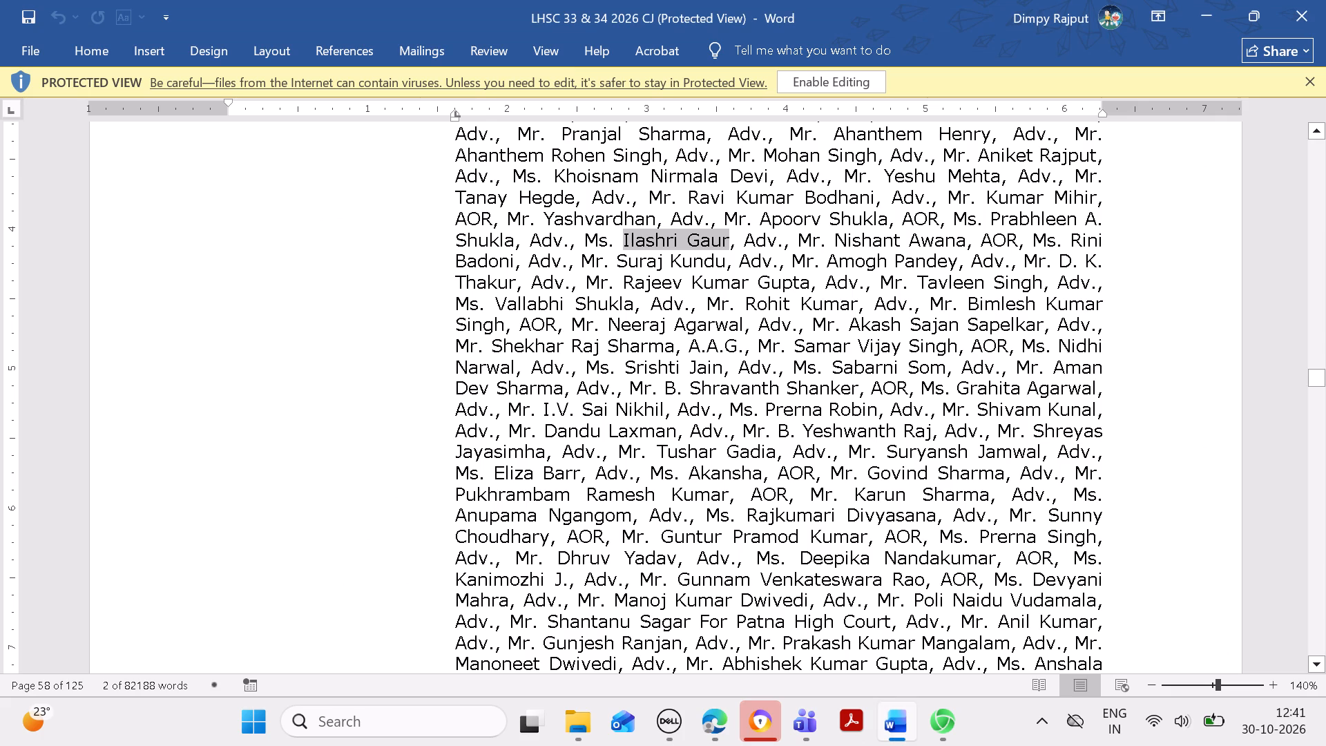
drag(837, 240, 847, 240)
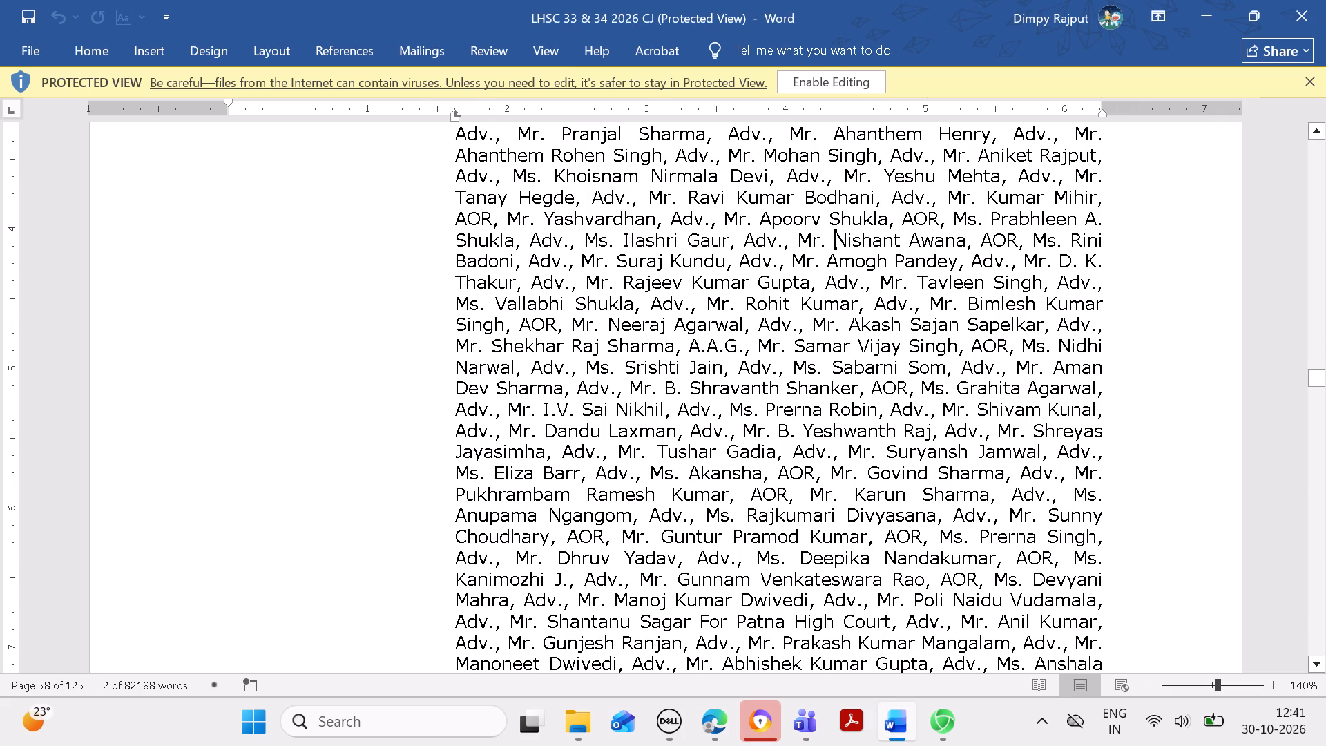
drag(847, 240, 942, 241)
key(ctrl+c)
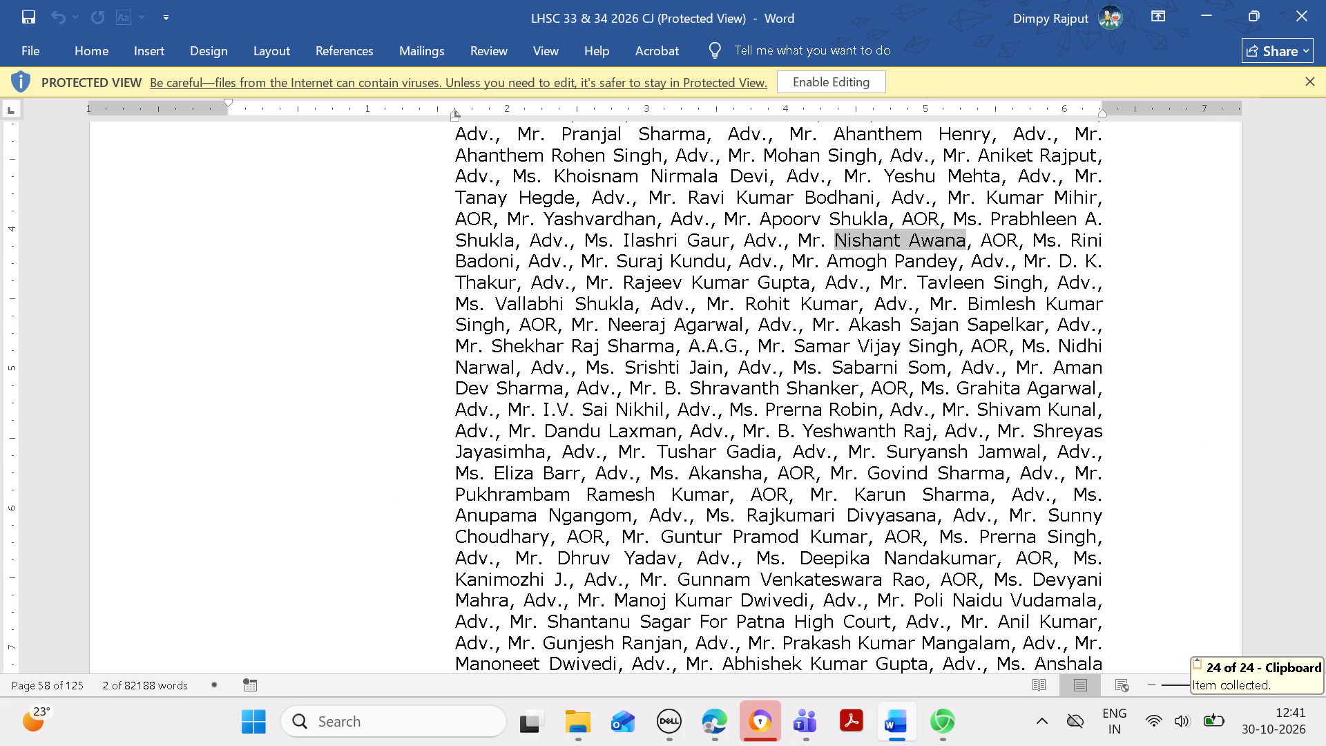
click(713, 723)
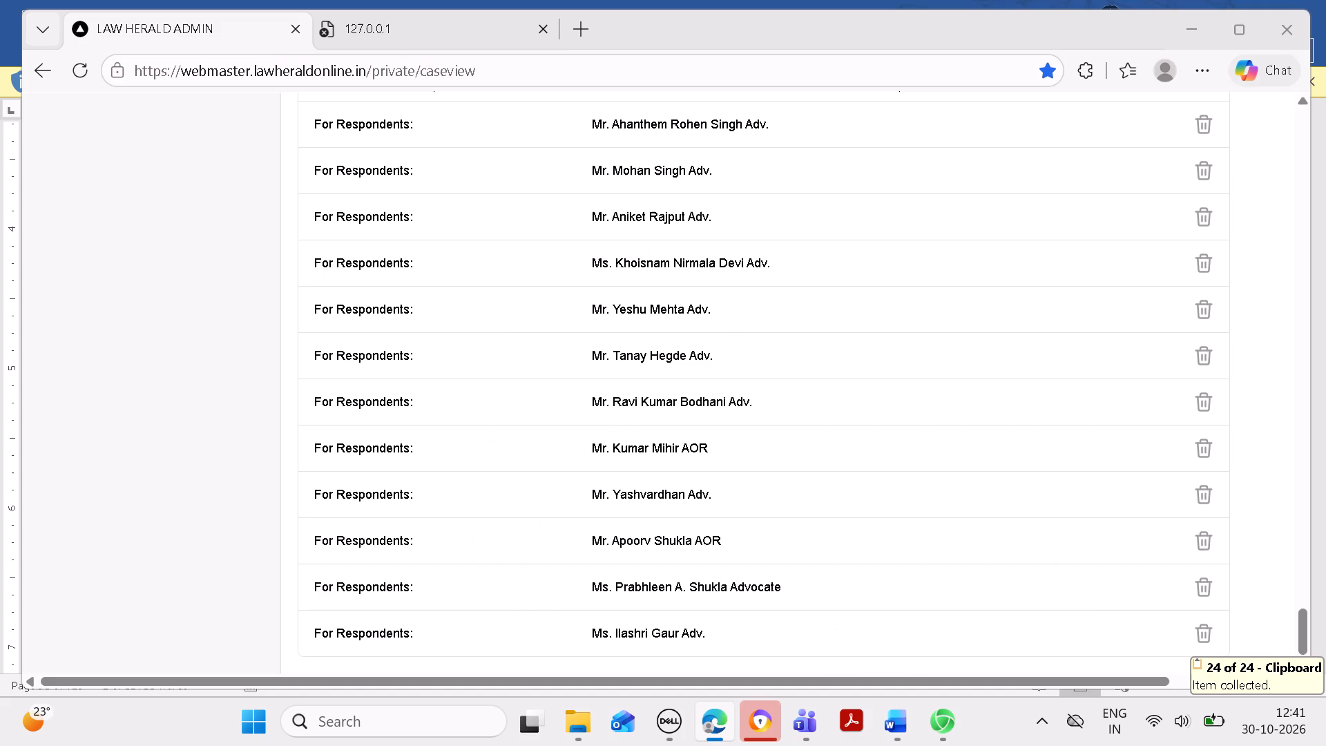
scroll(747, 600, up, 3)
scroll(925, 472, up, 4)
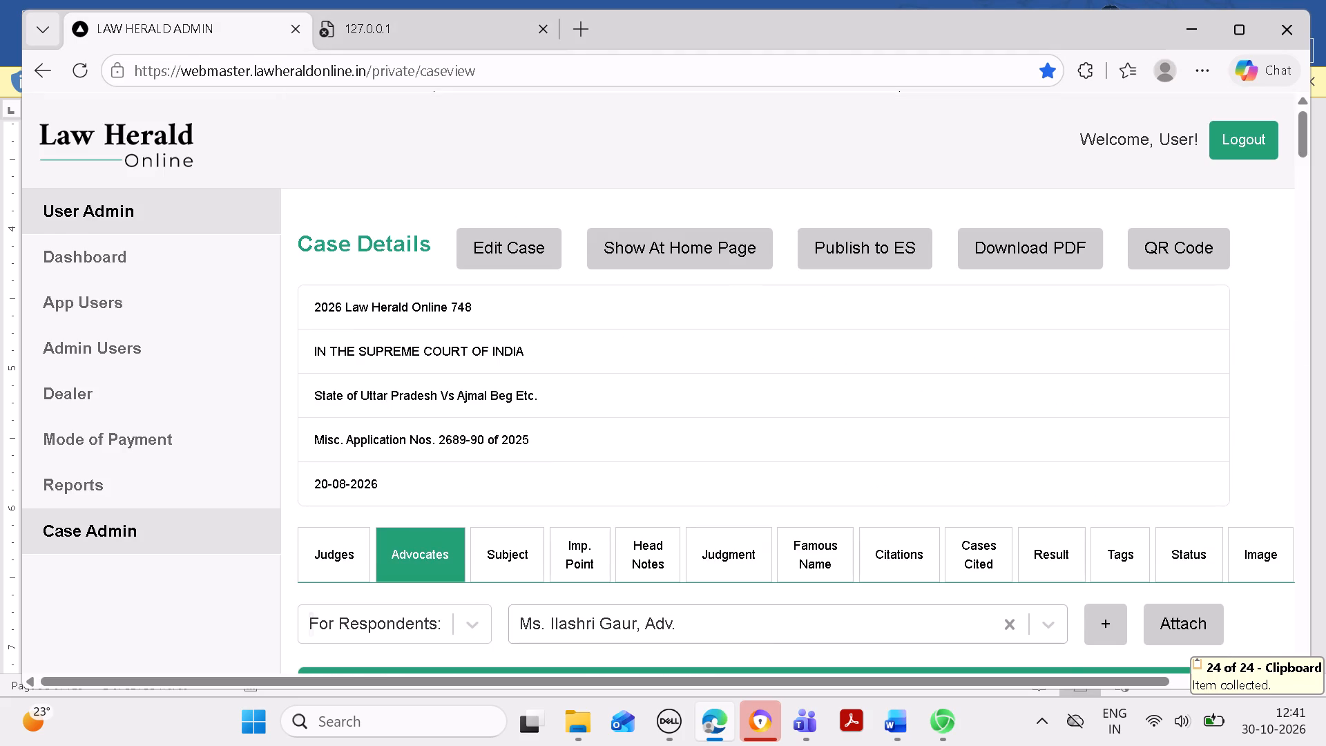
click(986, 620)
click(1005, 601)
key(ctrl+v)
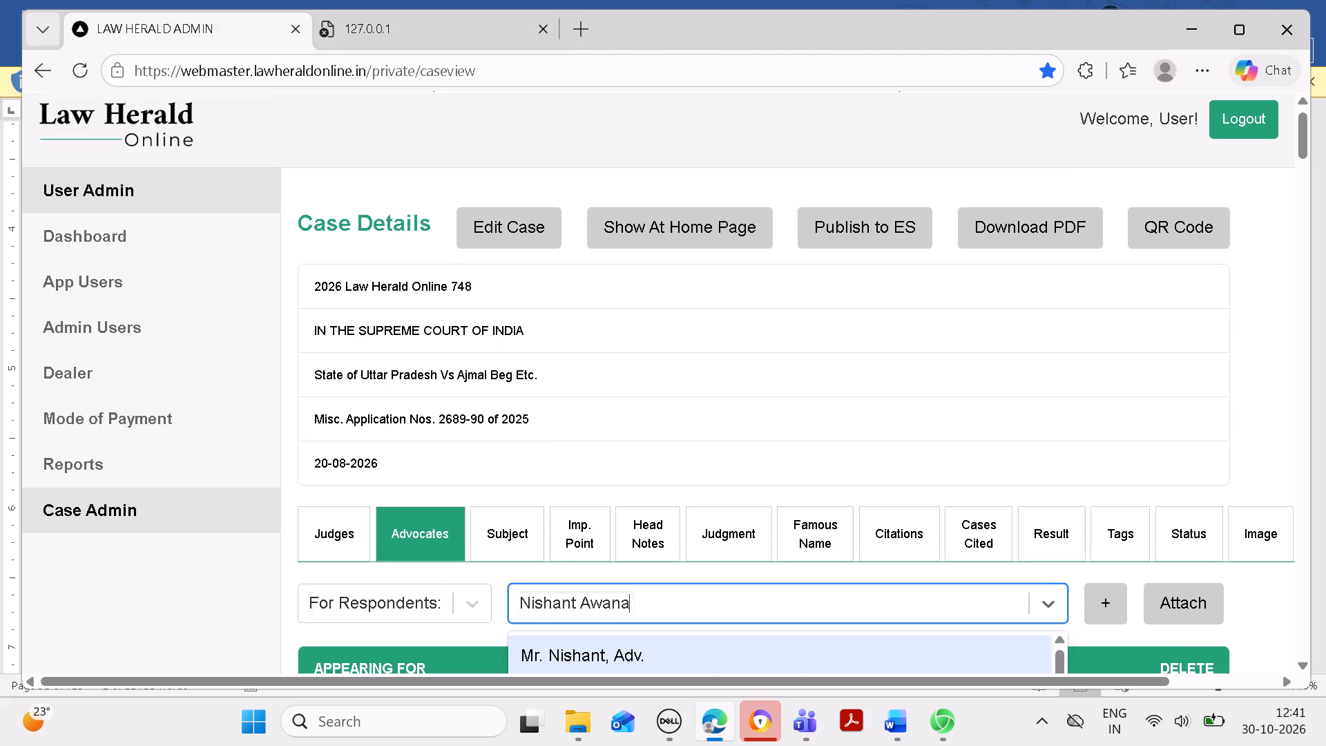
drag(1300, 144, 1311, 164)
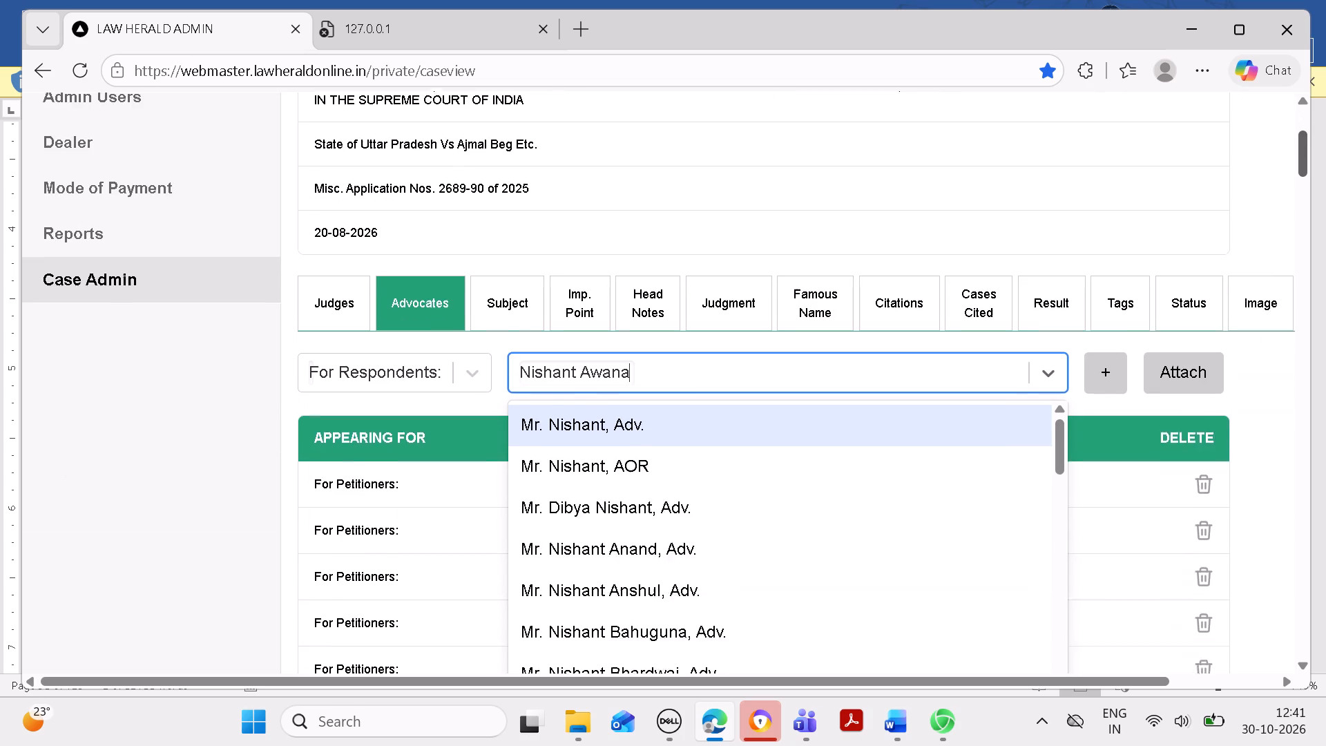
drag(1311, 164, 1312, 168)
Add Awana as a new advocate with prefix Mr. and designation AOR, checked against the Word document, and attach him for the respondents.
click(1104, 314)
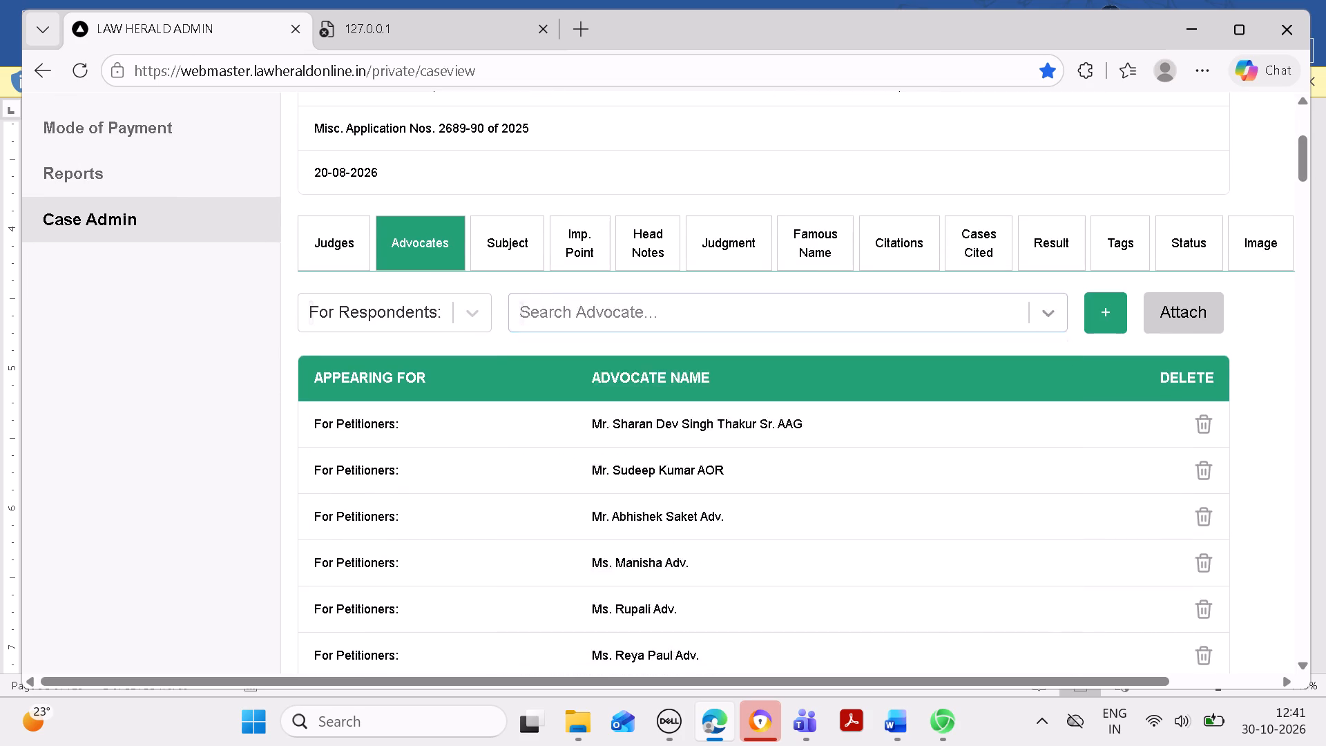
click(901, 723)
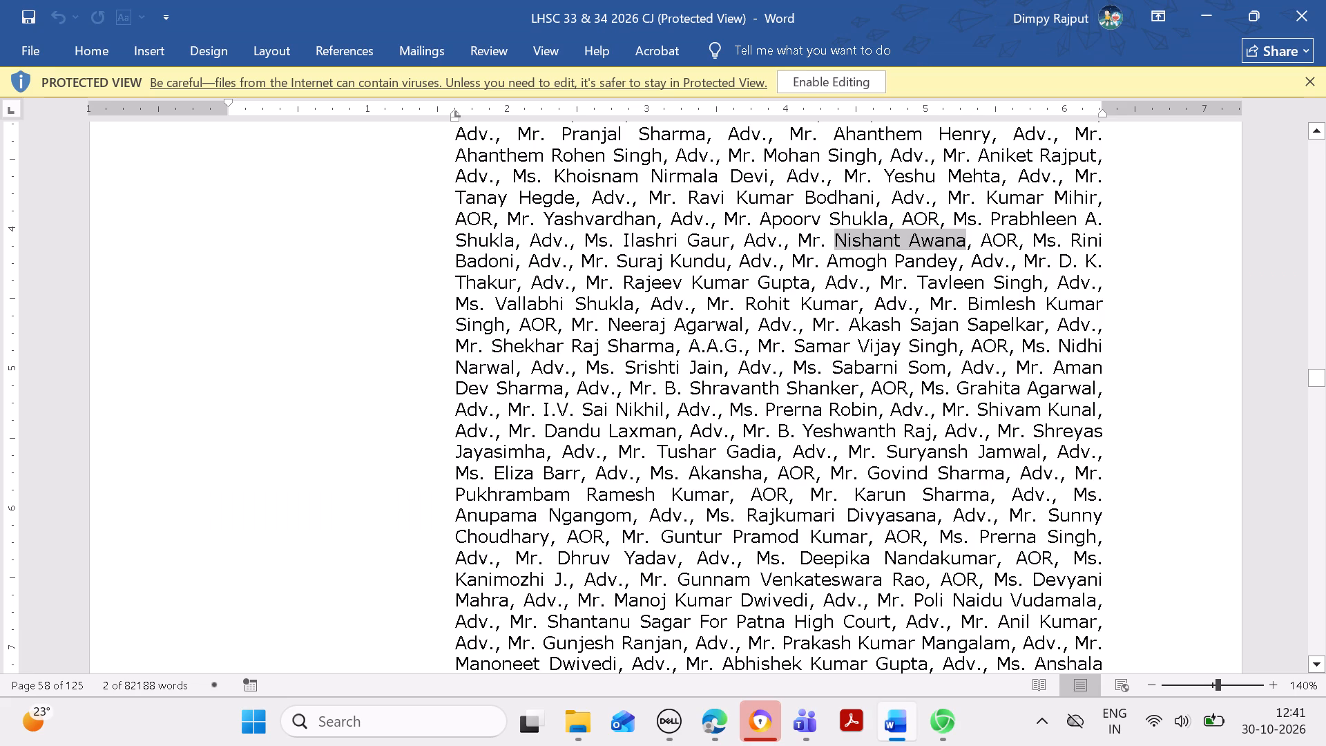
click(715, 716)
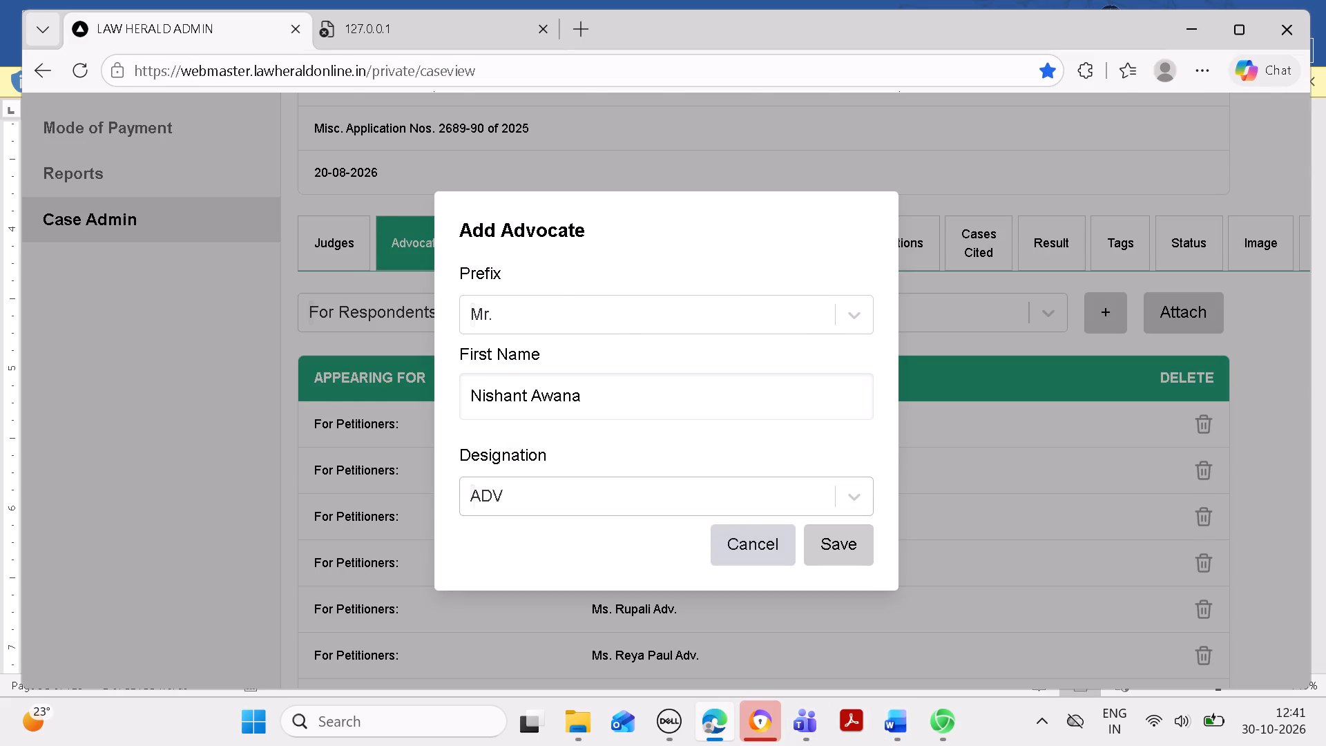
click(720, 492)
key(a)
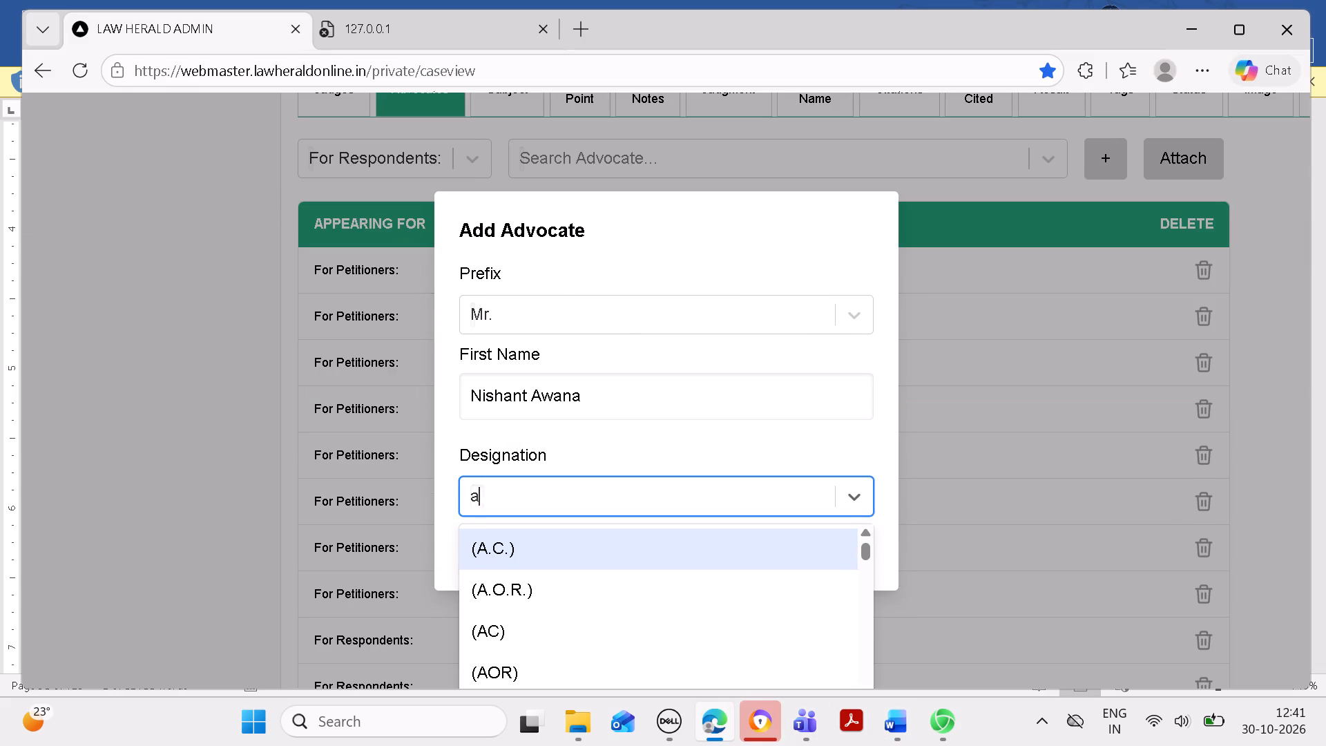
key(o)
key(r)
click(650, 621)
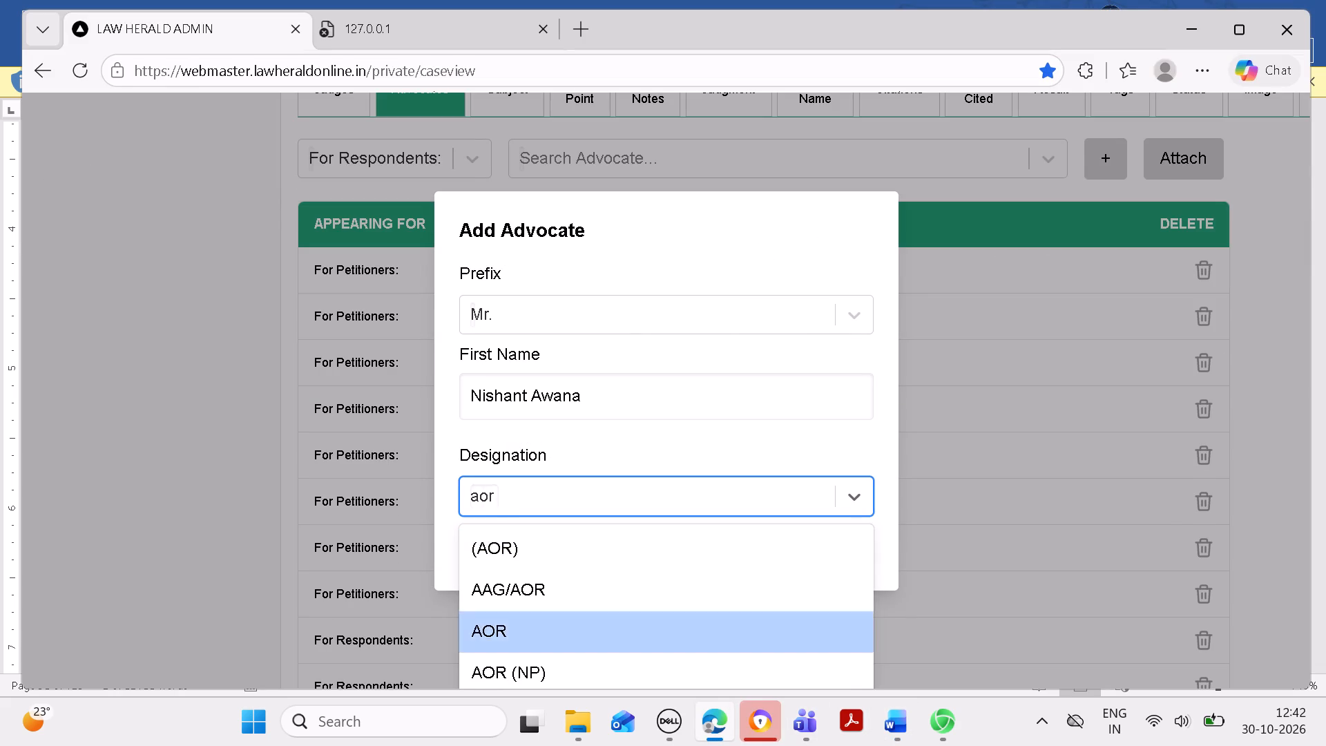
click(852, 543)
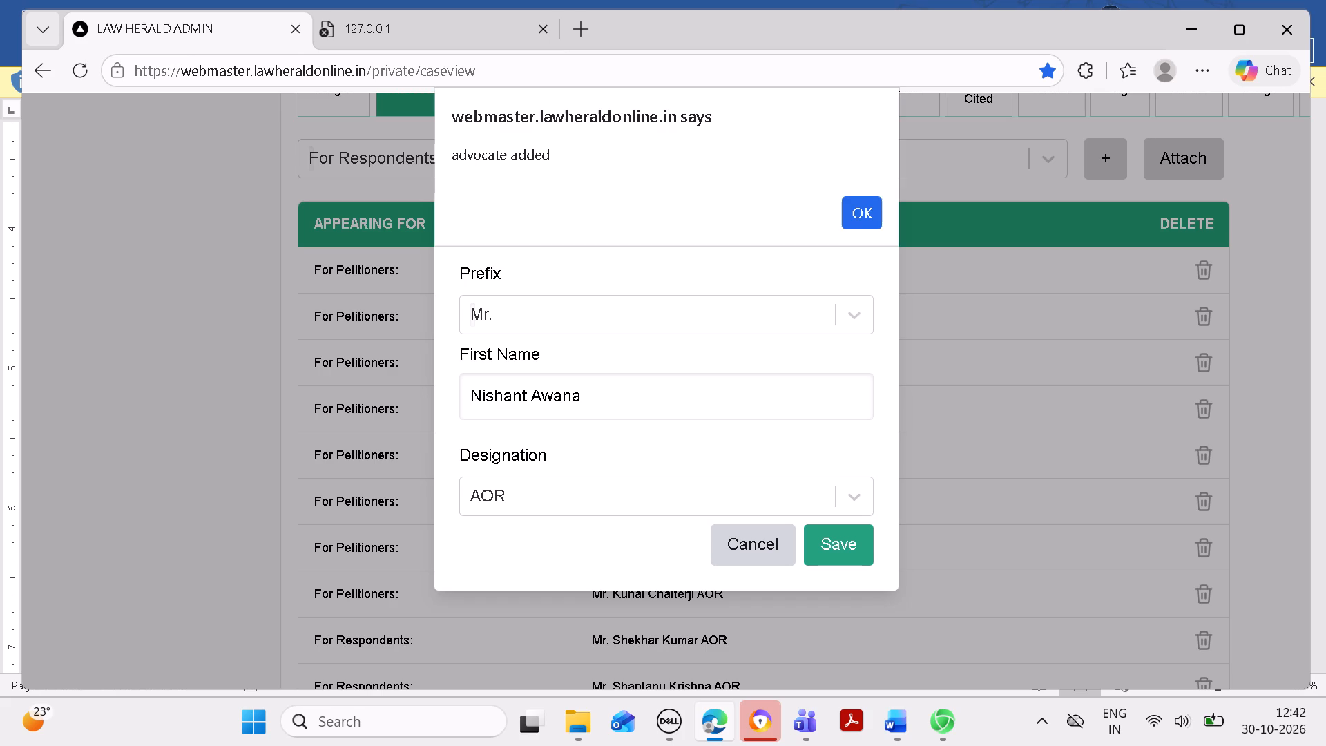
click(864, 213)
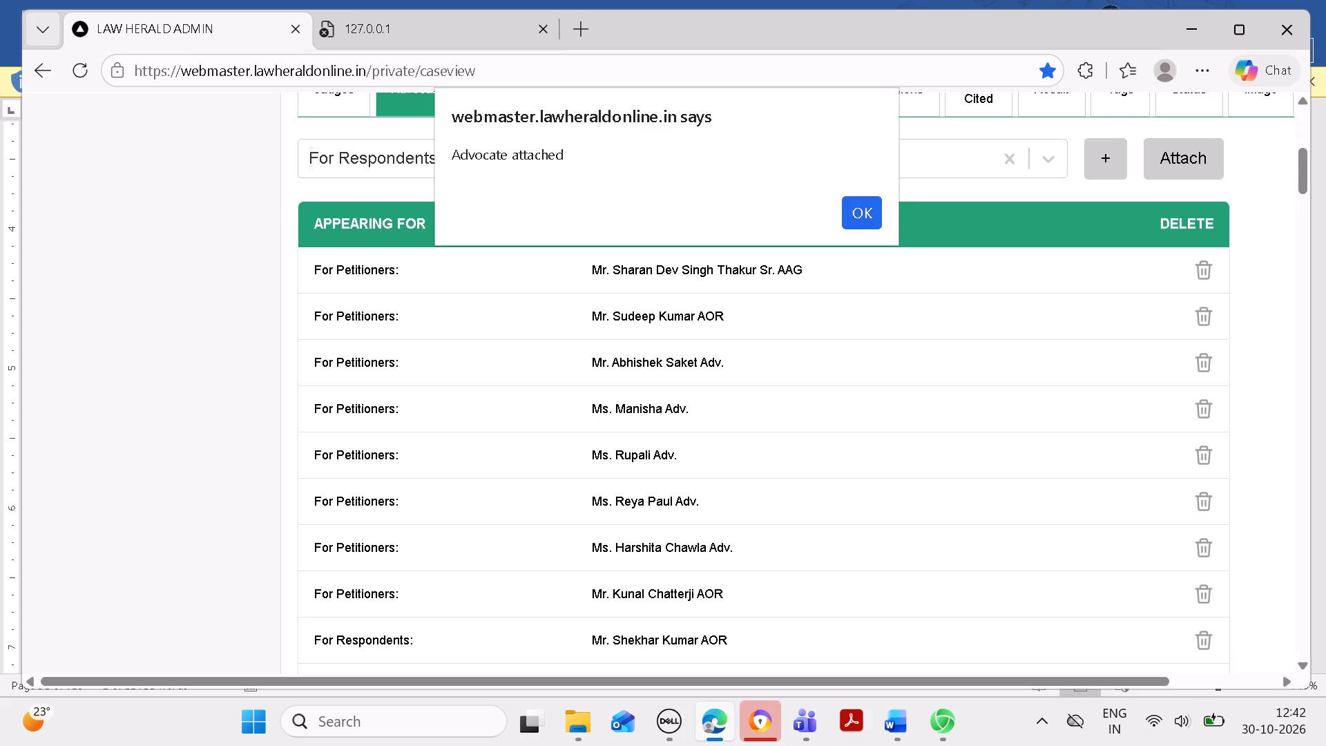
click(854, 220)
scroll(812, 320, down, 11)
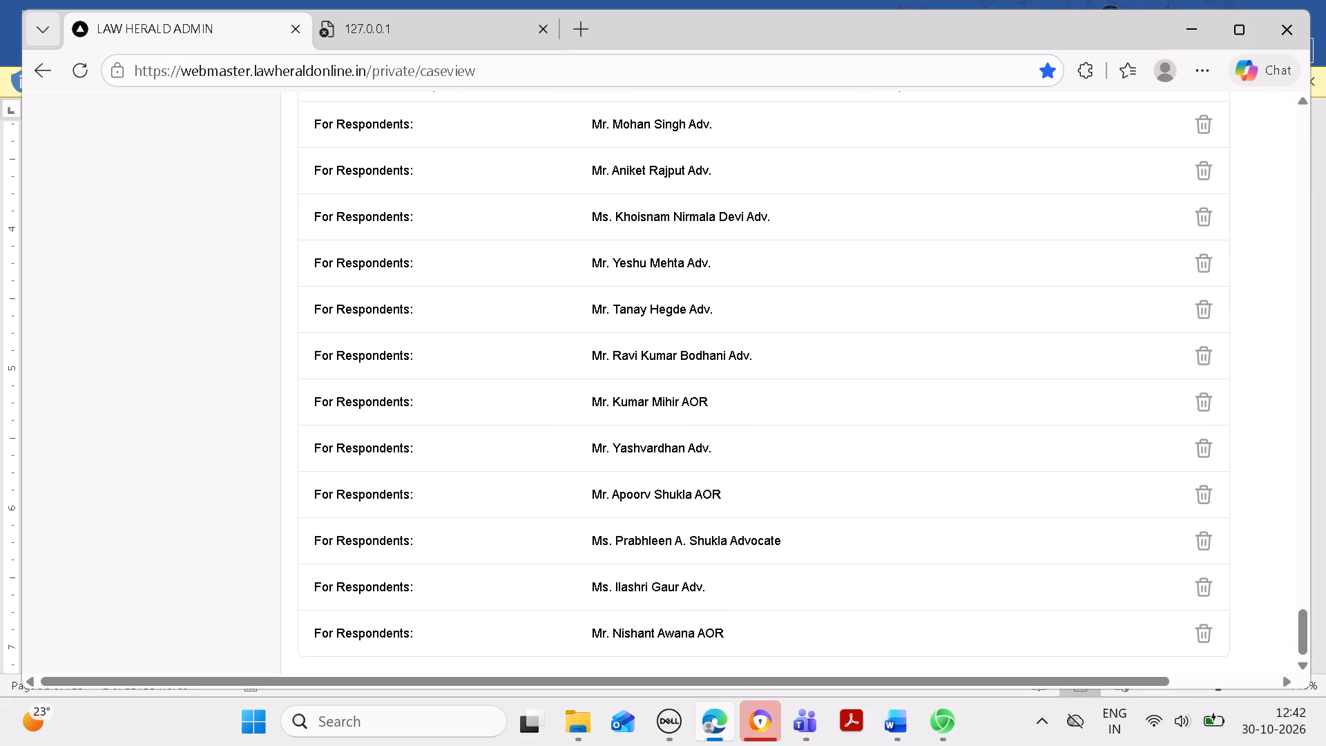
click(890, 729)
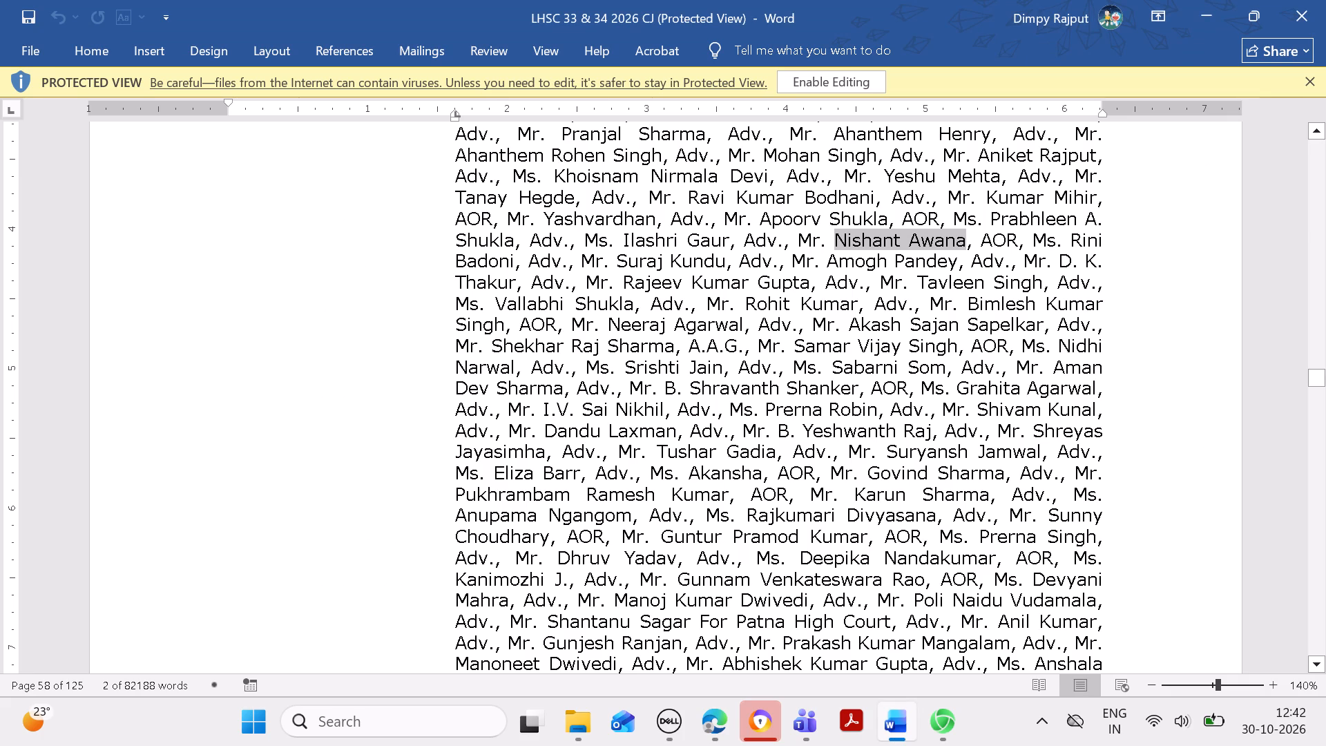
drag(1070, 239, 1094, 237)
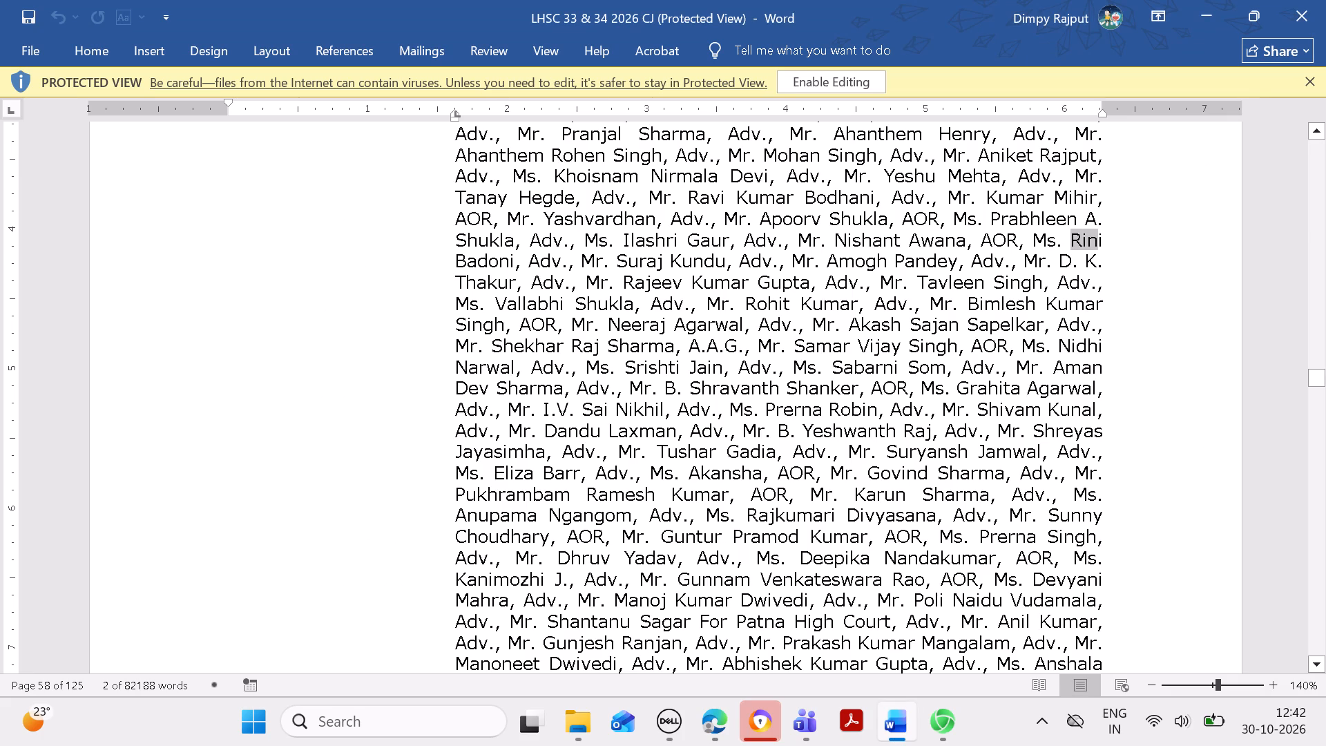
drag(1094, 237, 519, 255)
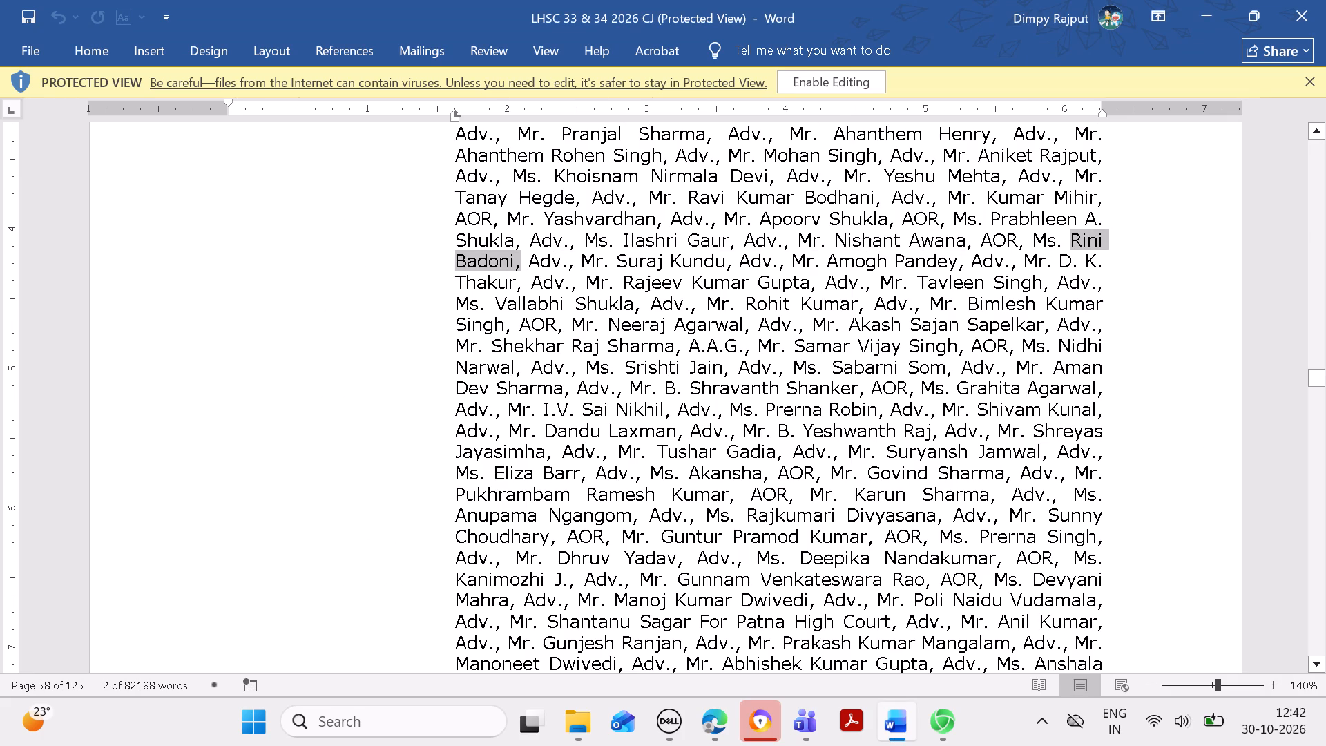
drag(519, 255, 515, 255)
key(ctrl+c)
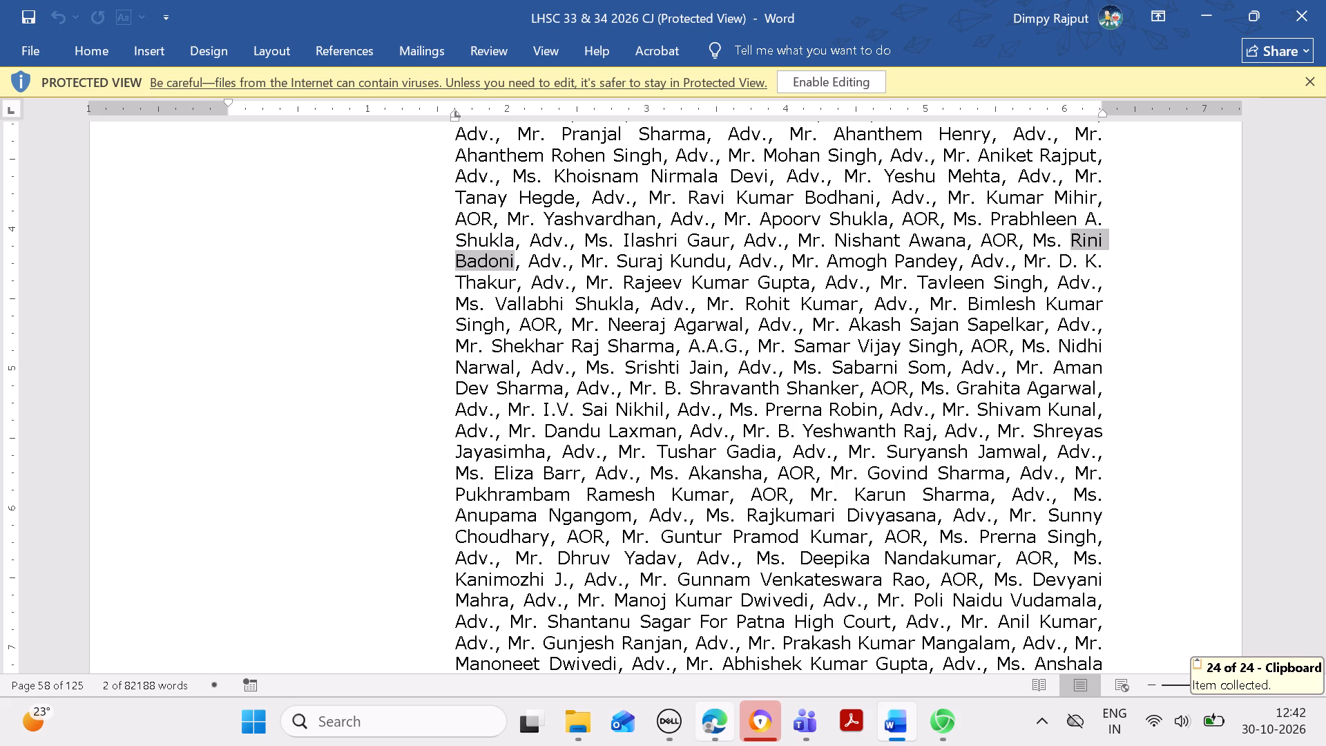
click(718, 725)
scroll(698, 643, up, 3)
scroll(863, 517, up, 3)
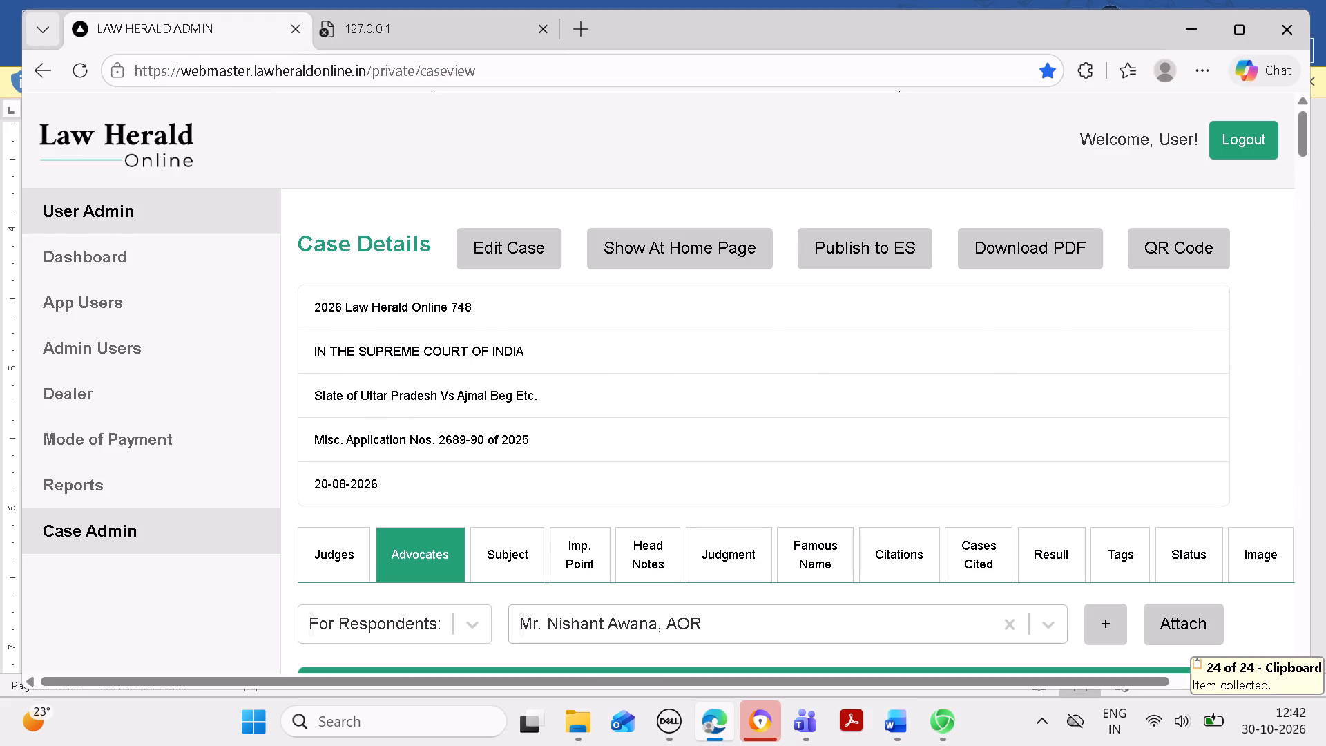
click(1005, 622)
key(ctrl+v)
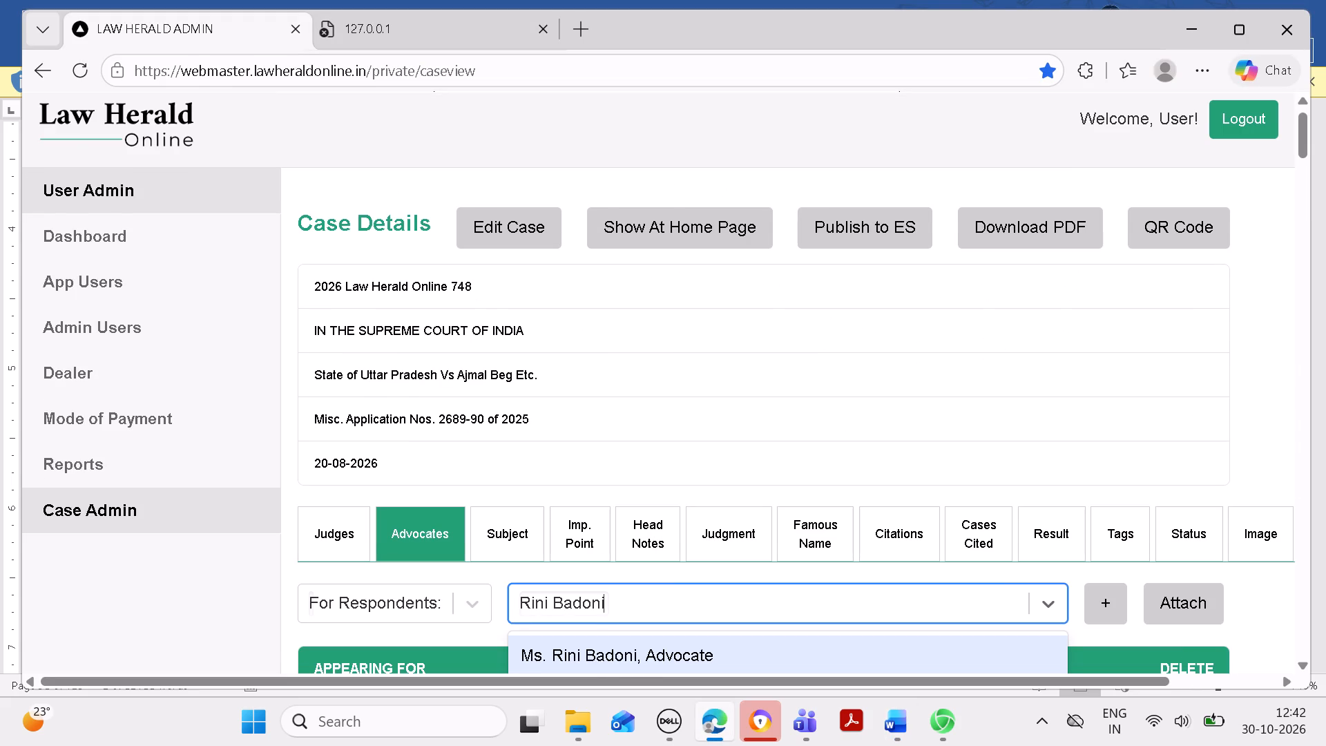
click(894, 640)
click(1175, 594)
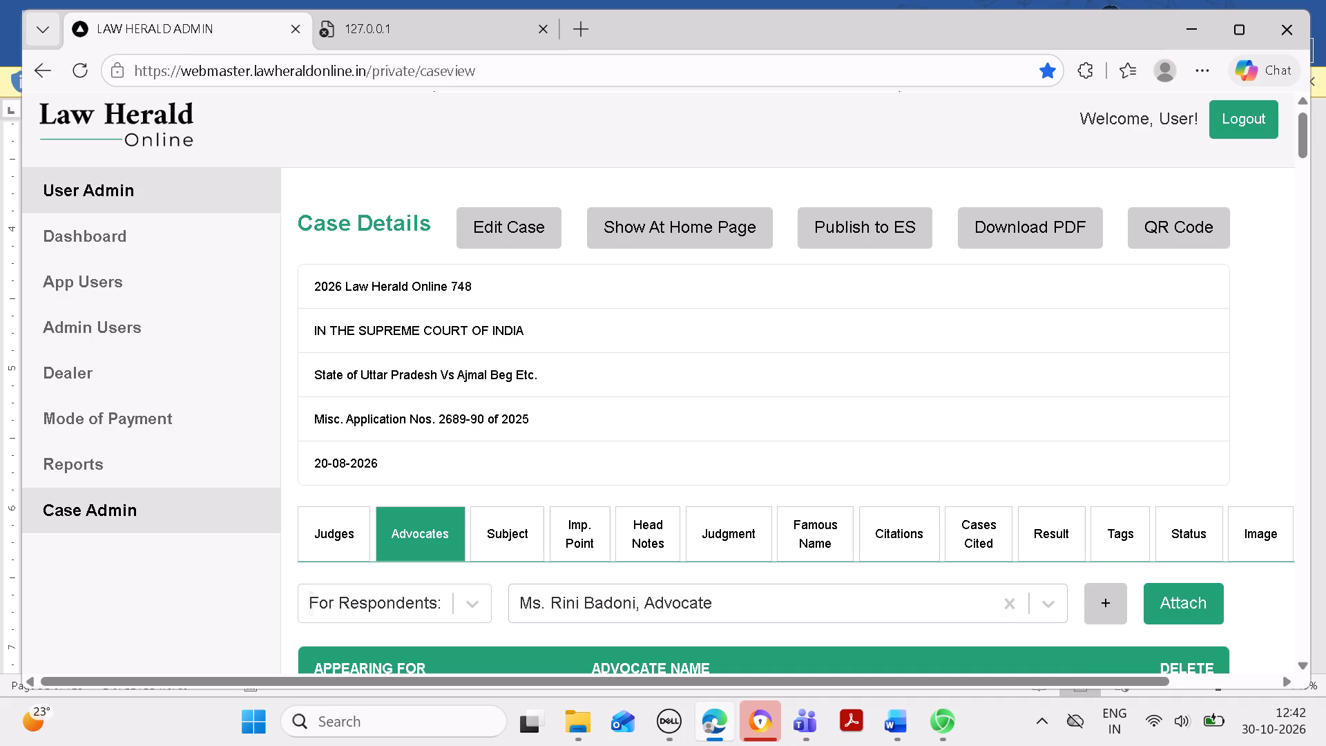
click(869, 202)
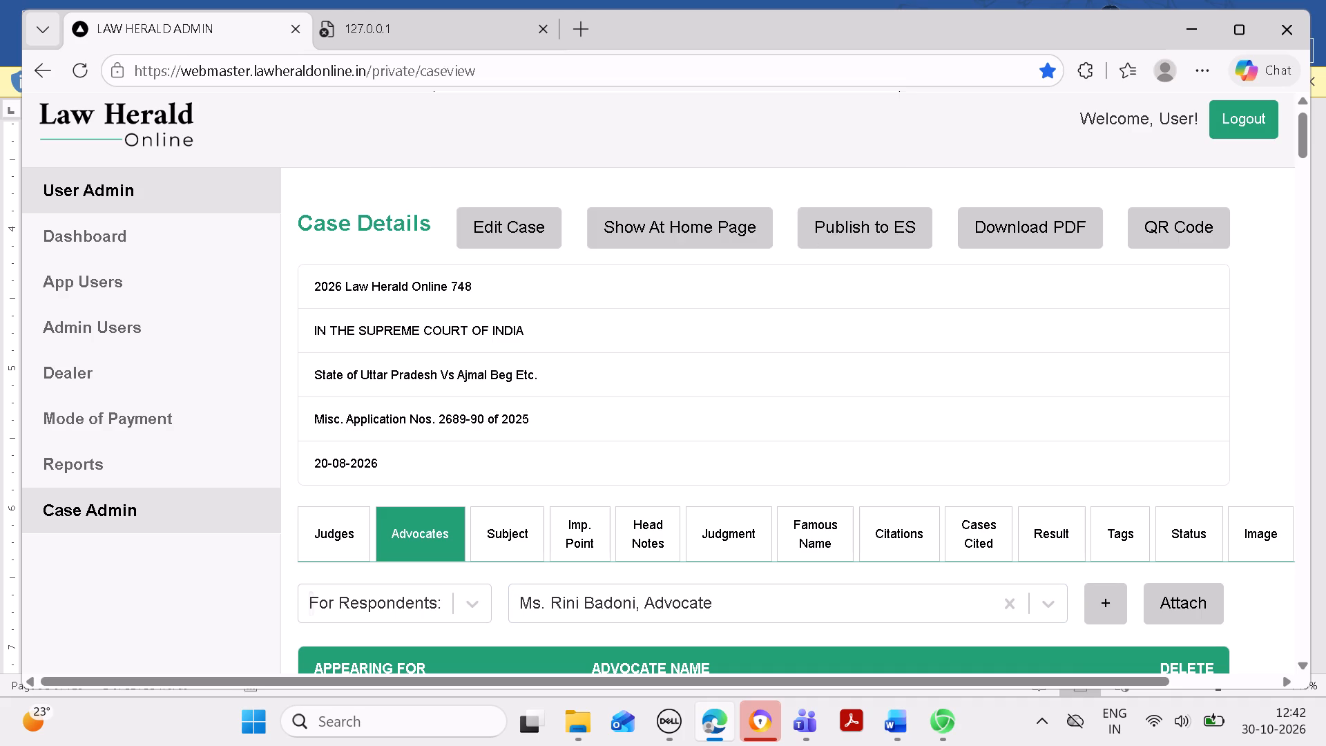
scroll(867, 555, down, 9)
Copy the next respondents' advocate, Kundu, from the Word document and attach the matching Mr. Kundu, Adv. entry to the case.
click(894, 720)
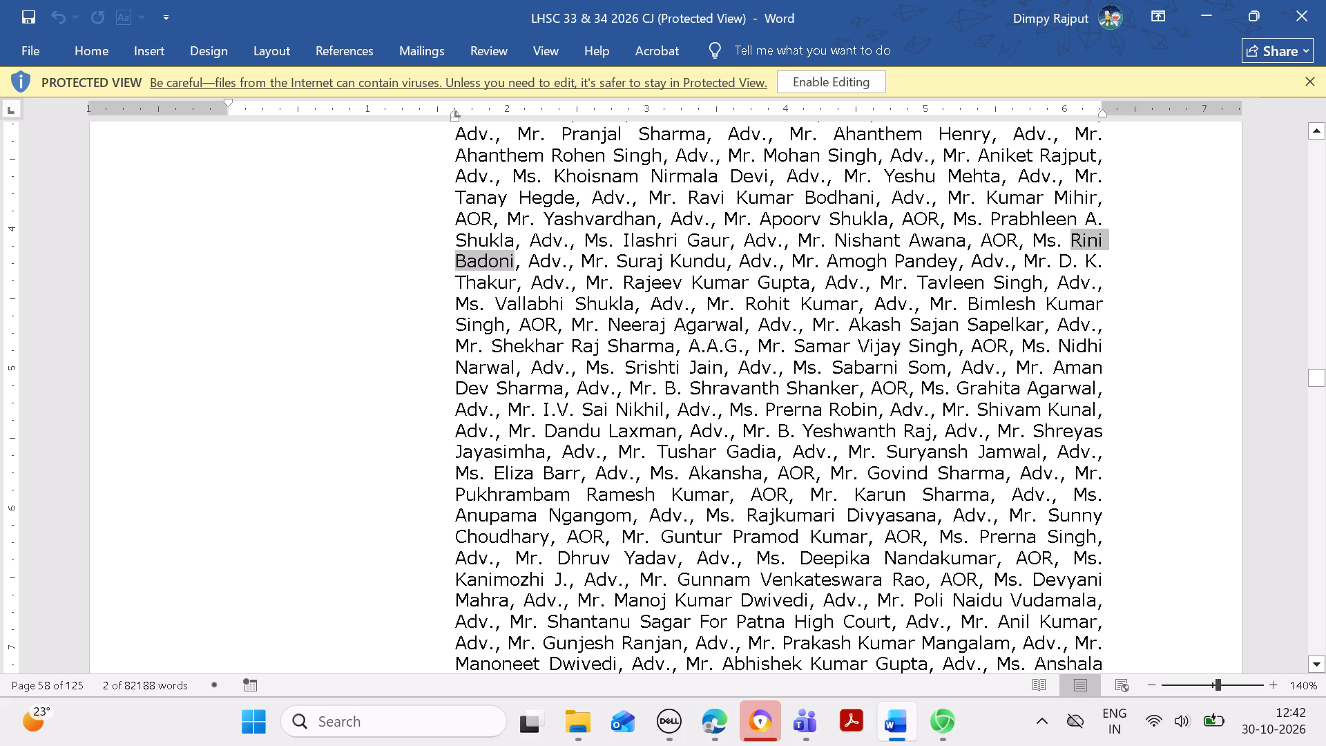
drag(620, 256, 702, 264)
key(ctrl+c)
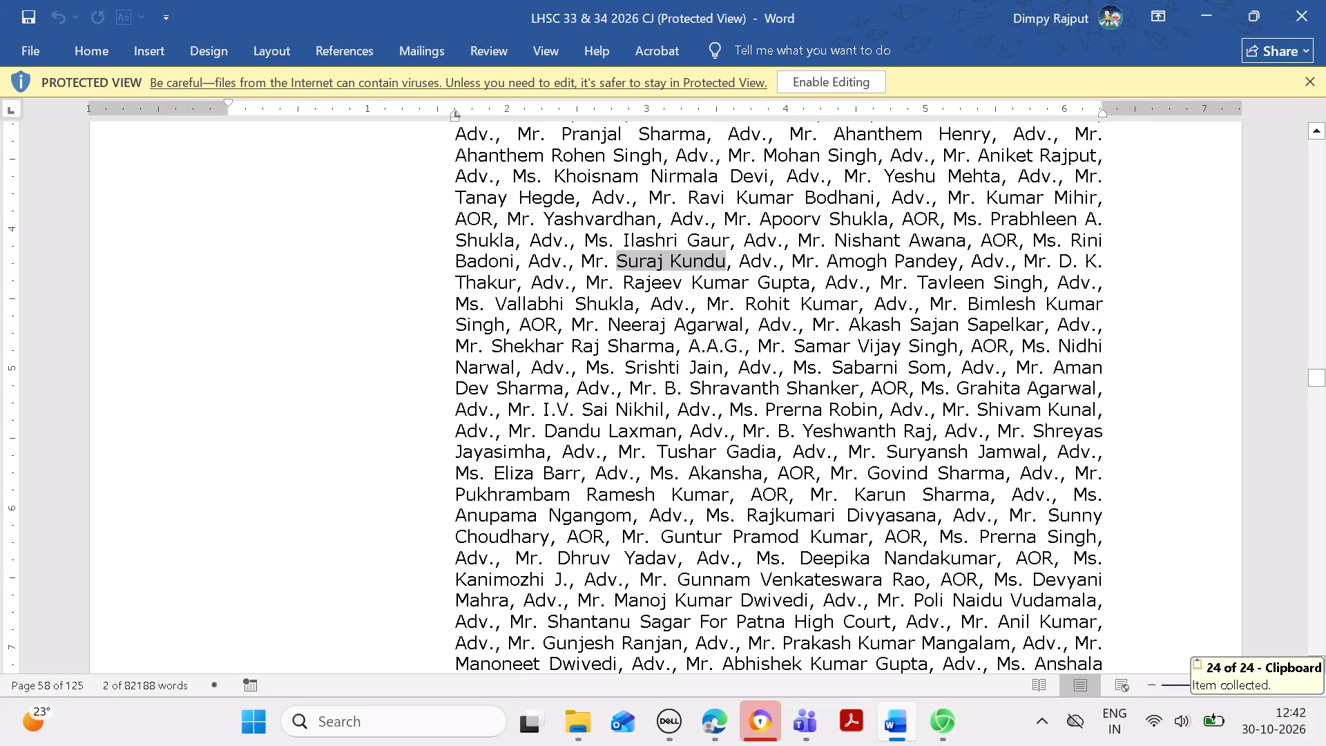
click(722, 712)
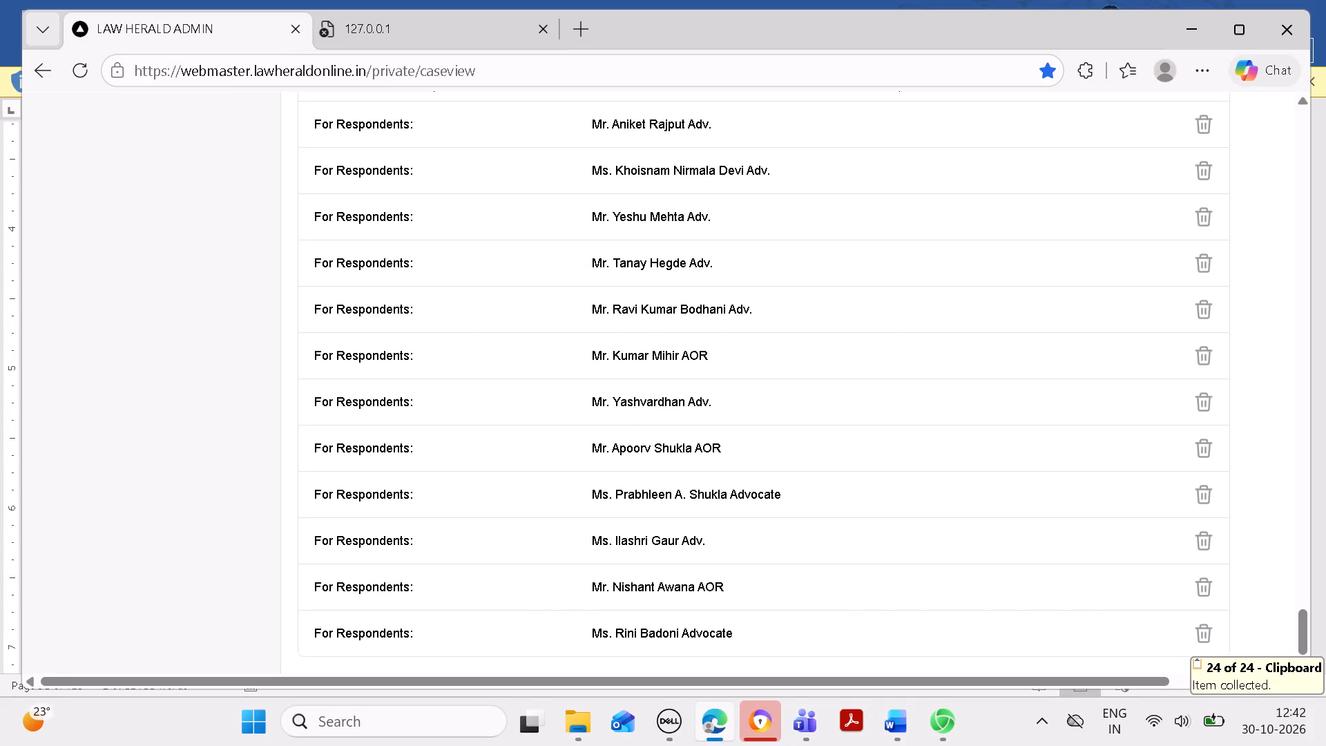
scroll(724, 568, up, 4)
click(1010, 624)
key(ctrl+v)
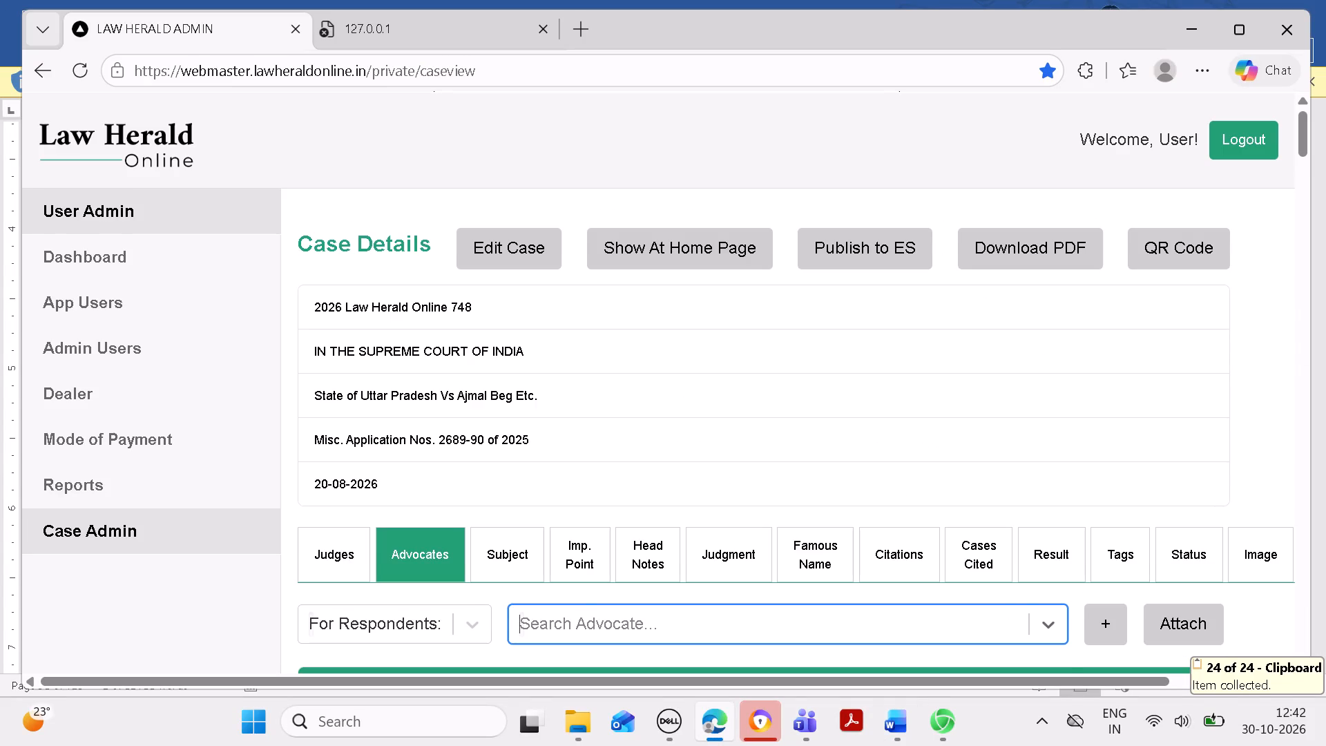
click(861, 640)
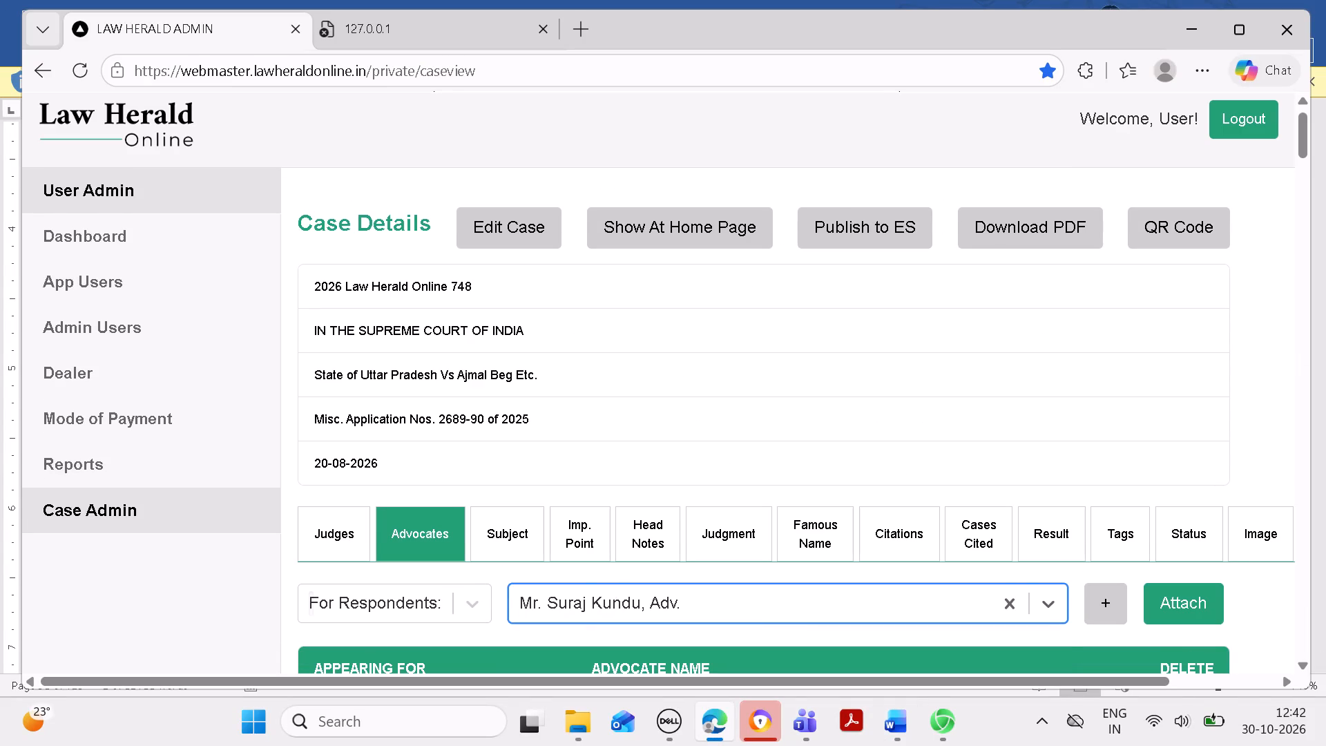
click(1178, 606)
click(862, 217)
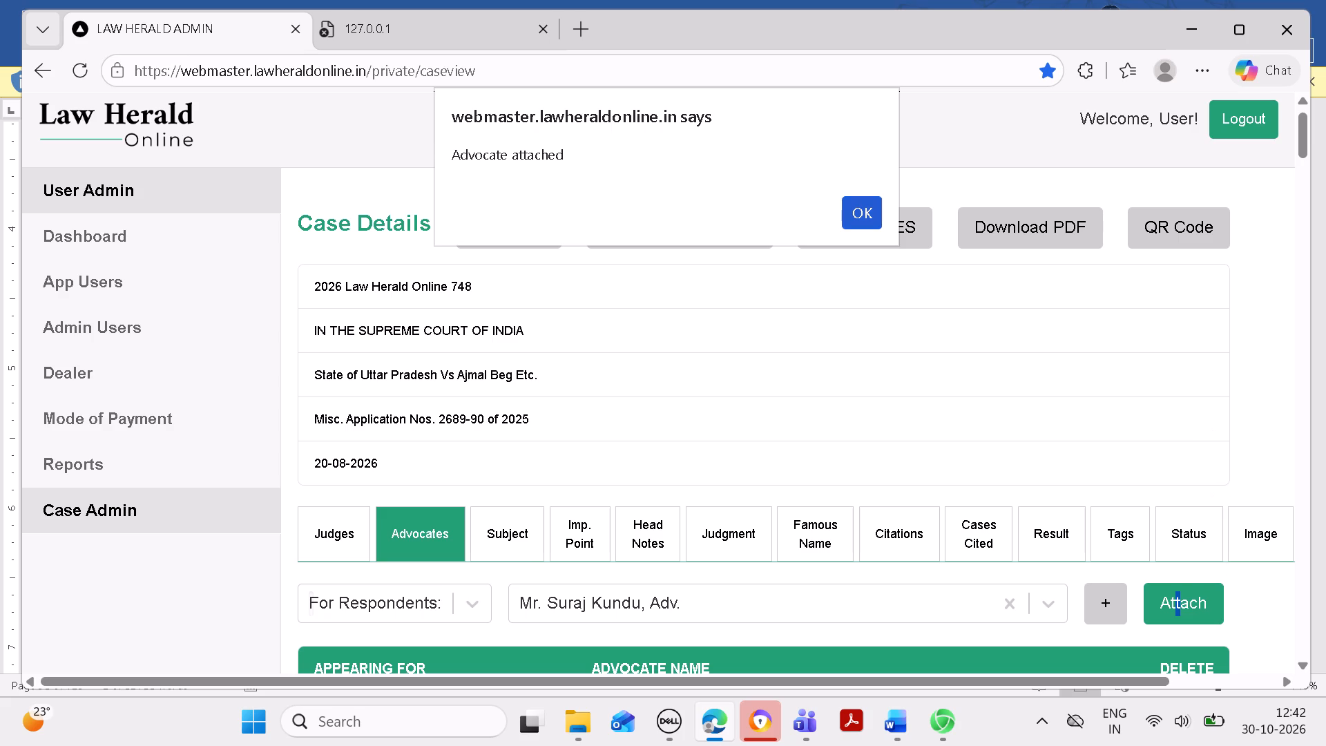
scroll(813, 490, down, 9)
Copy the next respondents' advocate, Pandey, from the Word document and search the site's advocate list for that name.
click(896, 718)
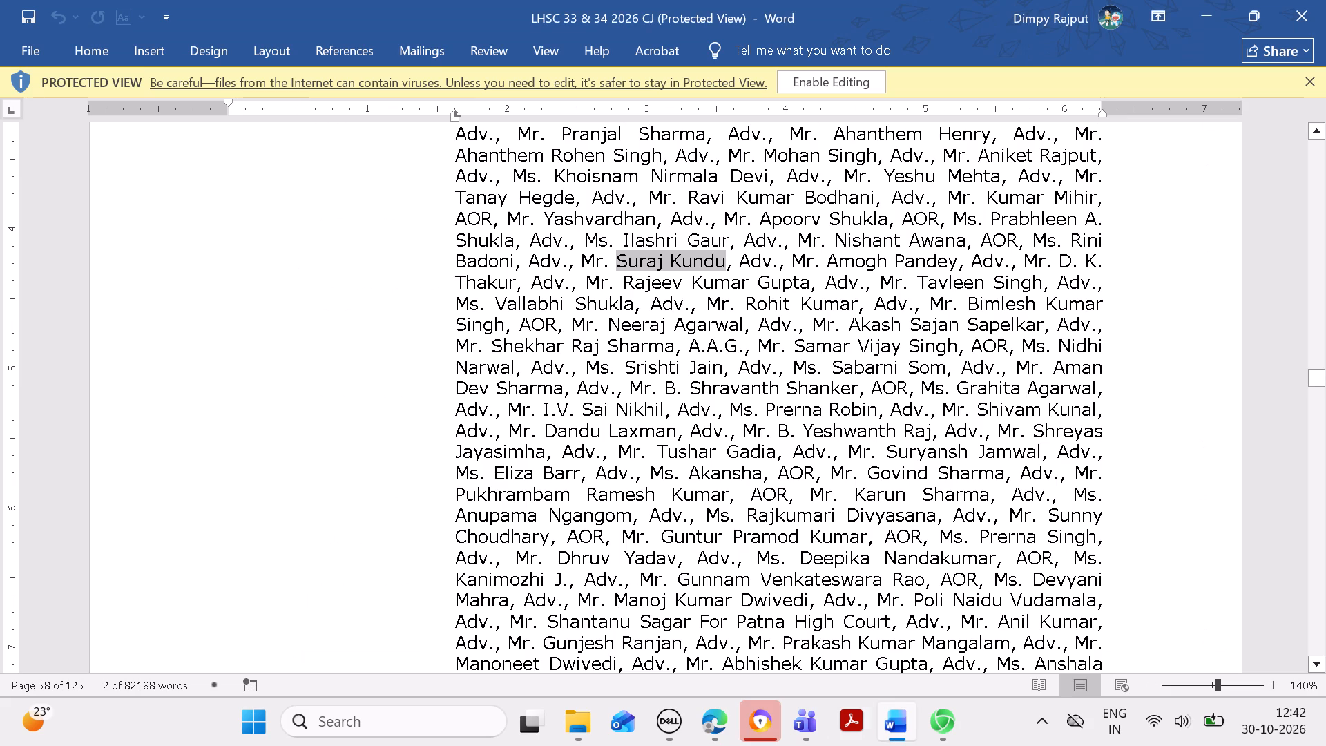
drag(830, 265, 930, 262)
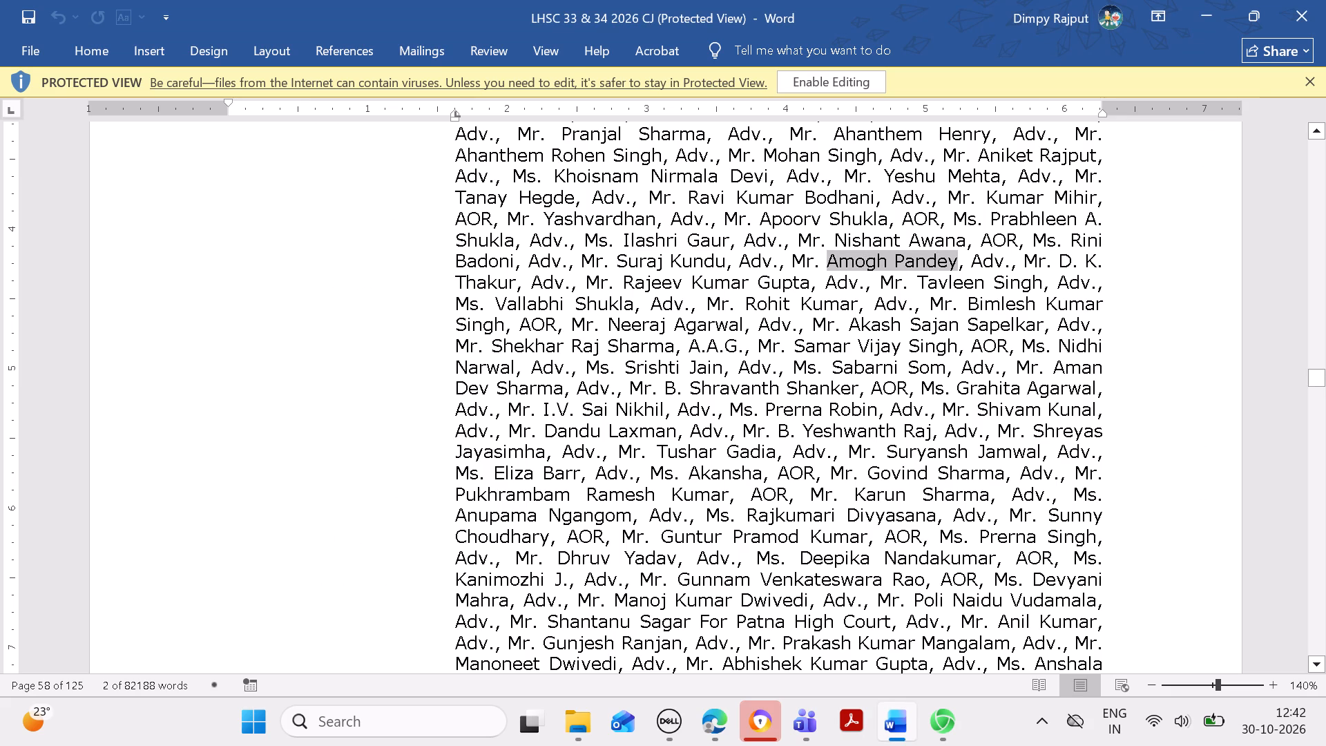
drag(930, 262, 943, 262)
key(ctrl+c)
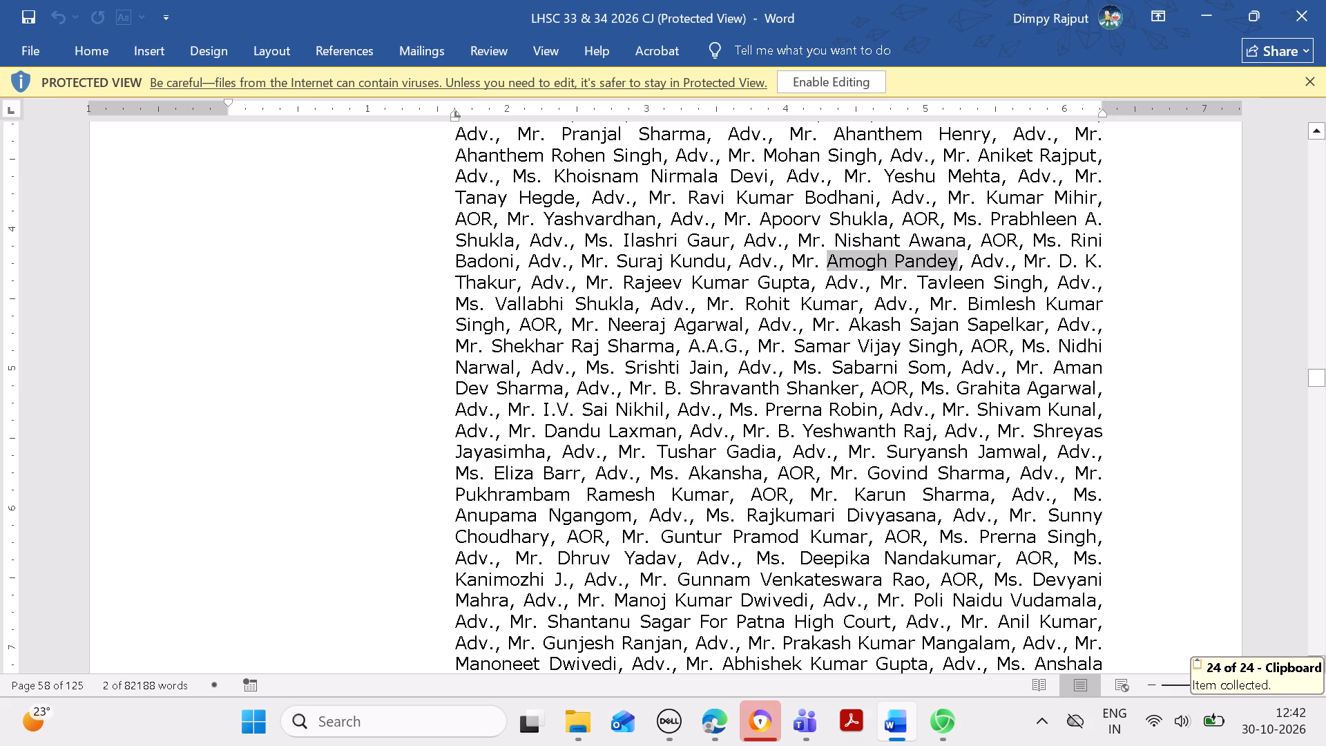
click(718, 720)
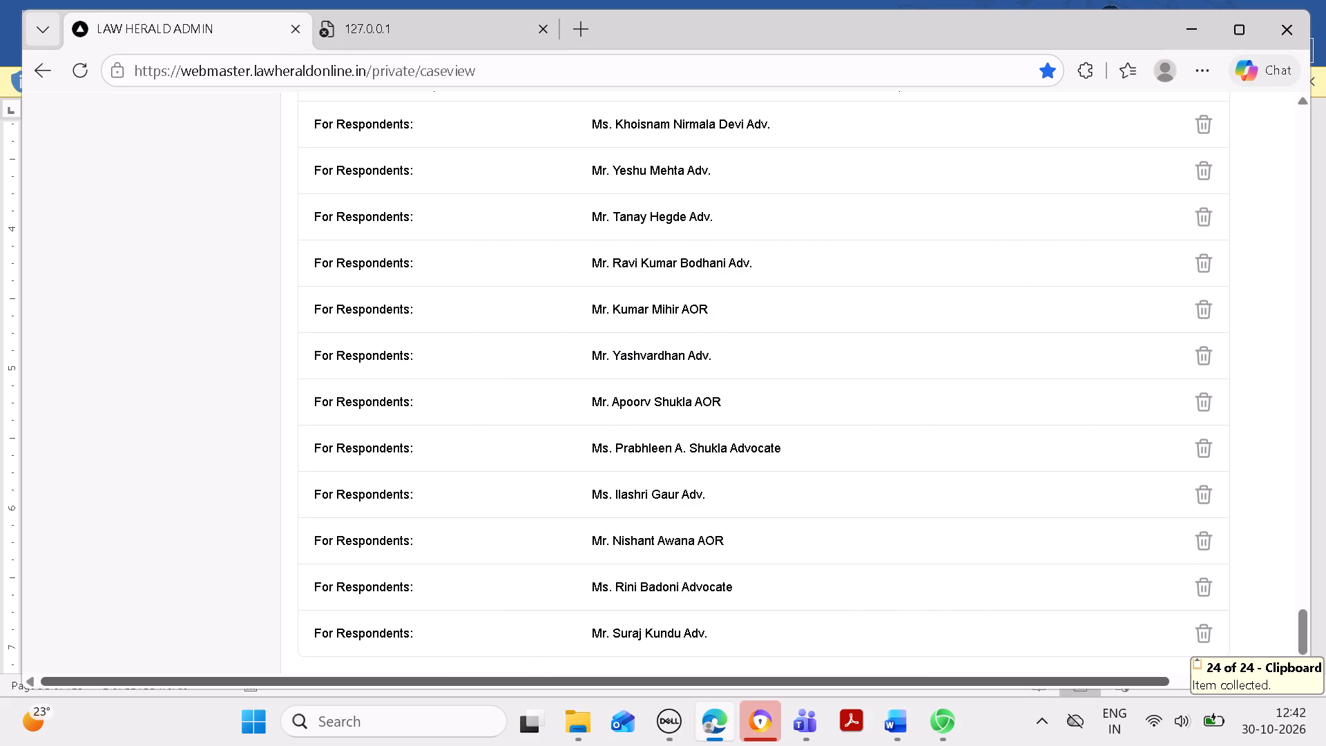
scroll(664, 649, up, 3)
scroll(925, 530, up, 4)
click(1006, 618)
key(ctrl+v)
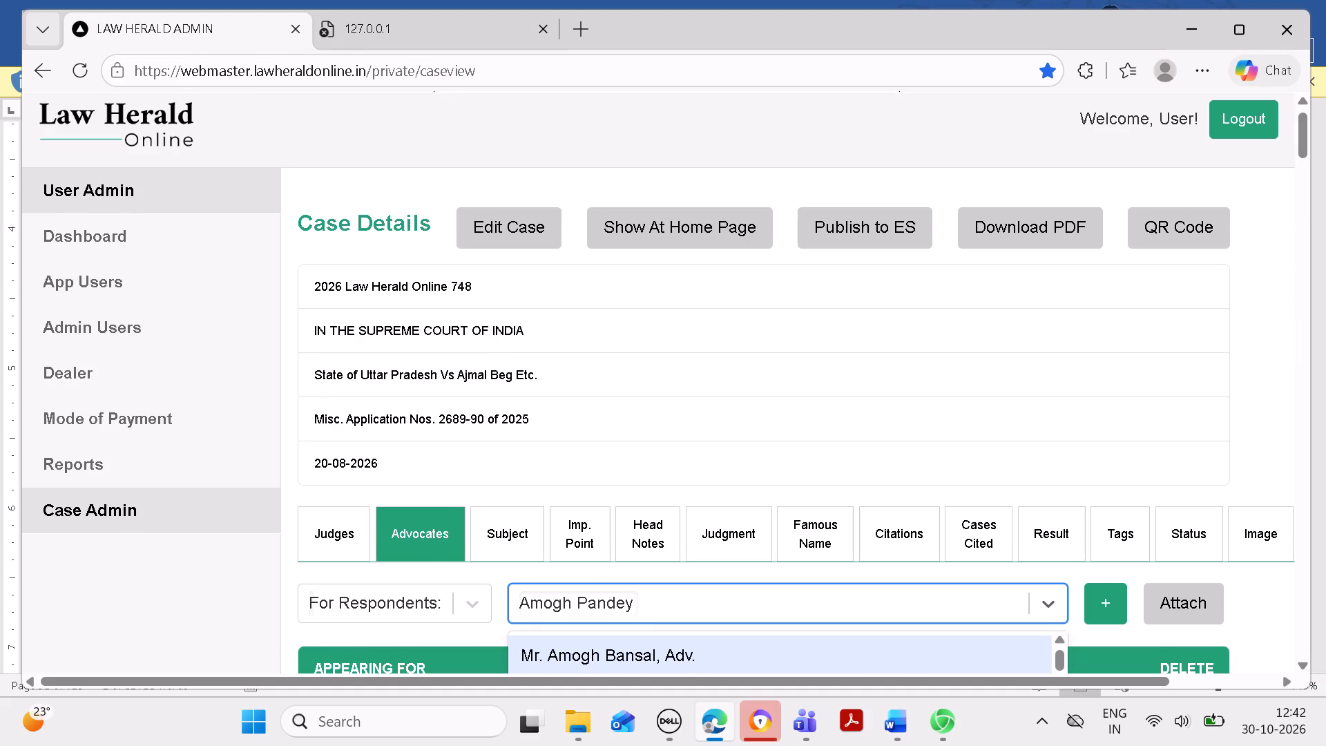
Add Pandey as a new advocate with prefix Mr. and designation ADV, attaching him to the case for the respondents.
click(1100, 600)
click(857, 539)
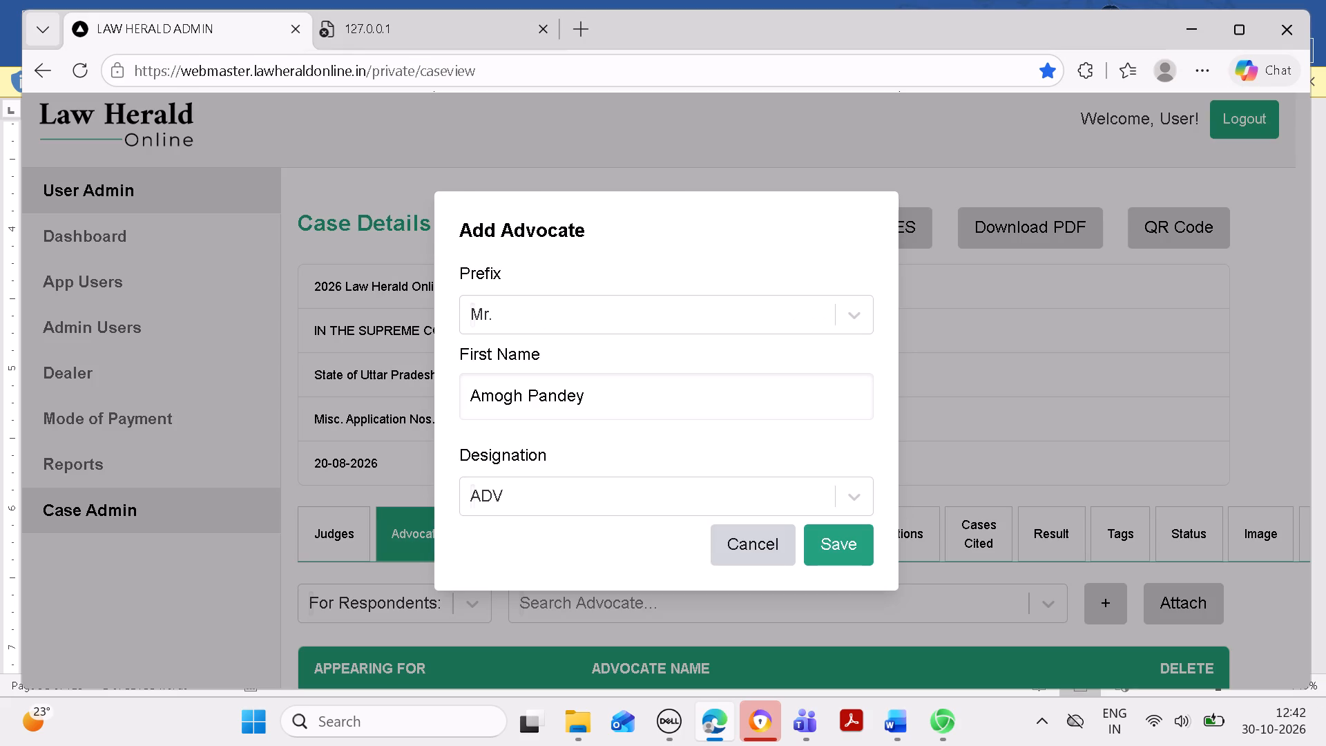
click(861, 202)
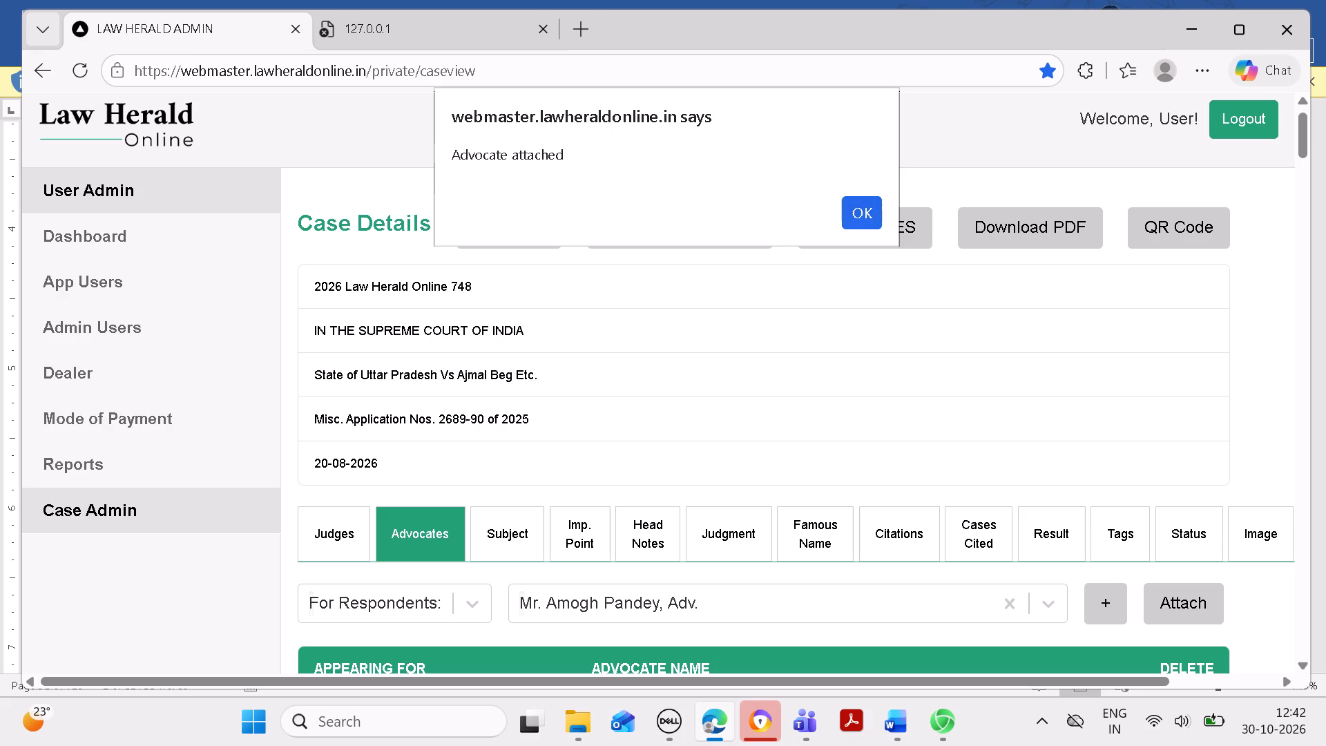
click(866, 200)
scroll(829, 499, down, 8)
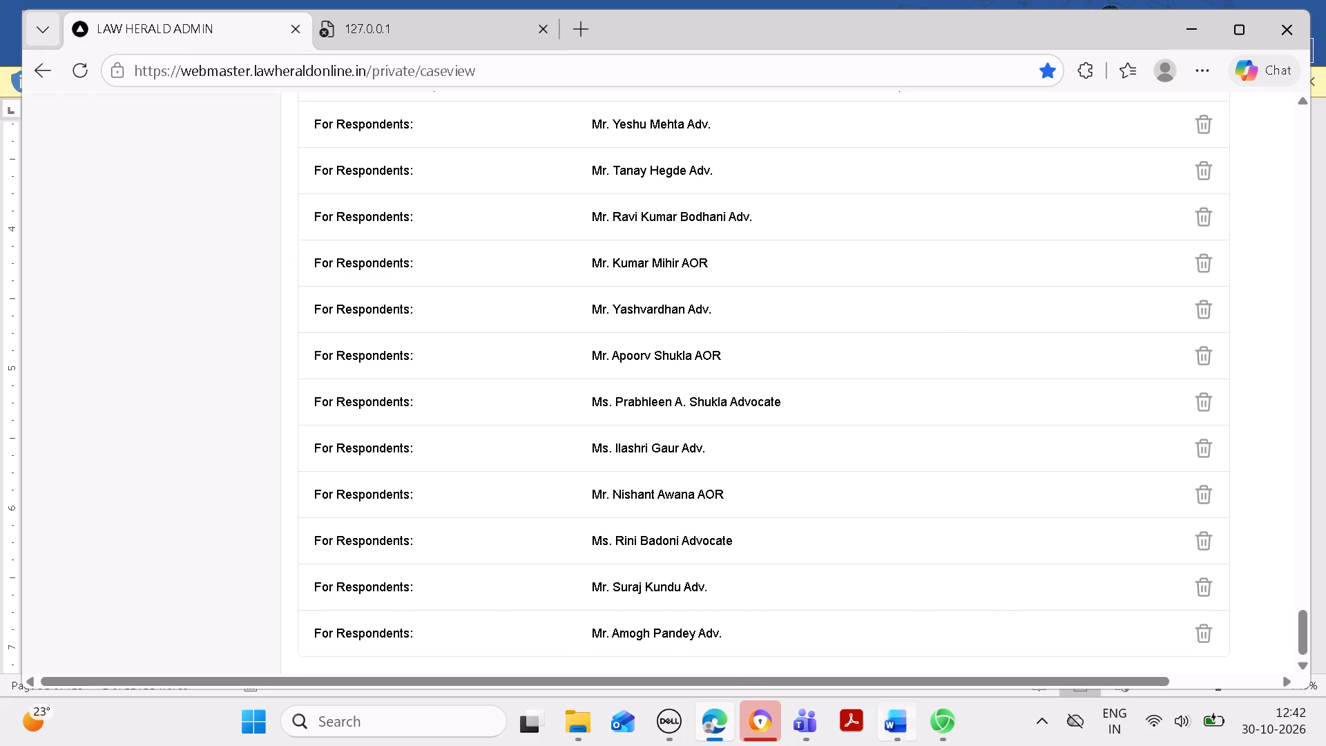
Copy the next respondents' advocate, Thakur with initials, from the Word document and attach the matching Mr. Thakur, Adv. entry to the case.
click(903, 718)
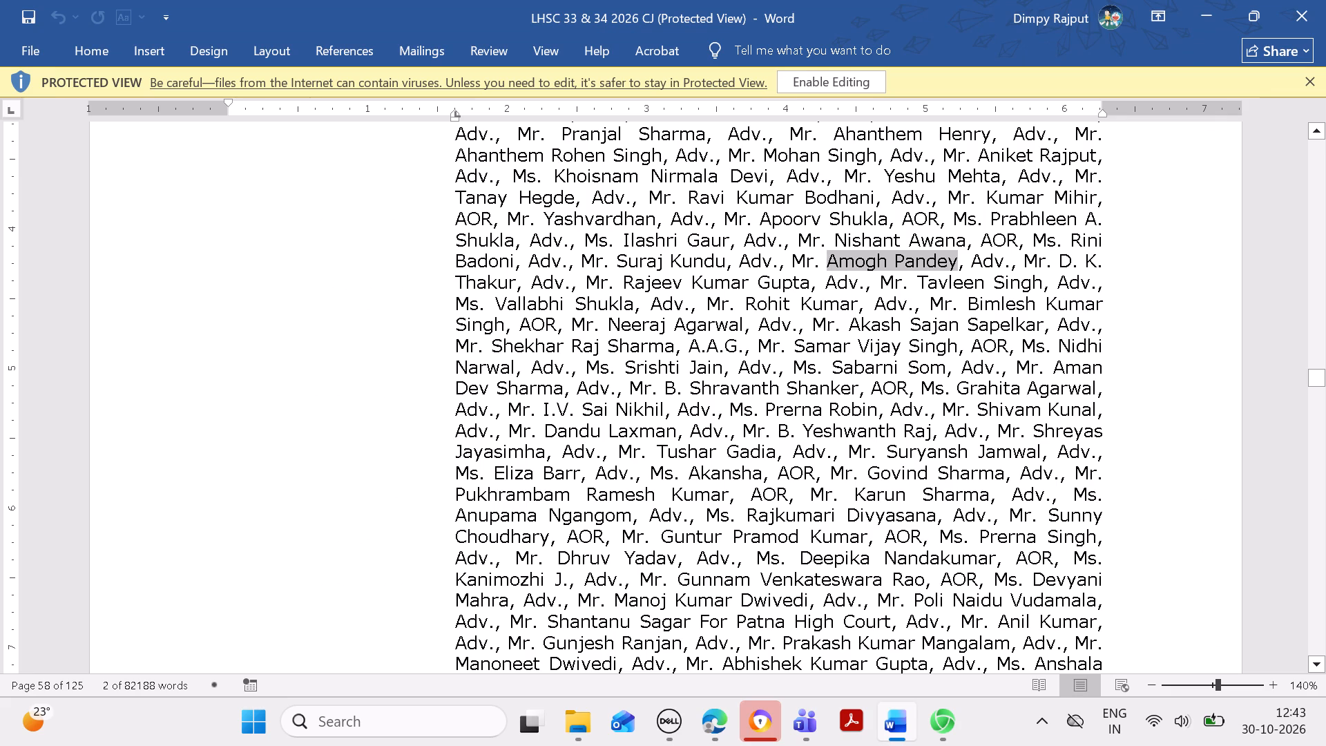
drag(1061, 254, 723, 300)
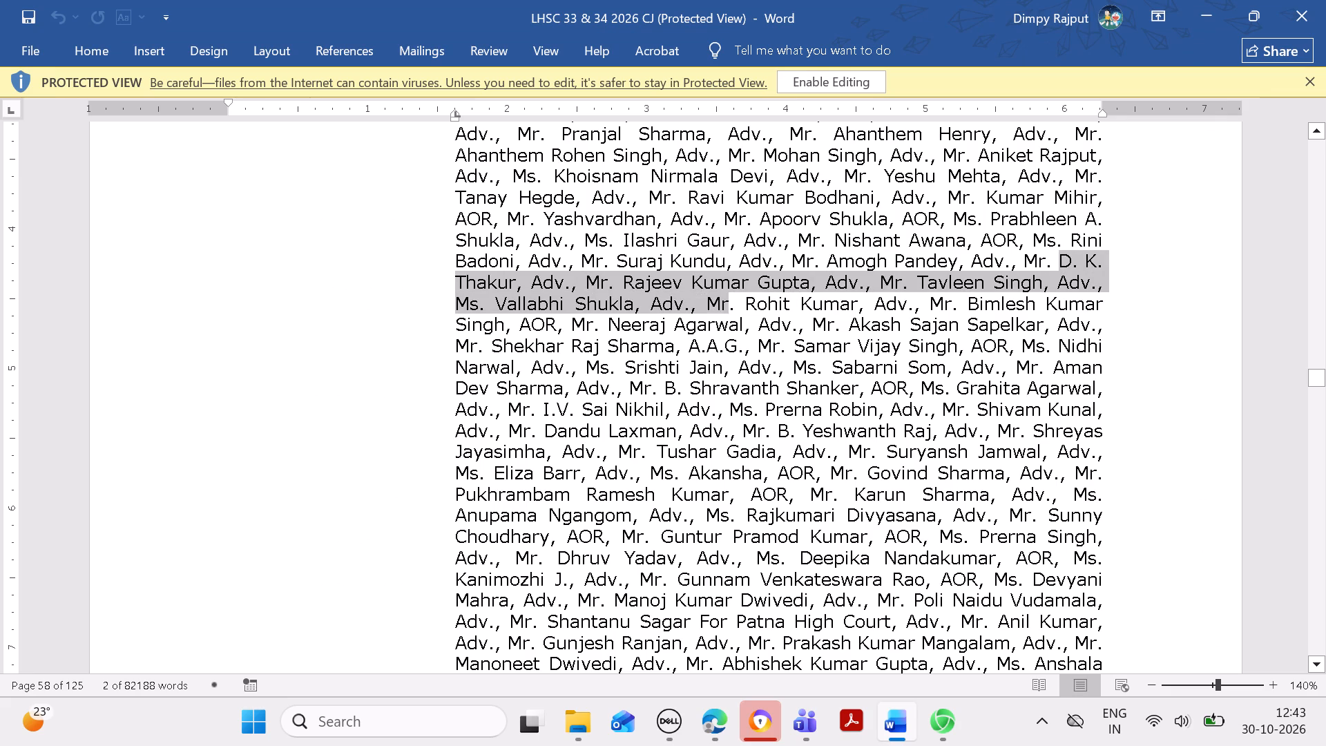
drag(723, 300, 503, 289)
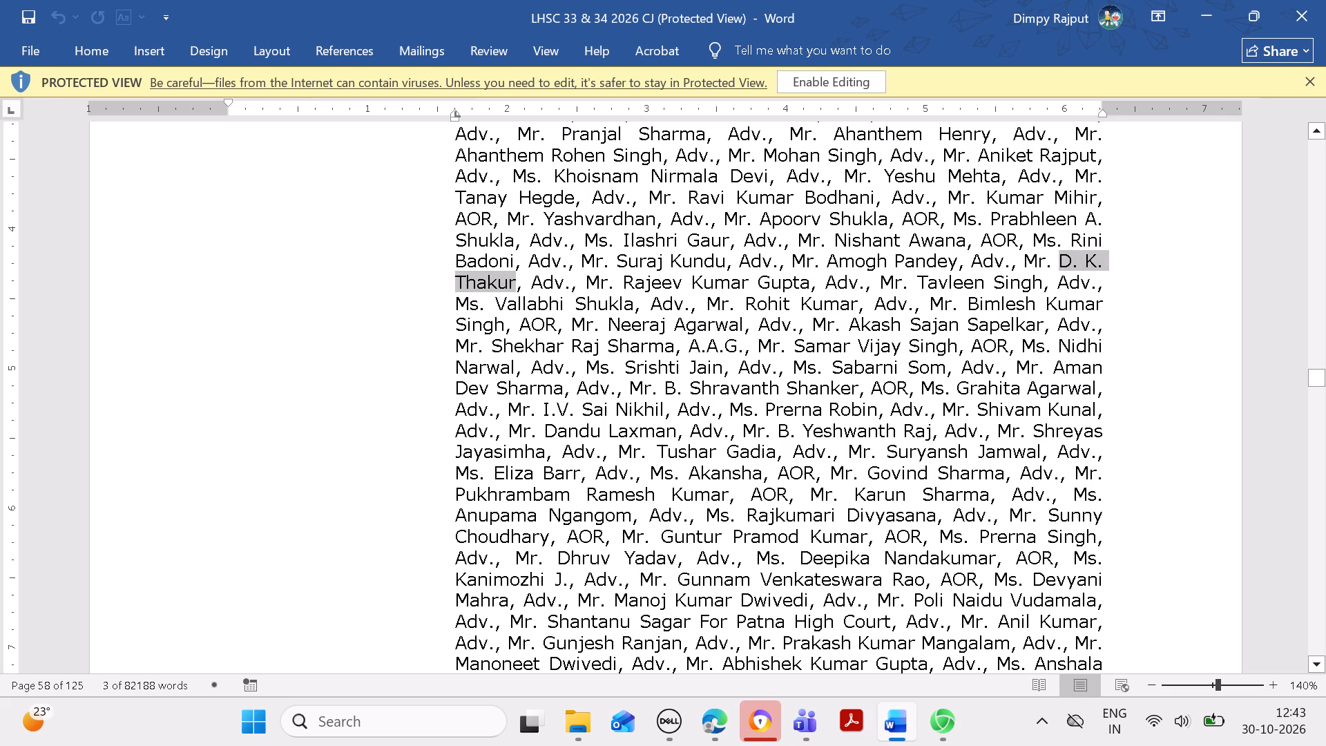
key(ctrl+c)
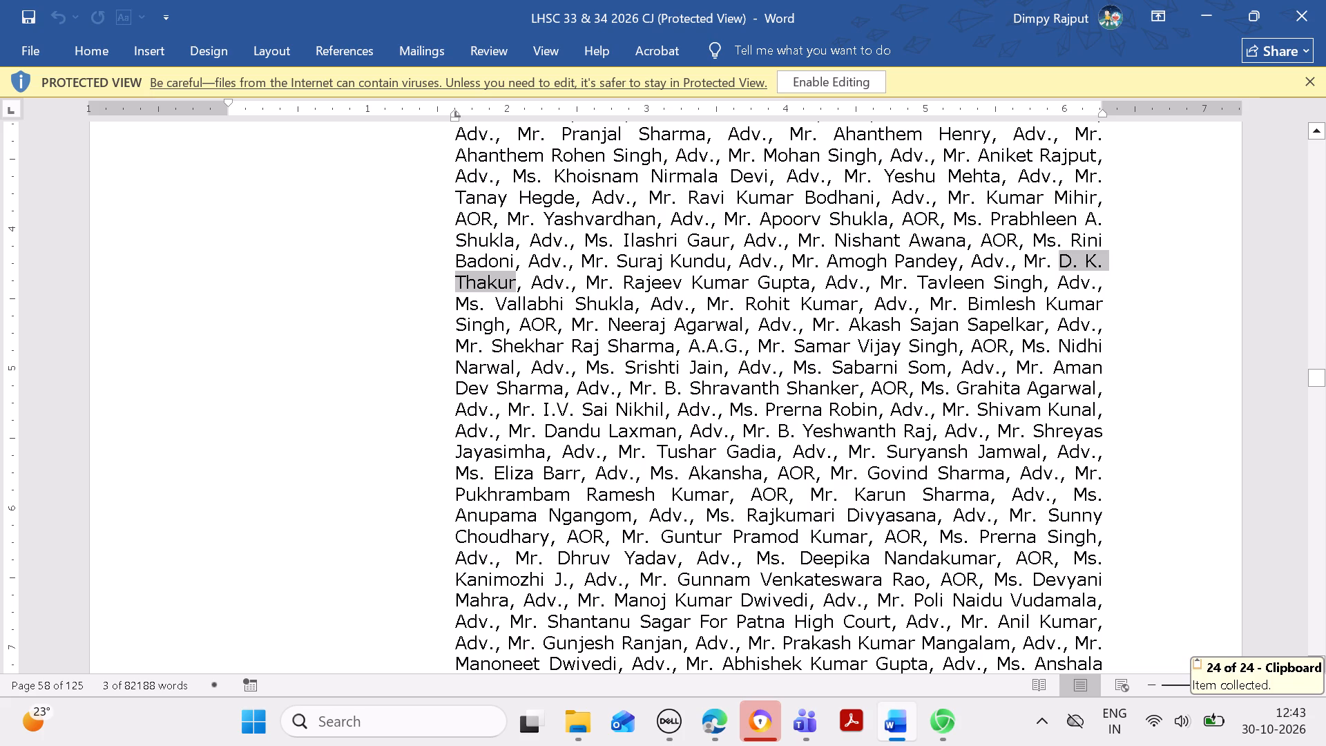
click(706, 727)
scroll(656, 652, up, 4)
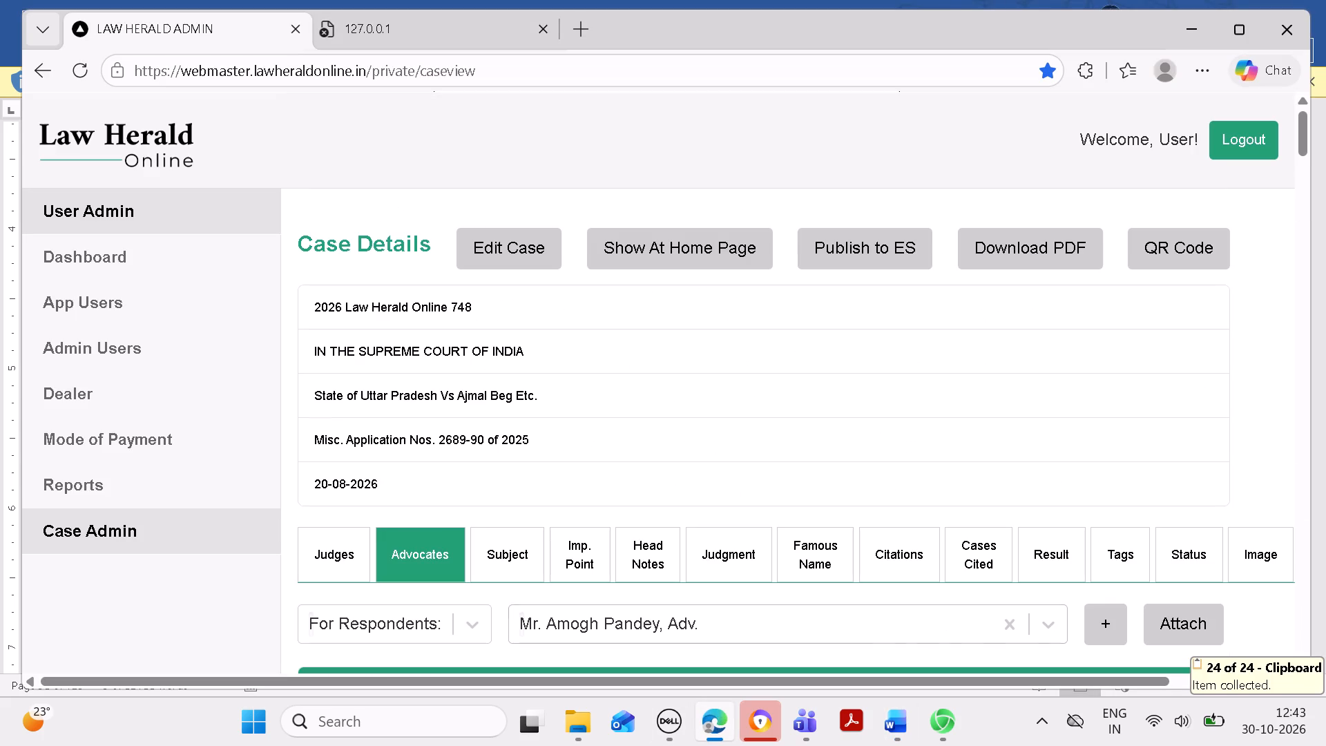
click(1010, 625)
key(ctrl+v)
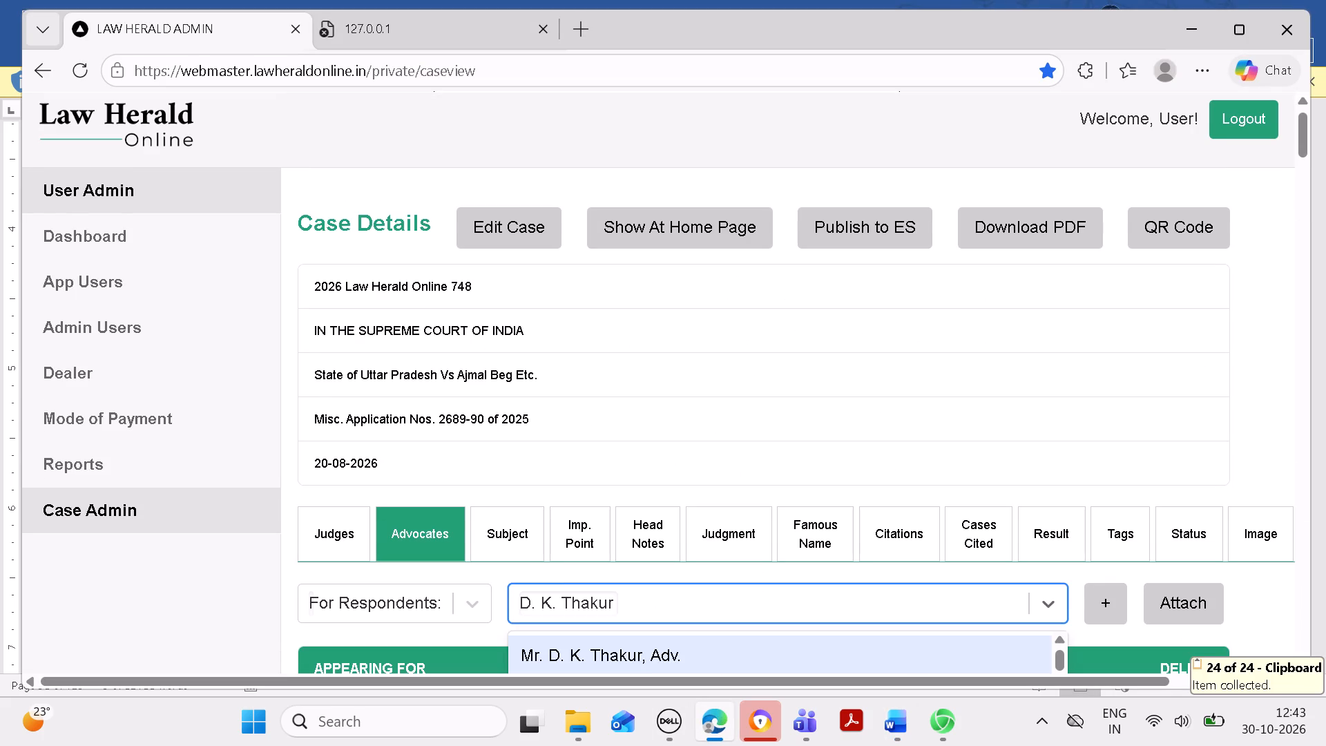
click(747, 647)
click(1204, 599)
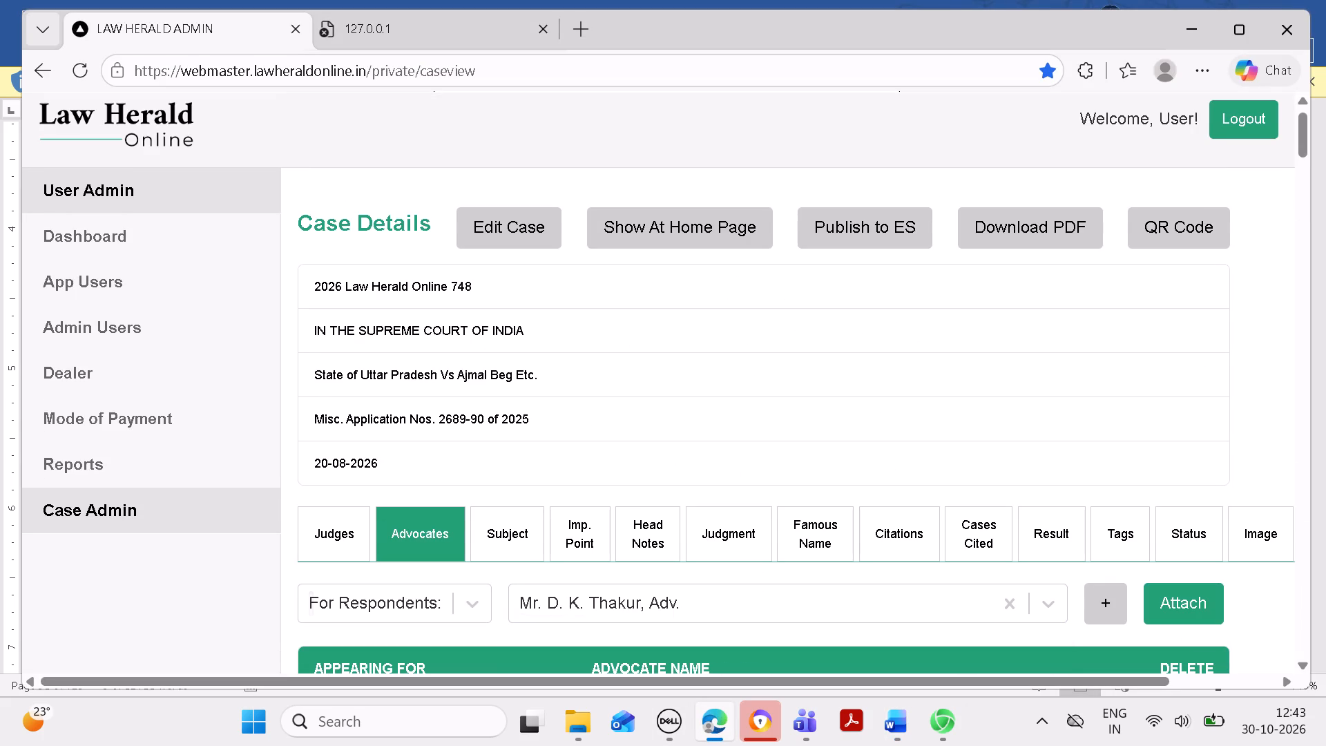
click(859, 215)
scroll(860, 464, down, 4)
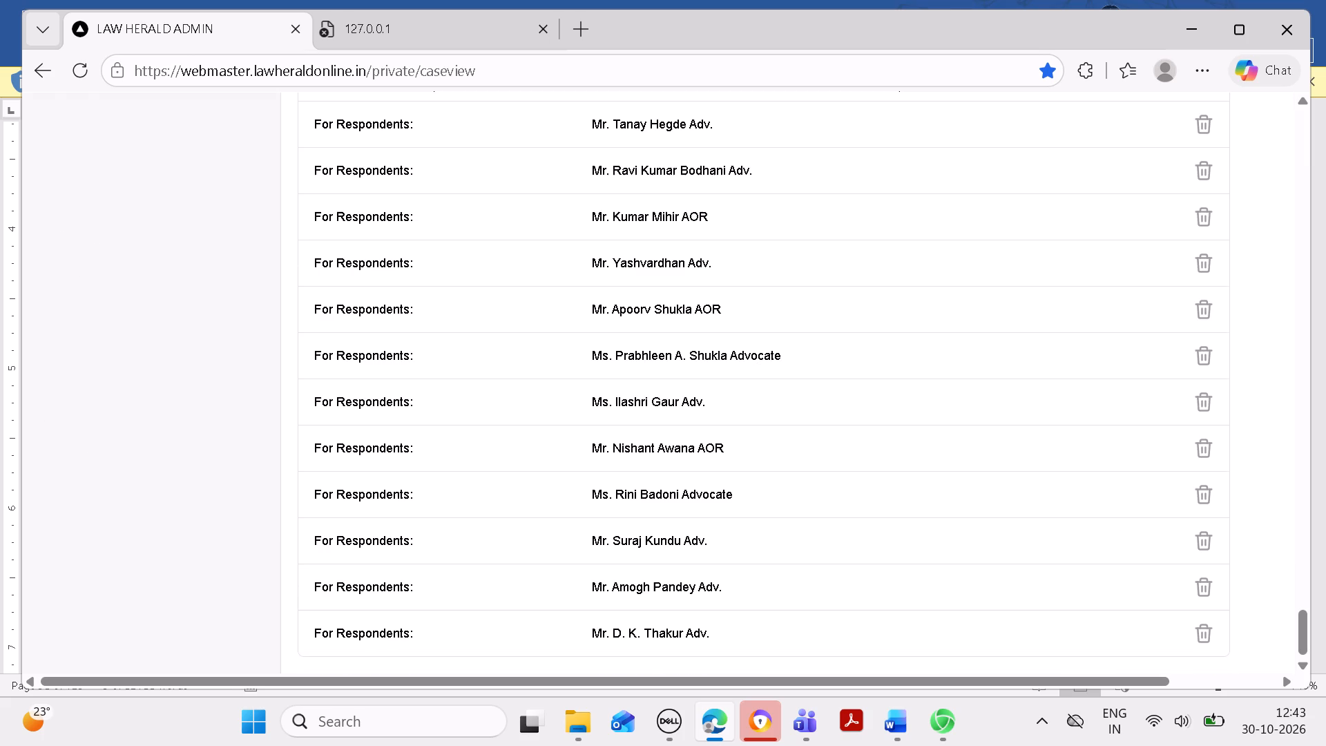
scroll(854, 499, down, 5)
Copy the next respondents' advocate, Gupta, from the Word document and attach the matching Mr. Gupta, Adv. entry to the case.
click(905, 731)
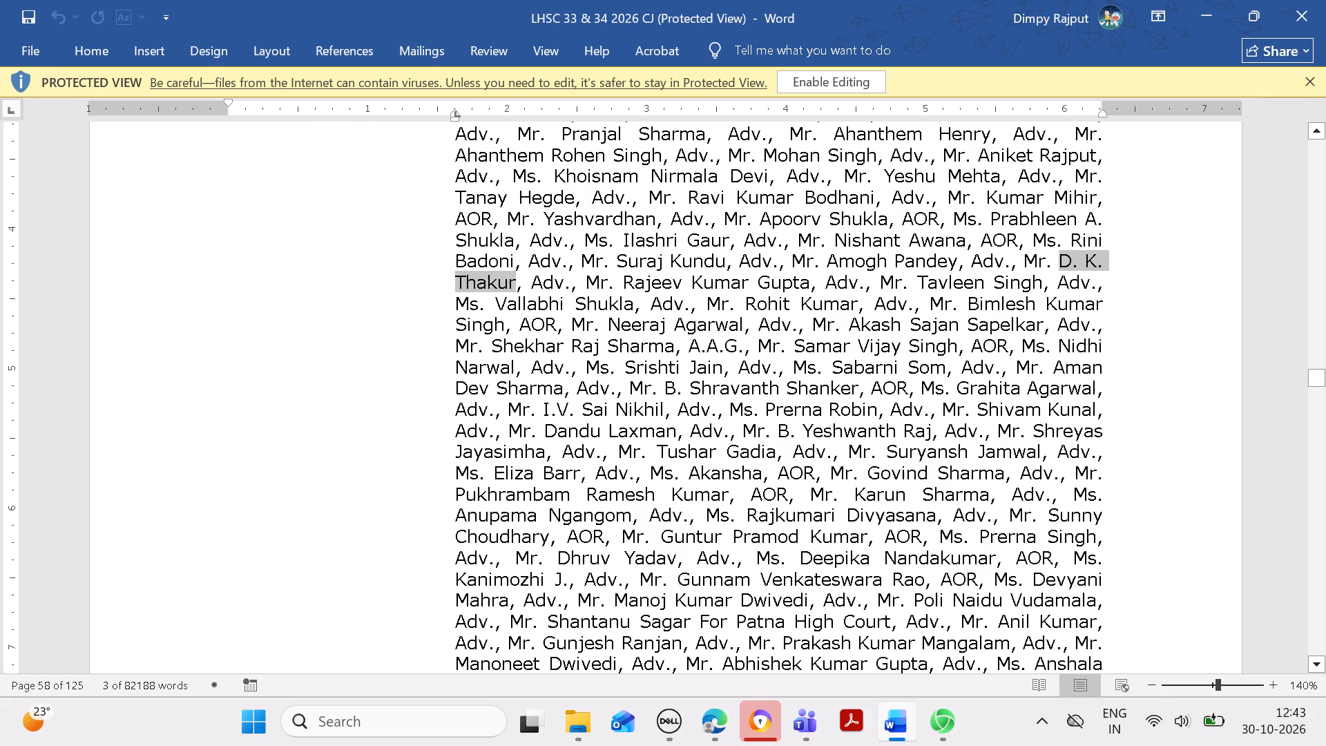
drag(626, 283, 768, 283)
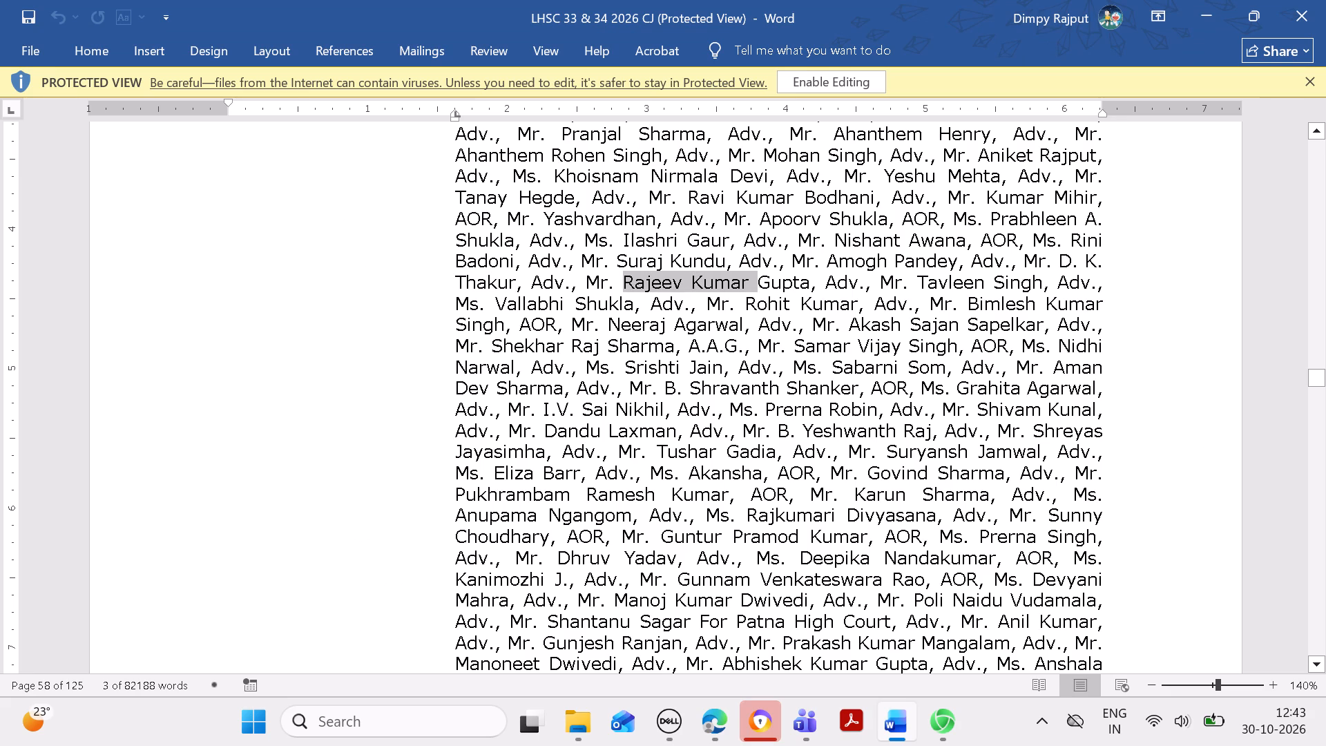
drag(768, 283, 784, 283)
key(ctrl+c)
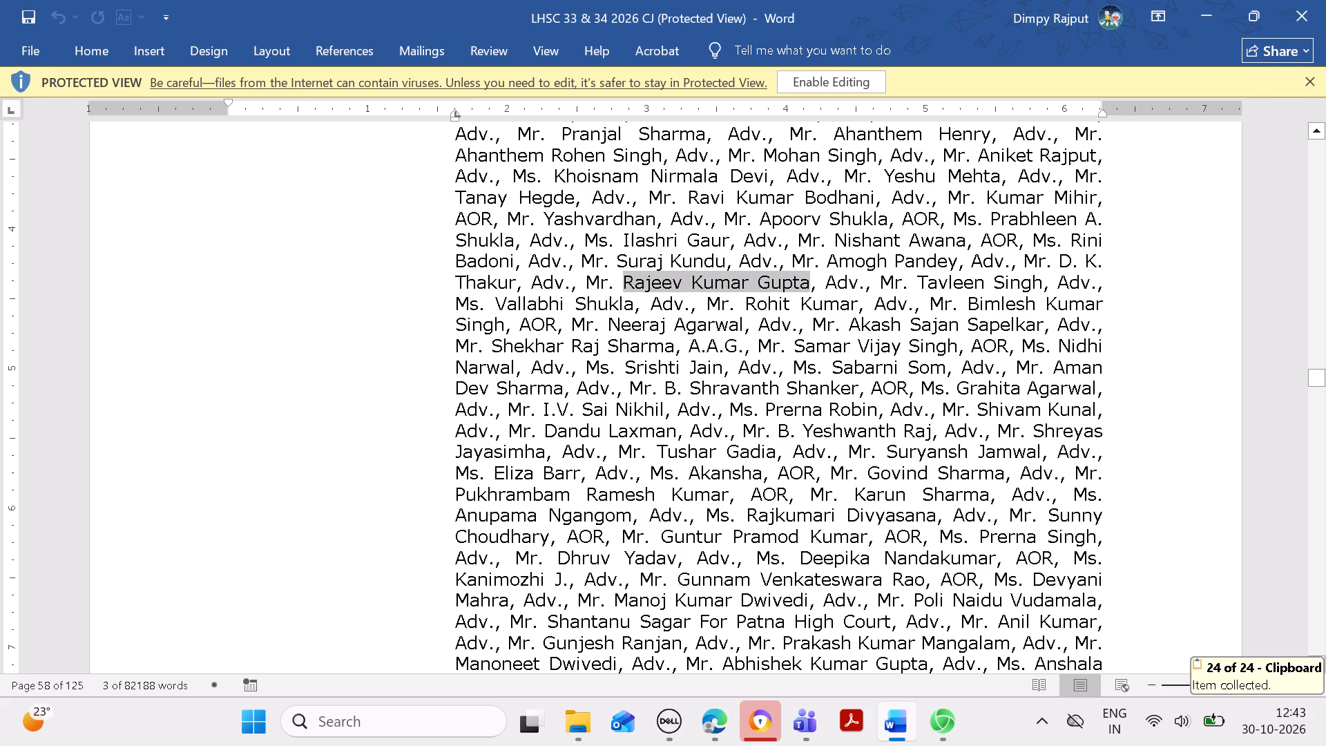
click(712, 730)
scroll(648, 675, up, 3)
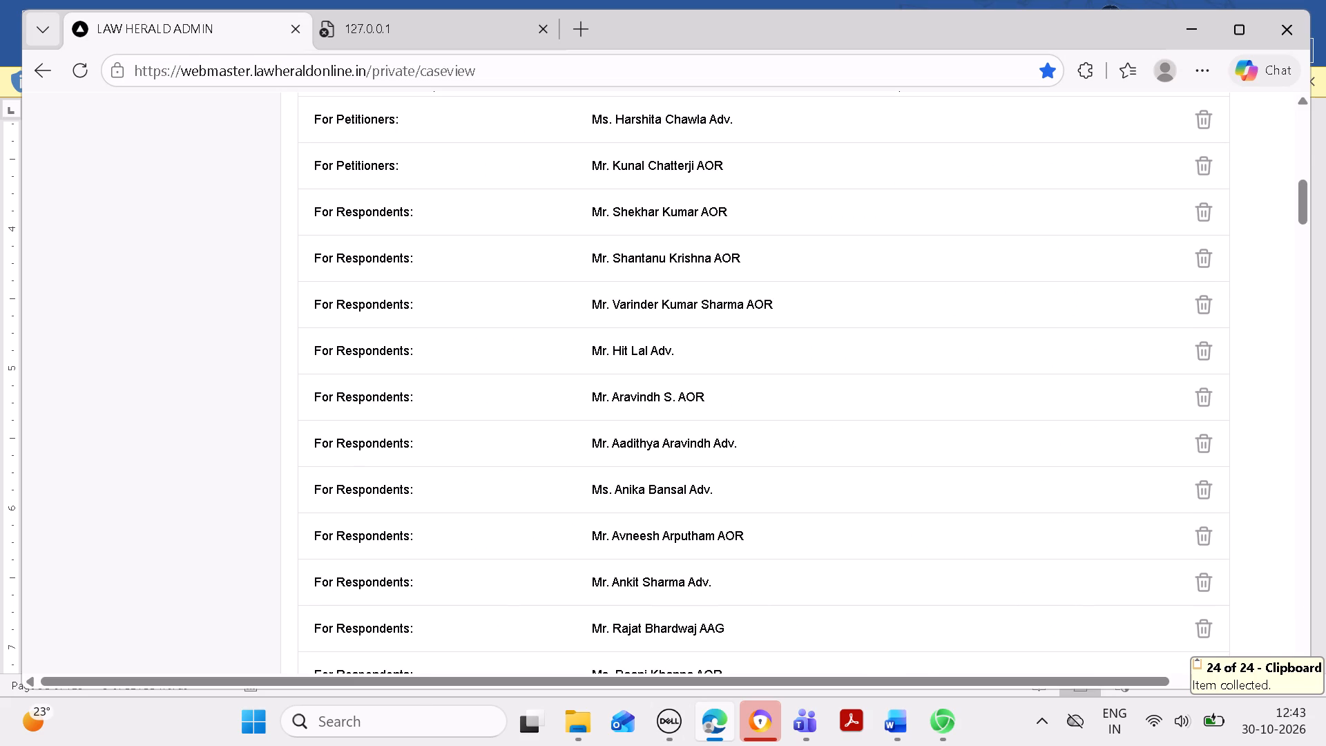
scroll(801, 624, up, 3)
click(1001, 628)
key(ctrl+v)
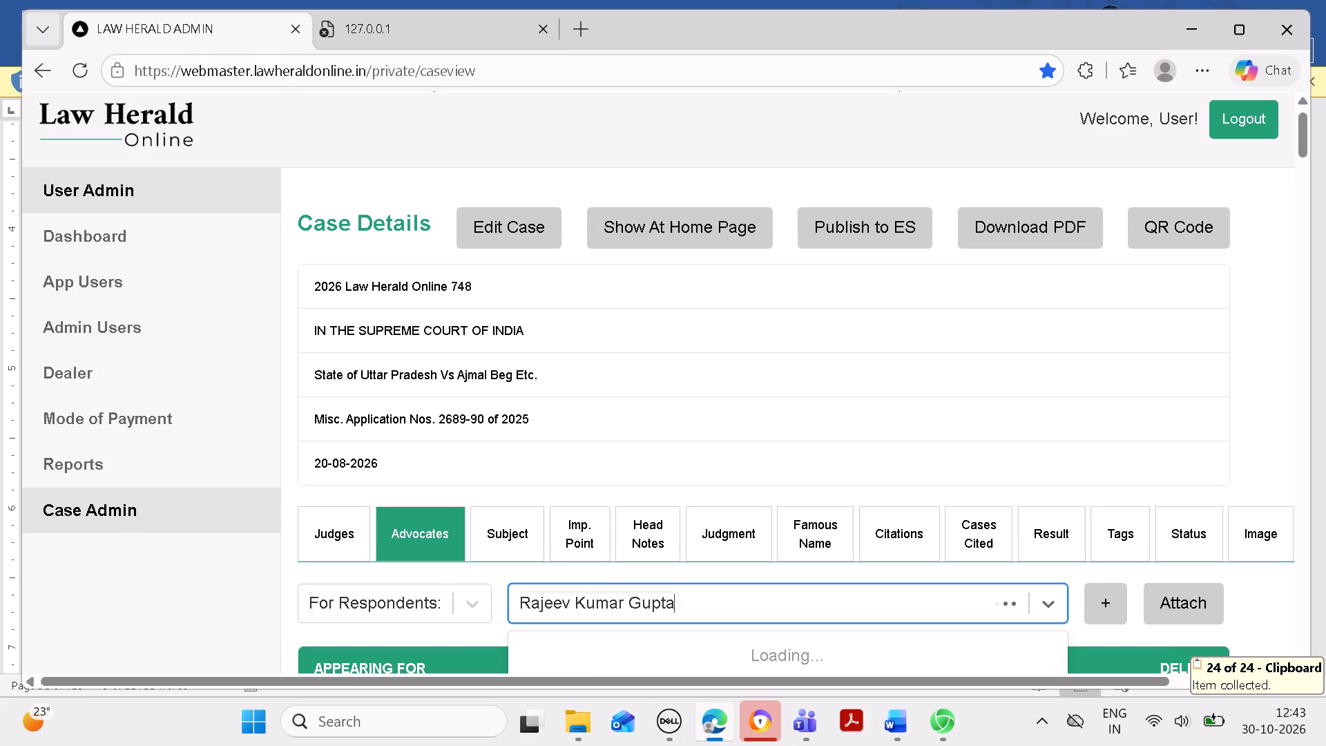
click(781, 649)
click(1179, 604)
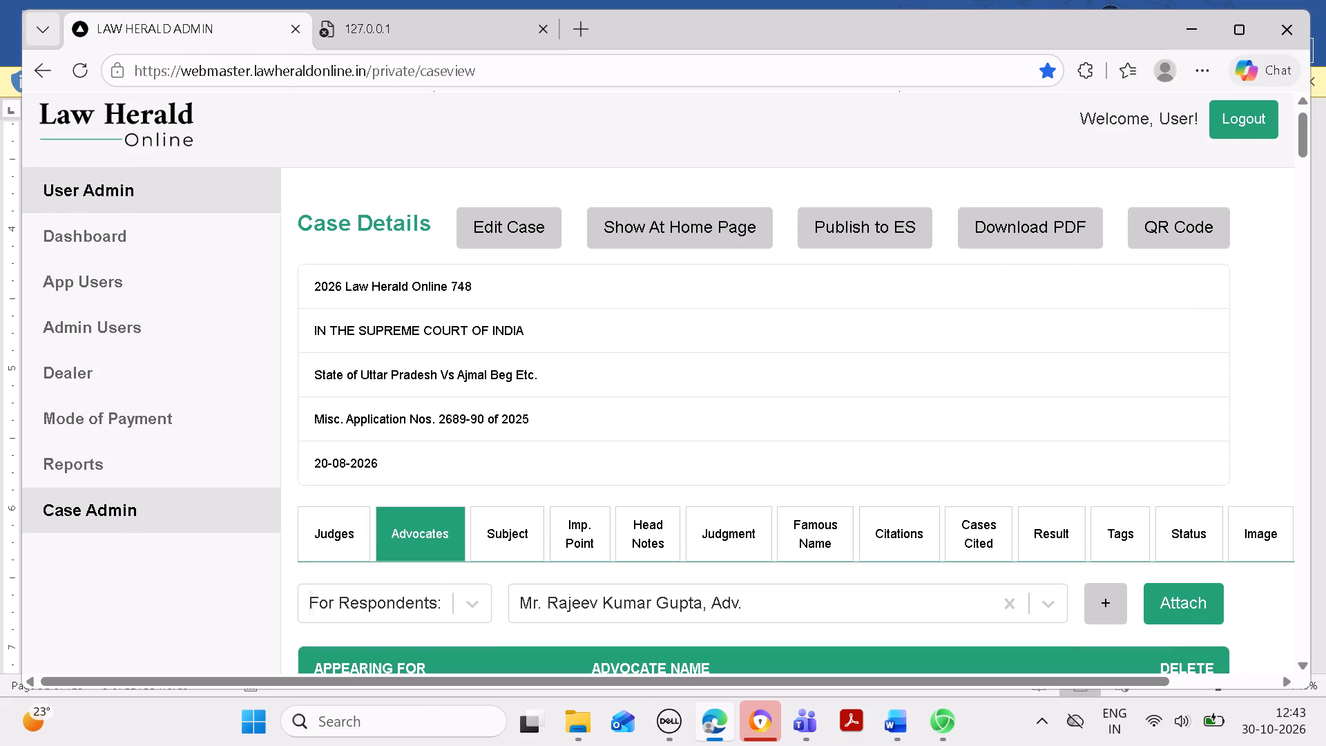
click(855, 212)
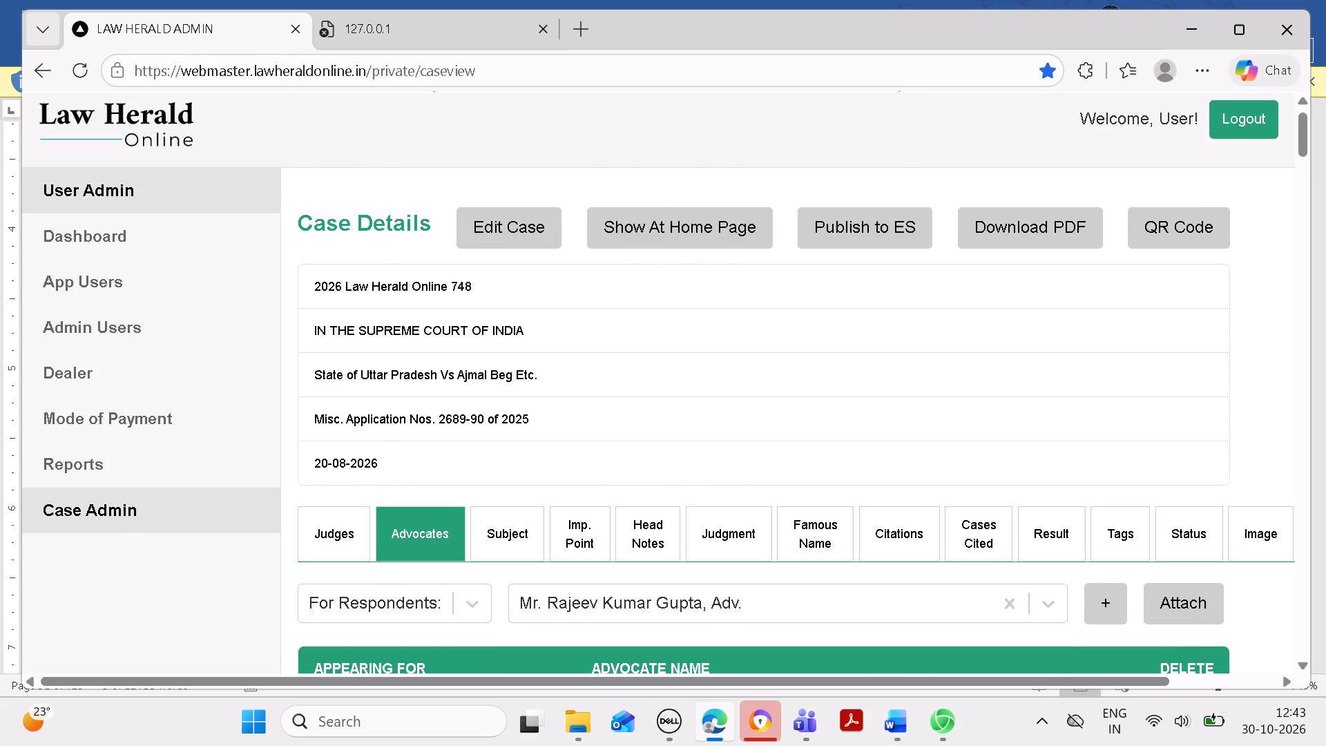
scroll(726, 583, down, 9)
Copy the next respondents' advocate, Singh, listed after Gupta in the Word document, and search the site's advocate list for that name.
click(880, 727)
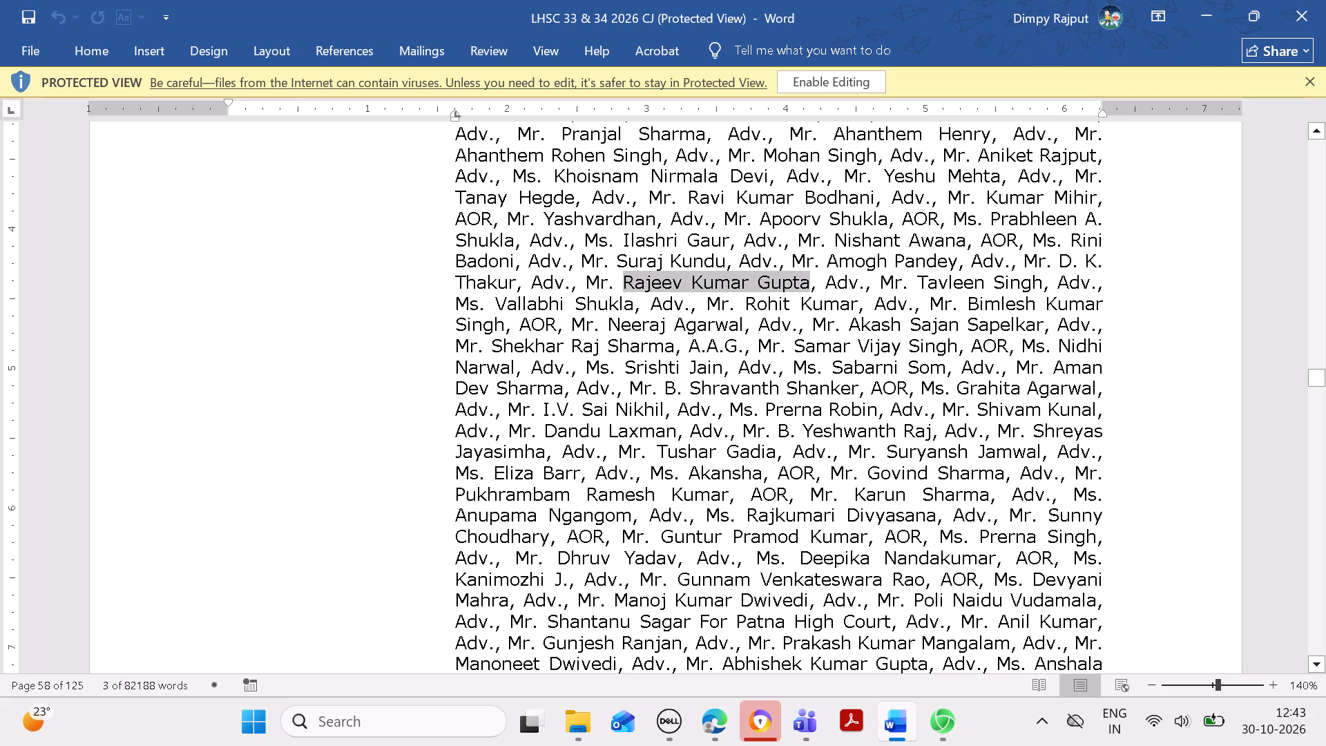
drag(921, 277, 1021, 283)
key(ctrl+c)
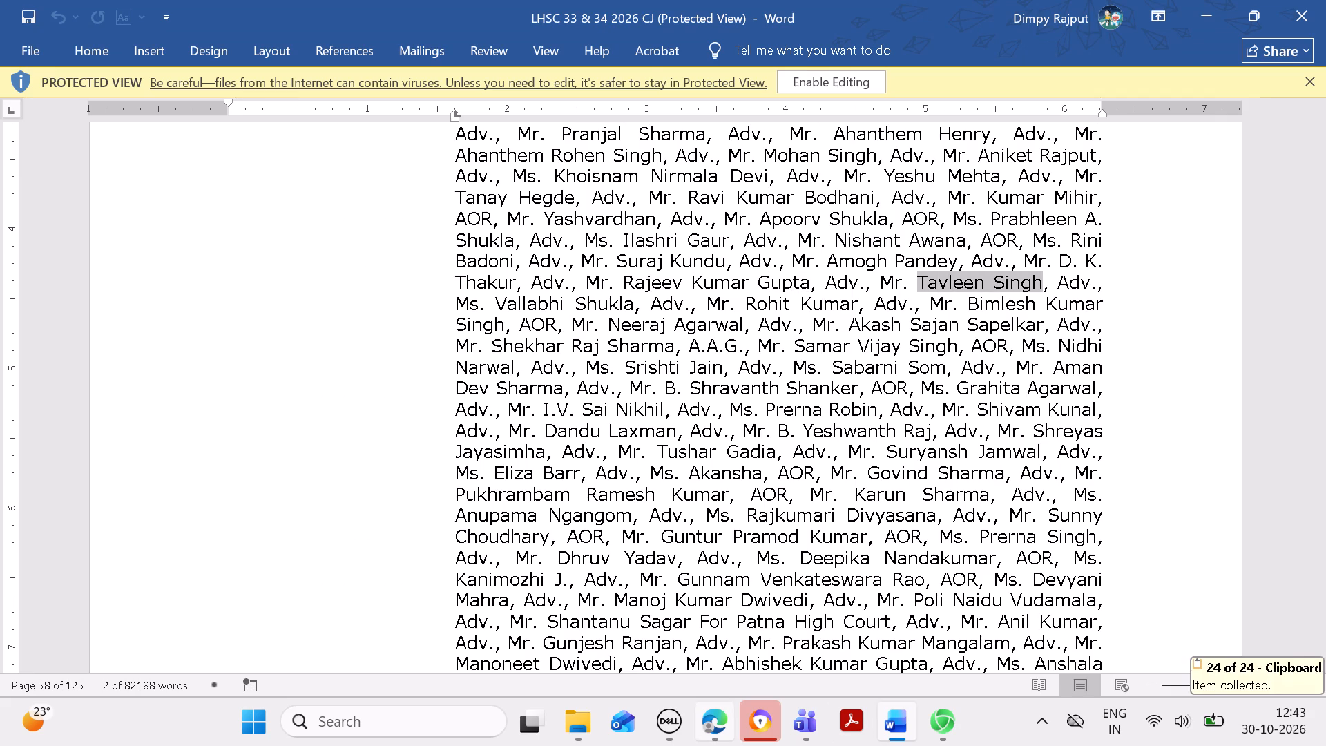
click(709, 726)
scroll(640, 650, up, 3)
scroll(818, 577, up, 4)
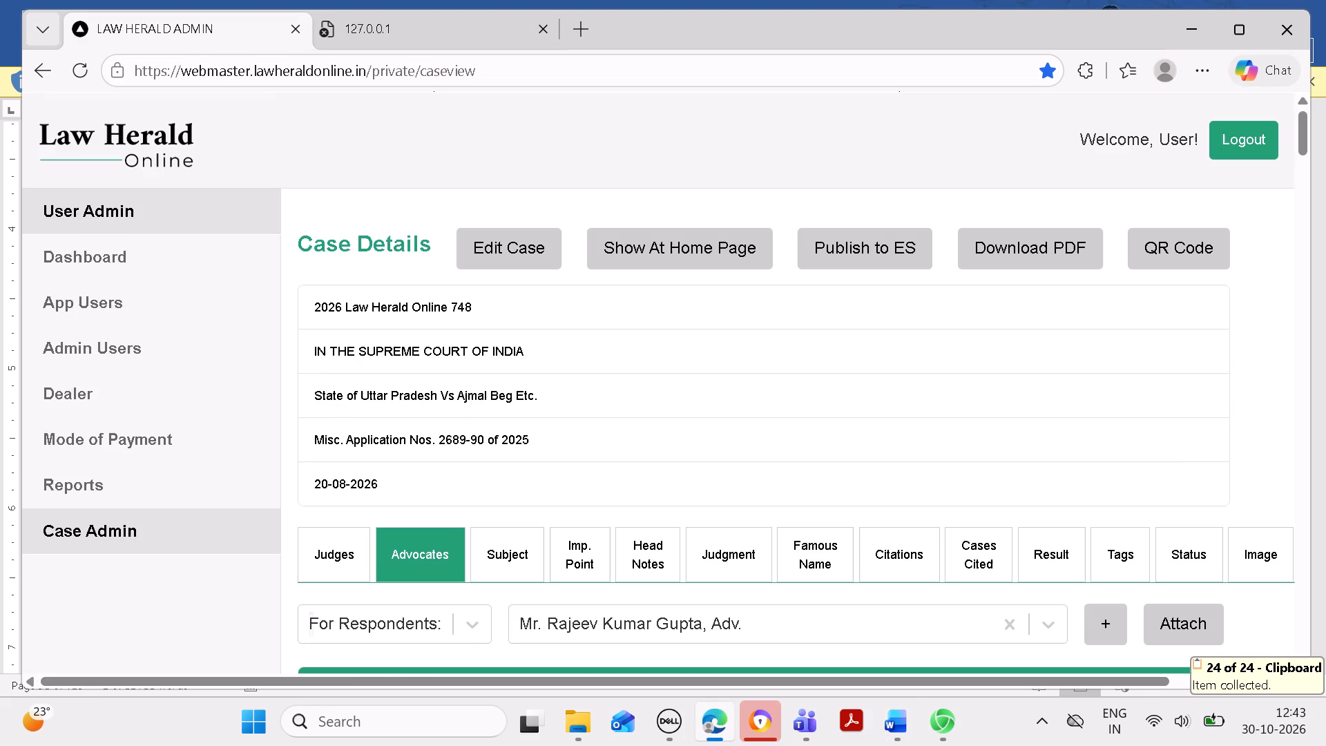
click(999, 620)
key(ctrl+v)
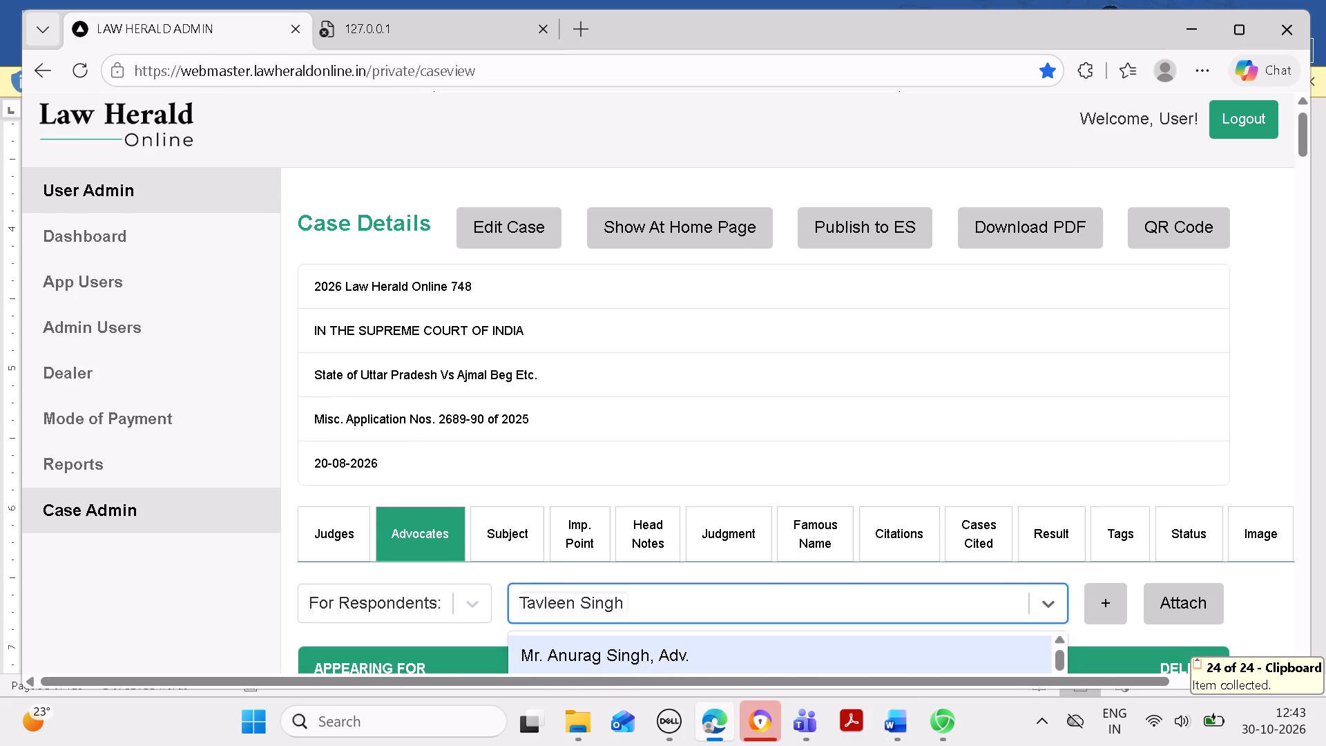
Add Singh as a new advocate with prefix Mr. and designation ADV, attaching the entry to the case for the respondents.
click(1104, 595)
click(834, 544)
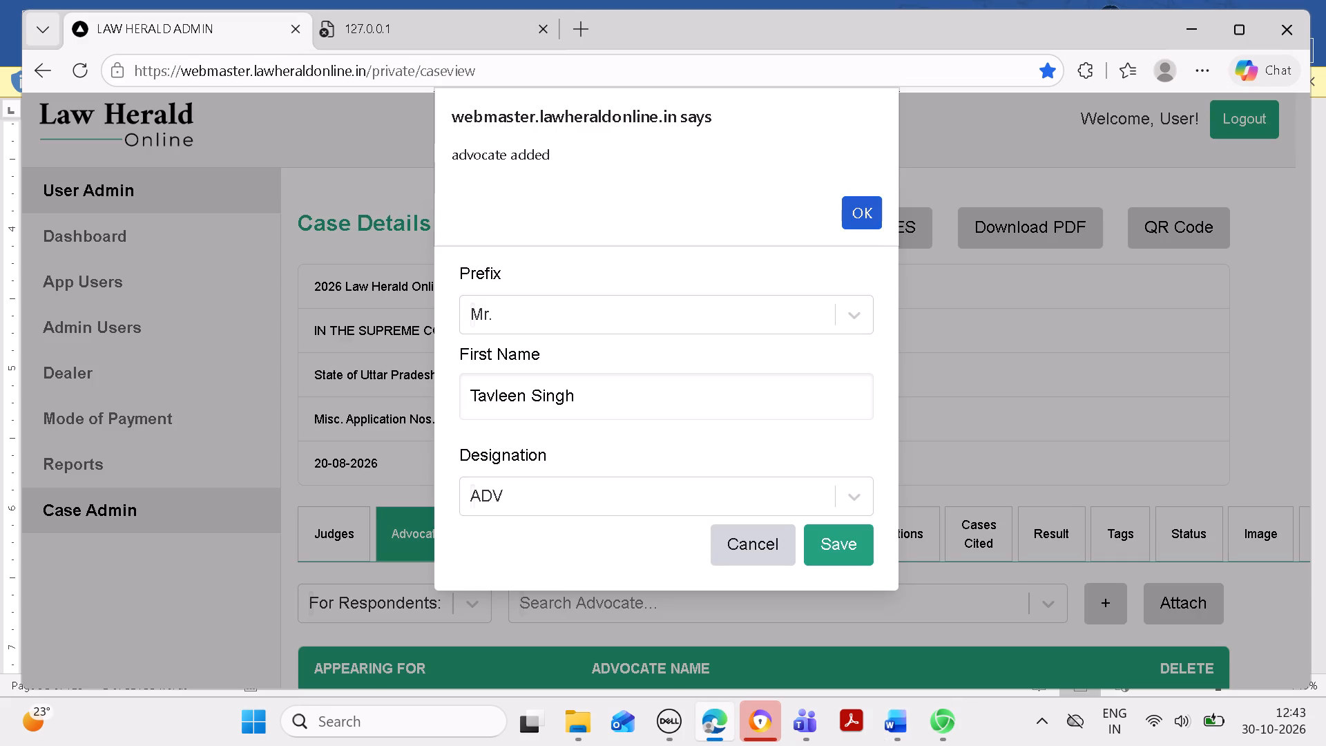
click(858, 194)
click(869, 201)
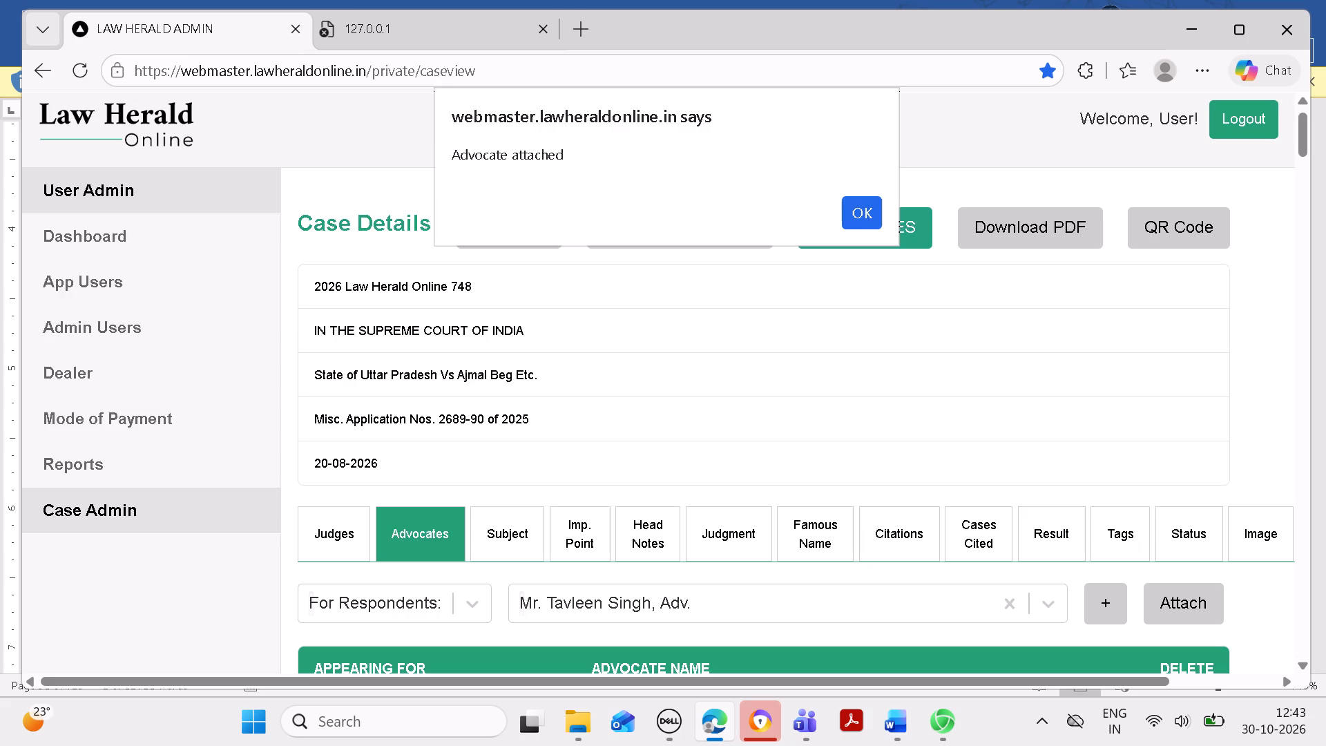
click(864, 201)
scroll(821, 528, down, 5)
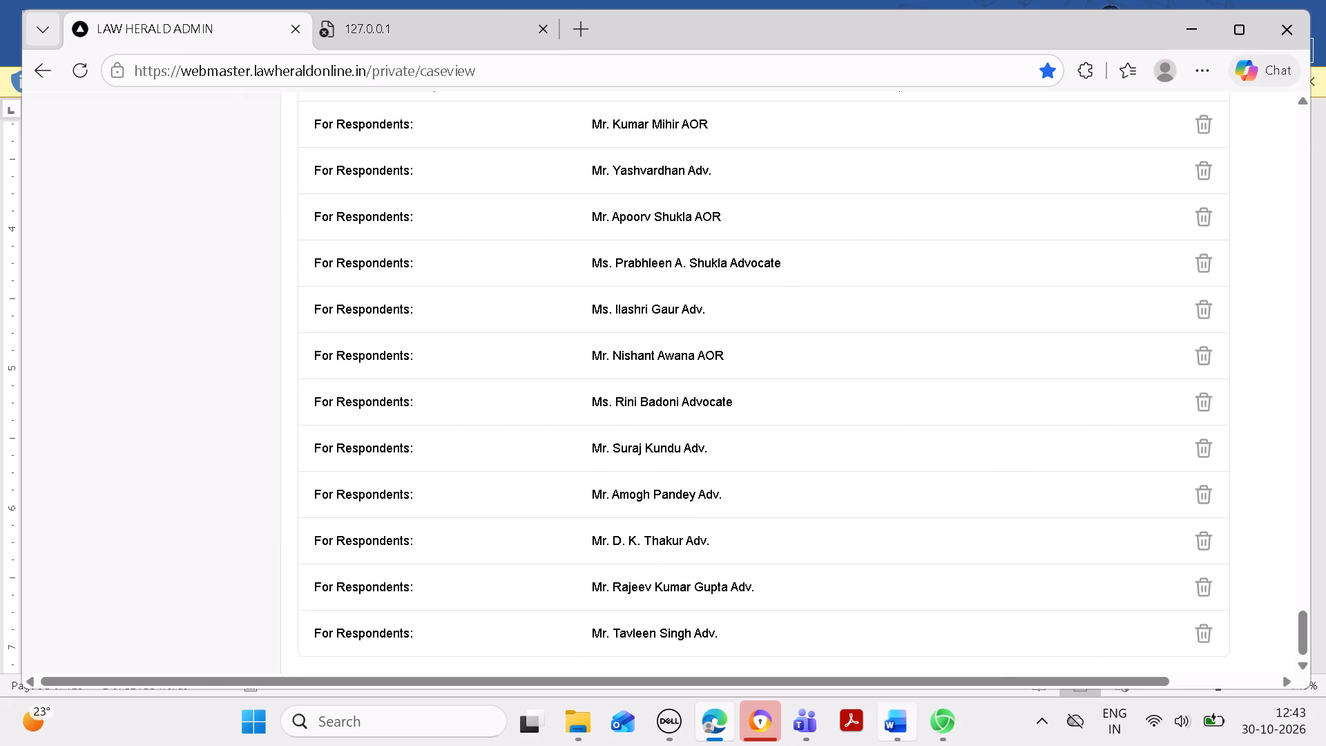
Copy the next respondents' advocate, Ms. Shukla, from the Word document and search the site's advocate list for that name.
click(899, 732)
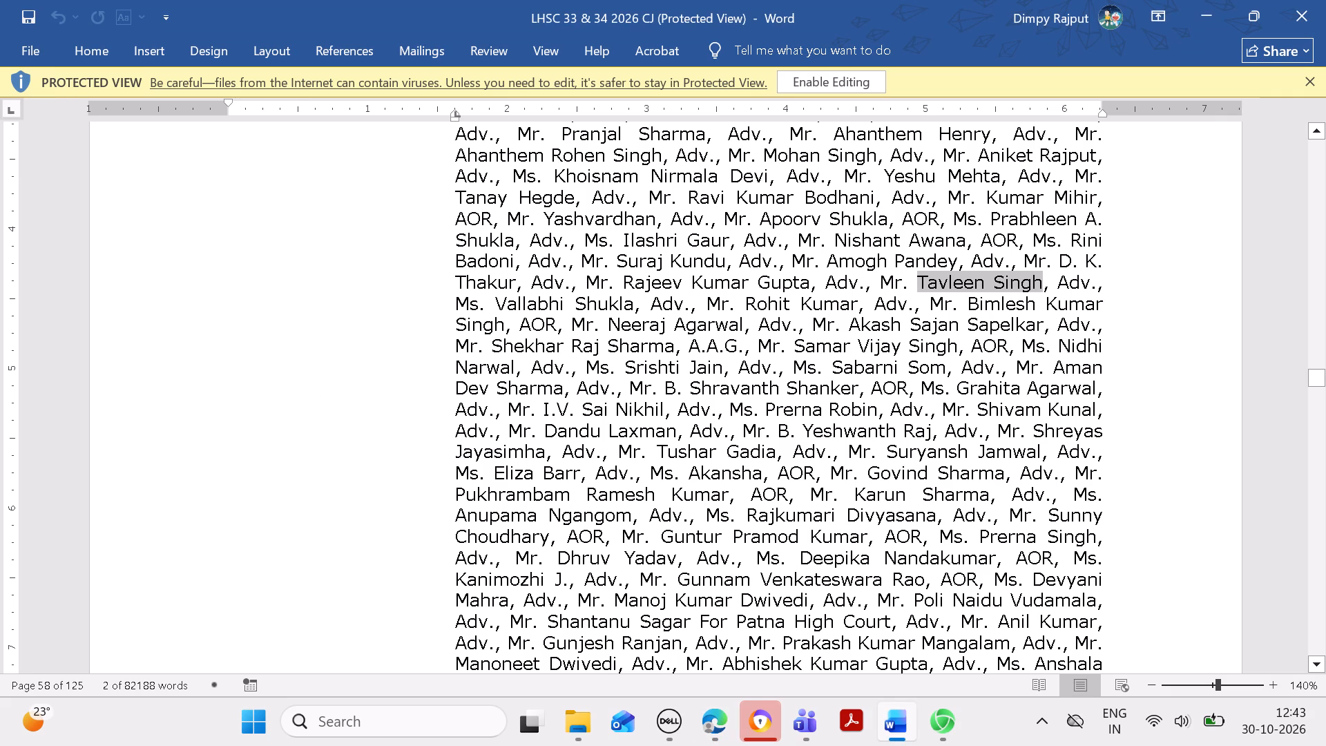
drag(501, 298, 607, 301)
key(ctrl+c)
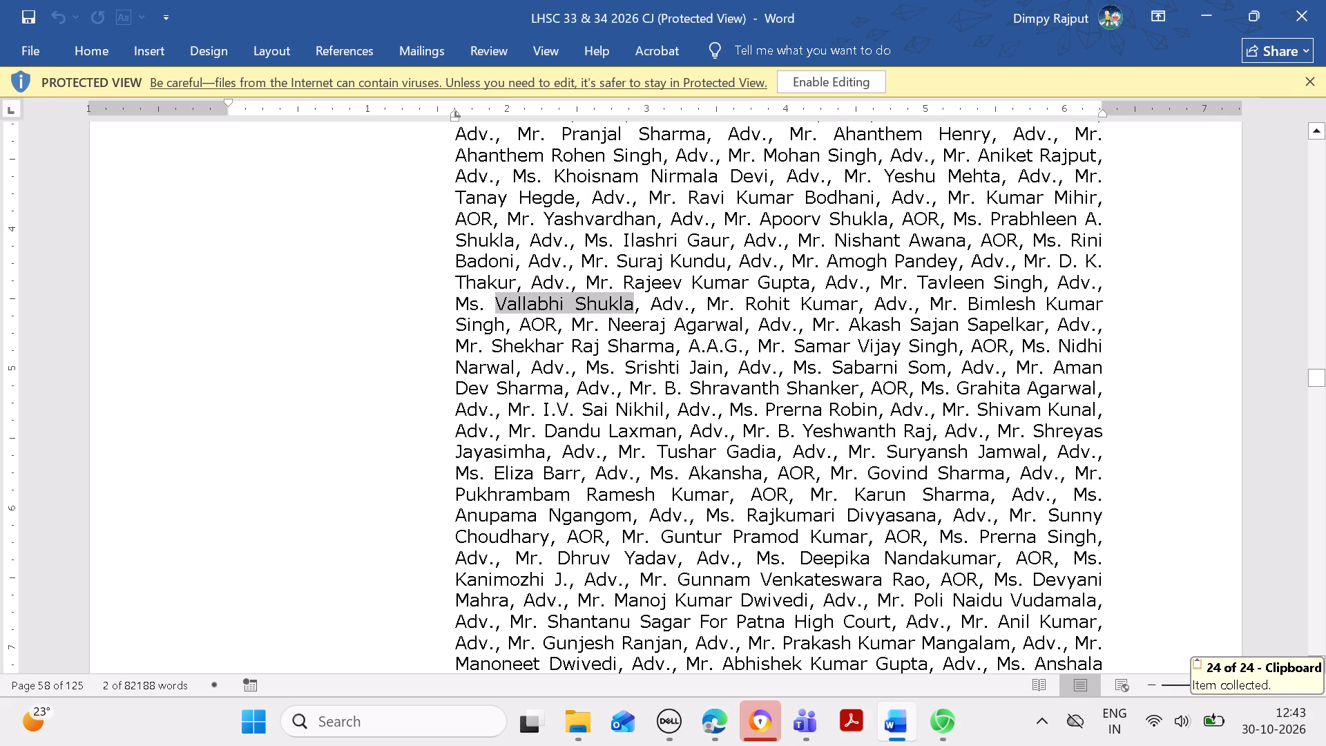
click(706, 723)
scroll(568, 681, up, 3)
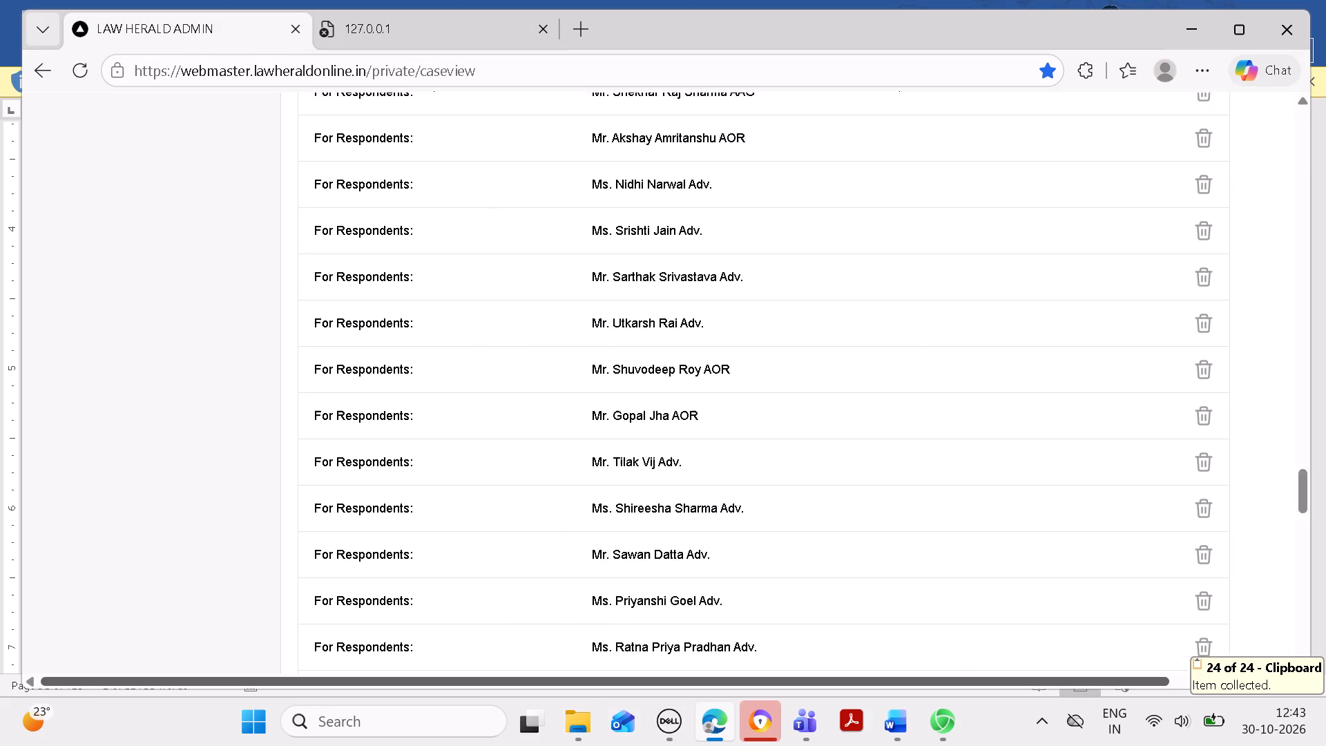
scroll(568, 678, up, 1)
click(1012, 619)
key(ctrl+v)
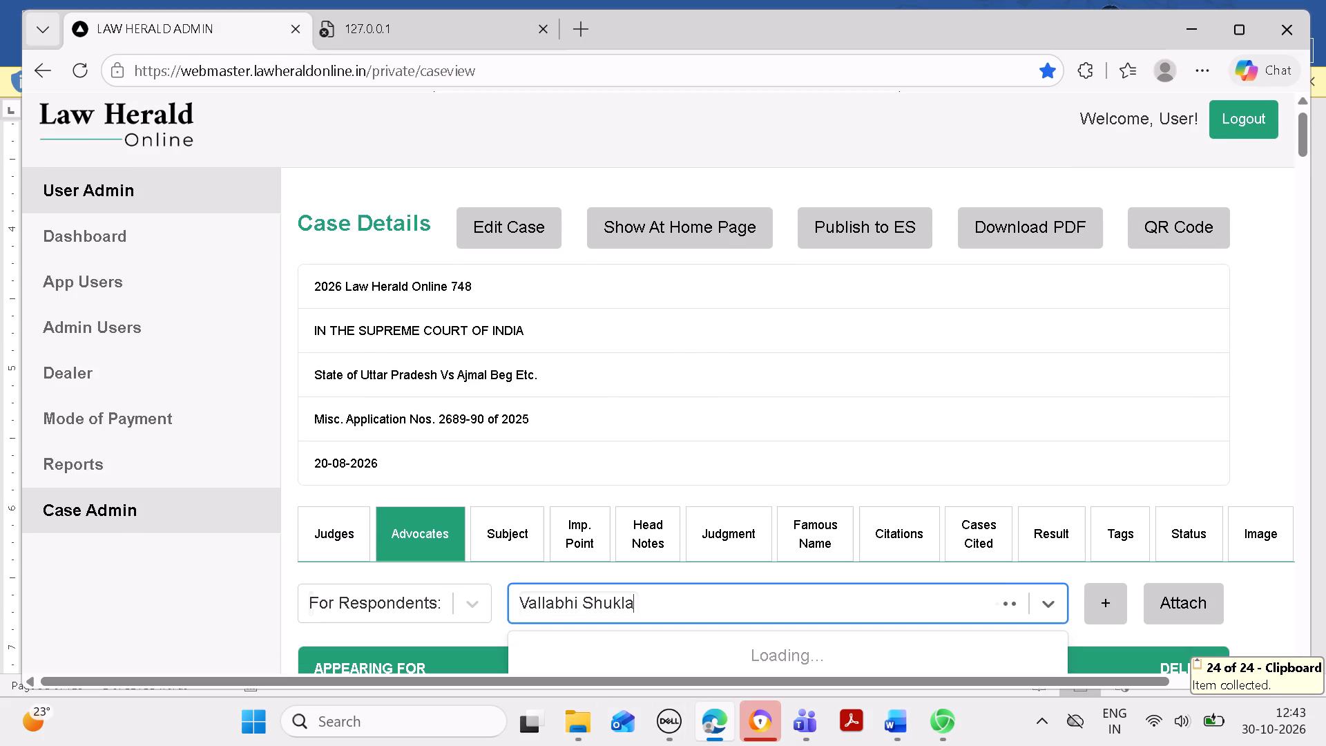
Add Shukla as a new advocate with prefix Ms. and designation ADV, attaching her to the case for the respondents.
click(1115, 599)
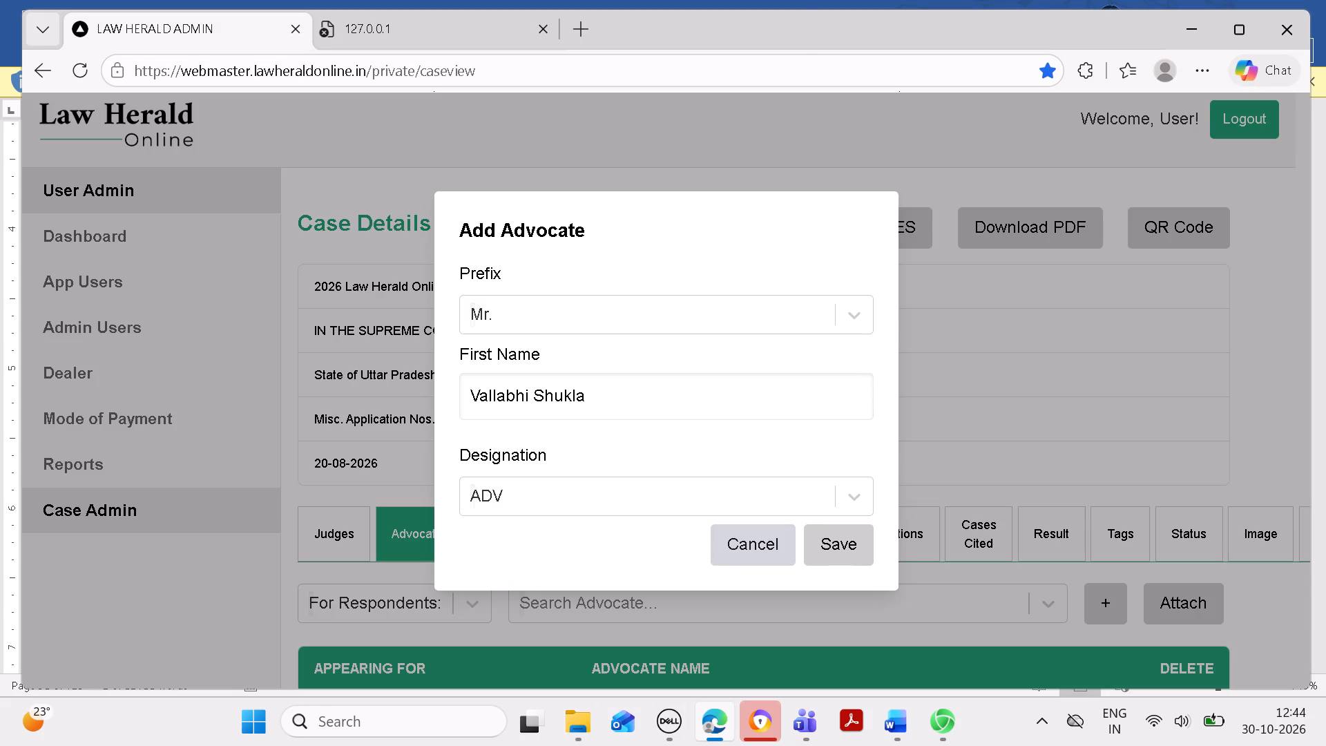
click(858, 320)
scroll(805, 458, down, 3)
click(787, 469)
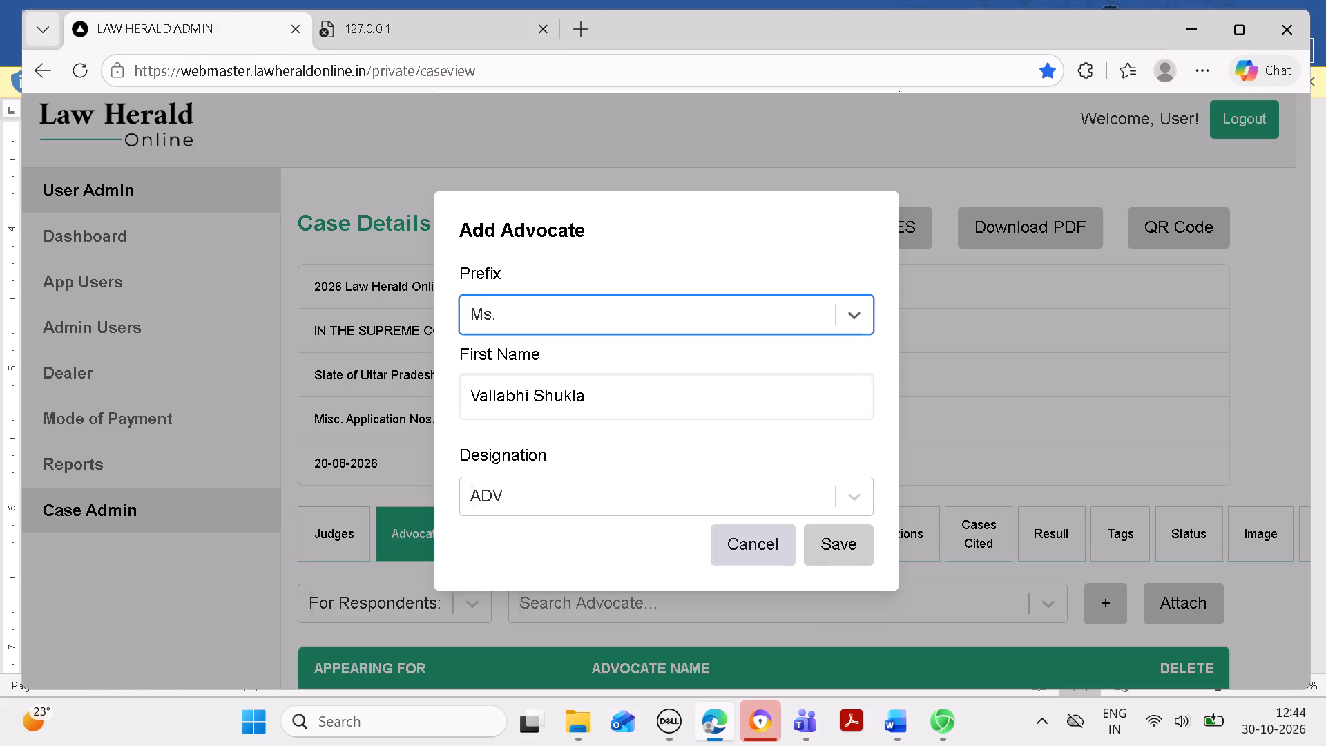
click(854, 544)
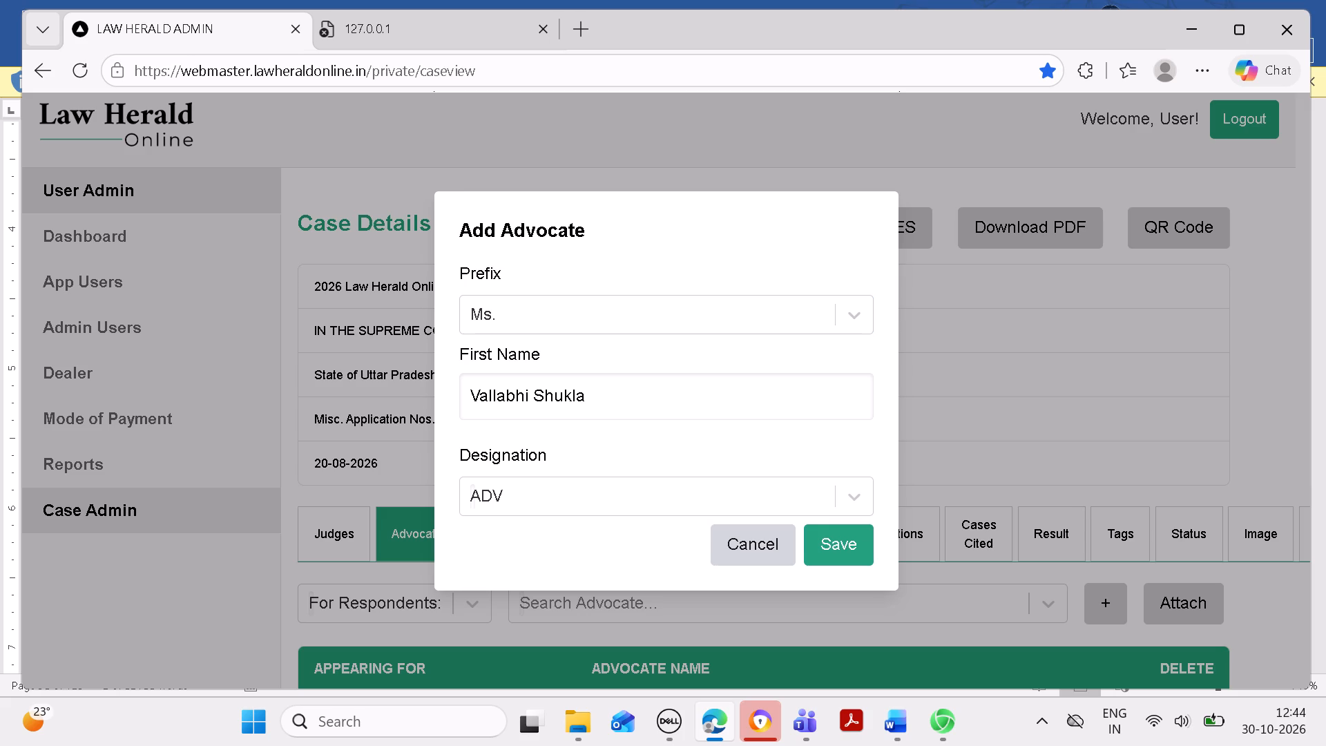
click(861, 196)
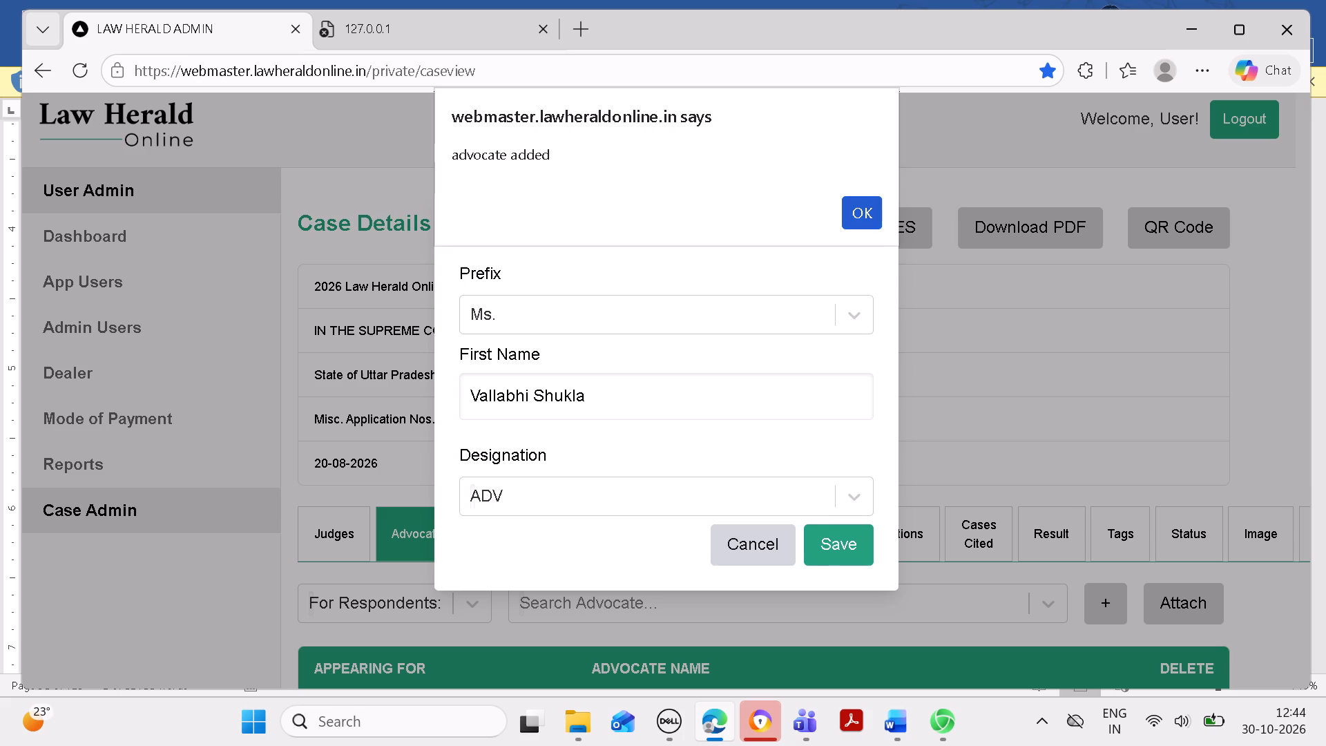
click(861, 202)
scroll(823, 410, down, 10)
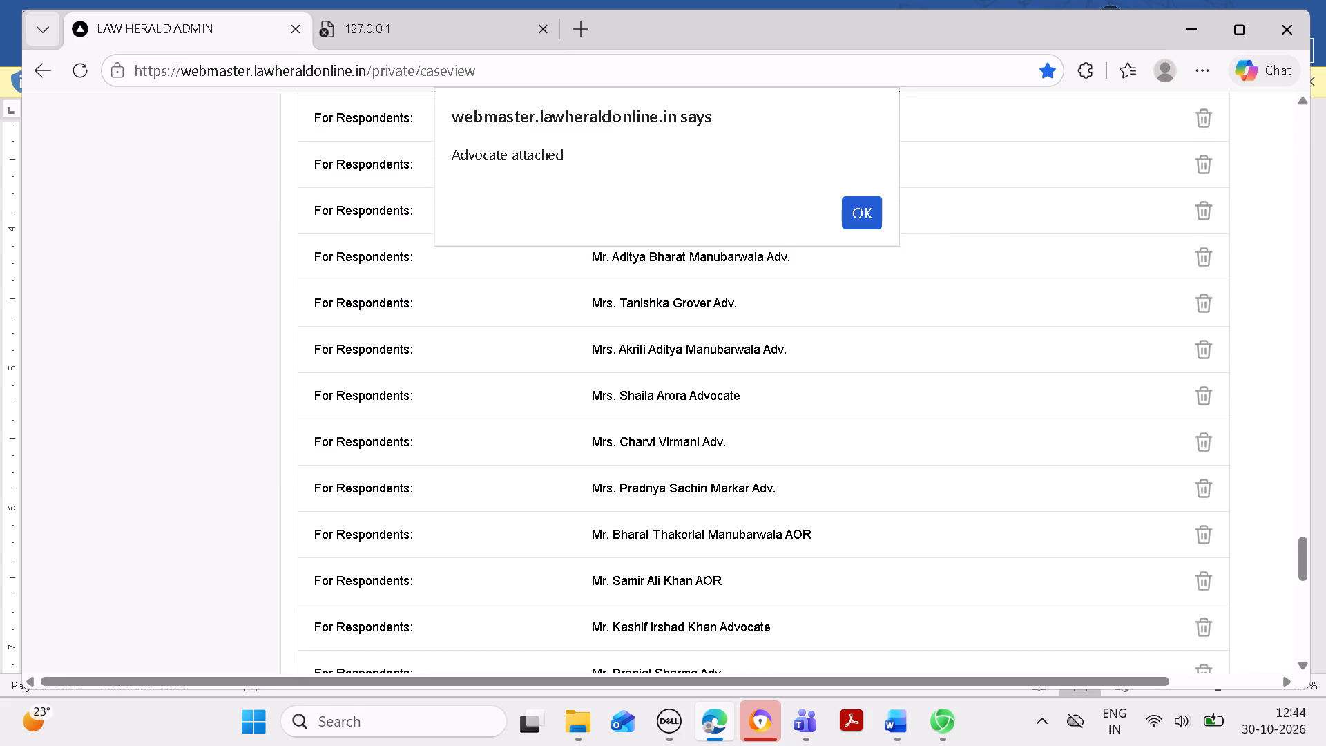
click(867, 209)
scroll(856, 392, down, 5)
scroll(848, 545, up, 2)
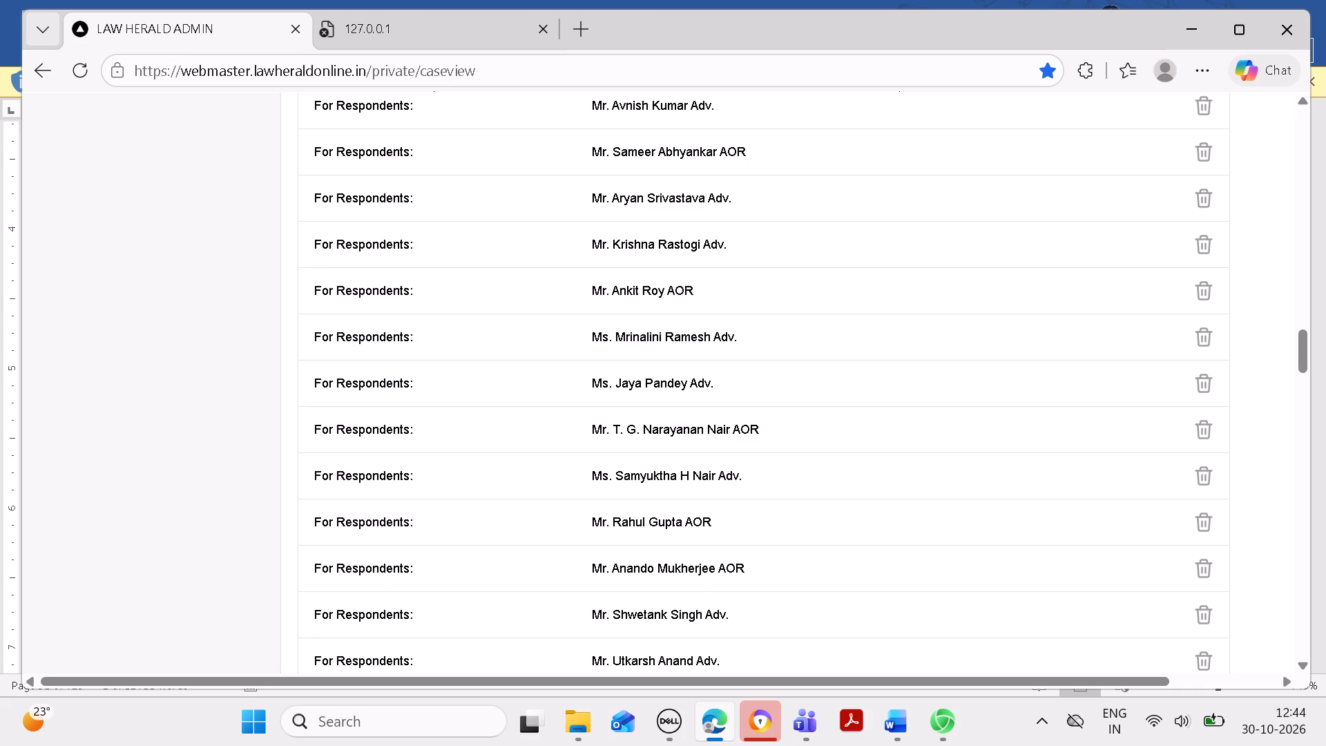
scroll(833, 529, up, 2)
scroll(829, 529, down, 11)
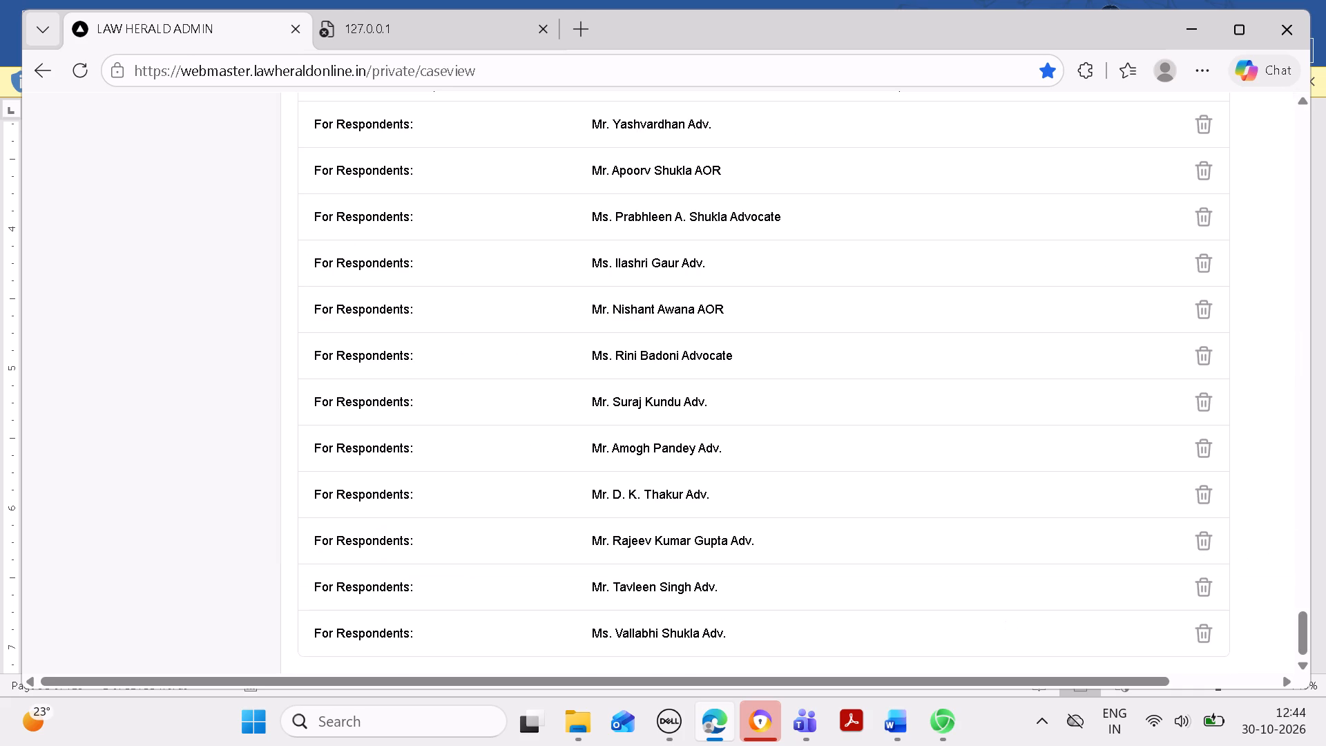
Copy the next respondents' advocate, Kumar, from the Word document and attach the matching Mr. Kumar, Adv. entry to the case.
click(898, 720)
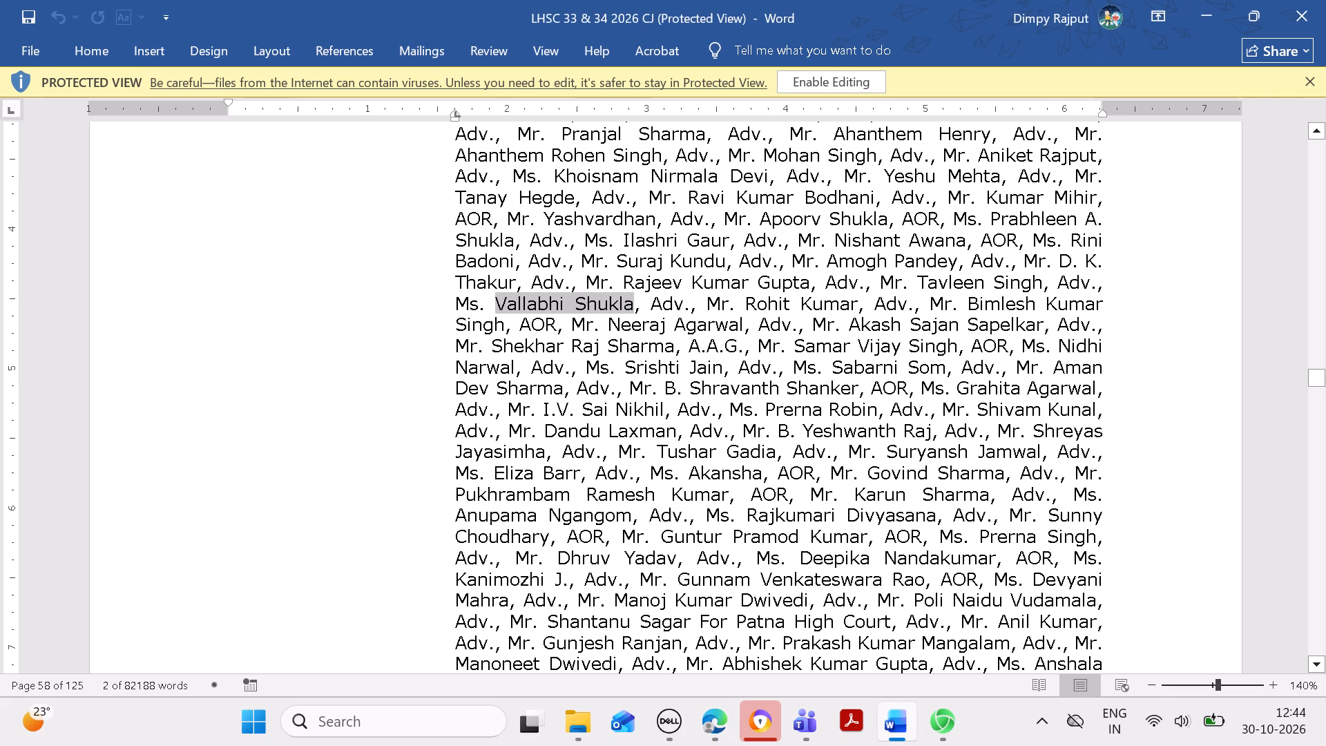
drag(745, 300, 749, 300)
drag(749, 300, 824, 305)
key(ctrl+c)
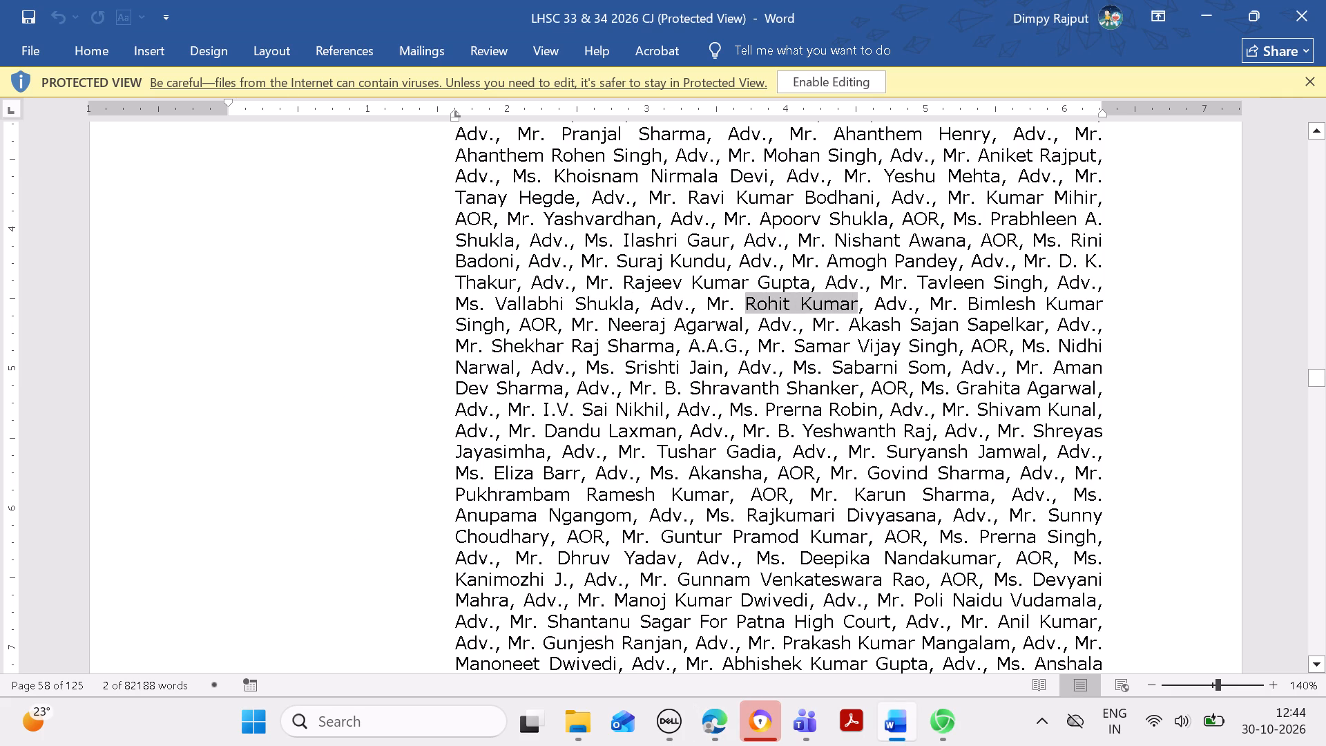
click(714, 731)
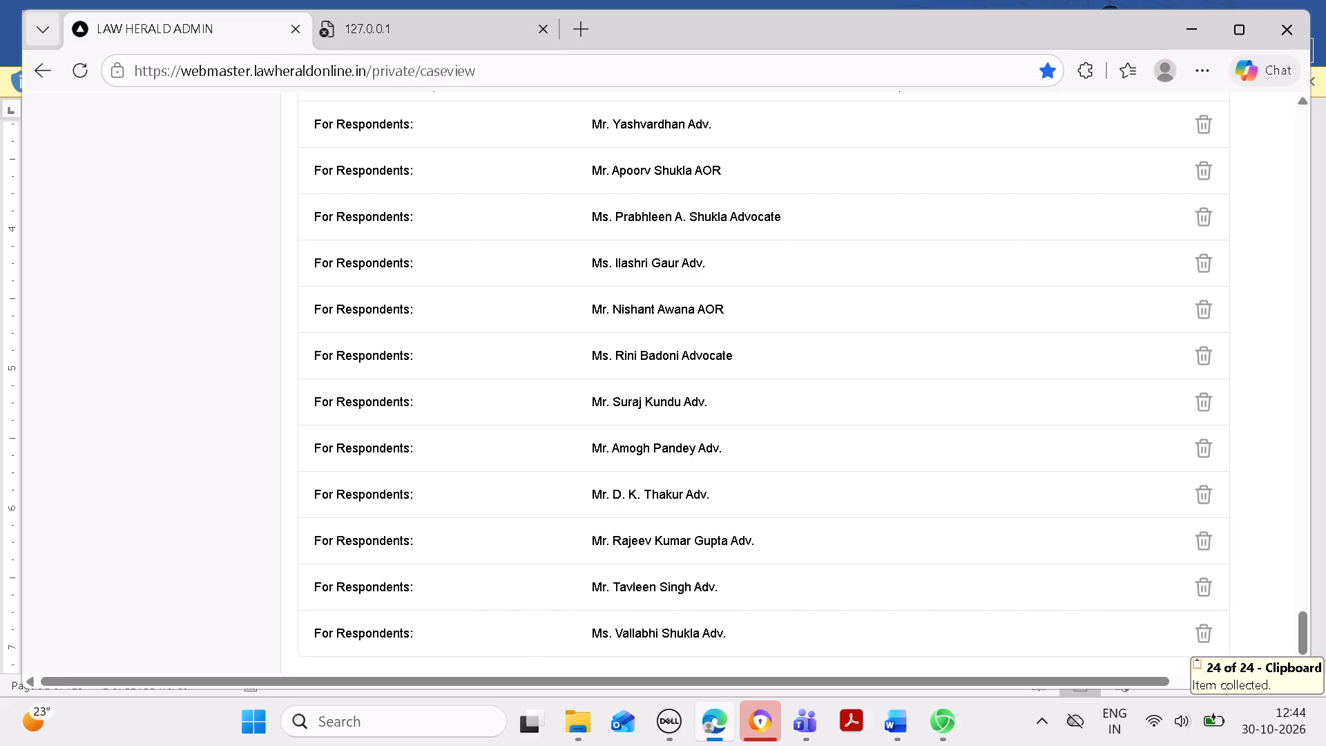
scroll(664, 653, up, 4)
click(1007, 622)
key(ctrl+v)
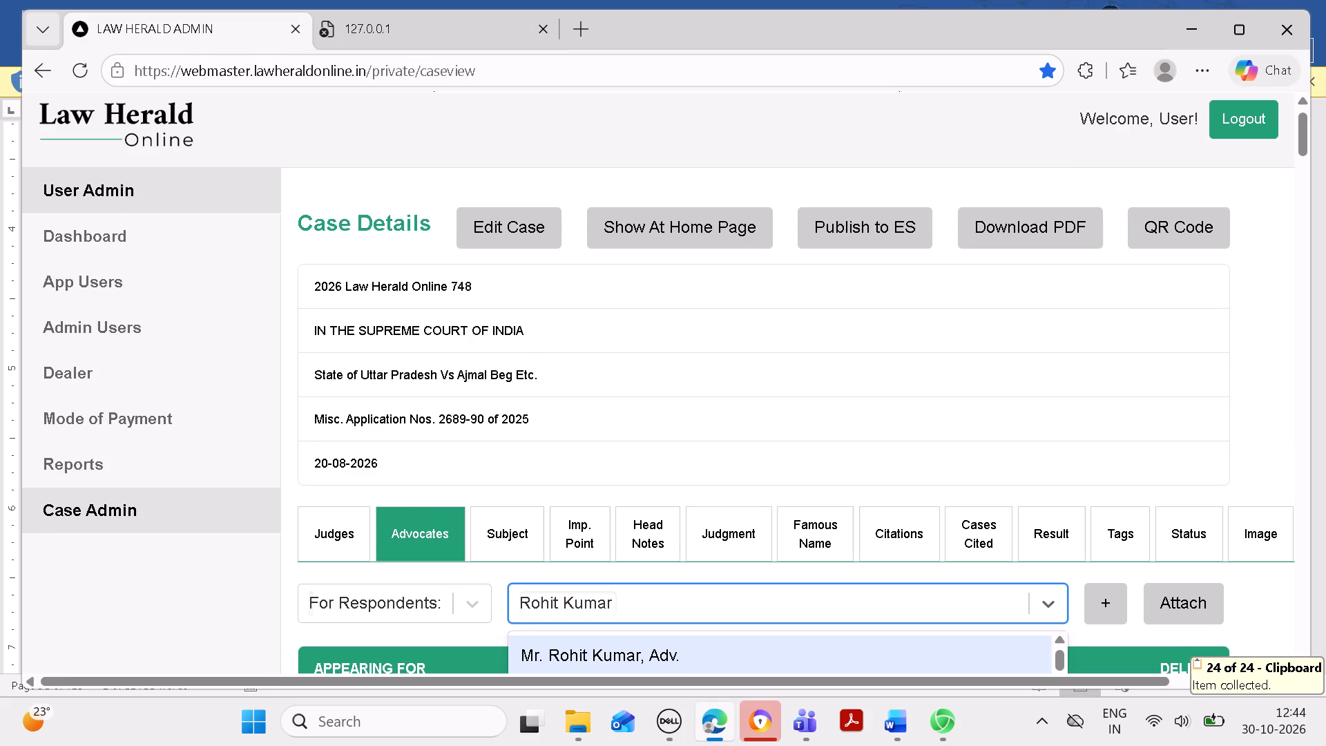
click(746, 649)
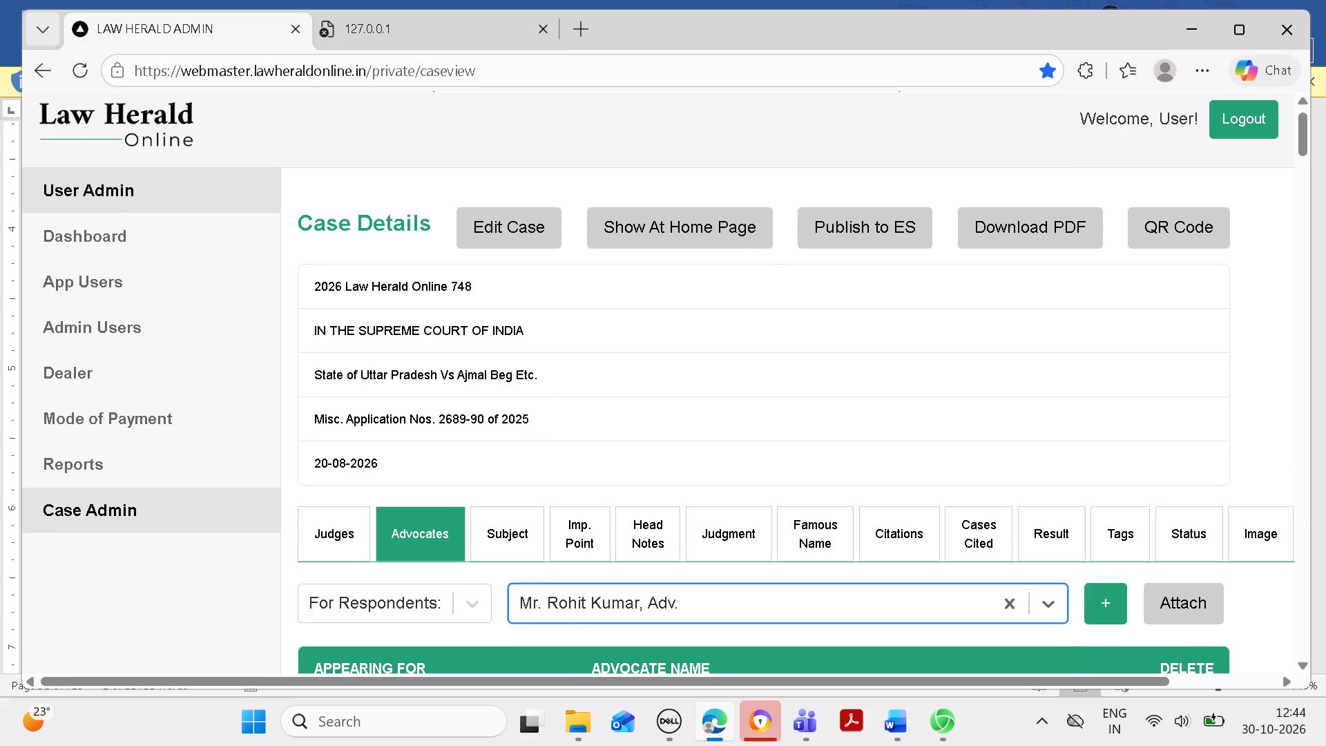
click(1171, 609)
click(865, 206)
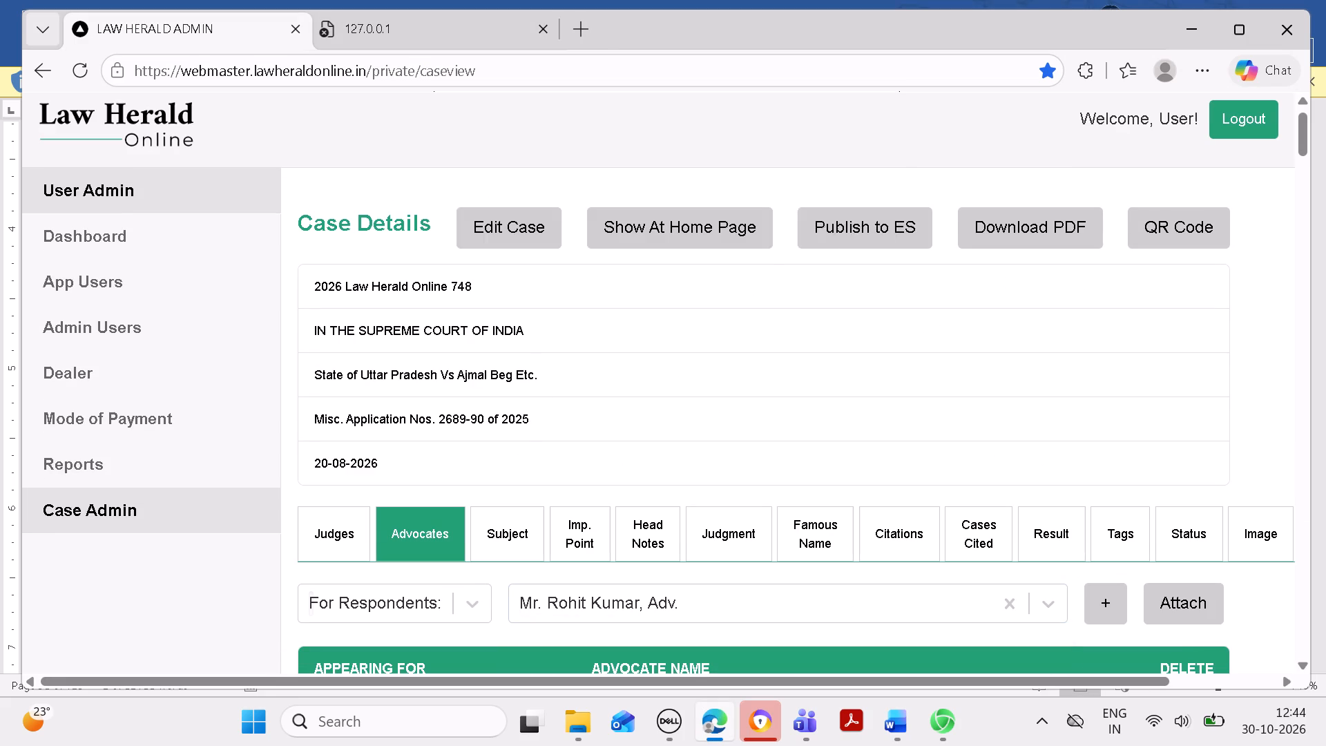
scroll(885, 451, down, 10)
Copy the next respondents' advocate, Singh (AOR), from the Word document and attach the matching Mr. Singh, AOR entry to the case.
click(896, 736)
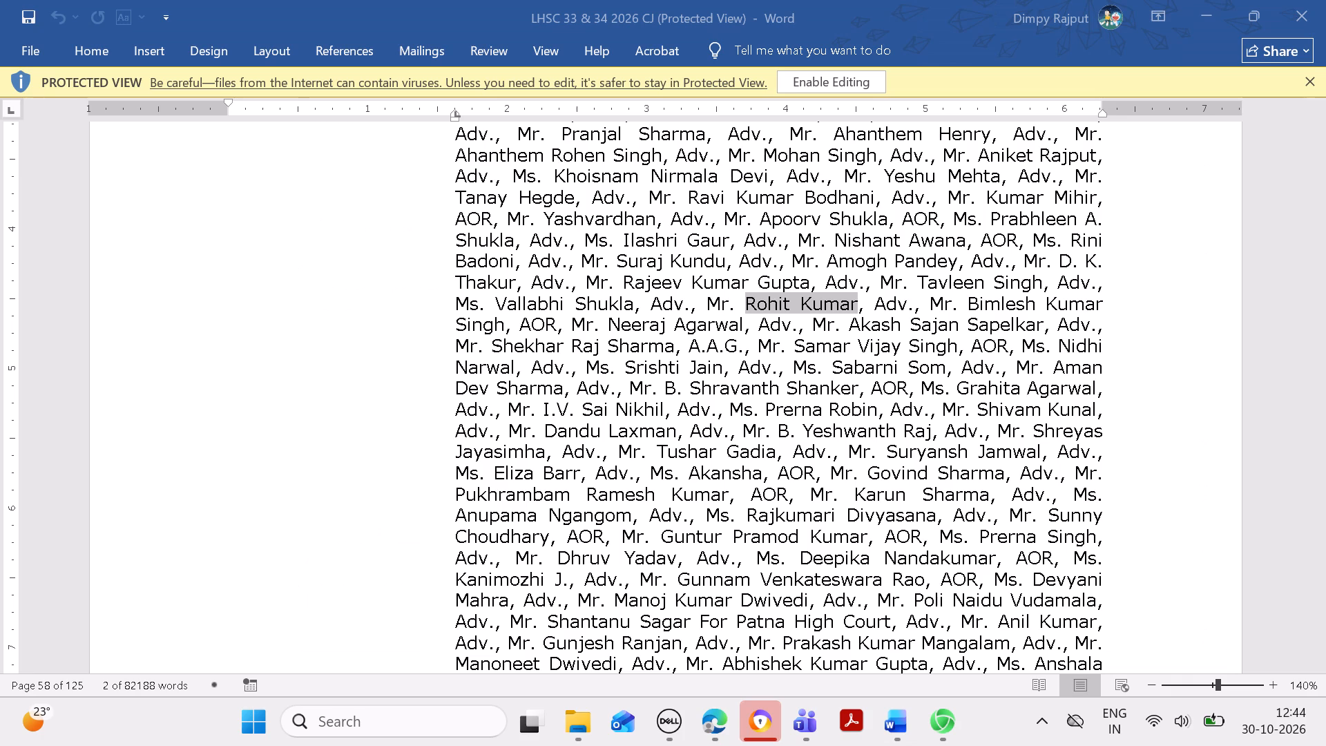
drag(968, 304, 1059, 305)
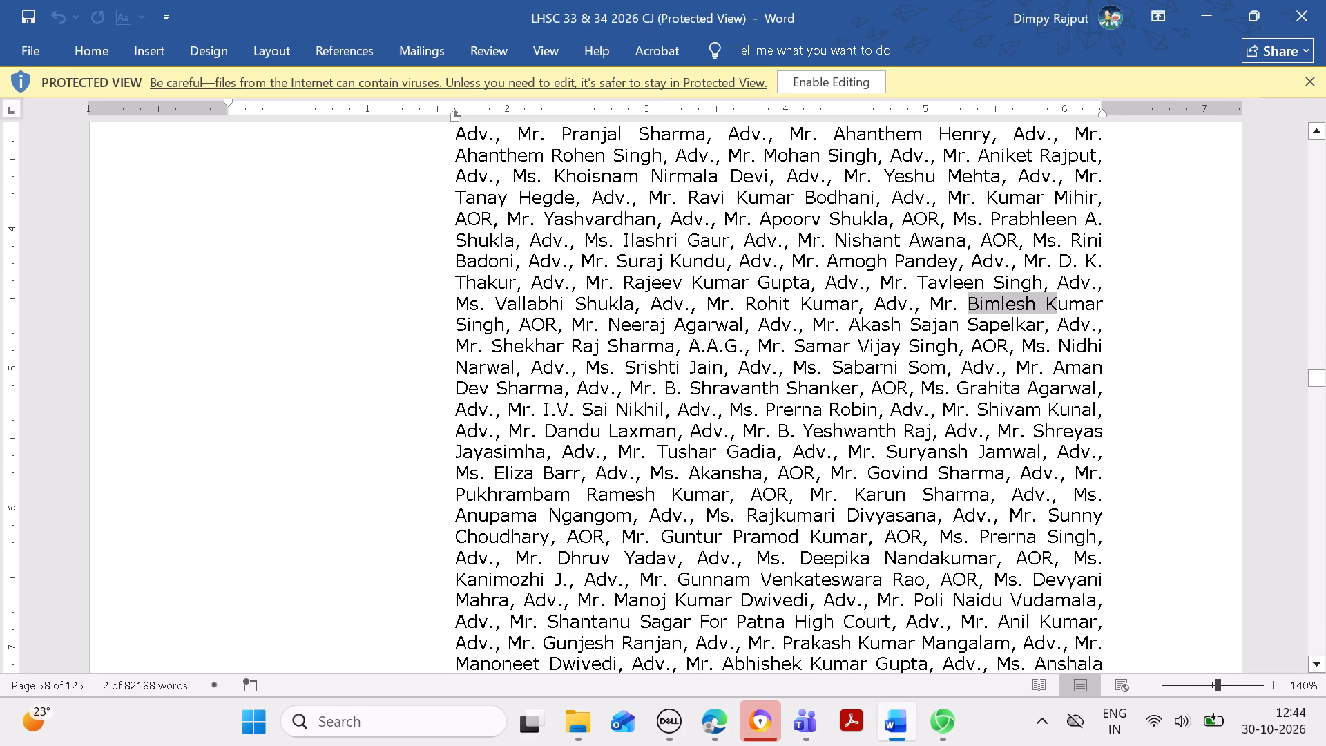
drag(1059, 305, 514, 331)
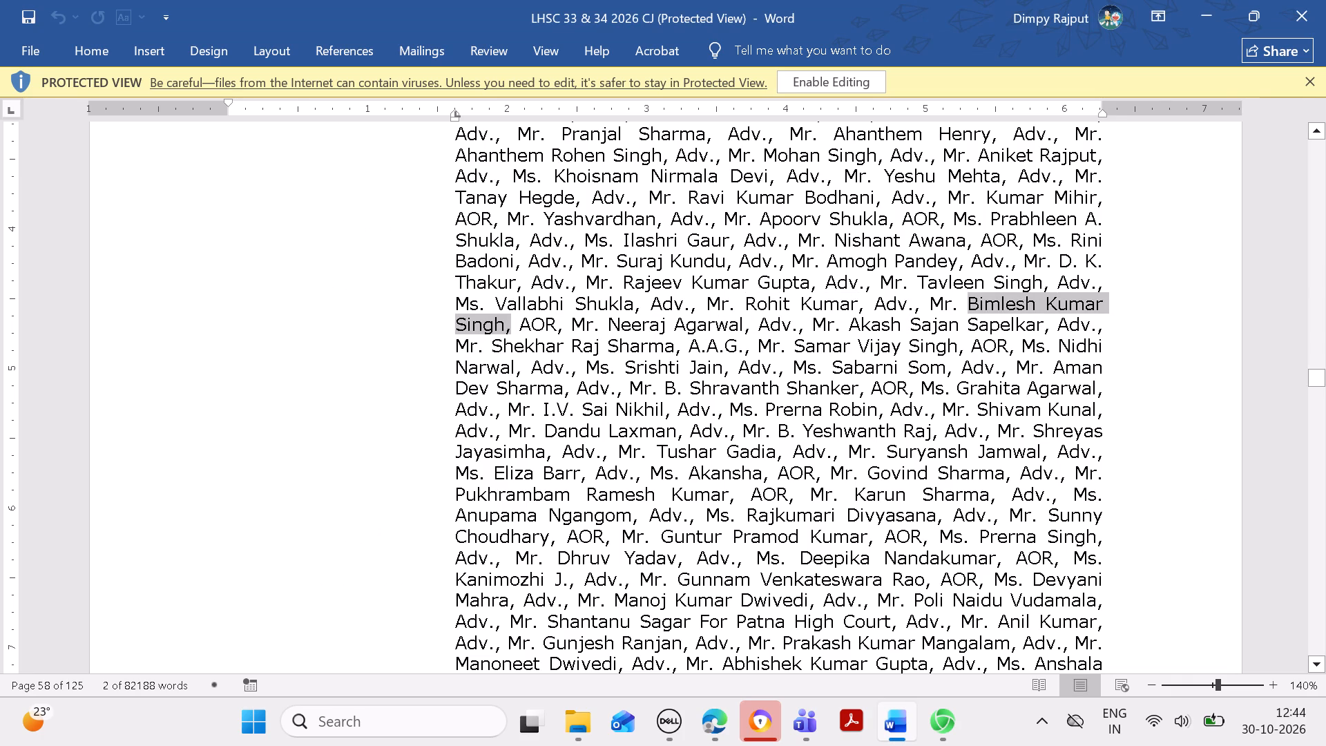
drag(514, 331, 507, 327)
key(ctrl+c)
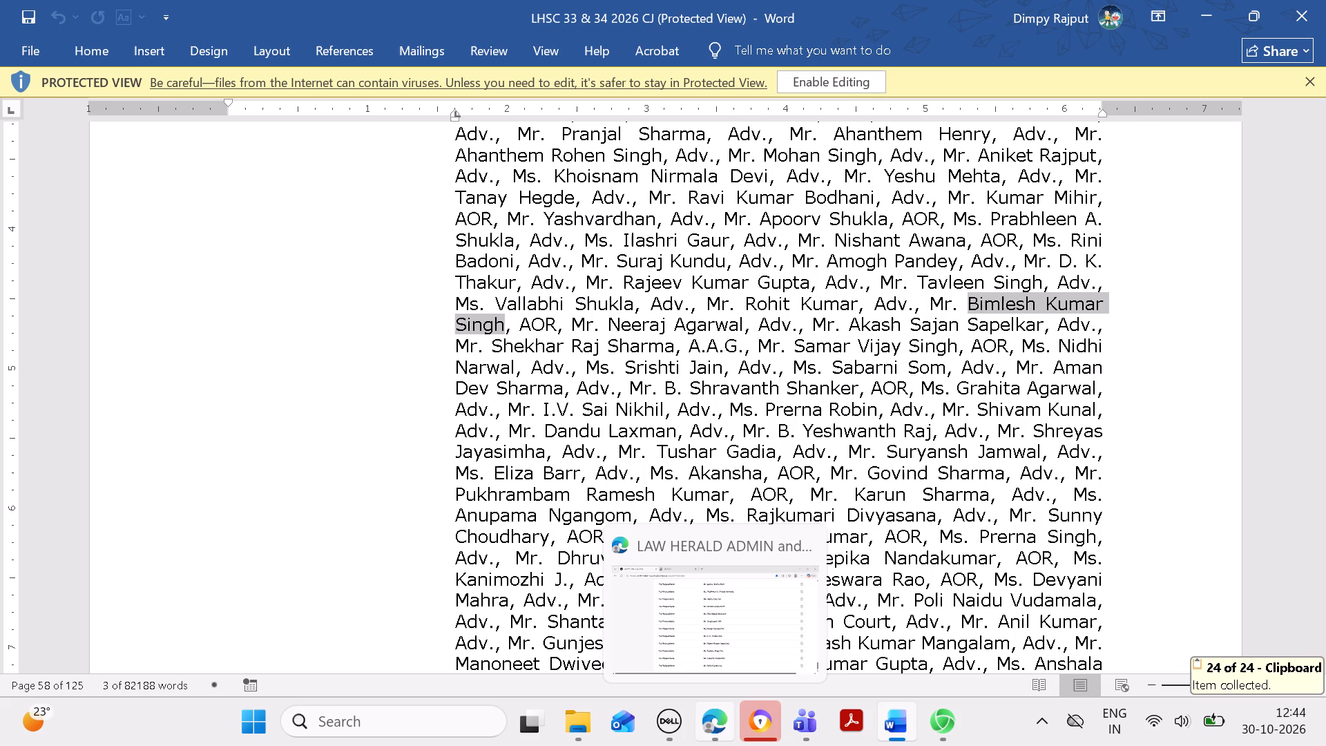
click(709, 731)
scroll(654, 682, up, 3)
scroll(872, 557, up, 4)
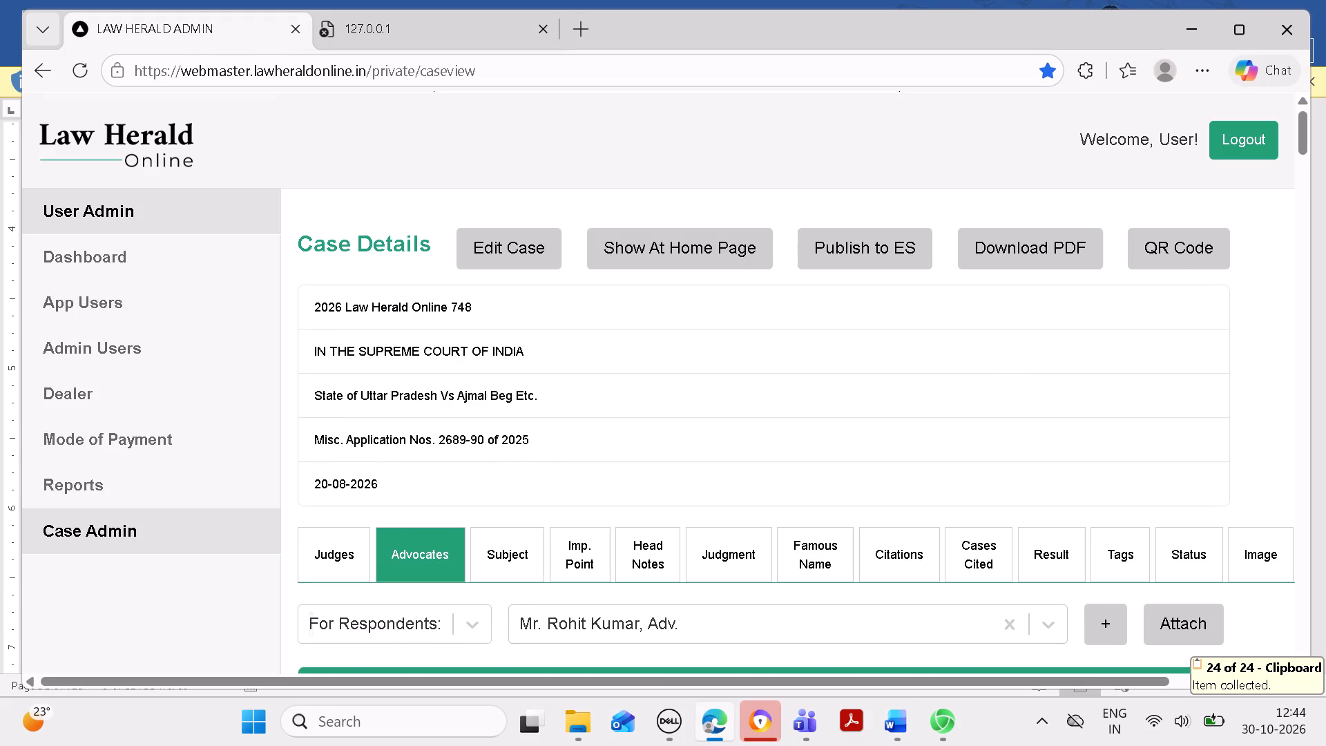
click(1006, 622)
key(ctrl+v)
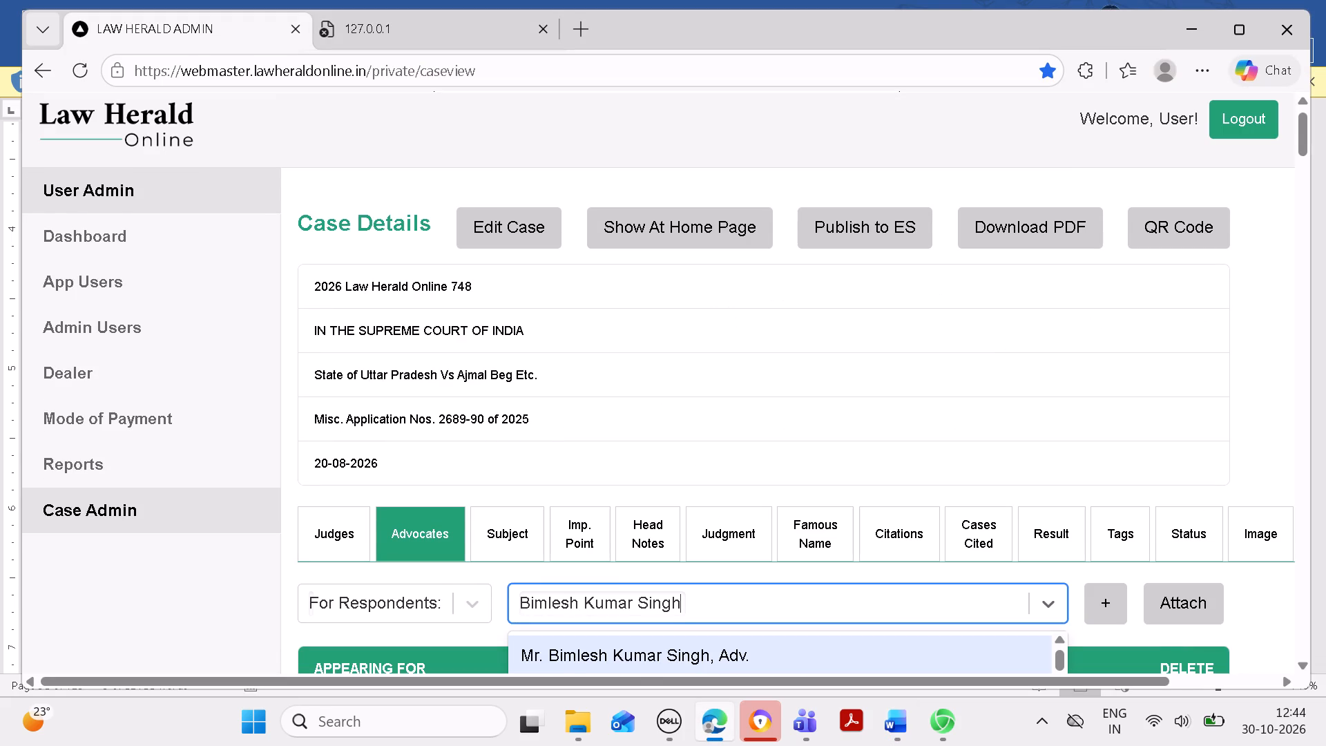
drag(1300, 149, 1310, 164)
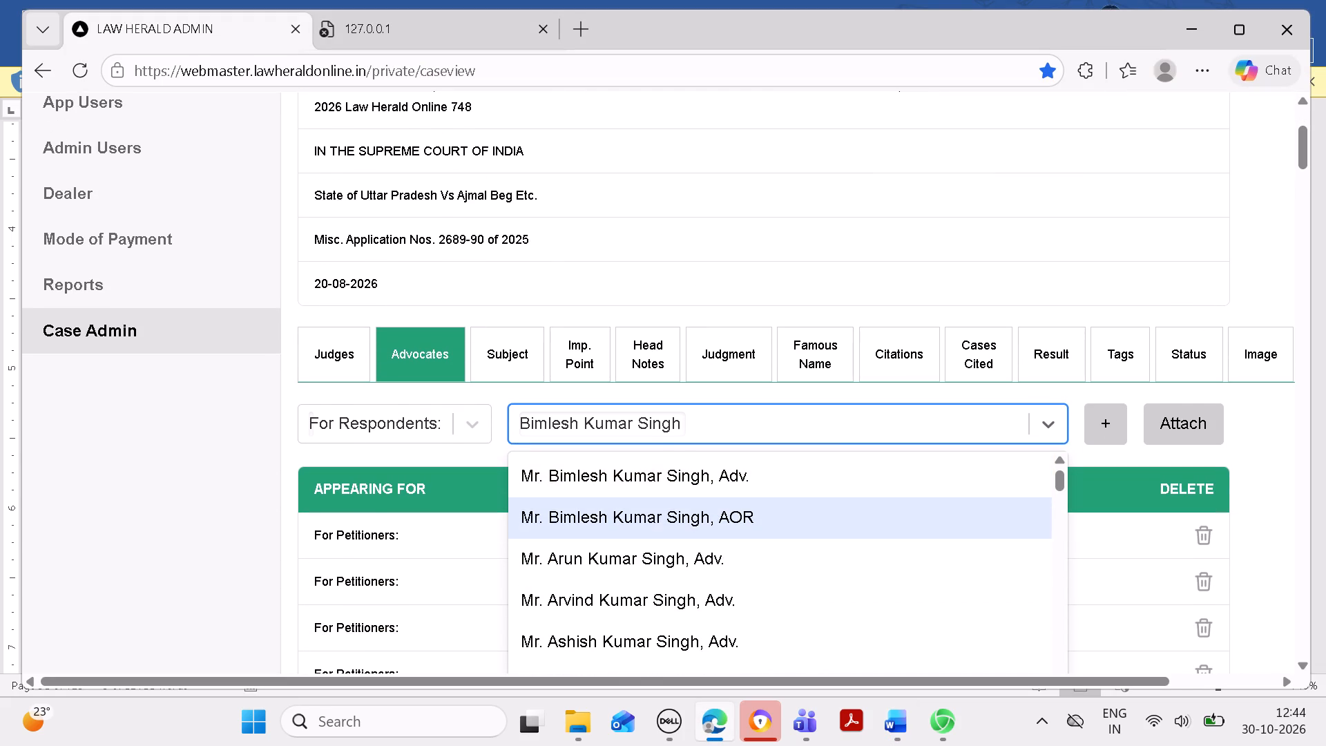
click(744, 509)
click(1186, 419)
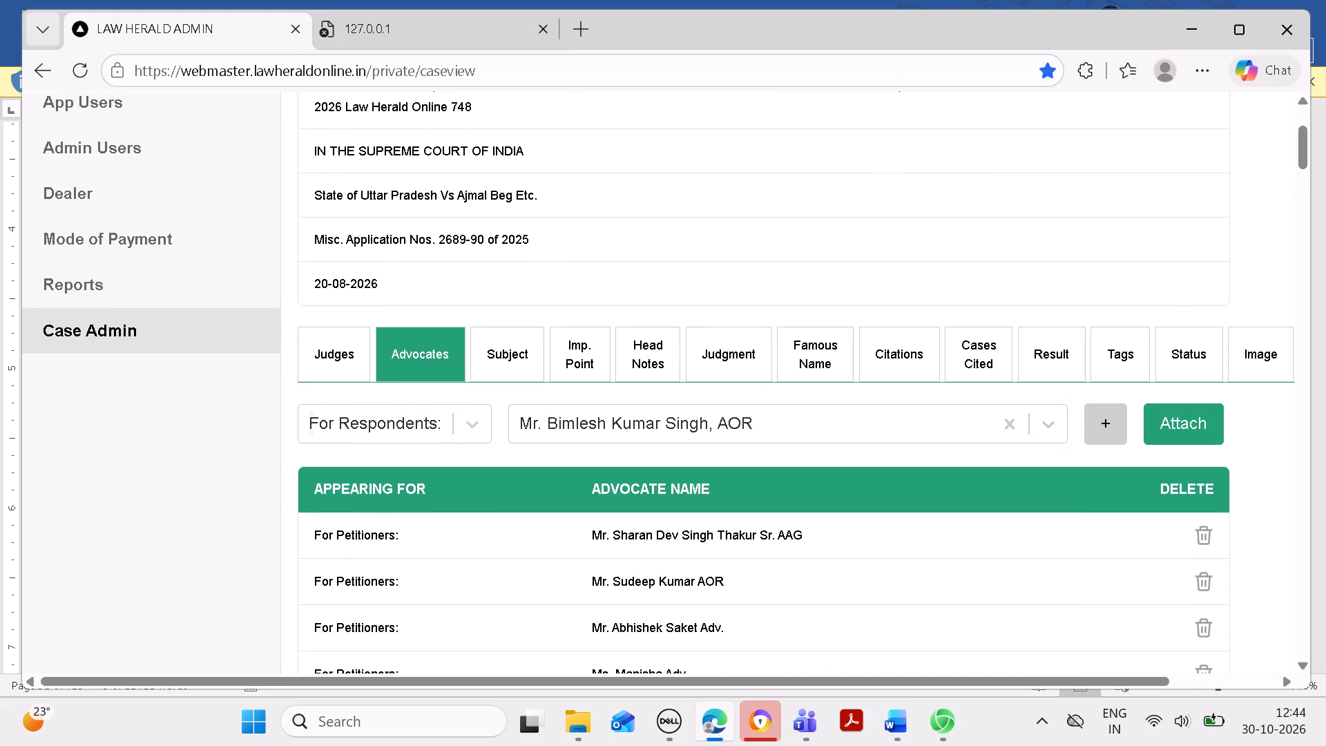
click(866, 213)
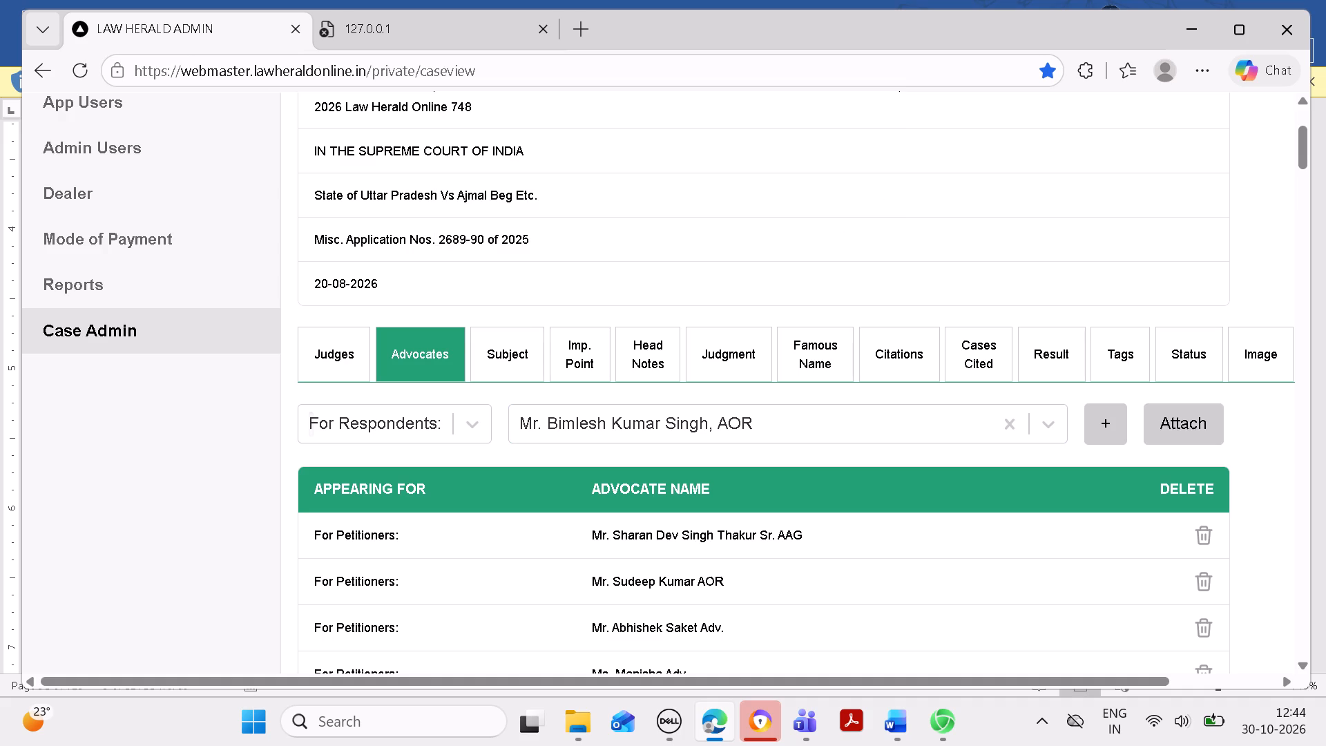
scroll(889, 295, down, 10)
Copy the next respondents' advocate, Mr. Agarwal, from the Word document and search the site's advocate list for that name.
click(904, 720)
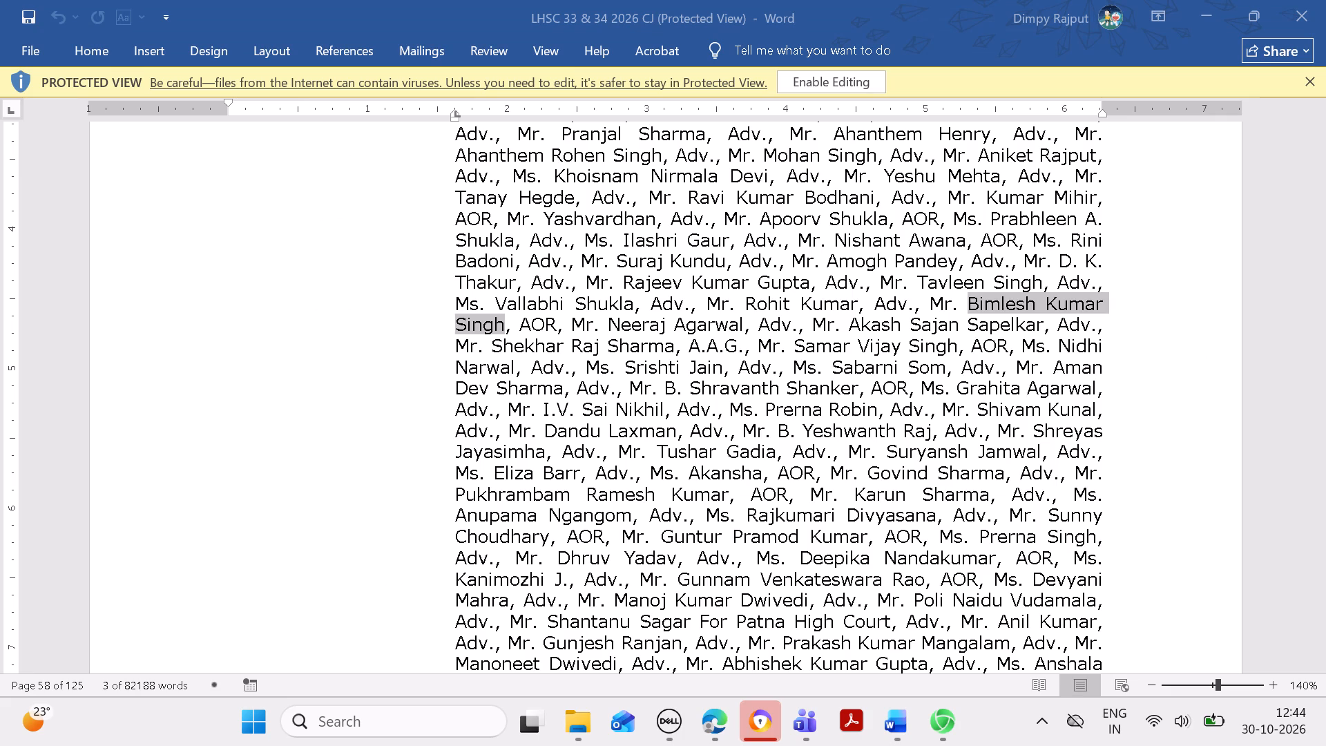
drag(612, 323, 718, 326)
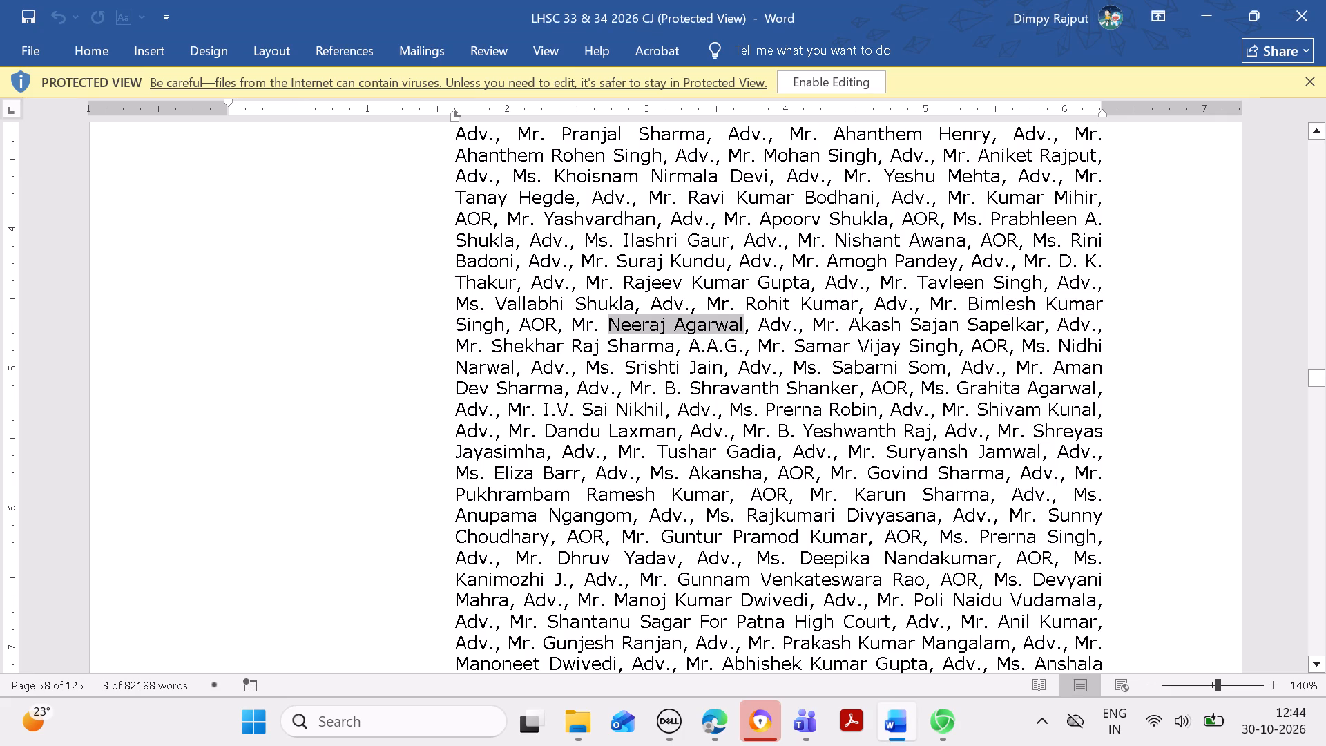
drag(718, 326, 718, 328)
key(ctrl+c)
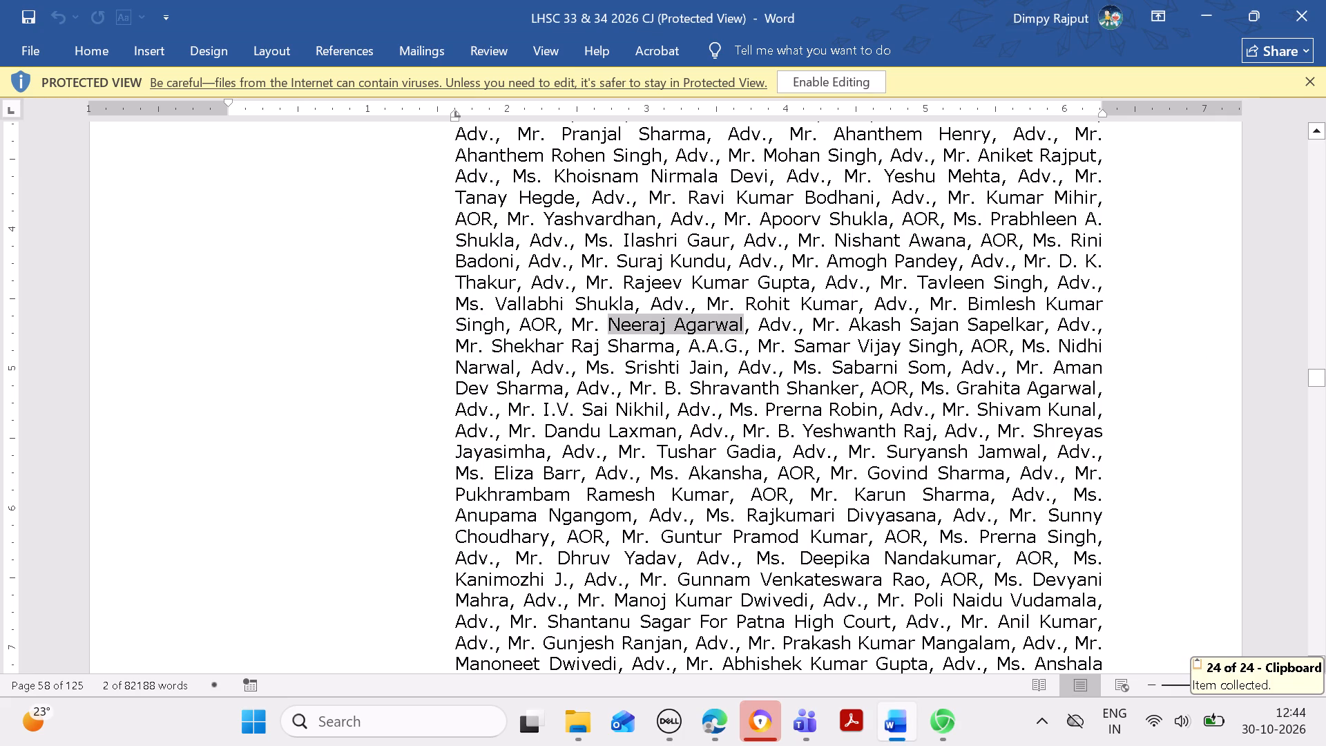
click(709, 725)
scroll(673, 642, up, 3)
scroll(789, 574, up, 3)
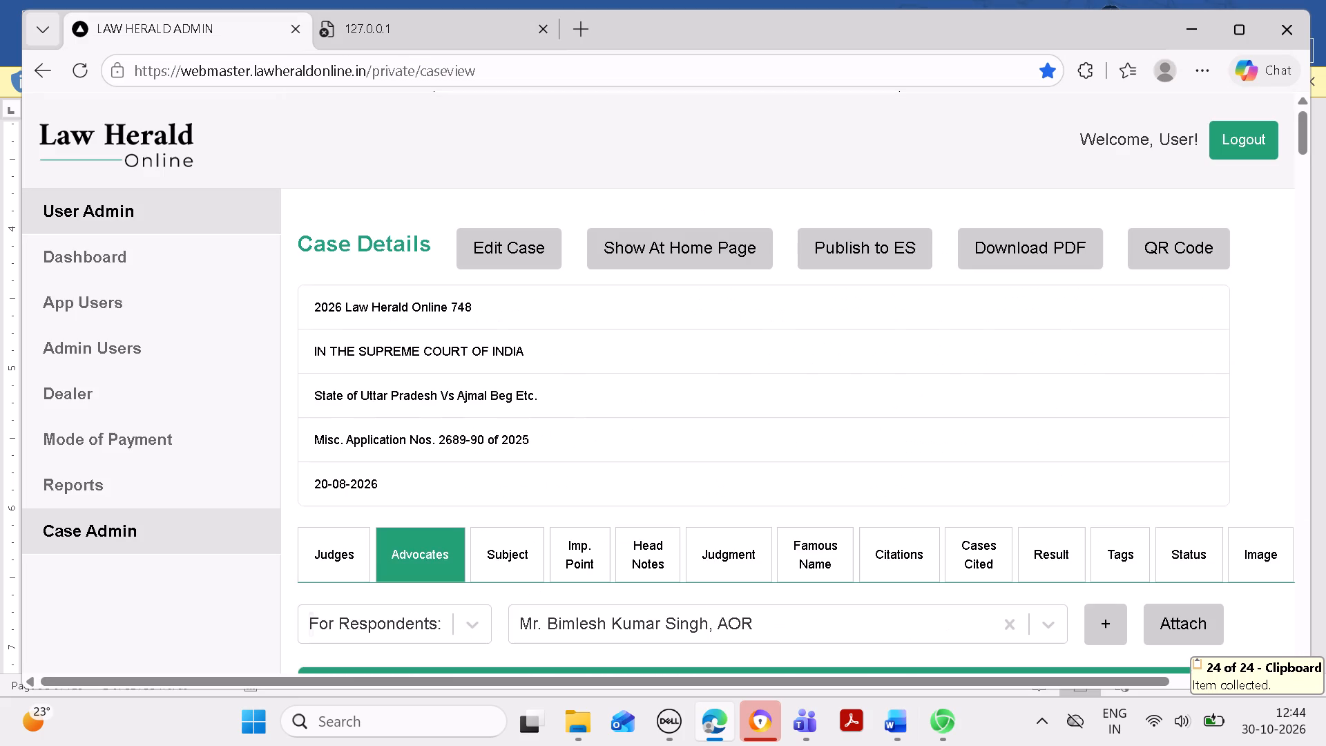
scroll(781, 574, up, 1)
click(1001, 618)
key(ctrl+v)
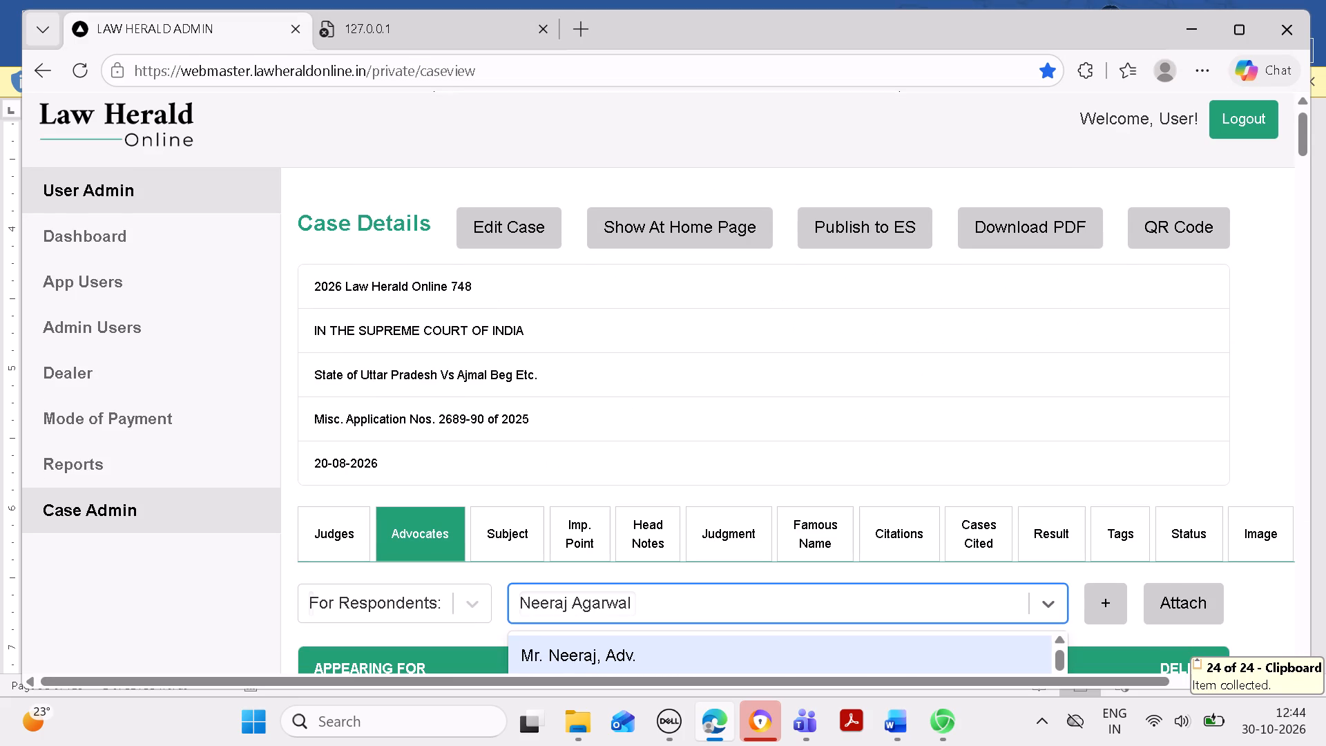
drag(1302, 141, 1318, 158)
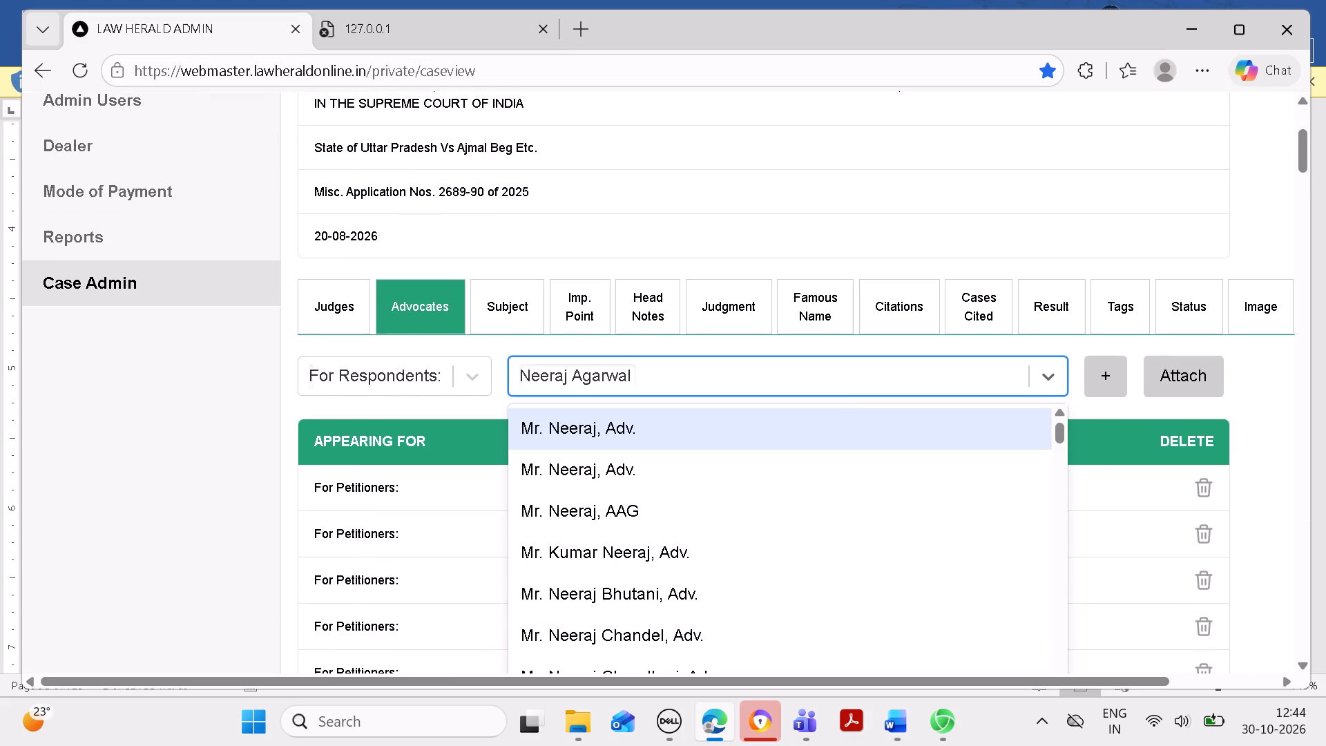
Add Agarwal as a new advocate with prefix Mr. and designation ADV, attaching him to the case for the respondents.
click(1097, 376)
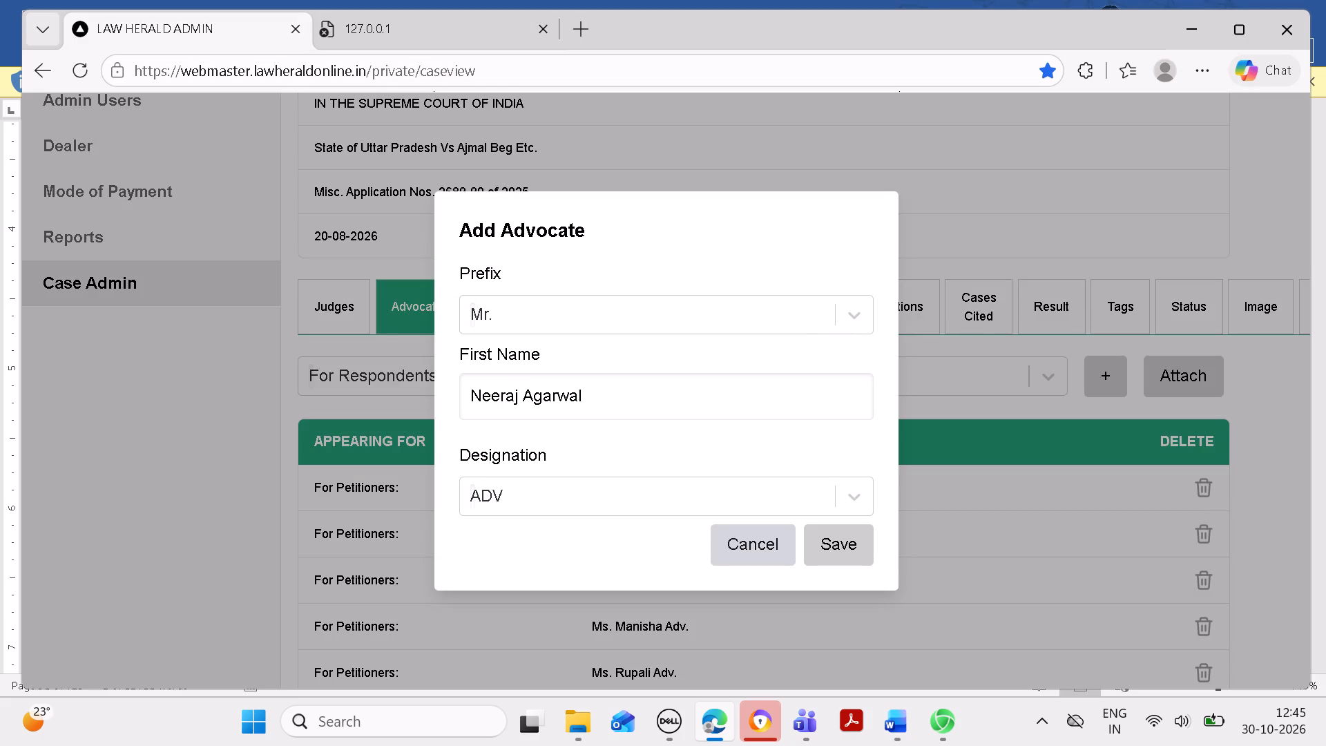
click(861, 542)
click(849, 204)
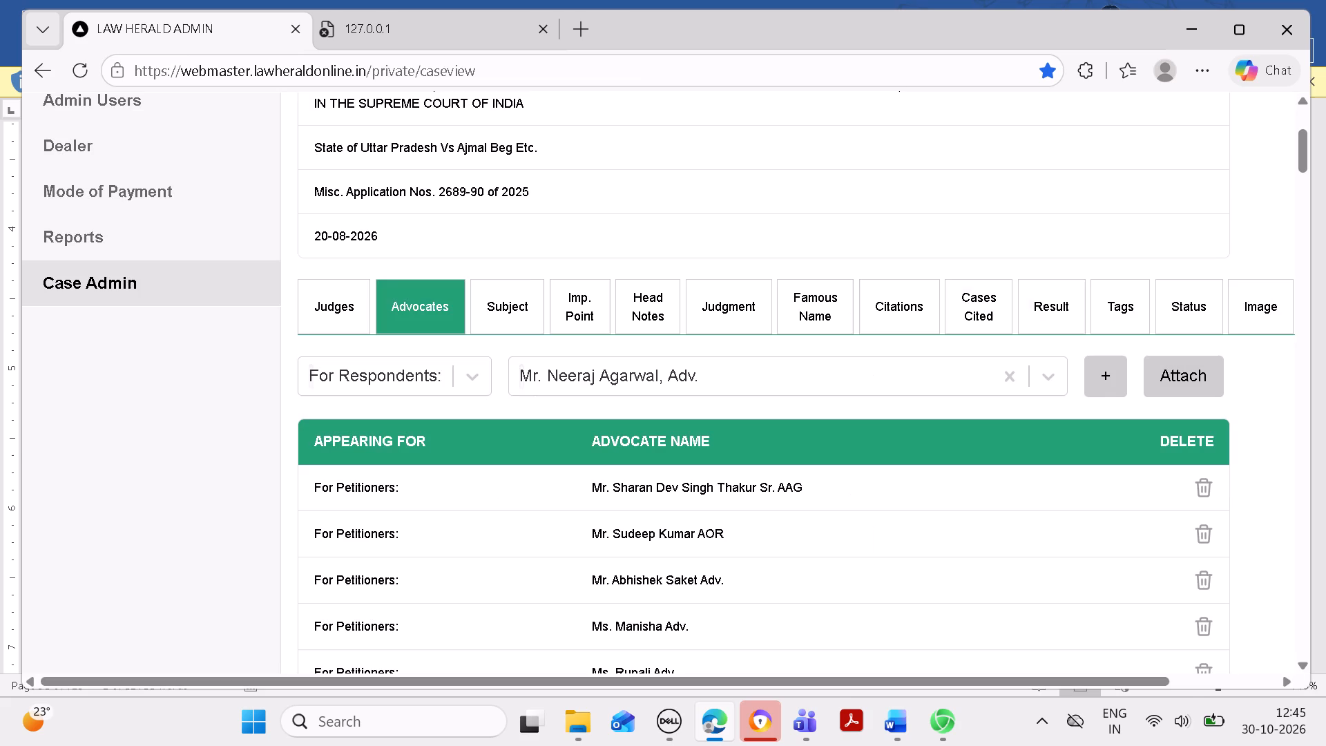
click(862, 216)
scroll(836, 233, down, 11)
In Word, copy the full name of the advocate listed right after Mr. Agarwal, without title and designation.
click(885, 734)
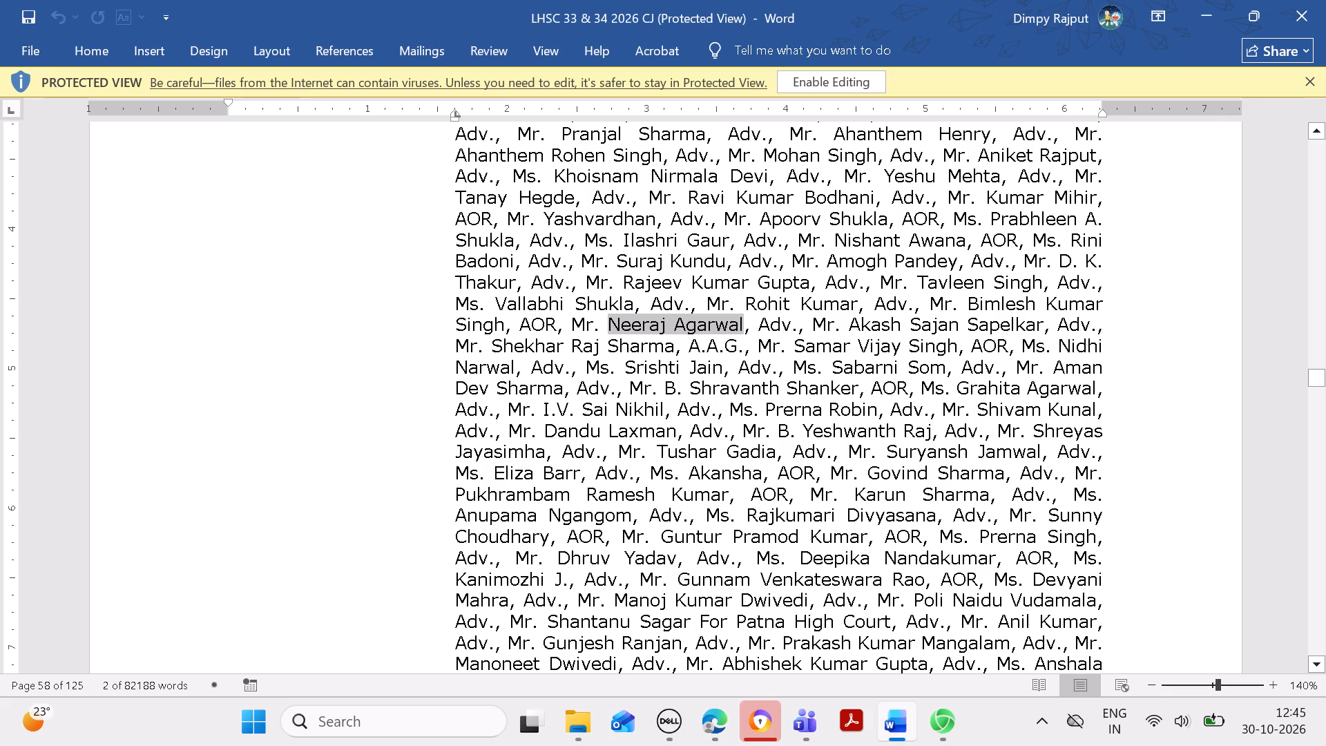
drag(851, 325, 891, 327)
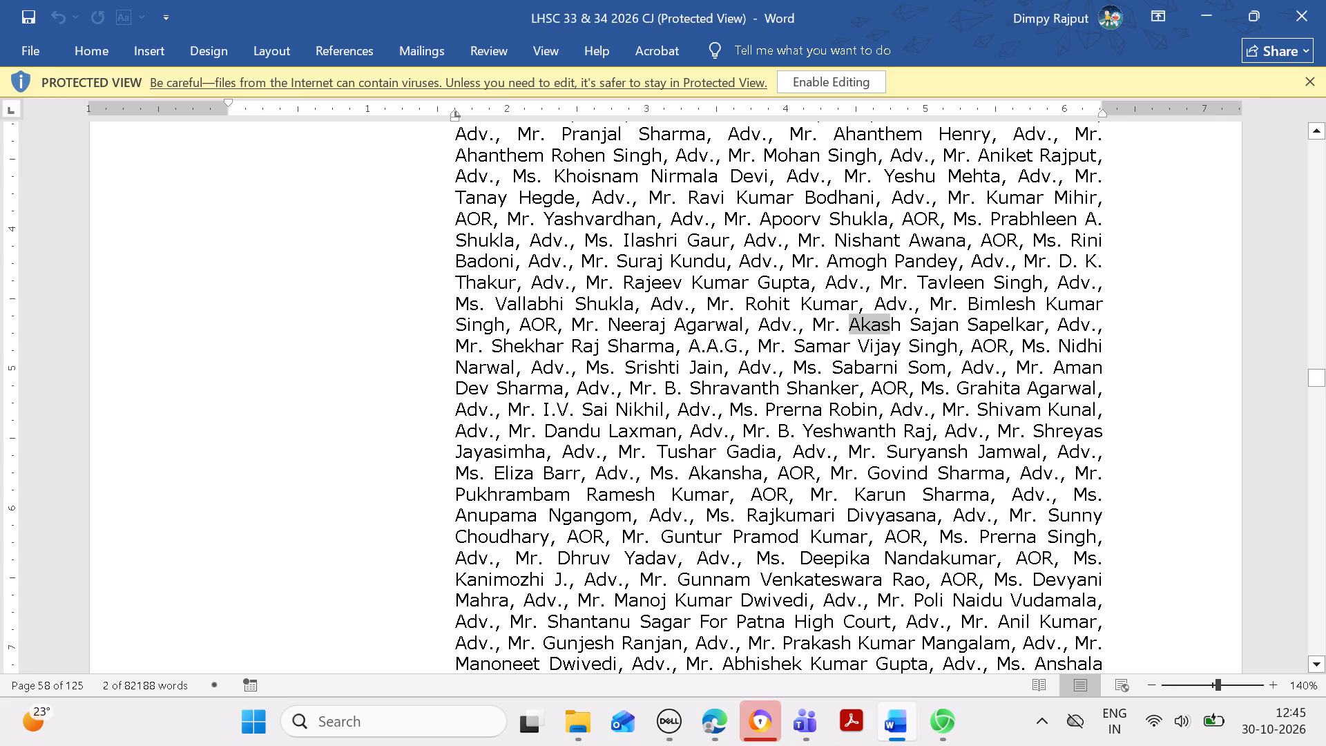
drag(891, 327, 981, 327)
key(ctrl+c)
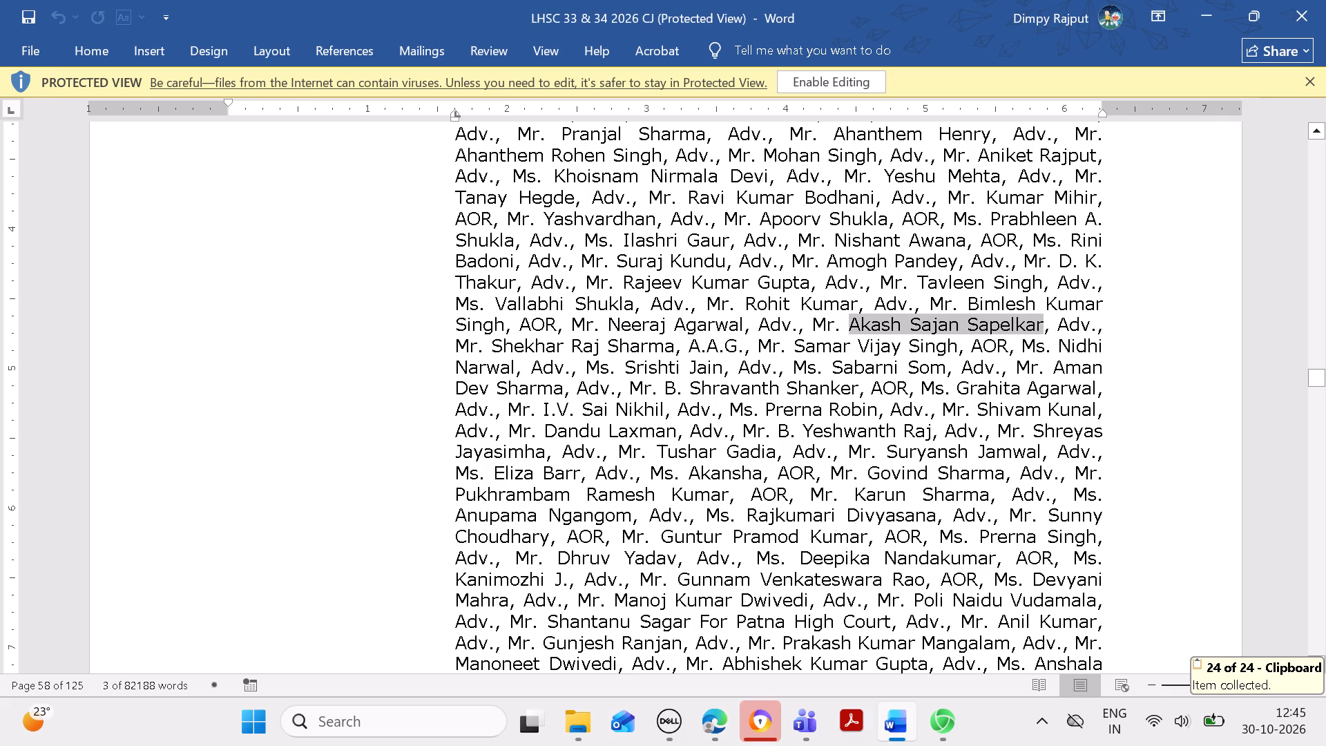
Back in the browser, add Mr. Sapelkar under the copied name as a new advocate with designation ADV for the respondents.
click(709, 723)
scroll(700, 651, up, 4)
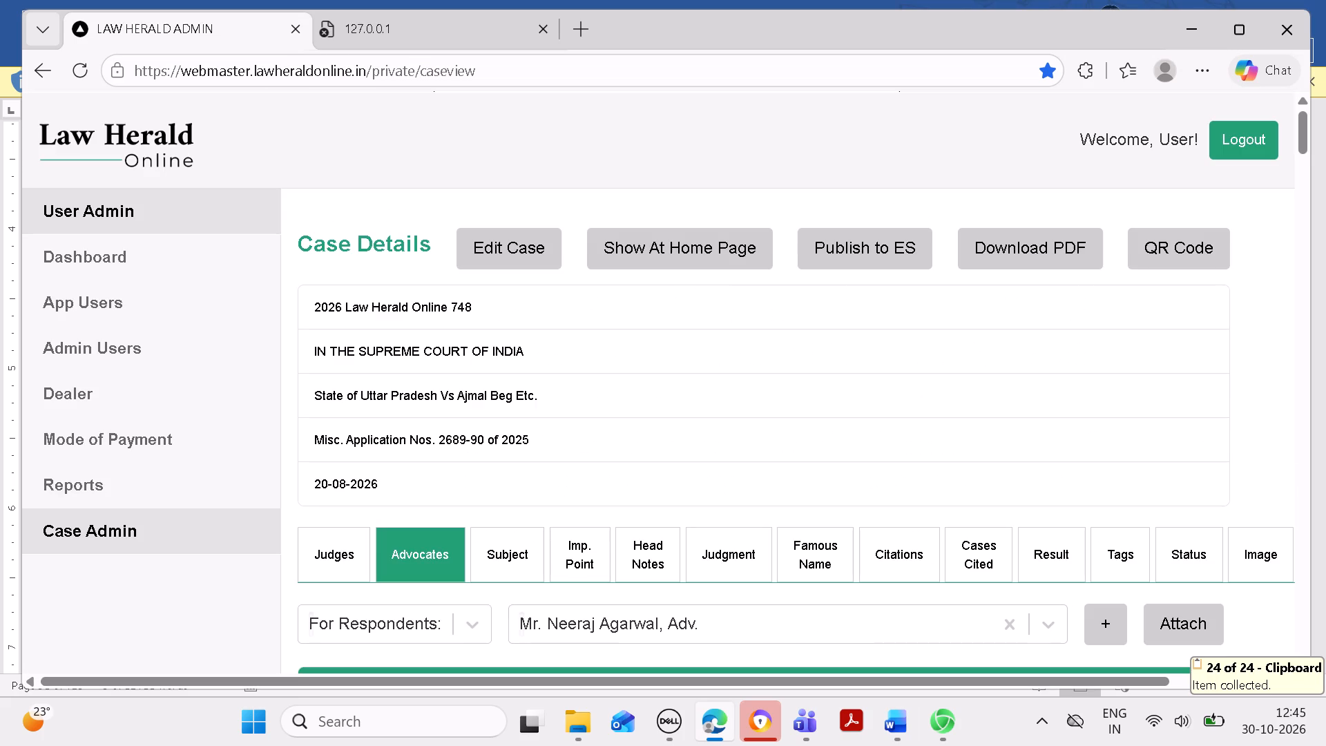
click(1006, 621)
key(ctrl+c)
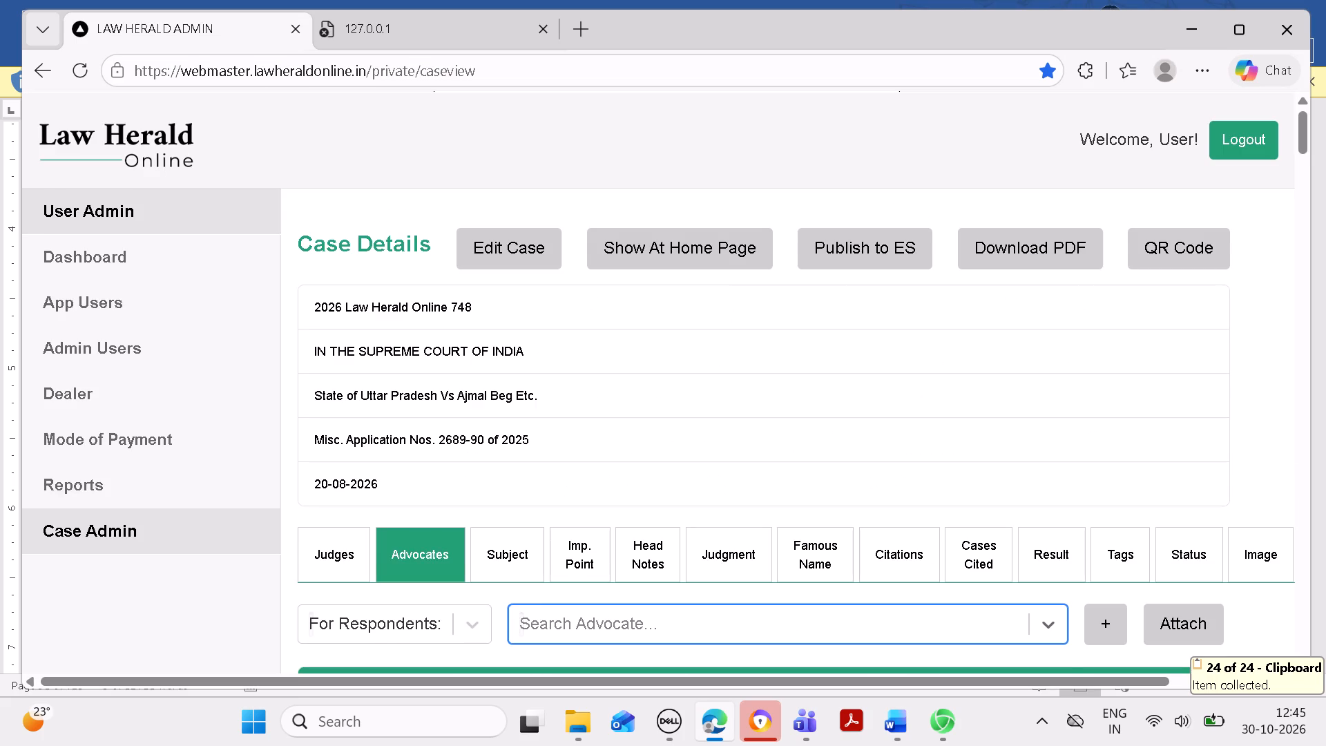
key(ctrl+v)
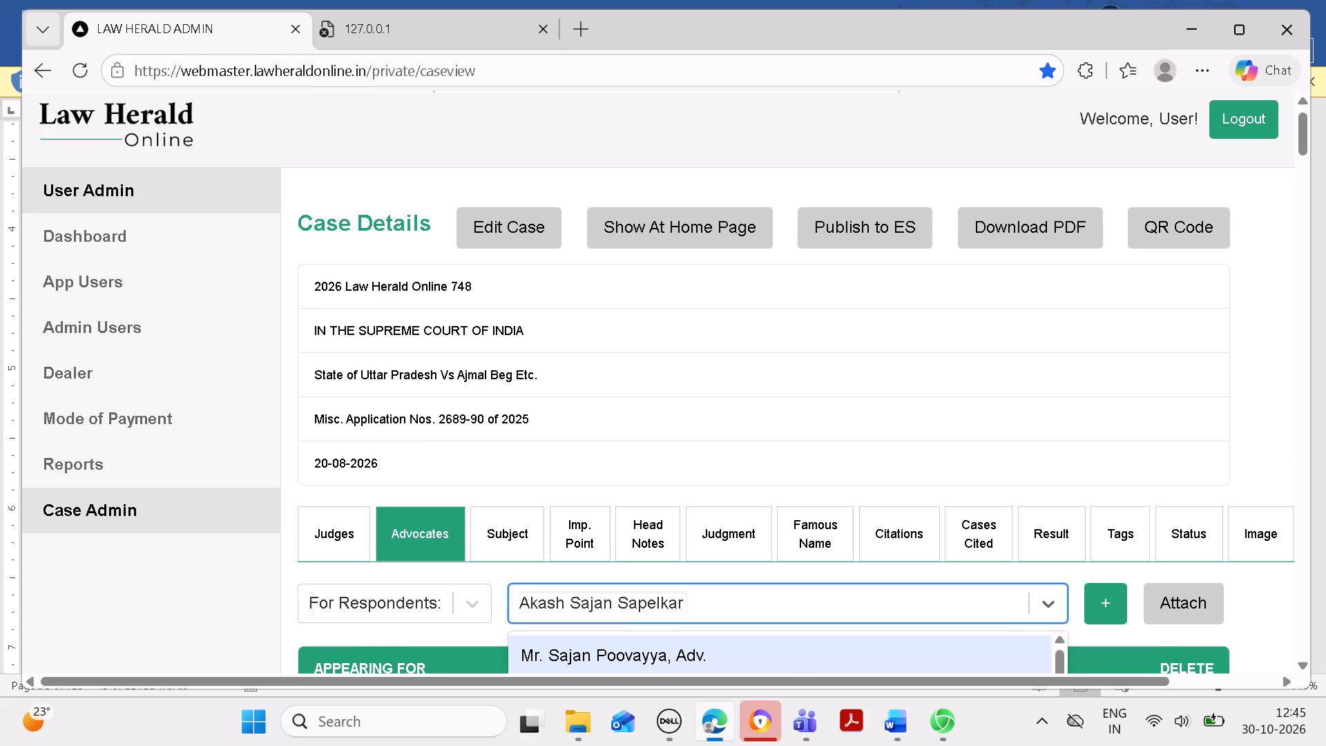
click(1089, 601)
click(848, 545)
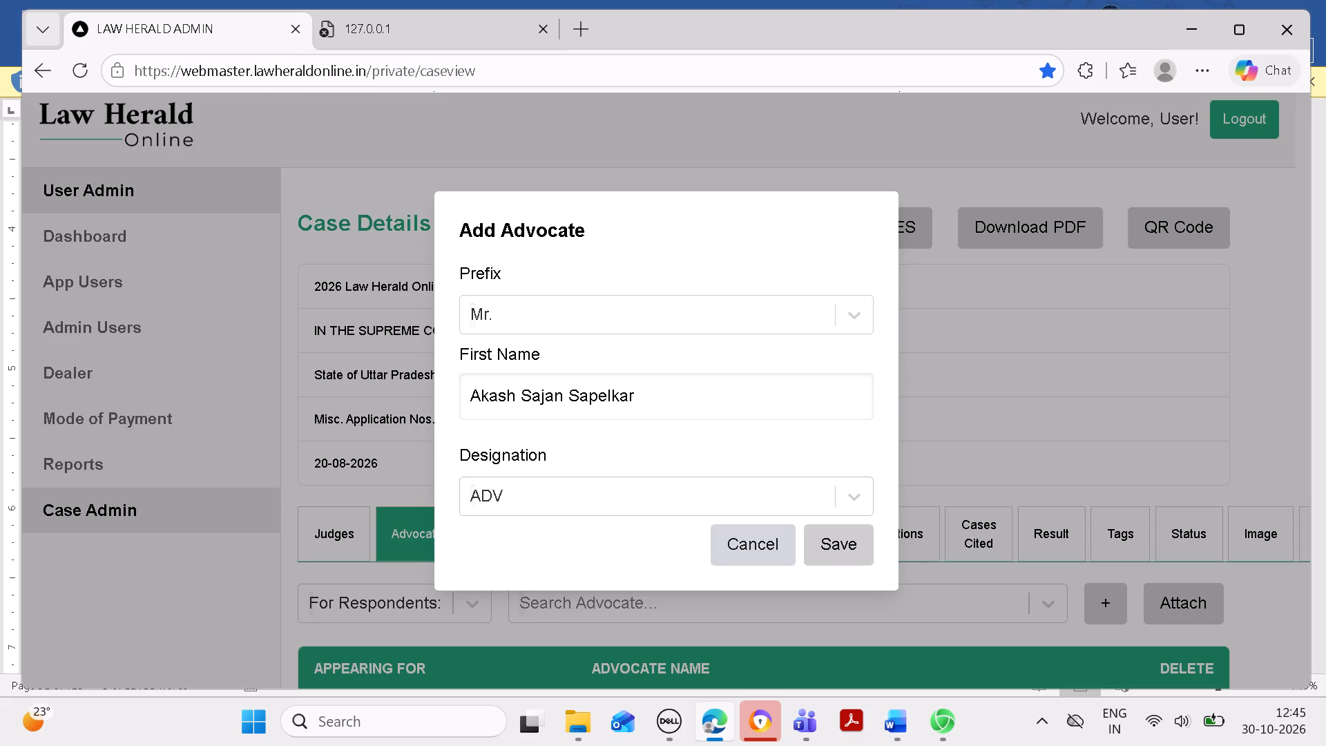
click(856, 217)
scroll(797, 455, down, 9)
click(870, 212)
scroll(815, 383, down, 7)
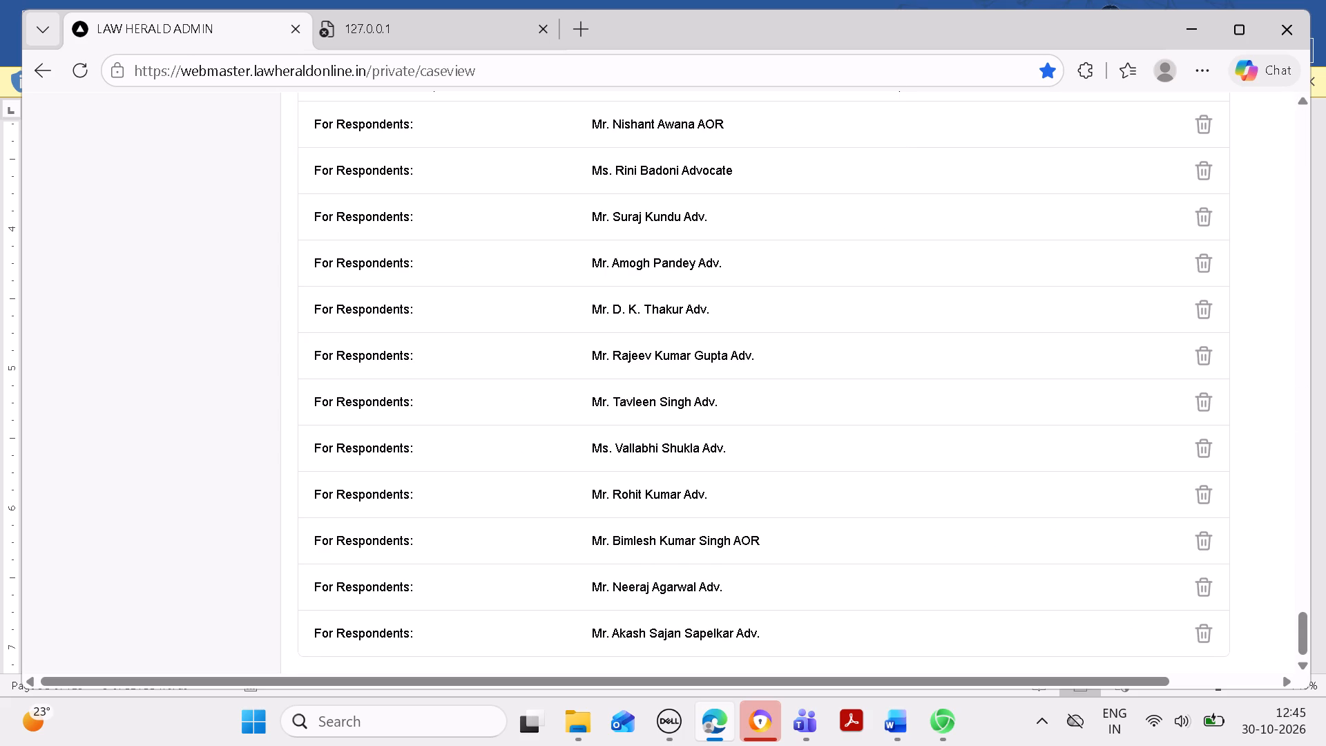
In Word, copy the full name of the advocate listed right after Mr. Sapelkar, without title and designation.
click(901, 743)
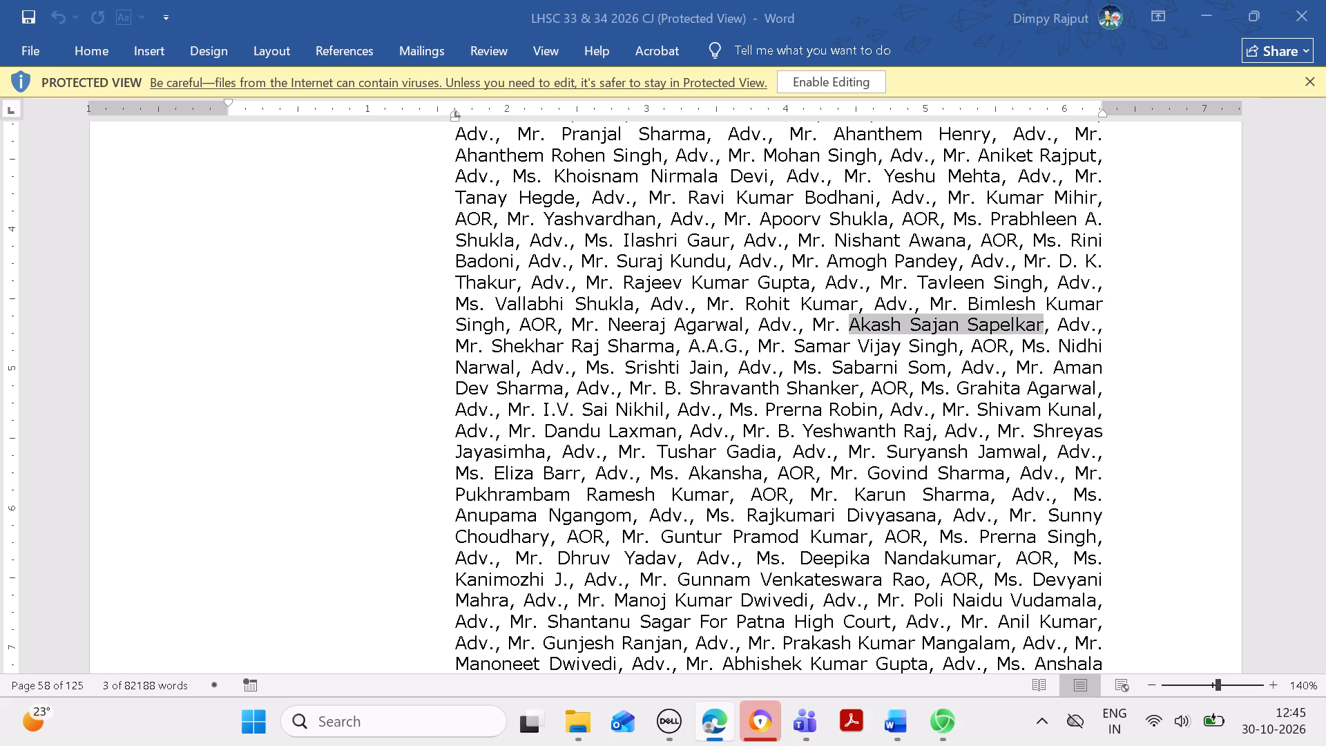
drag(494, 341, 625, 347)
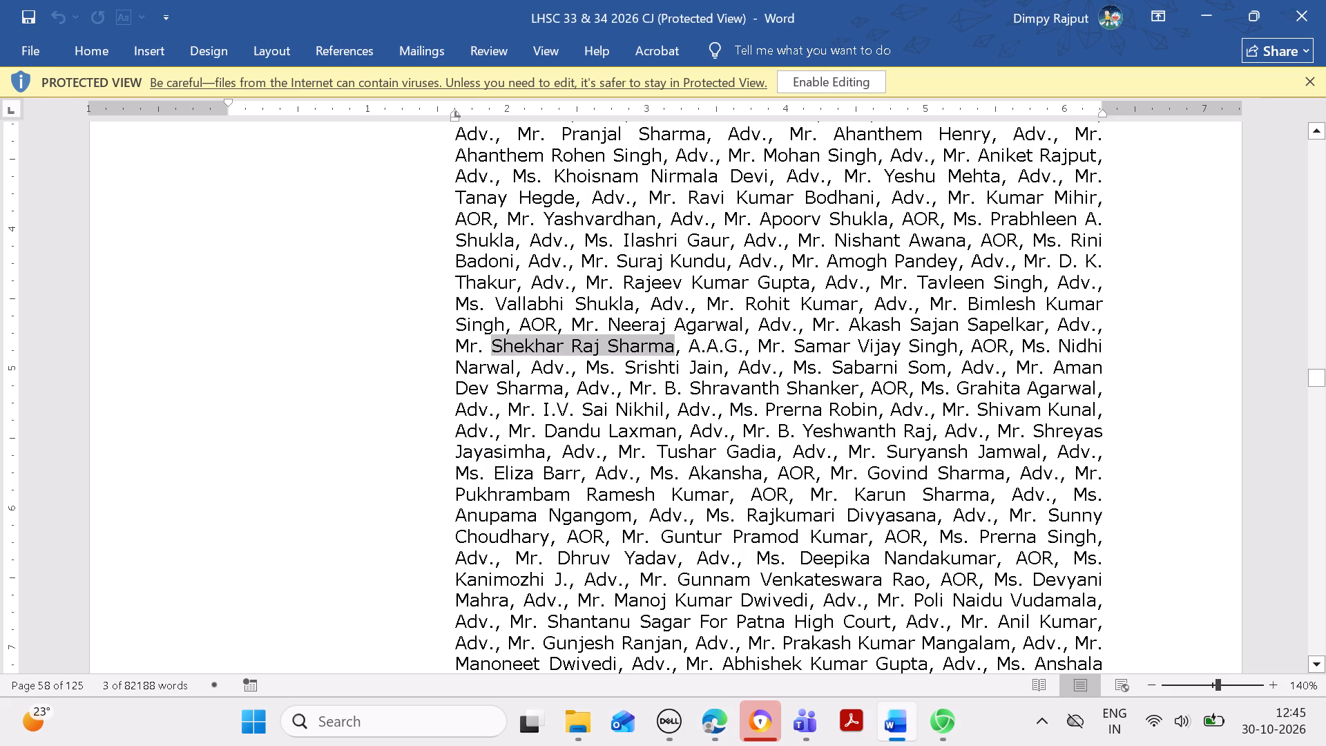
key(ctrl+c)
Back in the browser, clear the previously selected advocate and search the advocate list for the copied name.
click(704, 733)
scroll(682, 633, up, 4)
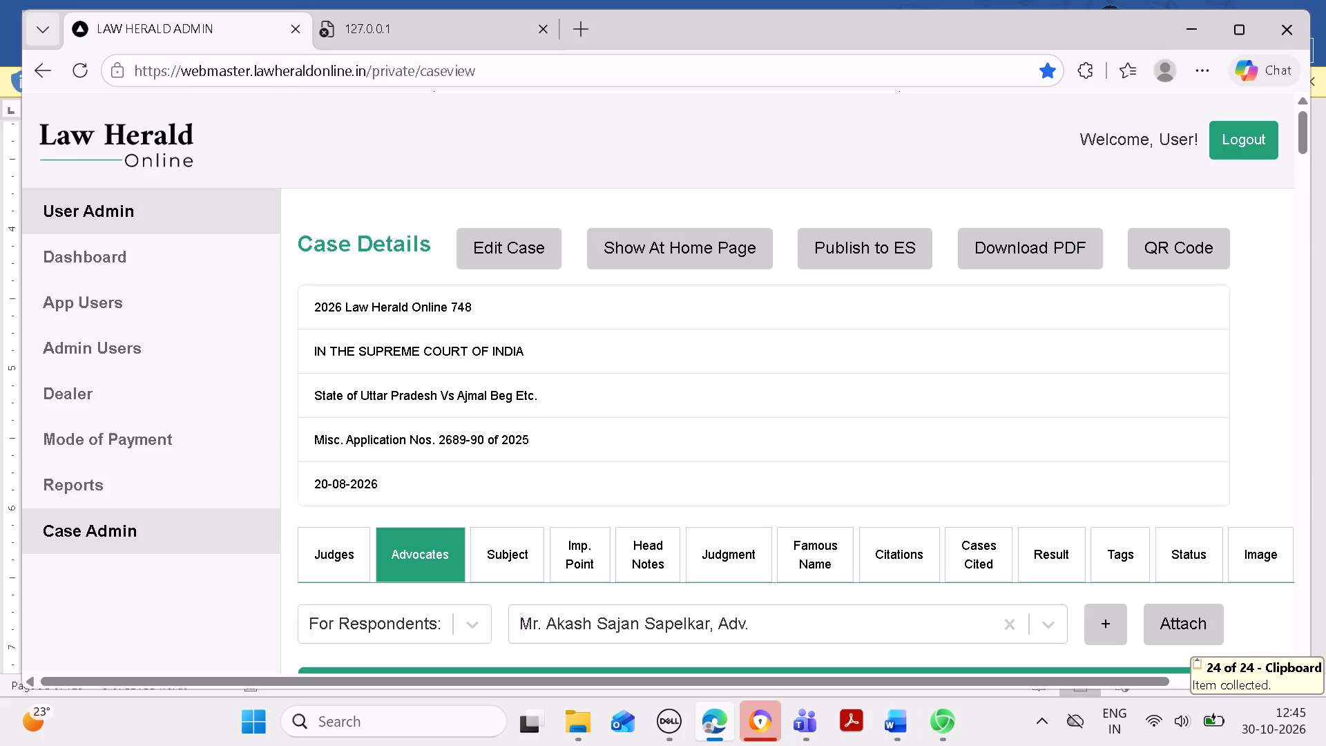
click(1002, 623)
key(ctrl+v)
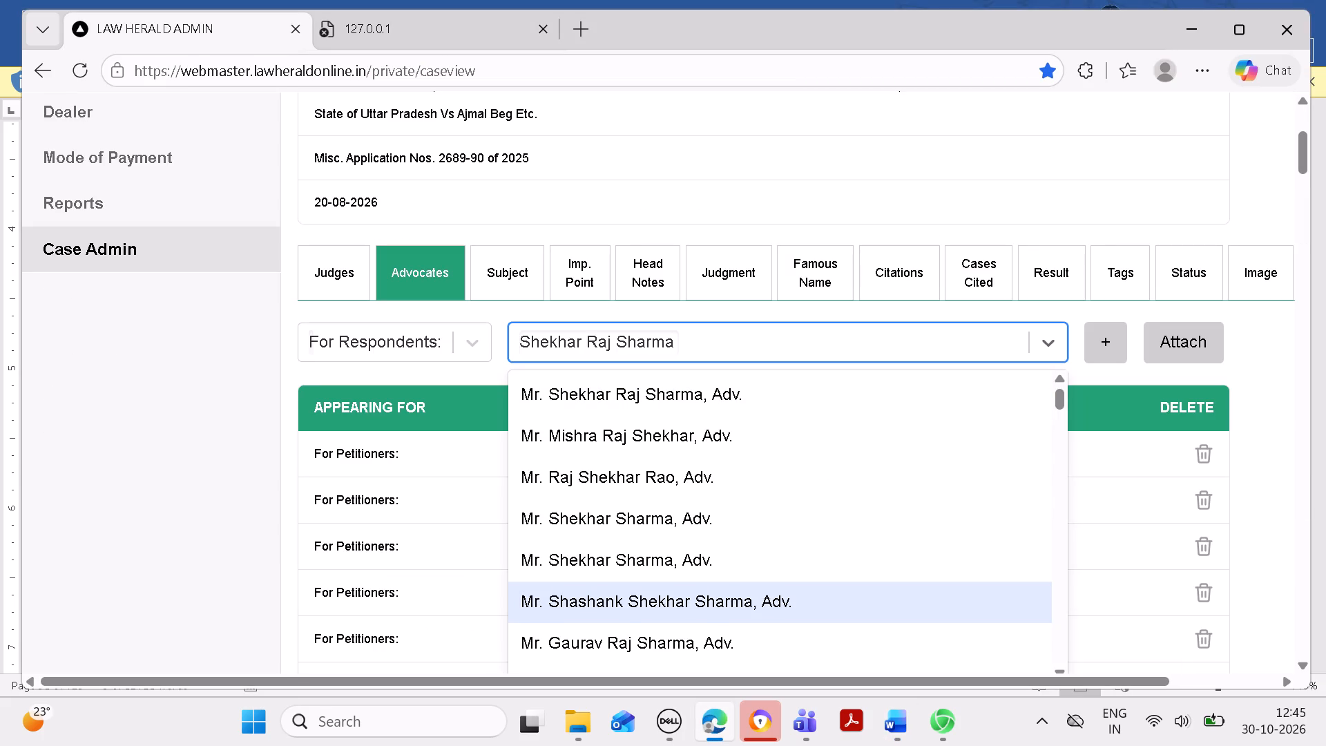
click(1095, 346)
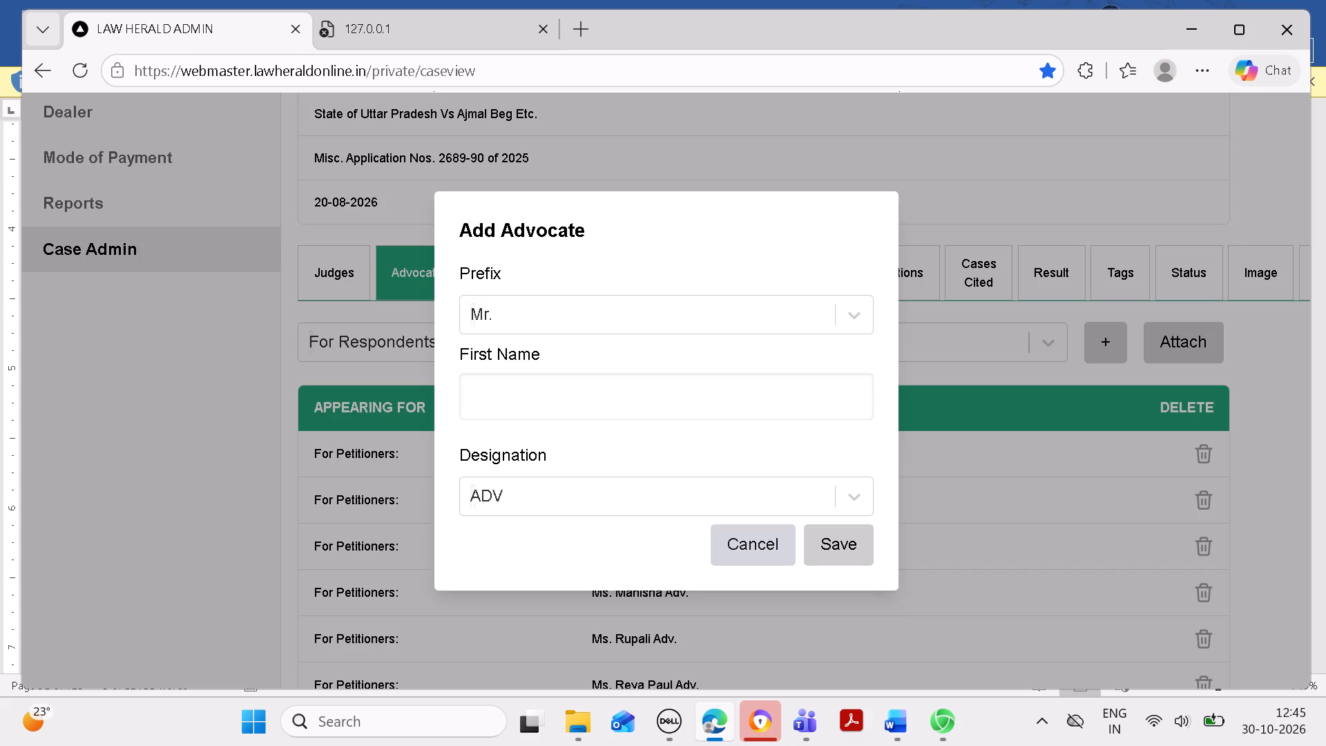
click(758, 535)
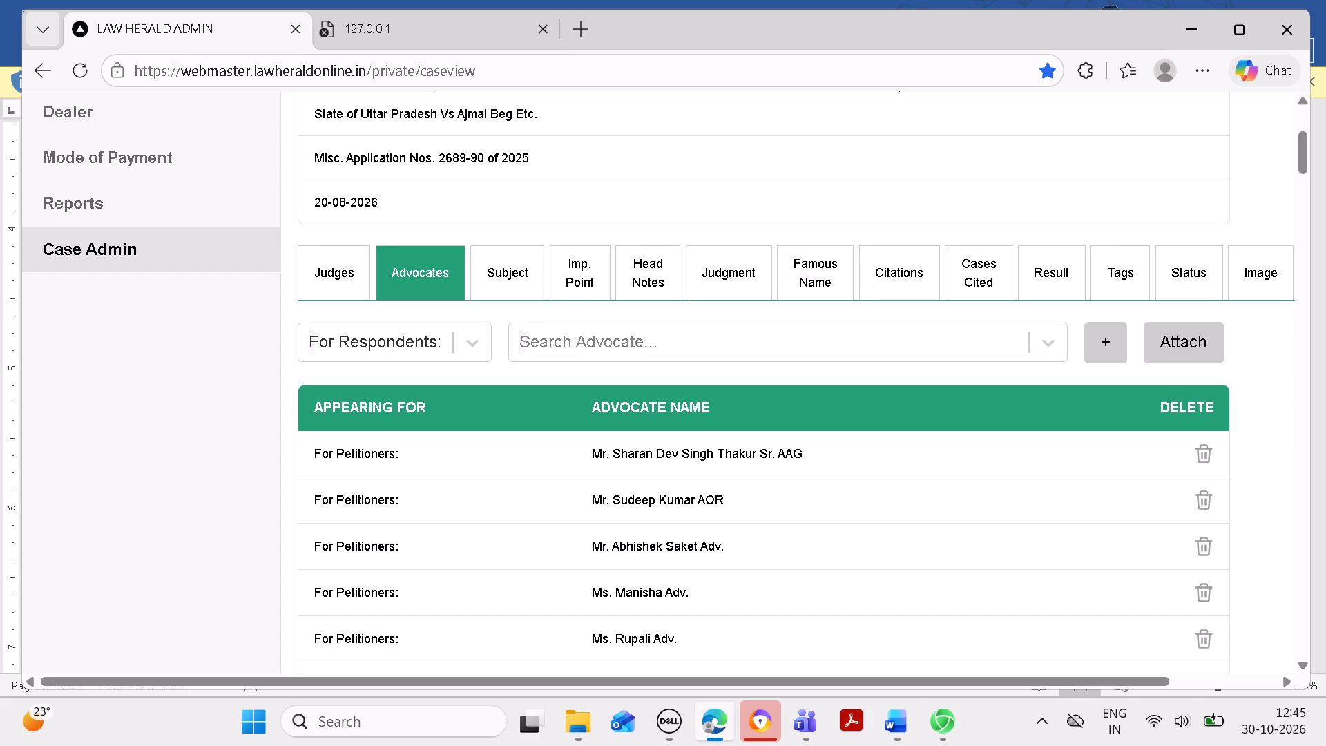
click(834, 350)
key(ctrl+v)
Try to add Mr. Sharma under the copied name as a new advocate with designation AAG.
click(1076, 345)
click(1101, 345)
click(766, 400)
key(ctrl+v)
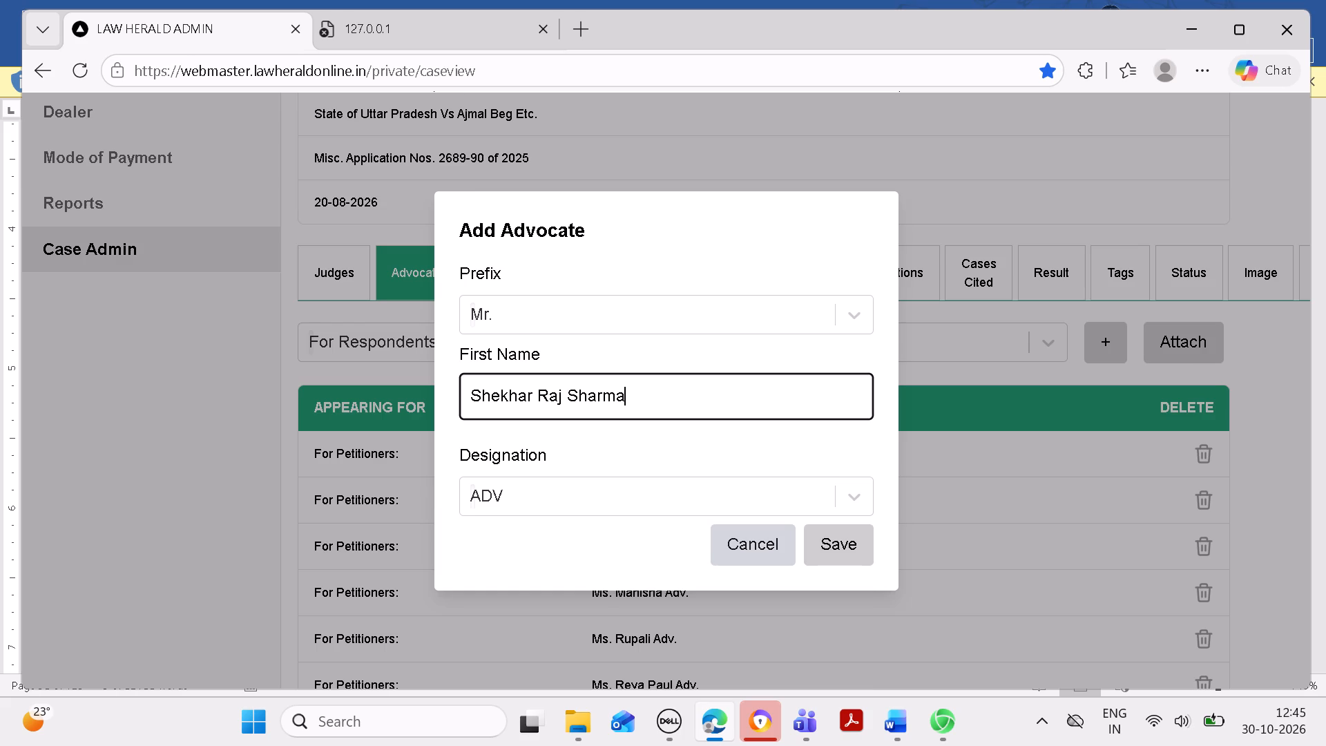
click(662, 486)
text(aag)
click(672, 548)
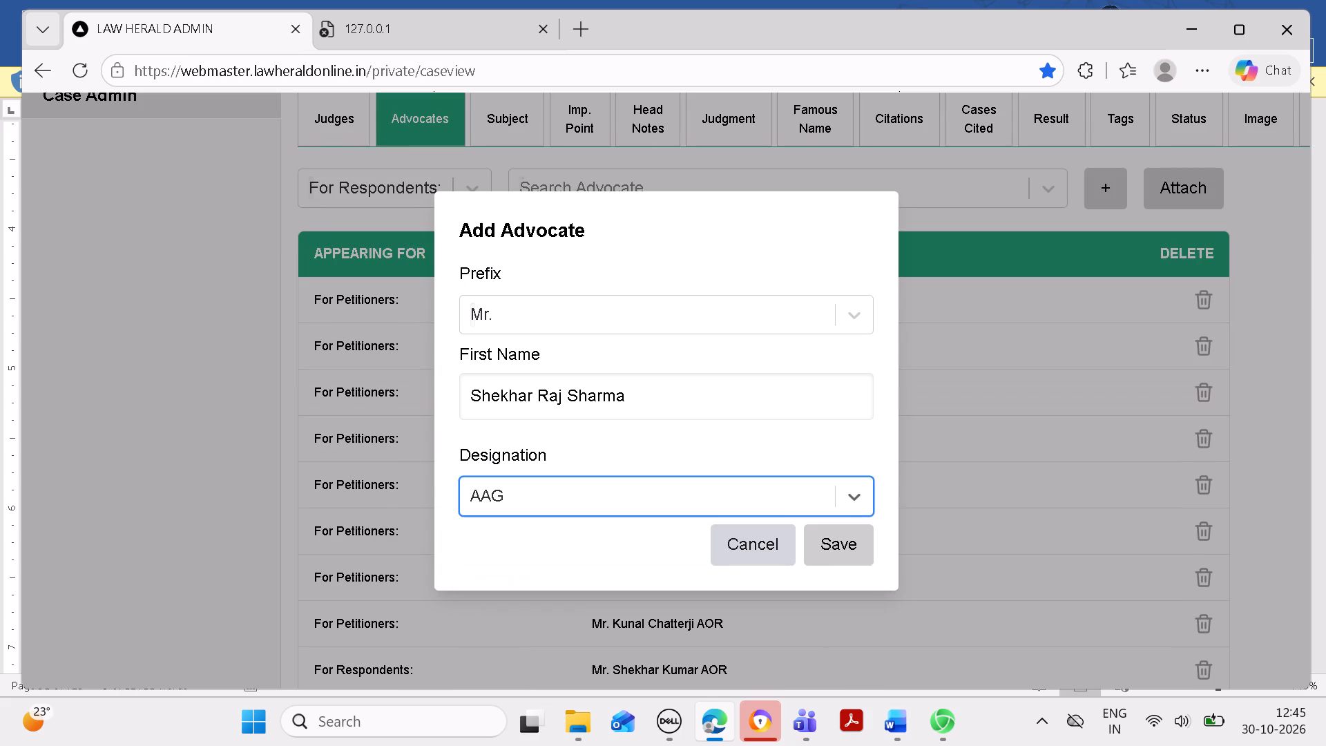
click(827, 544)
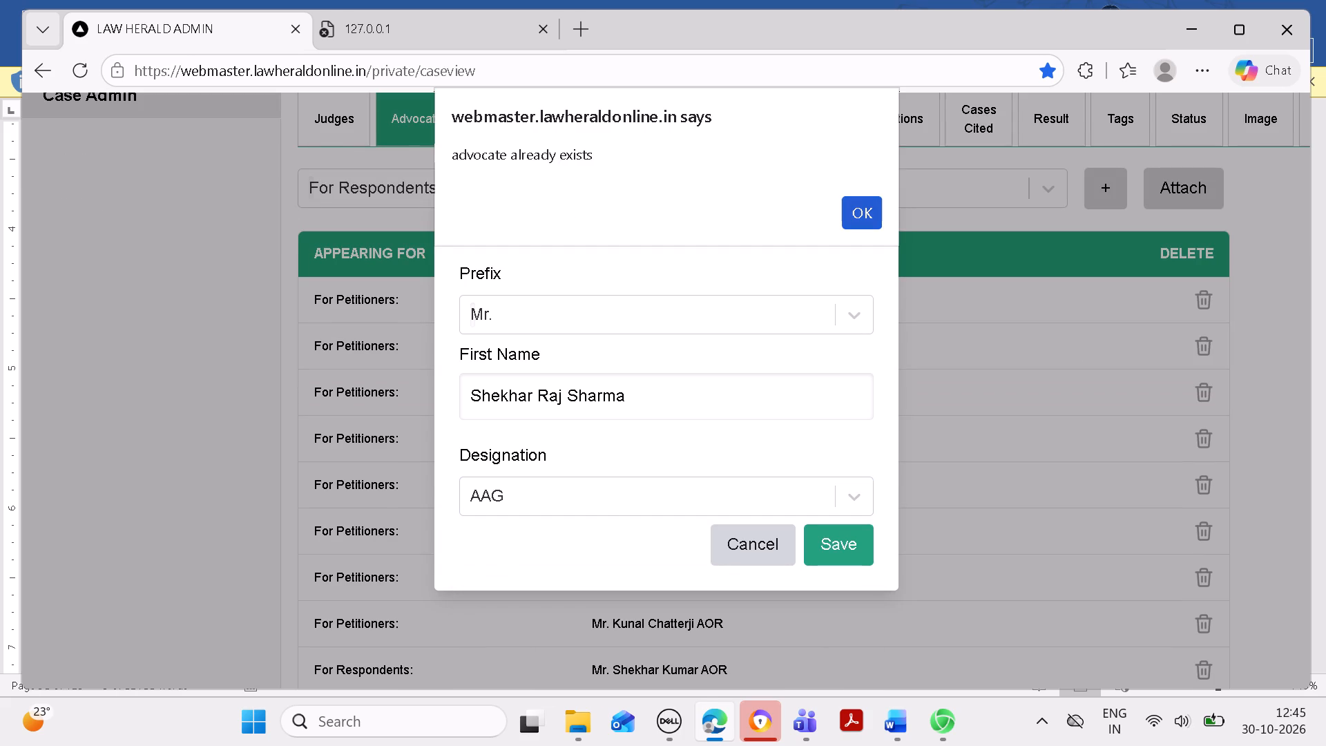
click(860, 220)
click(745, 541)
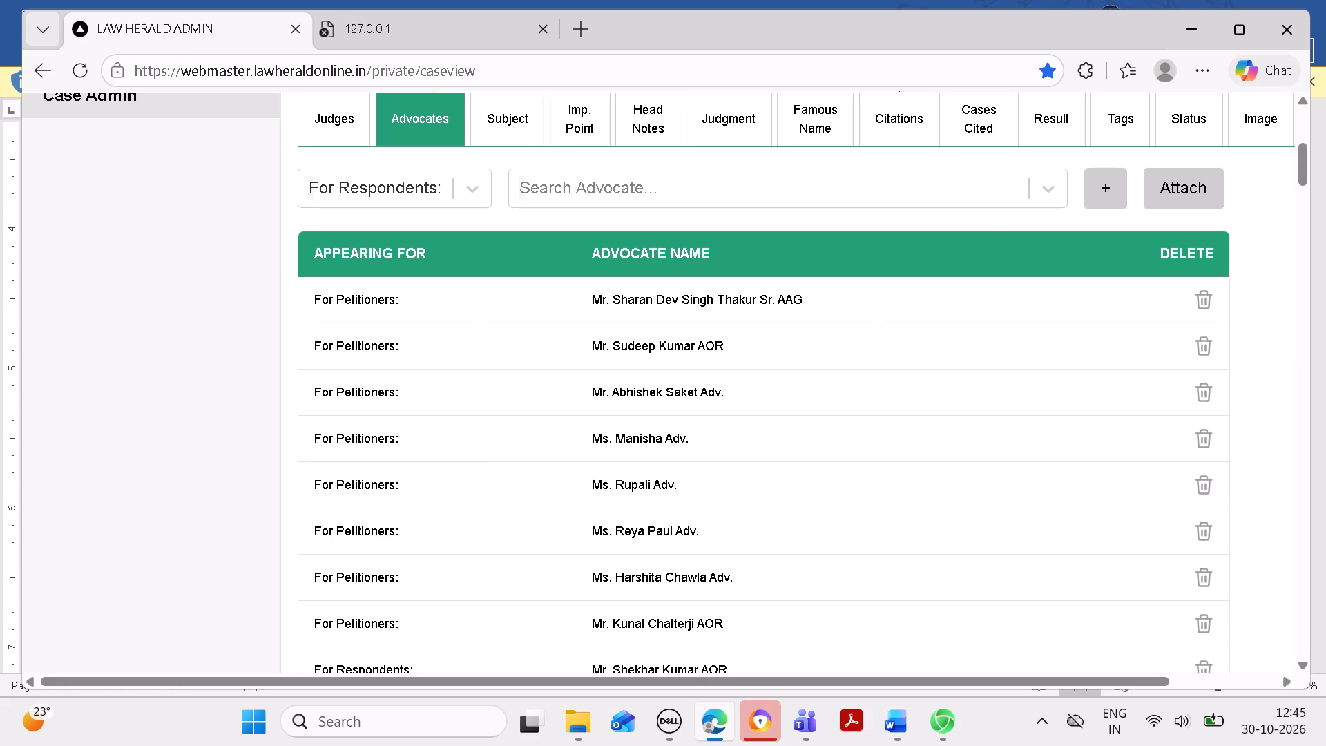
Search the advocate list for Mr. Sharma's copied name and examine the suggestions for an entry with the A.A.G. designation.
click(905, 194)
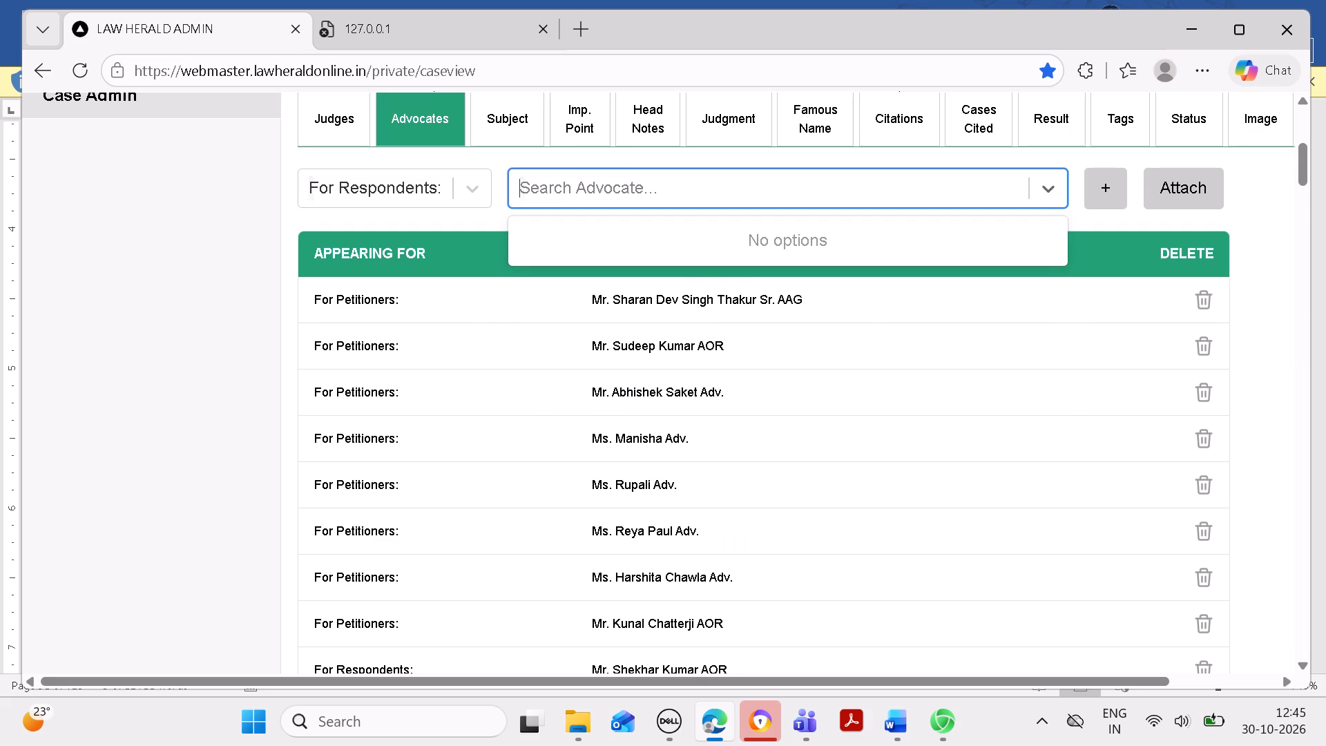
key(ctrl+v)
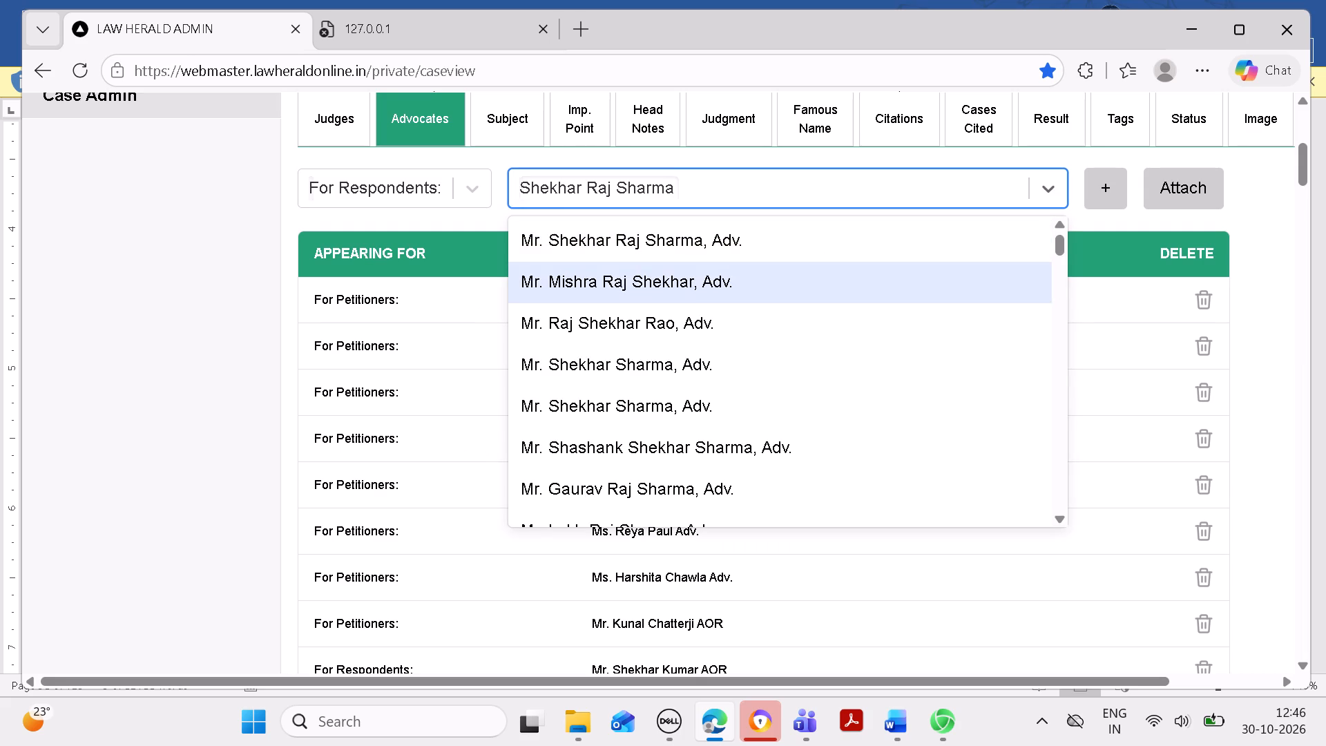
drag(1062, 245, 1065, 256)
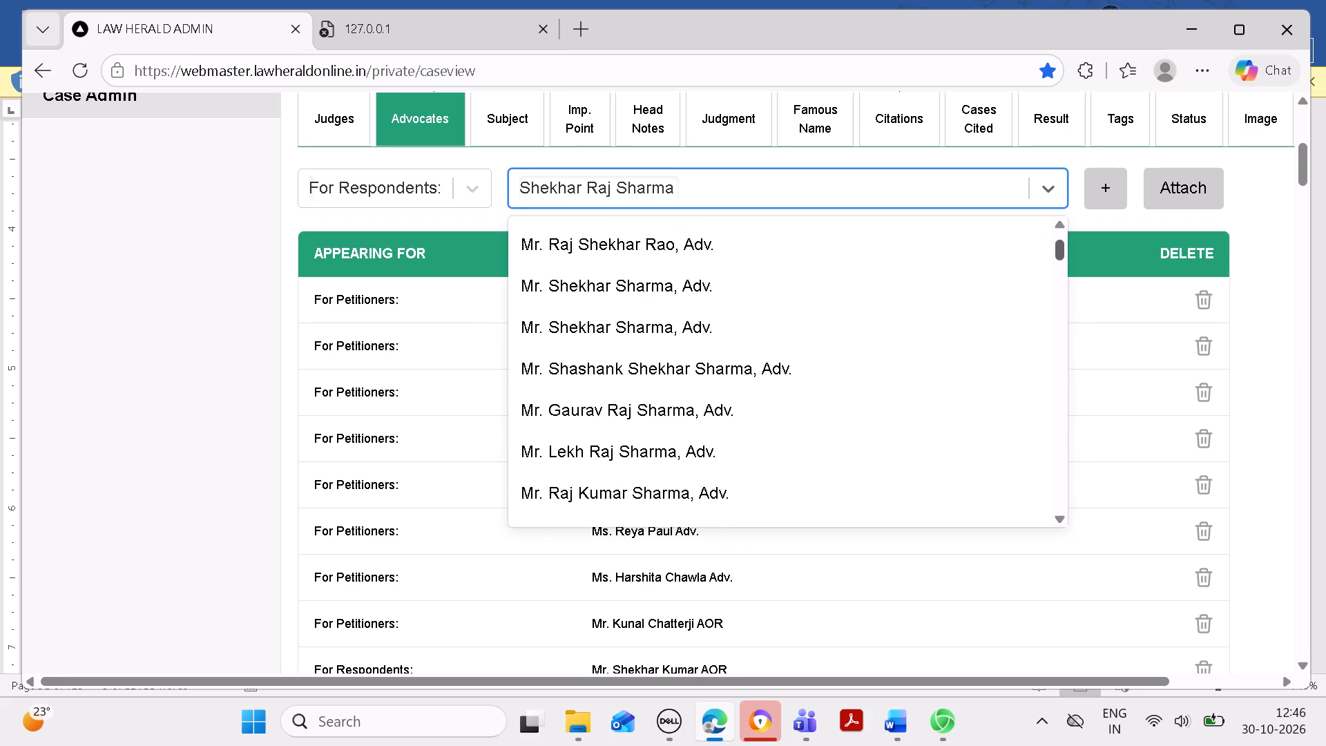
drag(1065, 256, 1065, 262)
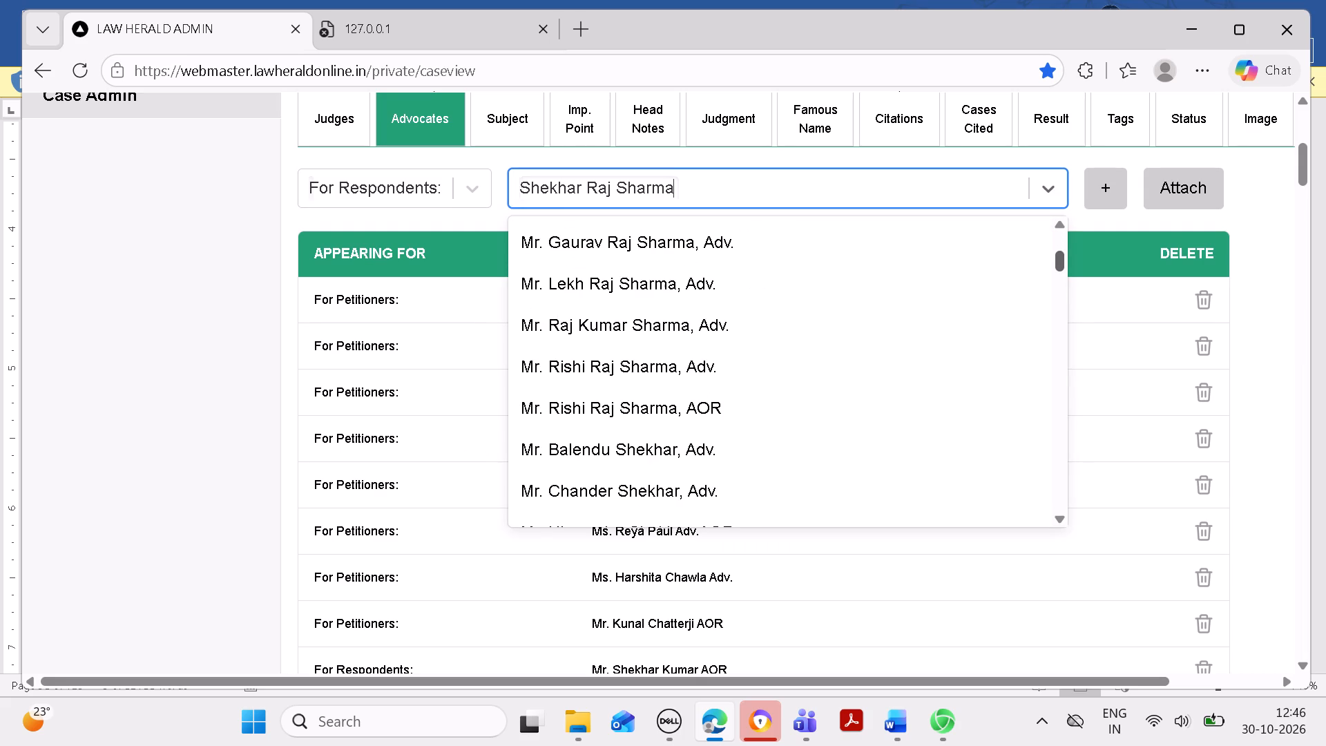
drag(1065, 262, 1061, 267)
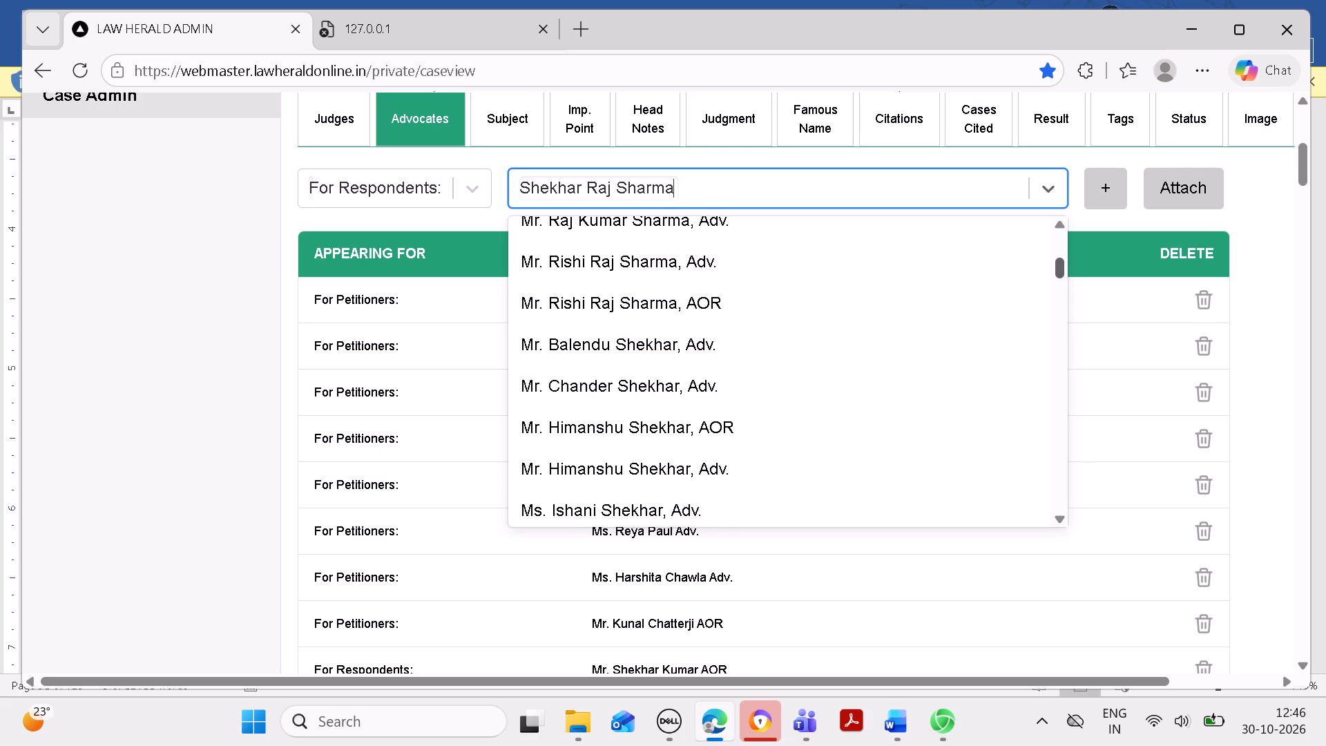
drag(1061, 267, 1057, 257)
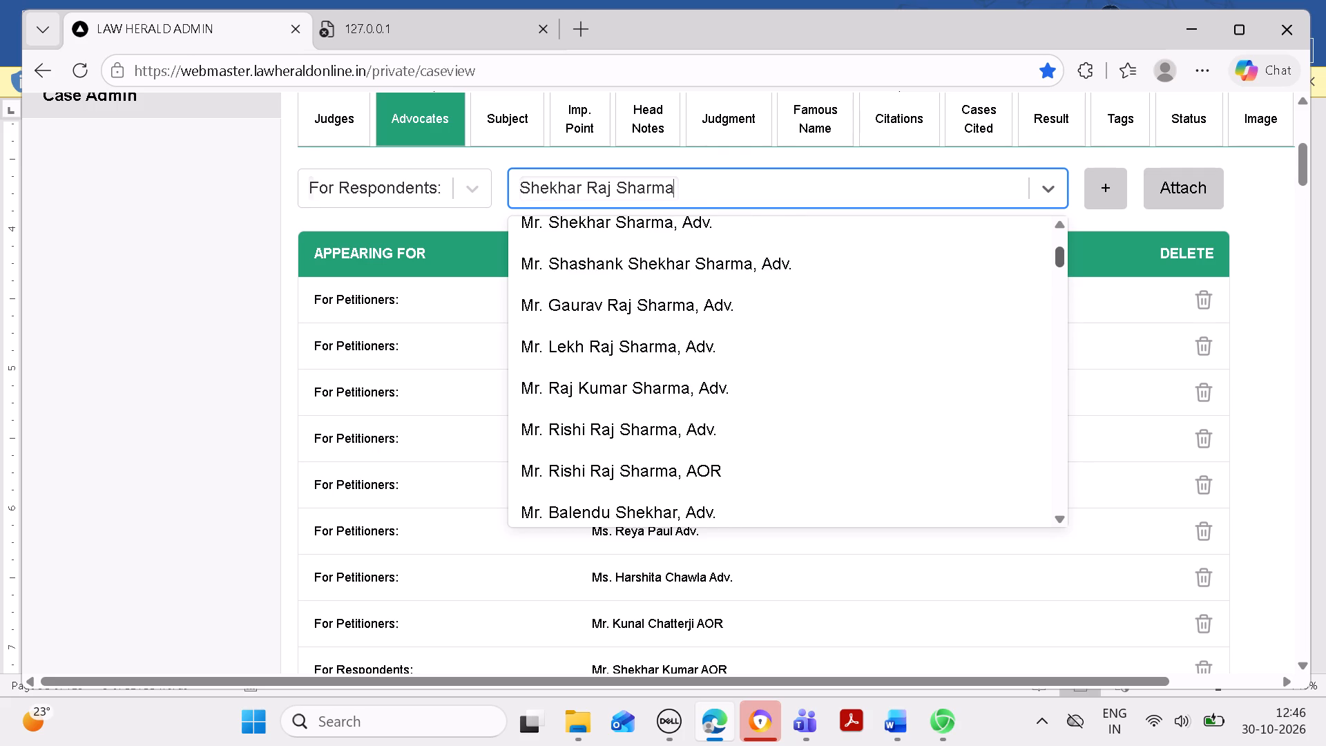
drag(1057, 257, 1054, 234)
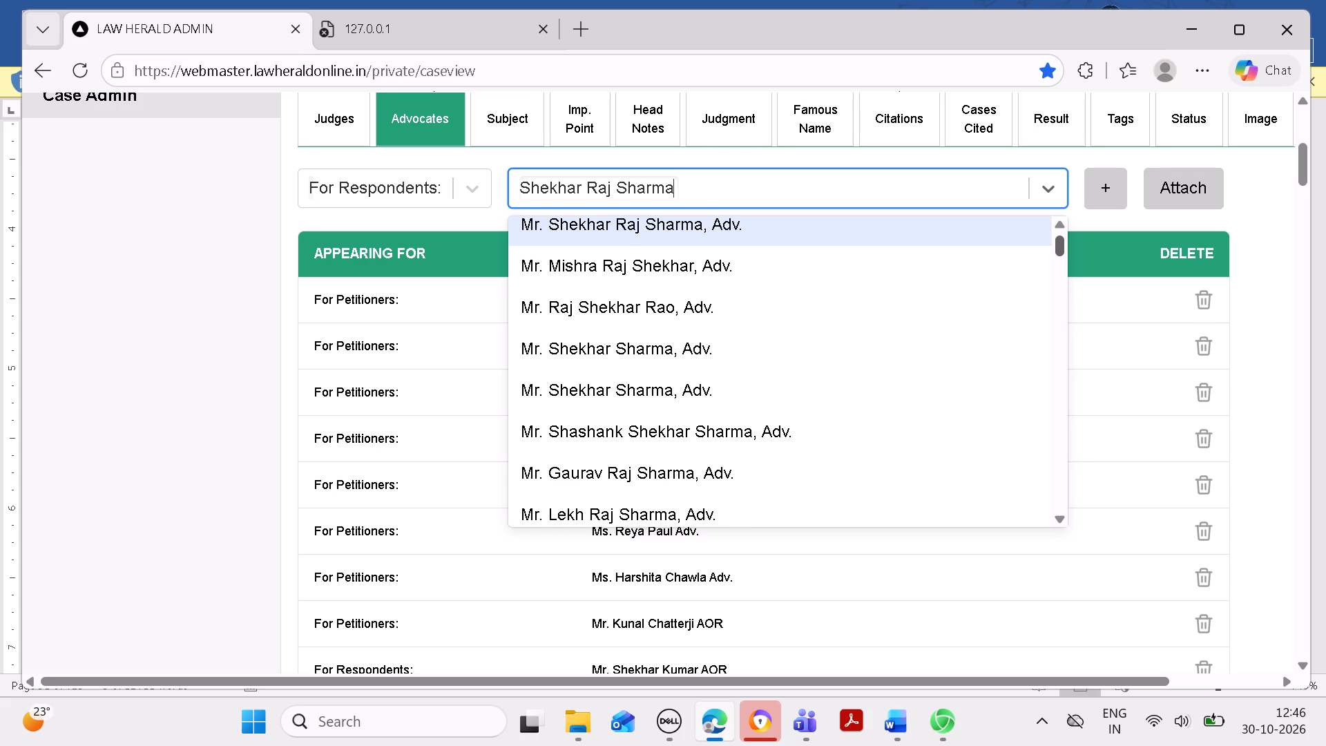
drag(1054, 234, 1049, 262)
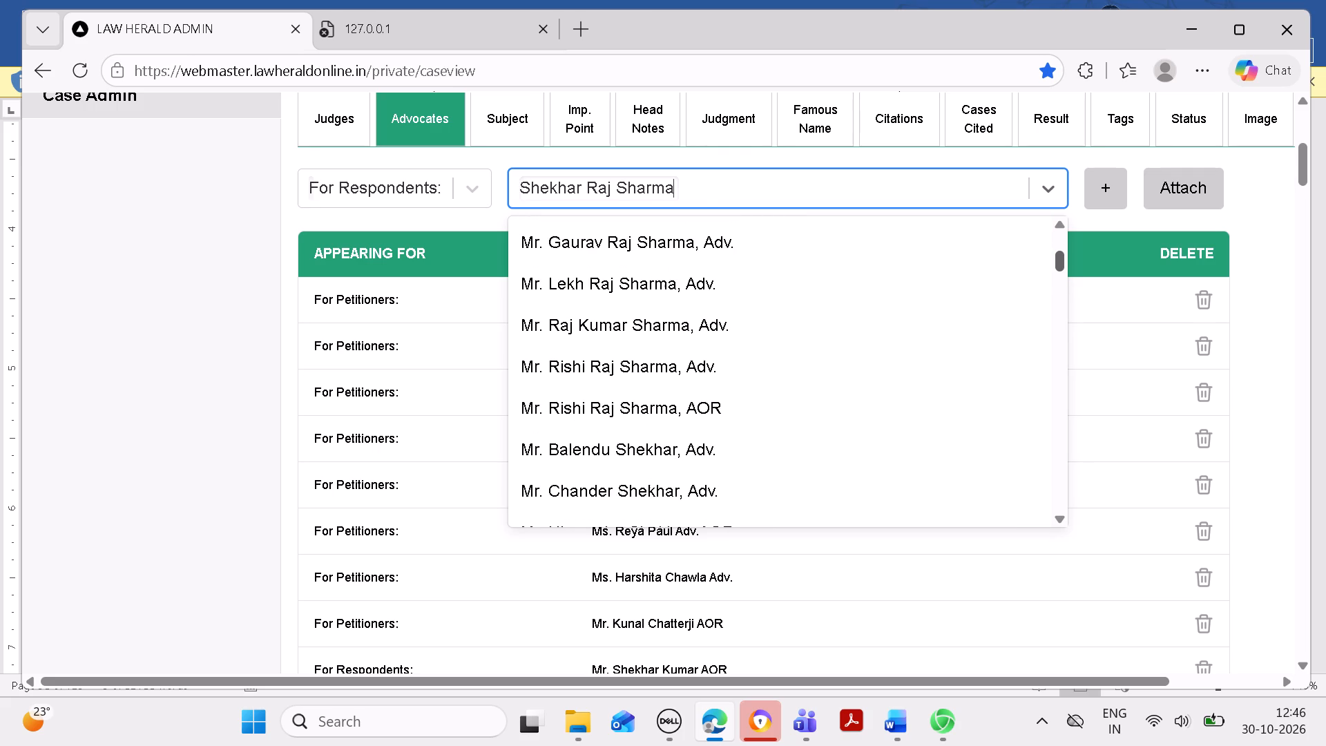
drag(1049, 262, 1047, 267)
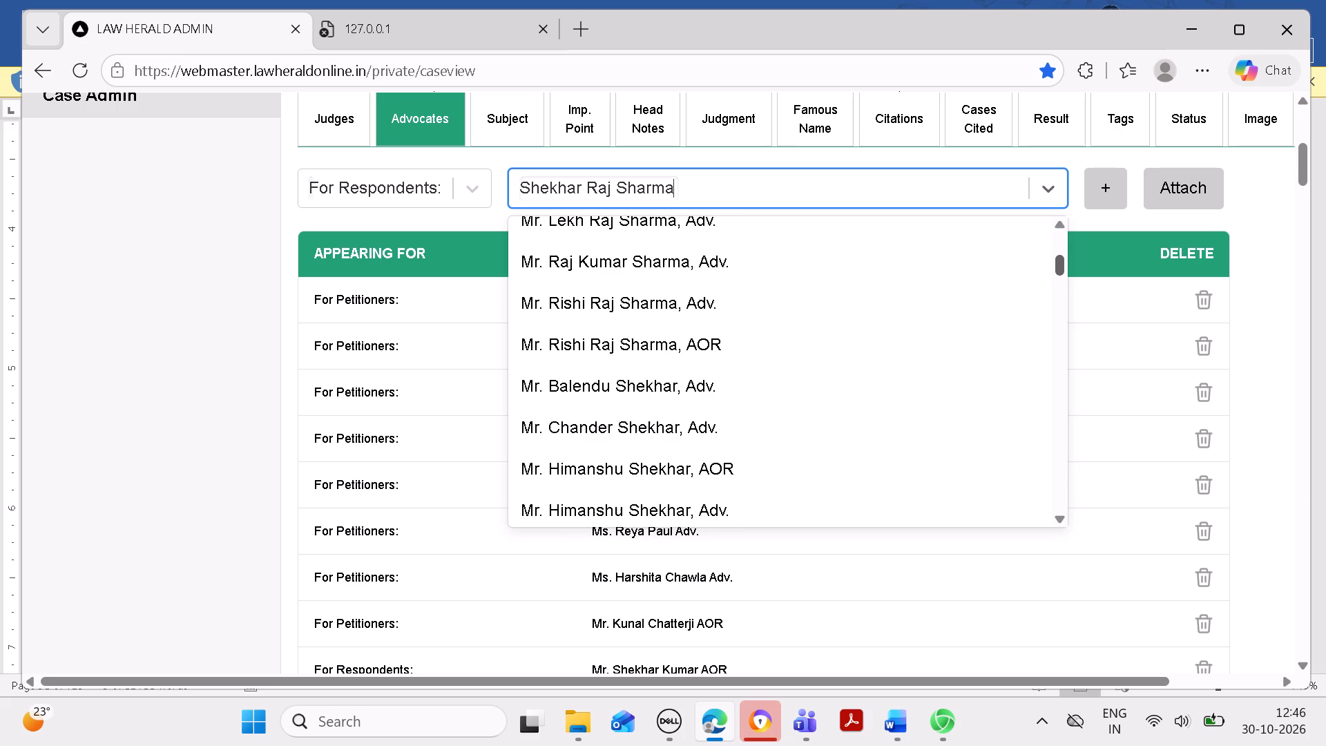
drag(1047, 267, 1041, 283)
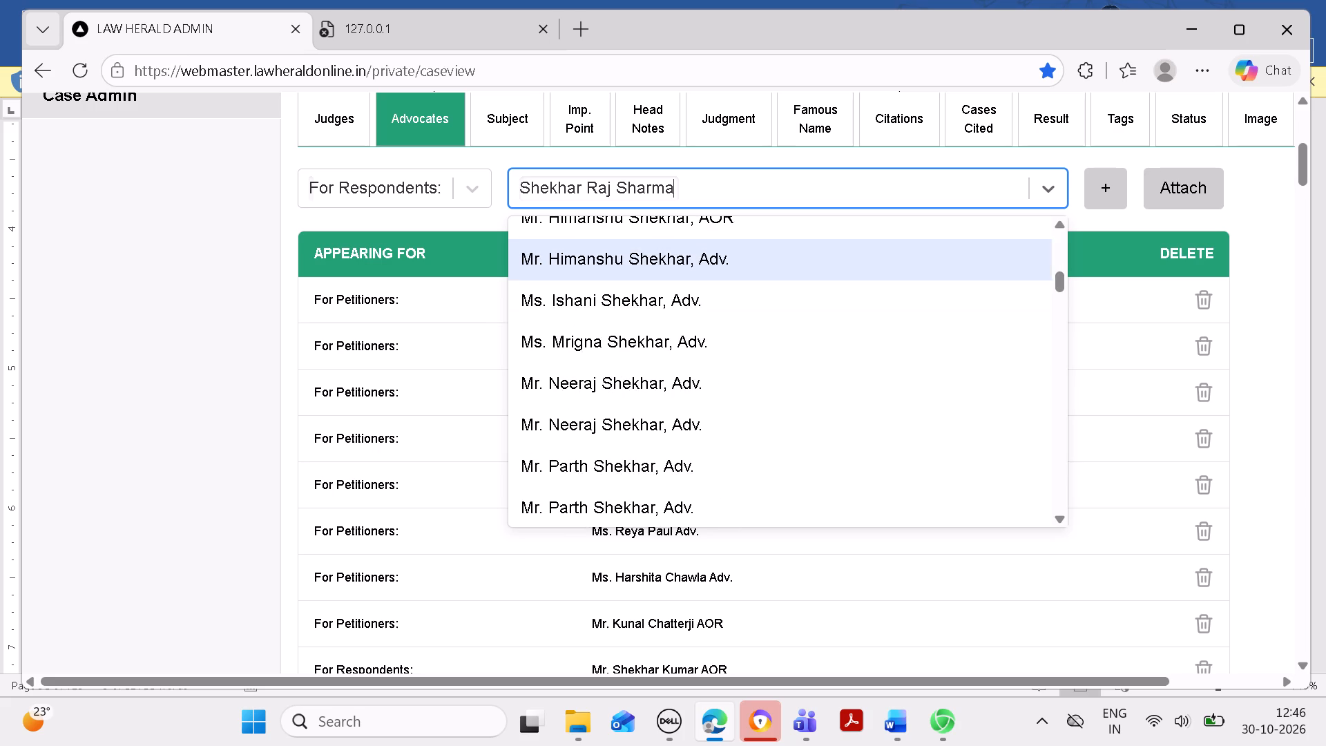
Open the Law Herald admin site in an additional browser tab, keeping the existing case record tab open.
click(584, 33)
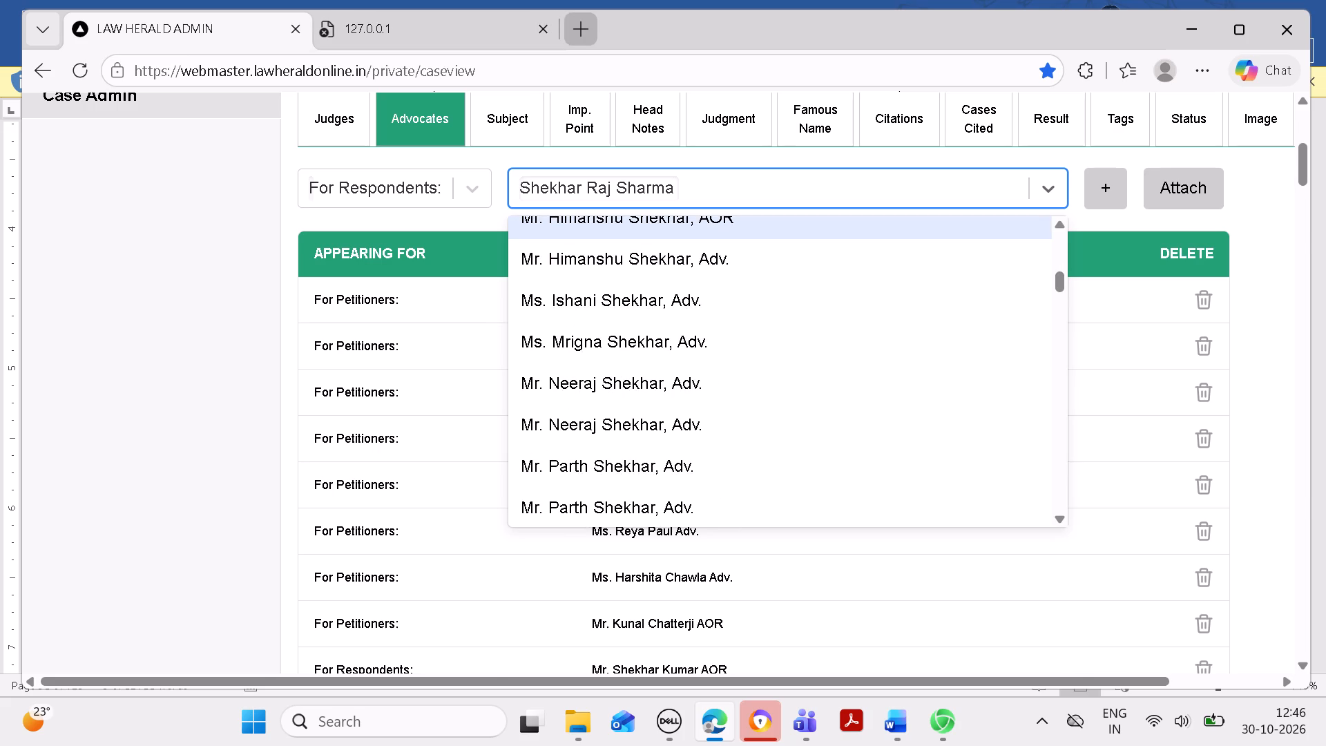
click(1166, 73)
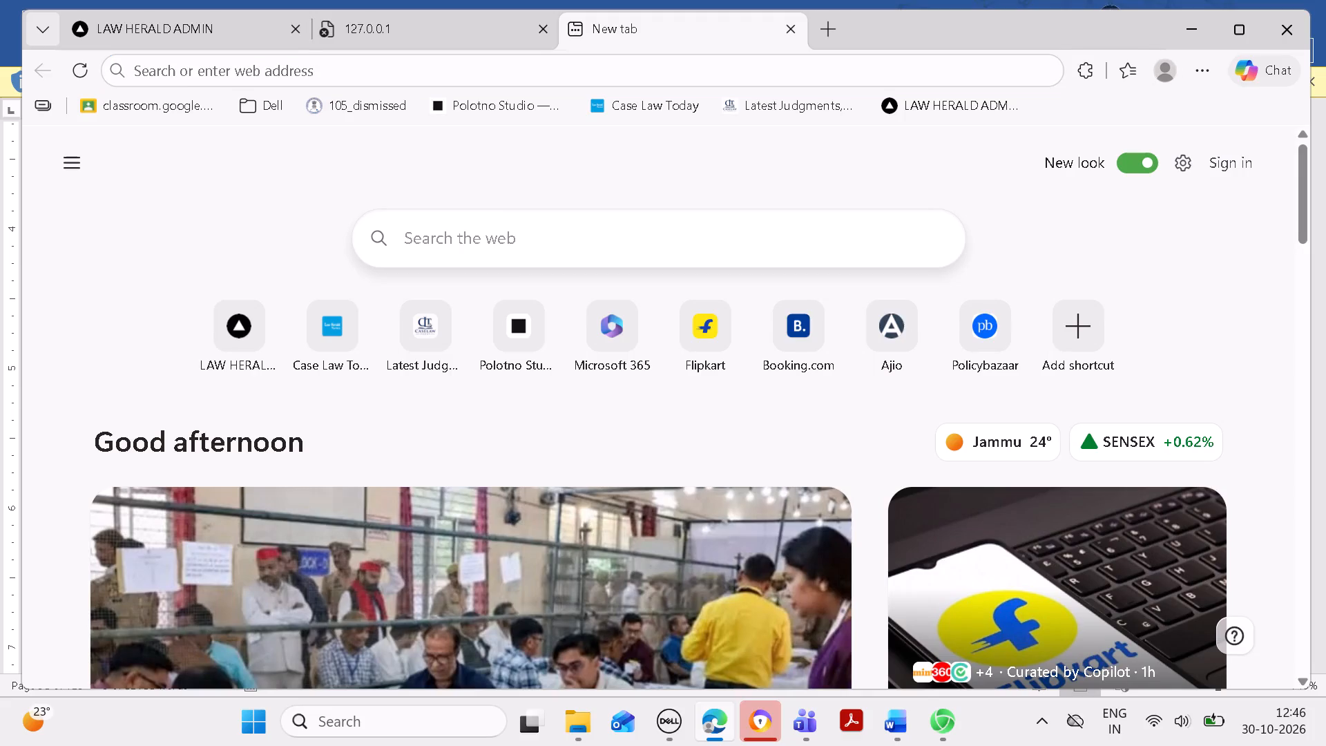
click(1129, 74)
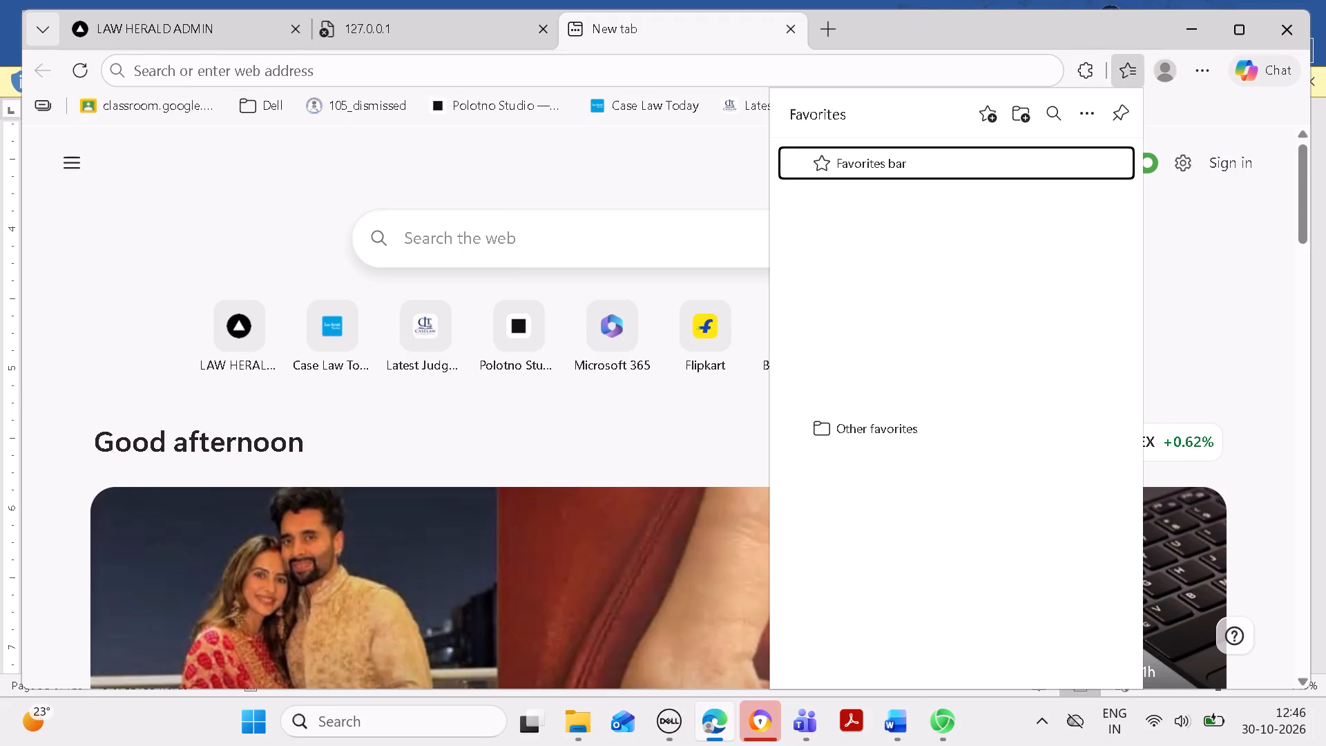
click(921, 388)
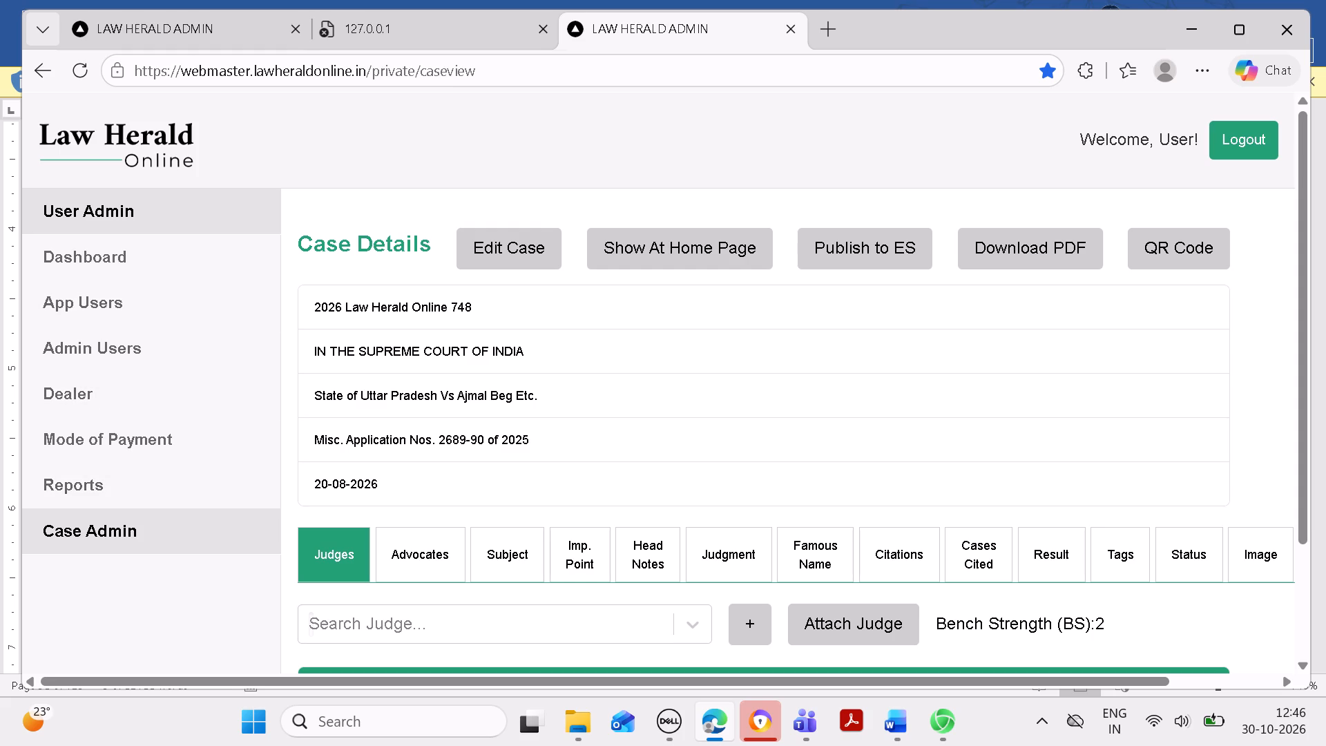
click(200, 26)
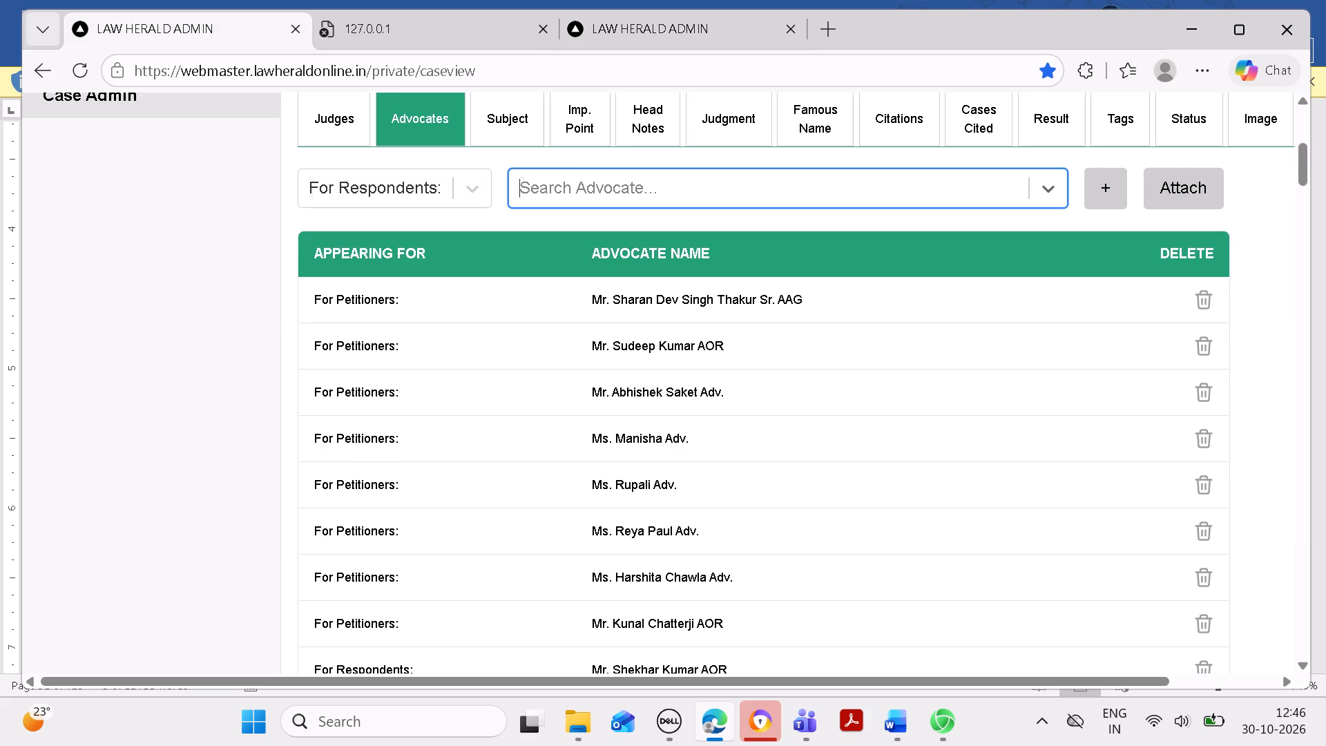
click(637, 22)
Open the Advocates master list from the Case Admin section in the new tab.
click(144, 537)
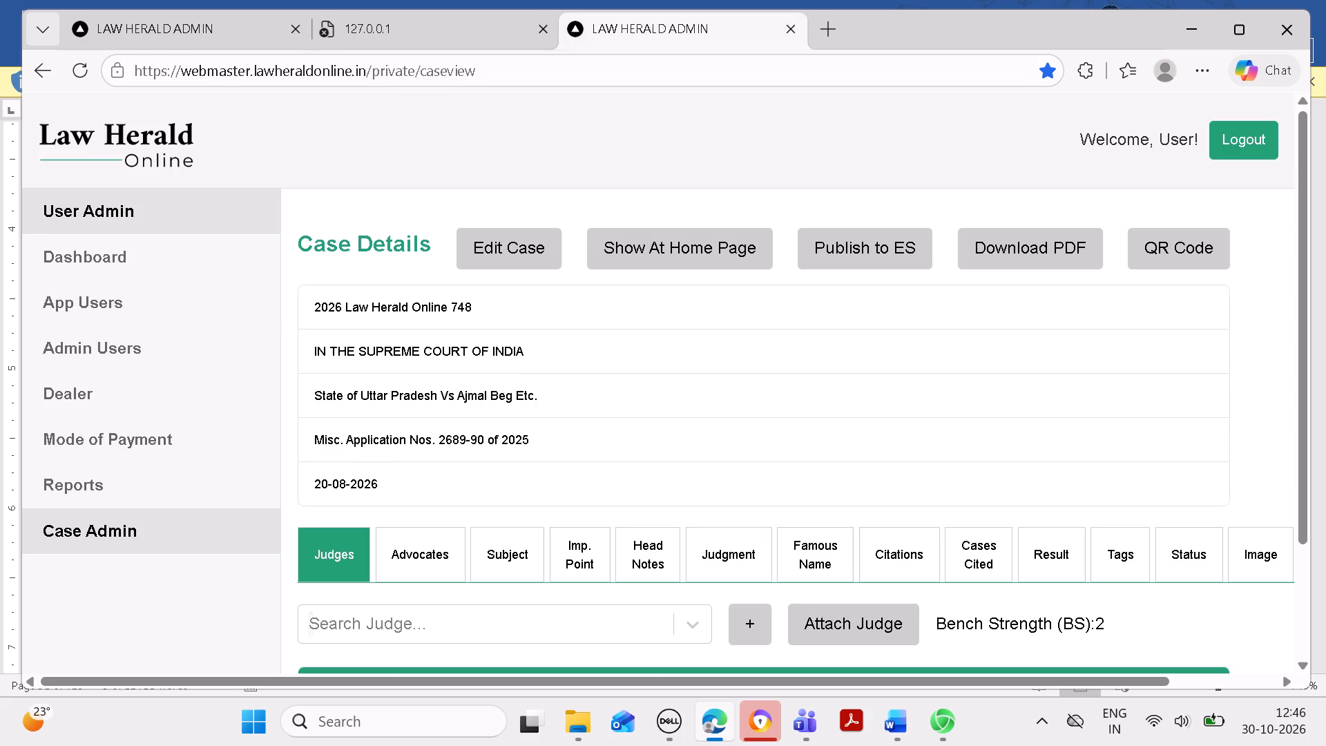
scroll(119, 568, down, 2)
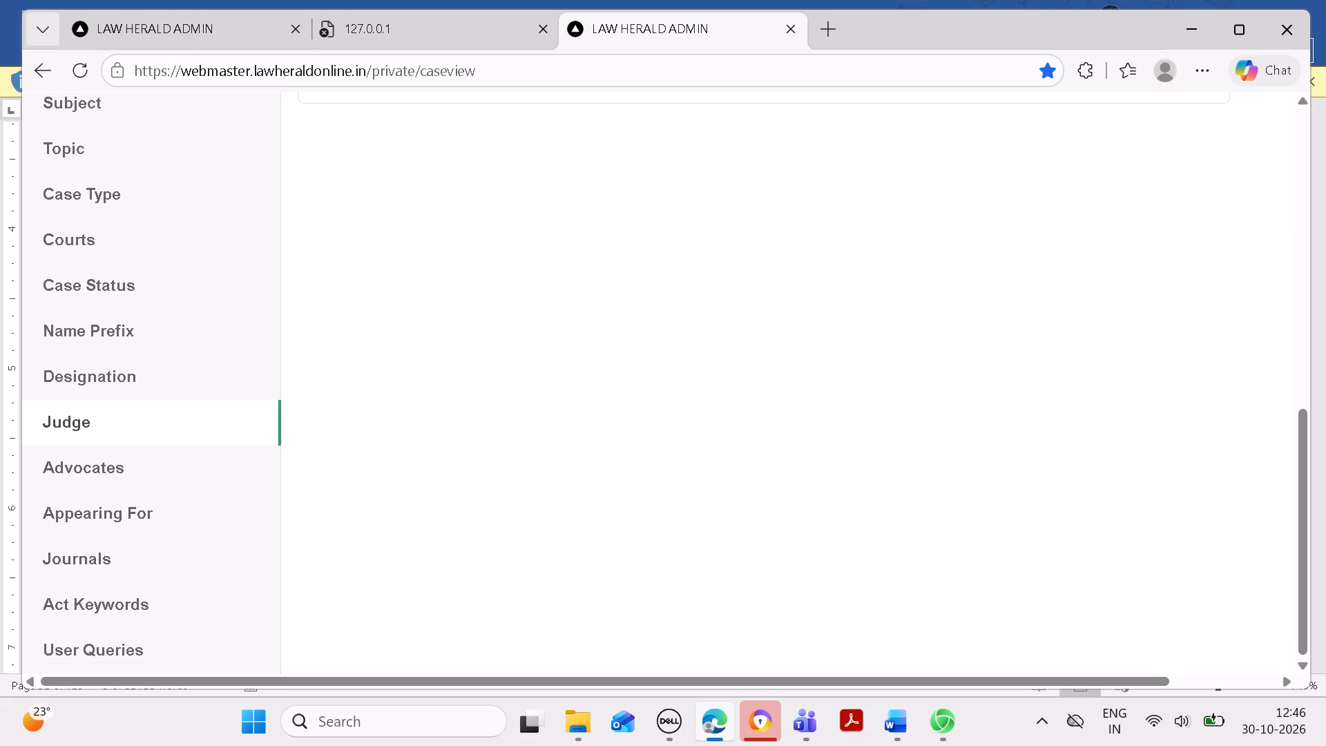
scroll(133, 426, down, 3)
scroll(120, 509, down, 2)
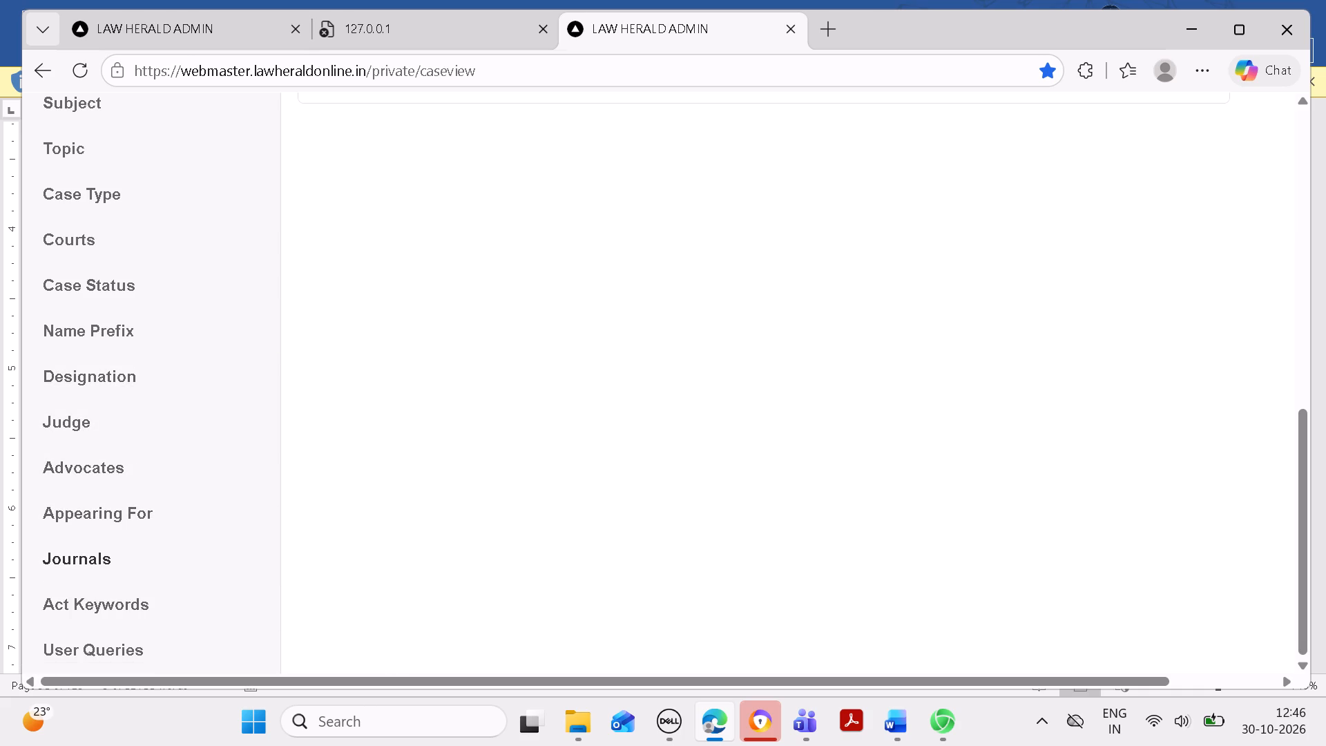
drag(278, 561, 278, 481)
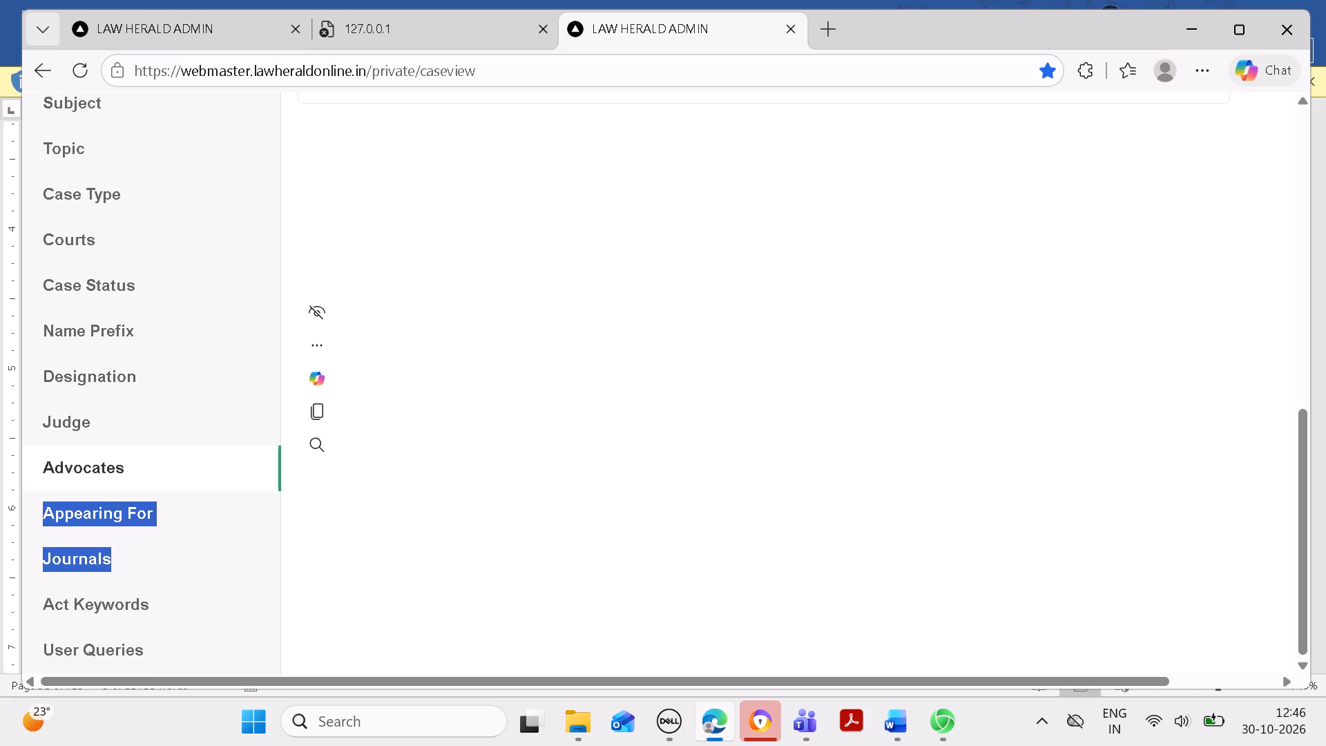
scroll(213, 547, down, 11)
scroll(189, 415, down, 2)
click(133, 459)
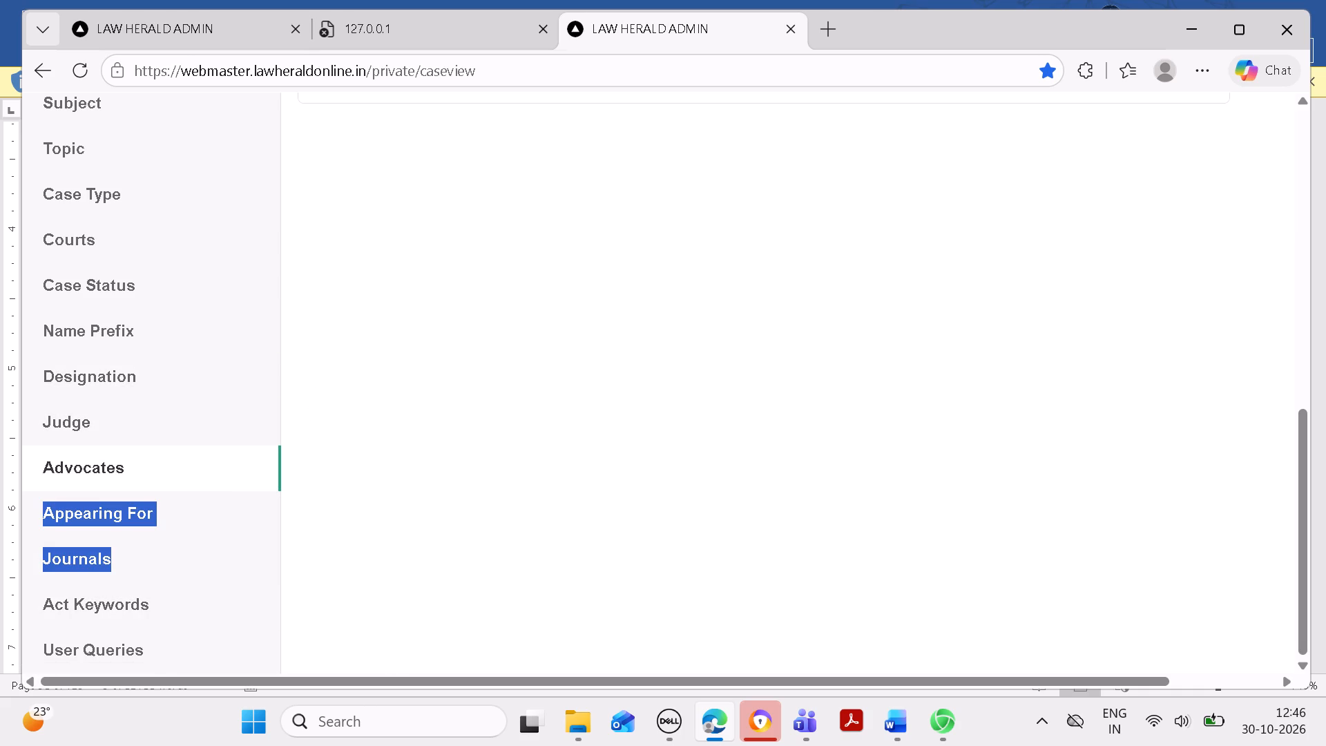
click(134, 458)
click(108, 463)
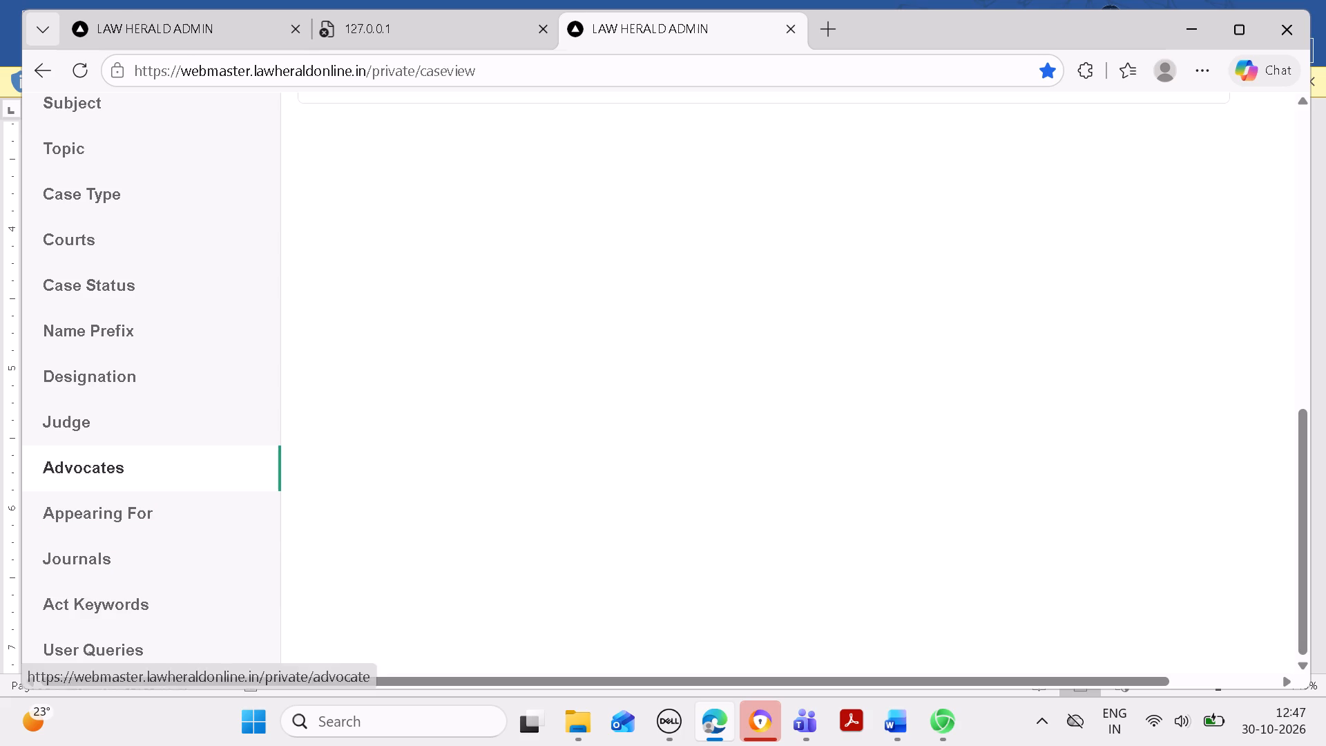
Search the Advocates master list for Mr. Sharma's copied full name.
click(413, 247)
click(519, 206)
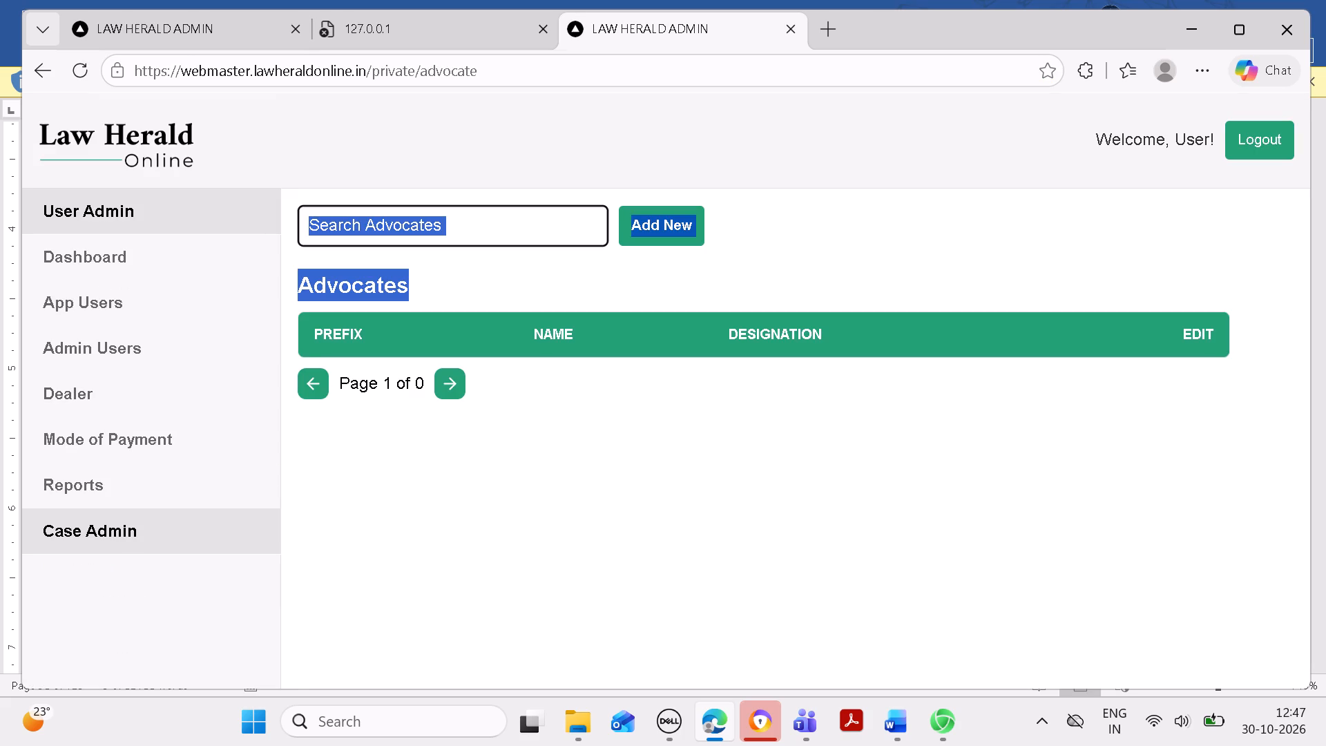
ctrl+click(511, 229)
key(ctrl+v)
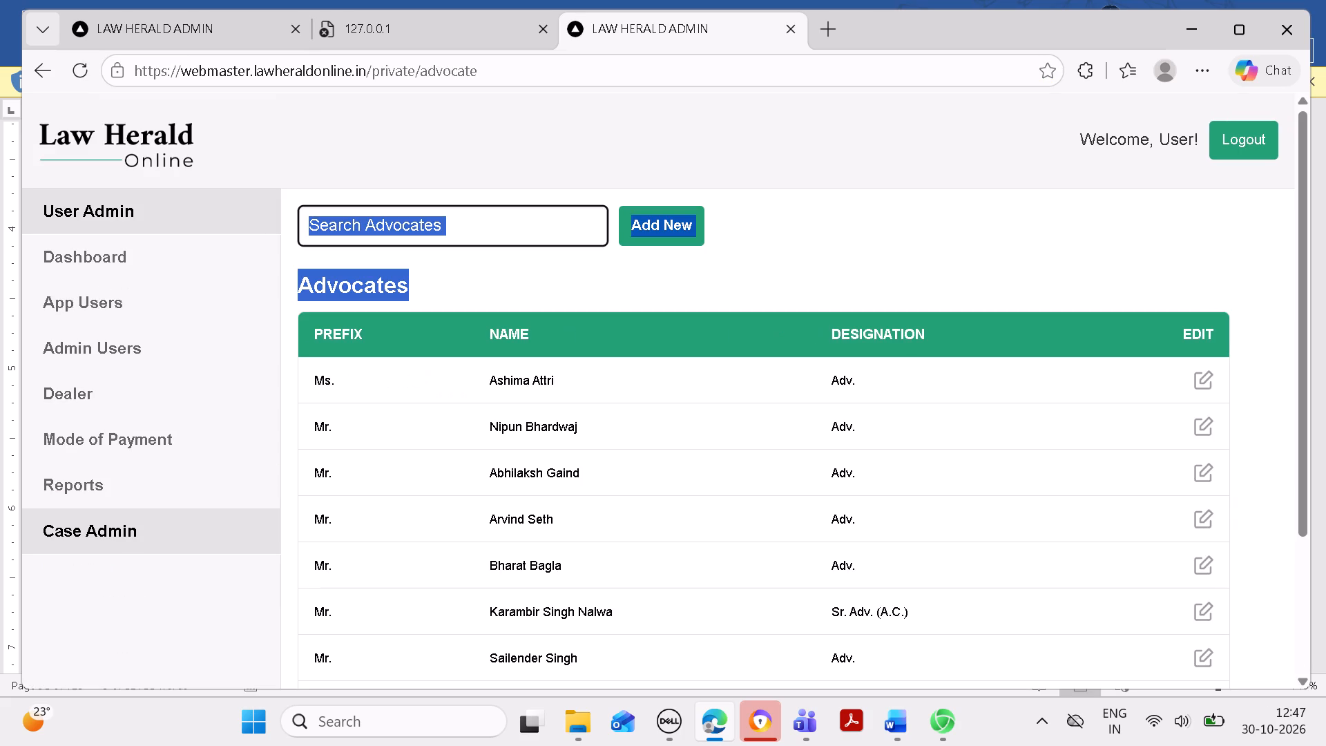
double_click(508, 231)
double_click(507, 227)
click(509, 225)
key(ctrl+v)
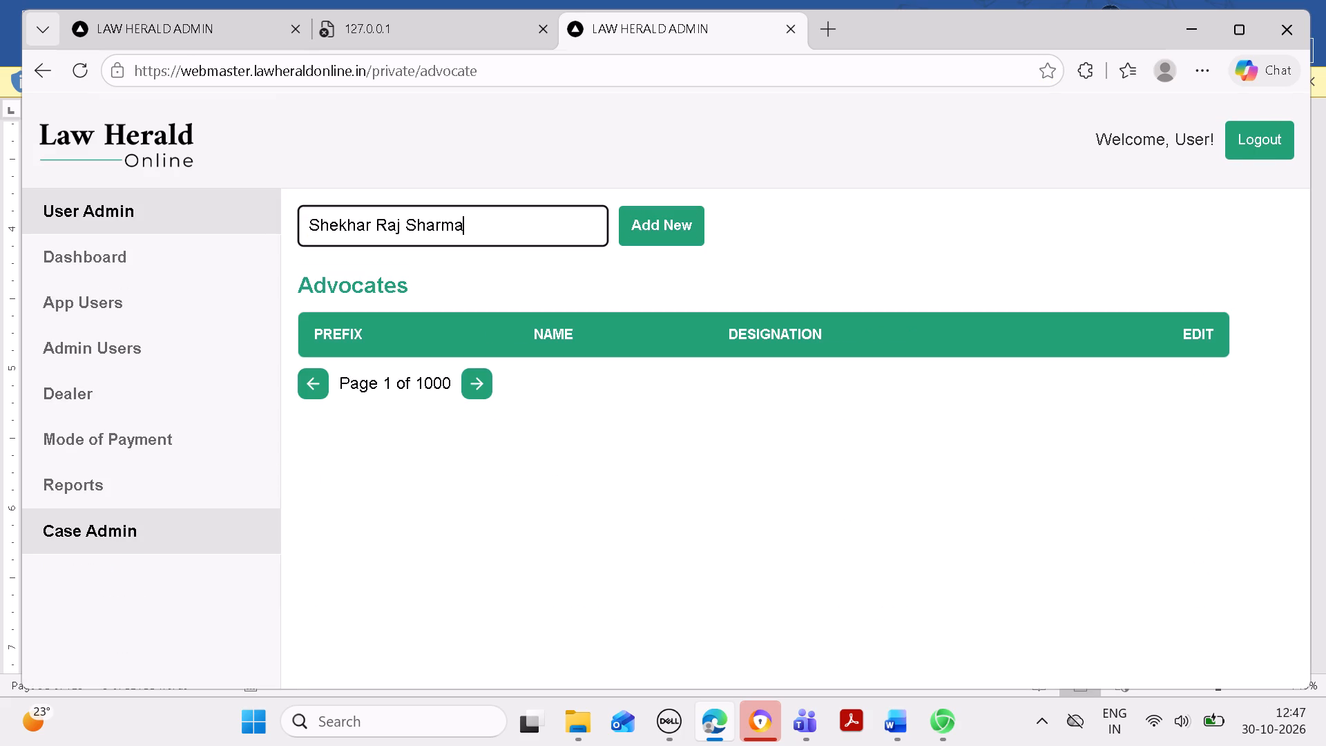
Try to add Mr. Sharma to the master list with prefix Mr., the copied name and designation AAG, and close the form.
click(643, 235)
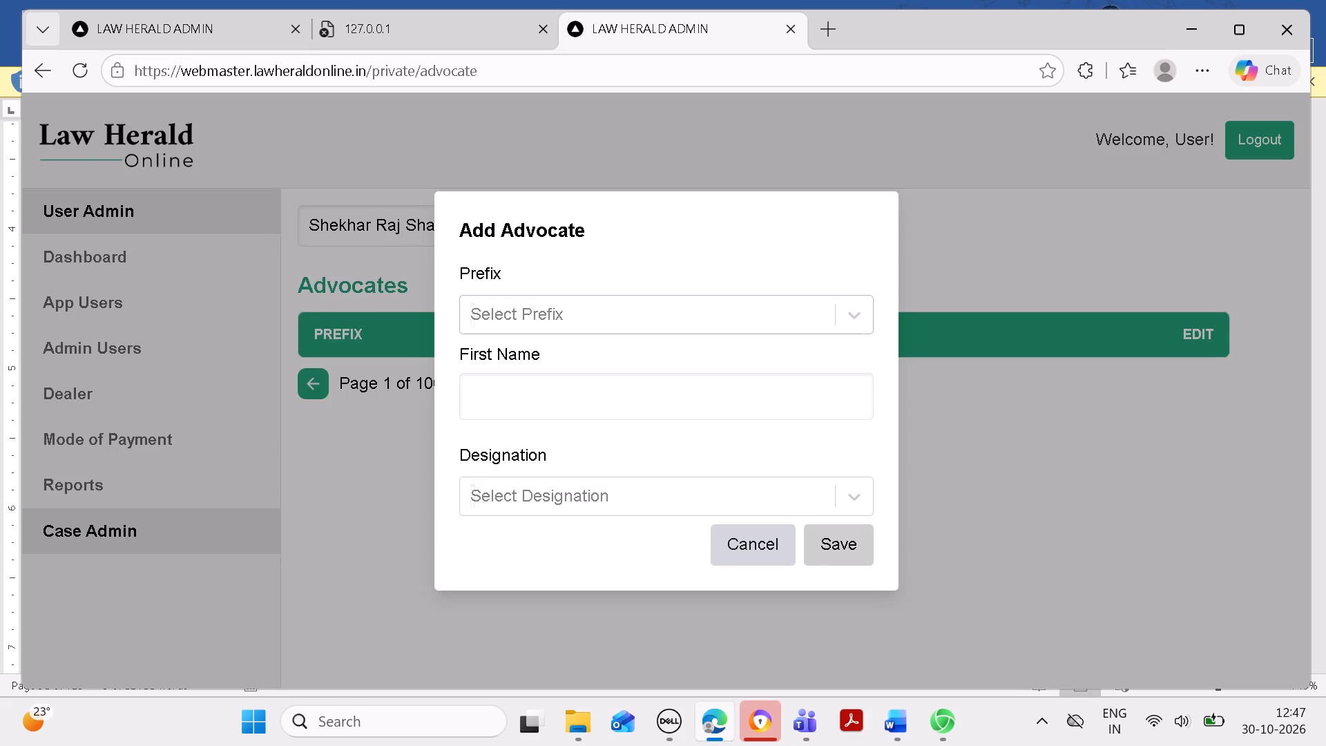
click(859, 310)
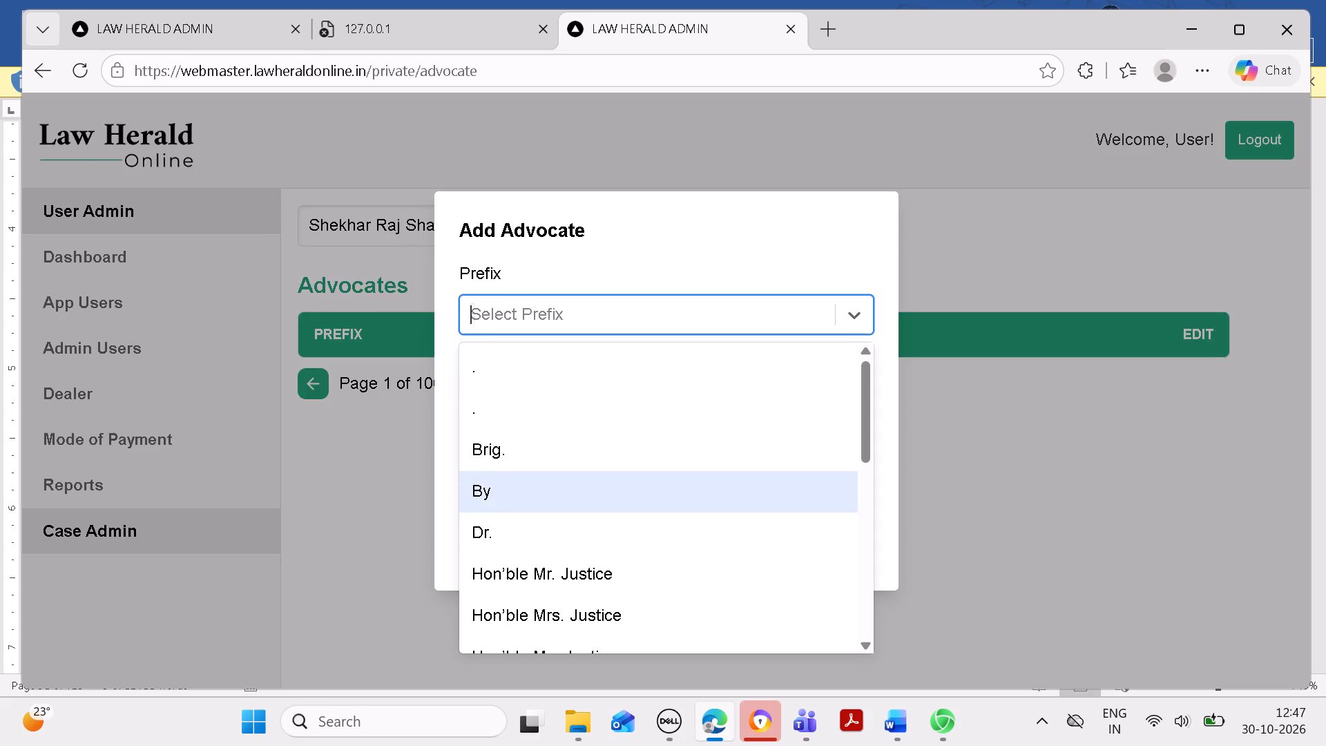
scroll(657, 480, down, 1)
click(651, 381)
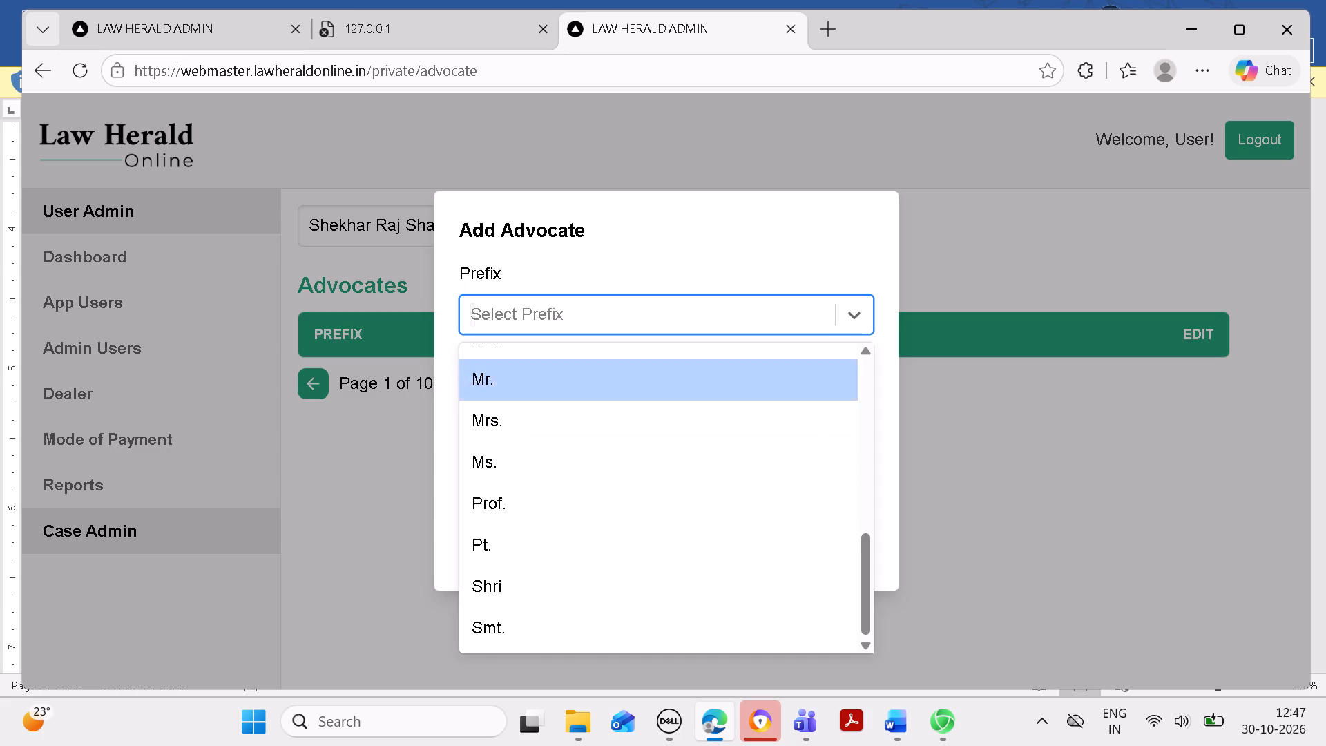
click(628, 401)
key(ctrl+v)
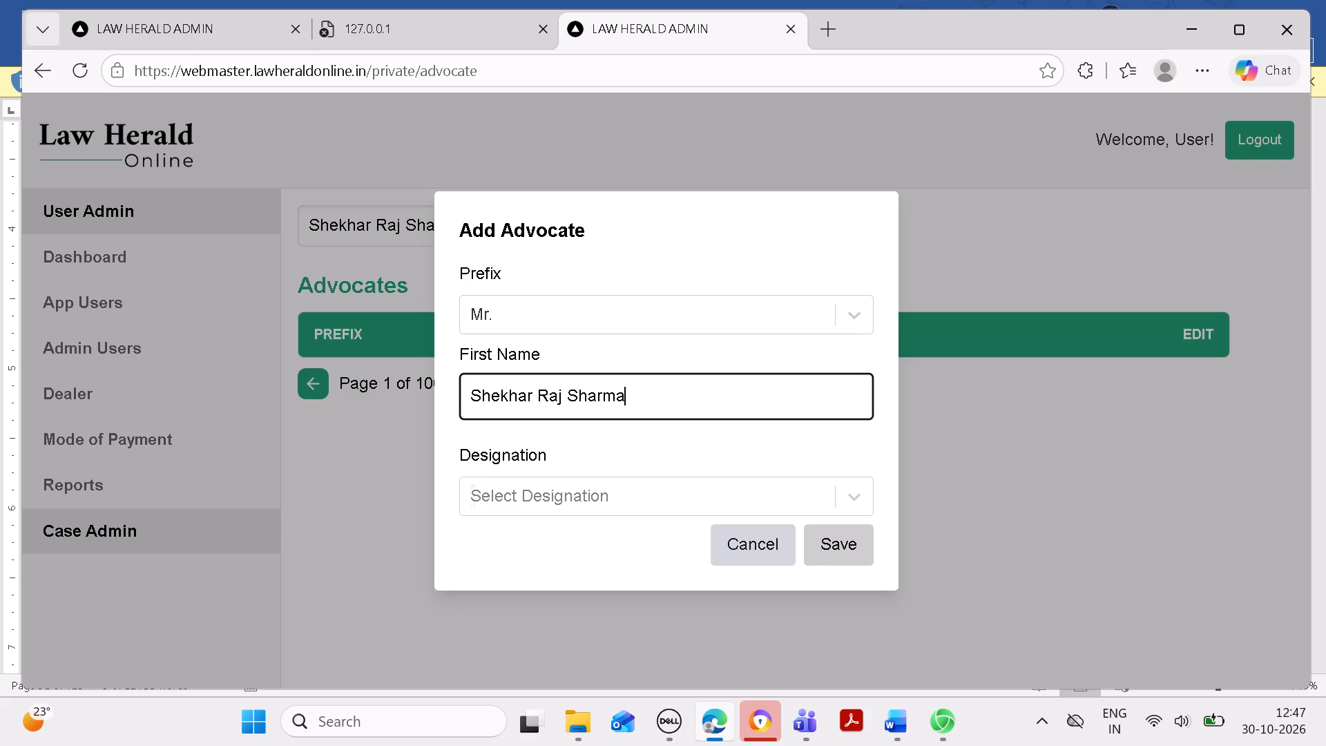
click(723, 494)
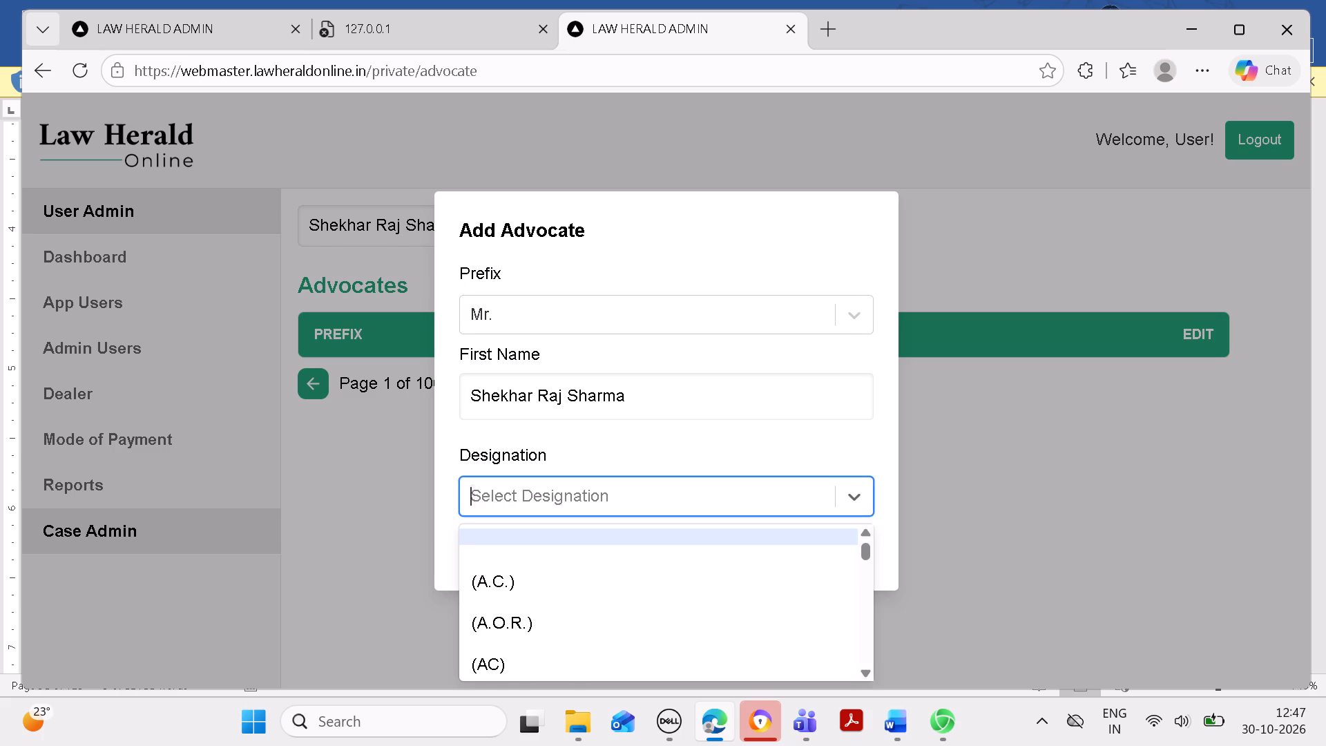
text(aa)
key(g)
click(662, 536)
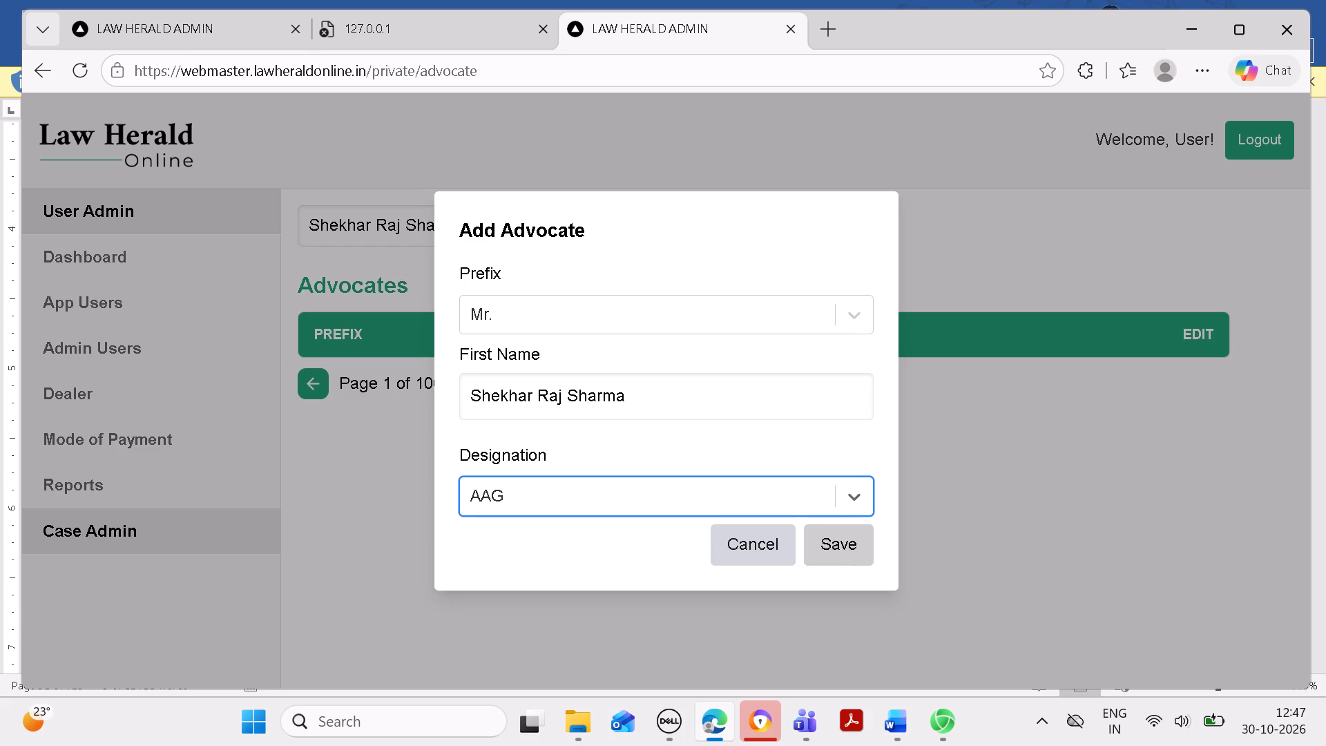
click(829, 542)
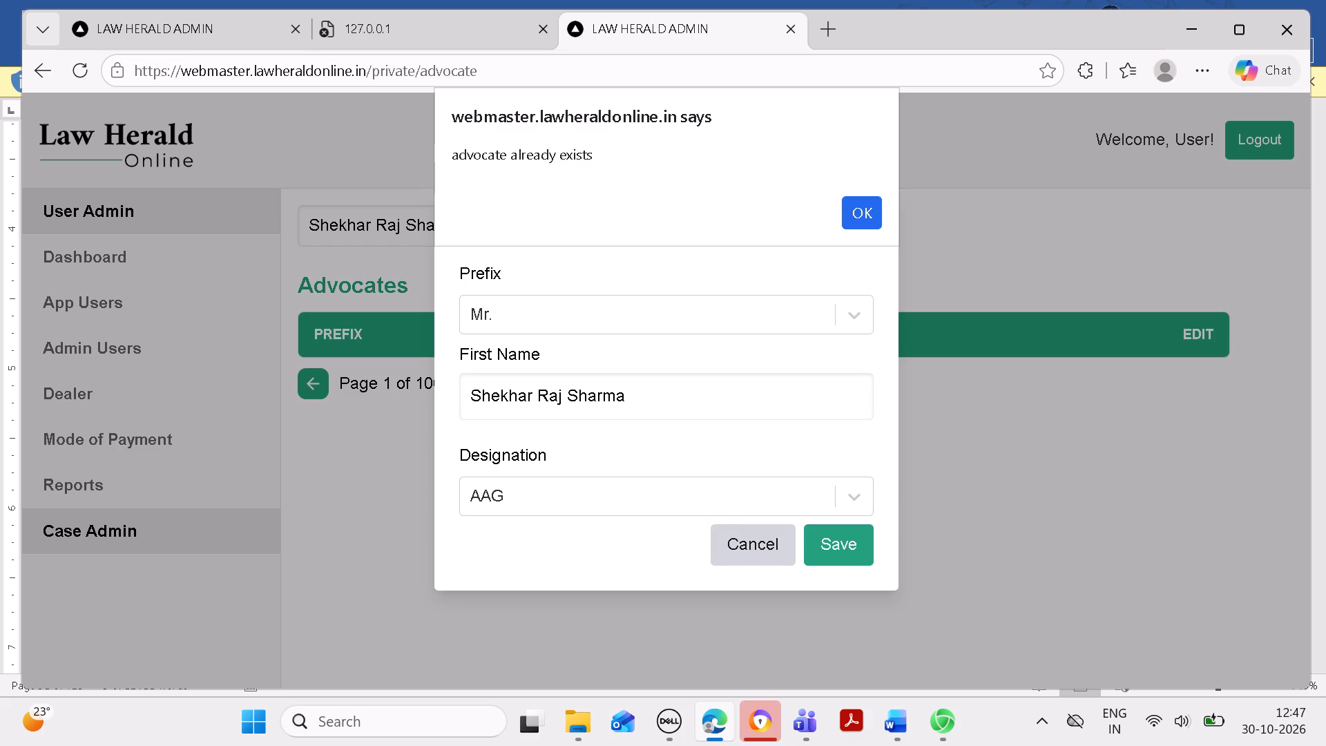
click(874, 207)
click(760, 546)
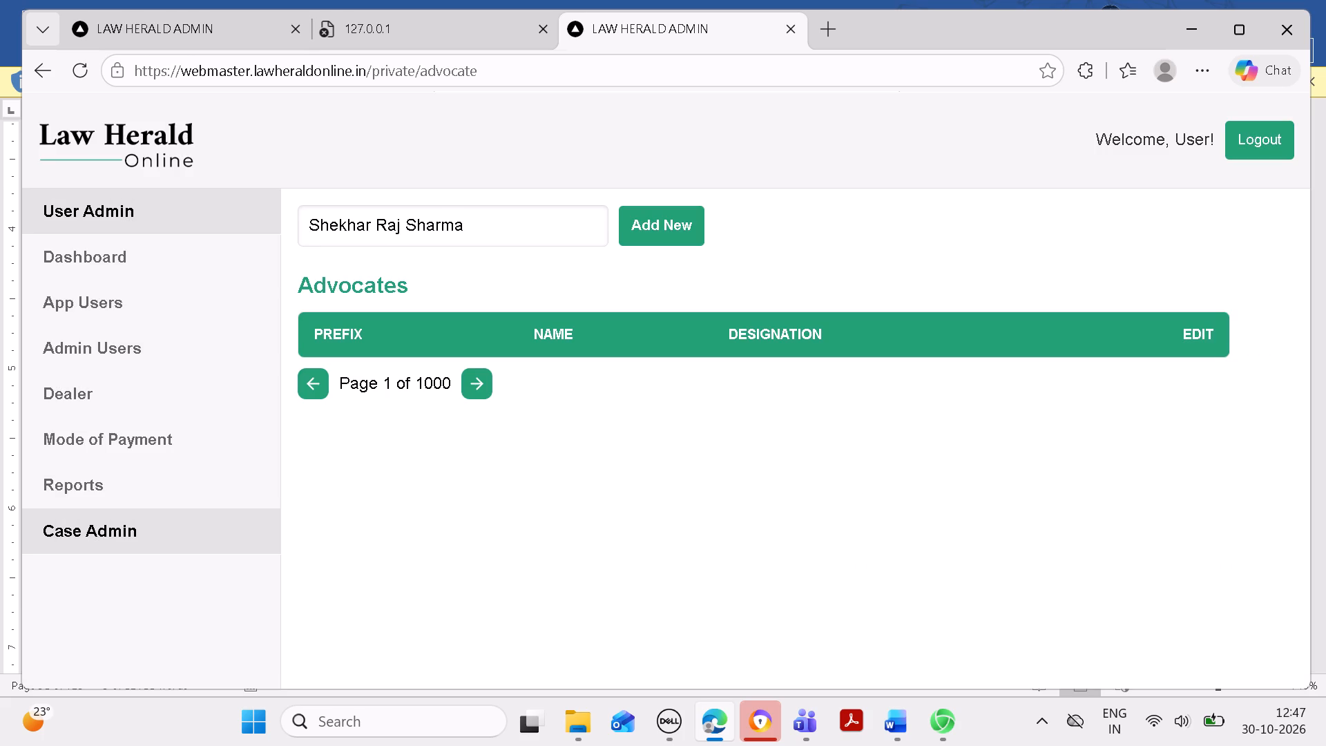
Shorten the advocate search to "Shekha" and examine the result pages for Mr. Sharma's entry.
click(550, 226)
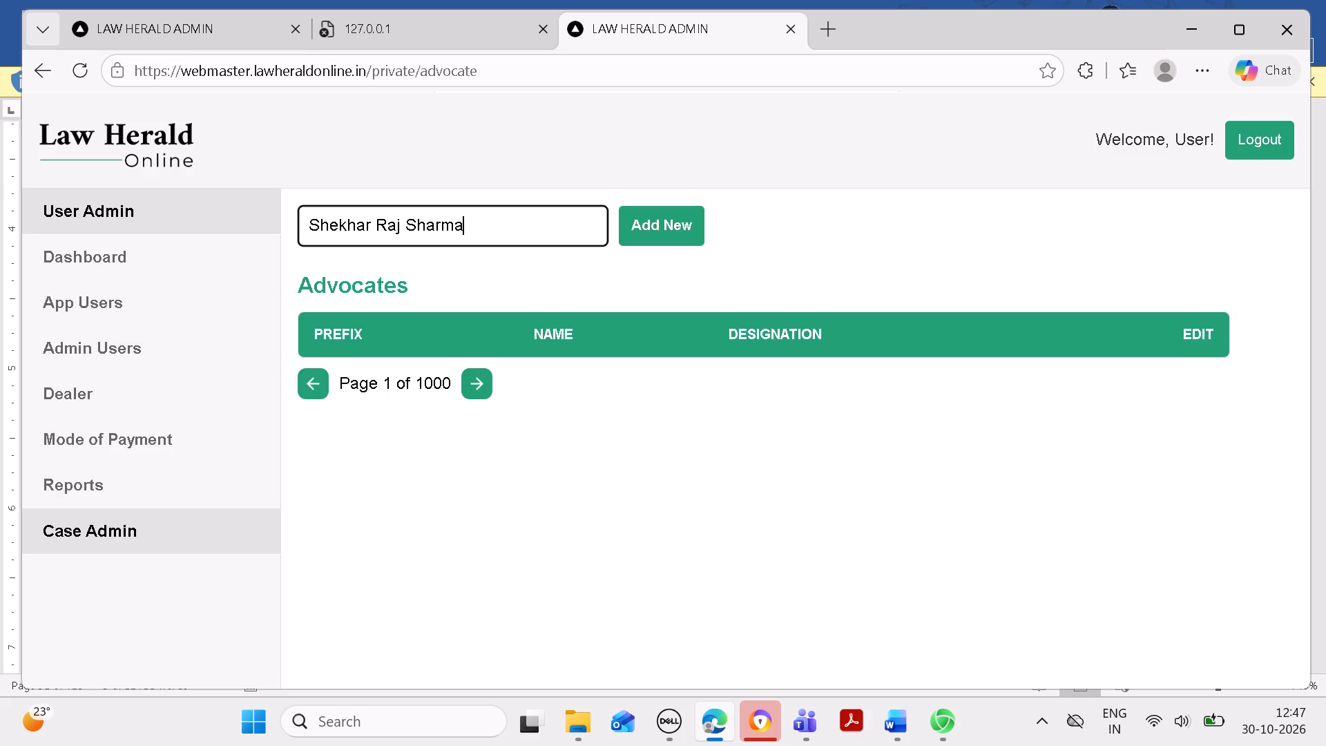
key(BackSpace)
key(BackSpace)
key(BackSpace)
key(BackSpace)
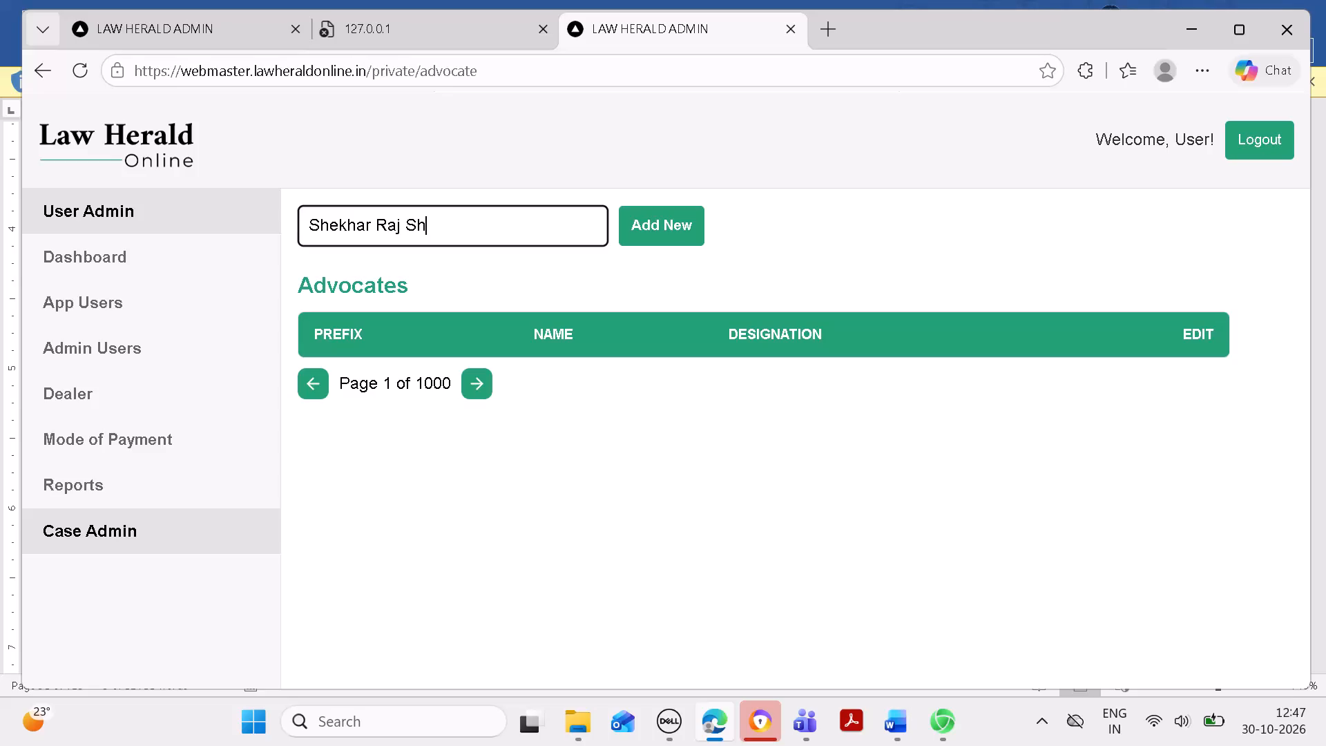
key(BackSpace)
key(BackSpace)
key(BackSpace)
key(BackSpace)
key(BackSpace)
key(BackSpace)
key(BackSpace)
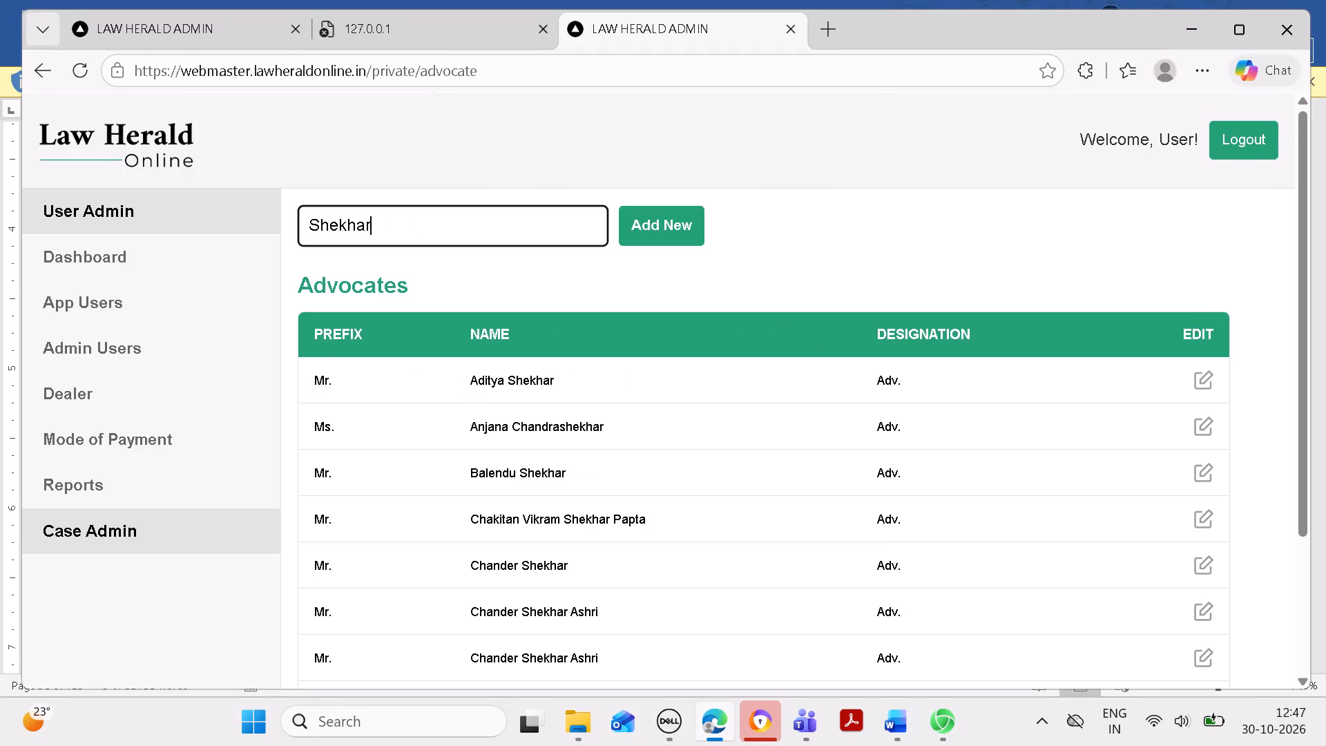
key(BackSpace)
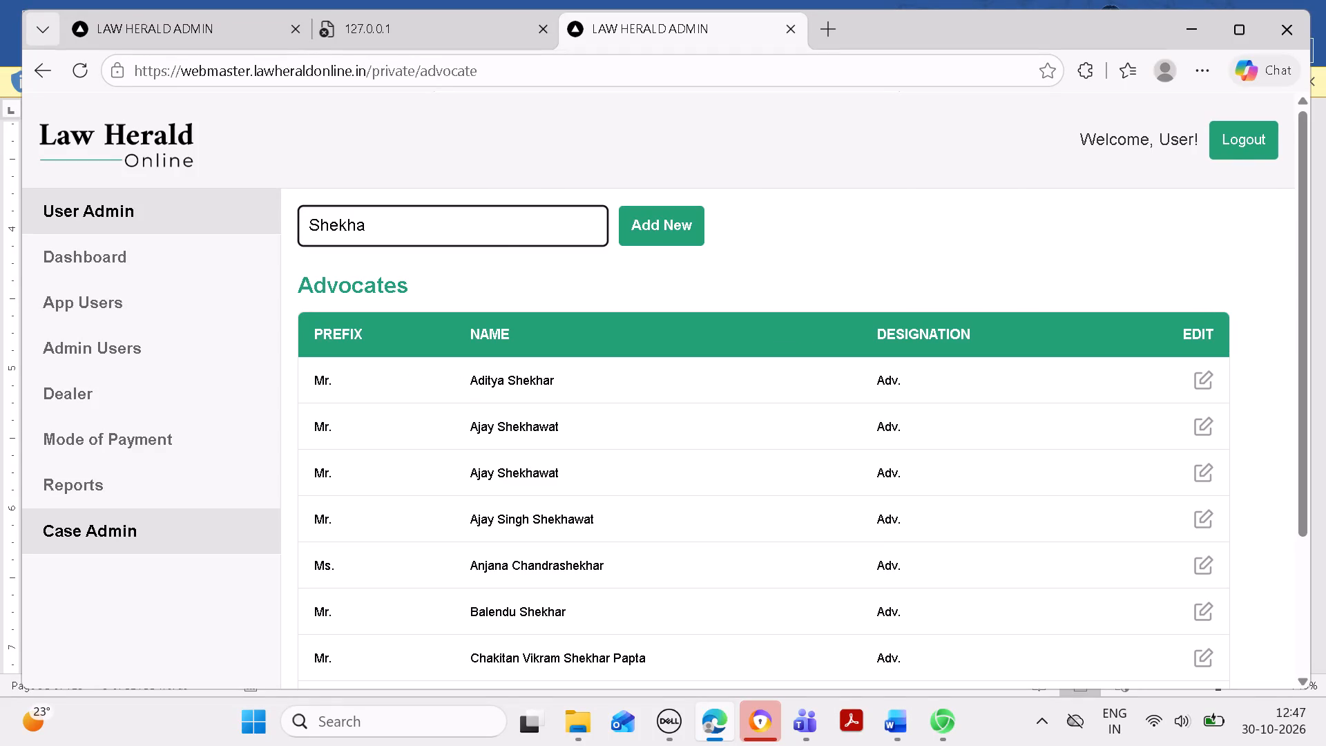
scroll(1291, 429, down, 7)
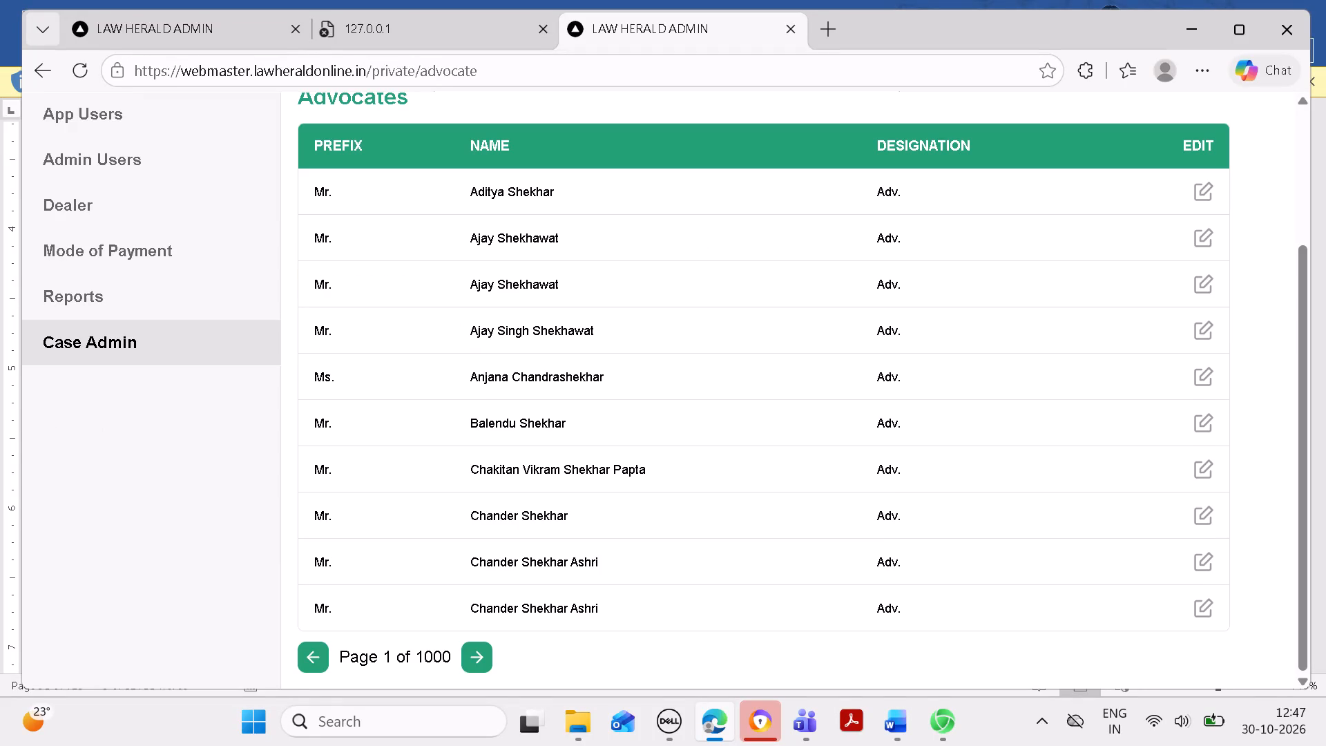
triple_click(488, 654)
double_click(488, 652)
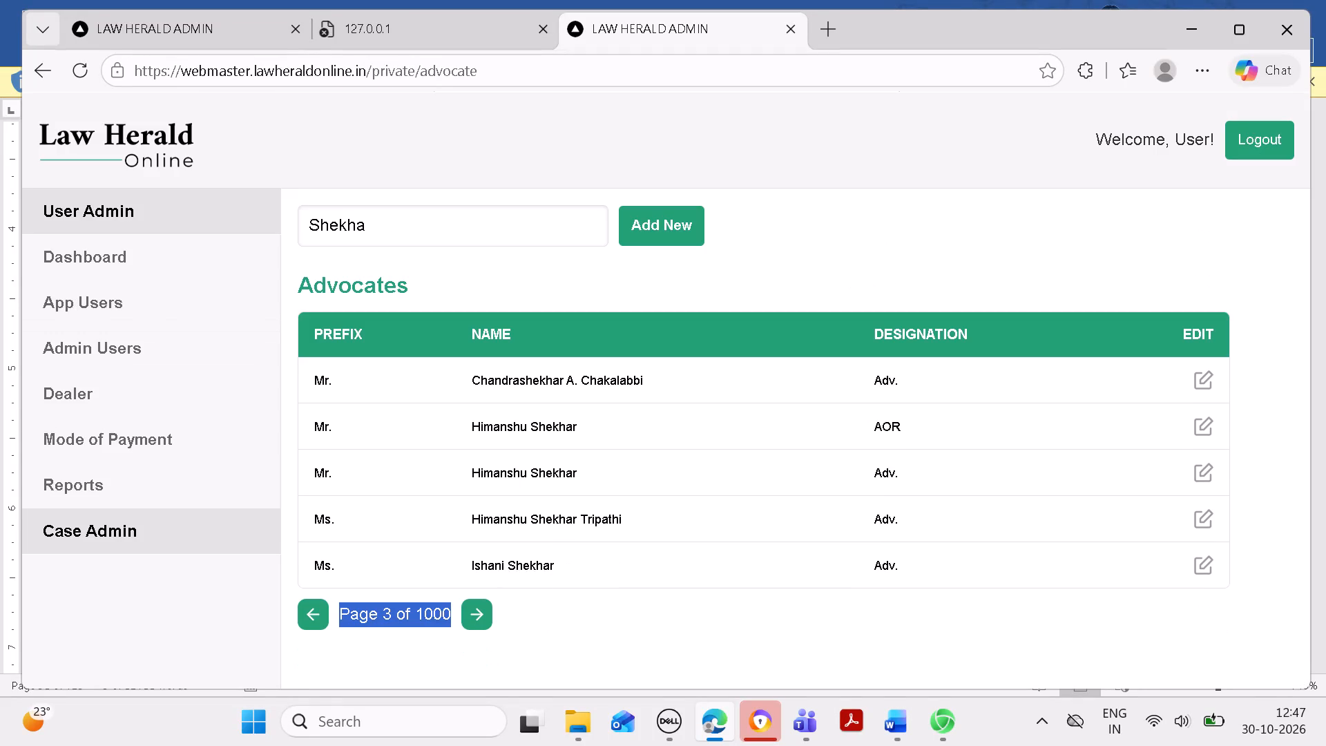
triple_click(483, 622)
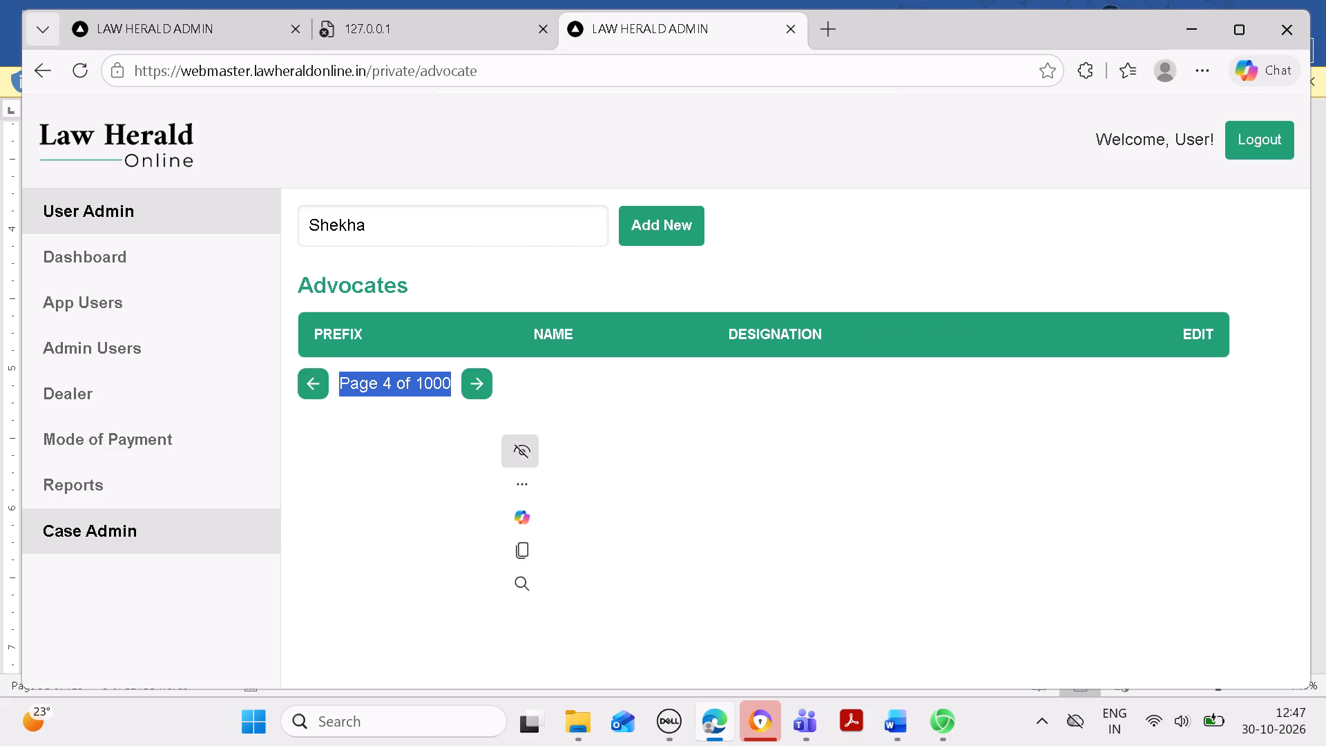
click(491, 381)
triple_click(477, 377)
double_click(475, 376)
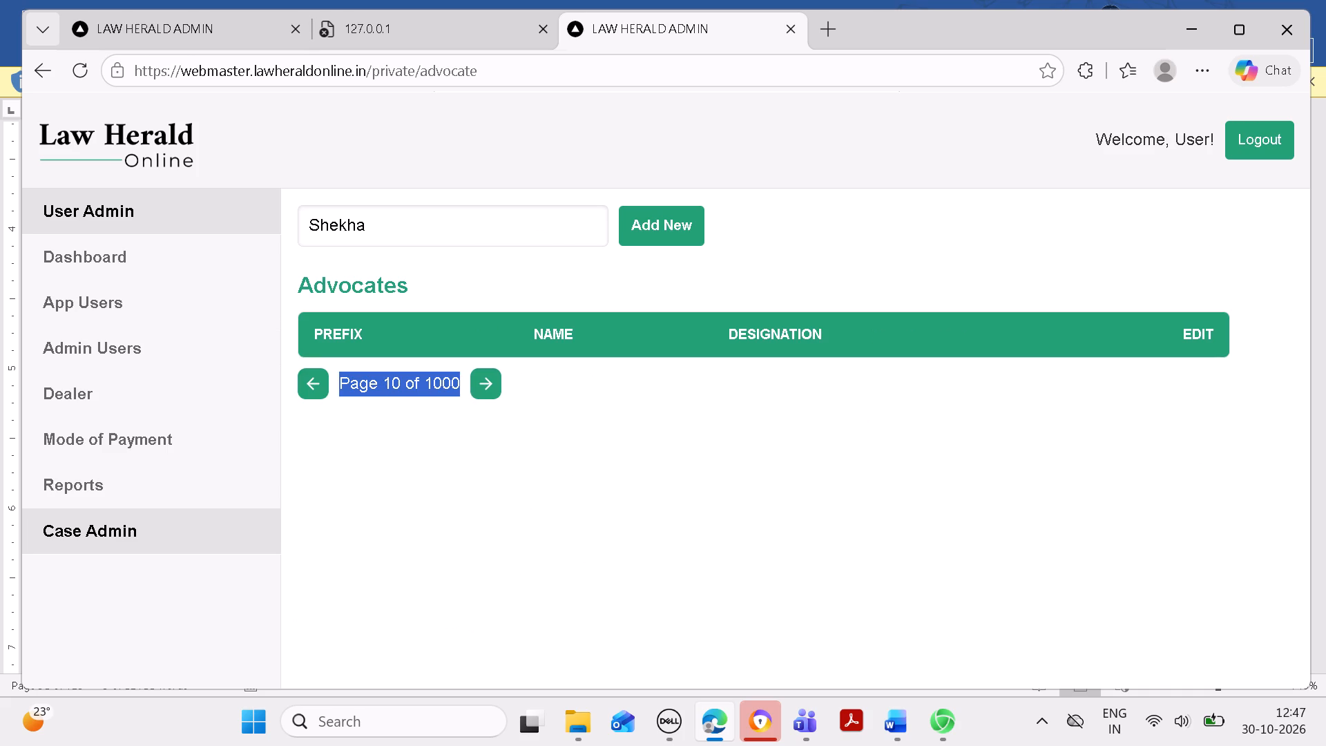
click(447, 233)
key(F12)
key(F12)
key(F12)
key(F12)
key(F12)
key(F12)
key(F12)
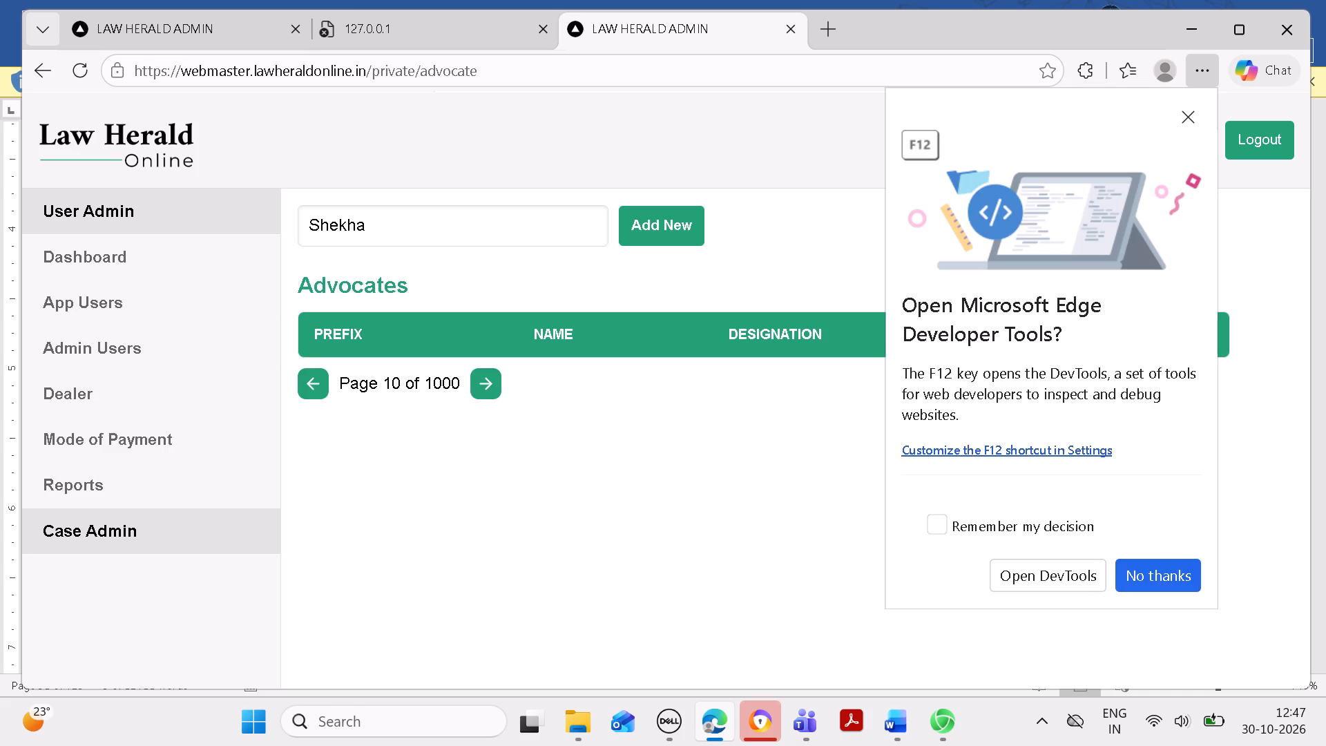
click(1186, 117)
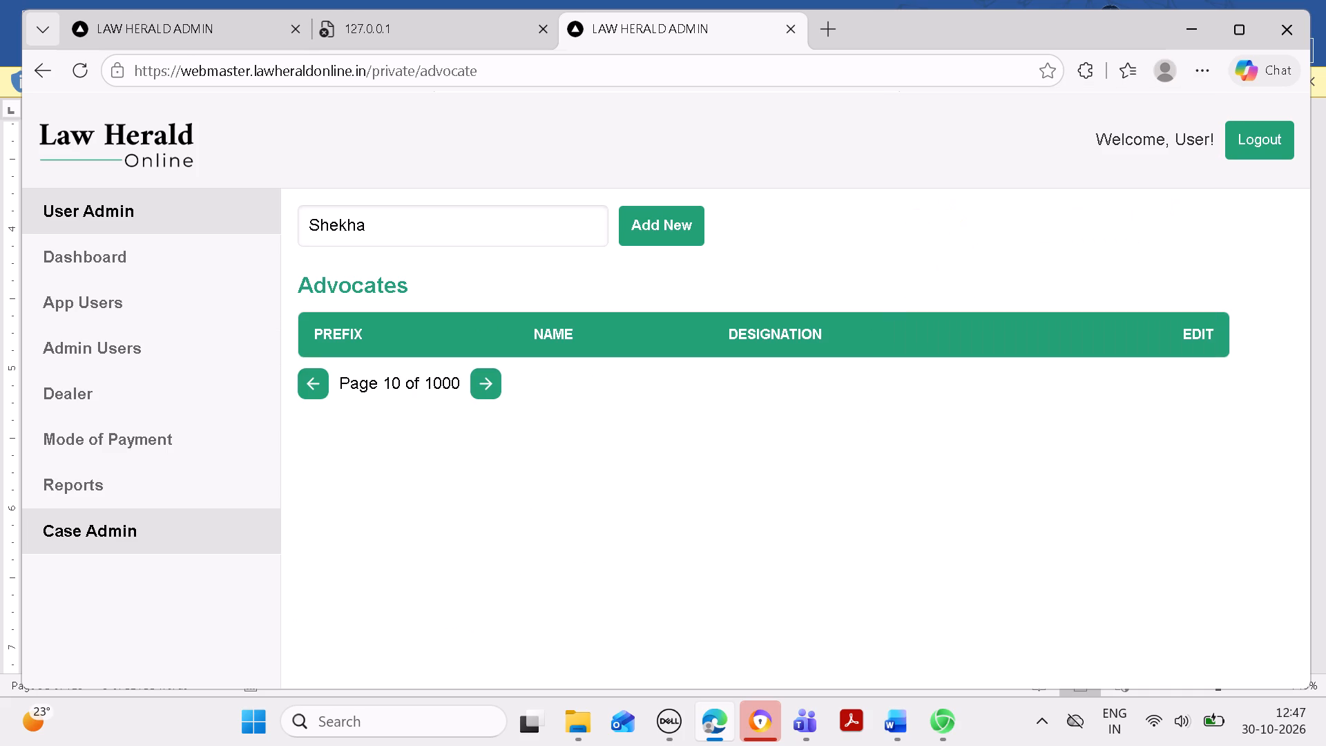
Clear the search text to list all advocates.
click(494, 229)
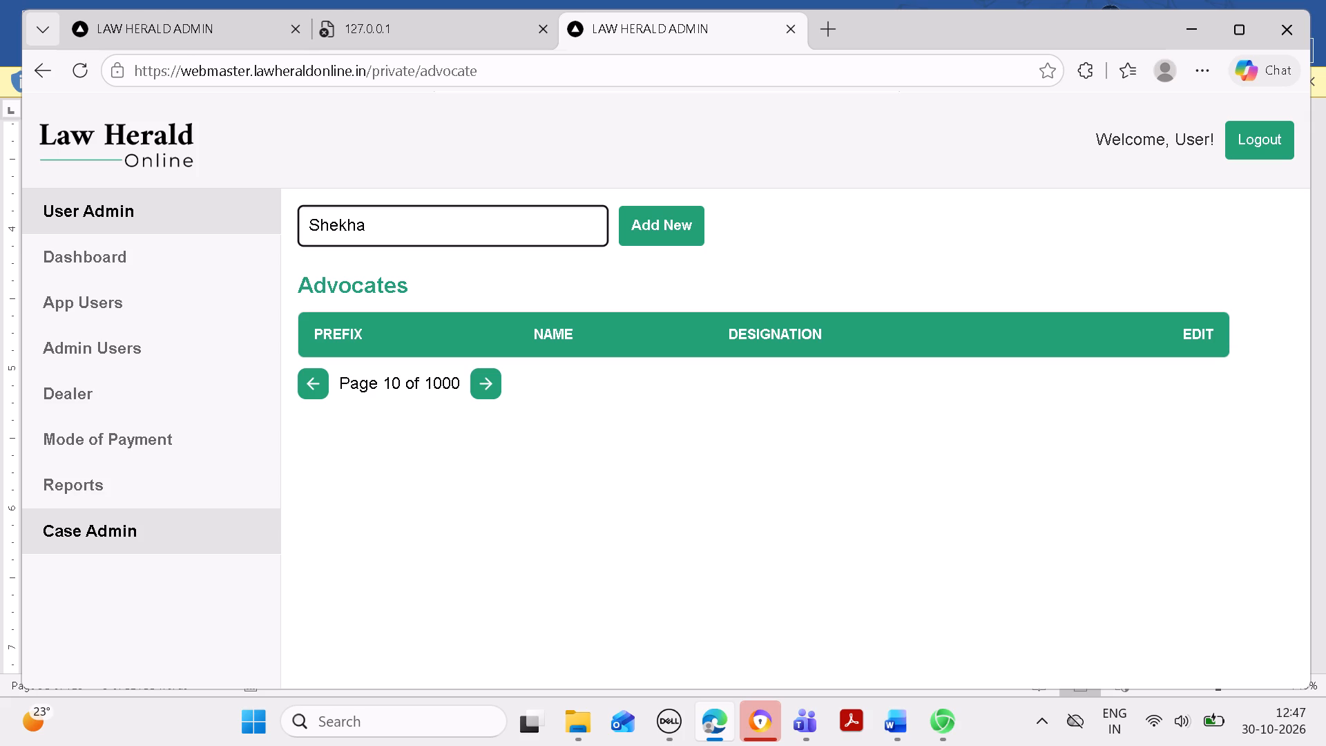
key(BackSpace)
key(BackSpace)
key(BackSpace)
key(BackSpace)
key(BackSpace)
key(BackSpace)
key(BackSpace)
key(BackSpace)
key(BackSpace)
key(BackSpace)
key(BackSpace)
key(BackSpace)
key(BackSpace)
key(BackSpace)
key(BackSpace)
key(BackSpace)
key(BackSpace)
key(BackSpace)
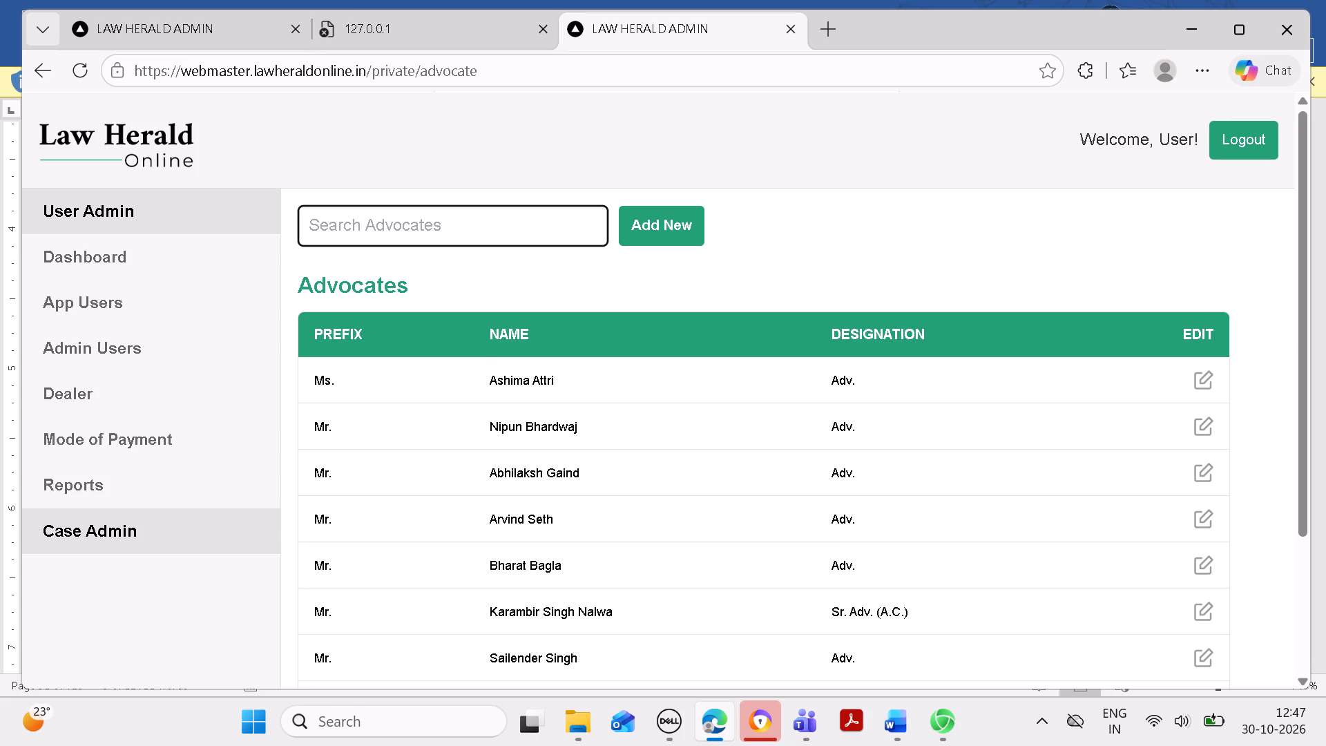
Open the Designation master list and search it for "(AAG)".
click(187, 519)
scroll(193, 515, down, 5)
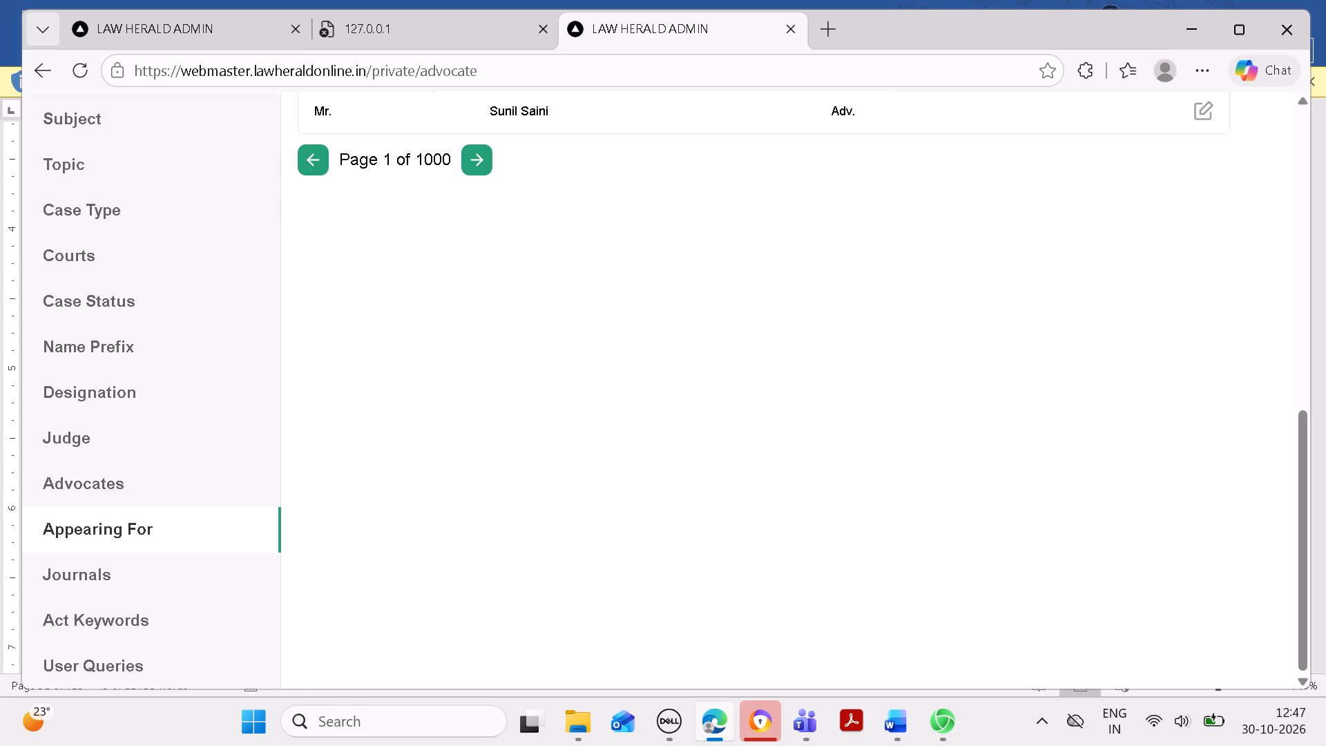
click(121, 391)
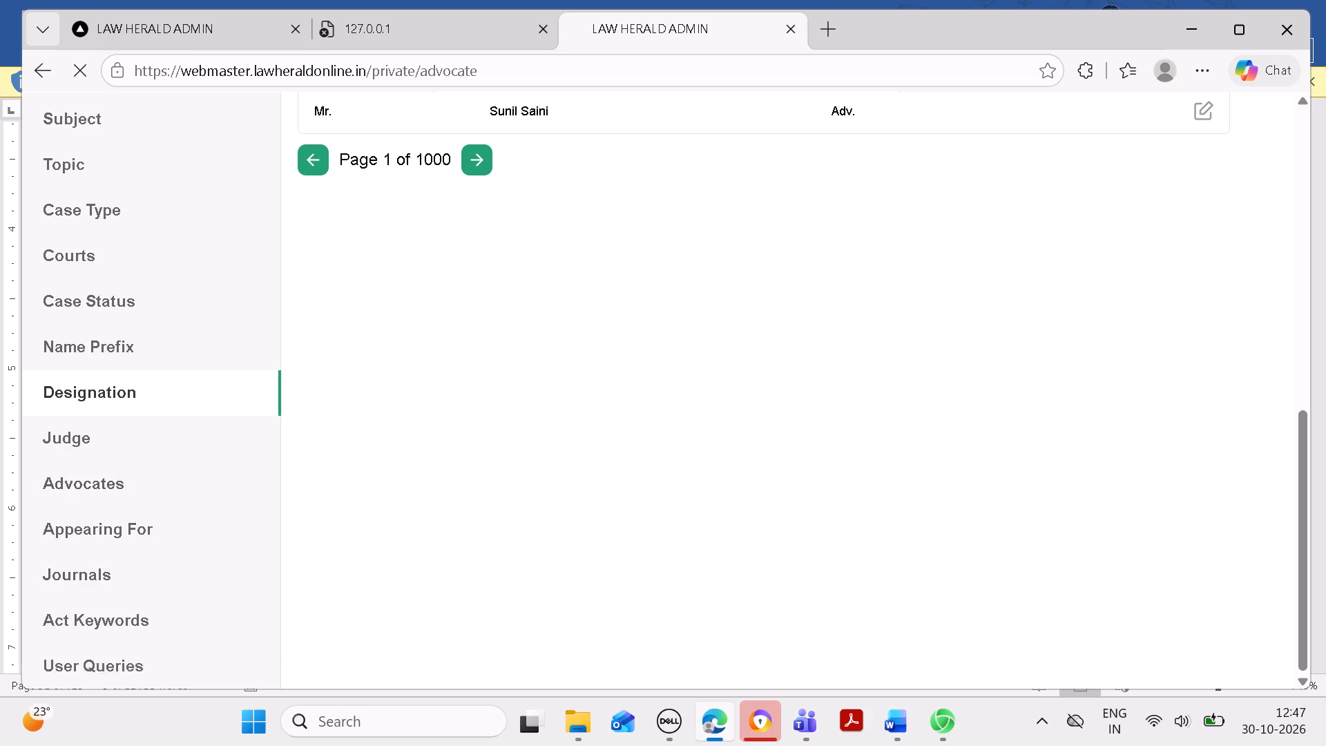
click(388, 228)
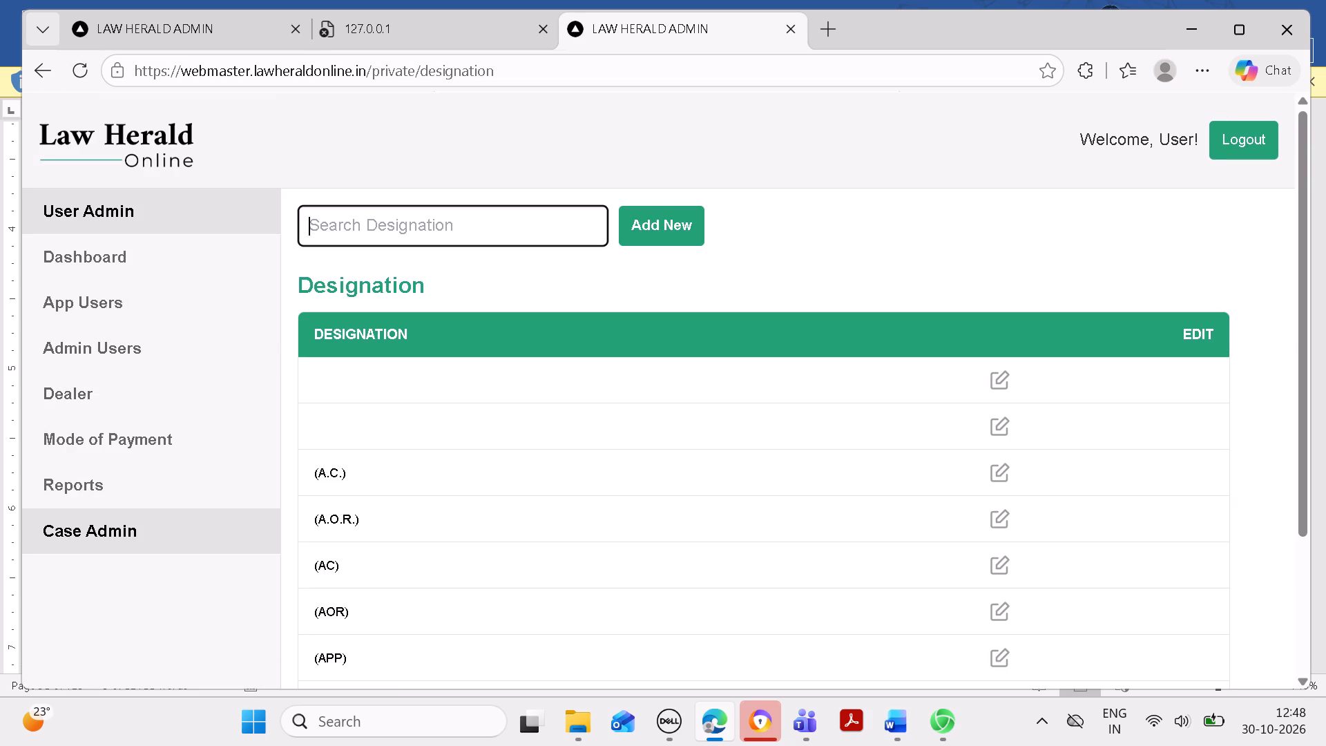
key(shift+parenleft)
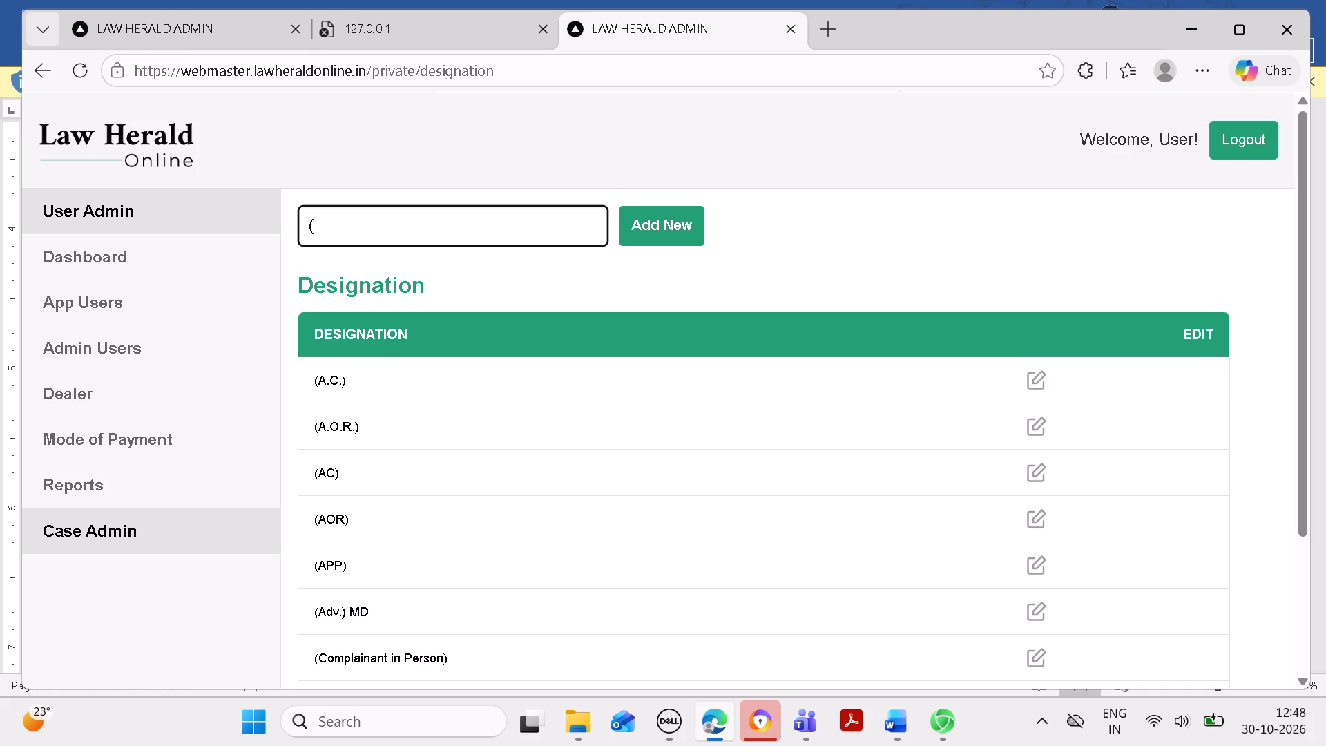
text(AA)
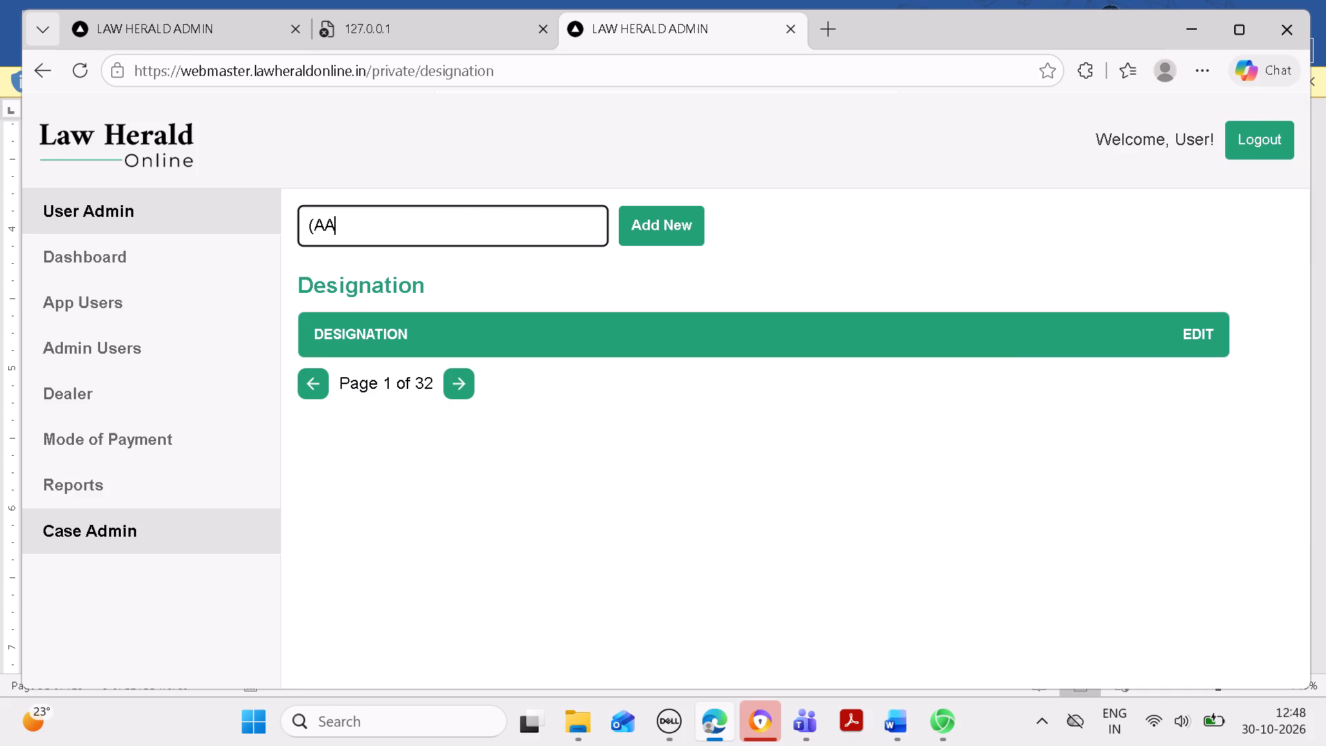
key(g)
key(shift+parenright)
Add the copied designation "(AAG)" as a new entry in the Designation master list.
click(694, 216)
drag(722, 470, 720, 463)
drag(386, 225, 296, 227)
key(ctrl+c)
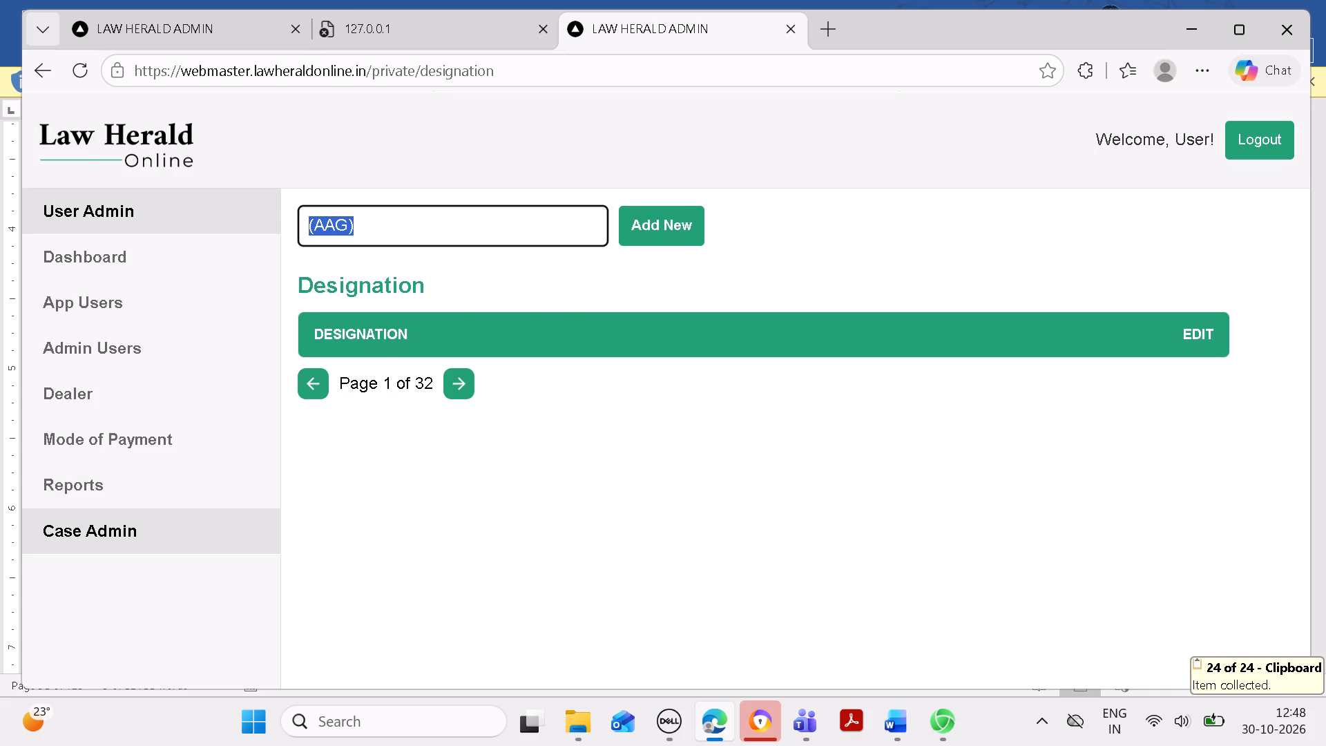
Add "(AAG)" as a new designation in the Designation master list.
click(662, 223)
click(744, 390)
key(ctrl+v)
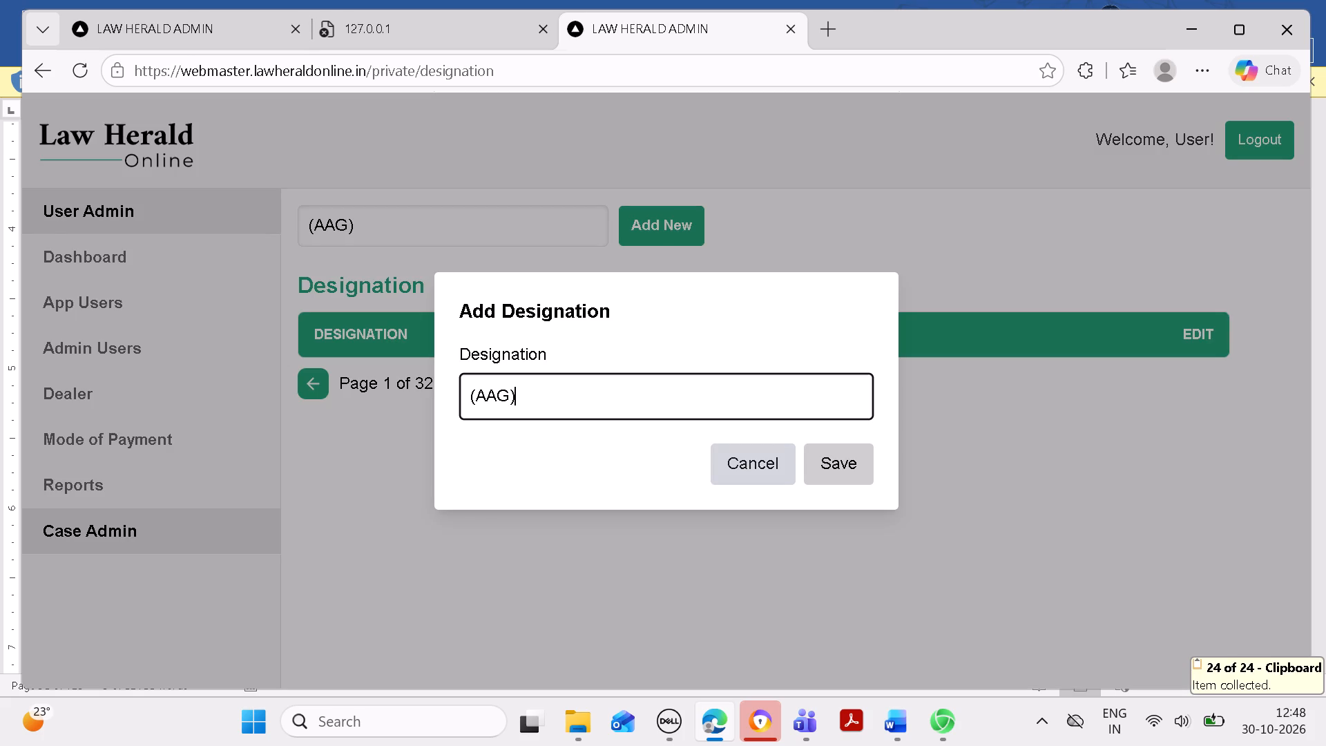
click(865, 459)
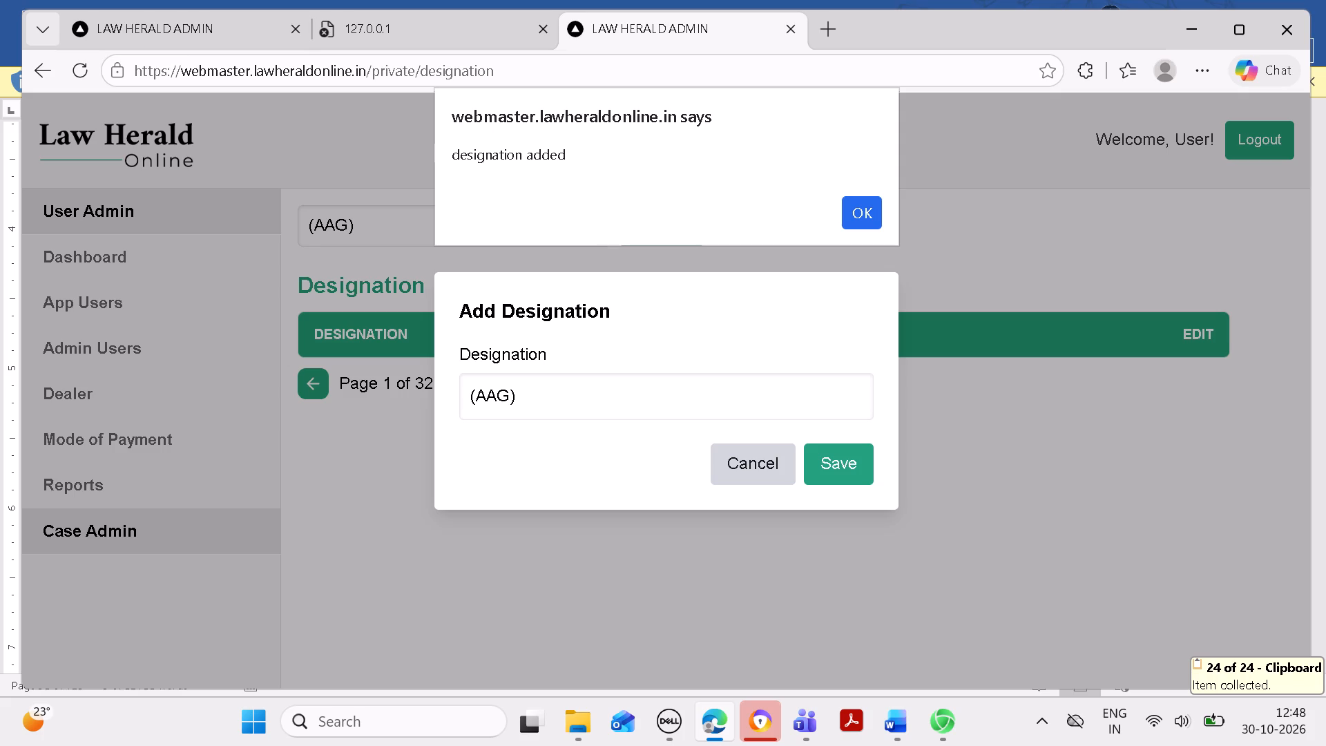
click(865, 209)
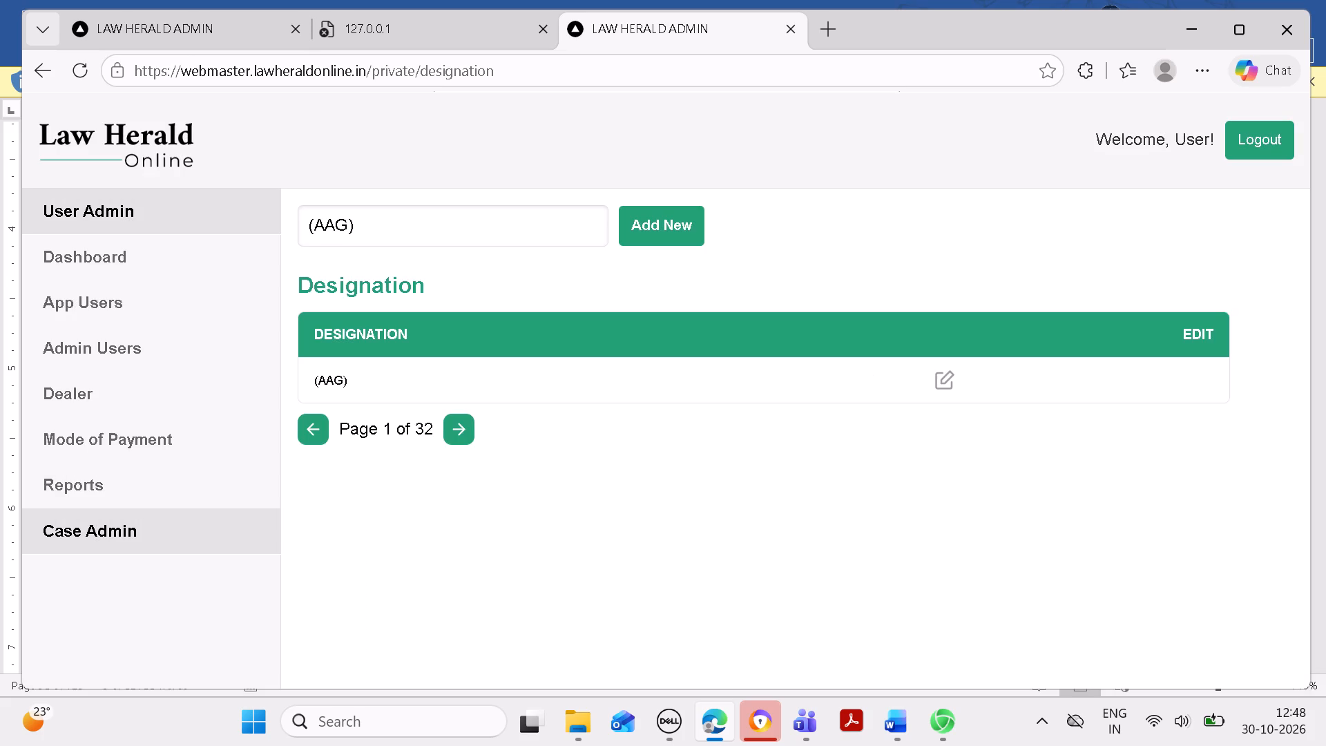
Return to the case and check the designation options for "AAG" in the Add Advocate form, closing it without saving.
click(195, 23)
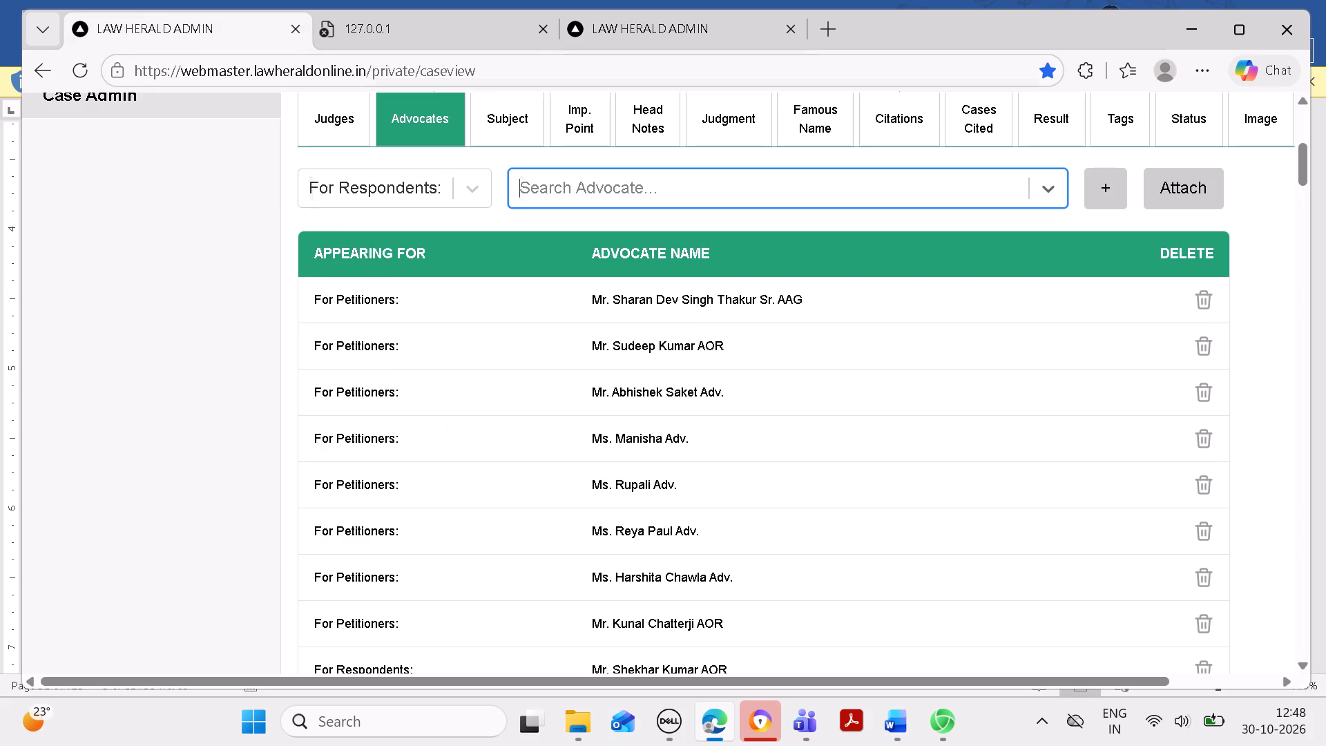
click(1096, 191)
click(618, 490)
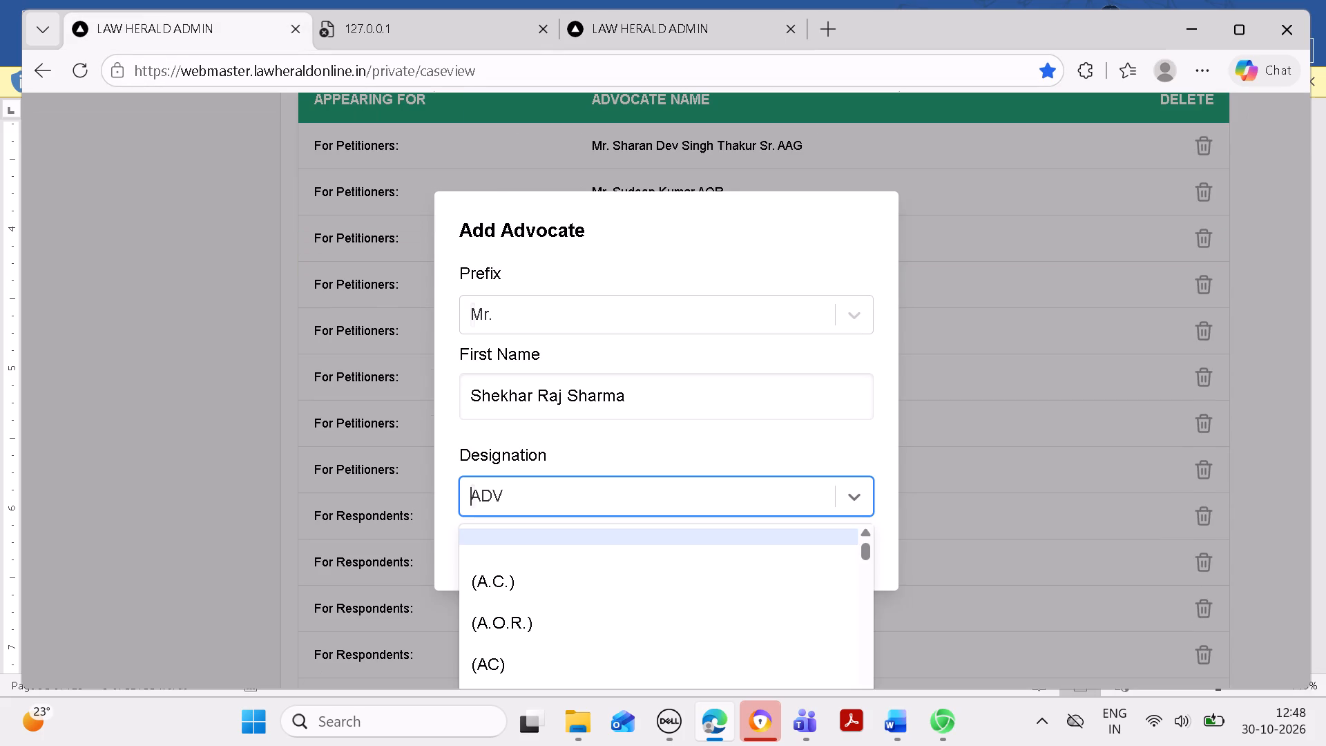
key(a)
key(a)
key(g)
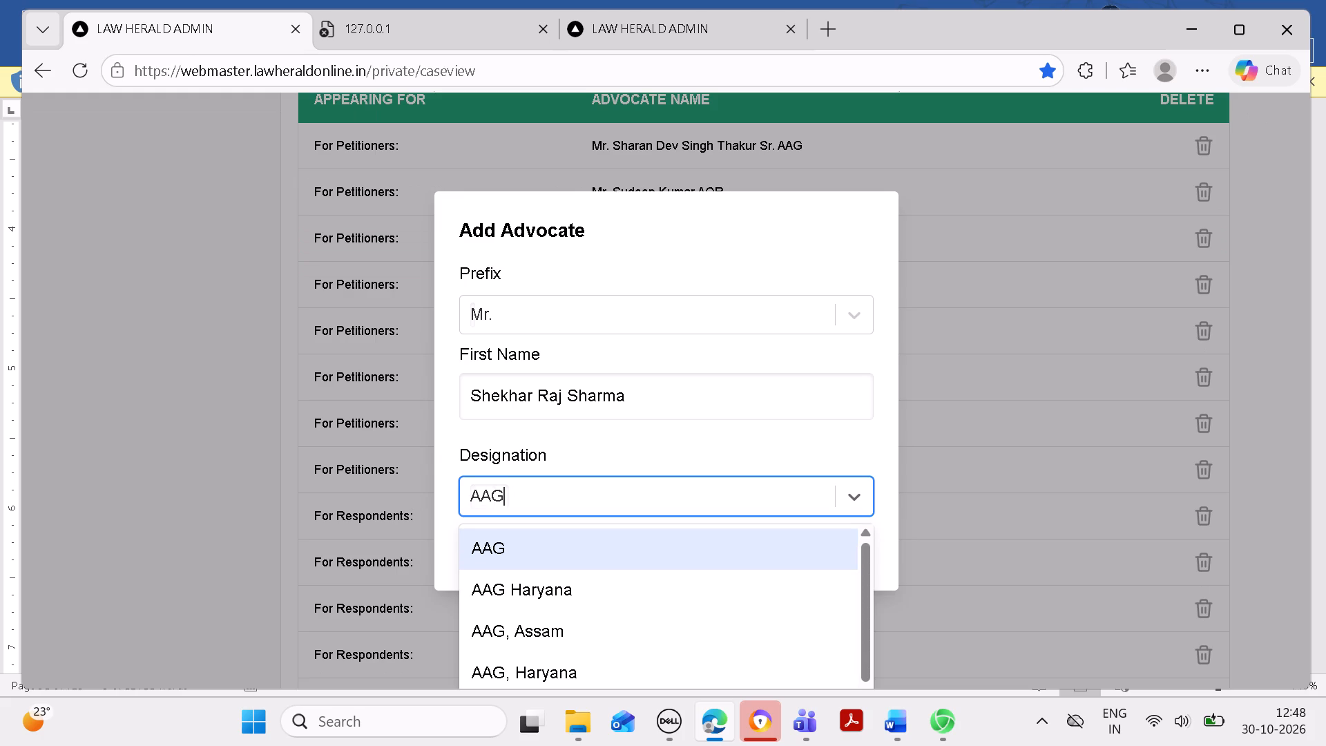
drag(864, 594, 872, 627)
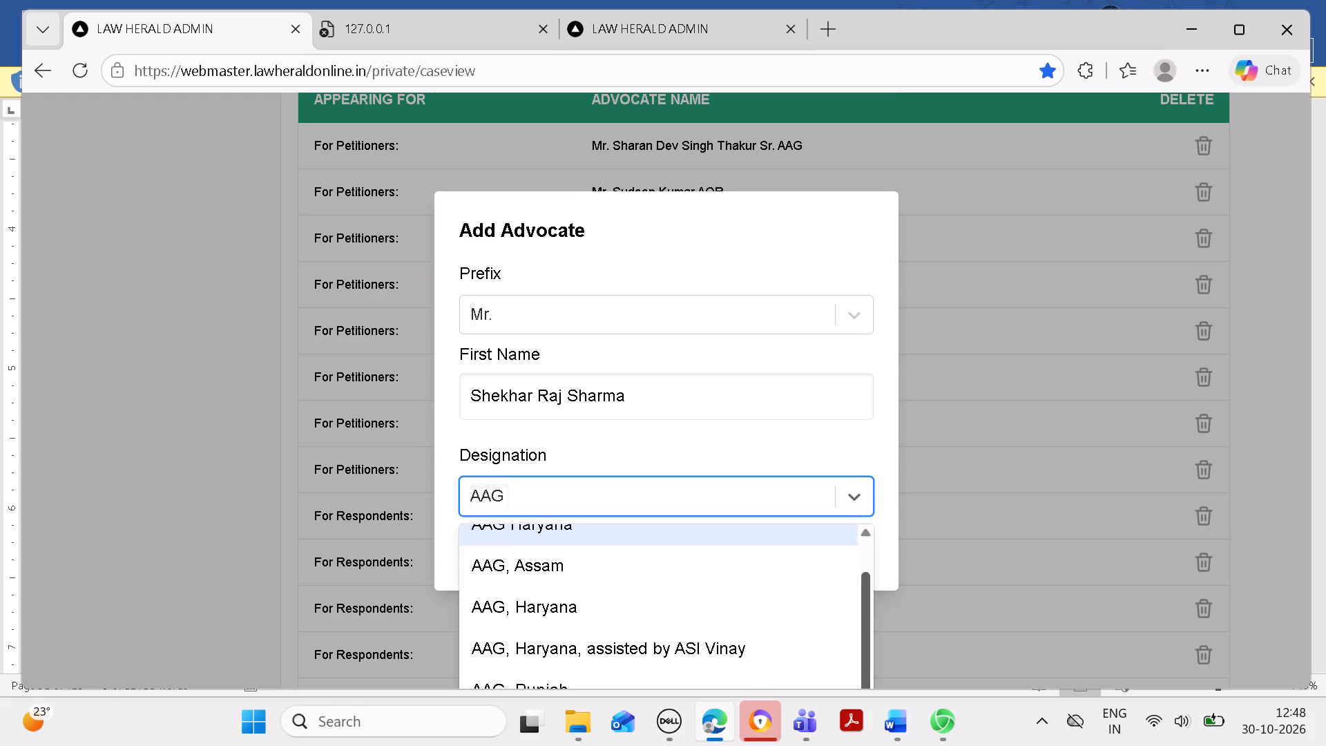
drag(872, 627, 856, 730)
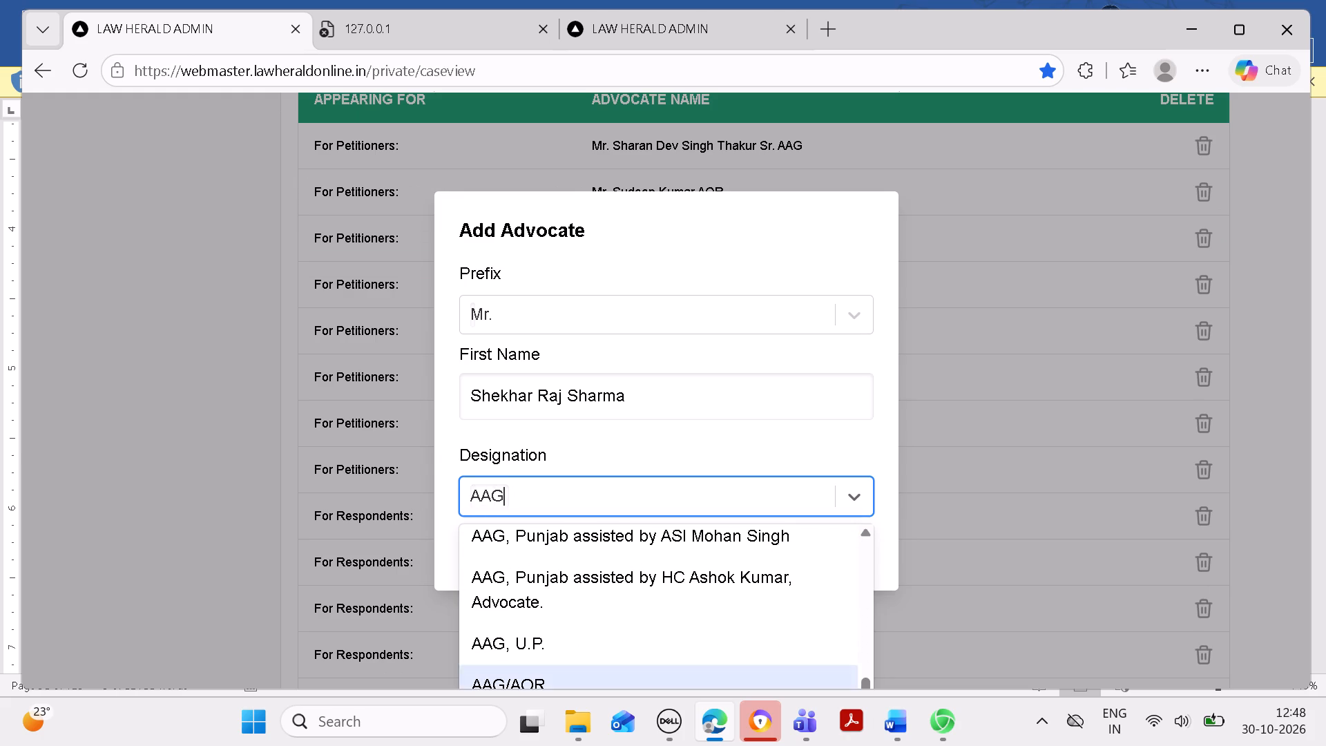
scroll(816, 564, up, 7)
click(961, 242)
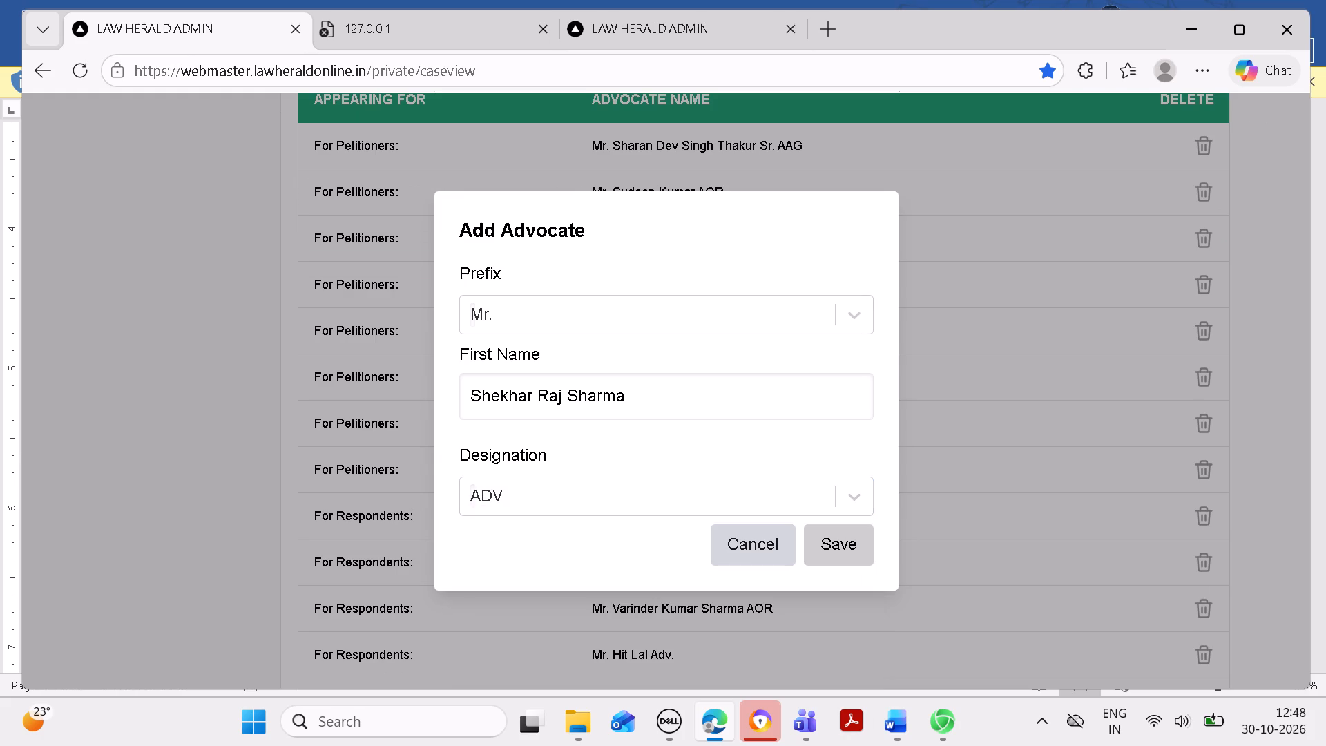
click(189, 23)
click(749, 548)
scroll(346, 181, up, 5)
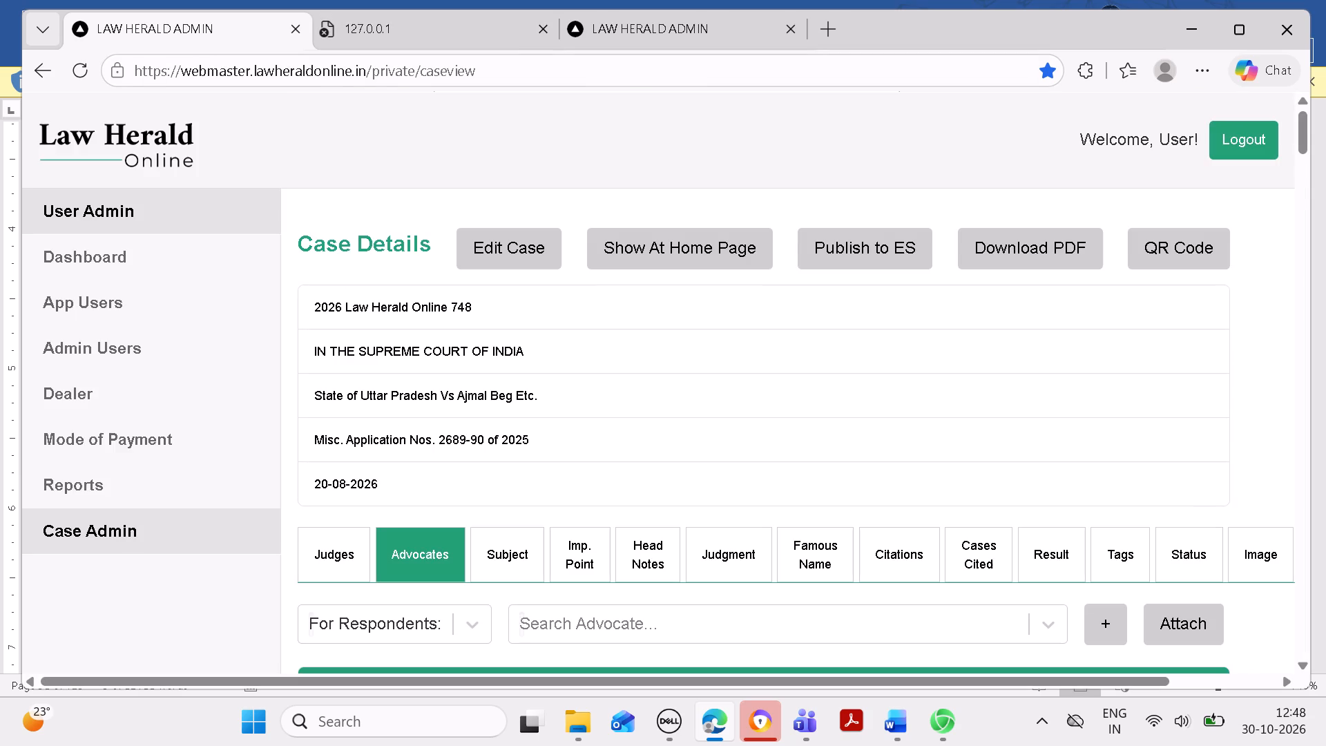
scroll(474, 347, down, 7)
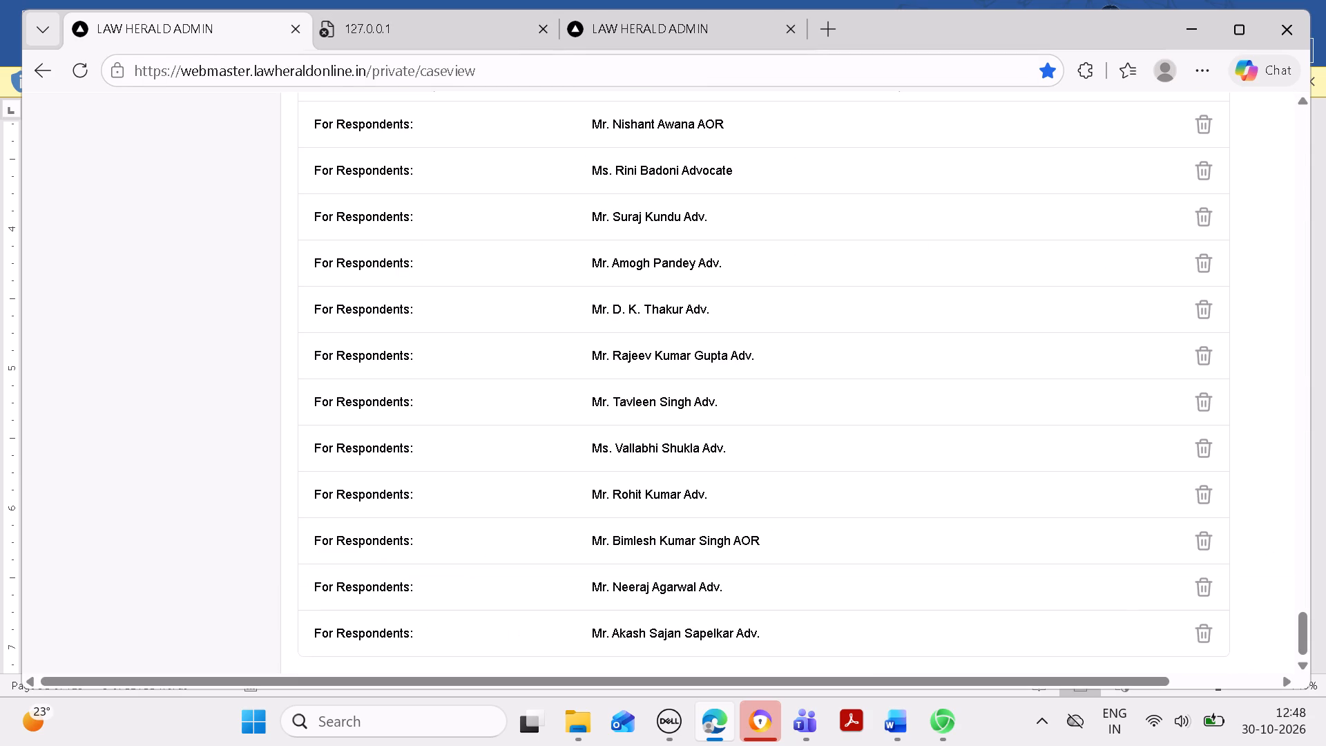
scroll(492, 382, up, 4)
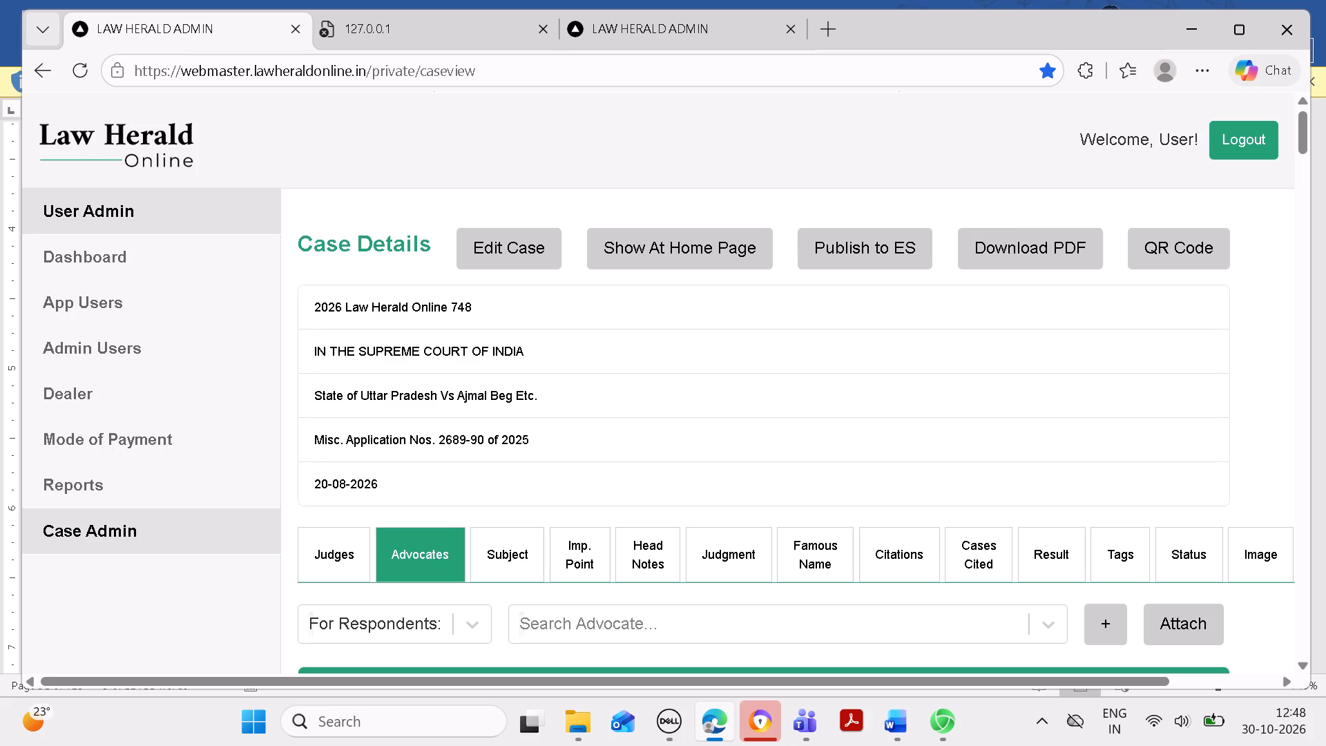
Copy the case number from Case Details, search the case list for 2689-90 of 2025, and open the matching case.
drag(441, 439, 556, 442)
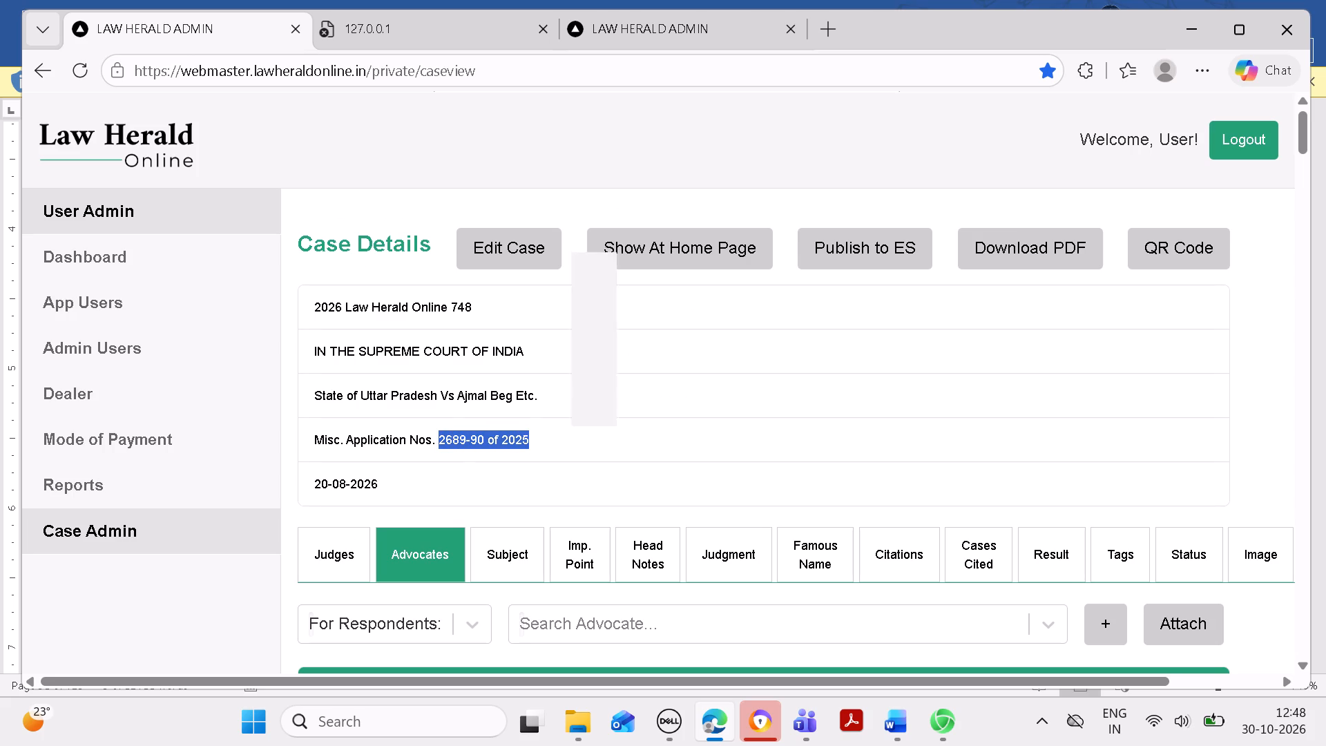
key(ctrl+c)
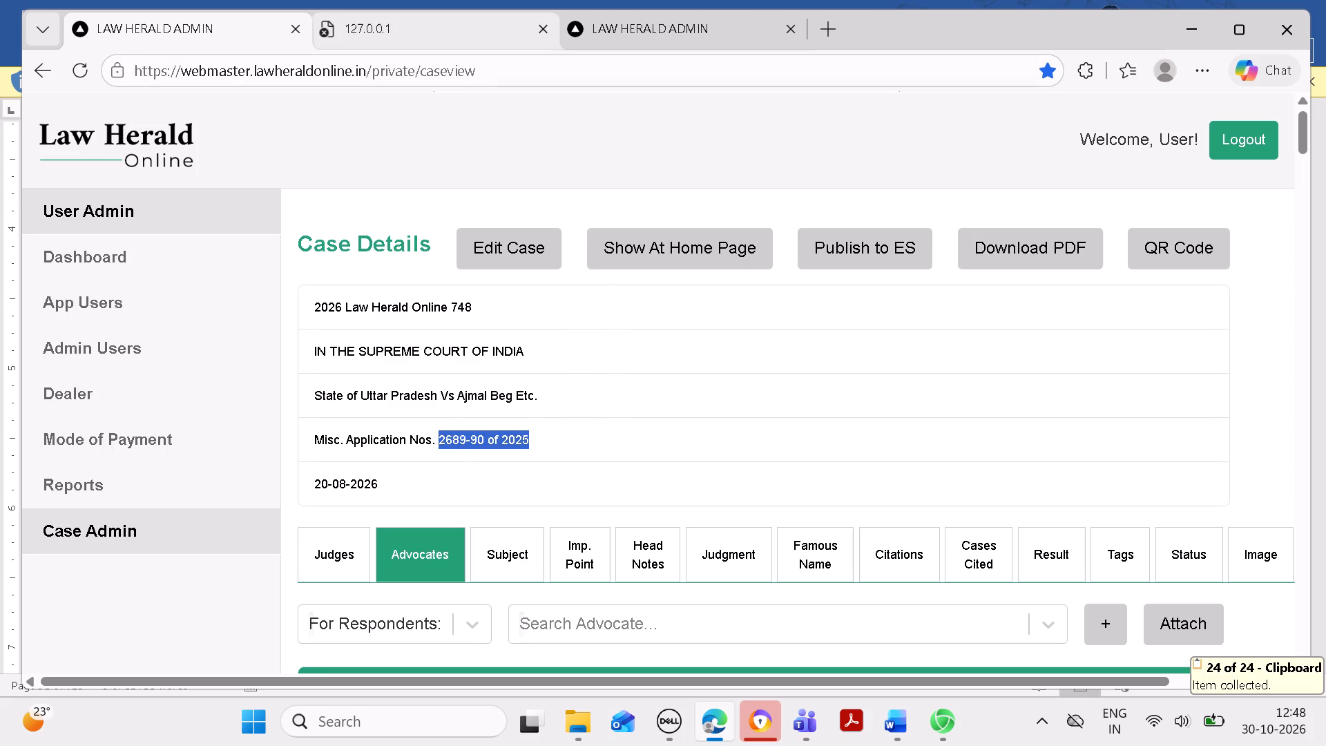
click(40, 69)
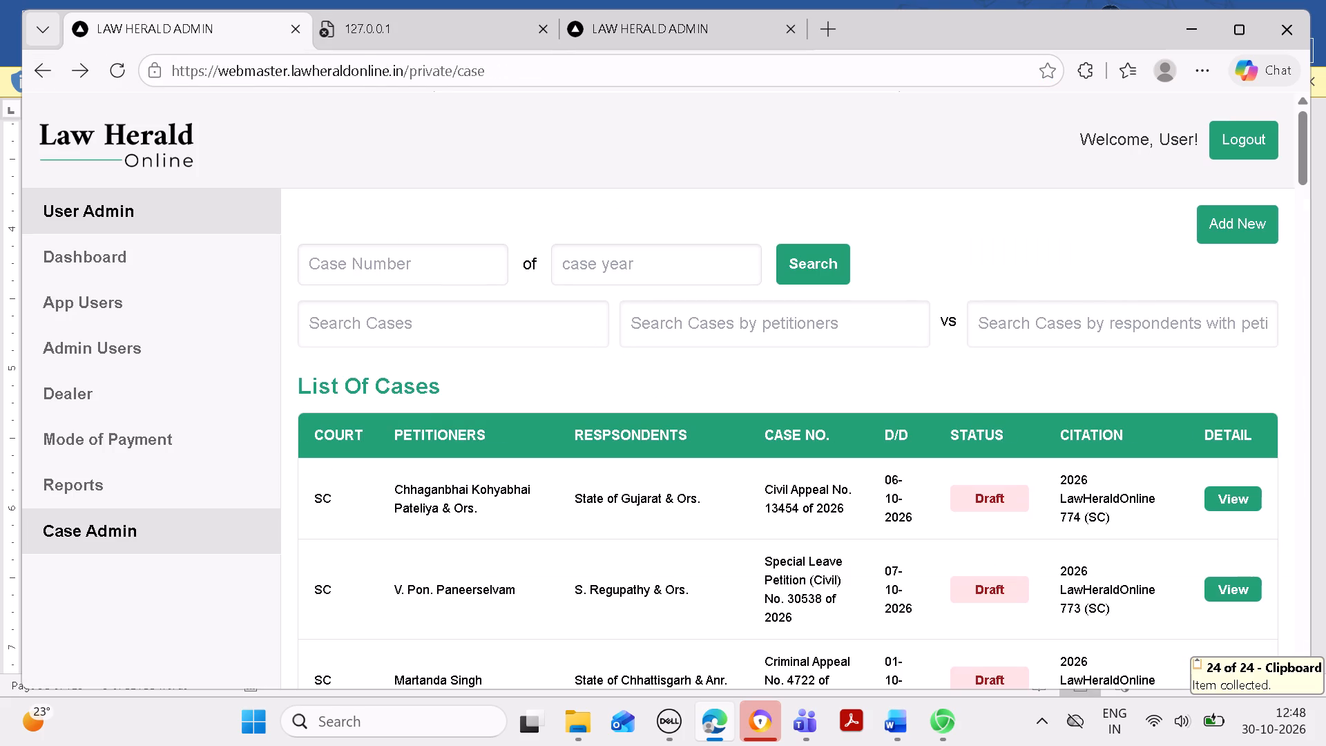
click(437, 263)
key(ctrl+v)
click(669, 270)
key(ctrl+v)
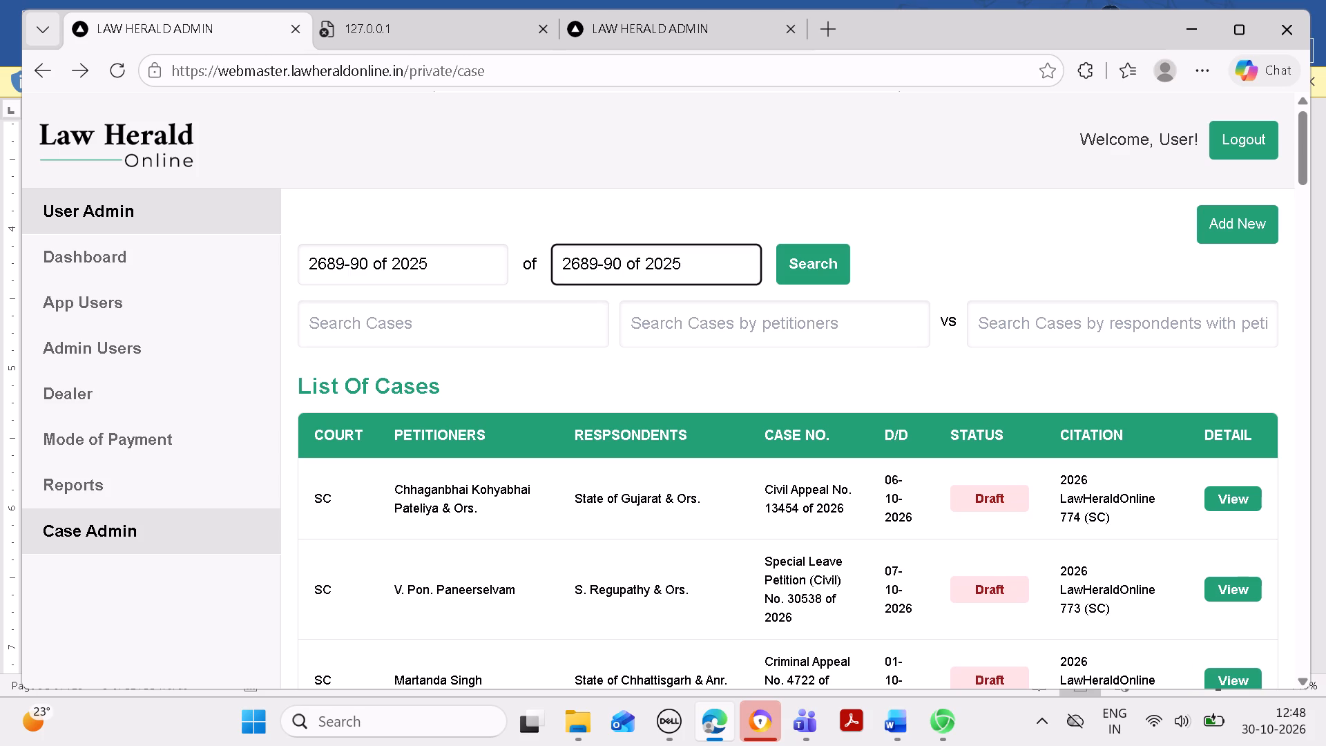
click(652, 271)
click(643, 269)
key(BackSpace)
key(BackSpace)
key(BackSpace)
key(BackSpace)
key(BackSpace)
key(BackSpace)
key(BackSpace)
key(BackSpace)
key(BackSpace)
key(BackSpace)
key(BackSpace)
key(BackSpace)
key(BackSpace)
key(BackSpace)
key(BackSpace)
key(BackSpace)
key(BackSpace)
key(BackSpace)
key(BackSpace)
key(BackSpace)
click(468, 251)
key(BackSpace)
key(BackSpace)
key(BackSpace)
key(BackSpace)
key(BackSpace)
key(BackSpace)
key(BackSpace)
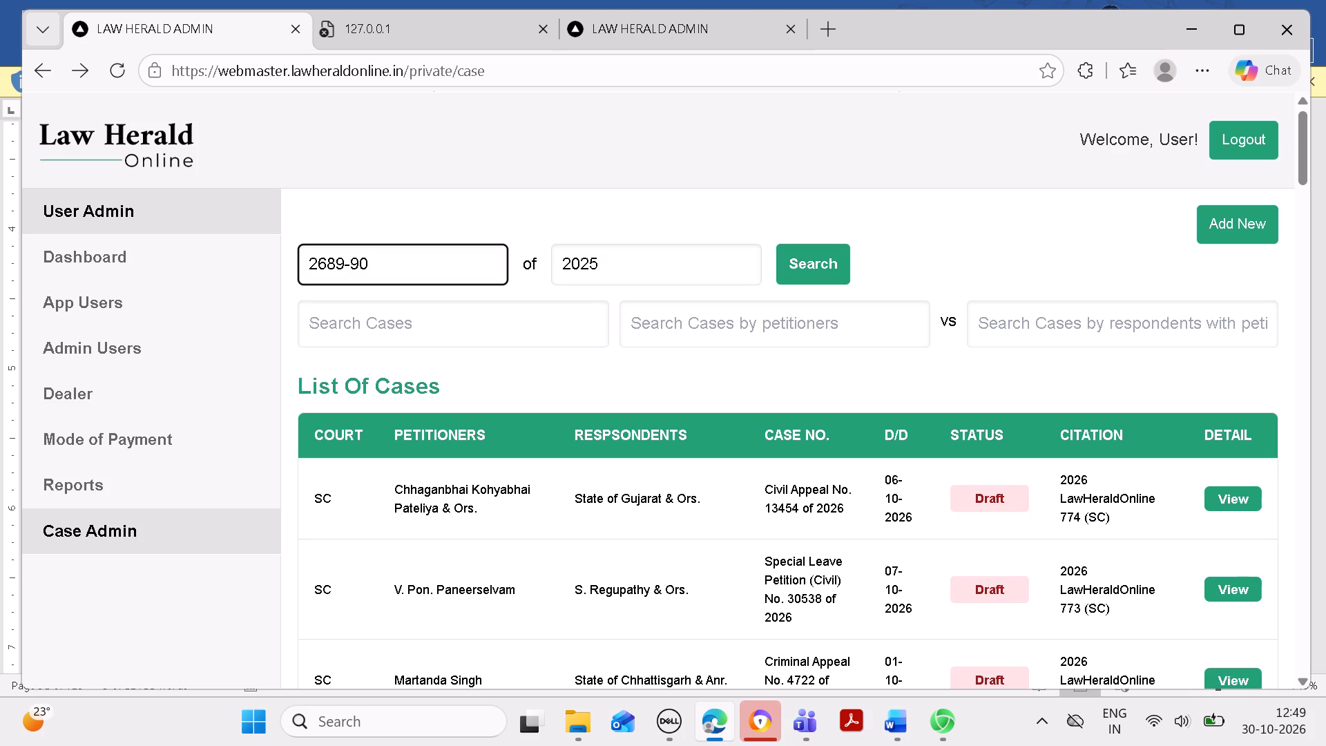
click(799, 267)
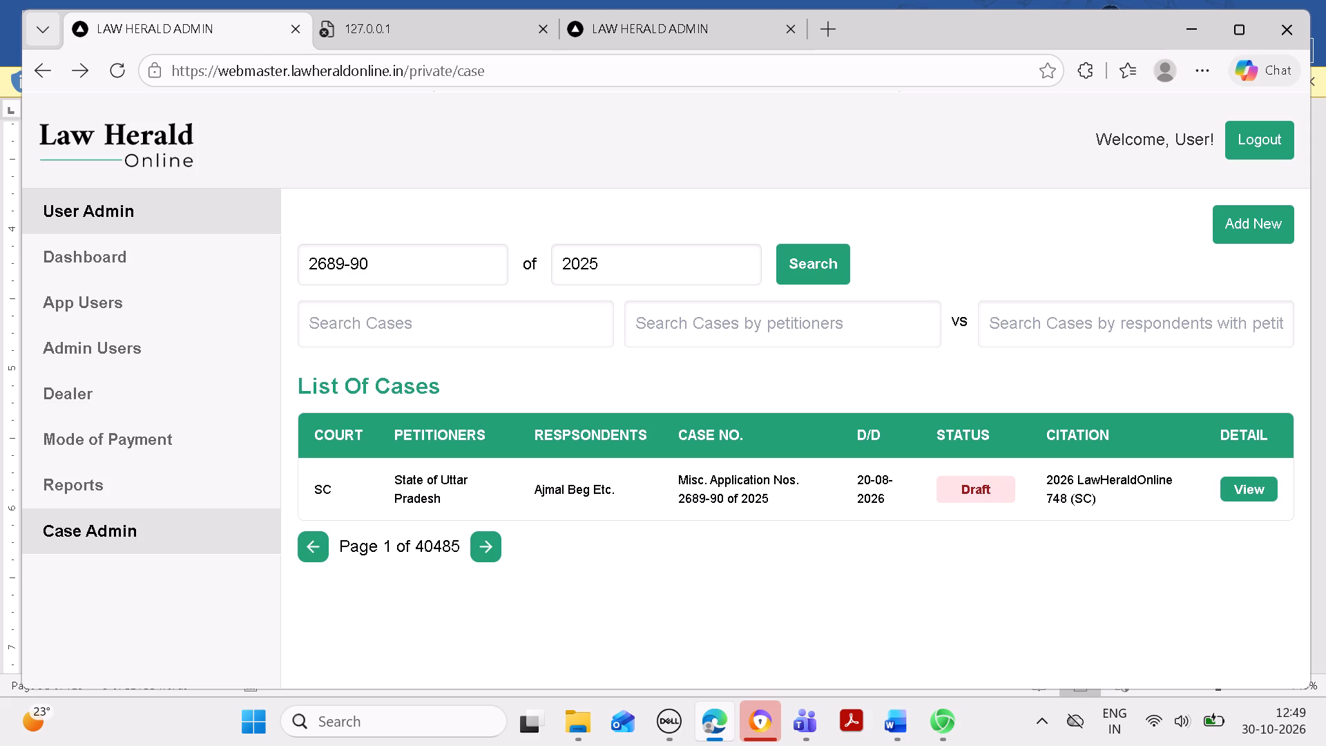
click(1244, 493)
Examine the Cases Cited, Citations and Judgment sections of the case record.
scroll(890, 459, down, 4)
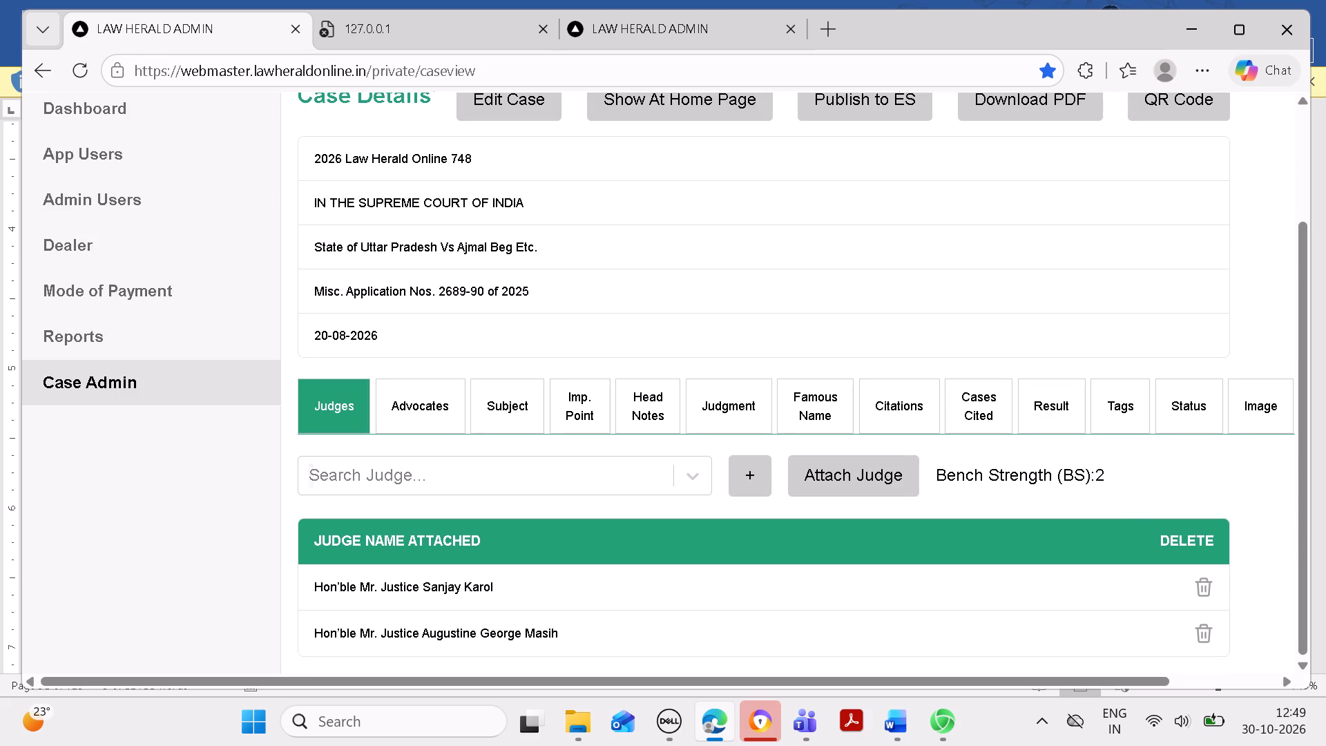
click(980, 414)
scroll(974, 413, down, 6)
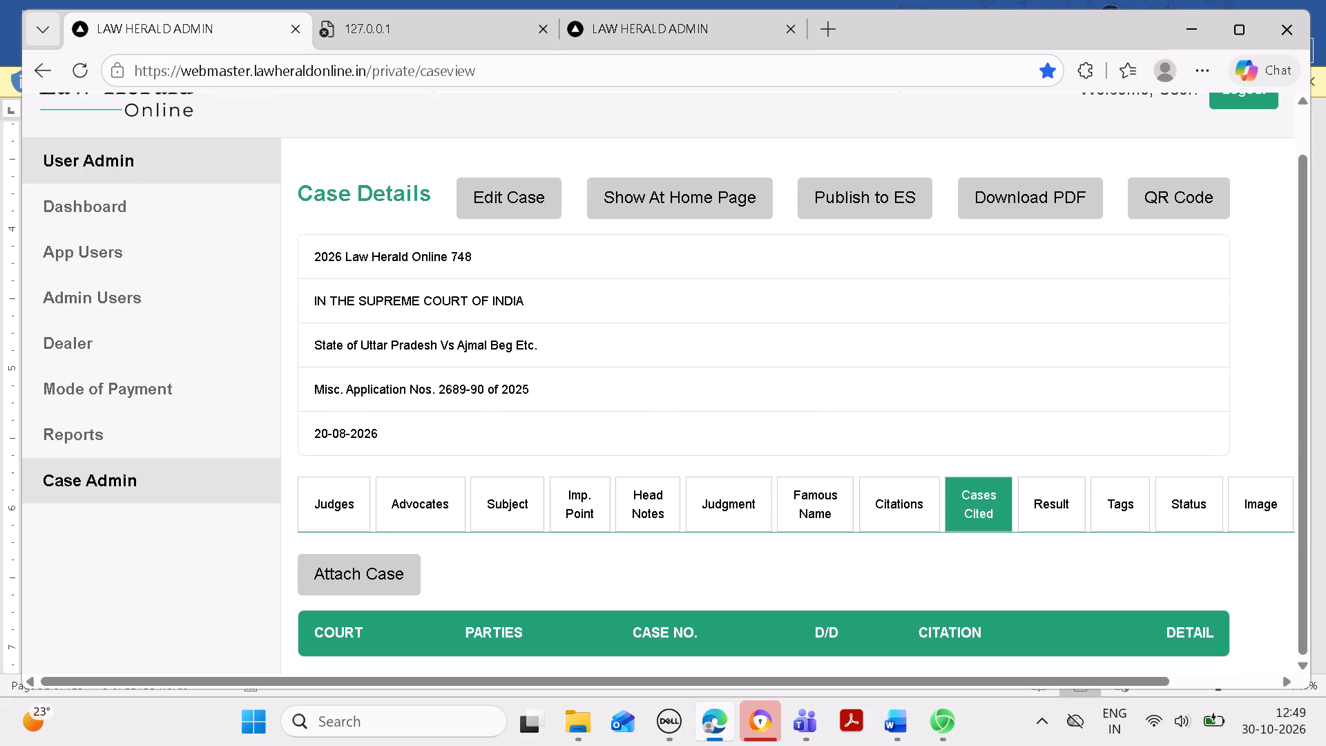
scroll(870, 499, down, 12)
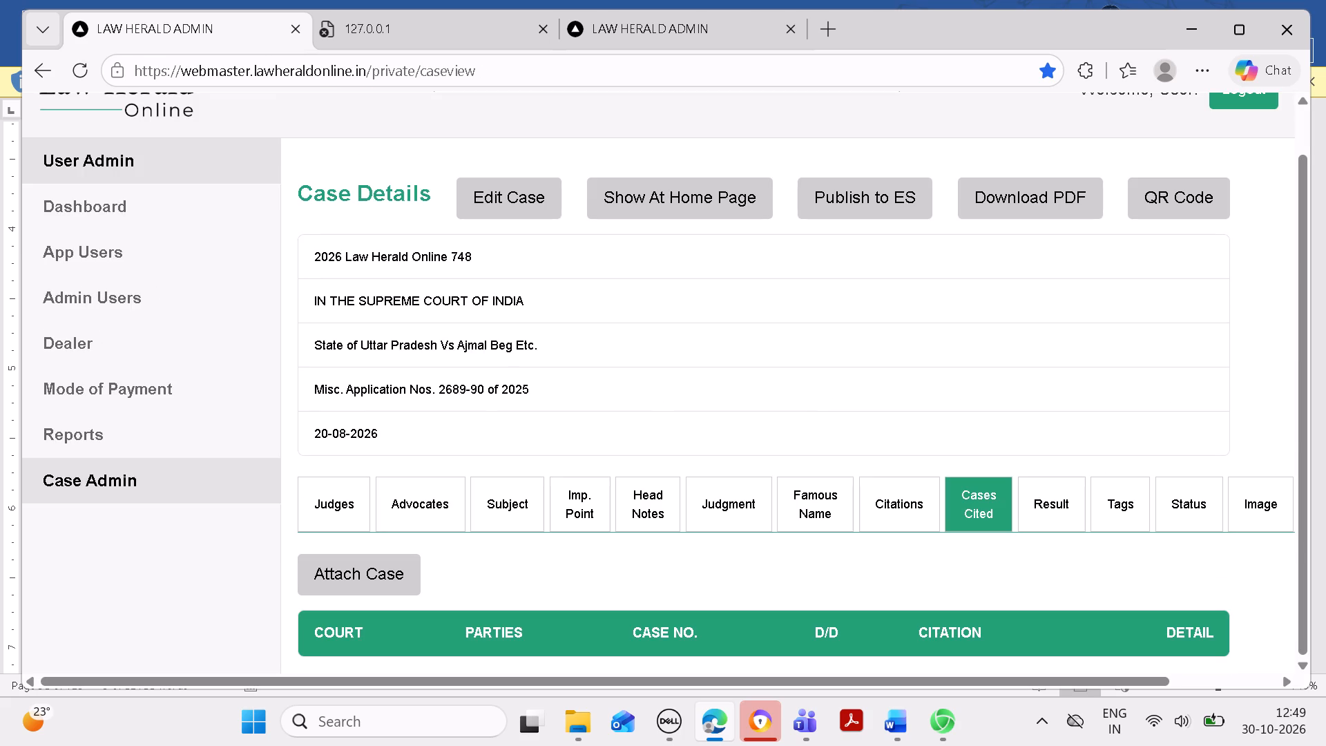
click(885, 511)
scroll(885, 511, down, 5)
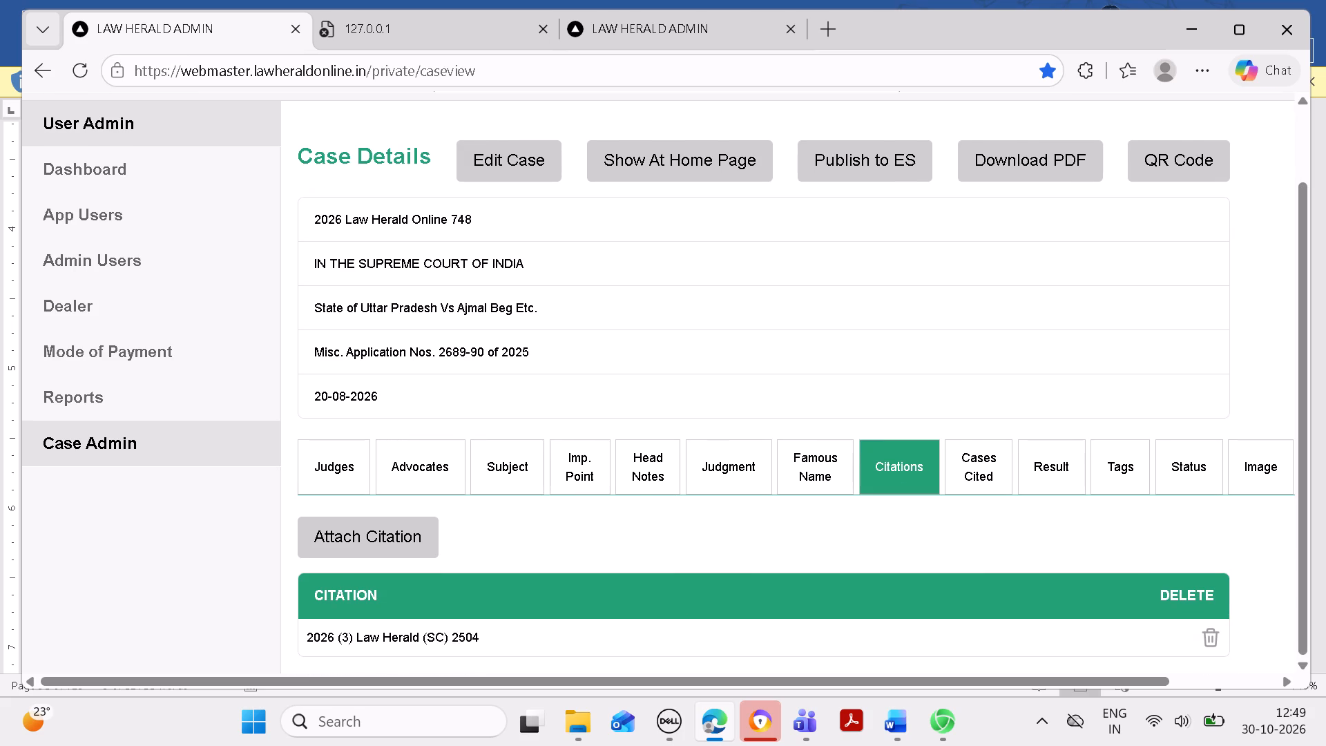
click(751, 465)
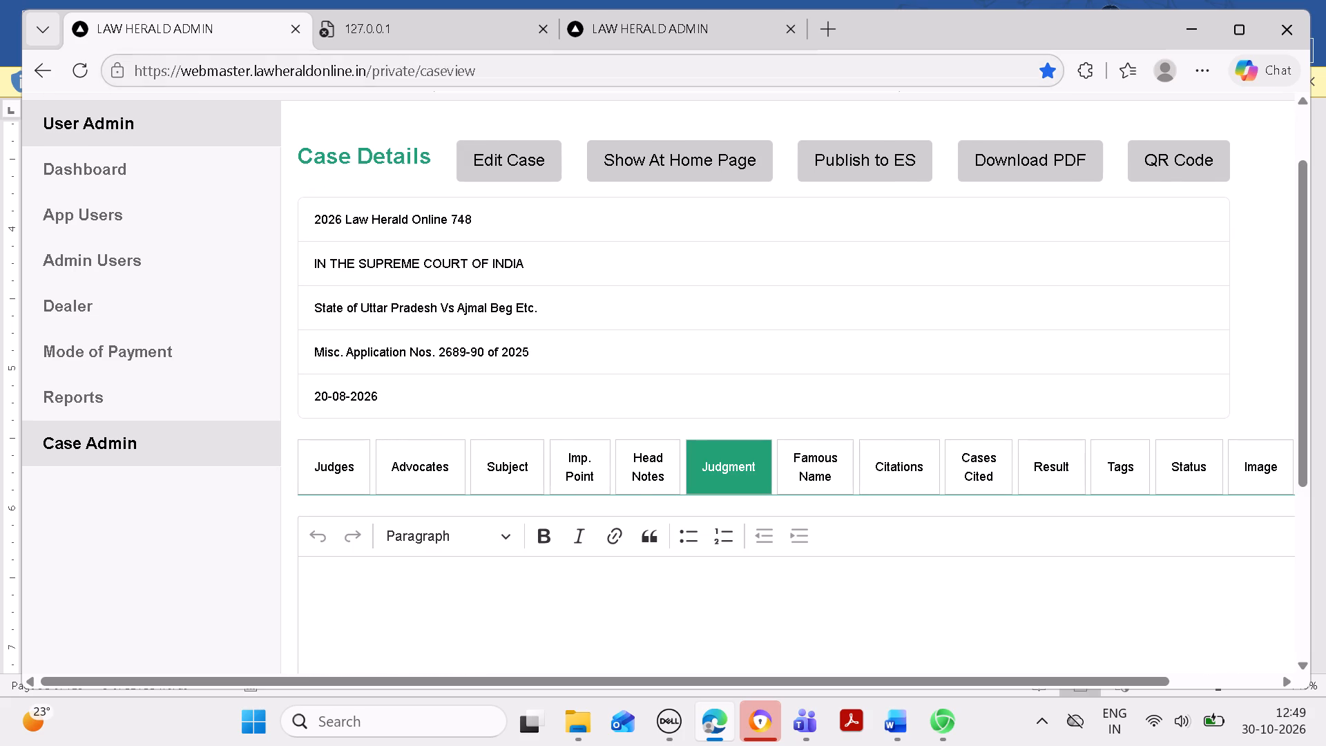
Check the Designation master list for the "(AAG)" entry and return to the case record.
click(684, 17)
scroll(740, 405, down, 6)
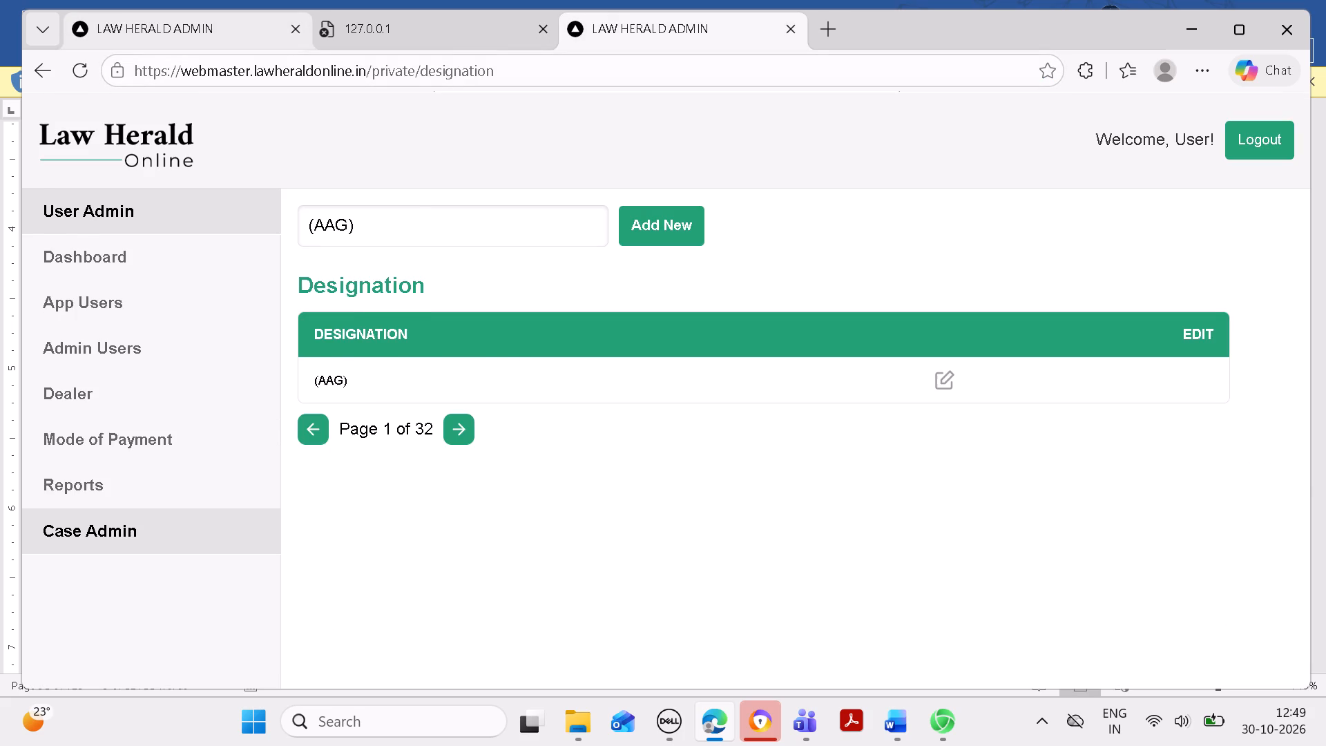
click(225, 18)
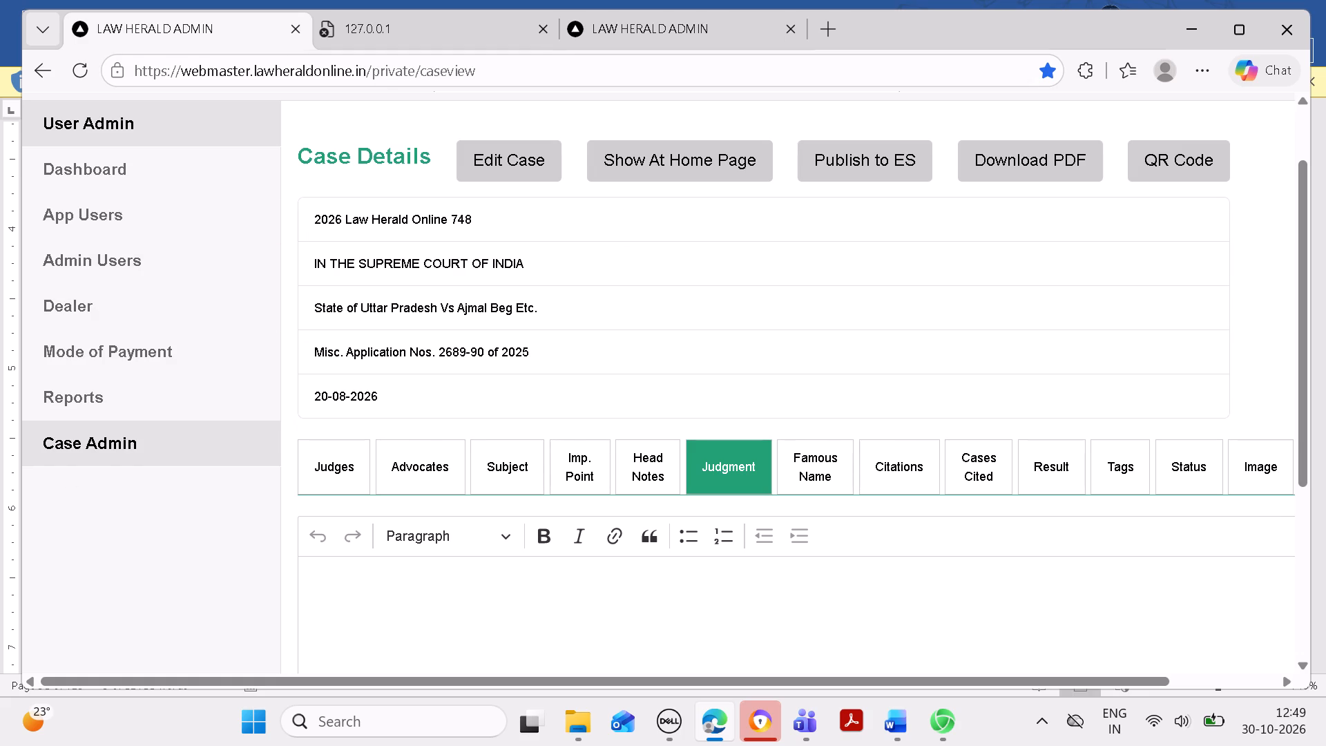
Go back to the case list, search it again for 2689-90 of 2025, and reopen the matching case.
click(46, 76)
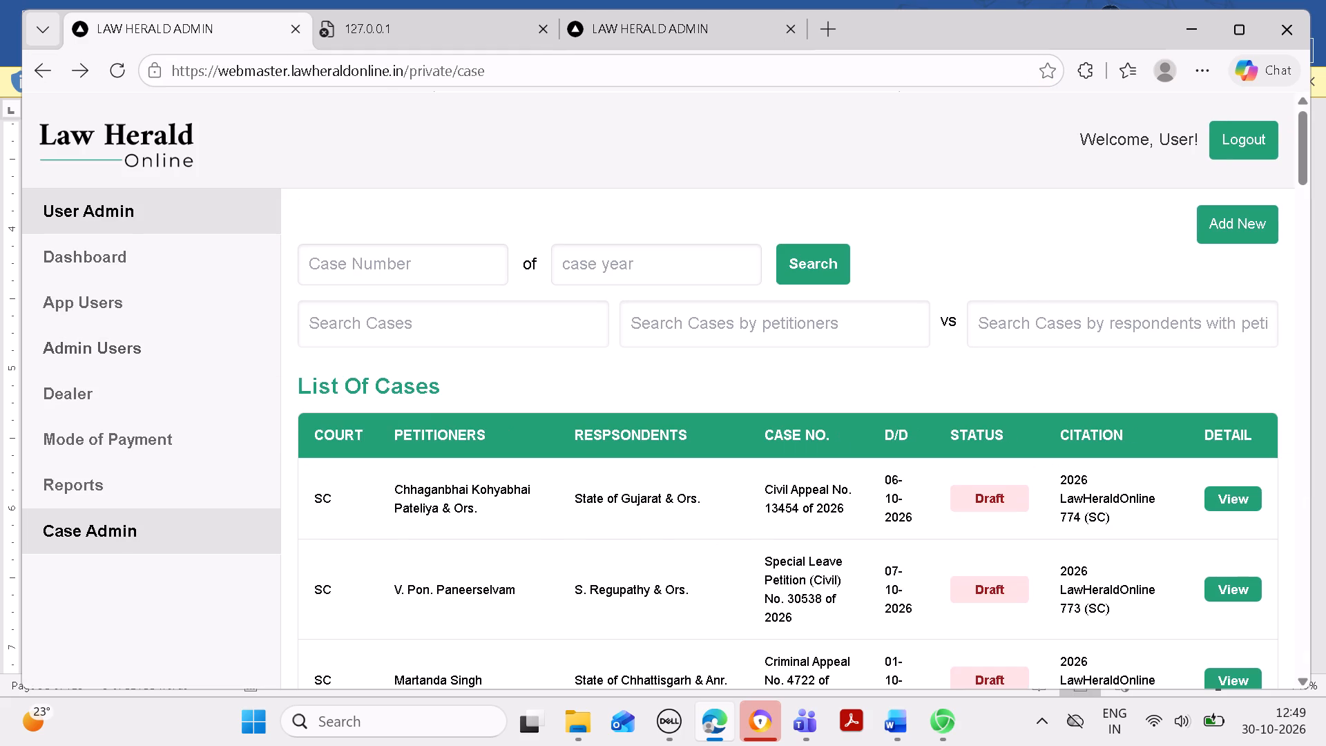
click(383, 269)
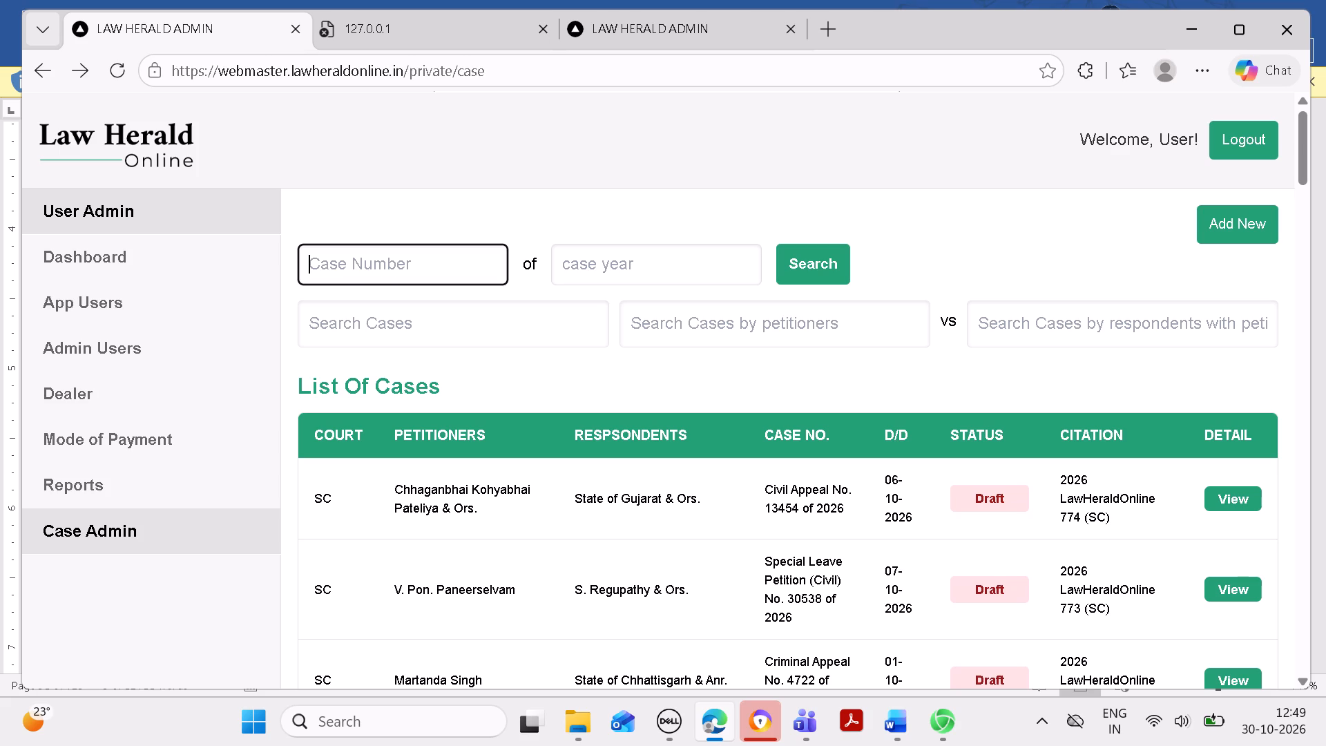
key(ctrl+v)
click(598, 266)
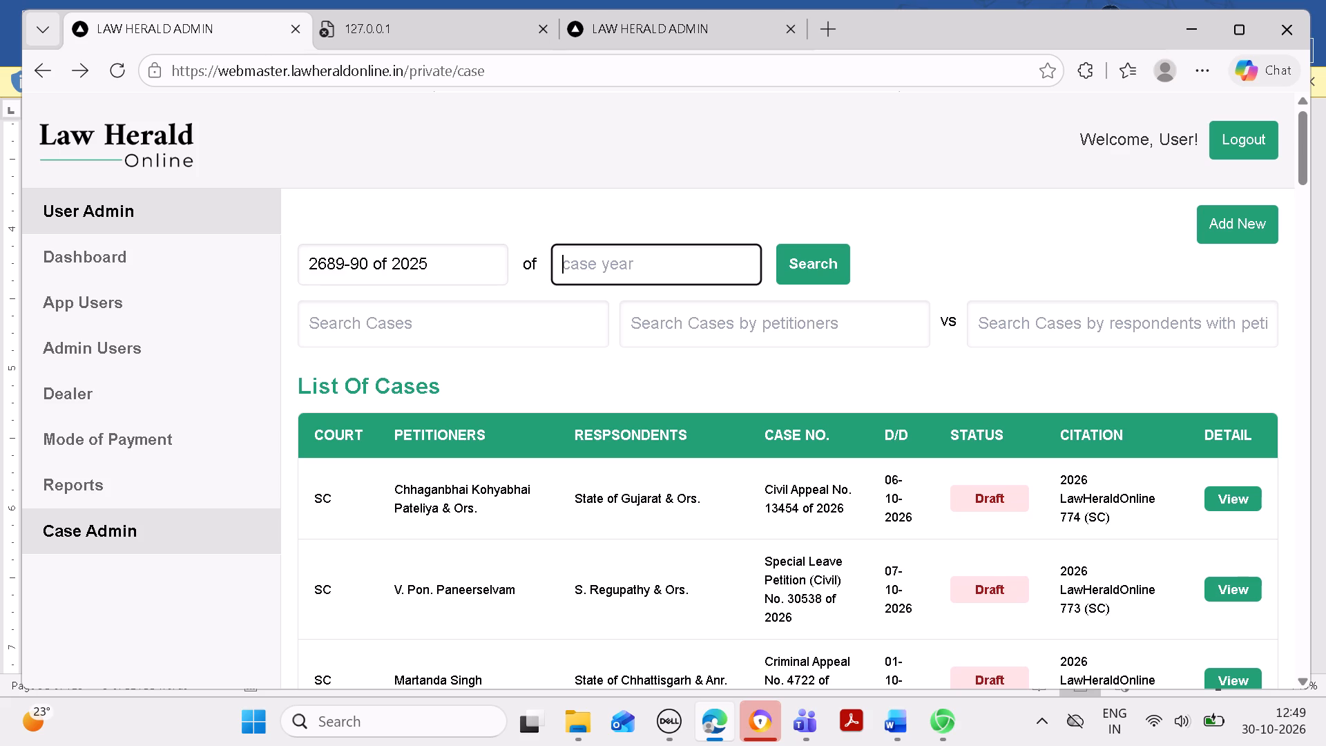
key(ctrl+v)
click(648, 276)
key(F12)
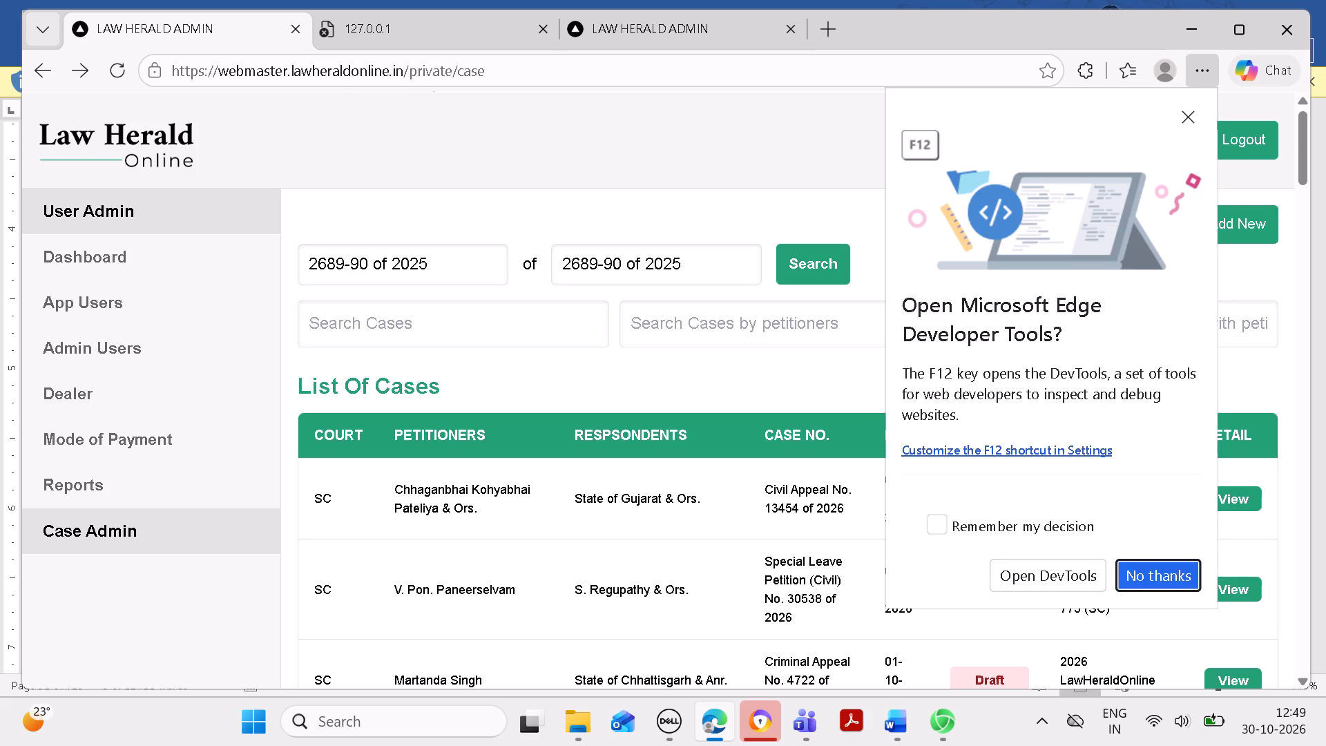
click(1191, 115)
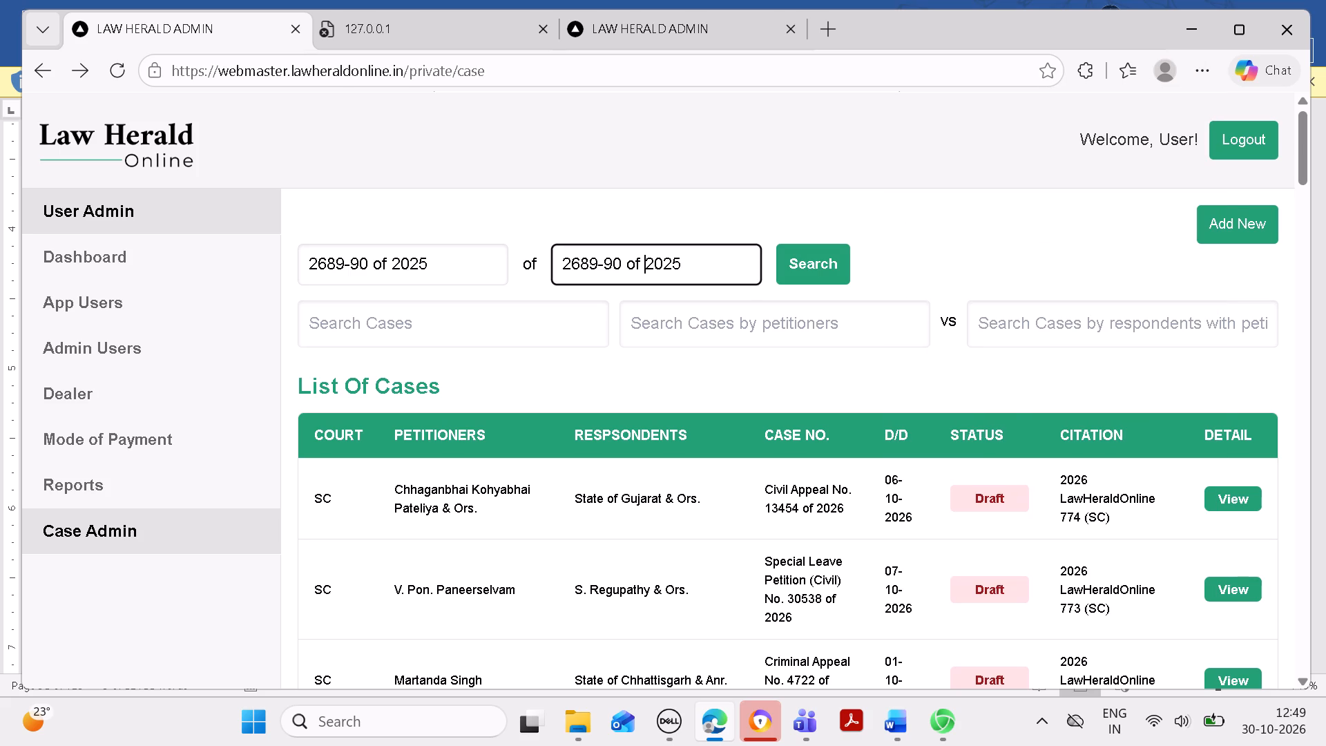
key(BackSpace)
key(BackSpace)
key(BackSpace)
key(BackSpace)
key(BackSpace)
key(BackSpace)
key(BackSpace)
key(BackSpace)
key(BackSpace)
key(BackSpace)
key(BackSpace)
key(BackSpace)
key(BackSpace)
key(BackSpace)
key(BackSpace)
key(BackSpace)
key(BackSpace)
click(461, 256)
key(BackSpace)
key(BackSpace)
key(BackSpace)
key(BackSpace)
key(BackSpace)
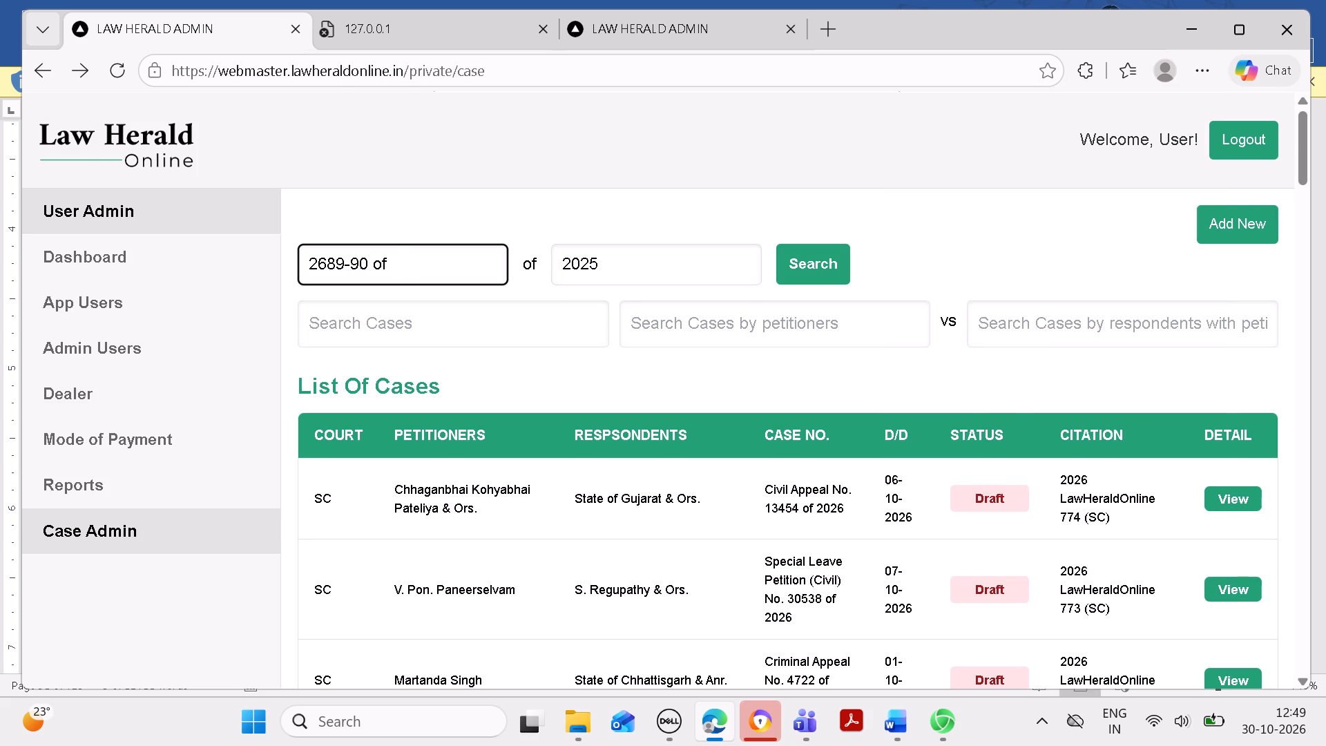
key(BackSpace)
key(BackSpace)
key(BackSpace)
click(812, 253)
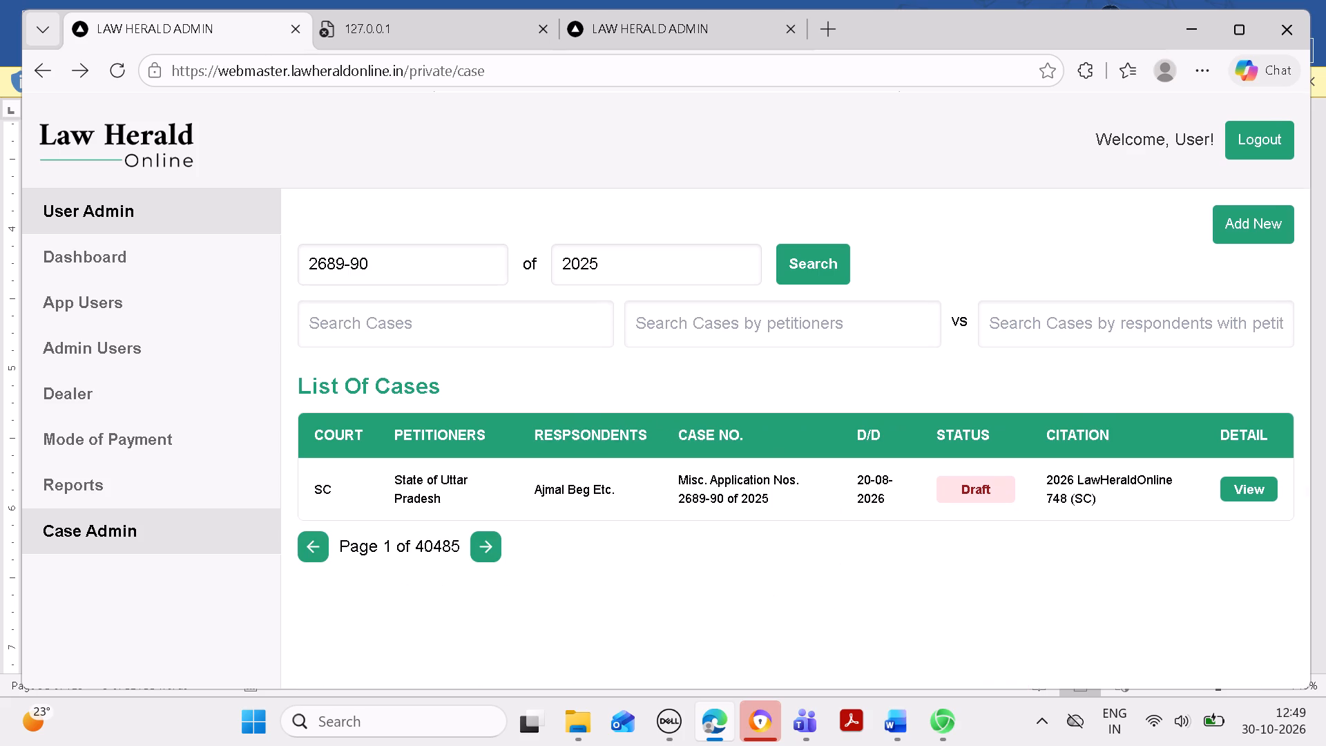
click(1262, 492)
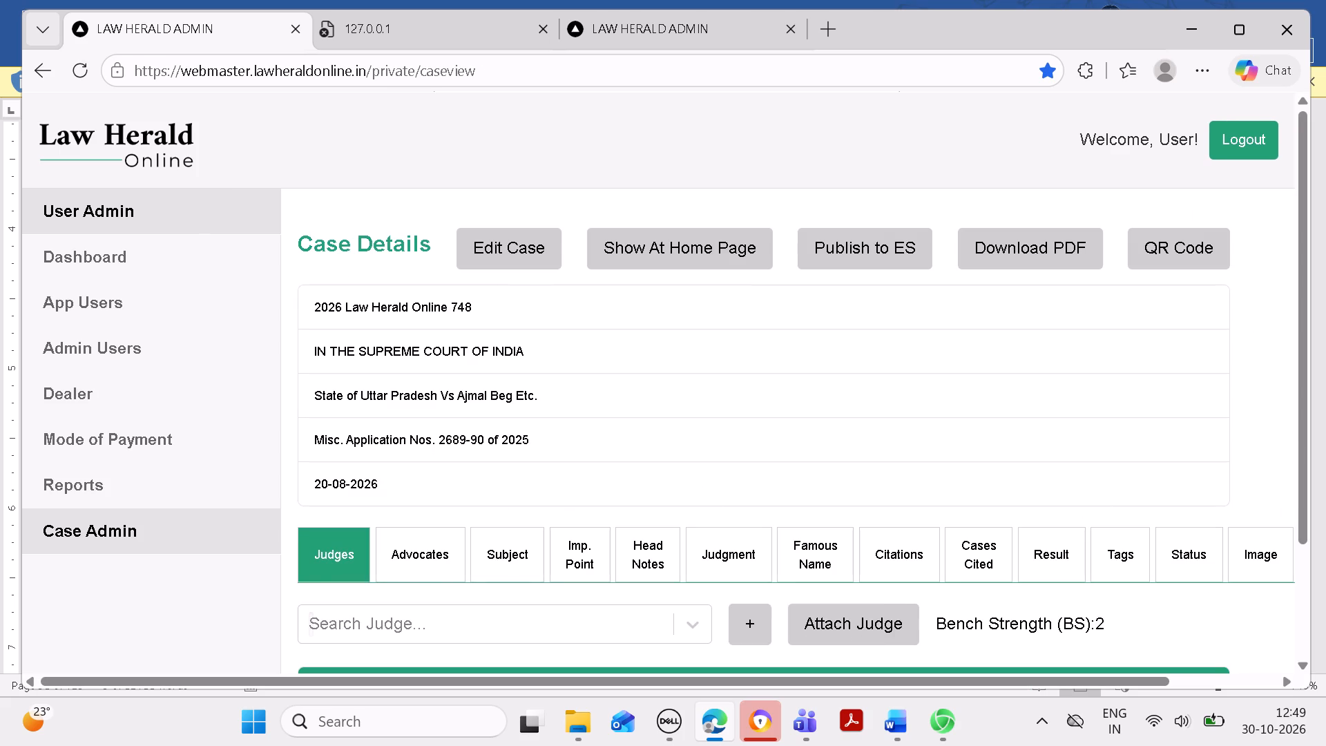
Open the case's Advocates section and review the attached respondents' advocates.
click(423, 539)
scroll(436, 528, down, 7)
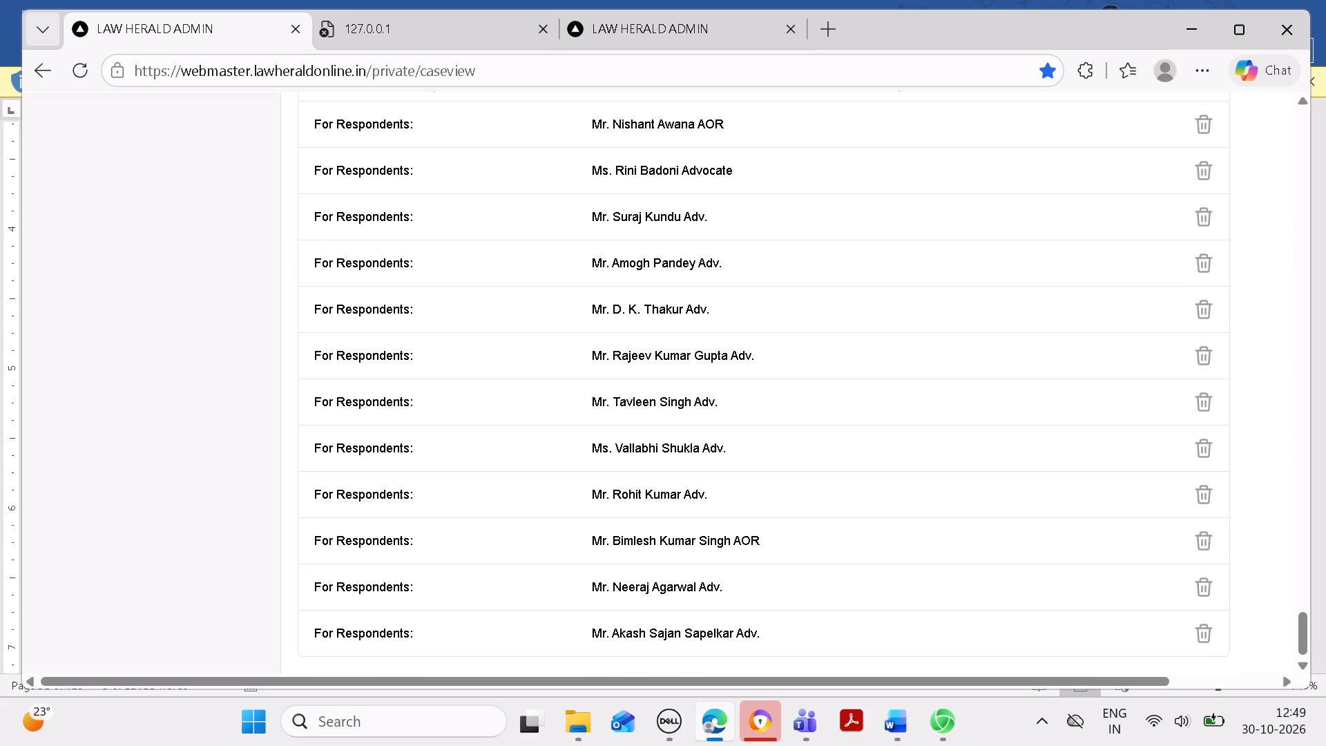
scroll(731, 530, down, 5)
scroll(741, 517, up, 4)
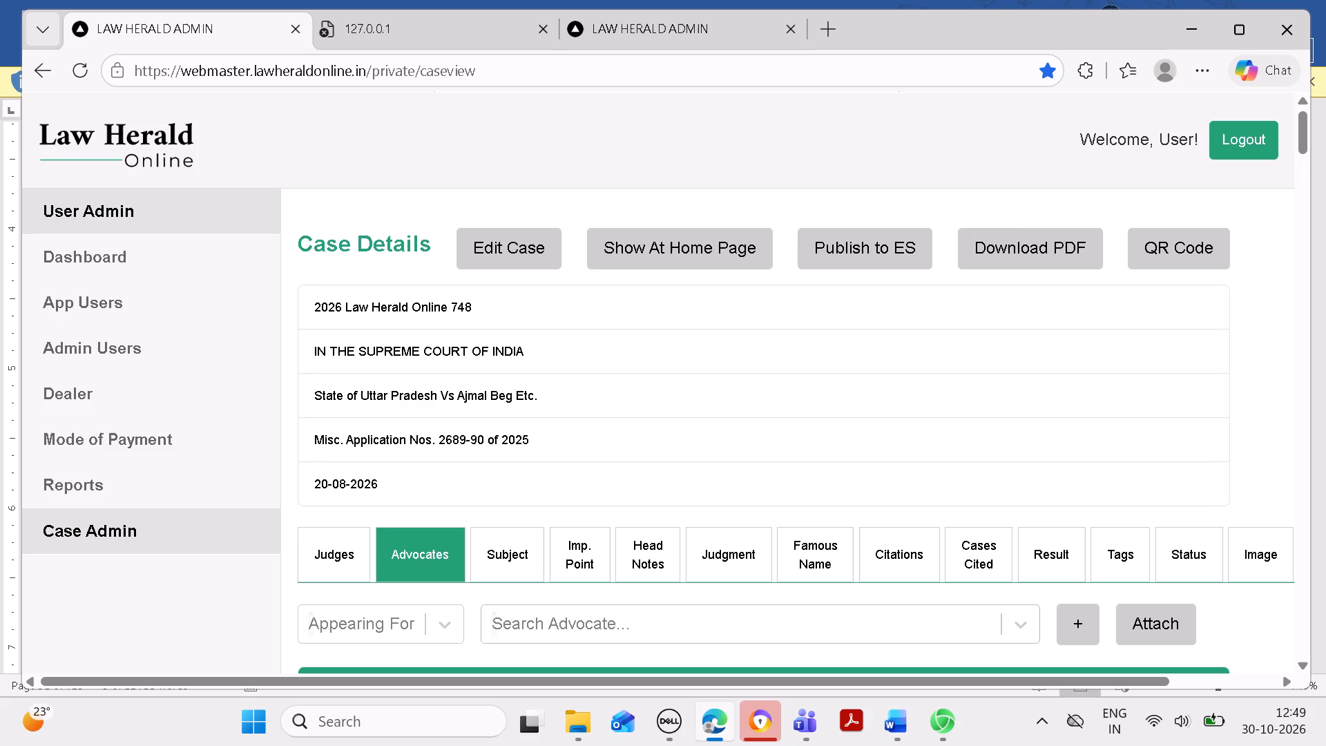
Set the Appearing For value to "For Respondents:" in the case's Advocates section and look over the attached advocates.
scroll(449, 607, down, 5)
scroll(441, 559, up, 4)
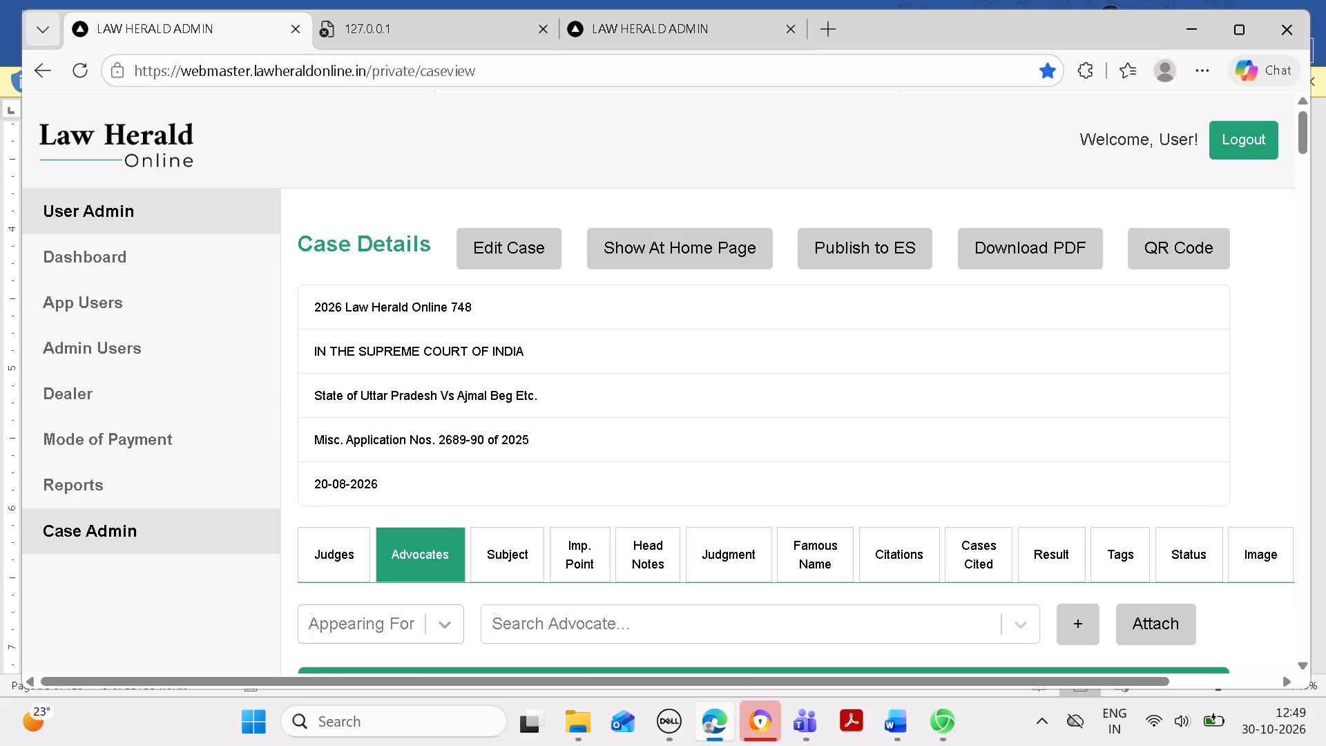
click(453, 613)
scroll(448, 609, down, 6)
click(426, 579)
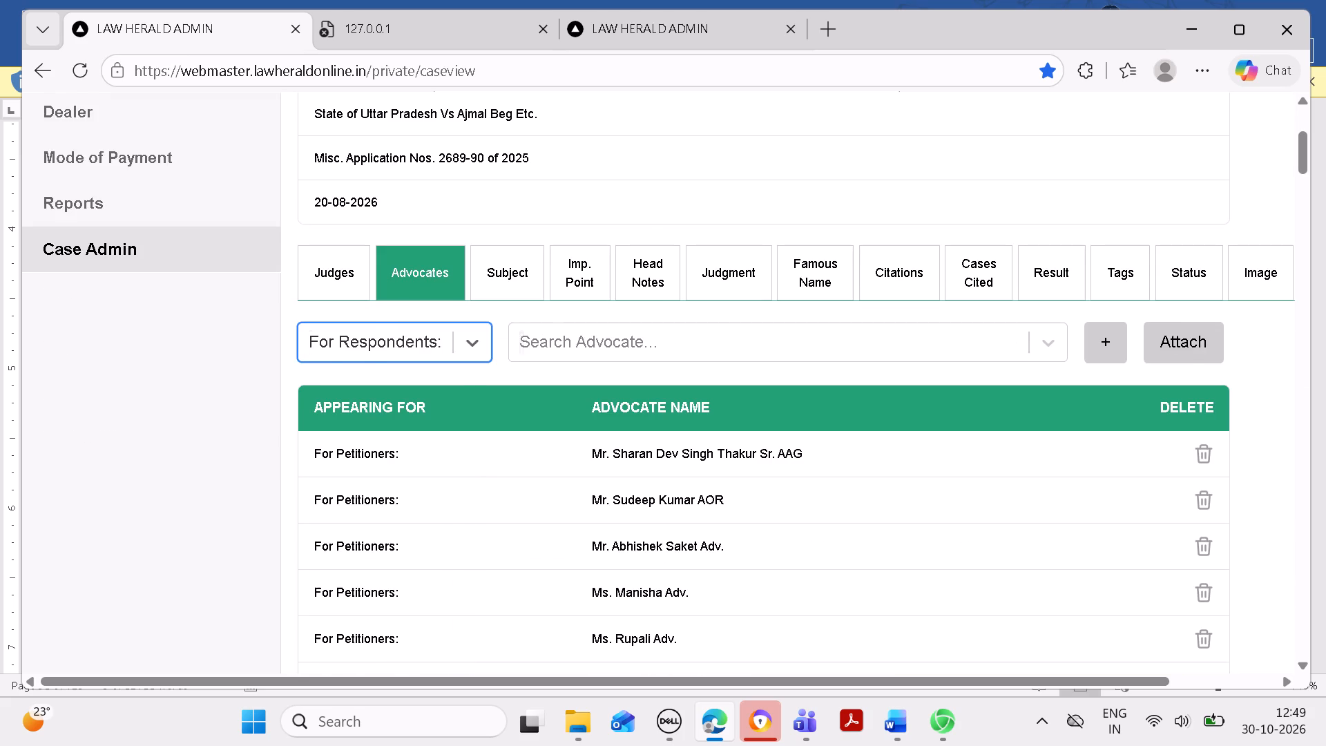
scroll(425, 579, down, 6)
scroll(497, 573, up, 5)
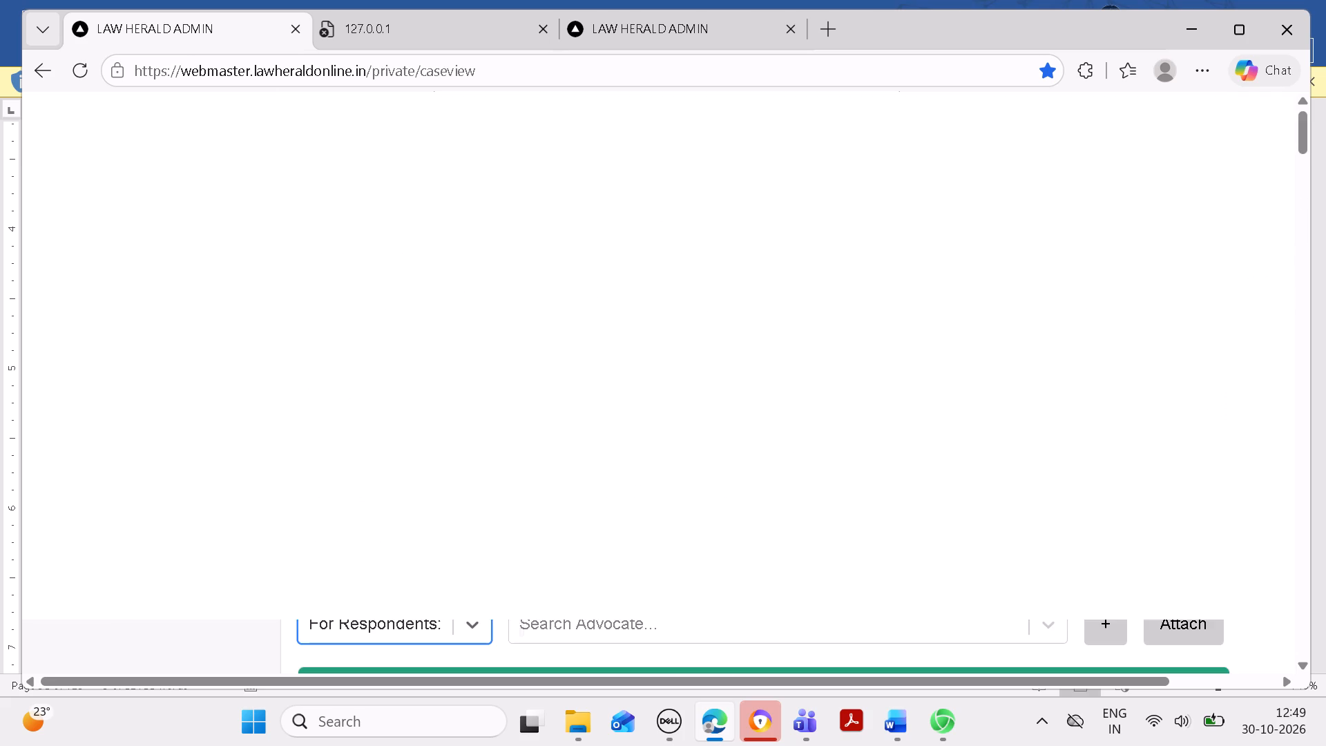
scroll(497, 567, up, 2)
scroll(497, 568, down, 6)
scroll(497, 571, up, 4)
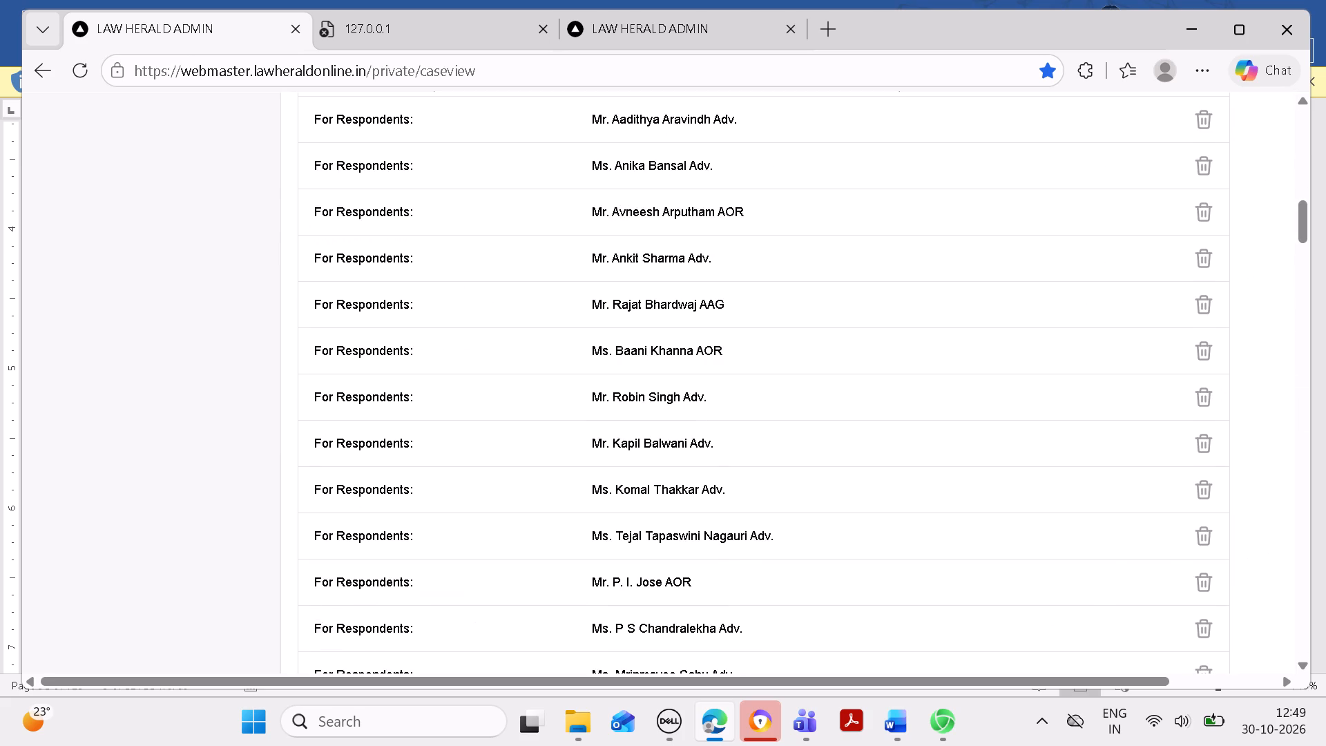
Switch to the Word document, copy the name of Mr. Sharma, A.A.G., and return to the case record in Edge.
click(901, 731)
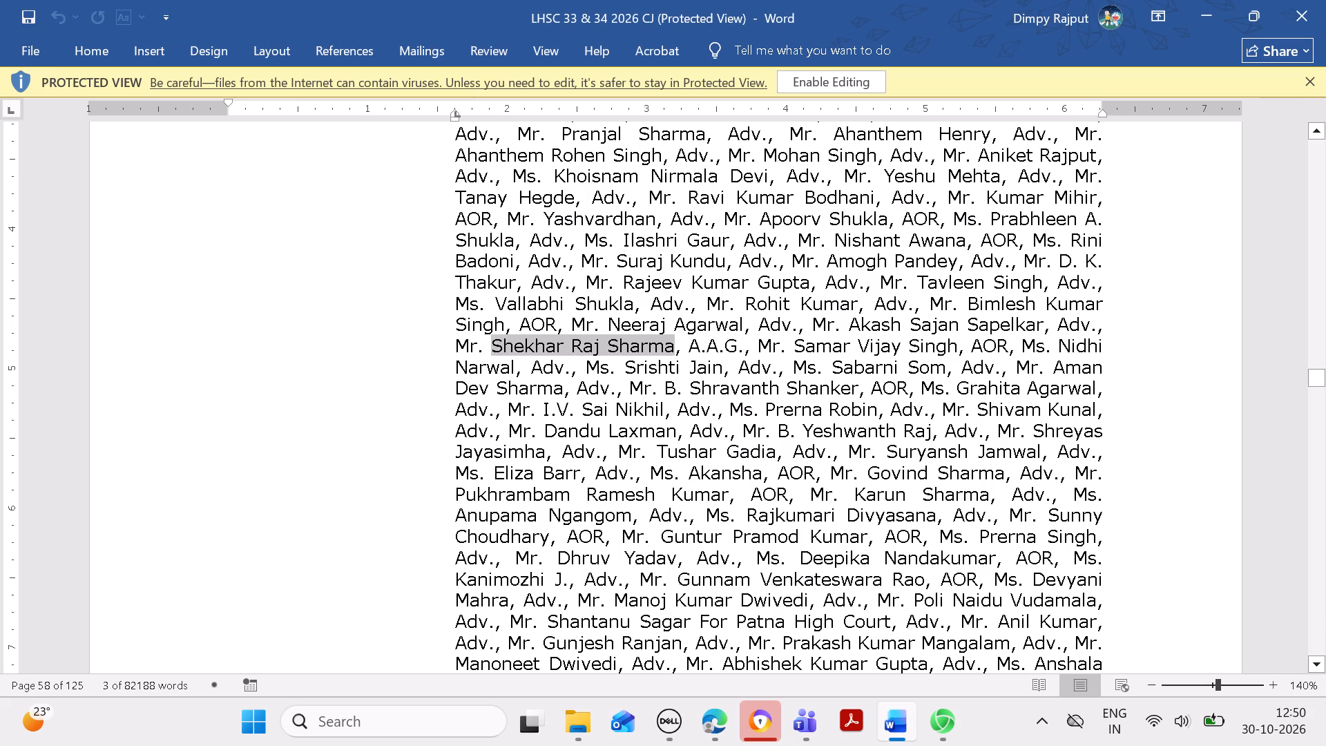
key(ctrl+c)
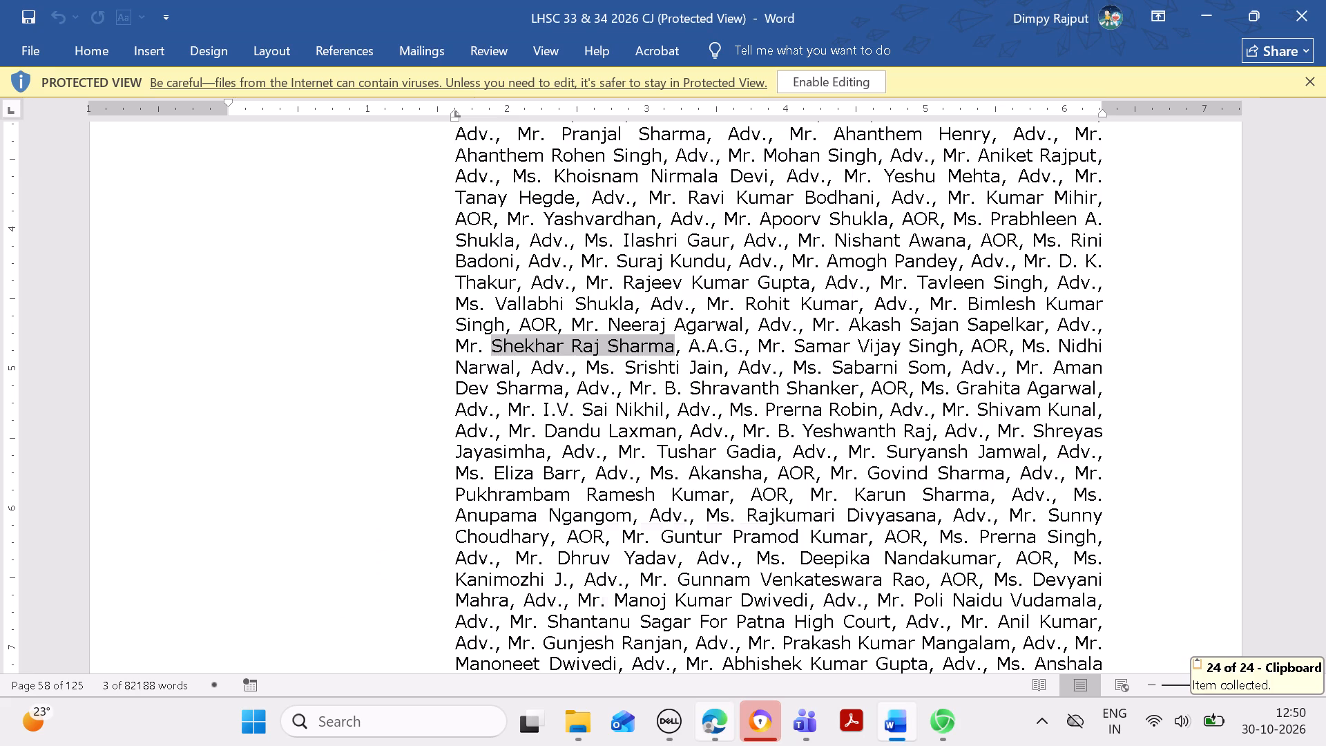
click(714, 719)
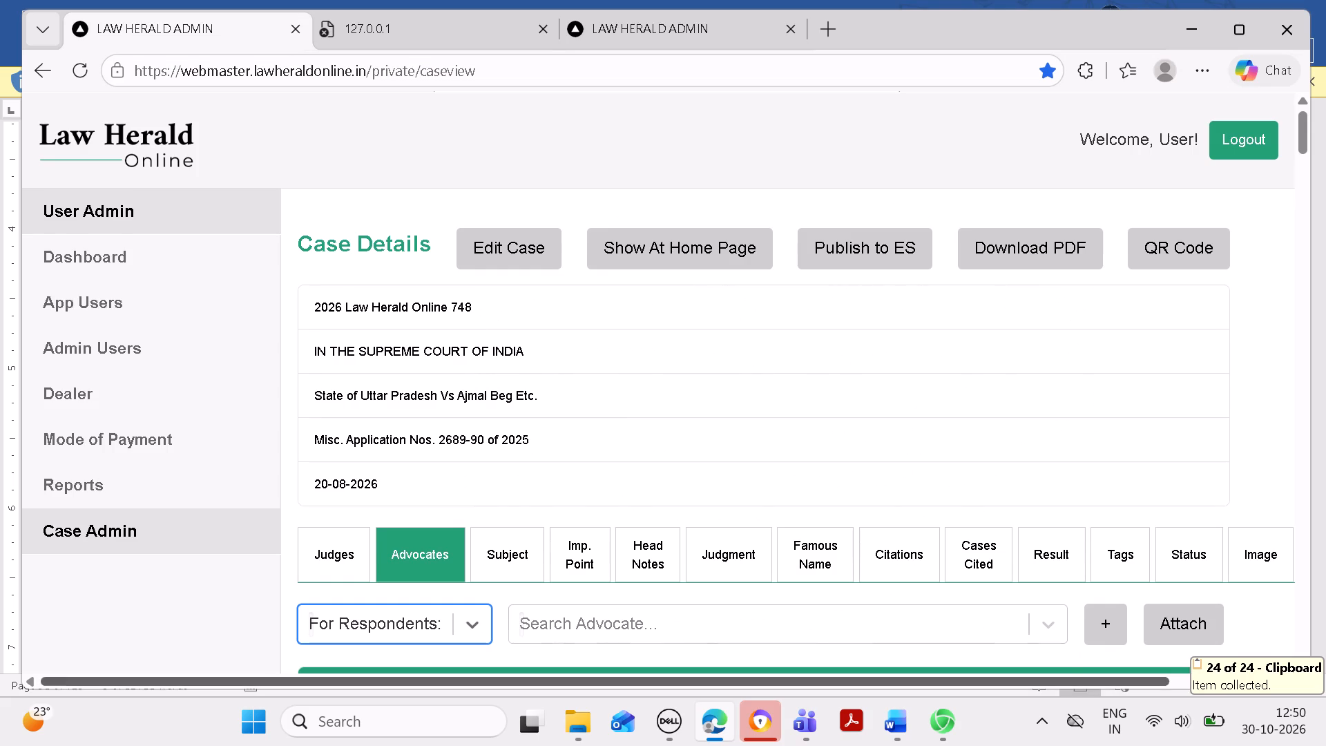
Find the copied name of Mr. Sharma in the advocate search and attach his AAG entry to the case for the respondents.
click(816, 618)
key(ctrl+v)
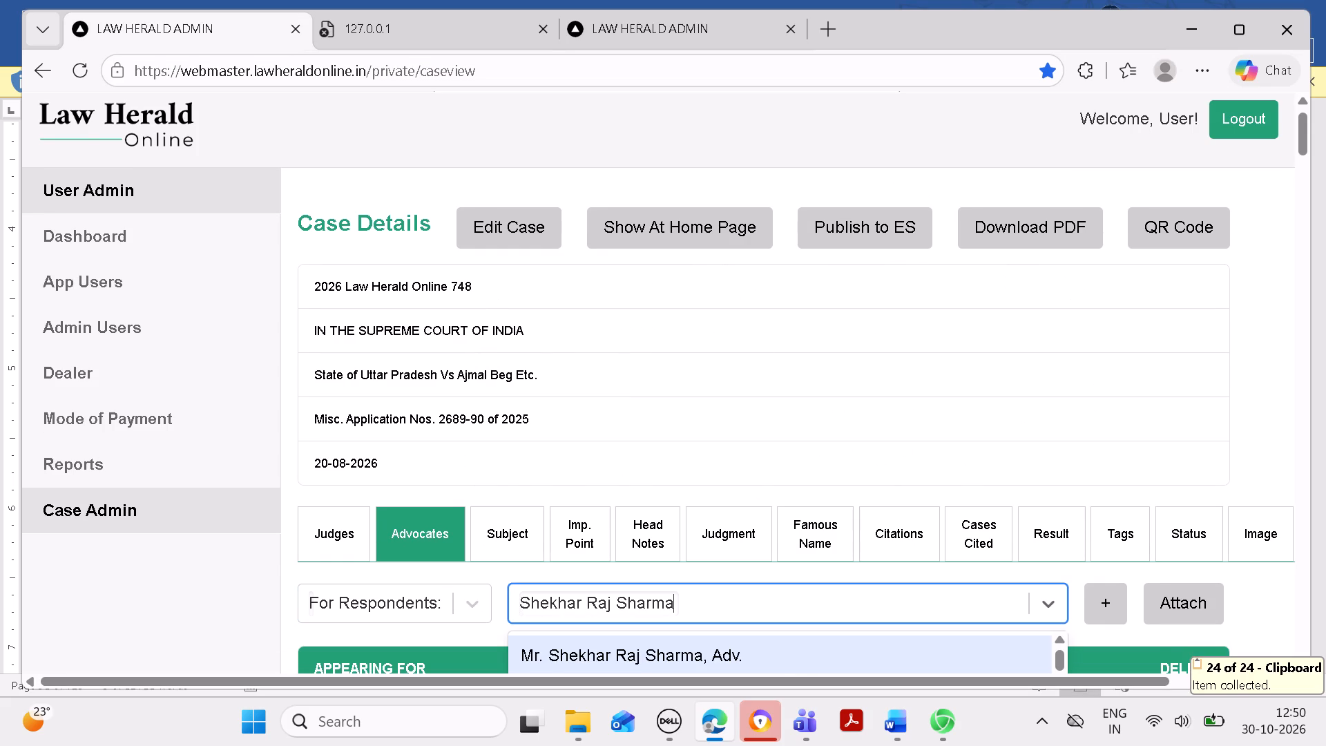
drag(1305, 128, 1306, 146)
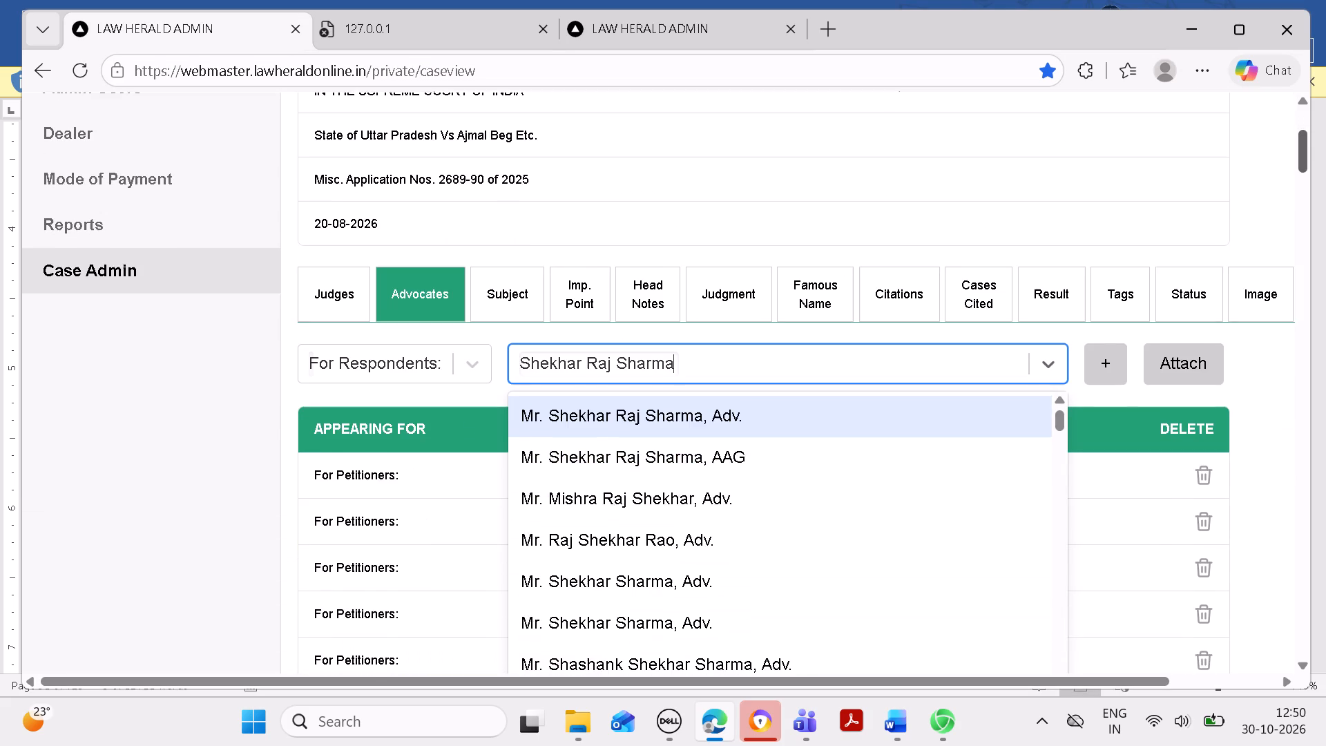
drag(1306, 146, 1306, 149)
click(839, 438)
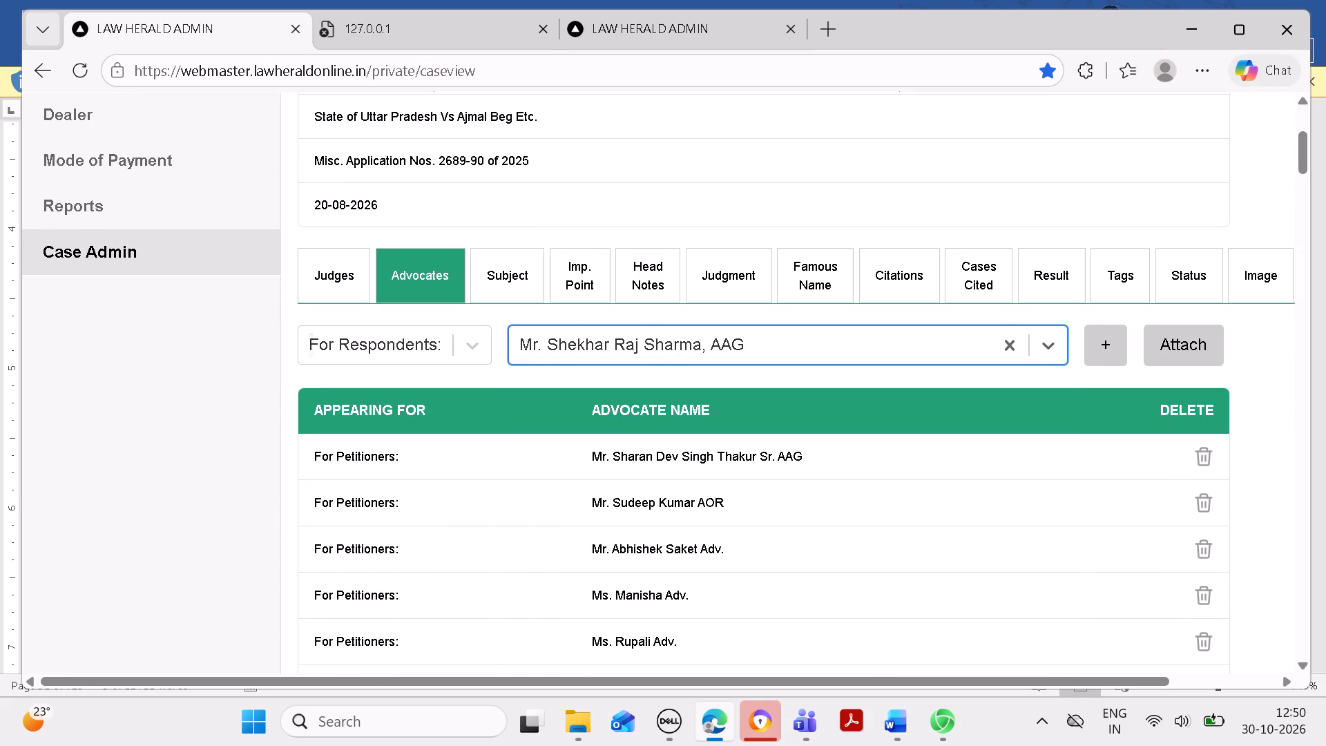
click(1163, 345)
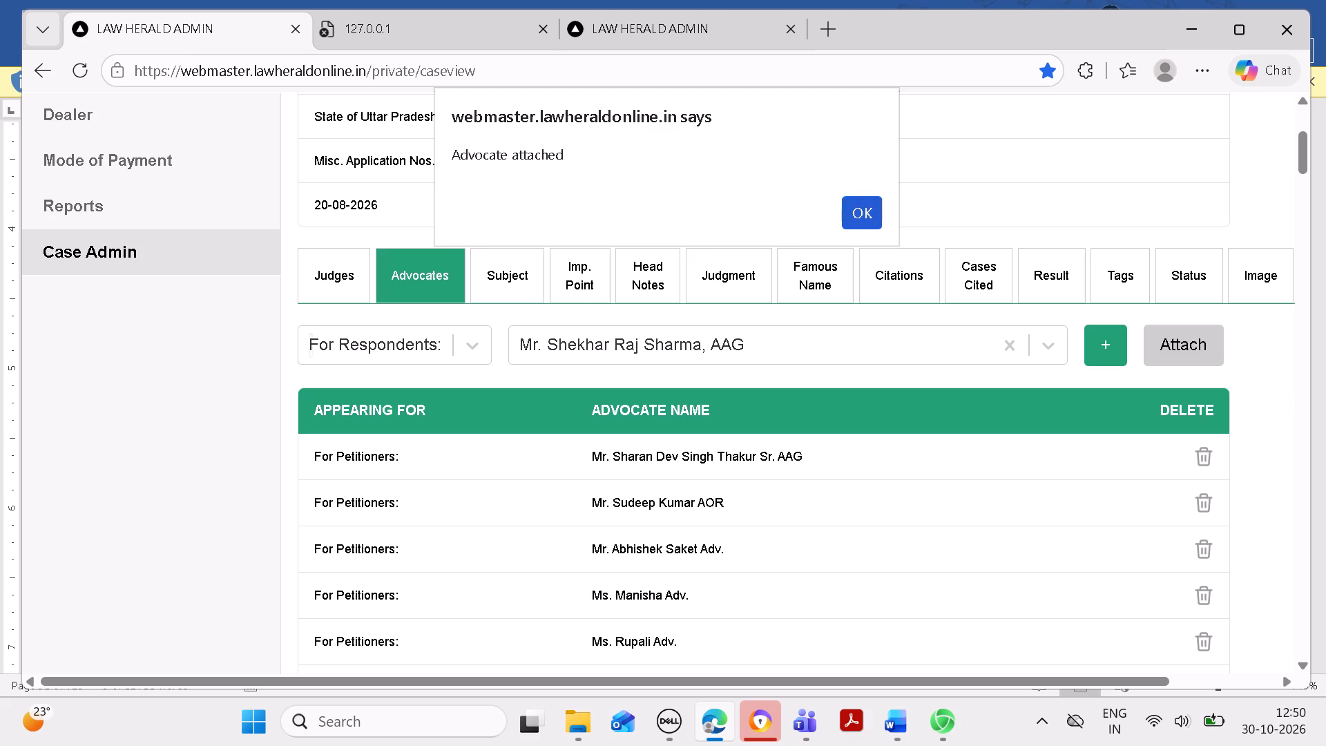
click(874, 208)
scroll(837, 338, down, 6)
scroll(853, 556, down, 1)
Copy the name of Mr. Singh, AOR, listed after Mr. Sharma, A.A.G. in the Word document, and attach his AOR entry for the respondents in Edge.
click(900, 714)
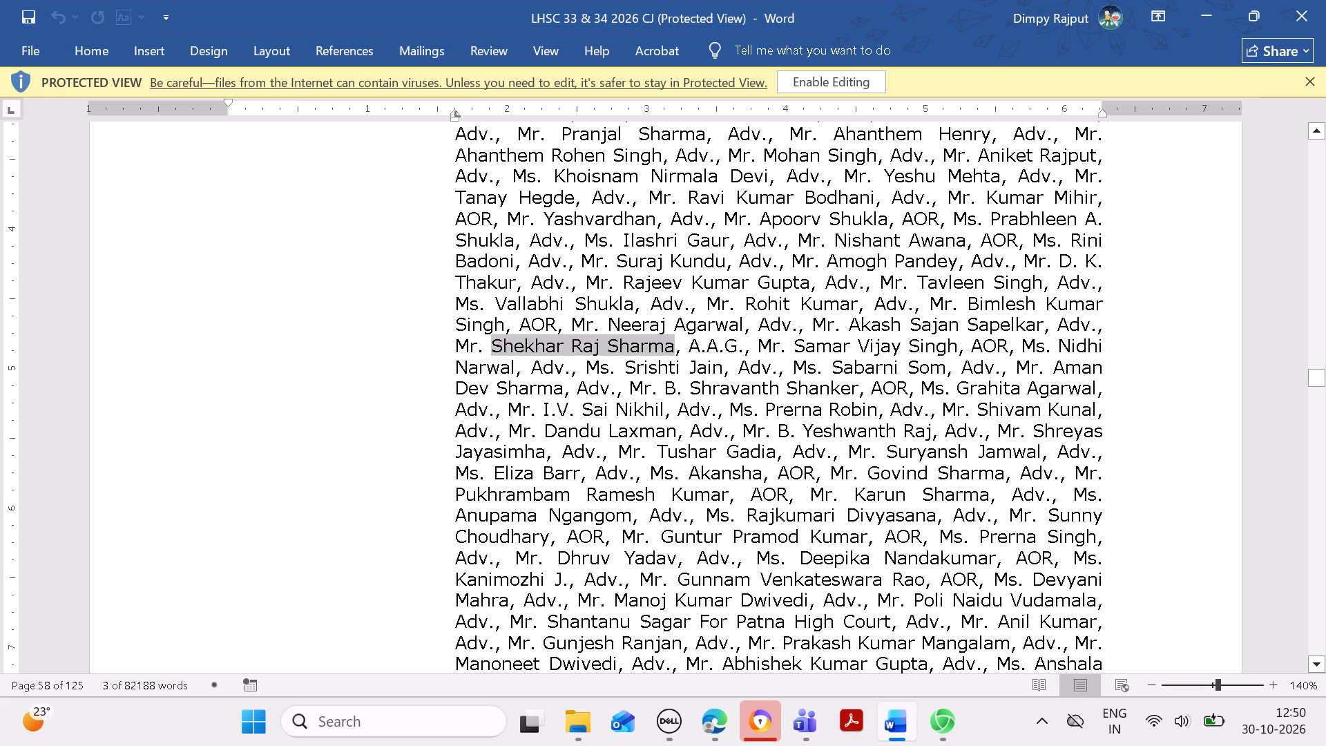
drag(793, 344, 939, 345)
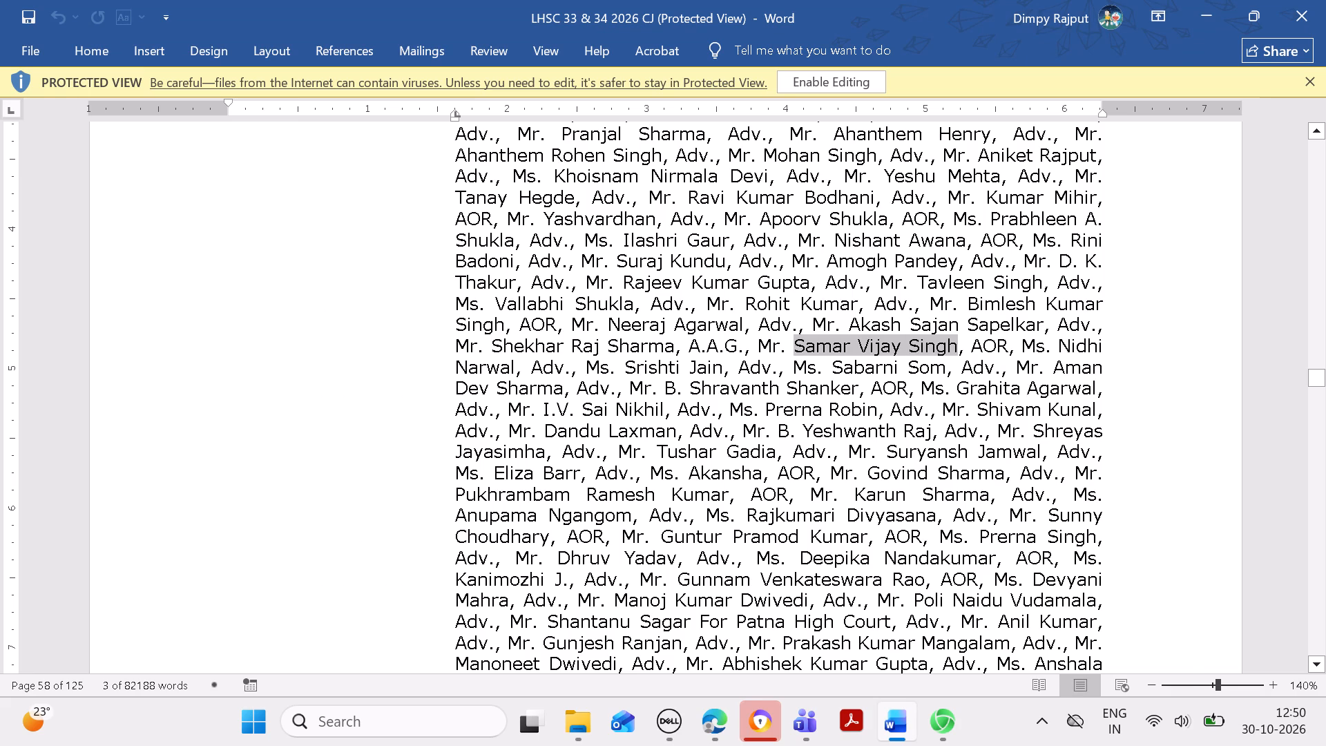
key(ctrl+c)
click(718, 711)
scroll(675, 624, up, 3)
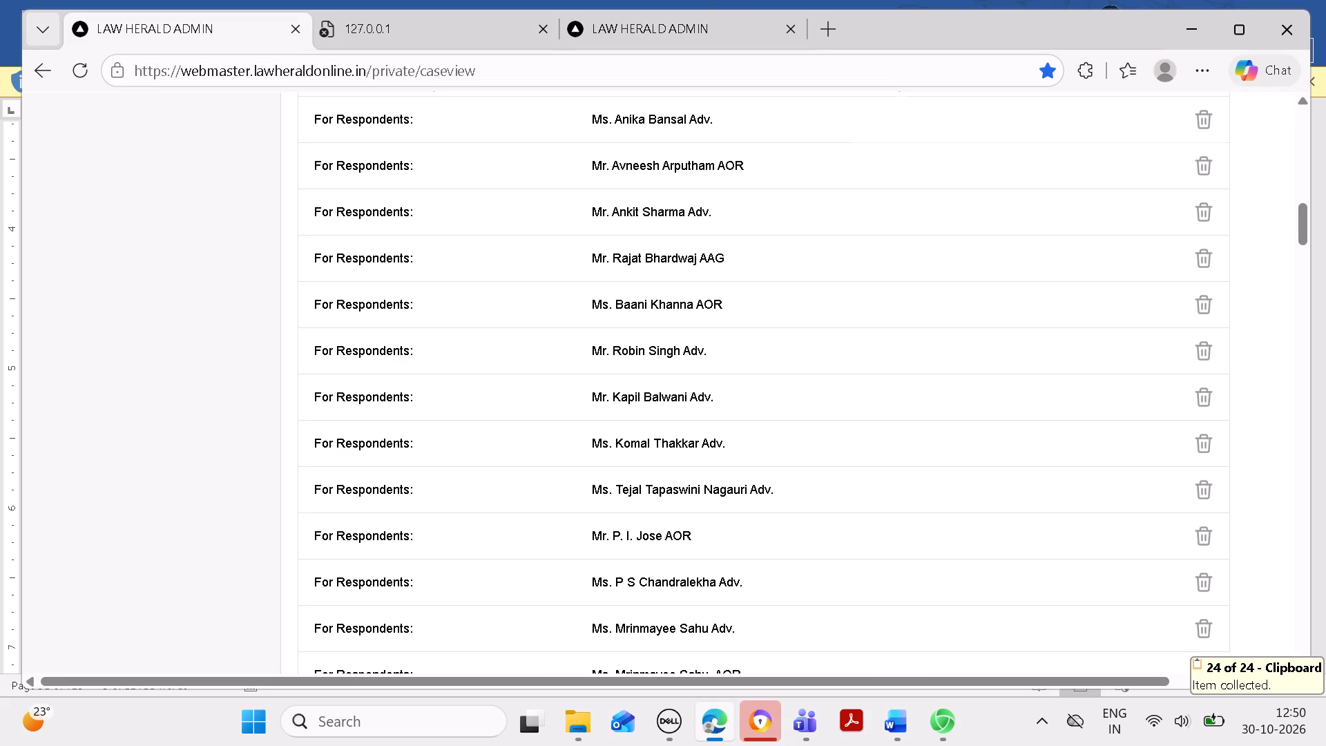
scroll(903, 514, up, 3)
click(1011, 617)
key(ctrl+v)
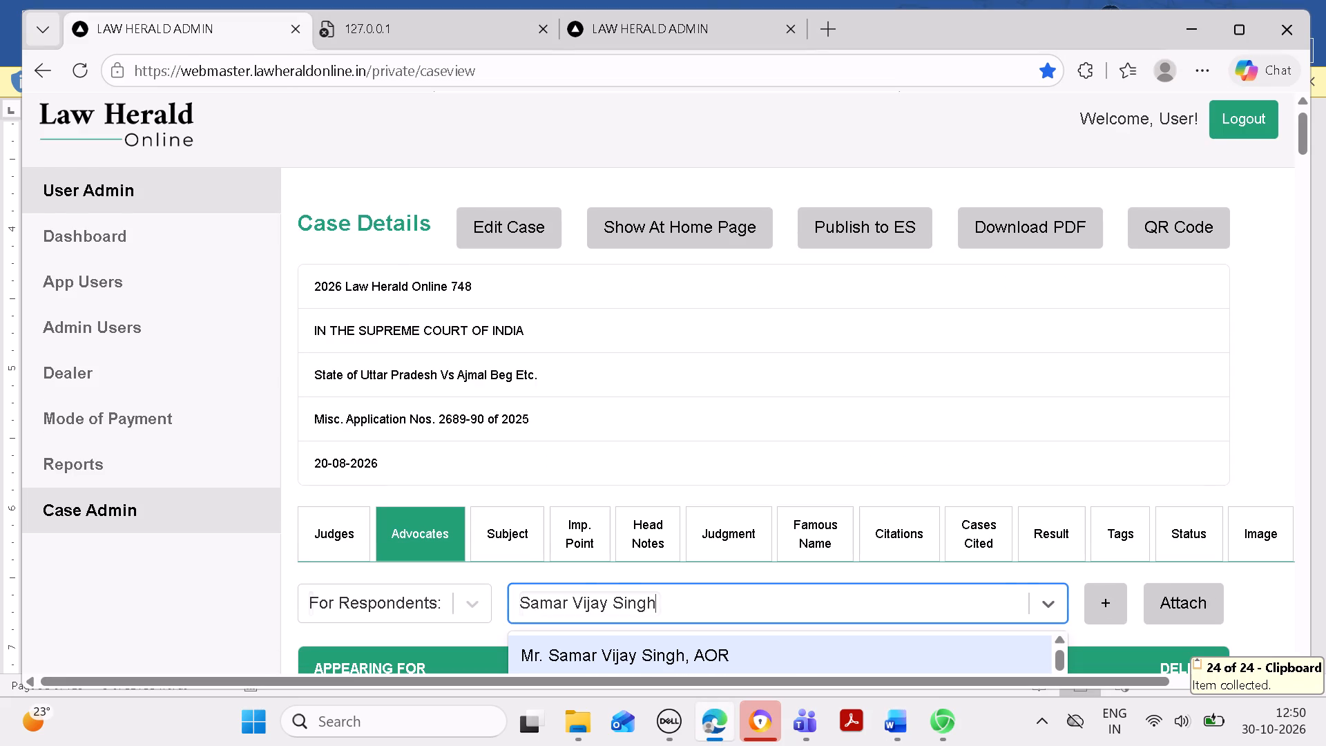
click(800, 651)
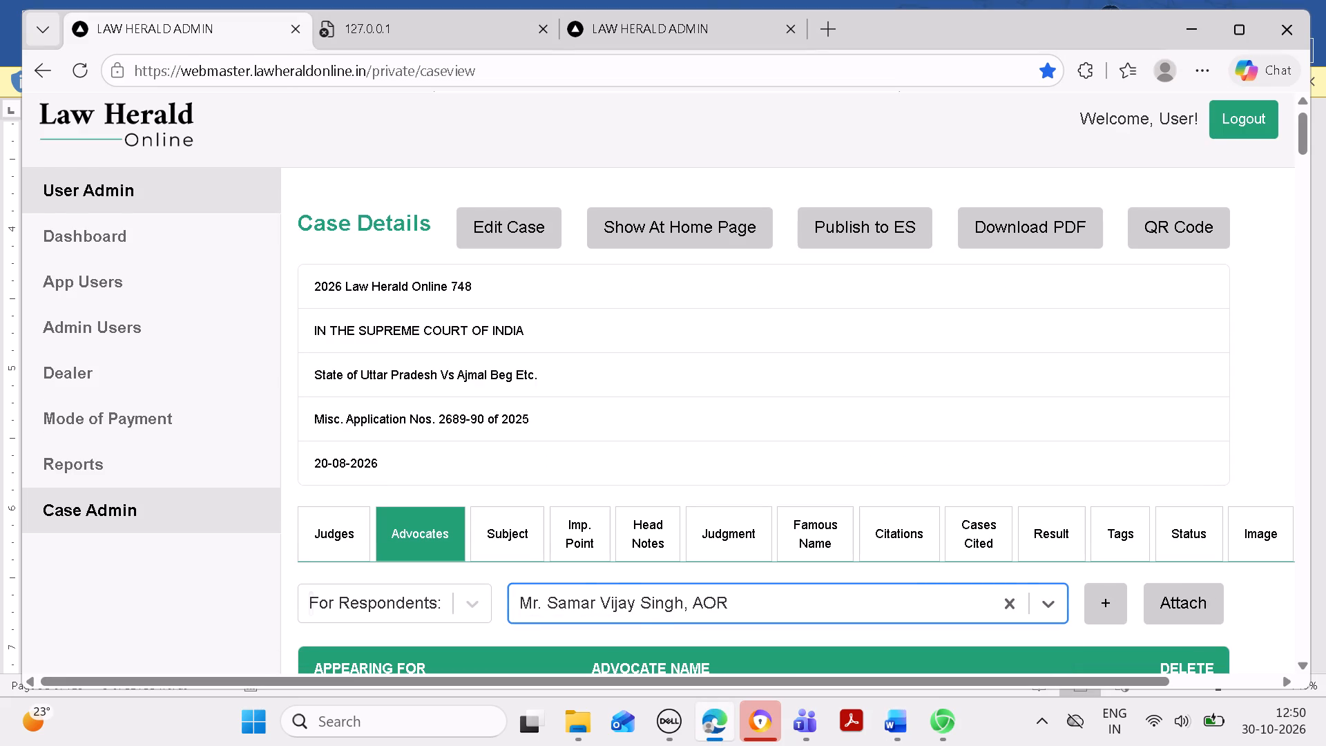
click(1186, 594)
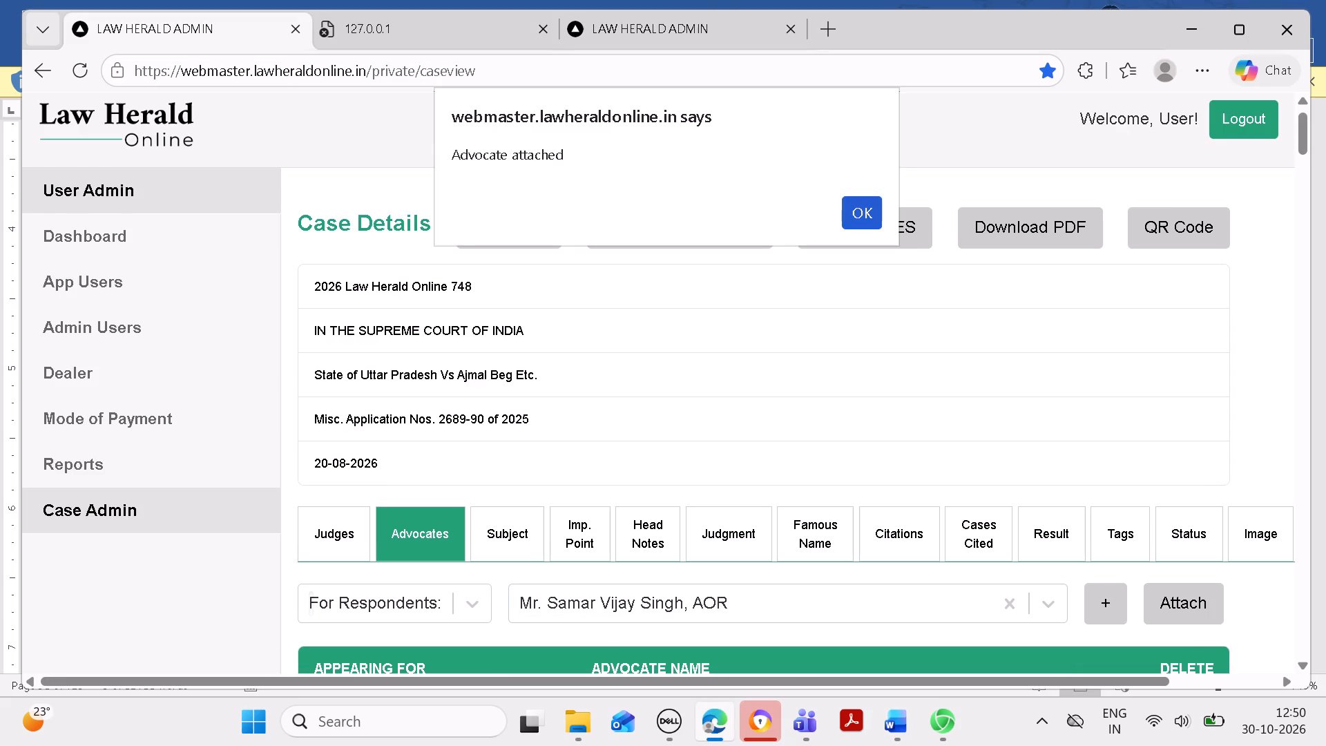
click(873, 199)
scroll(809, 533, down, 11)
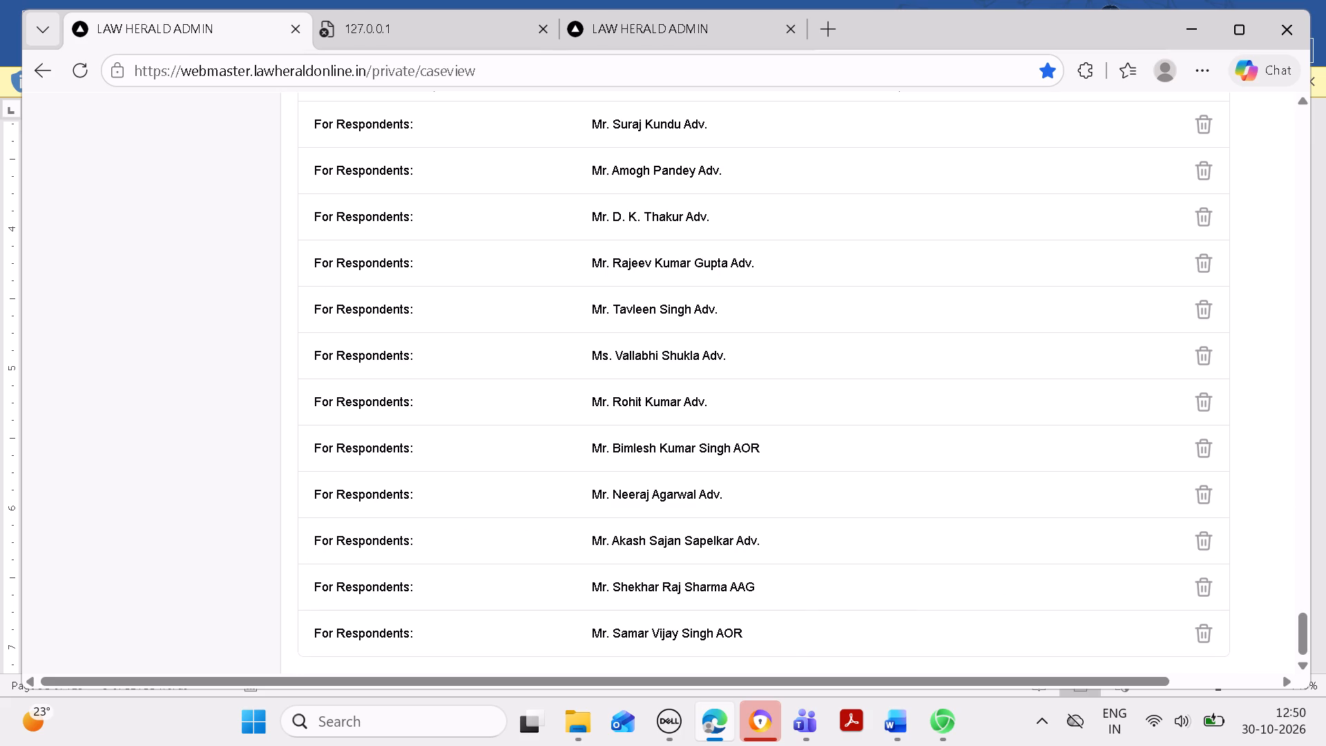
Copy the name of Ms. Narwal, Adv., from the Word document and attach her Adv. entry to the case for the respondents in Edge.
click(895, 733)
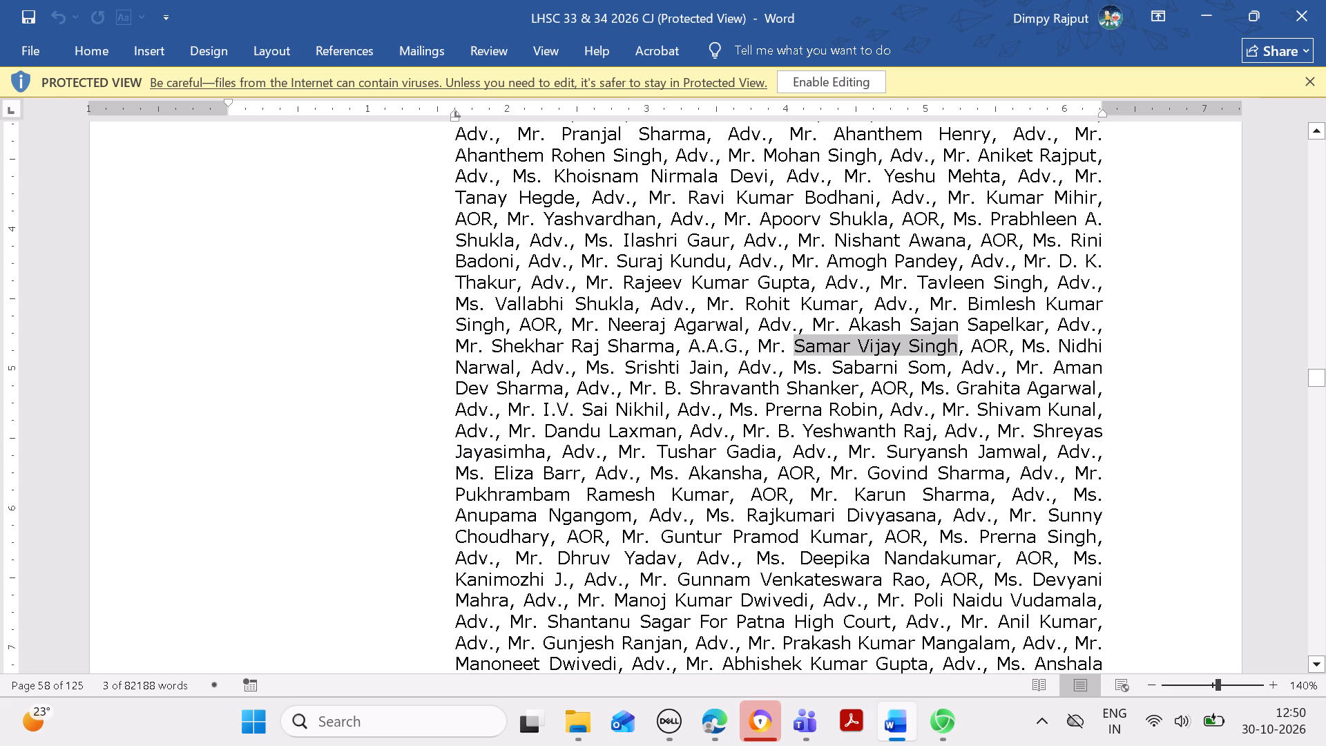
drag(1059, 343, 517, 369)
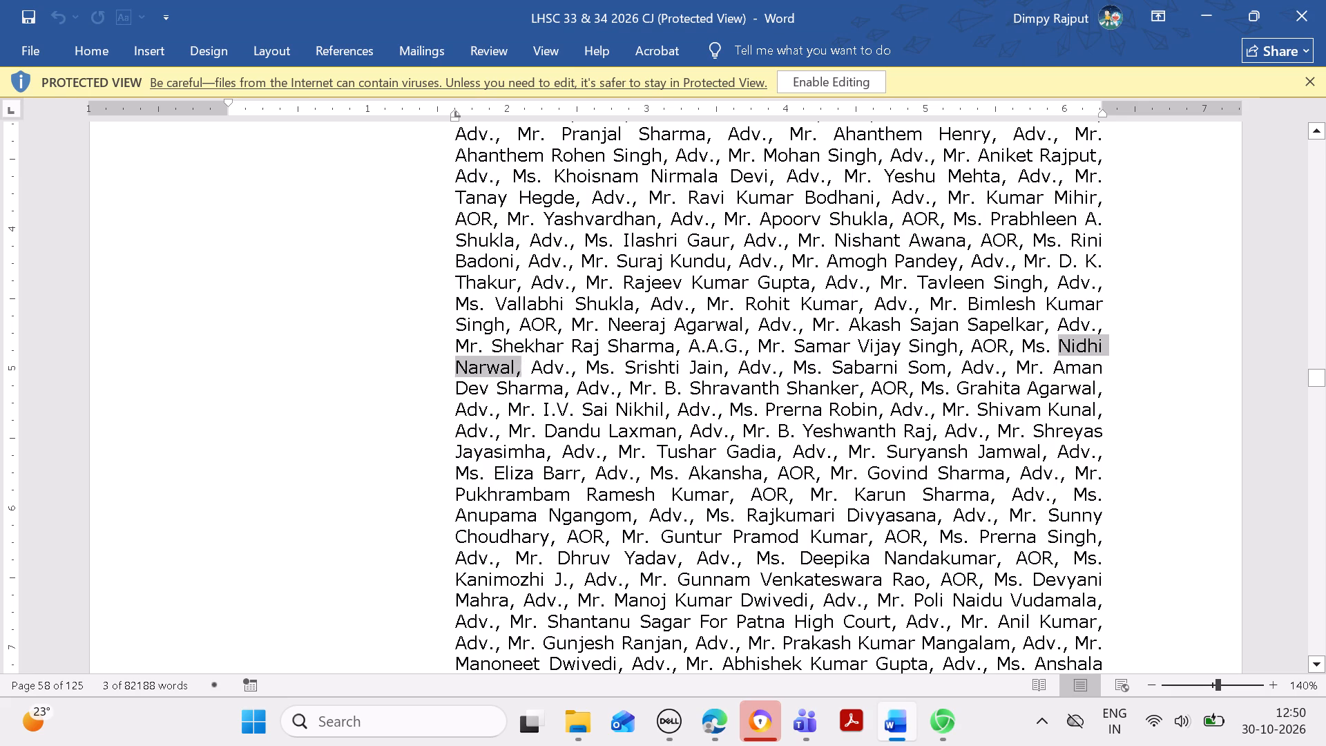
drag(517, 369, 514, 369)
key(ctrl+c)
click(707, 726)
scroll(669, 698, up, 3)
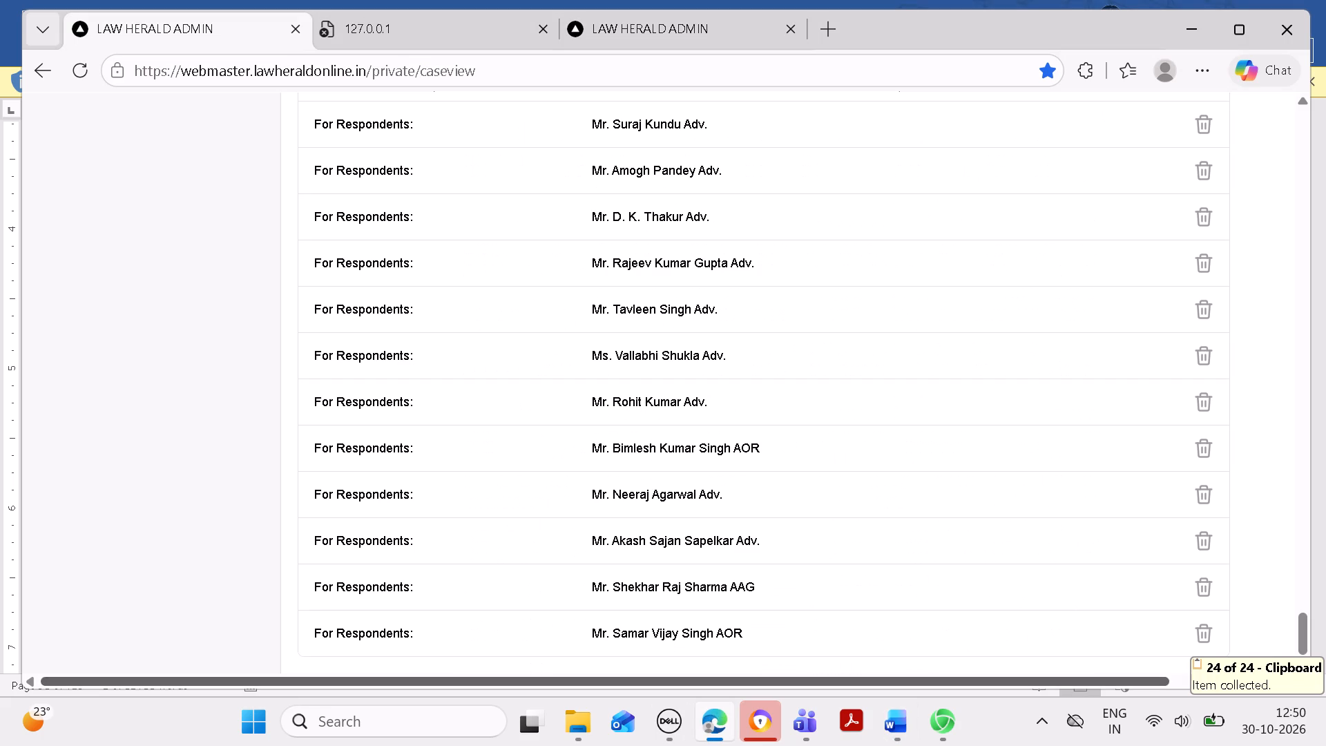
scroll(632, 604, down, 2)
scroll(632, 600, up, 5)
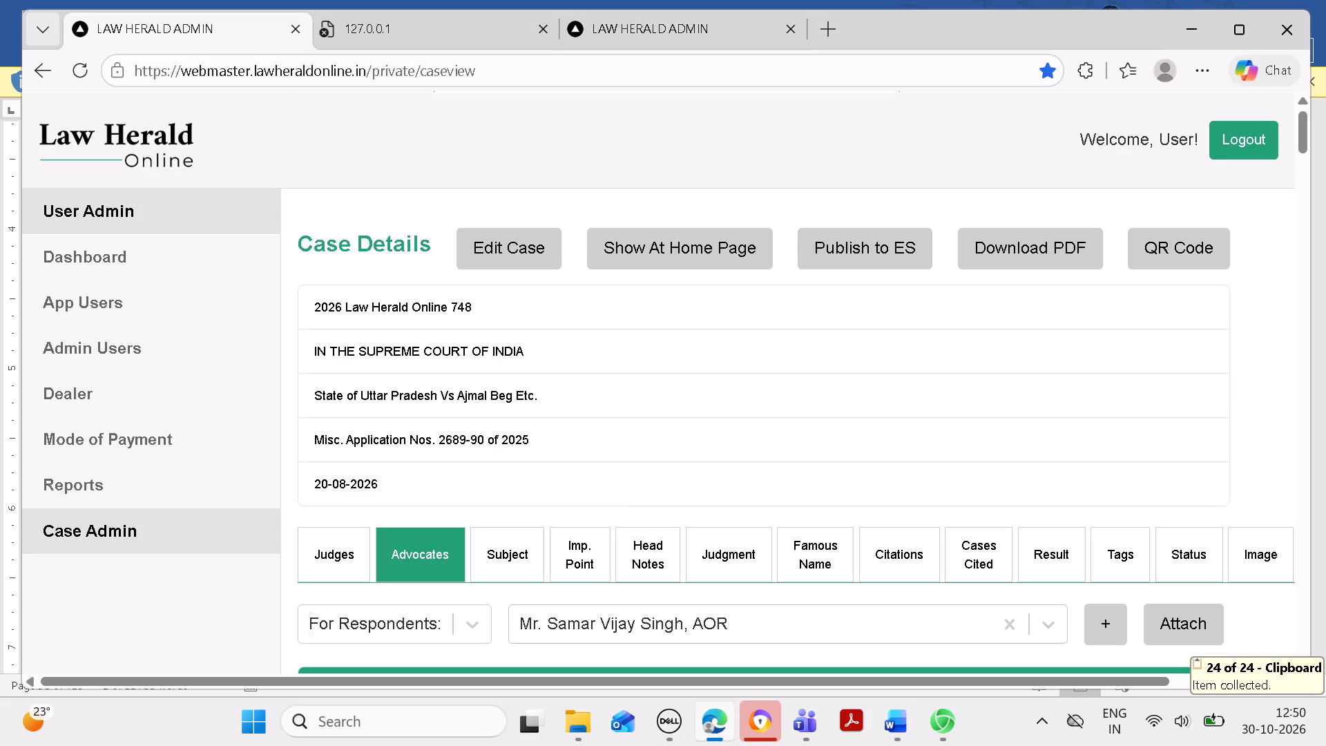
click(1015, 613)
key(ctrl+v)
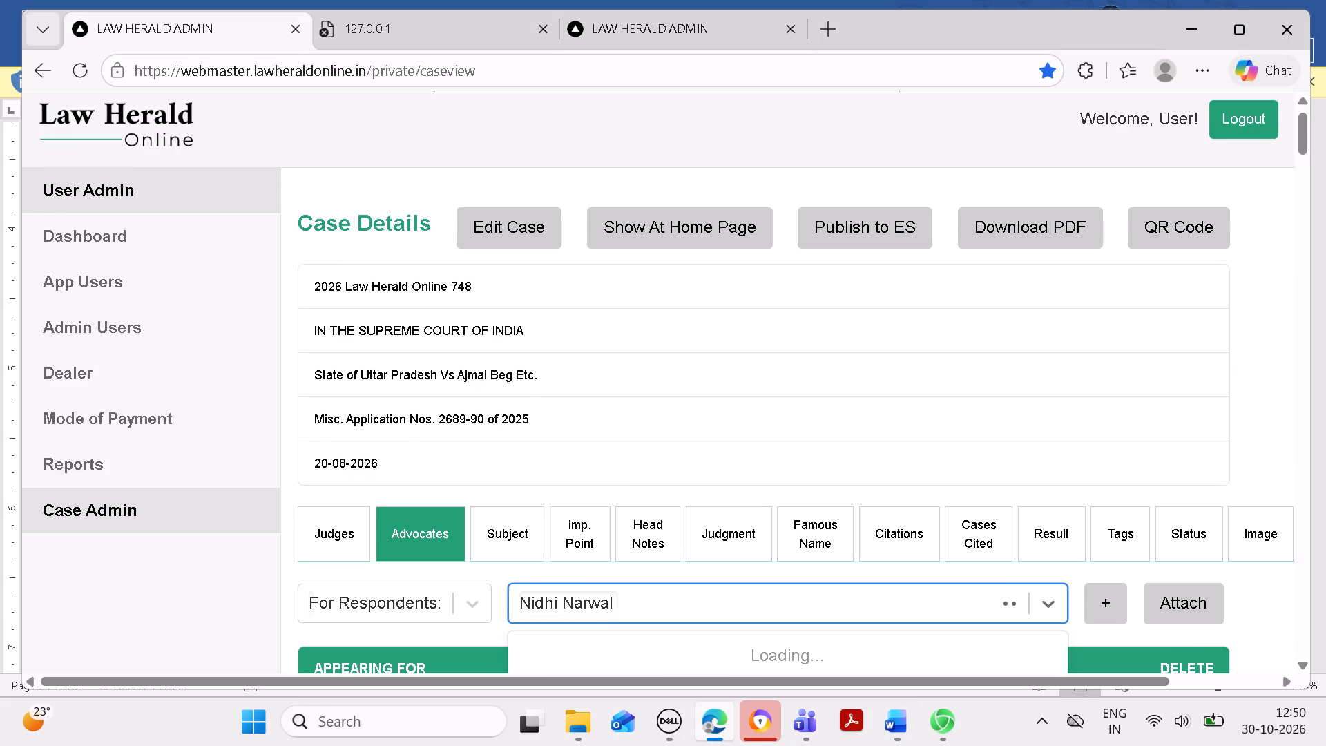
click(825, 647)
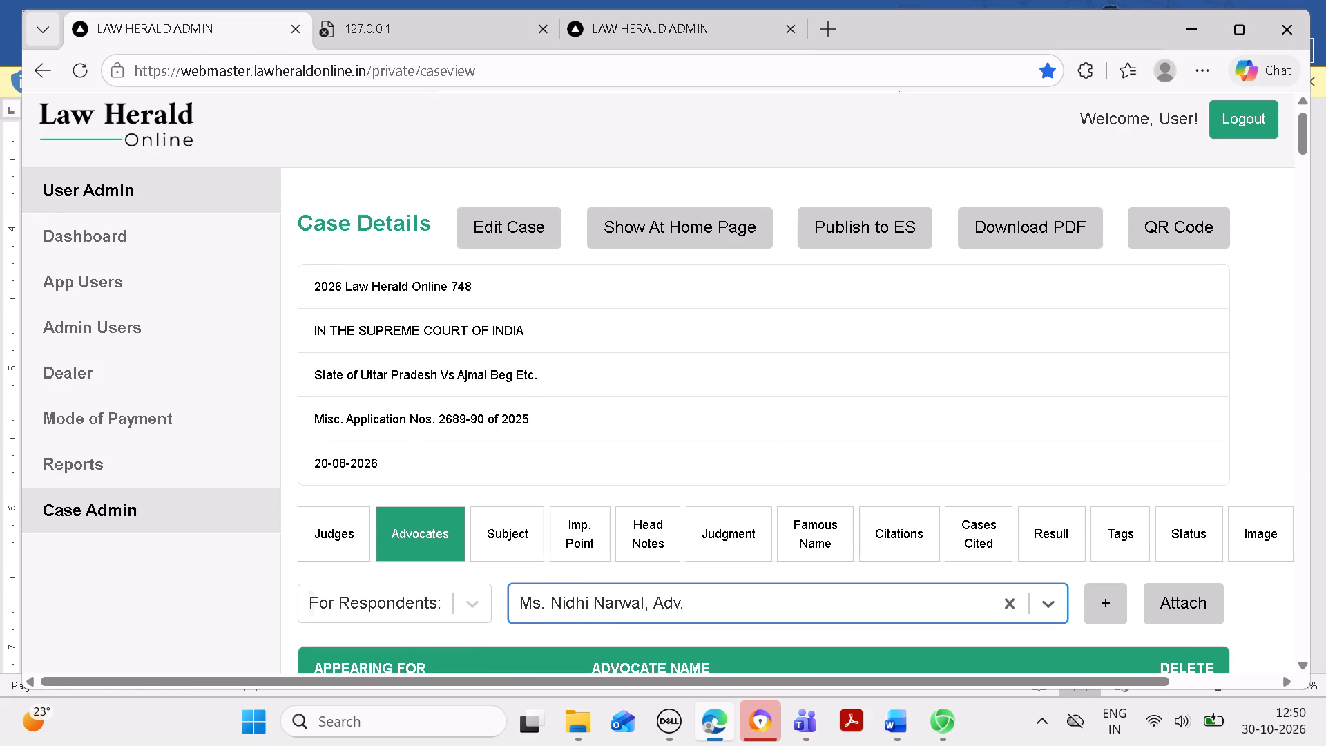
click(1182, 606)
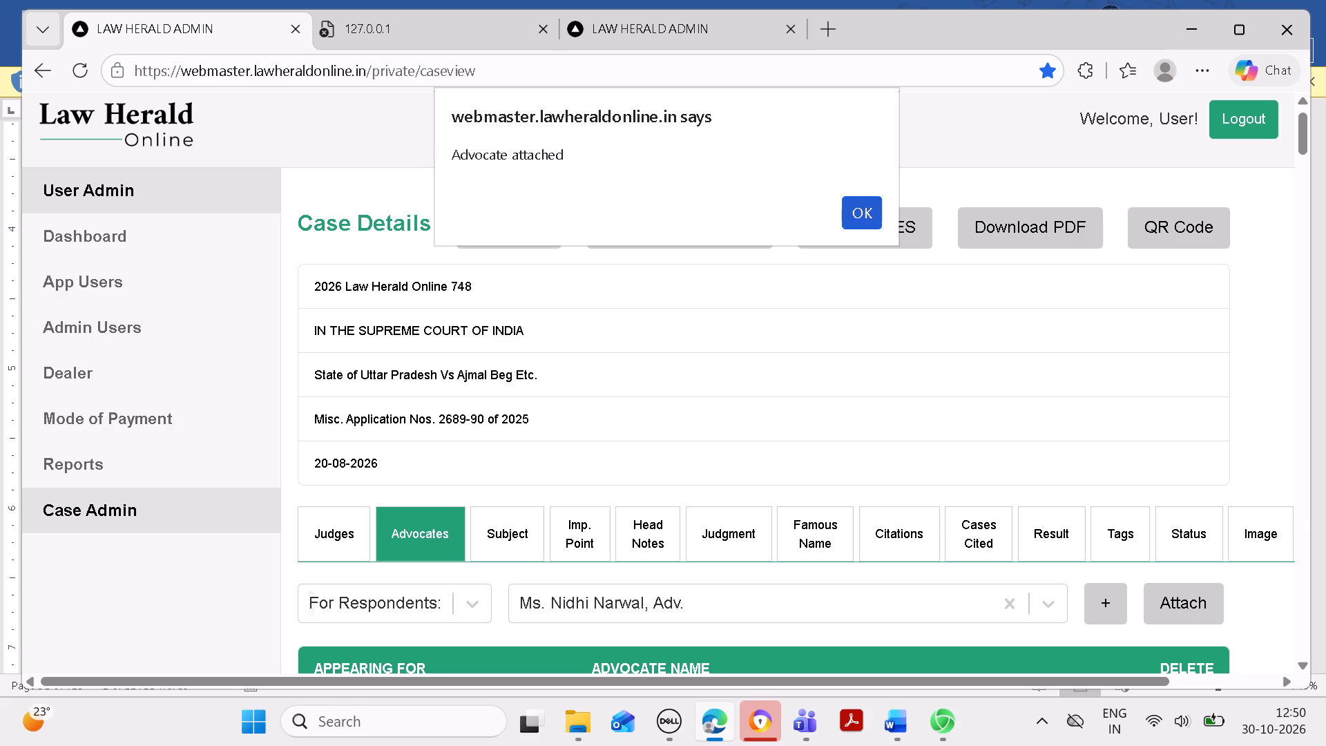
click(861, 200)
scroll(799, 473, down, 5)
scroll(838, 682, down, 1)
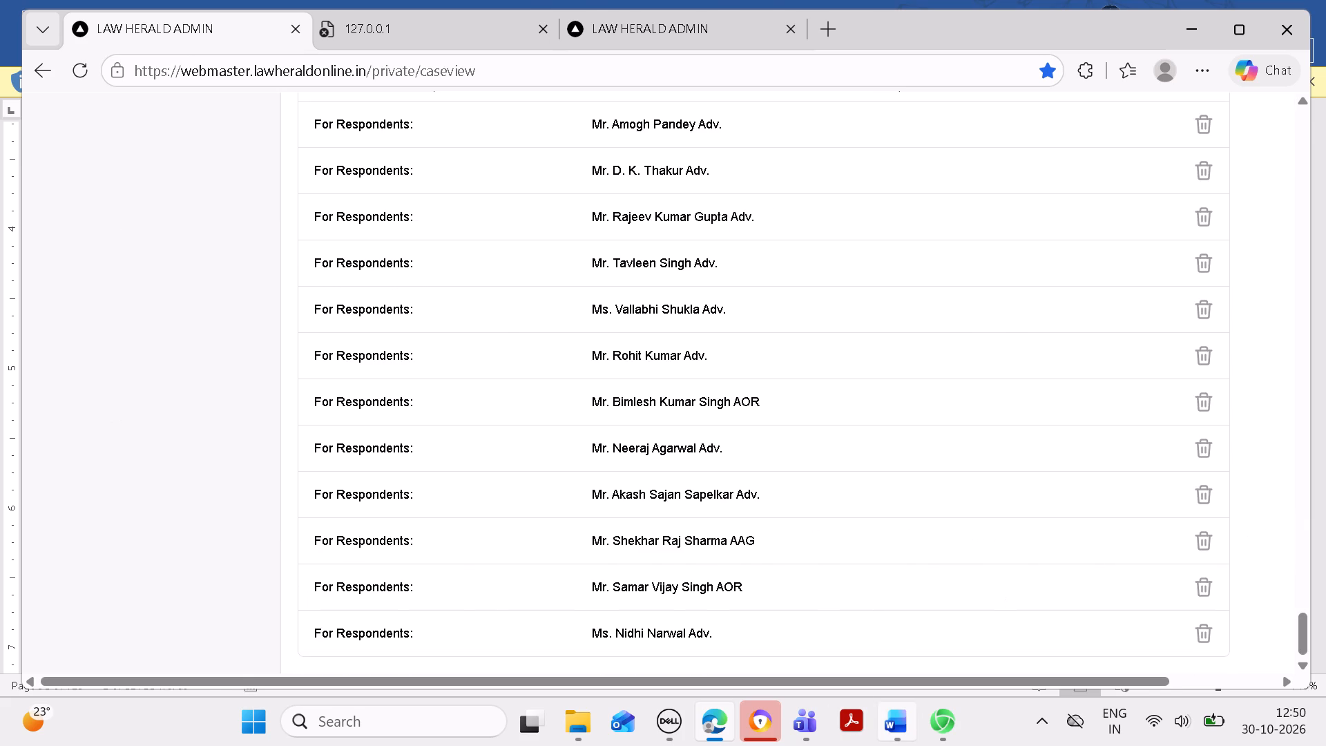
click(885, 740)
drag(627, 365, 636, 365)
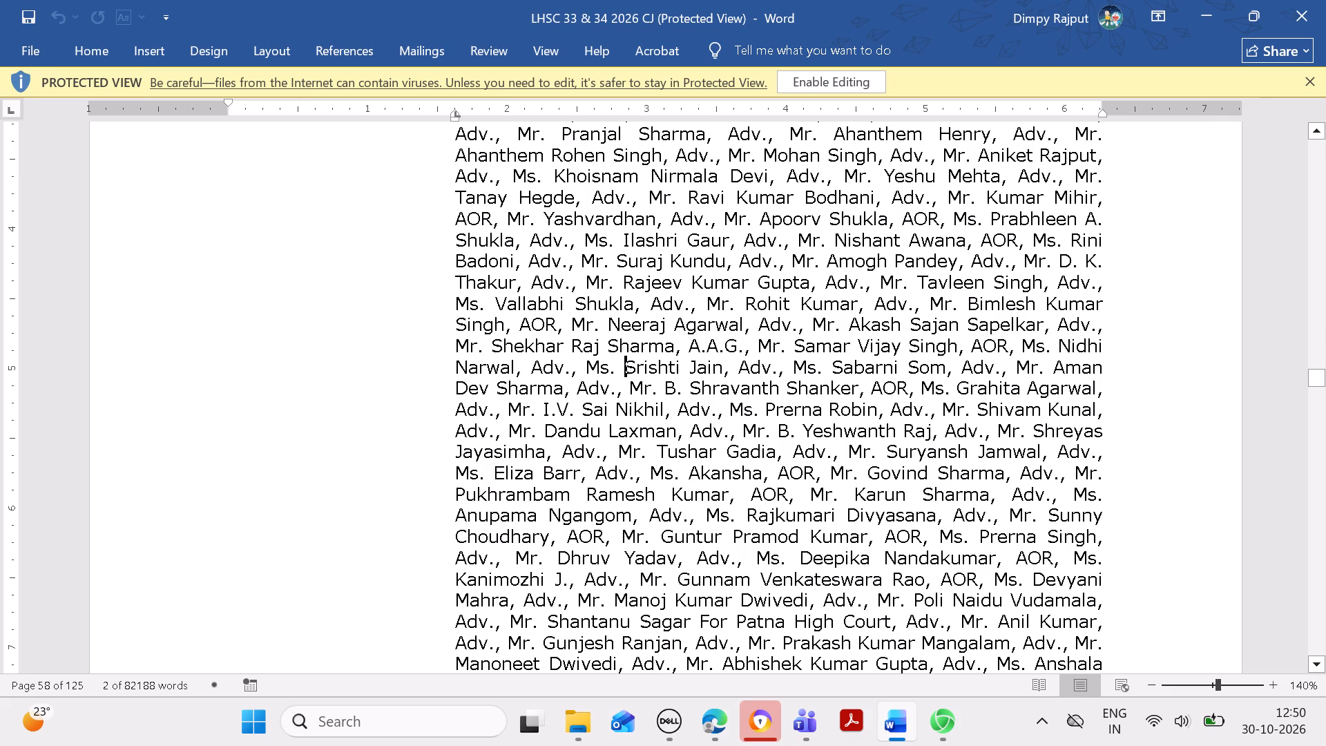
drag(636, 365, 712, 361)
key(ctrl+c)
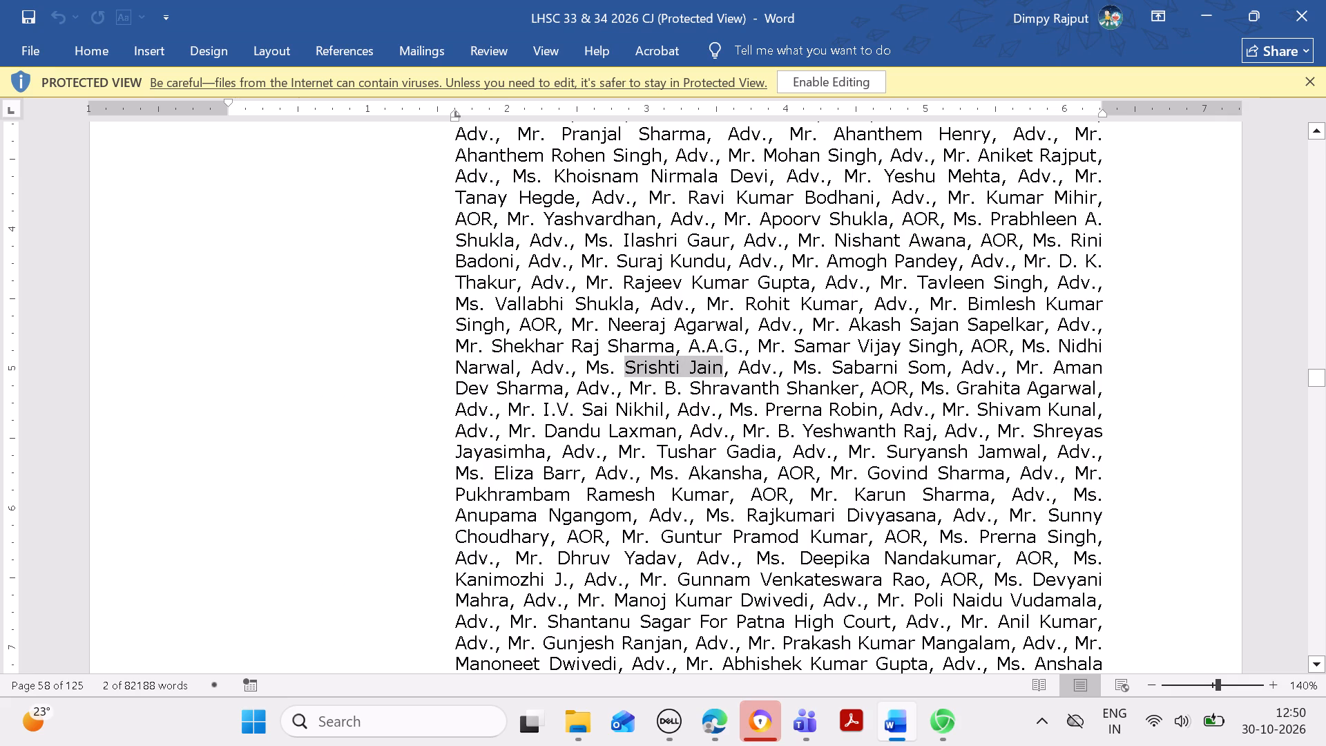
click(720, 729)
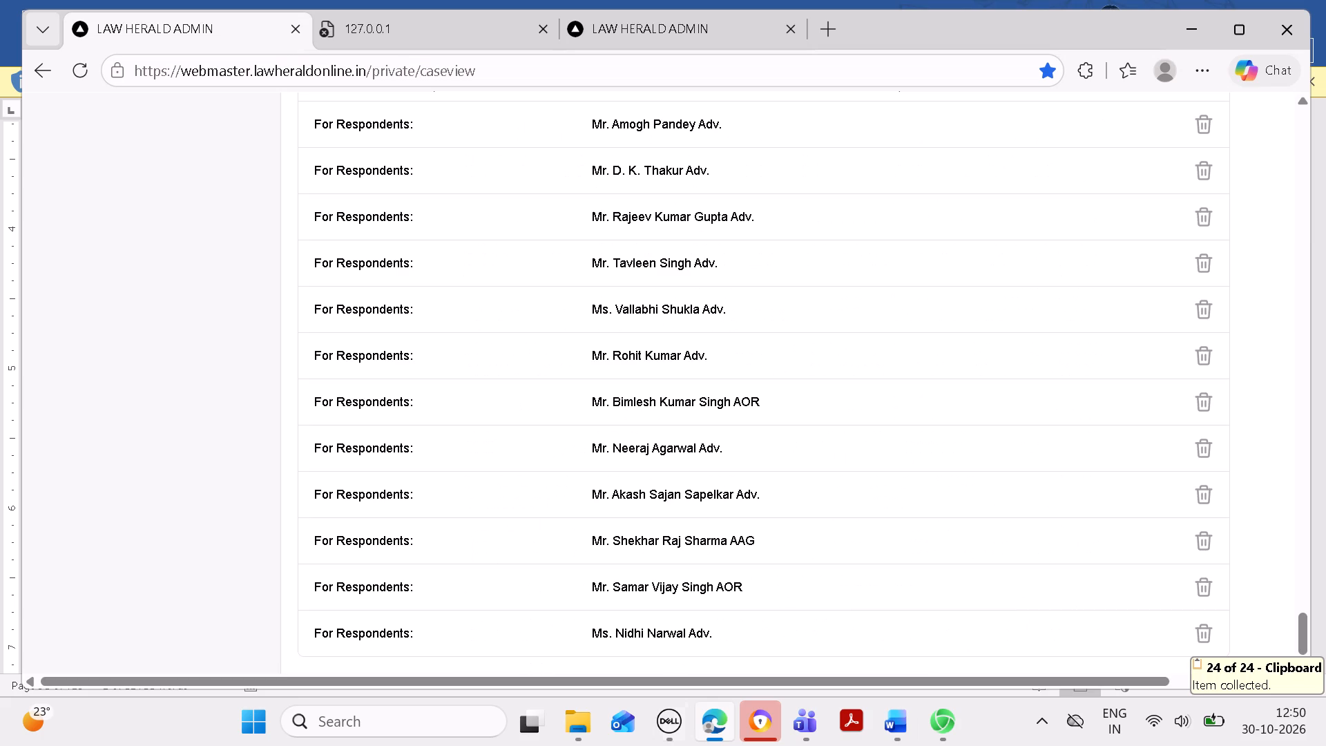
scroll(646, 682, up, 3)
scroll(695, 609, up, 3)
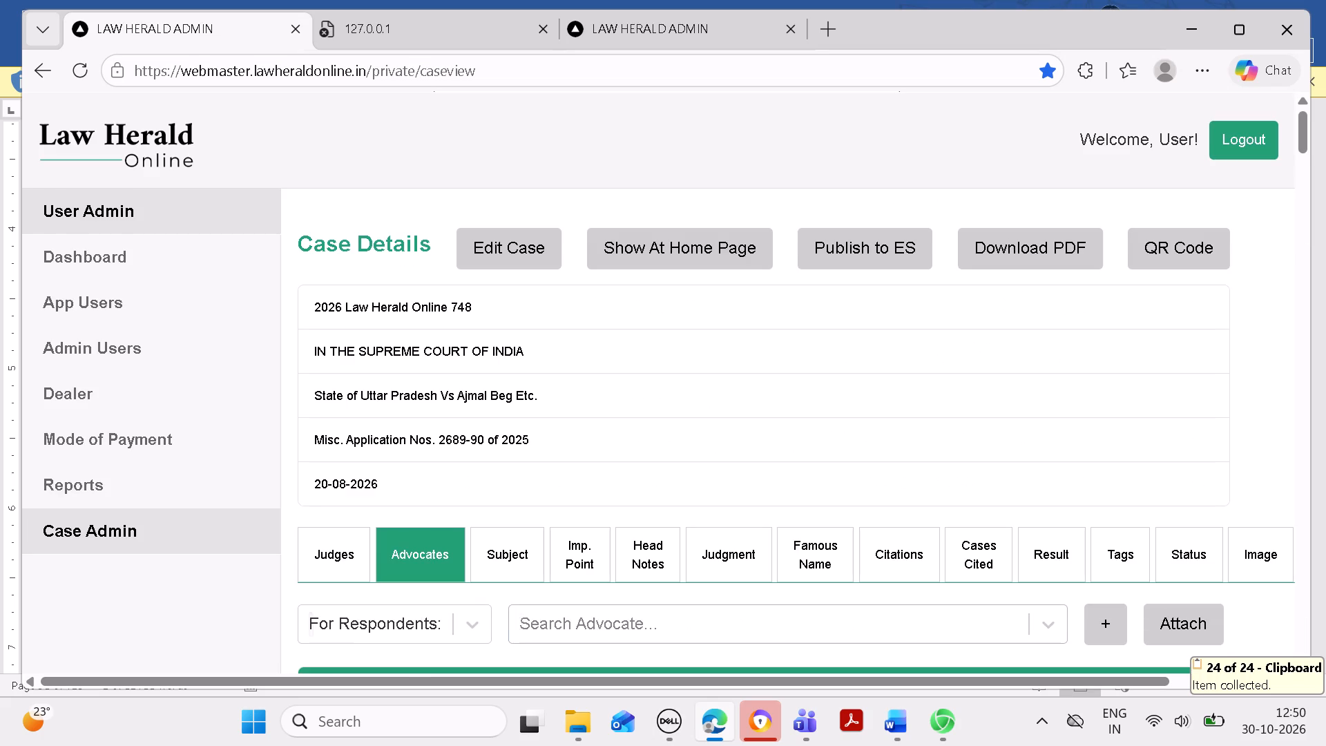
click(1012, 622)
key(ctrl+v)
click(775, 644)
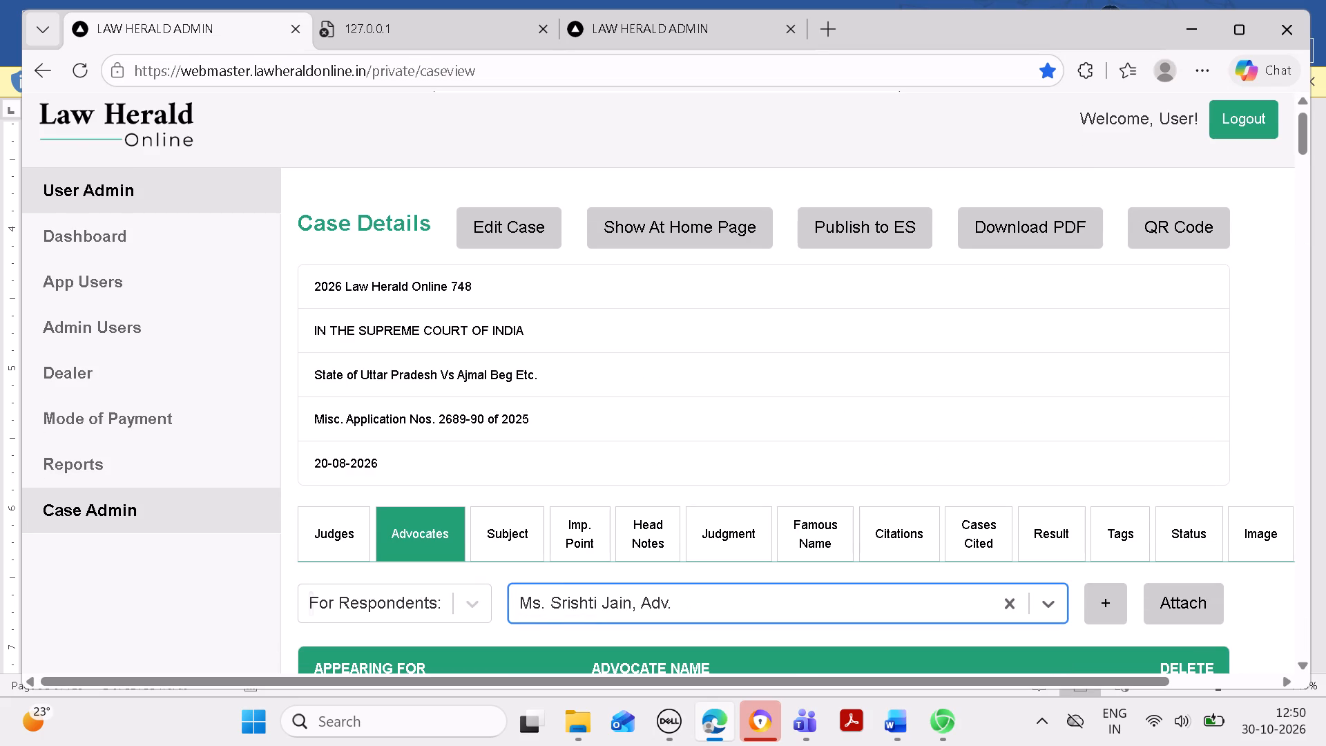
click(1198, 611)
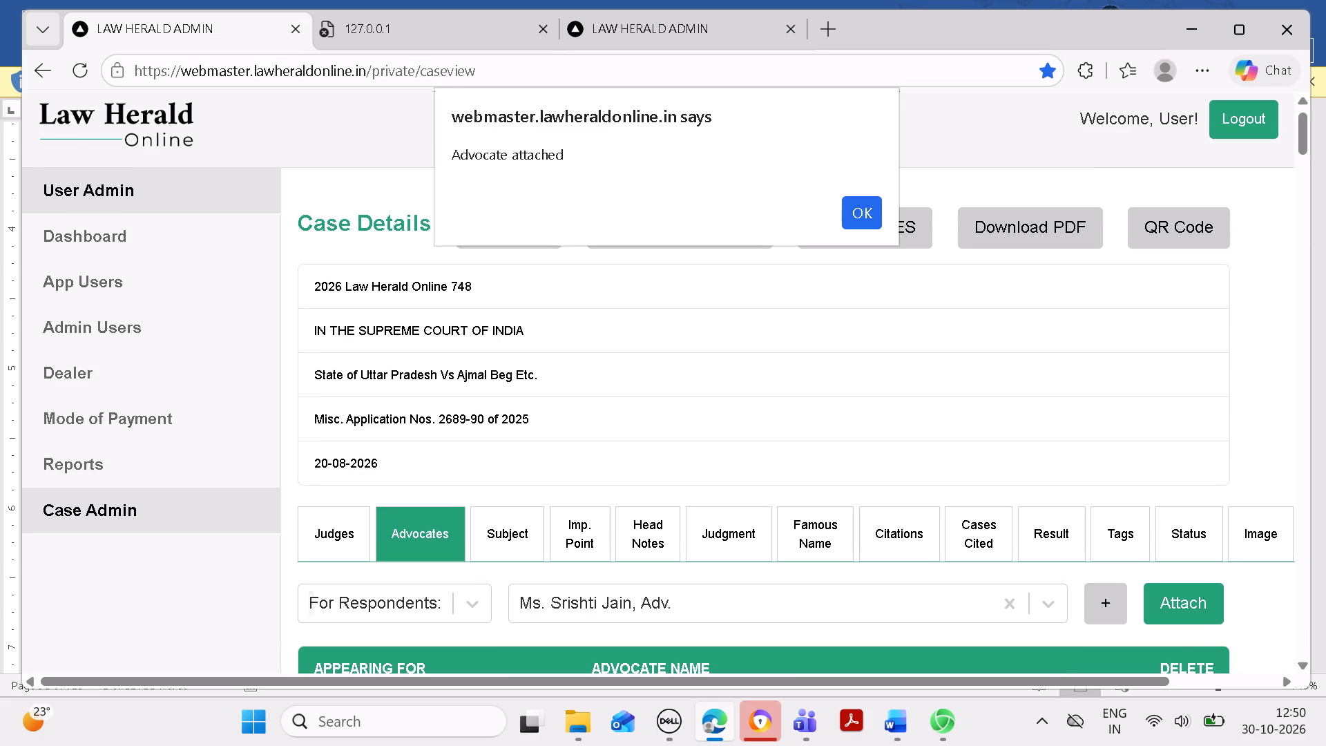
click(862, 212)
scroll(833, 487, down, 5)
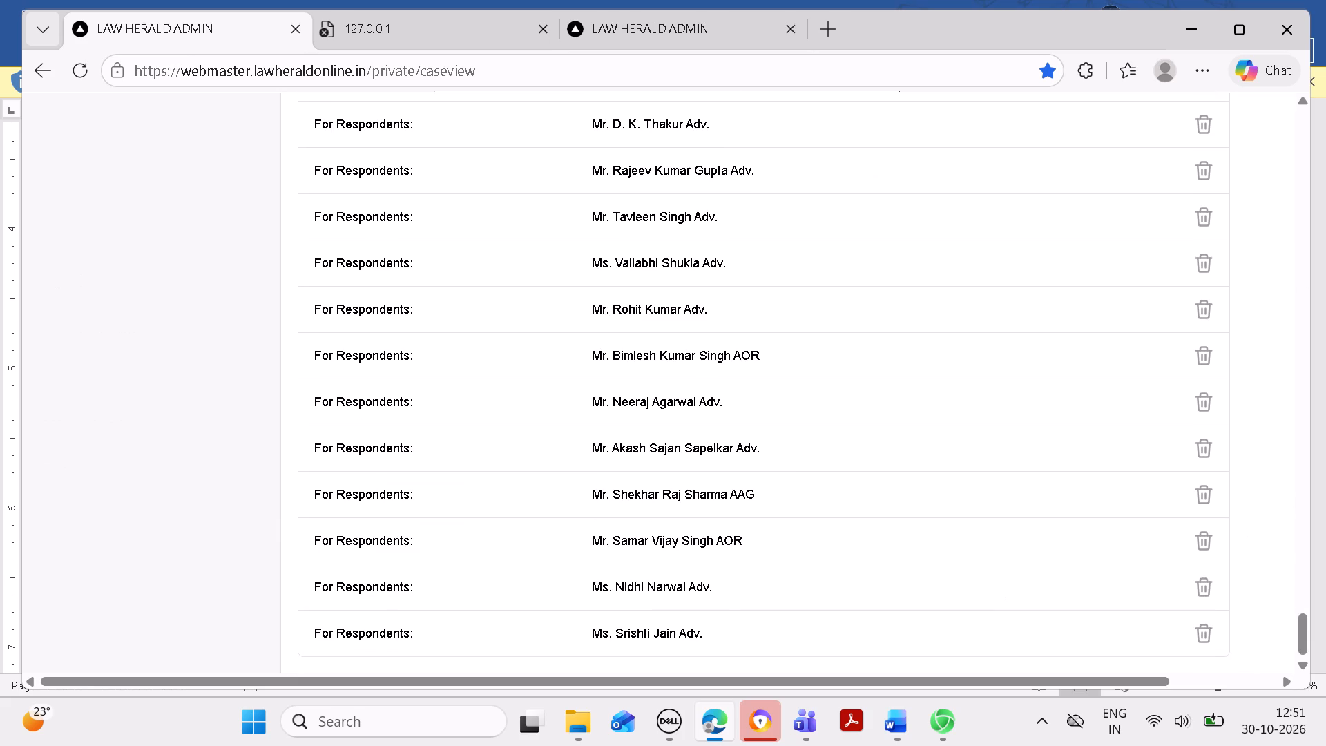
Copy the name of Ms. Som, Adv., from the Word document and attach her Adv. entry to the case for the respondents in Edge.
click(888, 729)
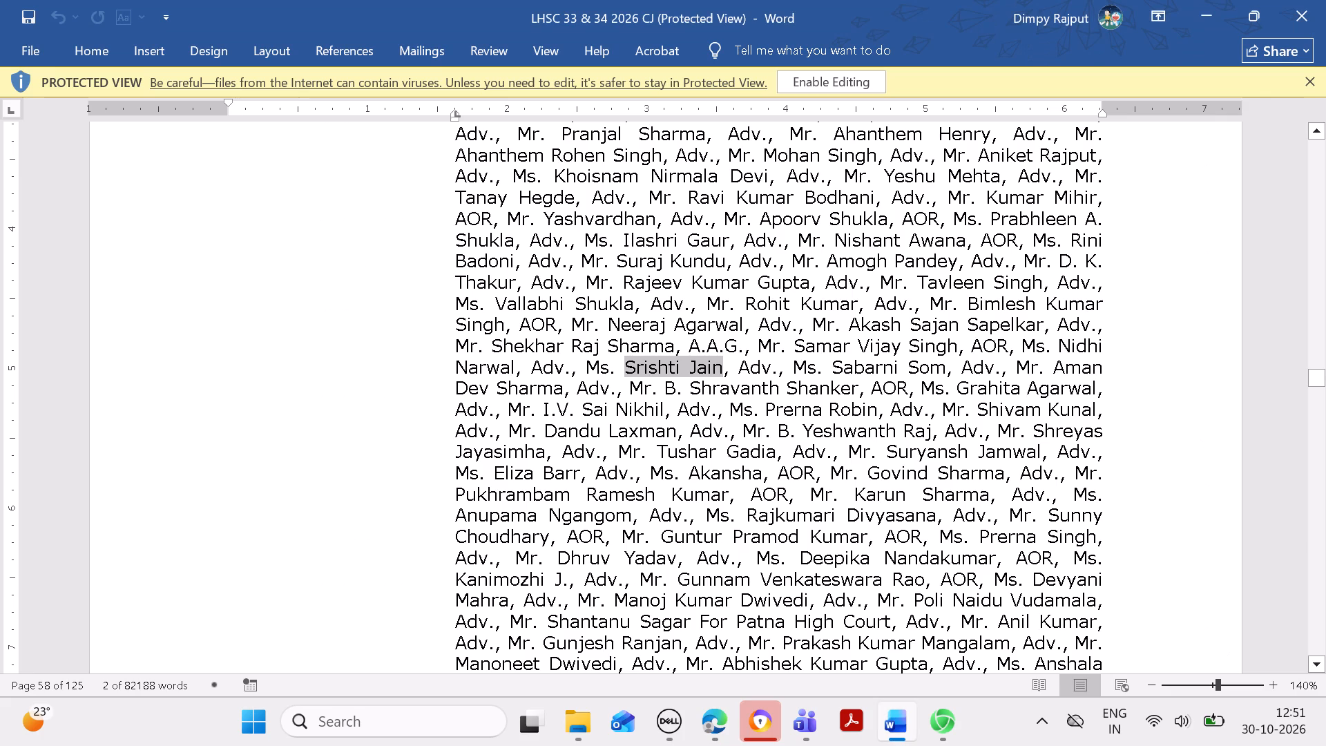
drag(834, 363, 940, 373)
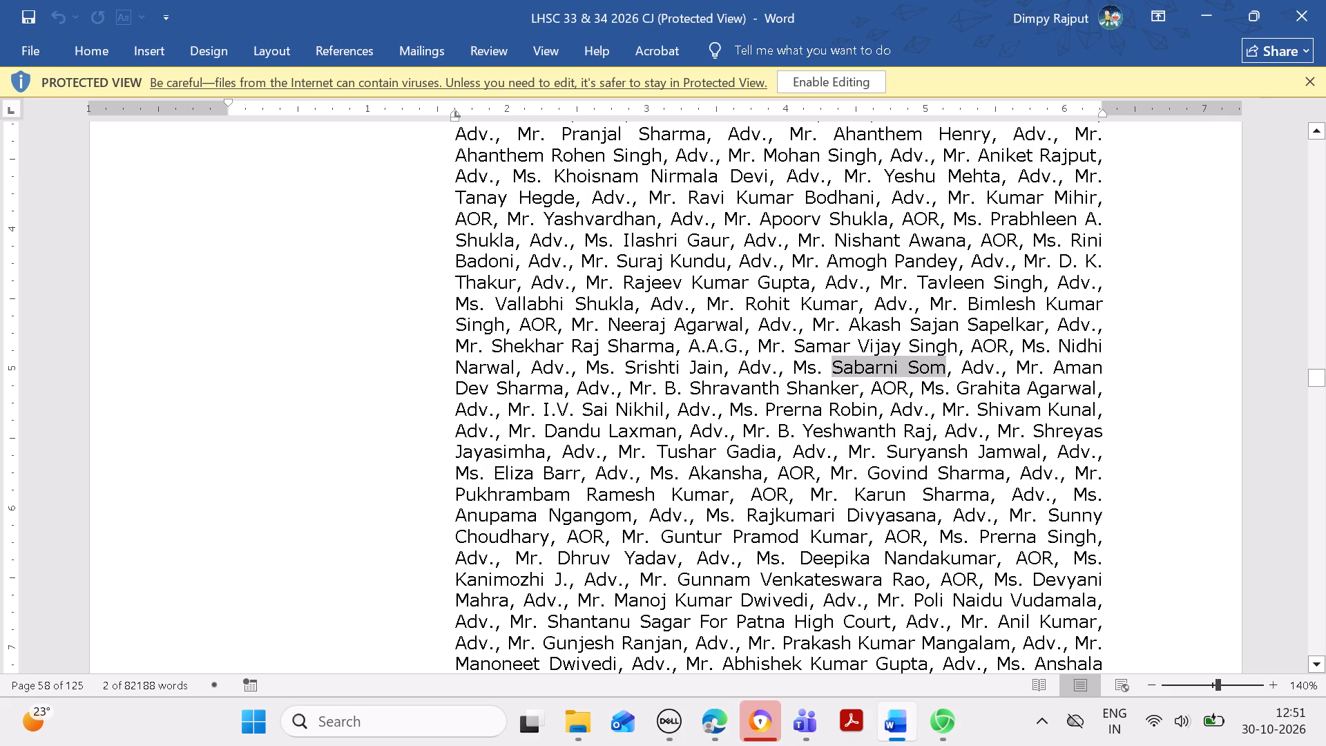
key(ctrl+c)
click(715, 722)
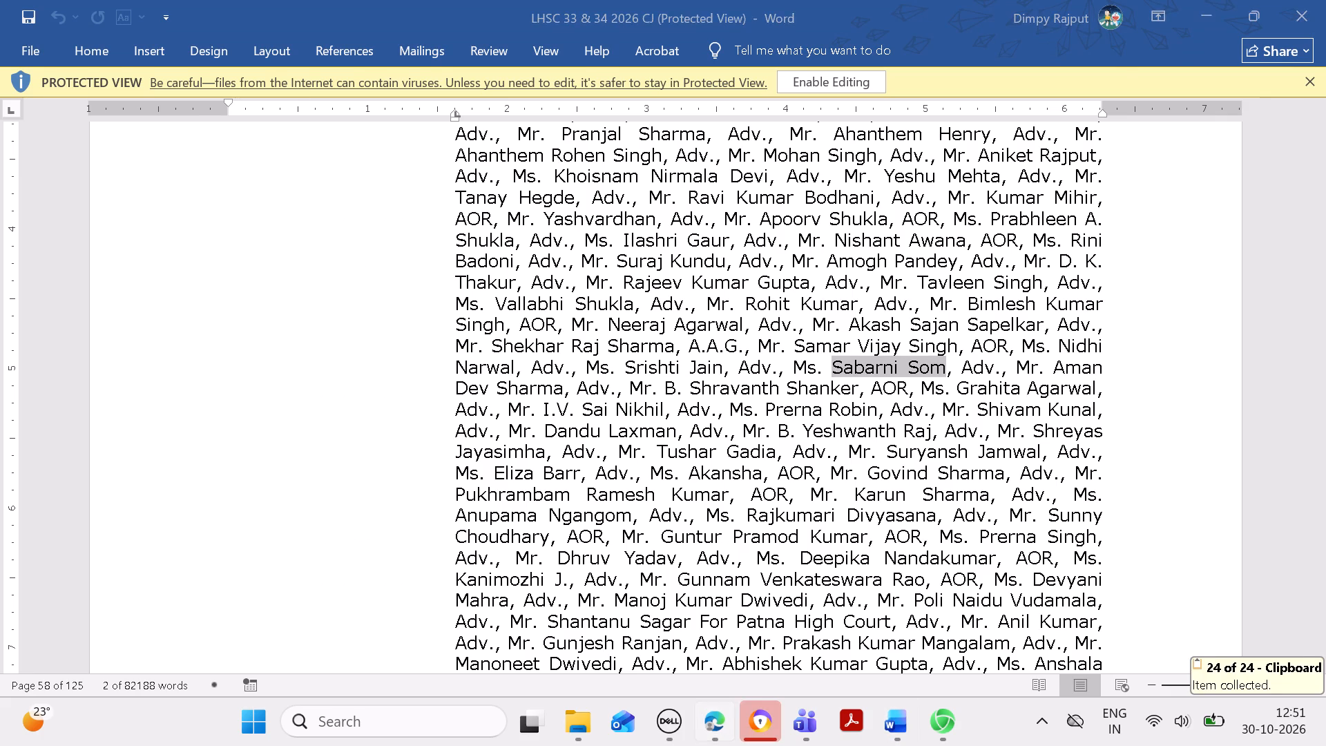
scroll(762, 615, up, 3)
scroll(846, 568, up, 4)
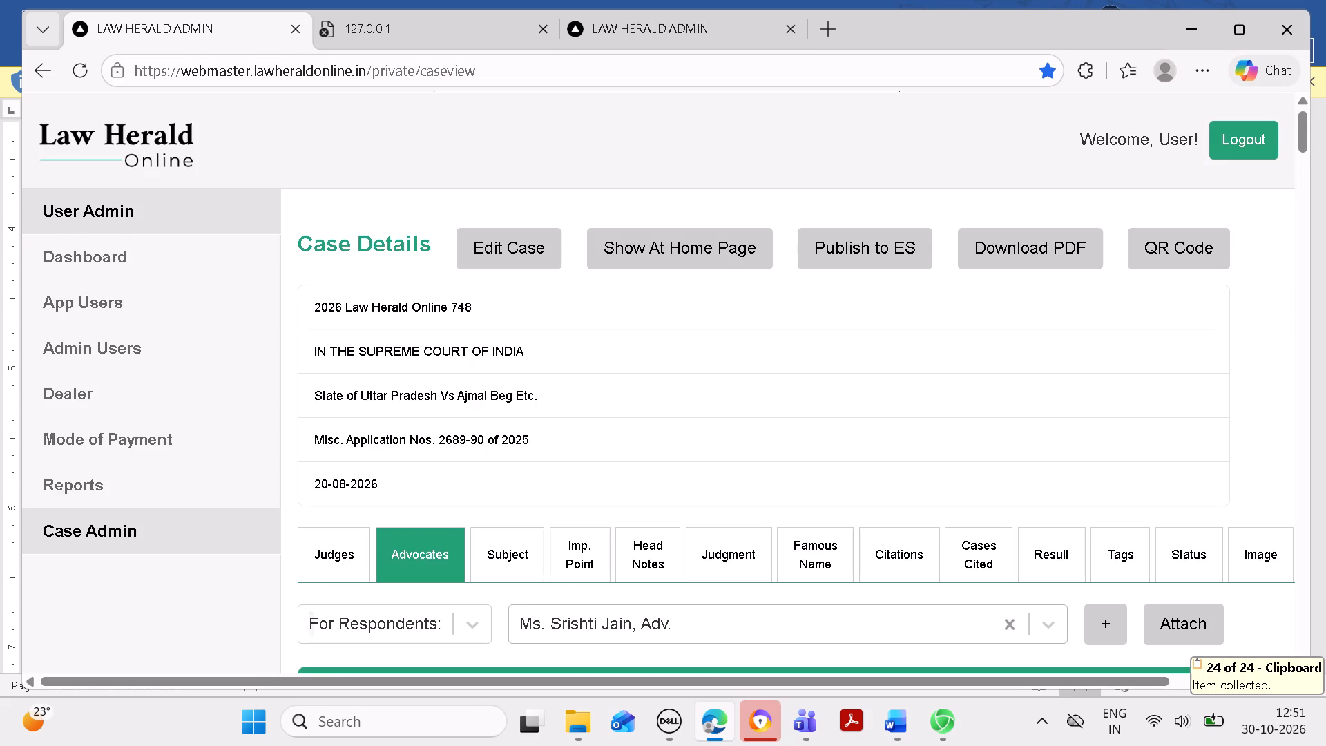
click(1001, 622)
key(ctrl+v)
click(820, 644)
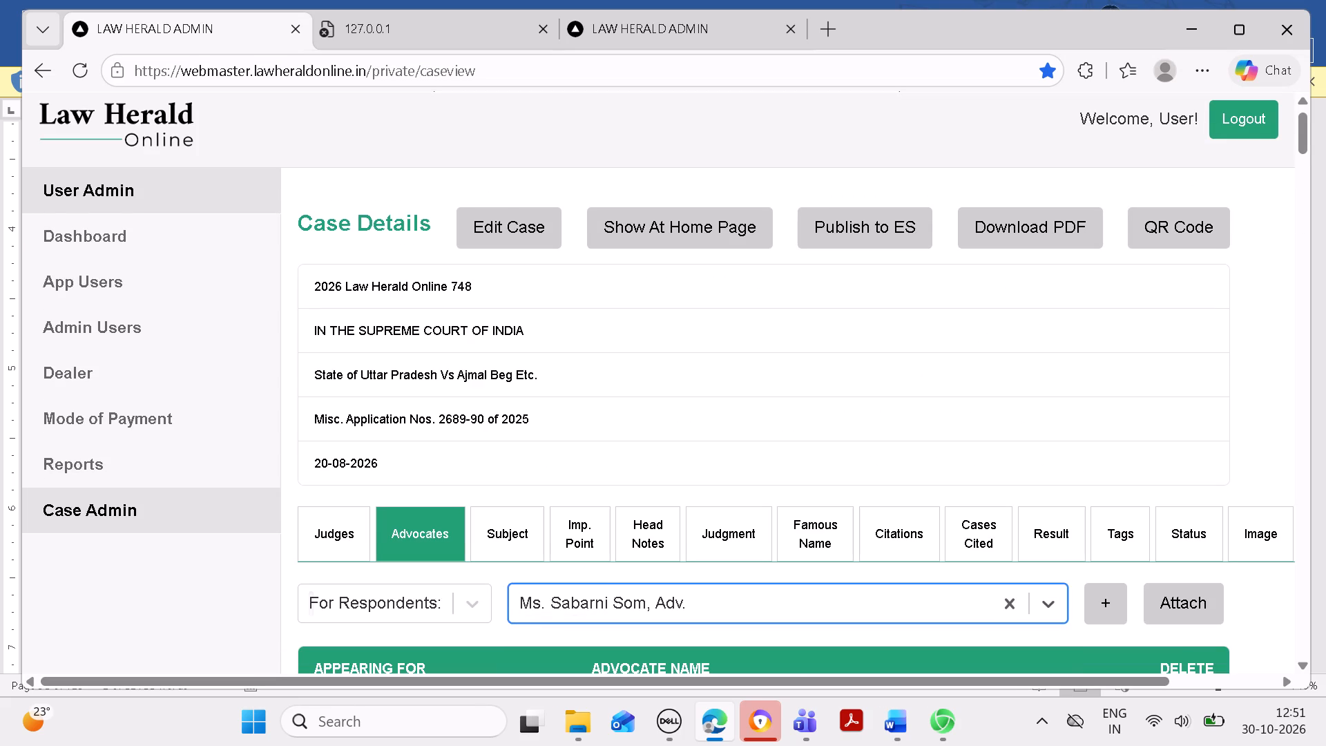
click(1166, 600)
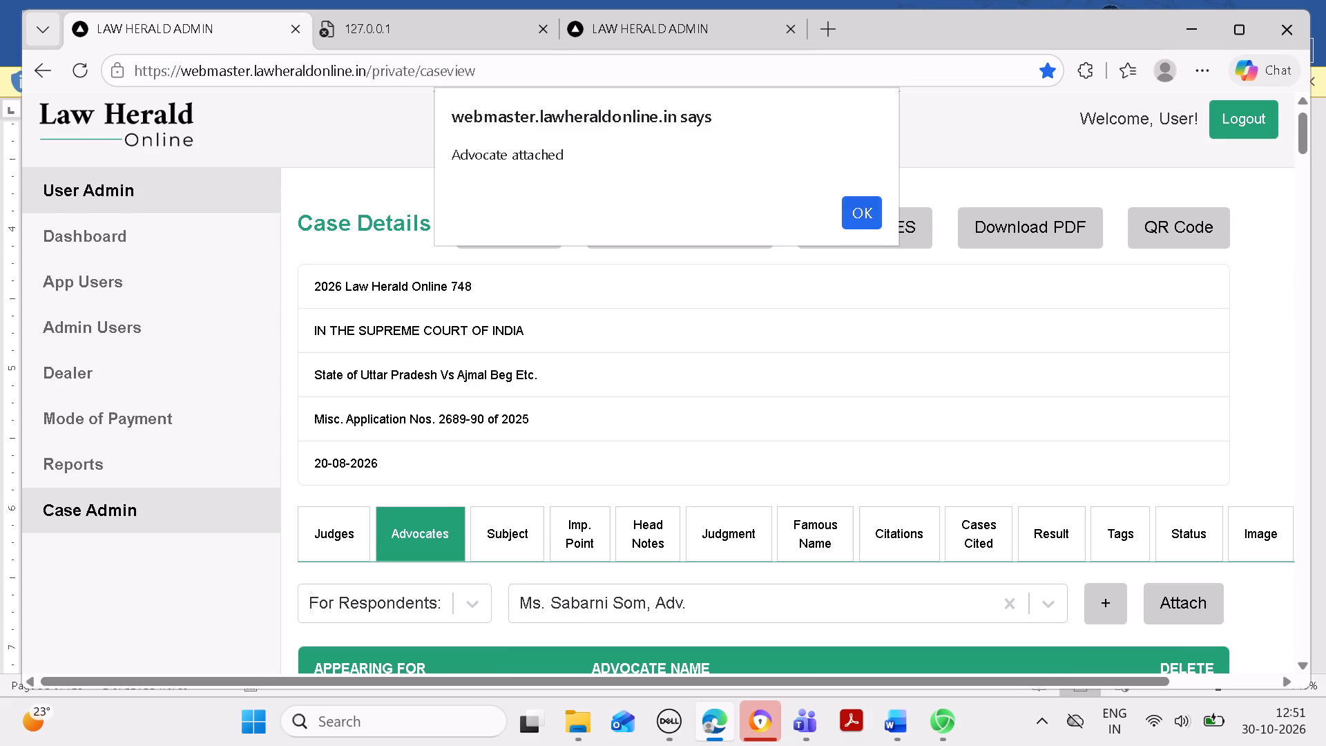
click(856, 208)
scroll(830, 532, down, 6)
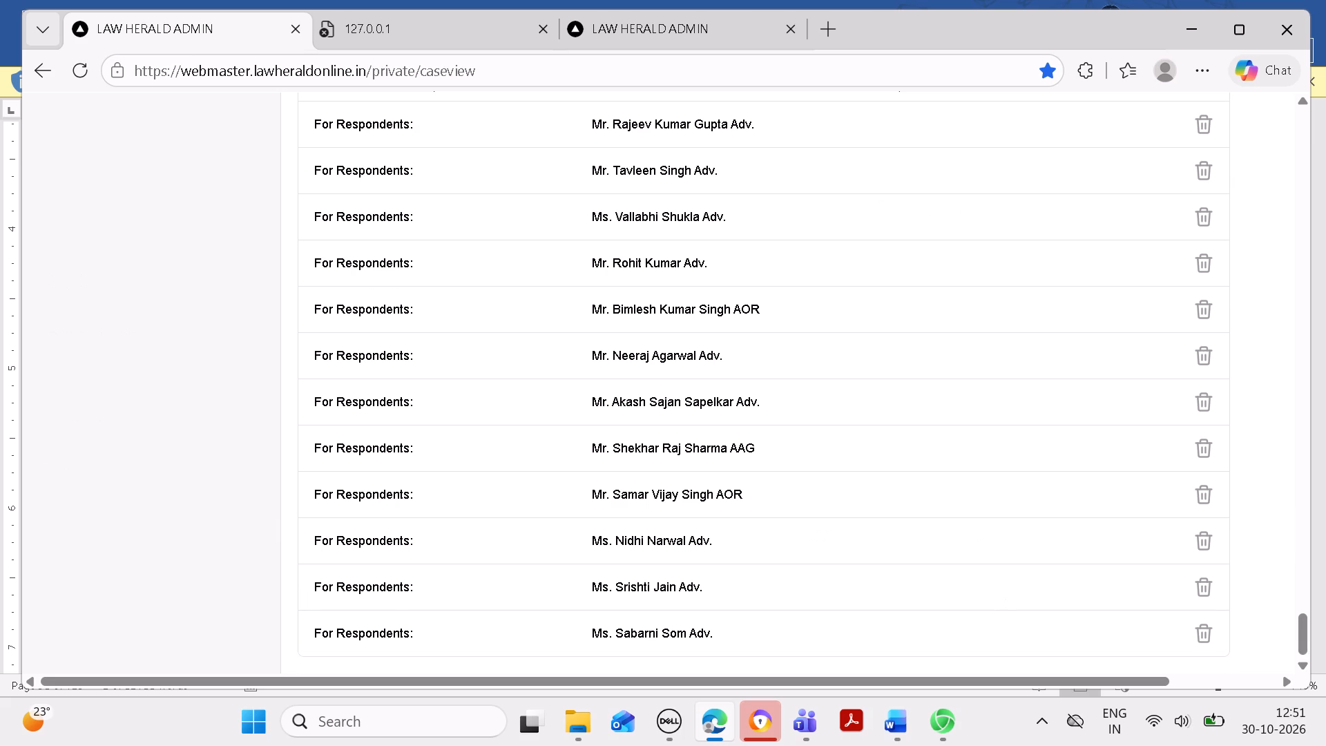
click(890, 720)
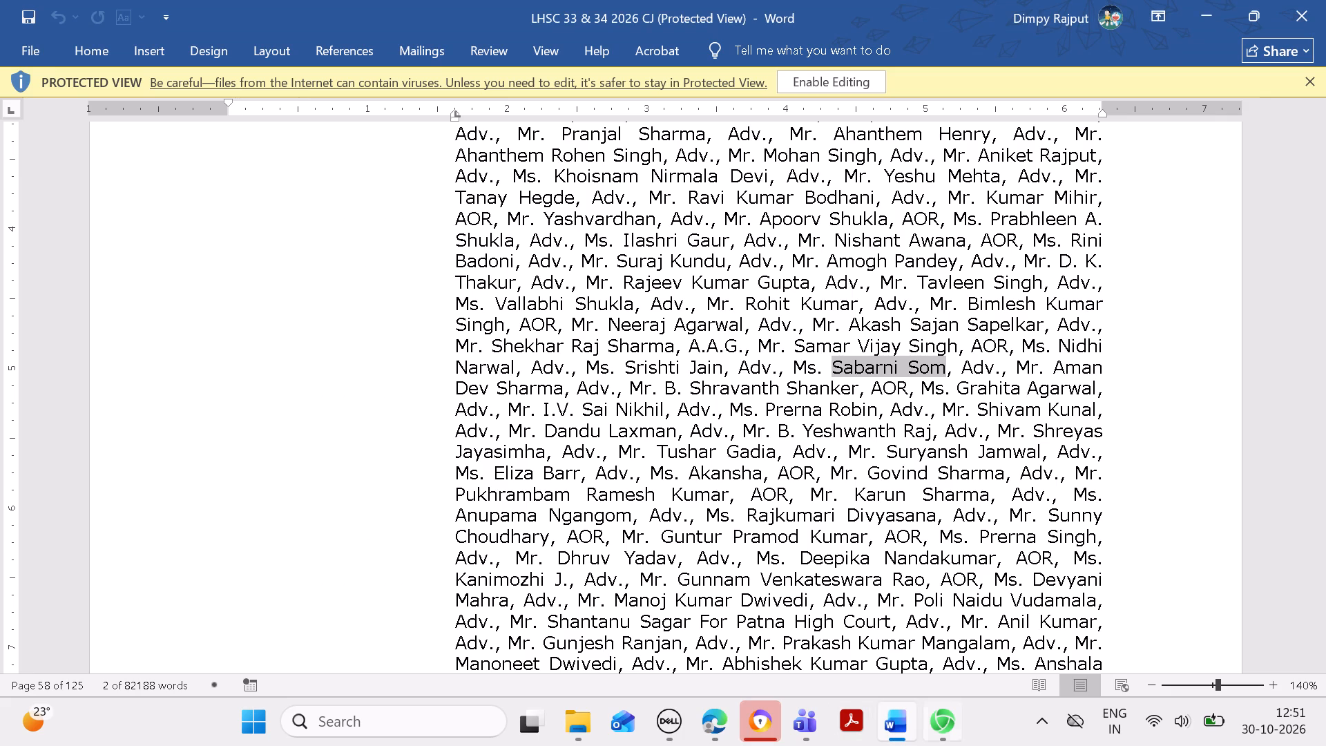
drag(1055, 360, 1050, 368)
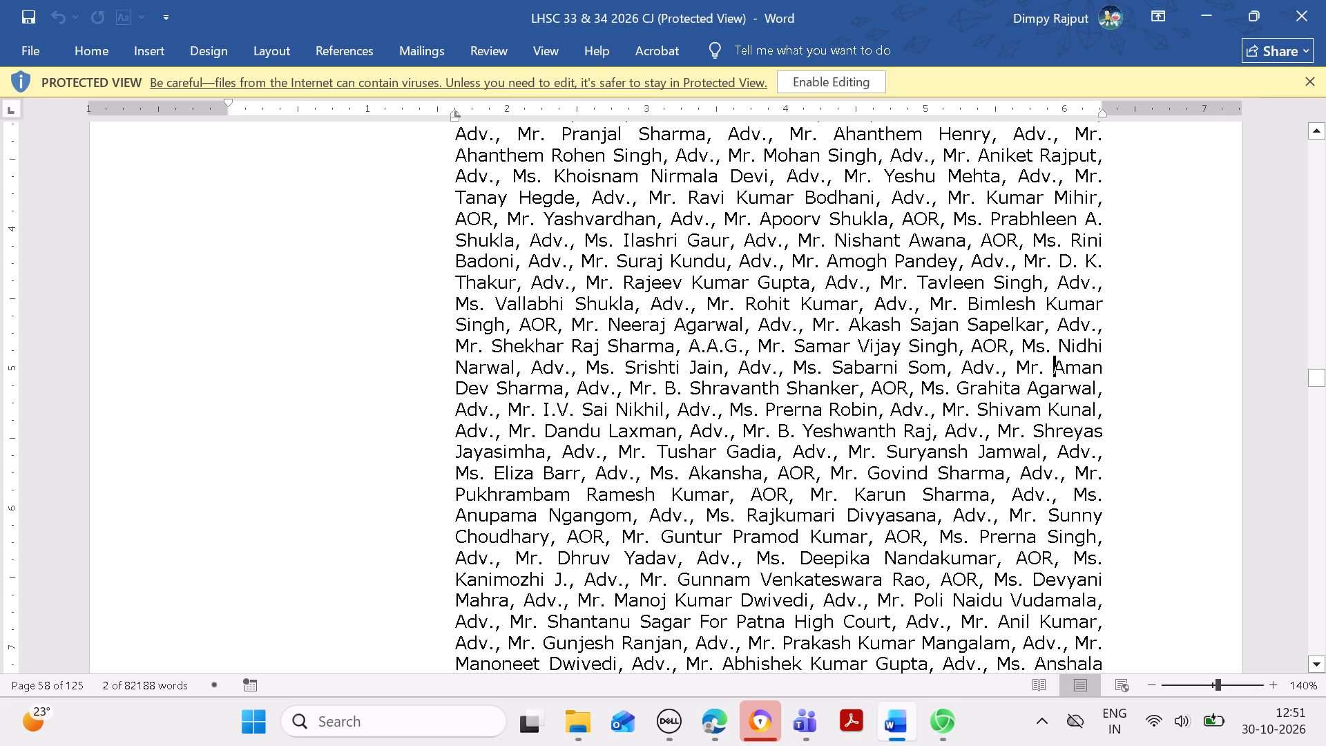
drag(1050, 368, 564, 385)
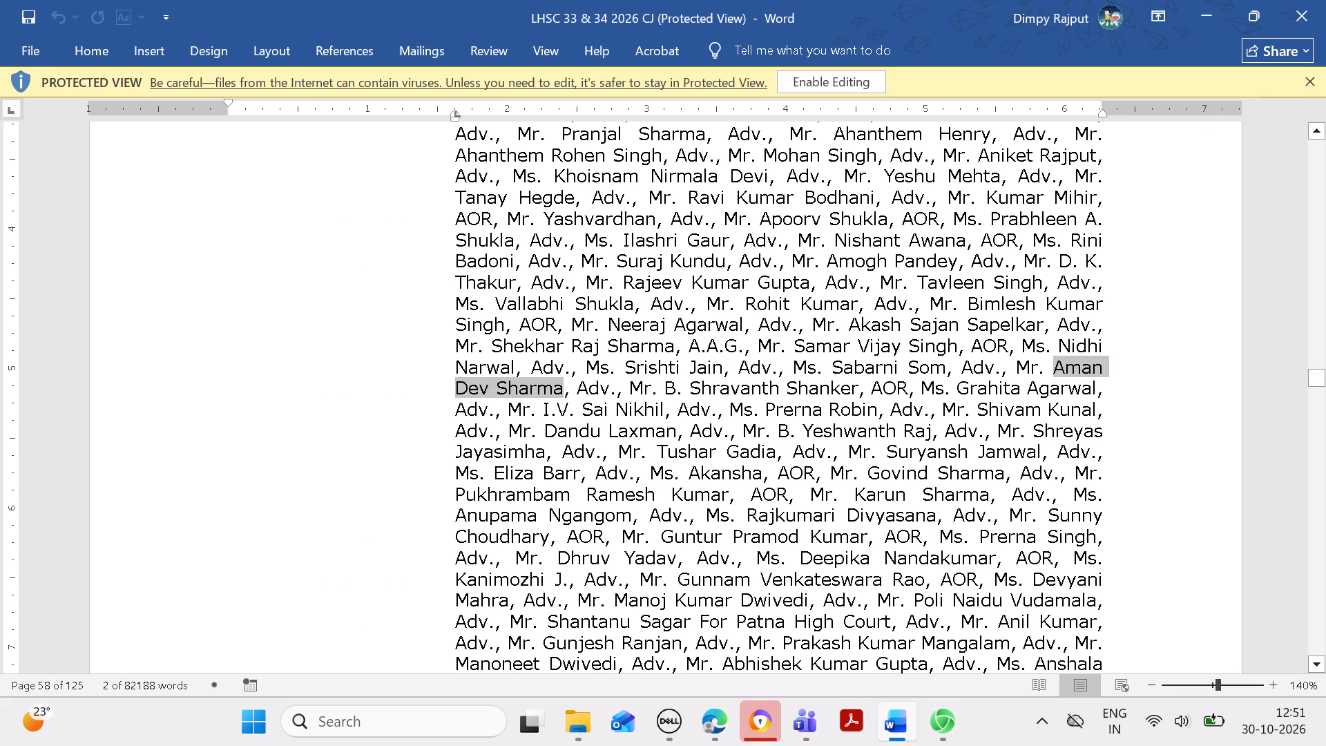
drag(564, 385, 566, 384)
key(ctrl+c)
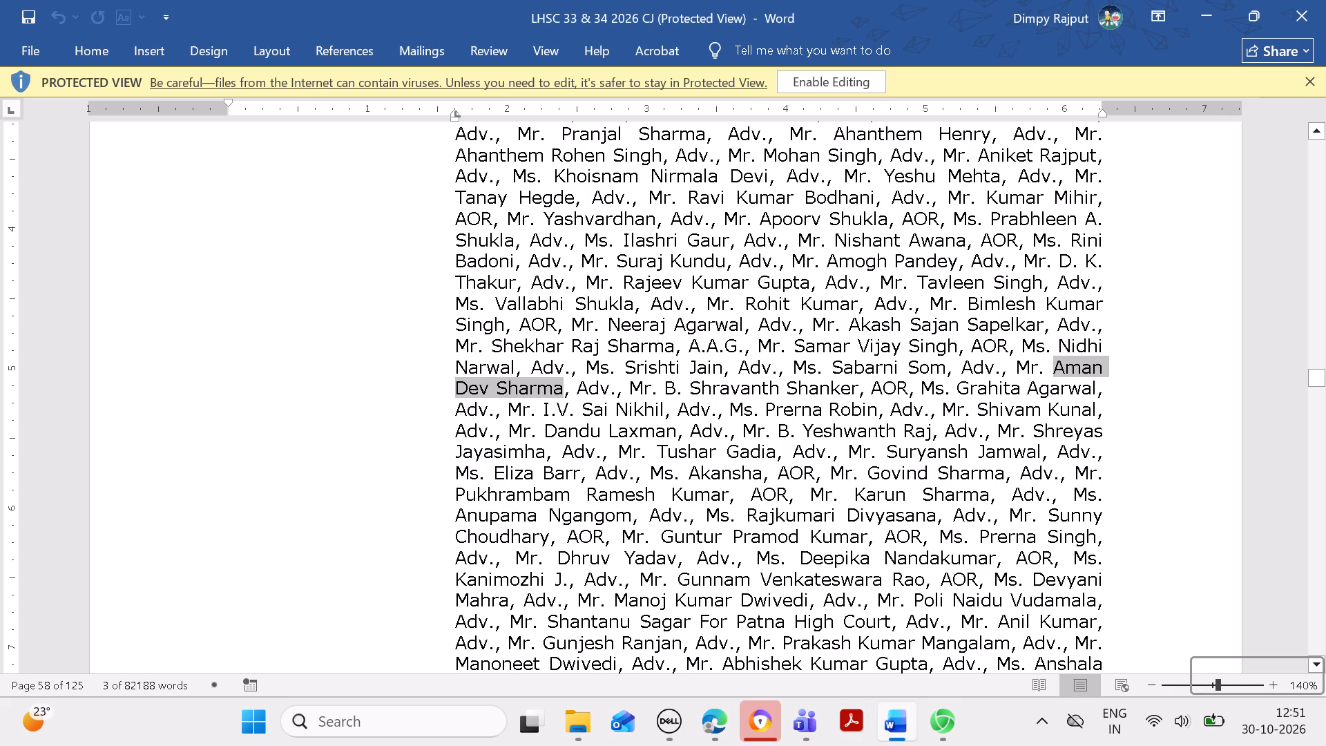
click(698, 720)
scroll(795, 515, up, 3)
scroll(900, 515, up, 4)
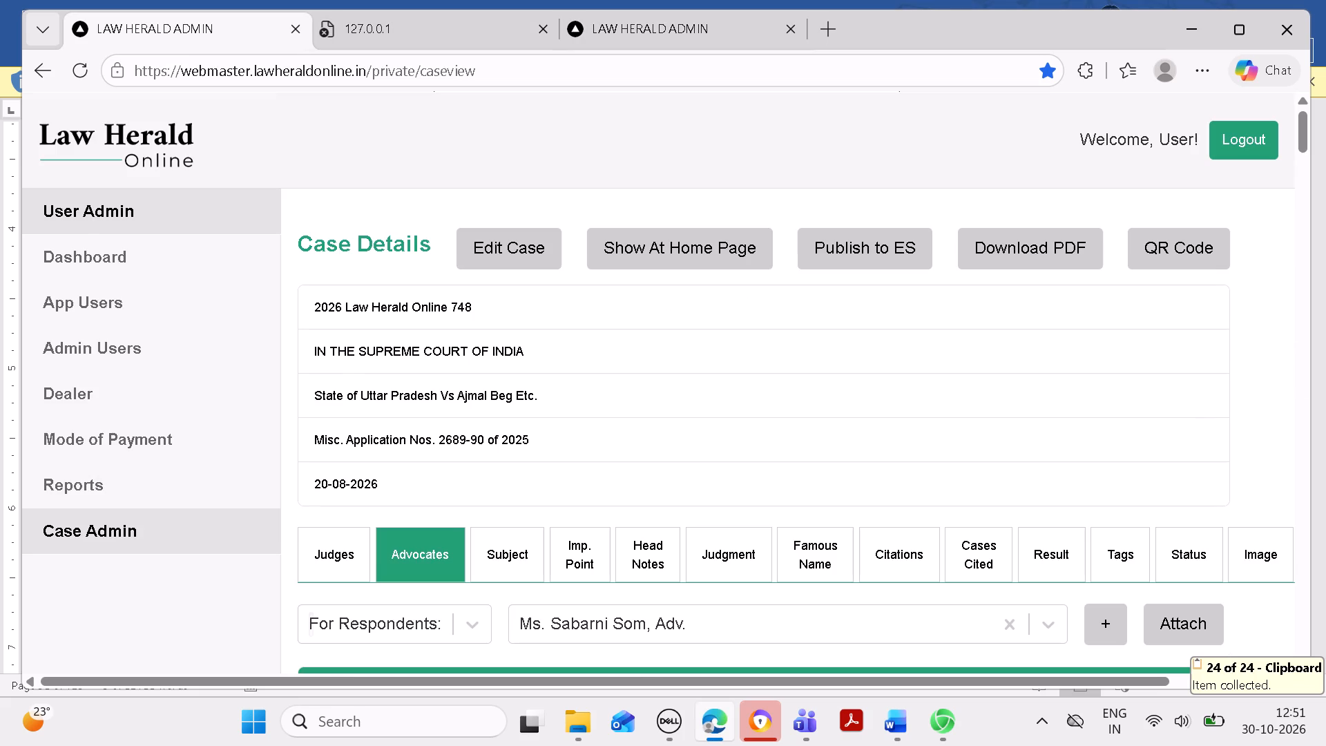
click(1006, 617)
key(ctrl+v)
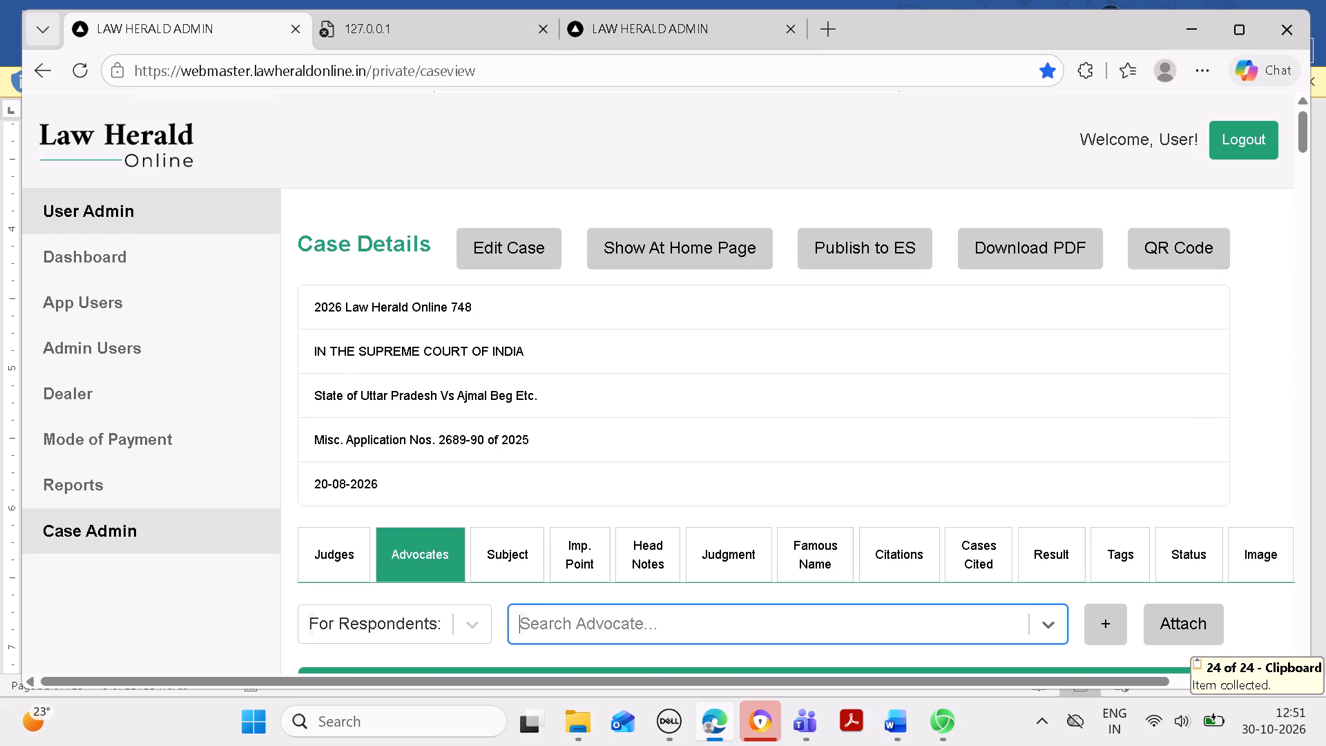
click(879, 656)
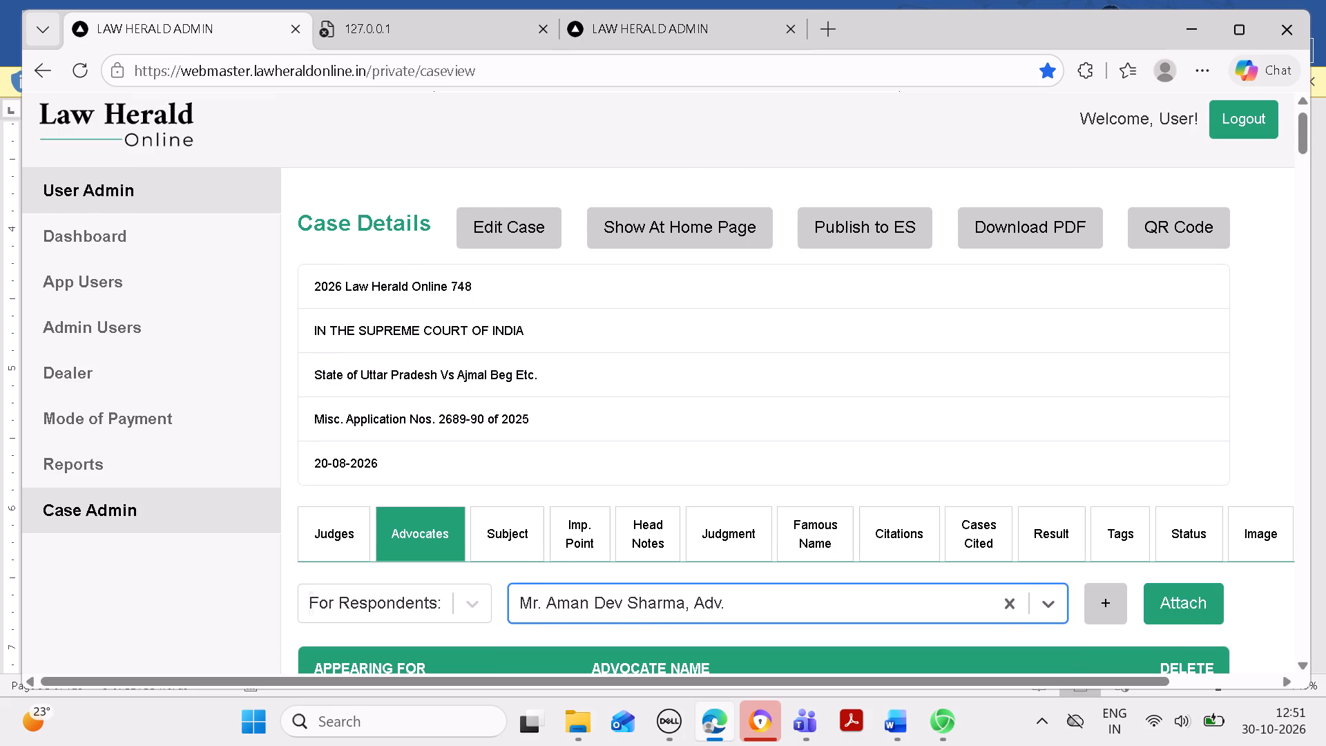
click(1166, 611)
click(861, 211)
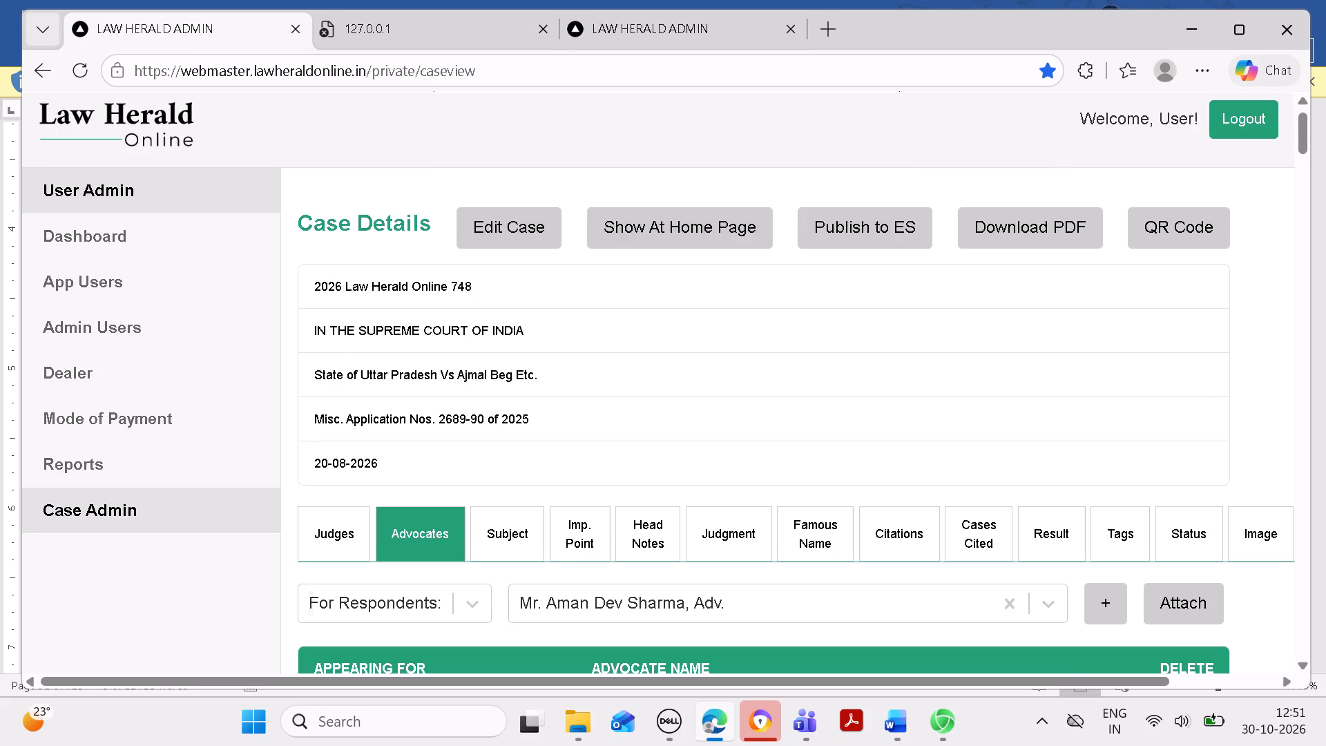
scroll(861, 443, down, 10)
click(904, 723)
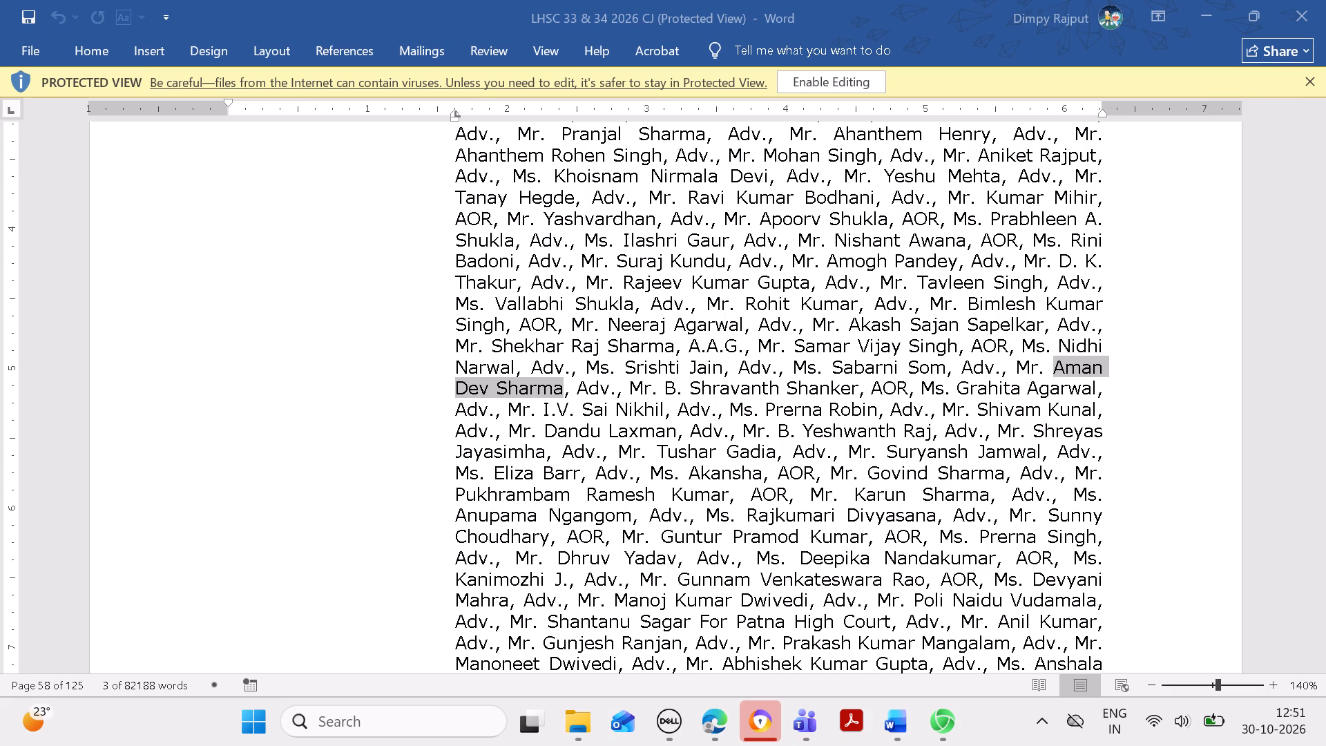
drag(663, 383, 751, 385)
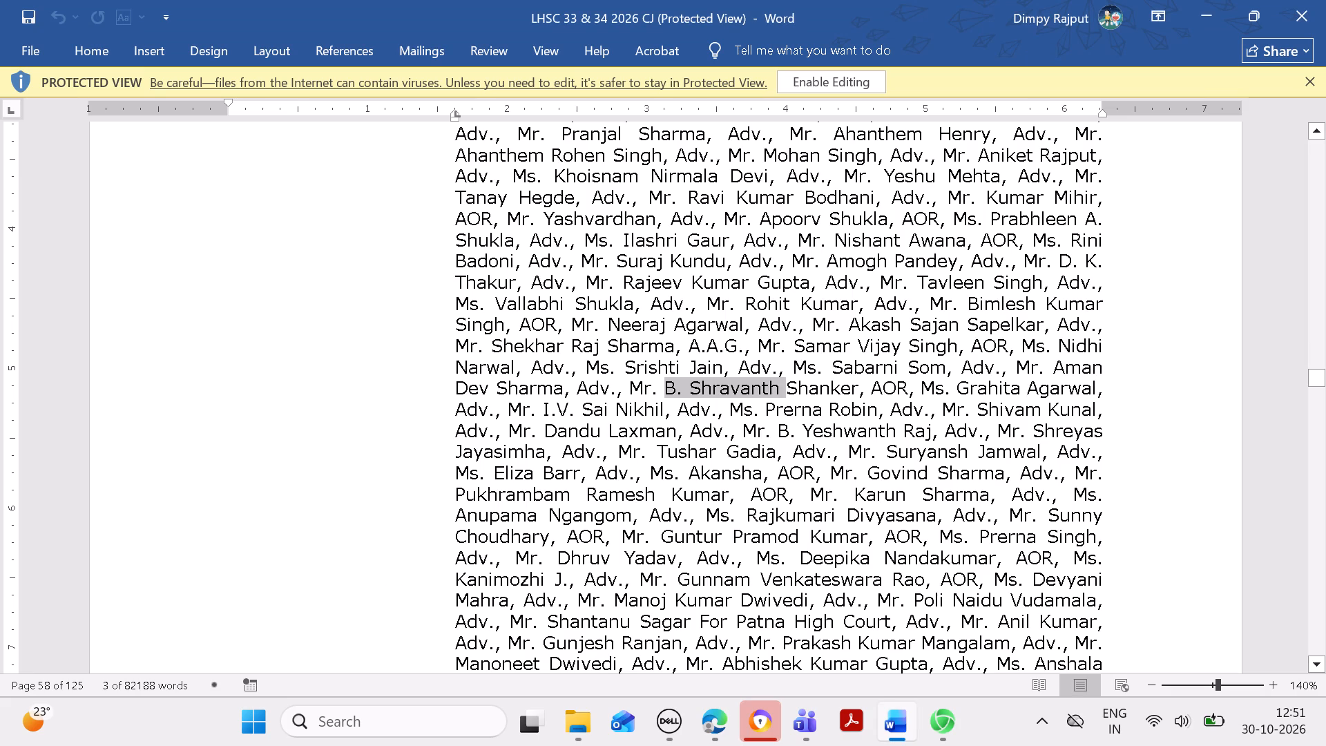
drag(751, 385, 824, 385)
key(ctrl+c)
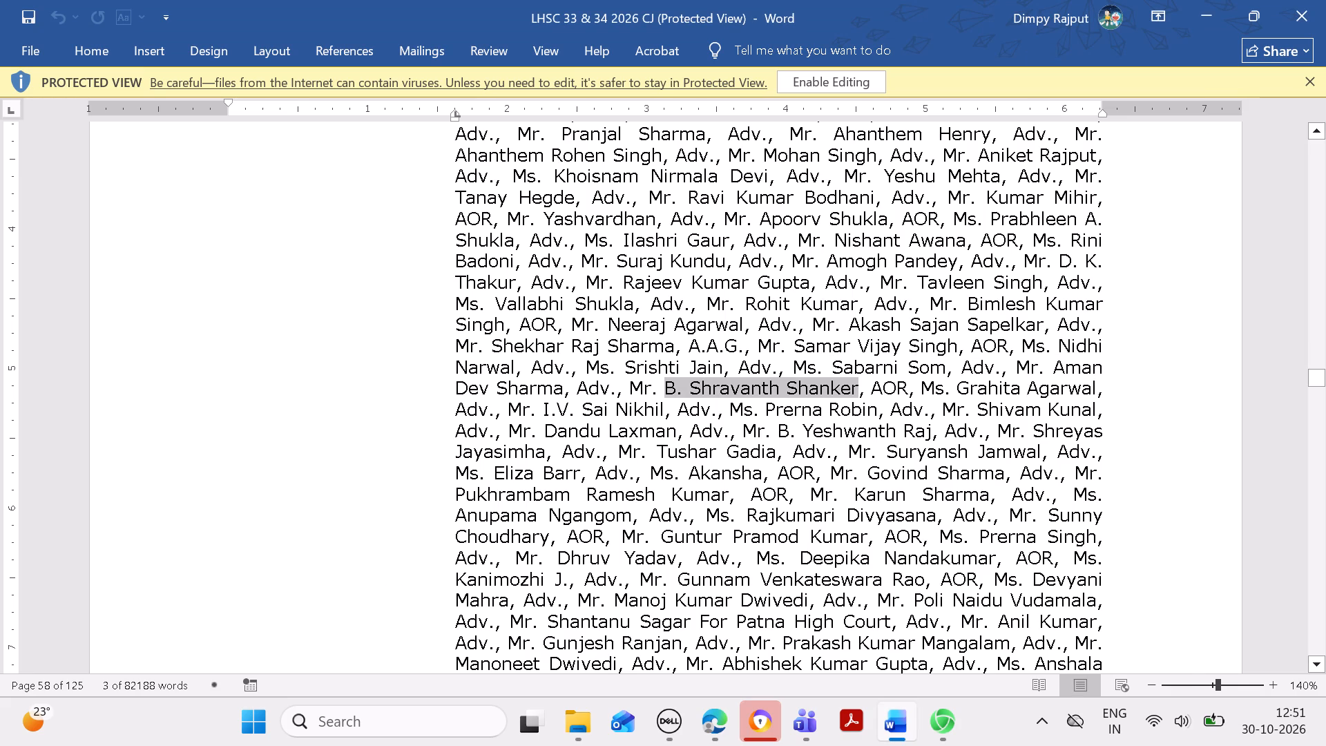
click(717, 717)
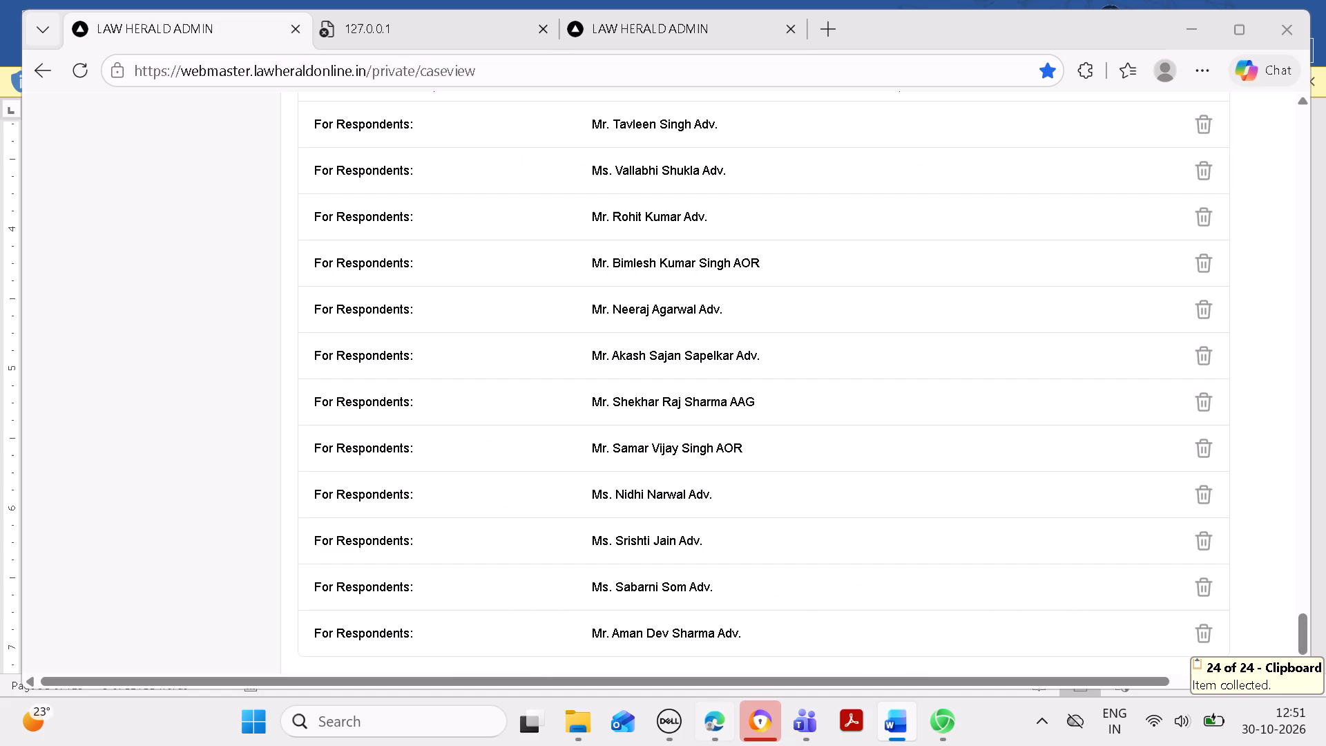
scroll(706, 675, up, 4)
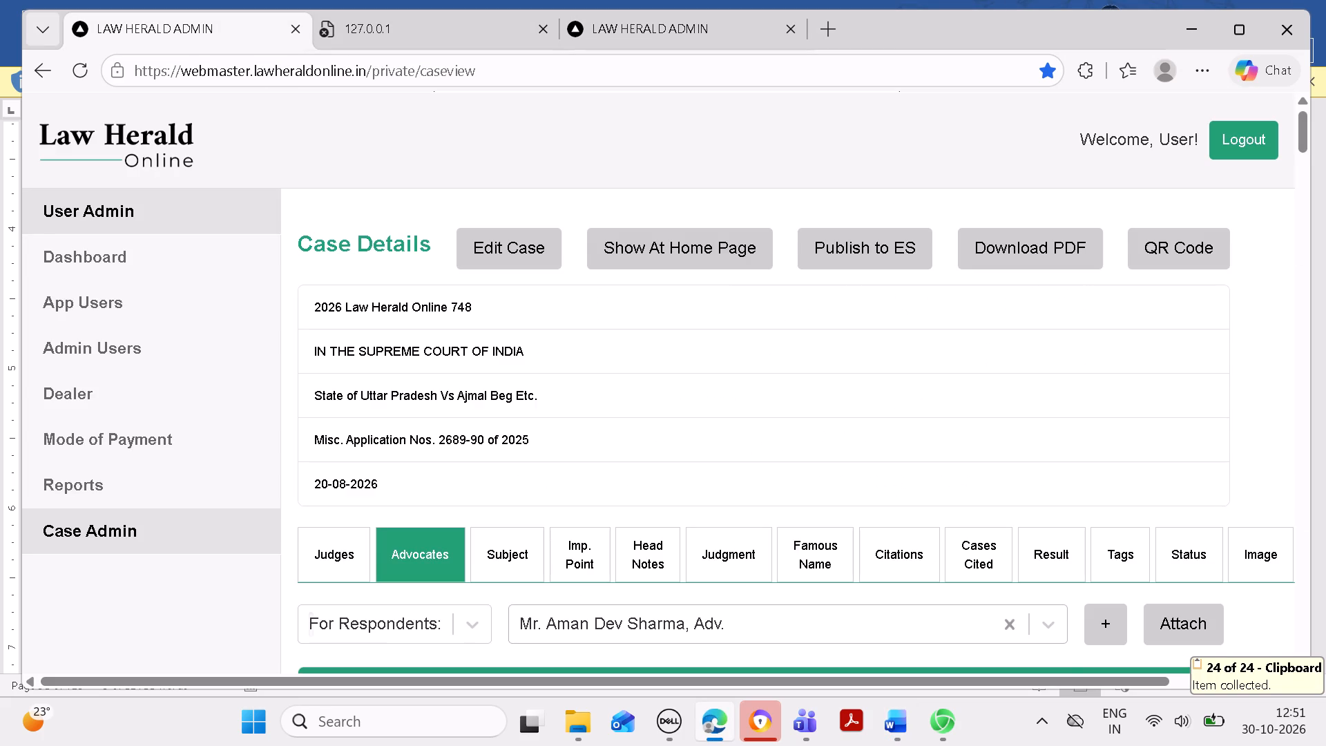
click(1006, 619)
key(ctrl+v)
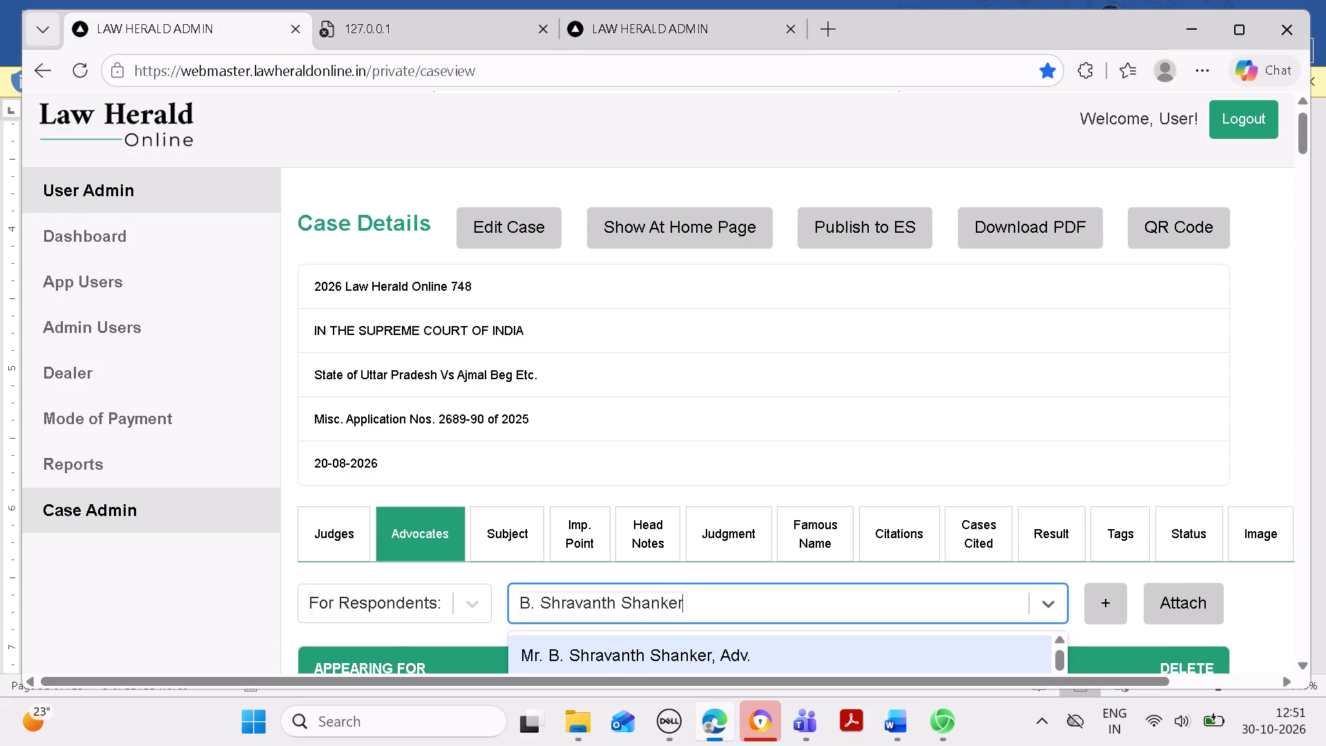
drag(1305, 130, 1307, 135)
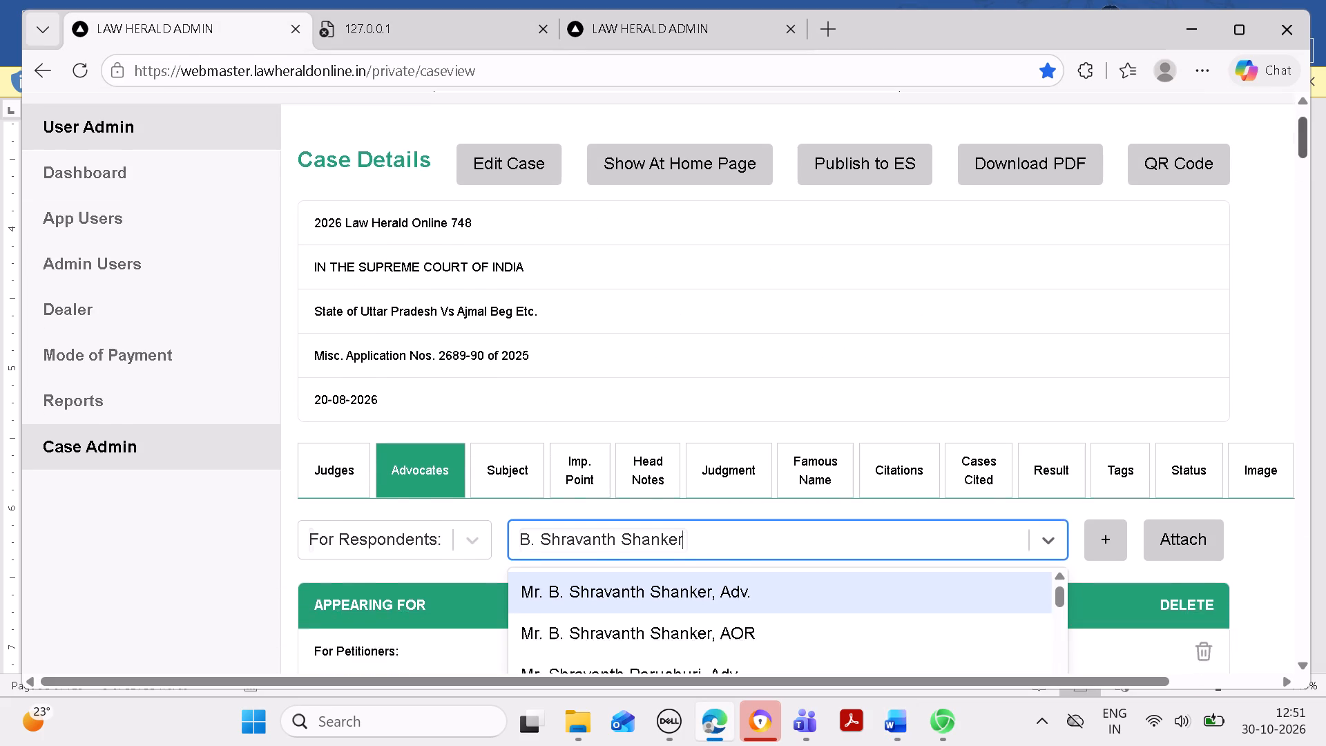
drag(1307, 135, 1310, 145)
click(811, 478)
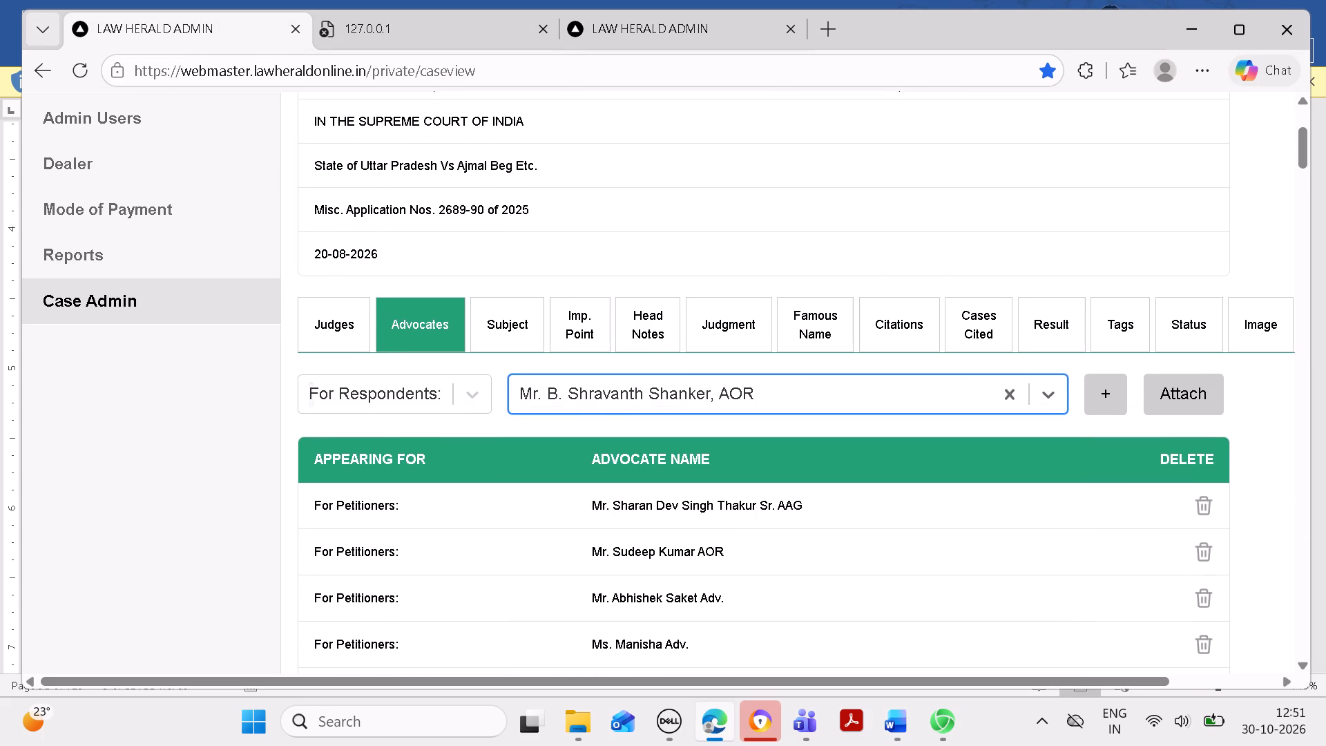
click(1173, 390)
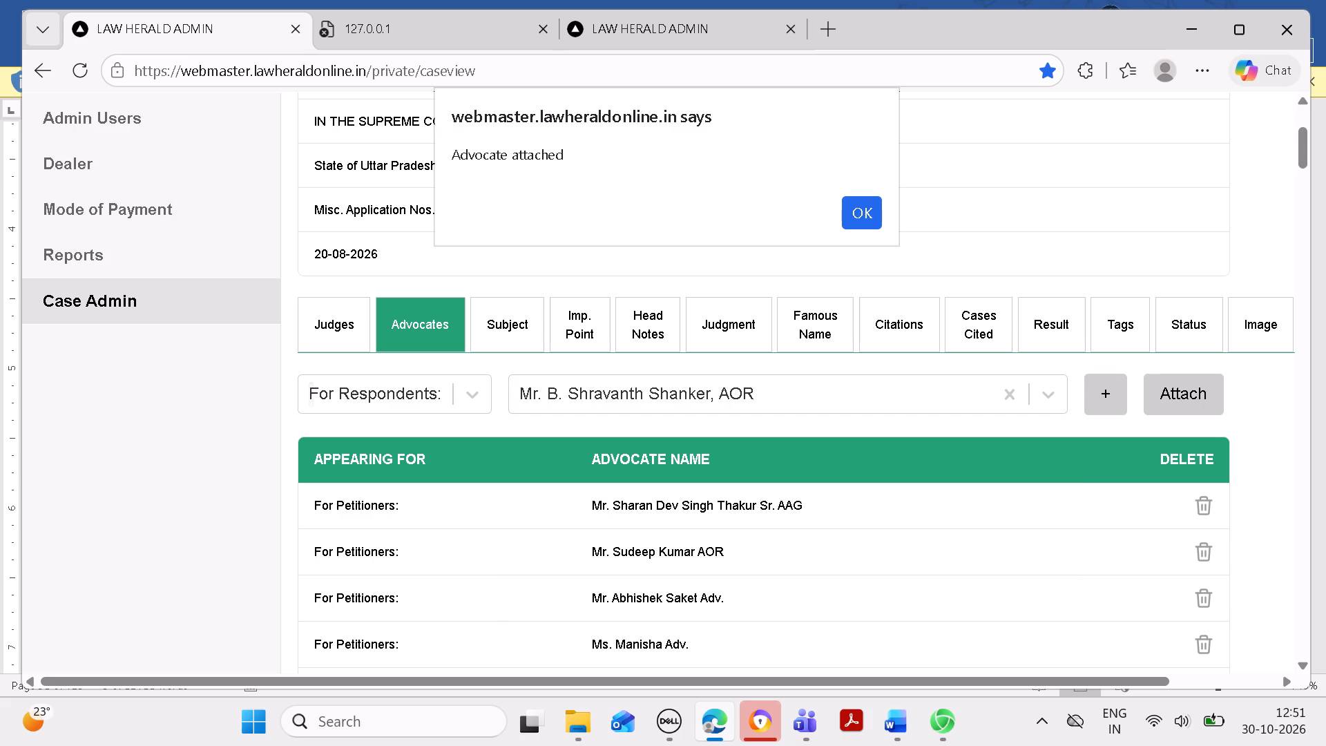
click(871, 222)
scroll(867, 272, down, 3)
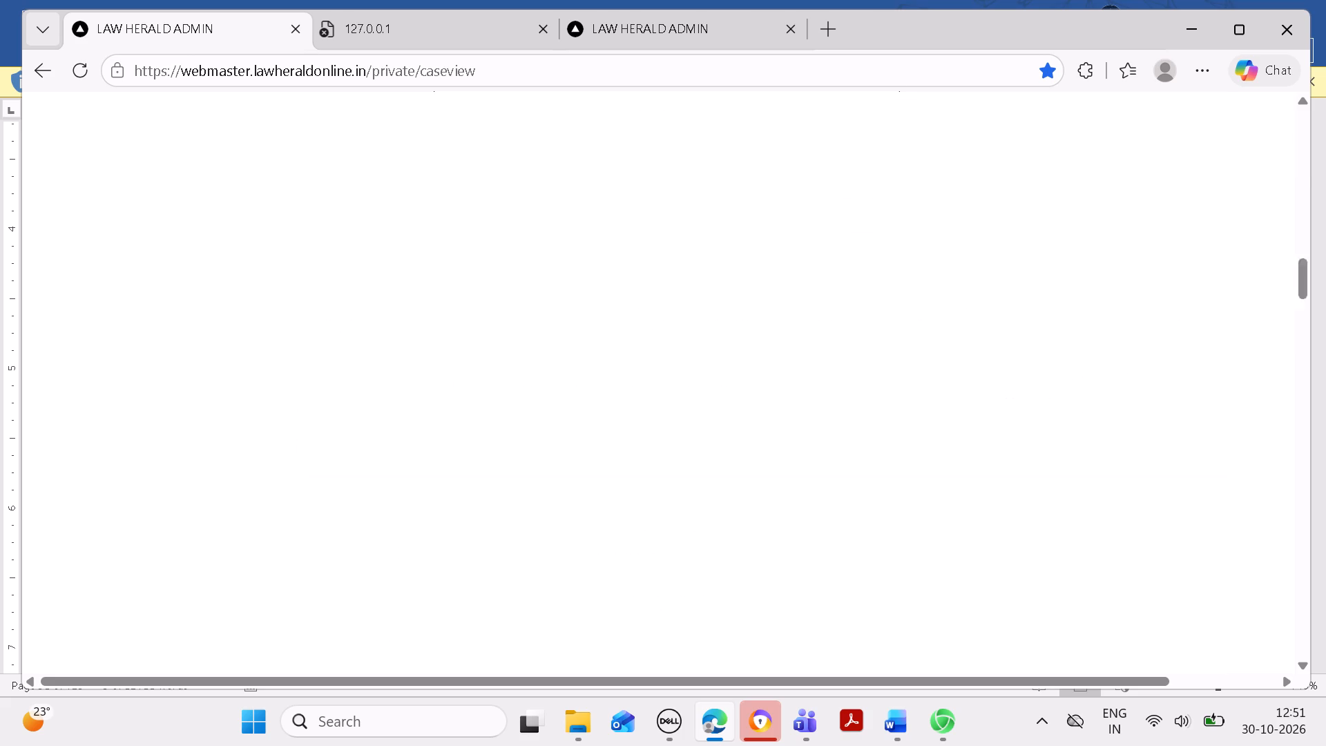
scroll(867, 272, down, 3)
scroll(863, 370, down, 4)
Copy Ms. Agarwal's name, next after Mr. Shanker in the Word document, and attach her Adv. entry to the case for the respondents.
click(884, 711)
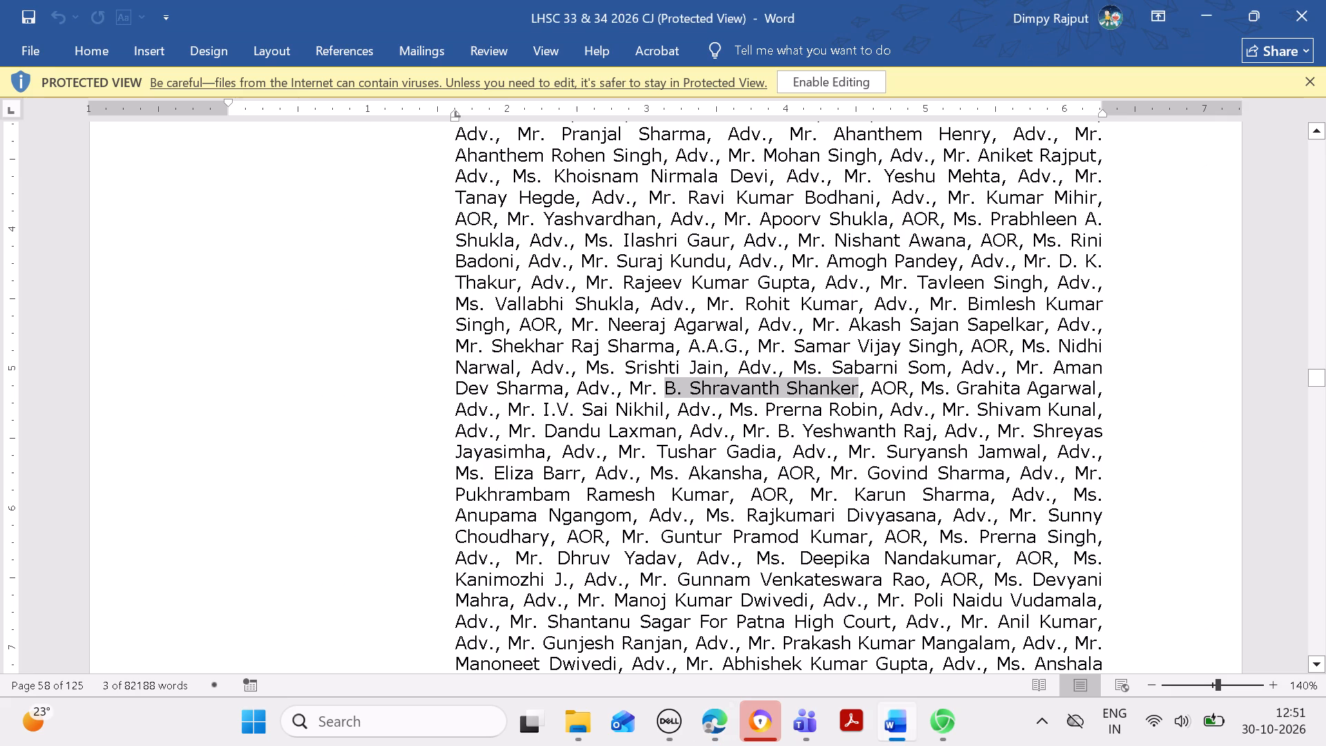
drag(959, 386, 981, 385)
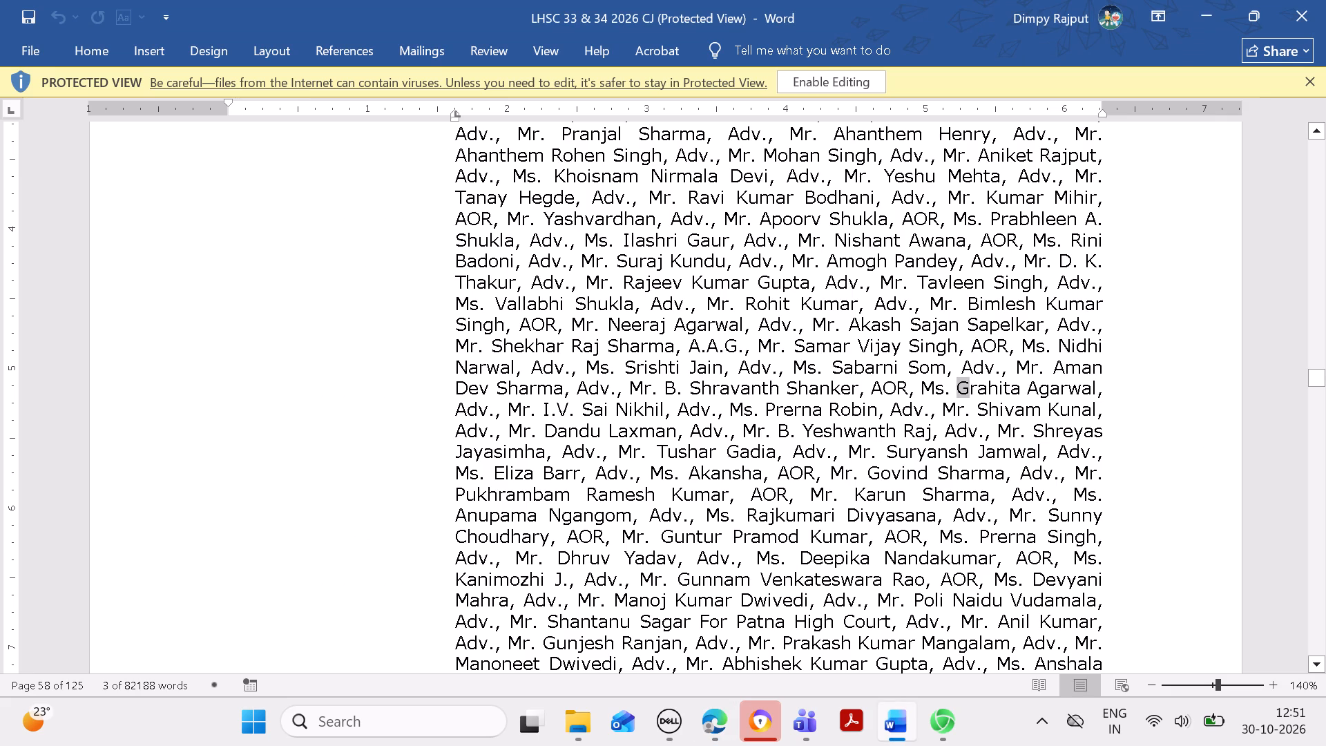
drag(981, 385, 1082, 388)
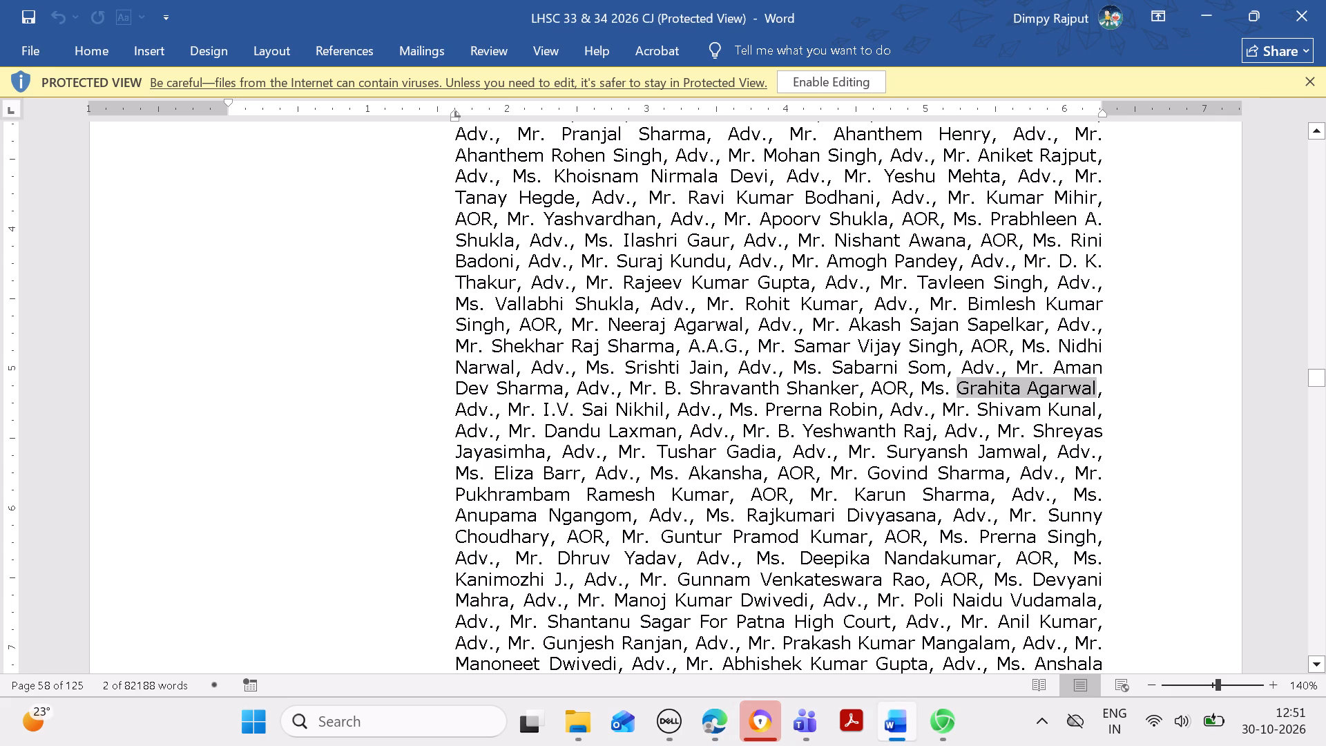
key(ctrl+c)
click(715, 718)
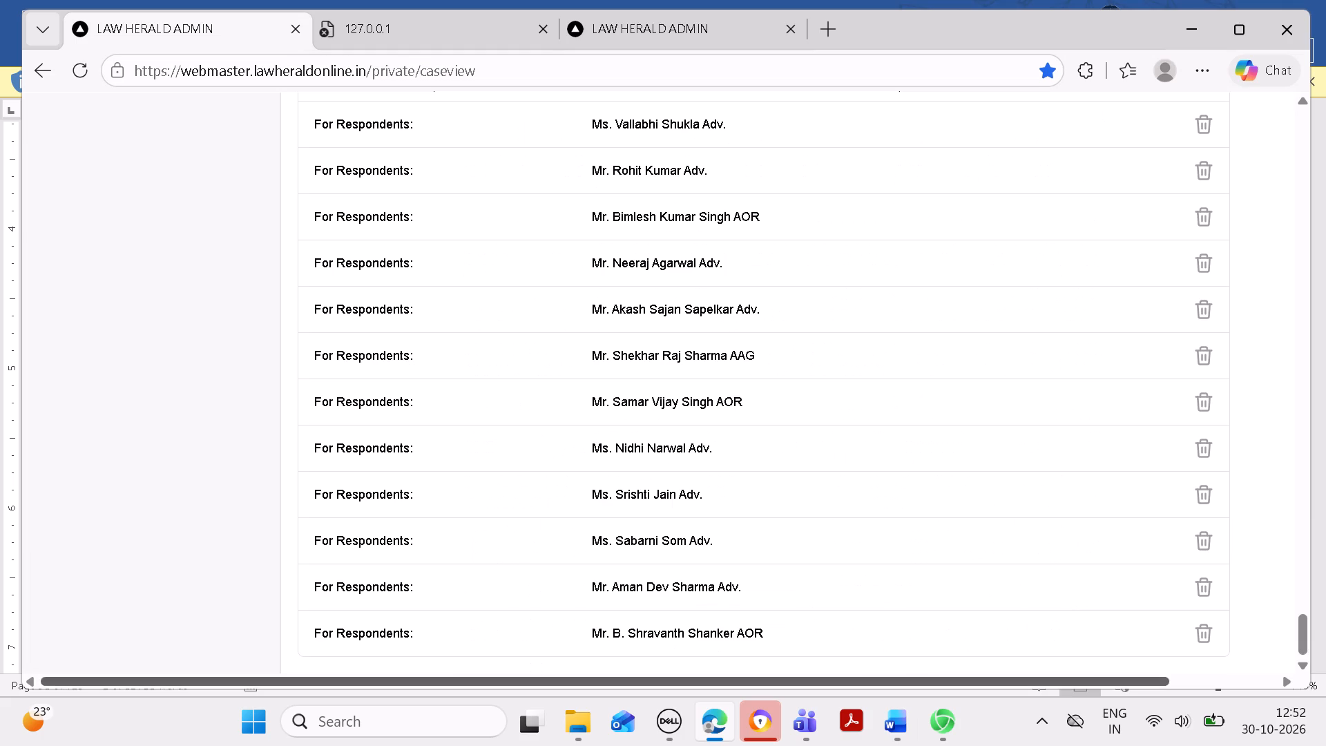
scroll(688, 583, up, 4)
click(1012, 617)
key(ctrl+v)
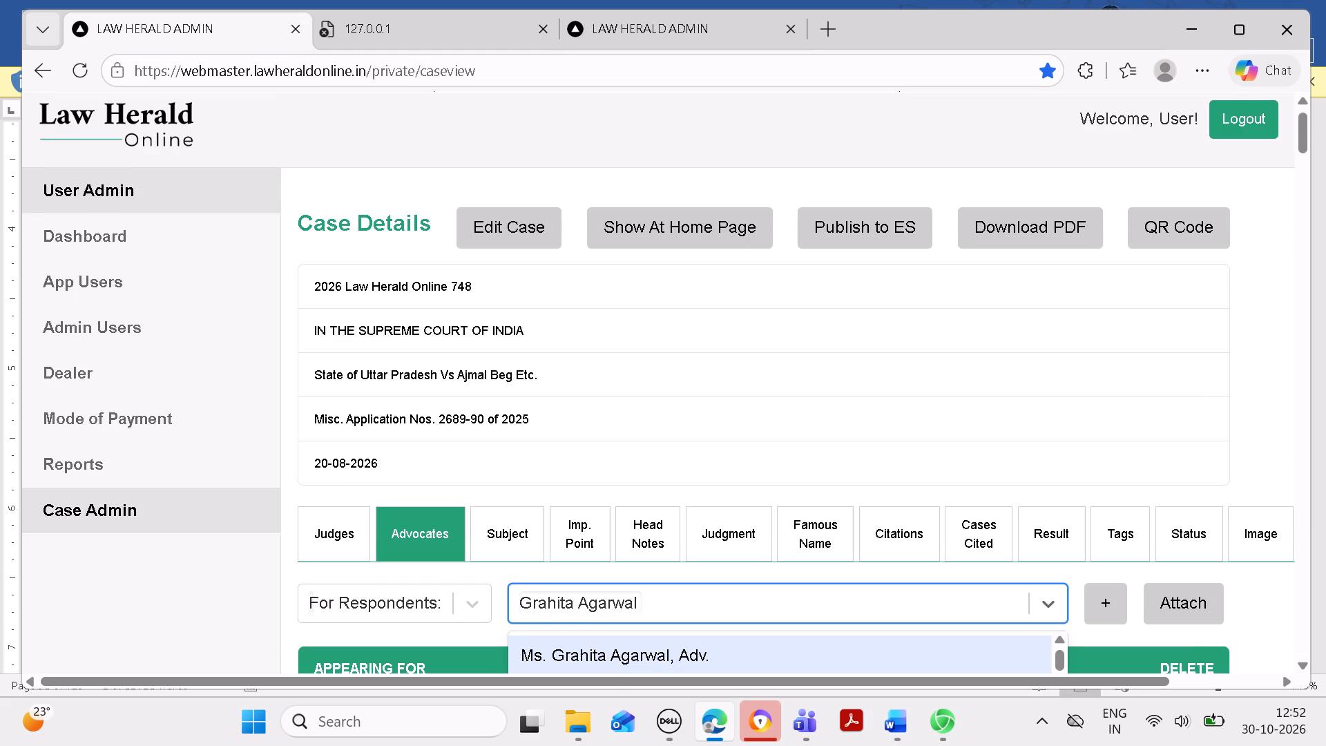
click(785, 654)
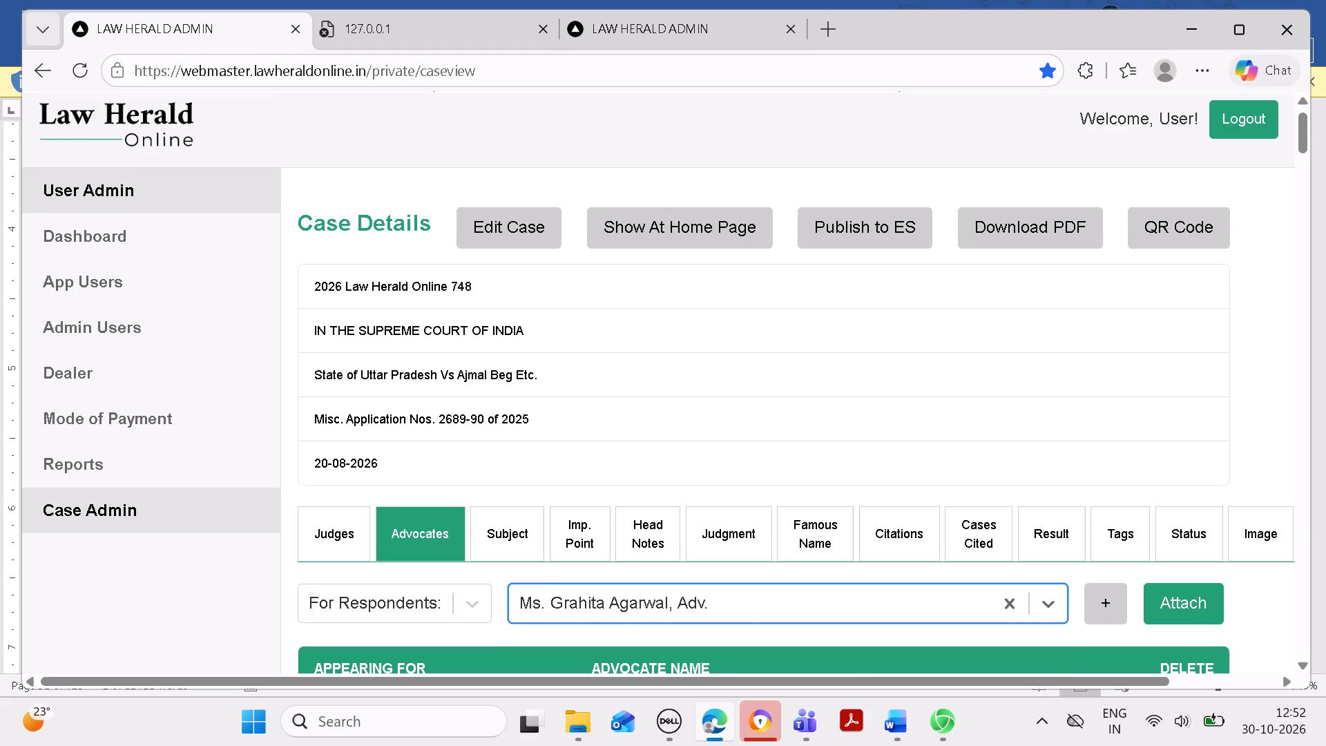
click(1194, 601)
click(865, 210)
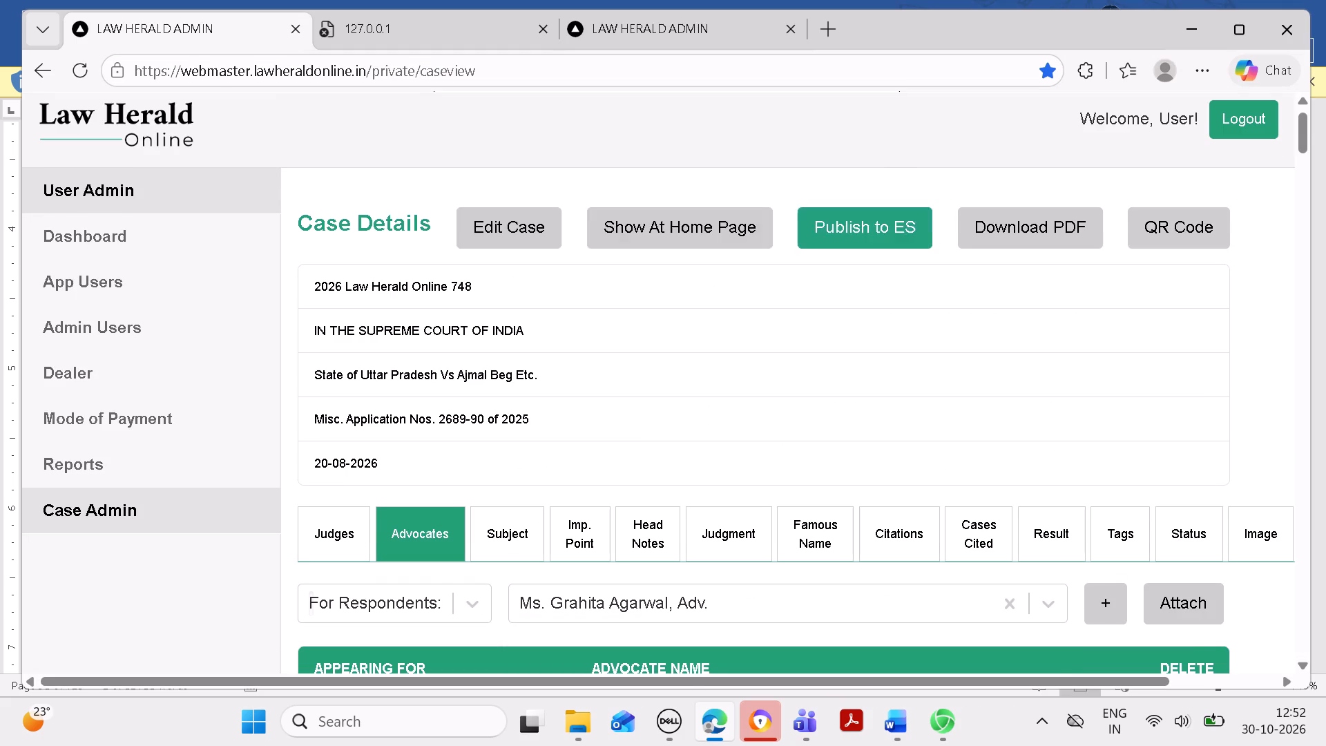
scroll(894, 466, down, 9)
Copy Mr. Nikhil's name from the Word document and select his Adv. entry as the respondents' advocate in the case record.
click(896, 727)
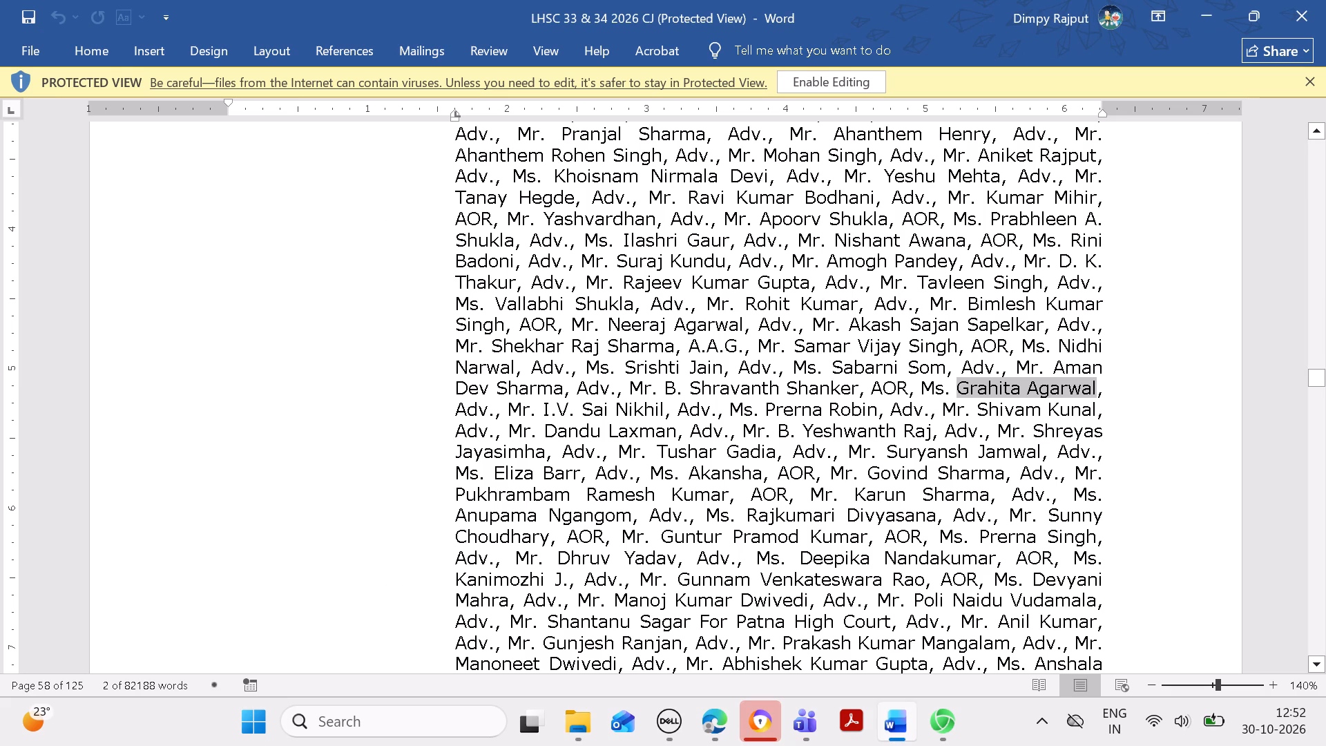
drag(541, 409, 542, 409)
drag(542, 409, 633, 409)
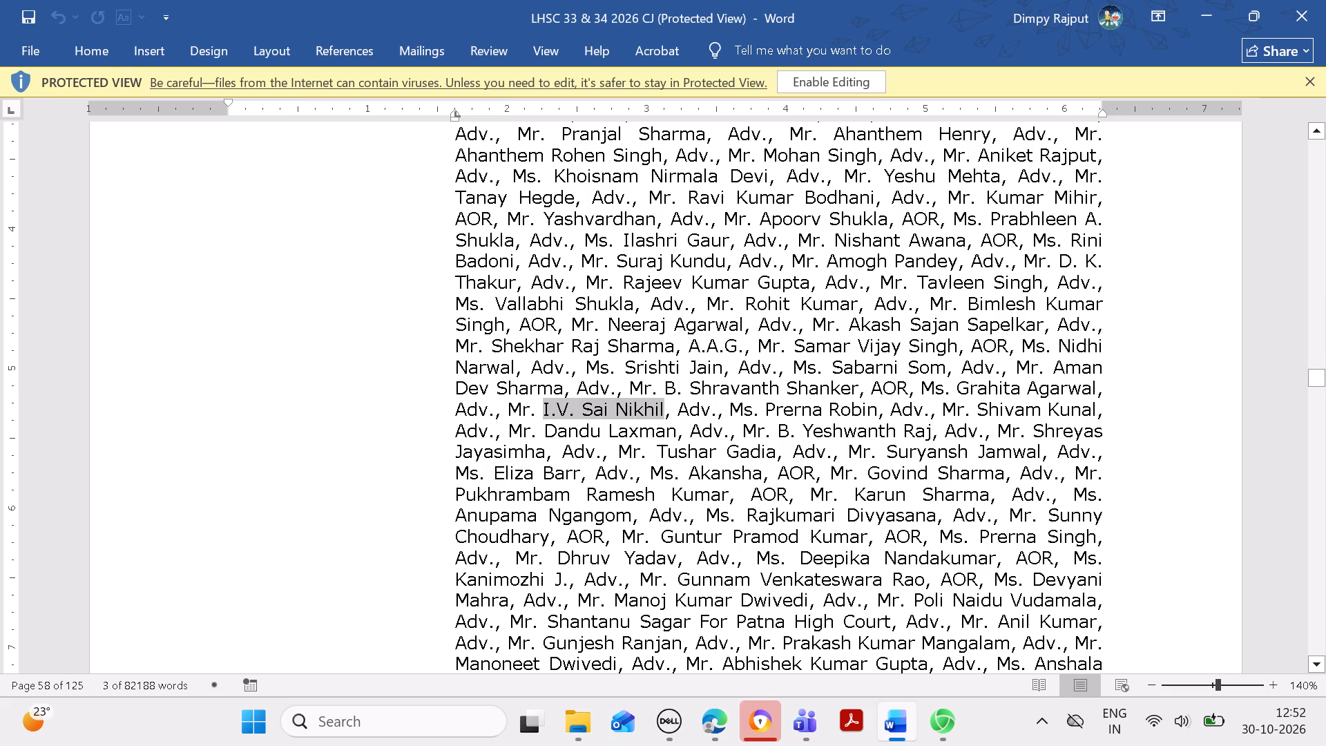
key(ctrl+c)
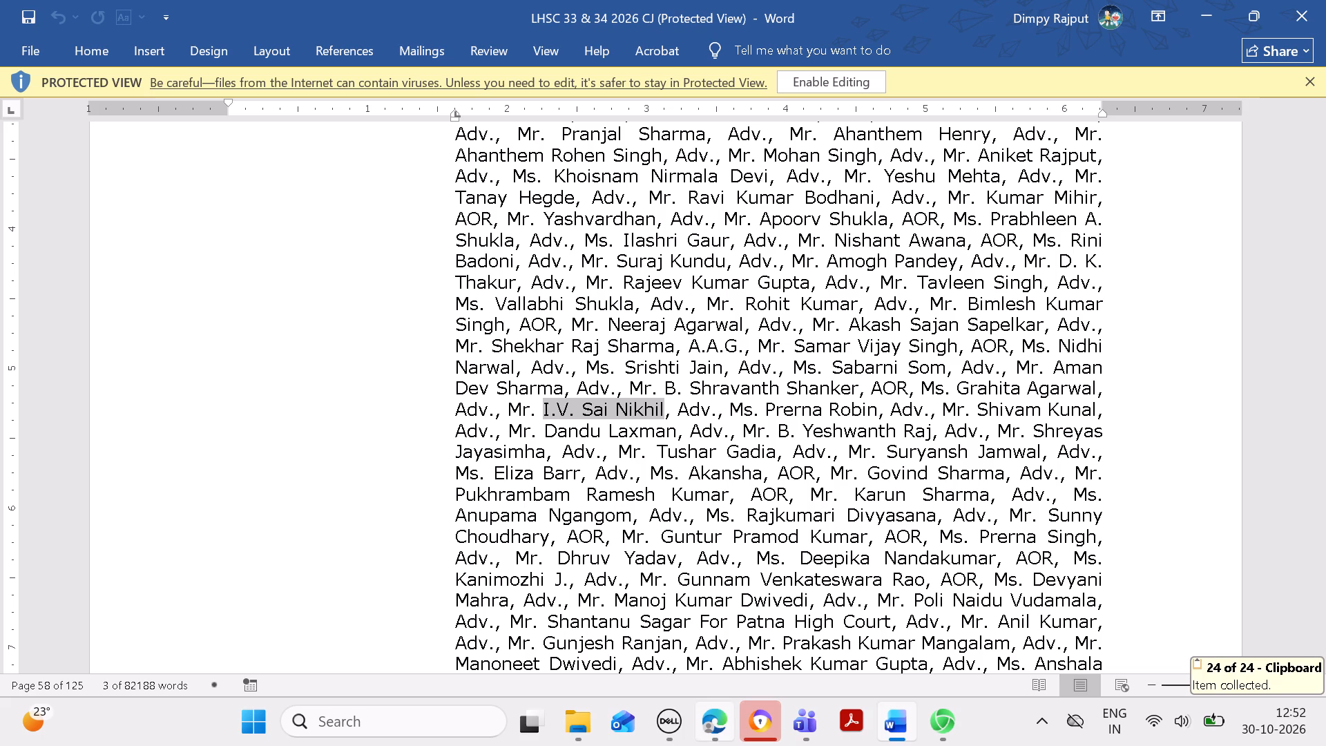
click(707, 719)
scroll(688, 672, up, 3)
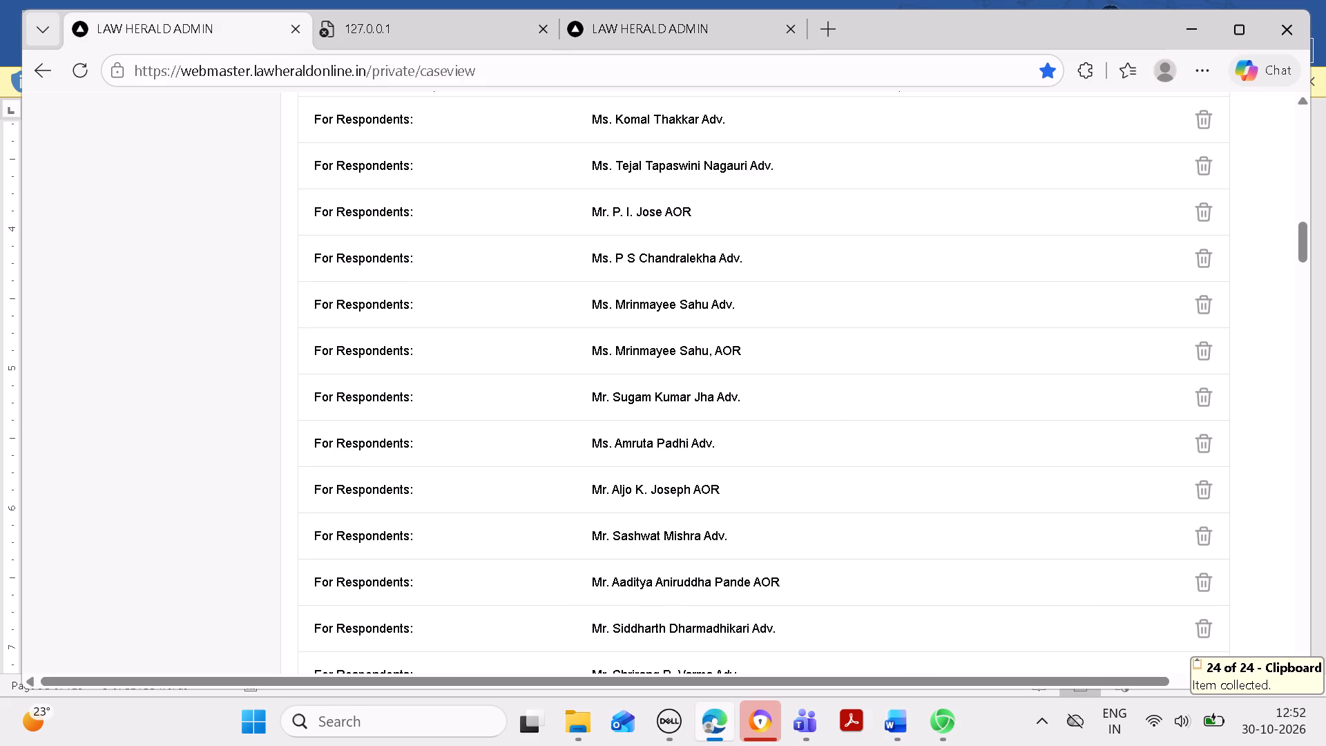
scroll(765, 602, up, 4)
click(1011, 622)
key(ctrl+v)
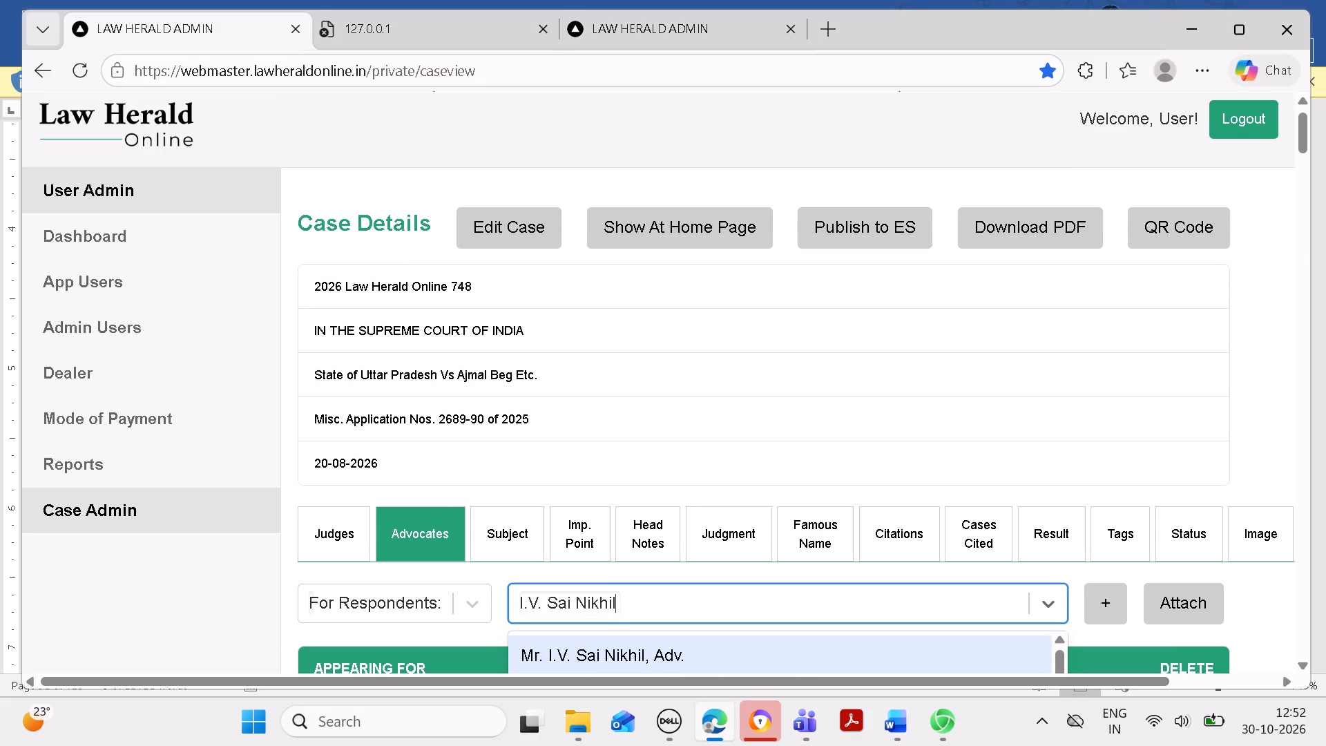
click(830, 635)
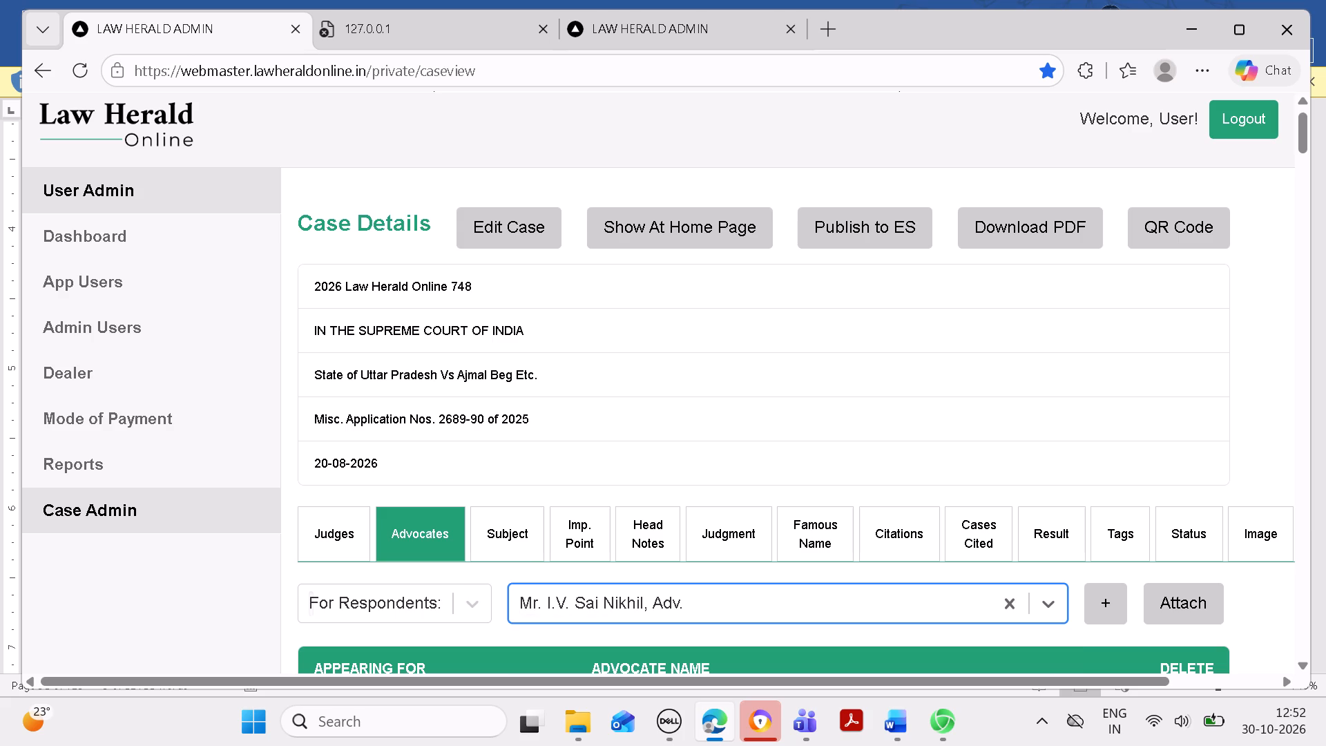
Attach Mr. Nikhil's selected Adv. entry to the case for the respondents and check the end of the attached advocates list.
click(887, 727)
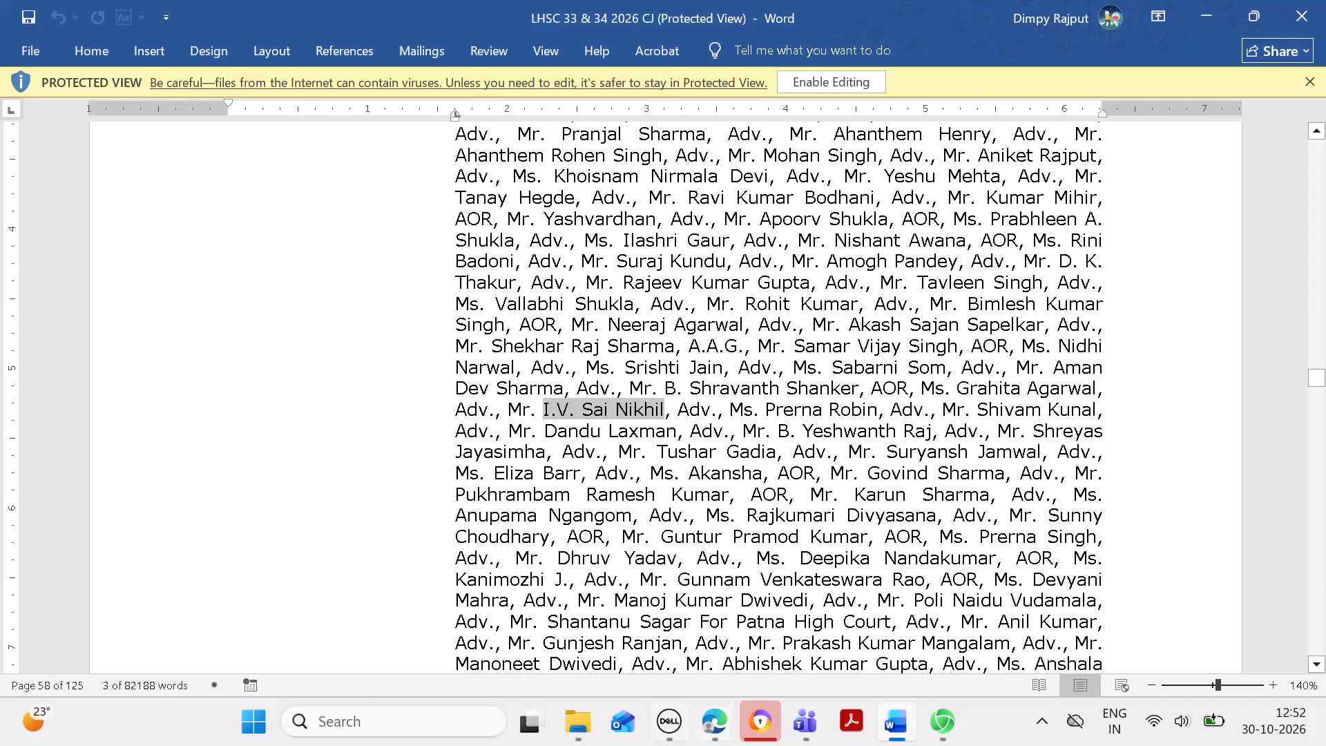
click(713, 731)
click(1155, 610)
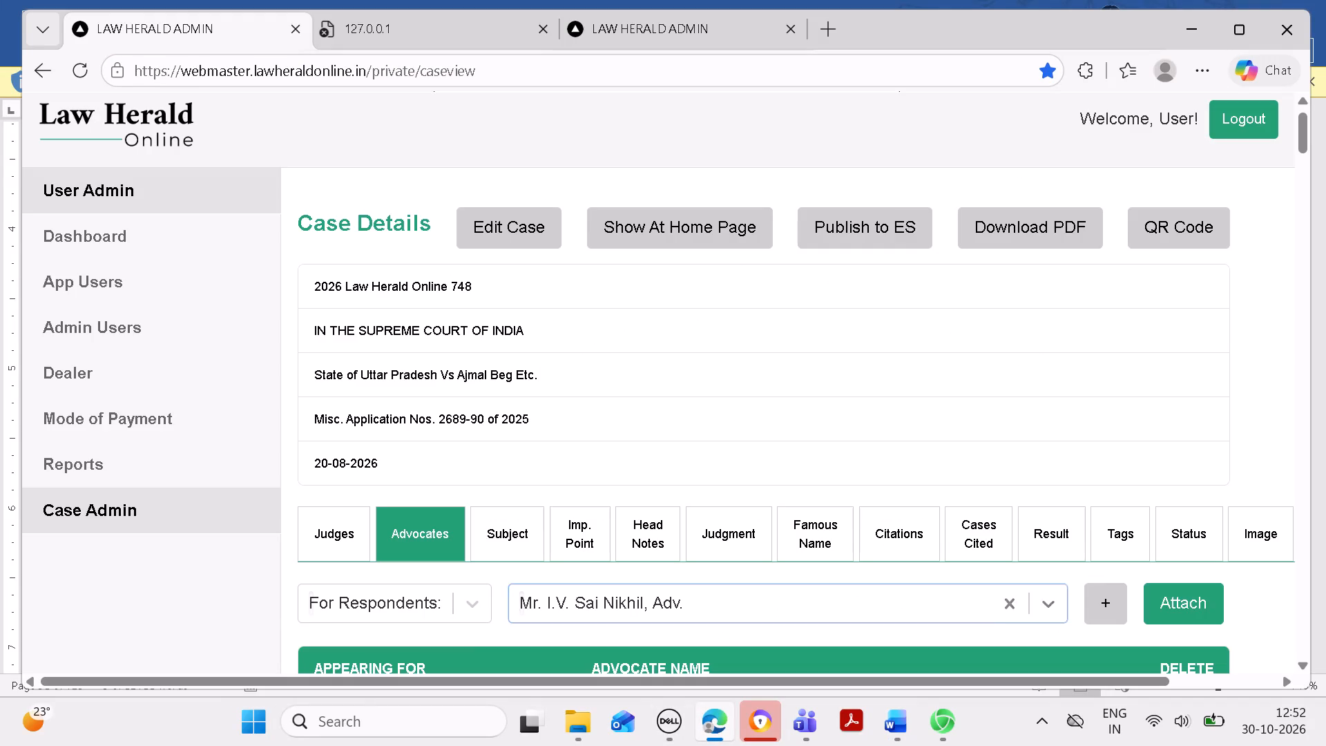
click(869, 204)
scroll(850, 361, down, 3)
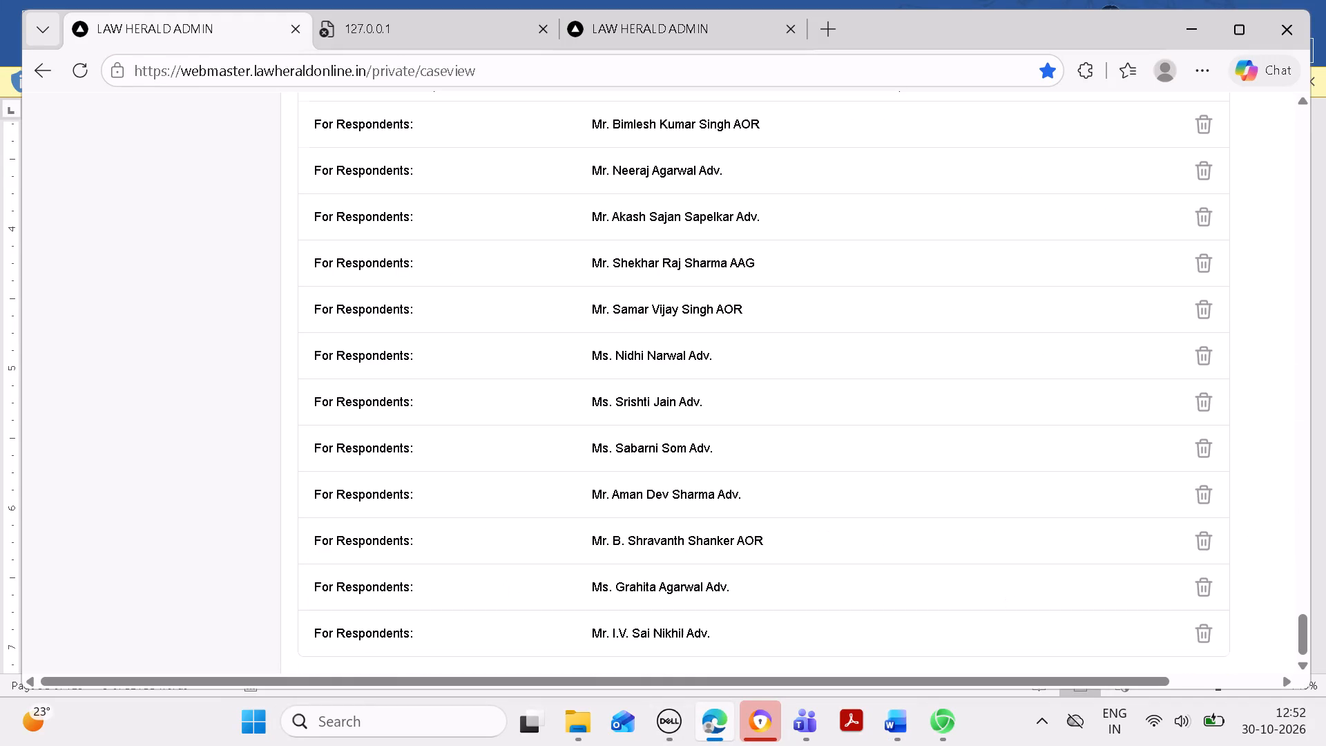
scroll(848, 373, down, 8)
Copy Ms. Robin's name, next after Mr. Nikhil in the Word document, and search for it among the case record's advocates in Edge.
click(892, 706)
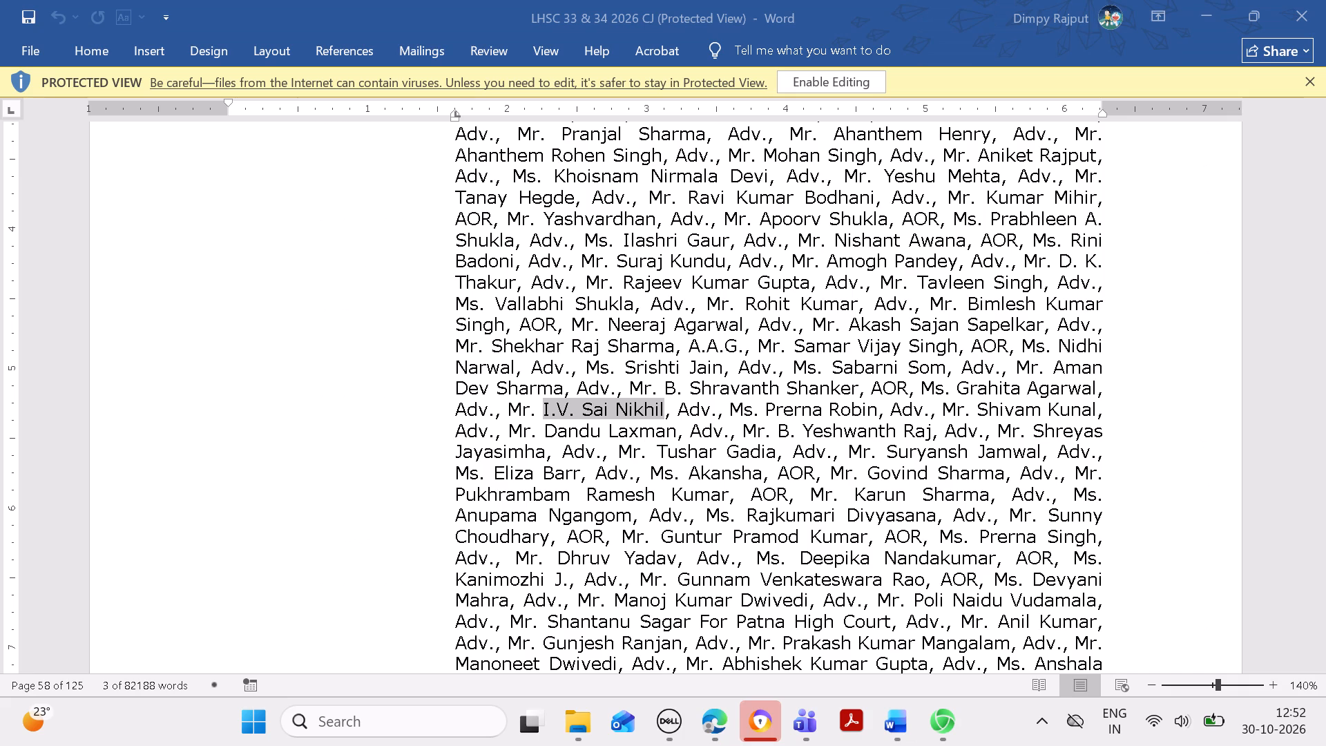
drag(767, 405, 769, 403)
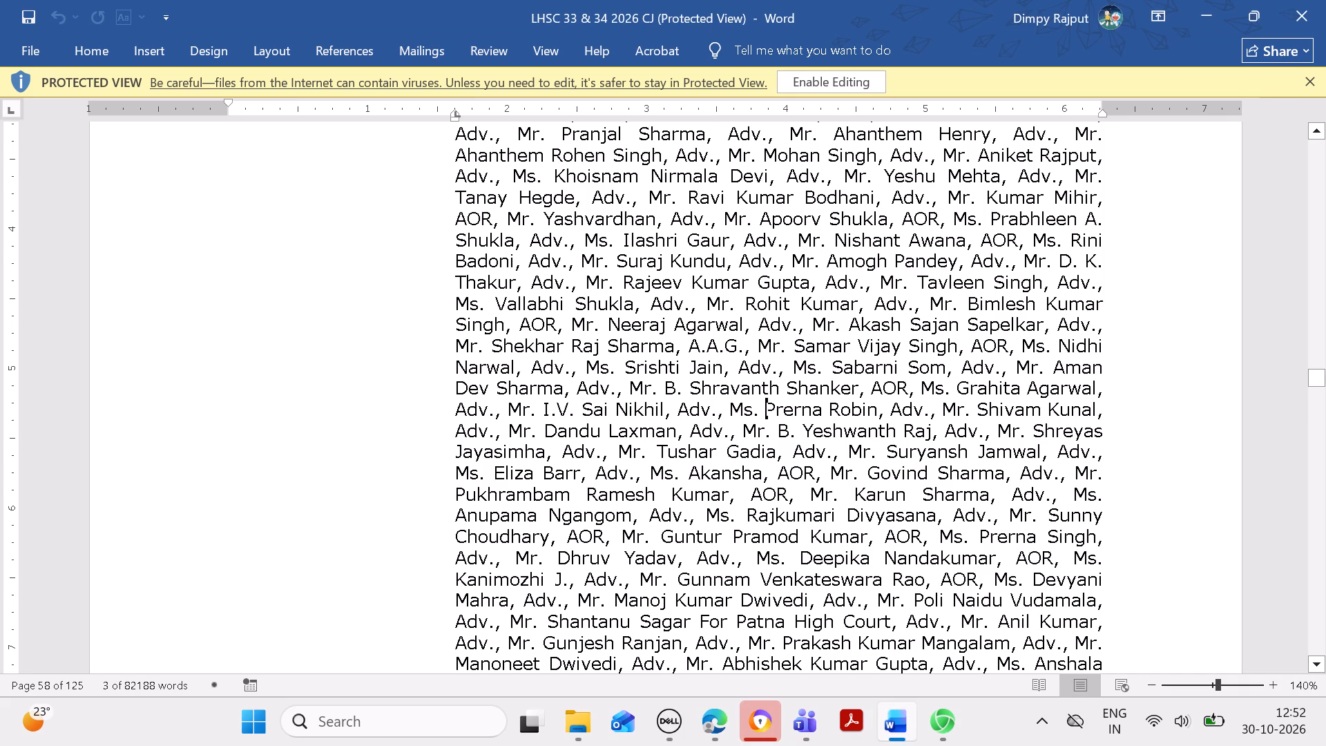
drag(769, 403, 856, 403)
key(ctrl+c)
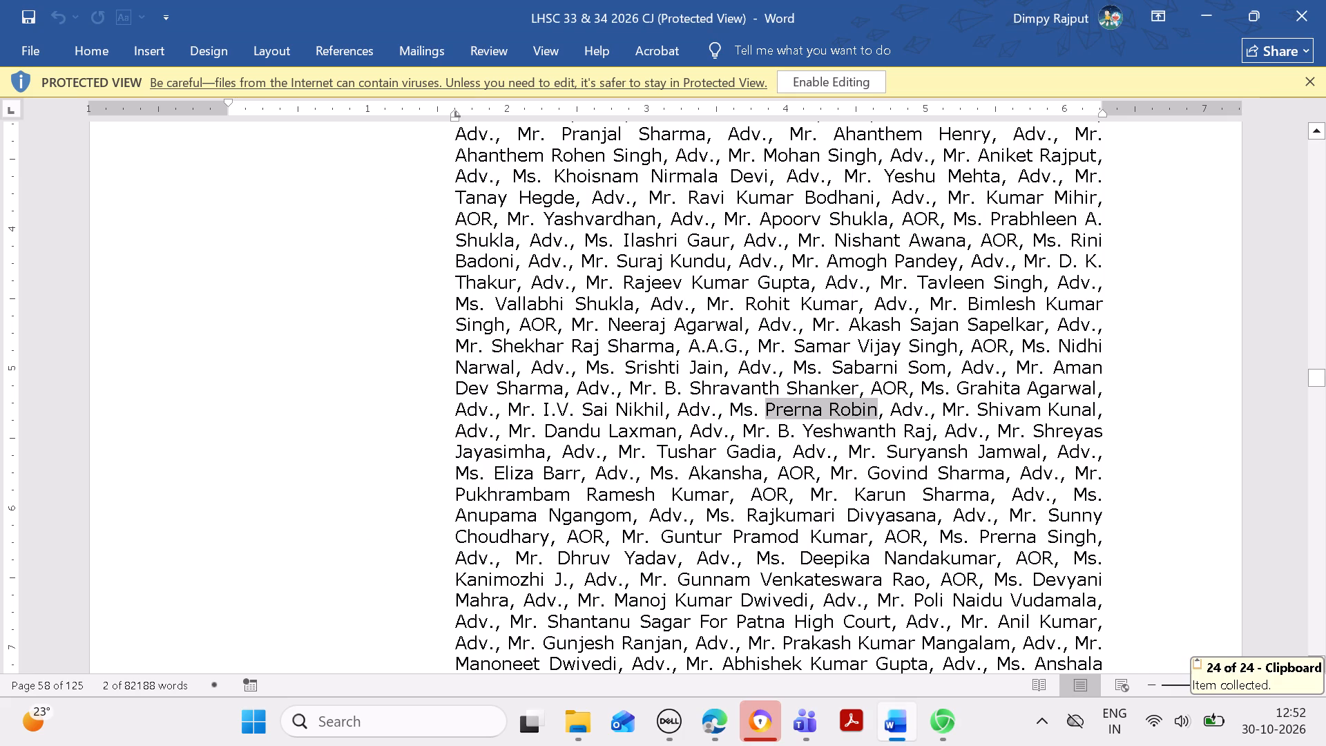
click(715, 724)
click(707, 737)
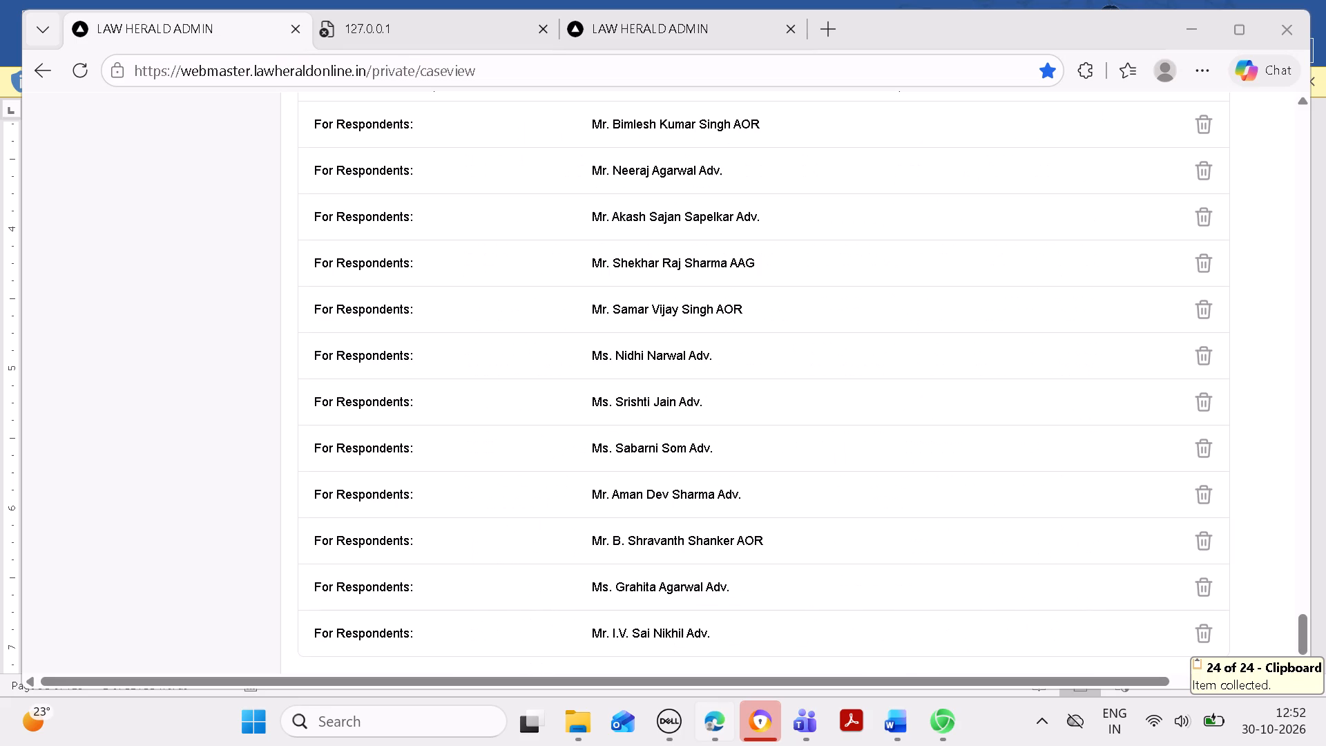
scroll(706, 577, up, 4)
click(1010, 618)
key(ctrl+v)
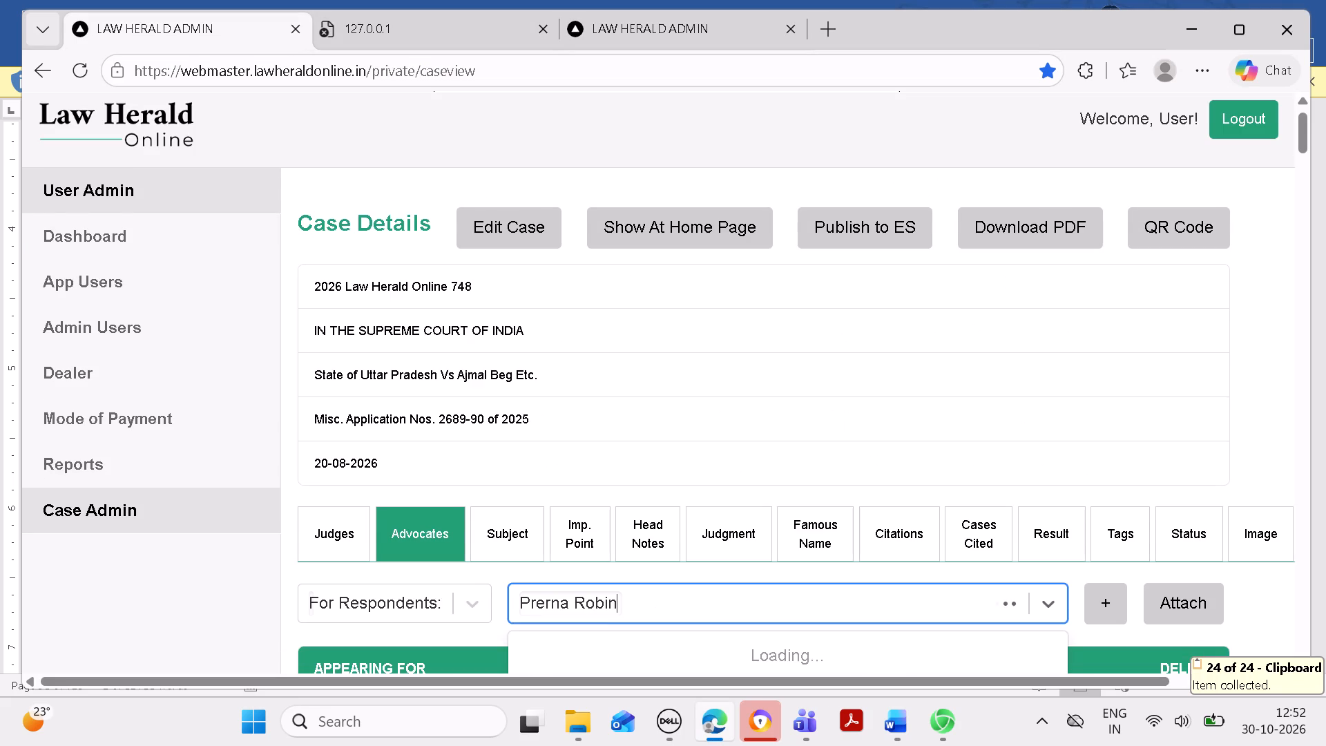
Add Ms. Robin as a new advocate with prefix Ms. and designation Advocate, and attach her to the case for the respondents.
click(1089, 595)
click(861, 316)
scroll(787, 410, down, 3)
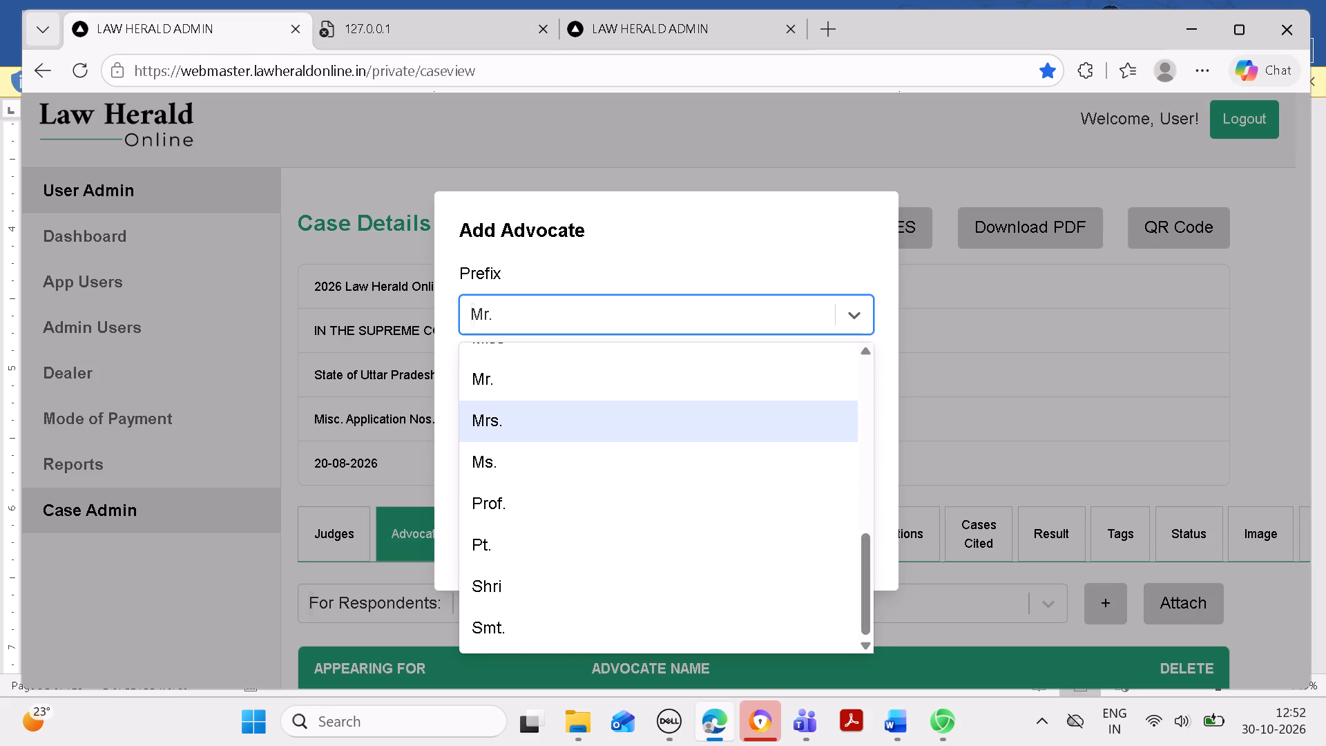
click(749, 437)
click(850, 314)
scroll(841, 329, down, 4)
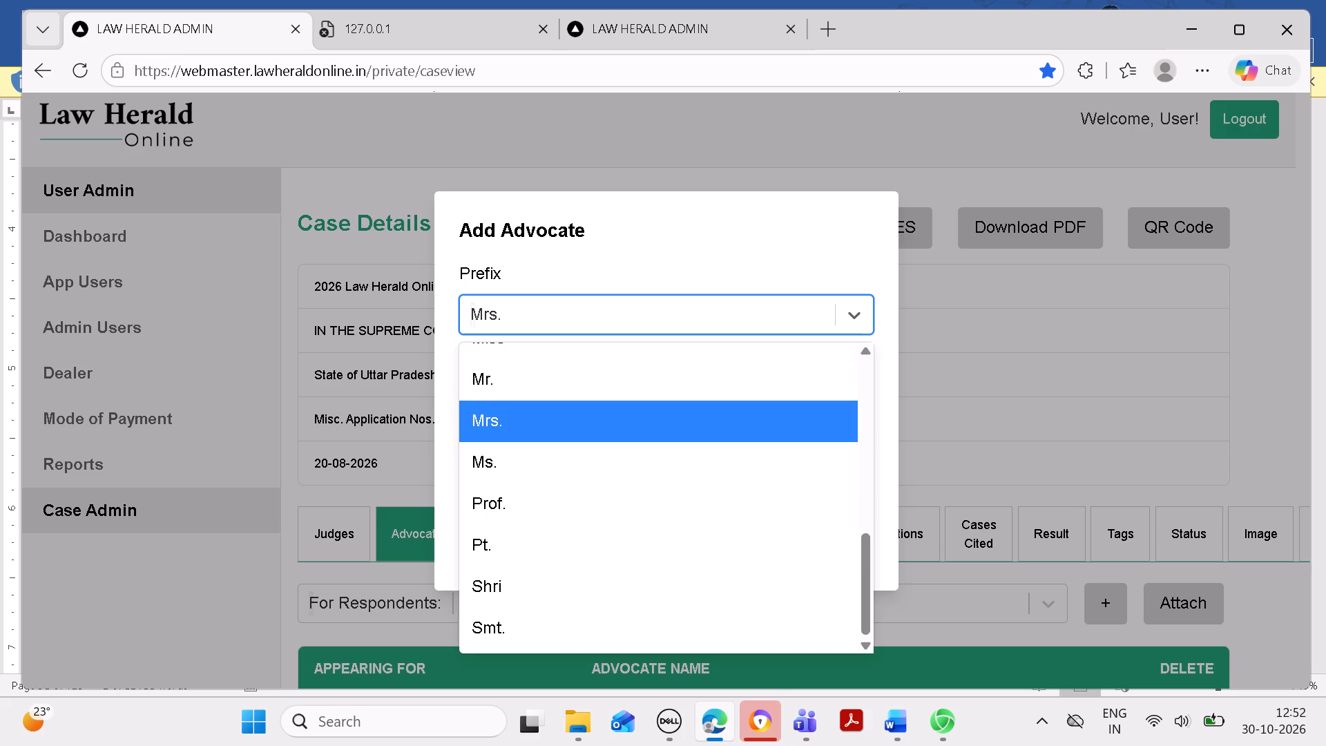
click(736, 451)
click(720, 483)
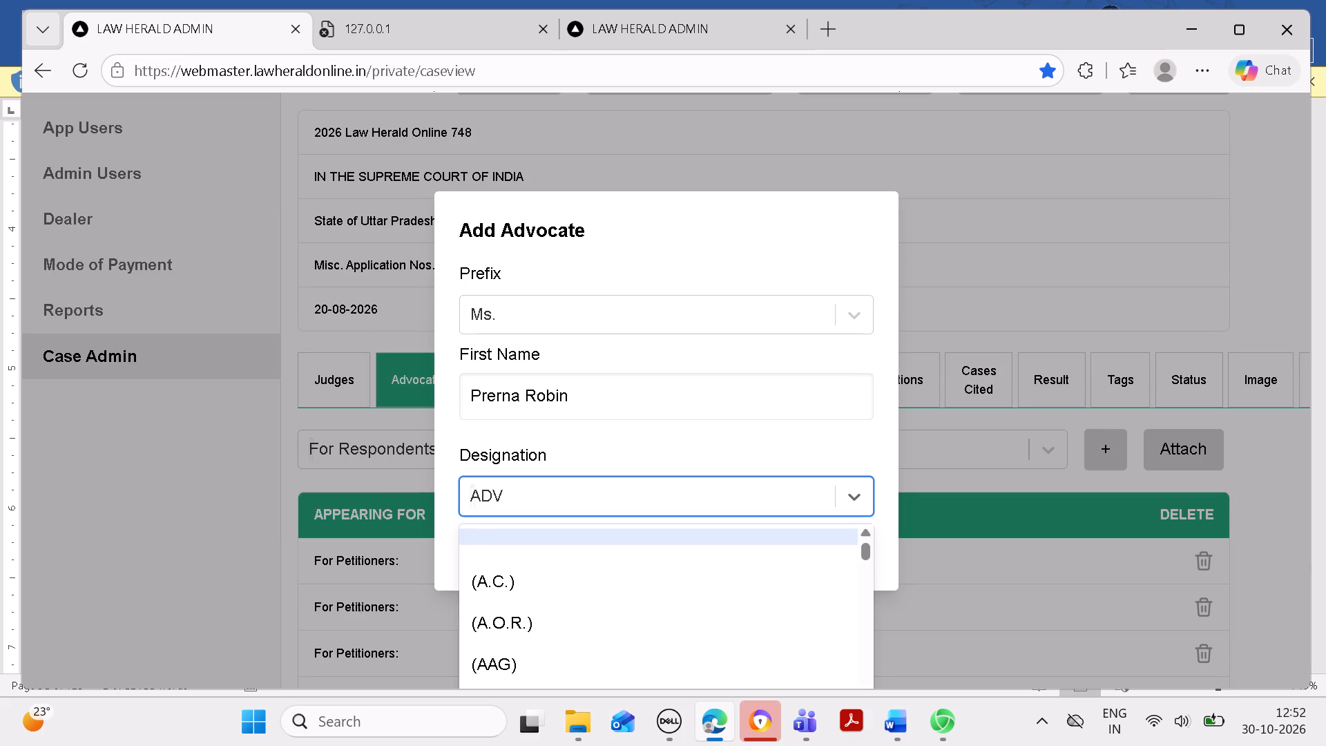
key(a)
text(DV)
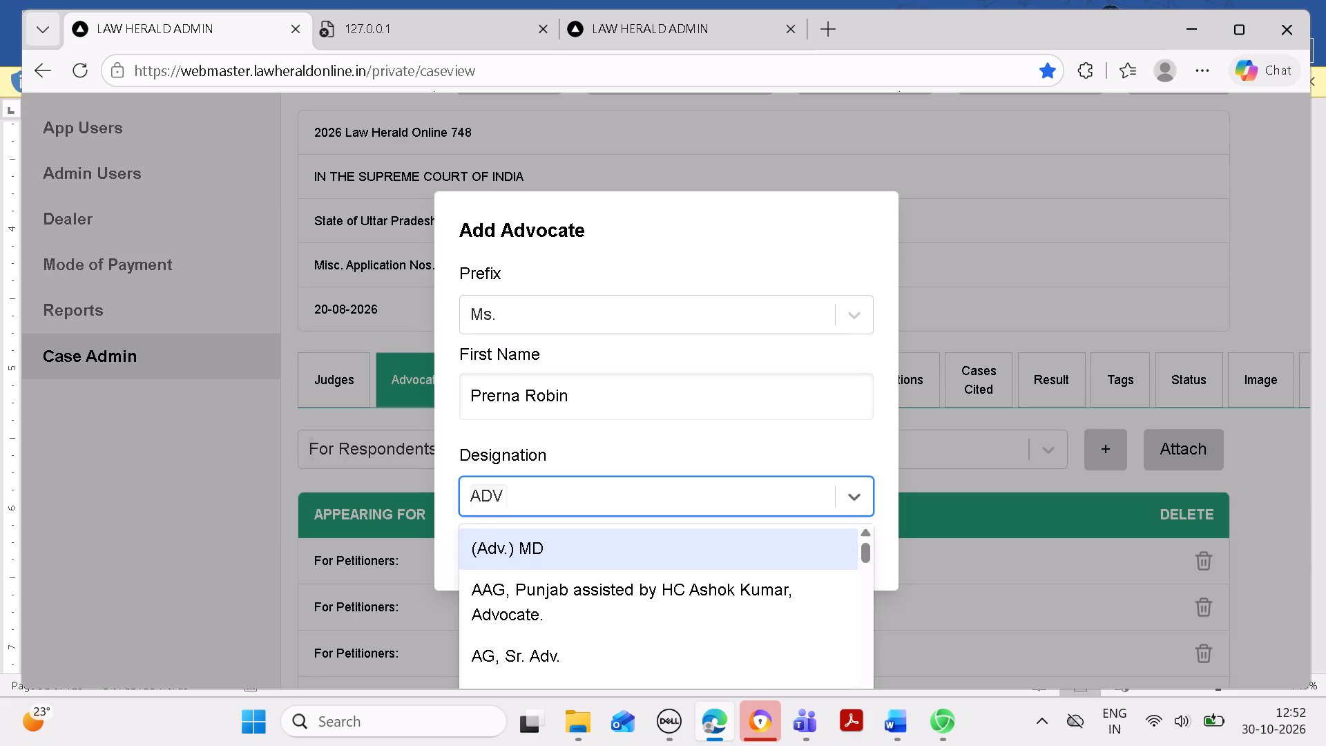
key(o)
drag(865, 557, 869, 581)
click(742, 547)
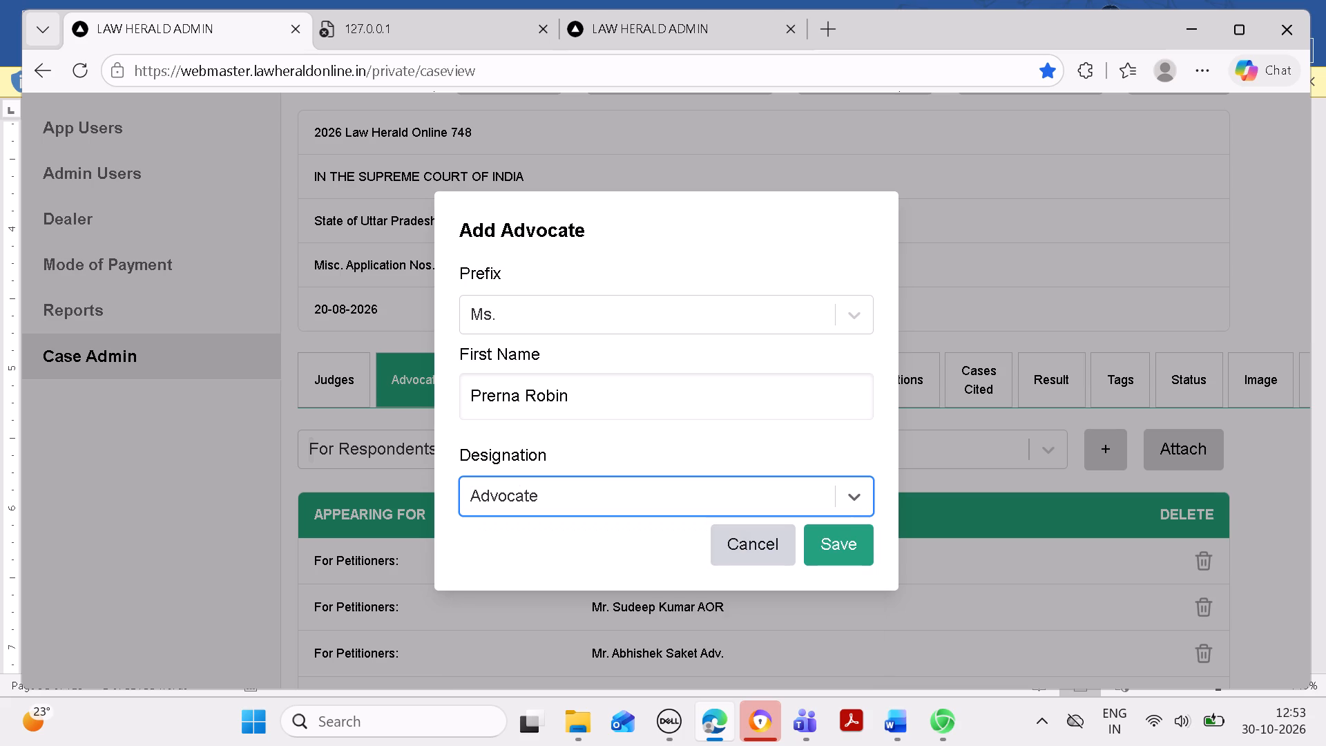
click(835, 544)
click(857, 211)
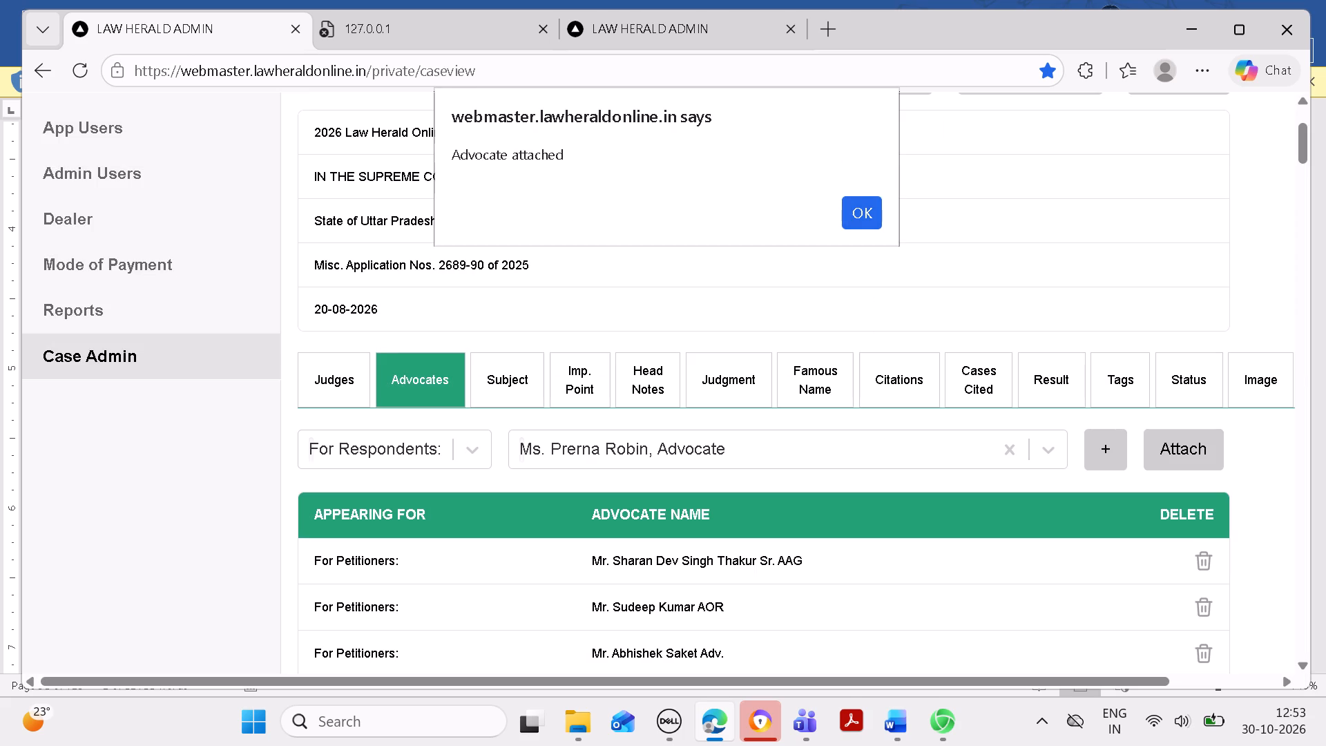
click(876, 213)
Look through the case's attached advocates and check the respondents' entries at the end of the list.
scroll(846, 315, down, 12)
scroll(801, 497, up, 4)
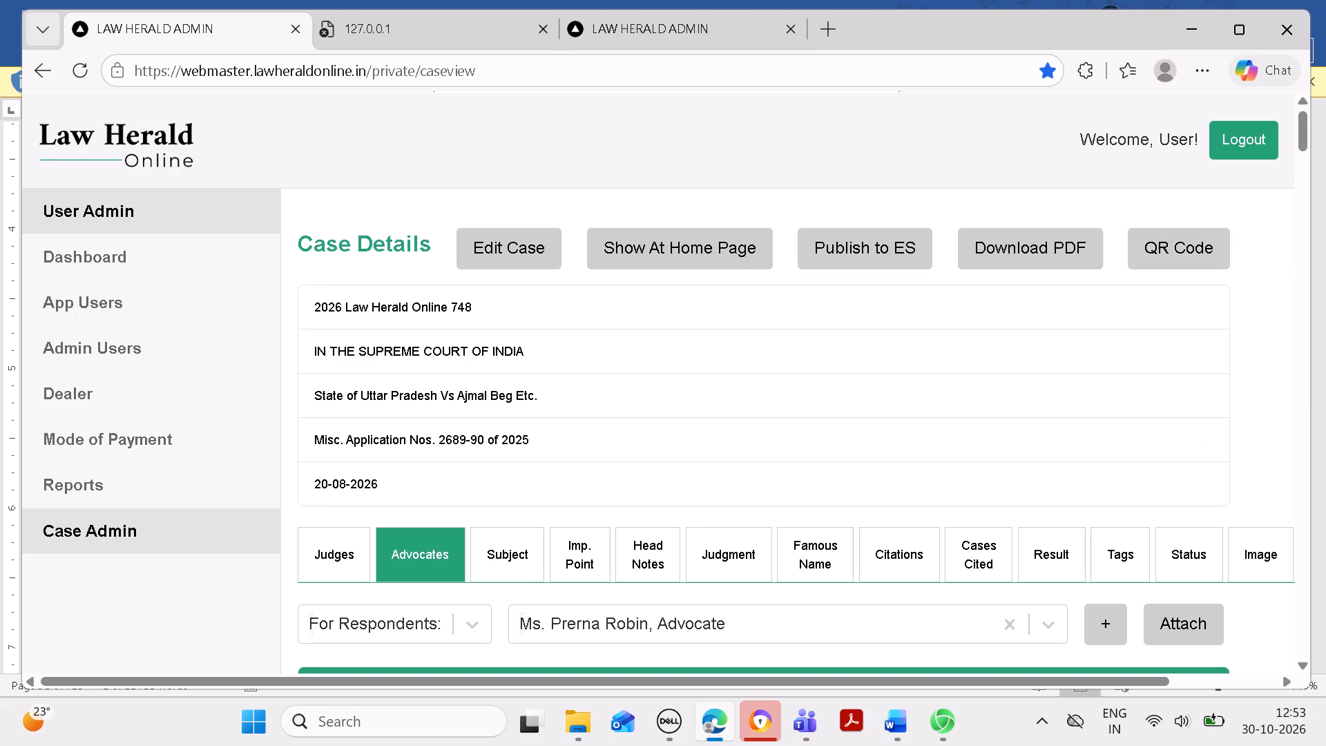
scroll(817, 487, down, 2)
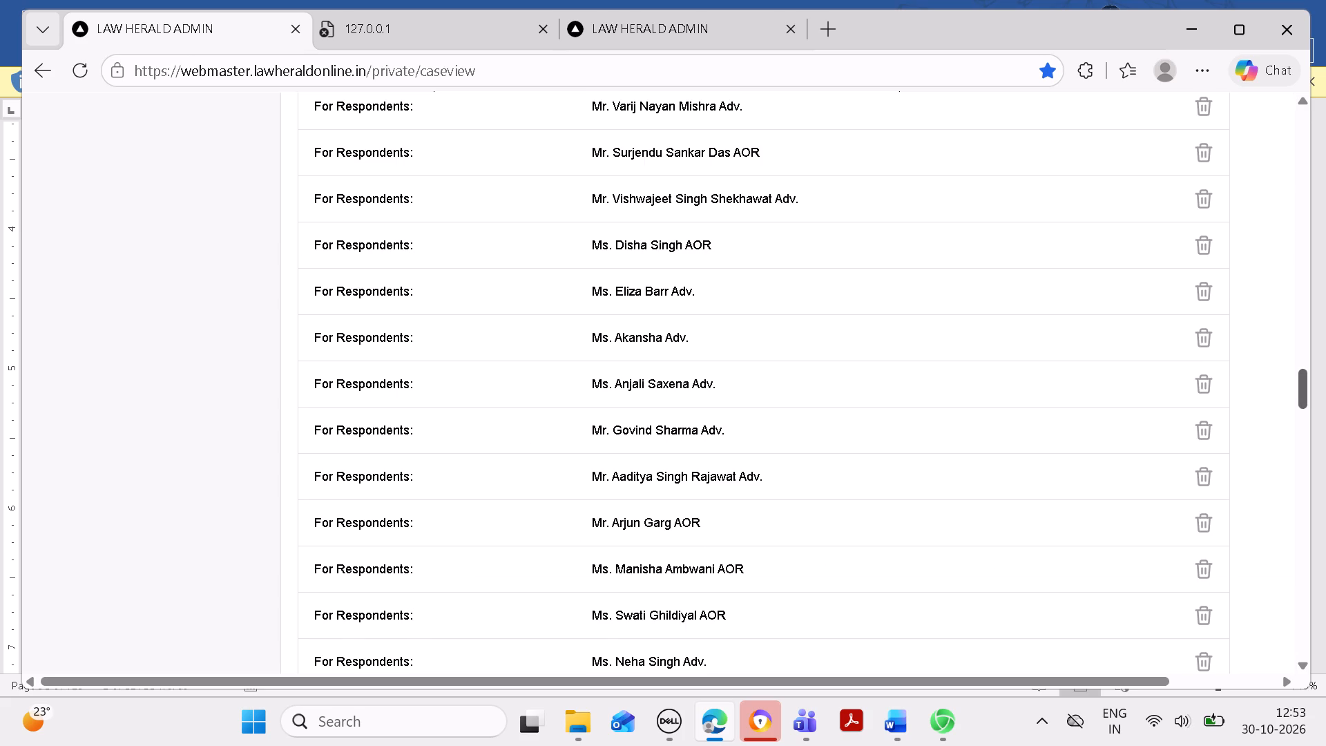
drag(1307, 388, 1319, 325)
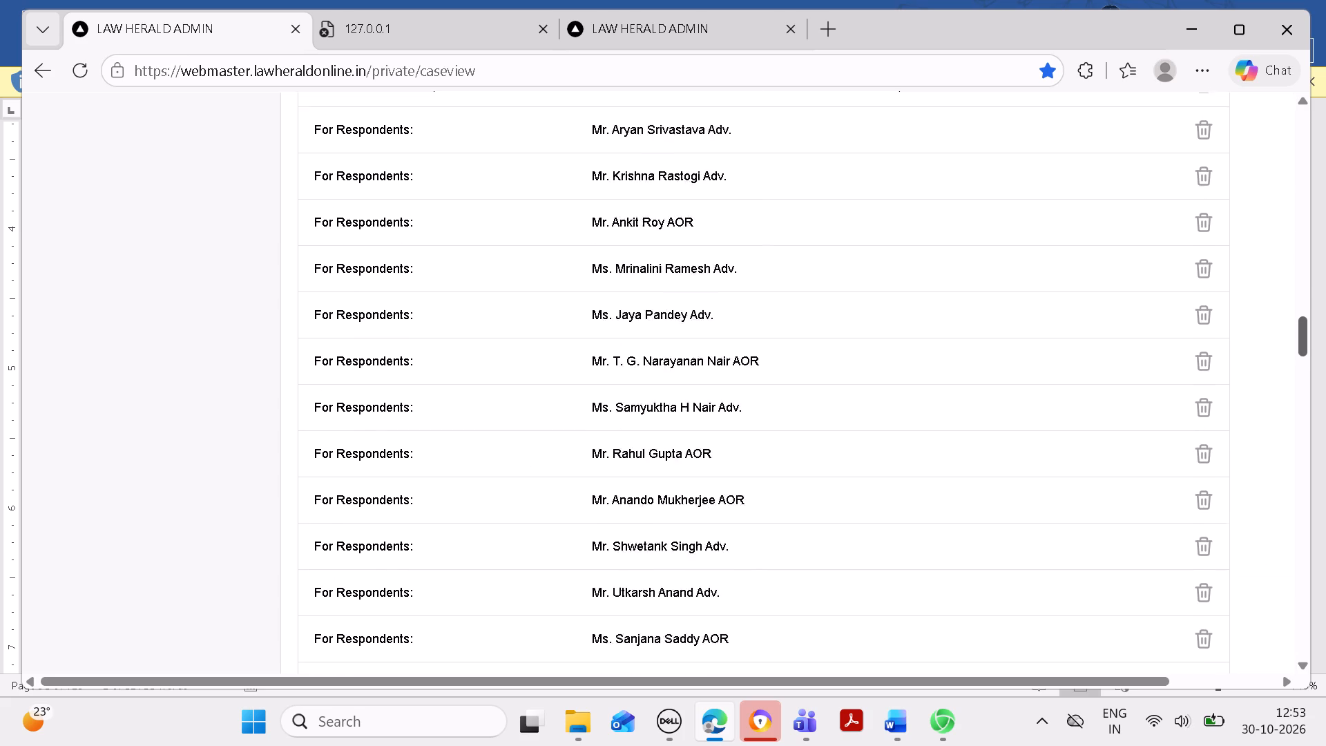
drag(1319, 325, 1307, 160)
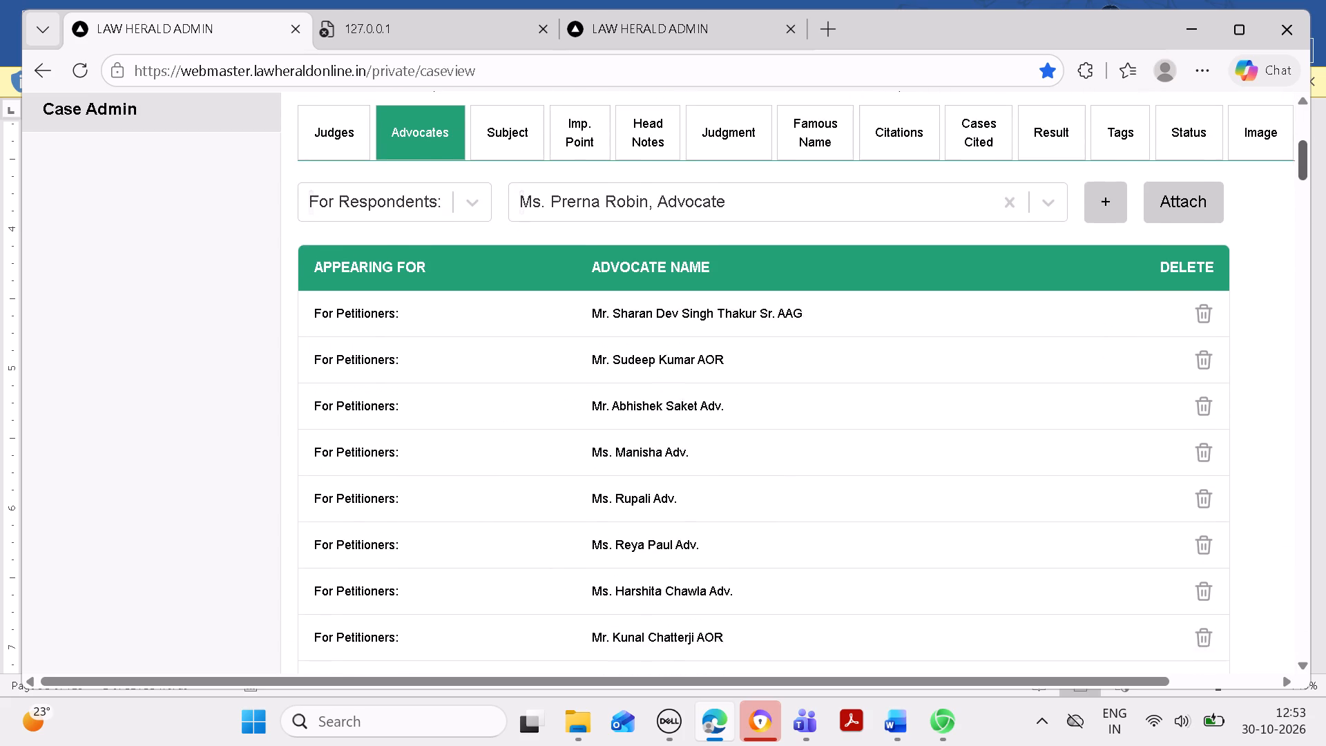
drag(1307, 160, 1325, 658)
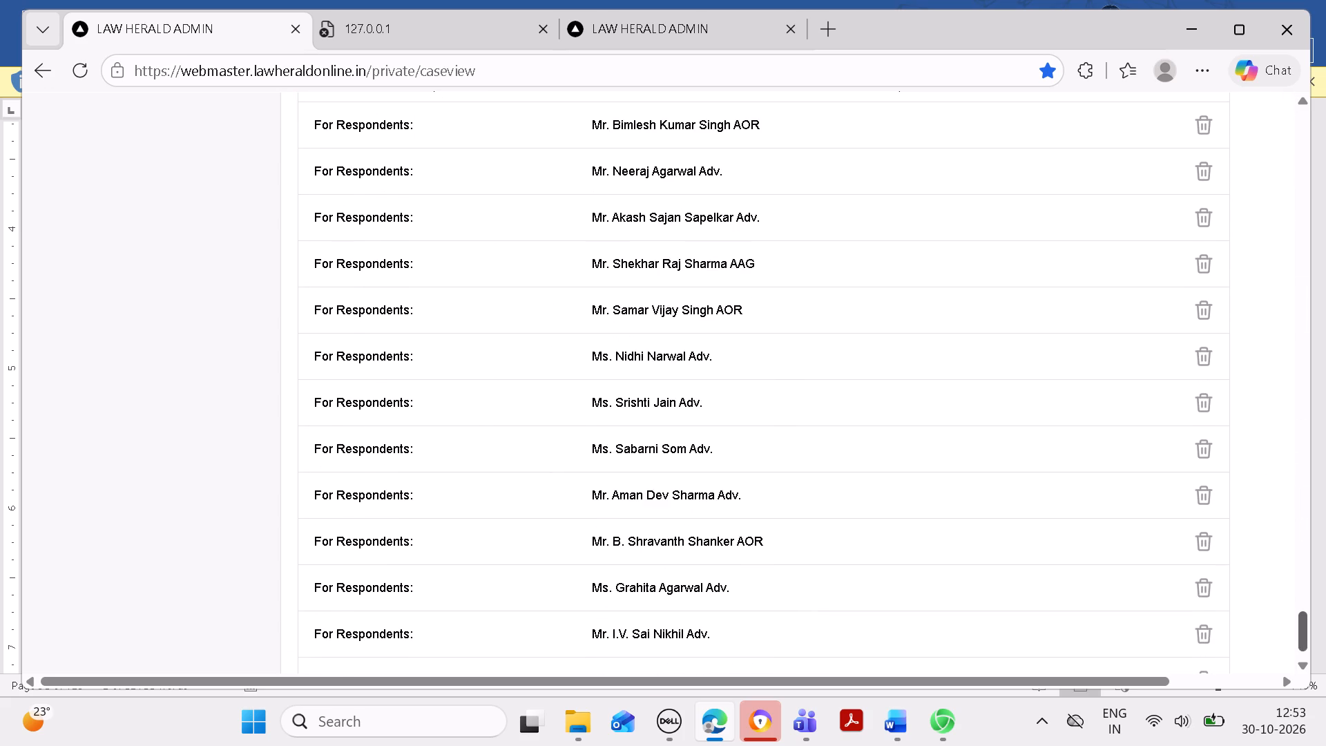
drag(1325, 658, 1320, 676)
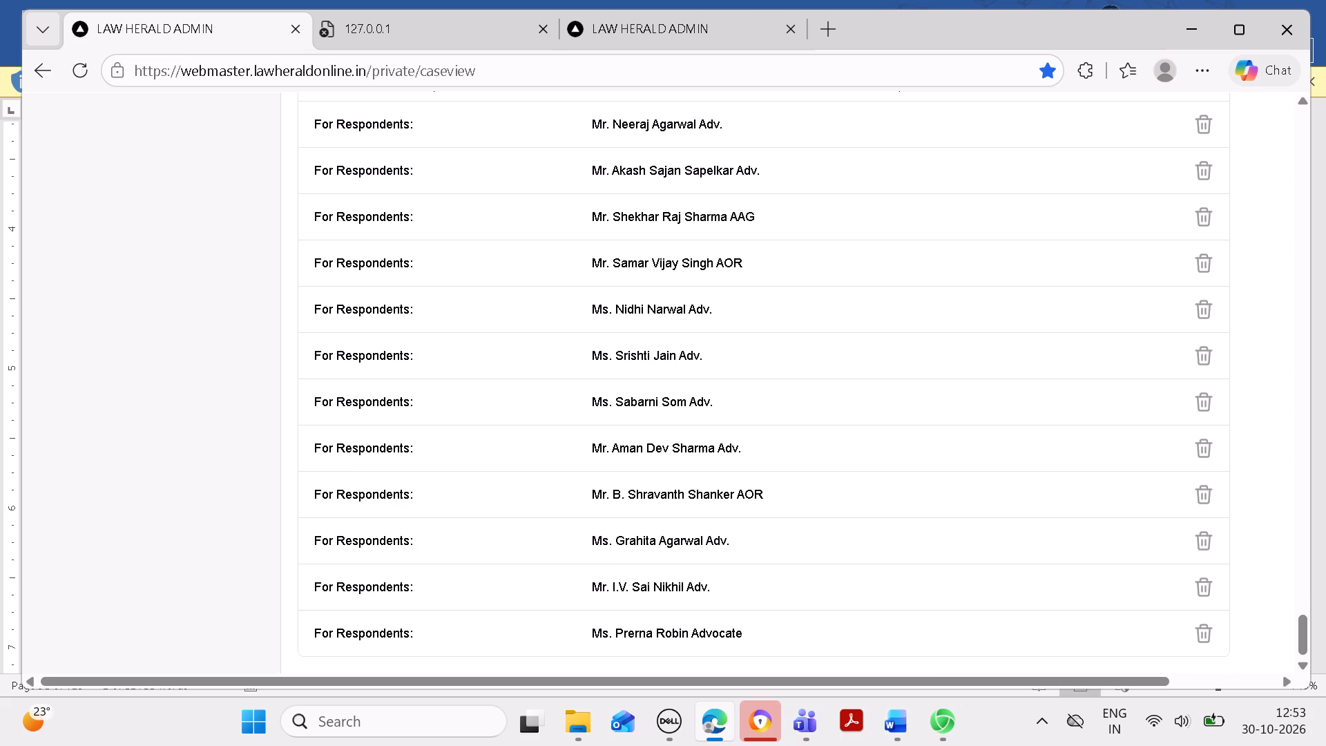
scroll(829, 629, down, 4)
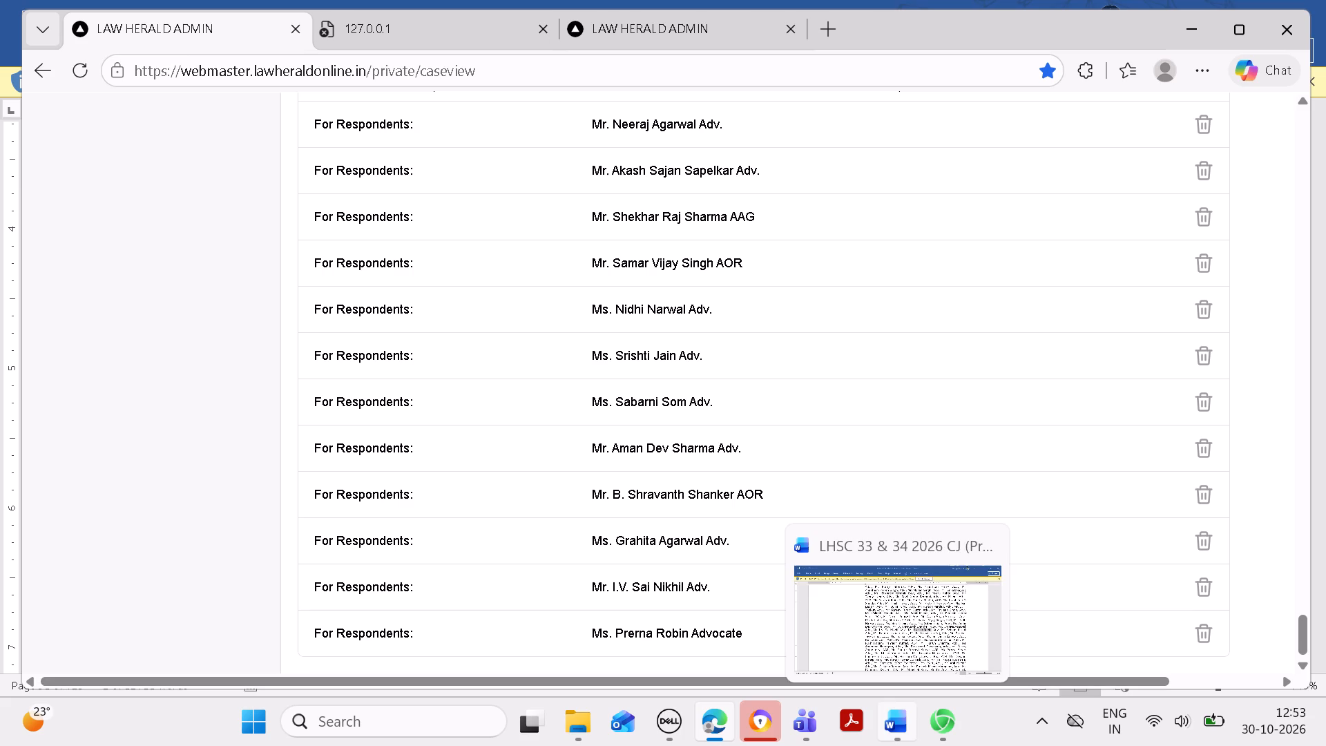
Copy Mr. Kunal's name, next after Ms. Robin in the Word document, and search for it among the case record's advocates in Edge.
click(873, 654)
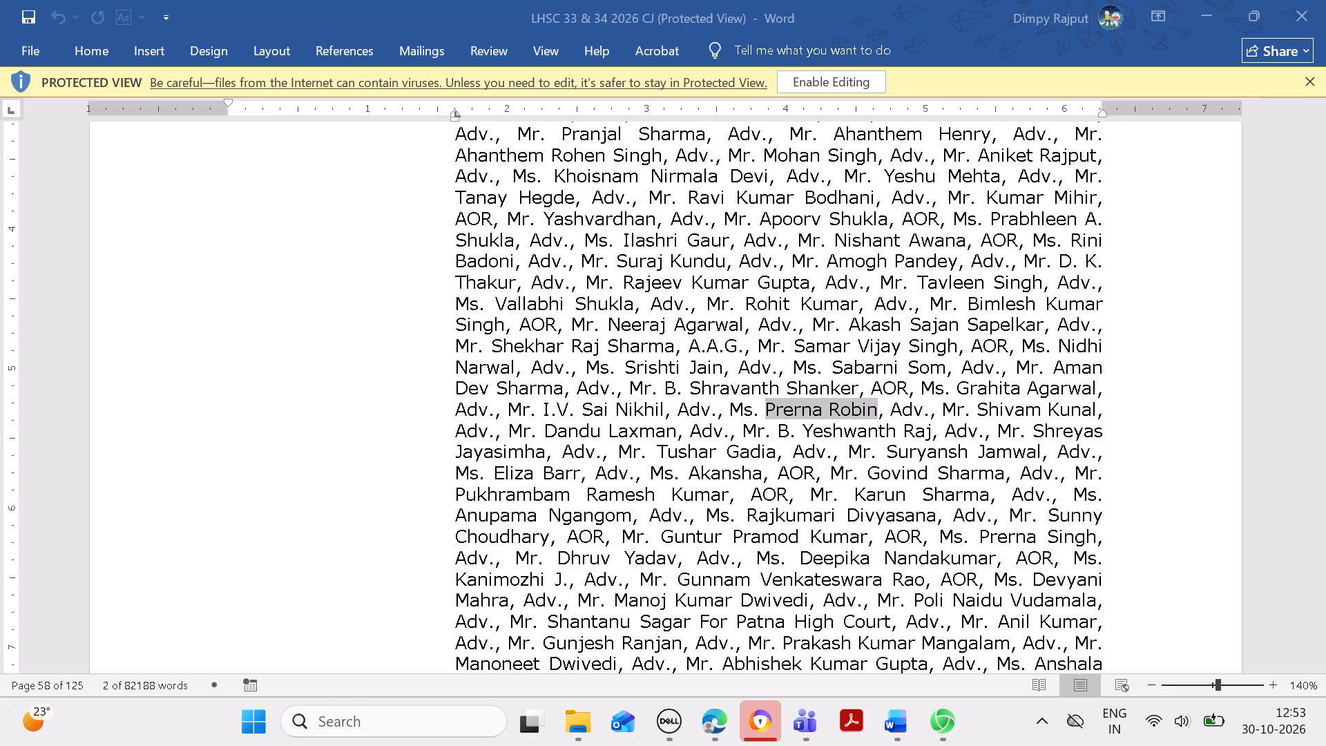
drag(979, 411, 1086, 408)
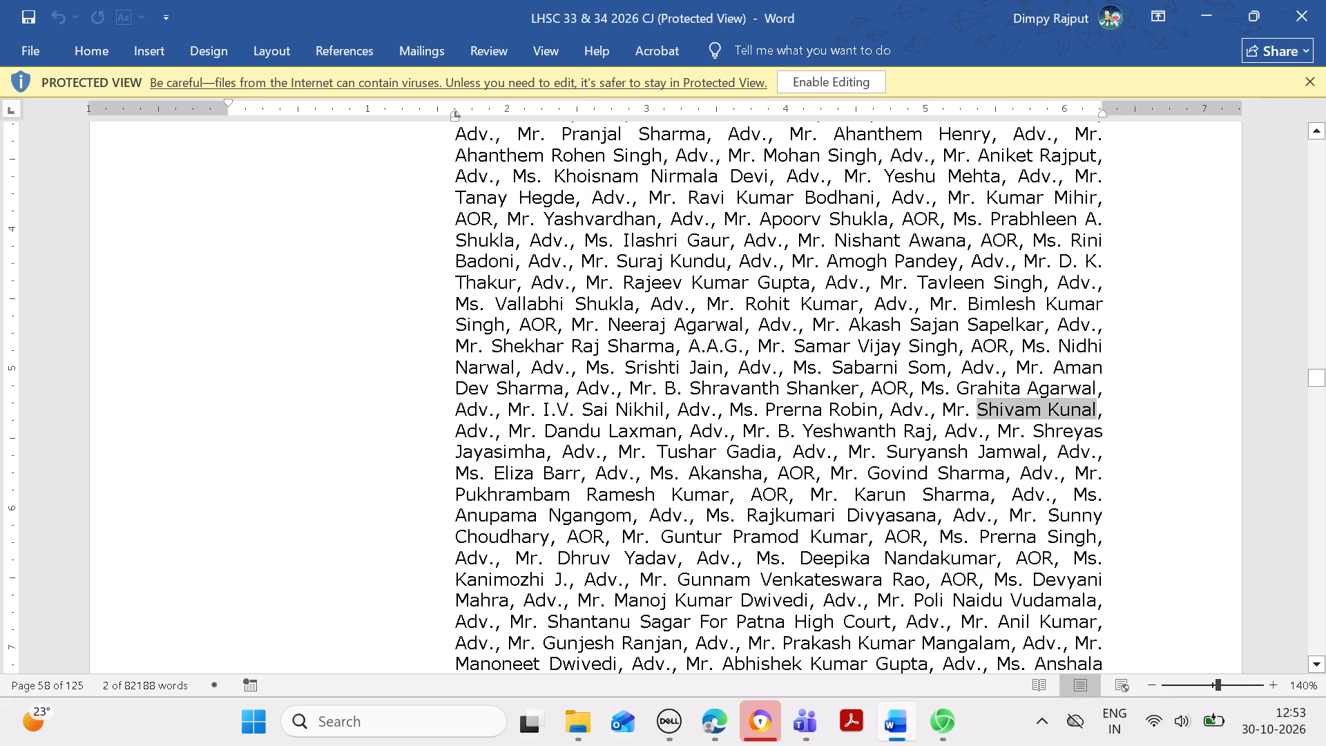
drag(1086, 408, 1089, 408)
key(ctrl+c)
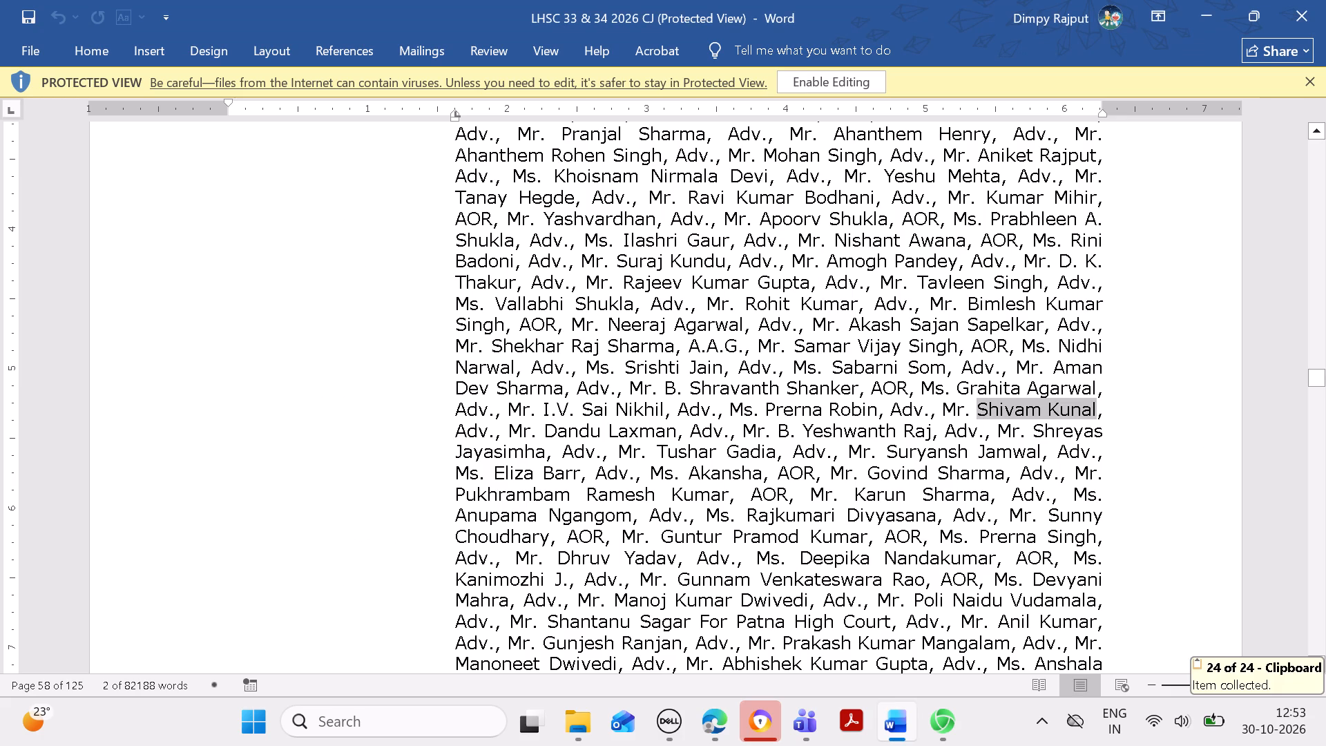
click(709, 721)
scroll(677, 633, up, 3)
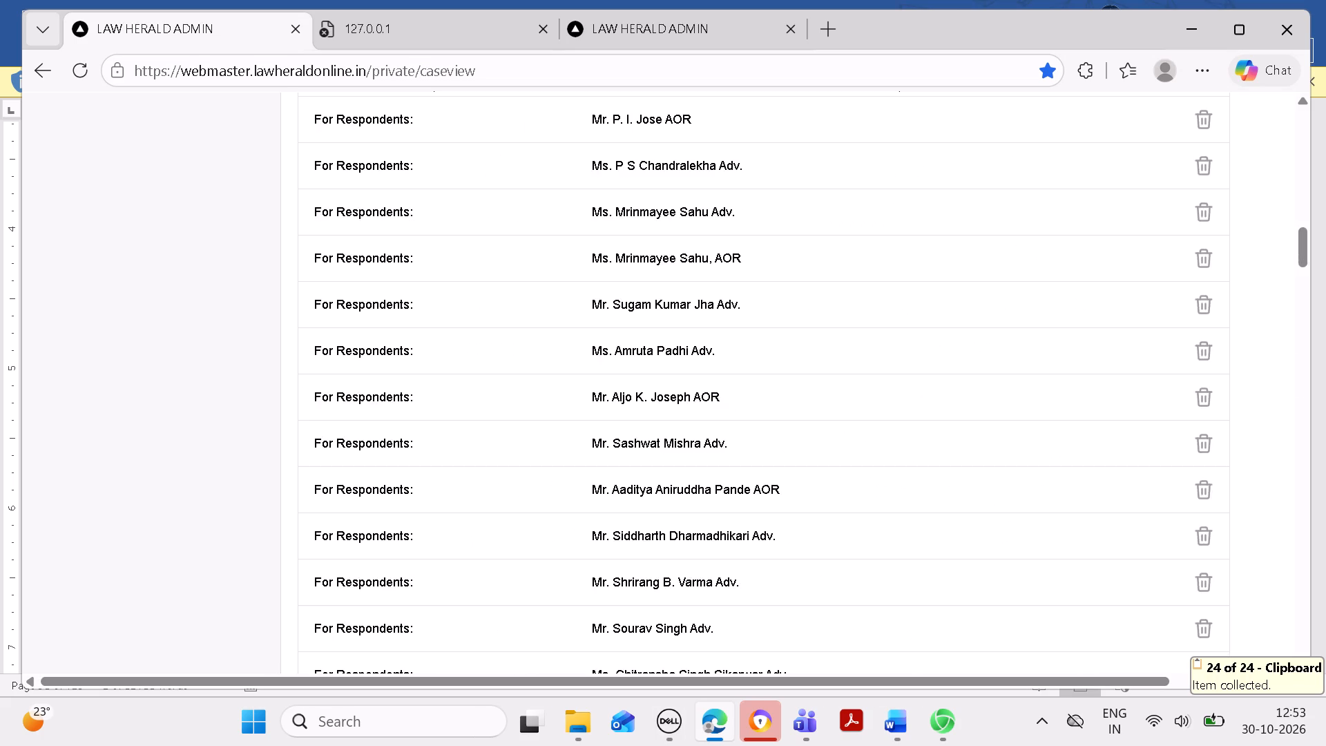
scroll(781, 527, up, 3)
click(1001, 615)
key(ctrl+v)
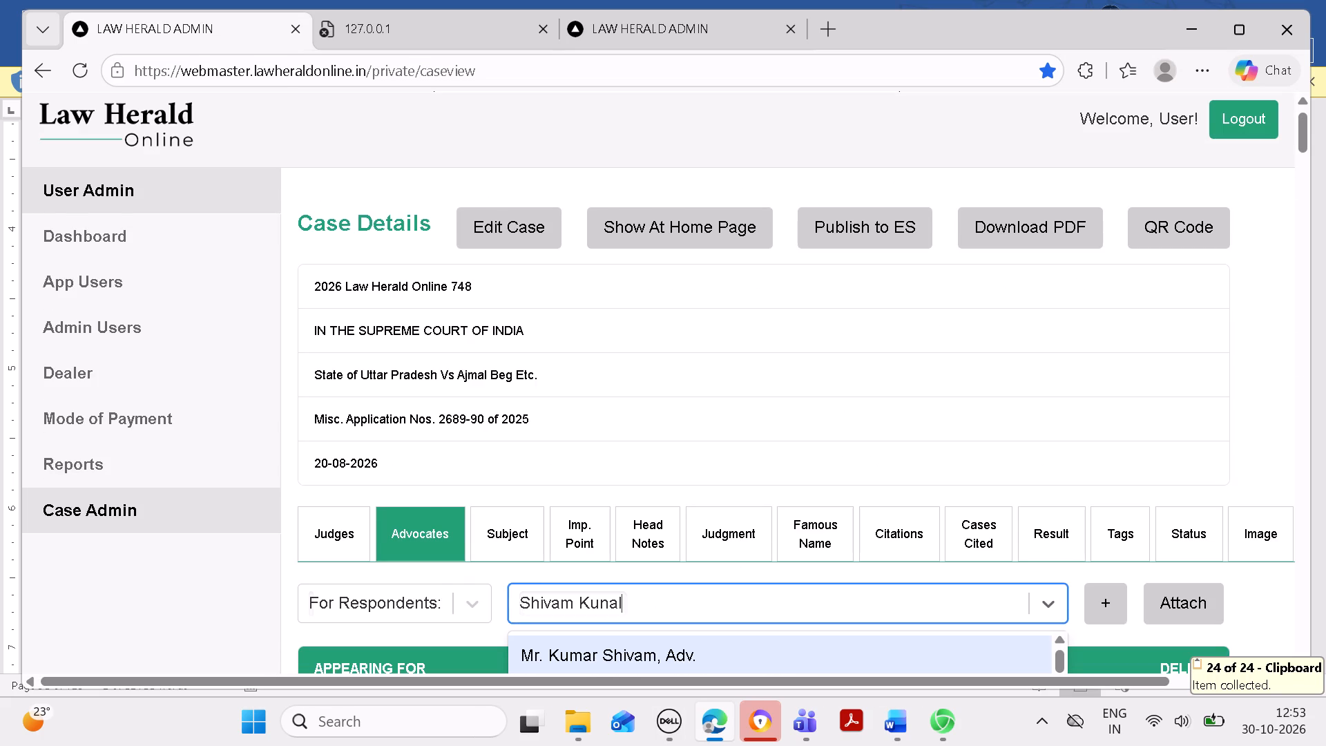
Add Mr. Kunal as a new advocate with prefix Mr. and designation ADV, attach him for the respondents, and check the list.
click(1113, 597)
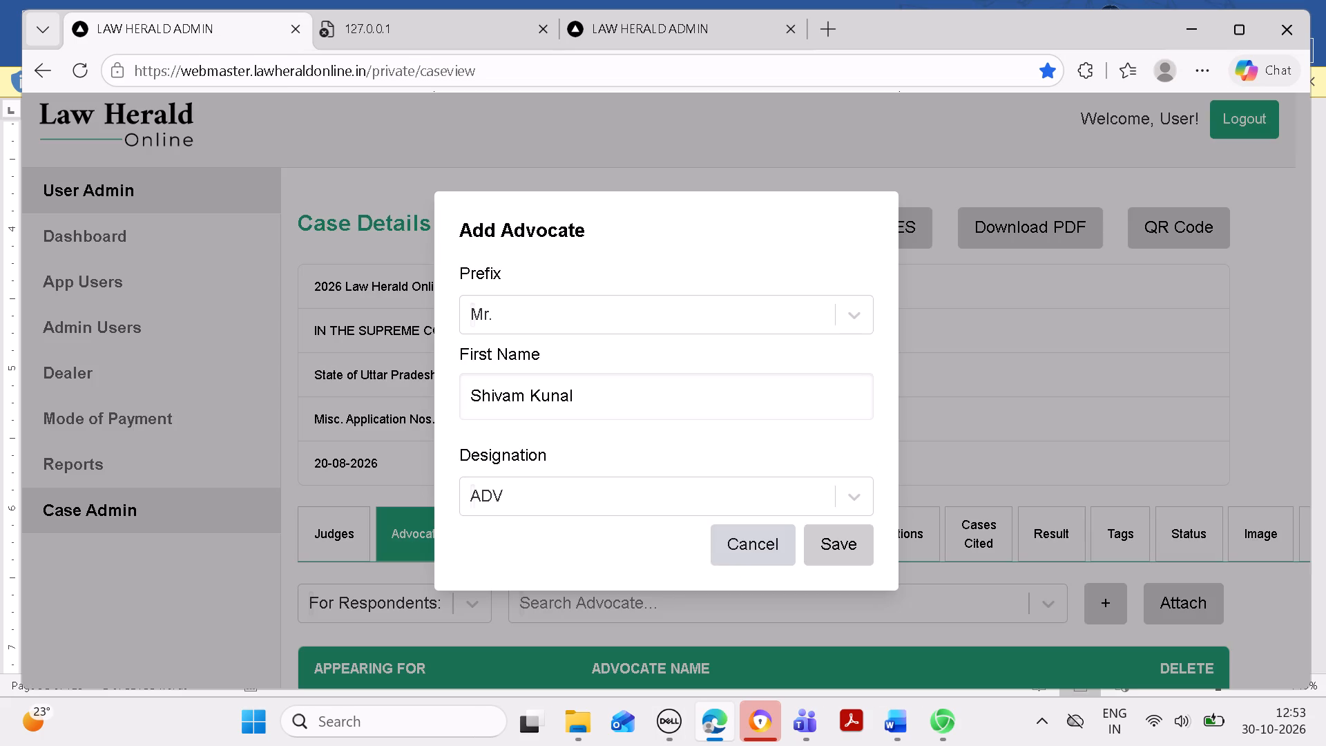
click(847, 551)
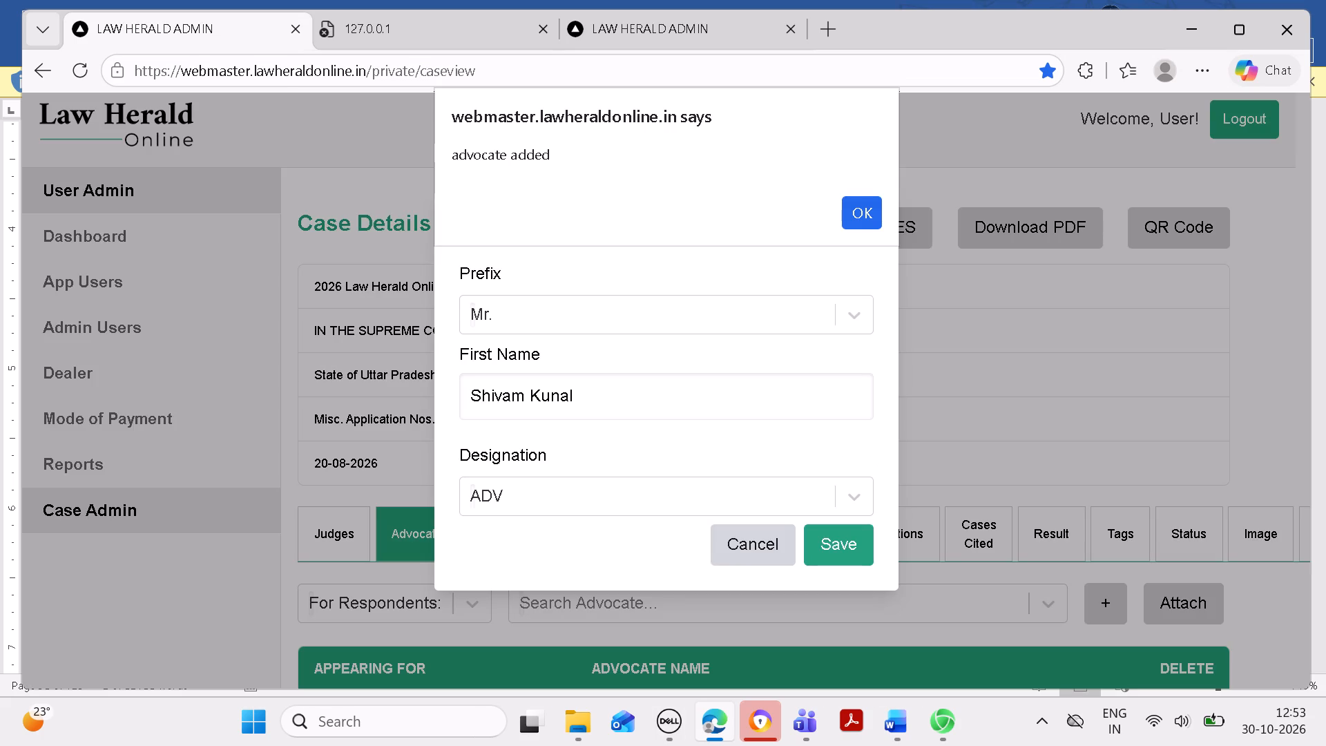
click(867, 202)
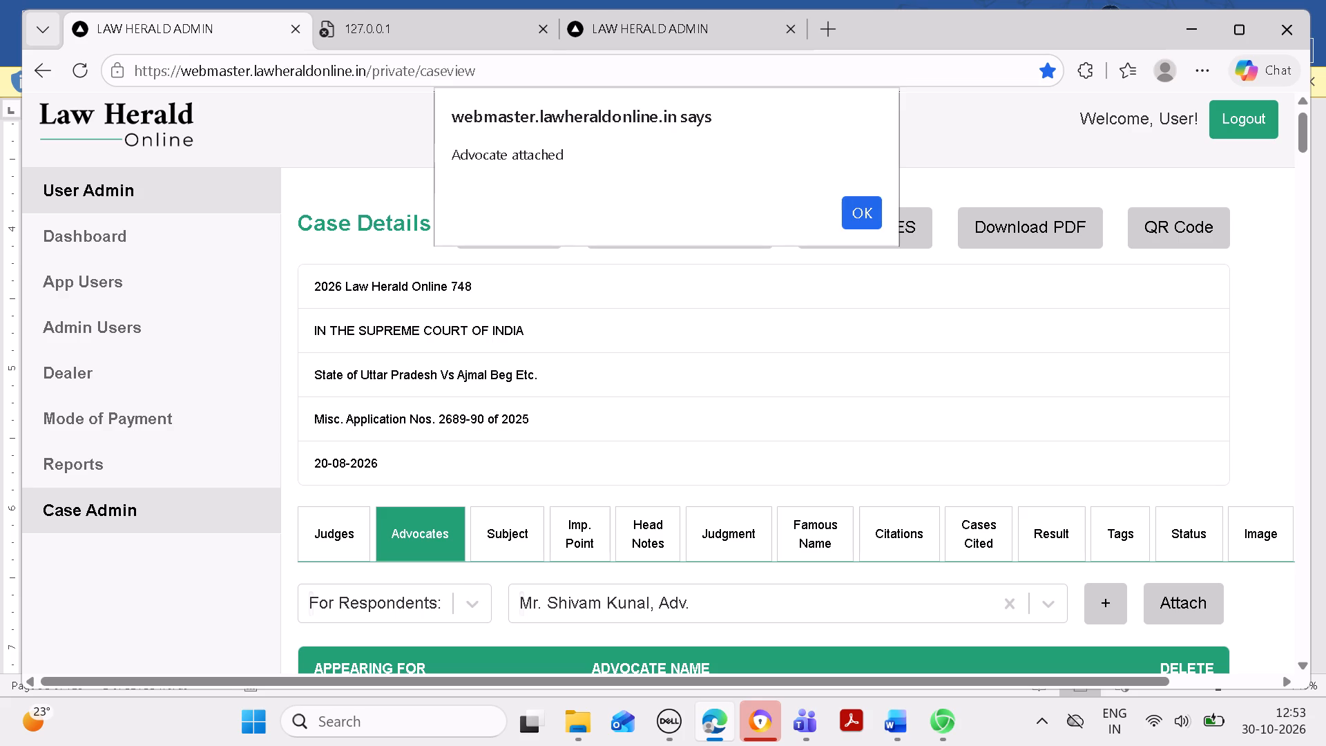
click(860, 193)
click(860, 198)
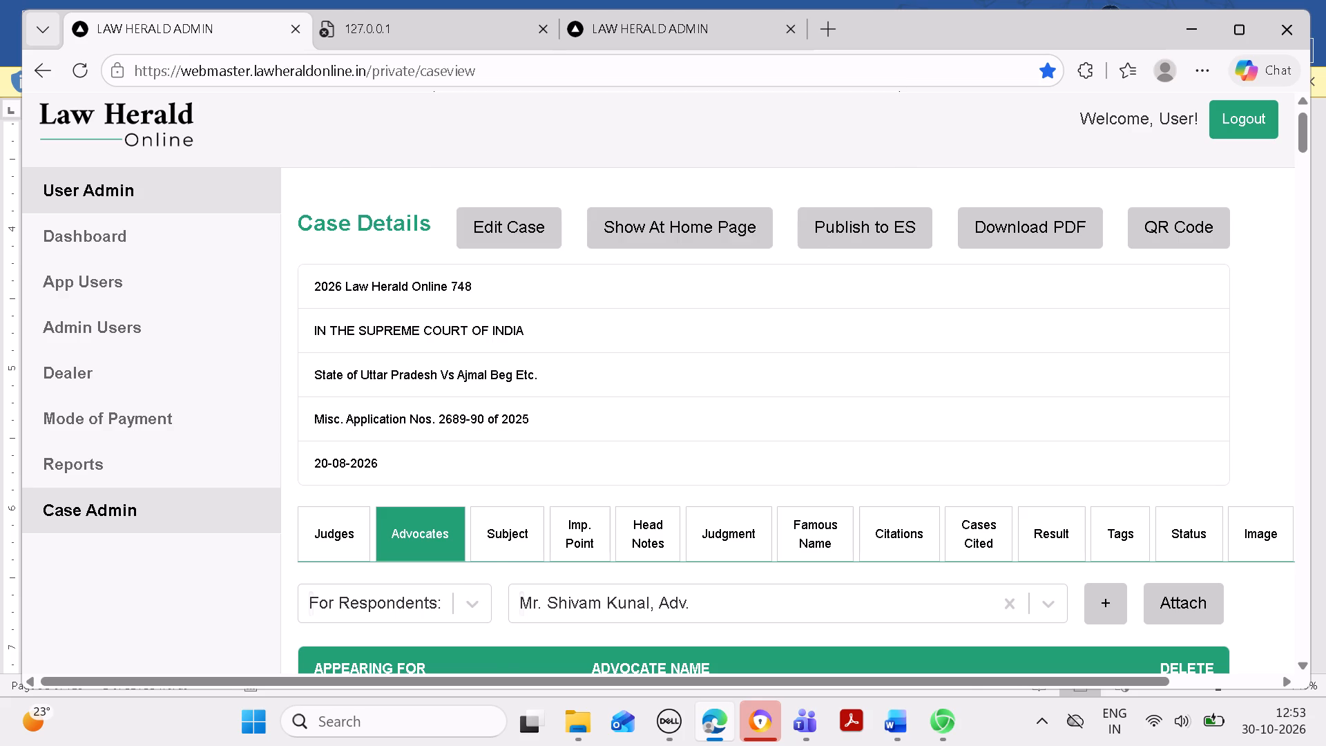
scroll(769, 246, down, 6)
scroll(733, 472, down, 5)
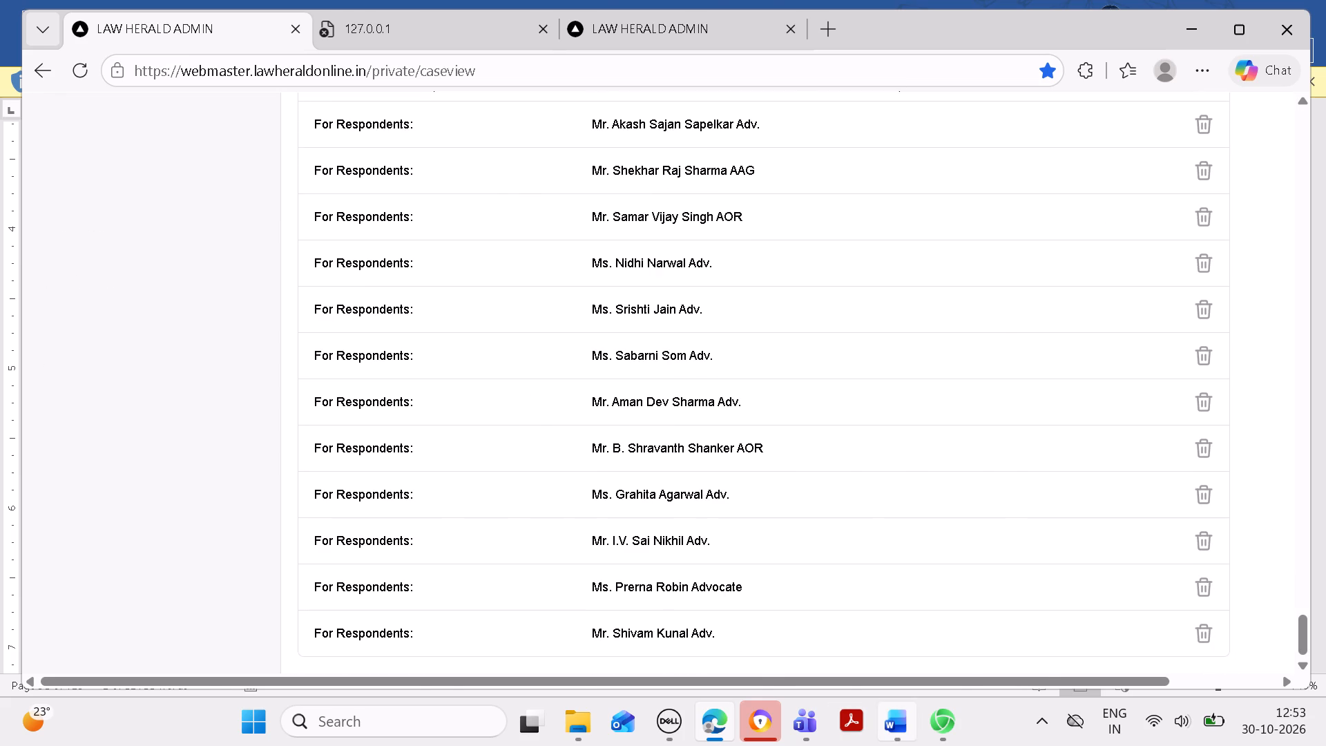
Copy Mr. Laxman's name, next after Mr. Kunal in the Word document, and search for it among the case record's advocates in Edge.
click(897, 723)
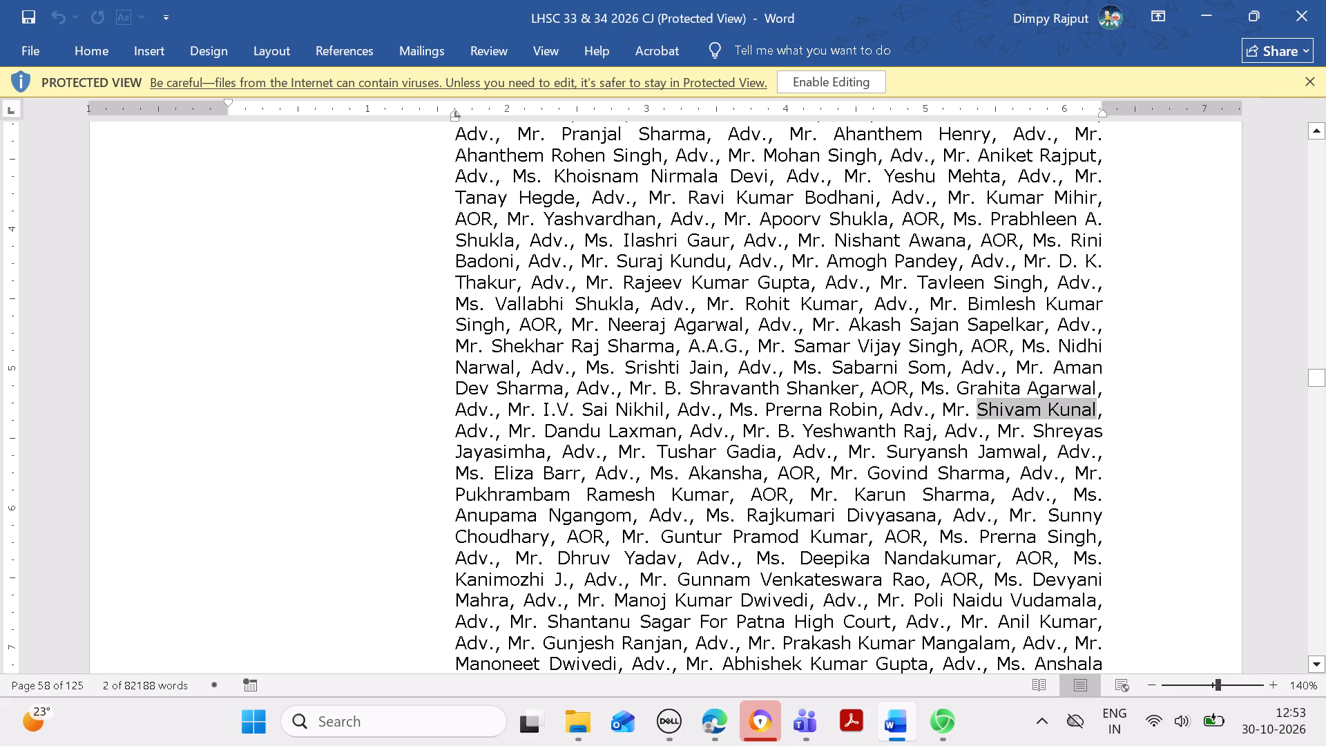
drag(546, 431, 635, 426)
key(ctrl+c)
click(709, 734)
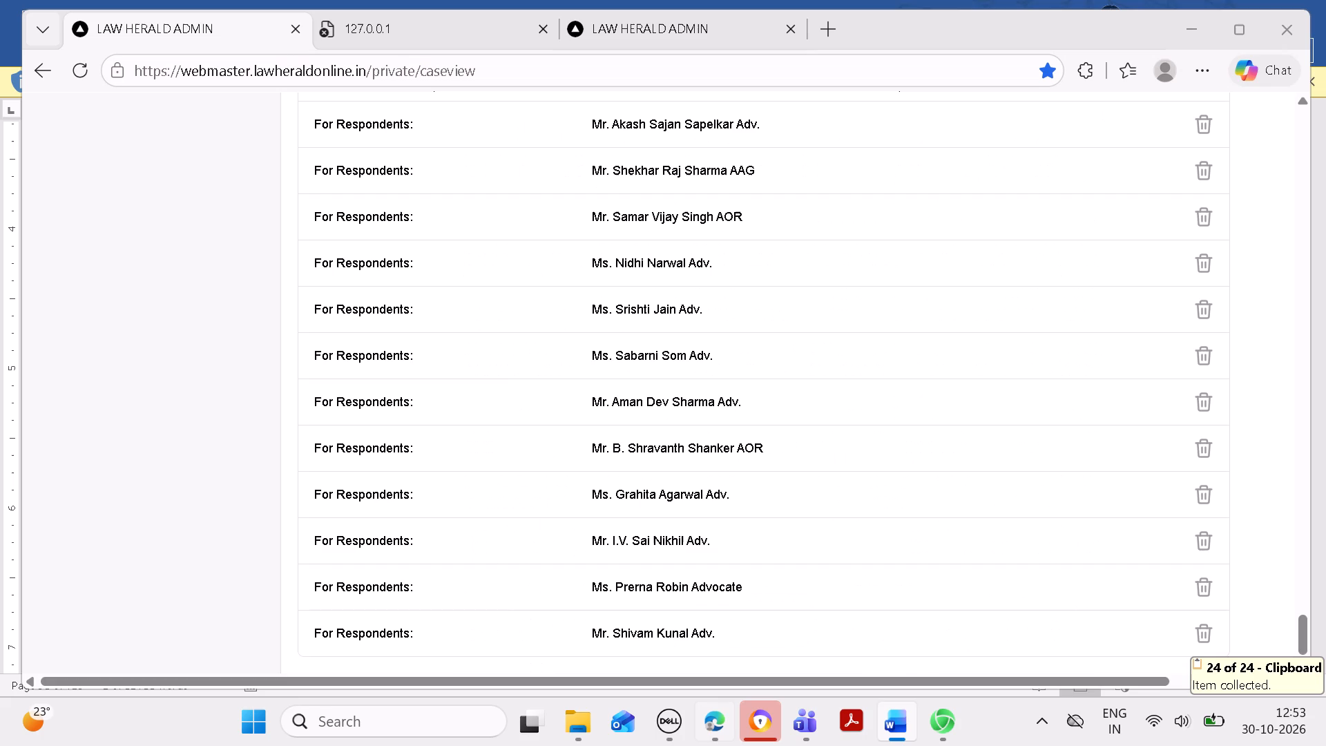
scroll(663, 669, up, 4)
click(1012, 620)
key(ctrl+v)
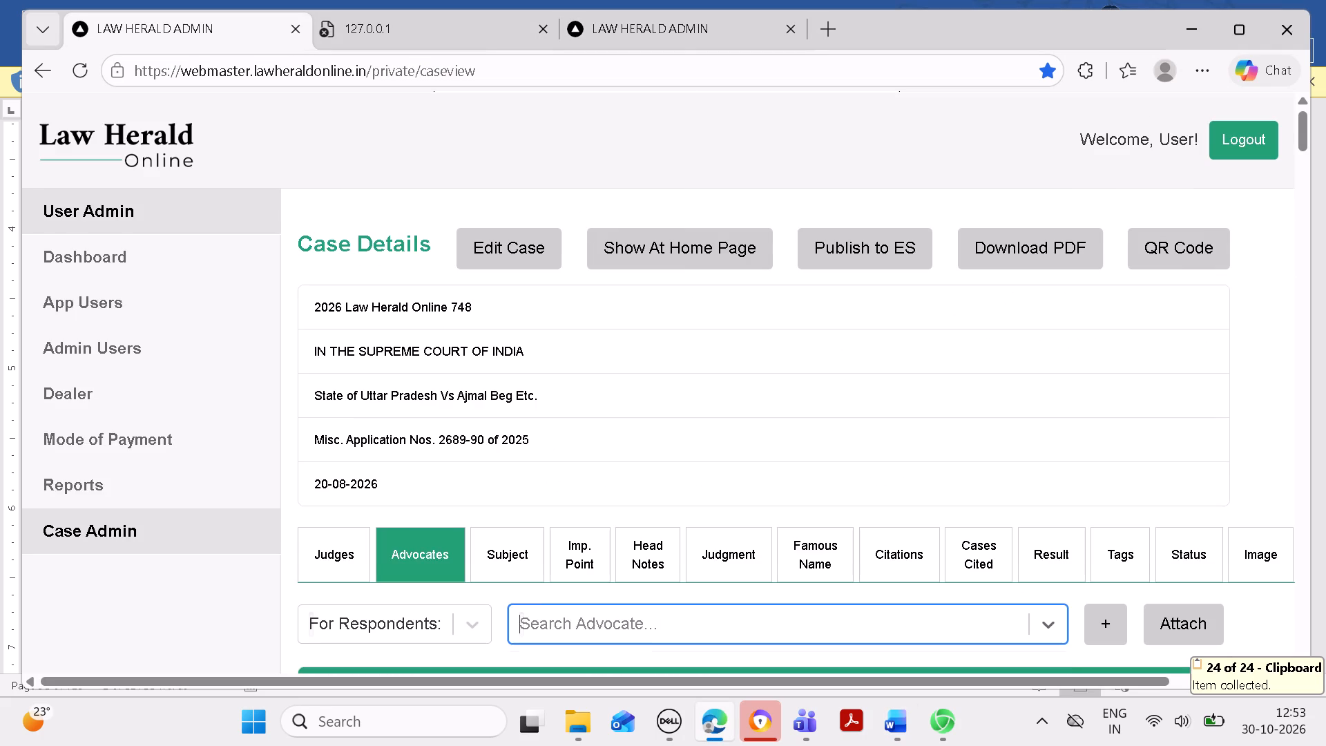
Add Mr. Laxman as a new advocate with prefix Mr. and designation ADV, attach him for the respondents, and check the list.
click(1104, 613)
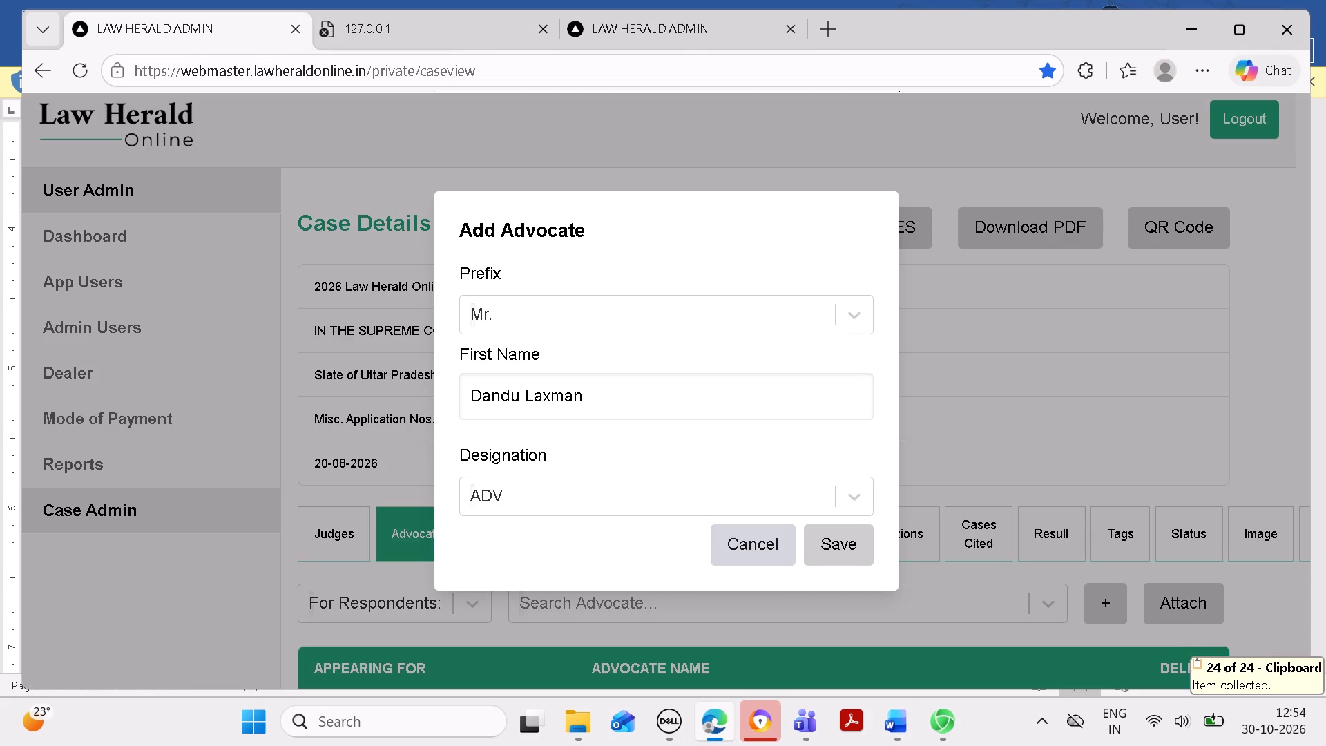
click(851, 547)
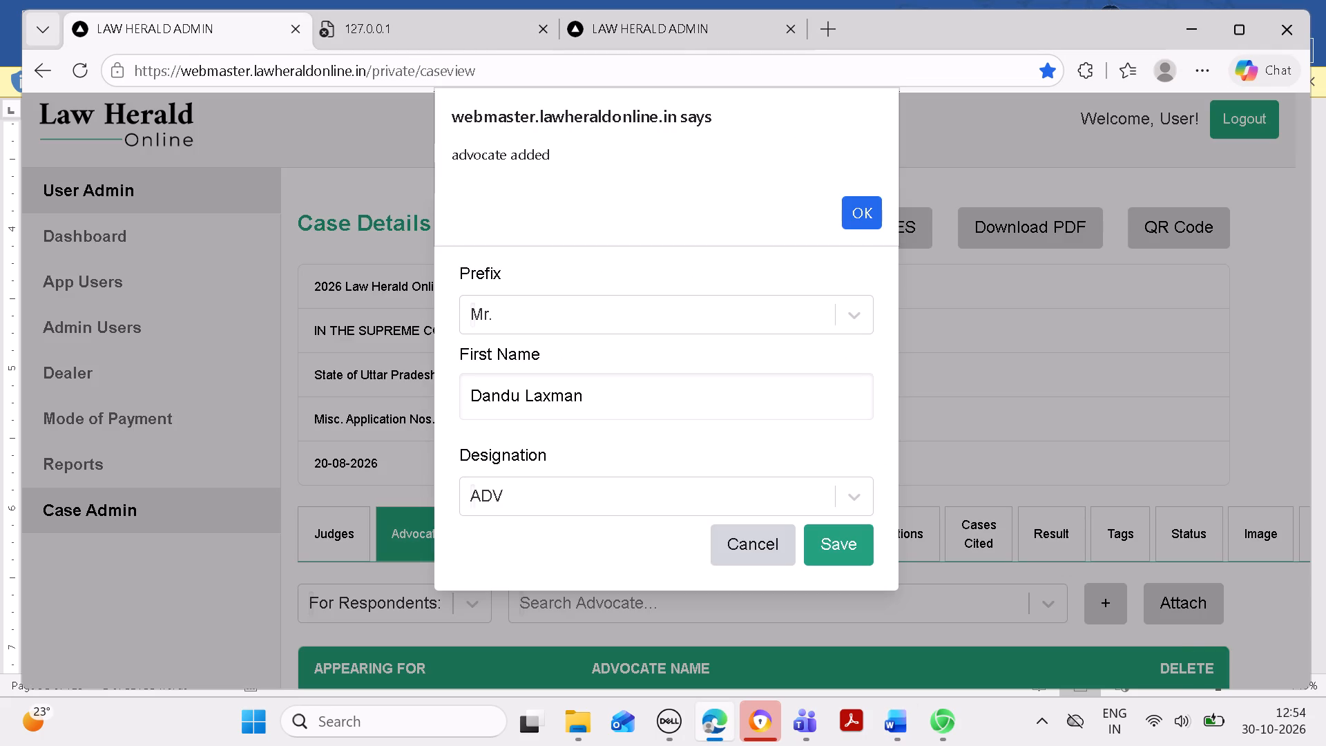
click(873, 209)
scroll(845, 432, down, 11)
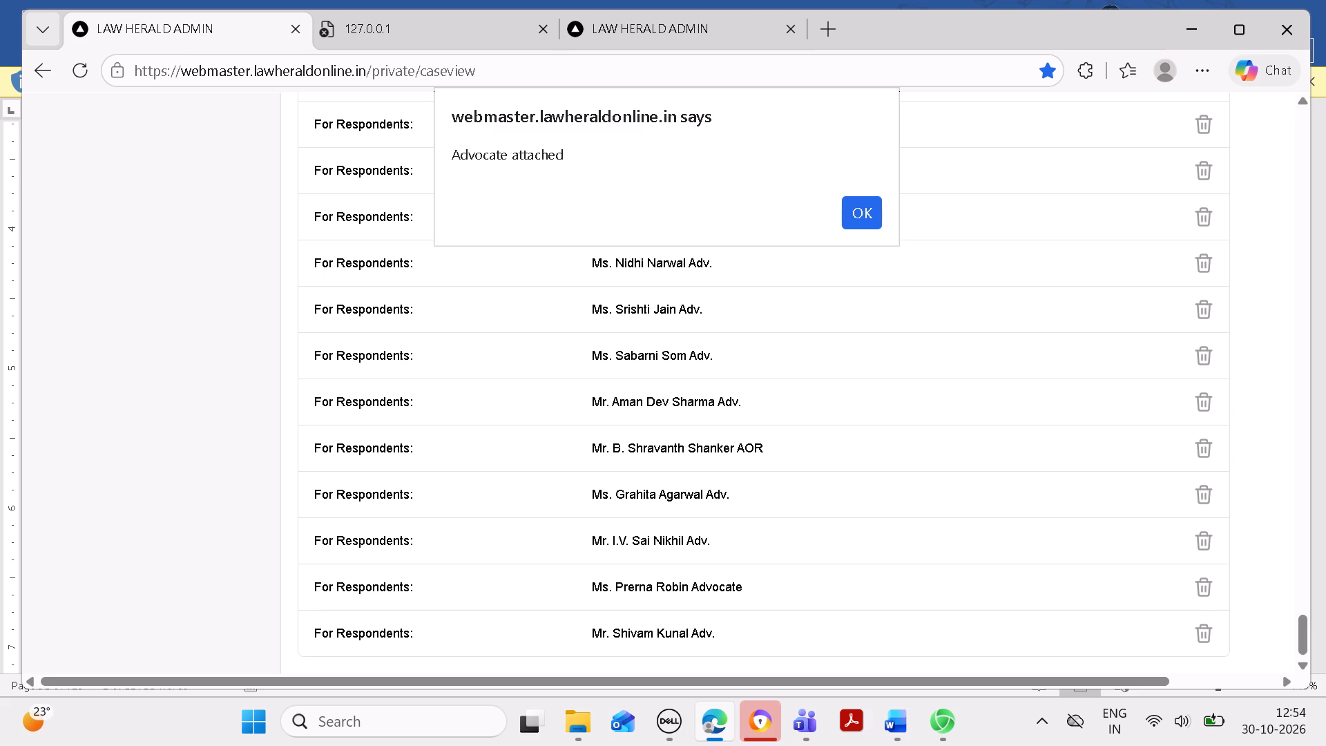
click(867, 213)
scroll(842, 440, down, 6)
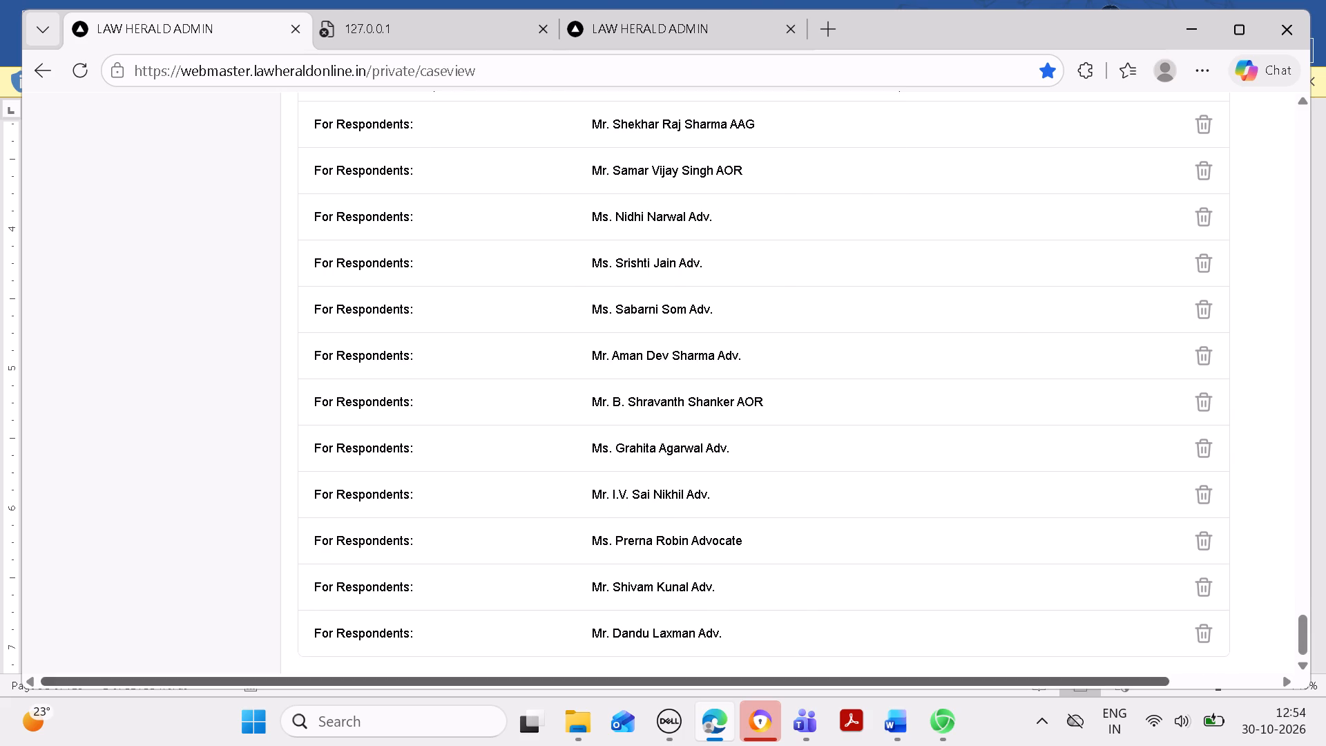
Copy Mr. Raj's name, next after Mr. Laxman in the Word document, and search for it among the case record's advocates in Edge.
click(907, 722)
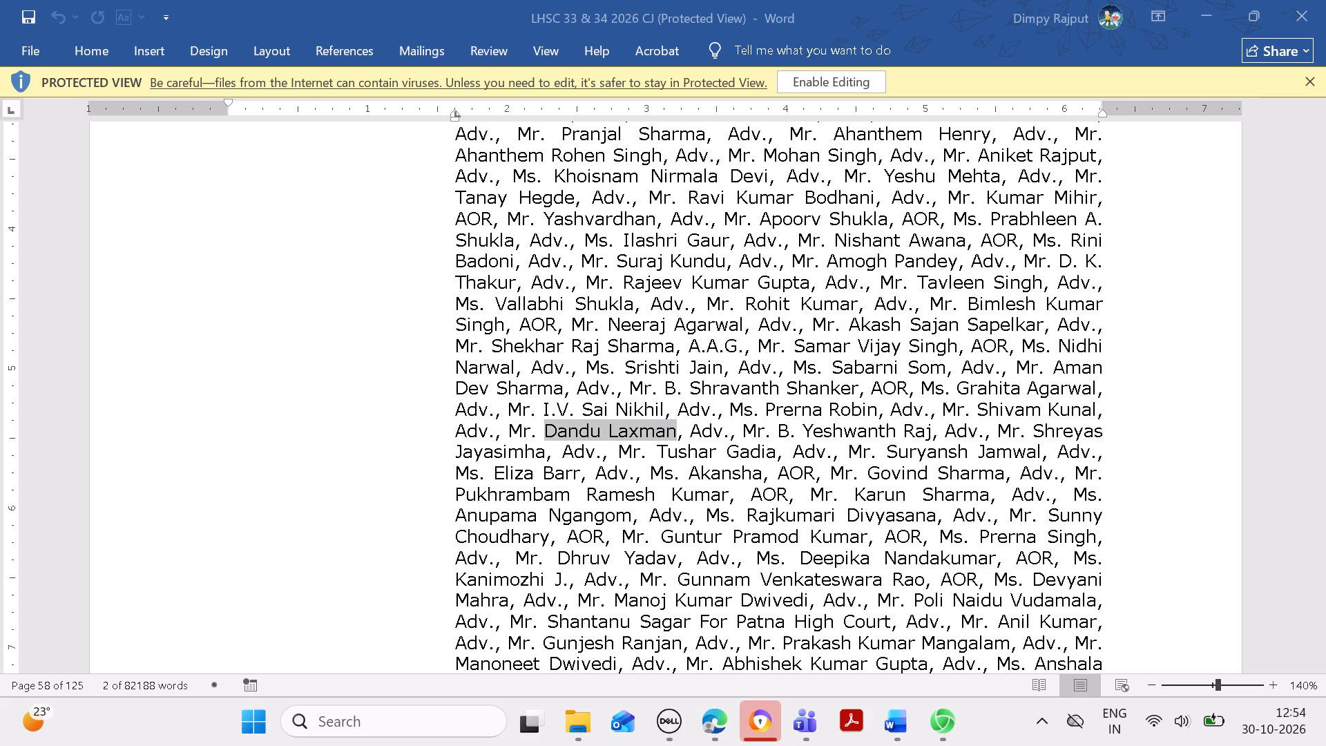
drag(778, 428, 914, 427)
key(ctrl+c)
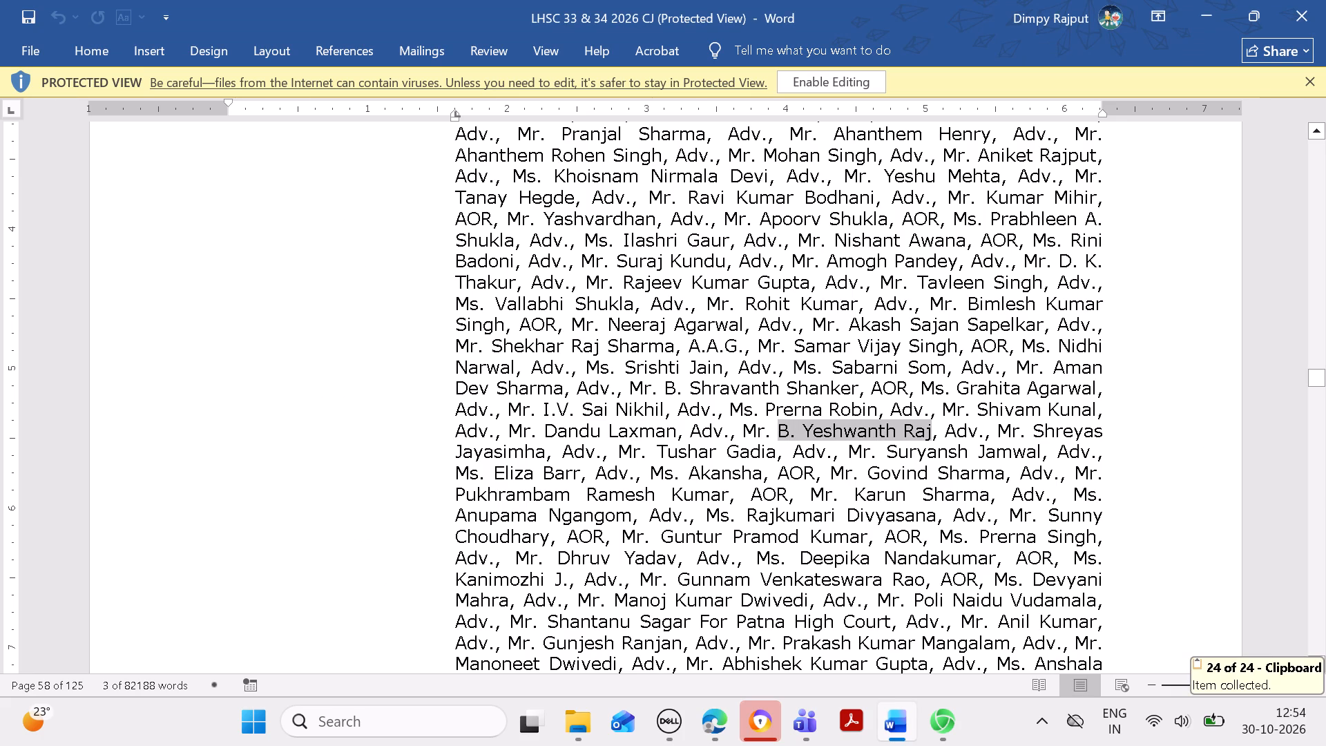
click(718, 717)
scroll(706, 667, up, 4)
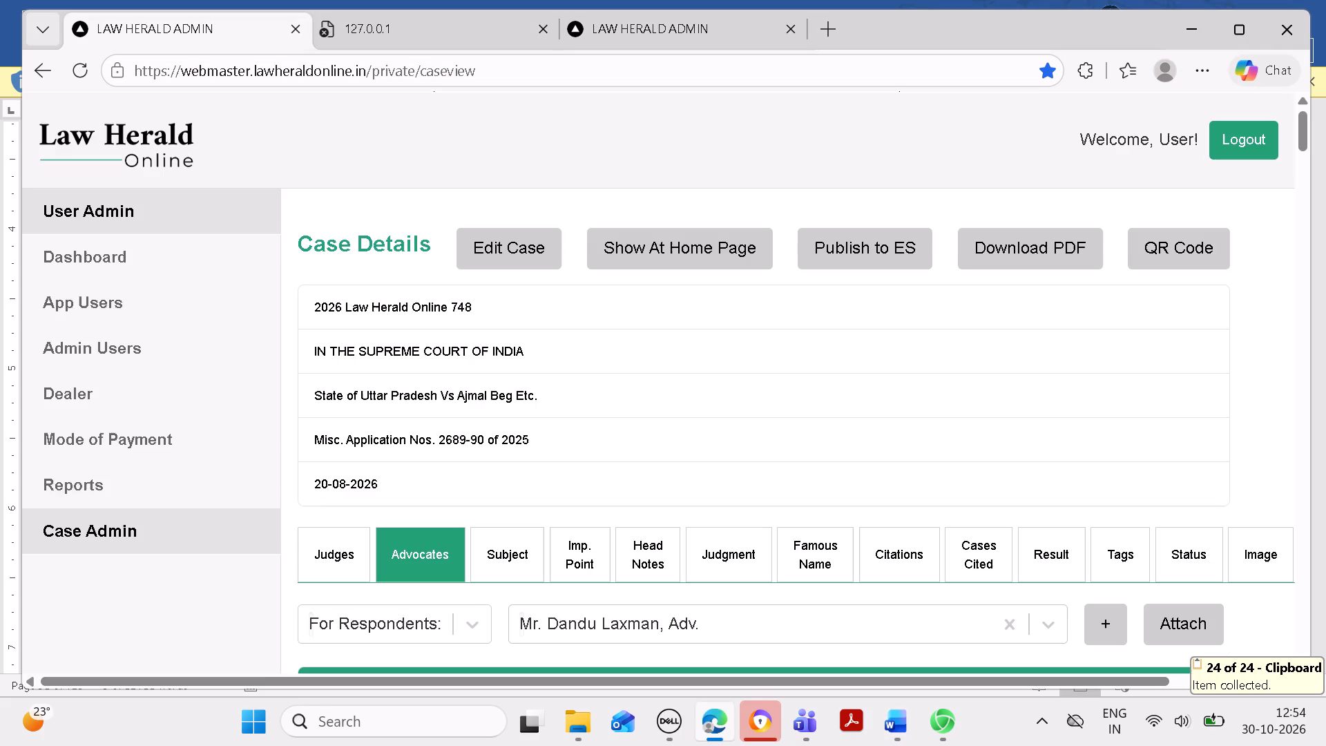
click(1005, 620)
key(ctrl+v)
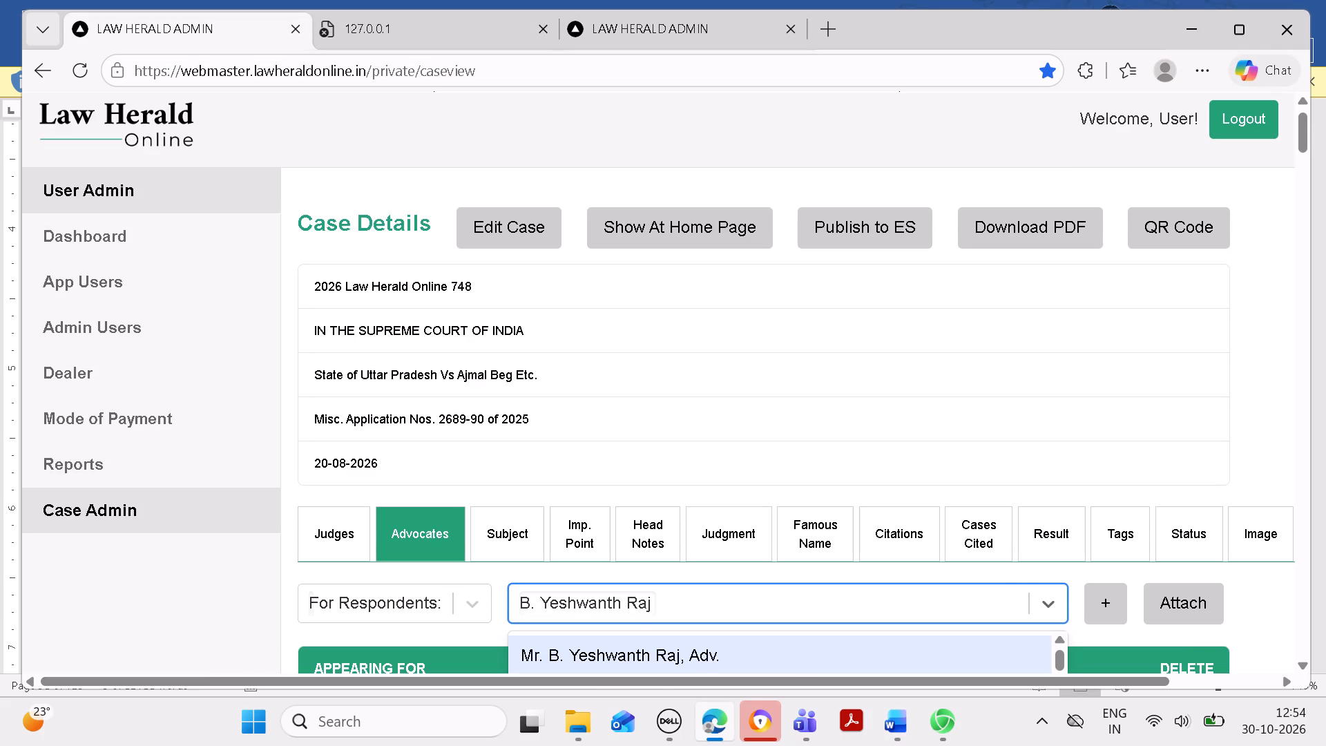
Attach the existing Adv. entry for Mr. Raj to the case for the respondents and check the end of the list.
click(831, 649)
click(1171, 609)
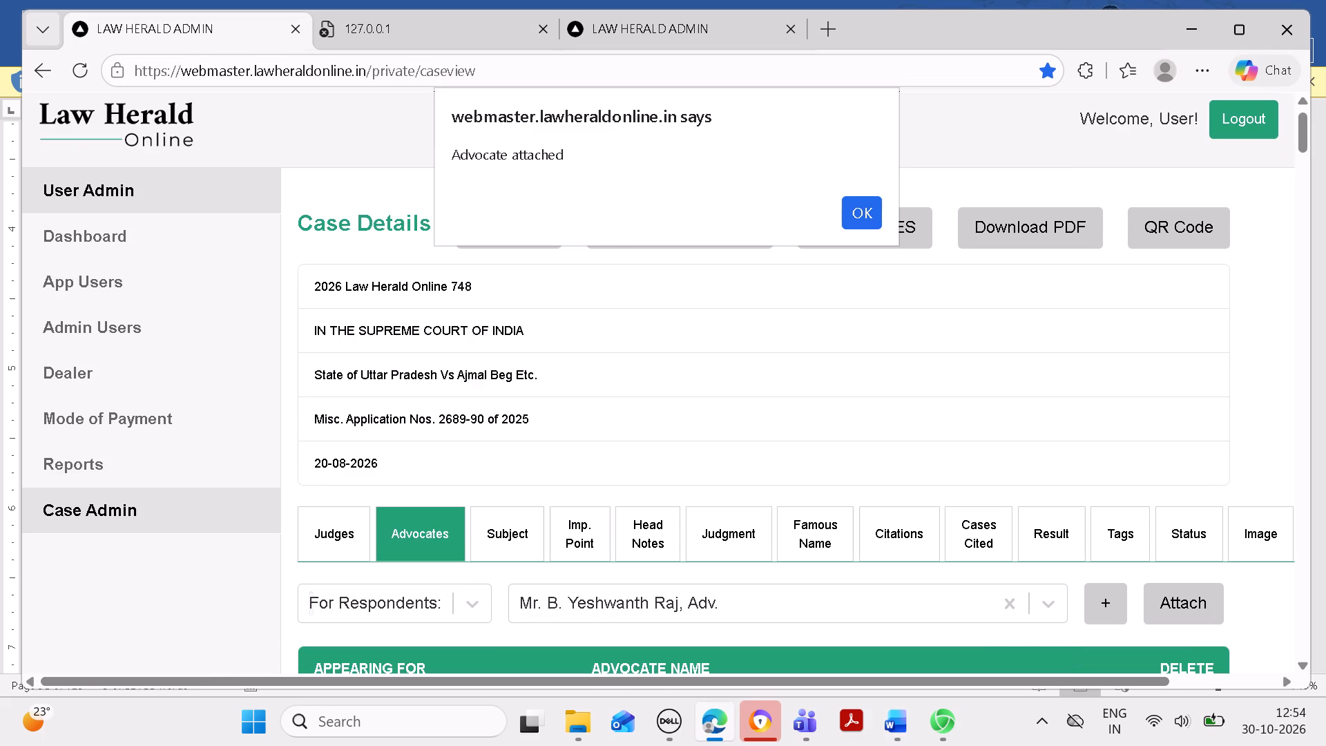
click(867, 204)
scroll(813, 564, down, 4)
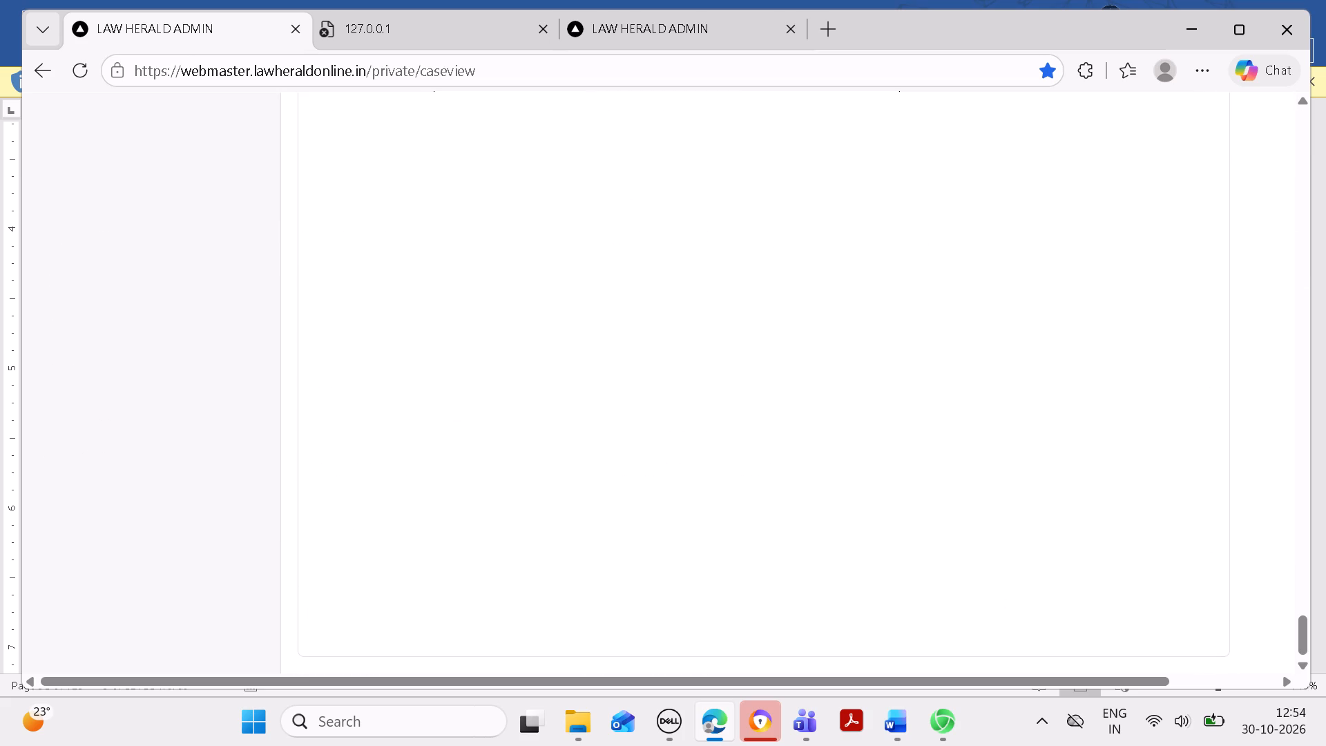
scroll(816, 600, down, 6)
click(892, 720)
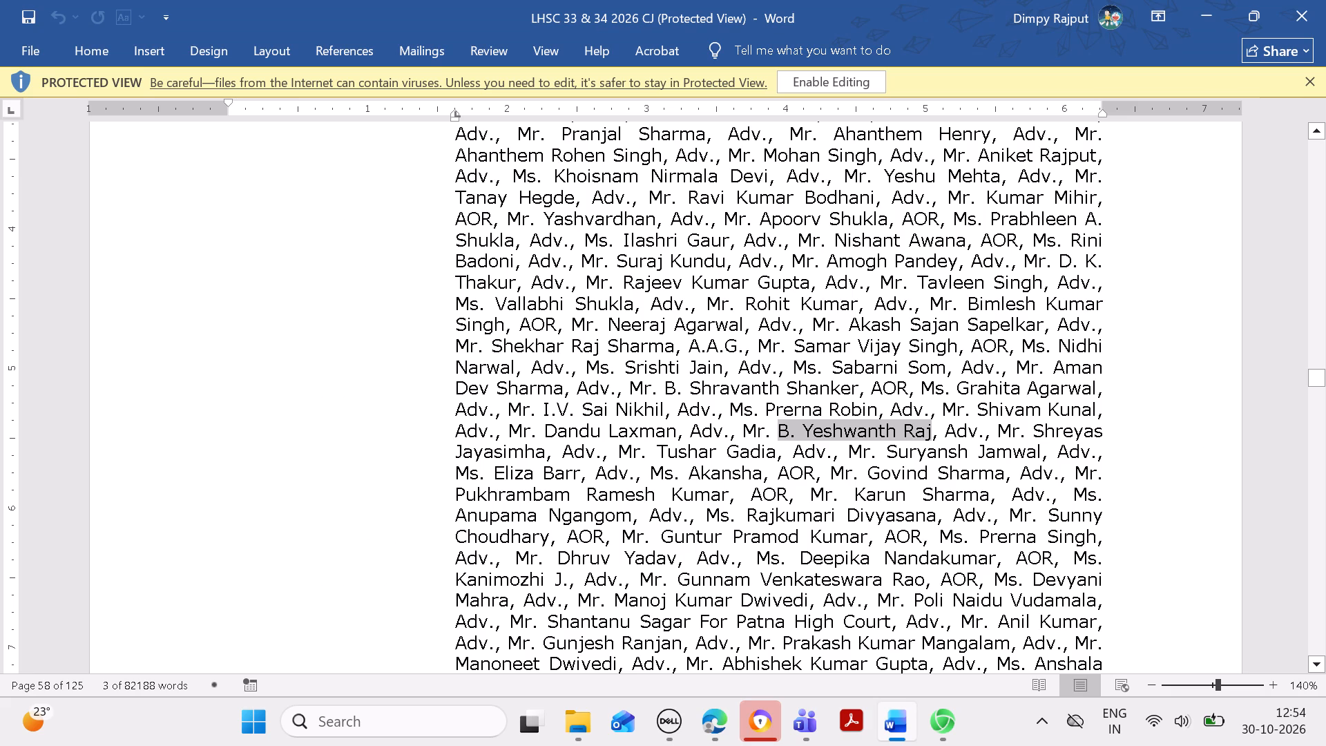
Copy Mr. Jayasimha's name, next after Mr. Raj in the Word document, and search for it among the case record's advocates in Edge.
drag(1035, 430, 570, 449)
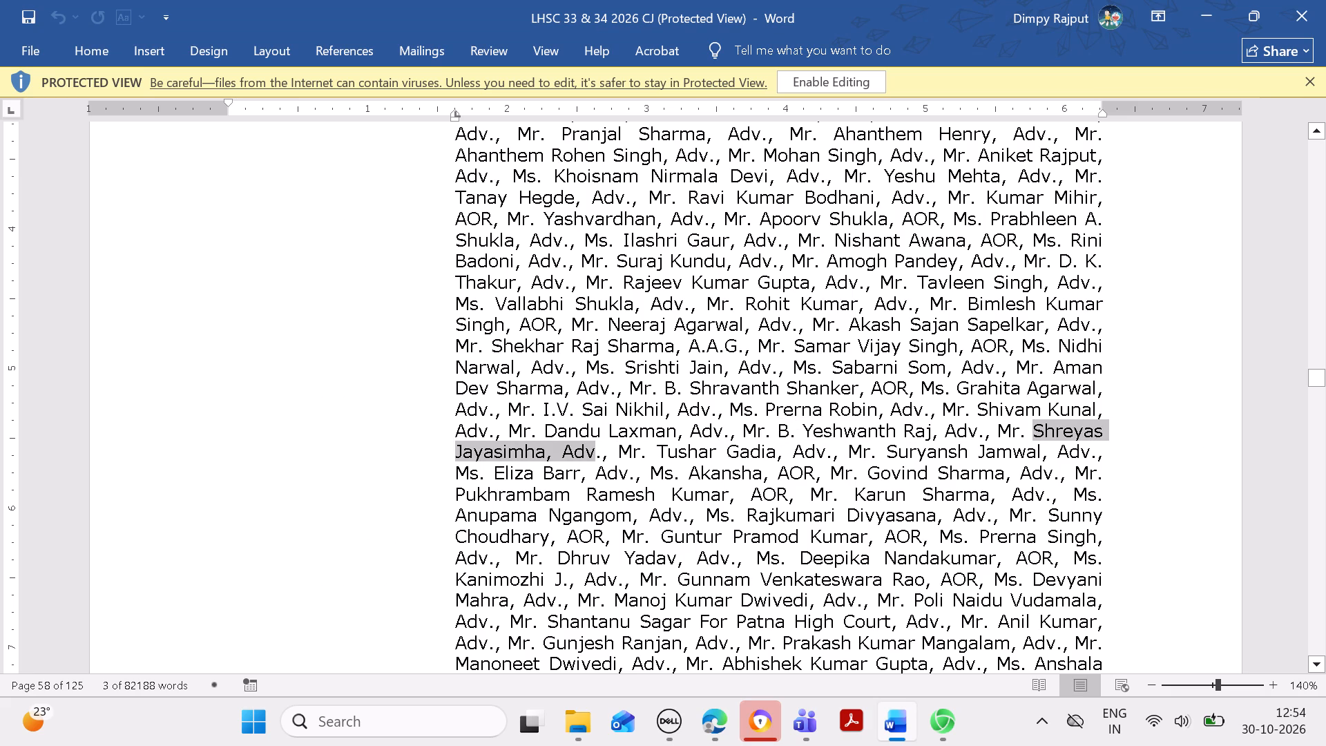
drag(570, 449, 548, 448)
key(ctrl+c)
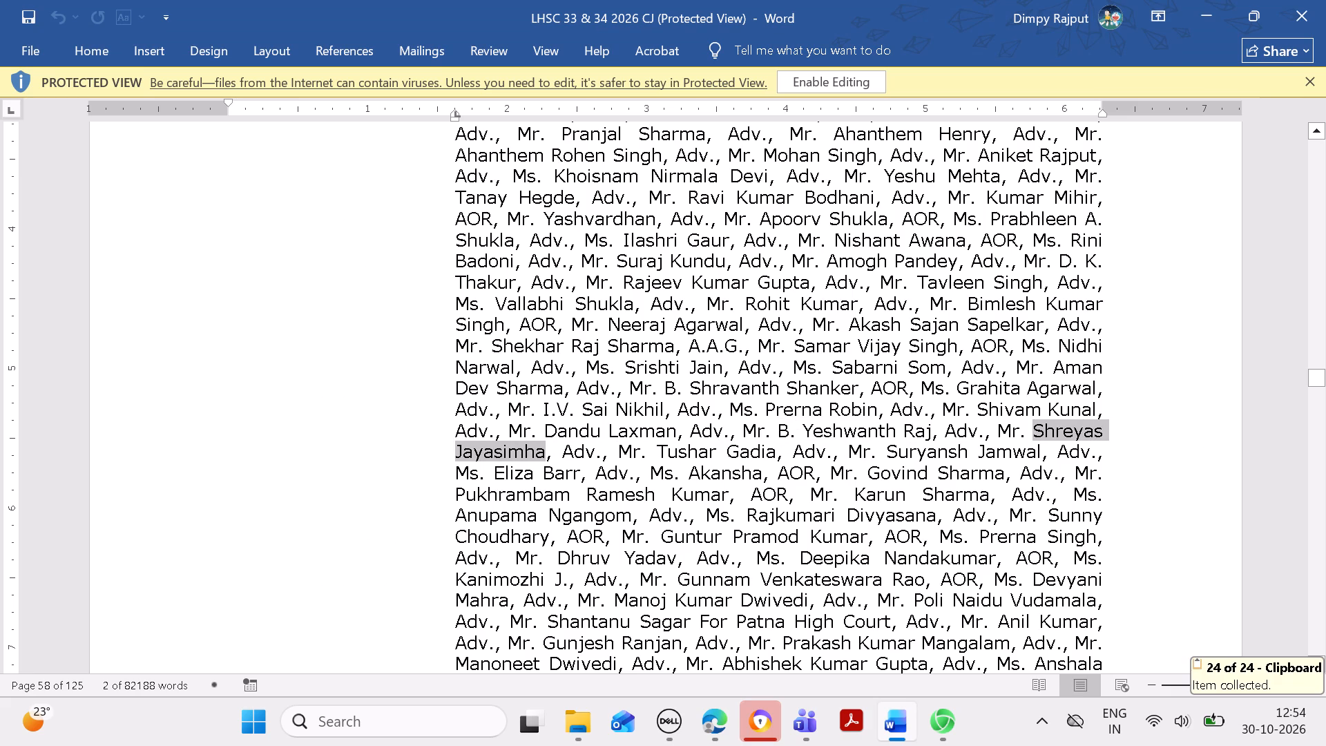
click(717, 722)
scroll(718, 658, up, 3)
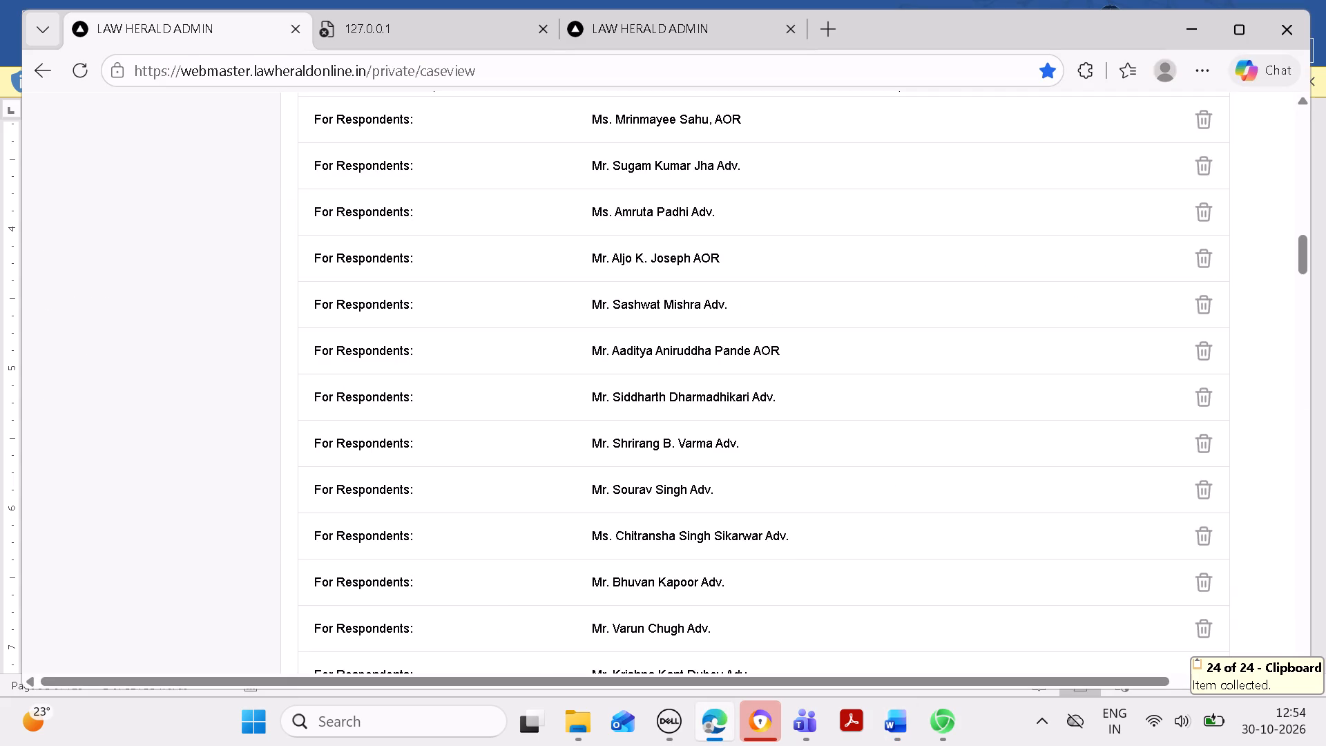
scroll(852, 601, up, 3)
click(1008, 623)
key(ctrl+v)
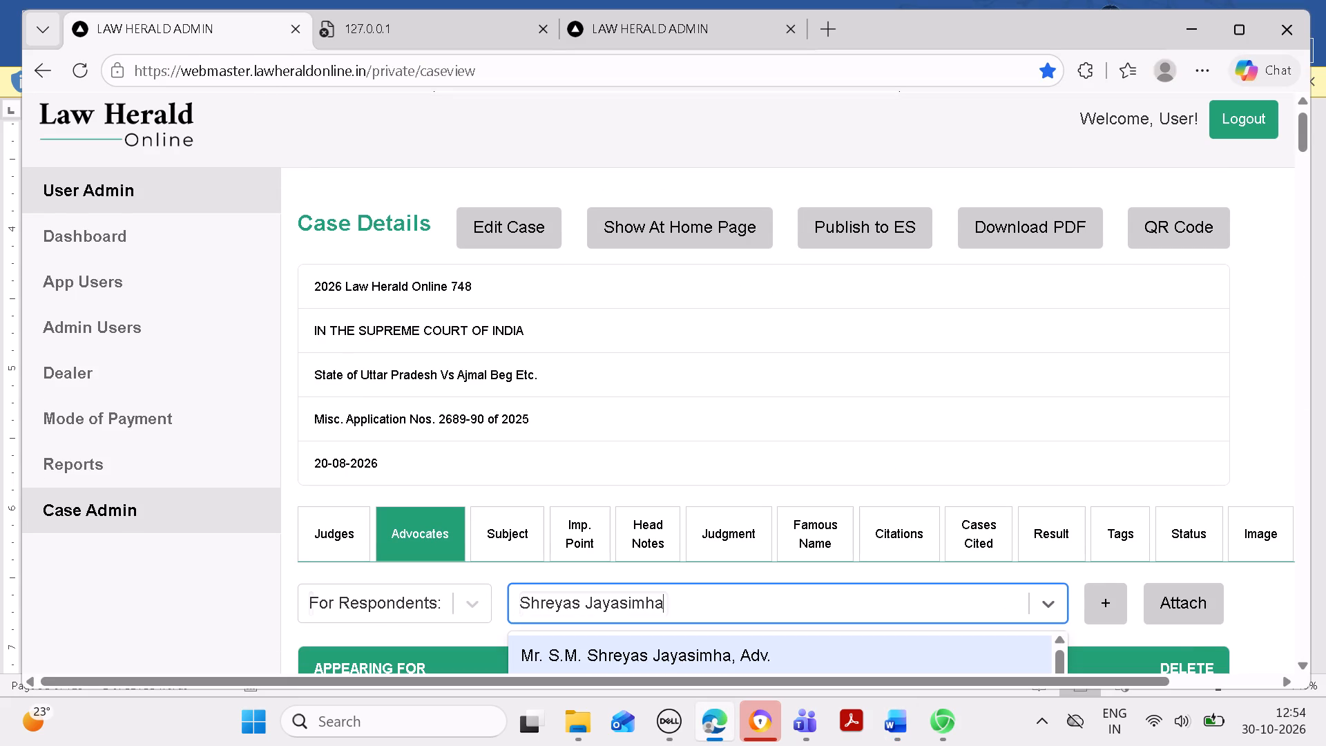
Add Mr. Jayasimha as a new advocate with prefix Mr. and designation ADV, attach him for the respondents, and check the list.
click(1097, 594)
click(837, 542)
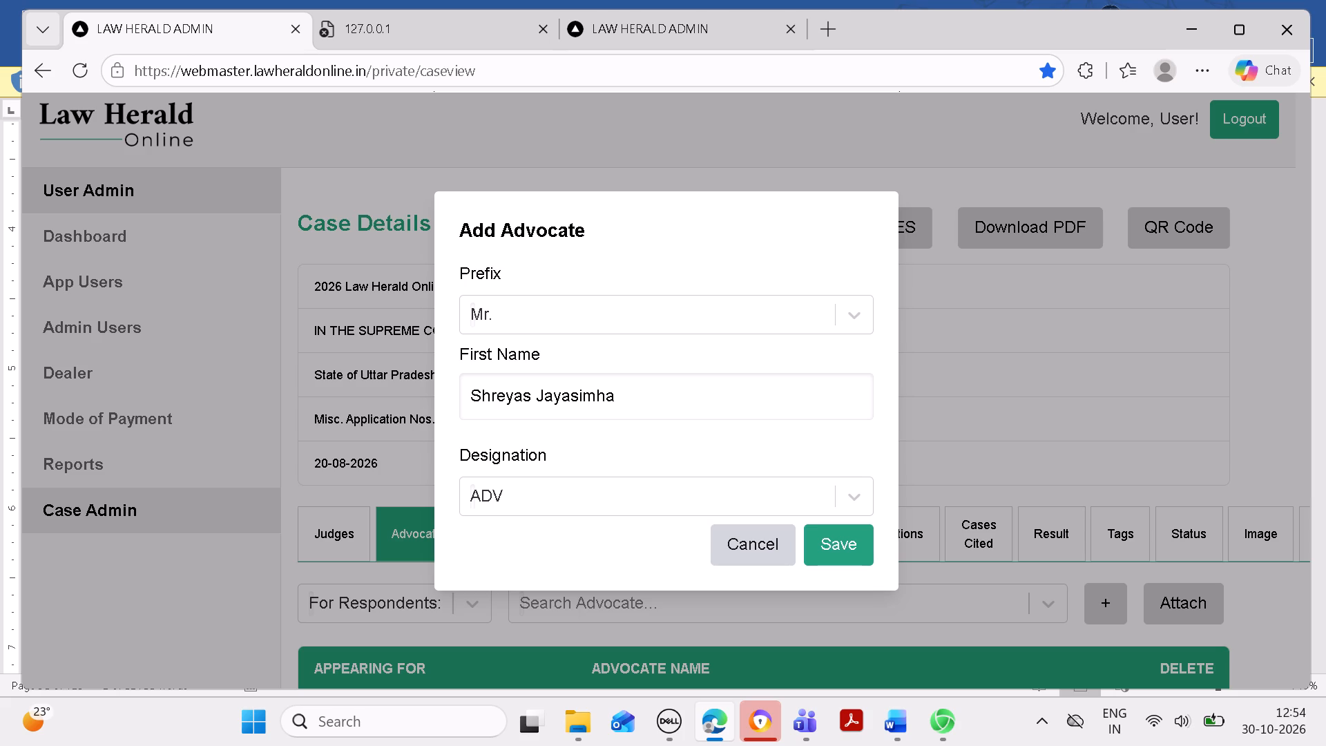
click(859, 206)
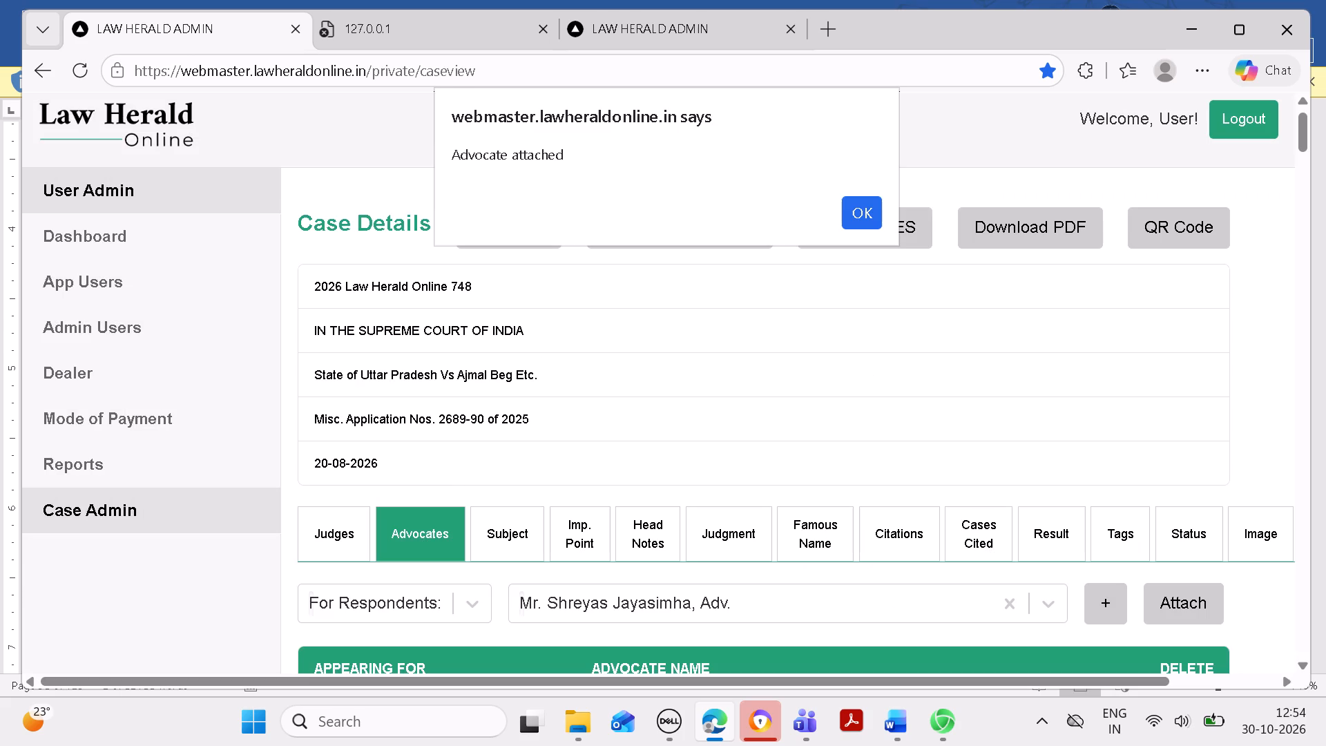
click(857, 204)
scroll(782, 457, down, 11)
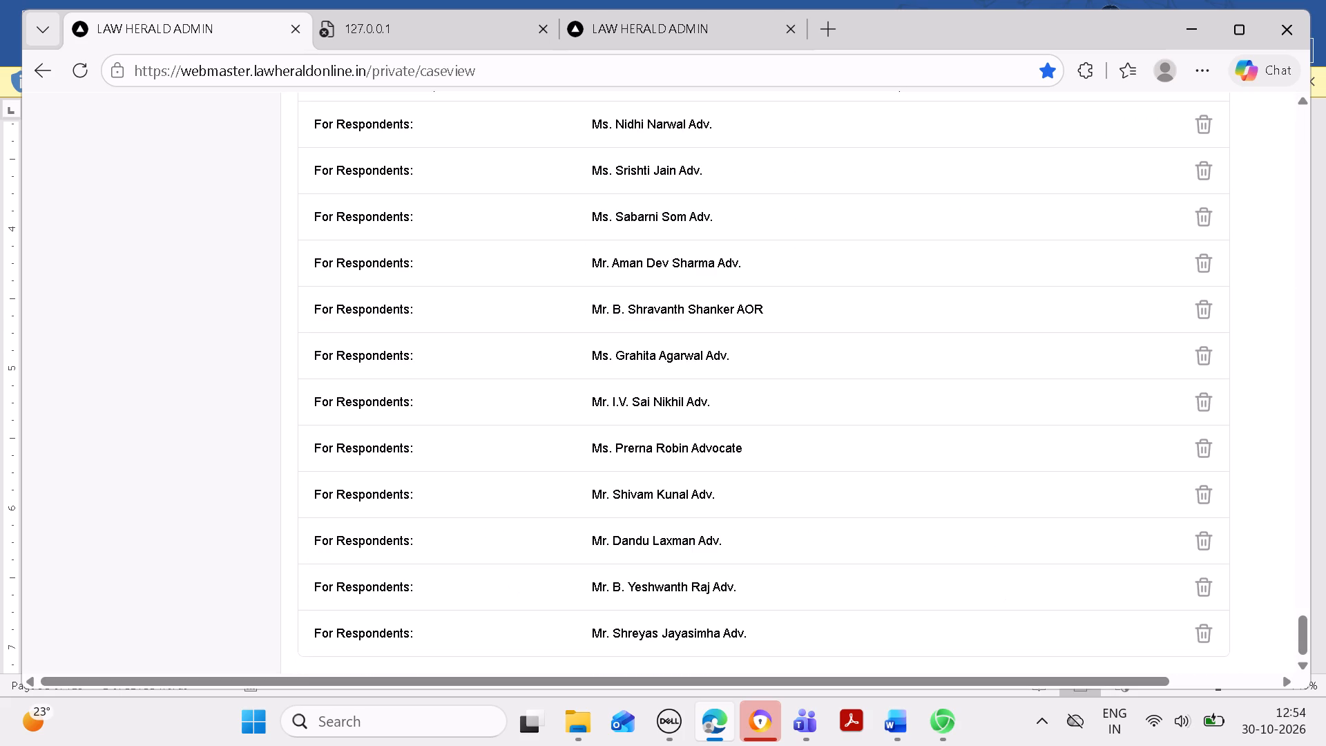
click(889, 734)
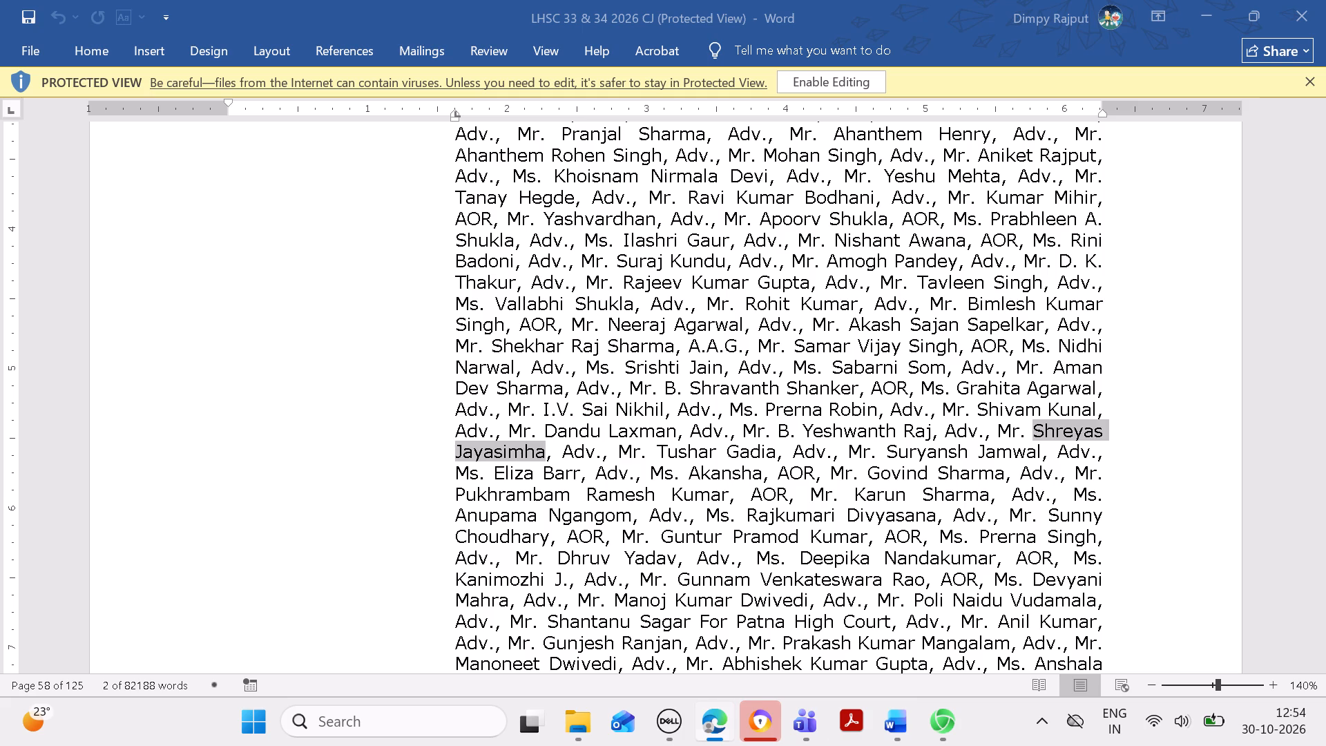
drag(660, 449, 748, 450)
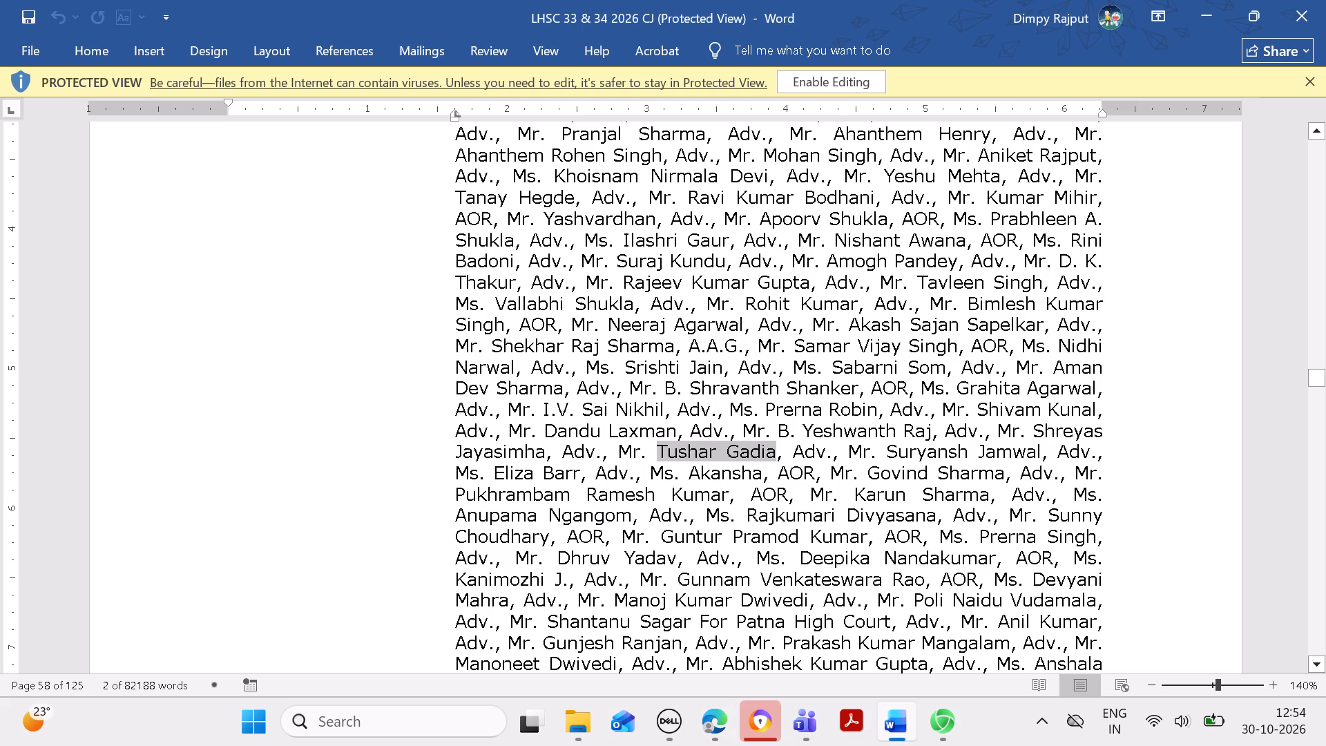
drag(748, 450, 754, 452)
key(ctrl+c)
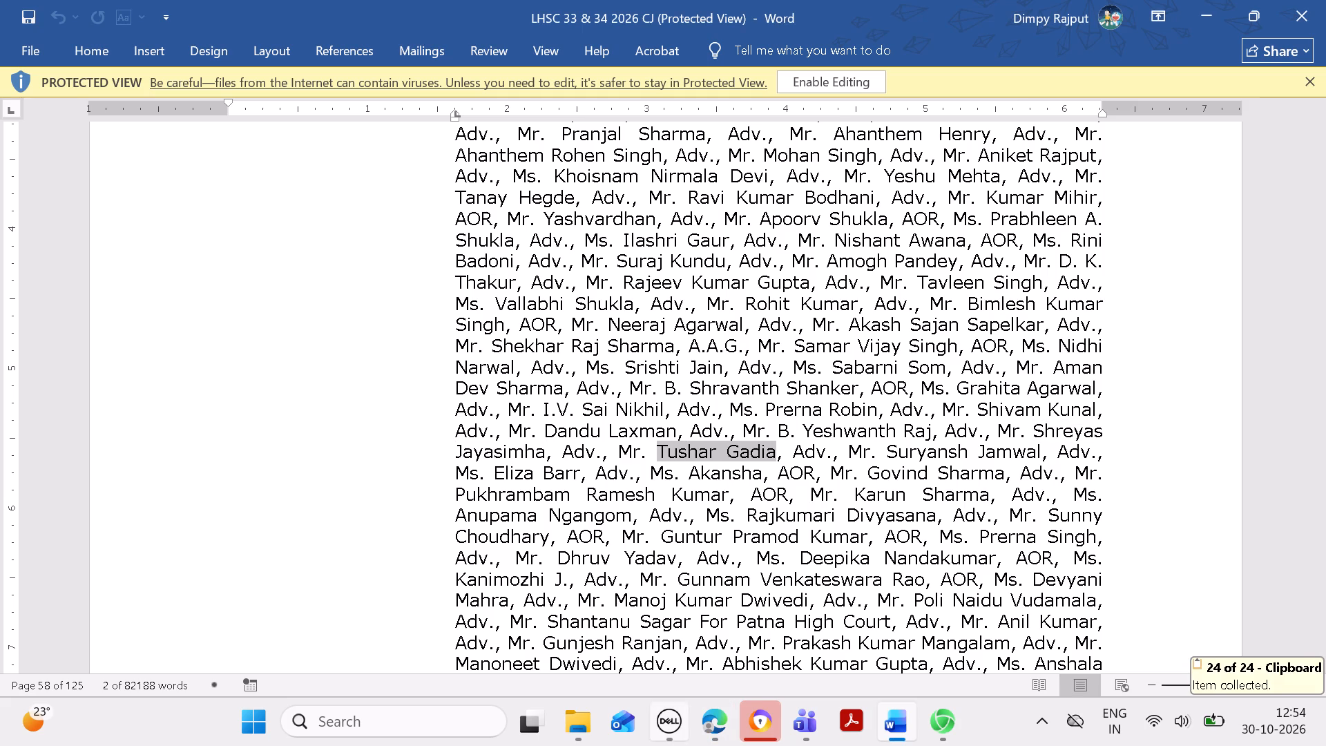
click(714, 729)
scroll(670, 669, up, 4)
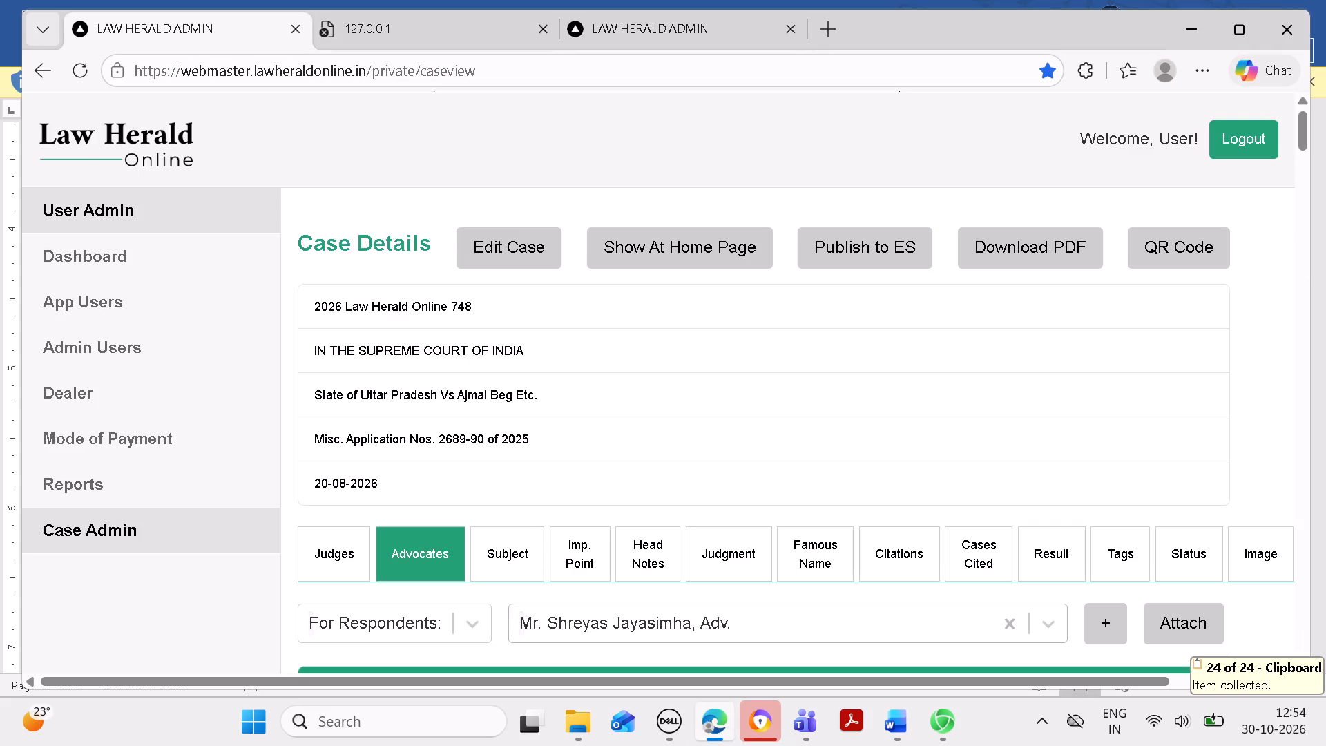
click(1003, 618)
key(ctrl+v)
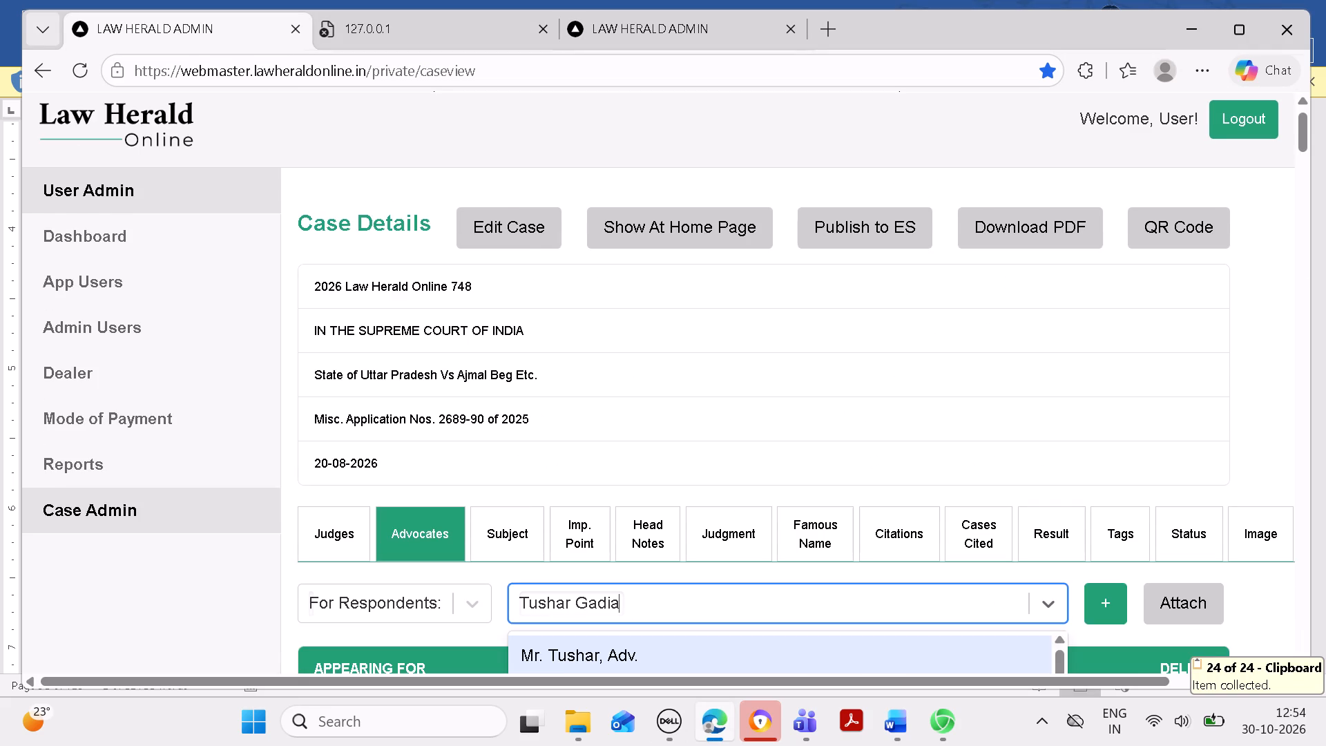
click(1110, 613)
click(846, 540)
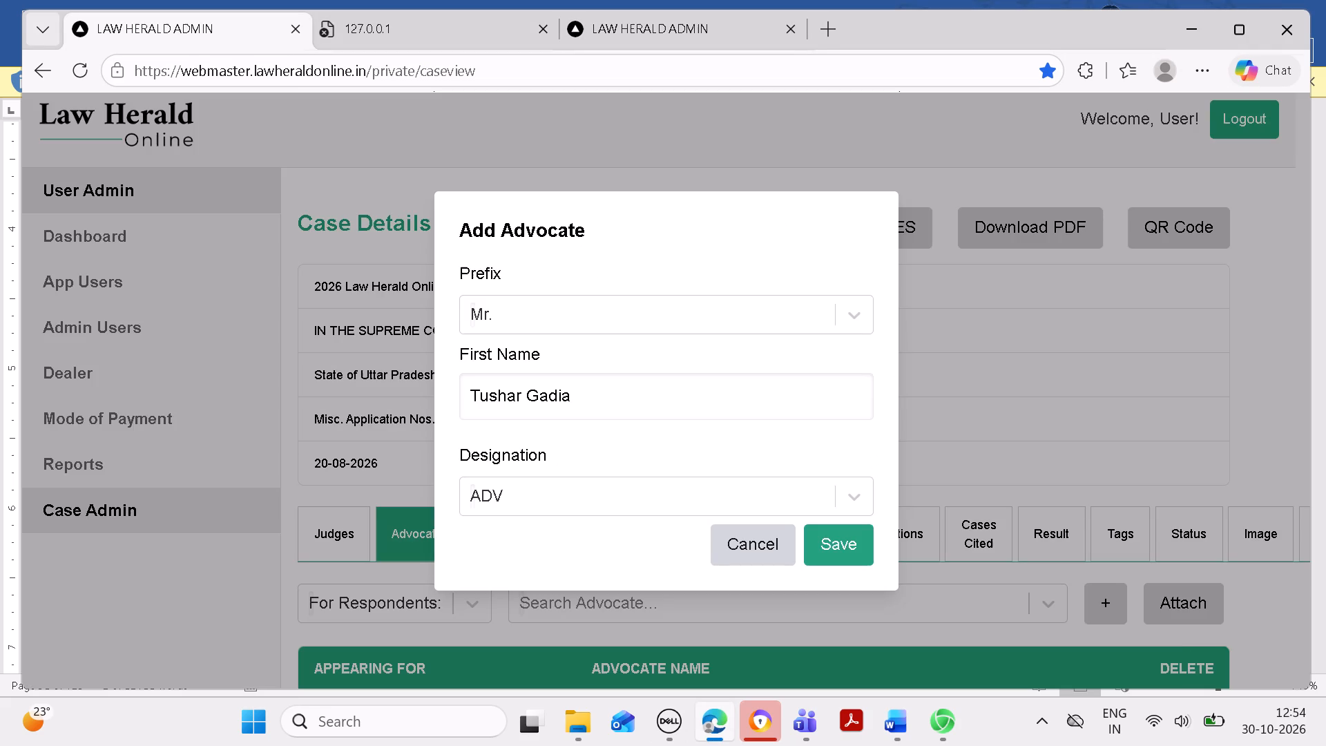
click(855, 208)
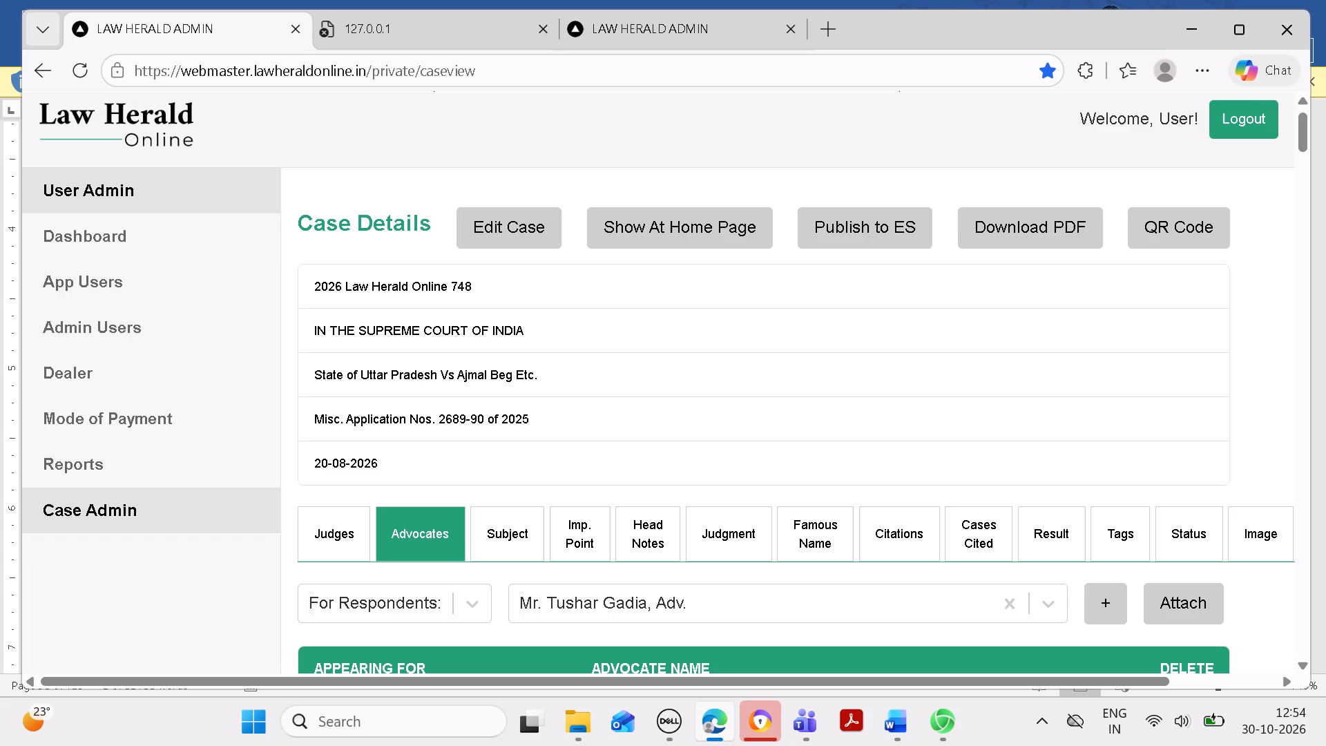
Attach the newly saved Adv. entry of Mr. Gadia to the case for the respondents.
scroll(816, 425, down, 10)
click(870, 217)
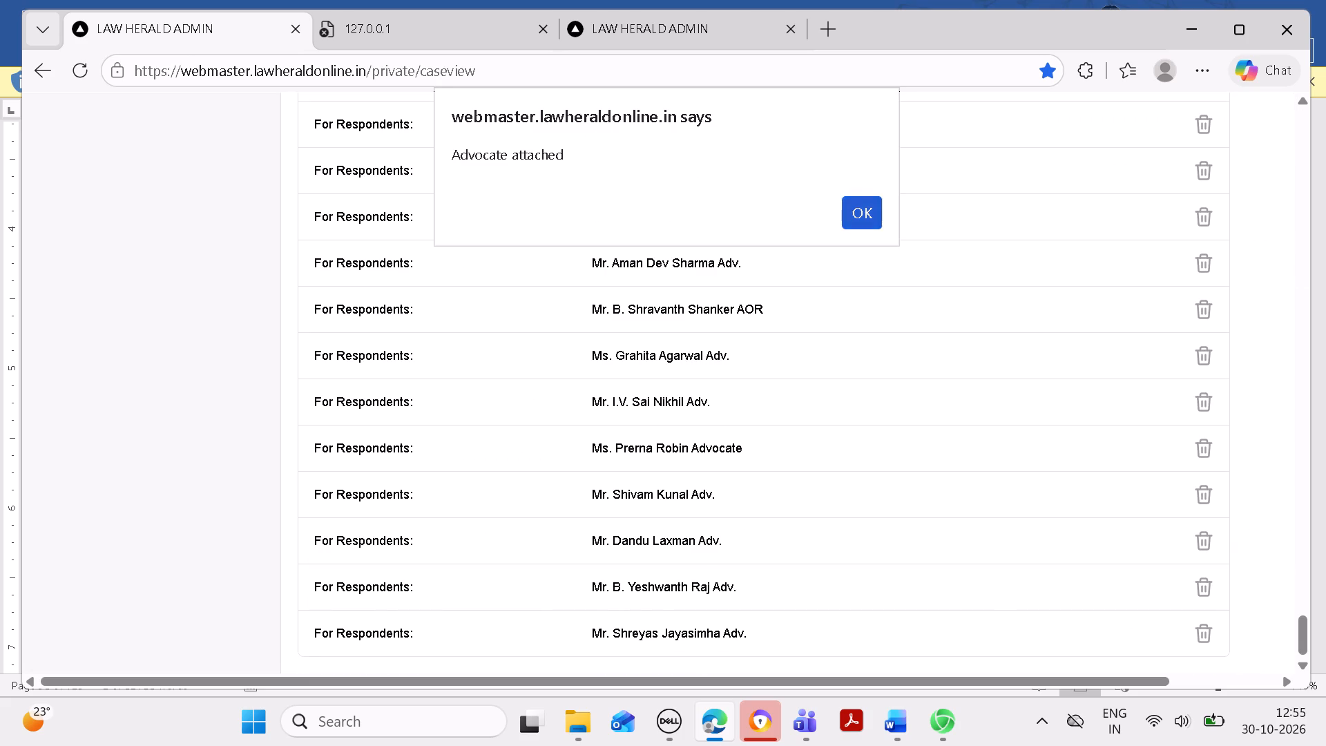
scroll(859, 427, down, 6)
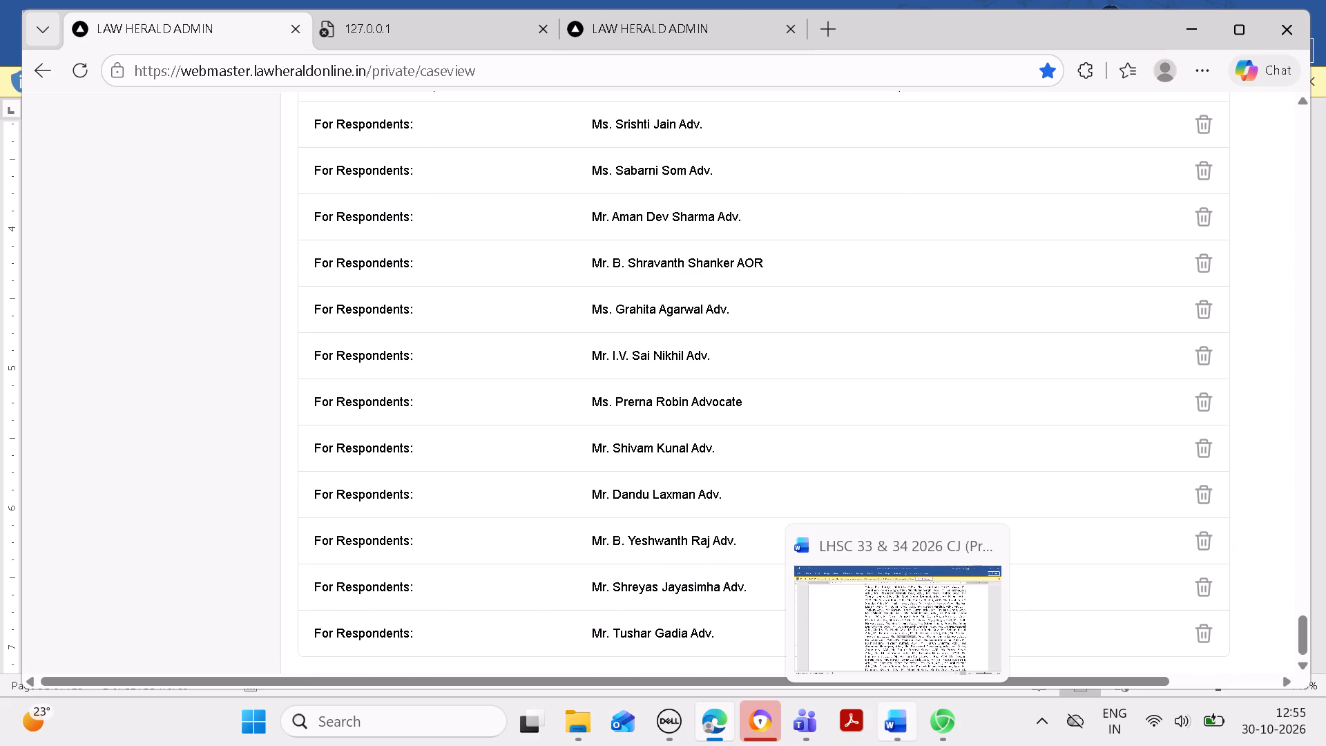
Copy Mr. Jamwal's name, next after Mr. Gadia in the Word document, and save it as a new ADV advocate entry for the respondents.
click(891, 729)
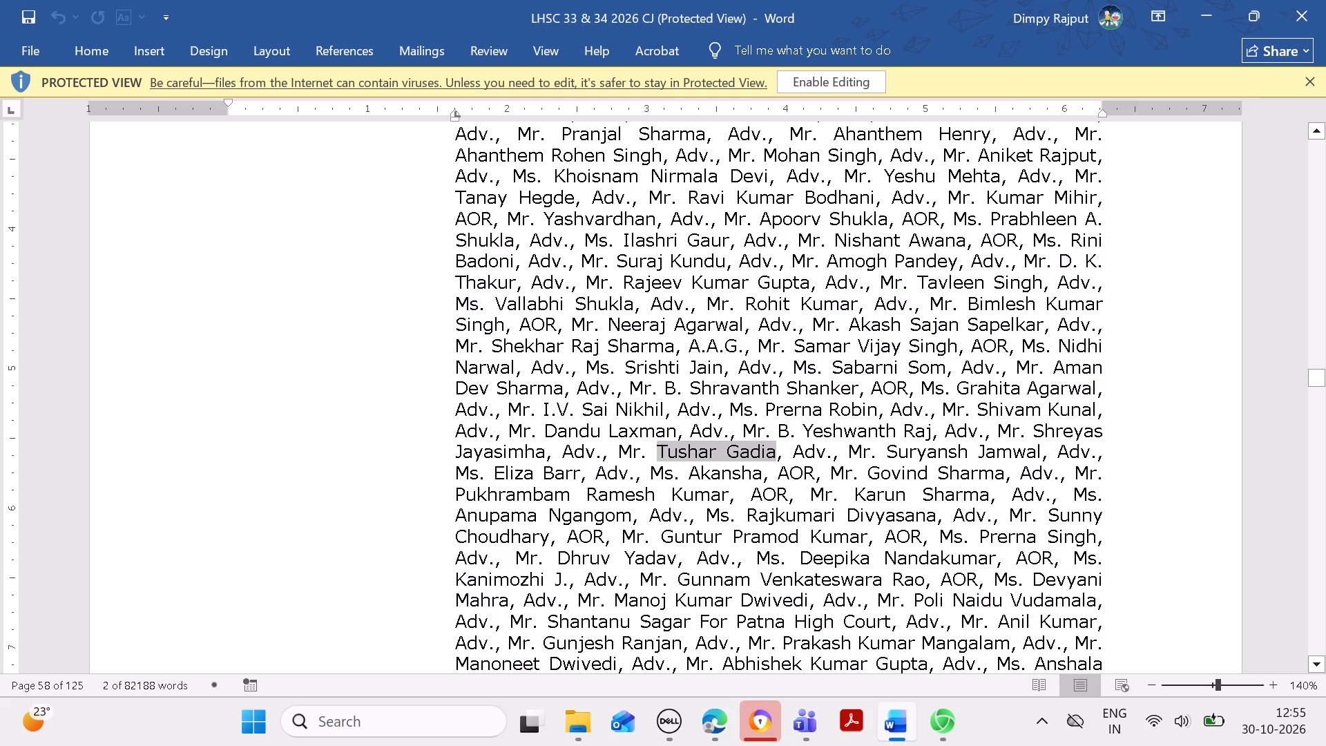
drag(889, 448, 979, 449)
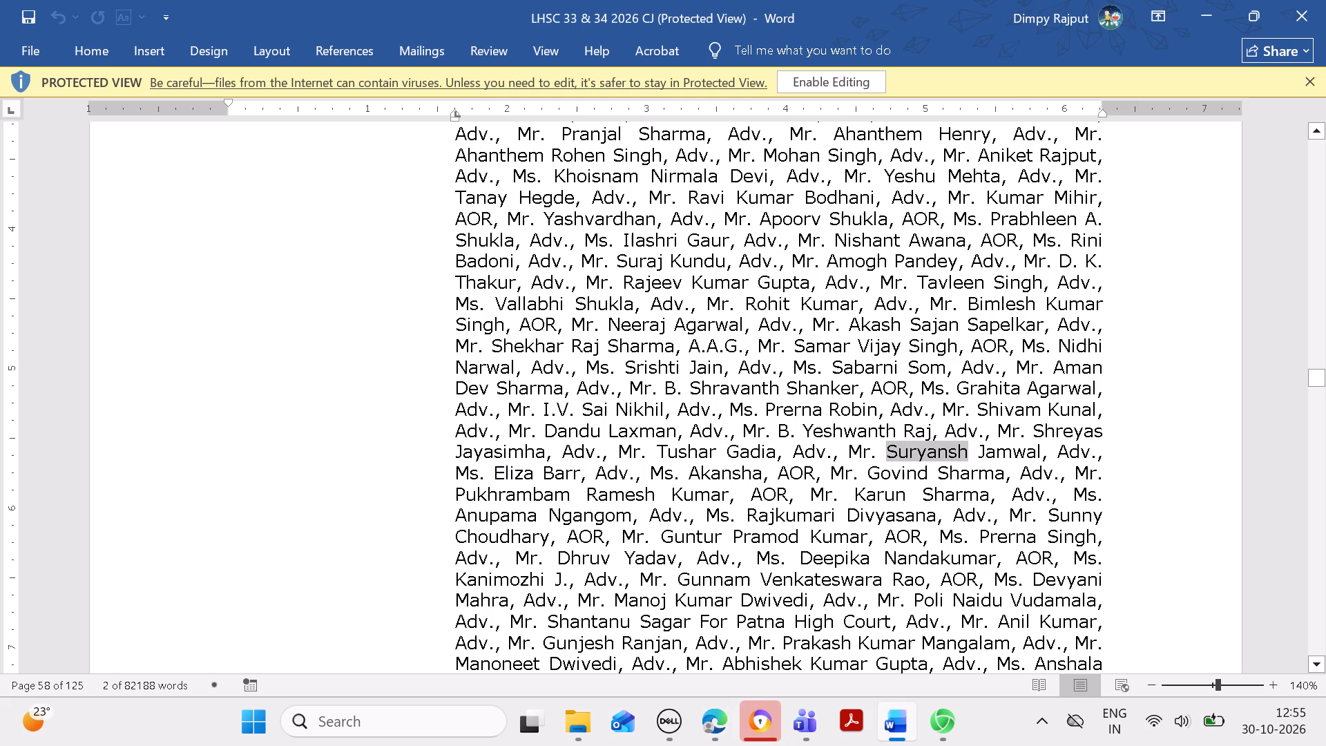
drag(979, 449, 1011, 455)
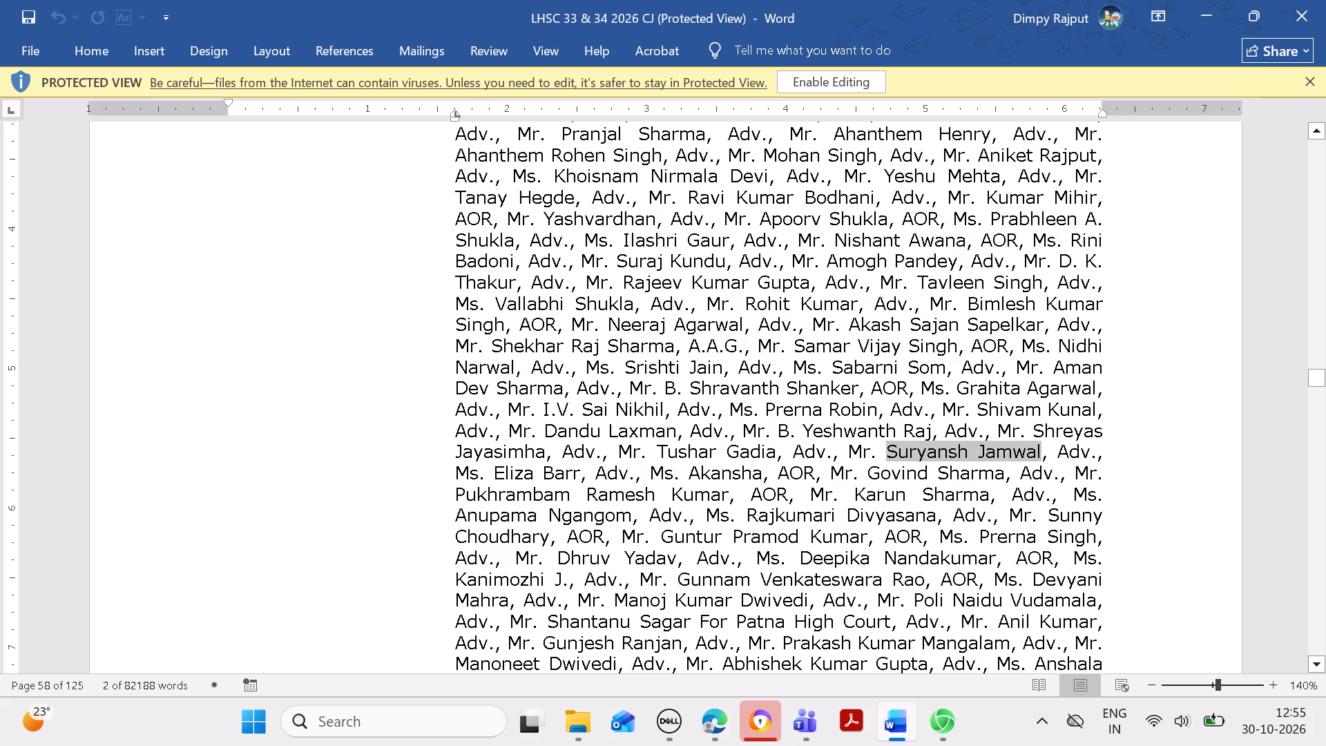
key(ctrl+c)
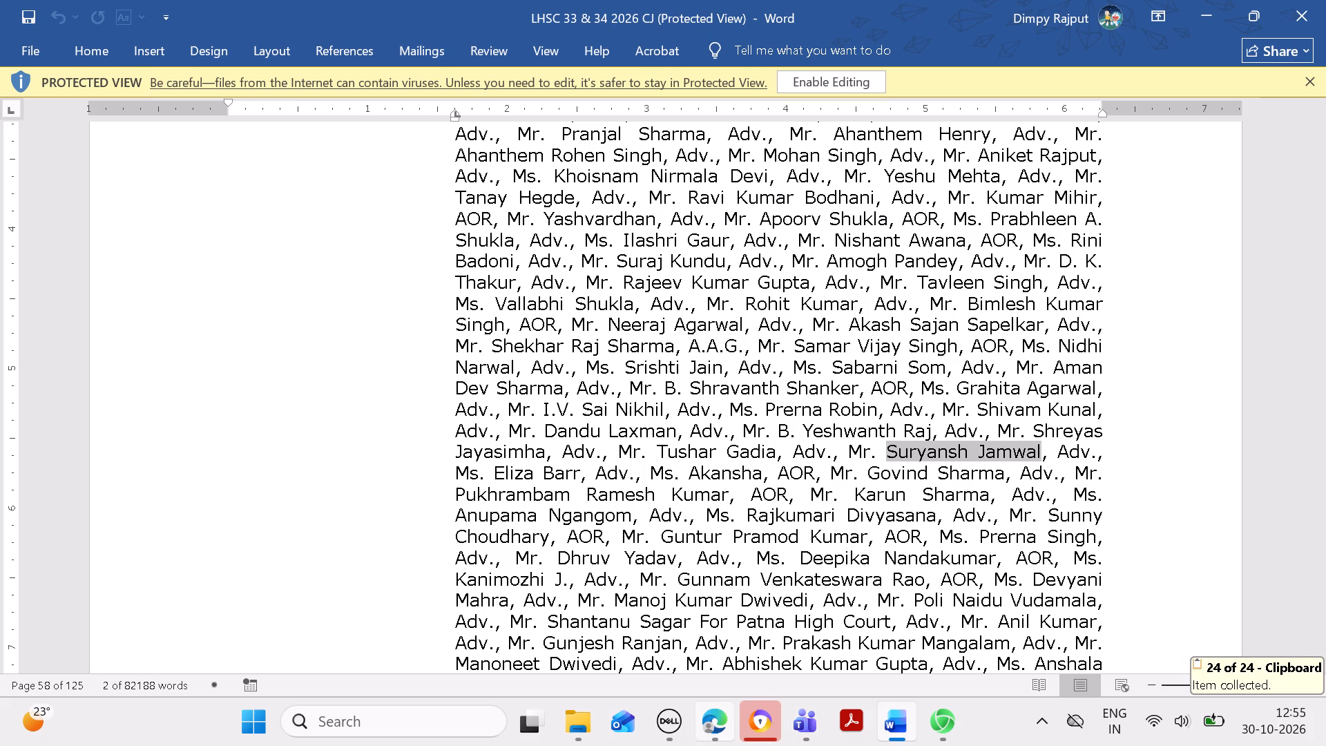
click(719, 724)
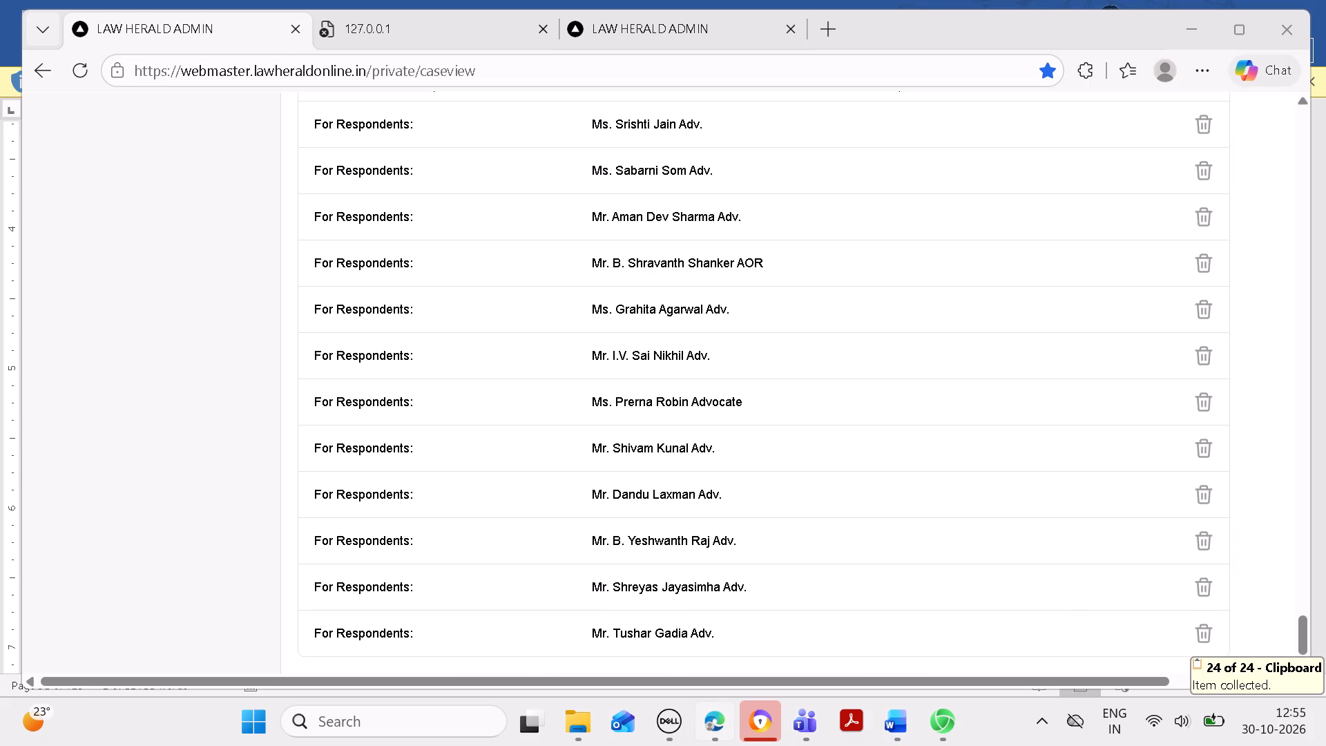
scroll(810, 557, up, 5)
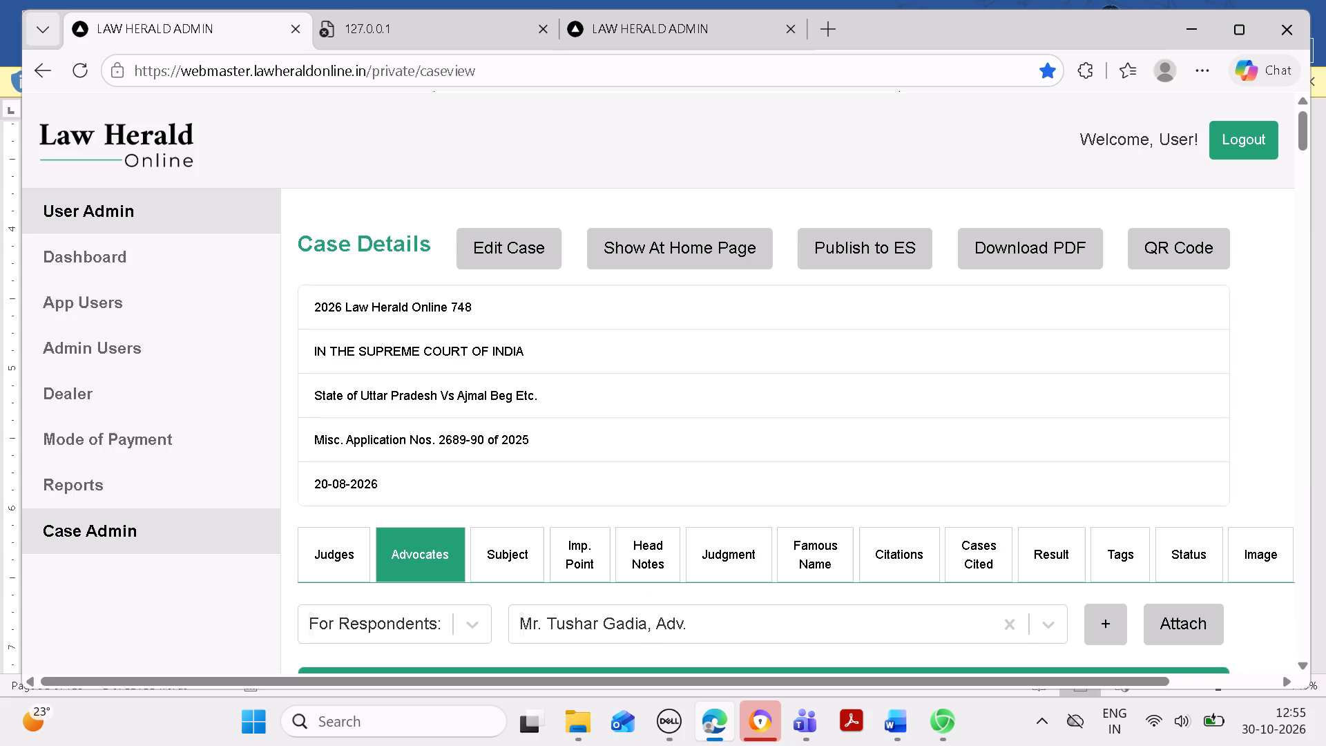
click(1008, 618)
key(ctrl+v)
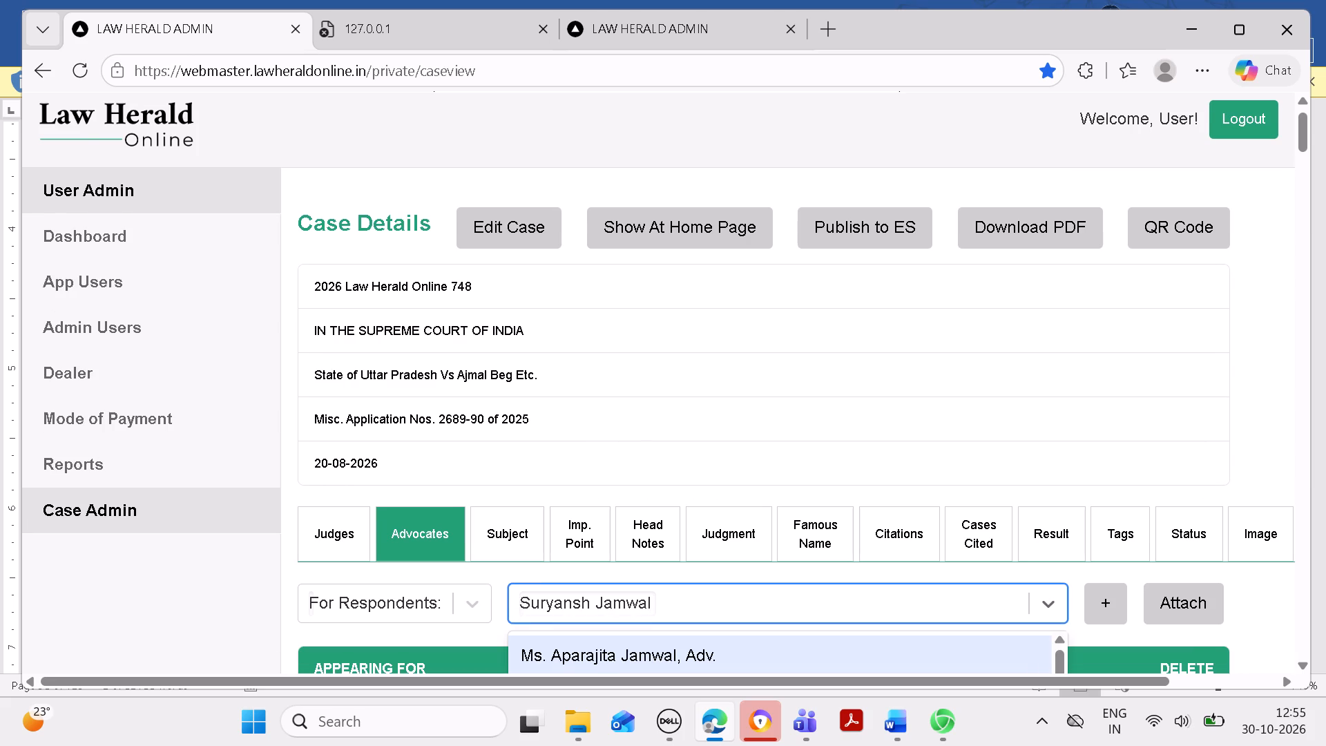
click(1101, 607)
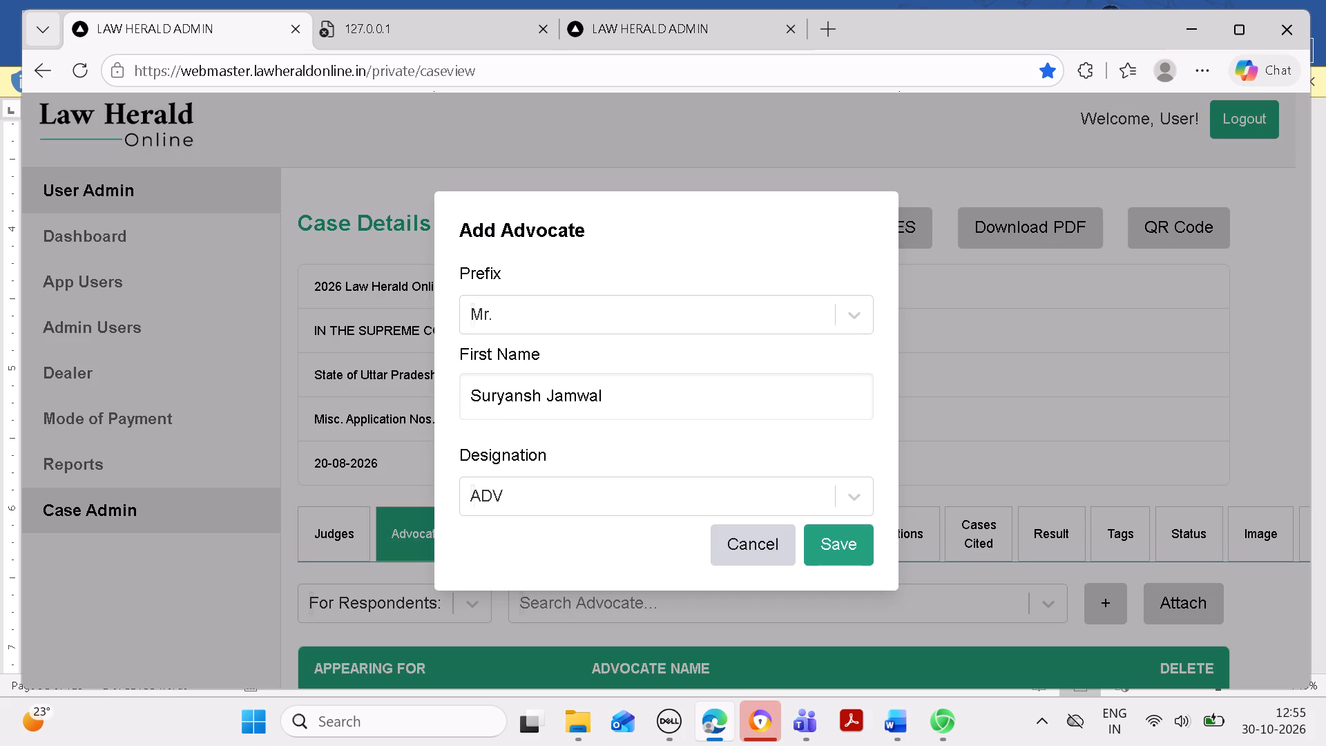
click(856, 542)
click(874, 207)
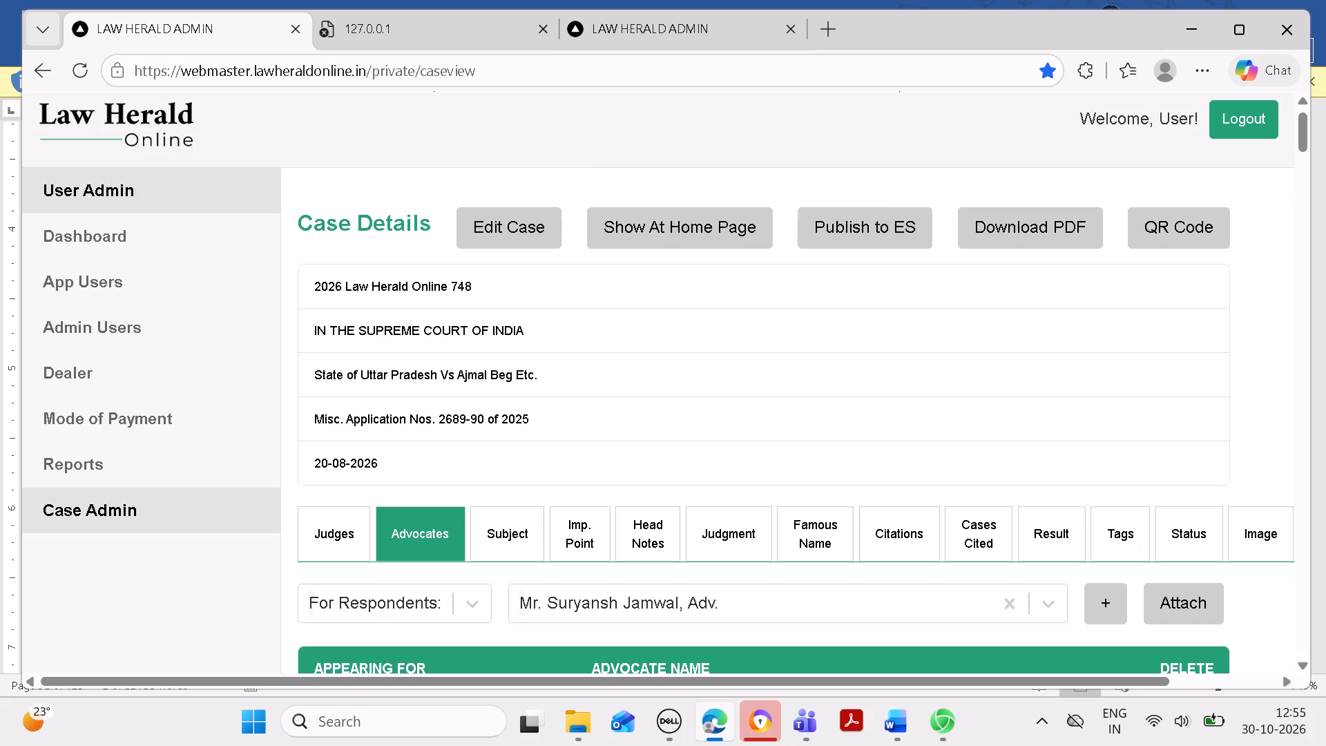
click(867, 198)
scroll(814, 432, down, 4)
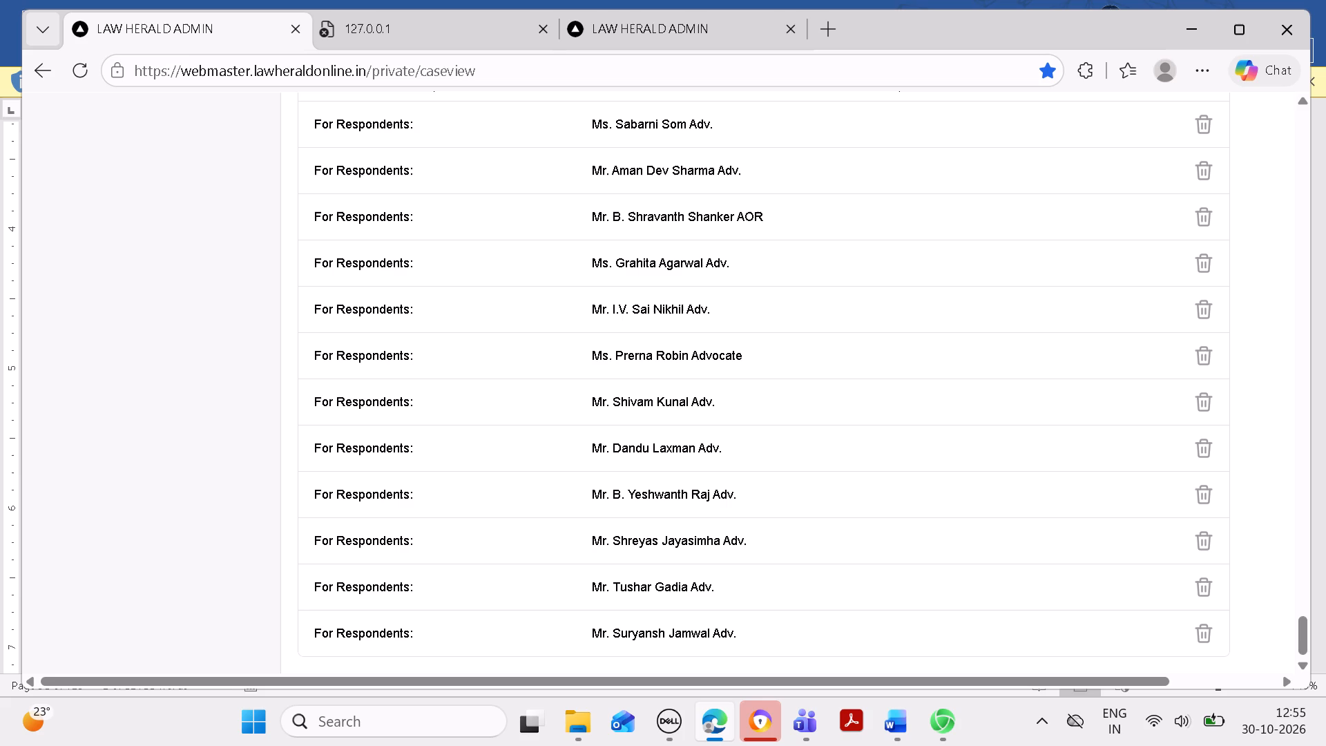
scroll(815, 447, down, 7)
Copy Ms. Barr's name, next after Mr. Jamwal in the Word document, and attach her Adv. entry to the case for the respondents.
click(891, 731)
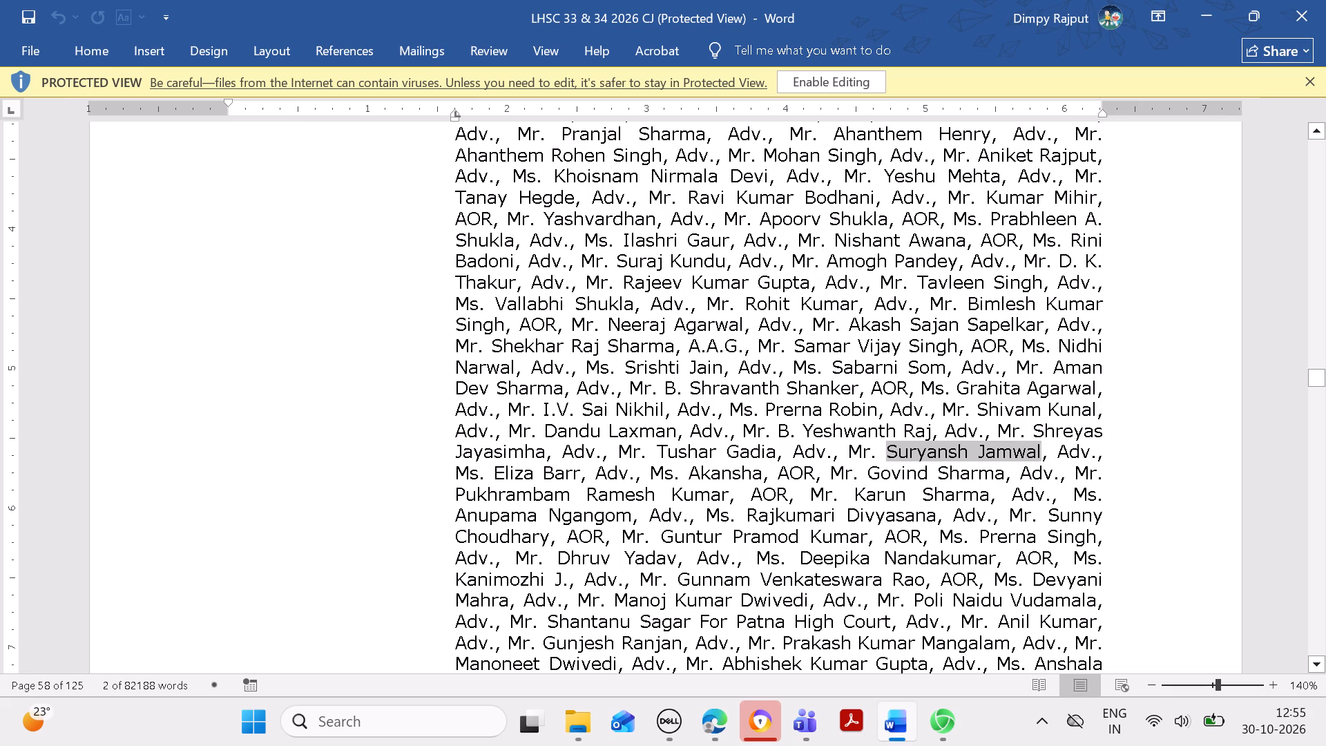
drag(495, 471, 567, 471)
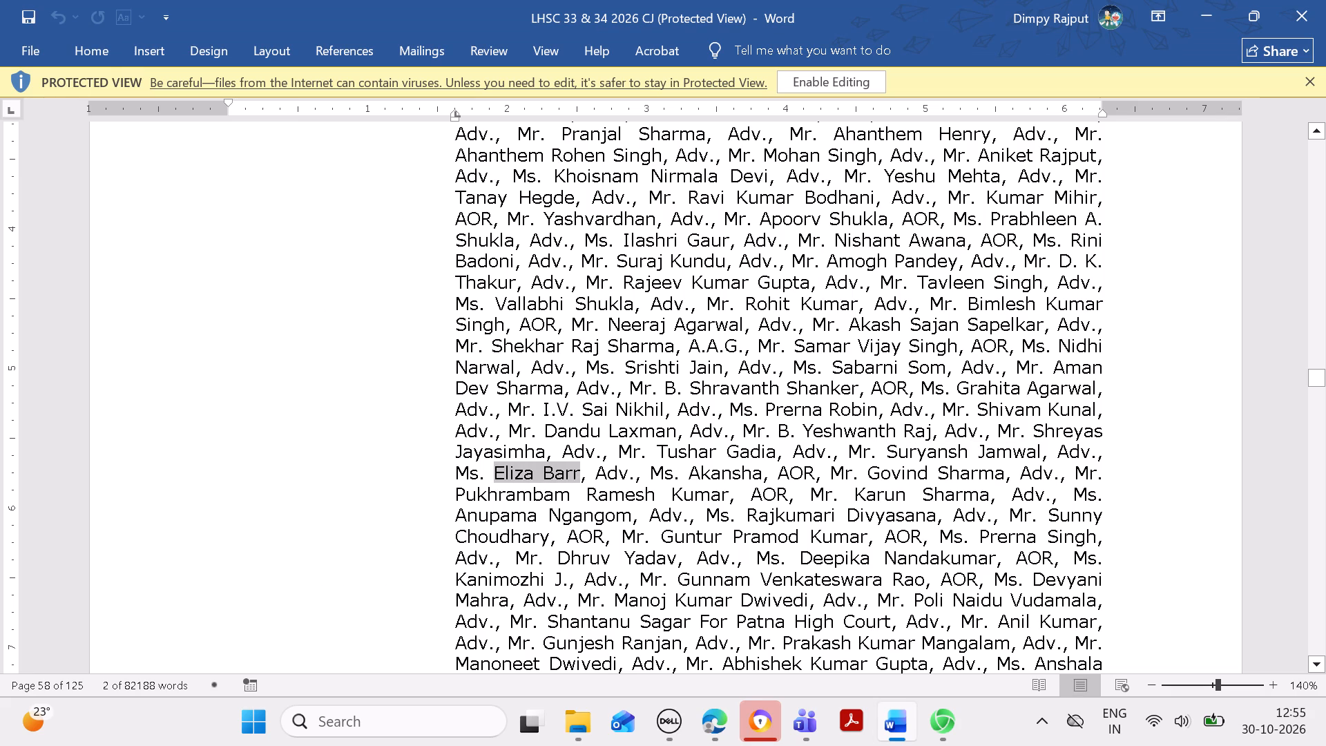
key(ctrl+c)
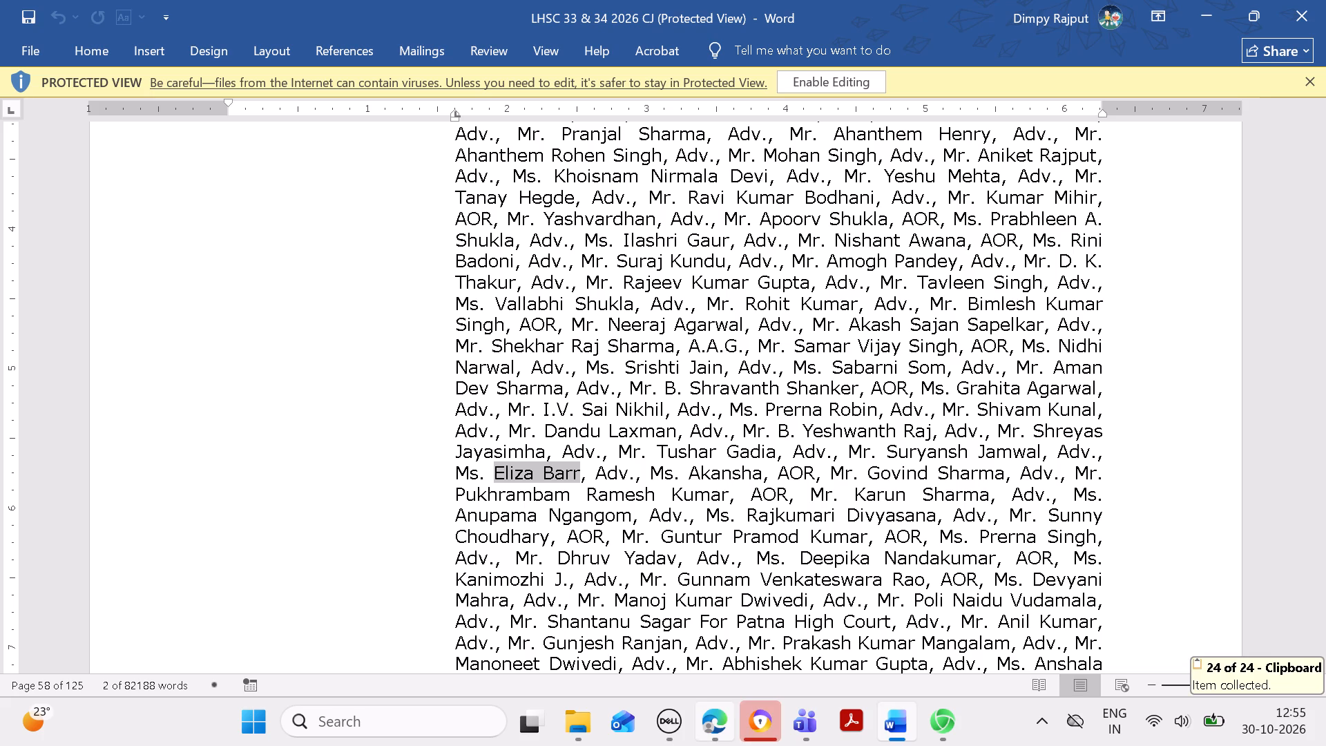
click(713, 725)
scroll(749, 587, up, 3)
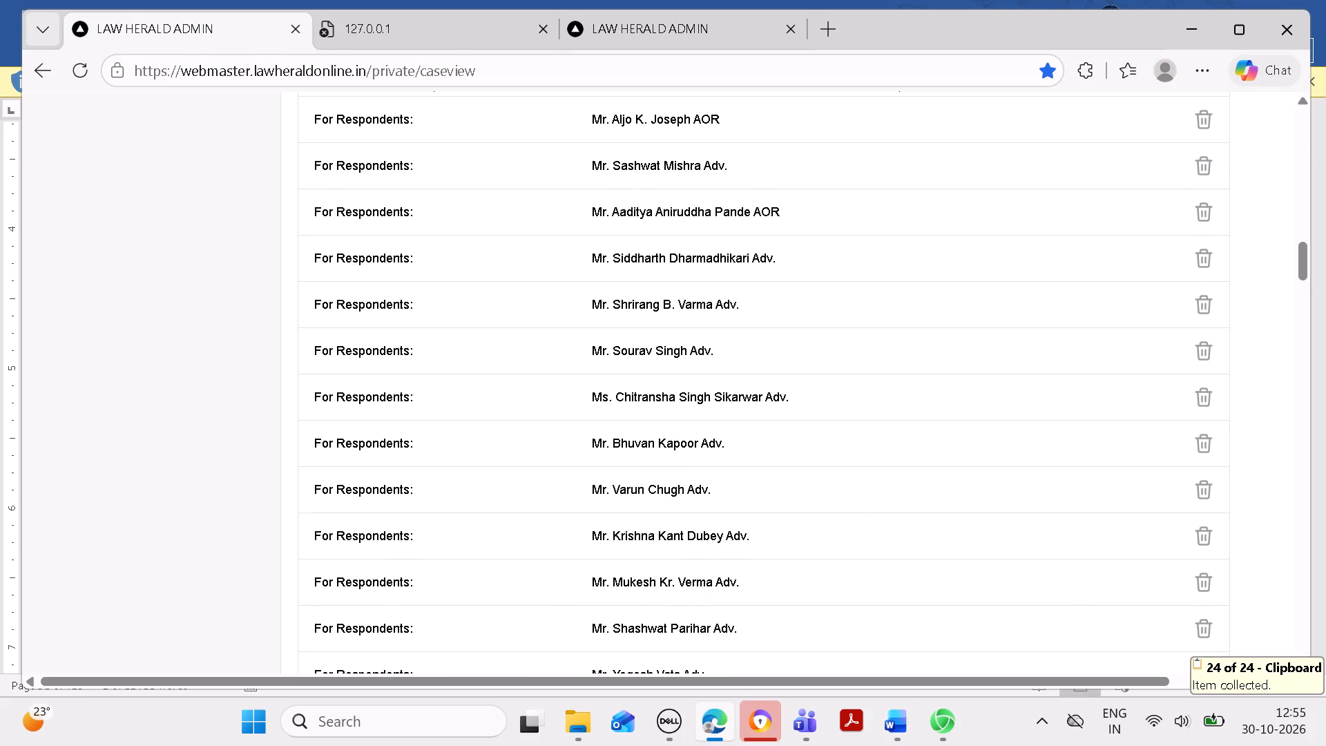
scroll(847, 528, up, 3)
click(1015, 620)
key(ctrl+v)
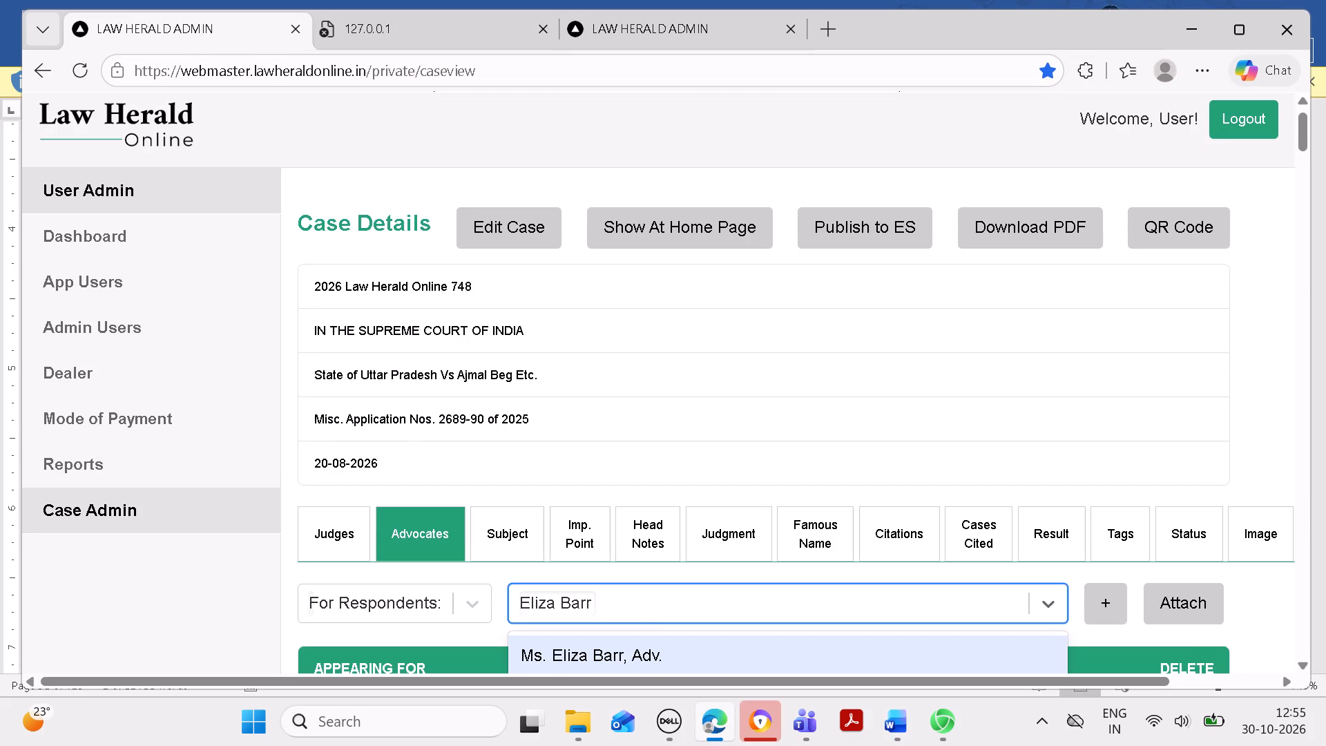
click(816, 646)
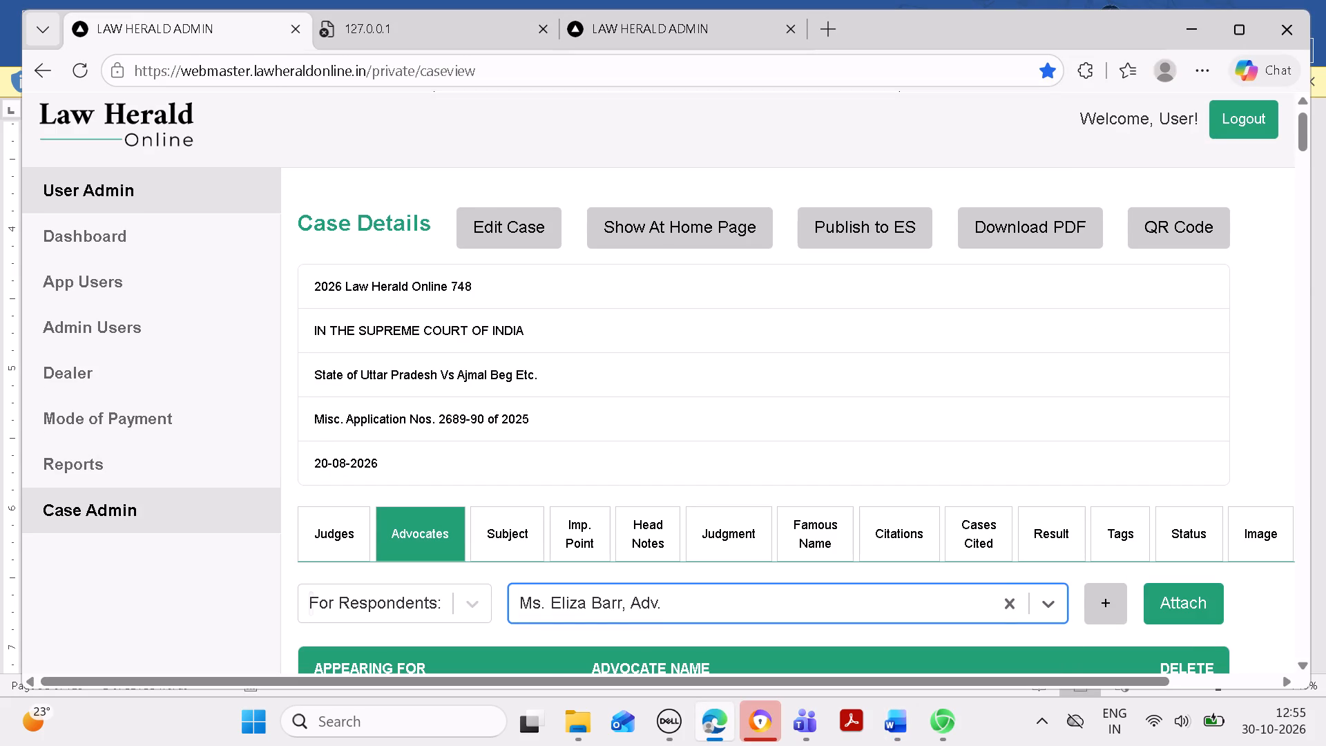
click(1183, 611)
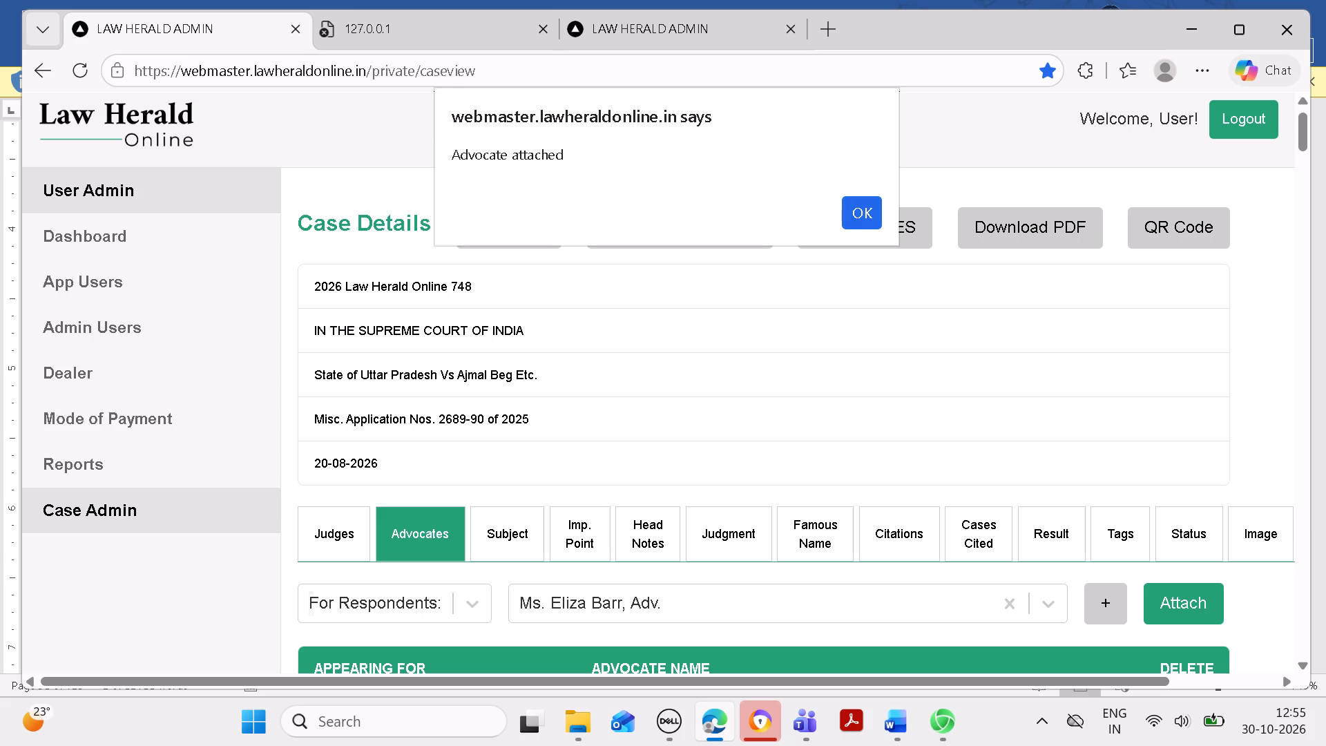
click(864, 201)
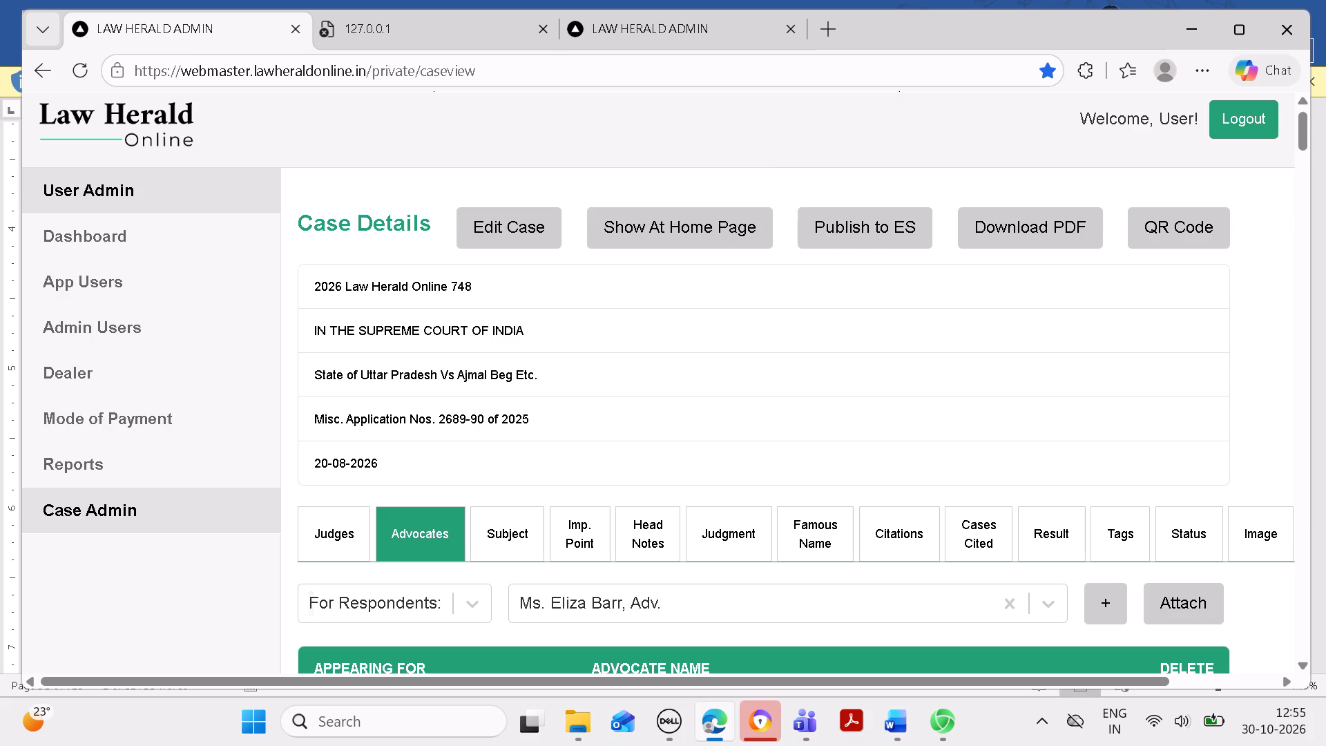
scroll(882, 385, down, 11)
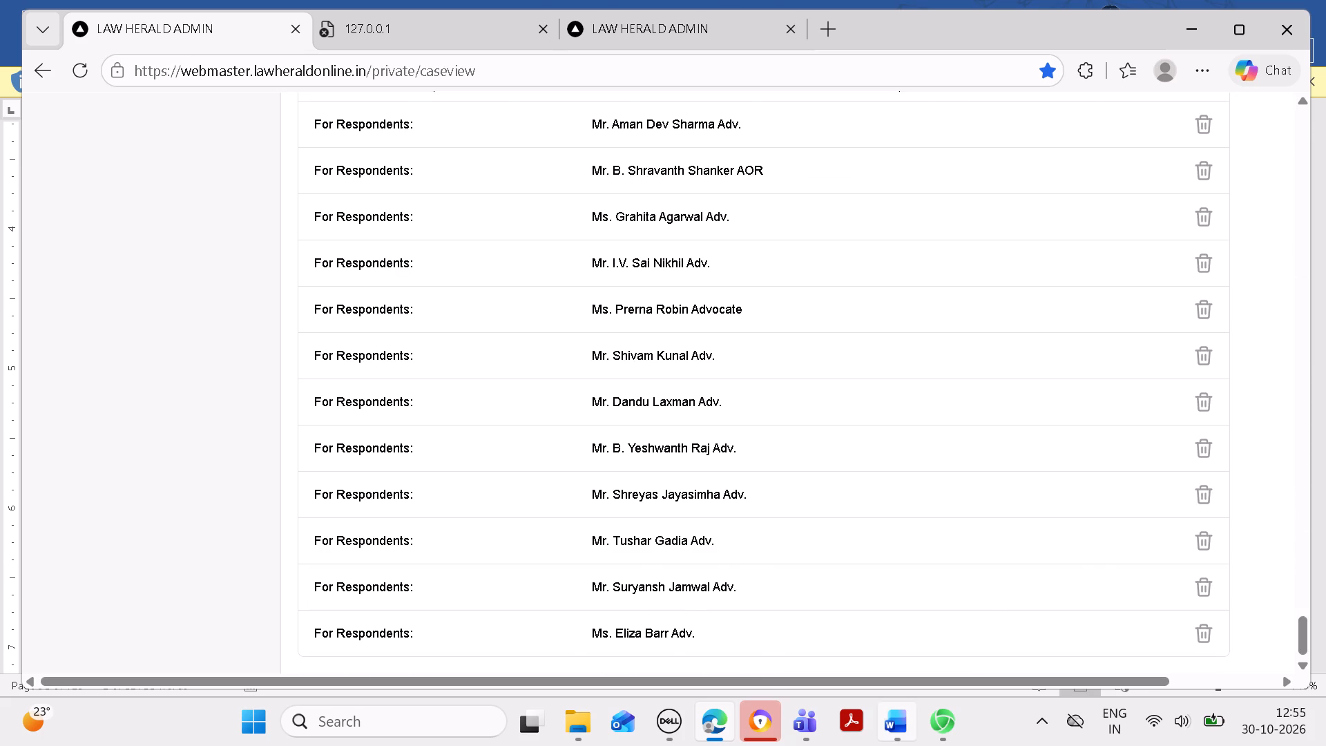
Copy Ms. Akansha's name, next after Ms. Barr in the Word document, and search for it as the respondents' advocate in the case record.
click(891, 724)
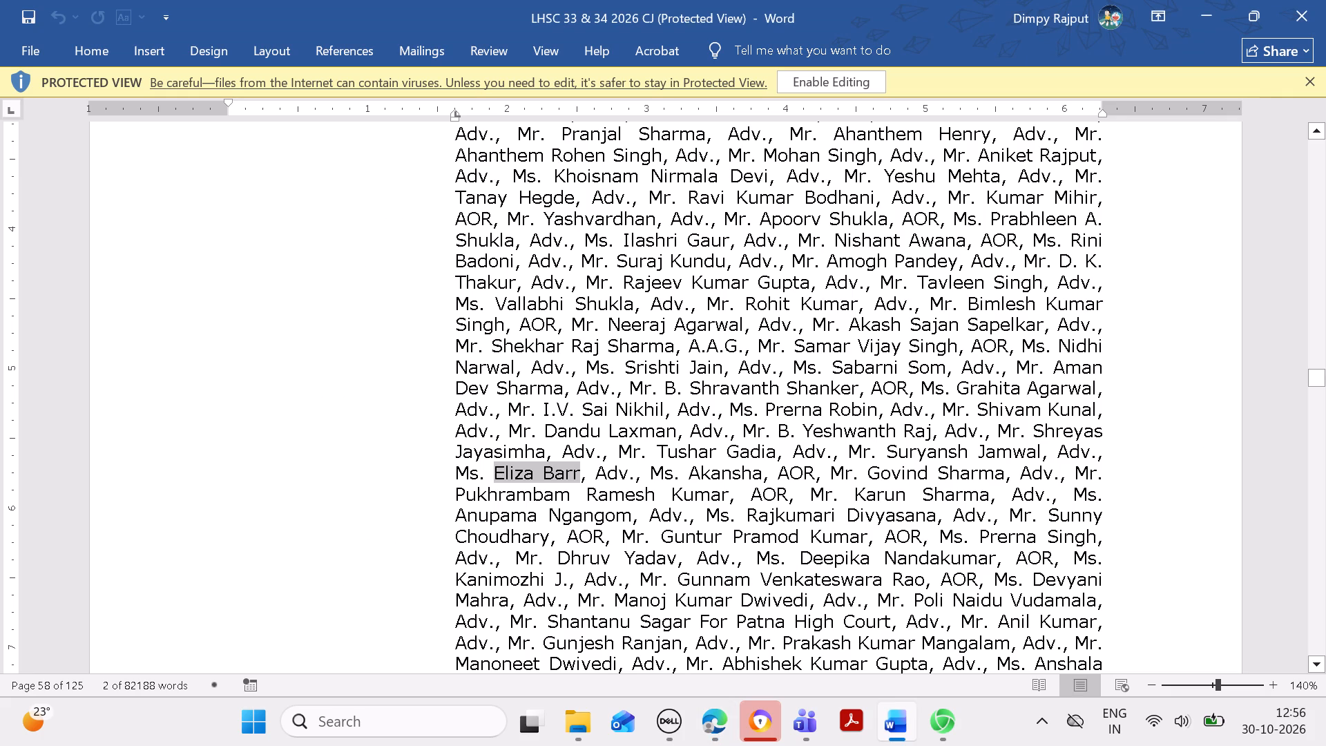
drag(692, 469, 744, 475)
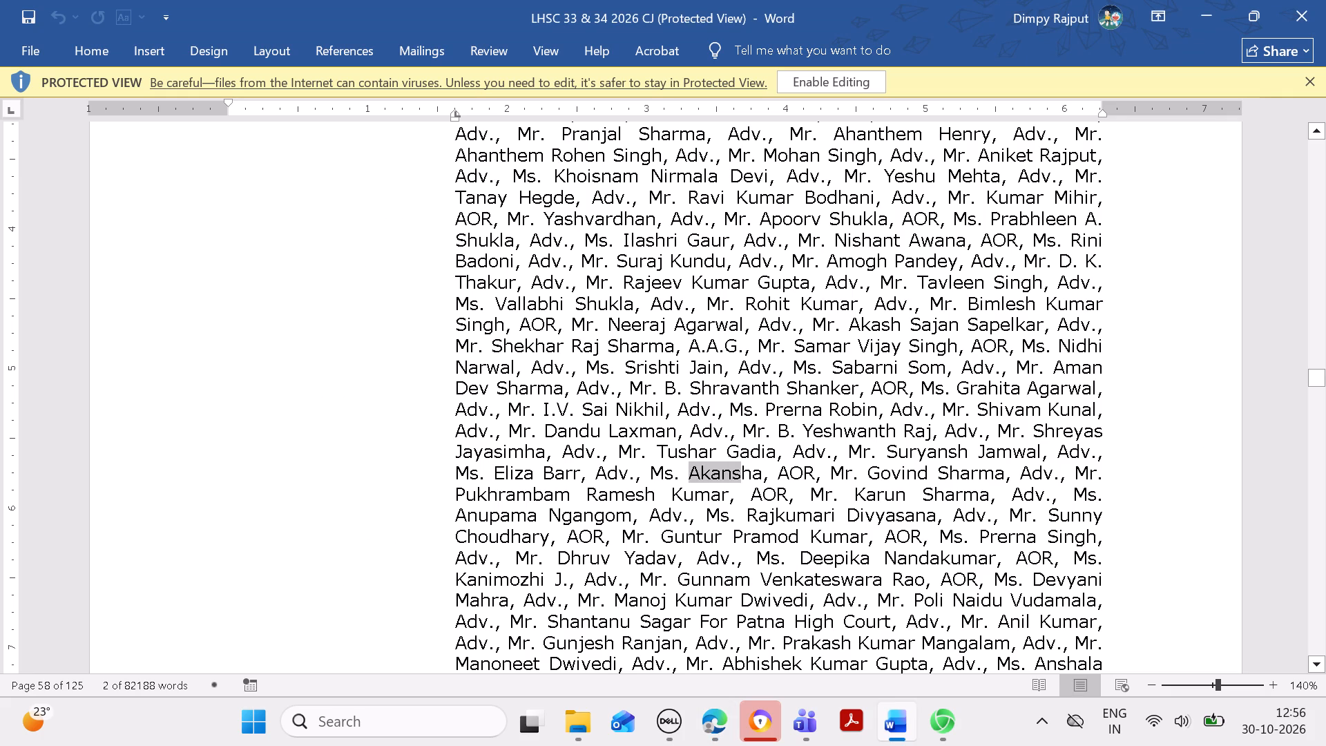
drag(744, 475, 760, 479)
drag(760, 479, 762, 479)
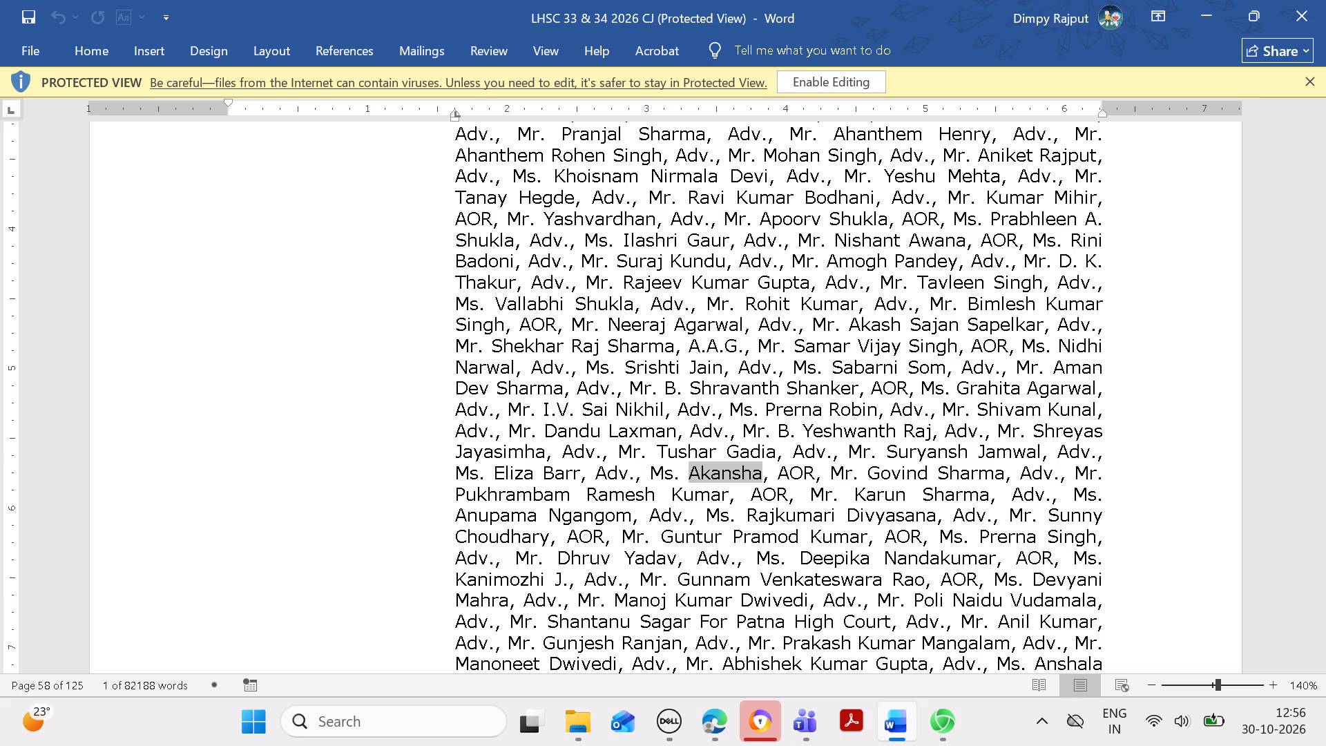
key(ctrl+c)
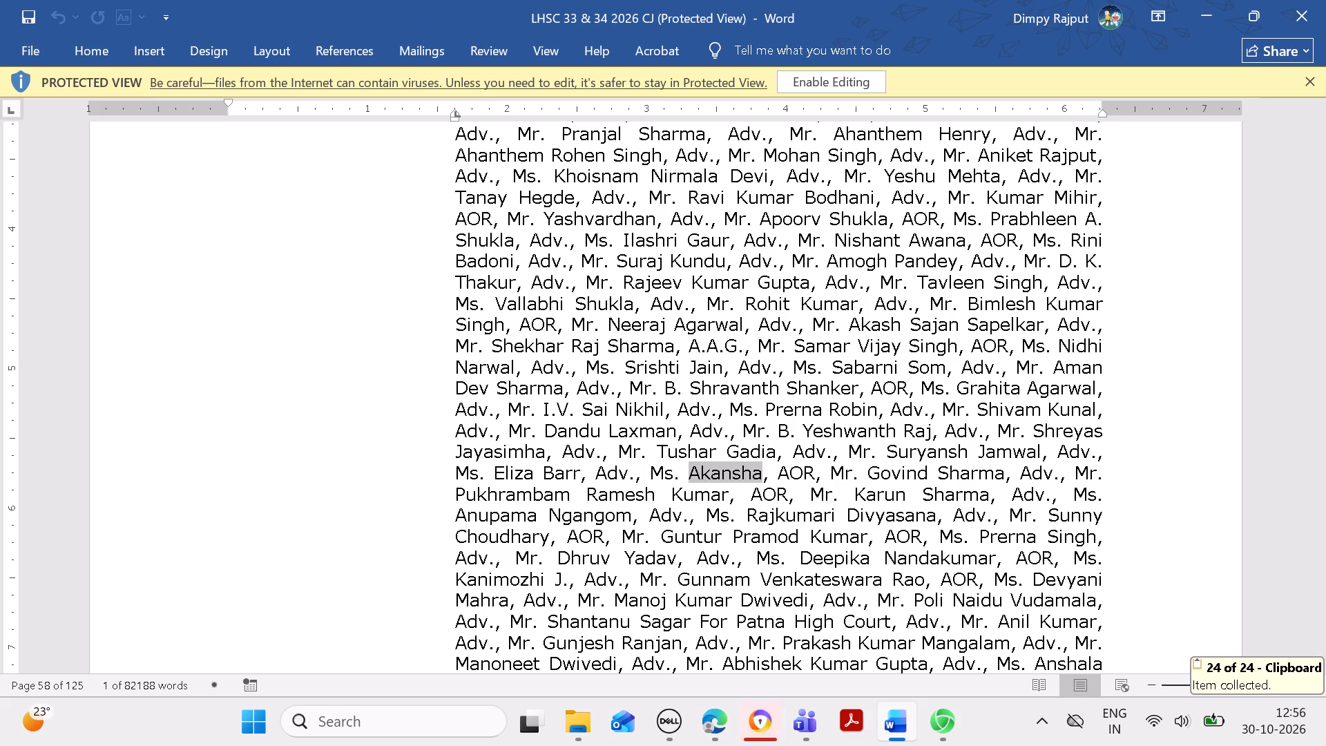
click(714, 717)
scroll(722, 604, up, 4)
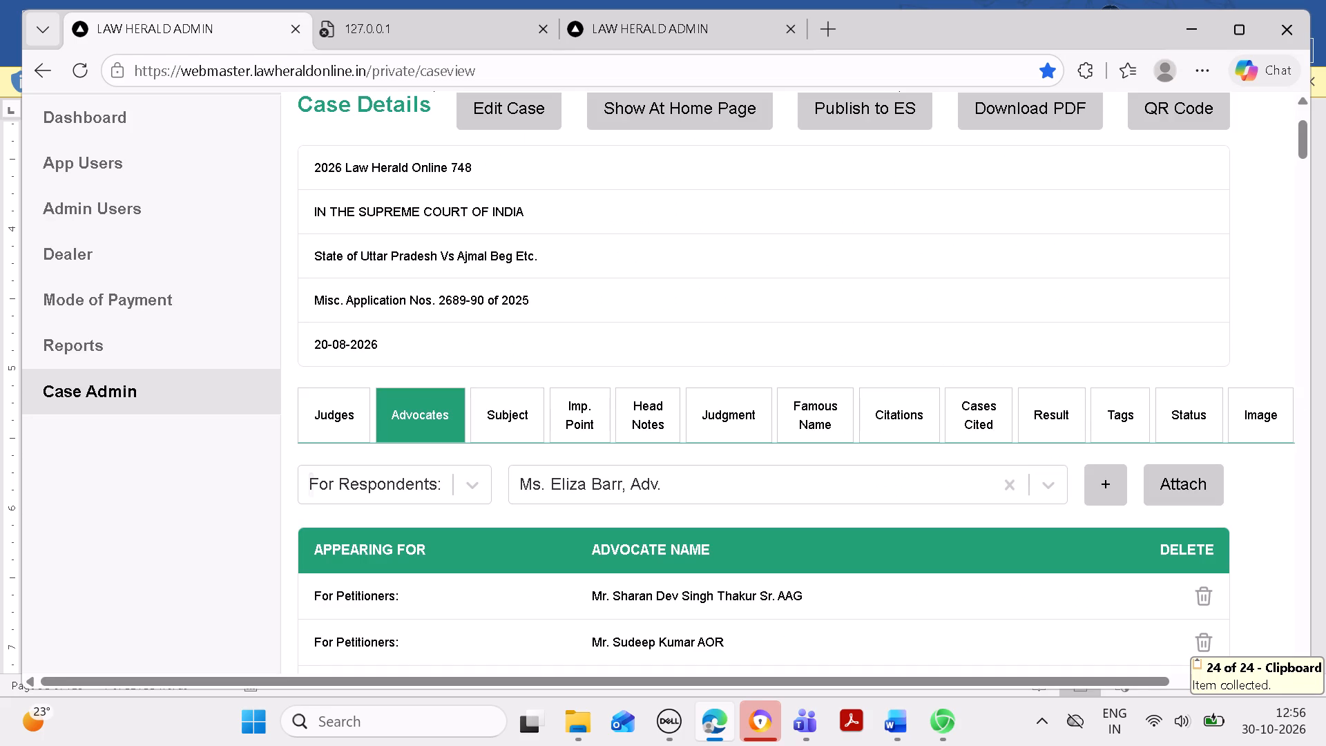
click(1007, 485)
key(ctrl+v)
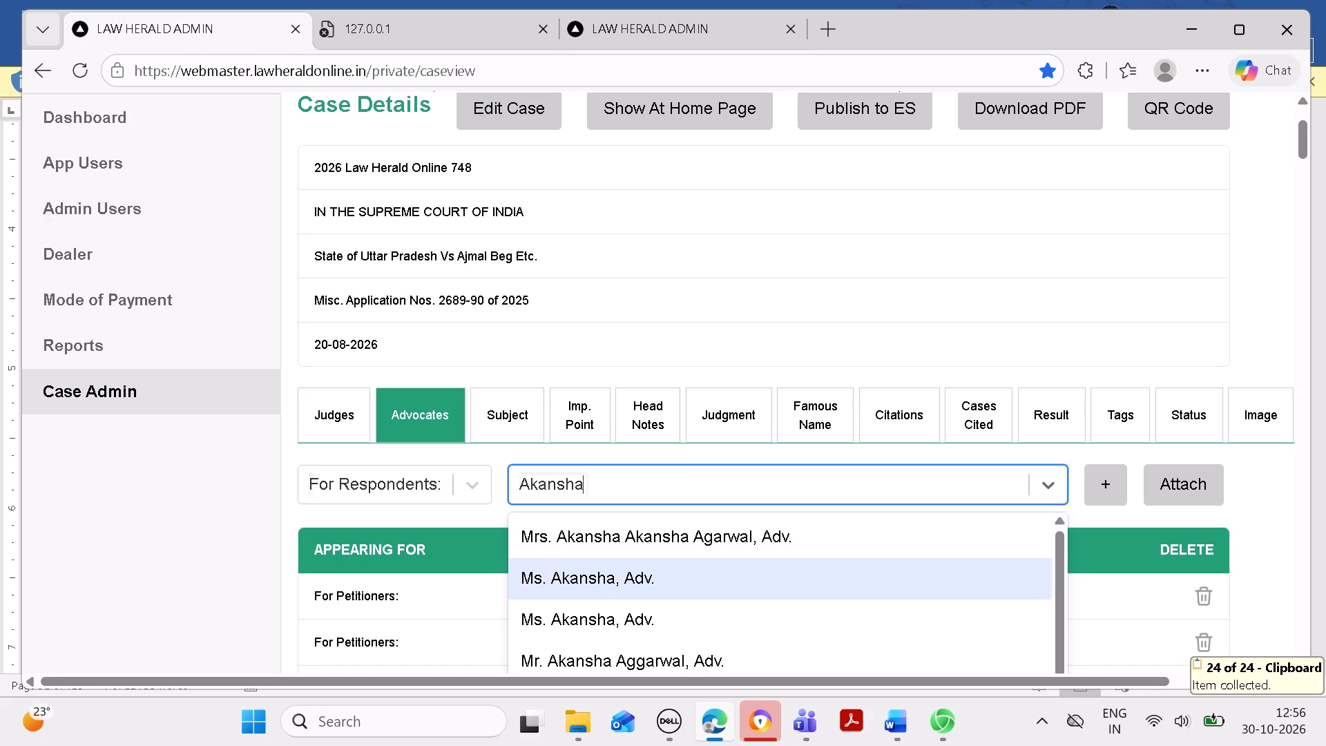
Create a new advocate entry for Ms. Akansha with prefix Ms. and designation AOR, and save it to the case for the respondents.
click(1100, 477)
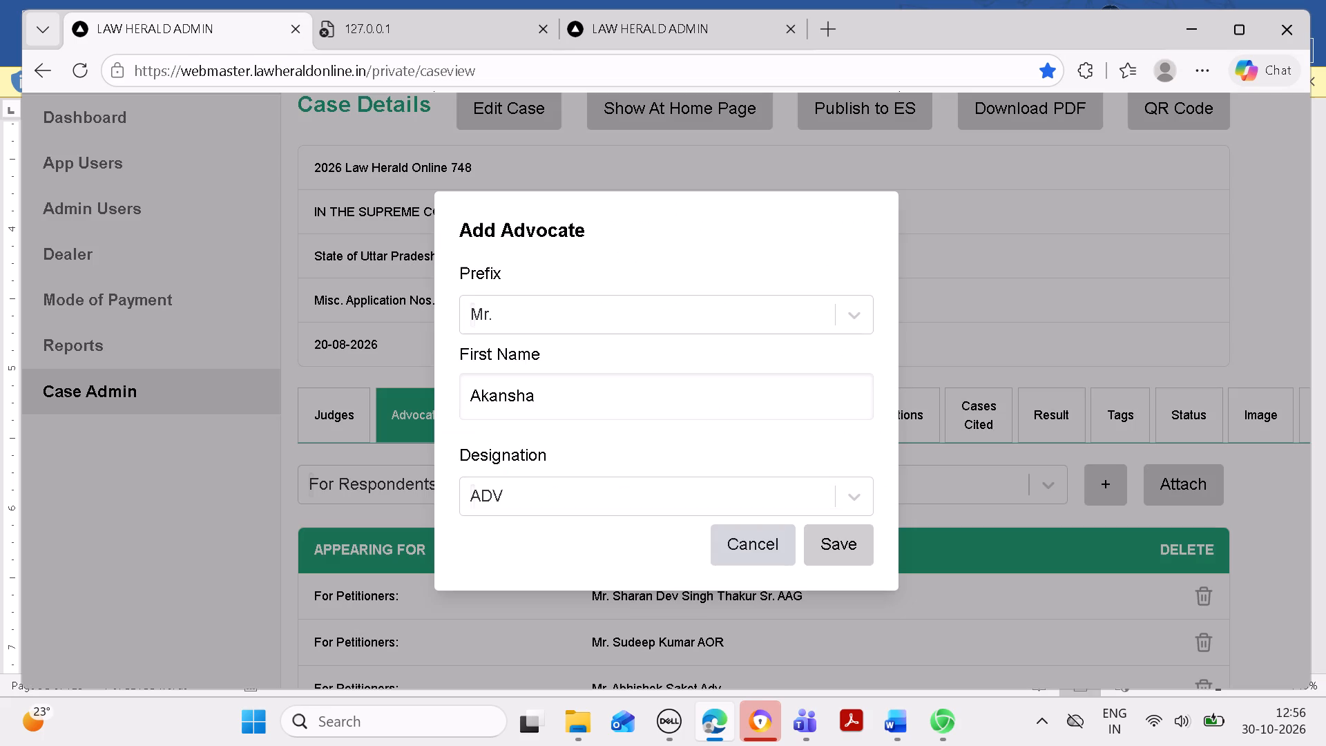
click(861, 305)
scroll(773, 408, down, 3)
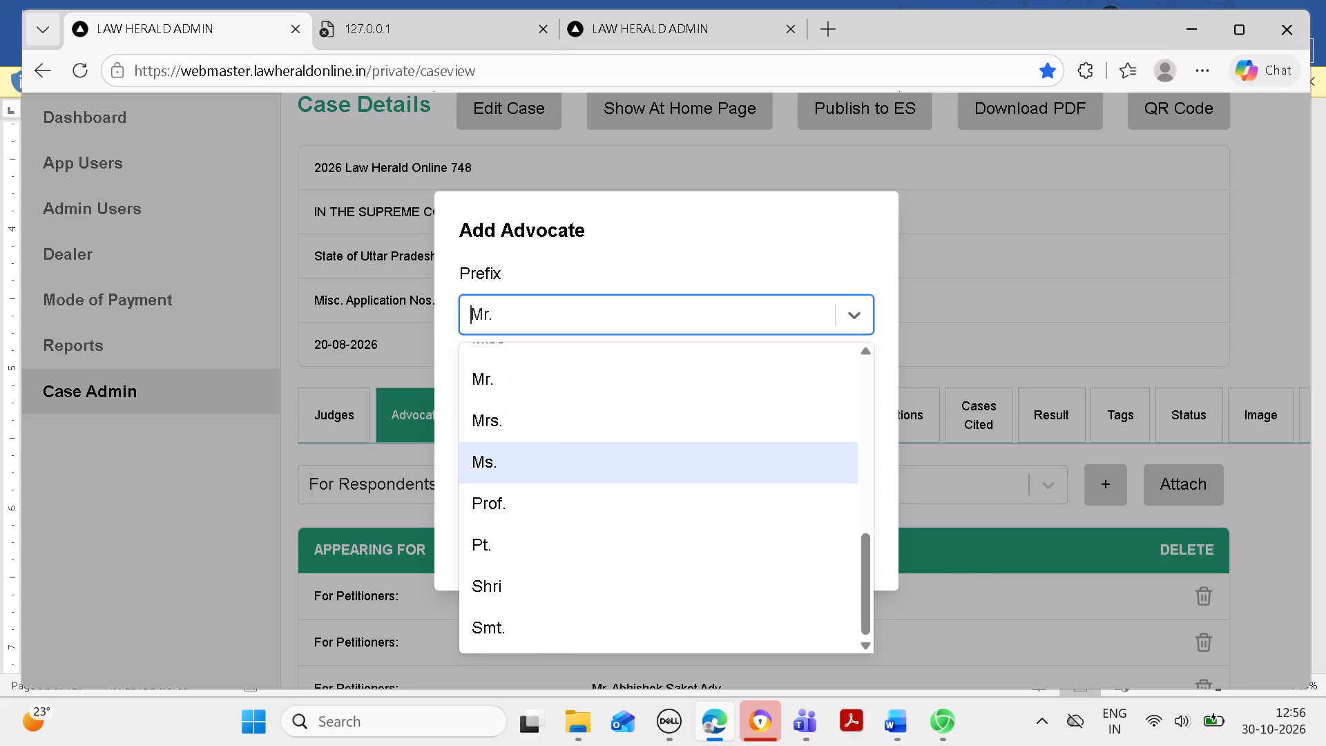
click(727, 446)
click(651, 482)
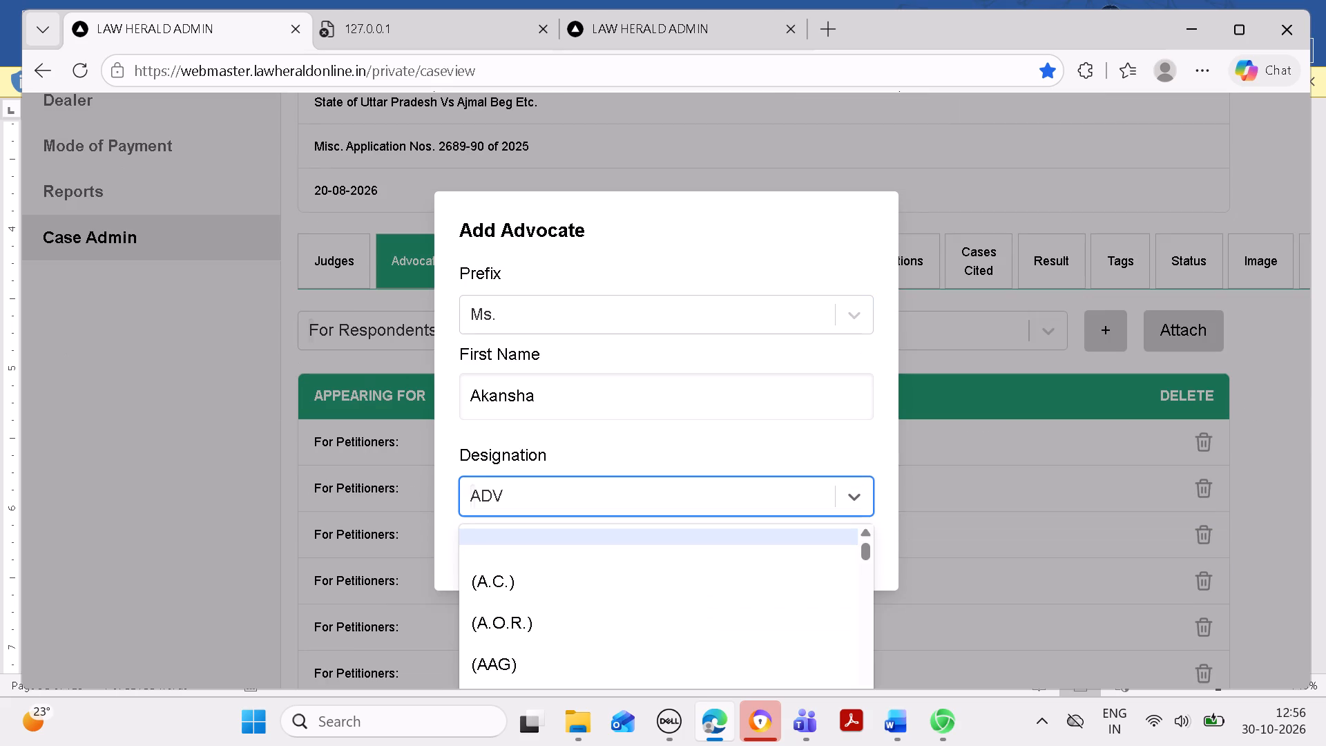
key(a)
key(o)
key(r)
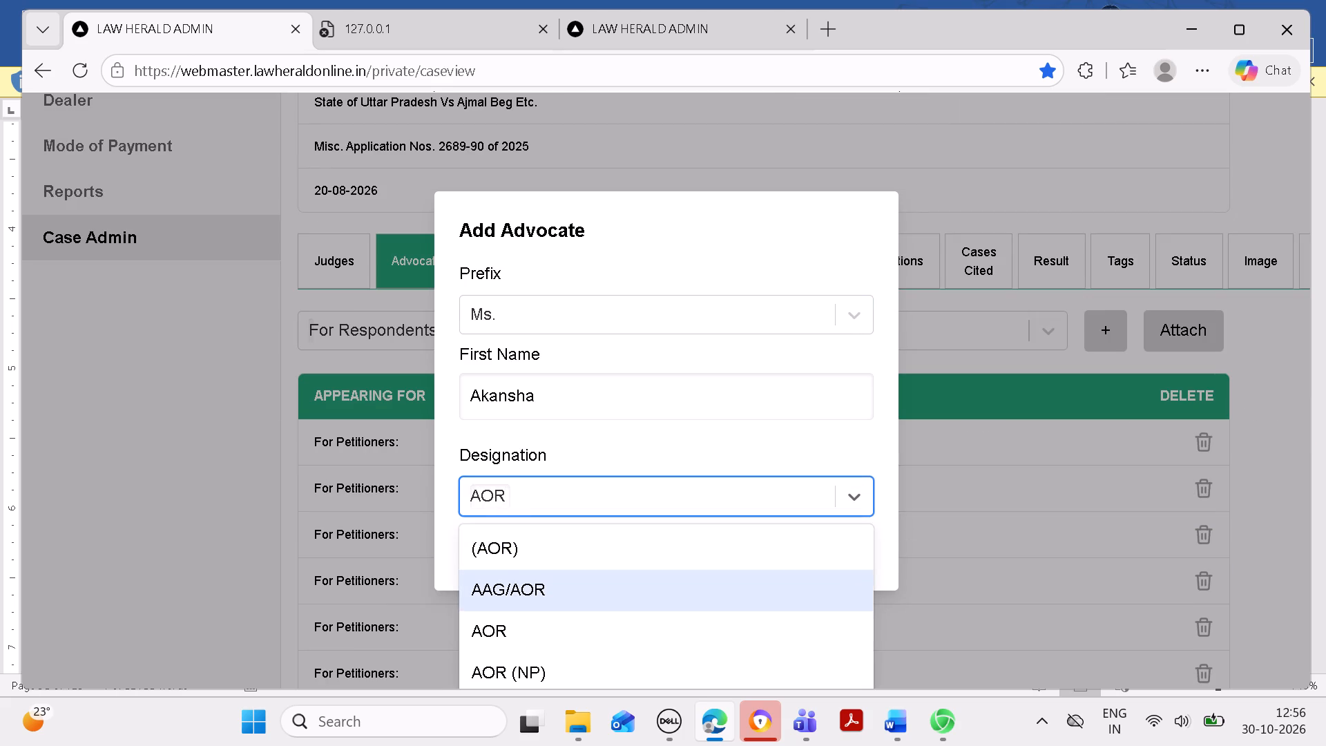
click(618, 615)
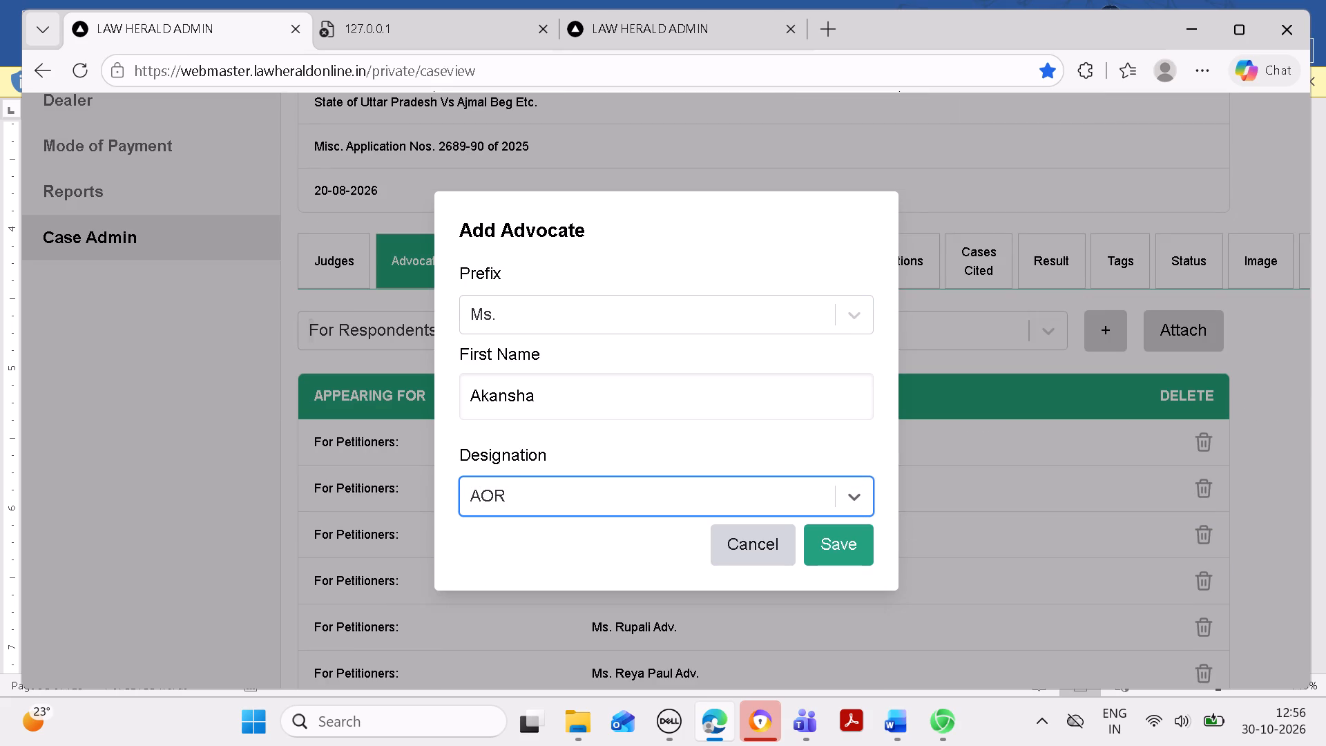
click(843, 545)
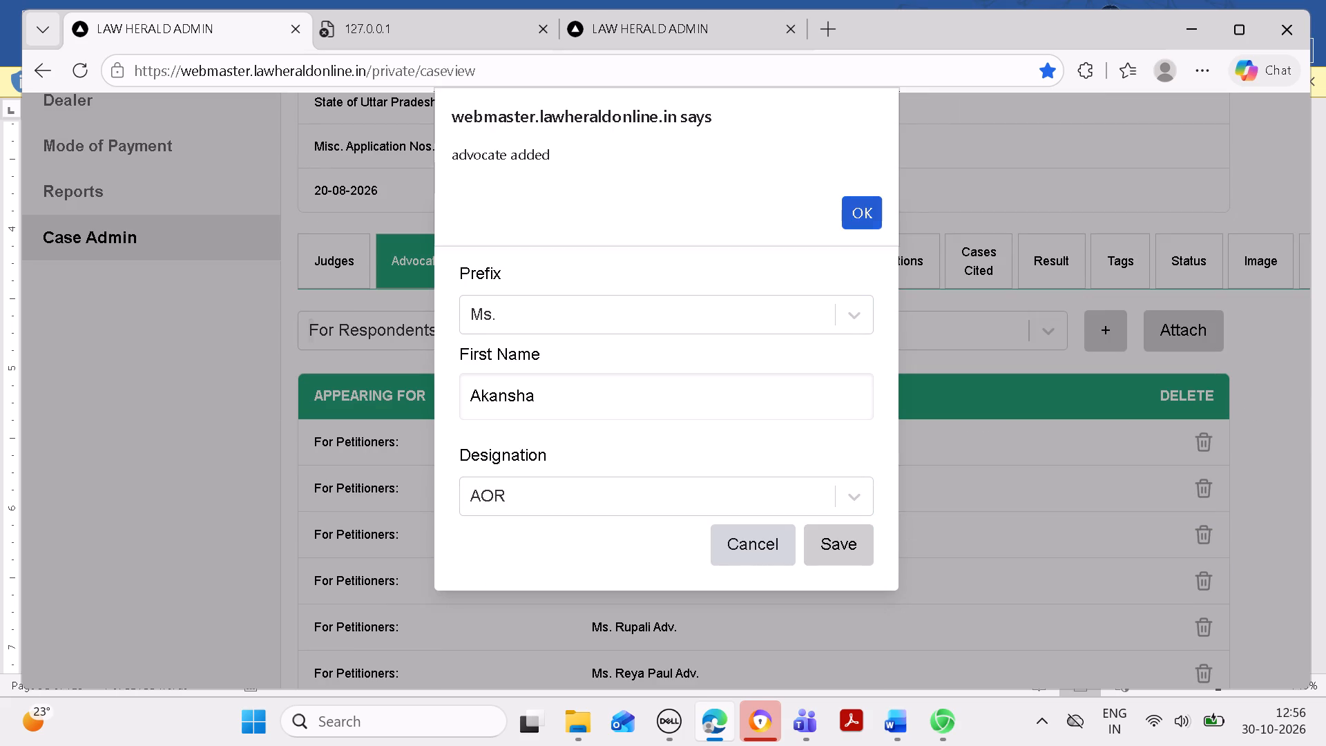
click(857, 213)
click(868, 208)
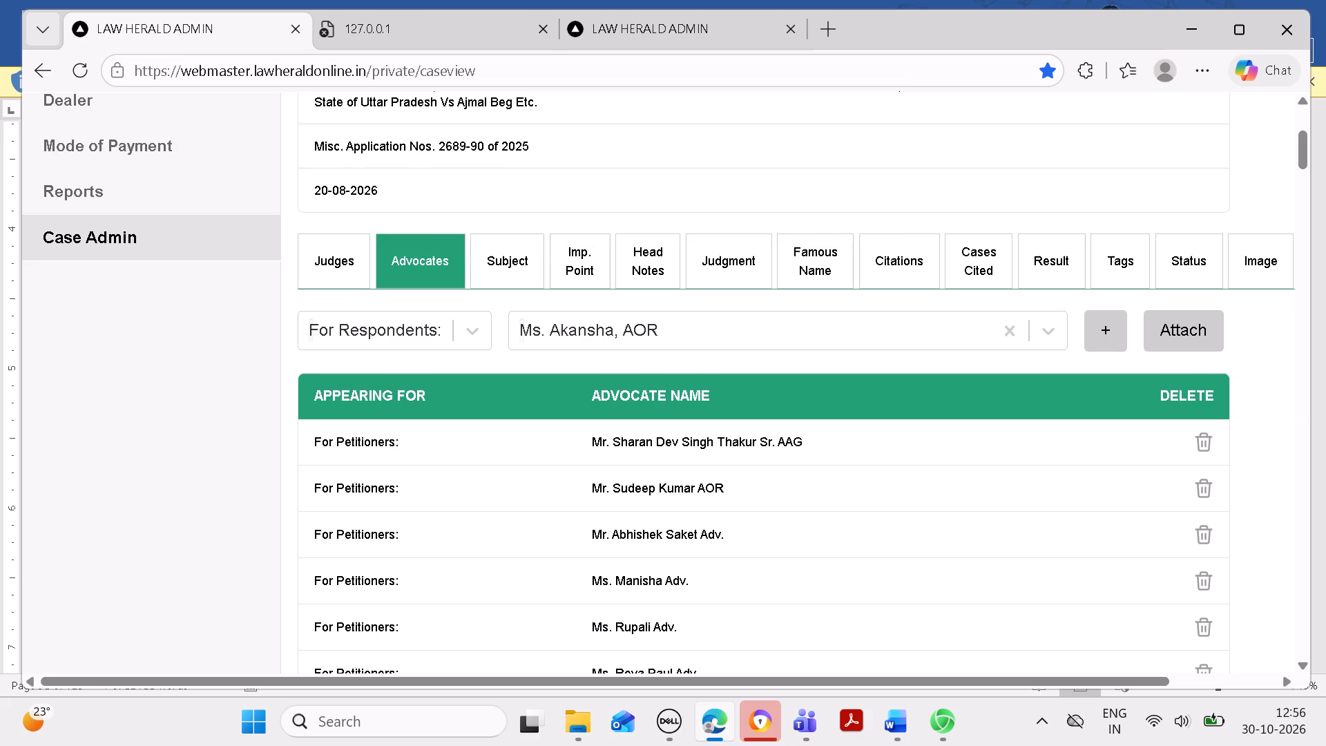
scroll(836, 303, down, 11)
Copy Mr. Sharma's name, next after Ms. Akansha in the Word document, and attach his Adv. entry to the case for the respondents.
click(885, 736)
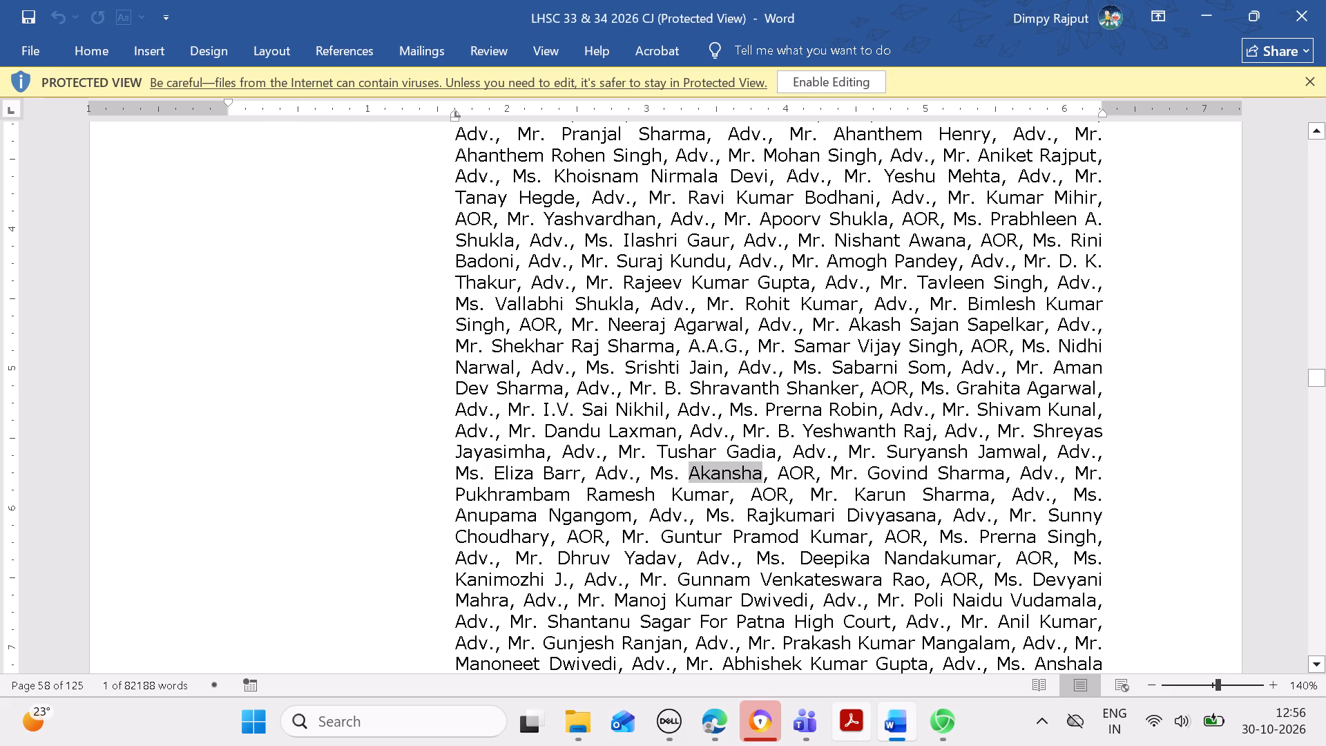
drag(868, 472, 1022, 472)
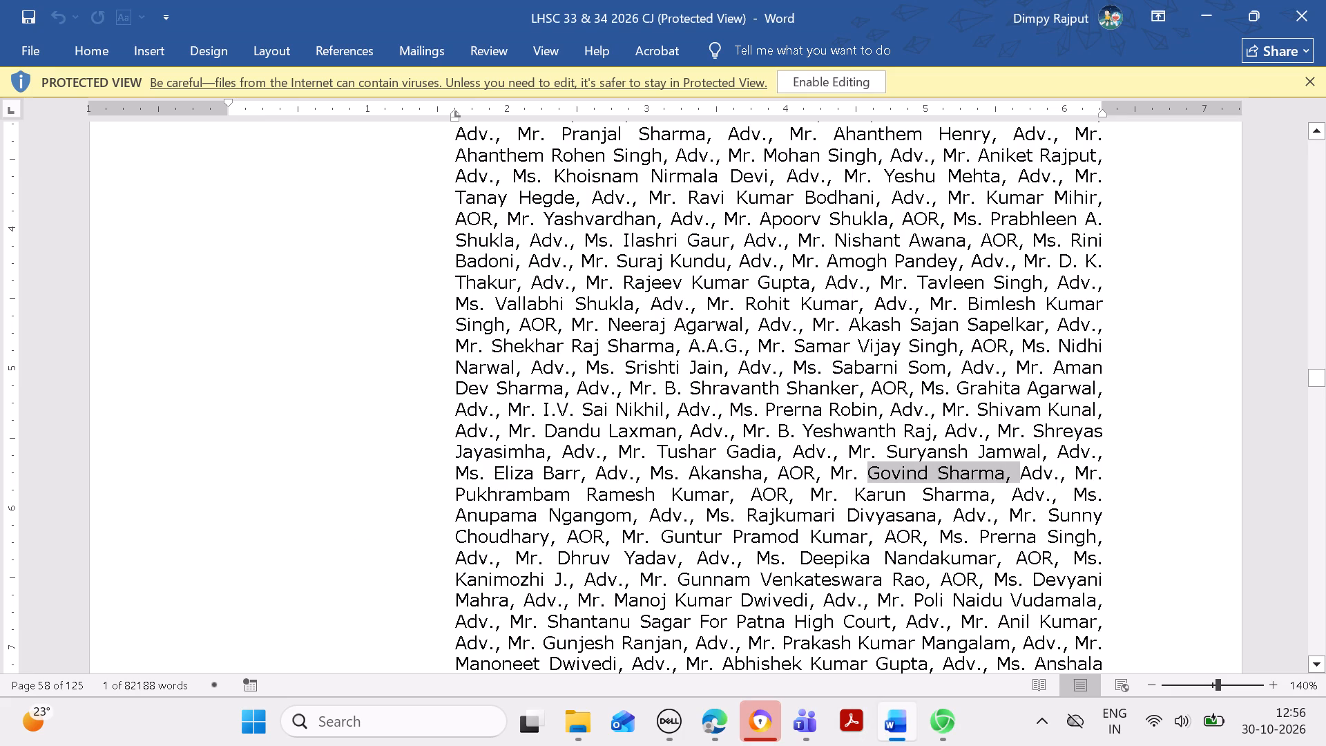
drag(1022, 472, 1006, 470)
key(ctrl+c)
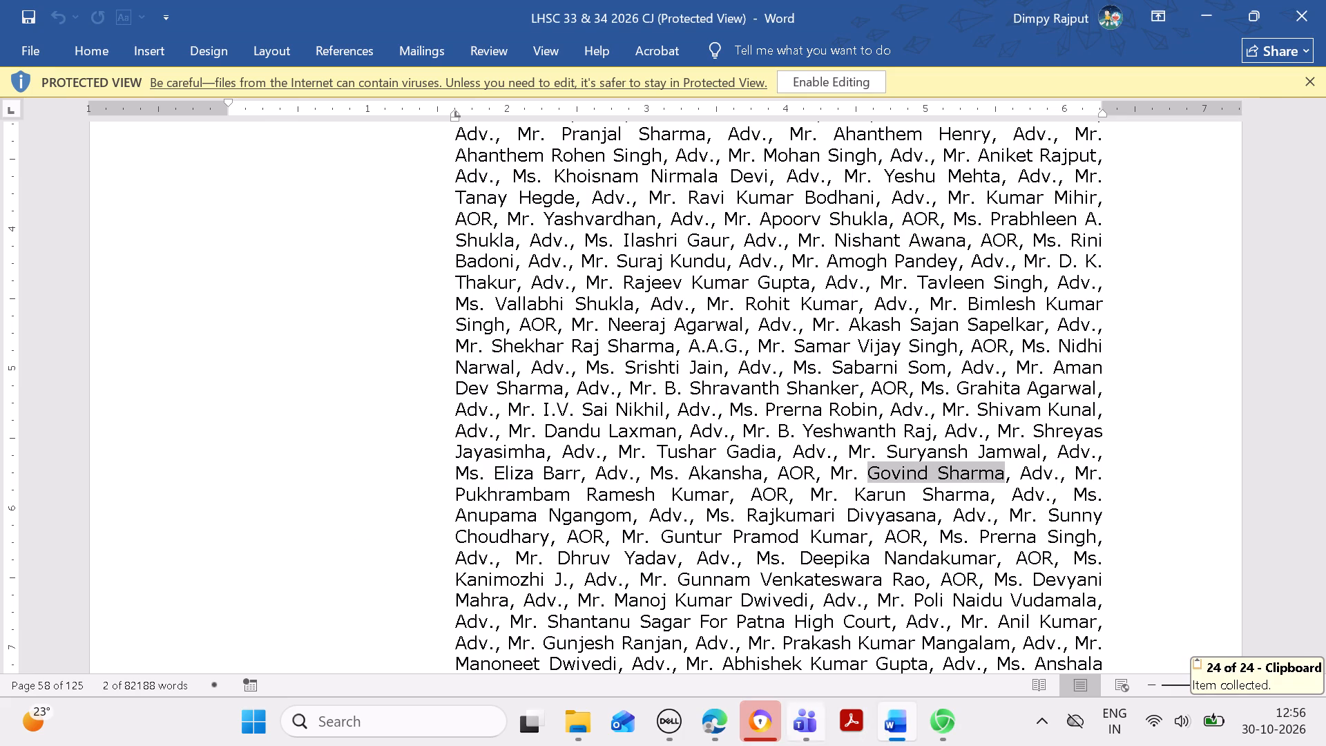
click(721, 707)
scroll(714, 656, up, 4)
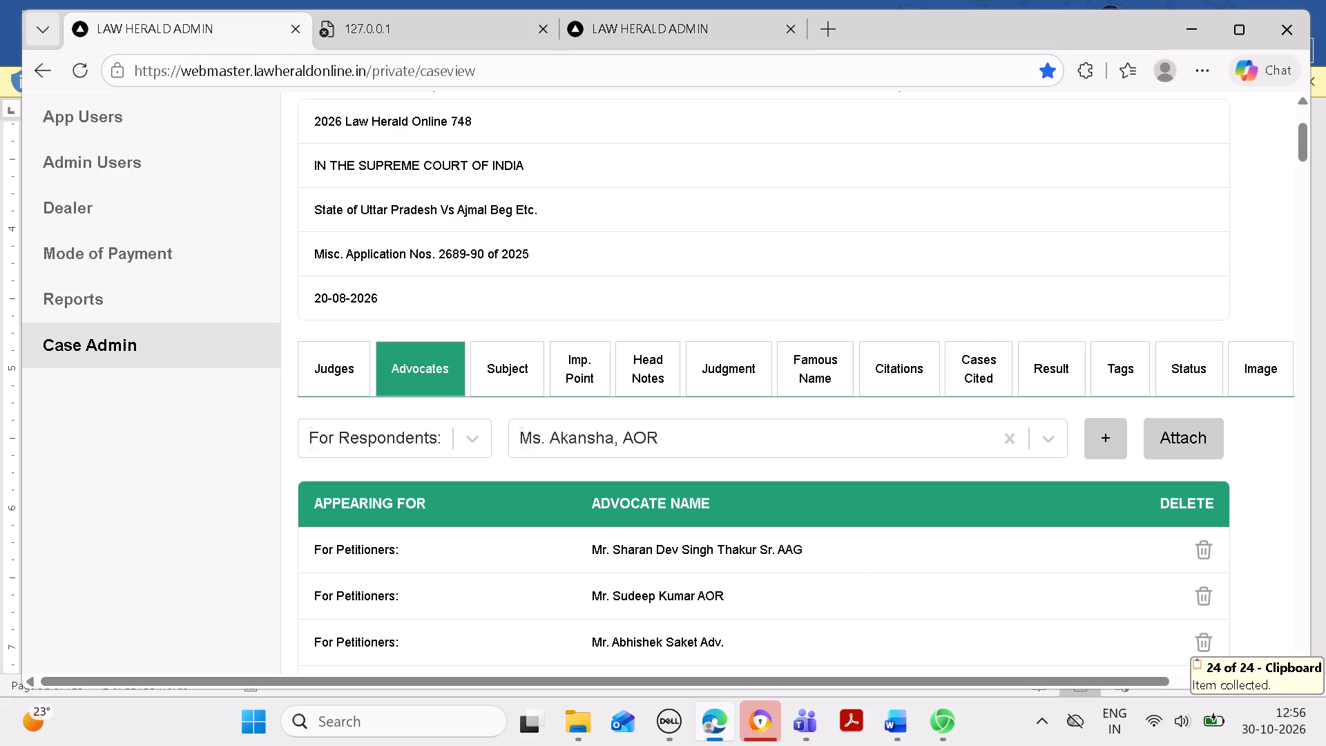
click(1010, 437)
key(ctrl+v)
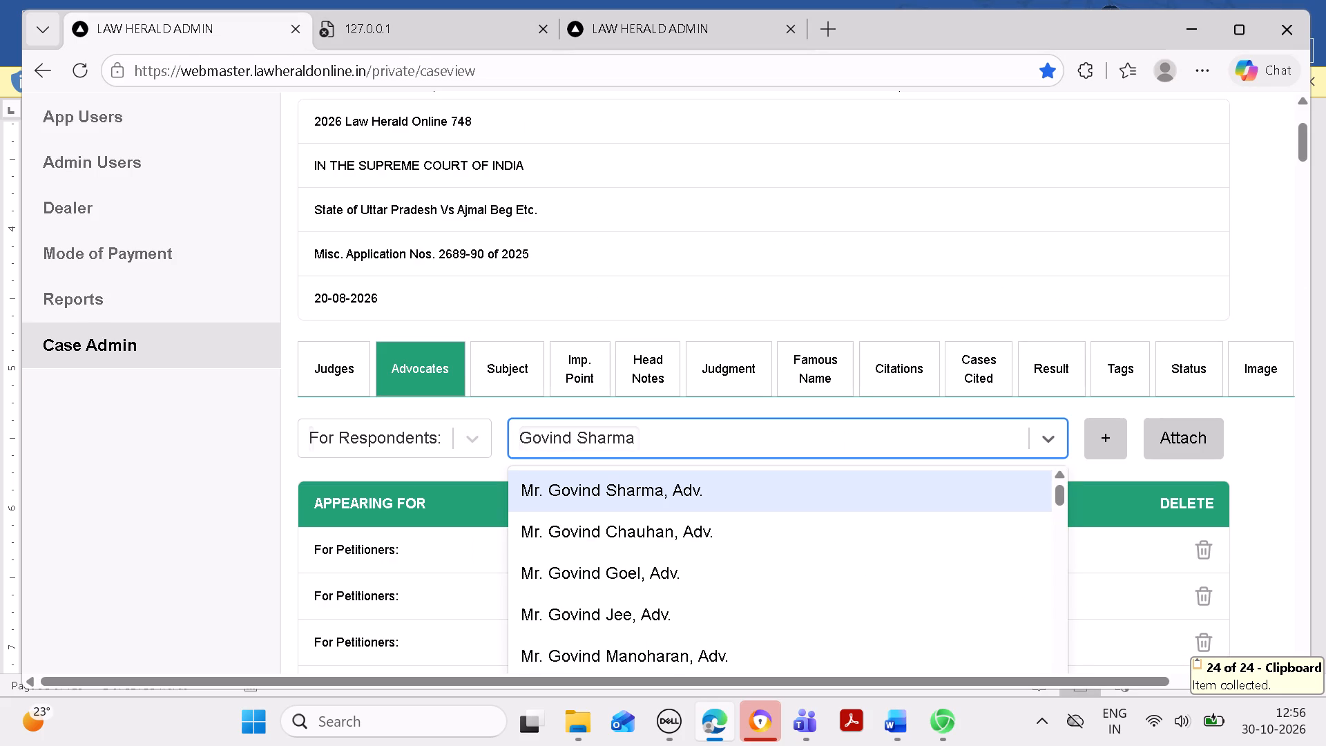
click(829, 479)
click(1178, 442)
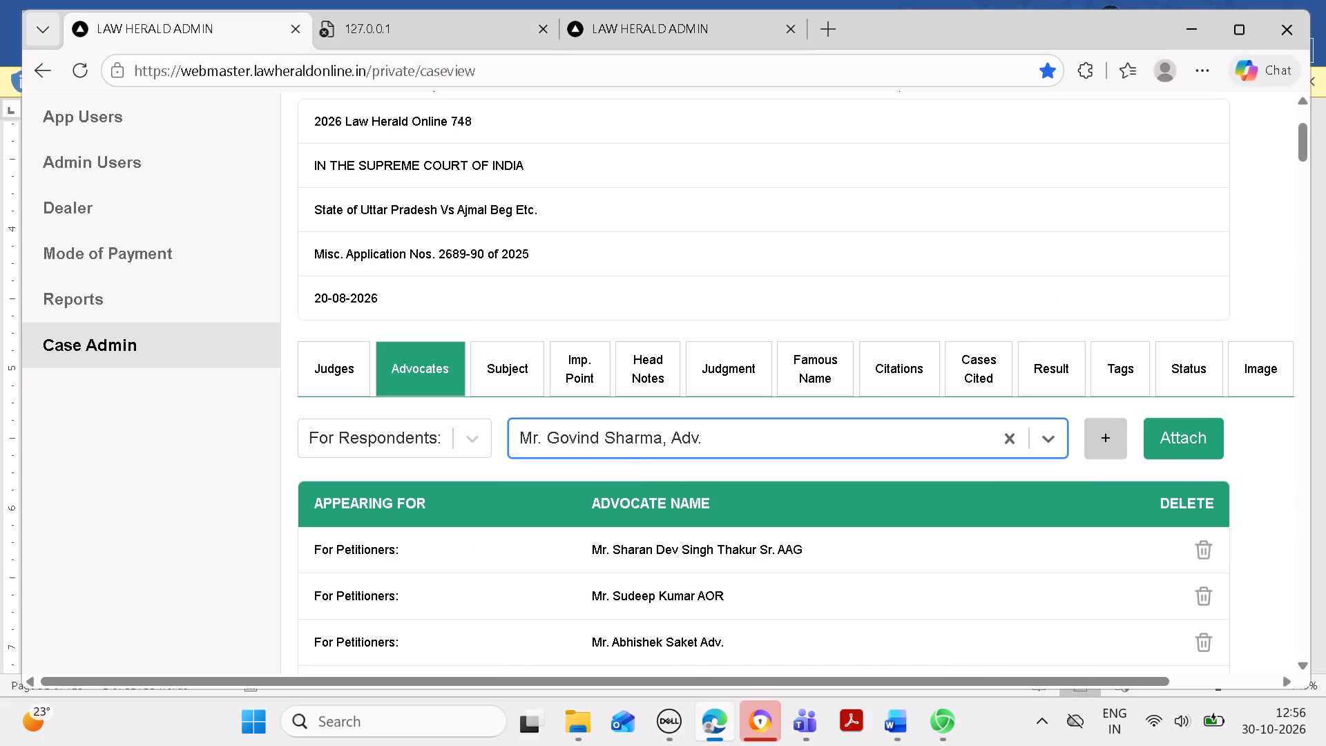
click(861, 209)
scroll(897, 278, down, 5)
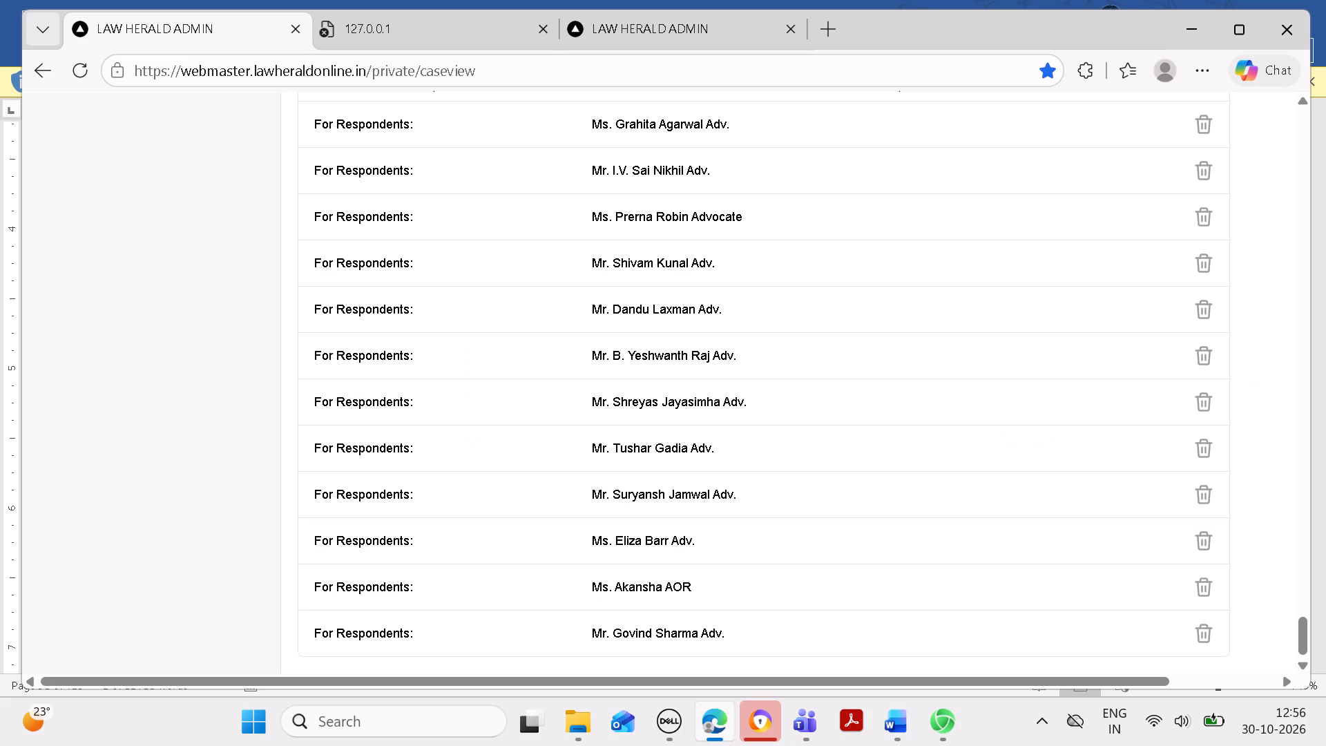
scroll(850, 361, down, 6)
scroll(856, 553, down, 5)
Copy Mr. Kumar's full name, next after Mr. Sharma in the Word document, and attach his AOR entry to the case for the respondents.
click(897, 719)
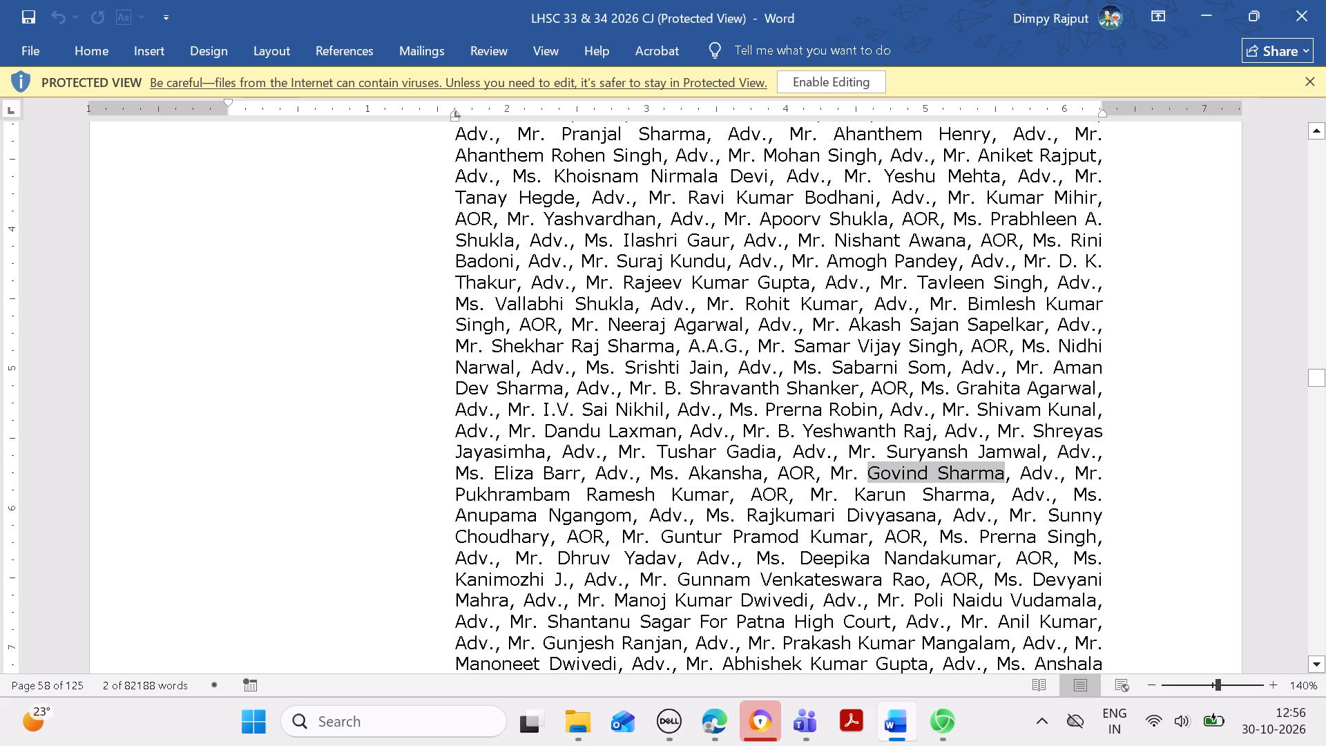
drag(457, 494, 687, 497)
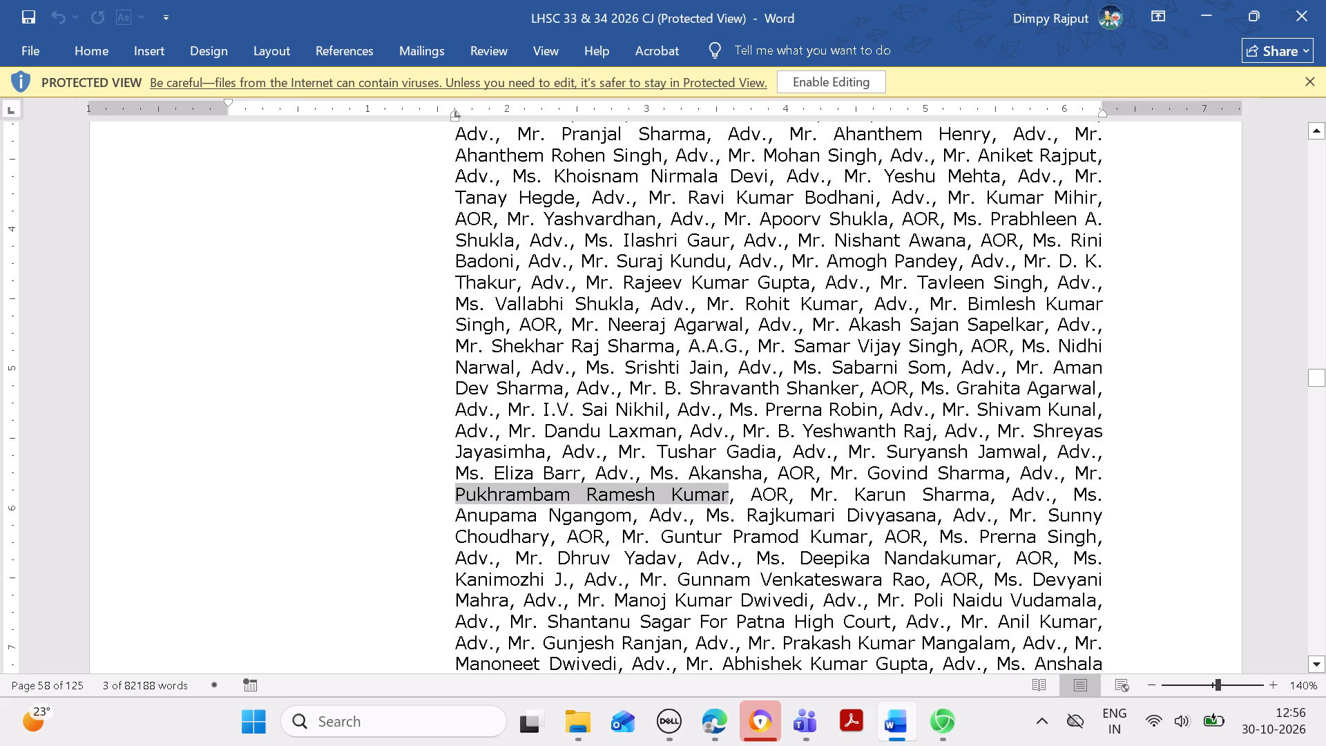
key(ctrl+c)
click(711, 726)
scroll(680, 585, up, 3)
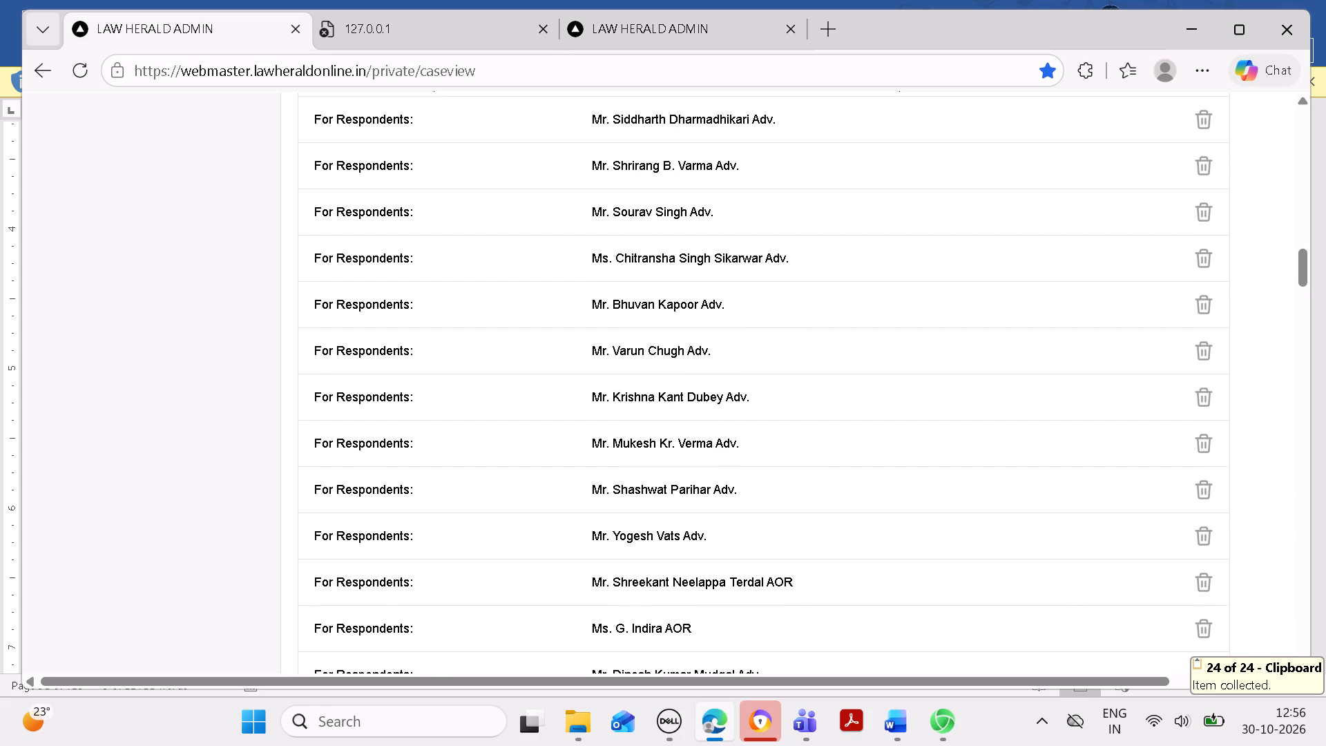
scroll(826, 498, up, 3)
click(1016, 620)
key(ctrl+v)
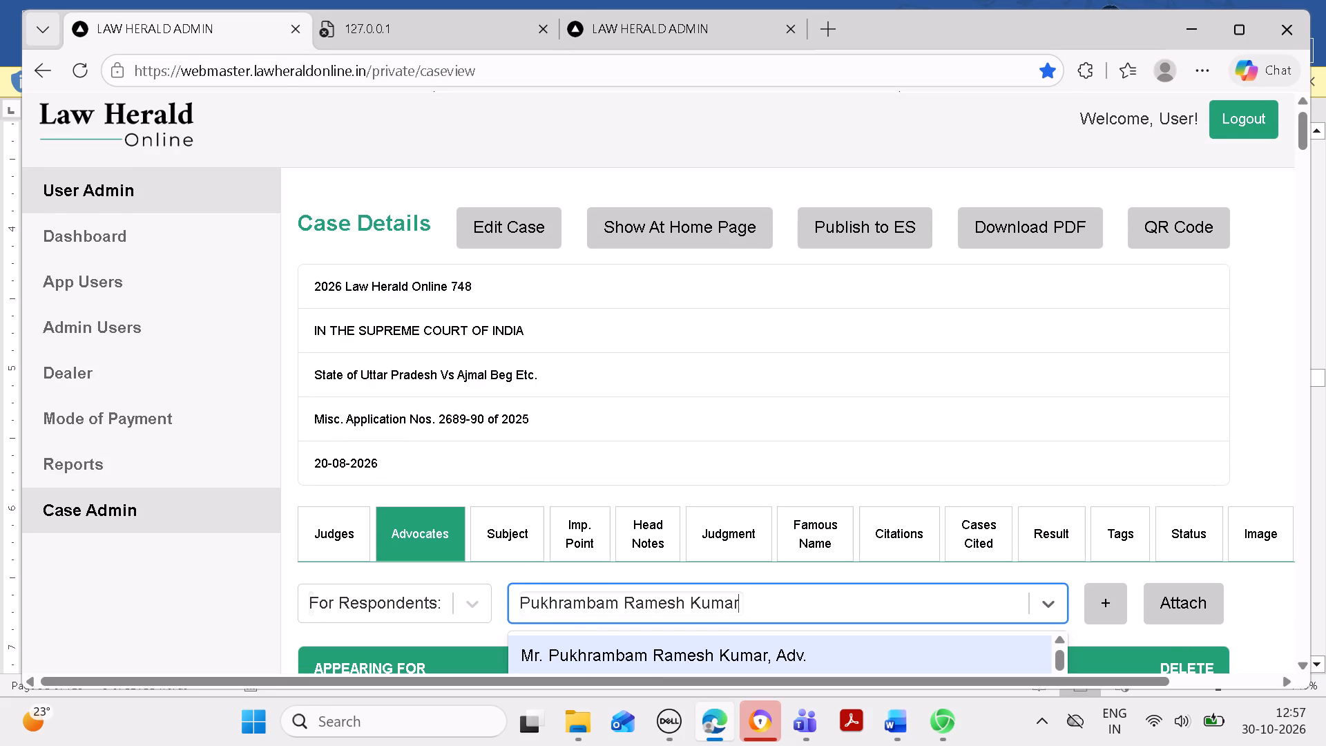
drag(1300, 140, 1314, 153)
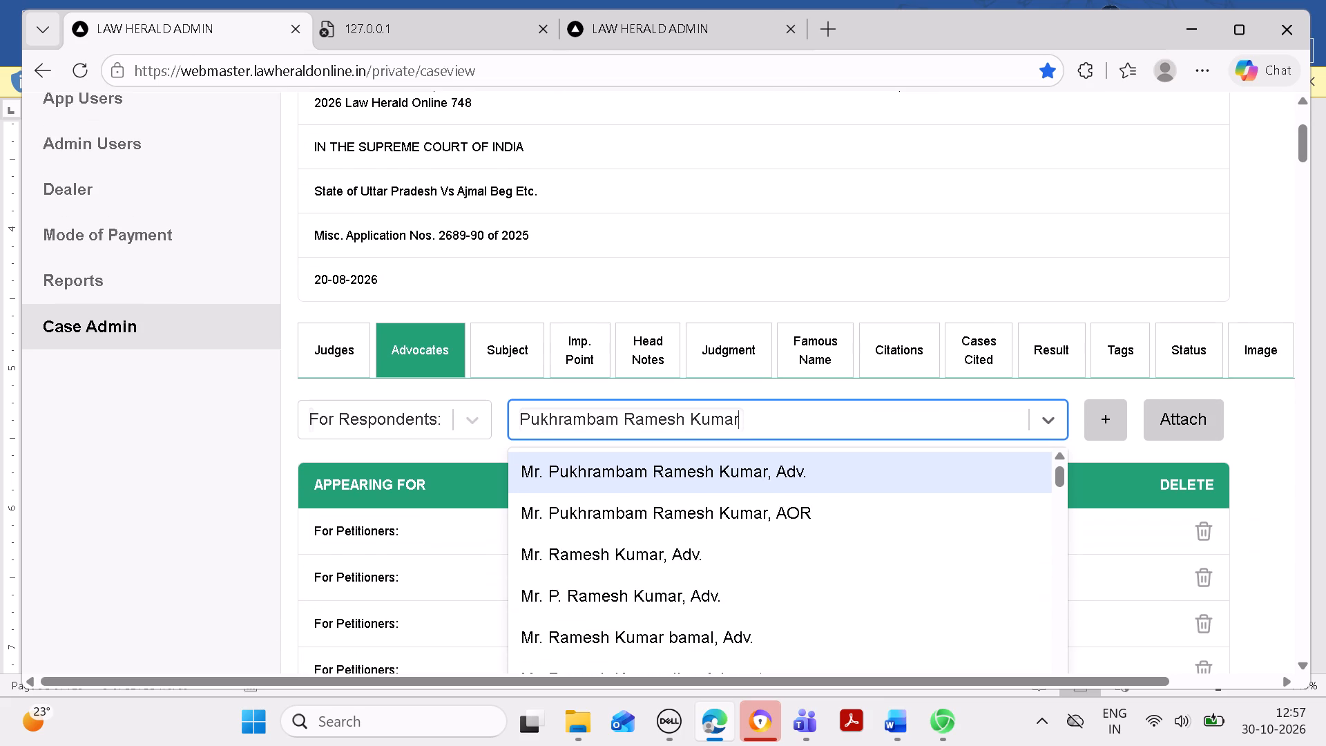
click(854, 508)
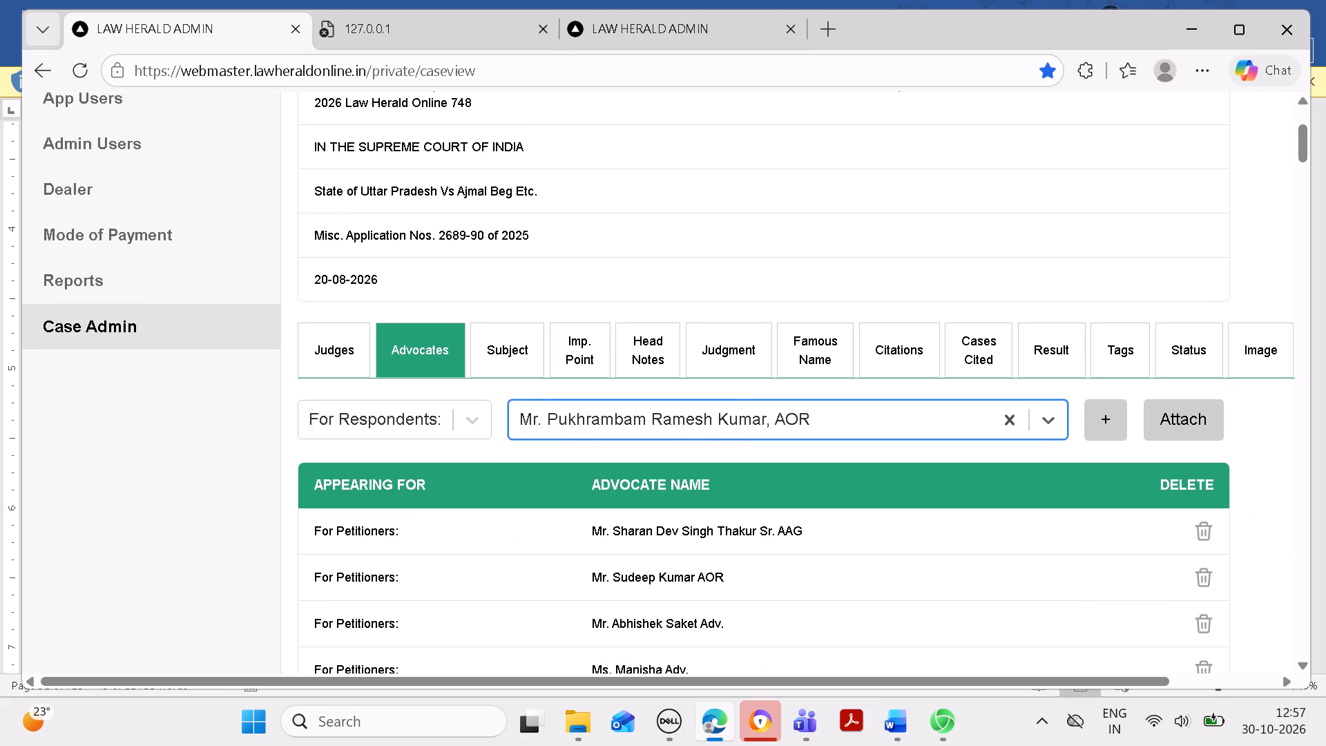
click(1182, 423)
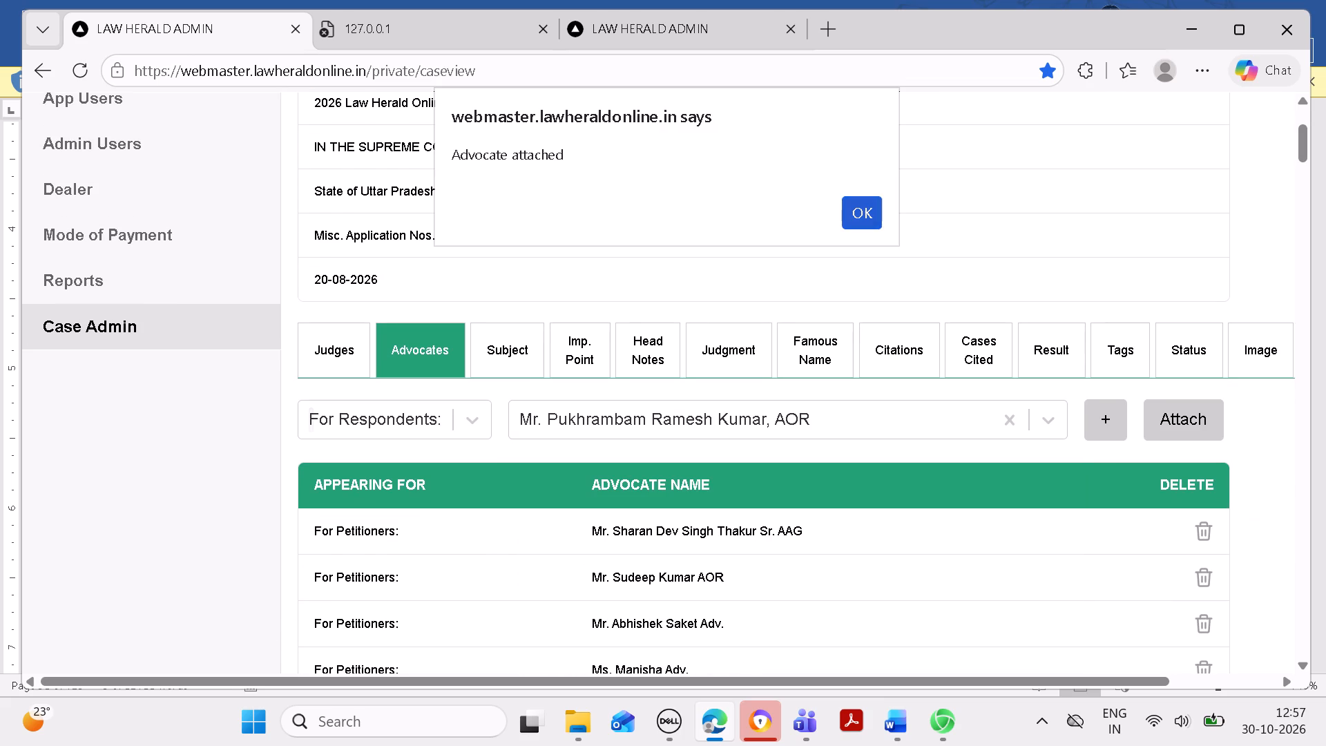
click(863, 217)
scroll(871, 241, down, 11)
Copy the name of the Mr. Sharma listed right after Mr. Kumar, AOR, in the Word document, and attach his Adv. entry for the respondents.
click(898, 727)
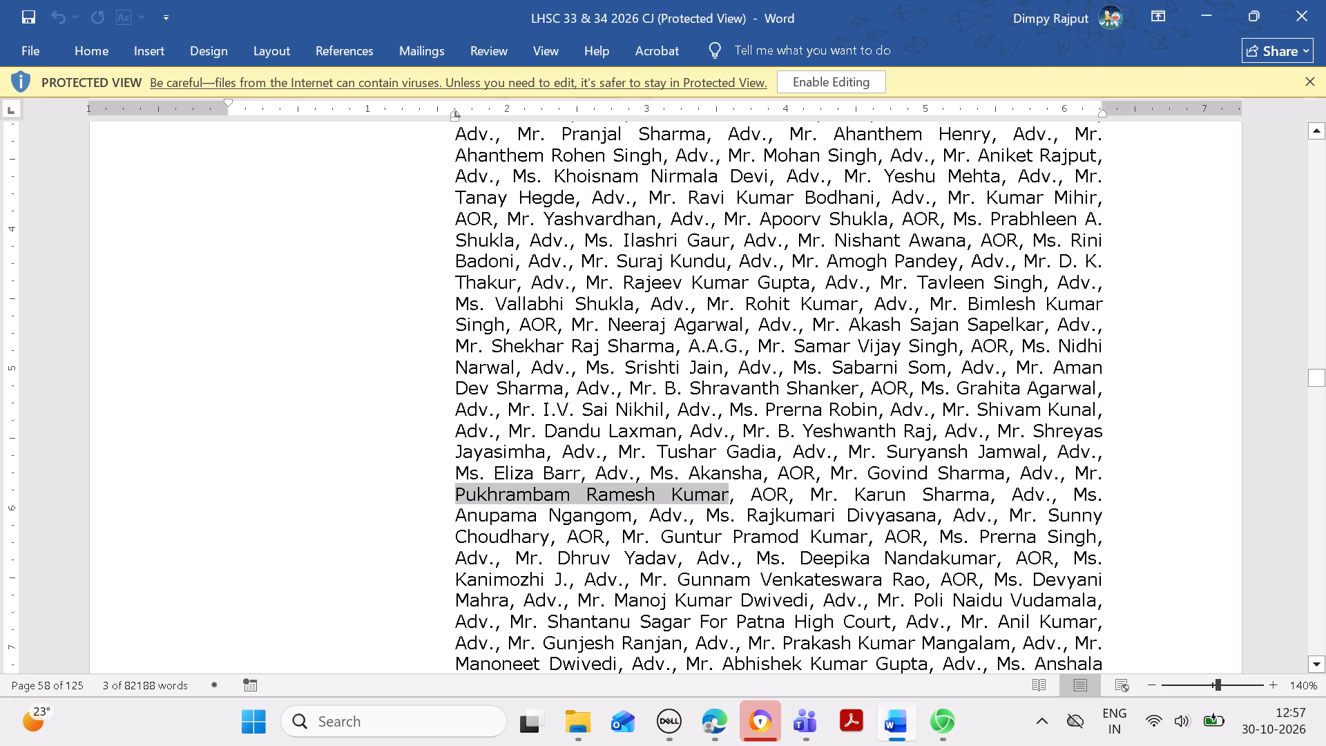
drag(858, 488, 942, 486)
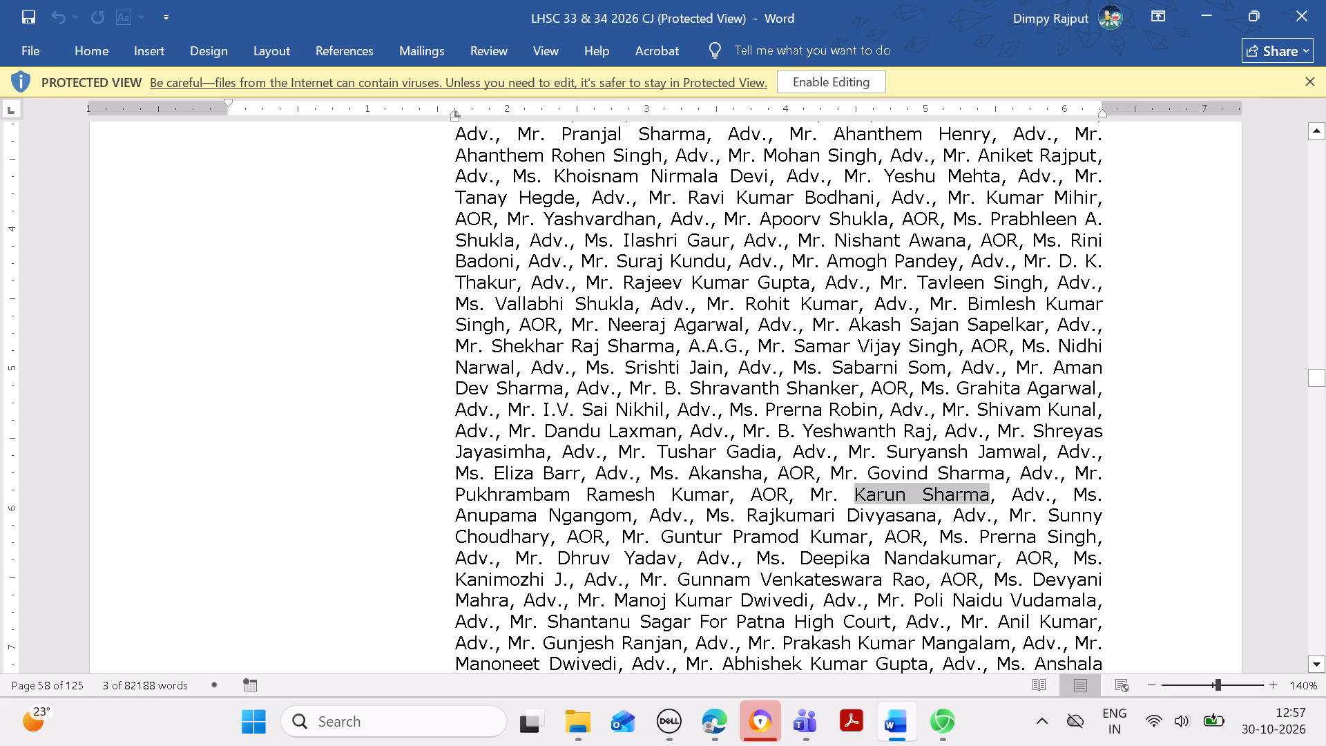
drag(942, 486, 963, 487)
key(ctrl+c)
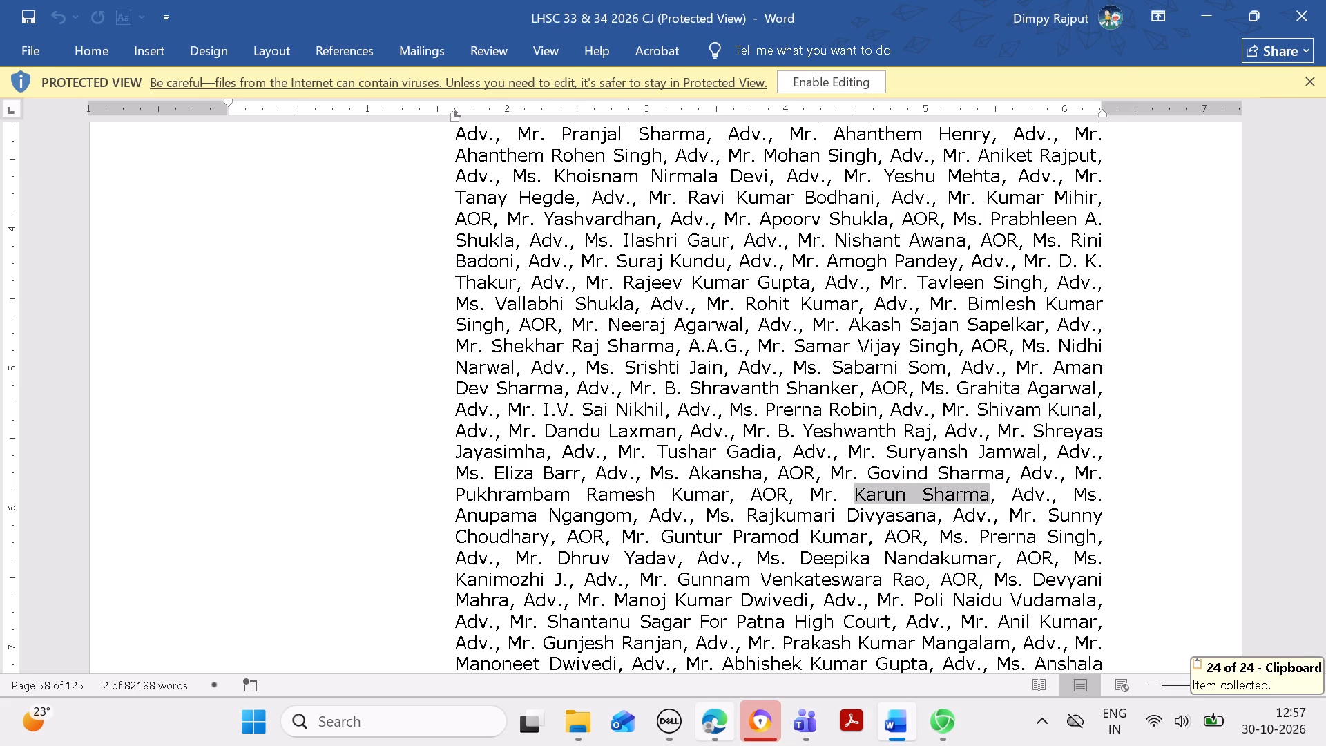
click(729, 714)
scroll(776, 629, up, 3)
scroll(921, 597, up, 4)
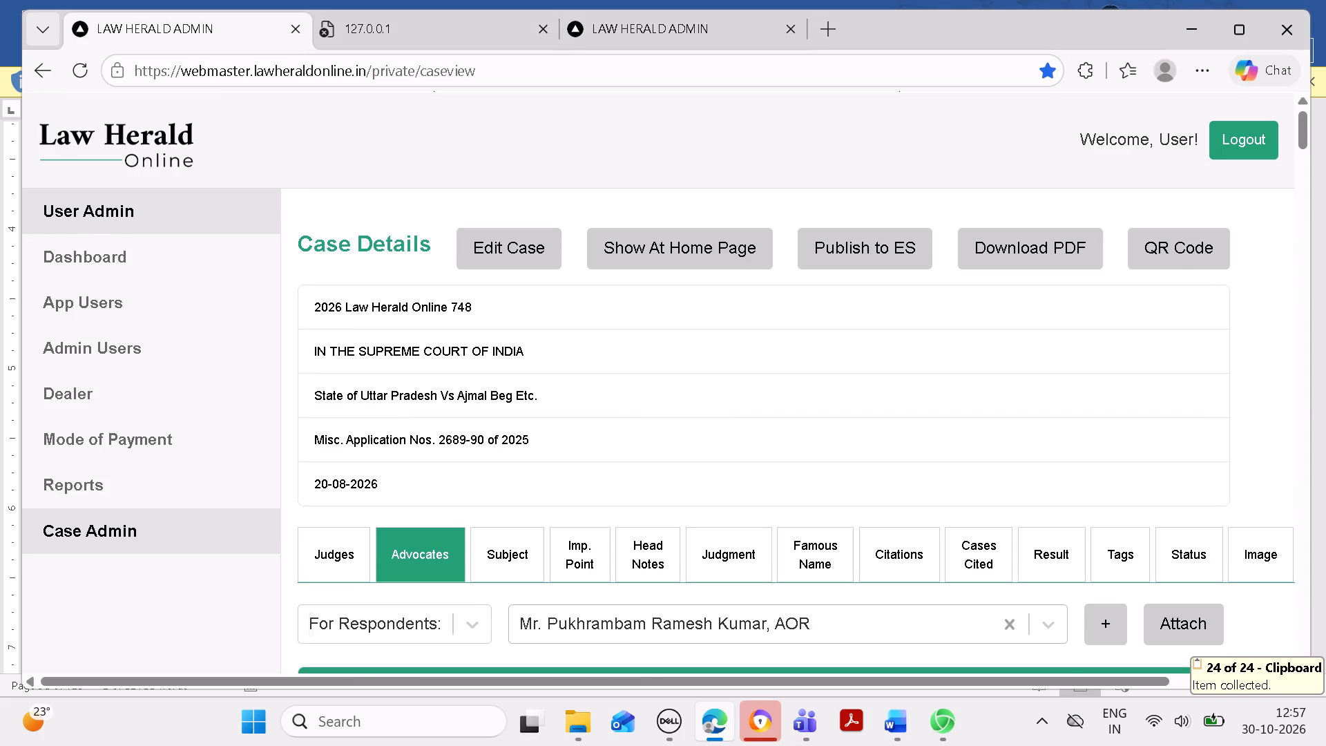
click(1009, 620)
key(ctrl+v)
click(867, 643)
click(1177, 594)
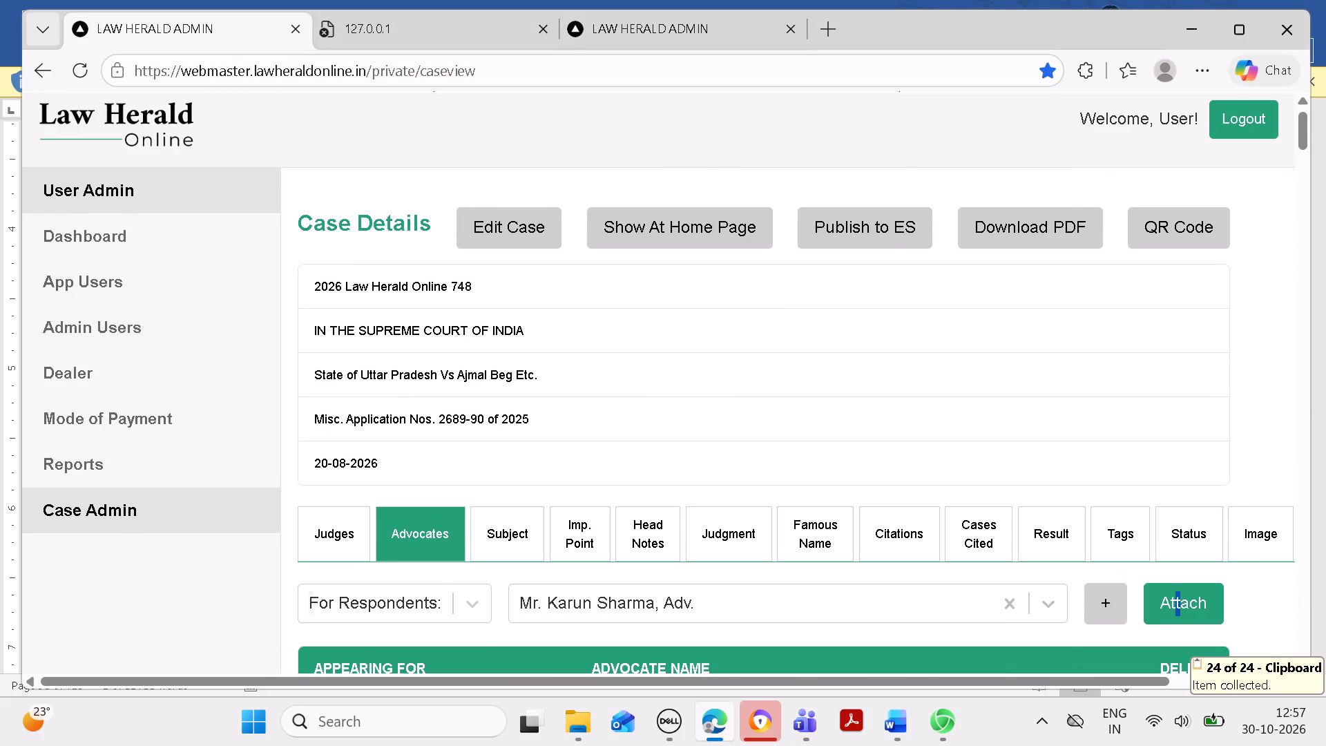
click(868, 211)
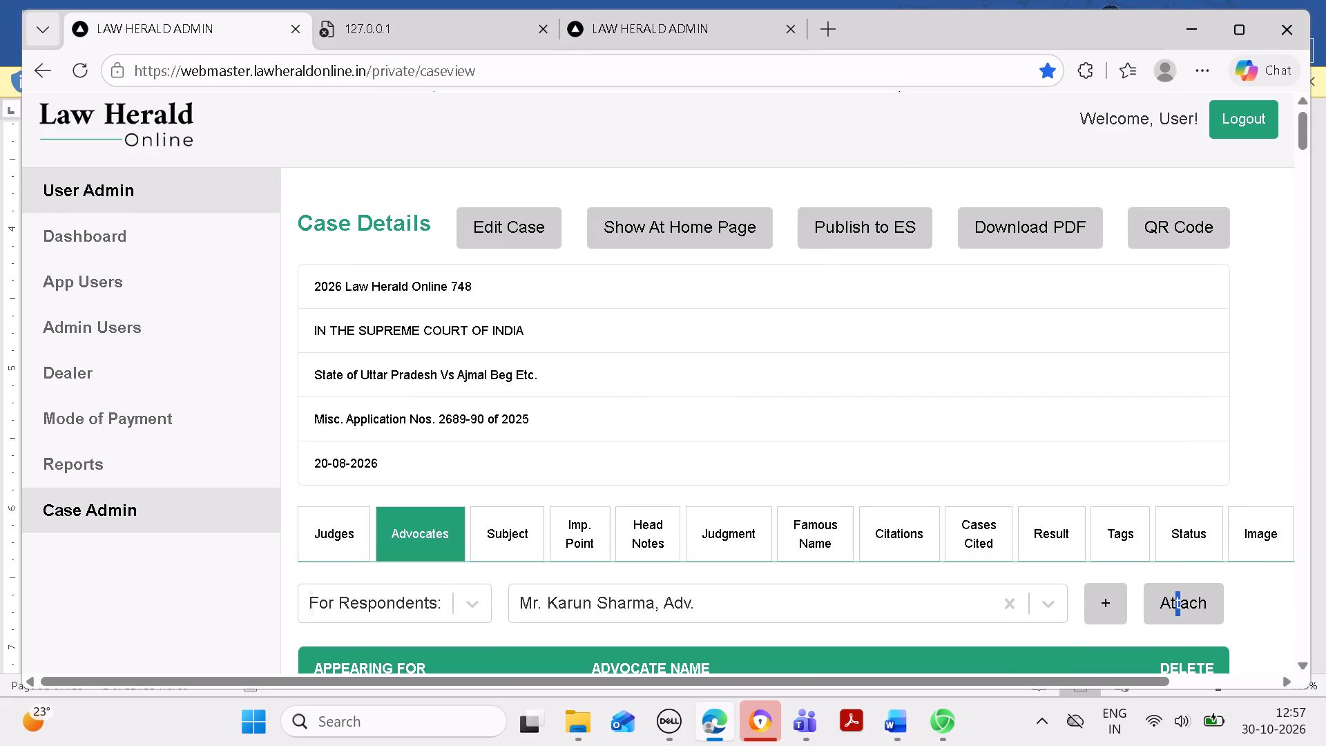
scroll(872, 513, down, 11)
Copy Ms. Ngangom's name, next after the second Mr. Sharma in the Word document, and attach her Adv. entry to the case for the respondents.
click(903, 718)
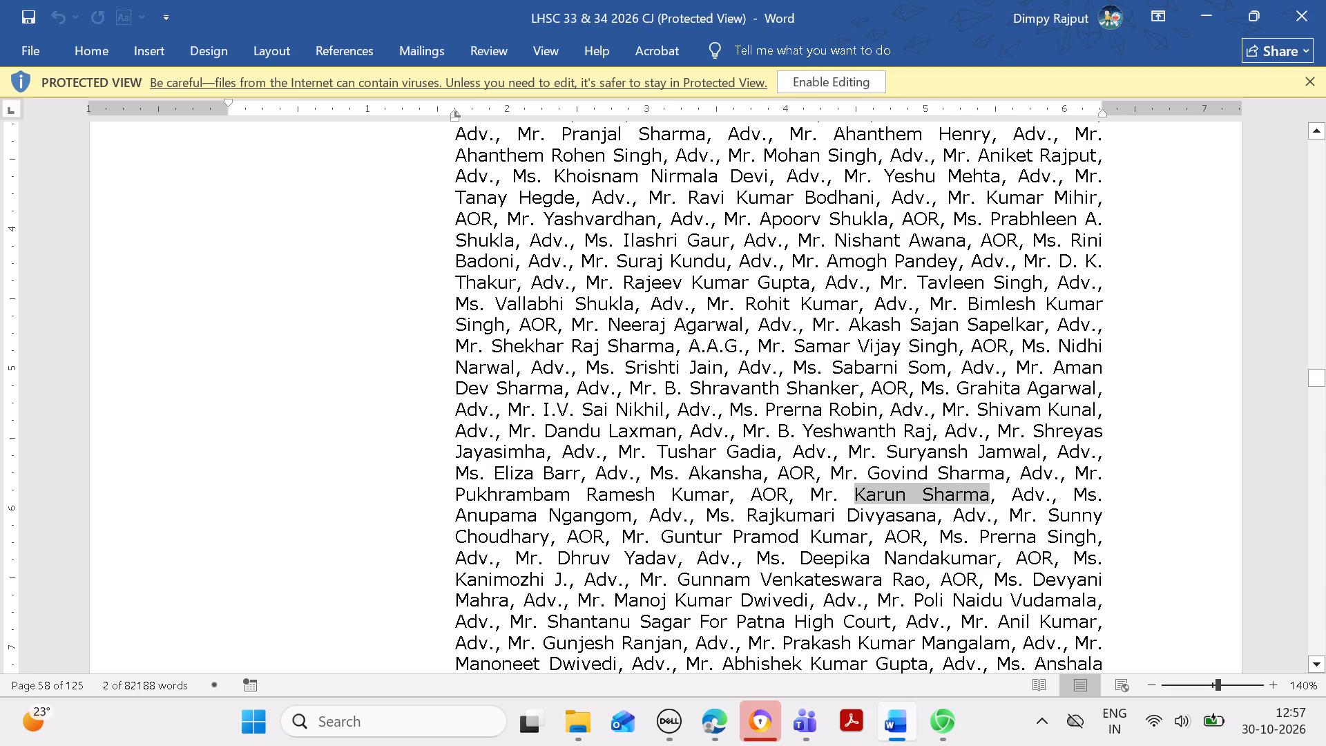
drag(448, 513, 488, 513)
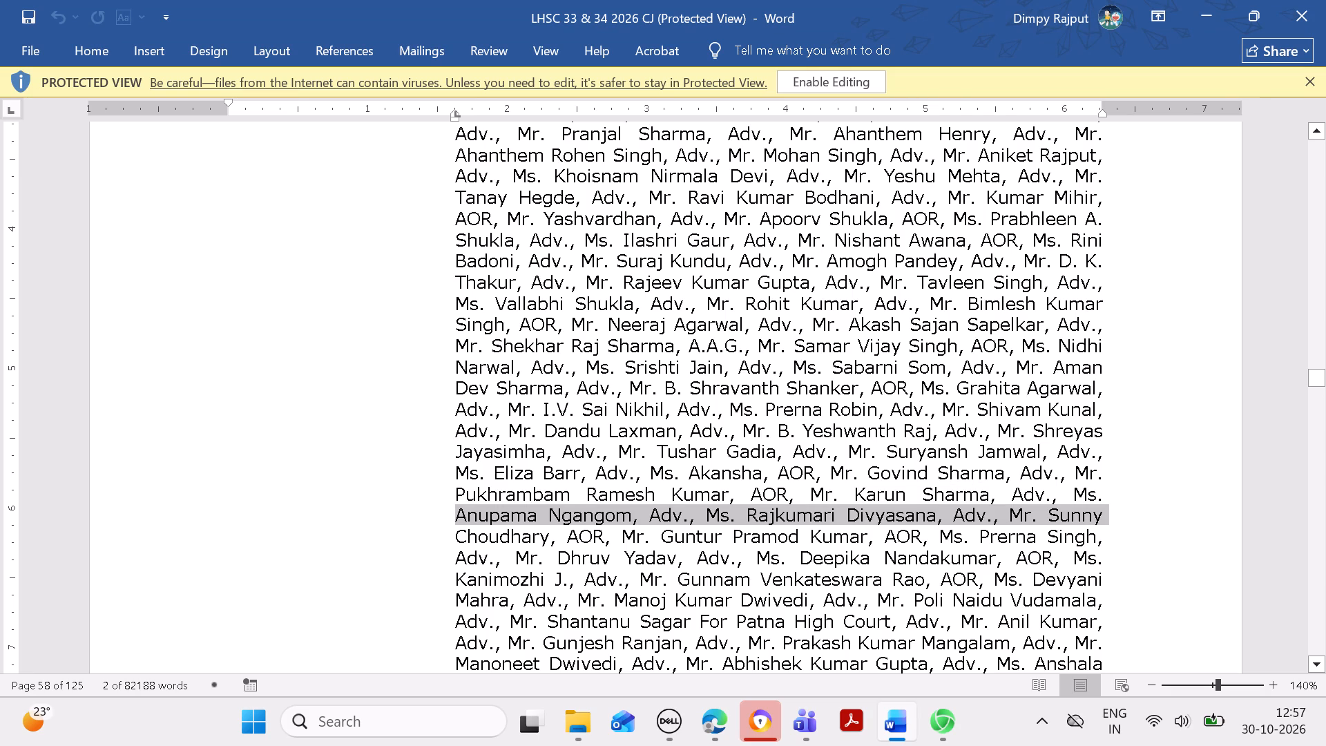
drag(488, 513, 501, 513)
click(507, 516)
click(591, 474)
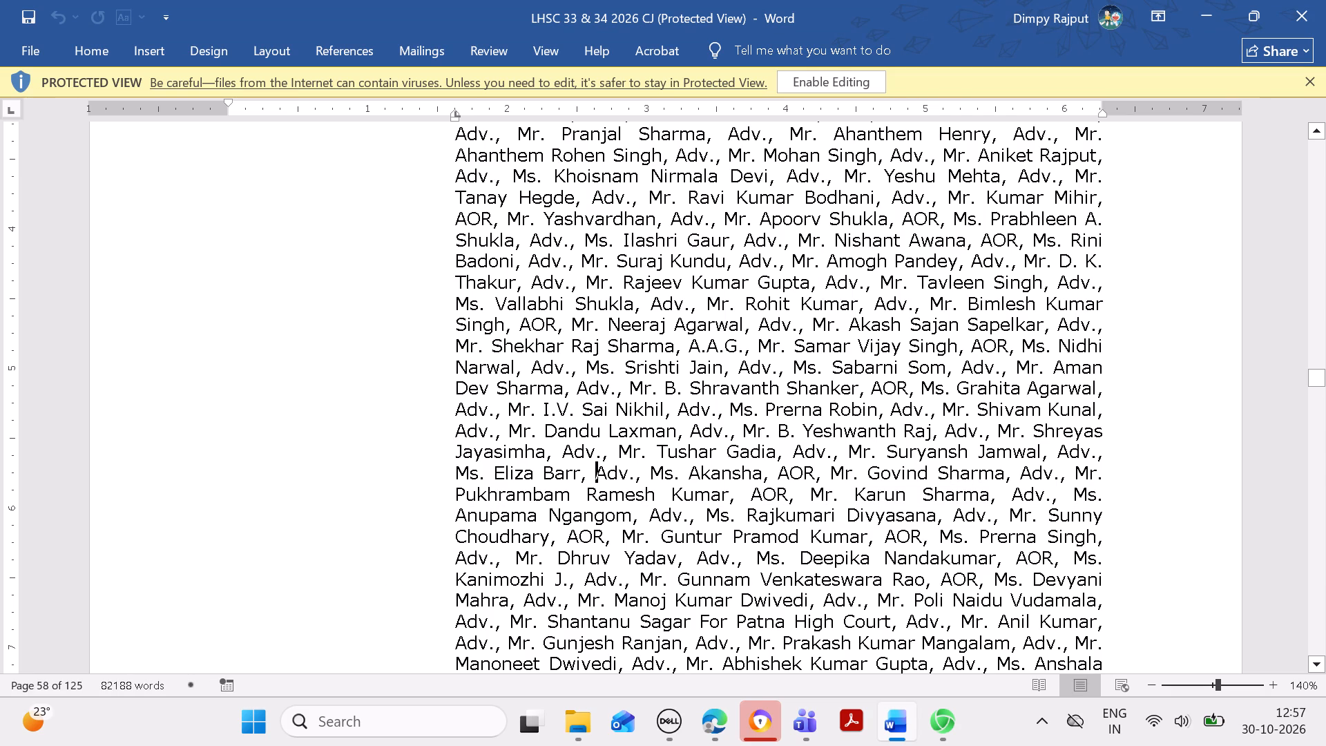
drag(450, 513, 547, 513)
click(557, 516)
drag(456, 514, 596, 520)
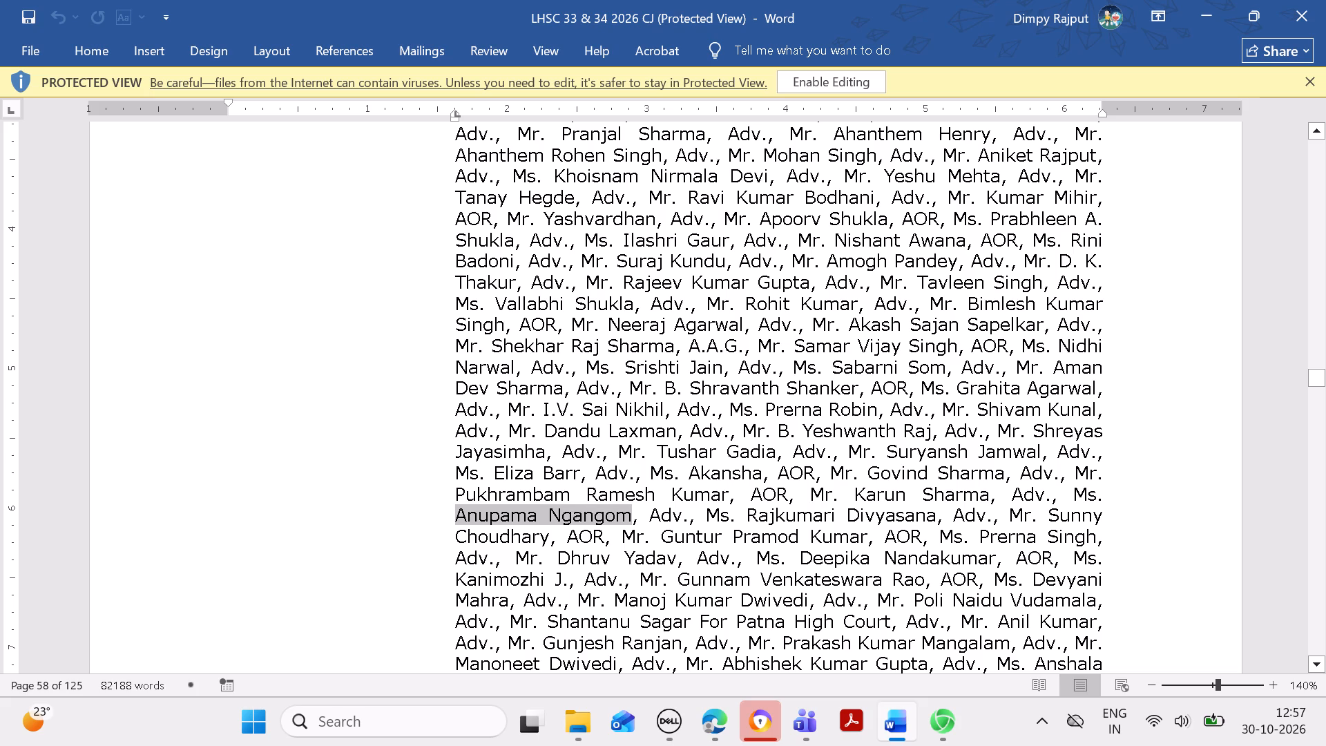
drag(596, 520, 598, 520)
key(ctrl+c)
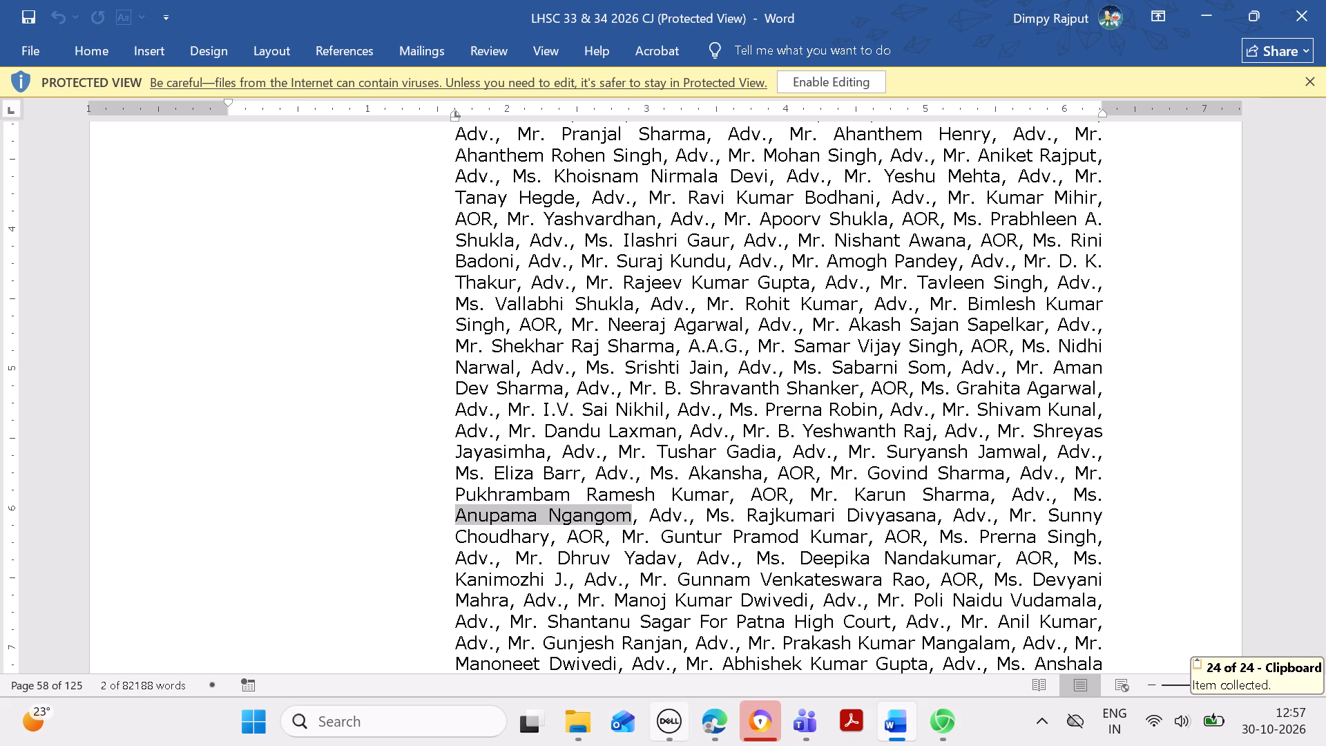
click(710, 727)
scroll(694, 613, up, 4)
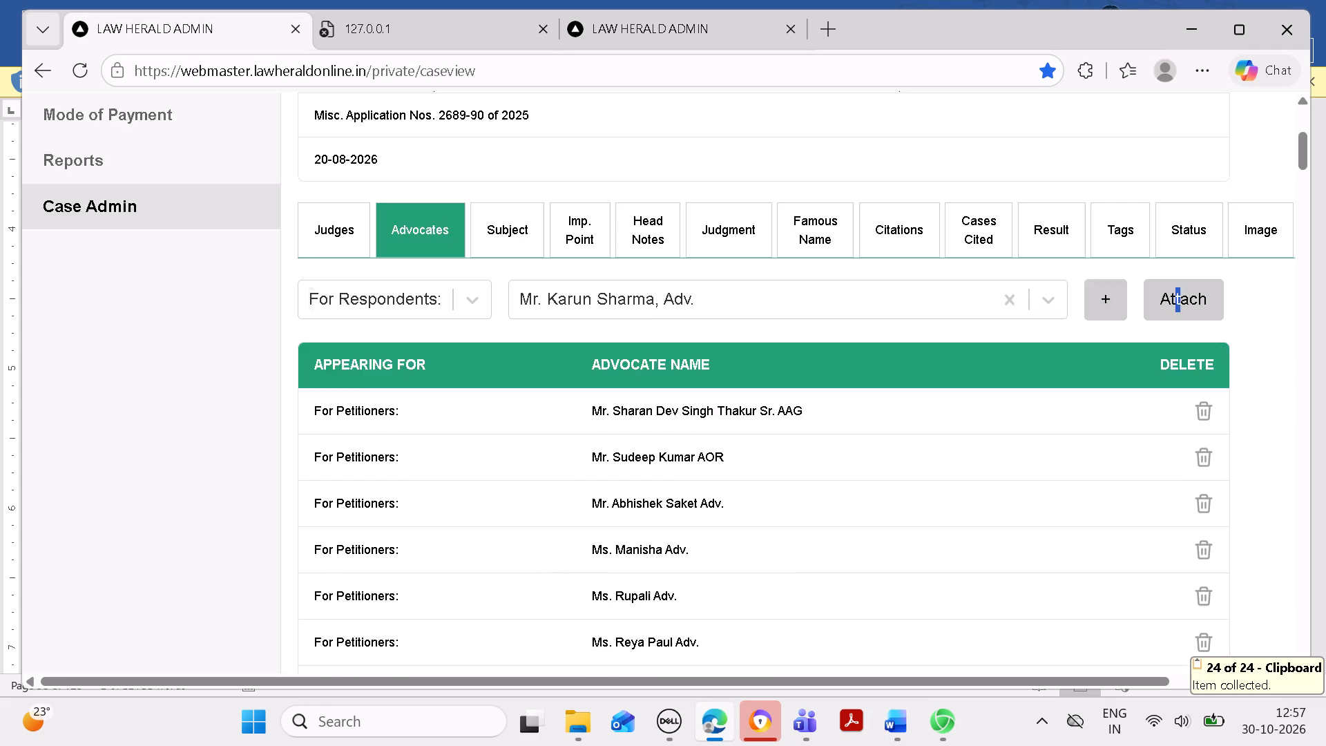
click(1010, 293)
key(ctrl+v)
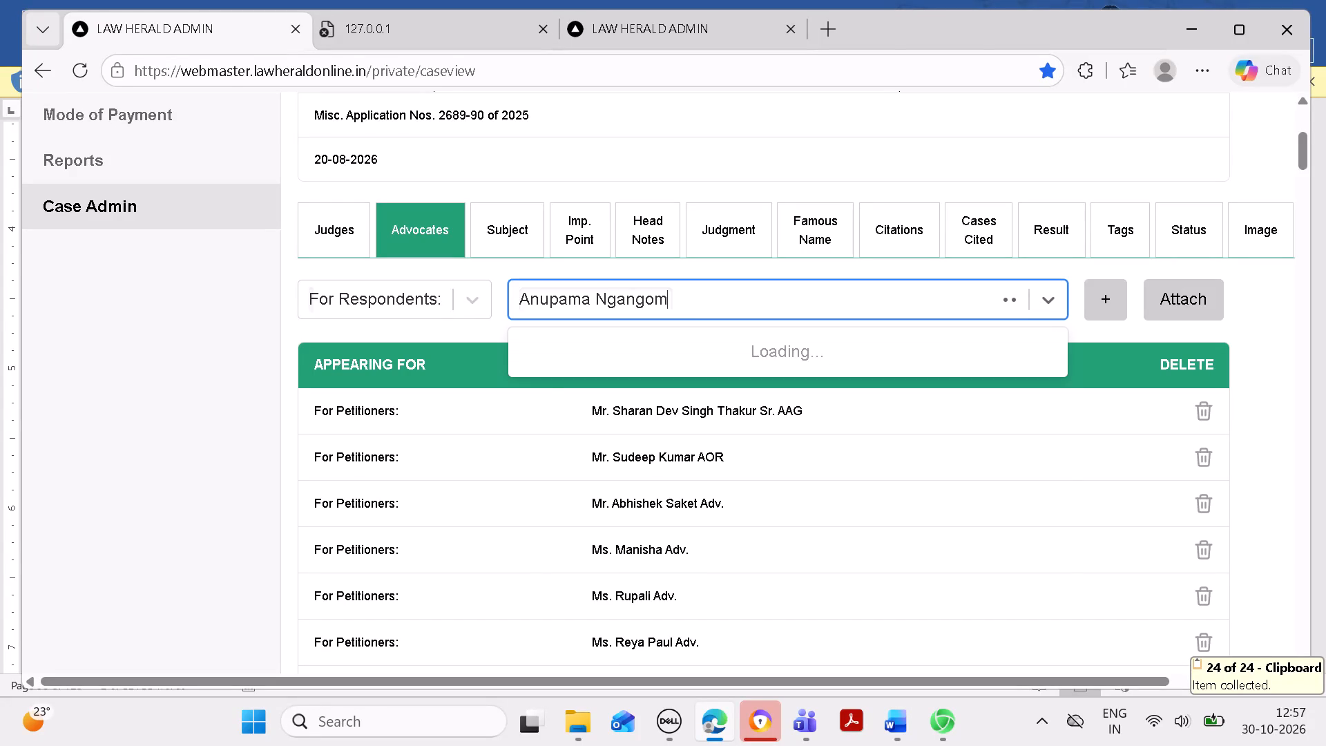
click(898, 343)
click(1176, 298)
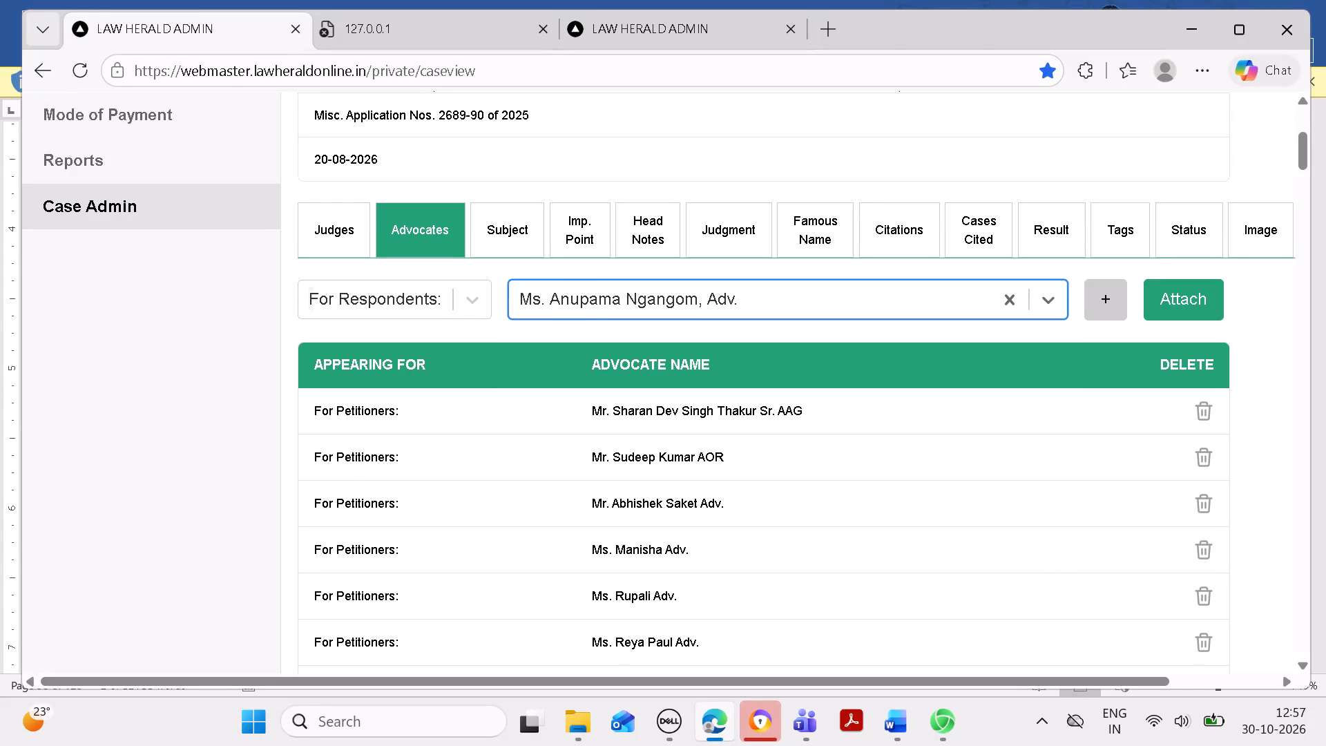
click(869, 199)
scroll(882, 342, down, 6)
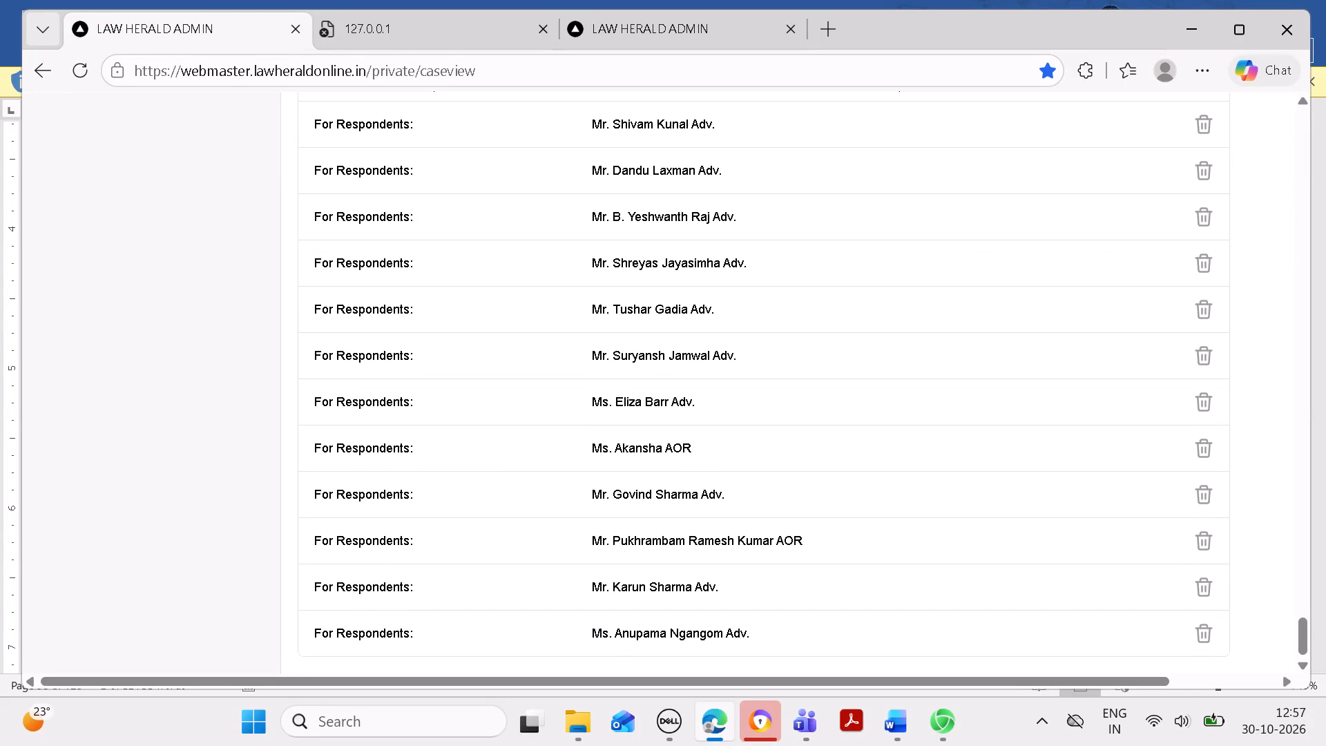
click(905, 714)
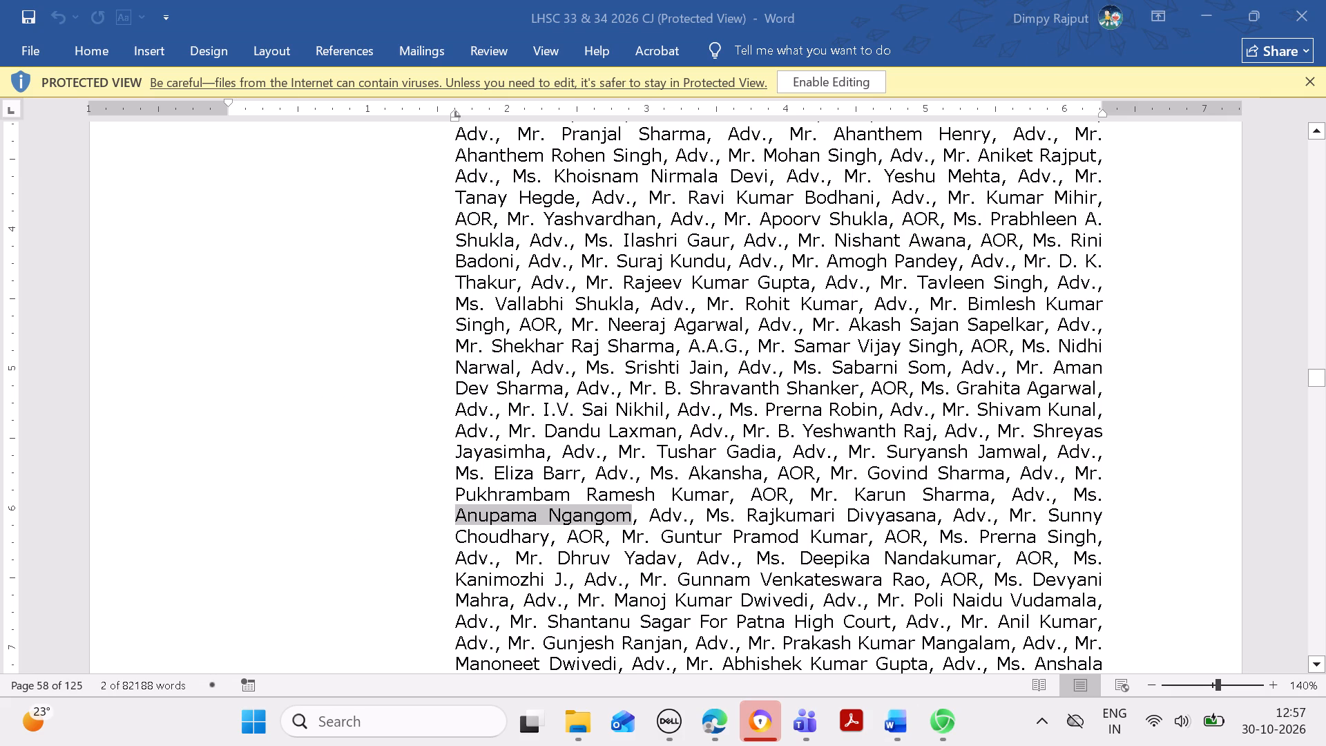
drag(747, 510, 885, 513)
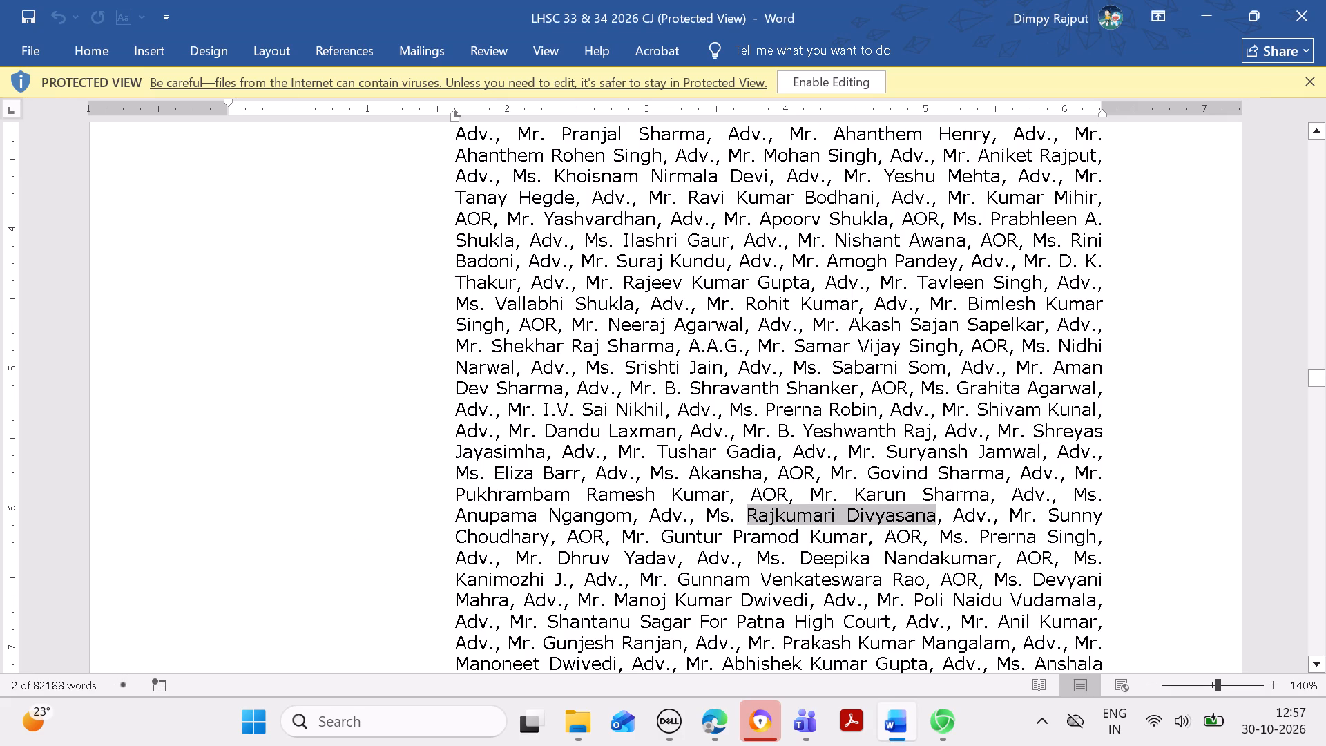
key(ctrl+c)
click(709, 721)
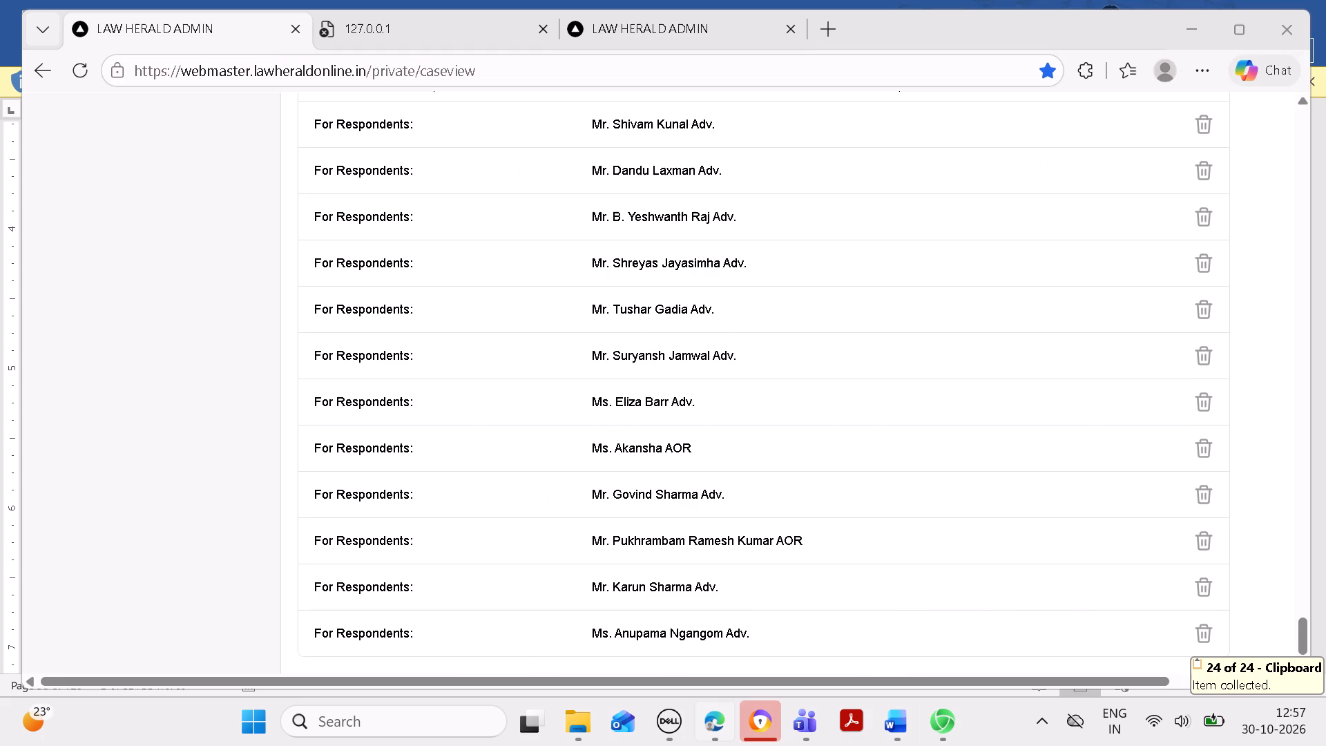
scroll(735, 615, up, 3)
scroll(901, 537, up, 3)
click(1008, 619)
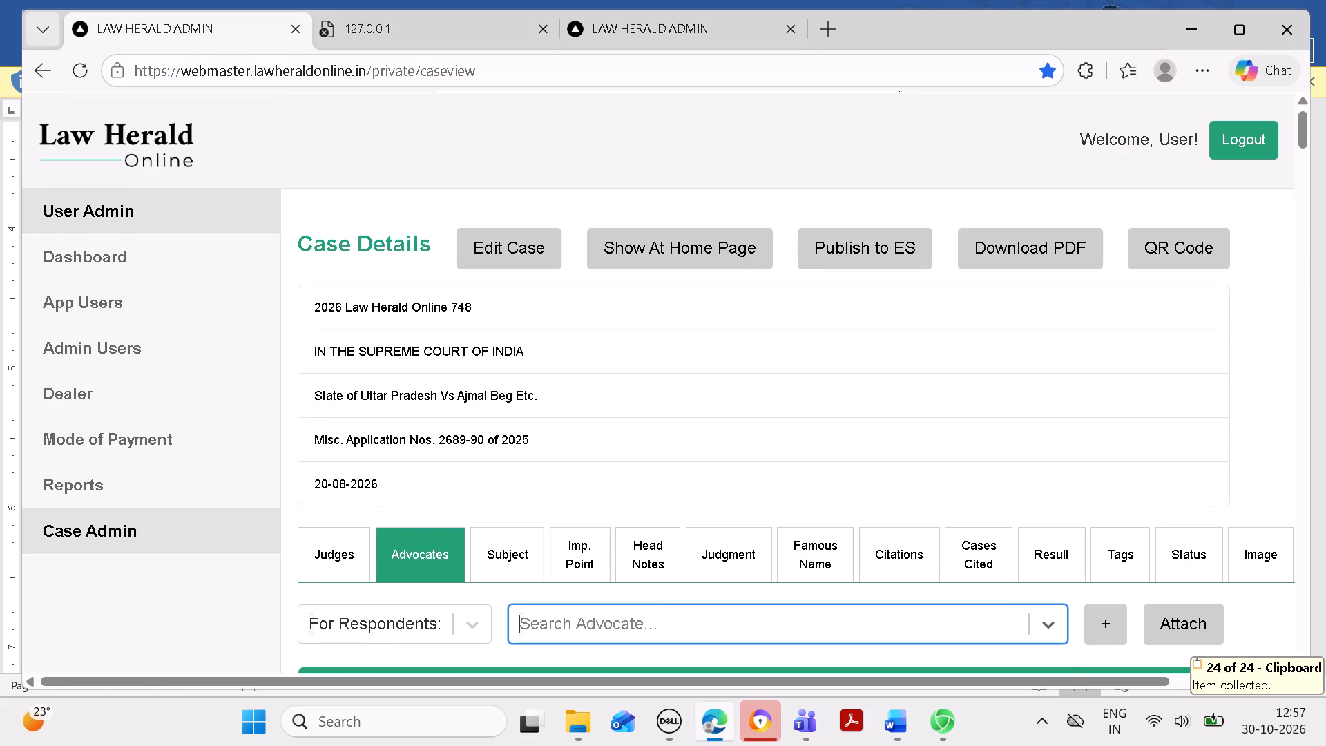
key(ctrl+v)
click(870, 648)
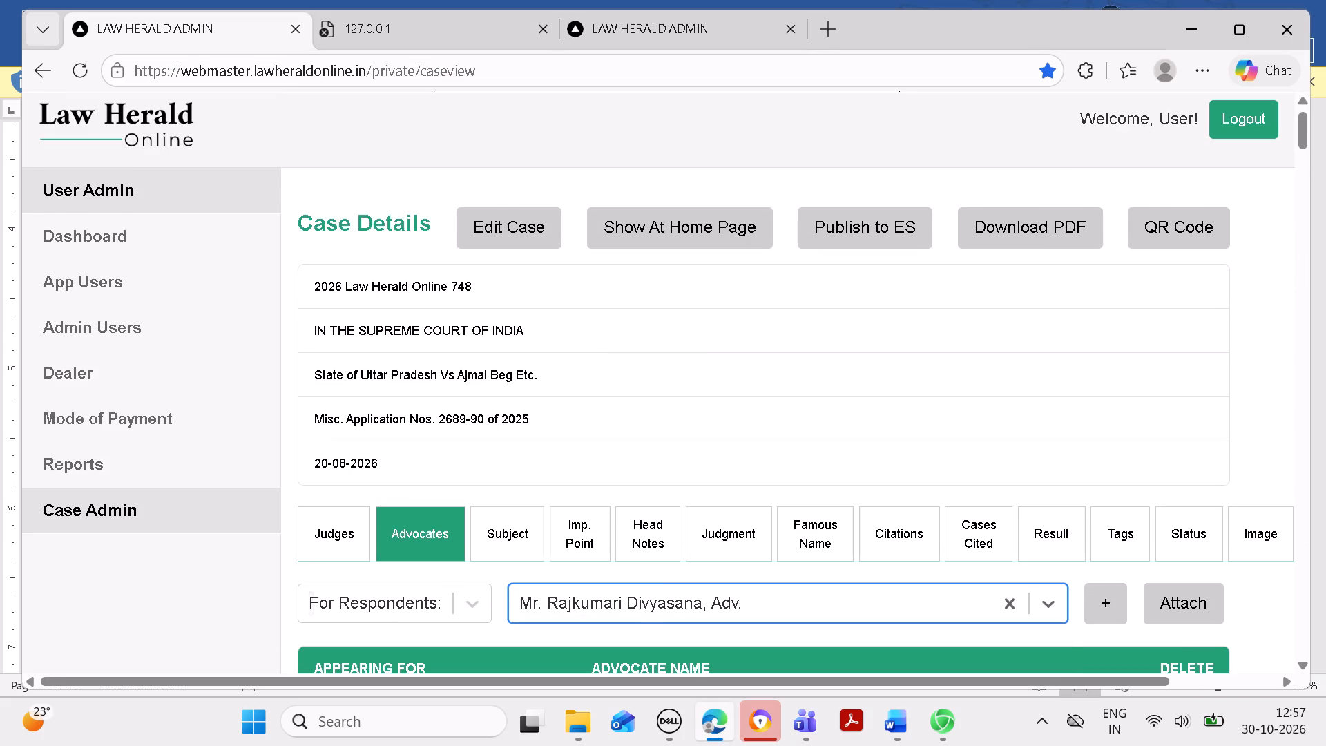
Save Ms. Divyasana as a new advocate with prefix Ms. and designation Advocate, and attach the entry to the case for the respondents.
click(1095, 600)
click(864, 311)
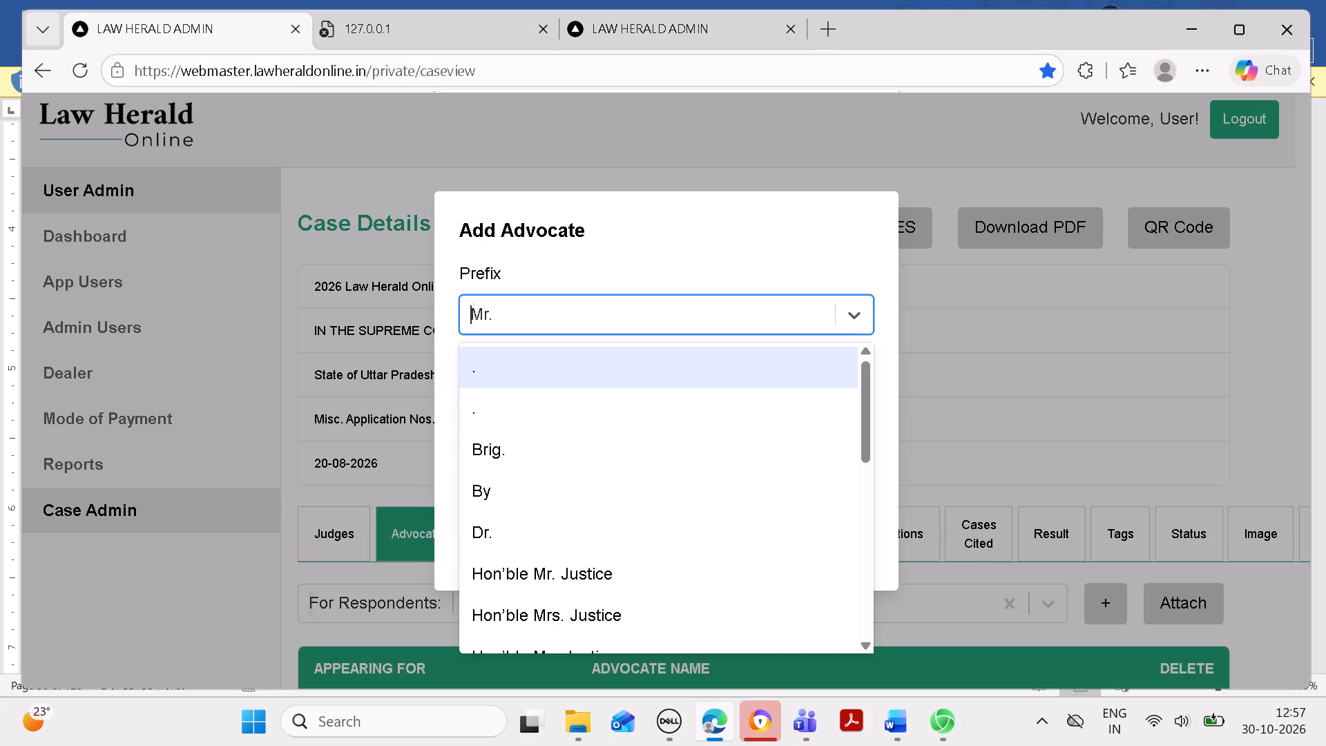
scroll(727, 417, down, 2)
click(679, 453)
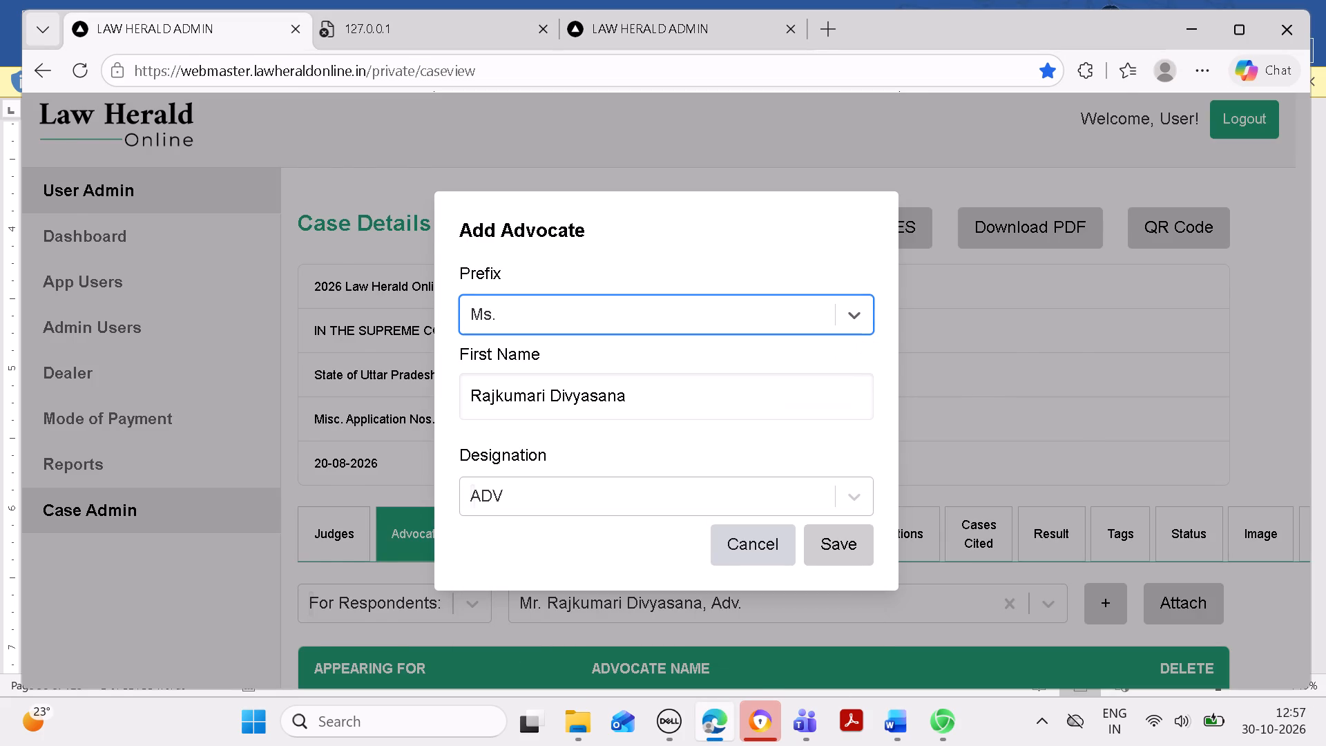
click(653, 486)
text(ADV)
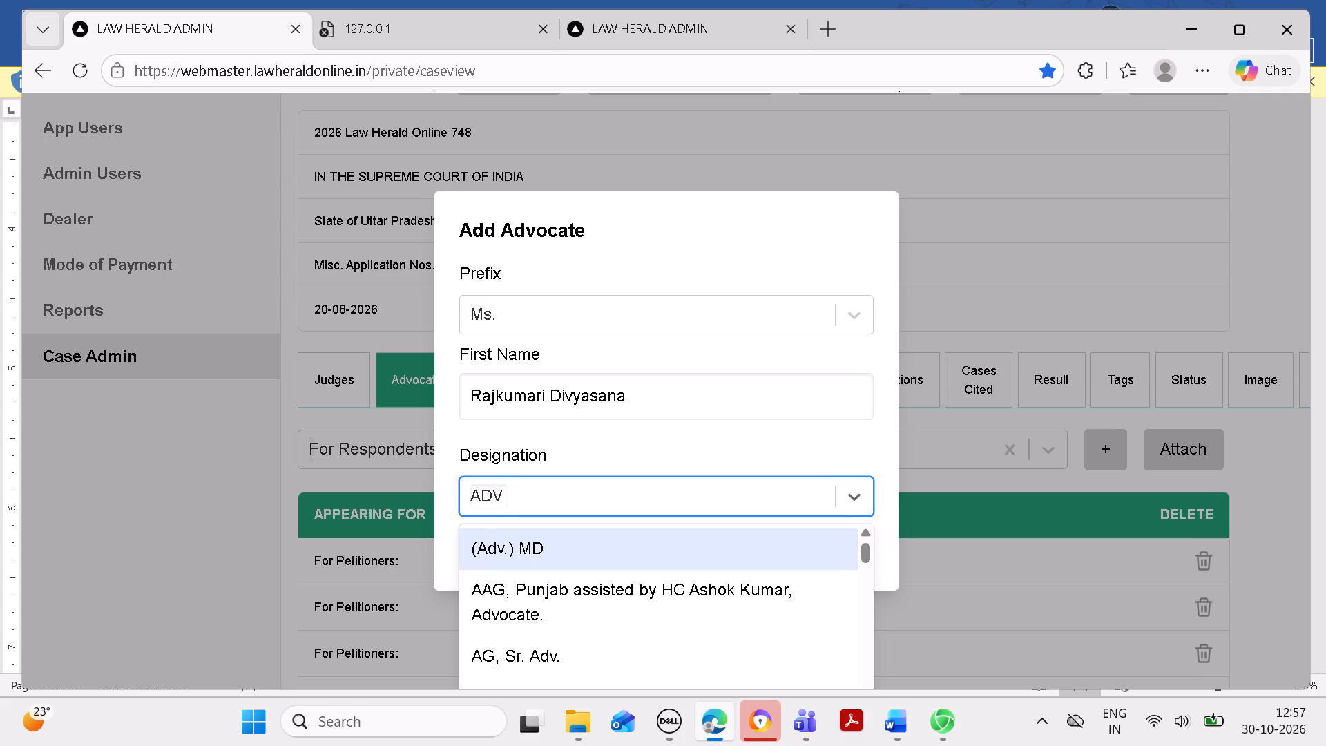
drag(869, 553, 876, 576)
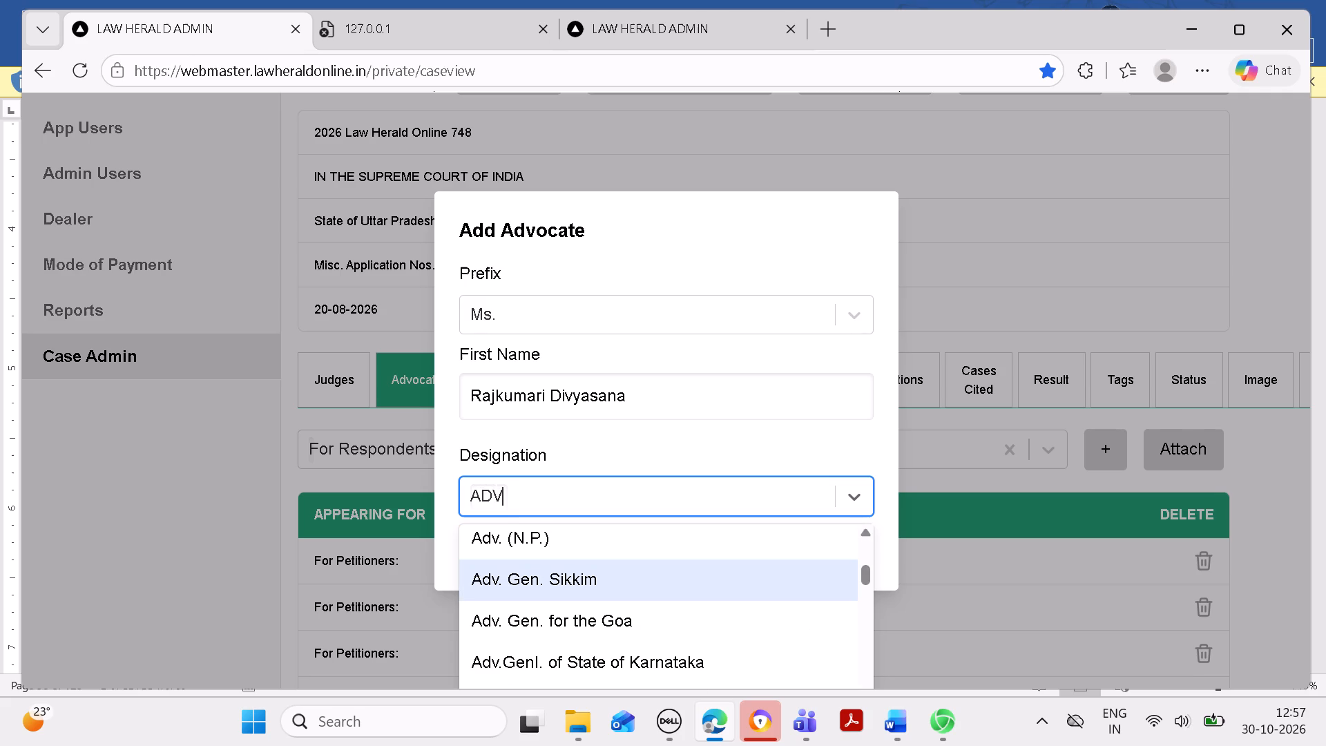
drag(872, 577, 874, 591)
click(724, 559)
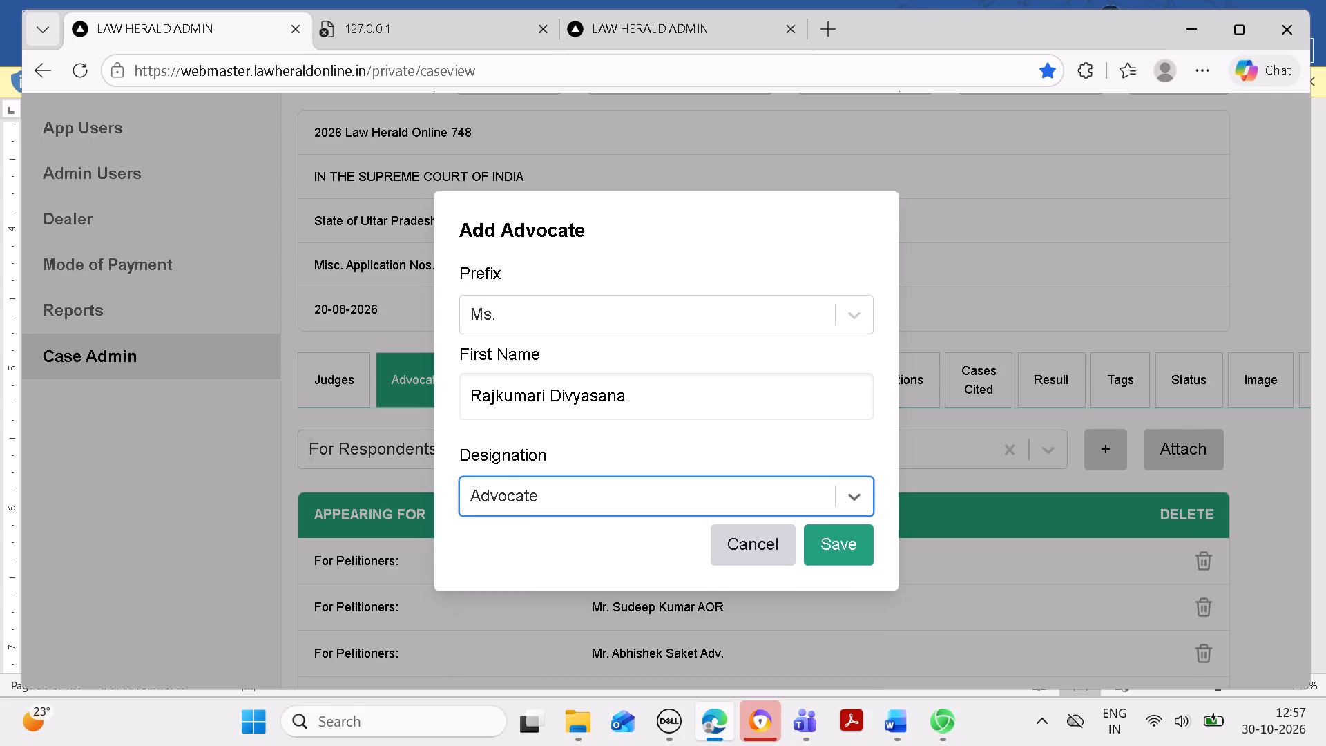
click(855, 535)
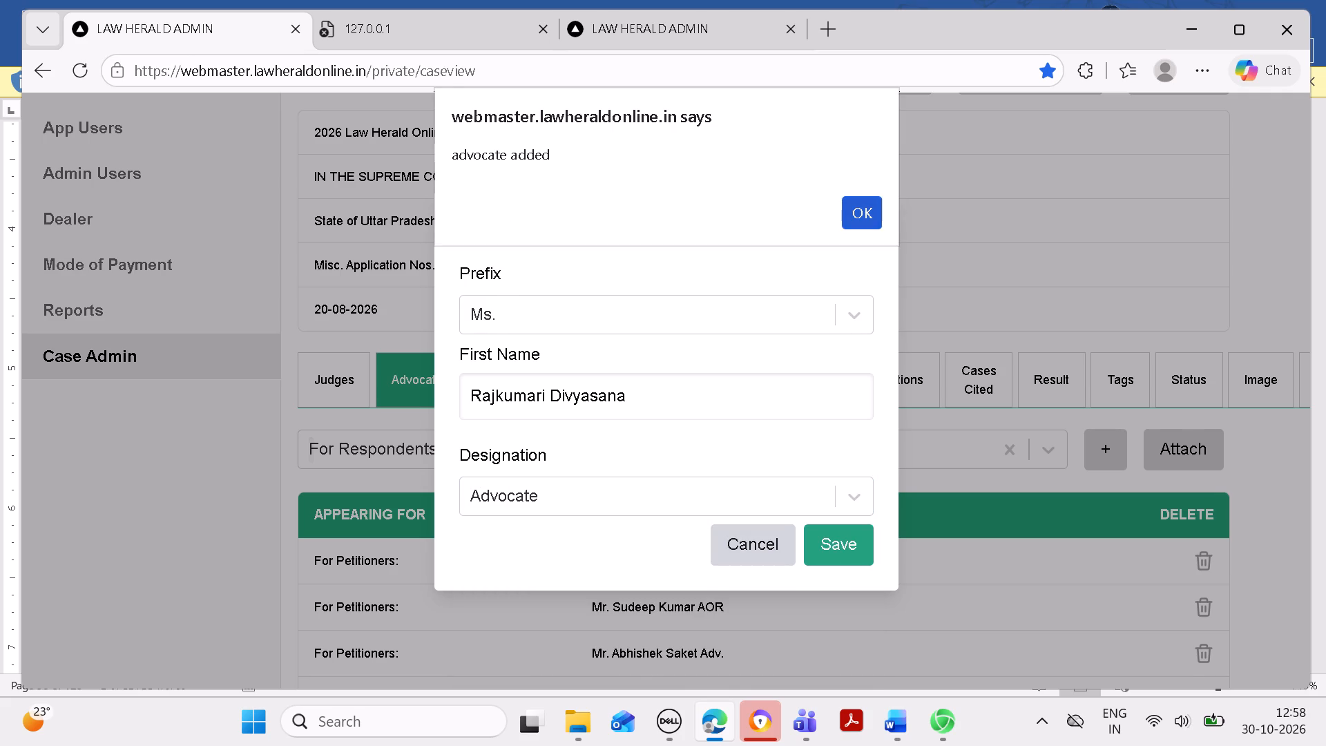
click(863, 219)
click(879, 222)
scroll(834, 353, down, 12)
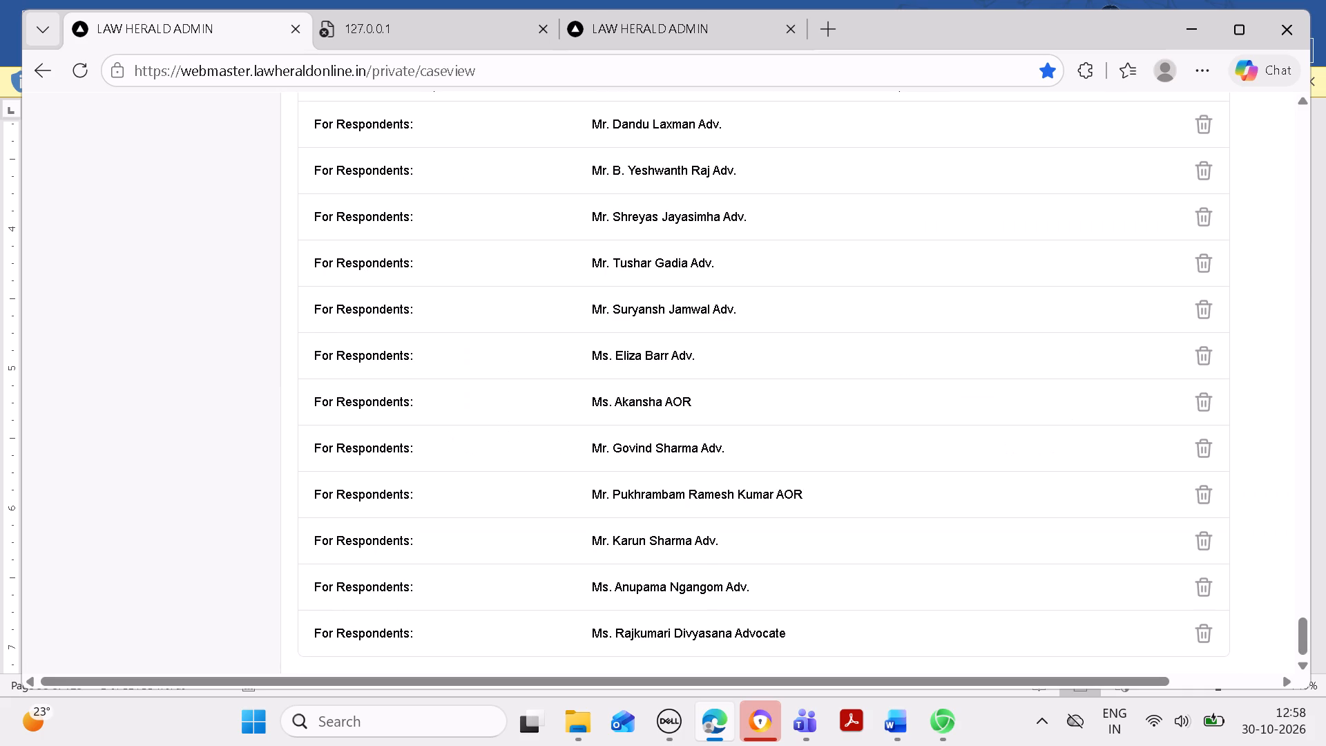
click(889, 726)
click(887, 725)
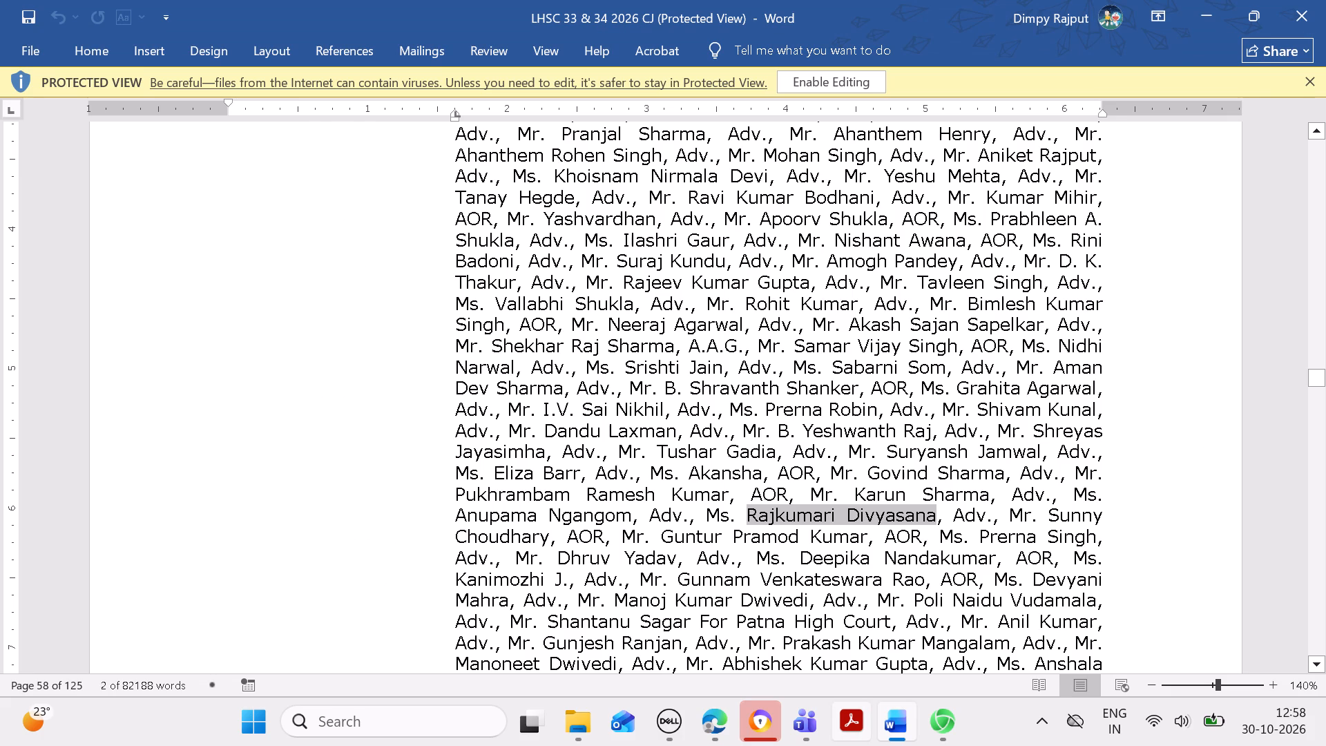
drag(1050, 516, 617, 528)
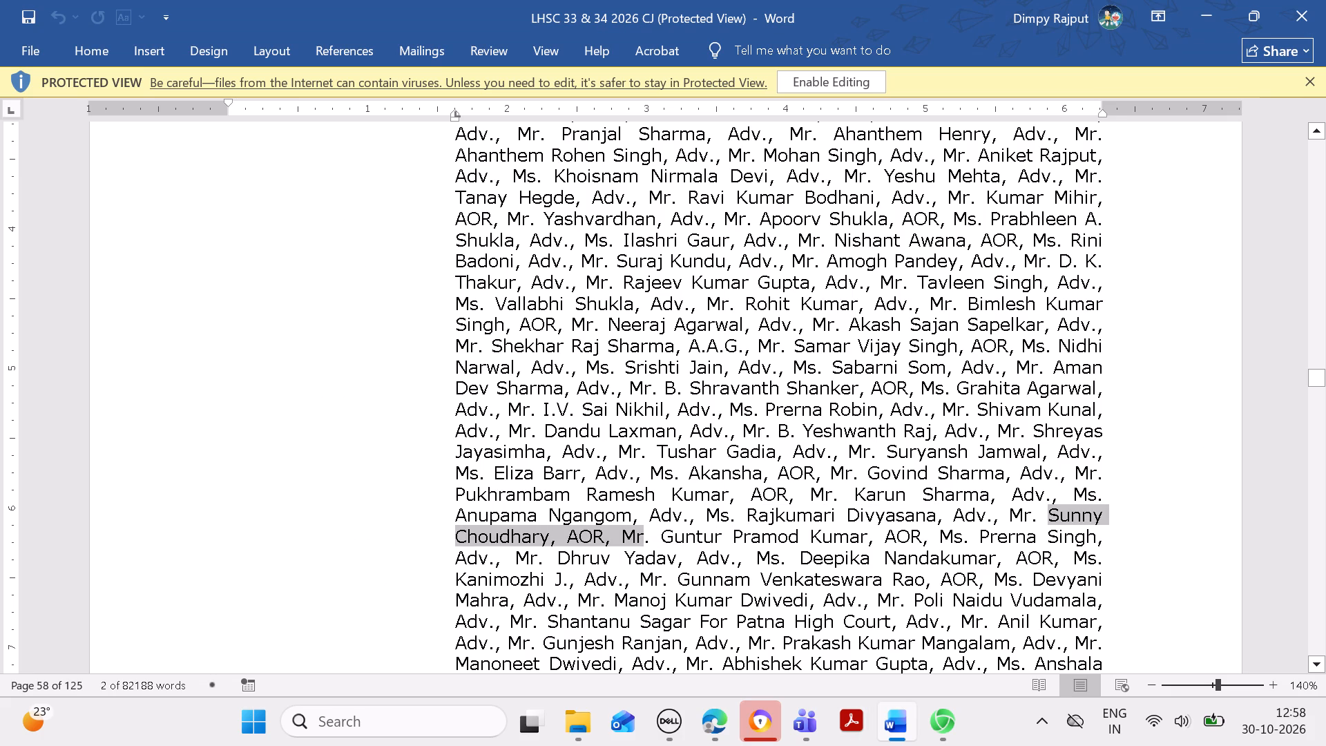
drag(617, 528, 548, 535)
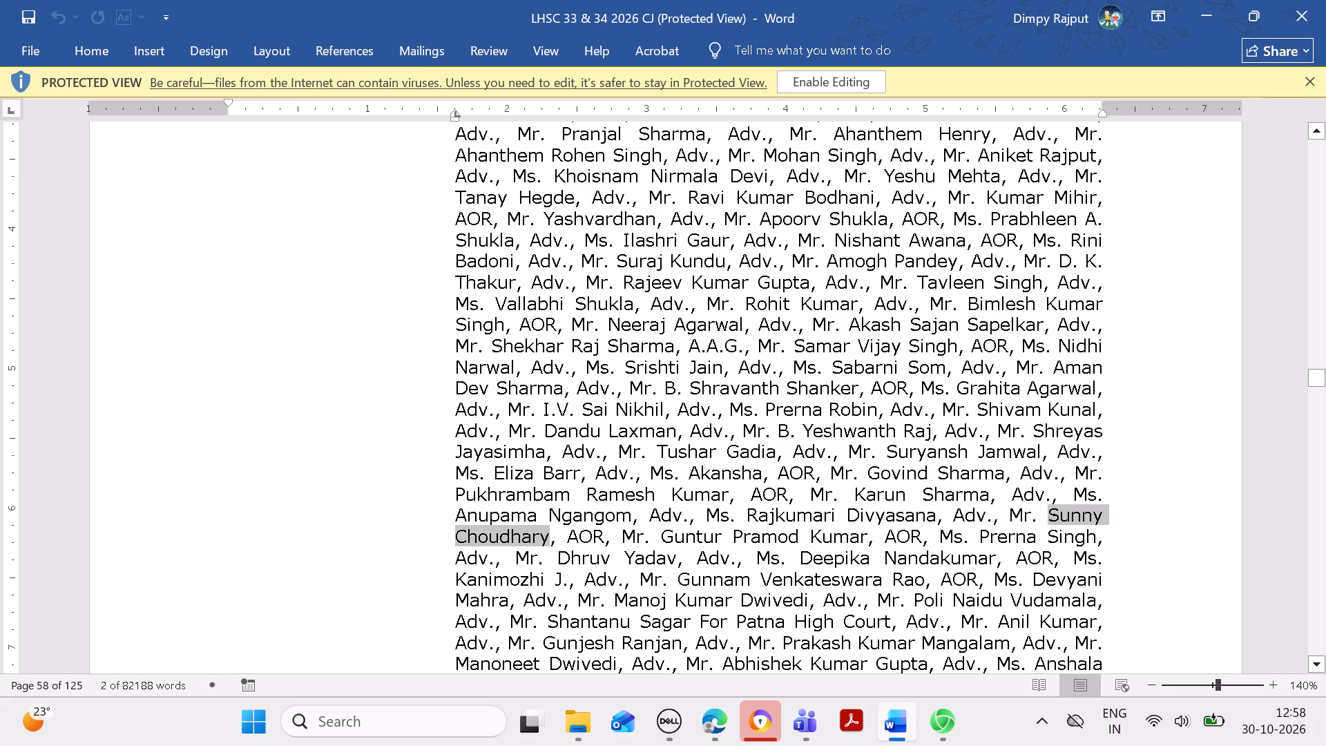
drag(548, 535, 551, 537)
key(ctrl+c)
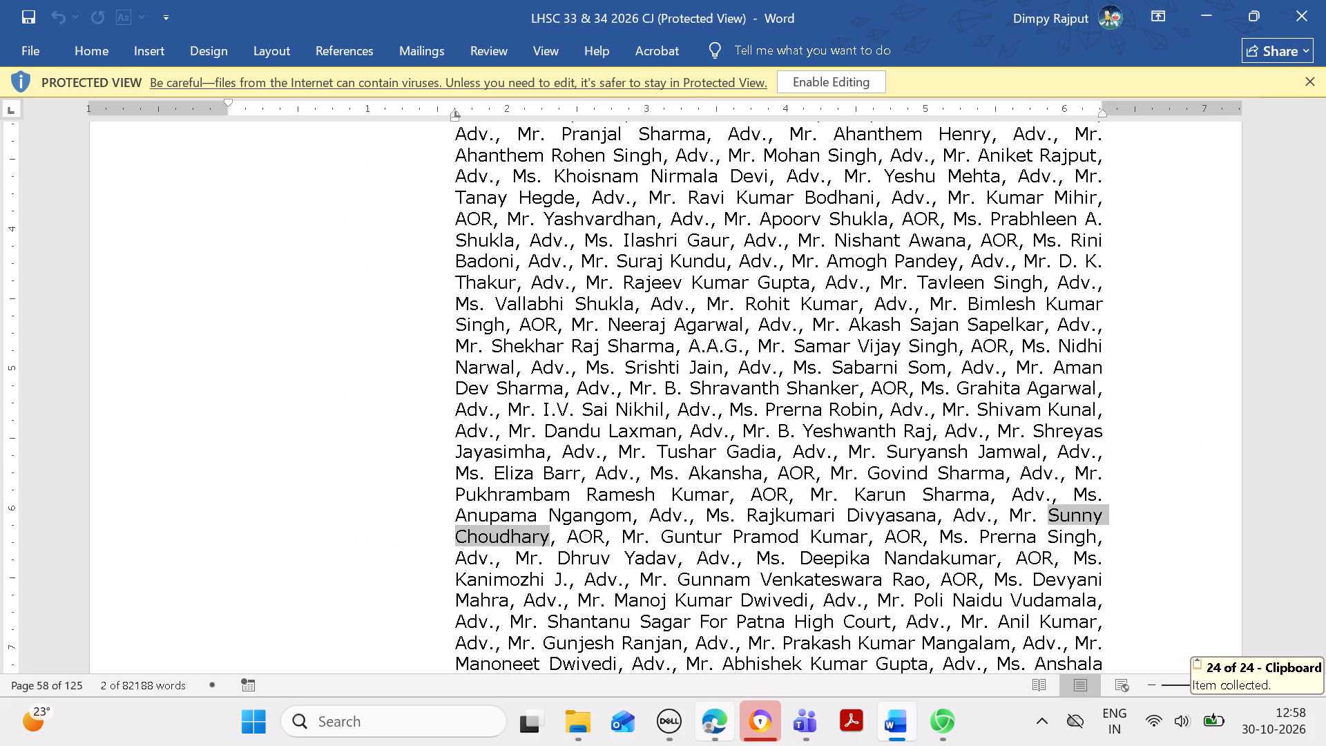
click(714, 720)
scroll(709, 620, up, 7)
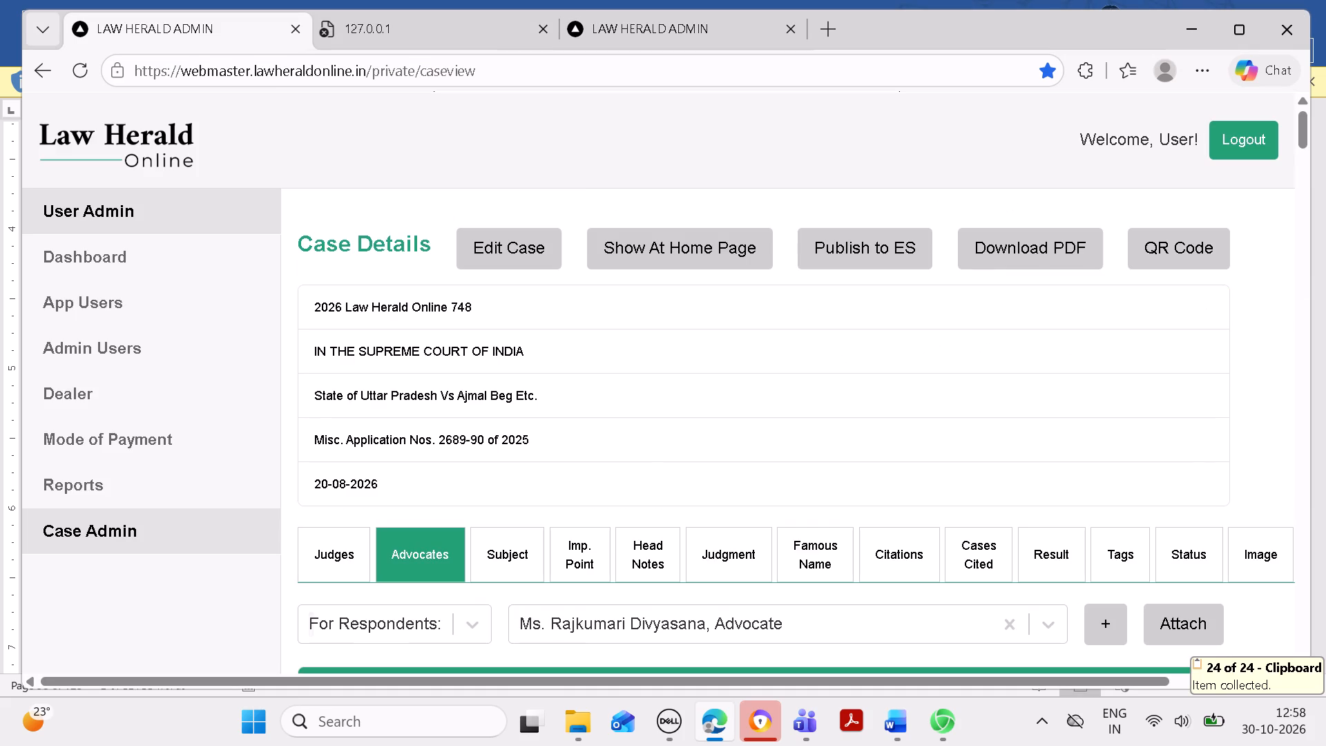
click(996, 628)
key(ctrl+v)
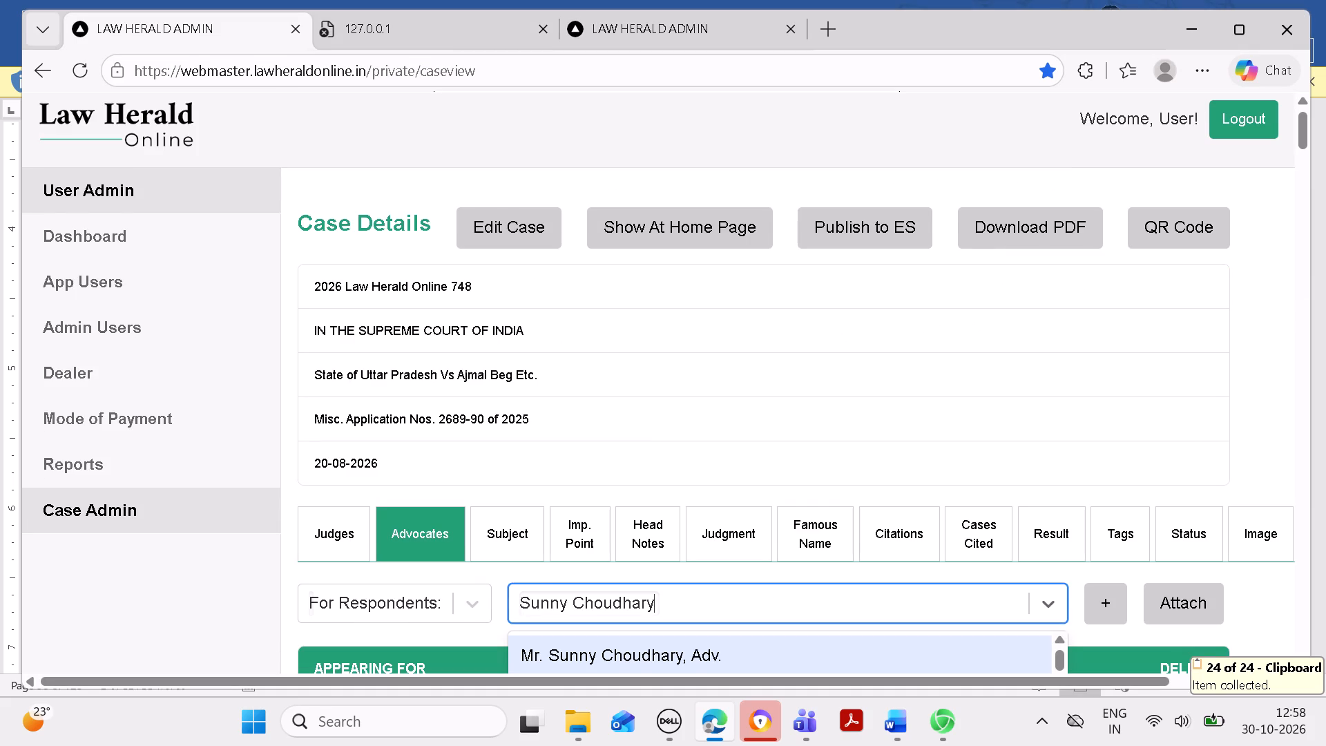
drag(1302, 141, 1311, 162)
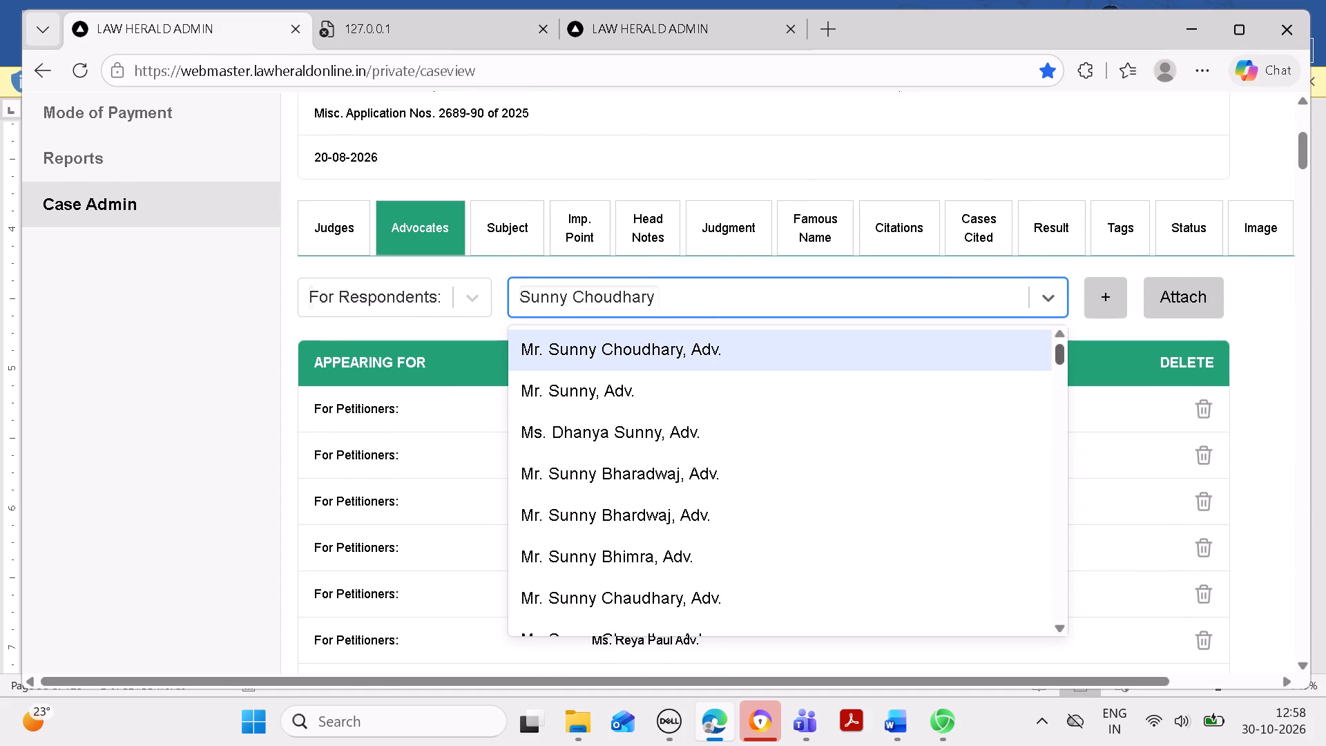
Save Mr. Choudhary as a new advocate with prefix Mr. and designation AOR, and attach the entry to the case for the respondents.
click(1111, 298)
click(649, 504)
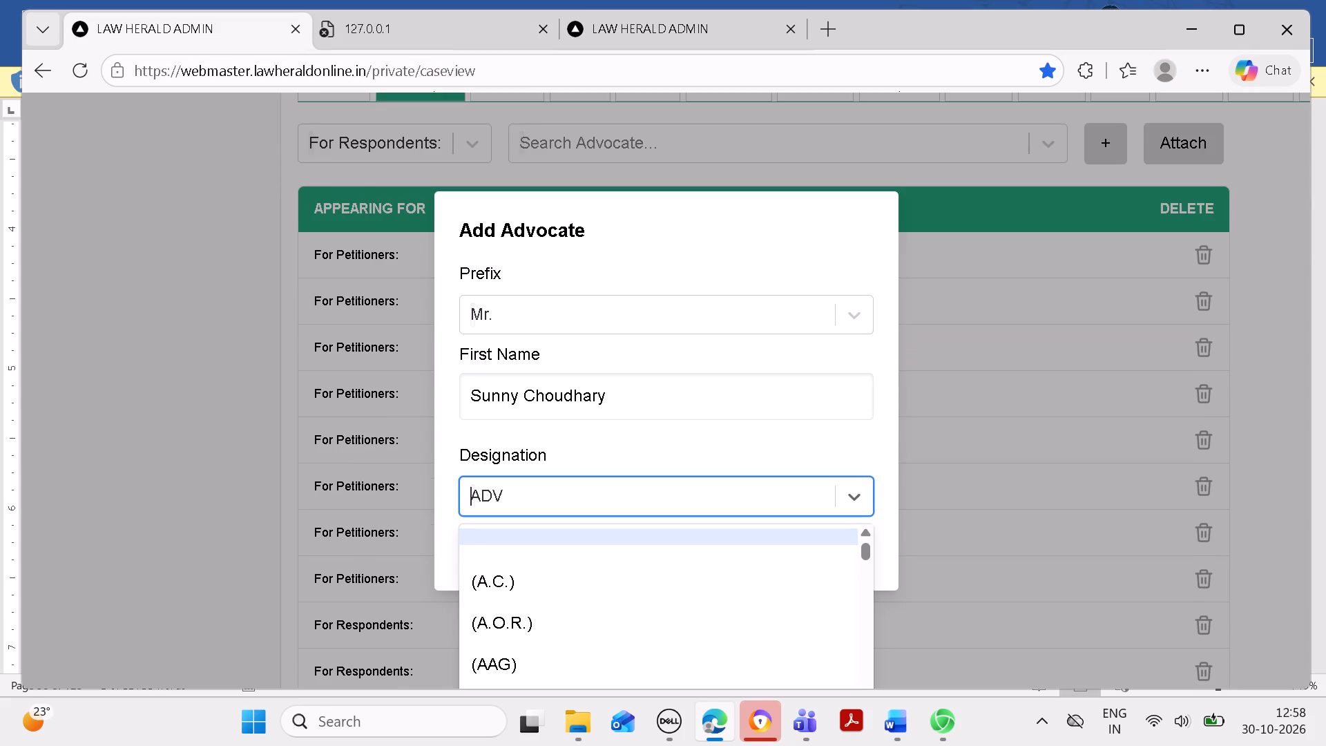
text(AOR)
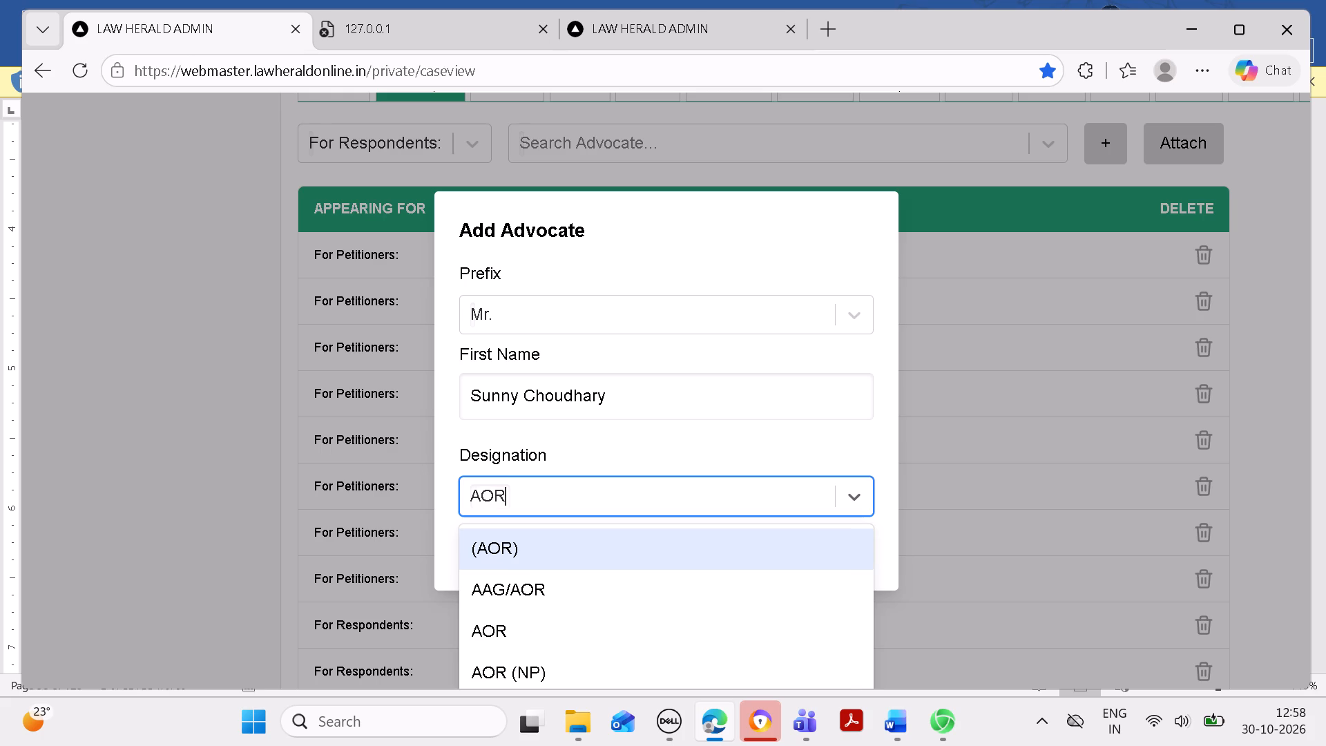
click(635, 620)
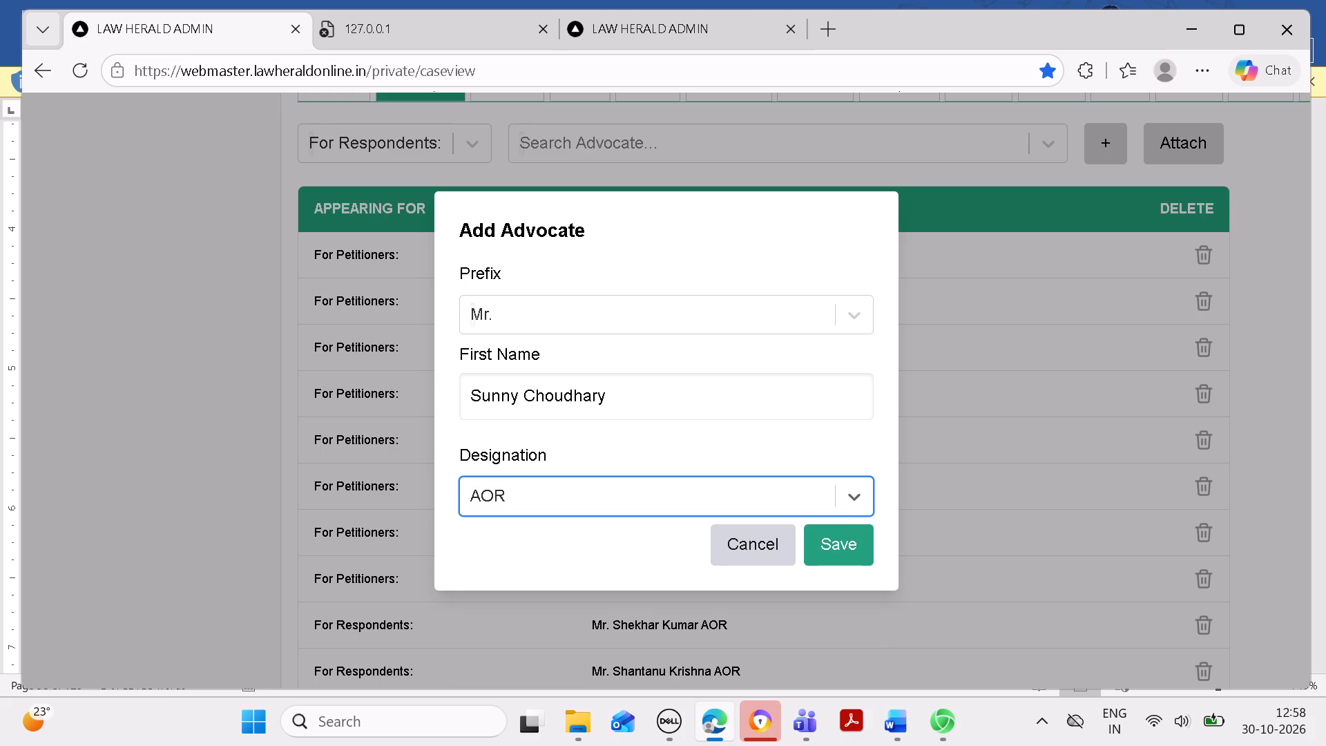
click(845, 555)
click(867, 214)
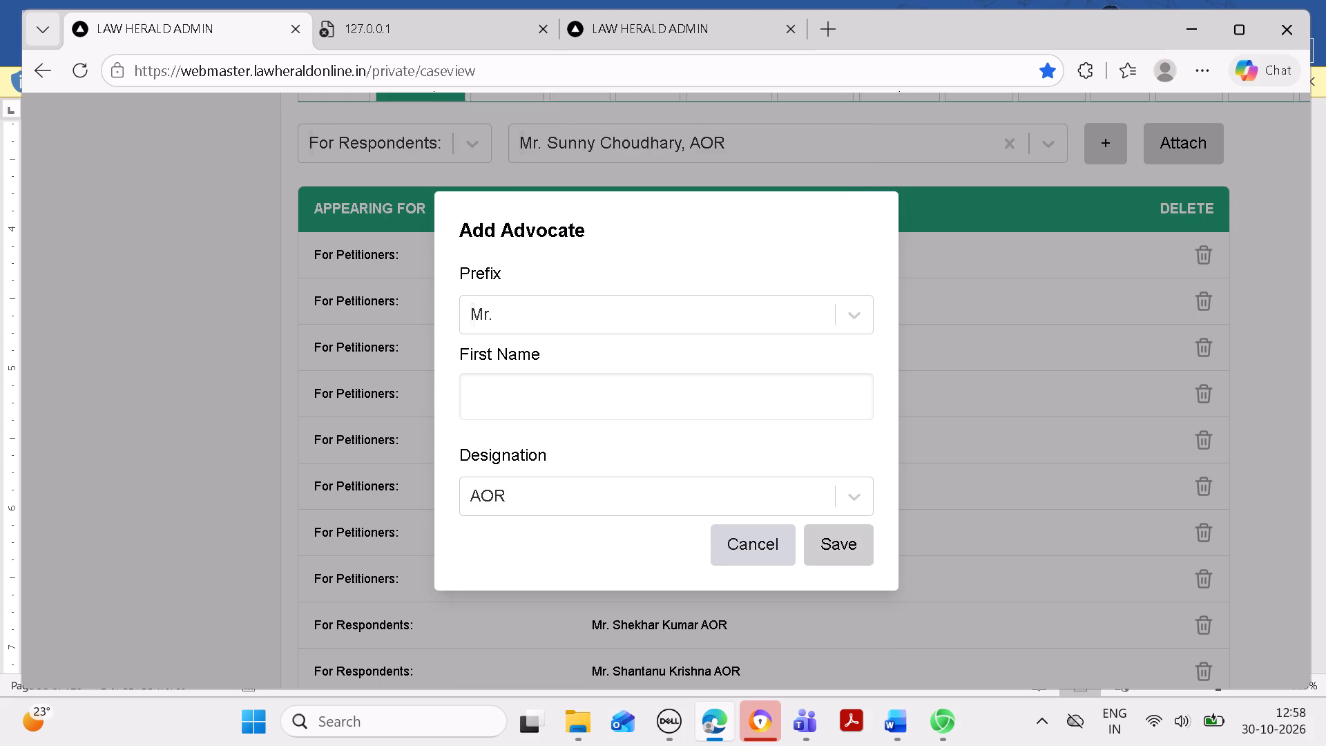
click(879, 214)
scroll(839, 367, down, 8)
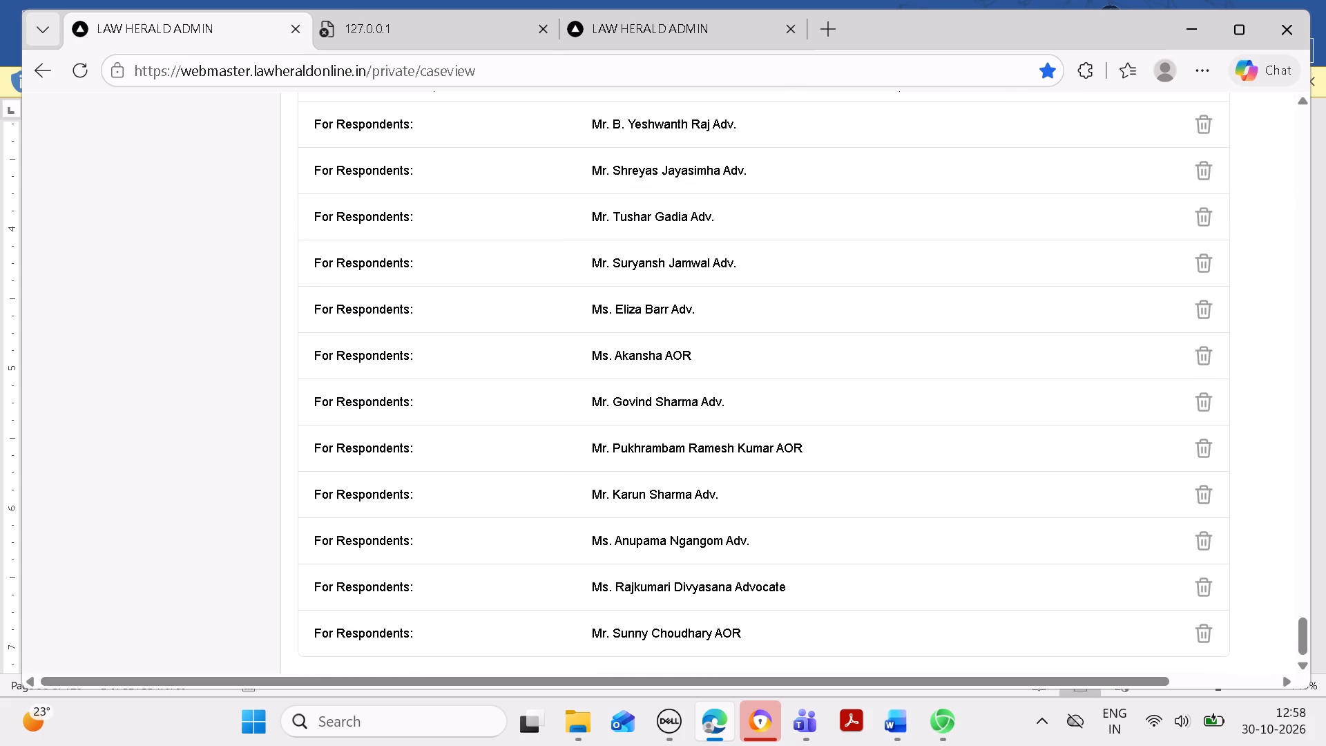
scroll(825, 395, down, 3)
scroll(816, 532, down, 6)
Copy Mr. Kumar's name, next after Mr. Choudhary in the Word document, and attach his AOR entry to the case for the respondents.
click(891, 717)
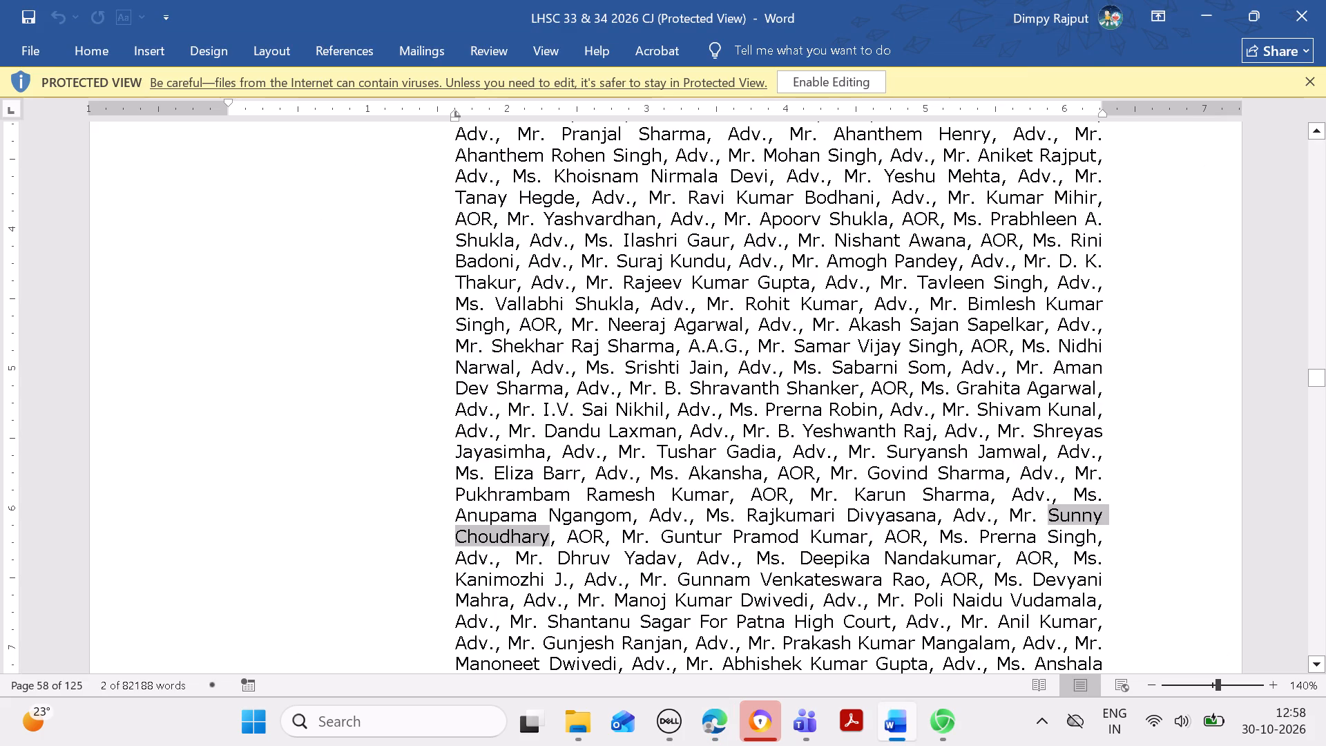
drag(662, 535, 699, 531)
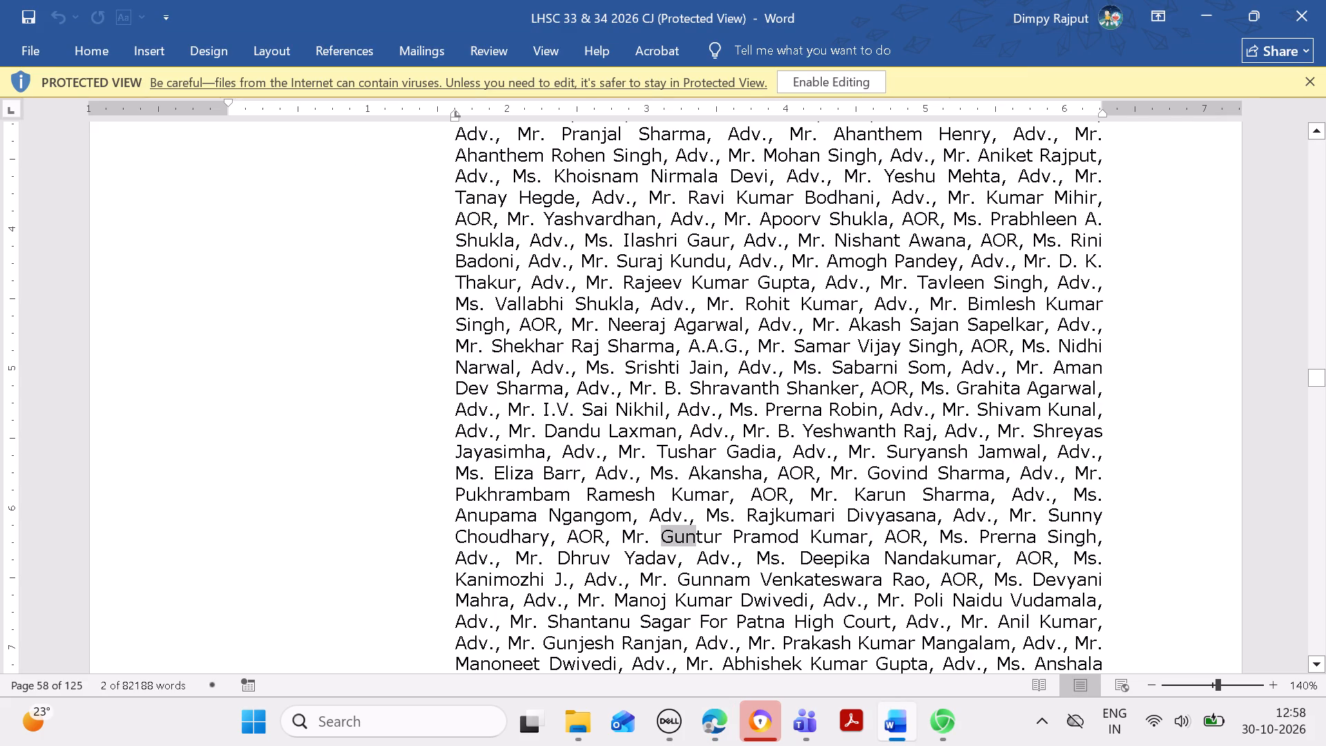
drag(699, 531, 839, 539)
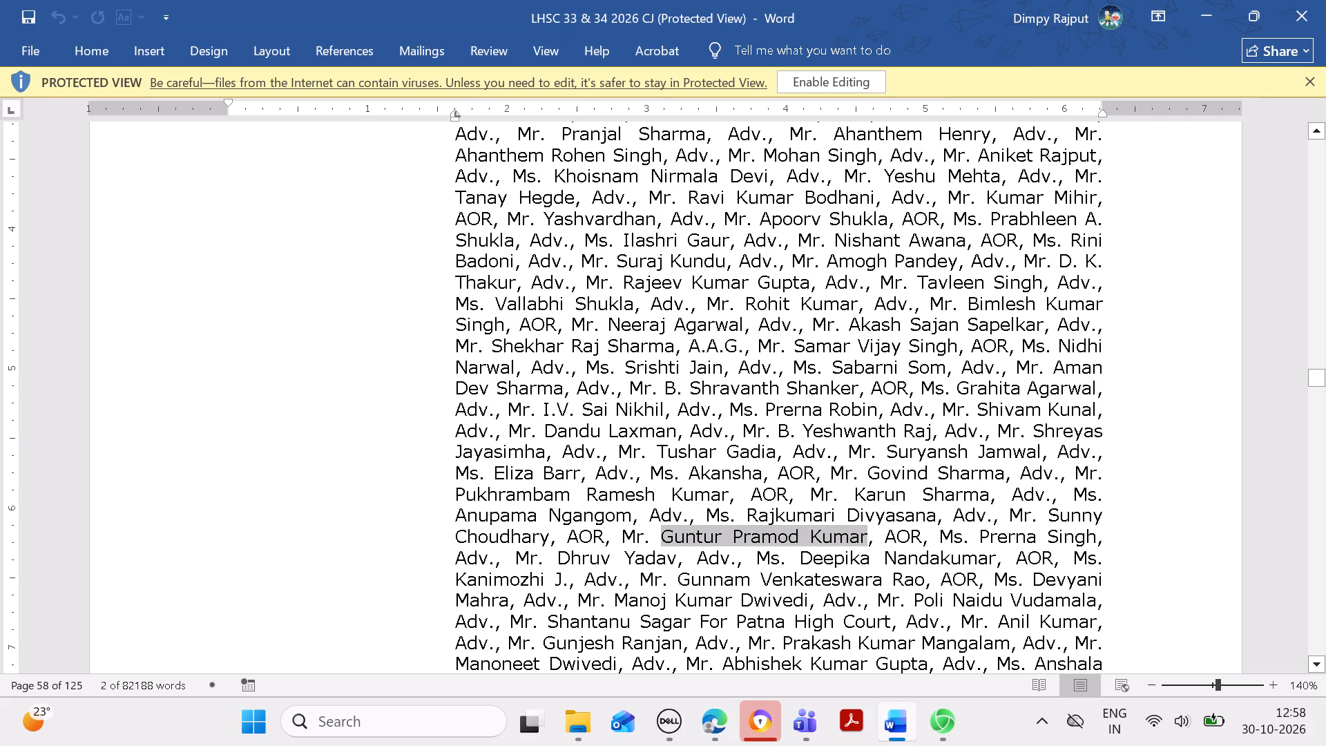
drag(839, 539, 854, 544)
key(ctrl+c)
click(707, 729)
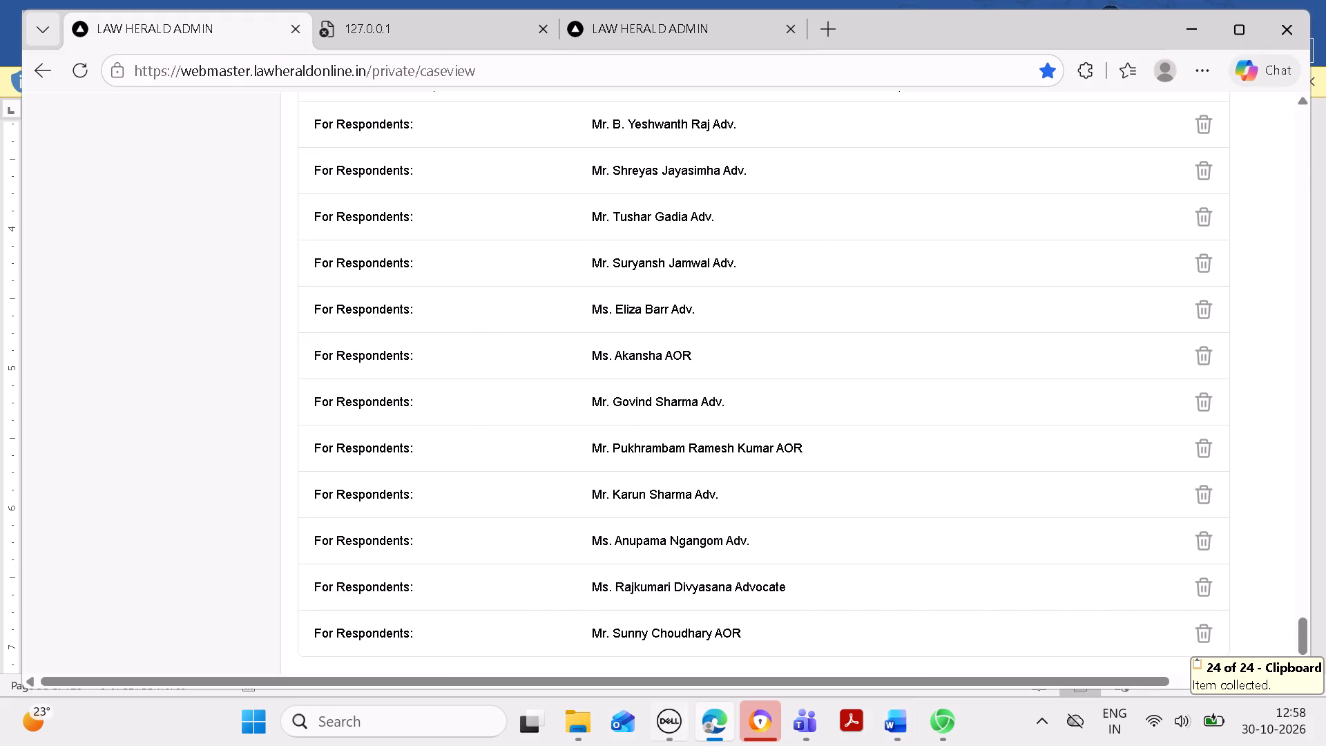
scroll(675, 672, up, 4)
scroll(869, 526, up, 2)
click(1008, 625)
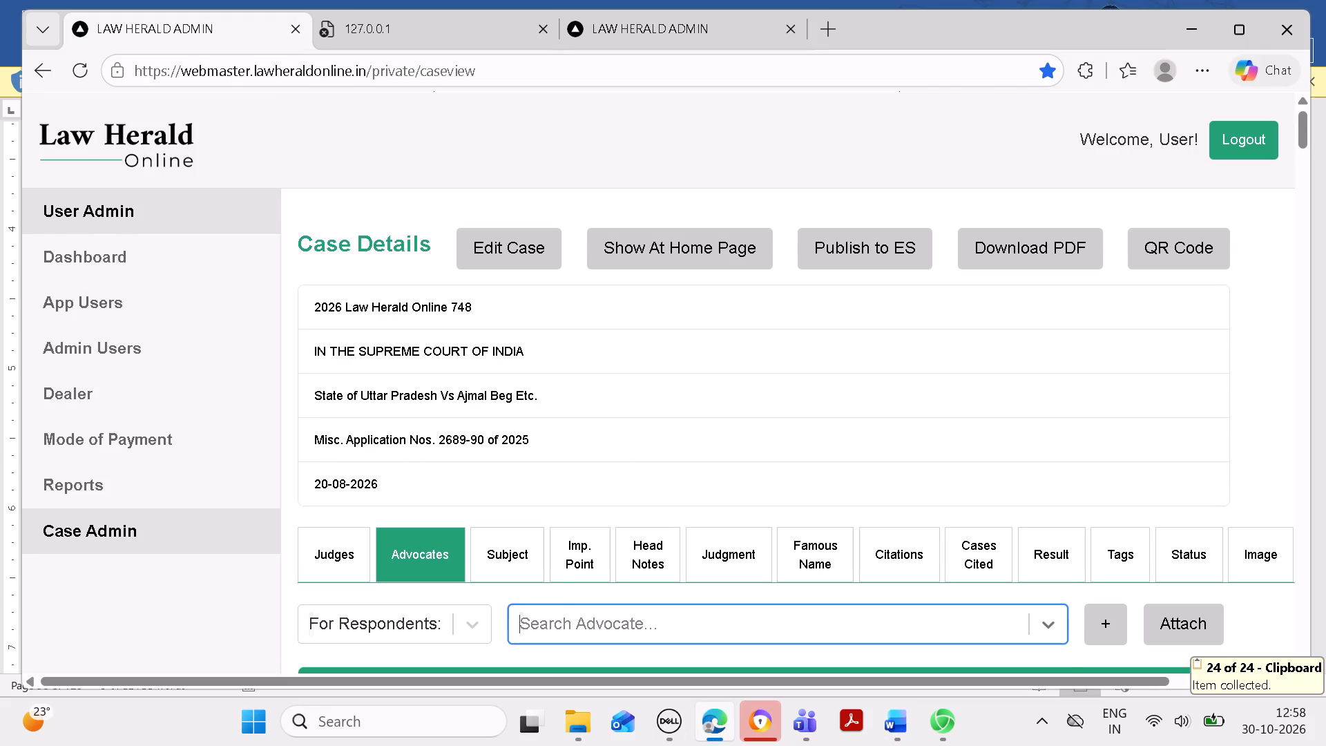
key(ctrl+v)
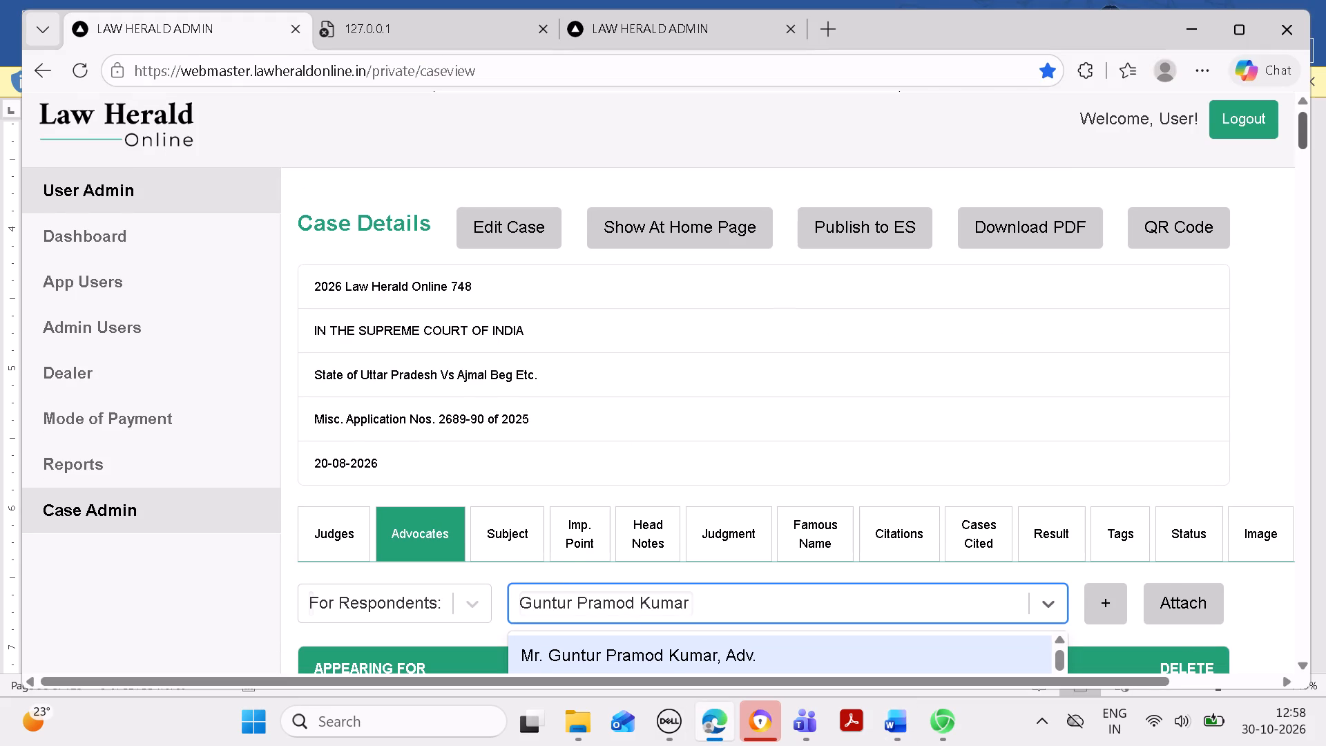
drag(1305, 144, 1316, 161)
click(829, 434)
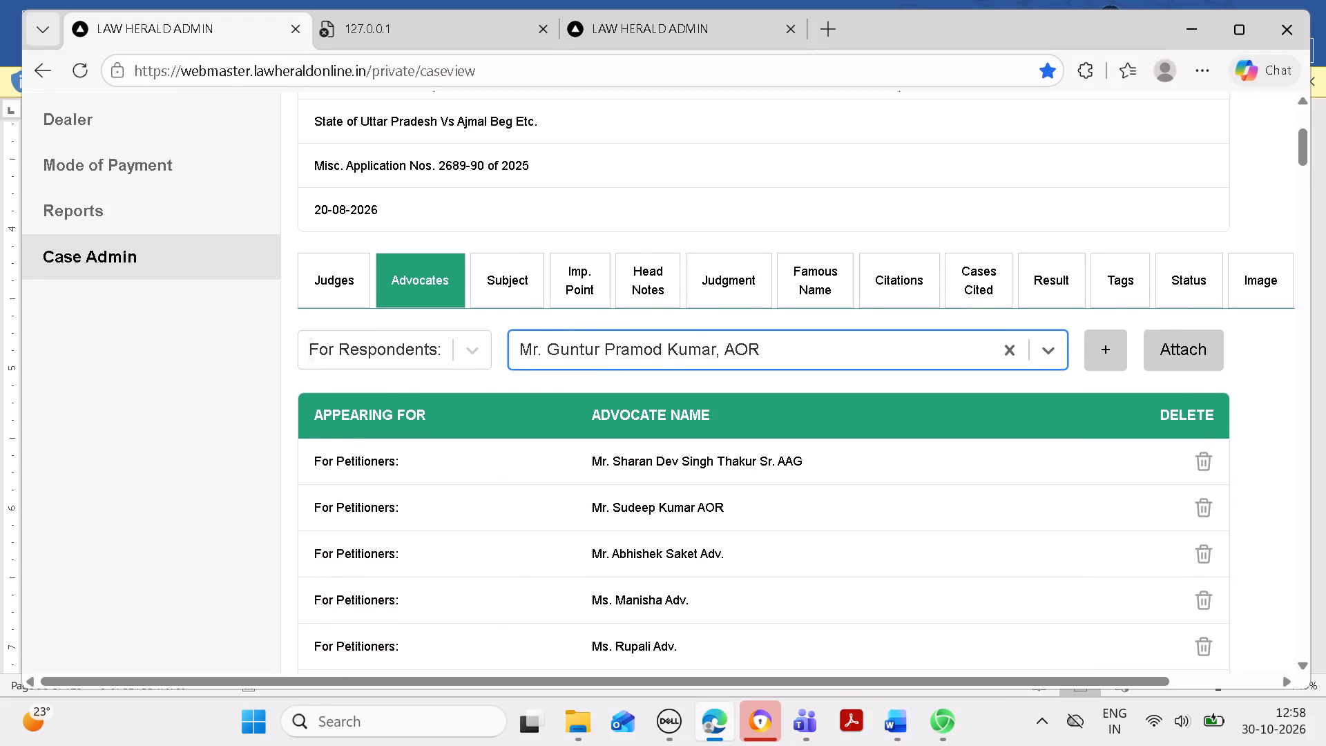
click(1173, 356)
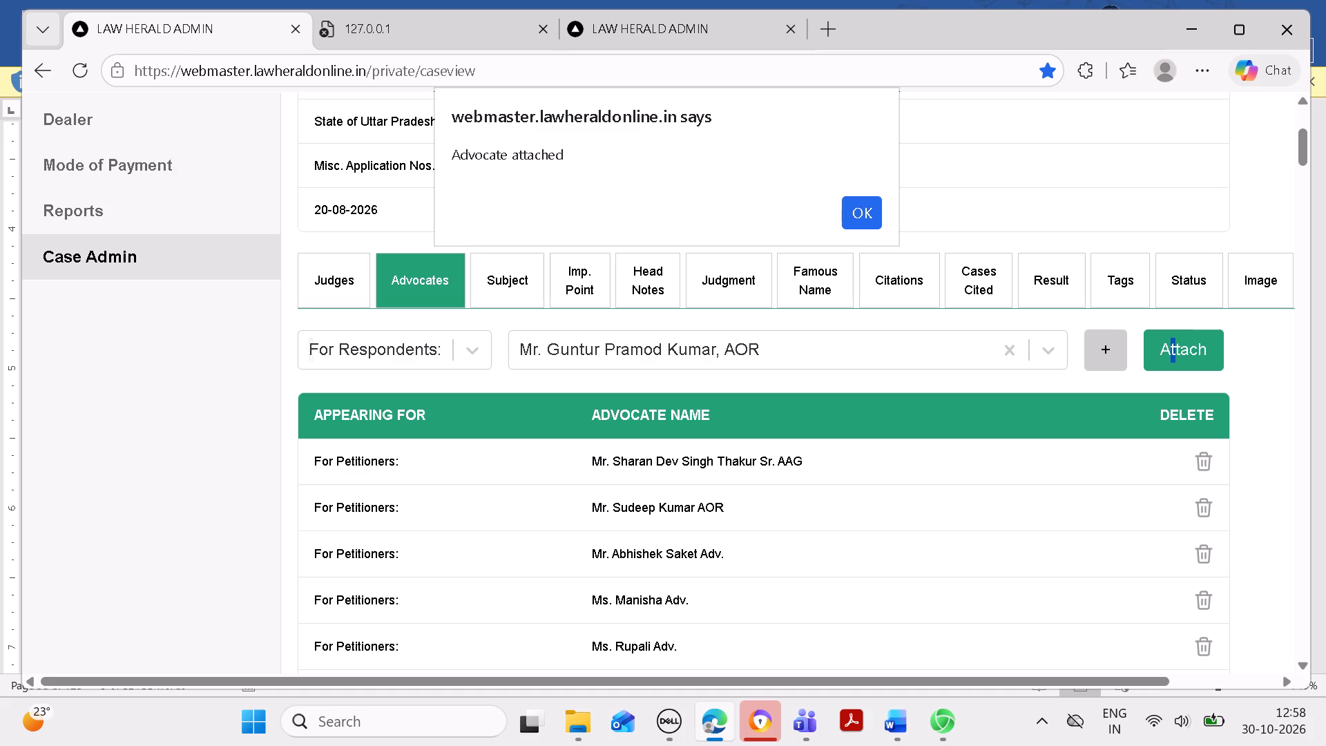
click(863, 216)
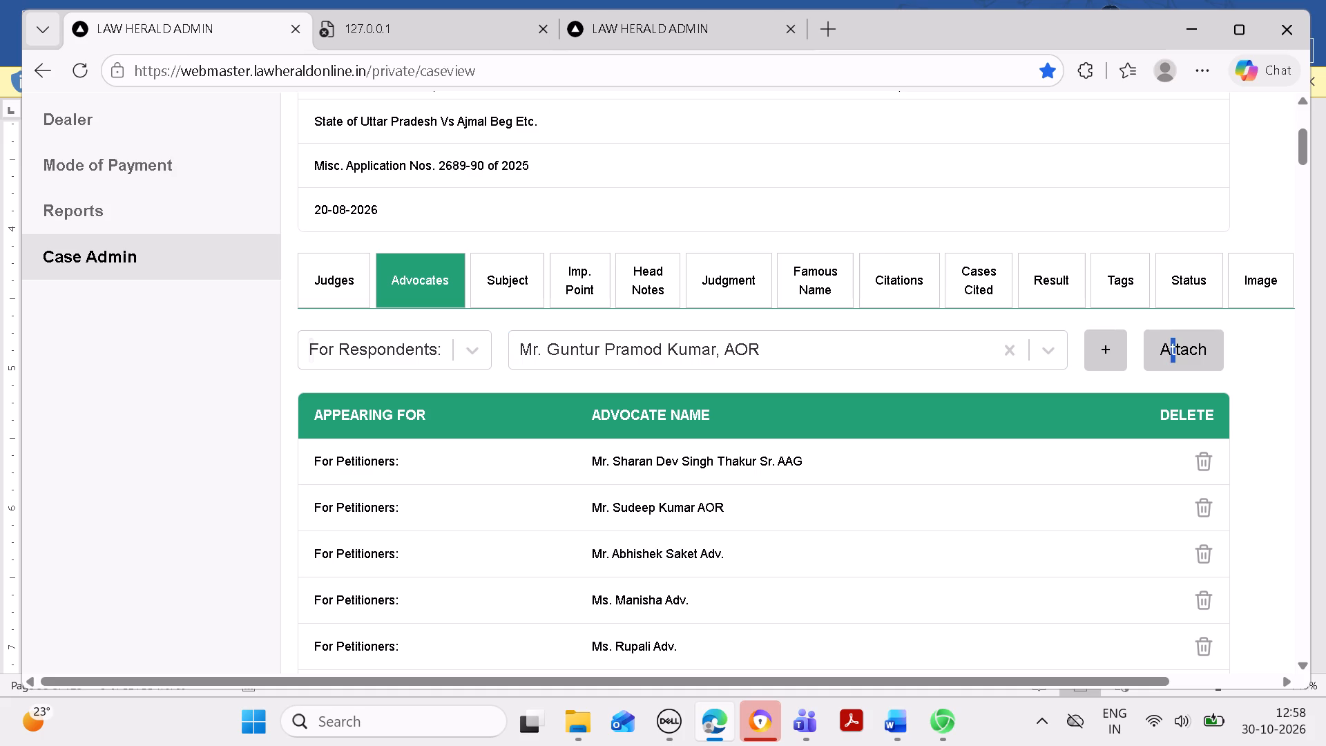
scroll(877, 419, down, 10)
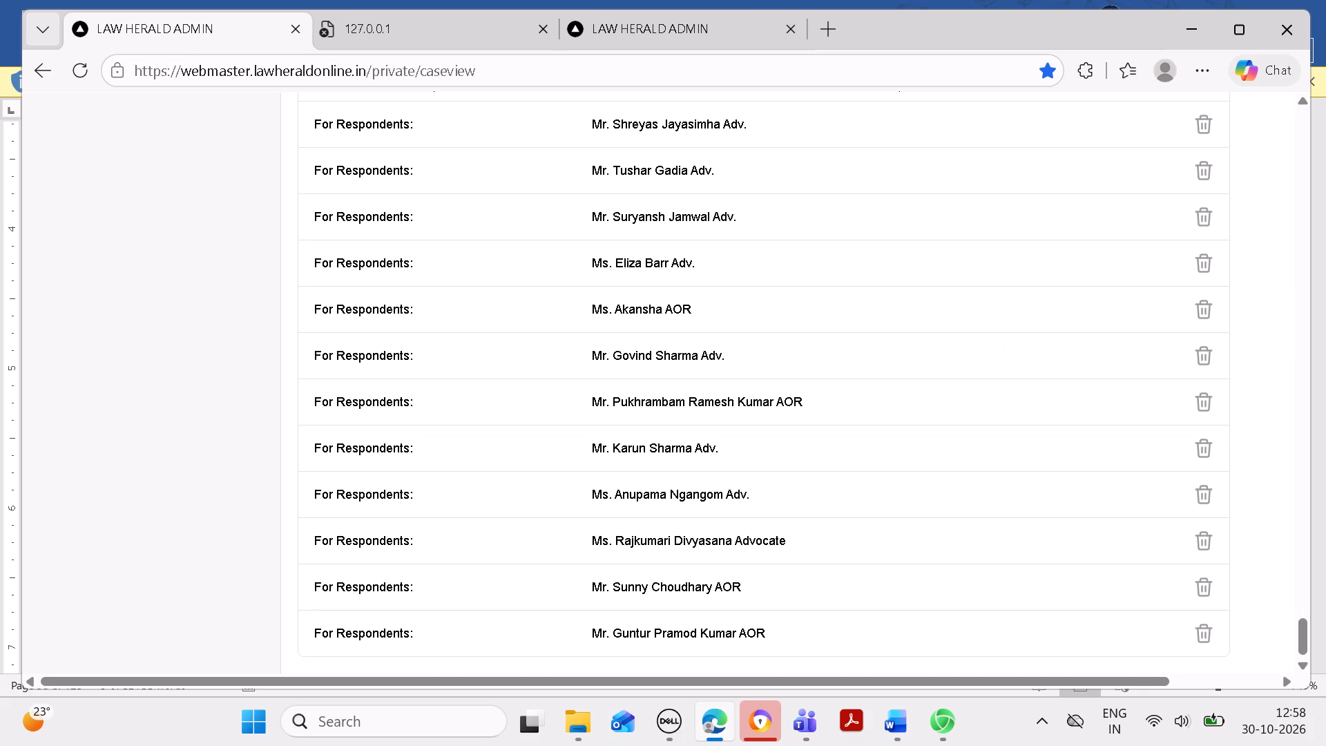
Copy Ms. Singh's name, next after Mr. Kumar in the Word document, and attach her Adv. entry to the case for the respondents.
click(890, 734)
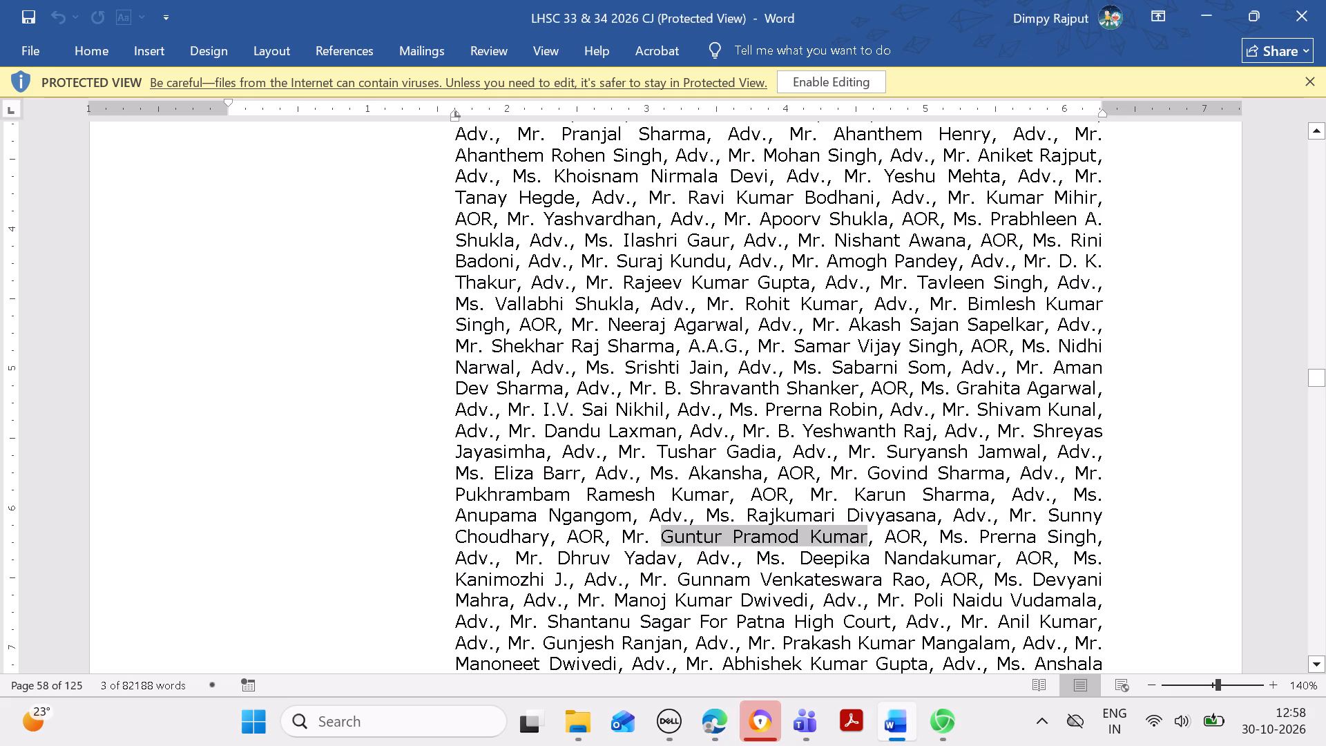
drag(983, 539, 988, 539)
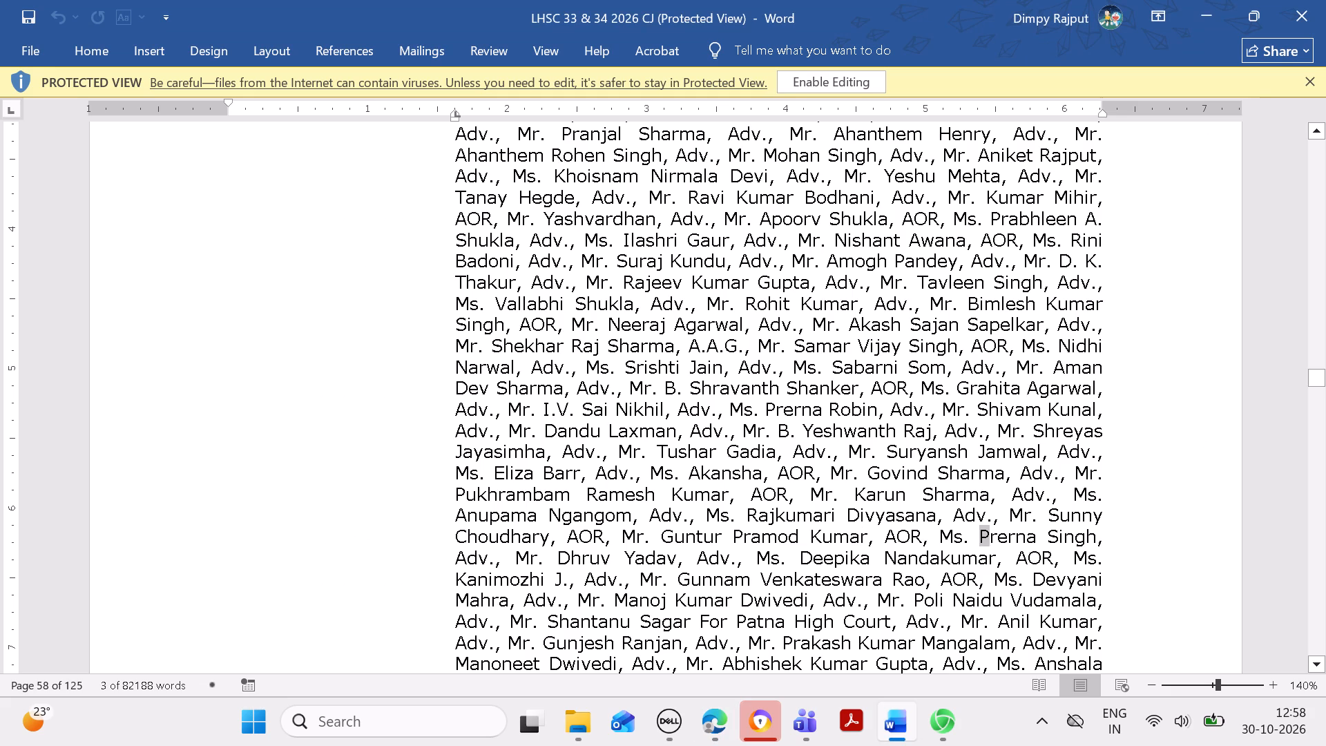
drag(988, 539, 1086, 544)
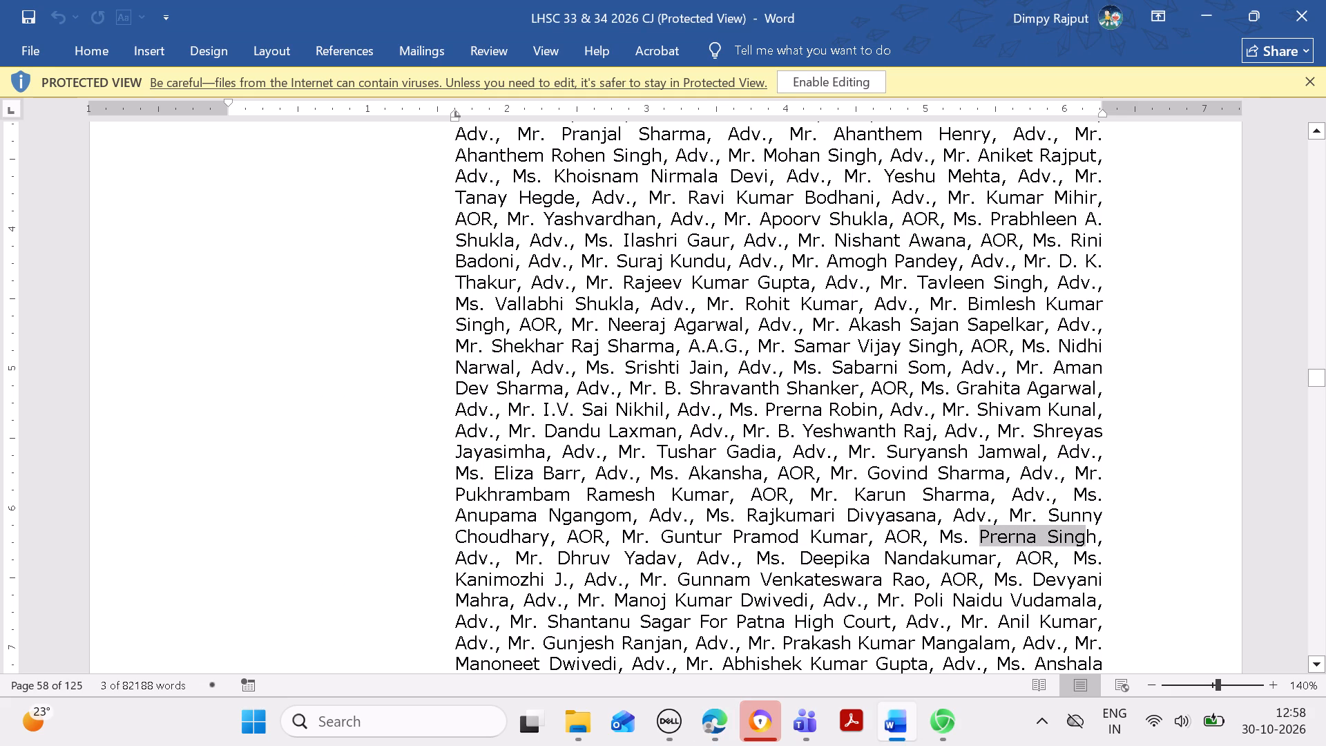
drag(1086, 544, 1096, 544)
key(ctrl+c)
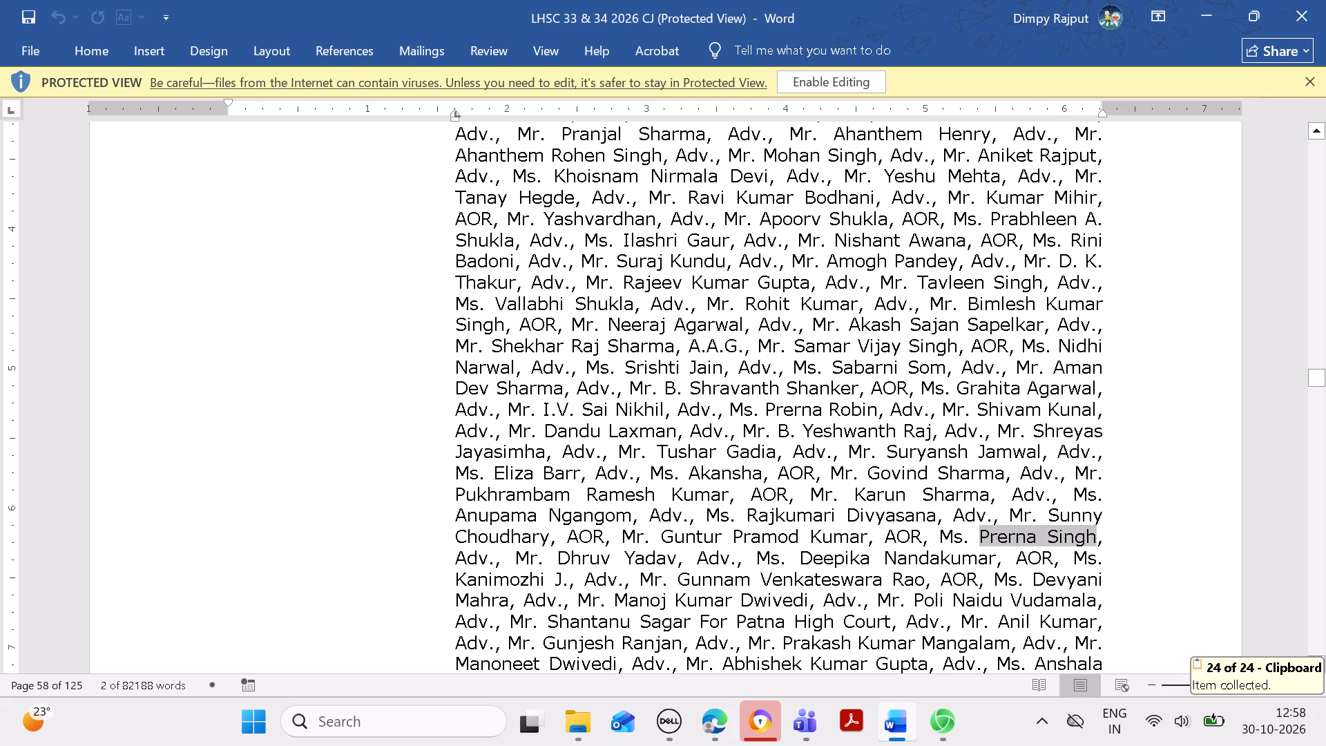
click(707, 725)
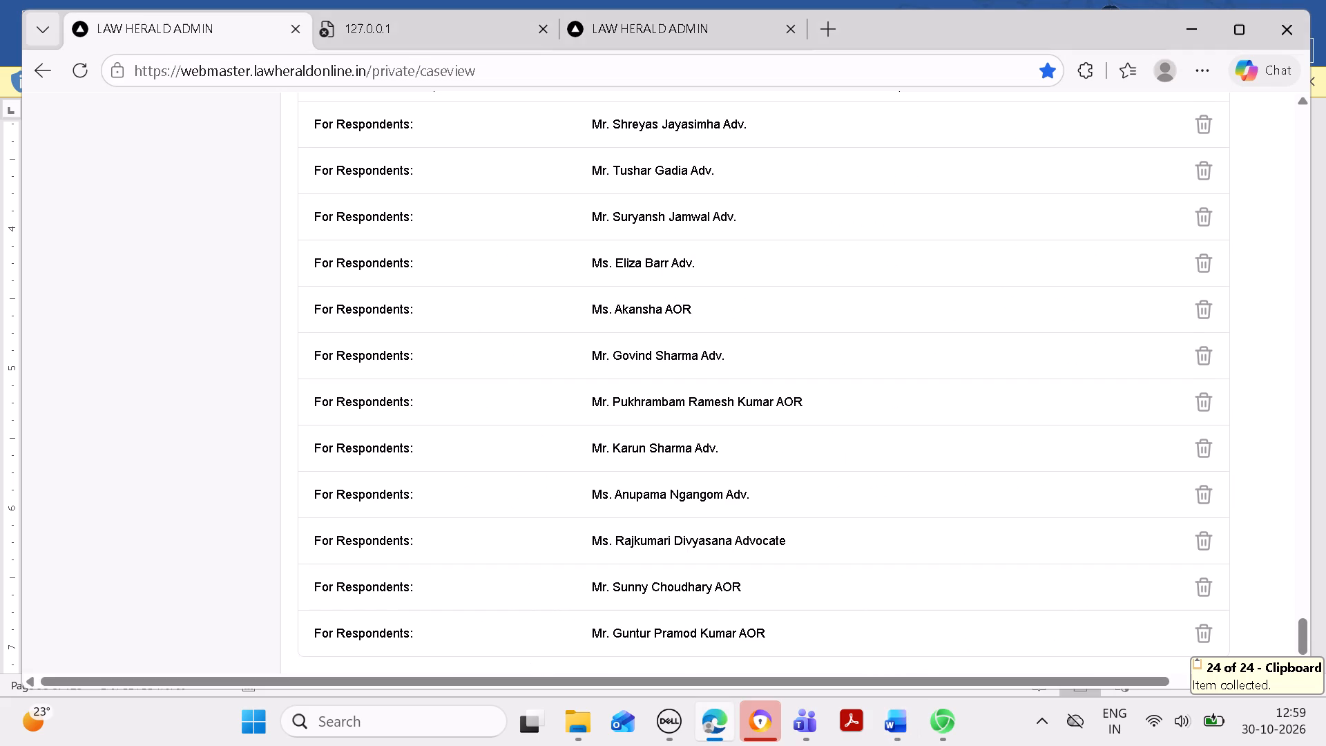
scroll(755, 645, up, 6)
click(1021, 618)
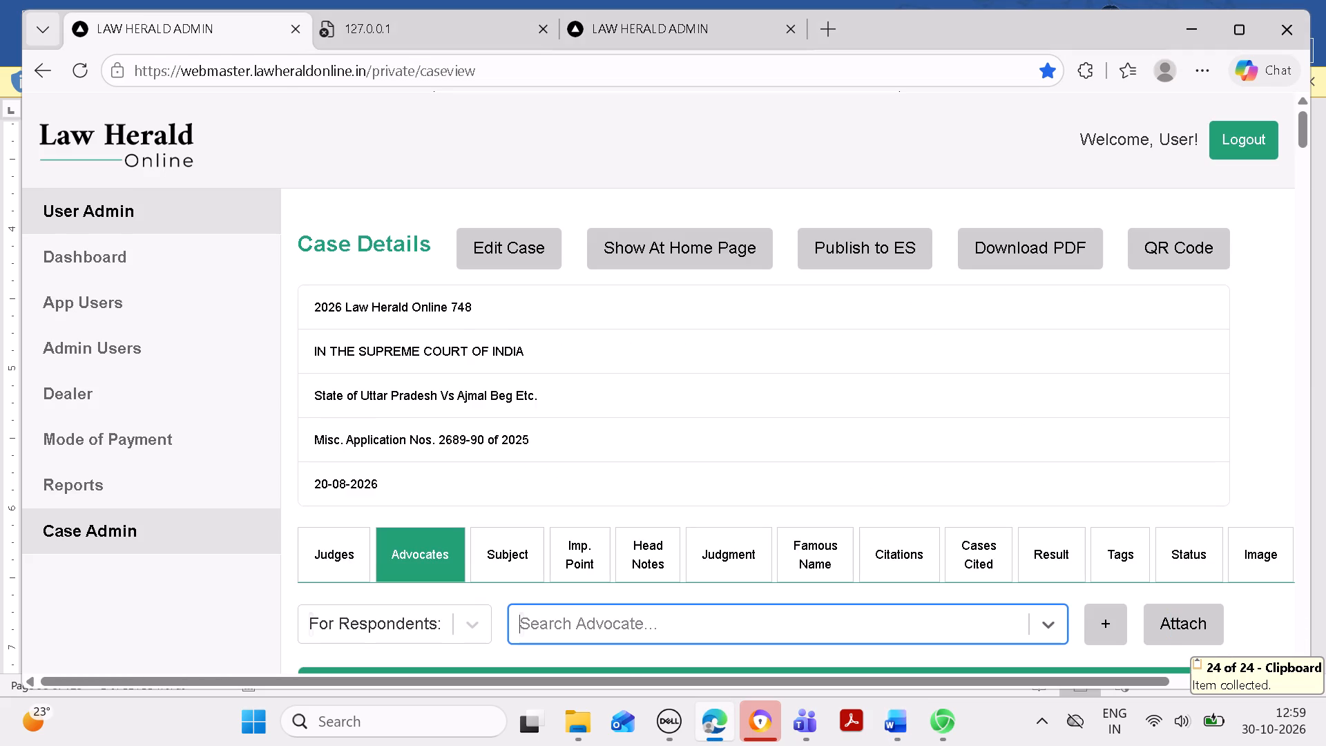
key(ctrl+v)
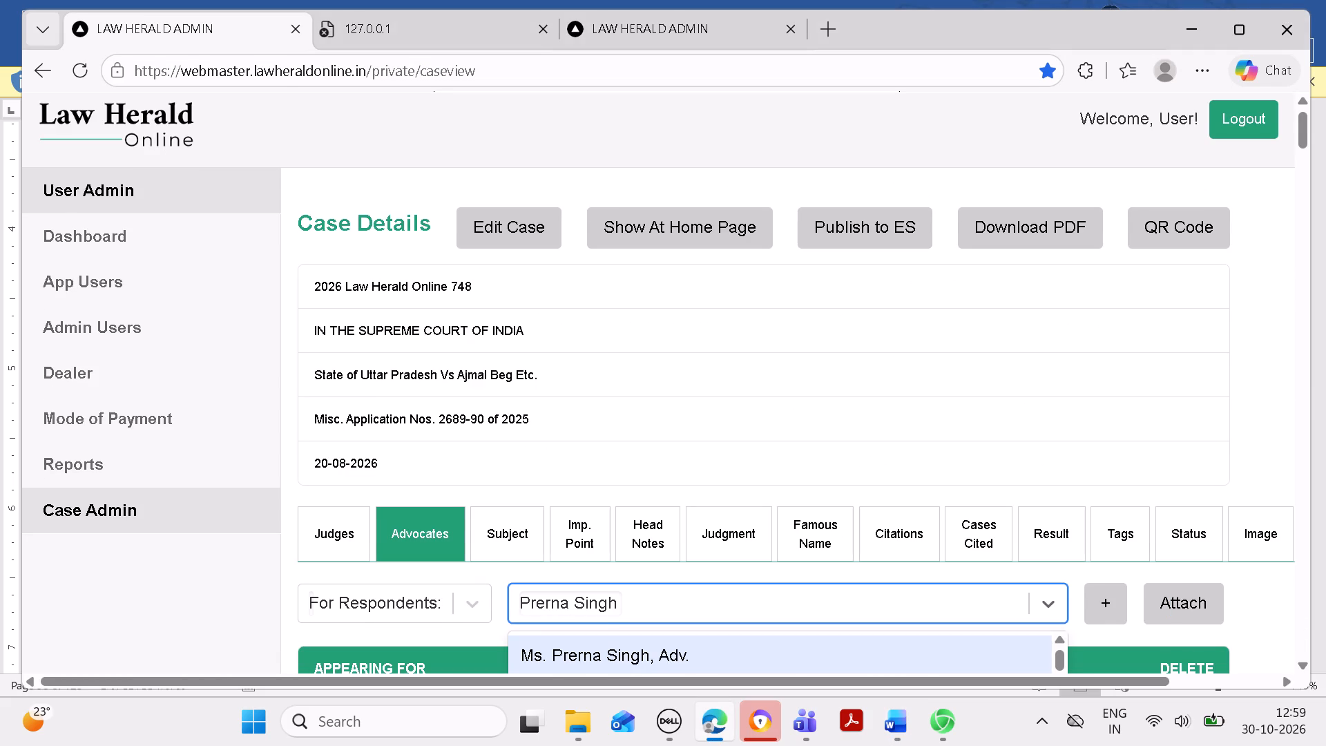
click(826, 638)
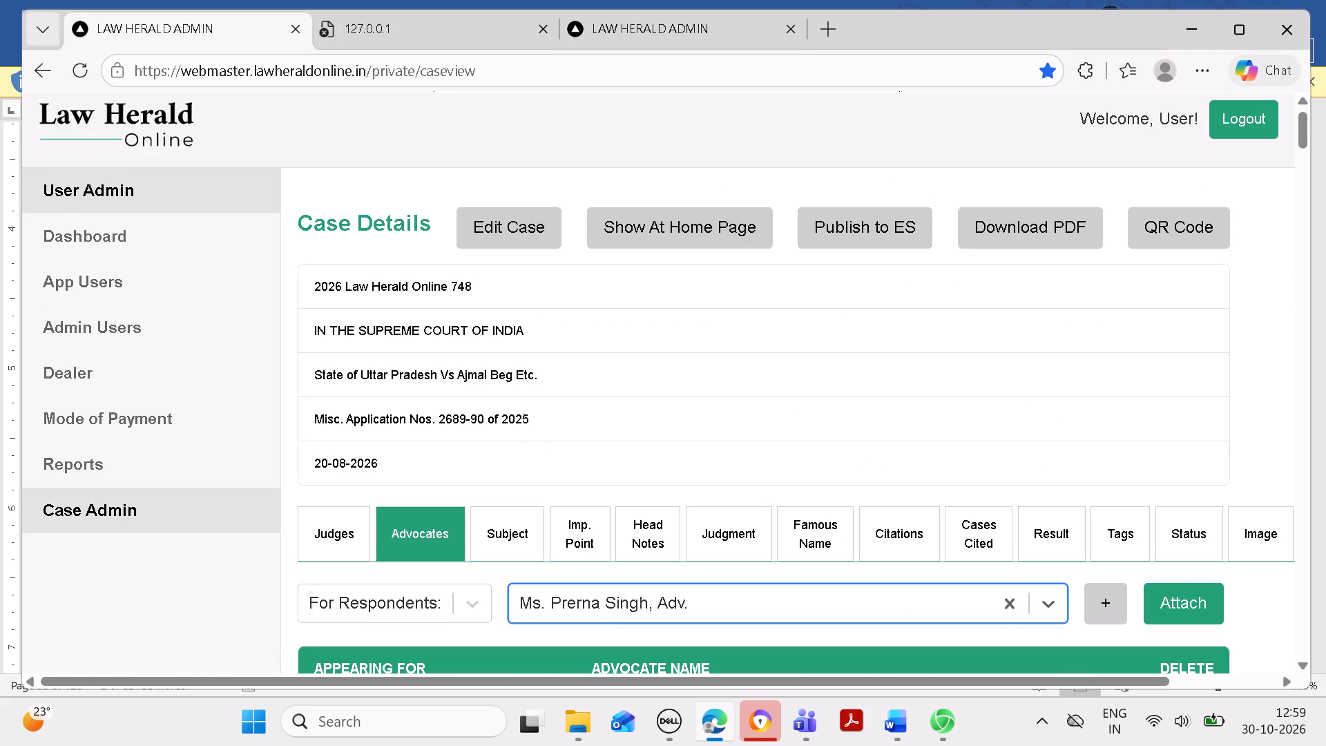
click(1178, 606)
click(868, 215)
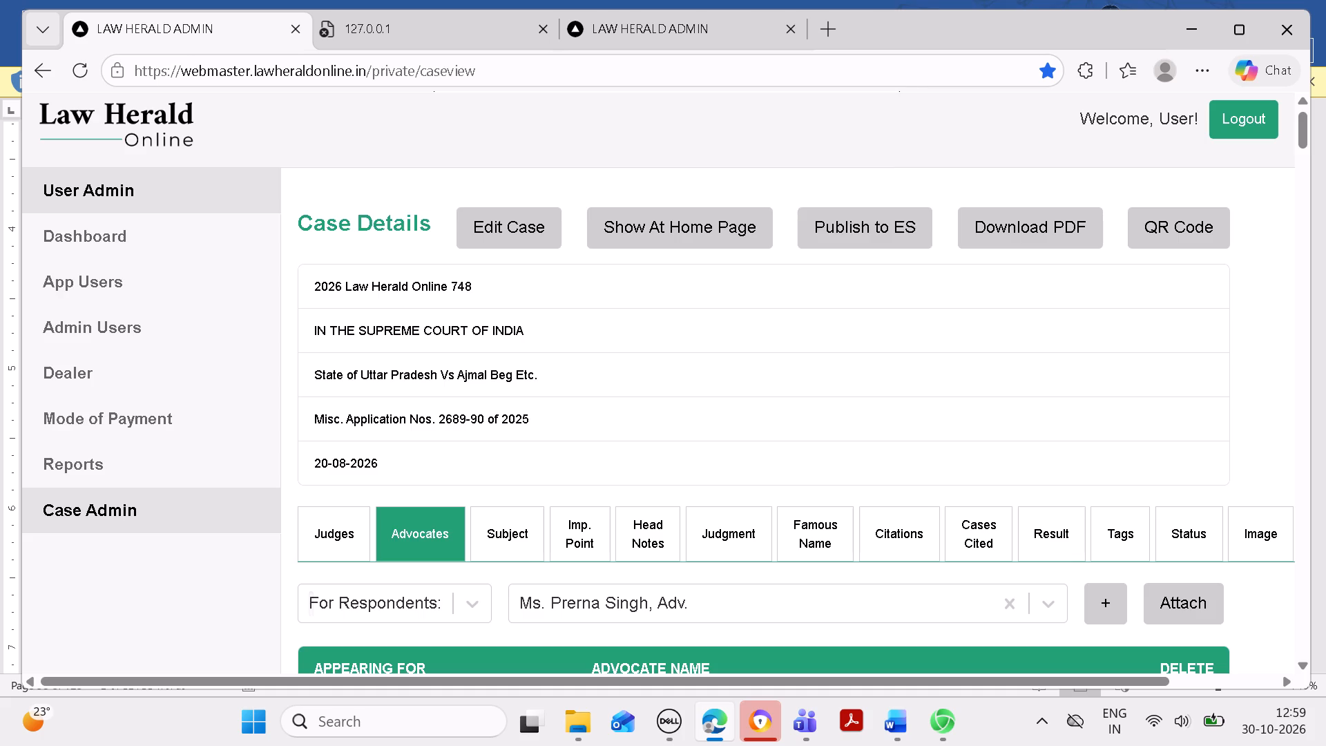
scroll(846, 409, down, 11)
click(893, 725)
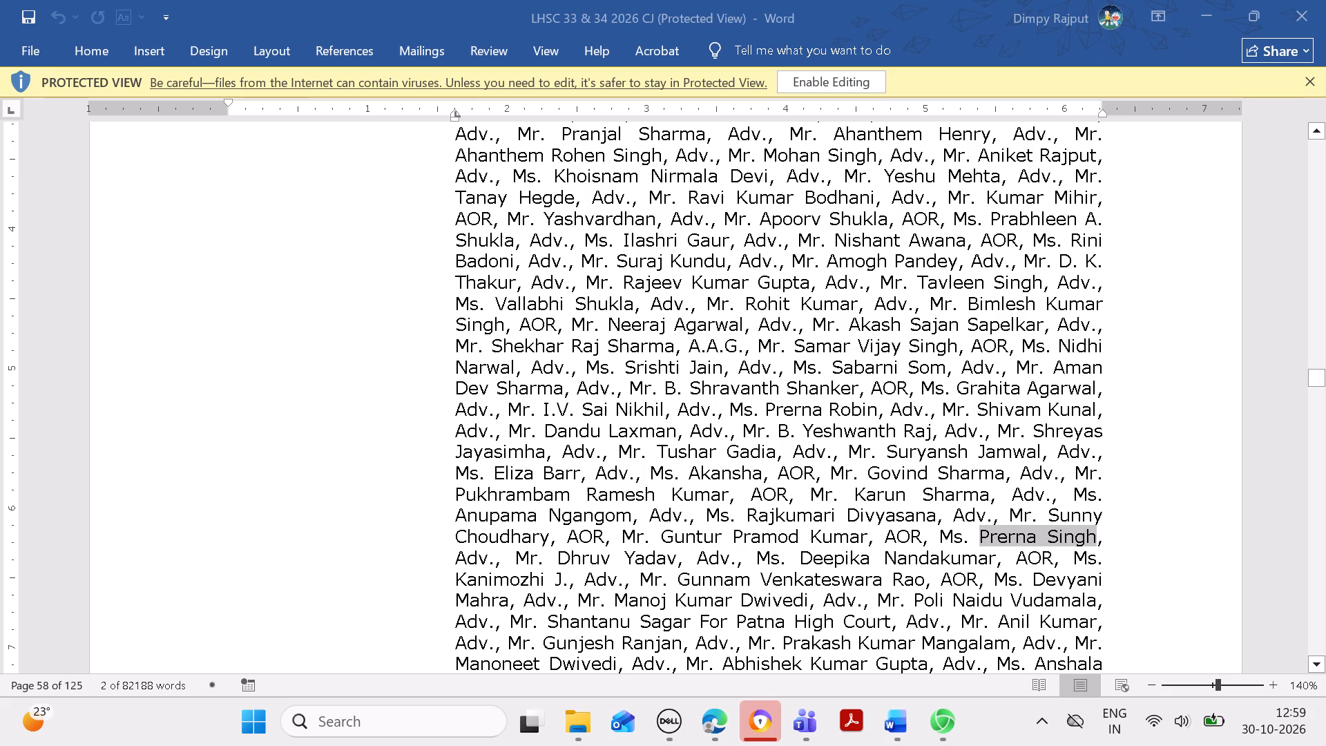
drag(557, 560, 569, 559)
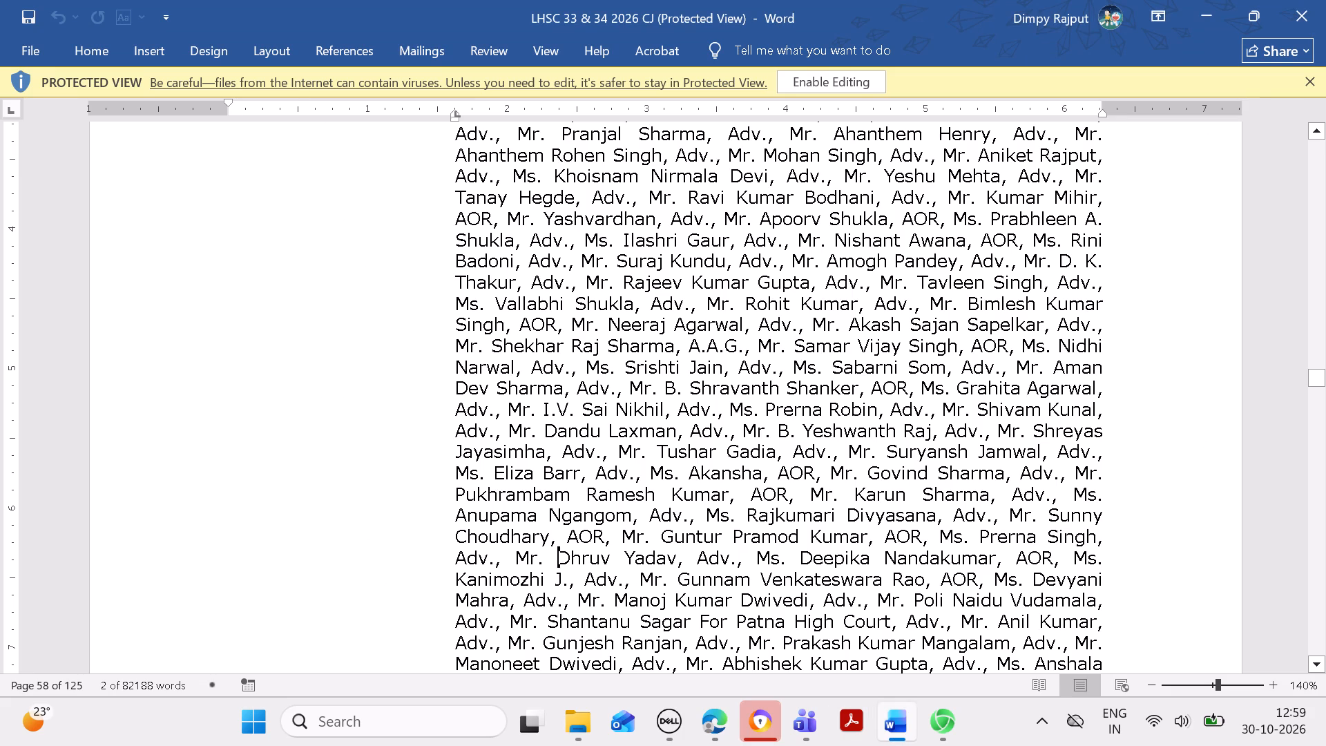
drag(569, 559, 654, 557)
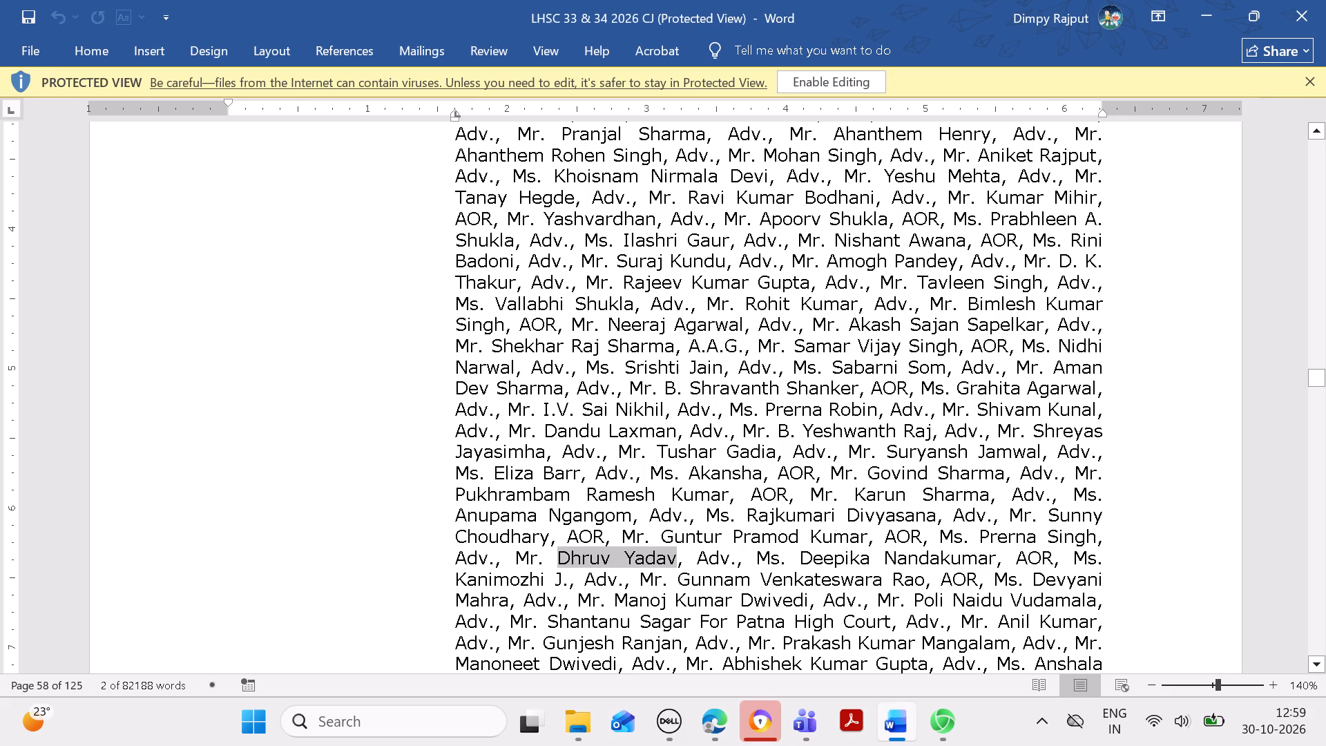
key(ctrl+c)
click(715, 729)
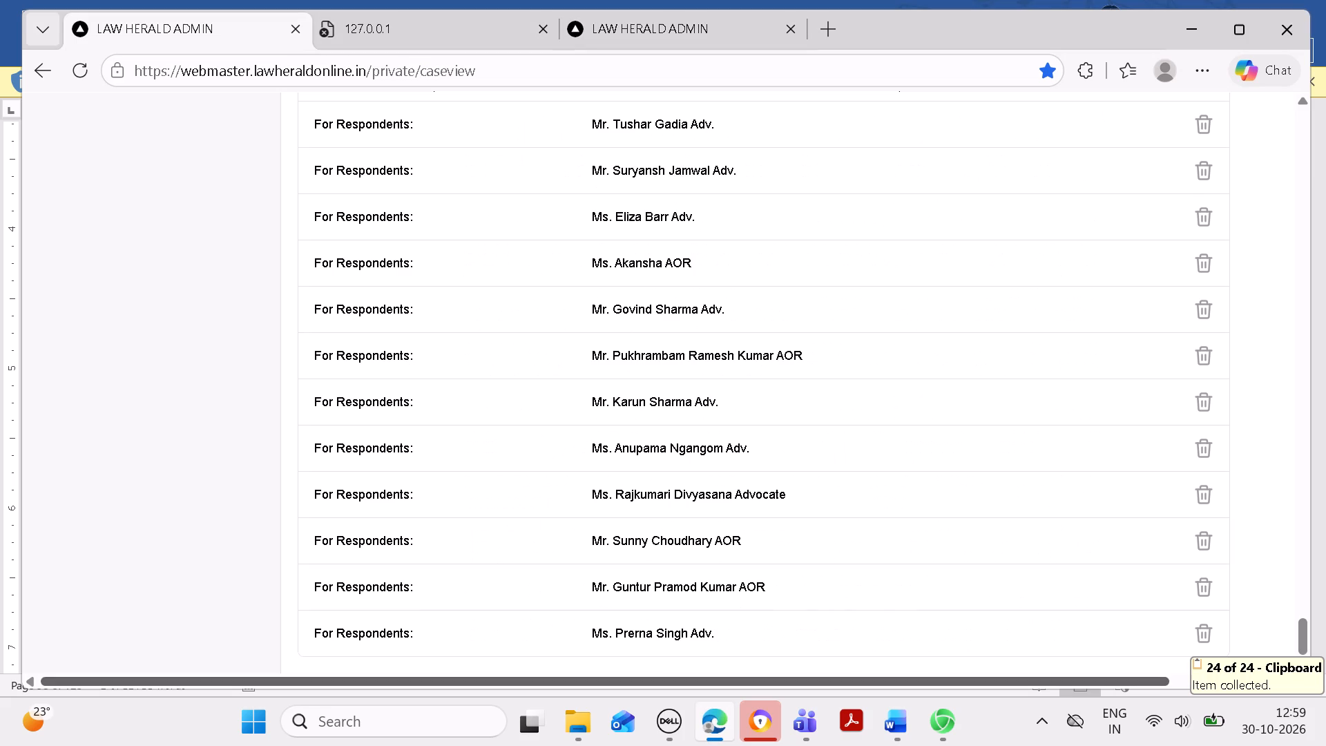
scroll(684, 653, up, 4)
scroll(821, 578, up, 2)
click(1023, 625)
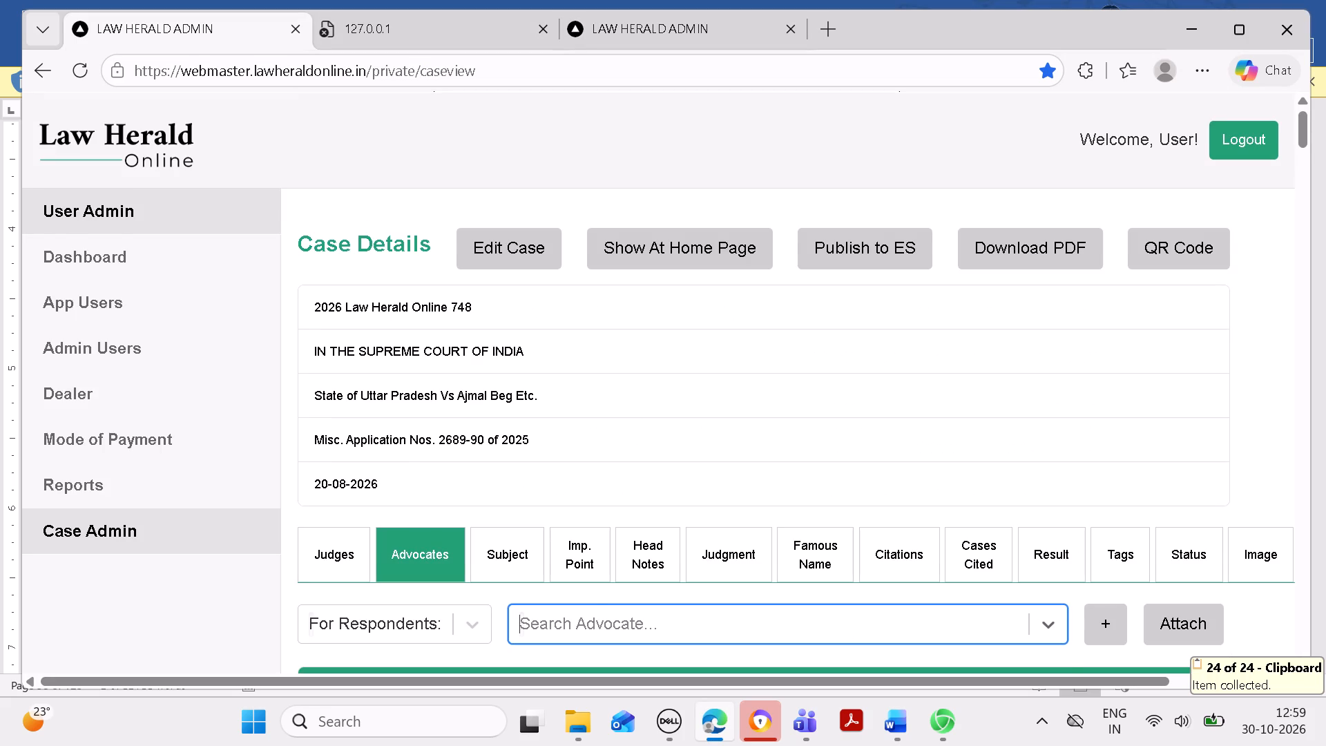
key(ctrl+v)
click(854, 635)
click(1202, 594)
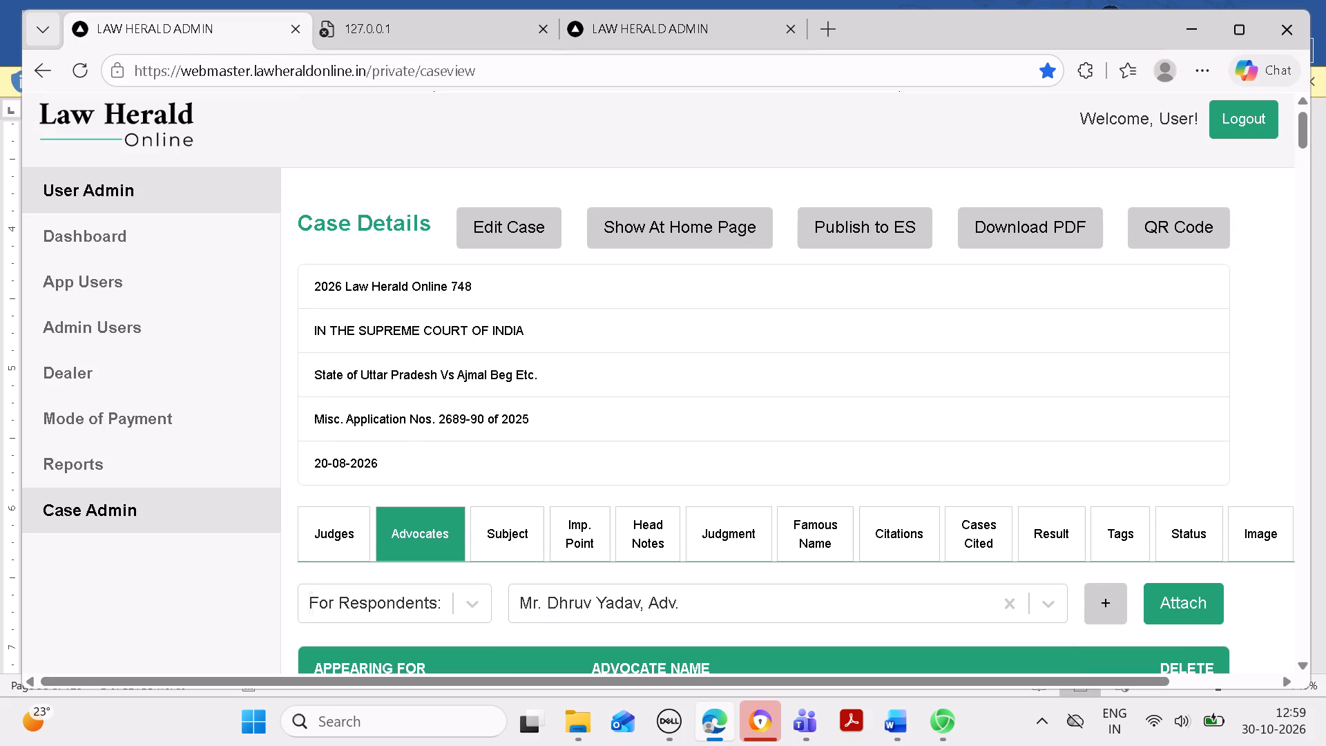
click(866, 217)
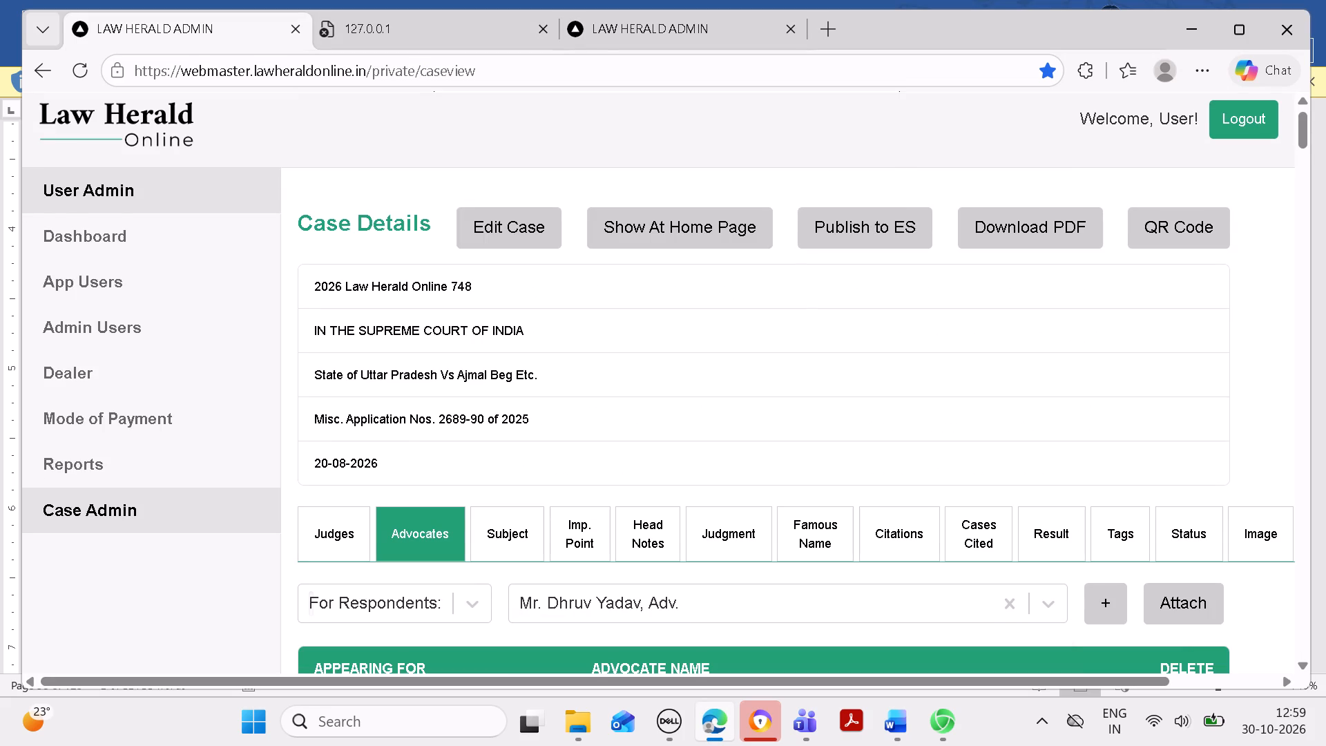
scroll(865, 368, down, 10)
Copy Ms. Nandakumar's name from the Word document, search the advocates for it, and check her designation against the document.
click(886, 726)
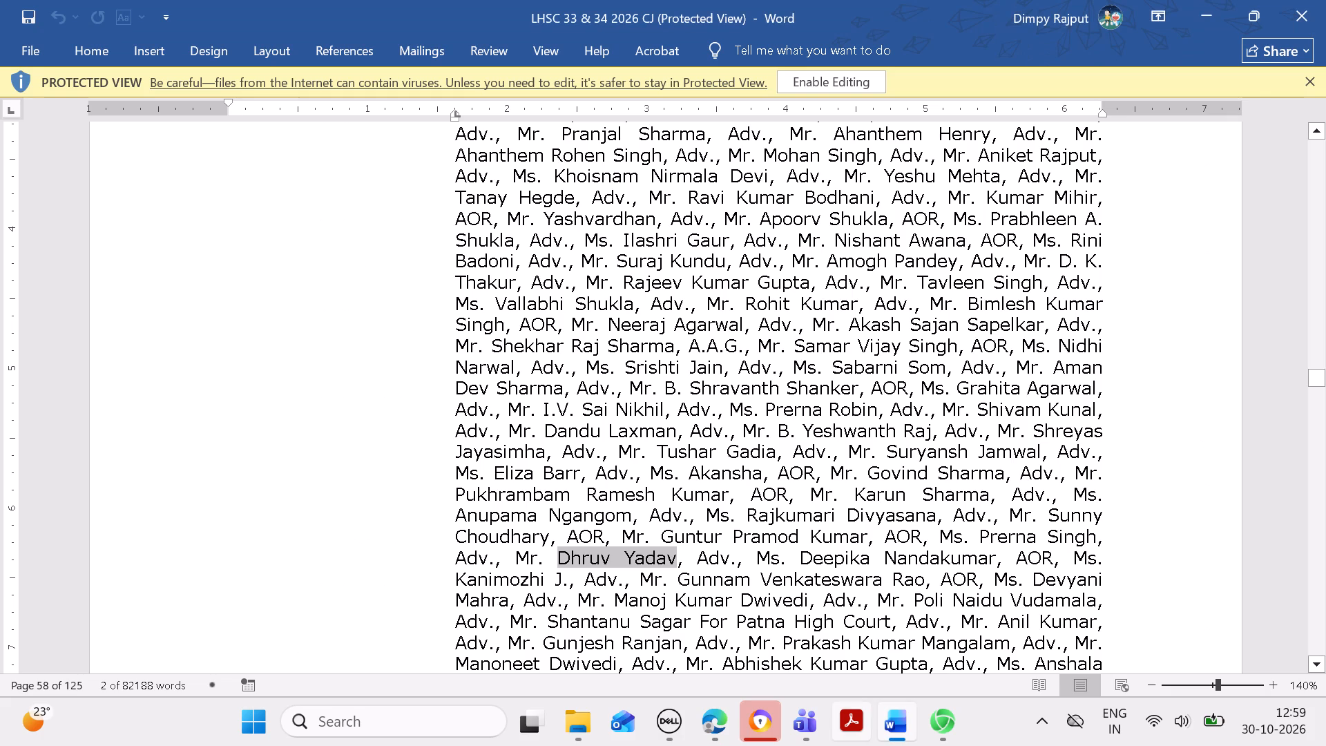
drag(806, 555, 939, 554)
key(ctrl+c)
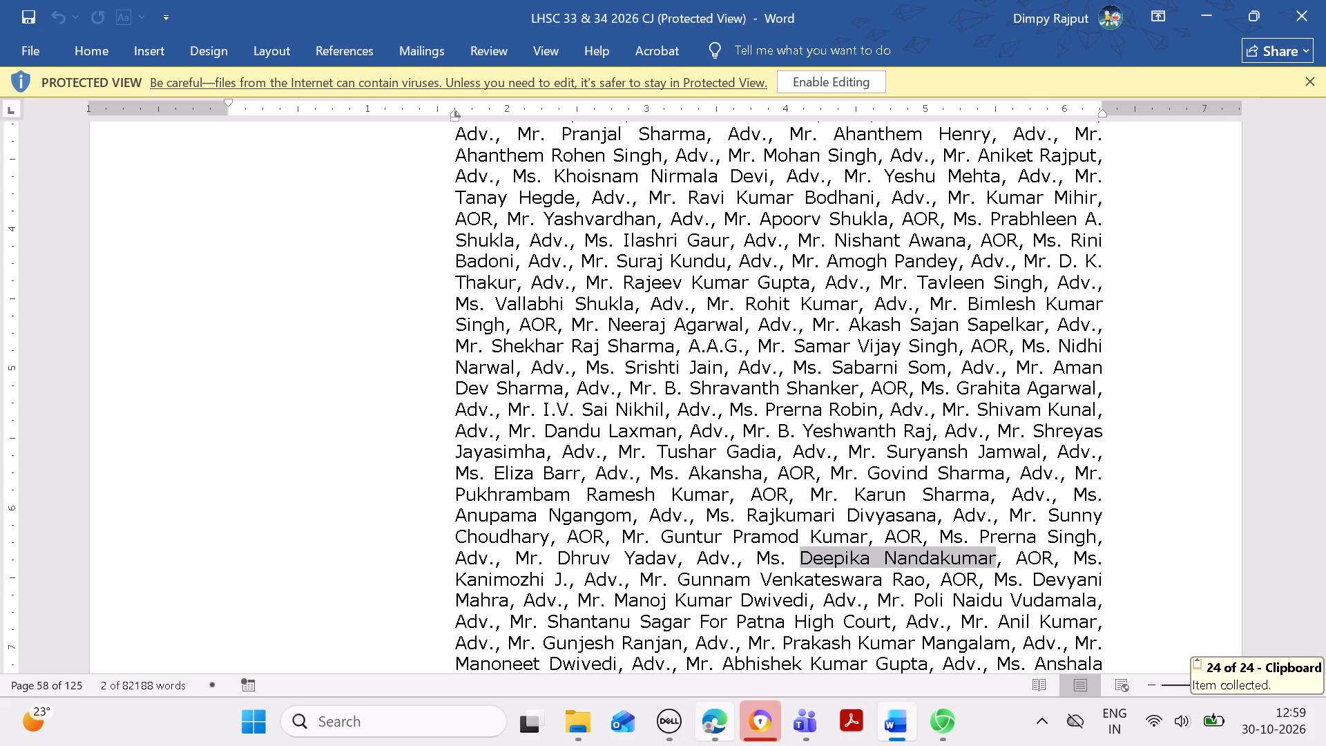
click(710, 715)
scroll(710, 620, up, 4)
scroll(838, 557, up, 3)
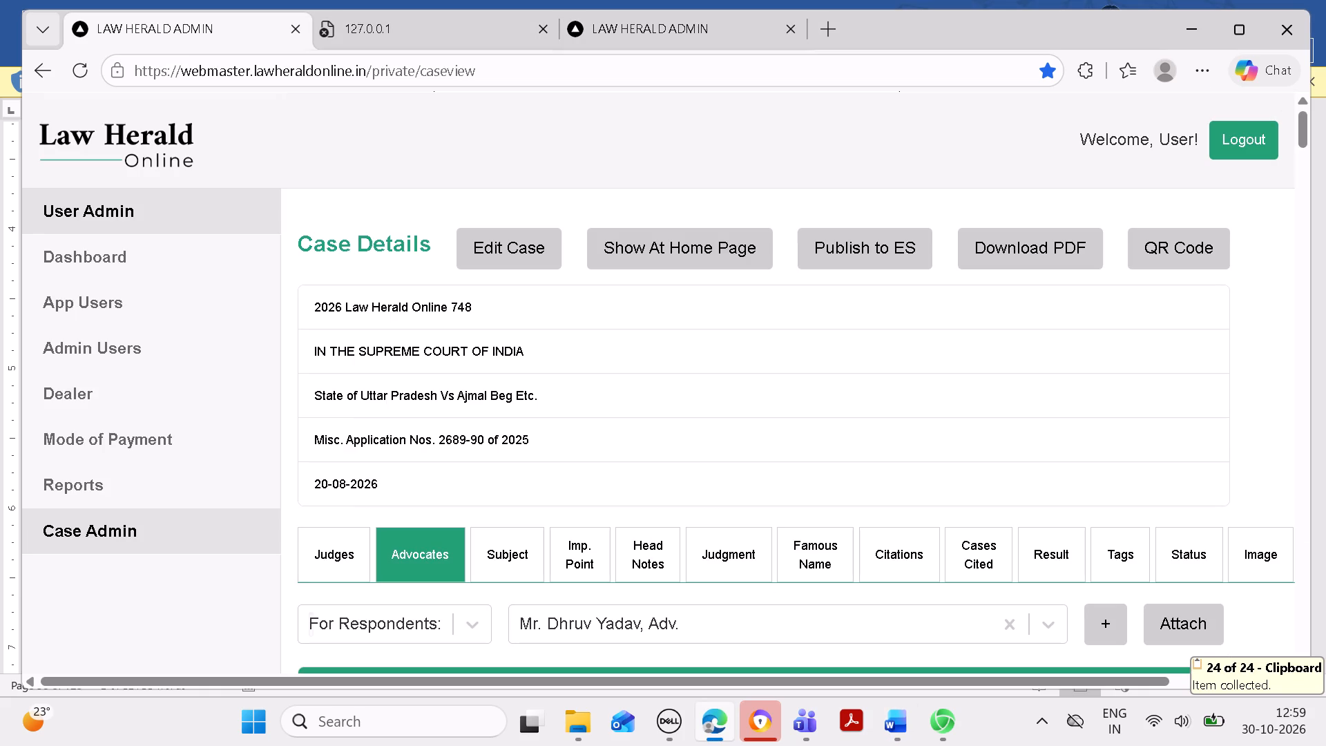
click(1008, 629)
key(ctrl+v)
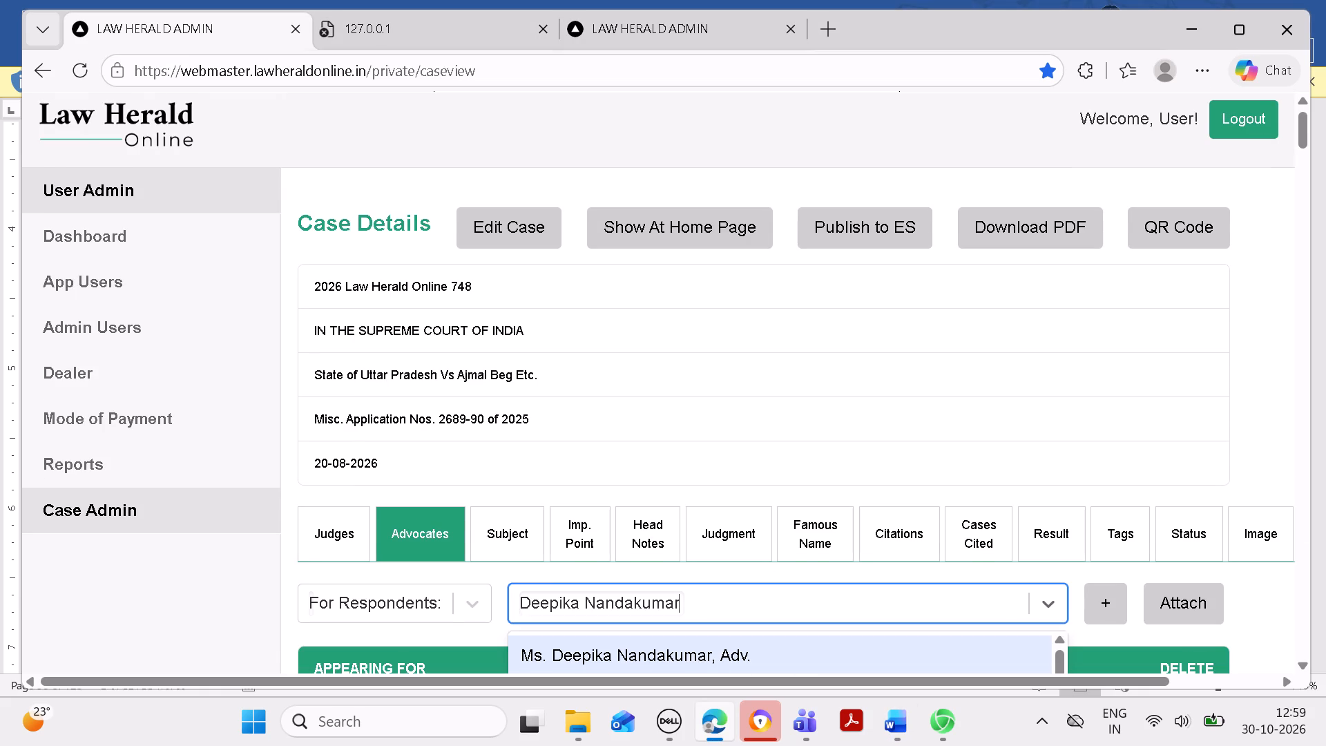
drag(1303, 140, 1314, 161)
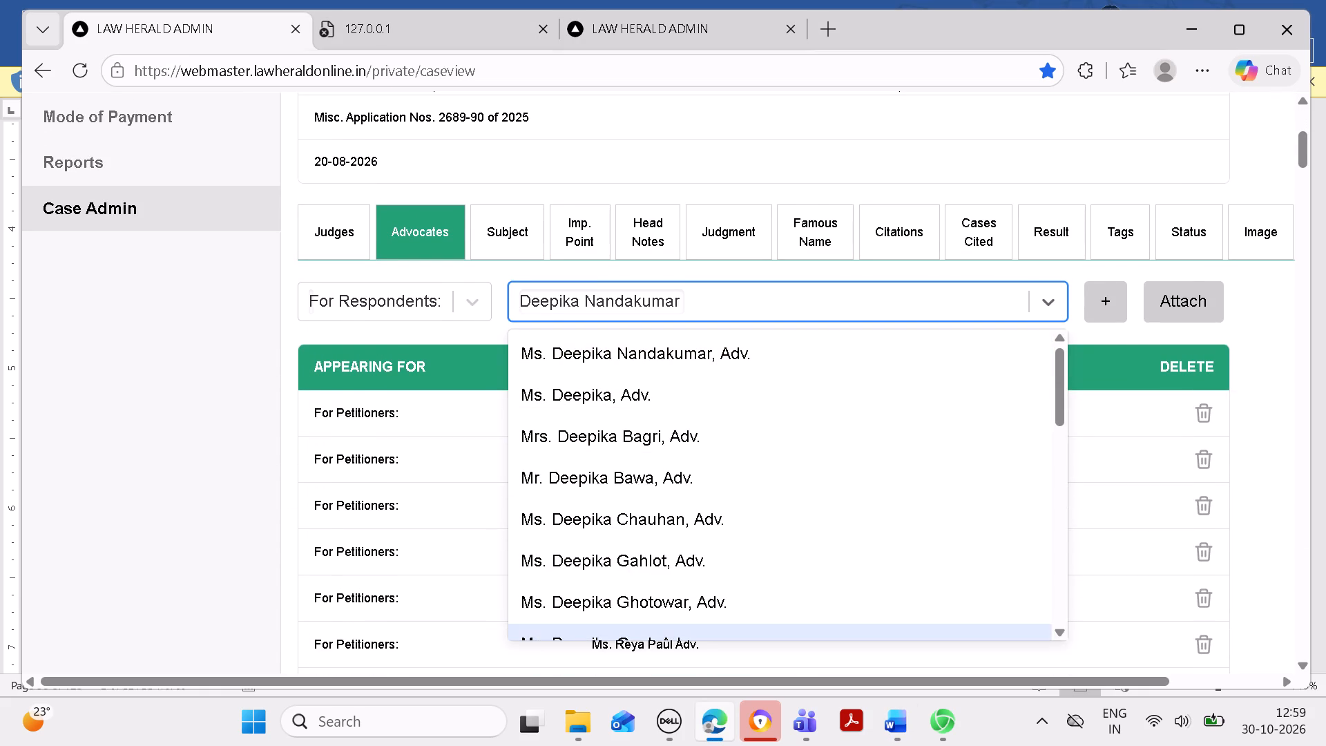
click(900, 719)
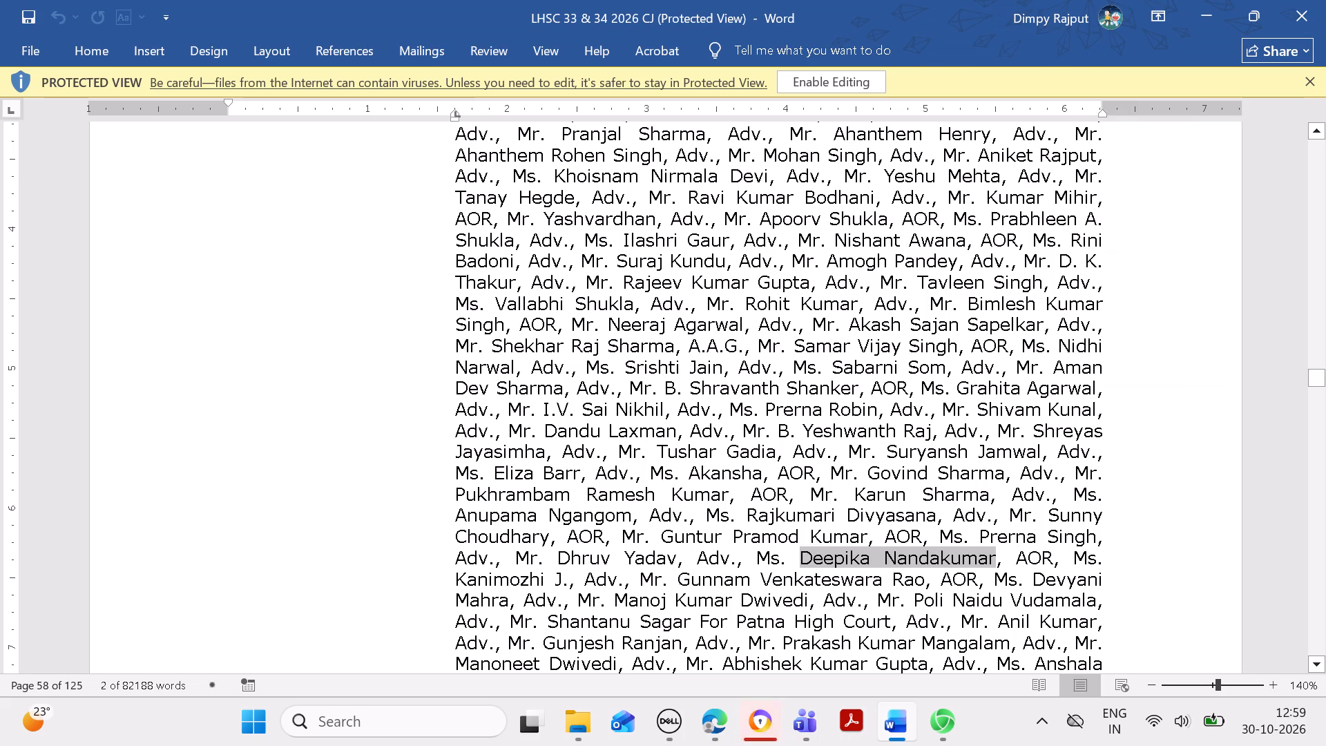
click(720, 719)
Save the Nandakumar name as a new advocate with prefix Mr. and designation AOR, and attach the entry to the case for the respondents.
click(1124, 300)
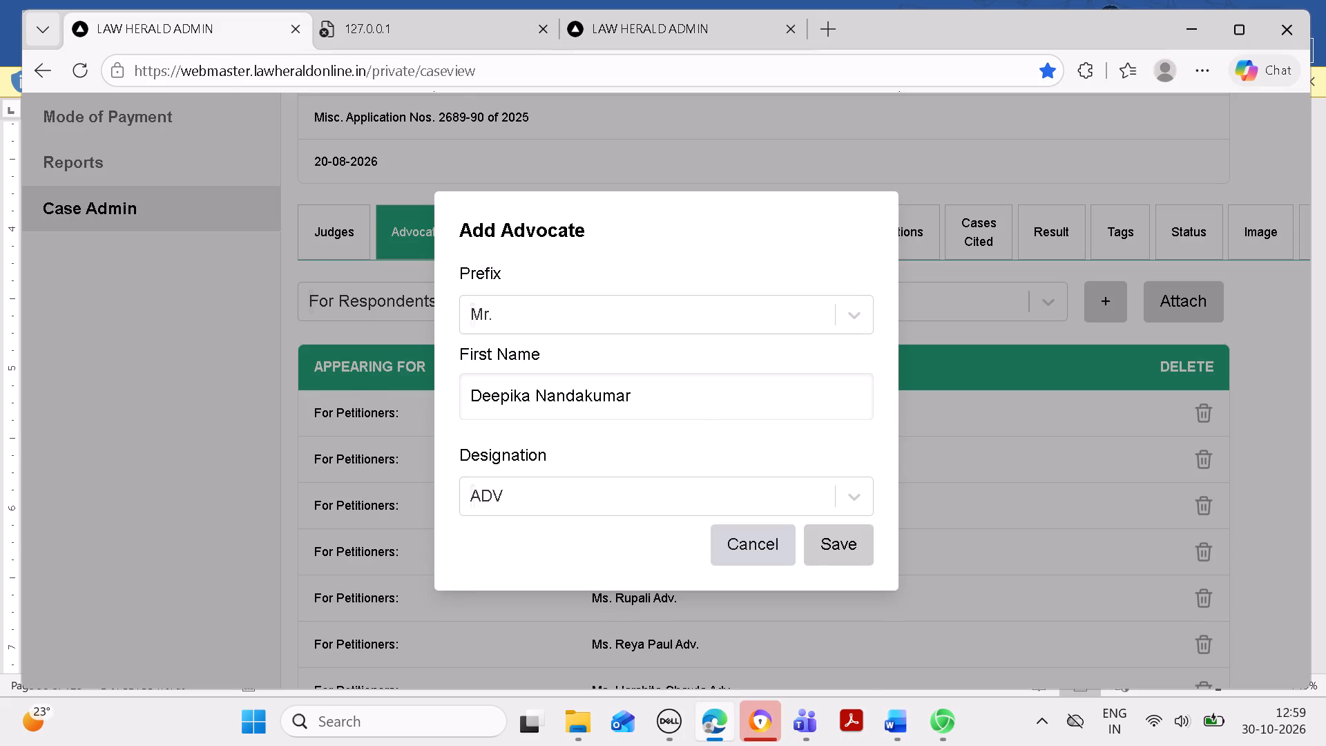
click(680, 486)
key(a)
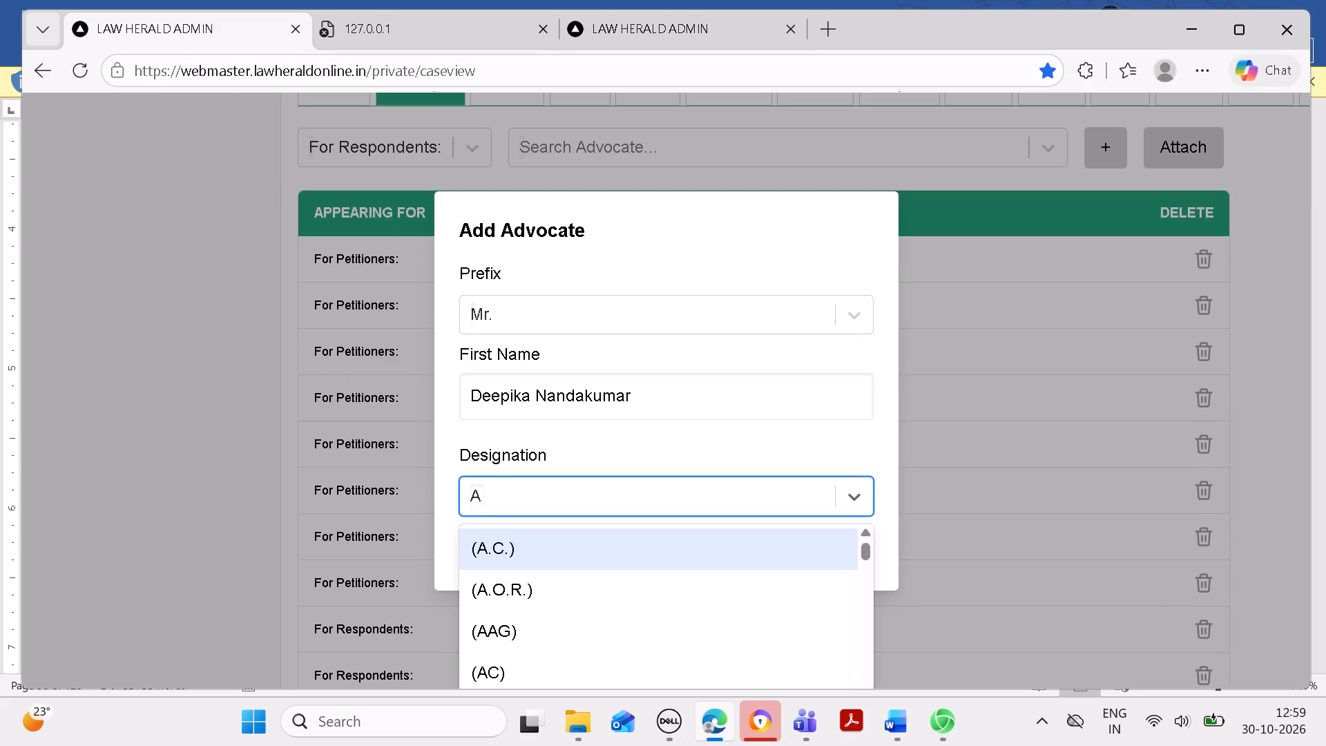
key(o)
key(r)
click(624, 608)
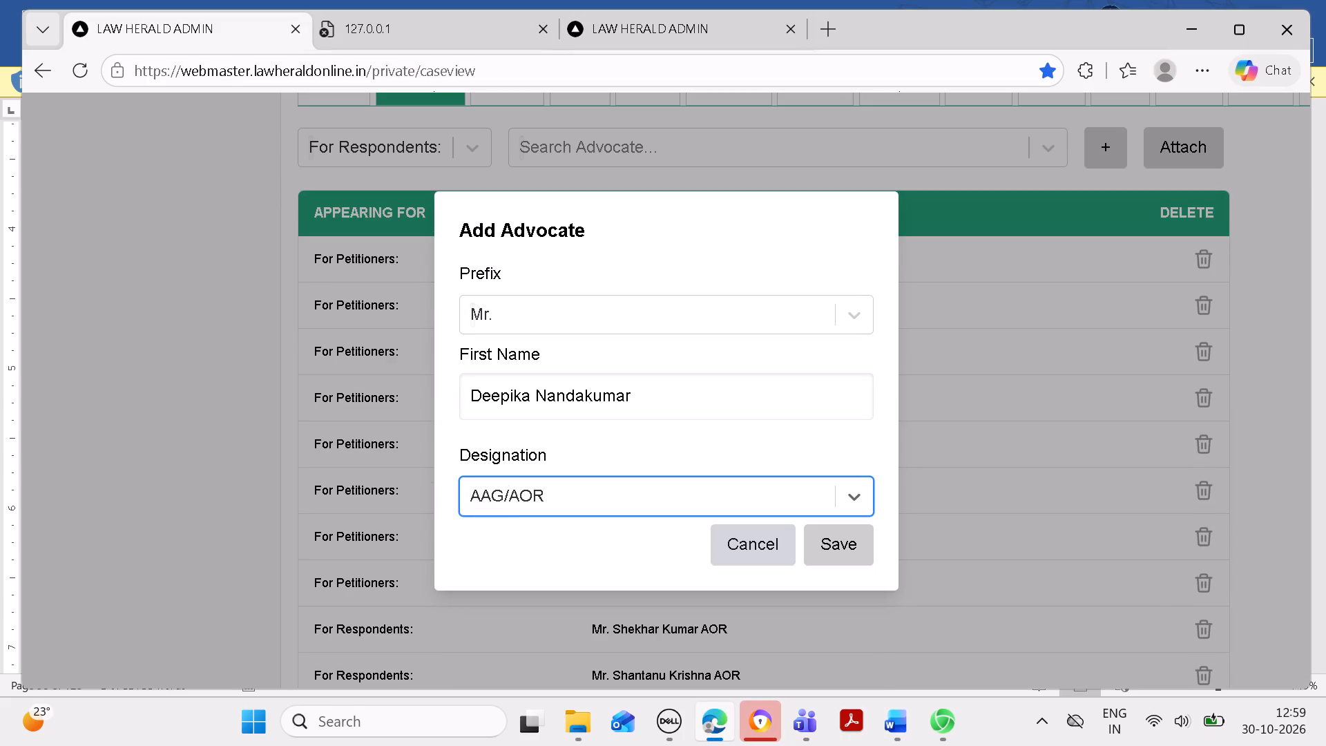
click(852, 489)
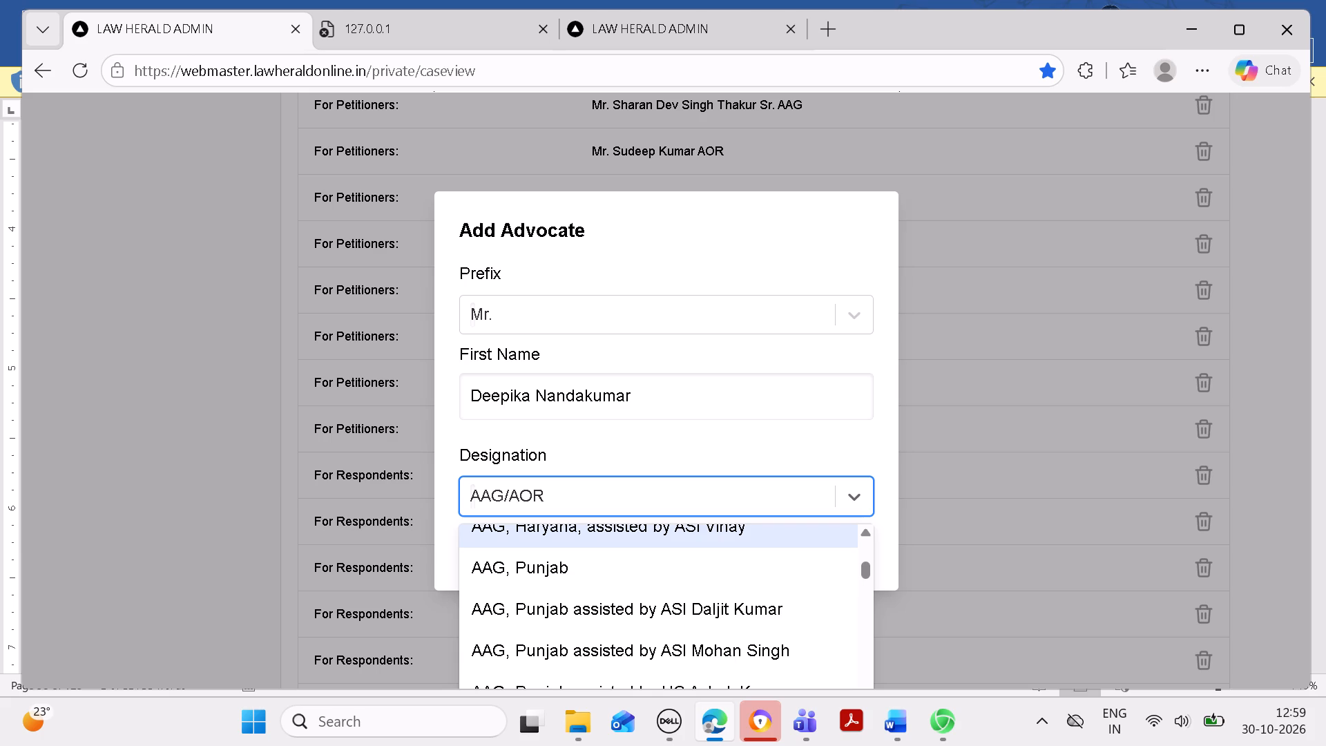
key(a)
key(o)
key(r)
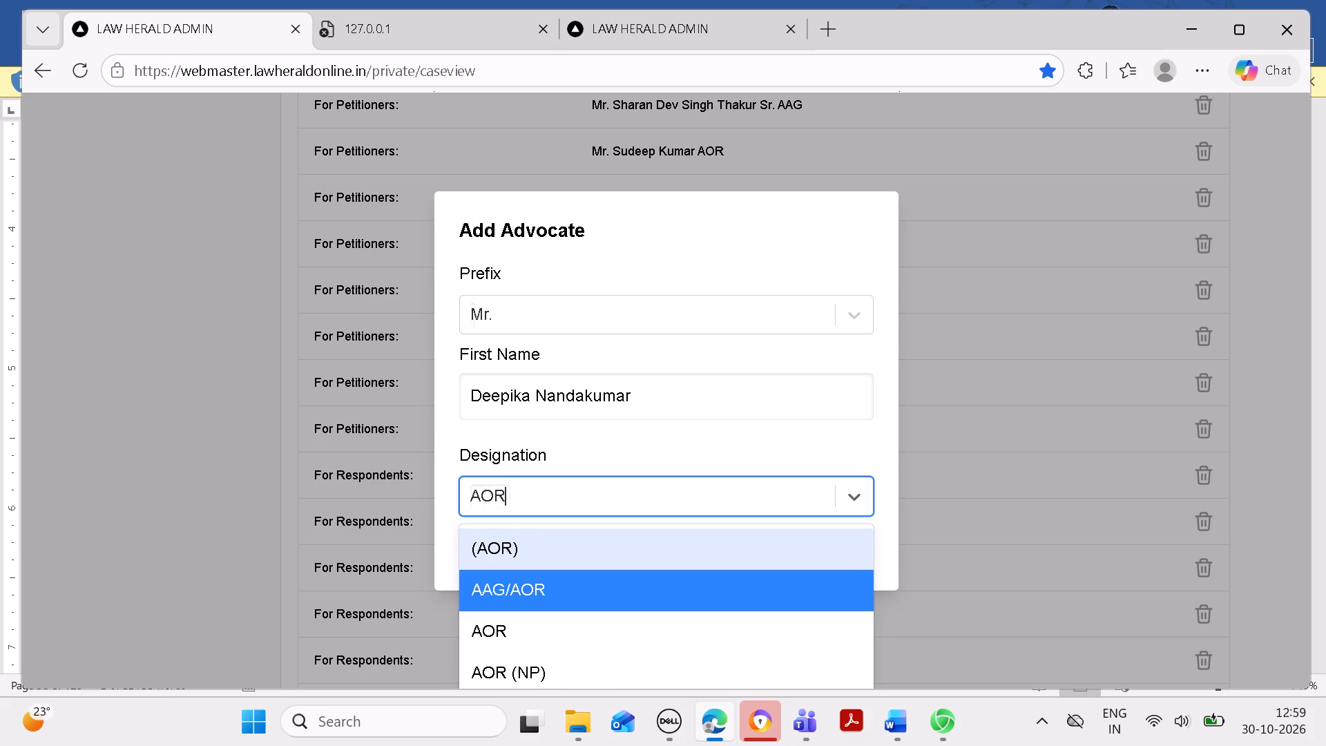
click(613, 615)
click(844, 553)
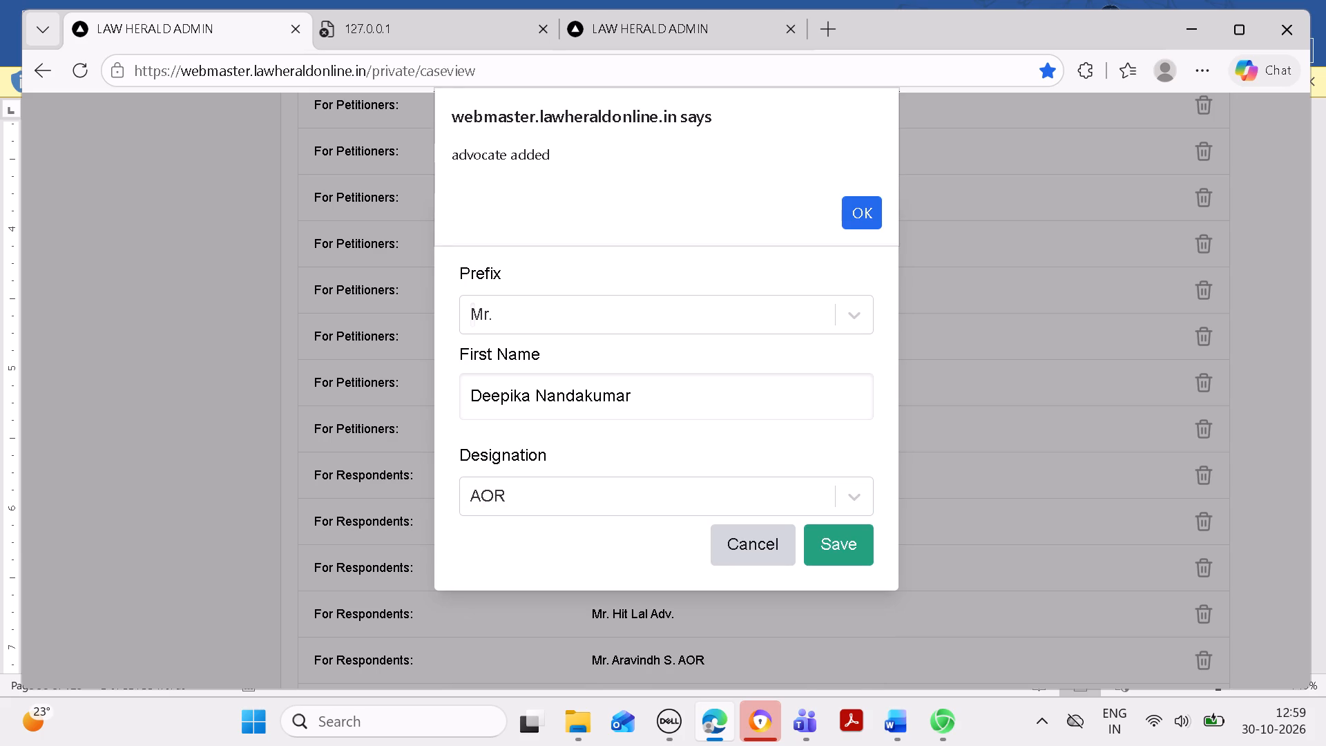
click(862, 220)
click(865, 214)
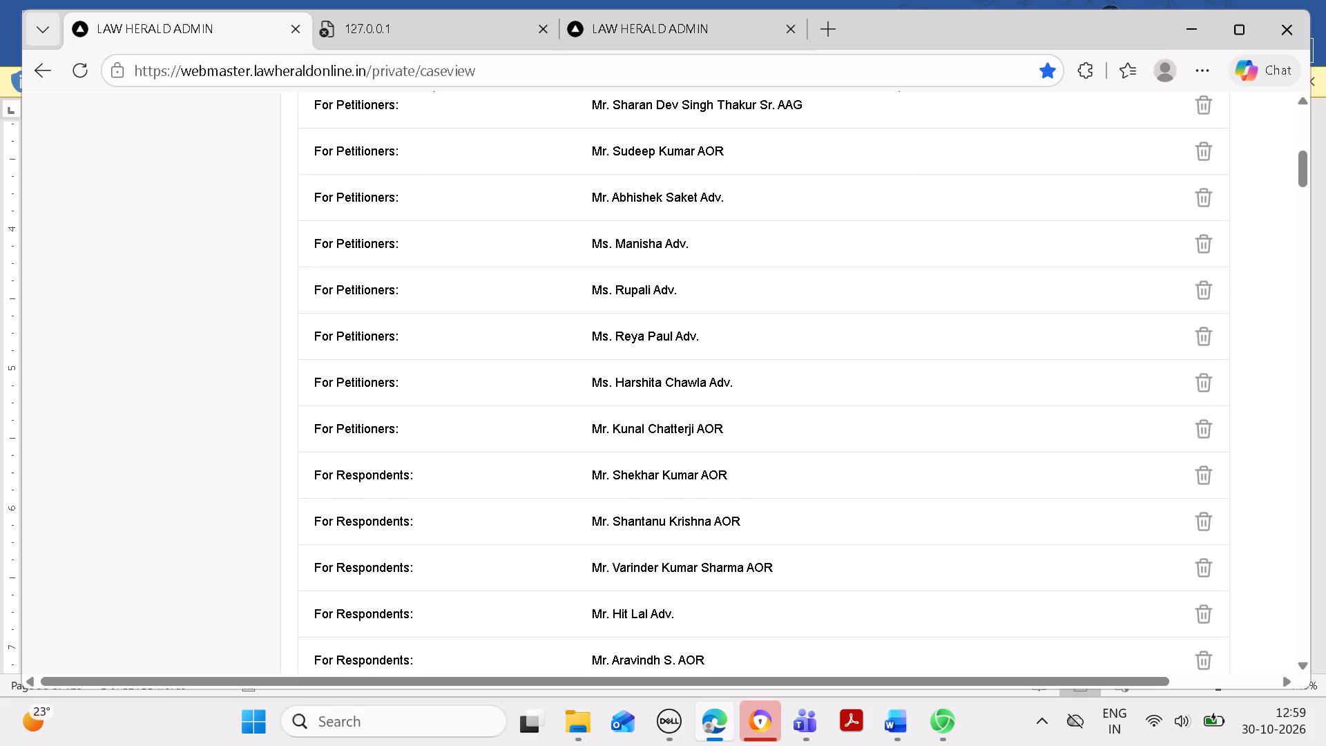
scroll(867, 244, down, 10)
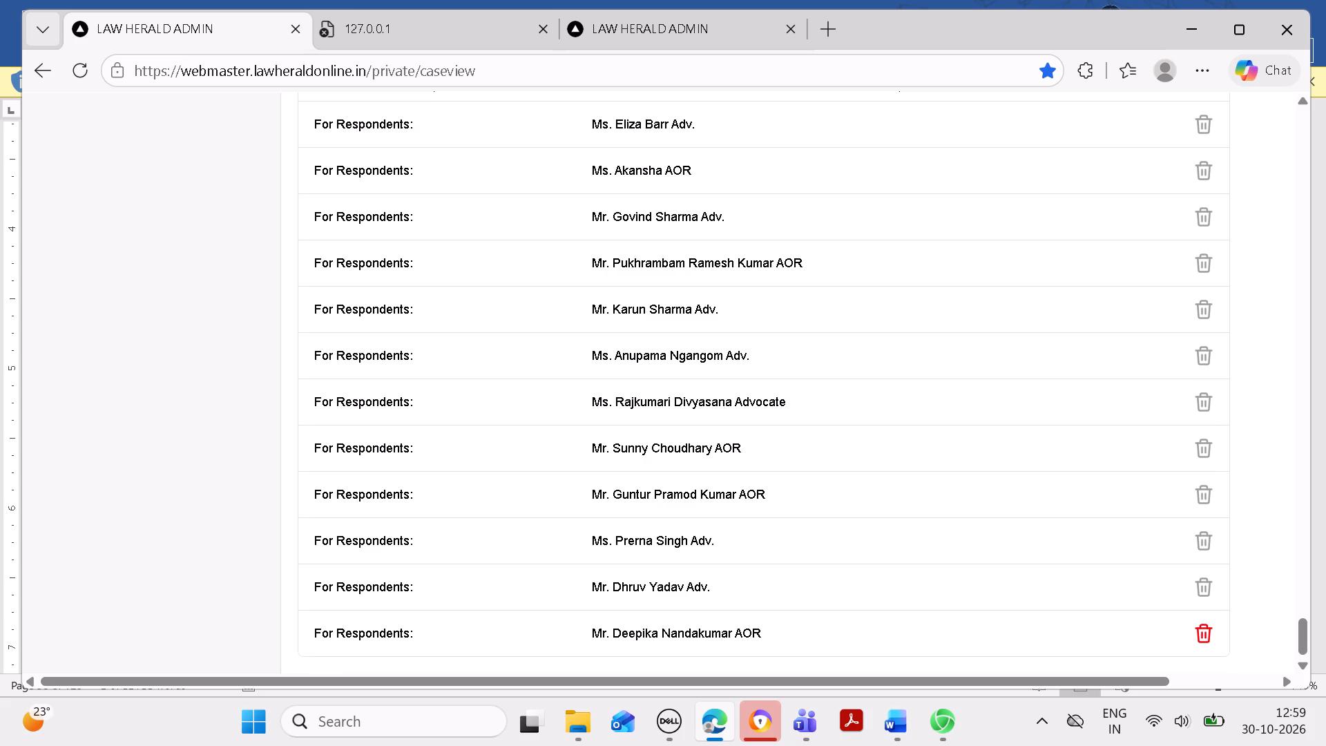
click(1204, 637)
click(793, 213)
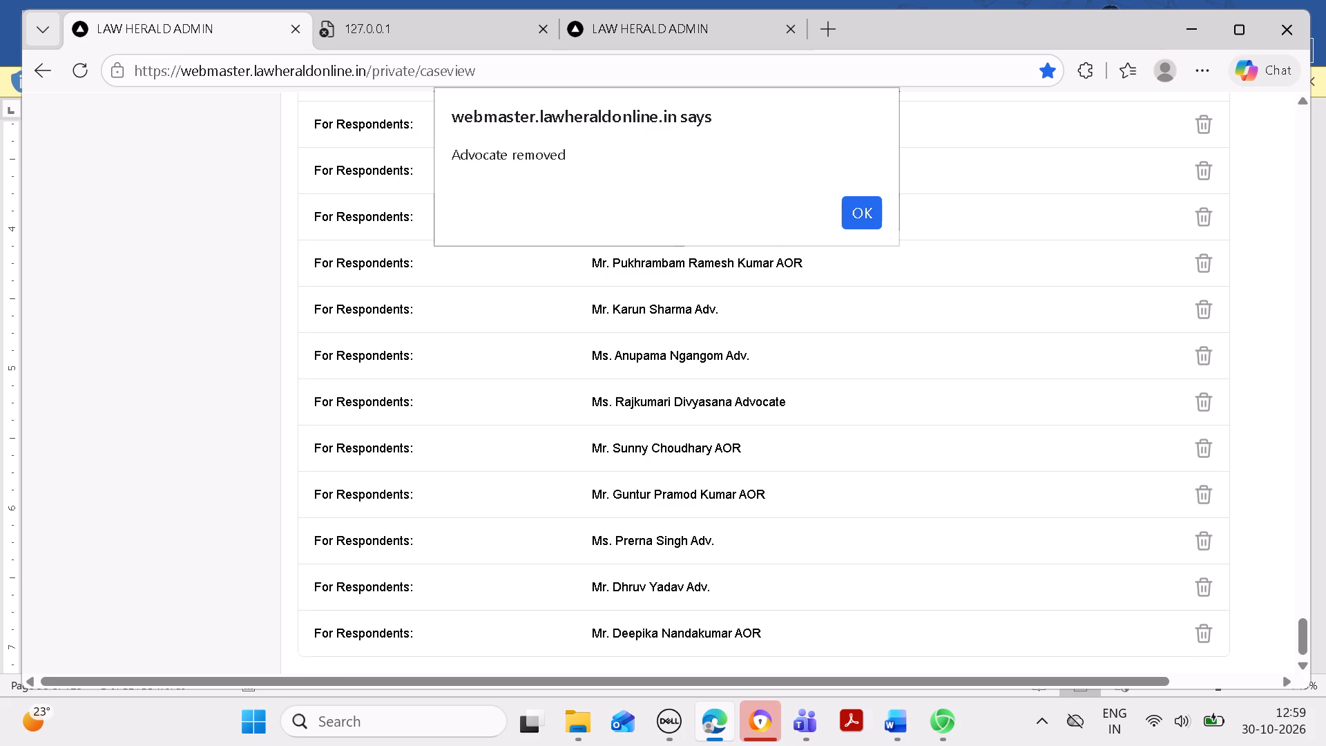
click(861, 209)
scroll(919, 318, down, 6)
Search the advocates again for the copied Nandakumar name, with the appearance set for the respondents.
scroll(919, 318, up, 4)
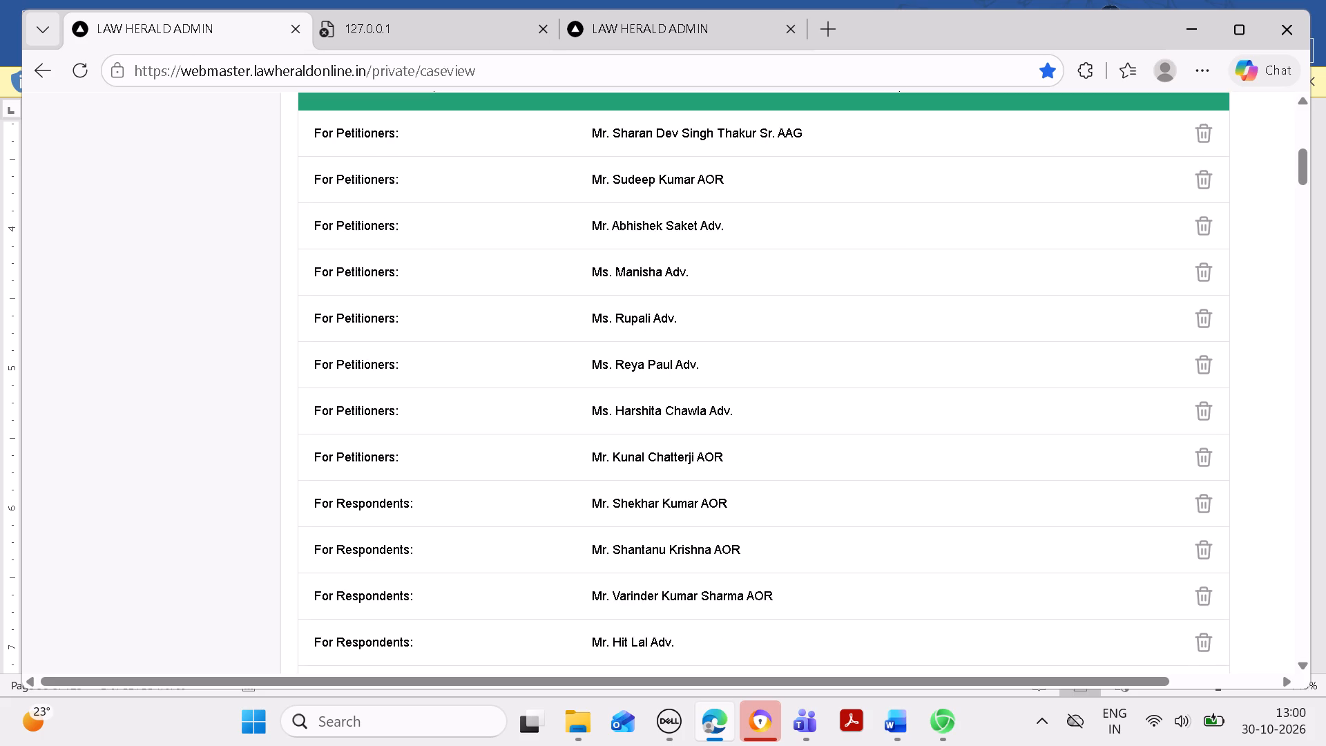
scroll(920, 328, up, 3)
click(1003, 624)
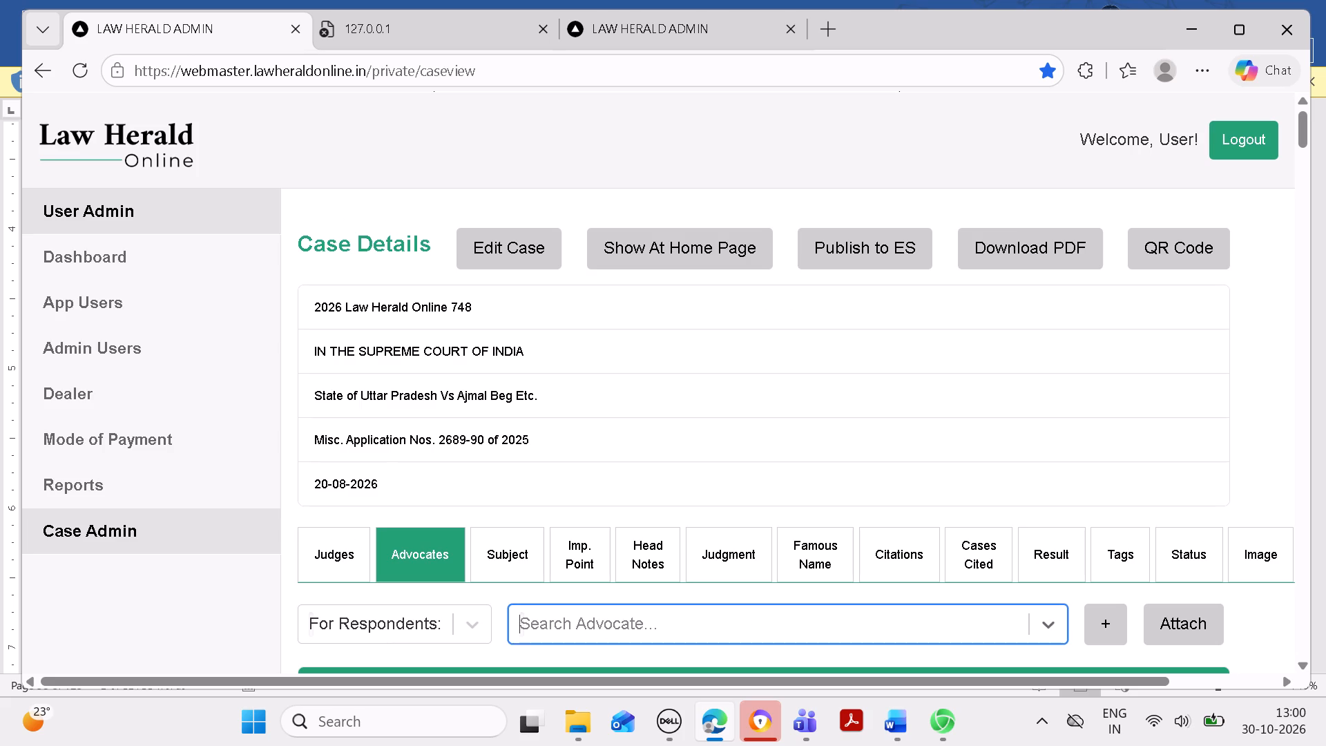
key(ctrl+v)
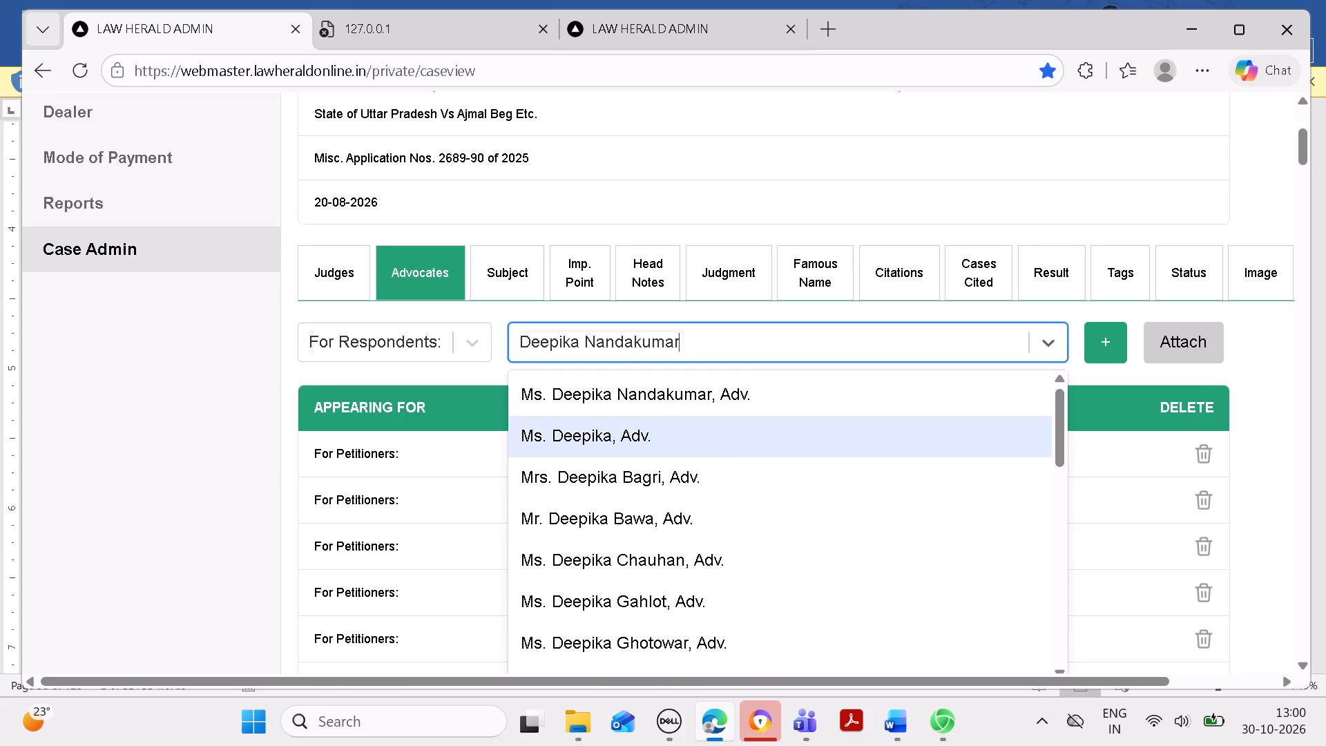
Save the Nandakumar name as a new advocate with prefix Ms. and designation (AOR), and attach the entry to the case for the respondents.
click(1093, 339)
click(784, 398)
key(ctrl+v)
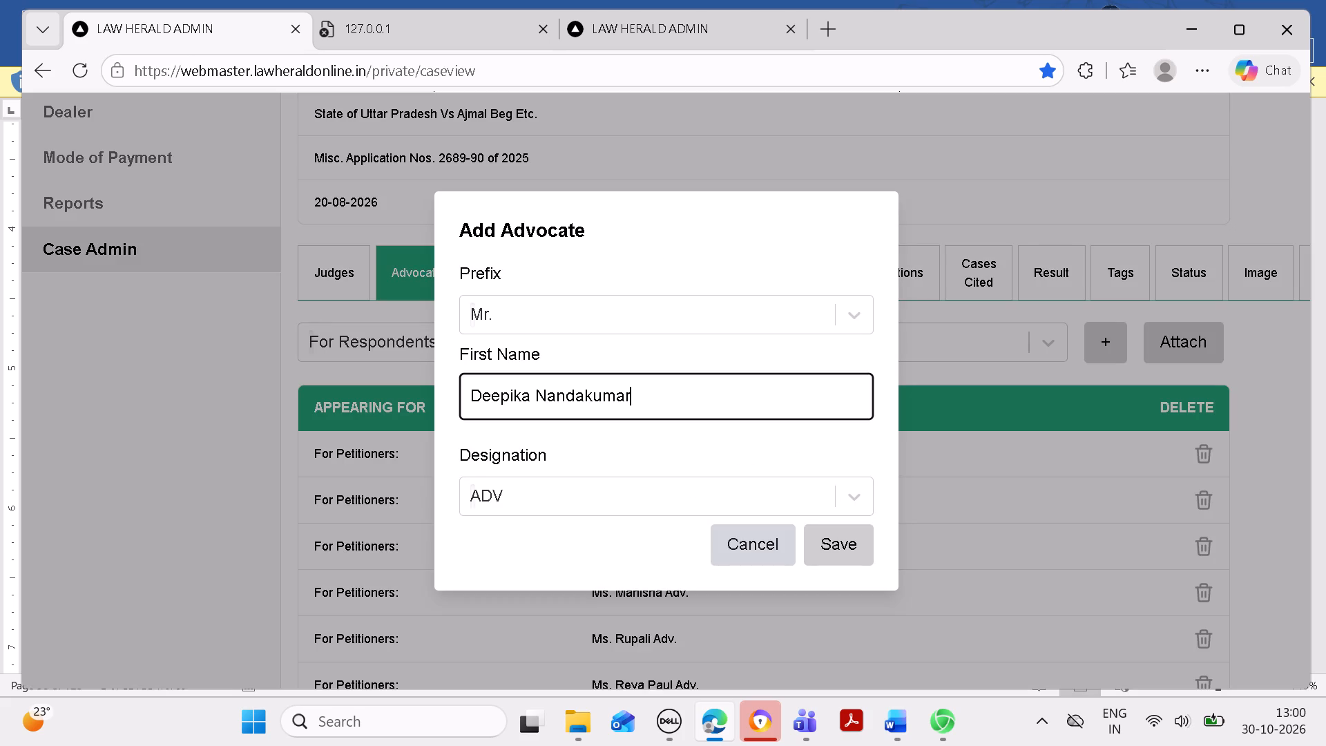
click(852, 305)
scroll(762, 384, down, 4)
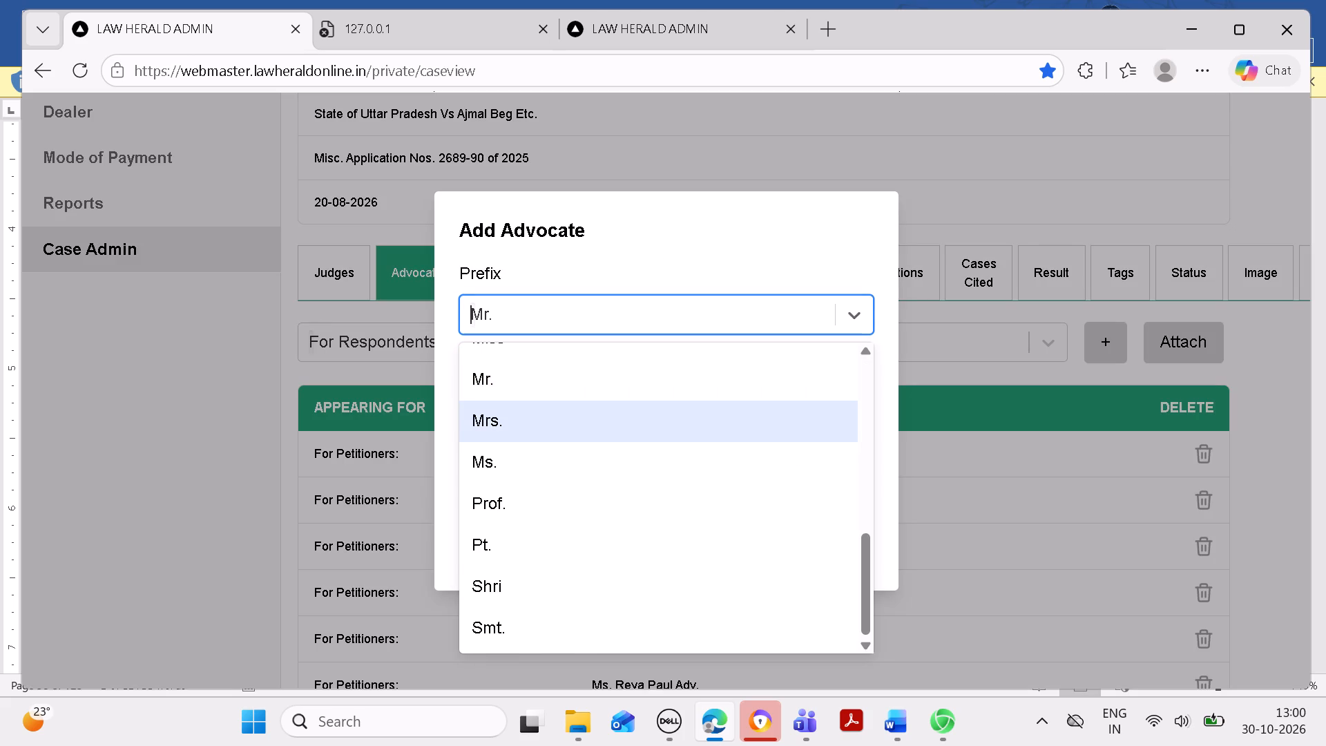
click(664, 455)
click(629, 489)
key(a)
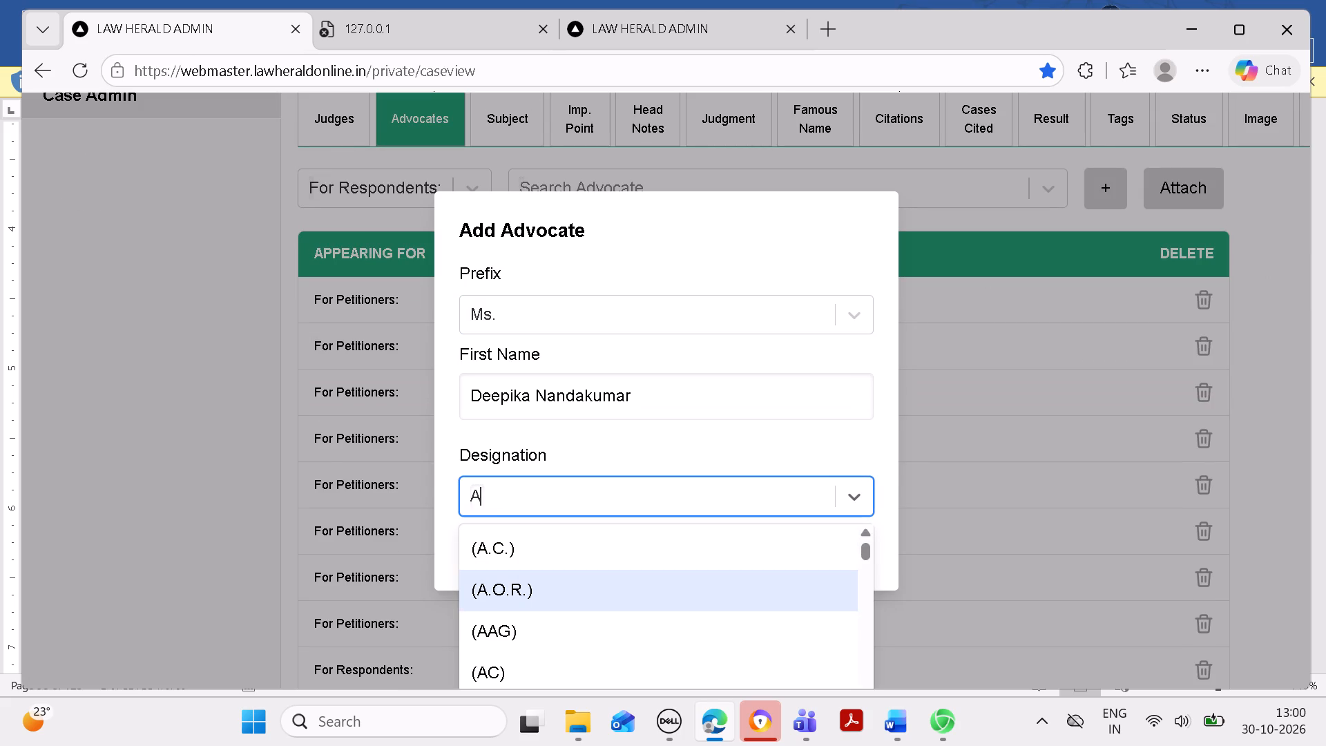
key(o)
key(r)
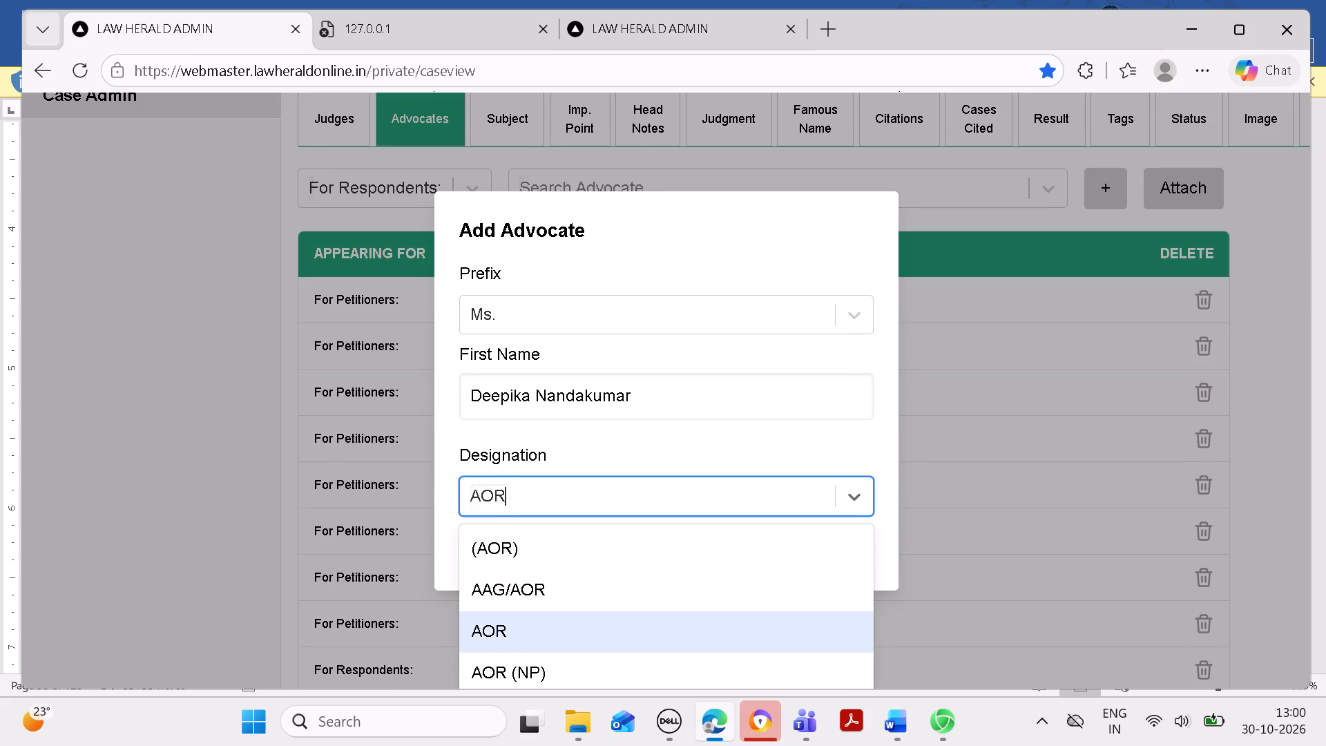
click(646, 551)
click(836, 549)
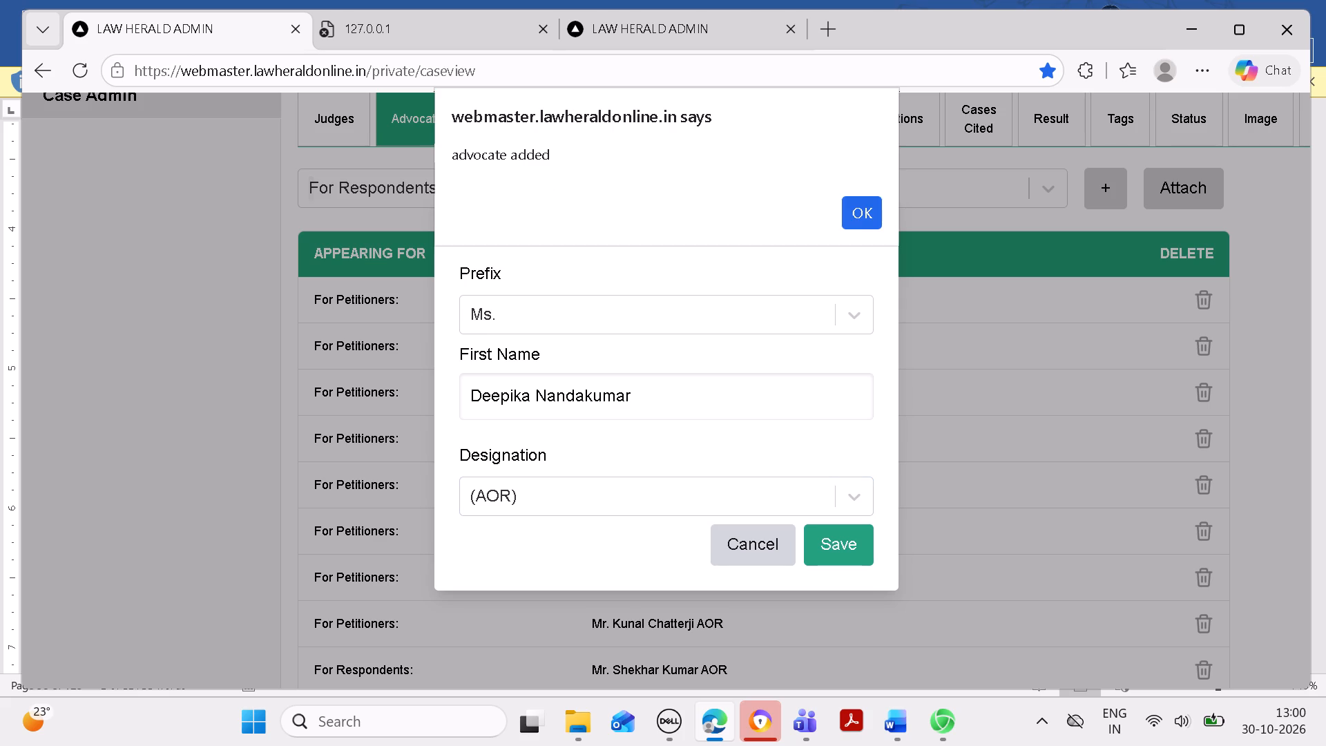
click(862, 216)
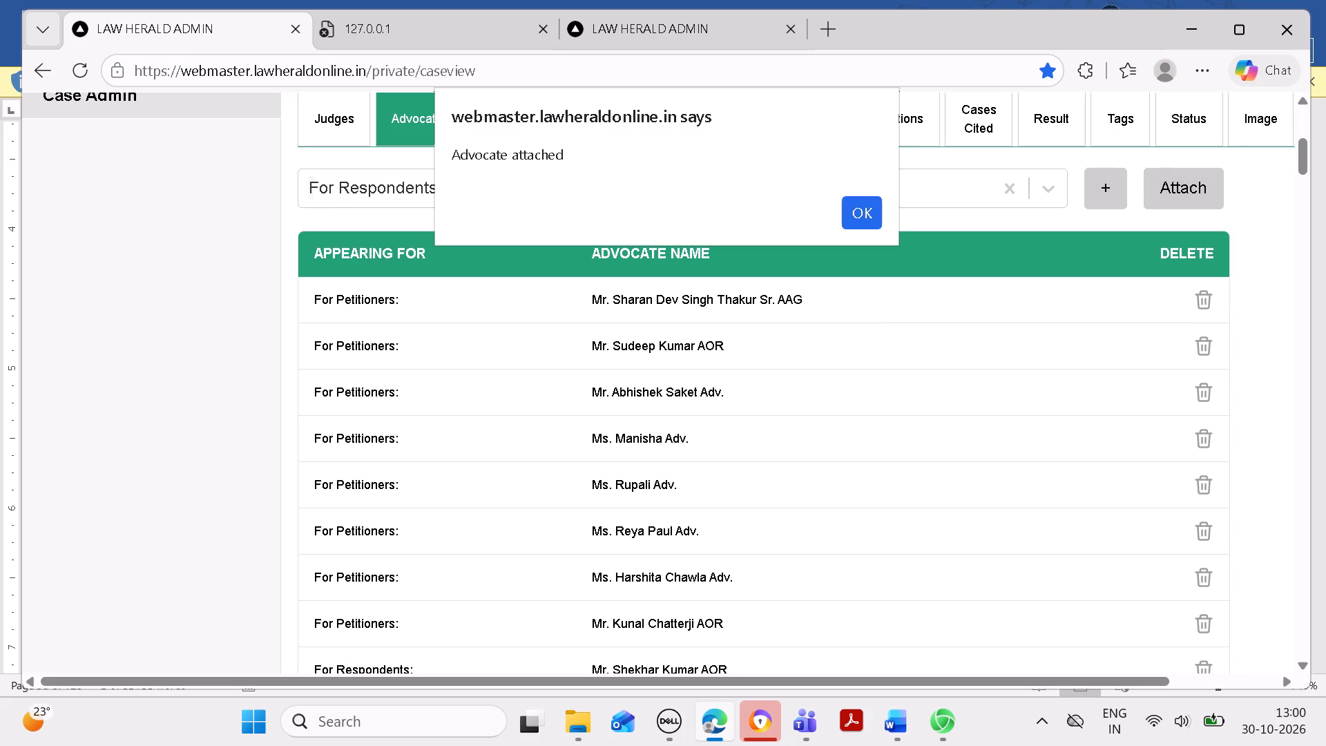
click(865, 213)
scroll(826, 313, down, 12)
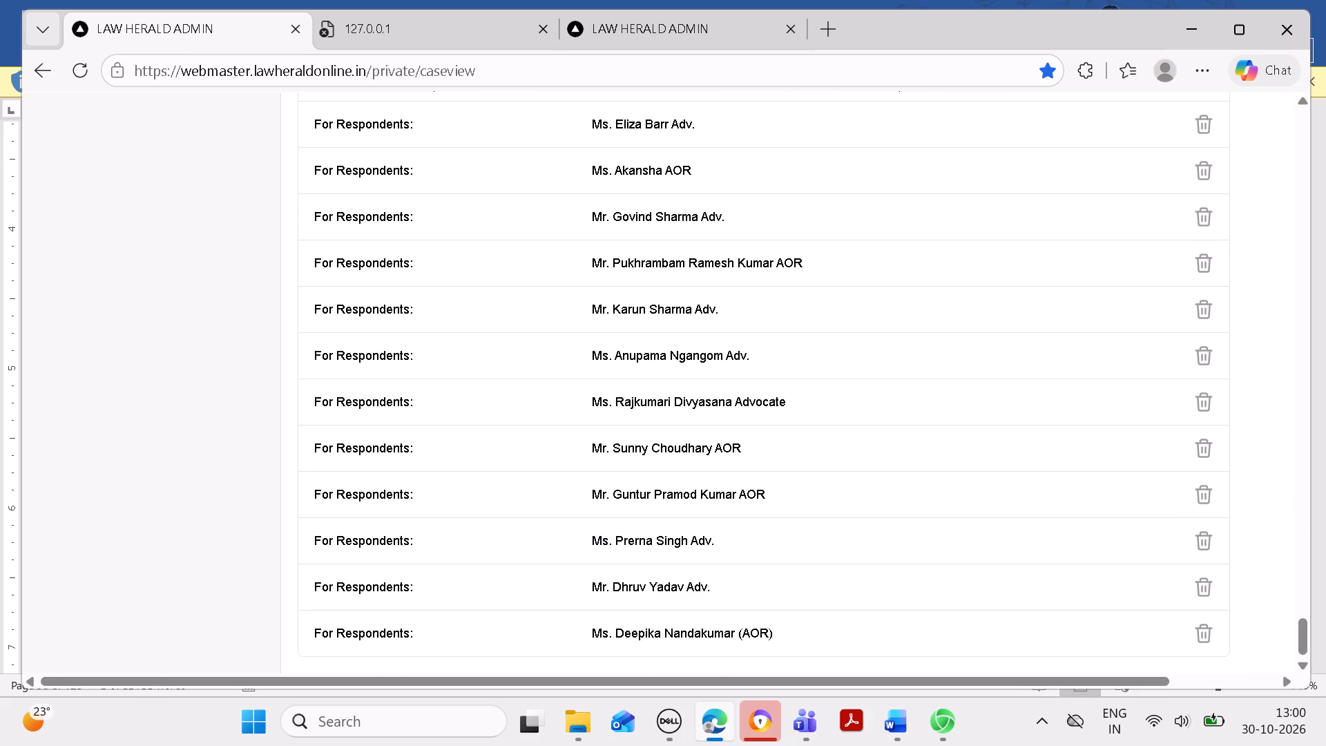
click(896, 726)
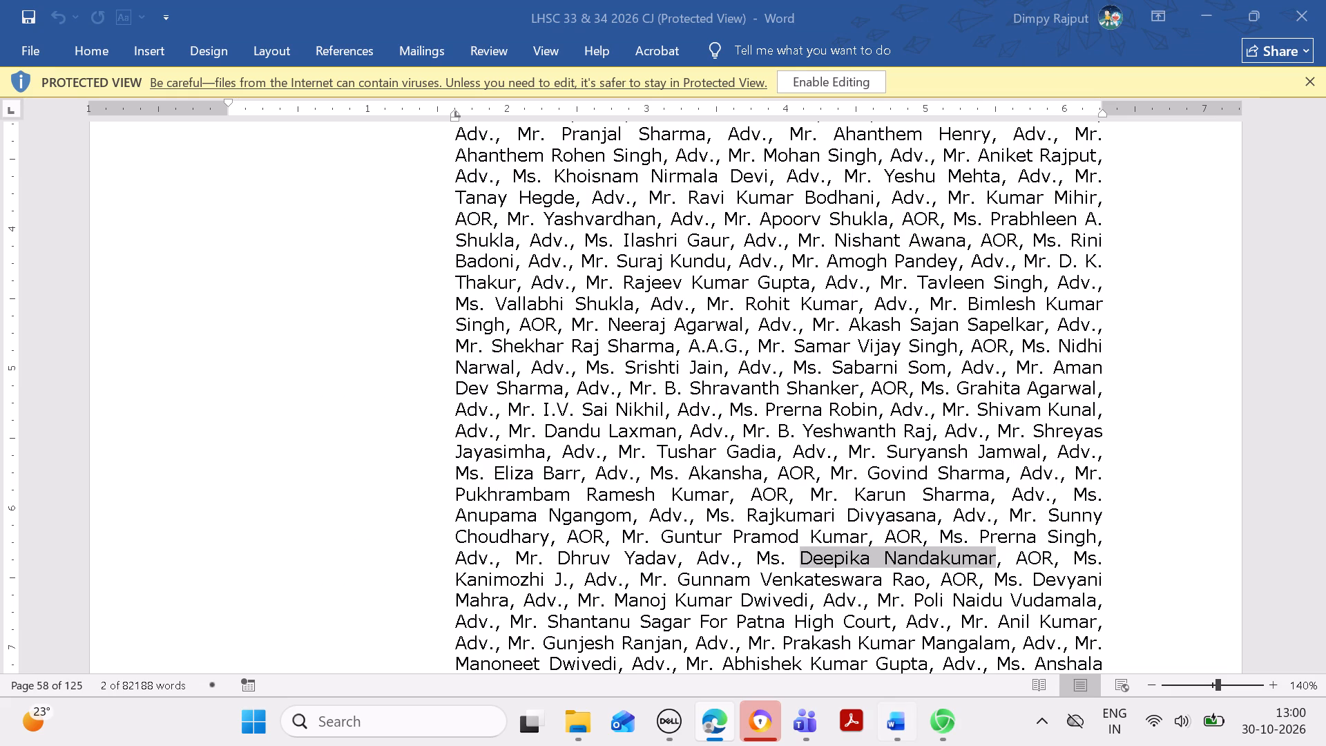
click(700, 725)
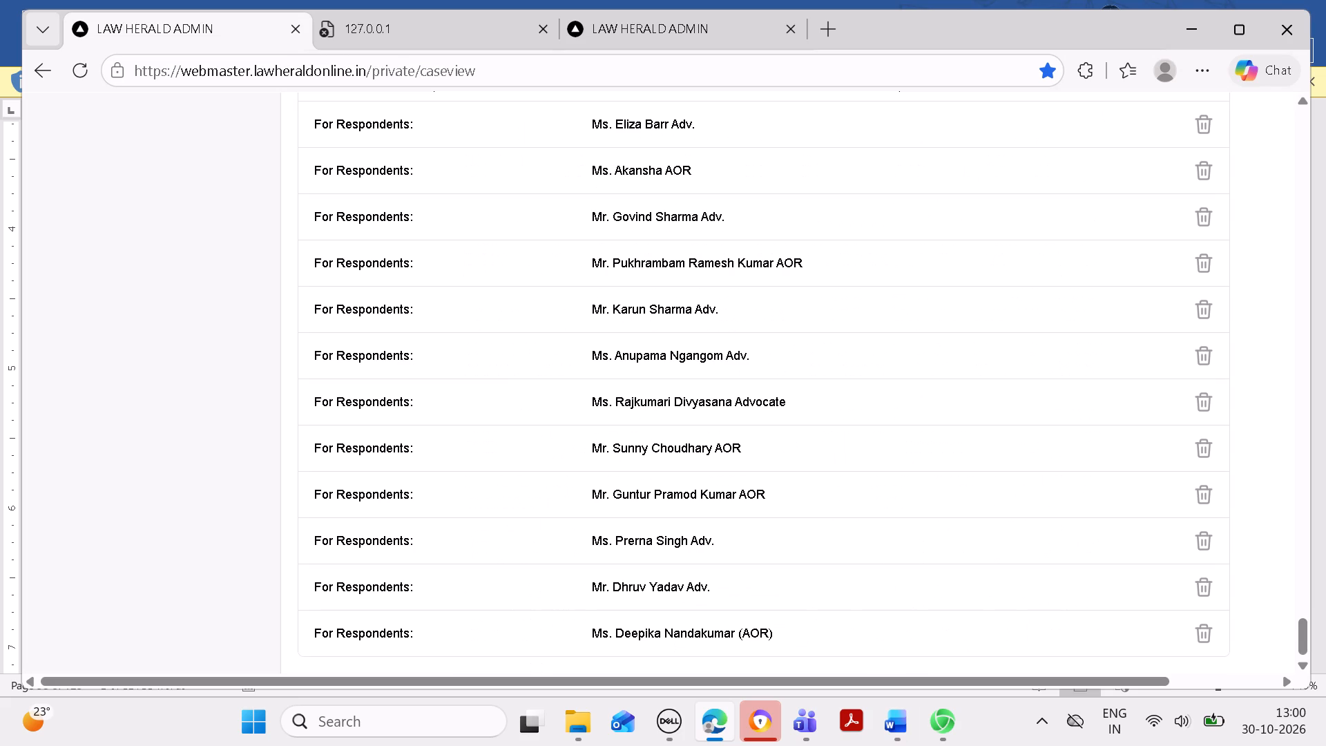
click(887, 725)
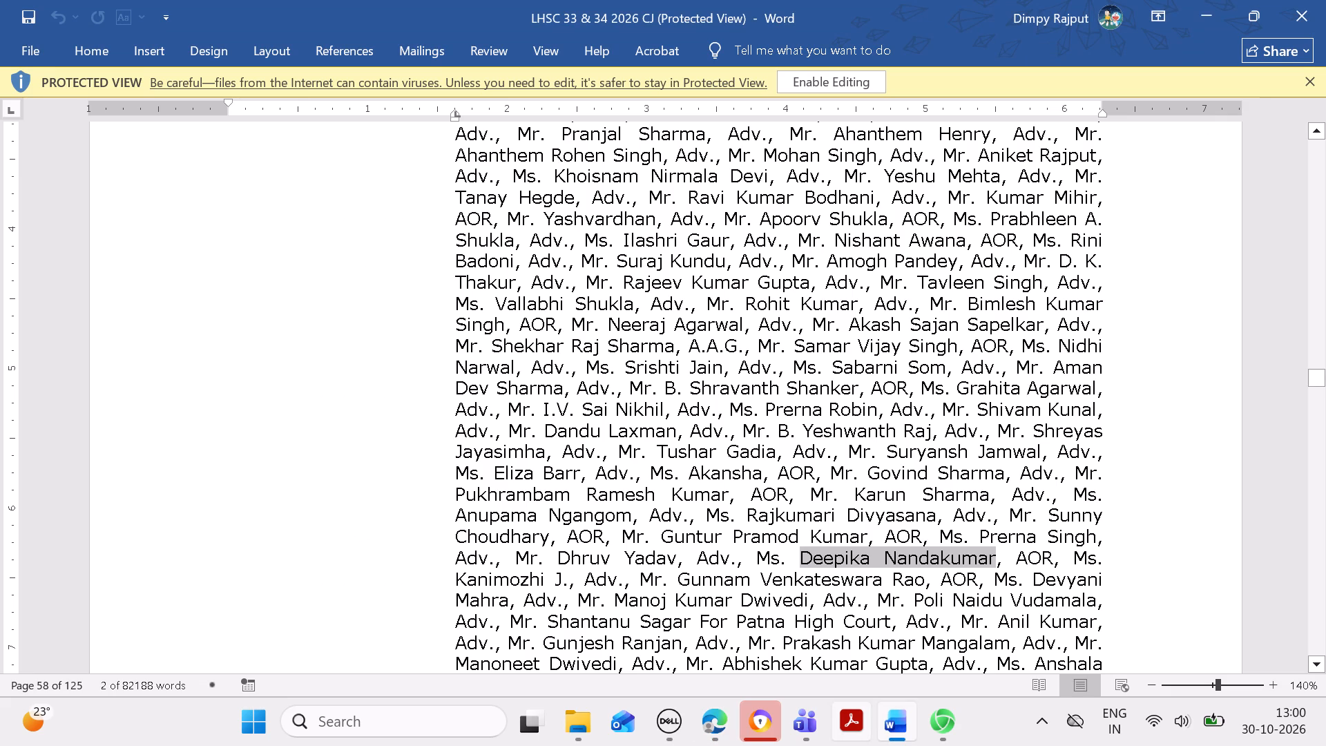
click(714, 718)
Switch to the separate admin page for designations and expand the Case Admin section down to its Advocates entry.
click(702, 27)
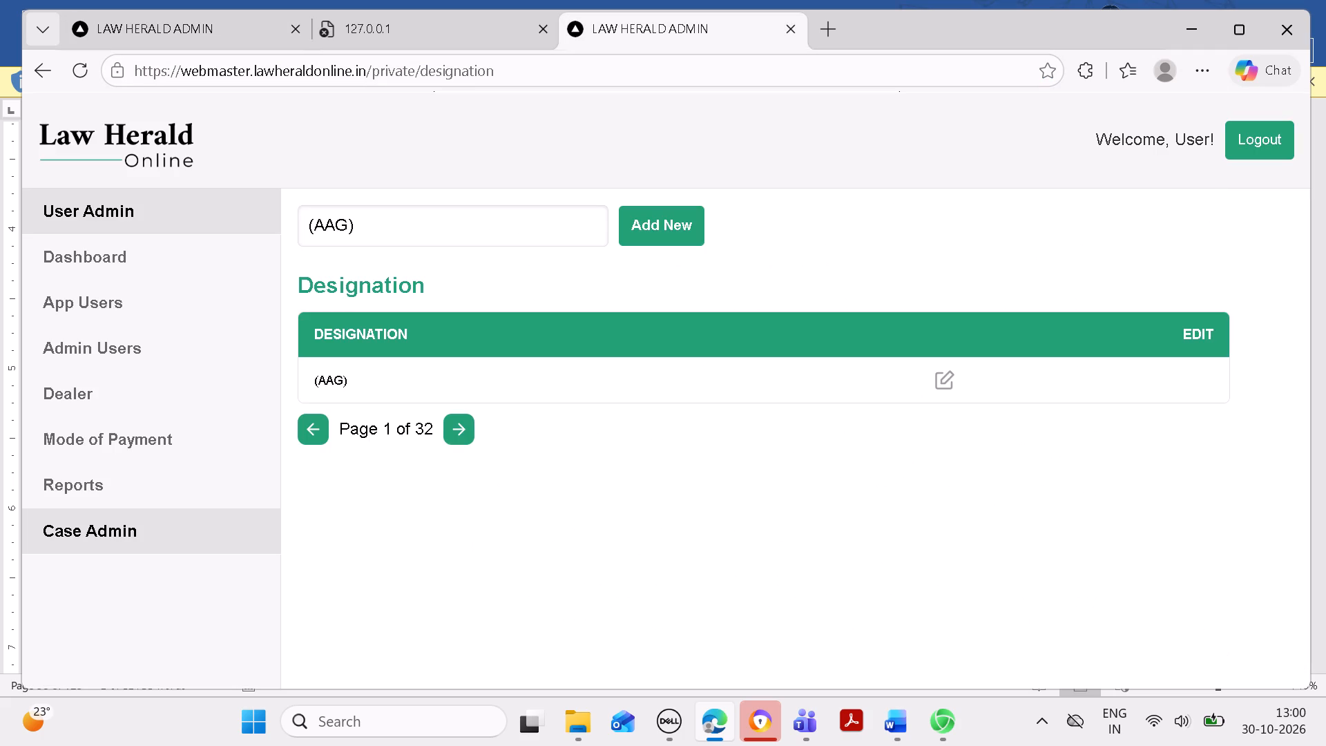
click(126, 524)
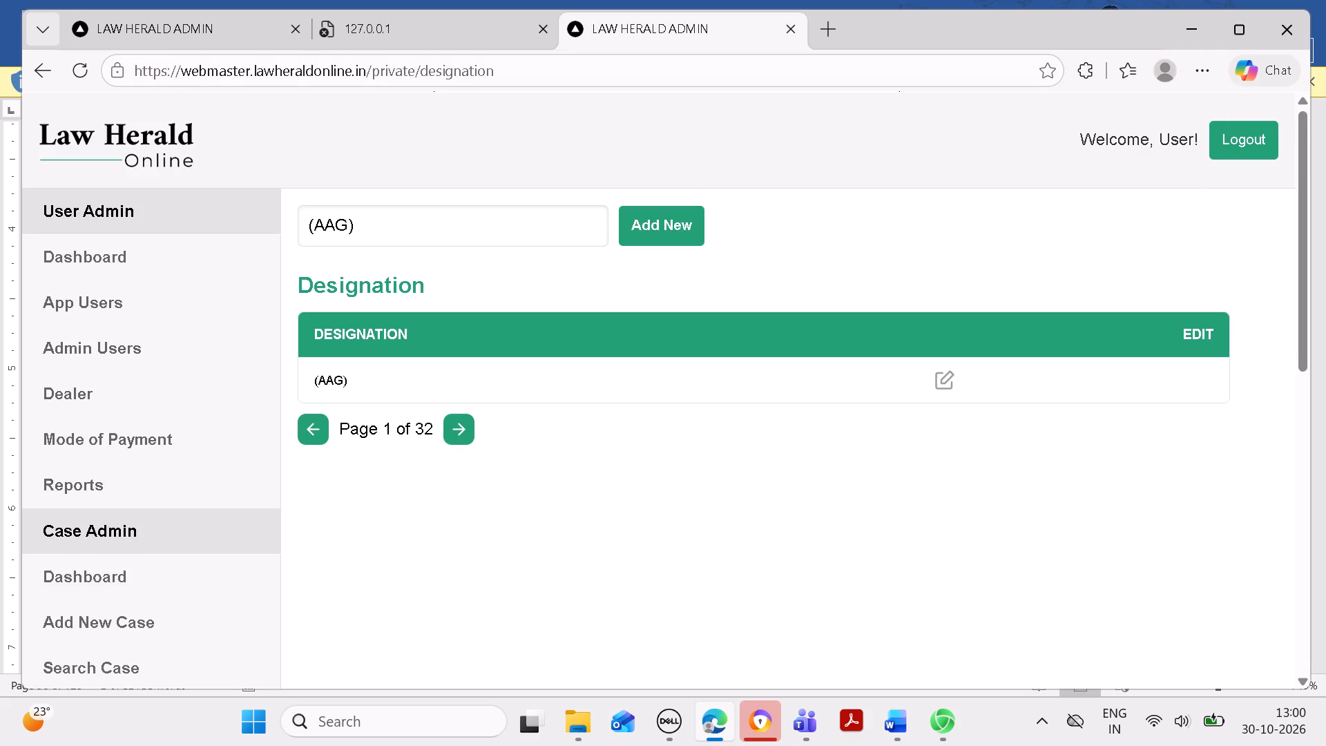
scroll(126, 557, down, 3)
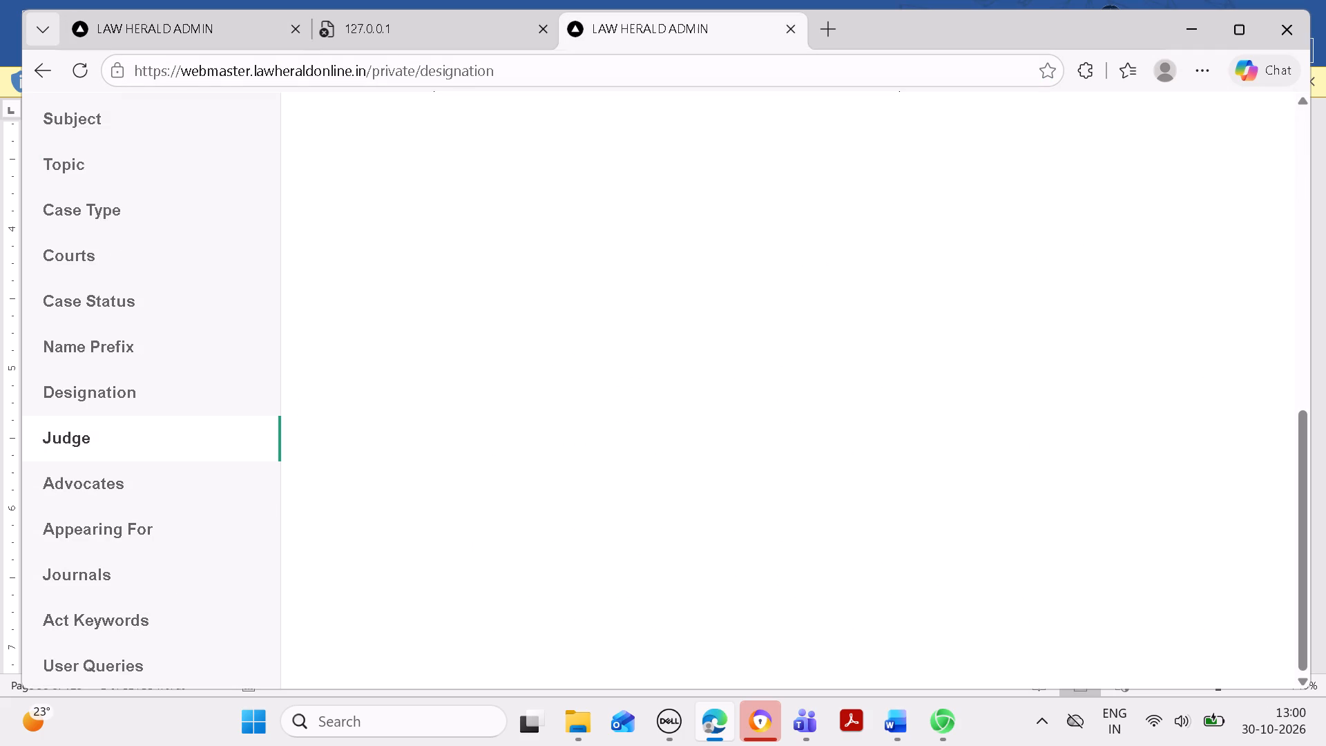
scroll(117, 546, down, 4)
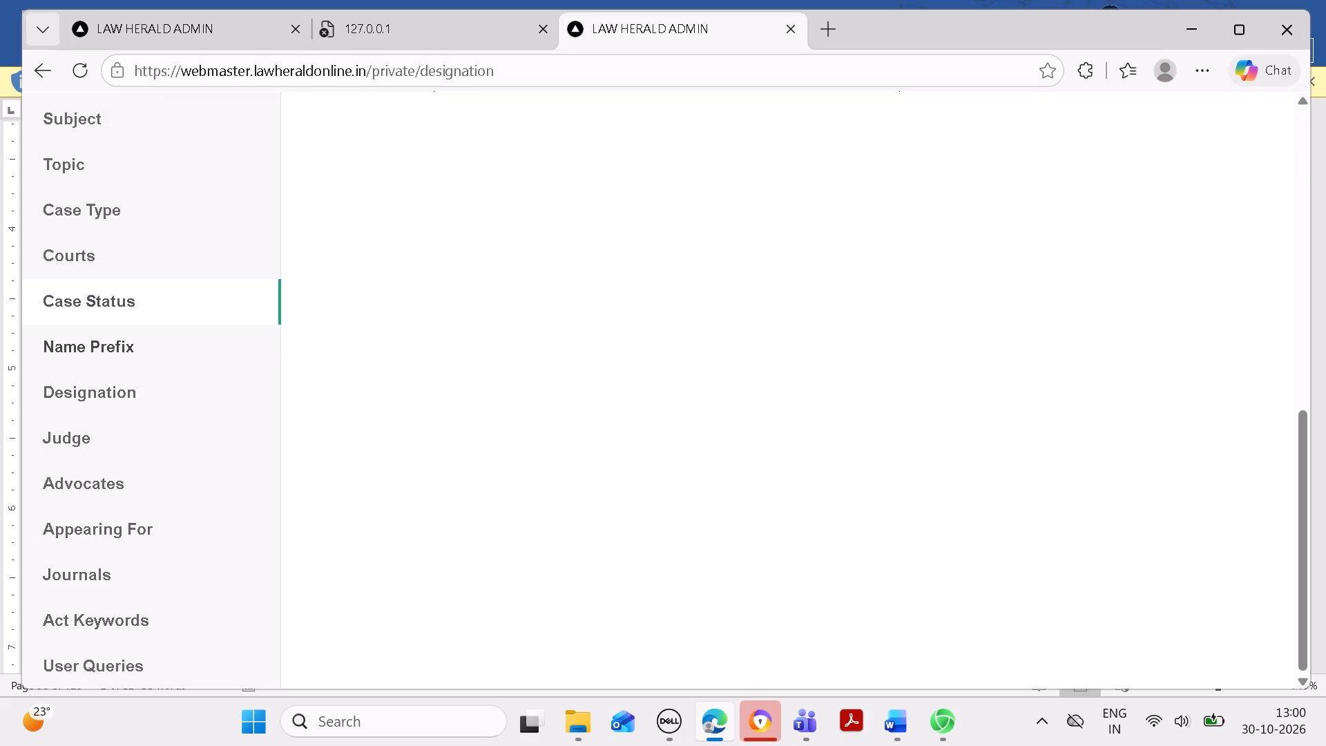
Find Nandakumar in the Advocates master list and change the prefix of the Mr. AOR entry to Ms.
click(117, 488)
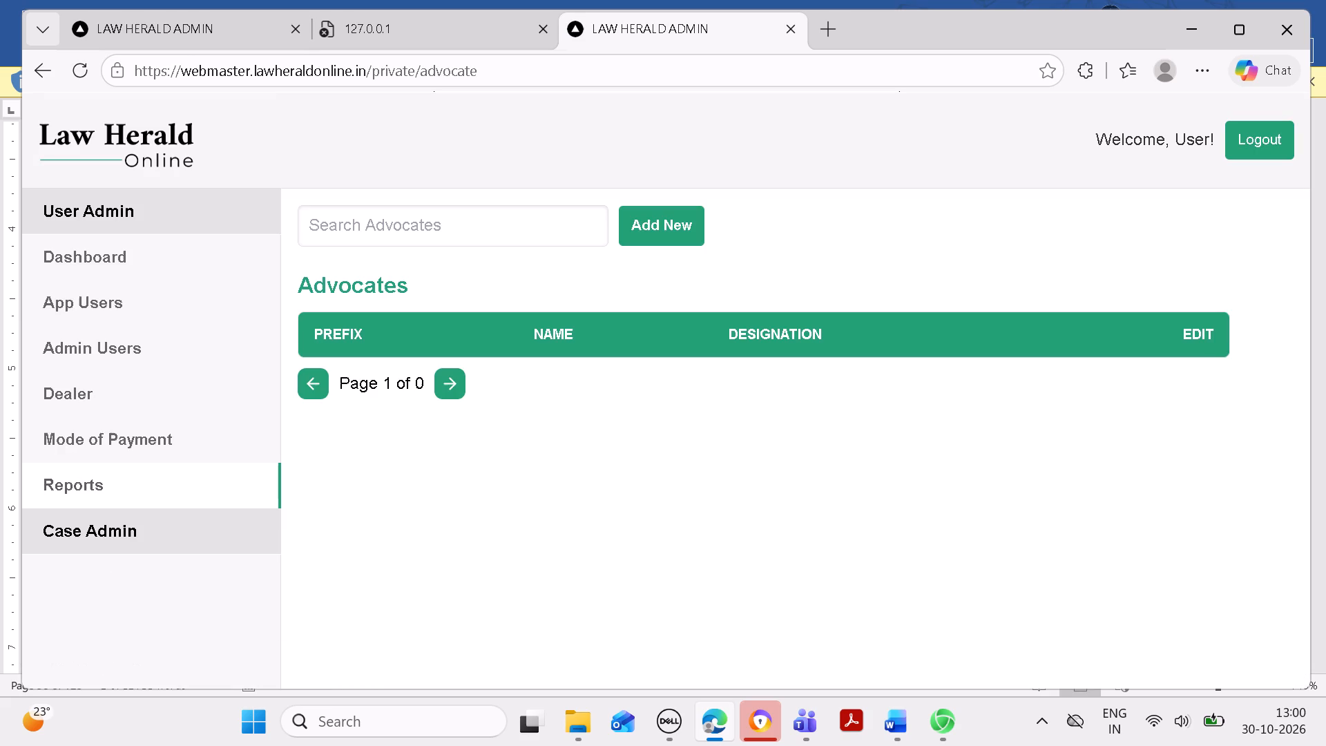
click(466, 224)
key(ctrl+v)
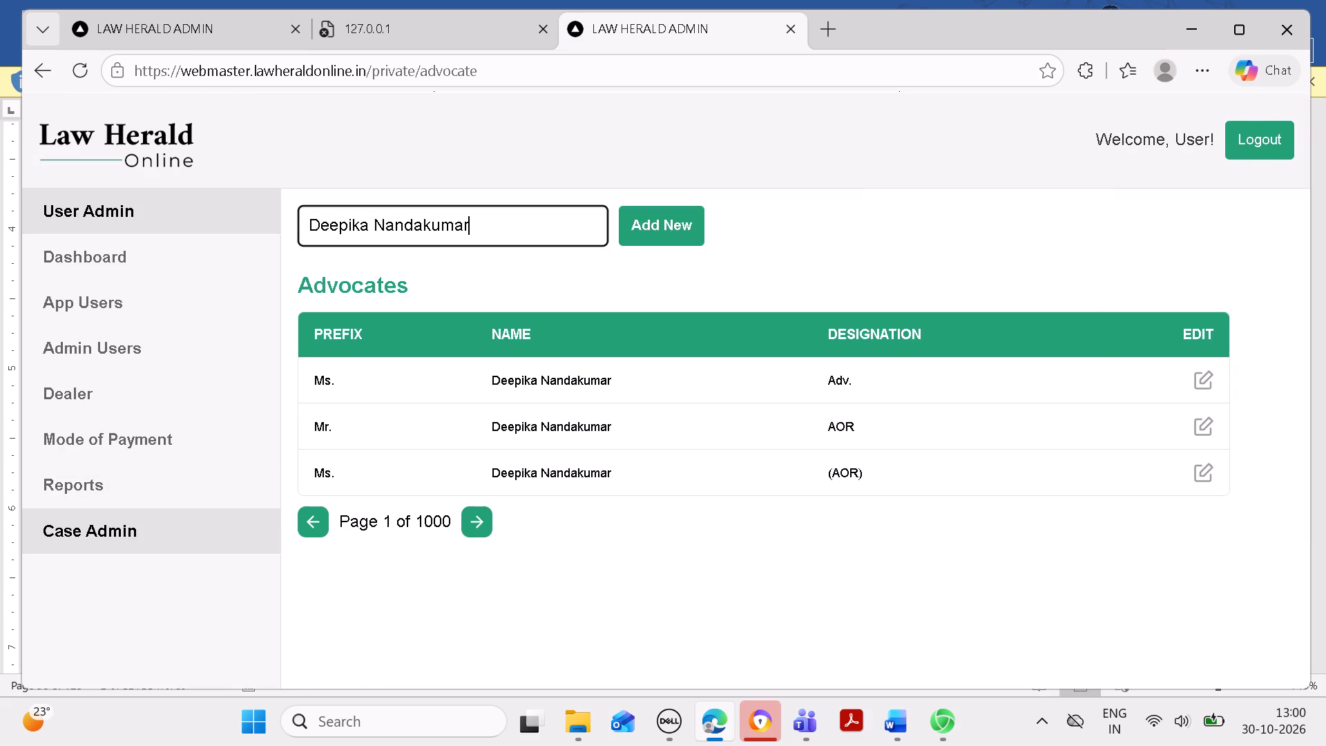
click(1204, 425)
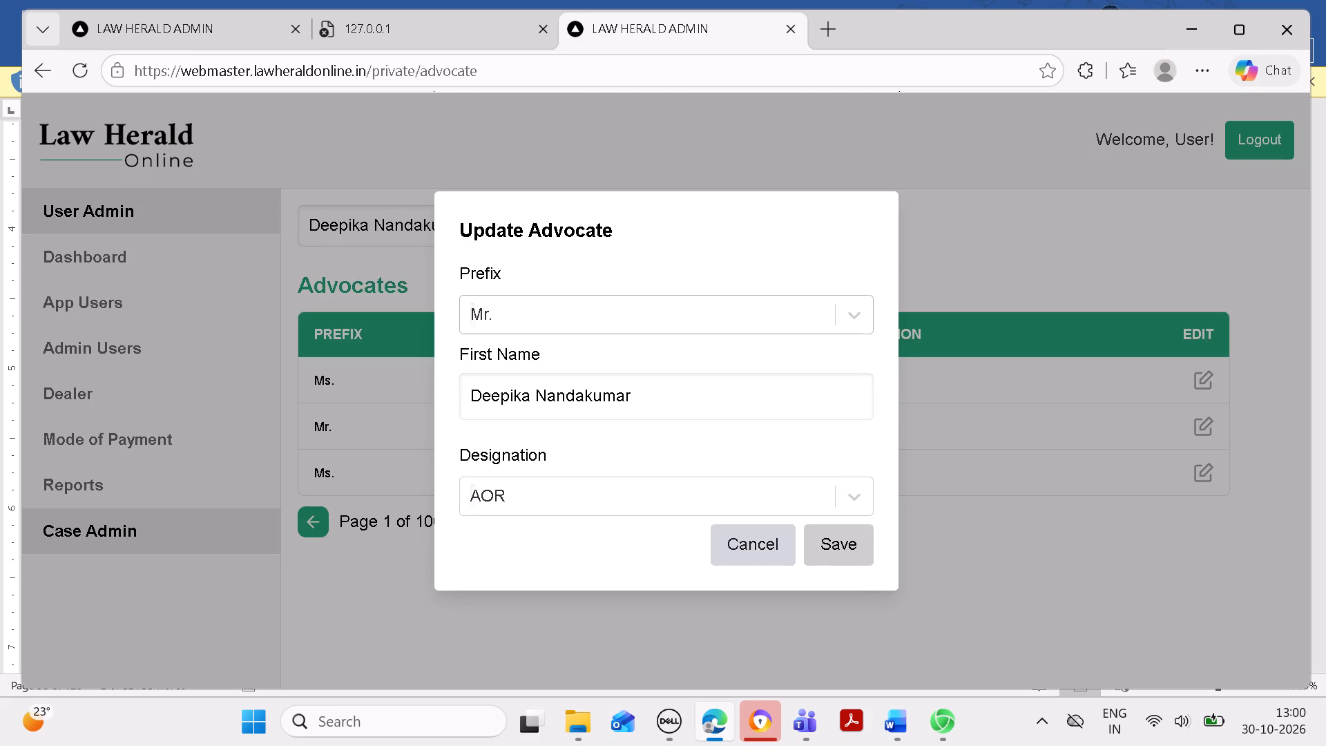
click(864, 305)
scroll(755, 414, down, 3)
click(711, 459)
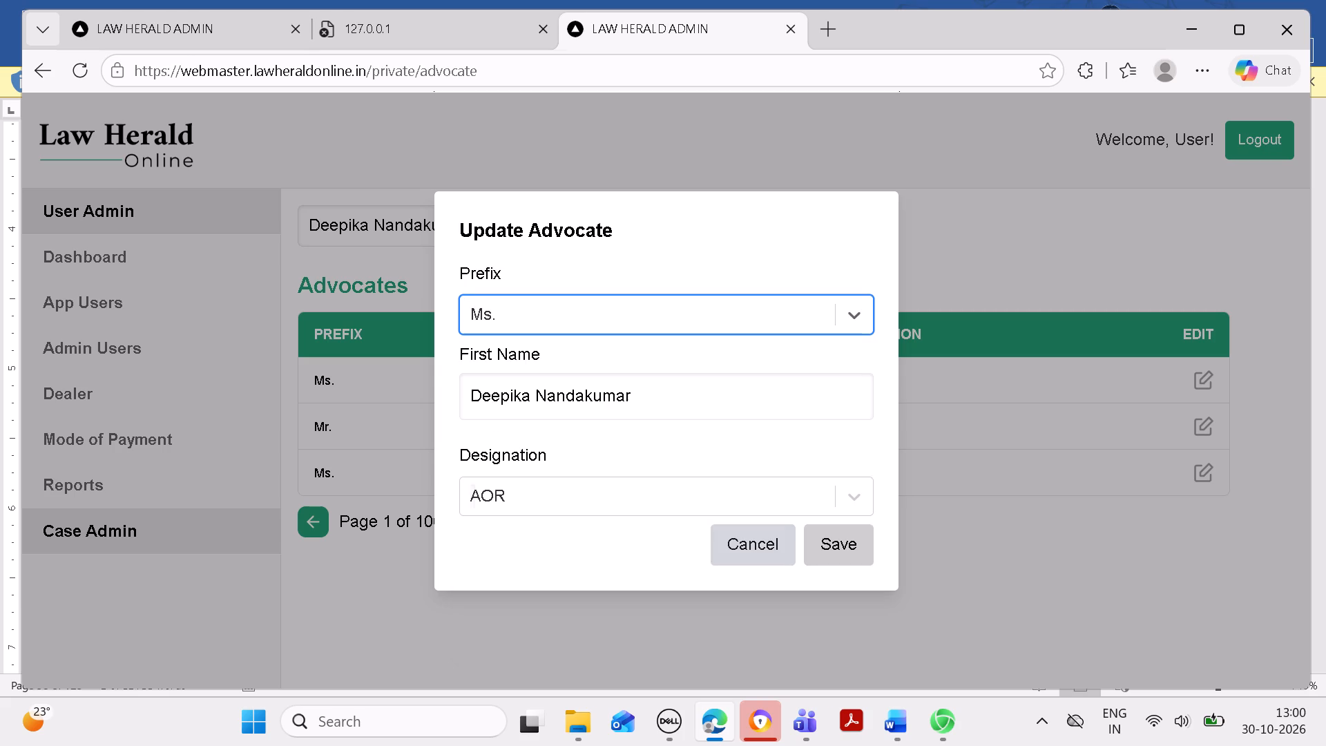
click(833, 531)
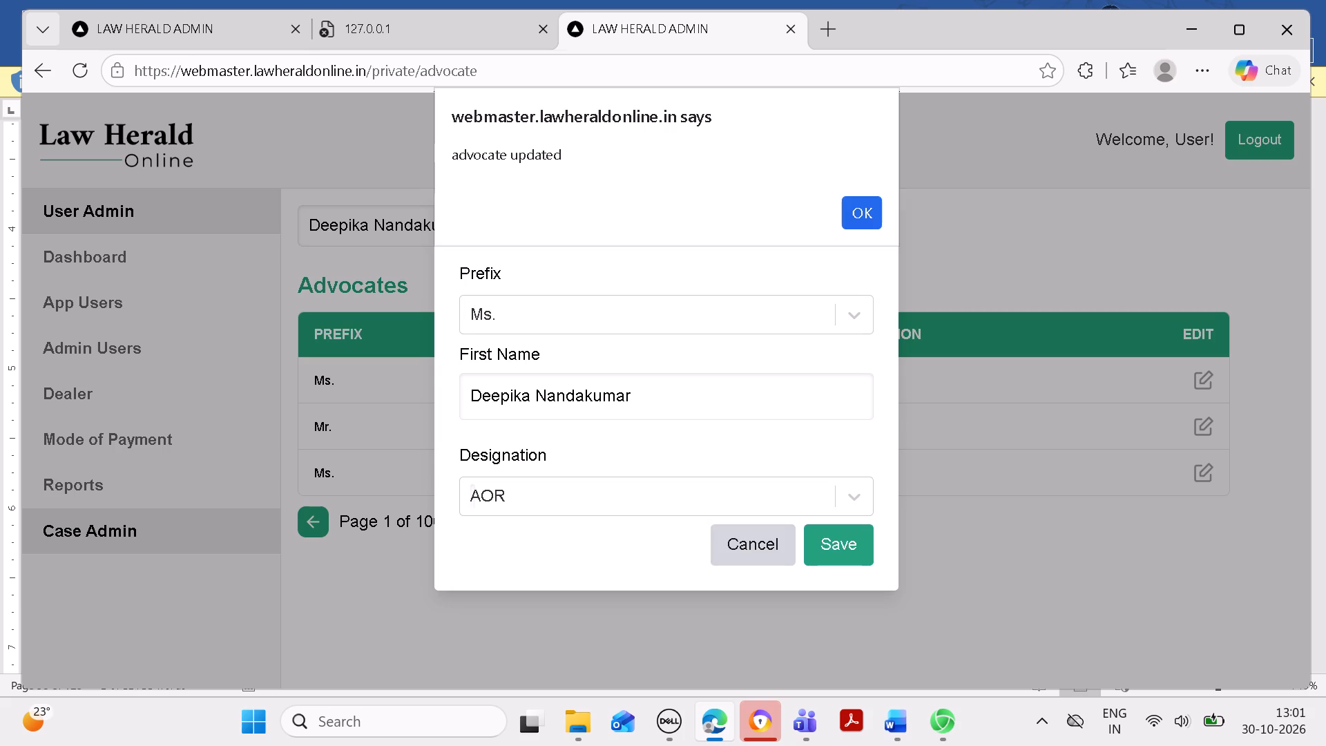
click(862, 211)
scroll(848, 238, down, 5)
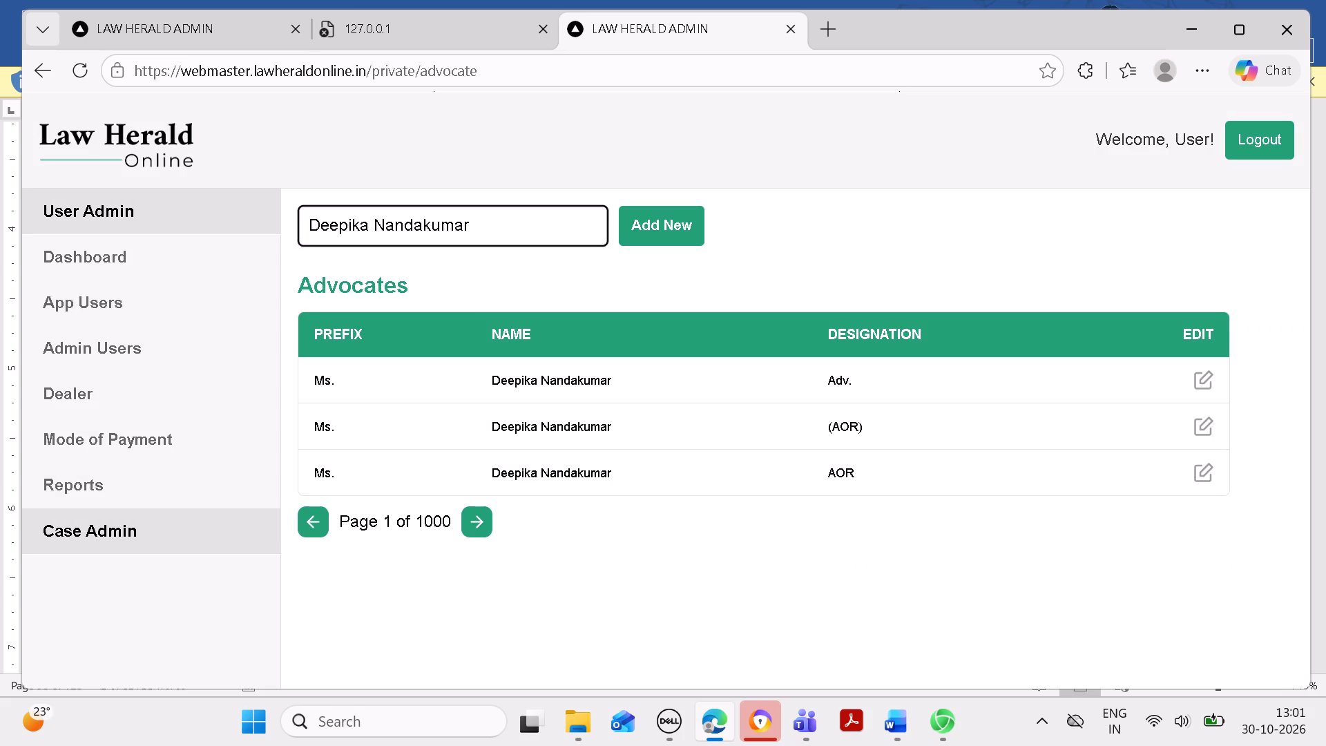
scroll(848, 266, down, 3)
In the case's advocates for the respondents, remove Ms. Nandakumar's entry with the bracketed (AOR) designation.
click(729, 715)
click(711, 718)
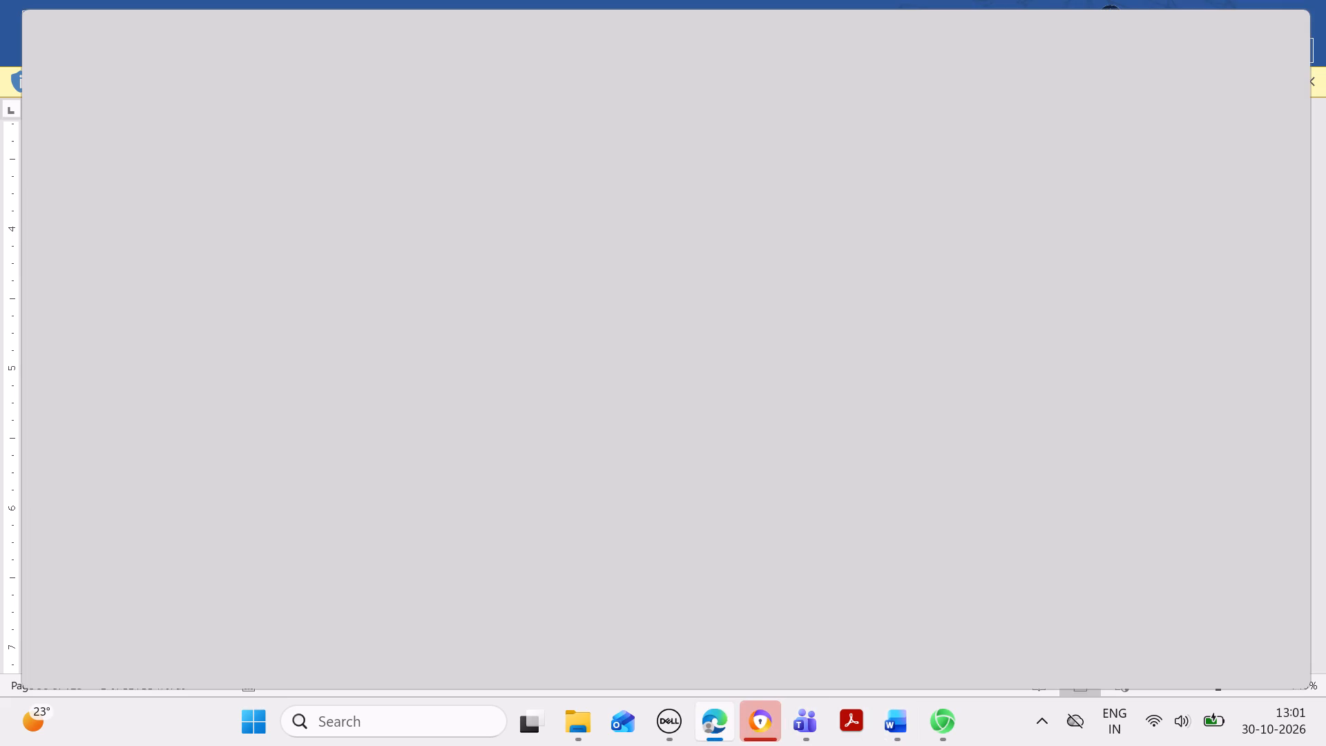
click(205, 36)
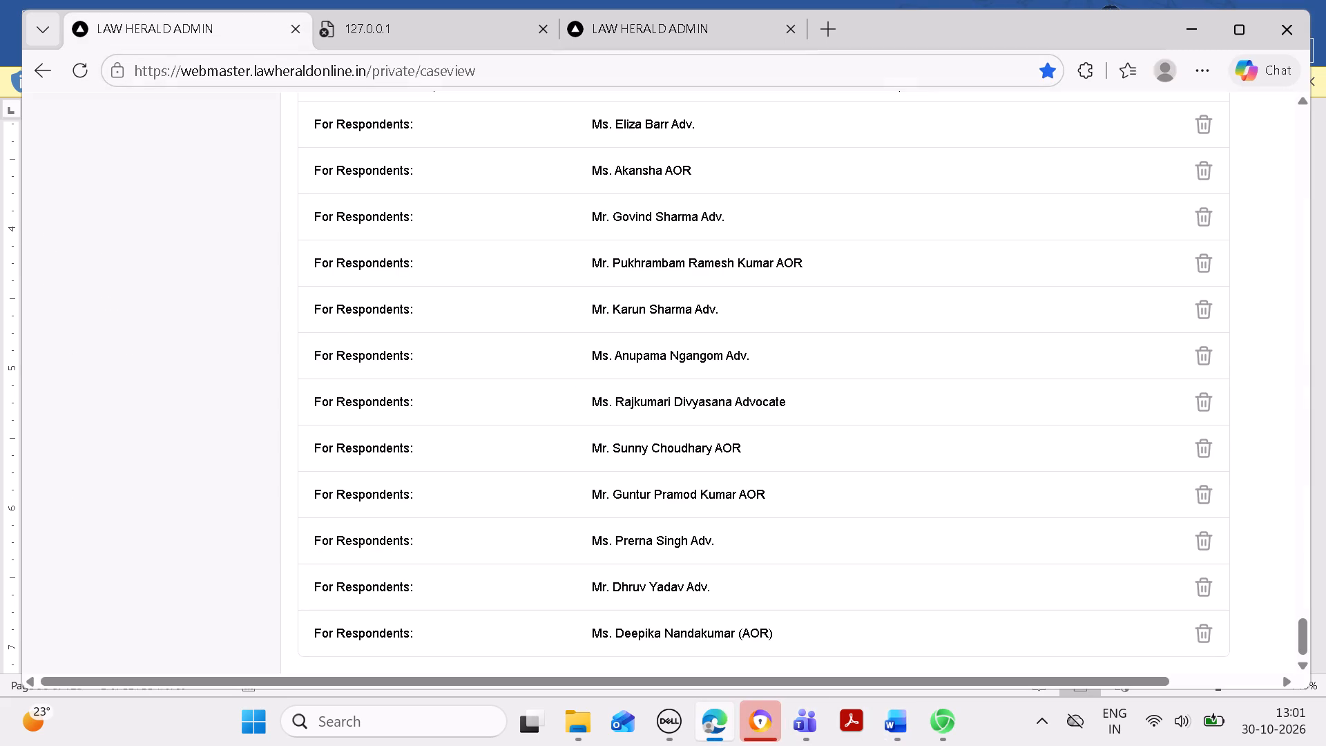
click(1202, 639)
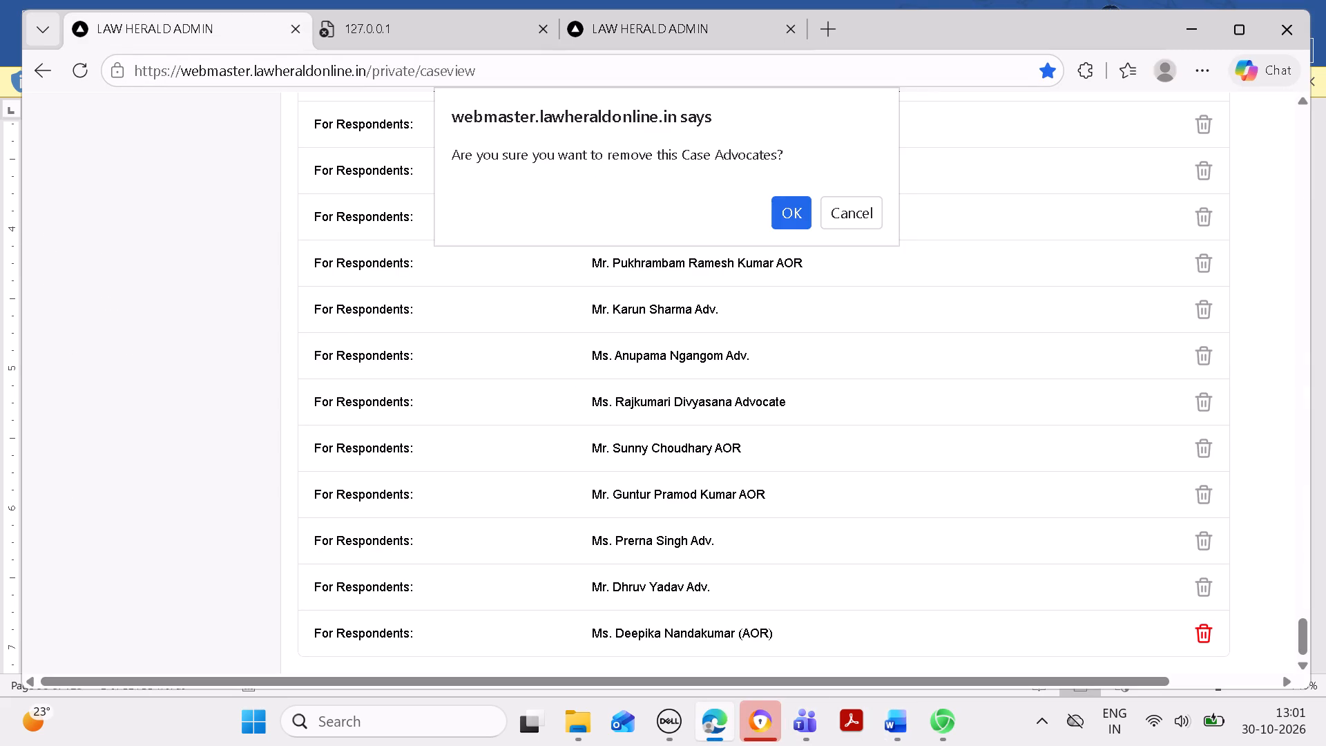
click(791, 218)
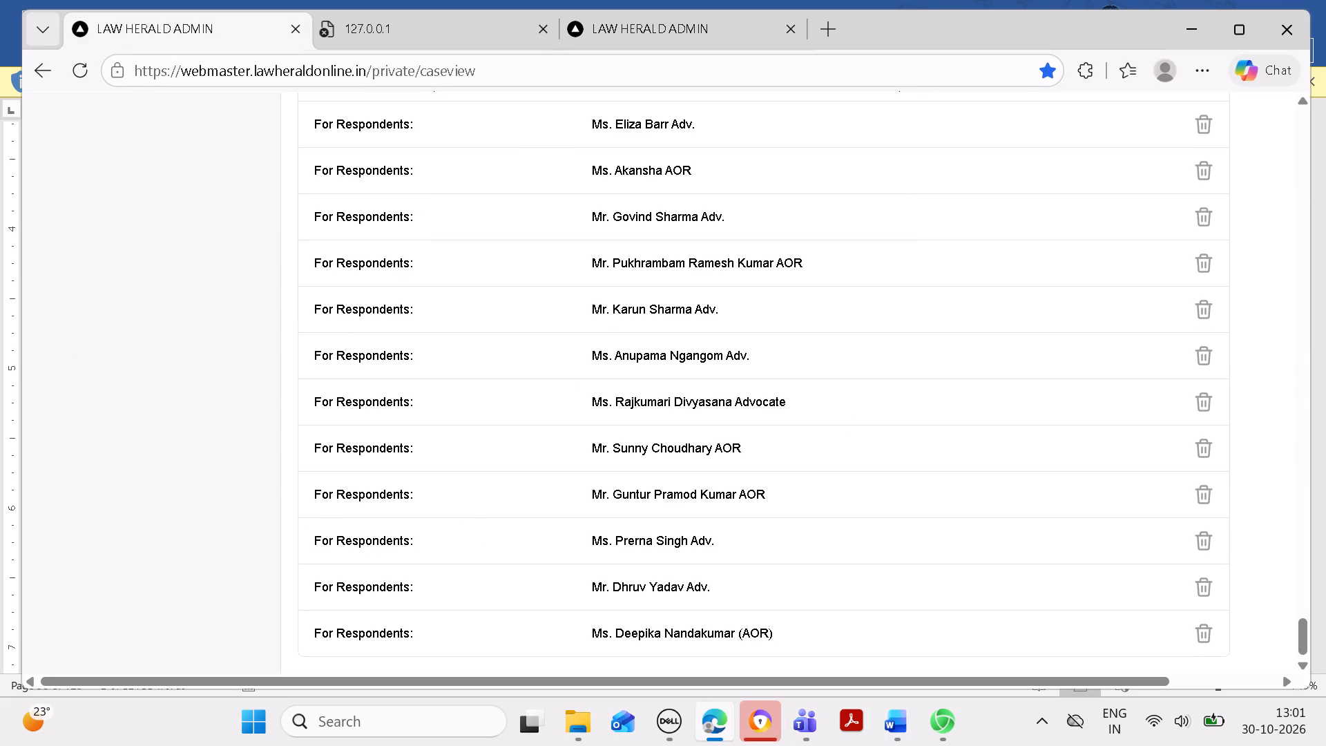
click(865, 218)
scroll(892, 293, down, 3)
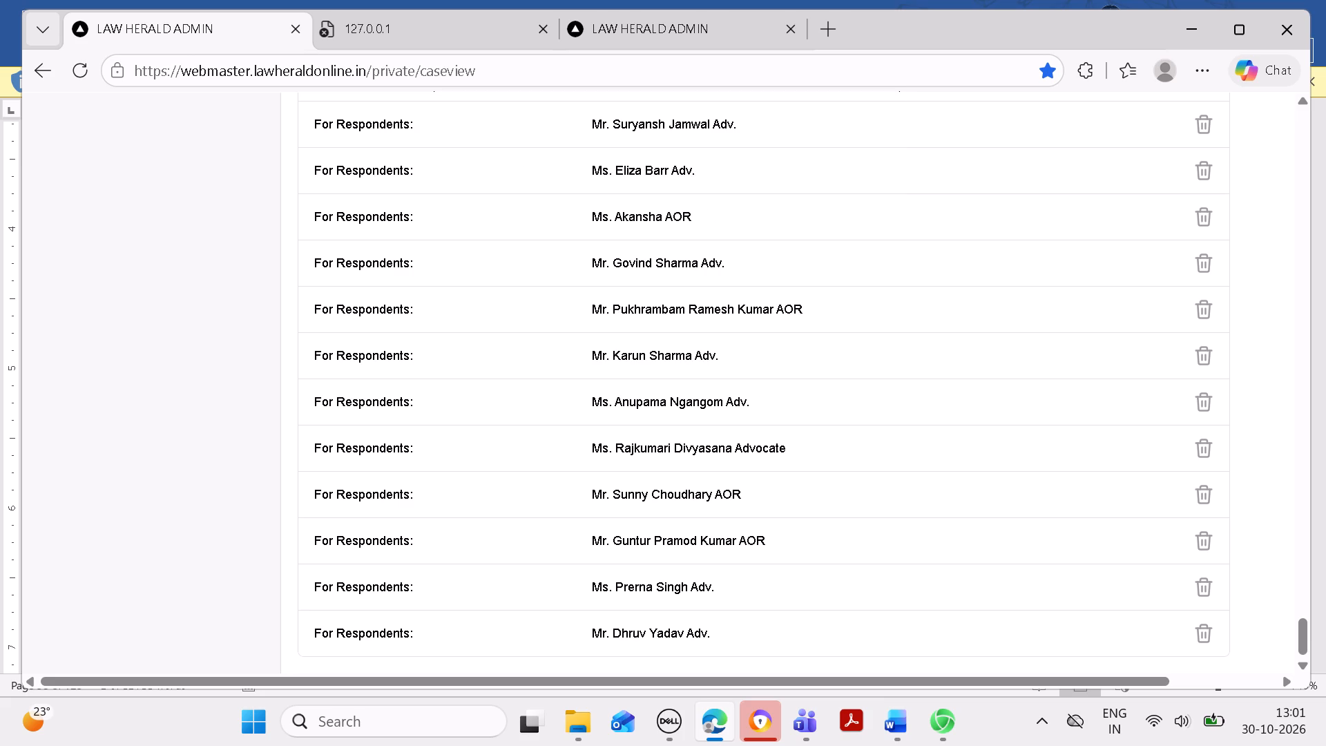
scroll(897, 296, down, 3)
click(894, 725)
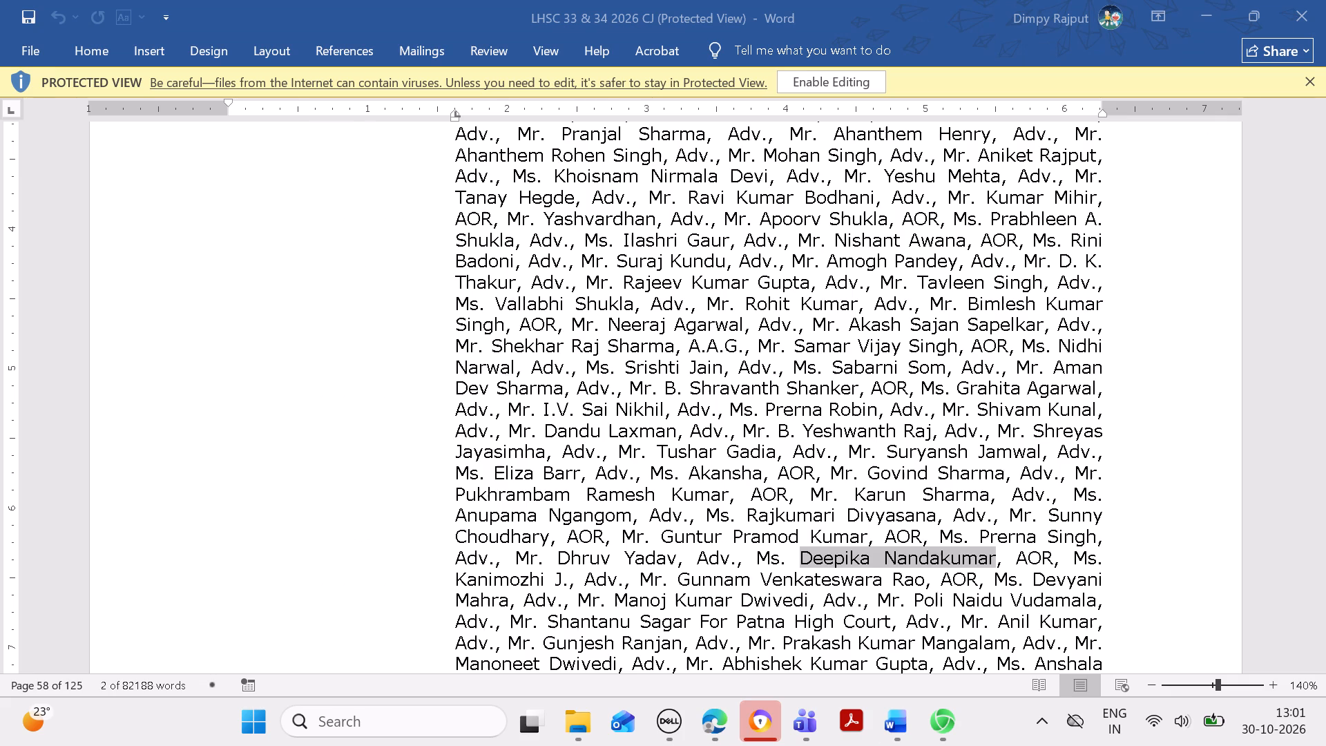
click(707, 716)
scroll(795, 532, up, 7)
click(993, 618)
key(ctrl+v)
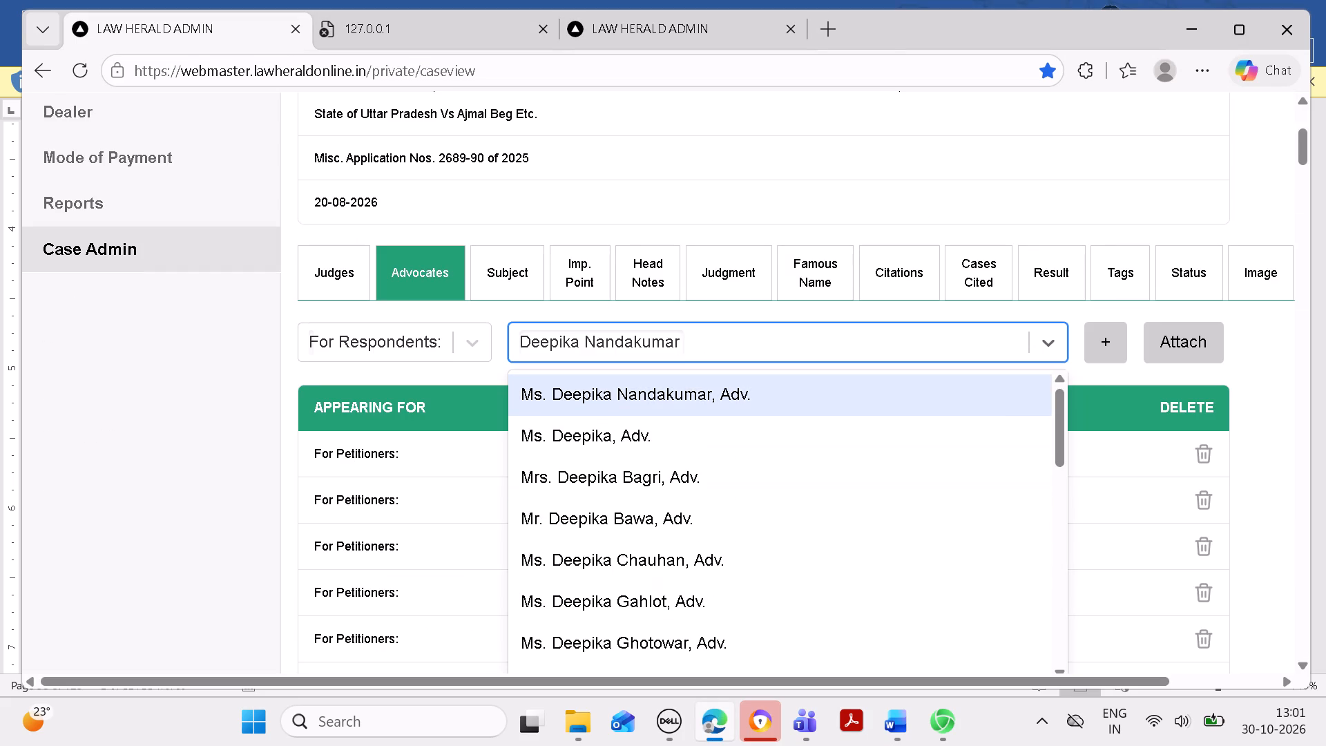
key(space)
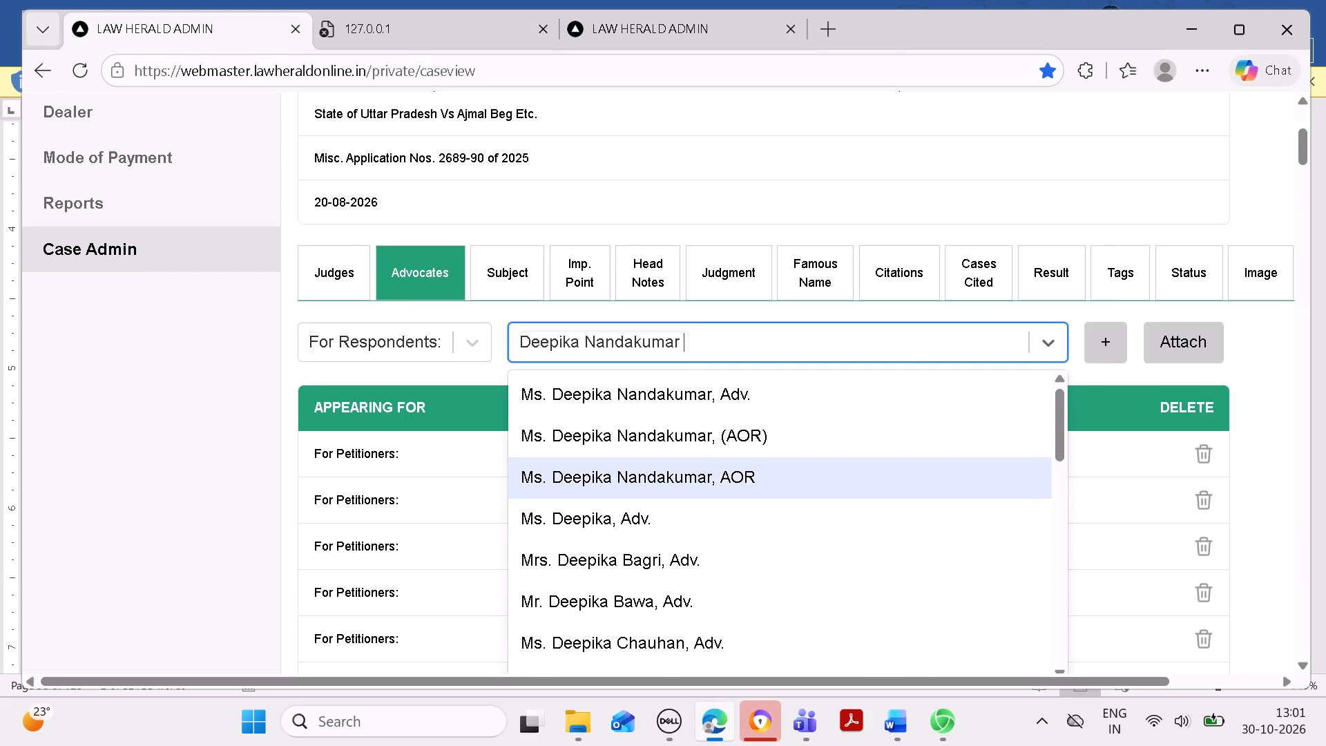
click(799, 464)
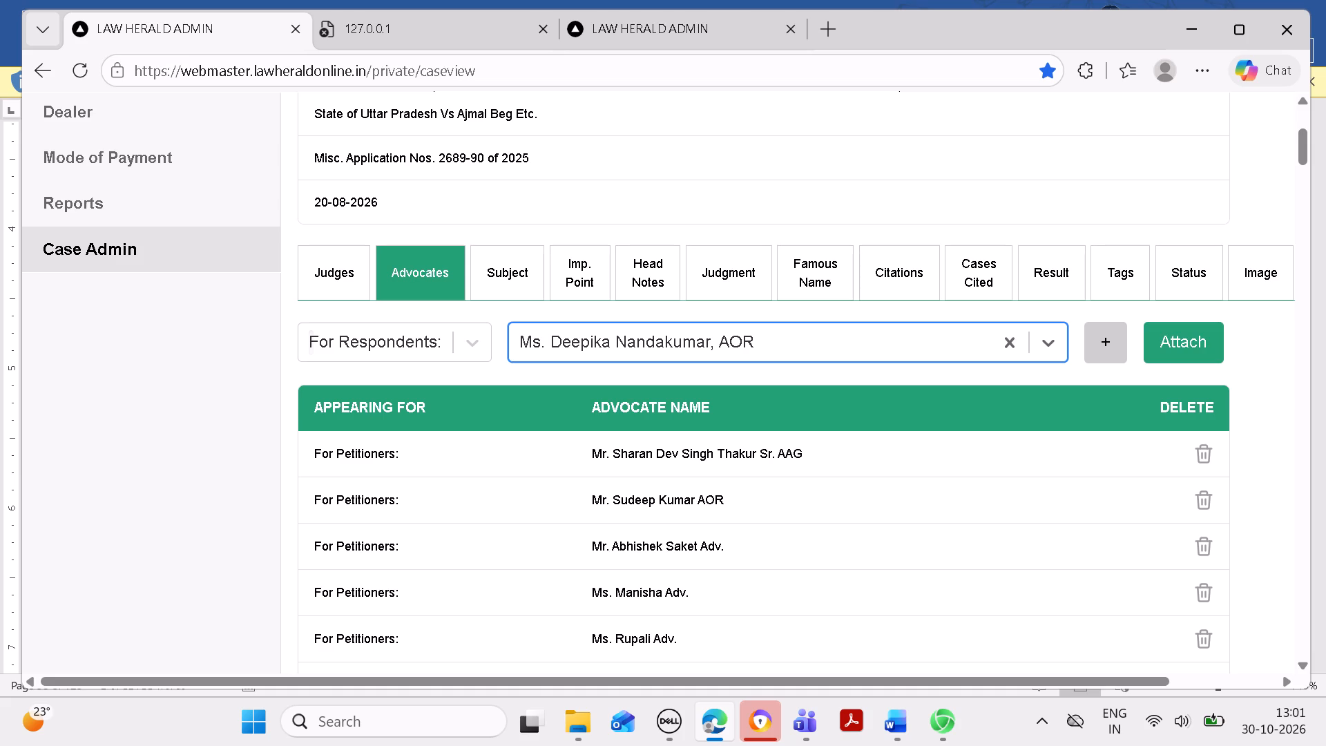
click(1173, 336)
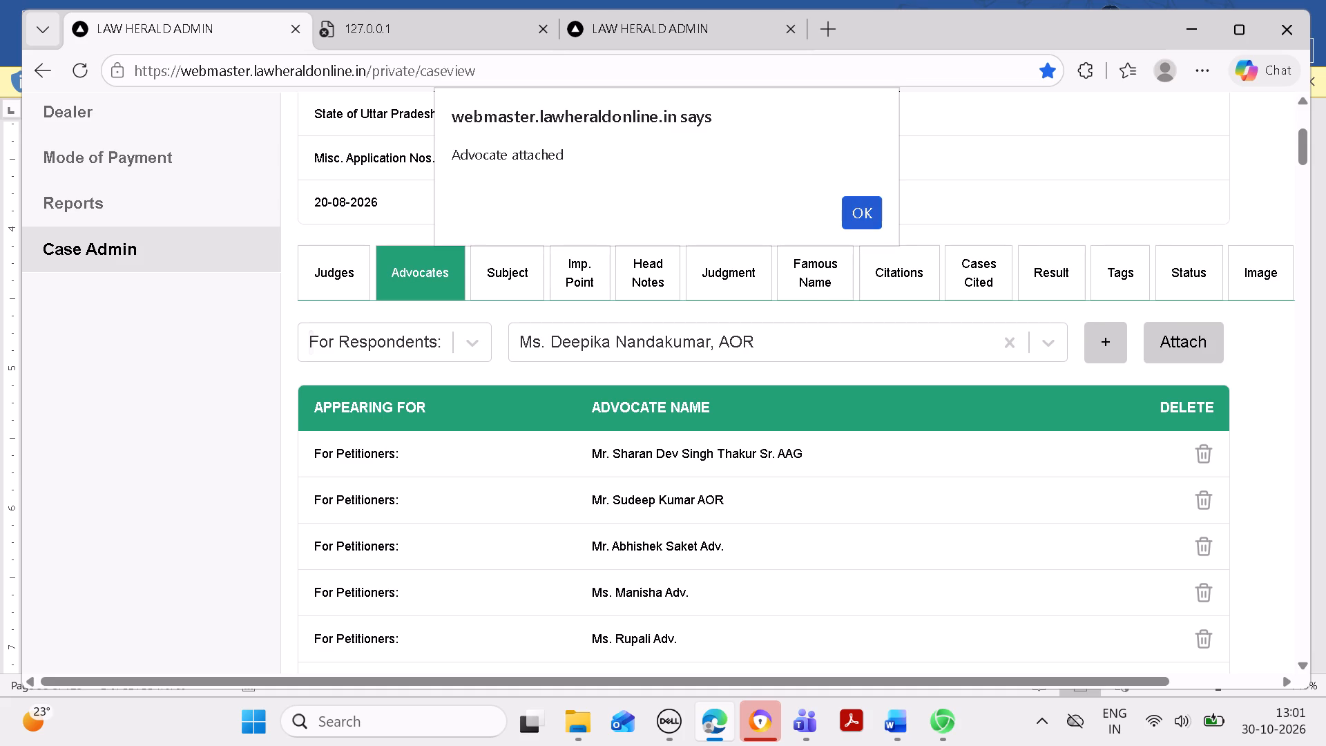
click(867, 207)
scroll(881, 280, down, 3)
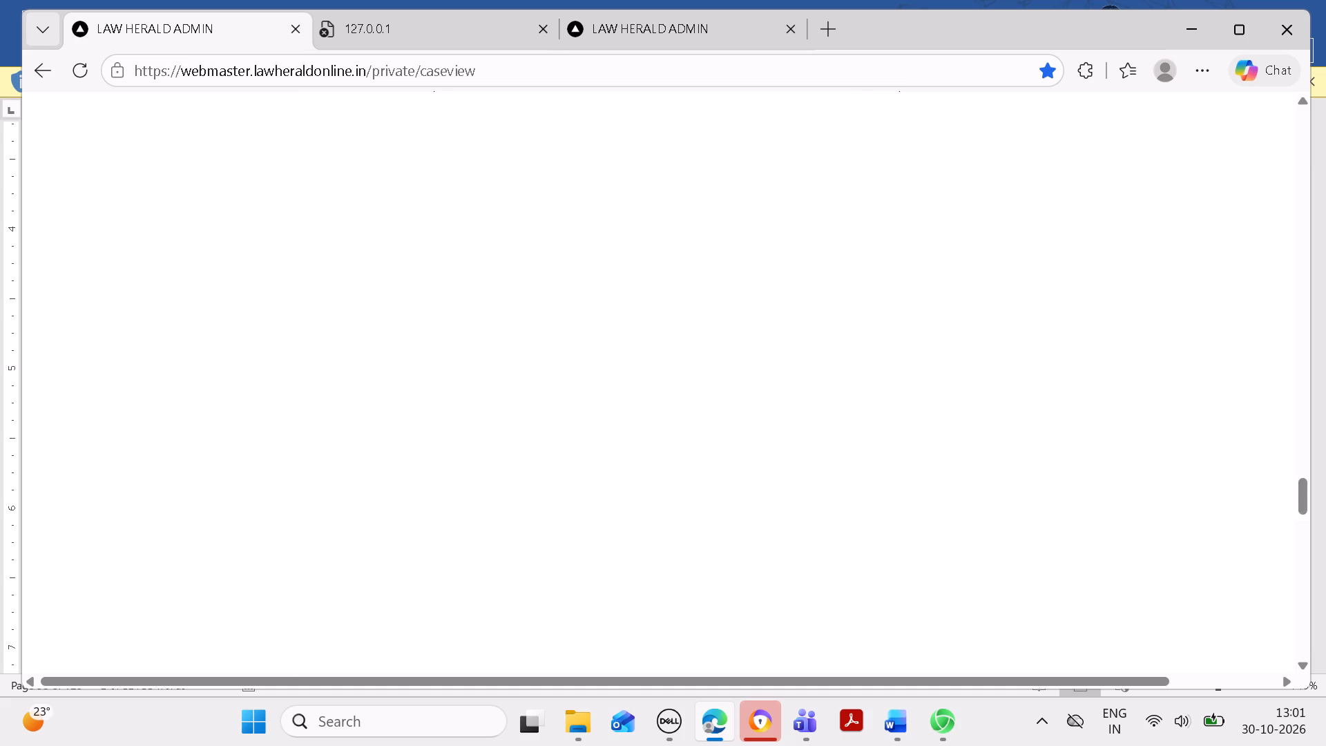
scroll(881, 292, down, 8)
Copy Ms. Kanimozhi's name with its initial, next after Ms. Nandakumar in the Word document, and search the case's advocate list for it.
click(906, 721)
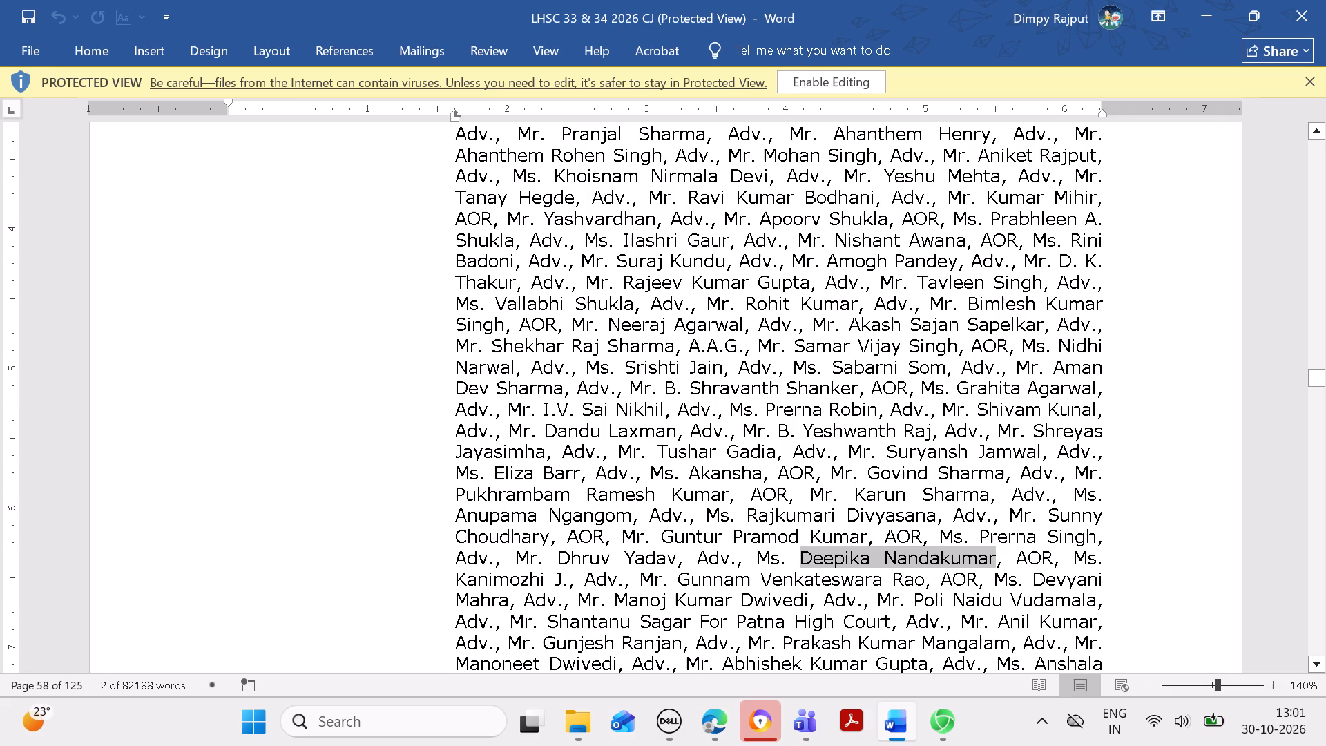
drag(454, 579, 564, 580)
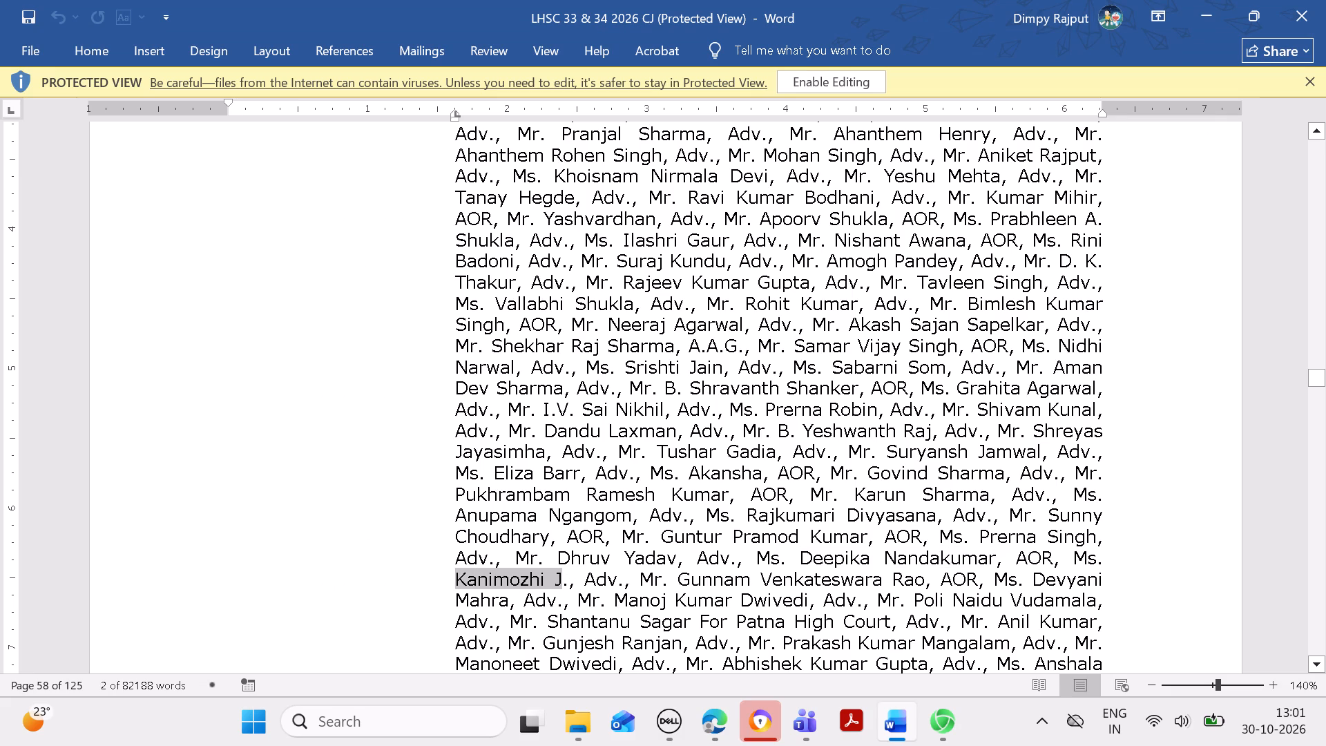
drag(564, 580, 567, 581)
key(ctrl+c)
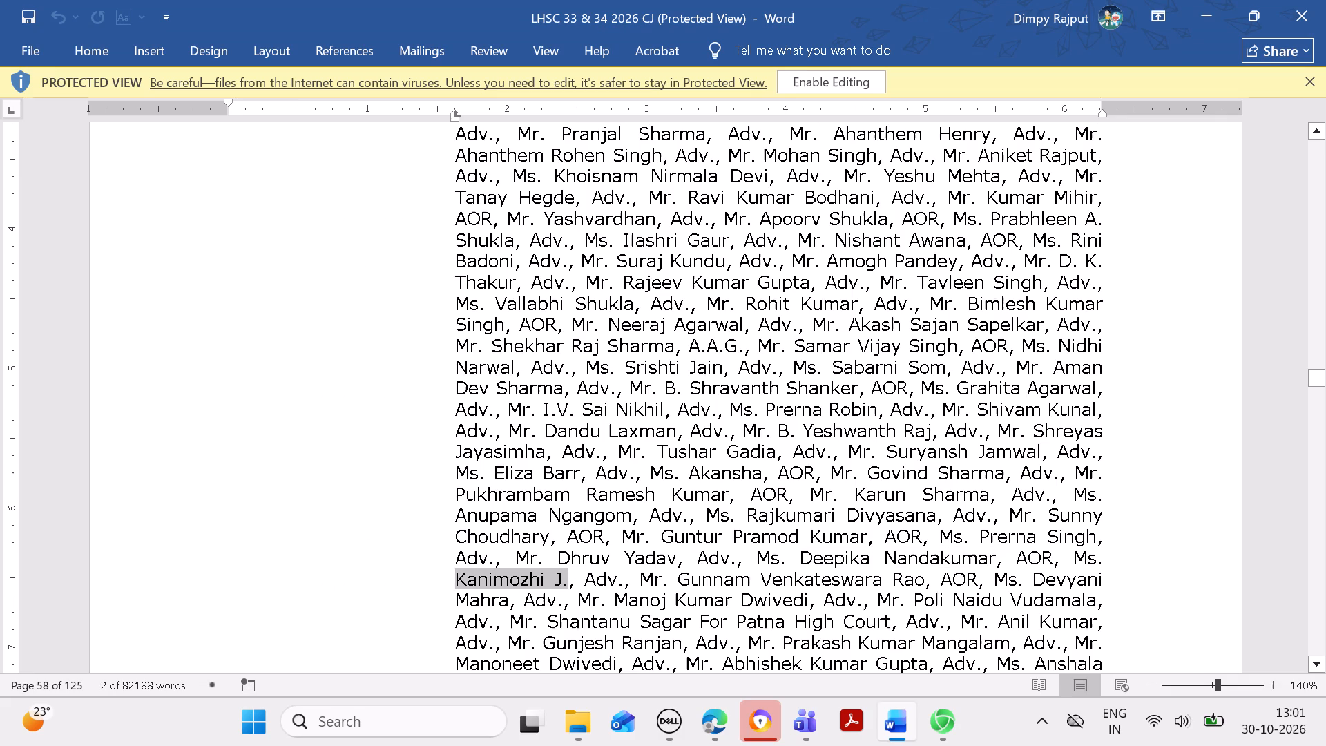
click(724, 725)
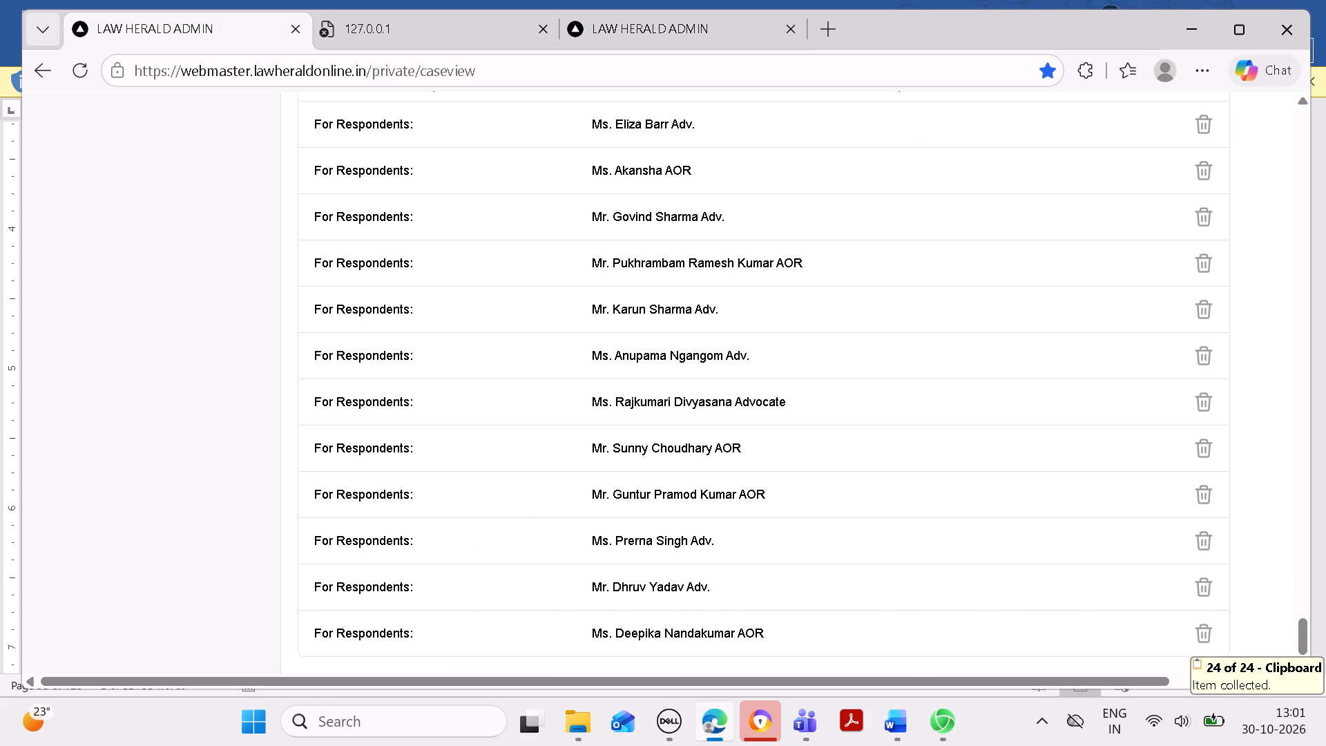
scroll(680, 625, up, 3)
scroll(827, 562, up, 3)
click(1003, 624)
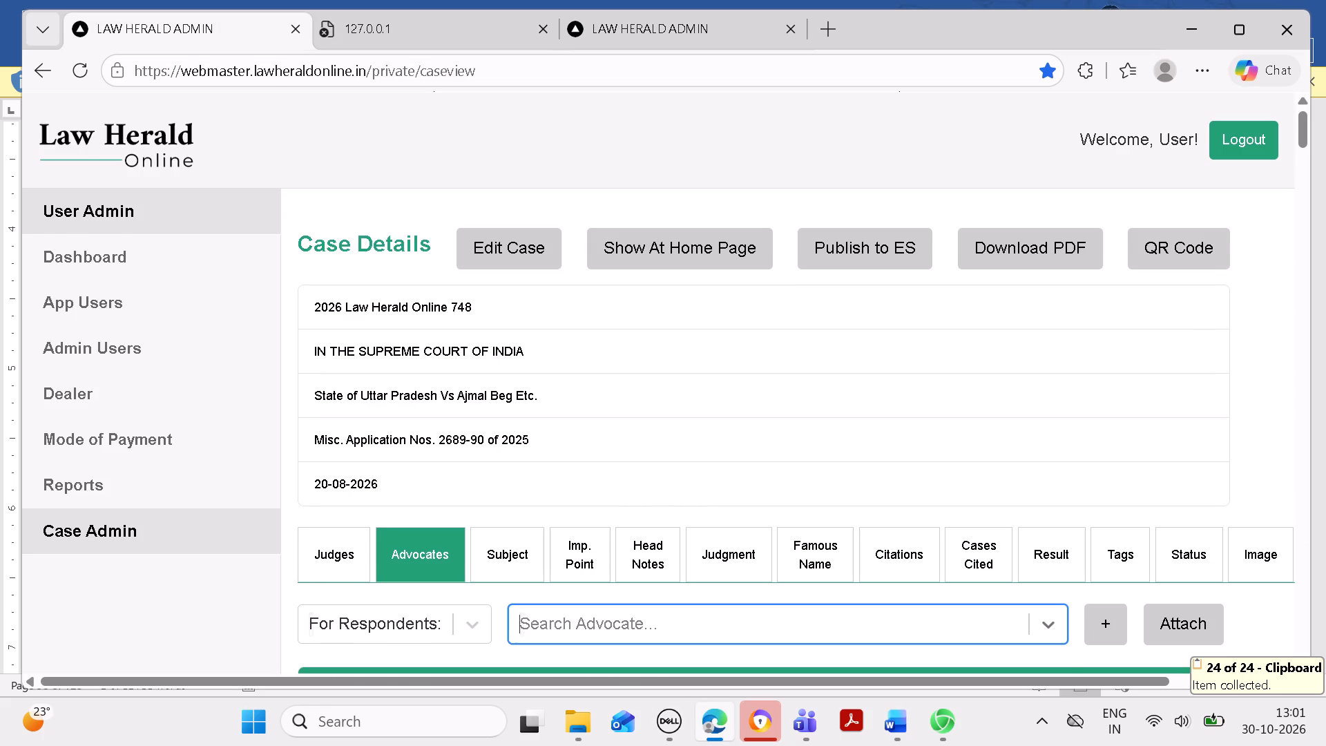
key(ctrl+v)
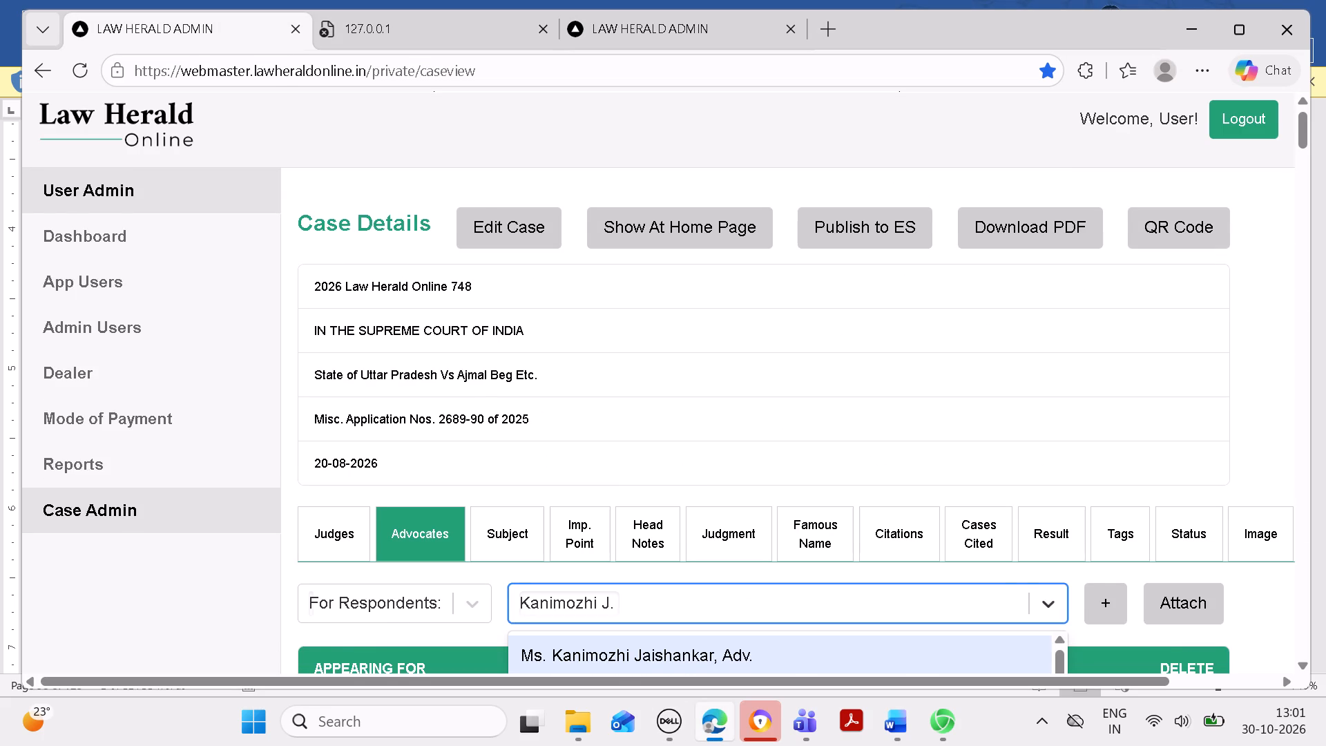
Save Ms. Kanimozhi as a new advocate with prefix Ms. and designation ADV, and attach the entry to the case for the respondents.
click(1089, 602)
click(850, 317)
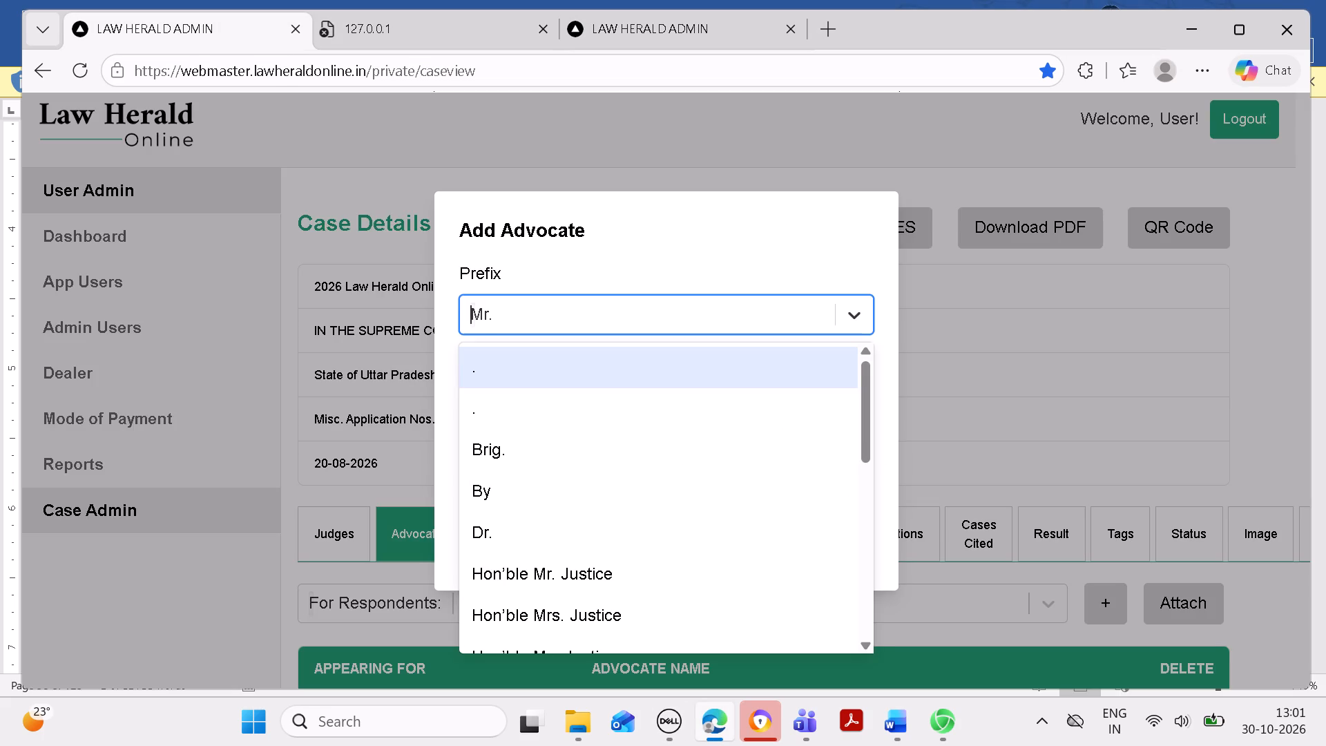
scroll(761, 460, down, 2)
click(713, 463)
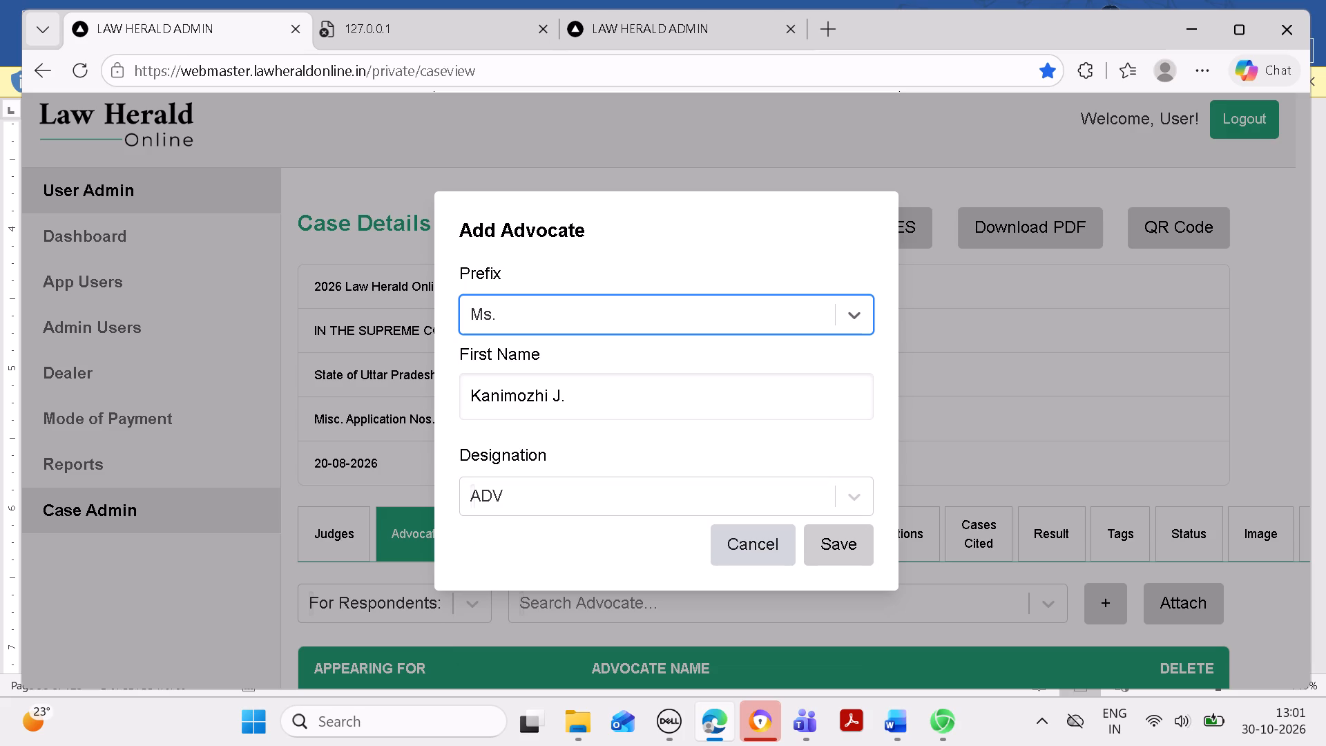
click(838, 533)
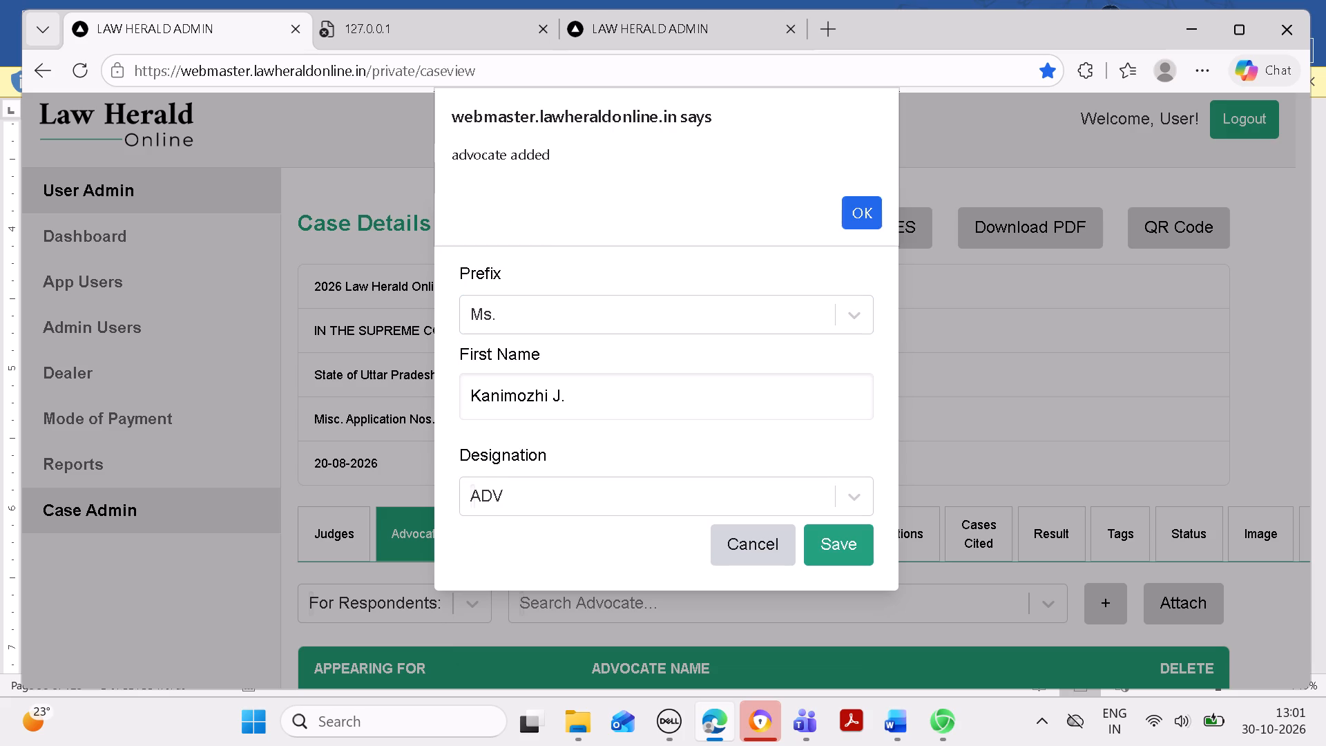
click(865, 207)
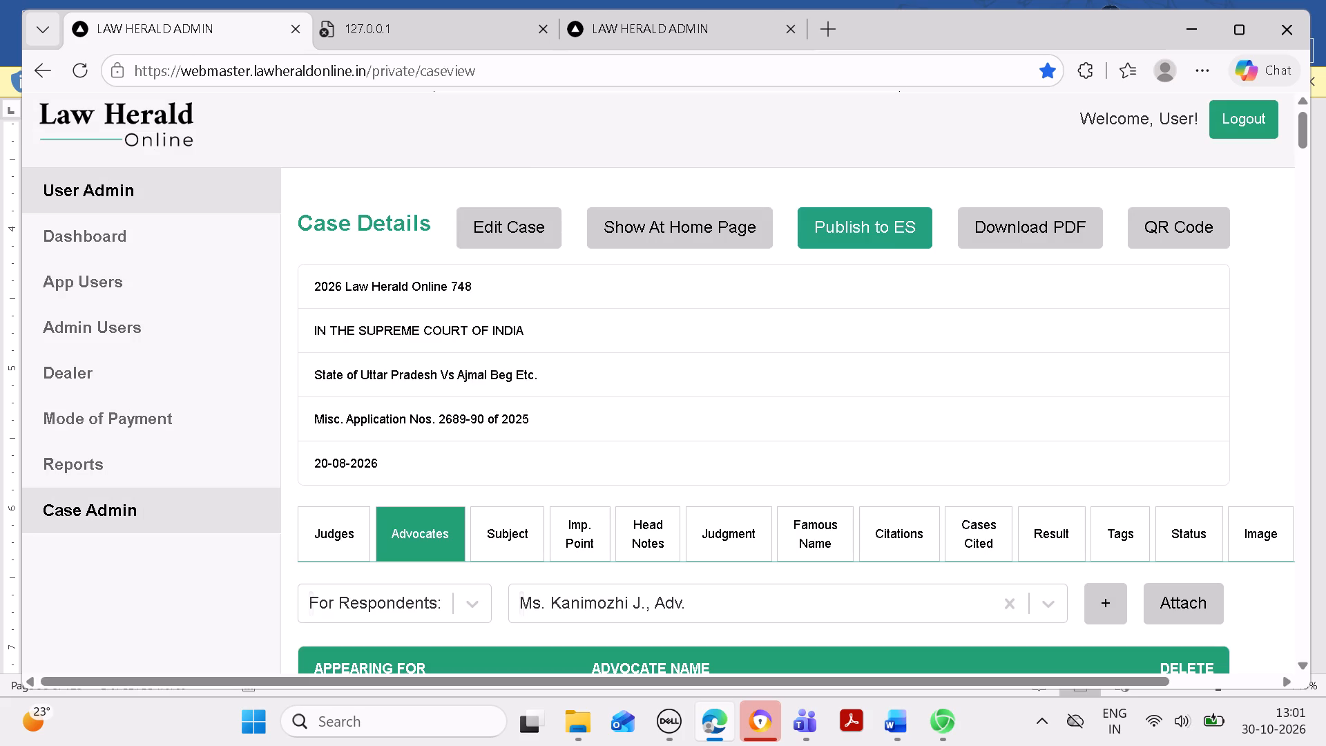
click(867, 194)
click(863, 194)
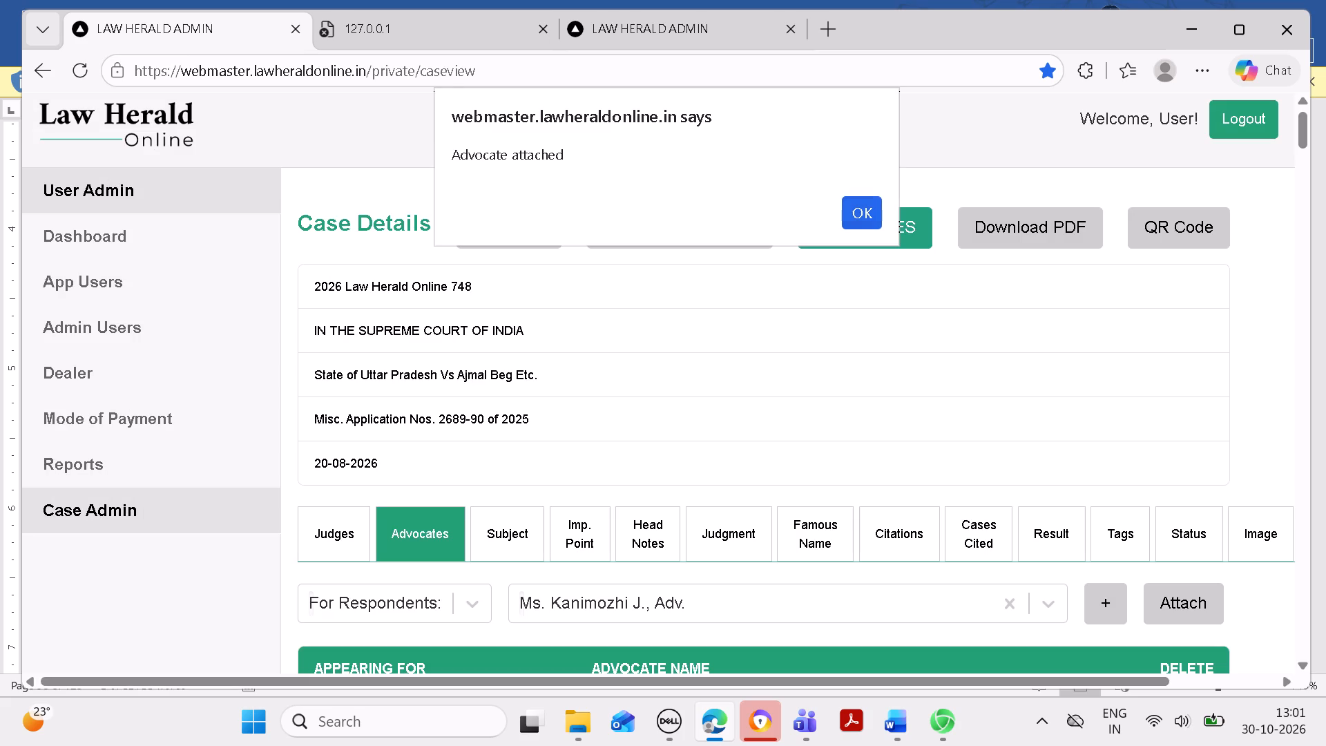
click(867, 204)
scroll(822, 390, down, 6)
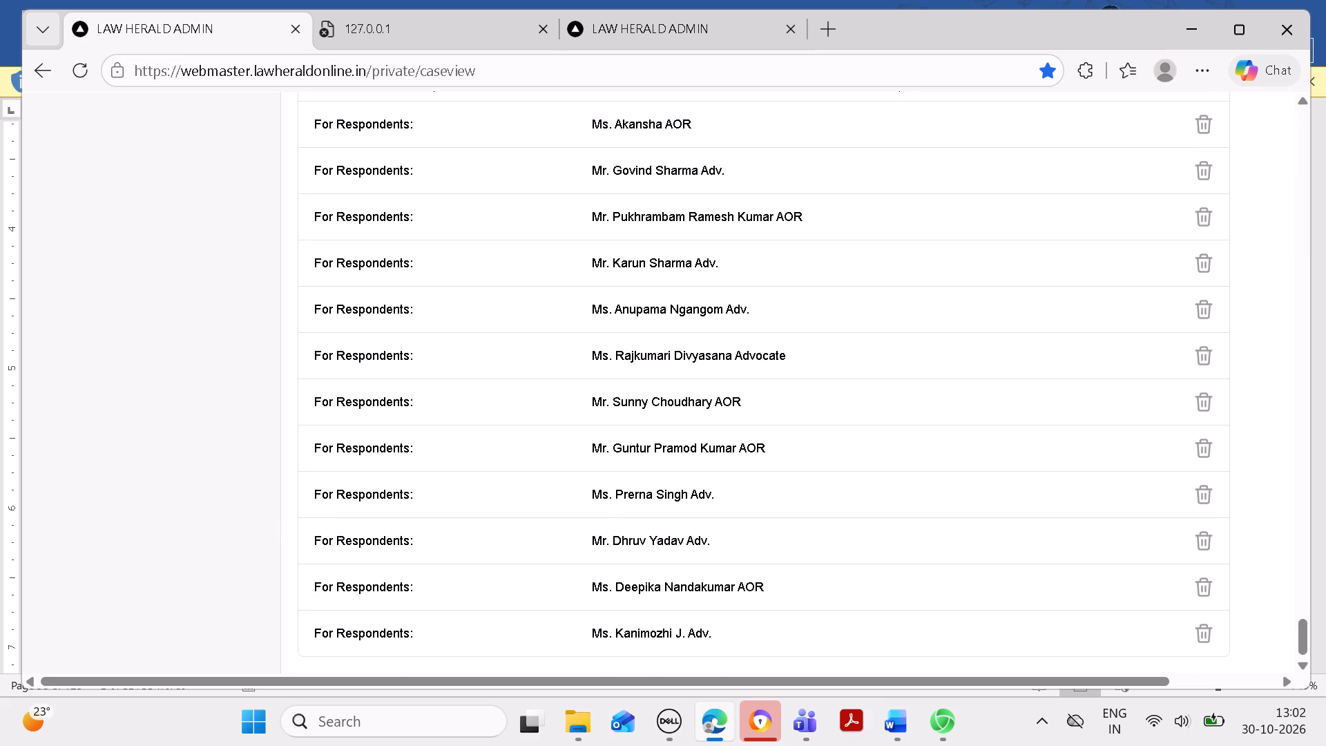
Copy Mr. Rao's name, next after Ms. Kanimozhi in the Word document, and select his Adv. entry in the case's advocate search.
click(896, 725)
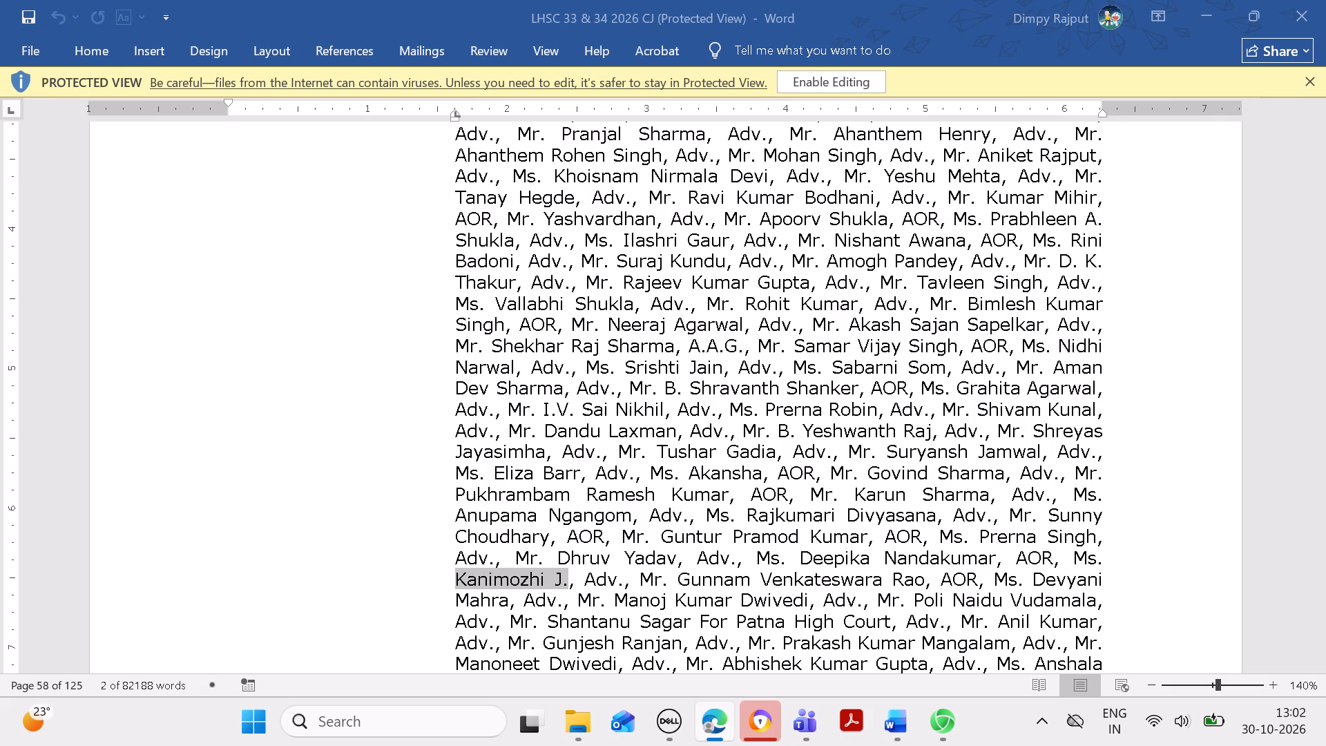
drag(680, 580, 1088, 563)
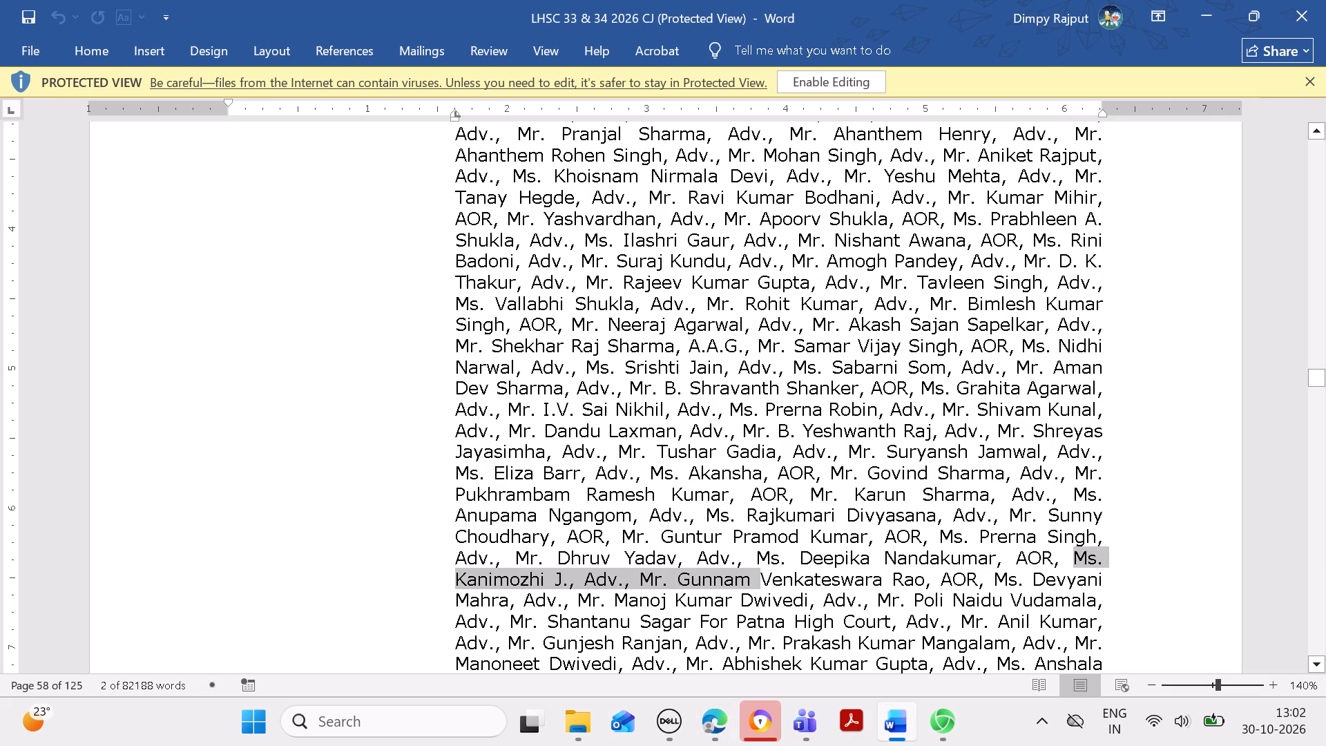
drag(1088, 563, 1093, 566)
click(1020, 595)
drag(677, 580, 684, 580)
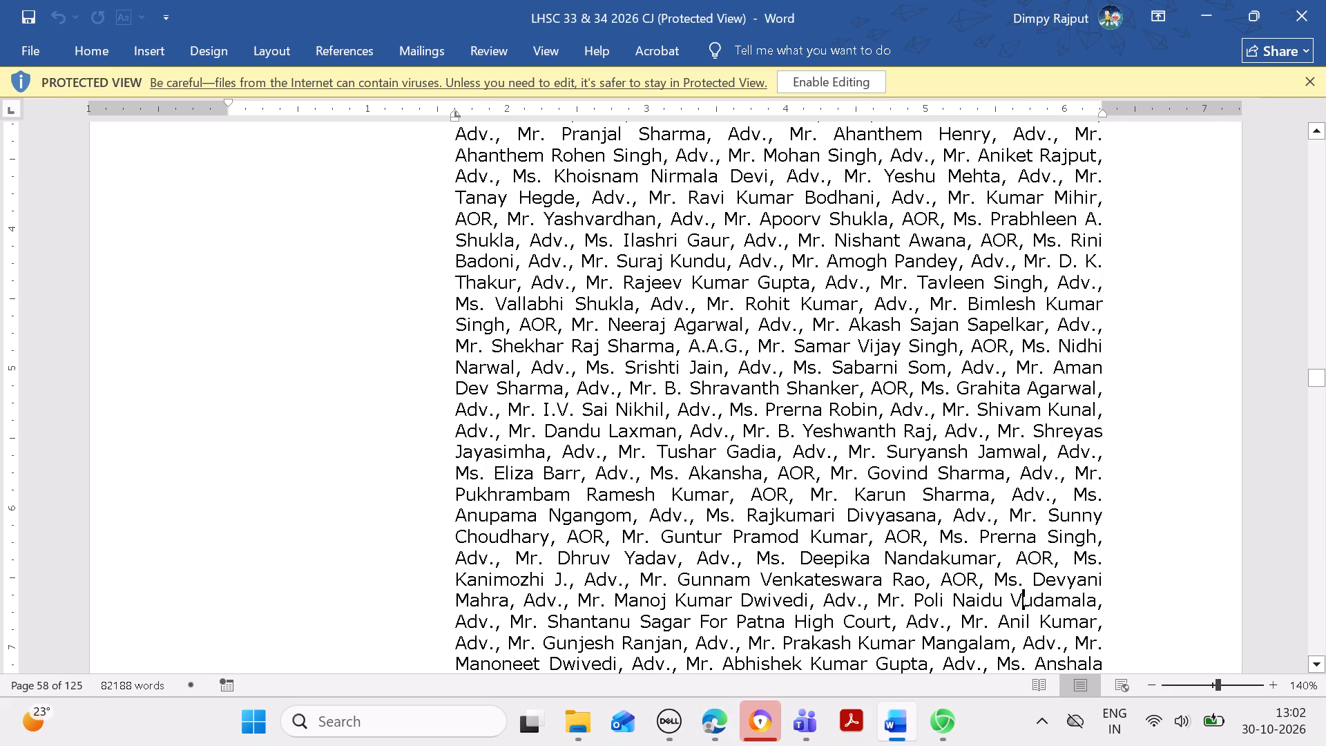
drag(684, 580, 913, 580)
key(ctrl+c)
click(720, 713)
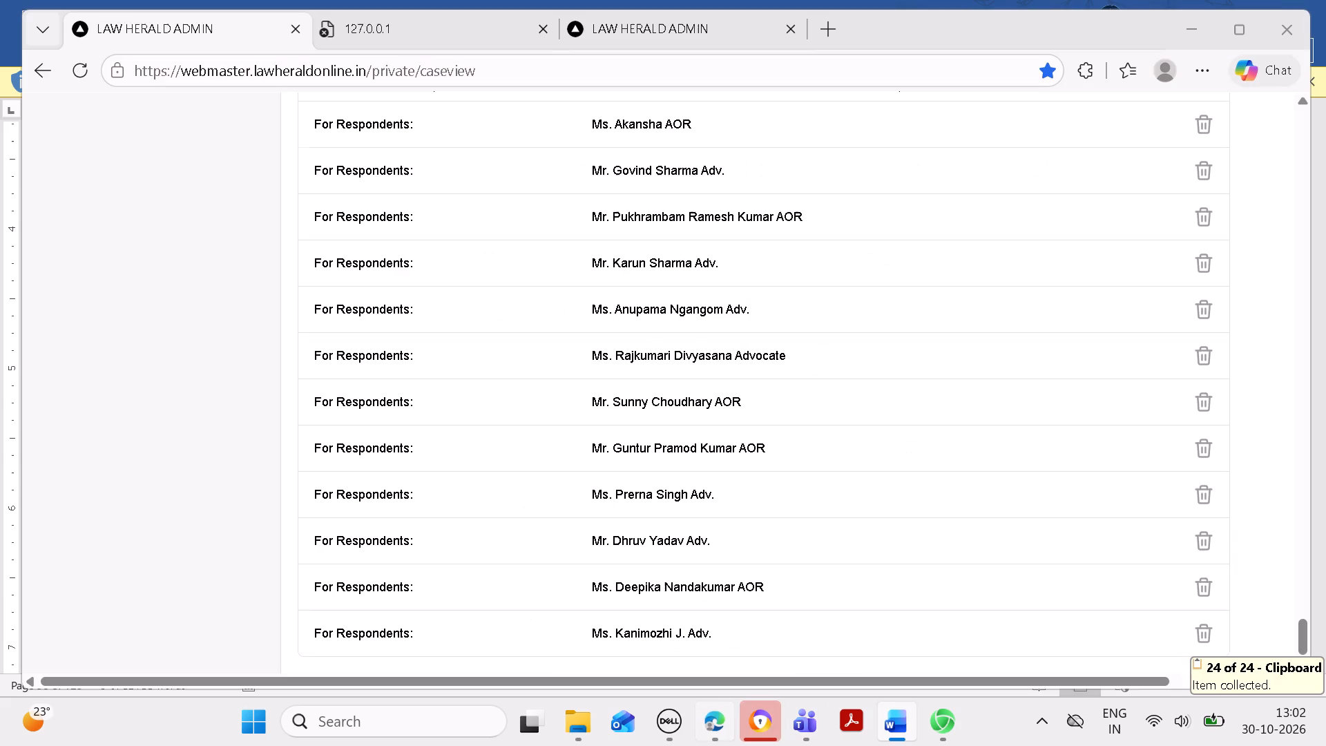
scroll(733, 606, up, 7)
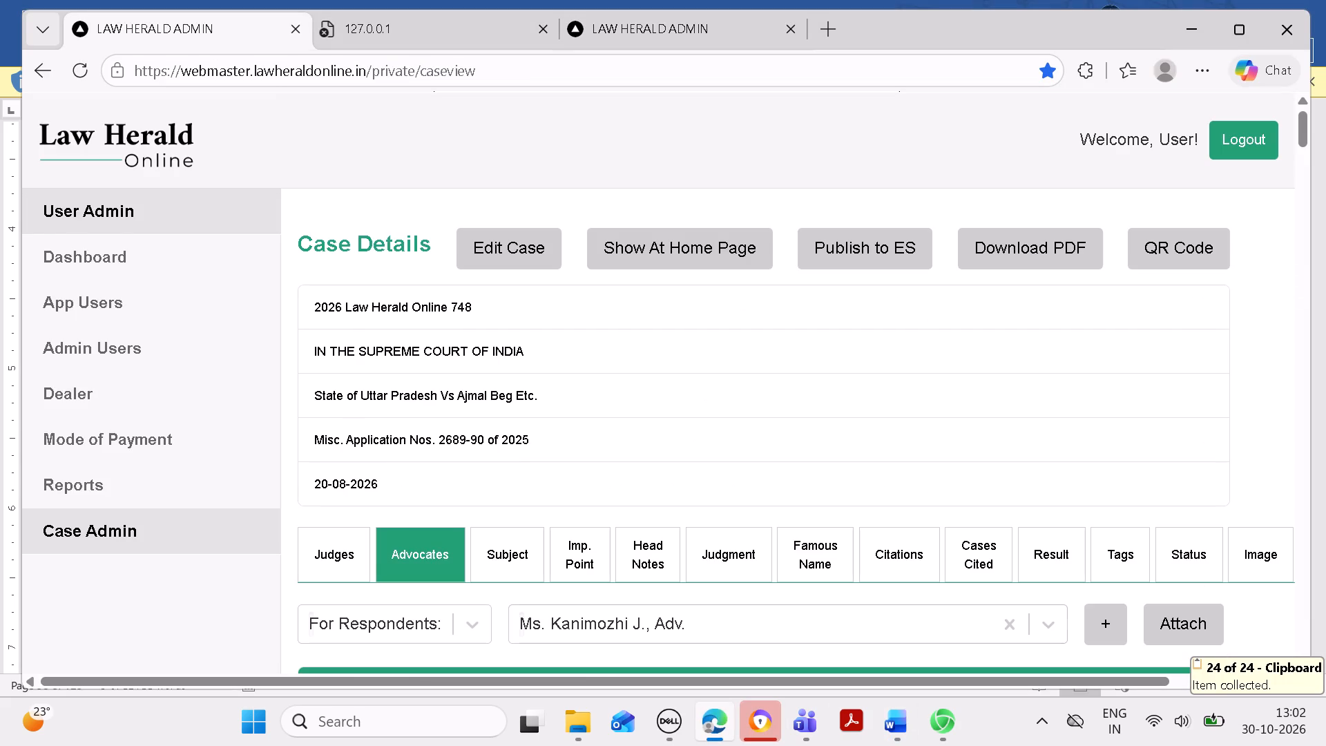
click(1009, 613)
key(ctrl+v)
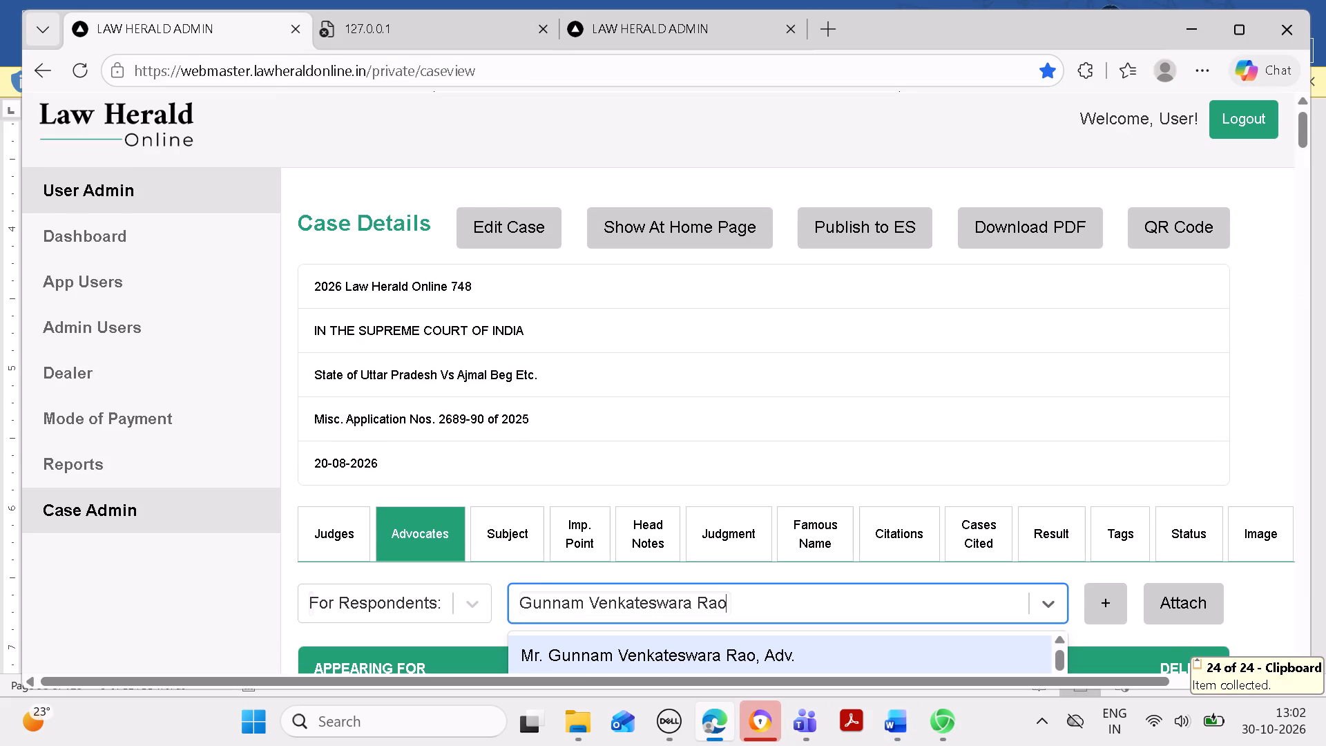
click(823, 653)
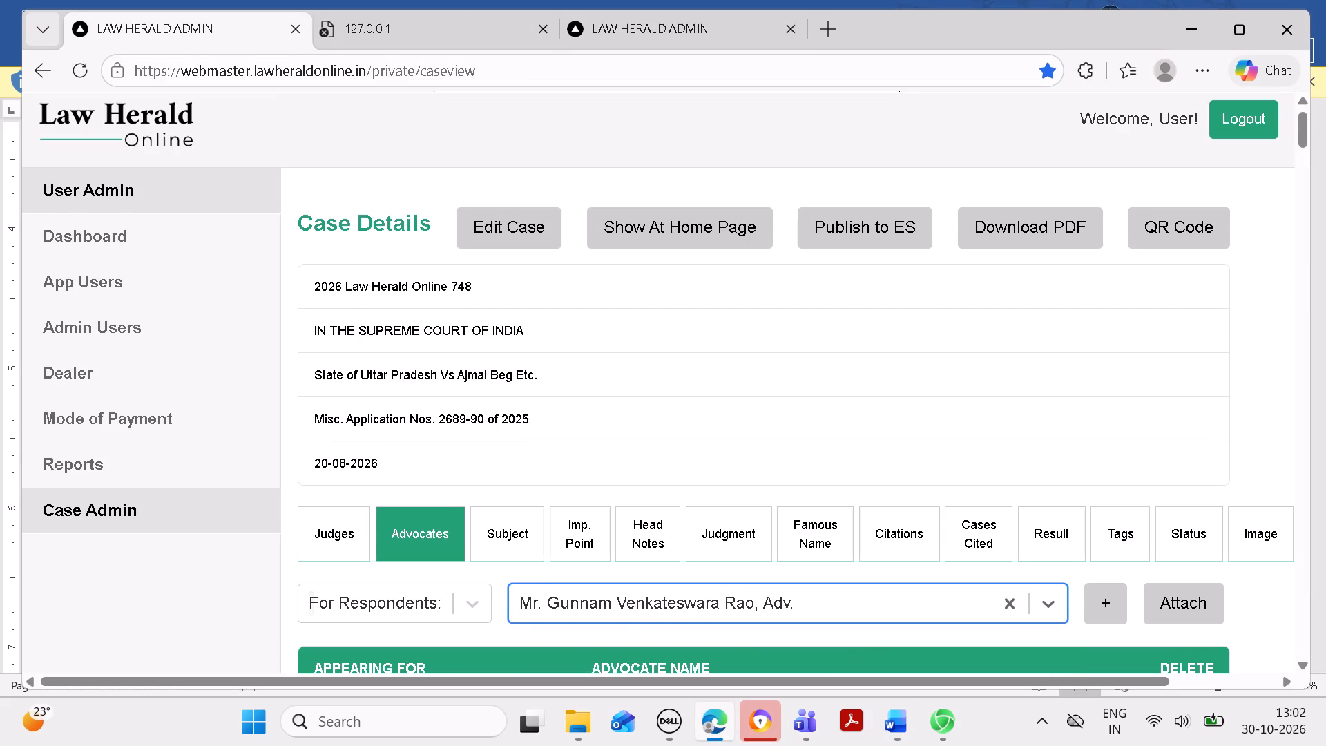
scroll(980, 519, down, 4)
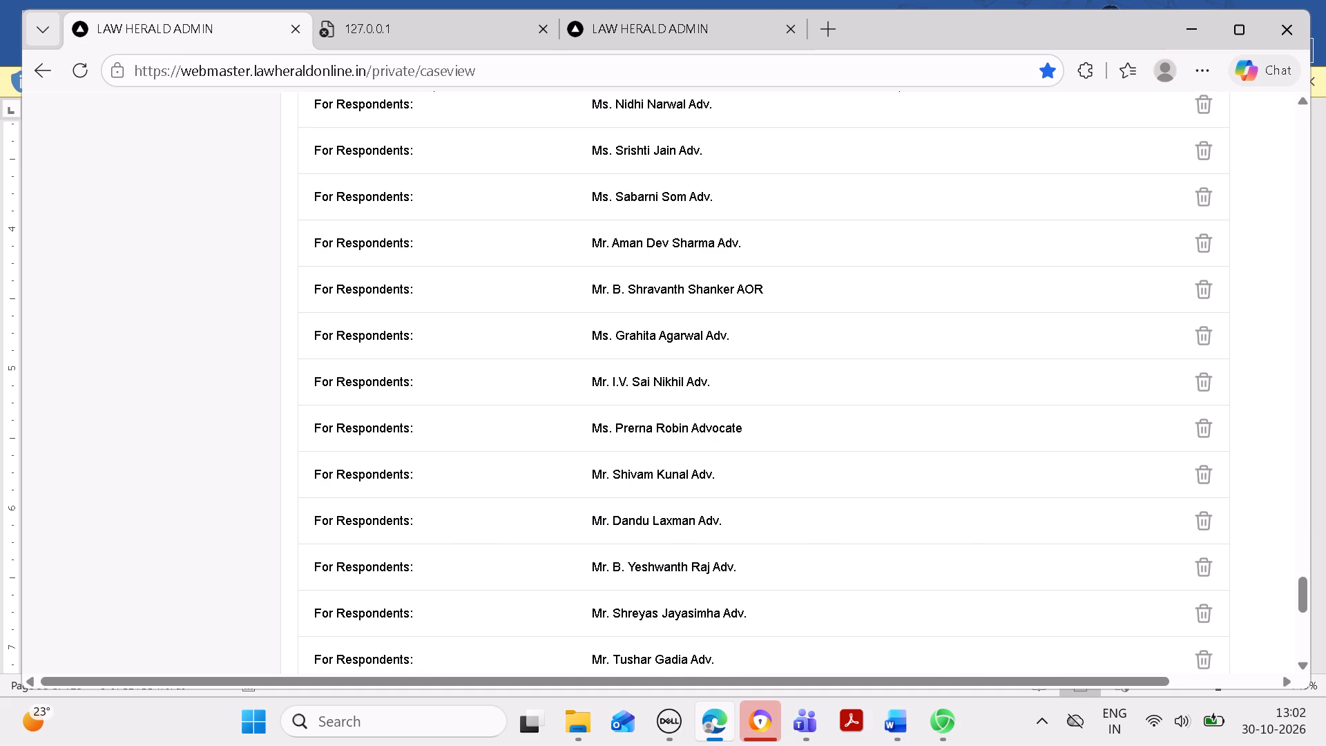
Copy Ms. Kanimozhi's name with its initial from the Word document and search the separate advocates master list for it, with and without the initial.
click(887, 725)
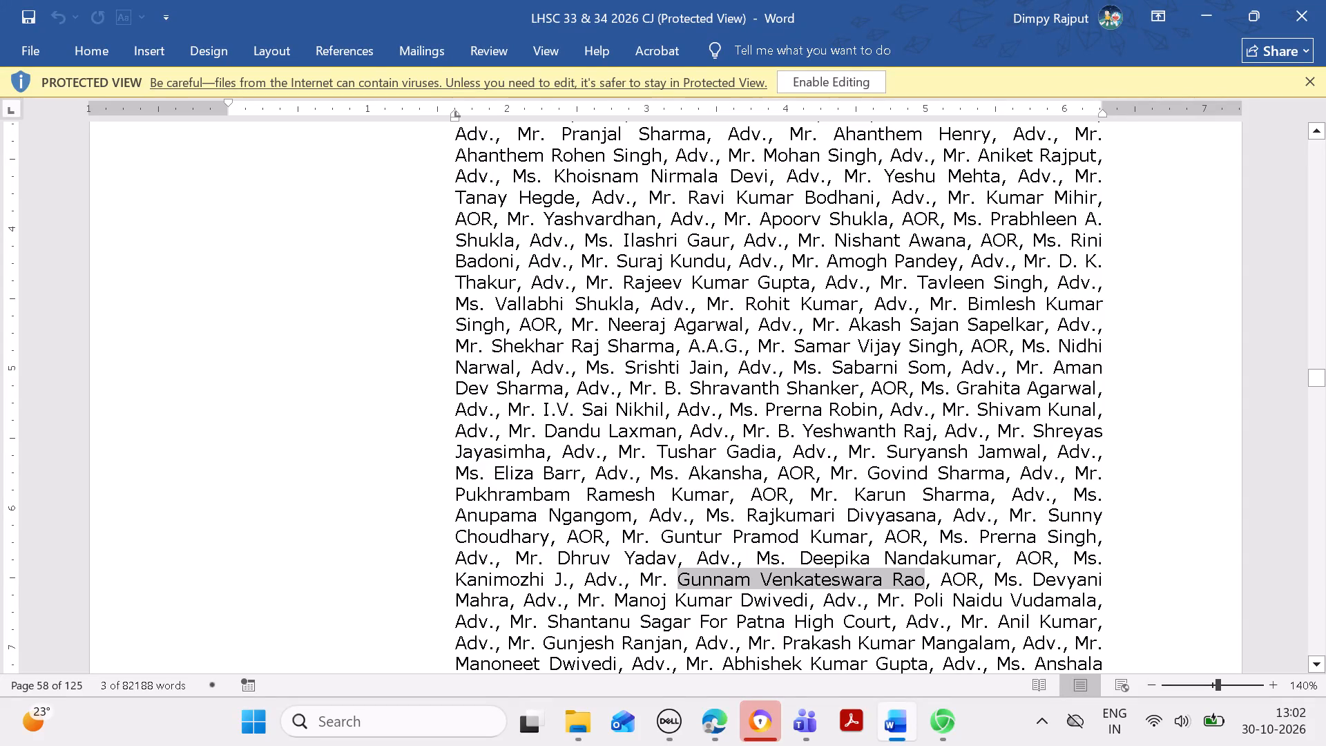
drag(454, 579, 542, 584)
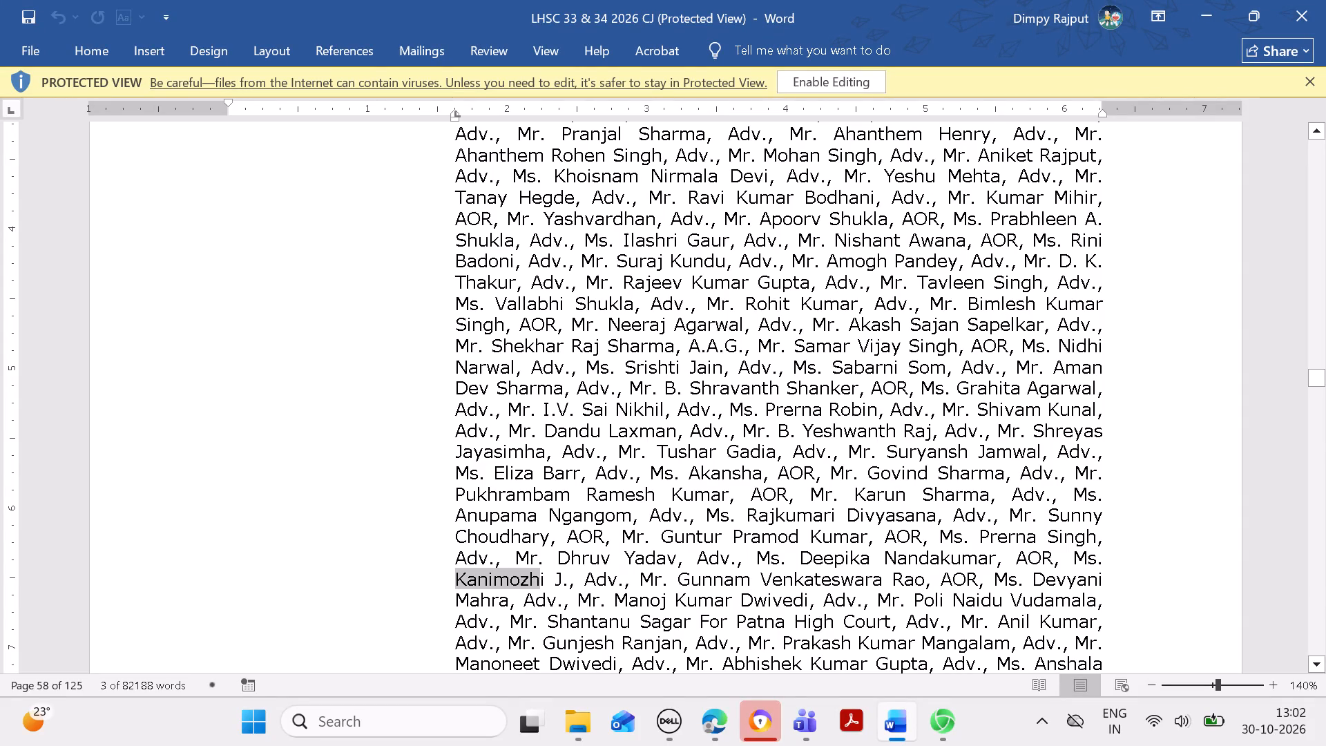
drag(542, 584, 559, 587)
key(ctrl+c)
click(712, 719)
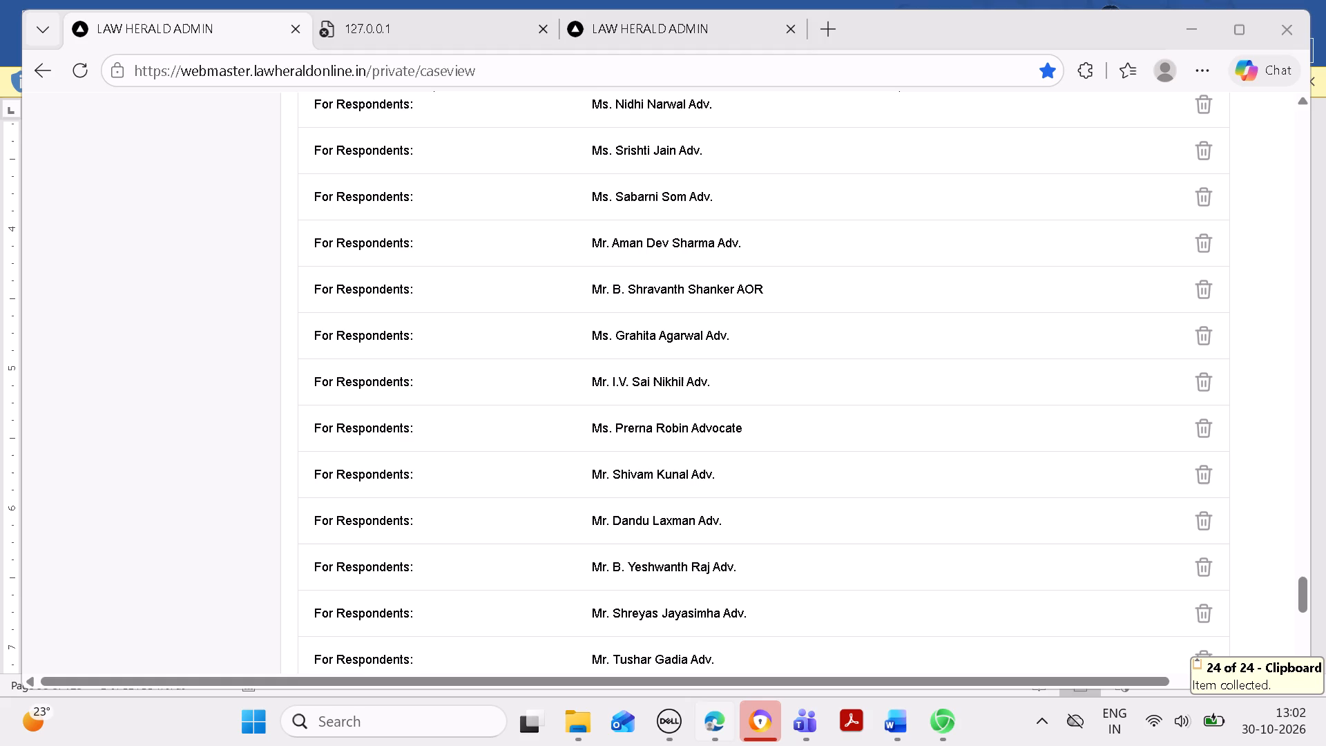
click(640, 26)
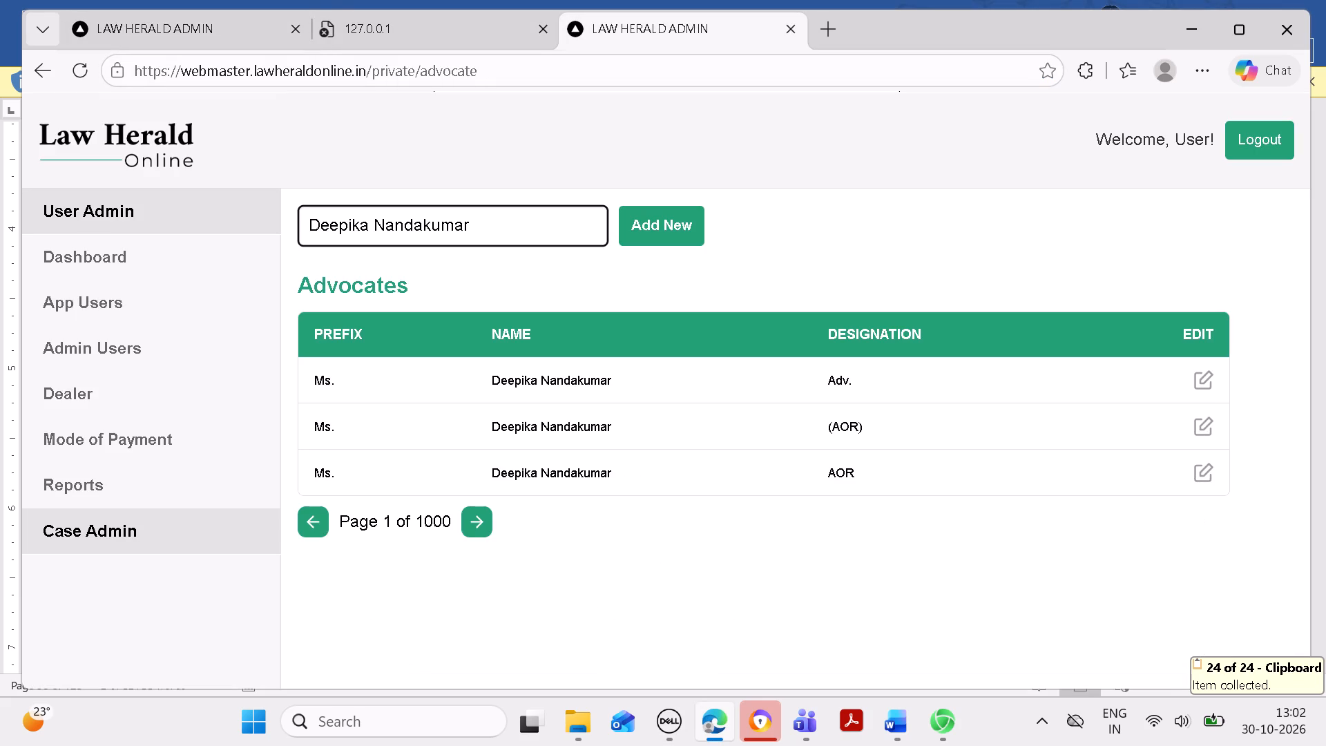
drag(544, 224, 281, 231)
key(BackSpace)
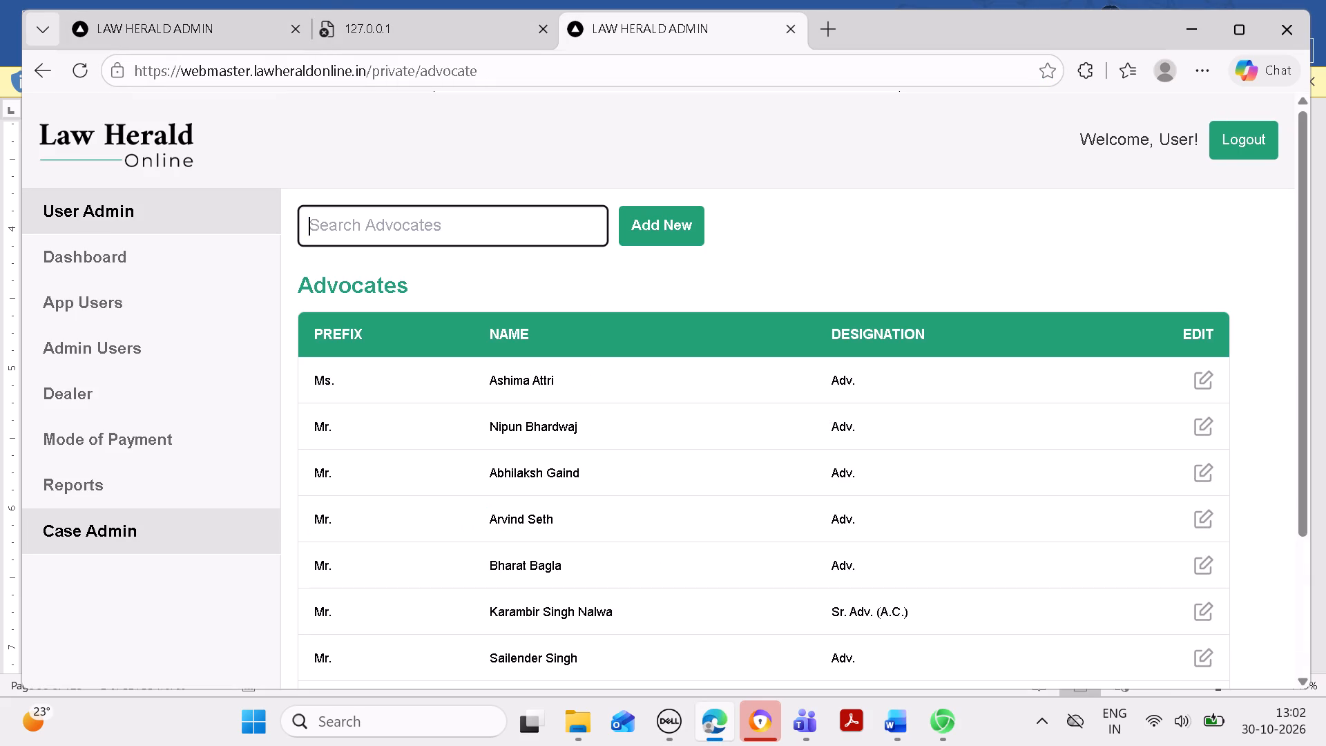
key(ctrl+v)
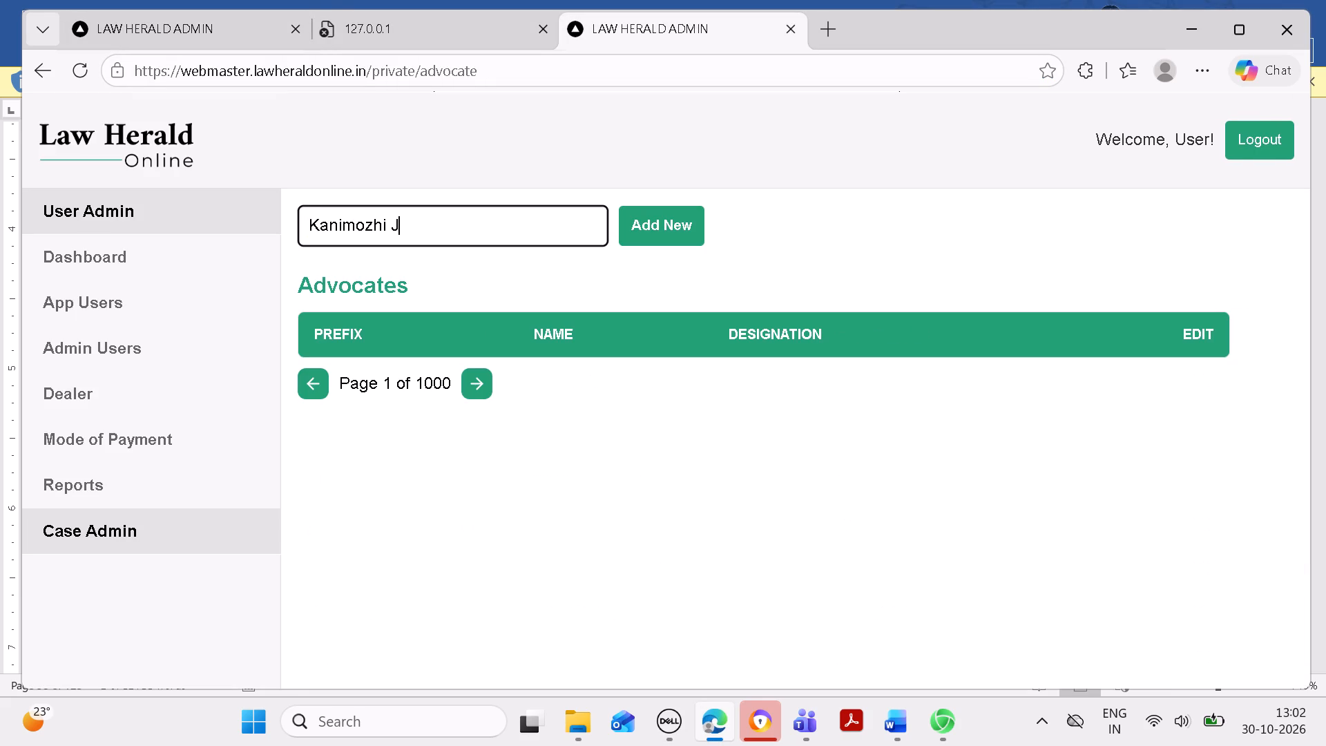
key(BackSpace)
key(BackSpace)
click(884, 720)
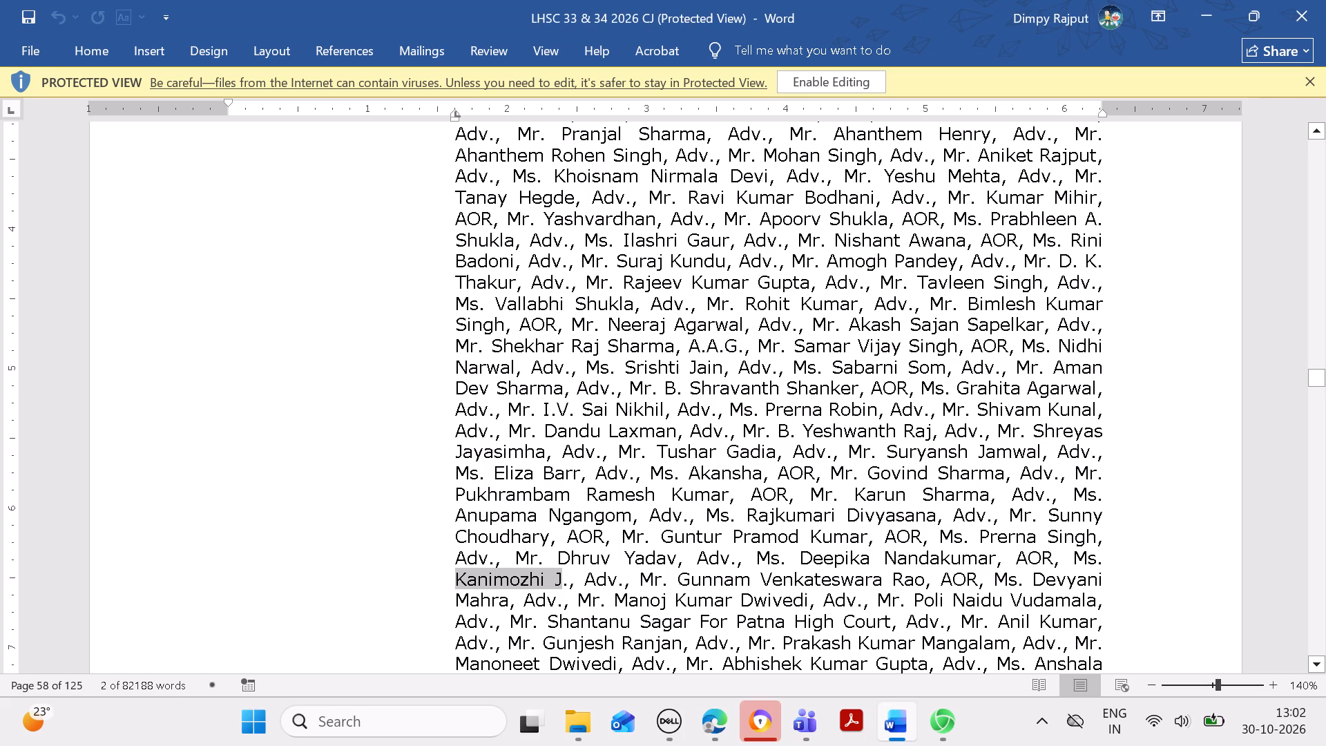
drag(680, 580, 886, 584)
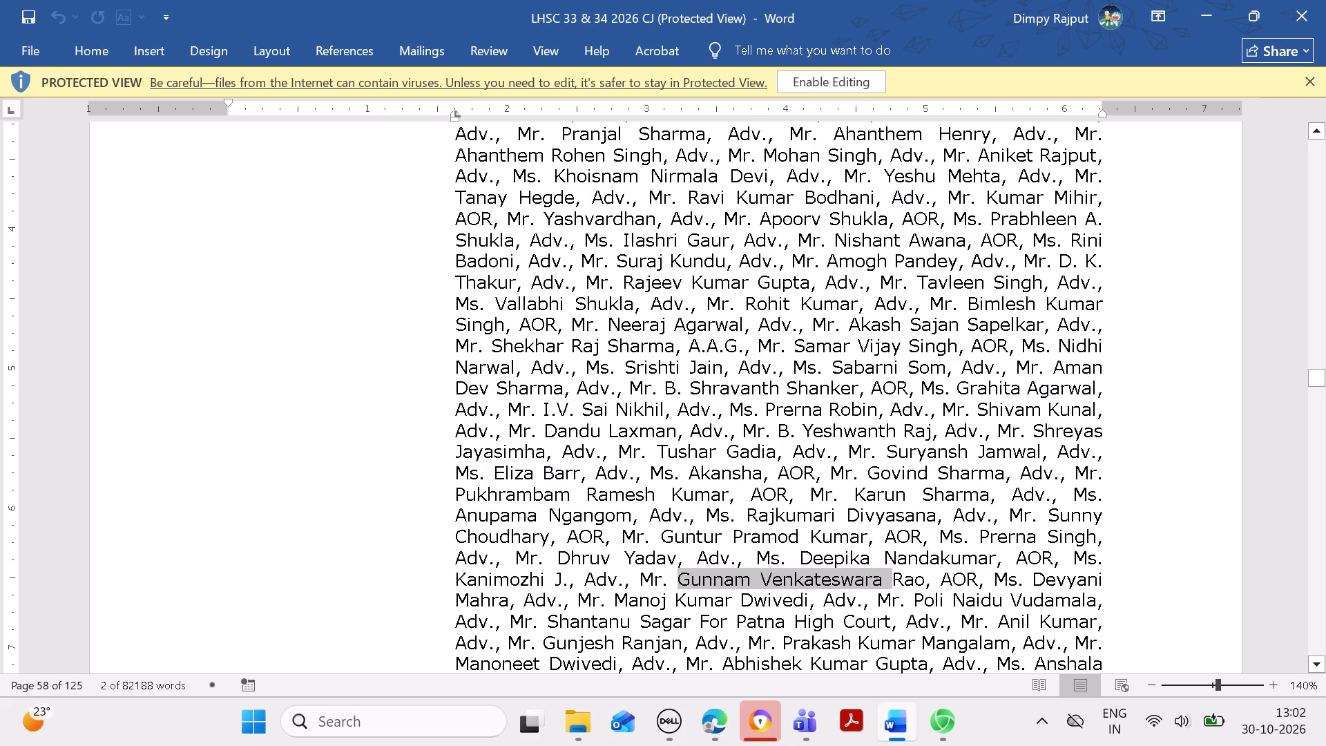
drag(886, 584, 912, 584)
key(ctrl+c)
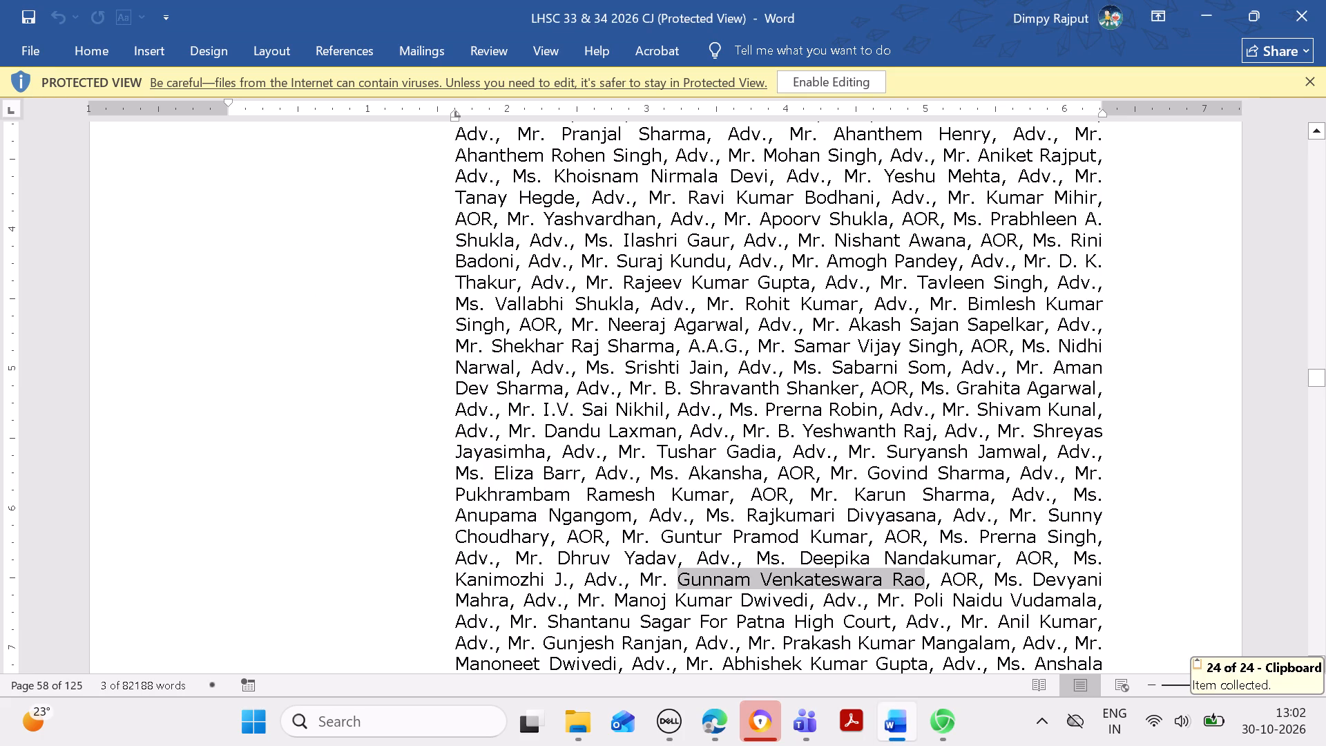
click(711, 735)
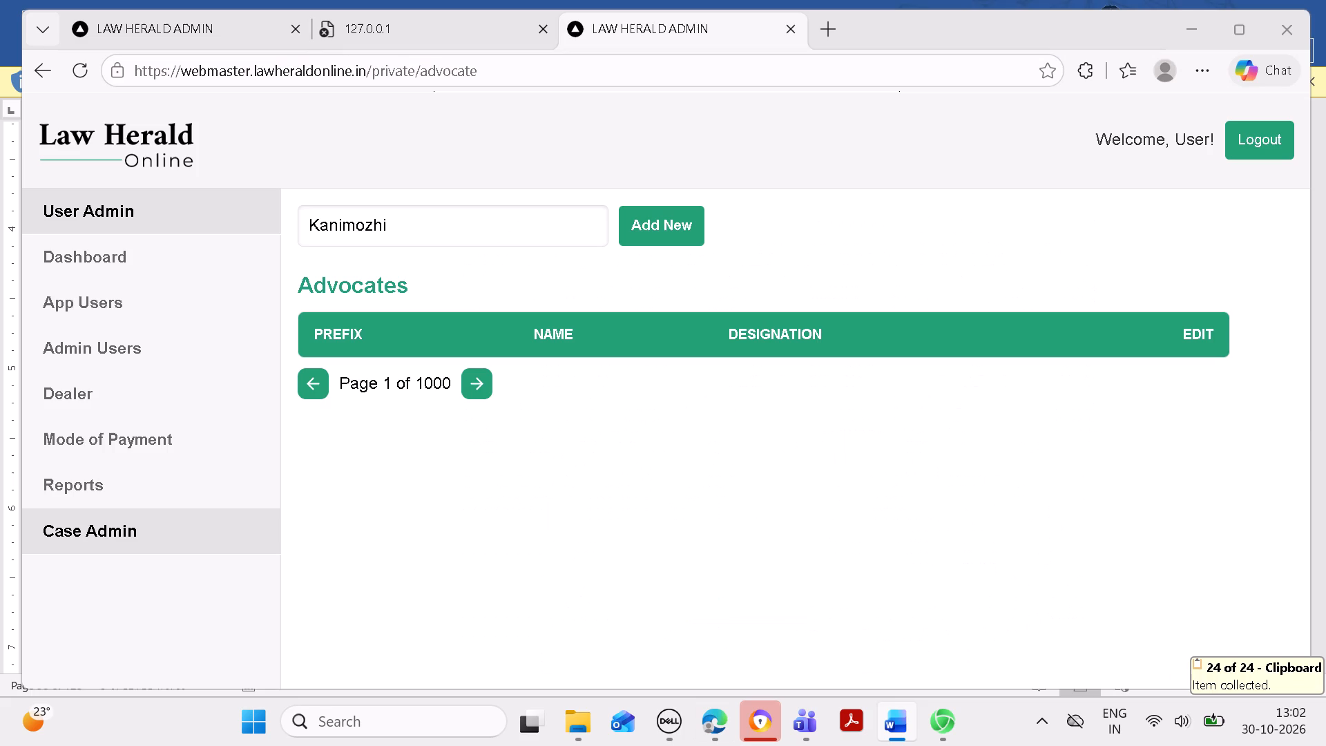
click(218, 30)
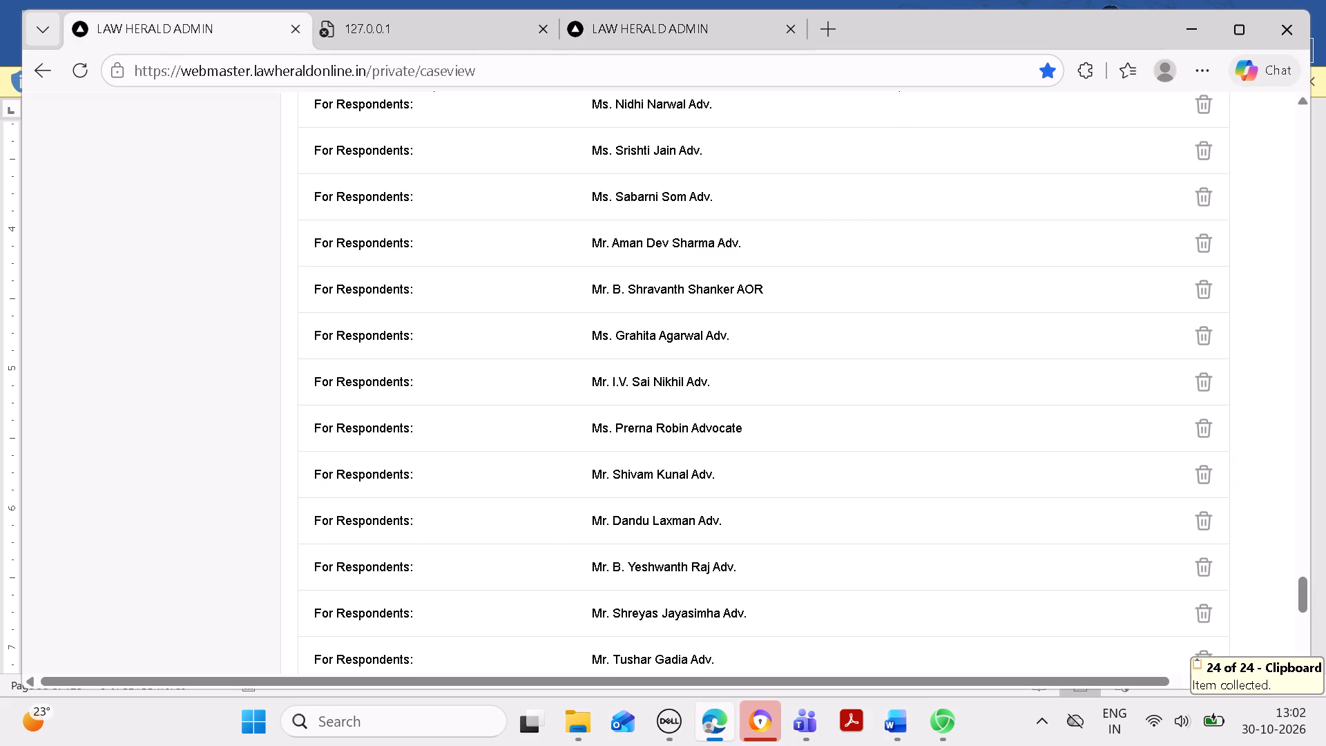
Review the case's attached advocates down to the last respondents' entries and compare them with the Word document.
scroll(488, 347, down, 8)
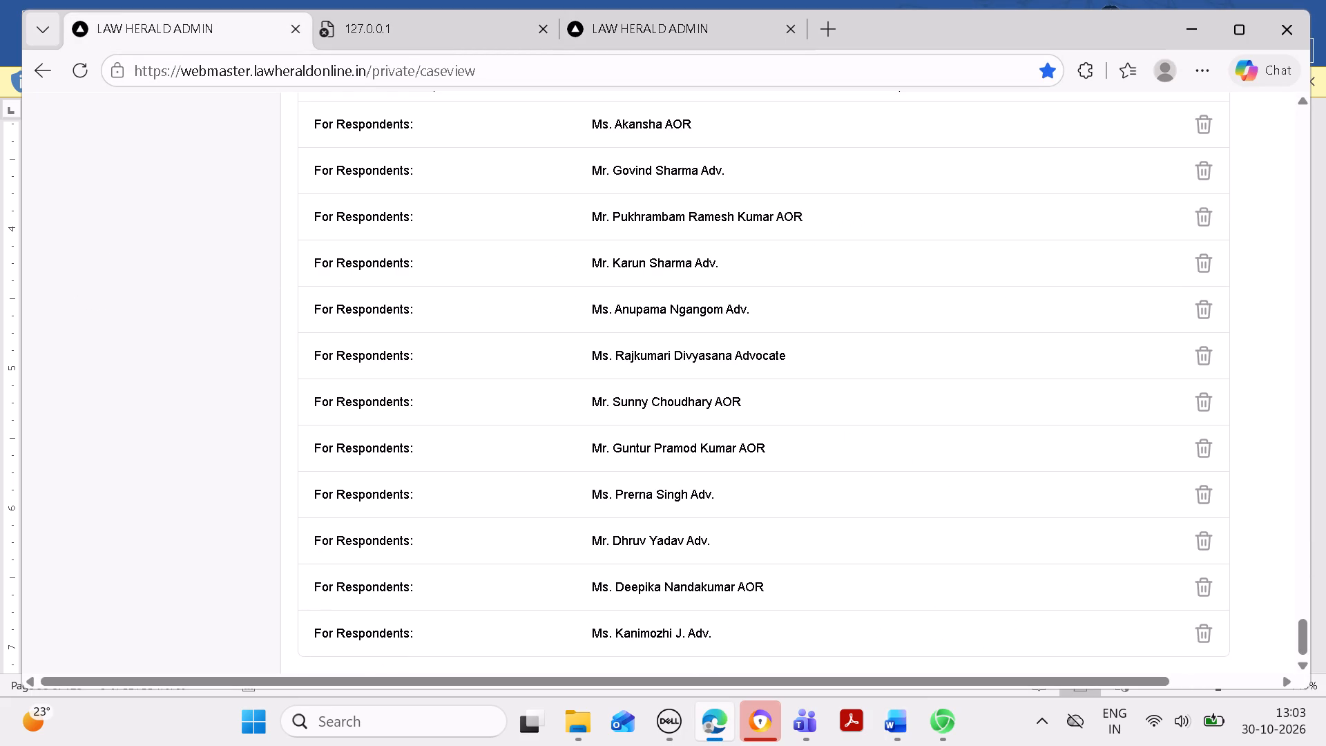
scroll(694, 574, up, 4)
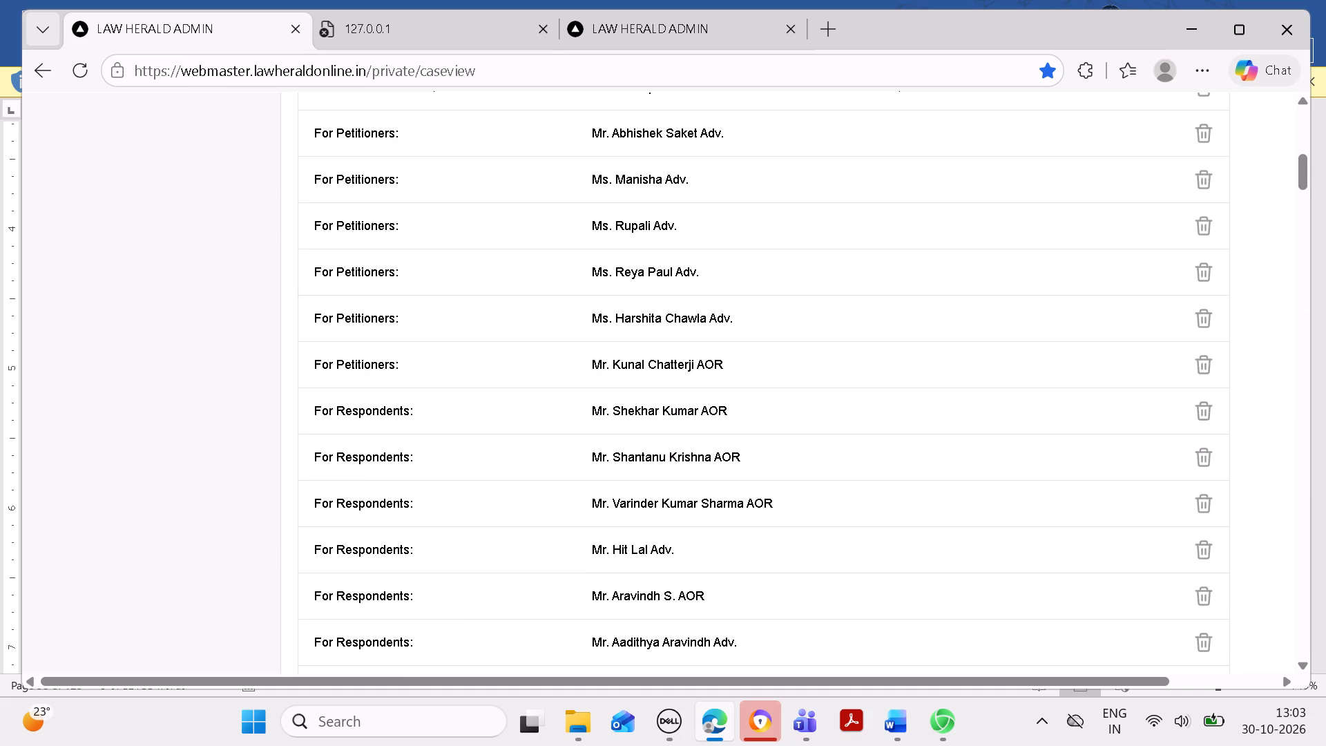
scroll(694, 571, up, 3)
scroll(694, 571, down, 9)
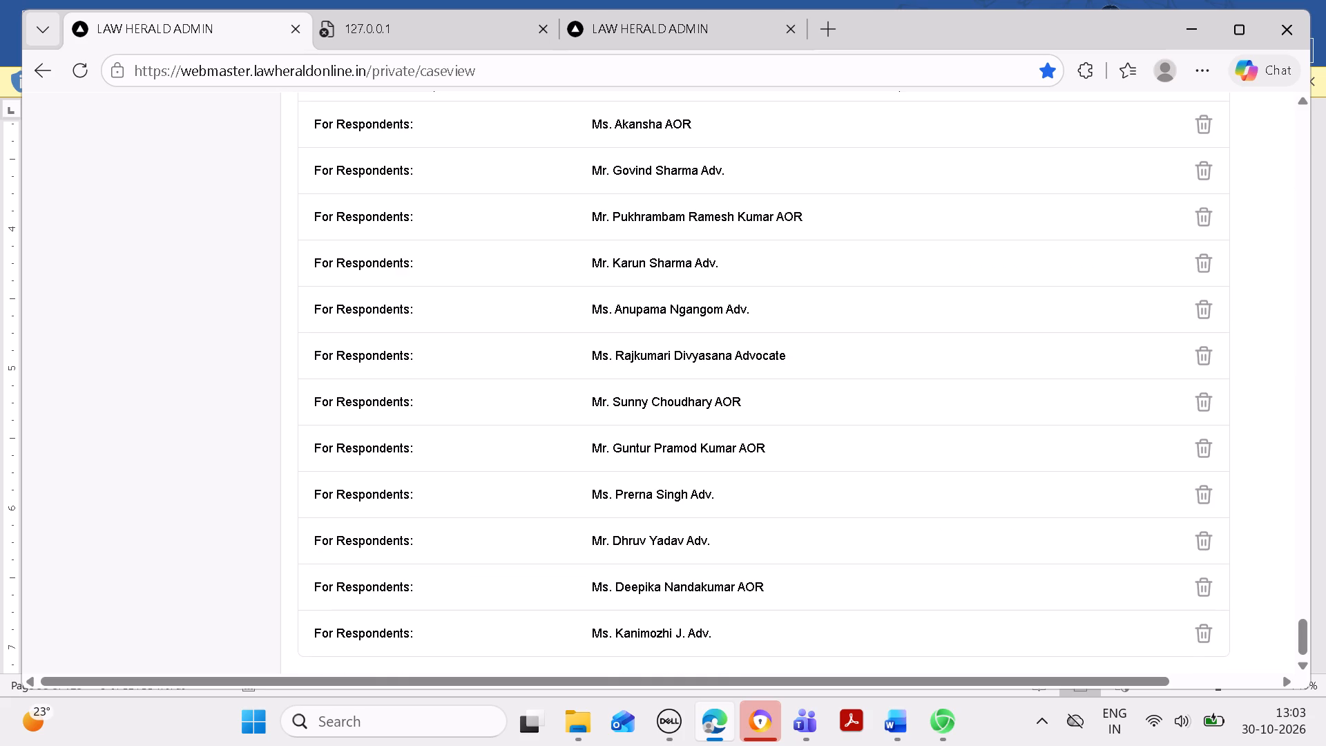
drag(1301, 640, 1301, 628)
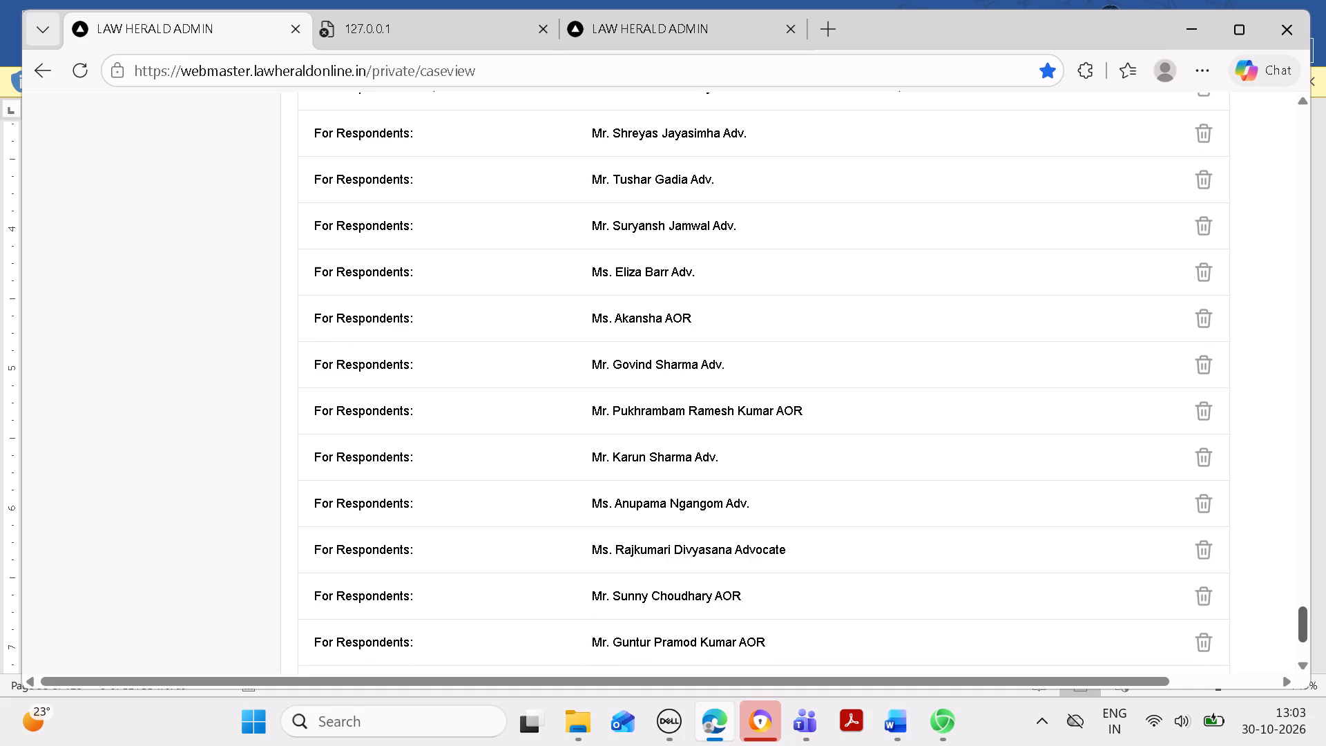
drag(1301, 628, 1303, 619)
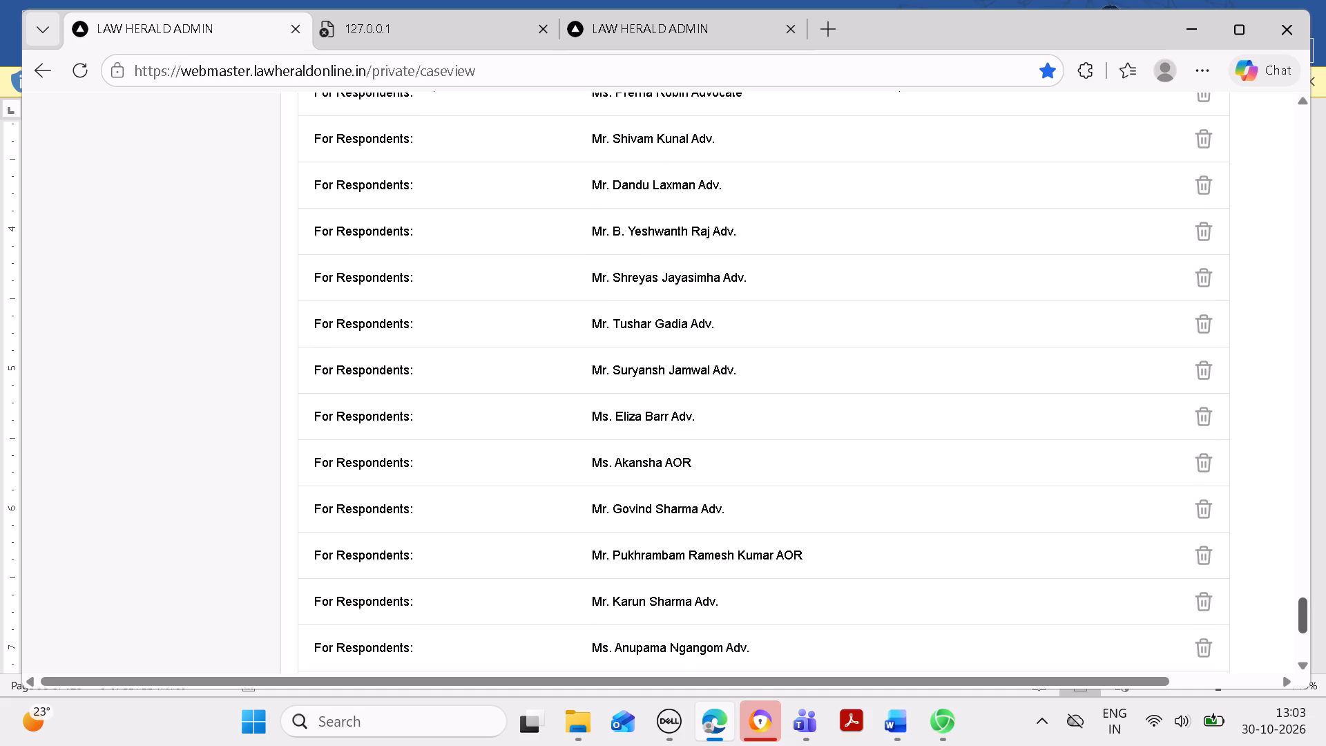
drag(1303, 619, 1305, 619)
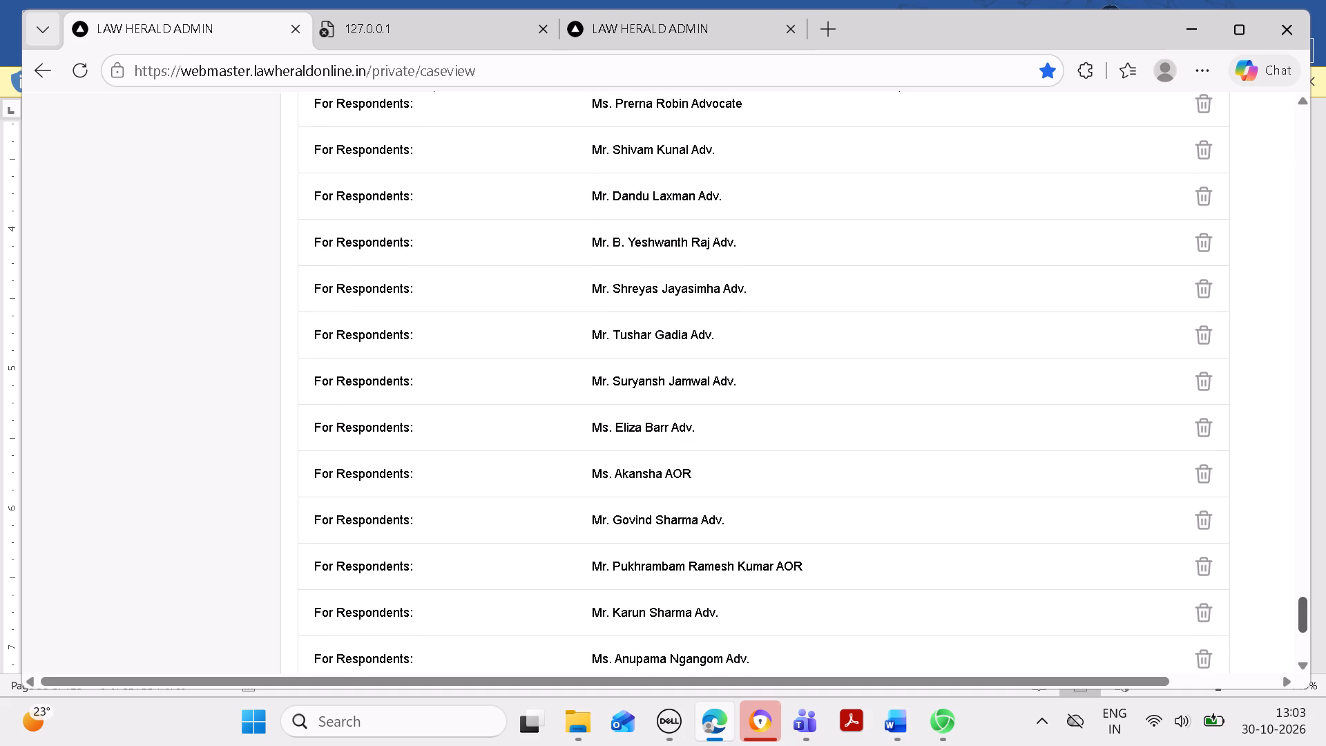
drag(1307, 620, 1325, 672)
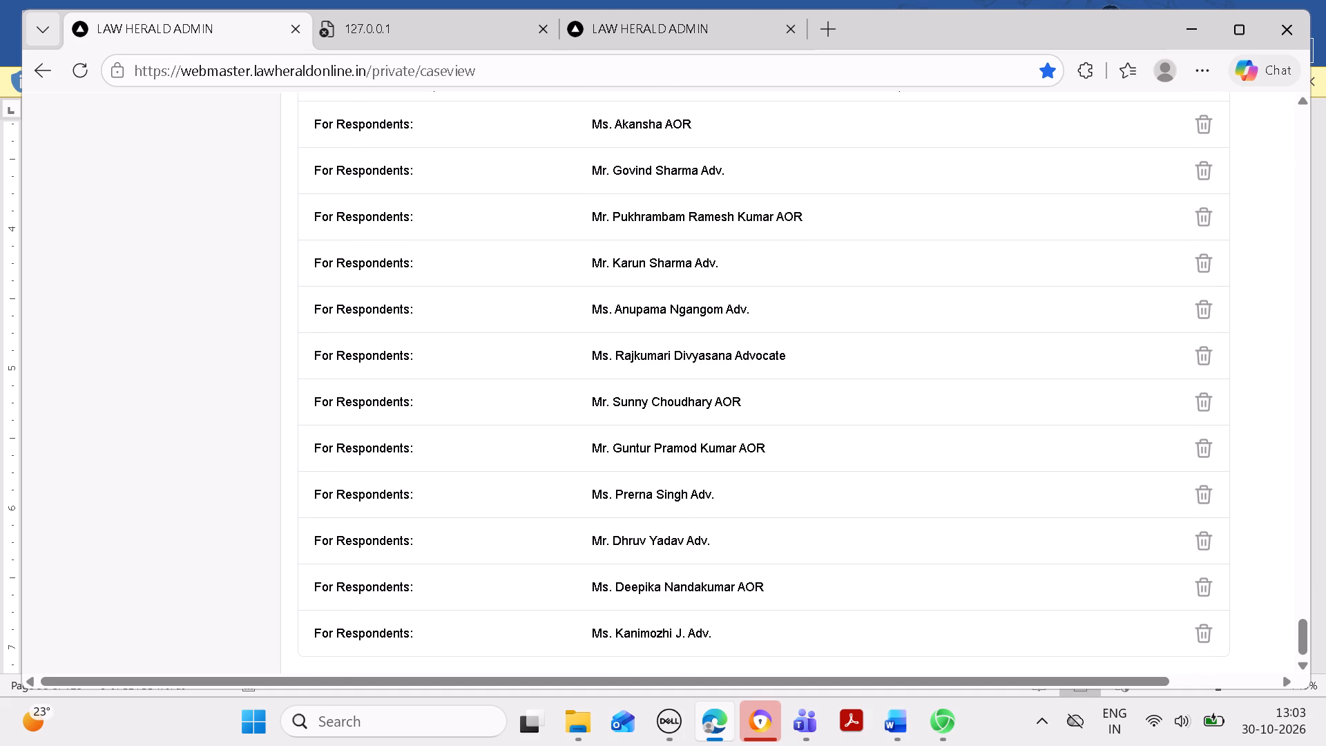
click(897, 725)
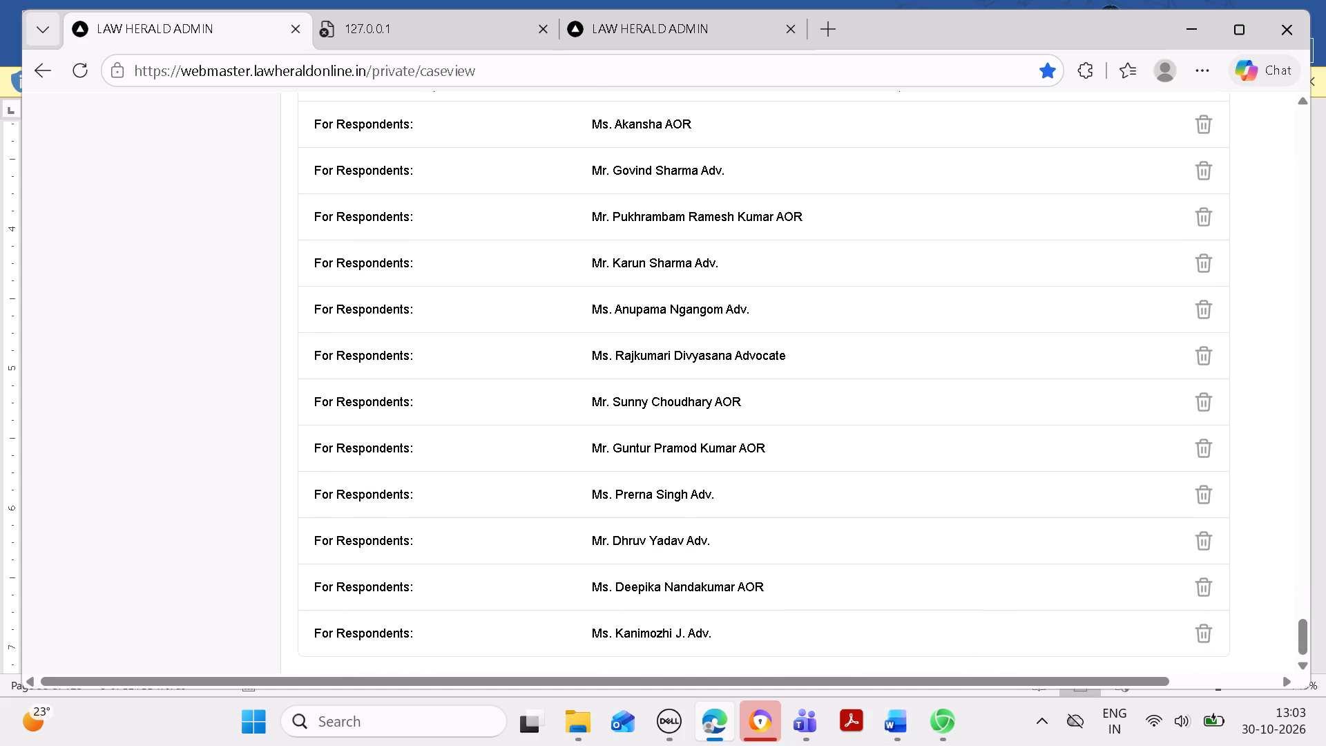
click(901, 724)
click(903, 724)
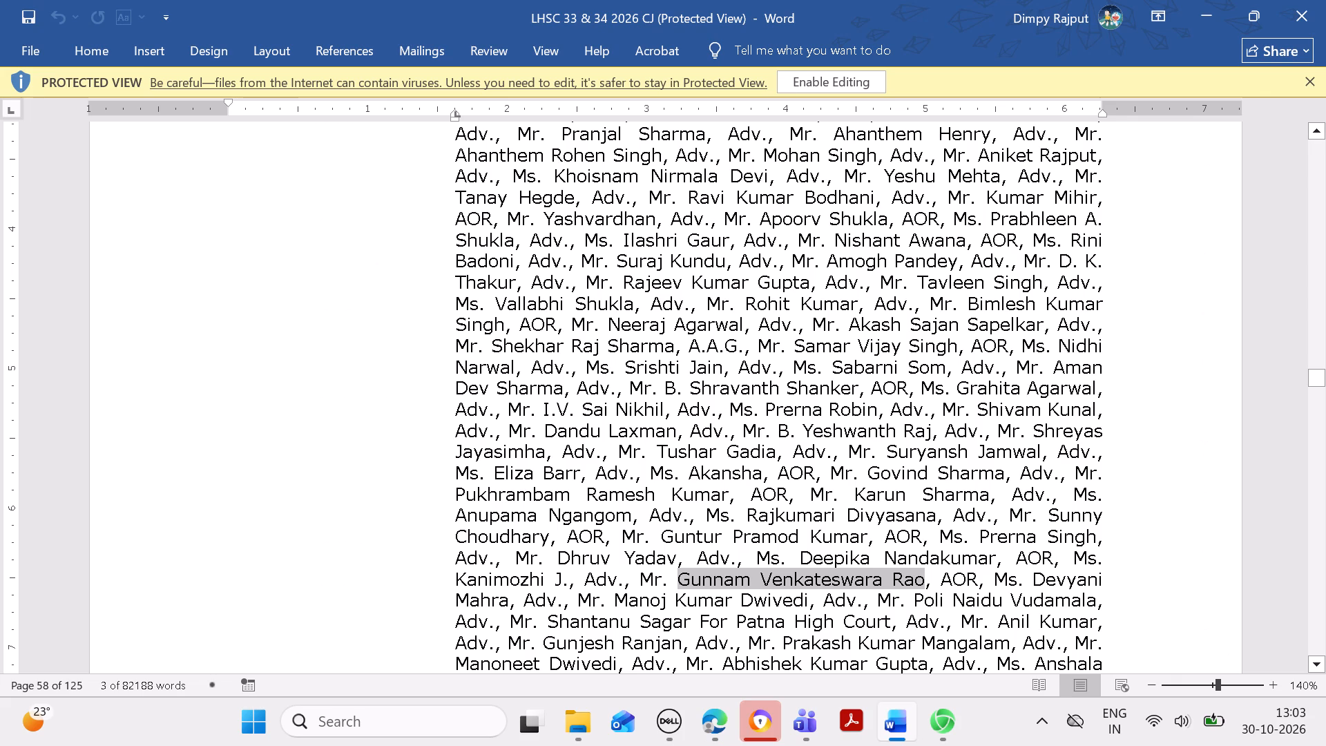
click(715, 720)
Search the case's advocate list for Mr. Rao, choose his AOR entry instead of Adv., and attach it for the respondents.
scroll(720, 537, up, 2)
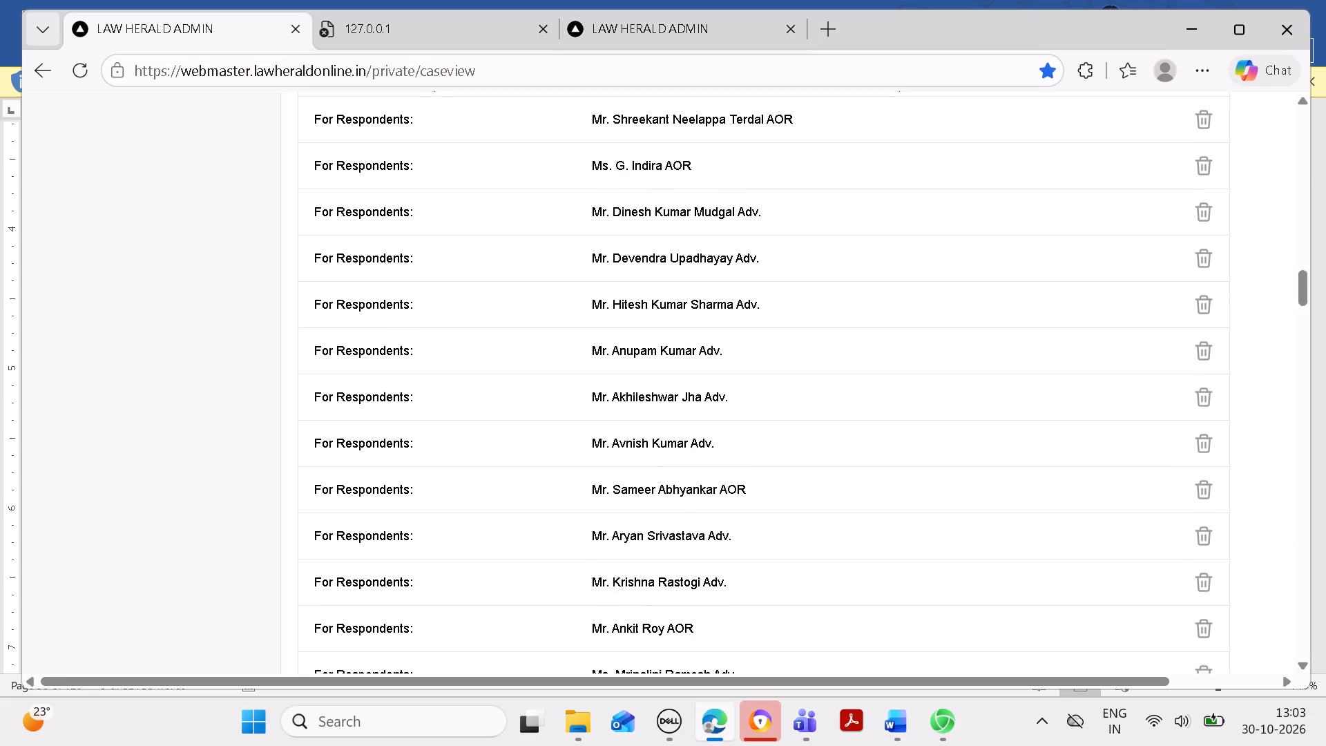
scroll(718, 530, up, 5)
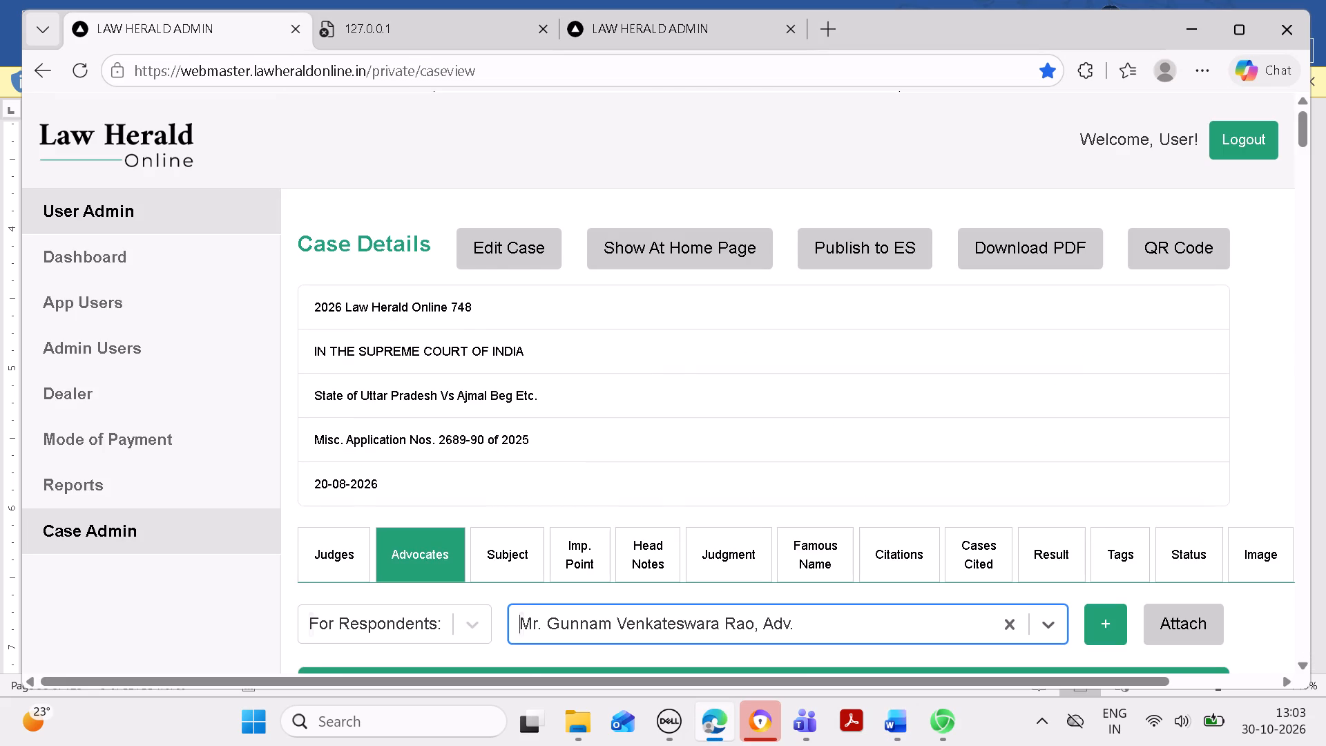
click(1099, 622)
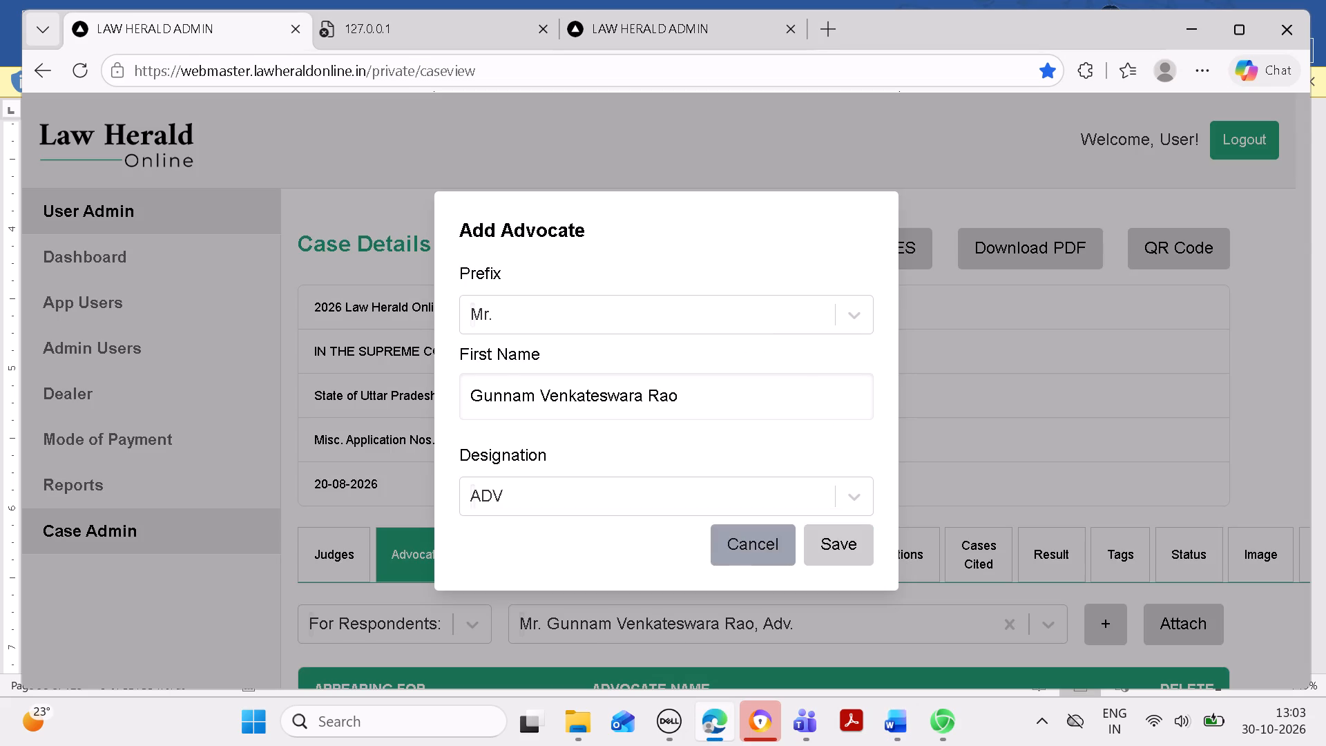
click(786, 551)
click(872, 623)
key(ctrl+v)
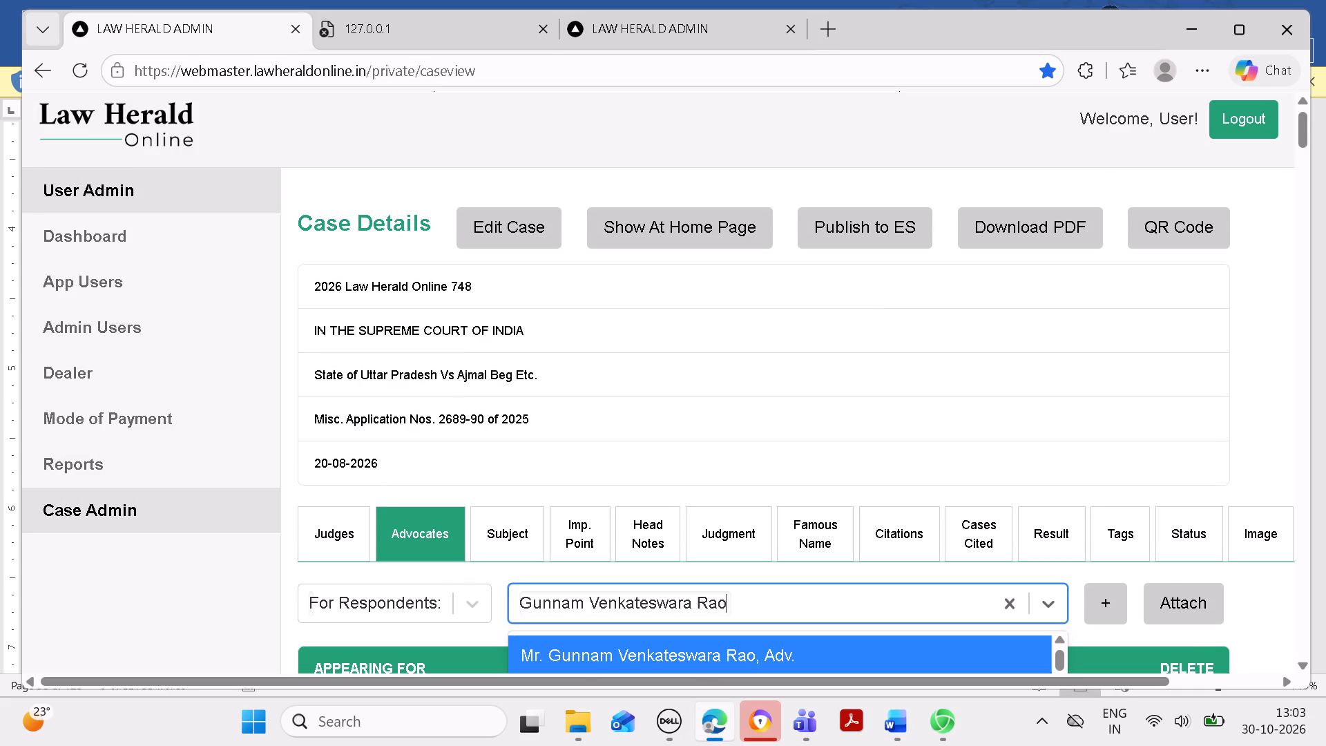
drag(1303, 137, 1314, 160)
click(858, 335)
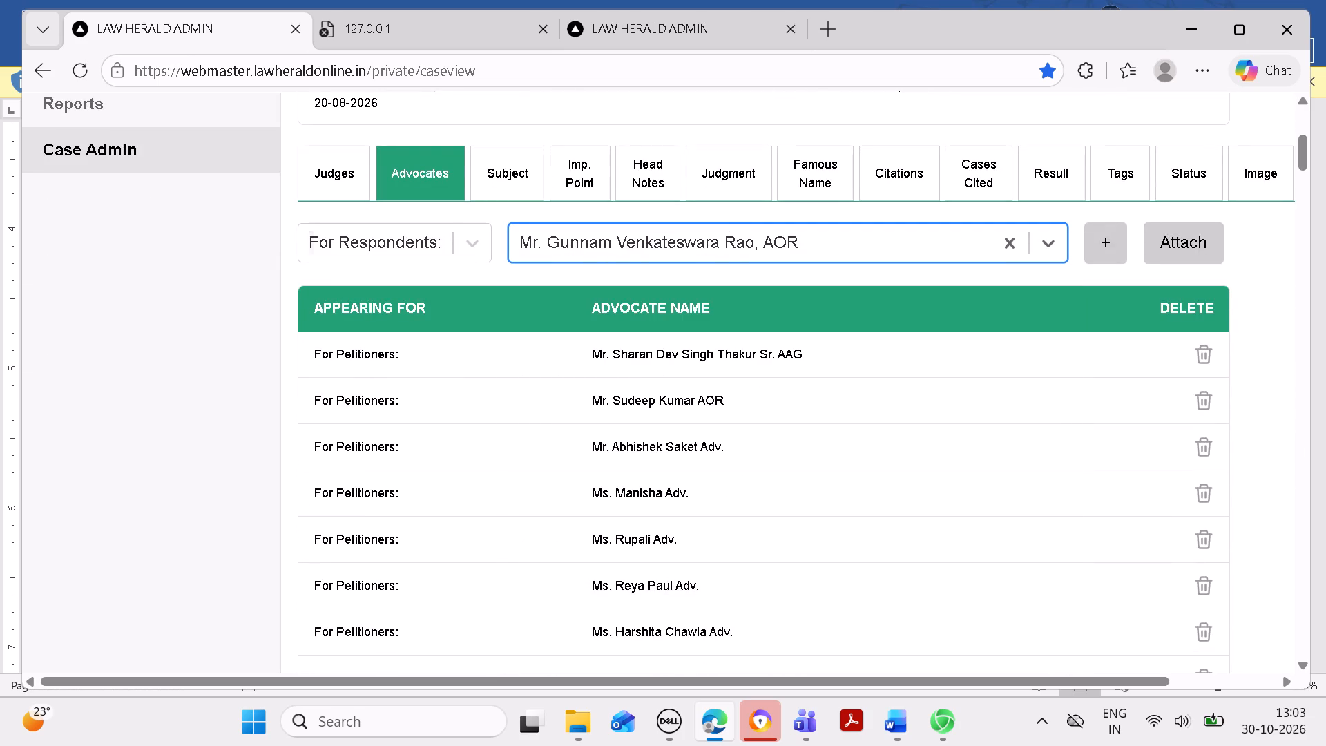
click(1157, 239)
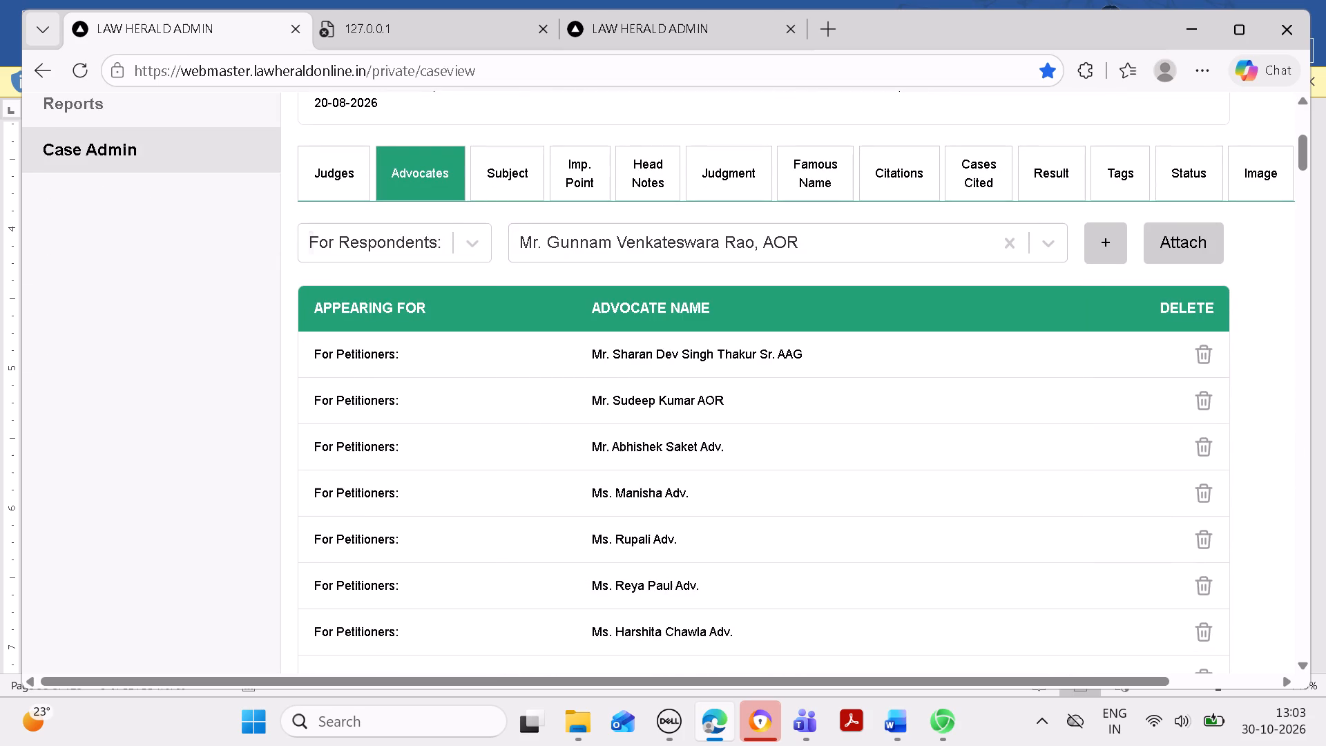
click(856, 206)
scroll(867, 226, down, 6)
scroll(852, 287, down, 6)
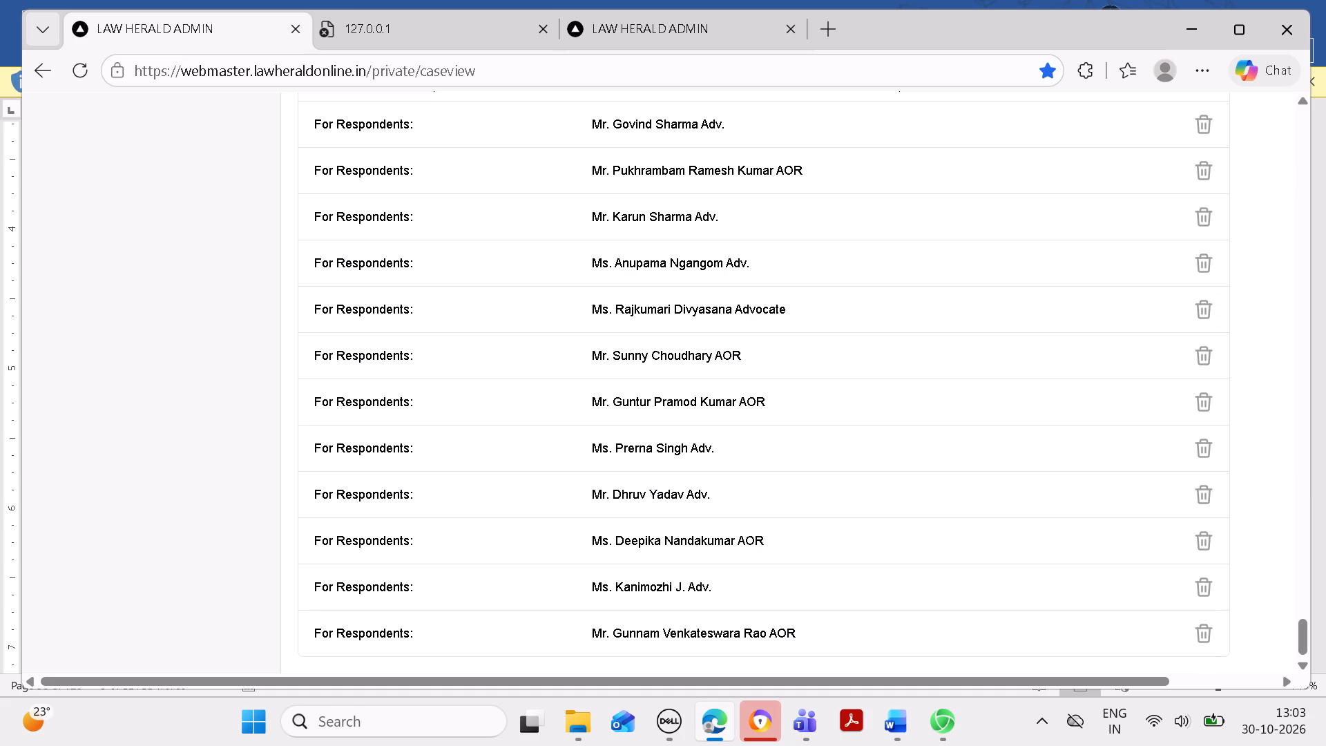
click(892, 718)
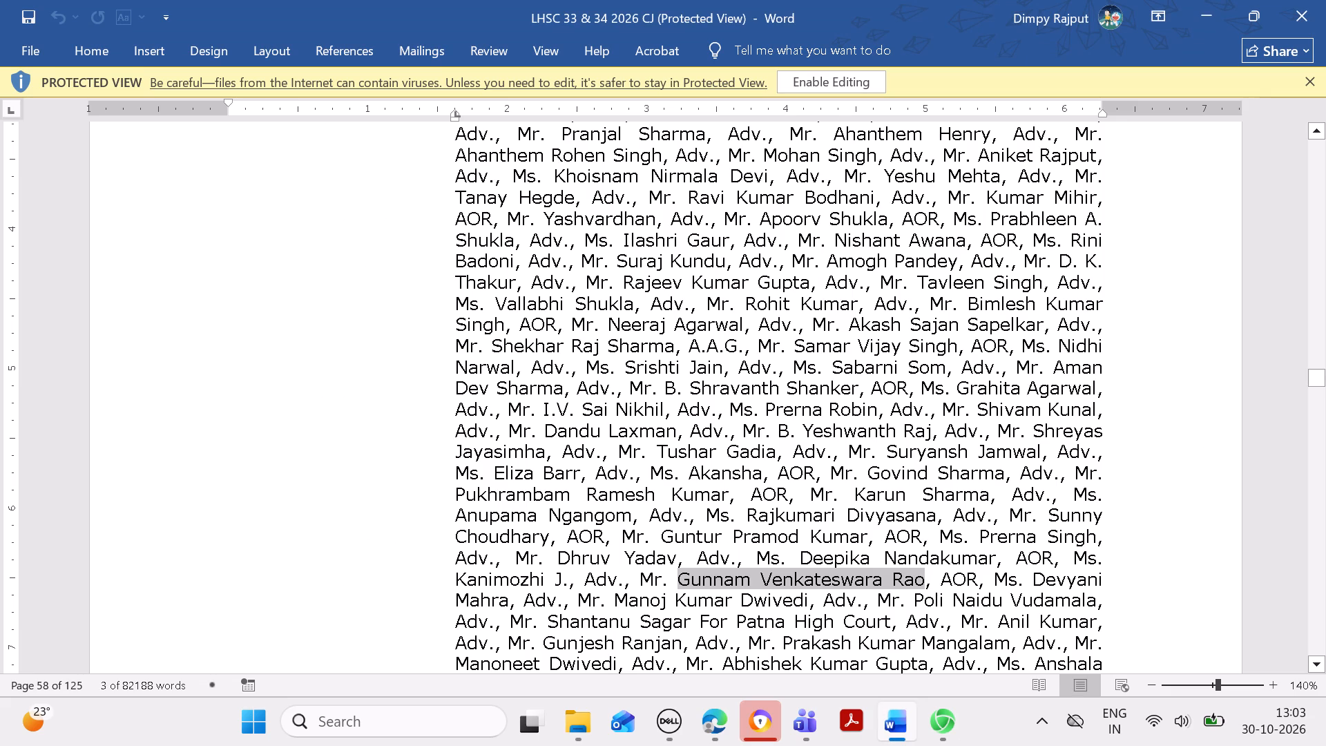
drag(1031, 578, 1034, 577)
drag(1034, 577, 557, 586)
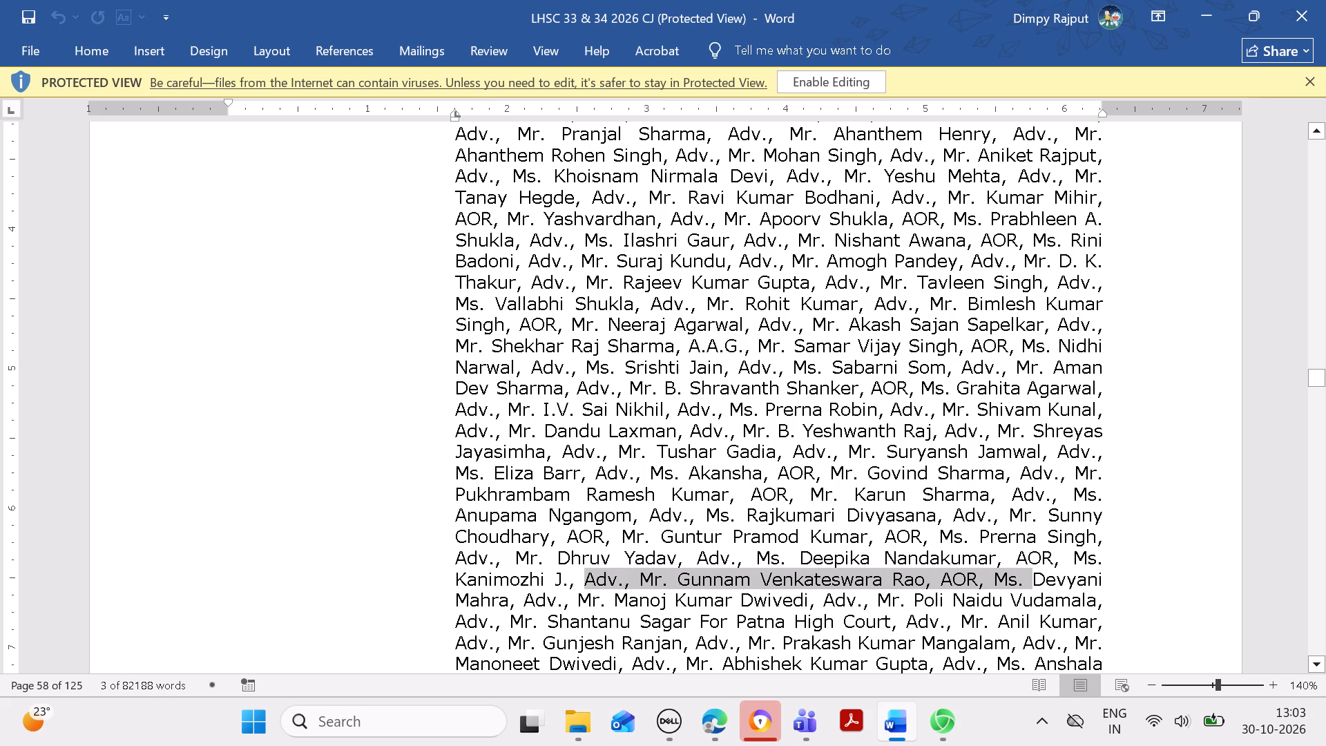
drag(557, 586, 505, 594)
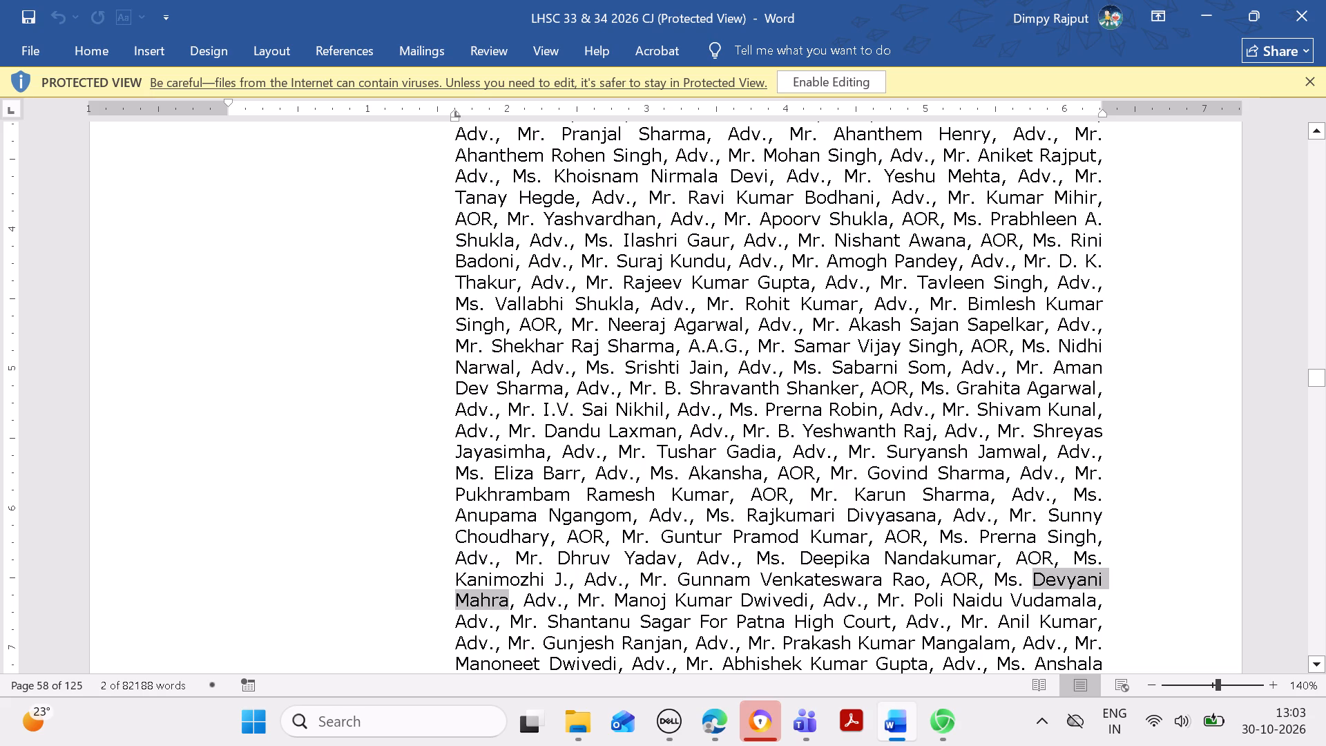
key(ctrl+c)
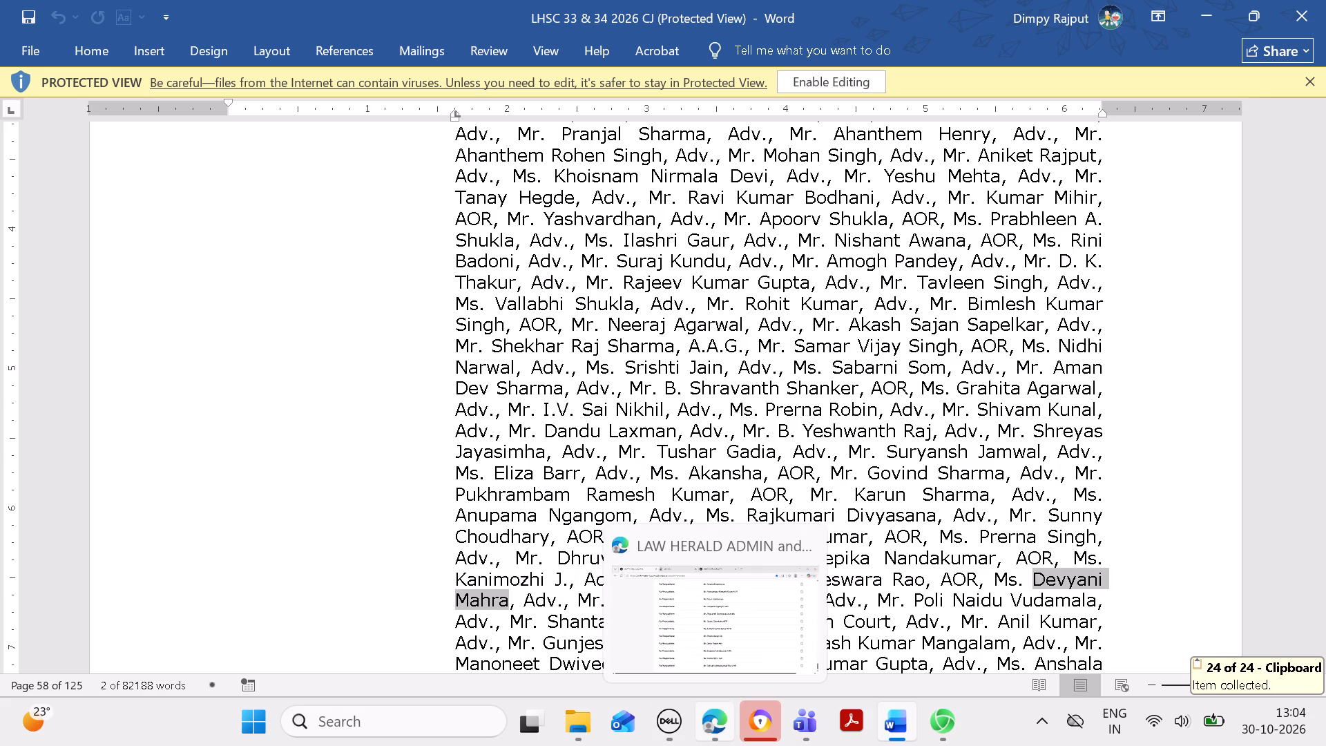
click(702, 723)
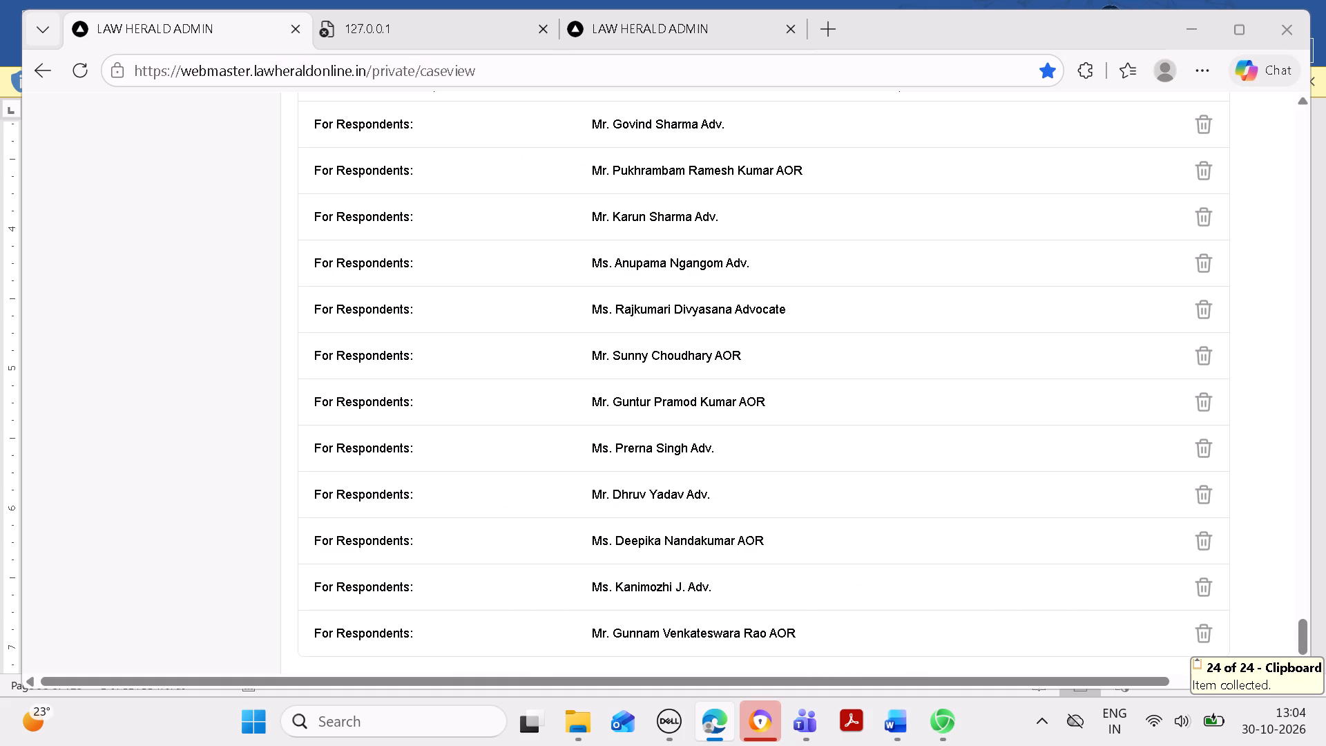
scroll(701, 683, up, 5)
click(1003, 624)
key(ctrl+v)
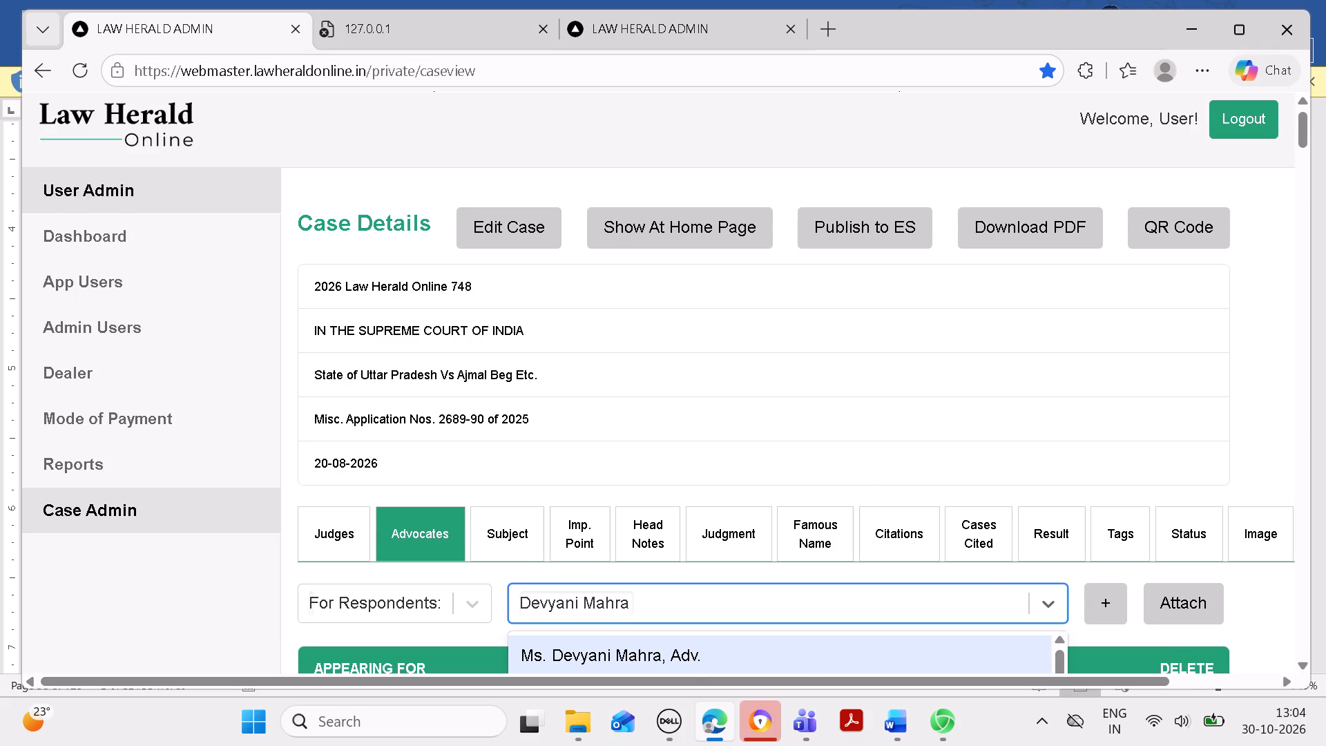
click(827, 645)
click(1167, 606)
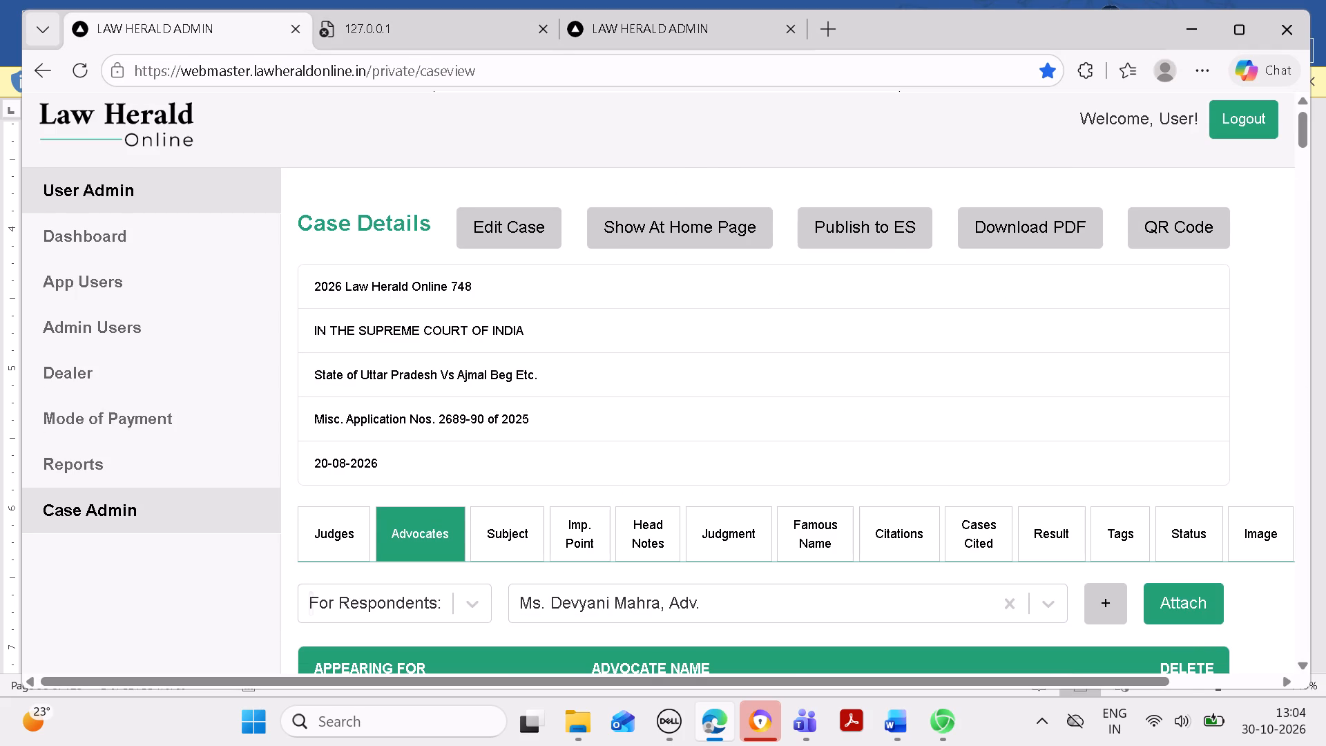
click(865, 204)
scroll(881, 515, down, 2)
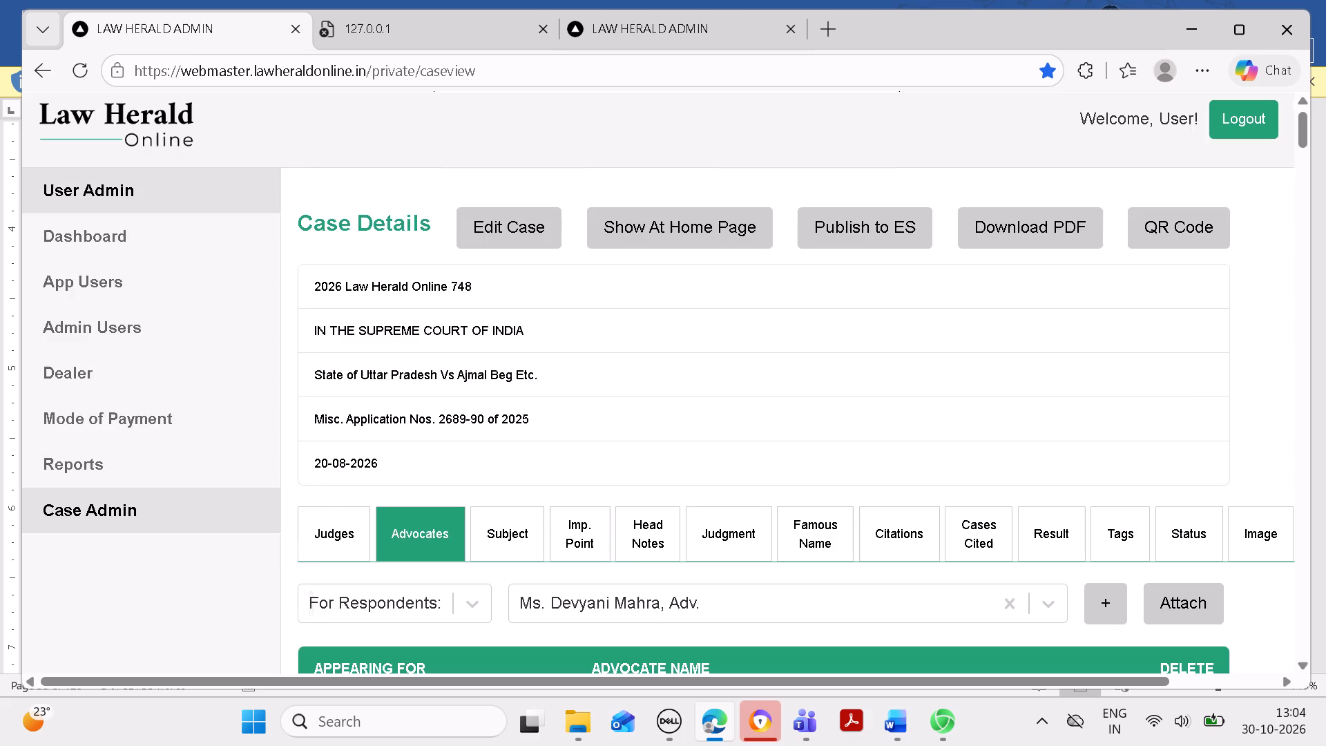
Copy Mr. Dwivedi's name, next after Ms. Mahra in the Word document, and attach his Adv. entry to the case for the respondents.
scroll(880, 522, down, 7)
click(909, 731)
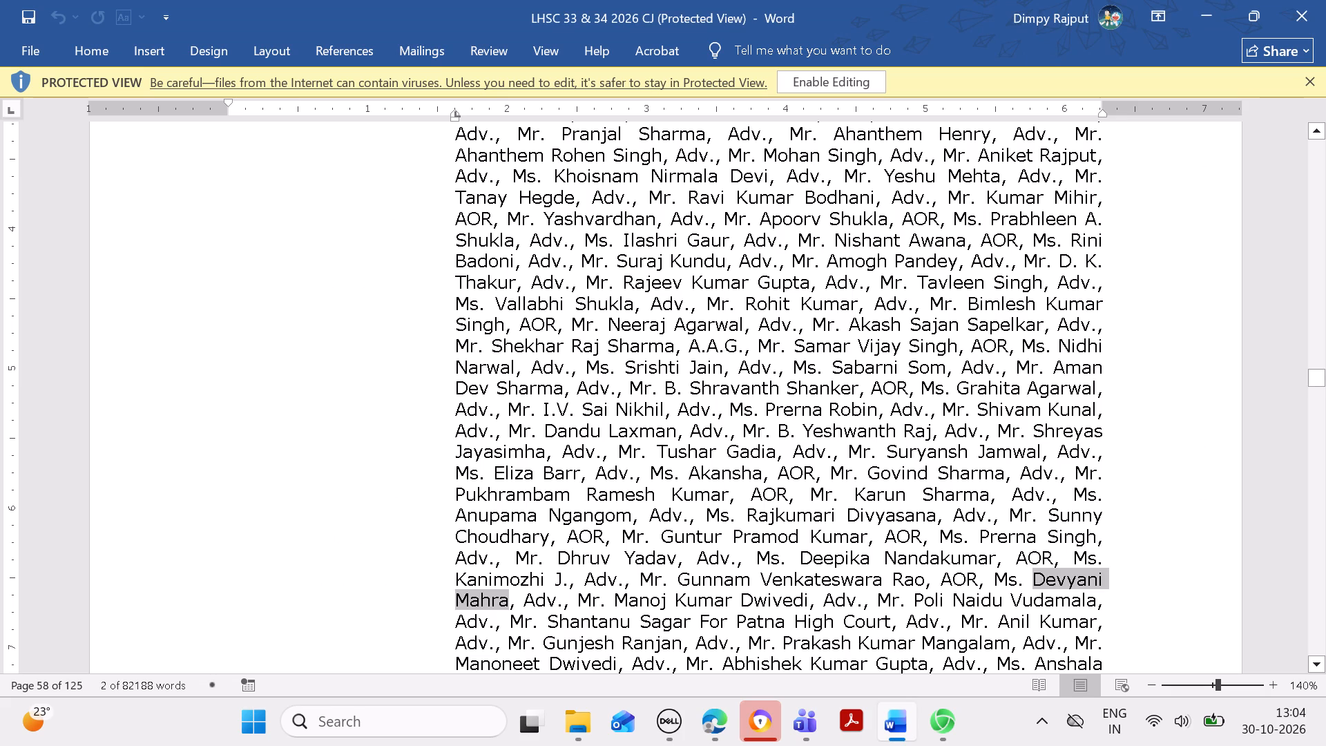
drag(613, 600, 762, 599)
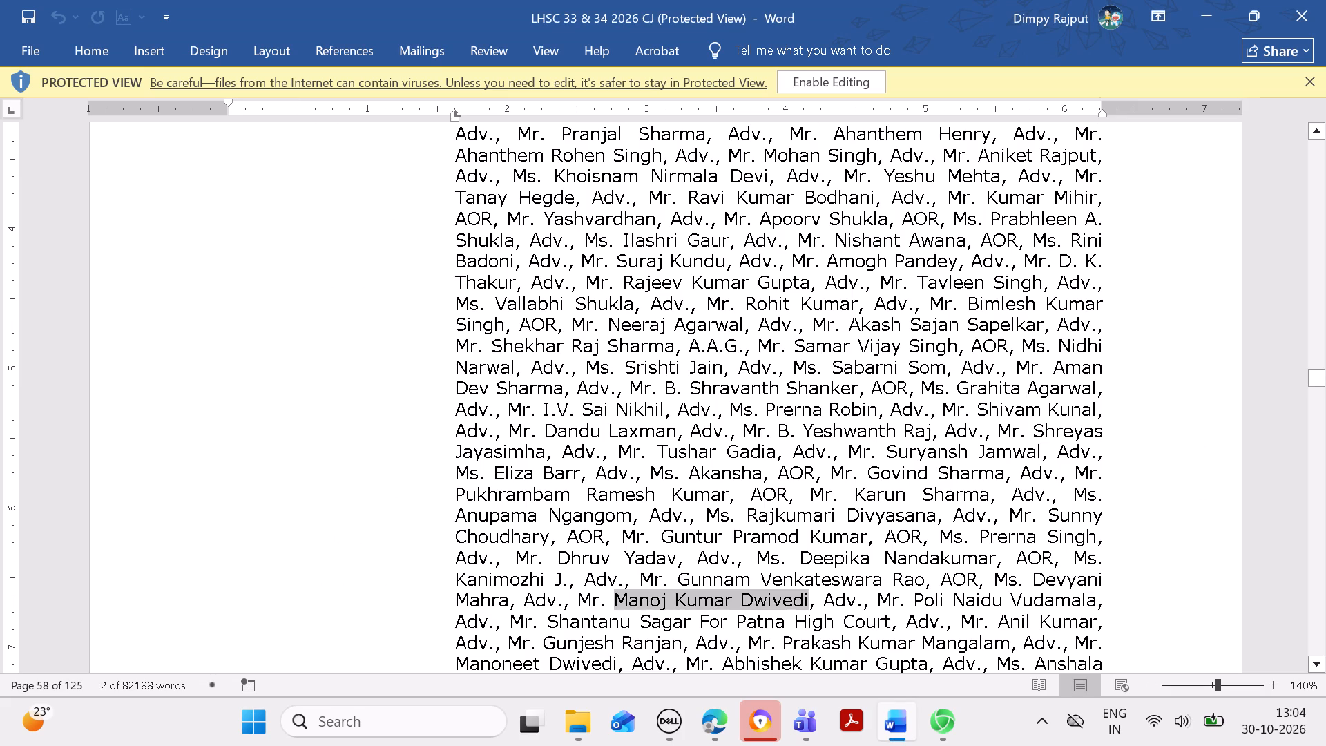
key(ctrl+c)
click(707, 729)
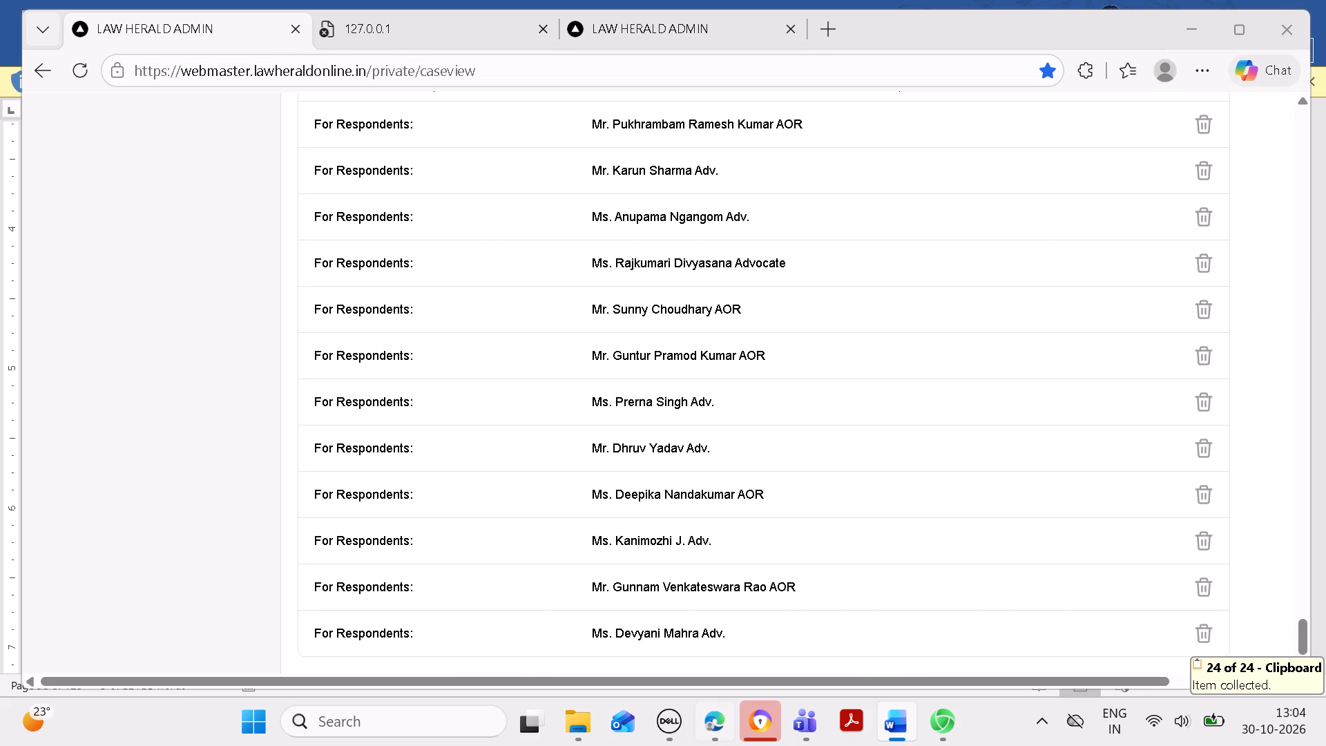
scroll(755, 594, up, 7)
click(1002, 627)
key(ctrl+v)
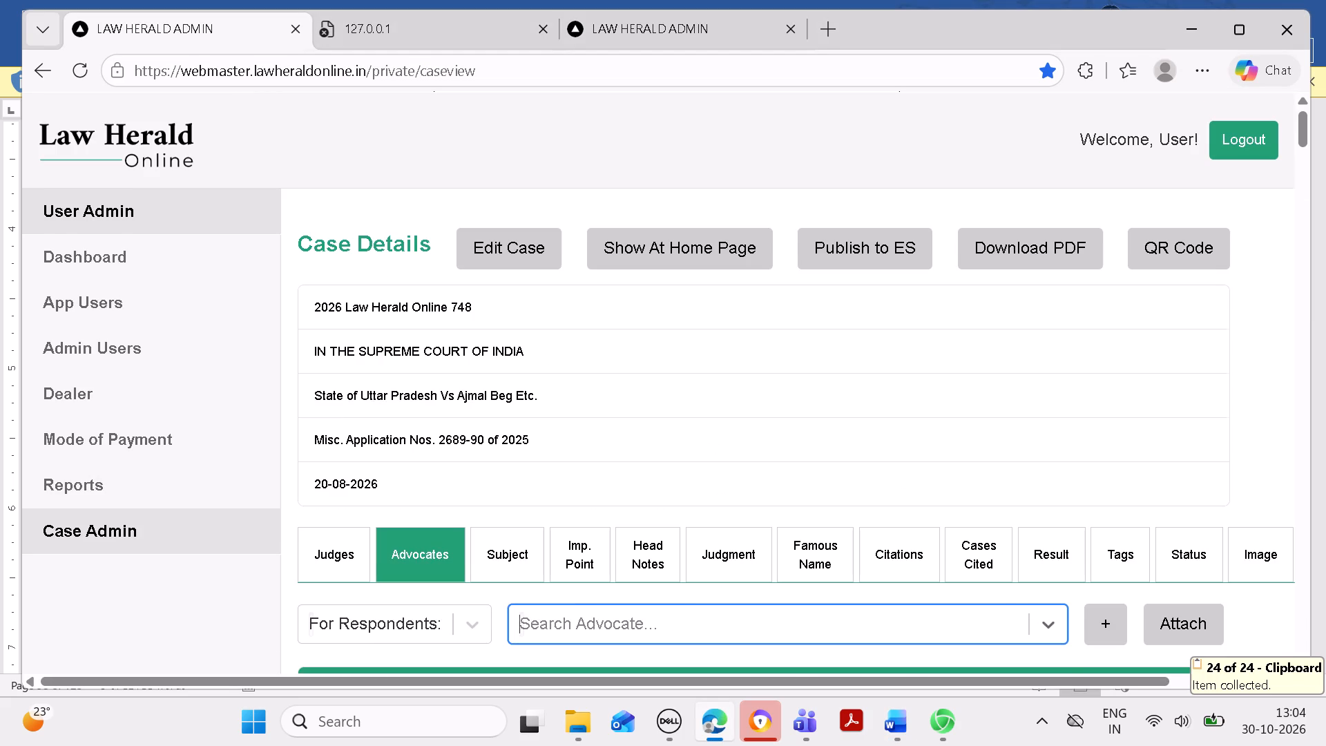
click(849, 644)
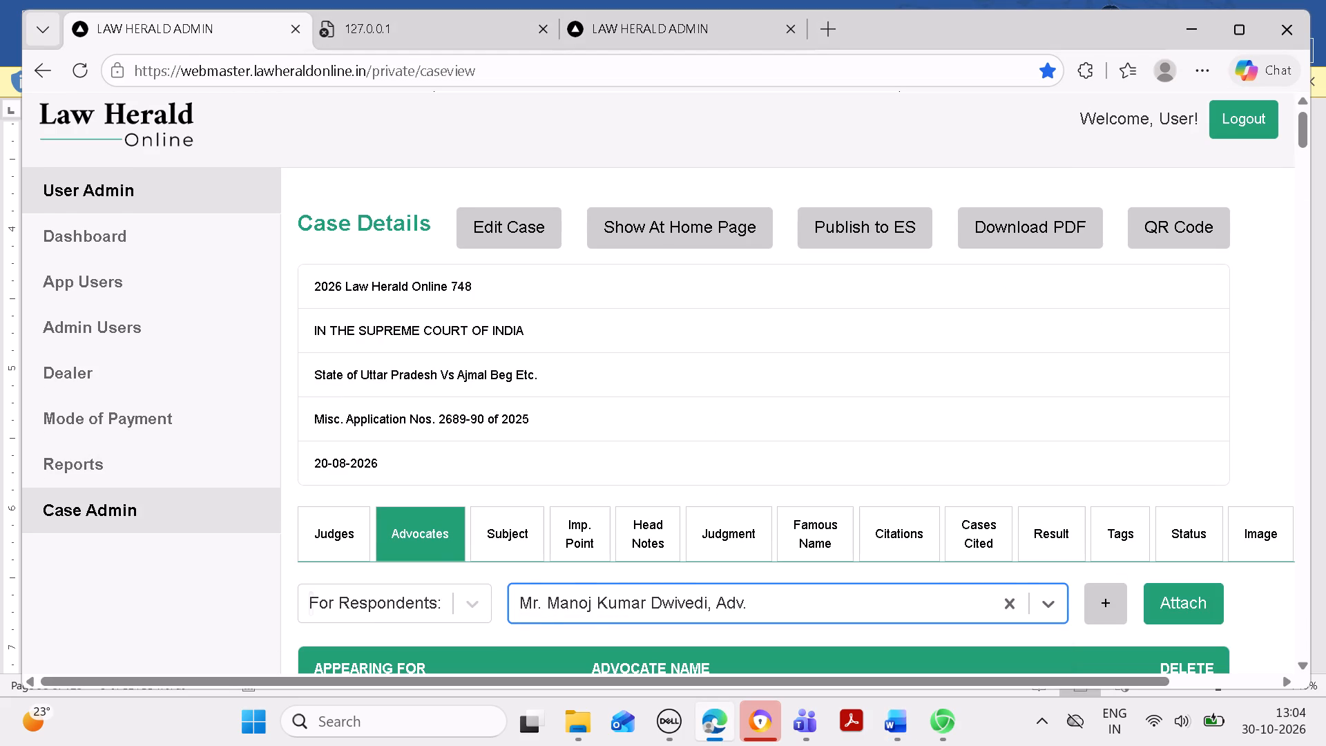
click(1178, 610)
click(862, 202)
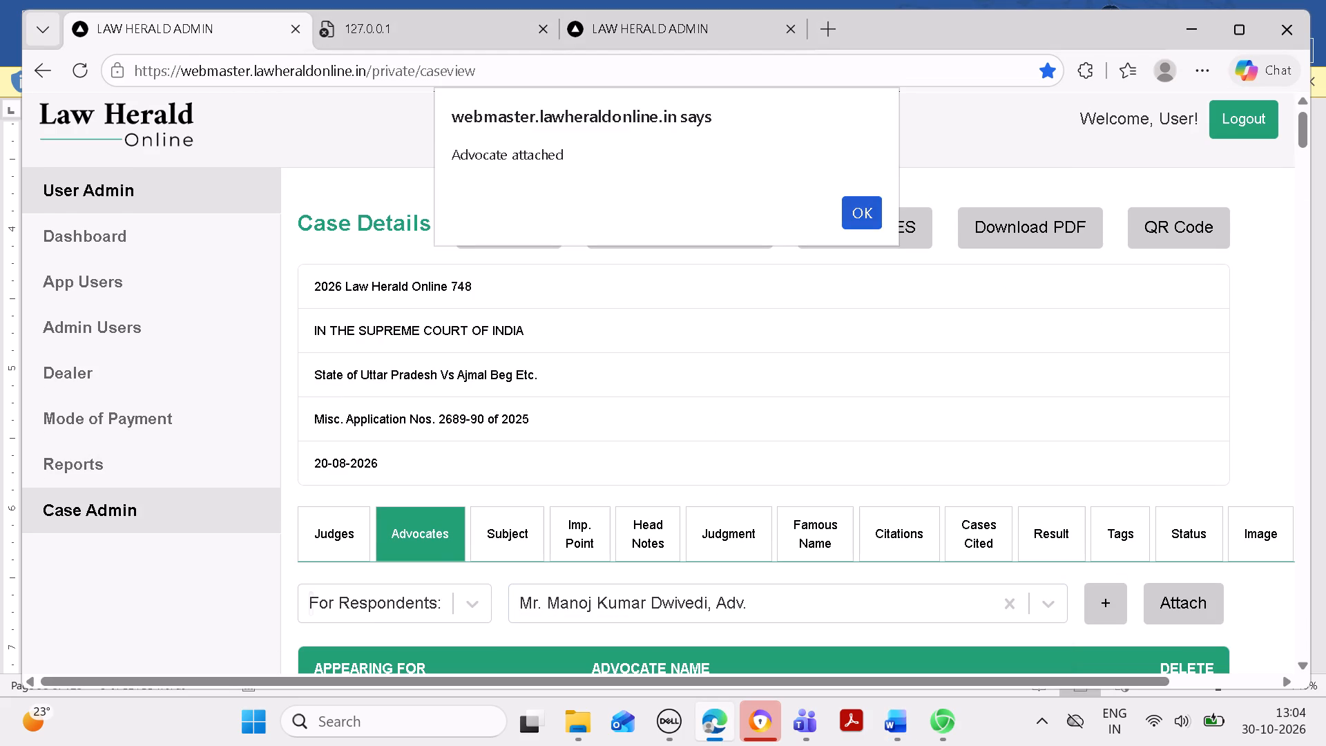
scroll(840, 354, down, 11)
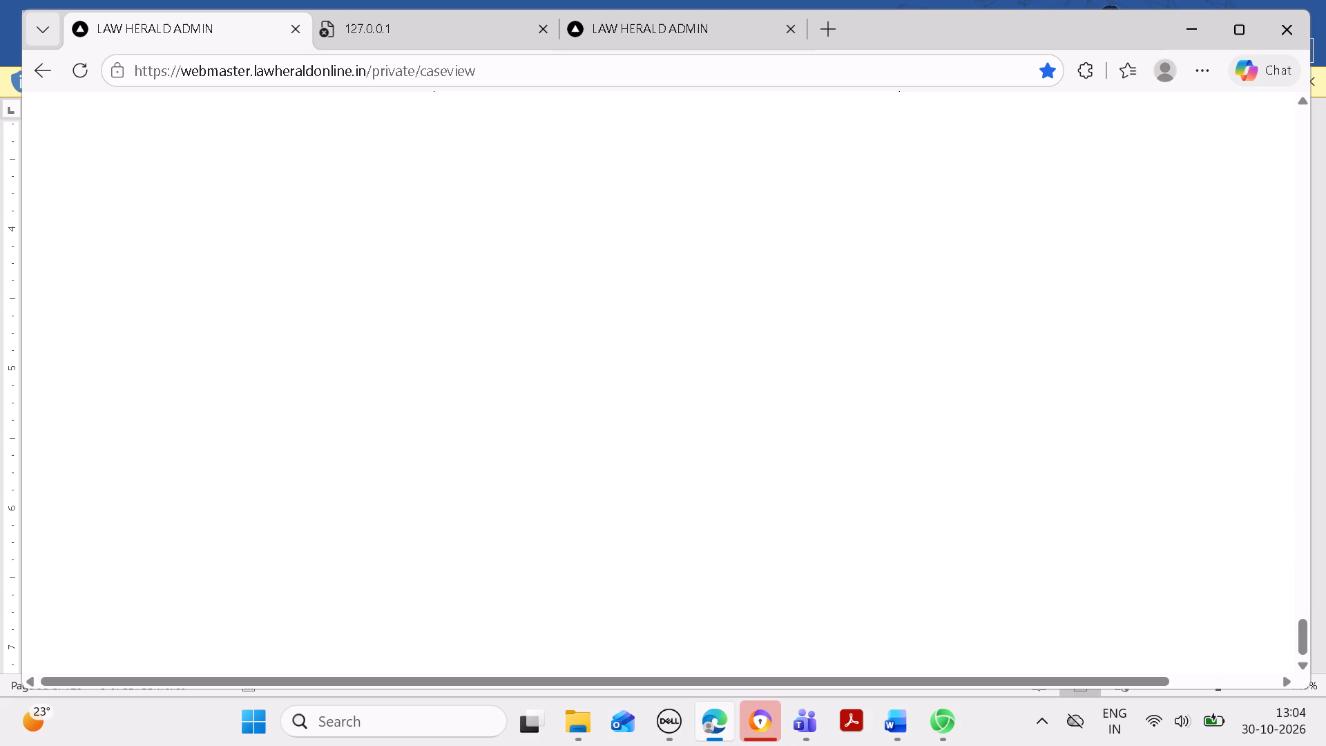
click(899, 729)
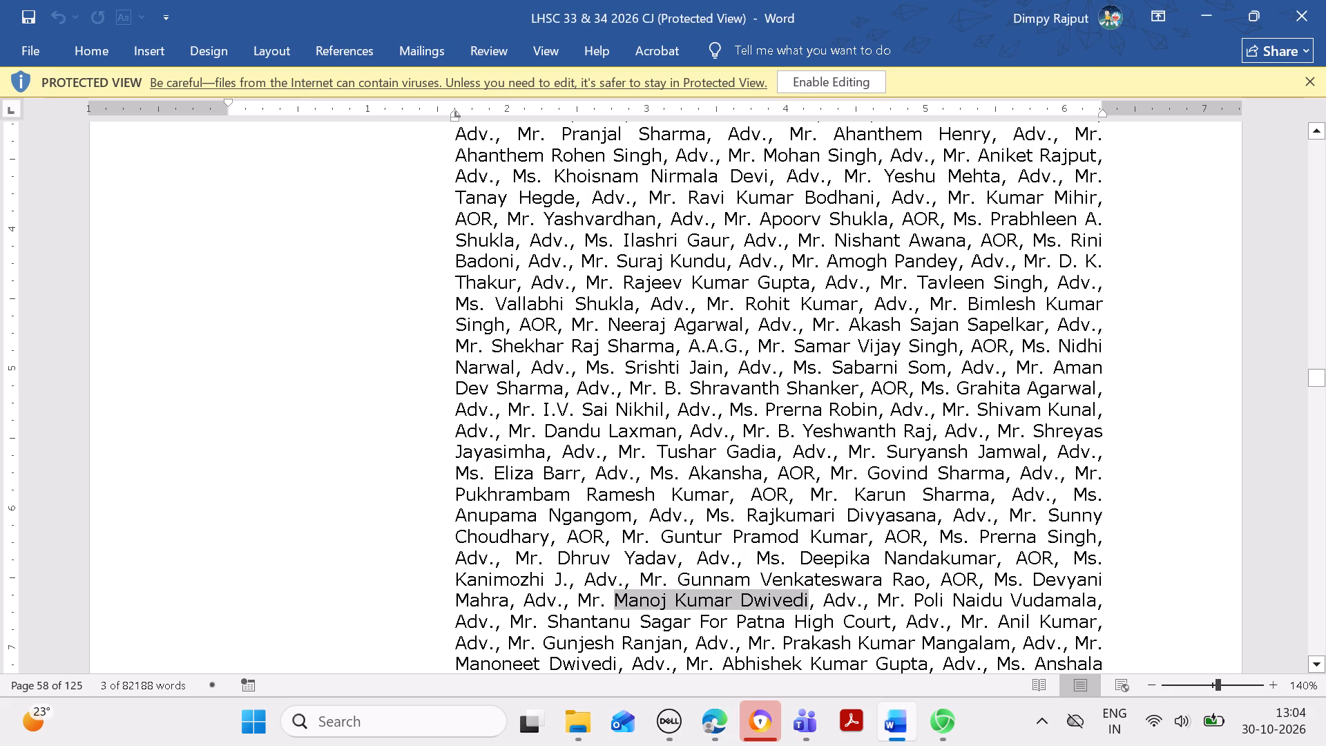
drag(914, 596, 1032, 582)
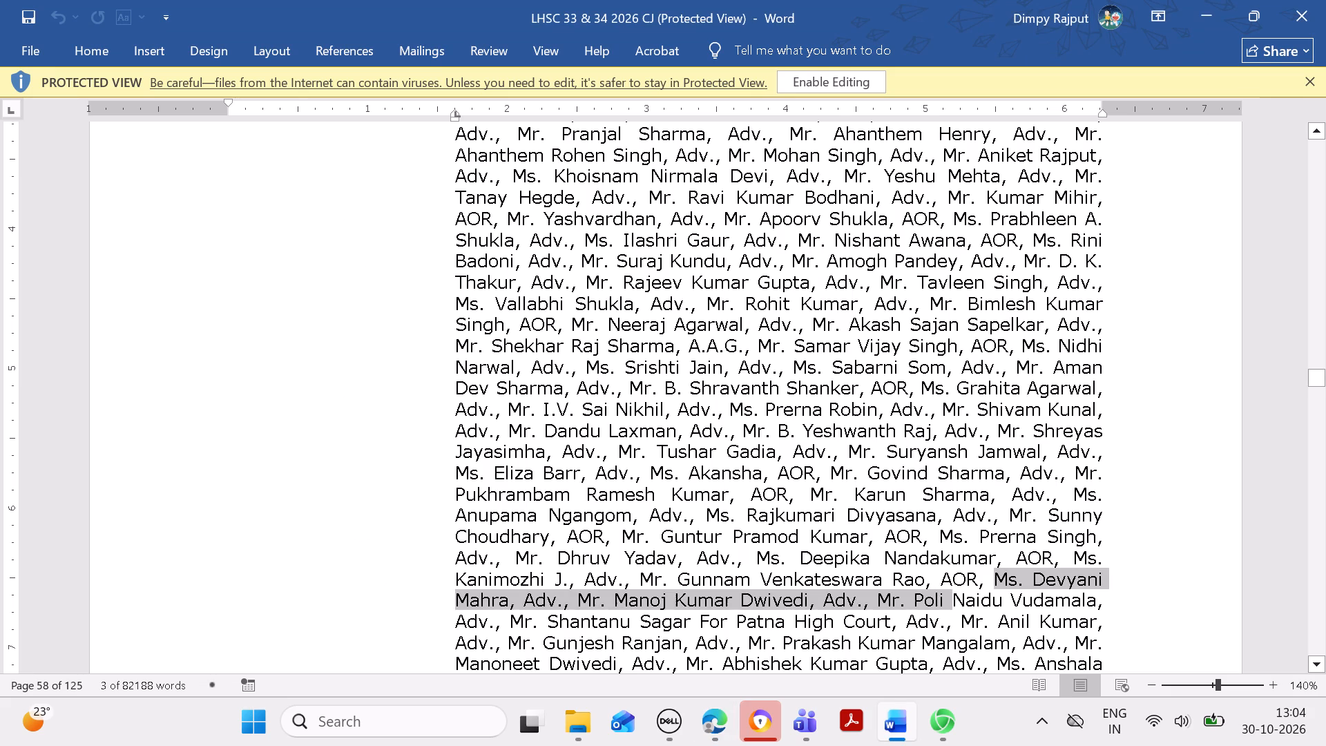
drag(1032, 582, 1082, 602)
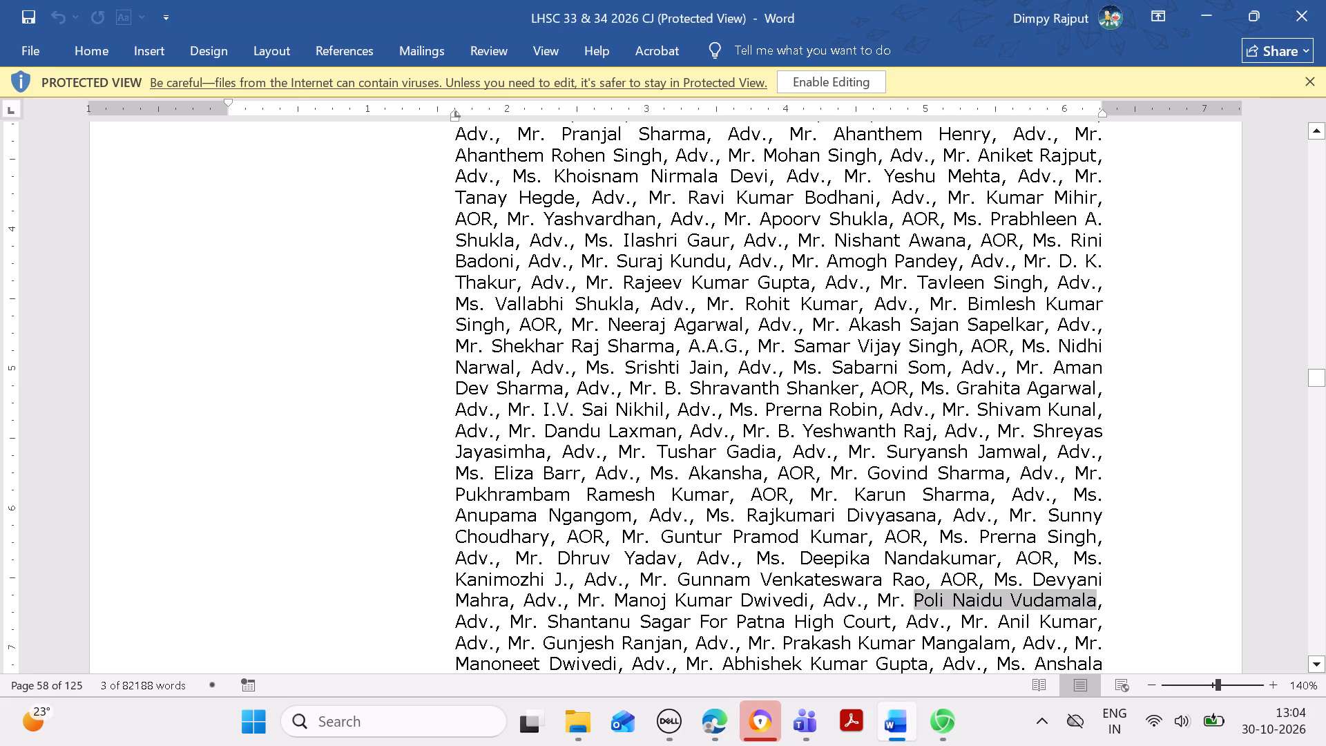
key(ctrl+c)
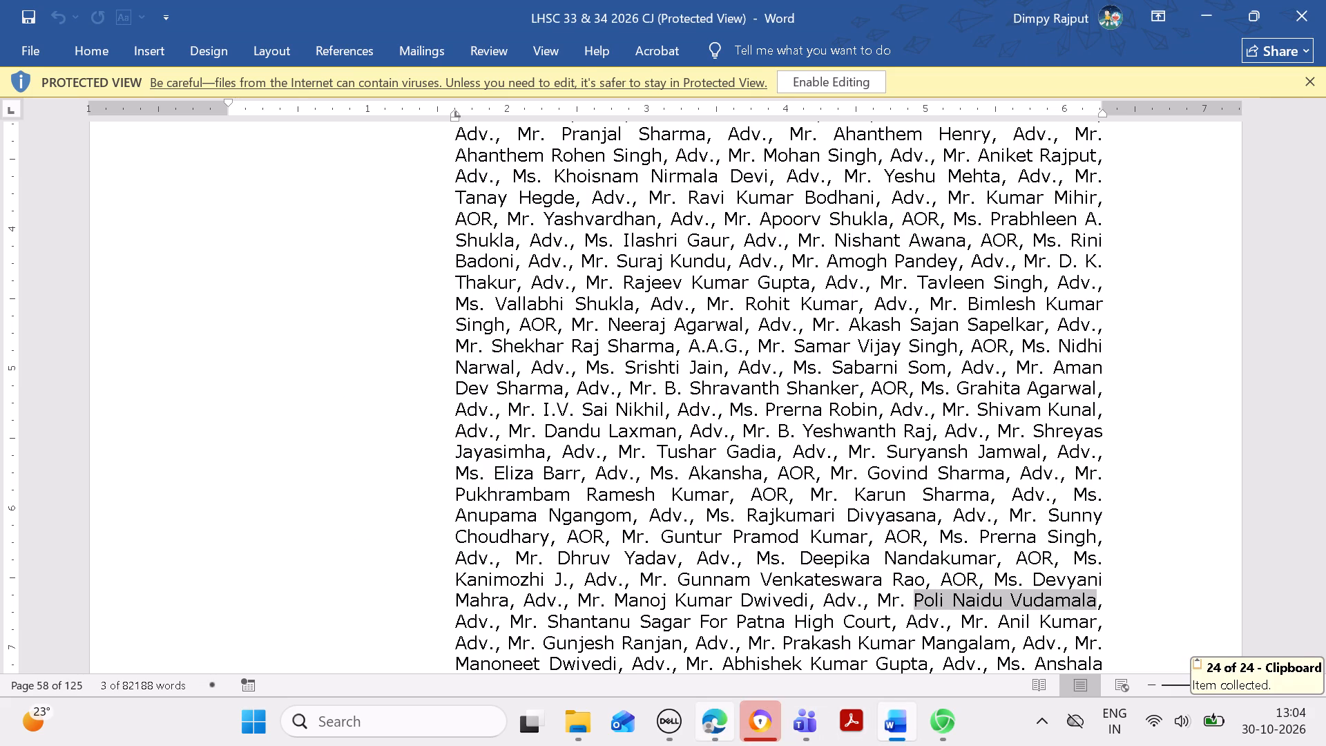
click(715, 723)
scroll(737, 624, up, 6)
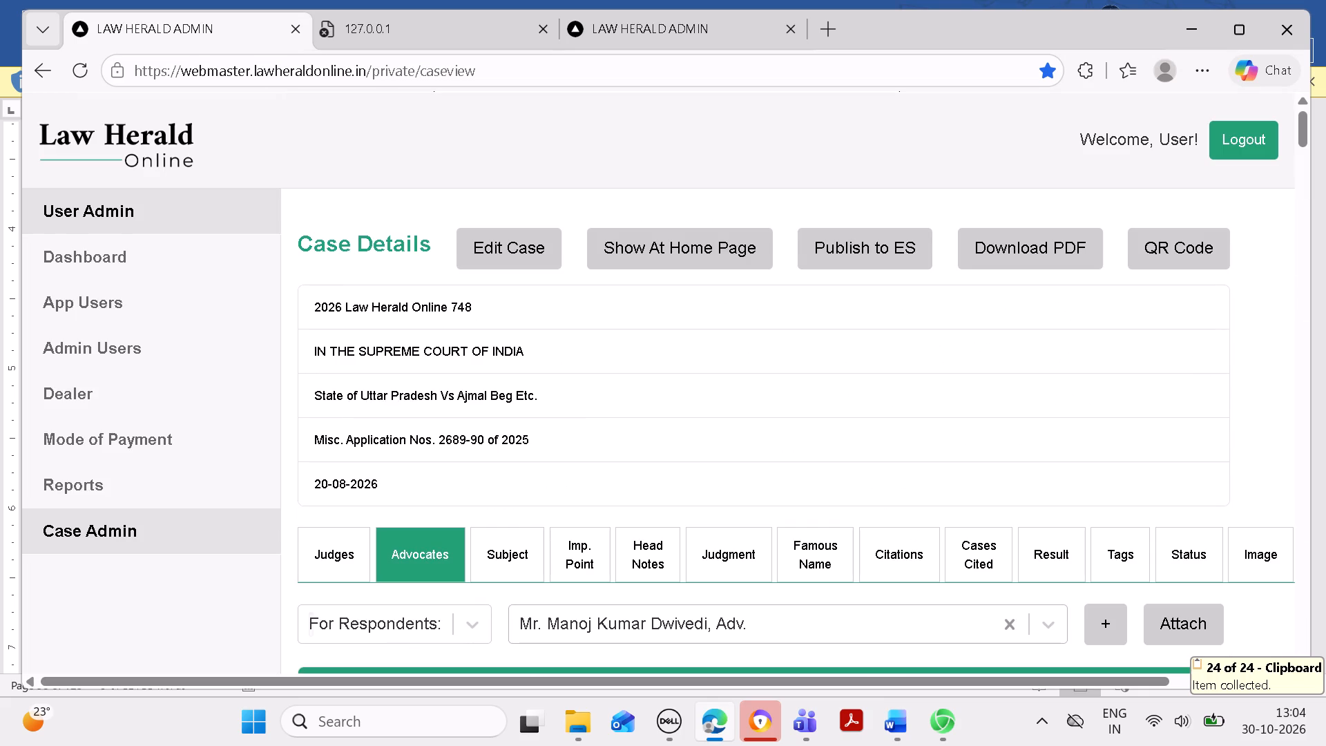
click(997, 623)
key(ctrl+v)
click(899, 725)
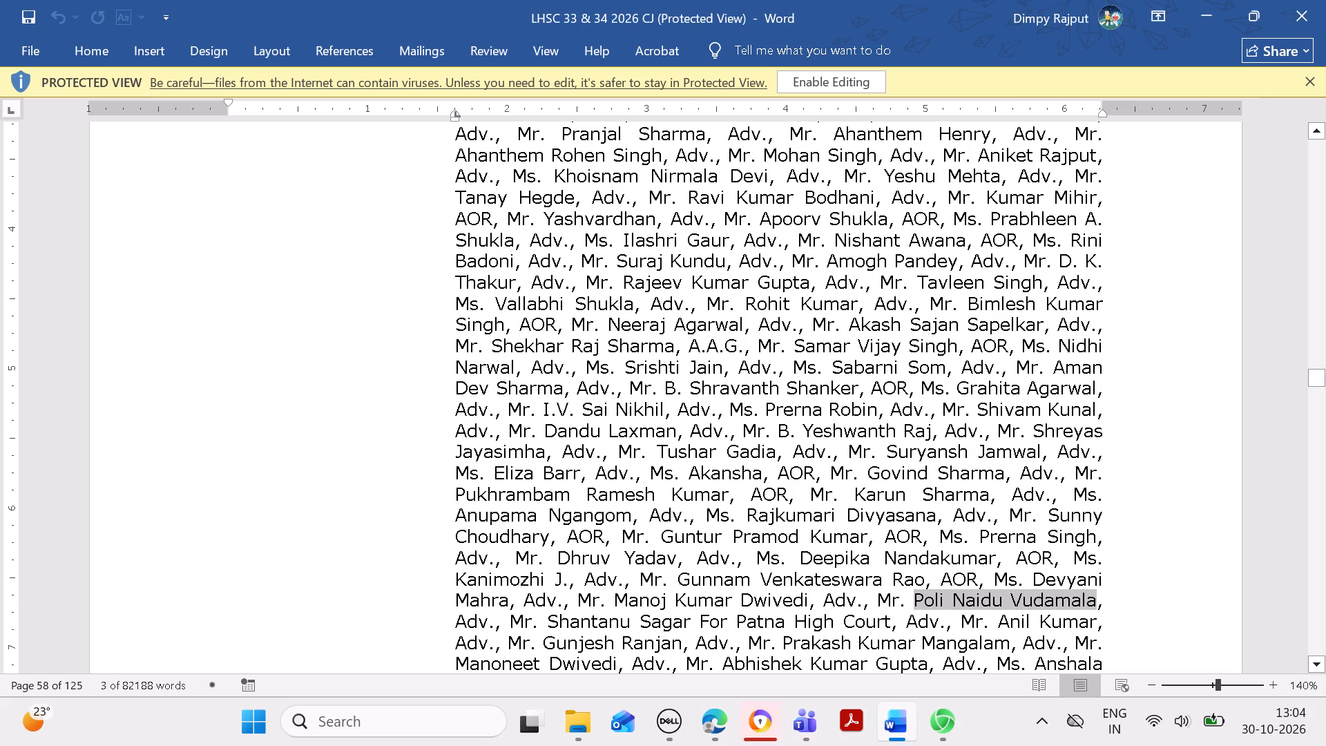
click(720, 729)
click(1107, 606)
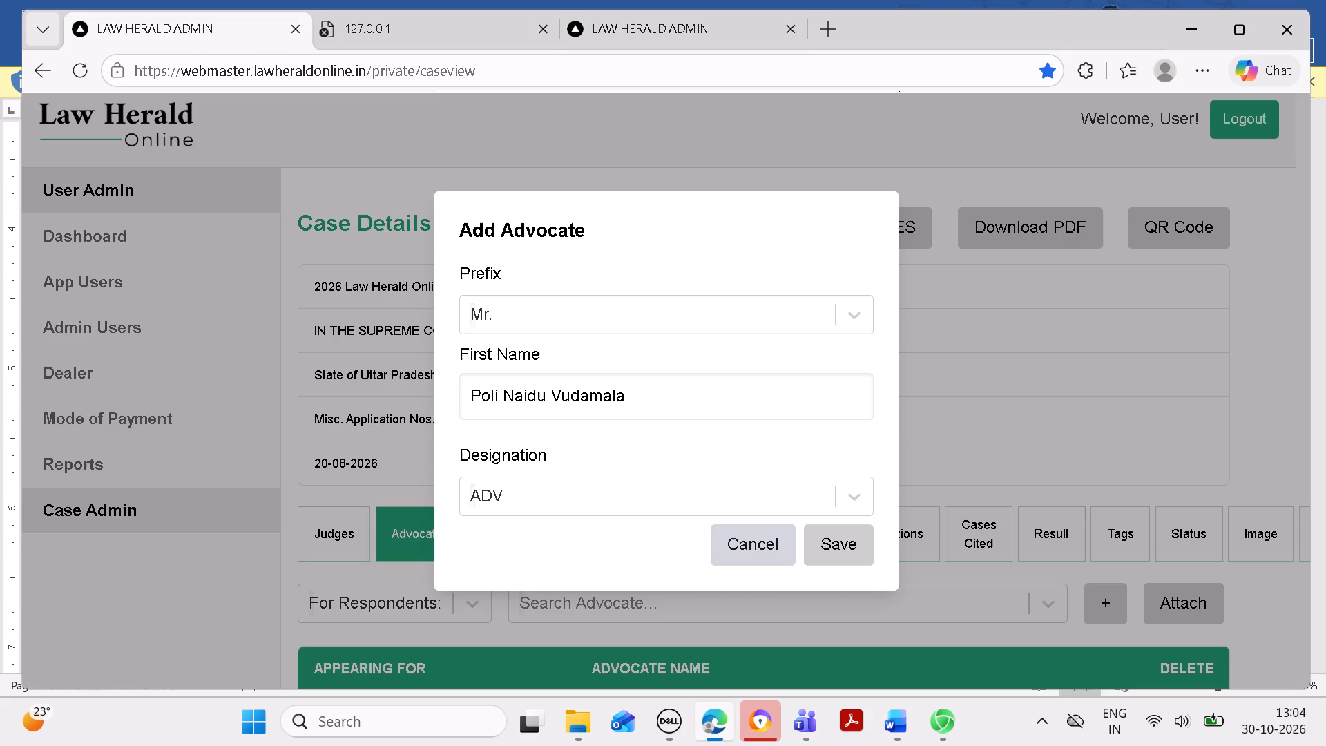
click(838, 548)
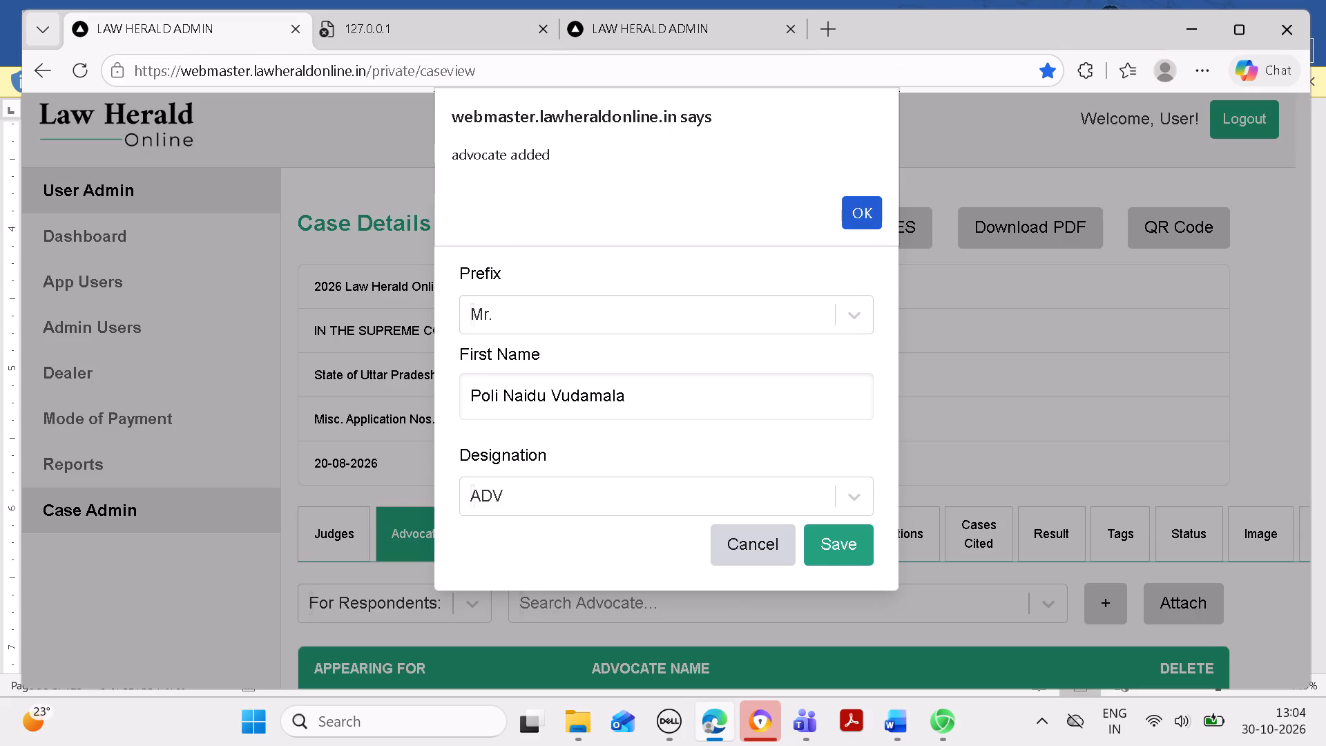
click(861, 204)
scroll(864, 329, down, 10)
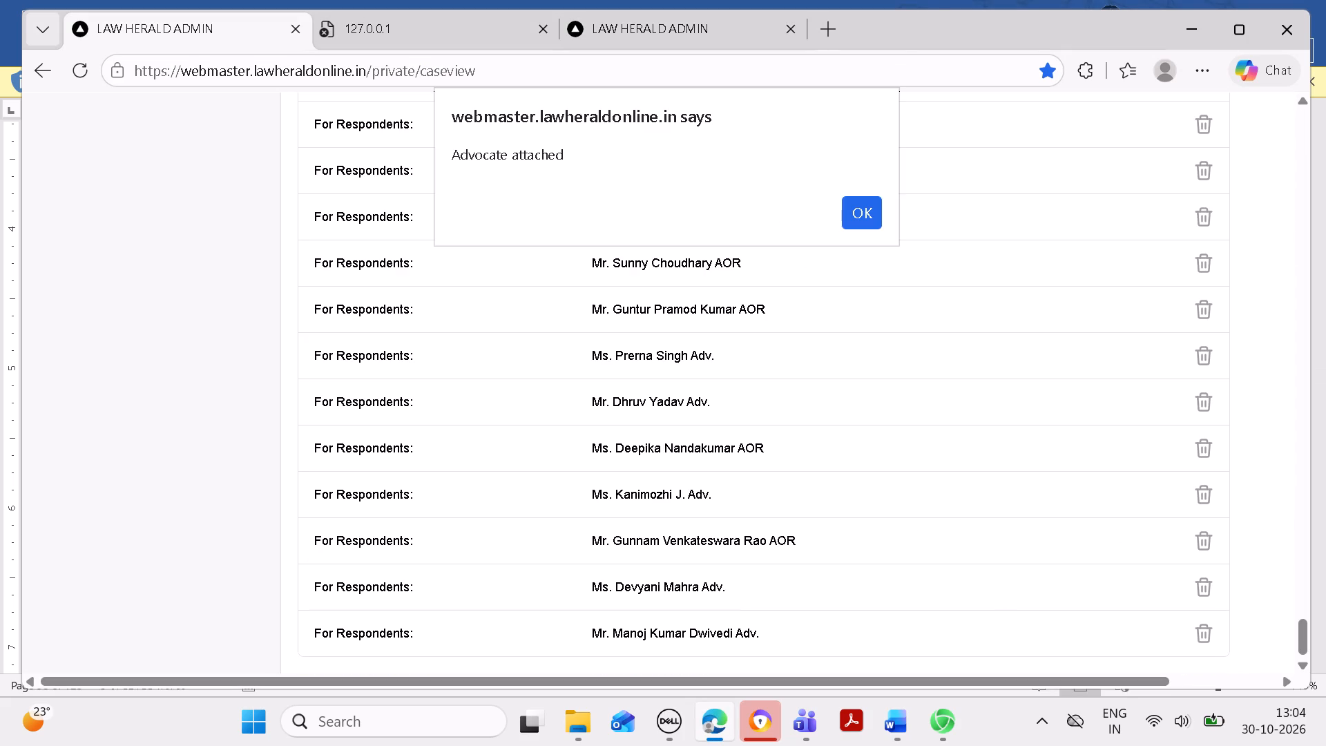
click(868, 203)
scroll(878, 361, down, 6)
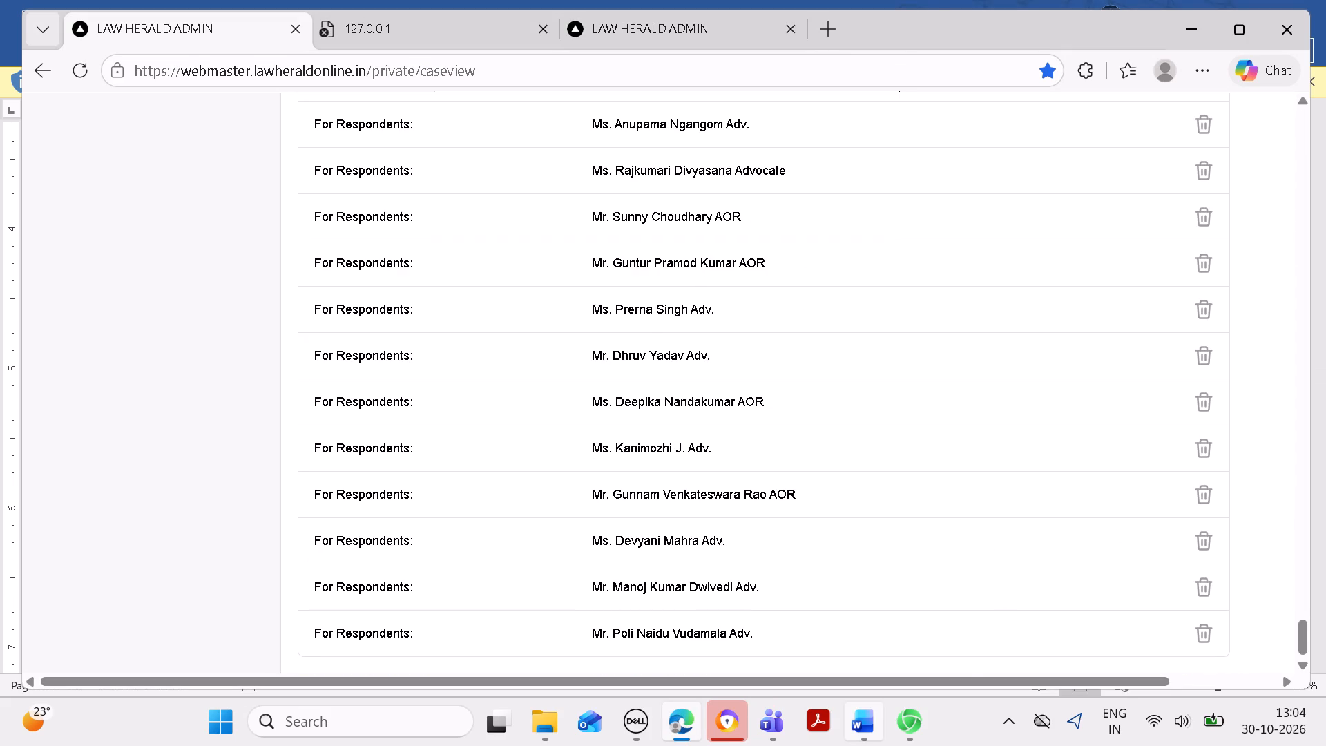
drag(878, 716, 872, 716)
click(861, 711)
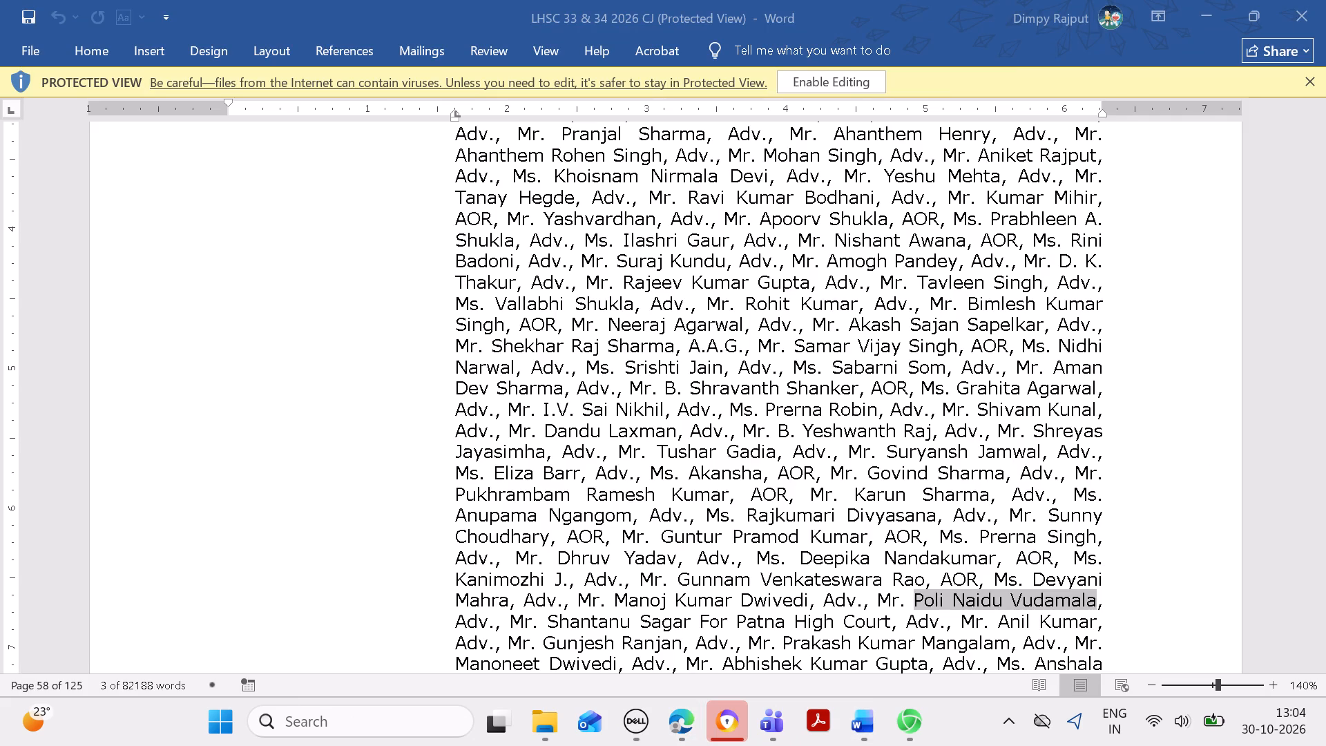
drag(551, 619, 604, 610)
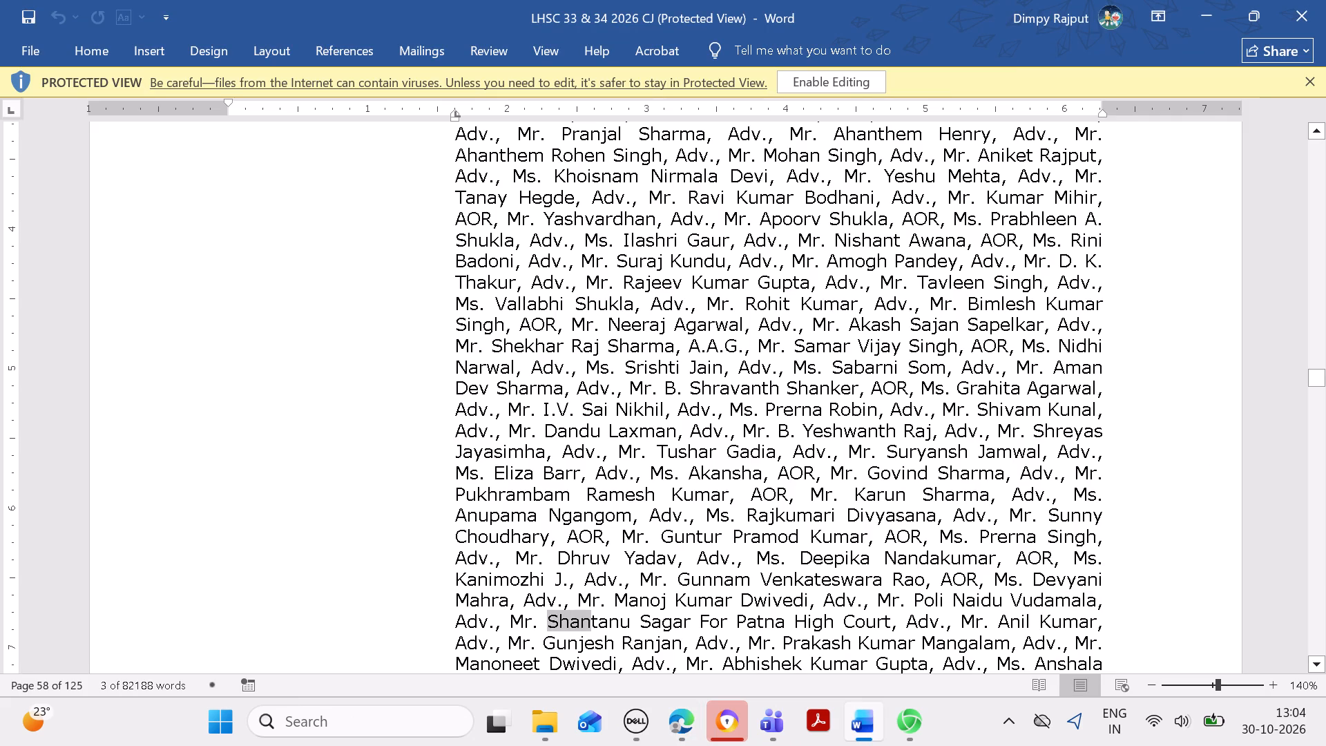
drag(604, 610, 876, 621)
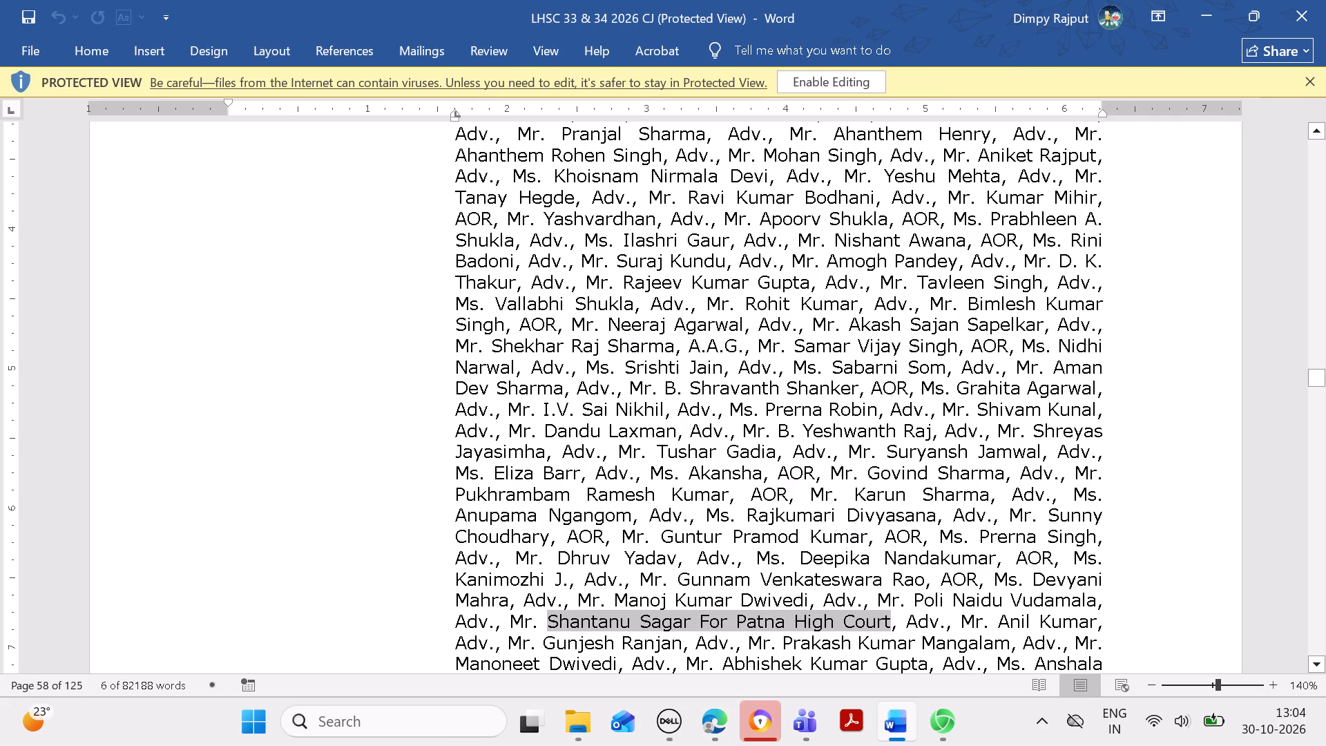
key(ctrl+c)
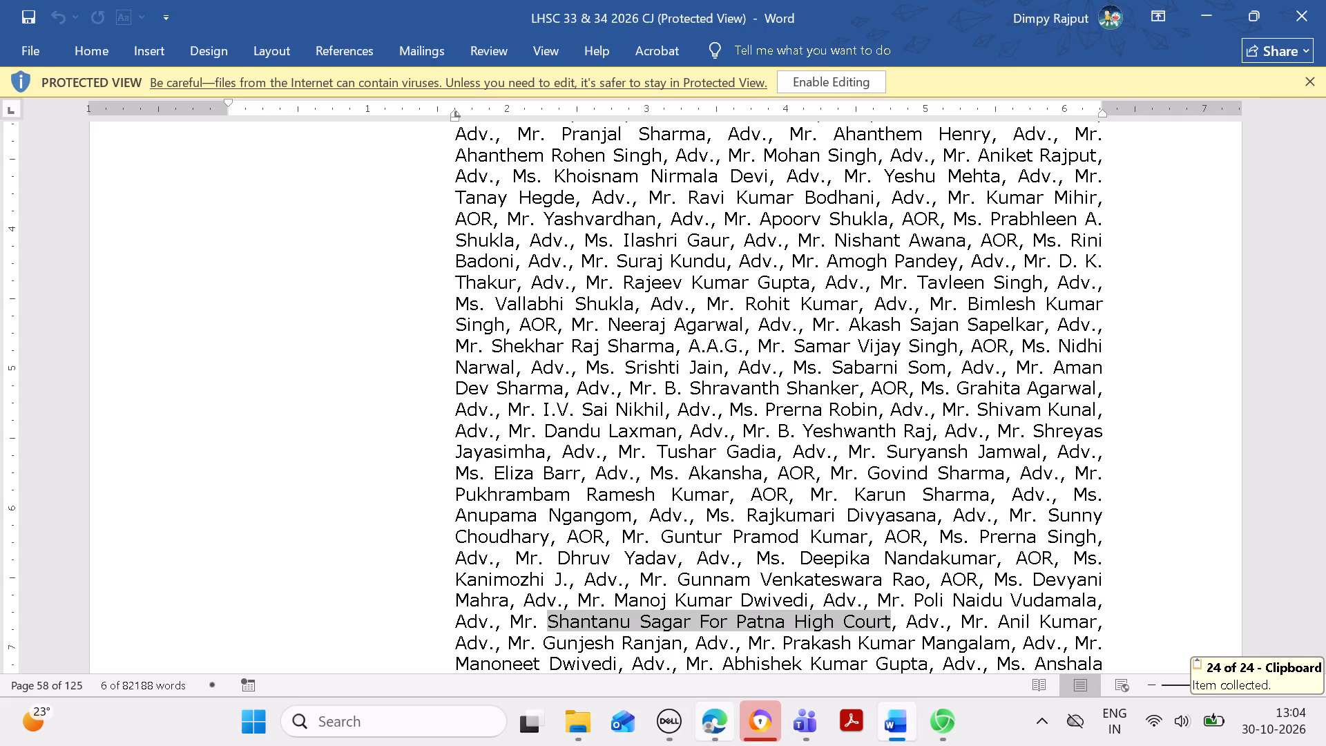
click(721, 723)
scroll(758, 613, up, 4)
scroll(965, 545, up, 3)
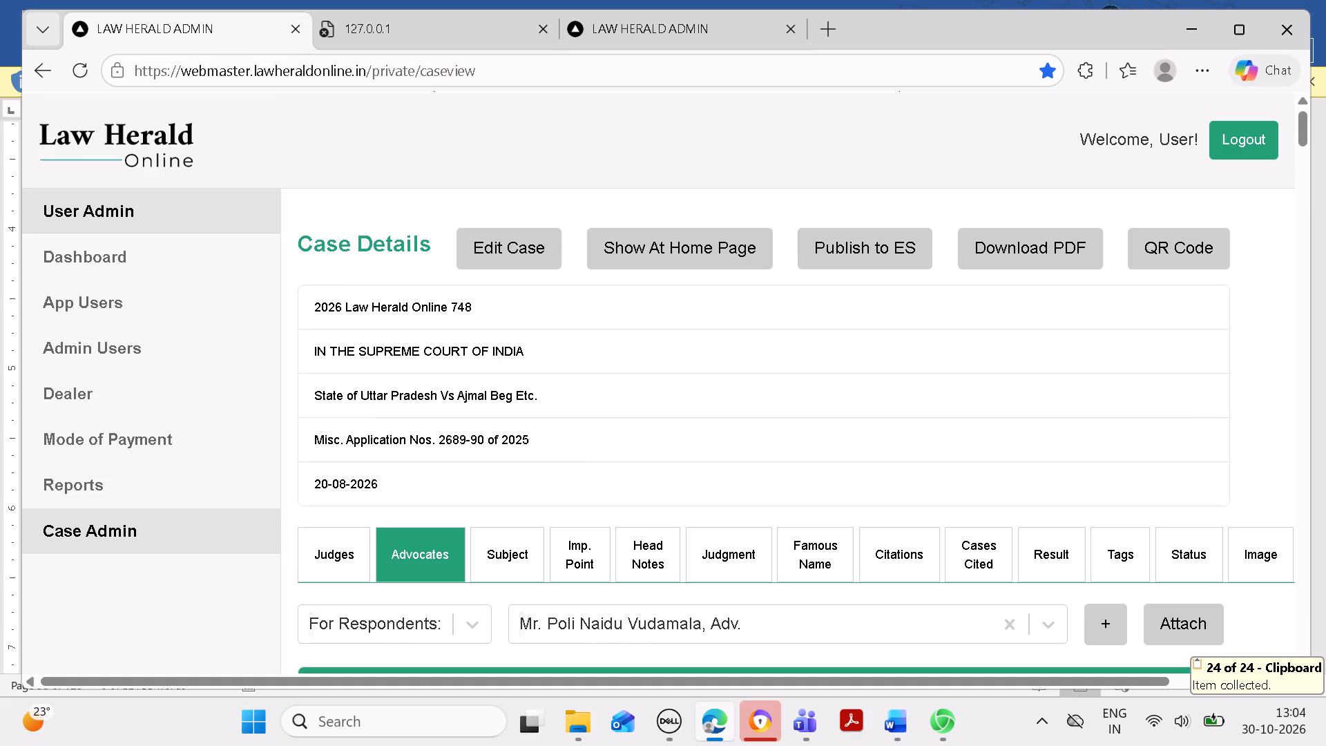
click(1005, 619)
key(ctrl+v)
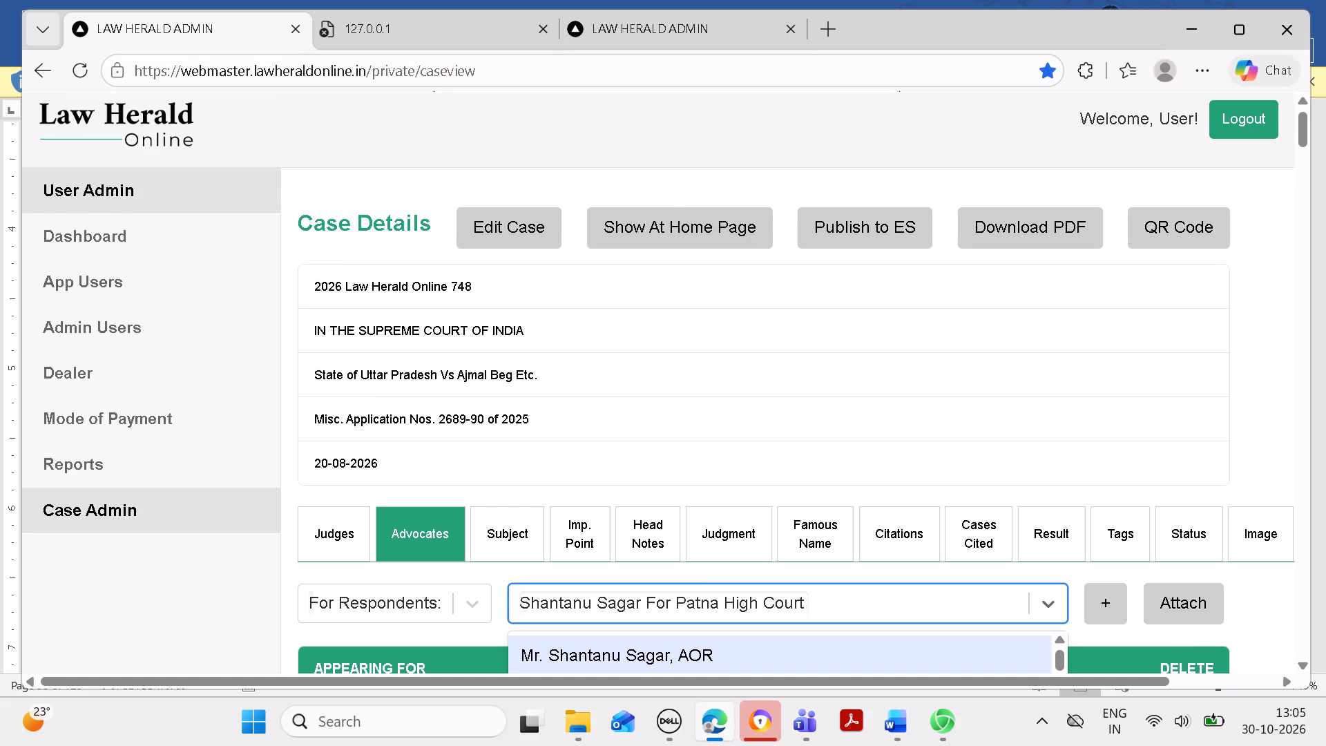
Add Mr. Sagar "For Patna High Court" as a new advocate with prefix Mr. and designation ADV, attached for the respondents.
click(1104, 599)
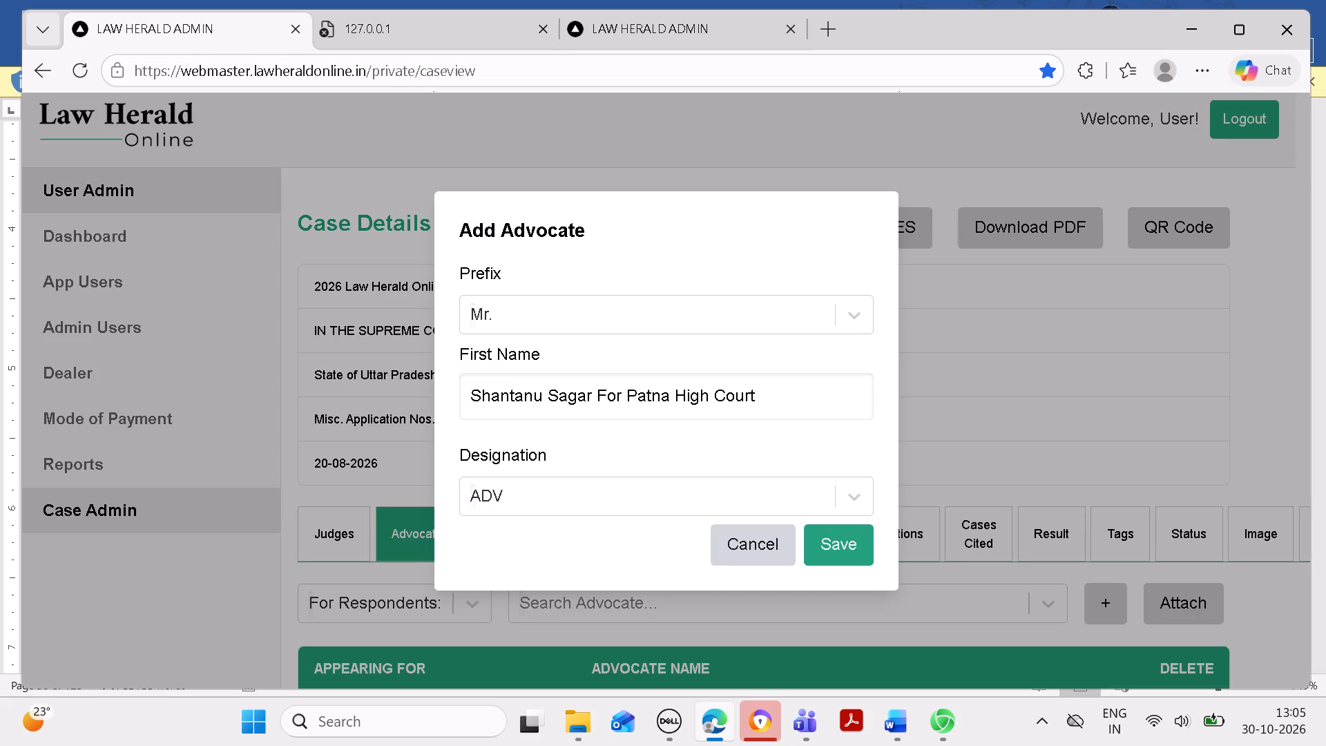
click(844, 544)
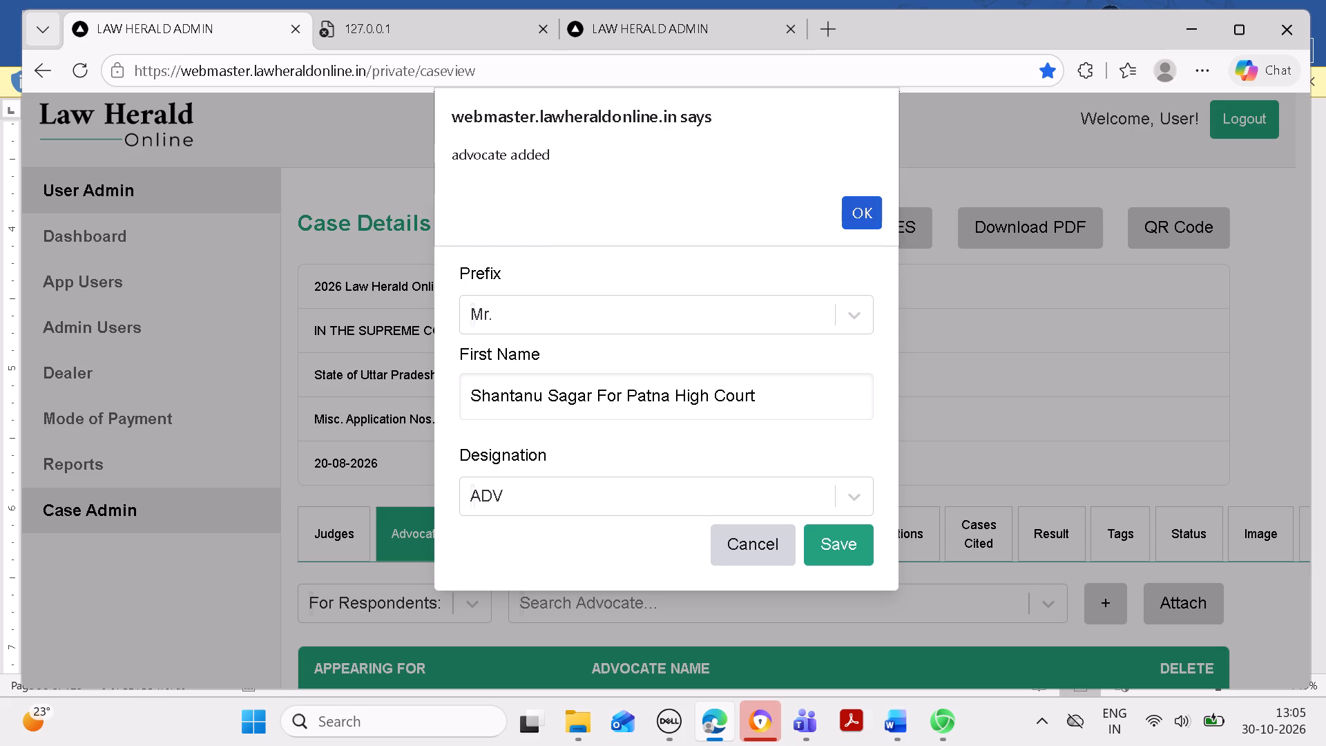
click(864, 204)
click(869, 198)
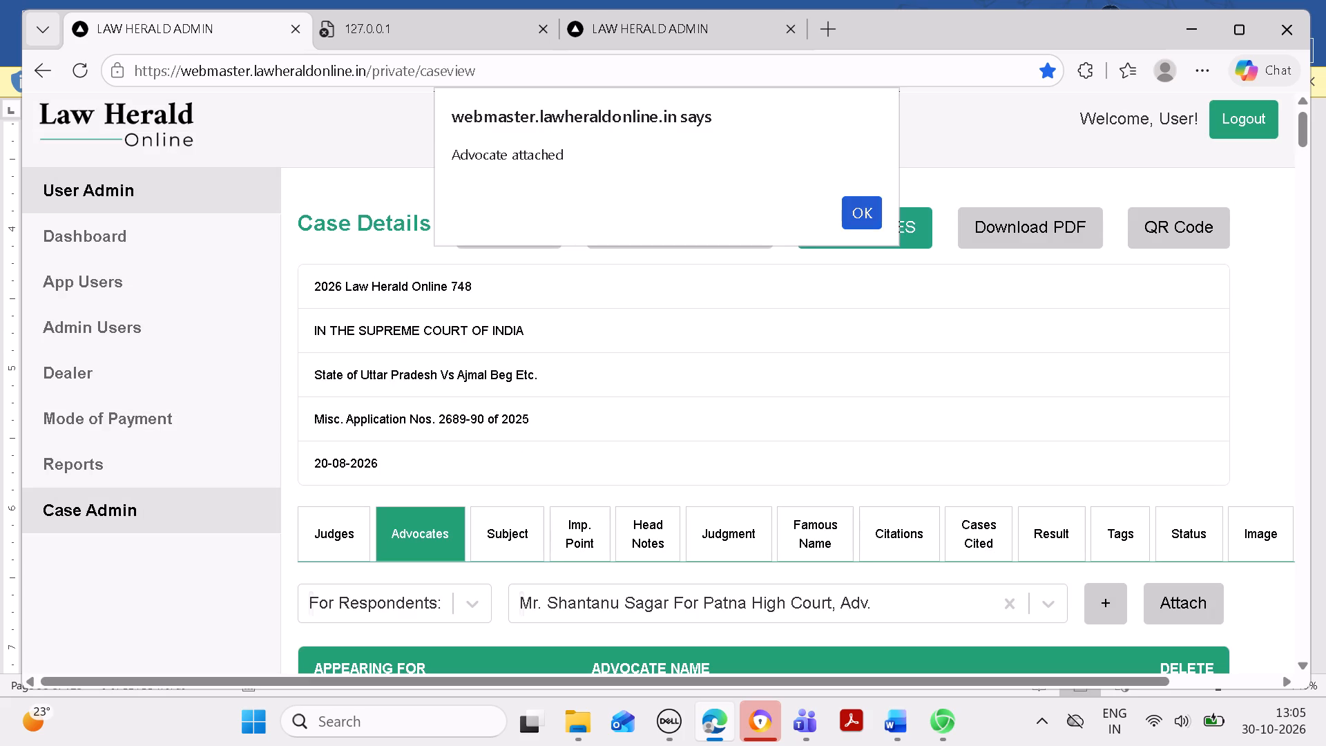
Finish attaching Mr. Sagar's Patna High Court entry and check the end of the case's advocate list.
click(865, 204)
scroll(813, 369, down, 11)
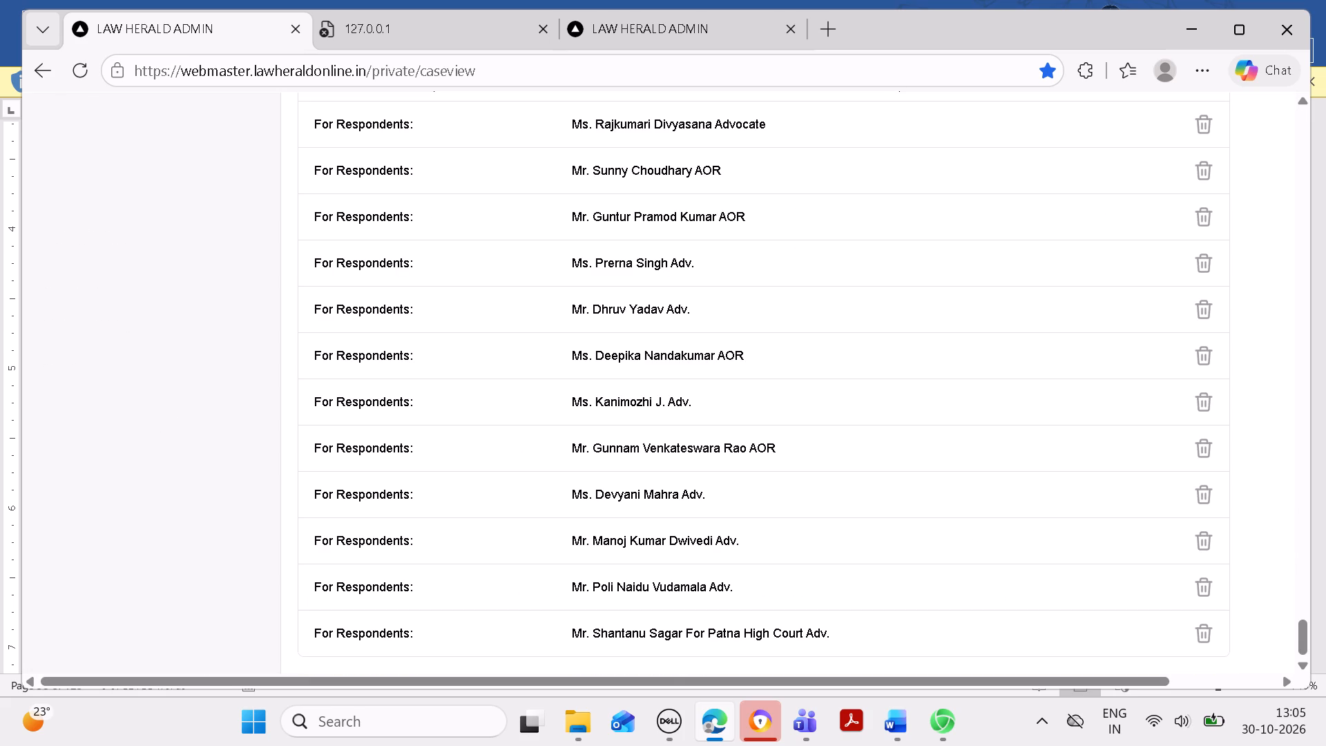
Copy Mr. Kumar's name, next after Mr. Sagar in the Word document, and attach his Adv. entry to the case for the respondents.
click(892, 711)
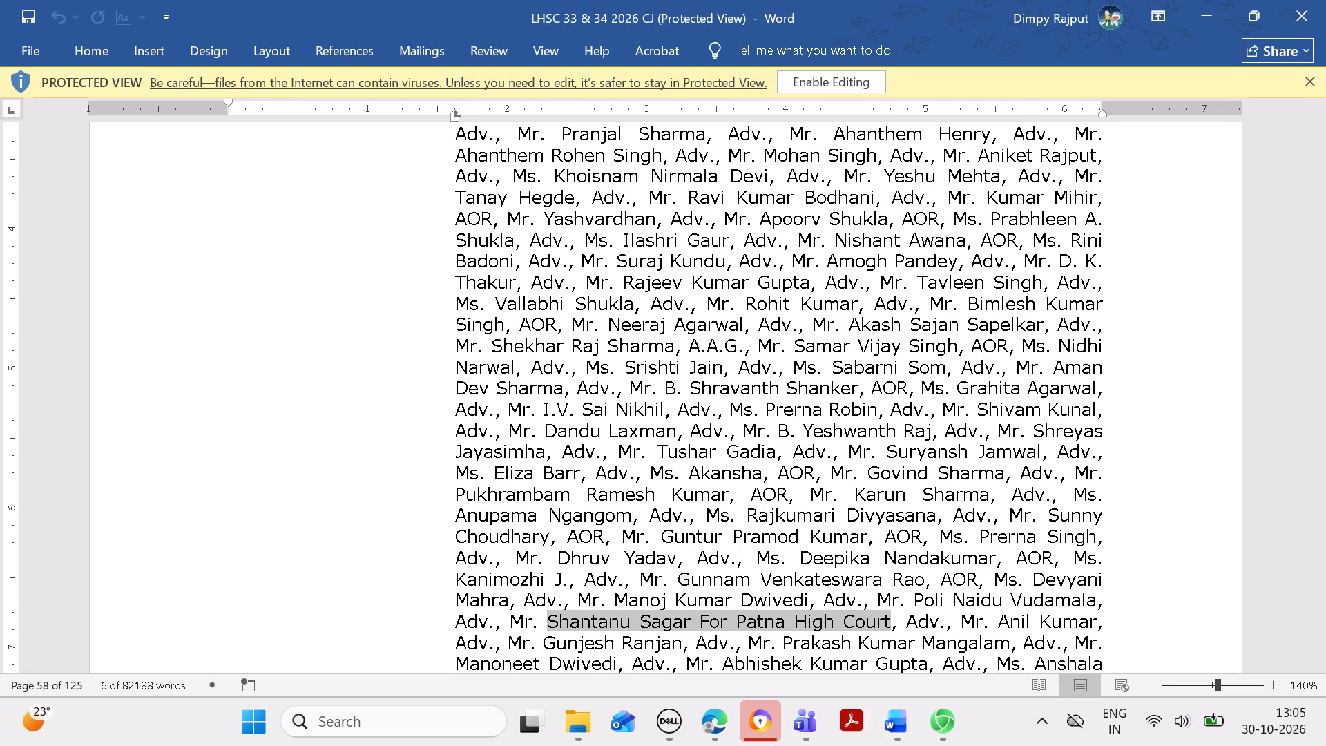
drag(999, 620, 1084, 622)
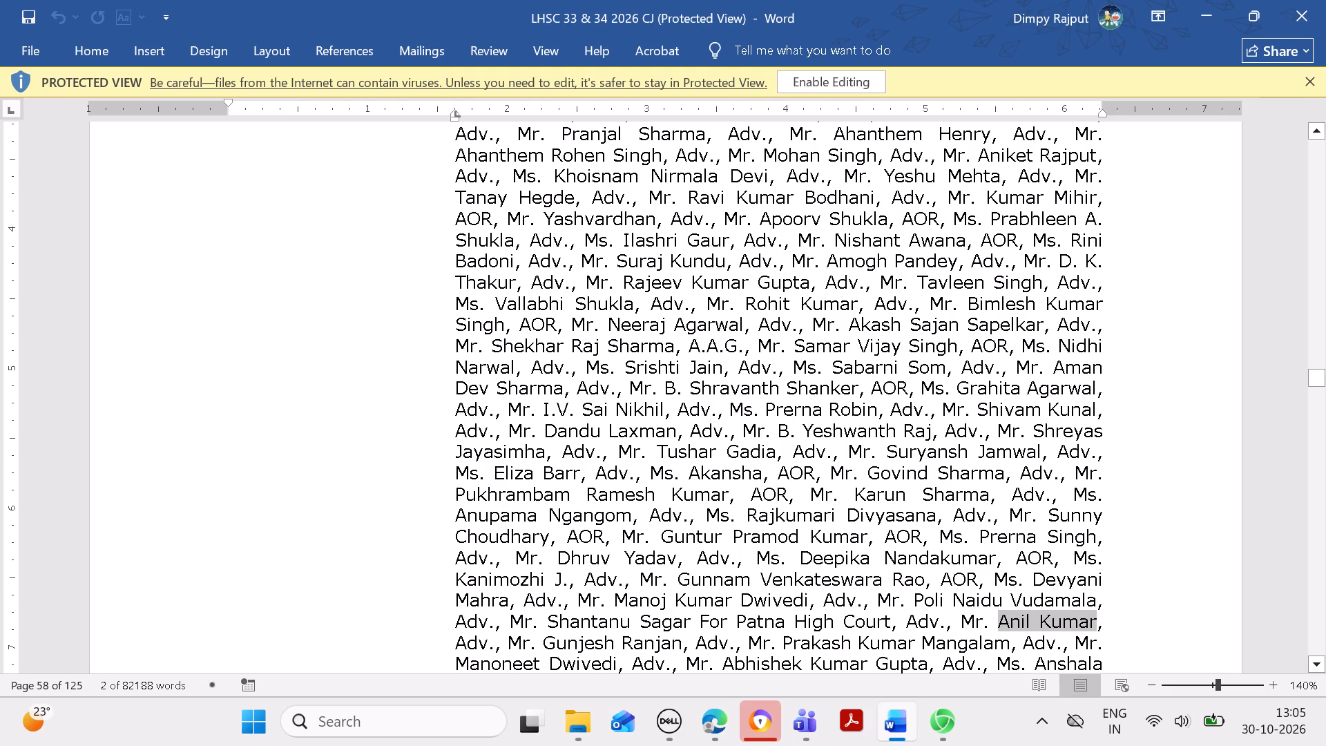
key(ctrl+c)
click(716, 721)
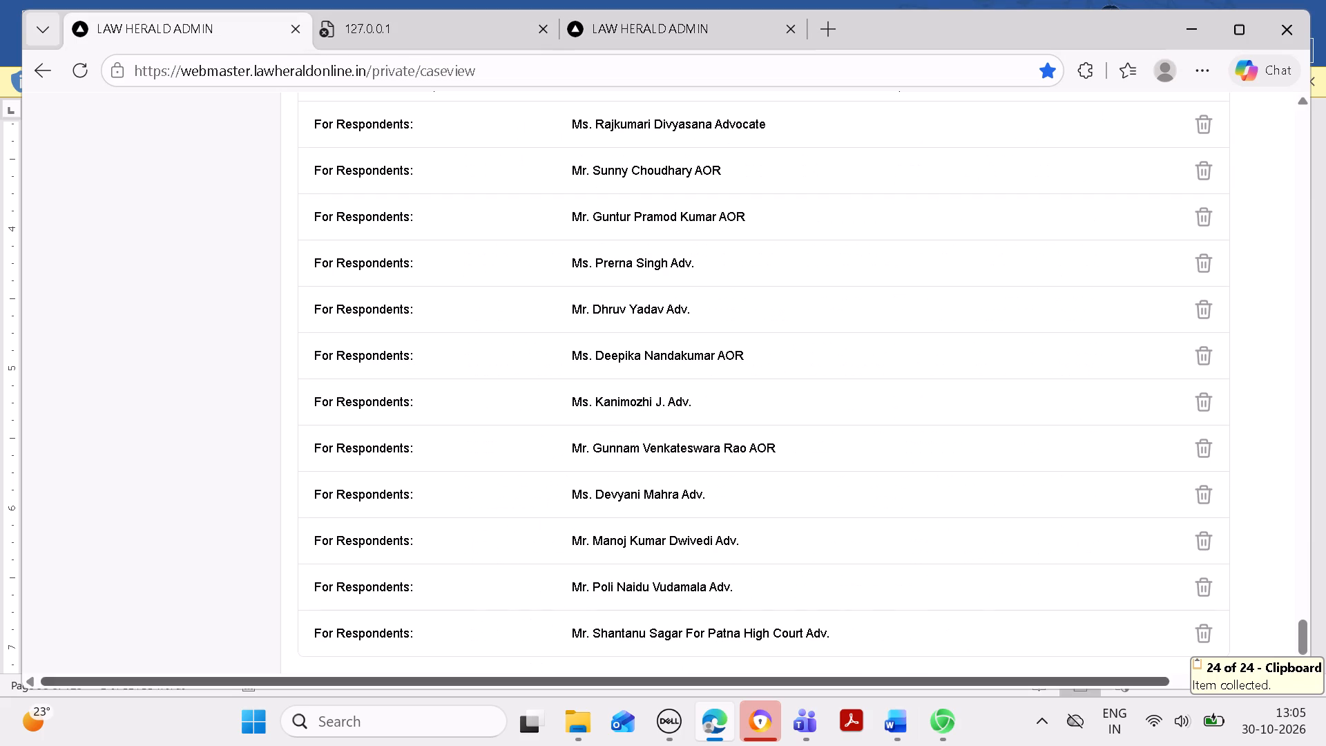
scroll(733, 654, up, 8)
click(1013, 622)
key(ctrl+v)
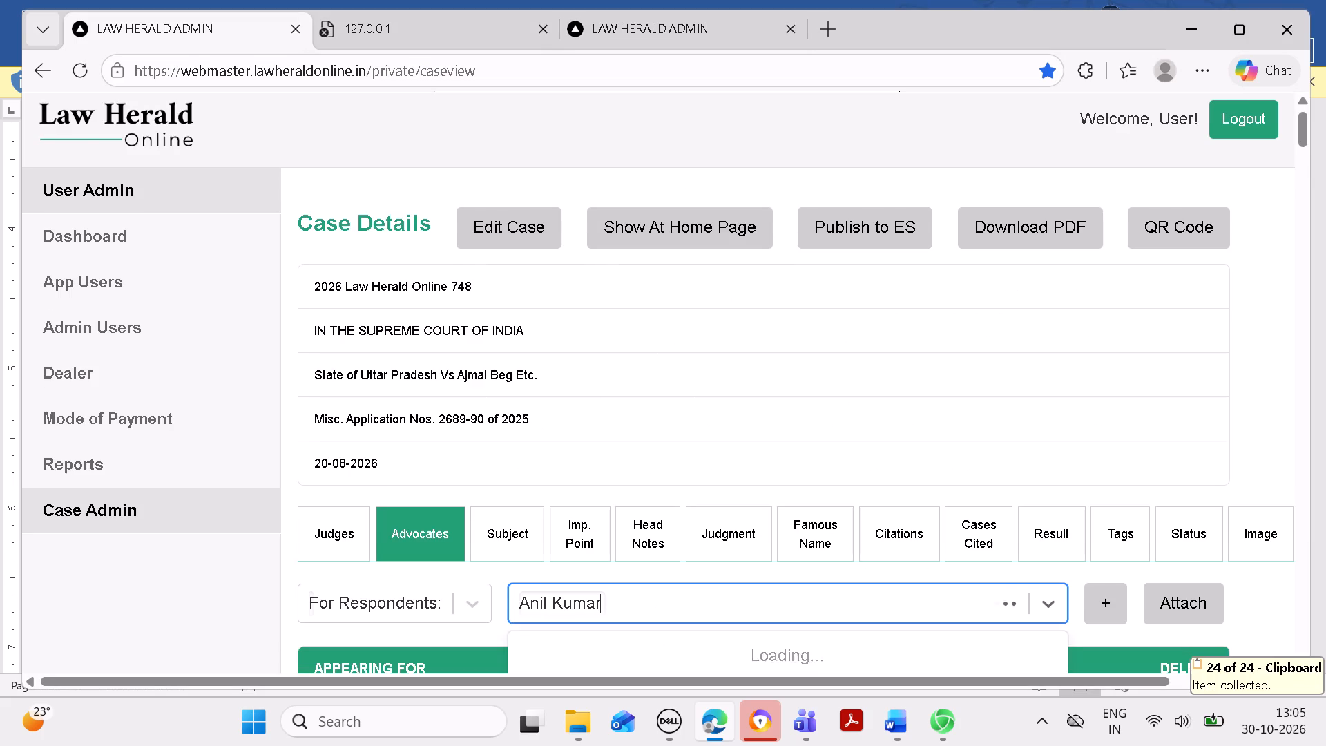
click(866, 655)
click(1161, 604)
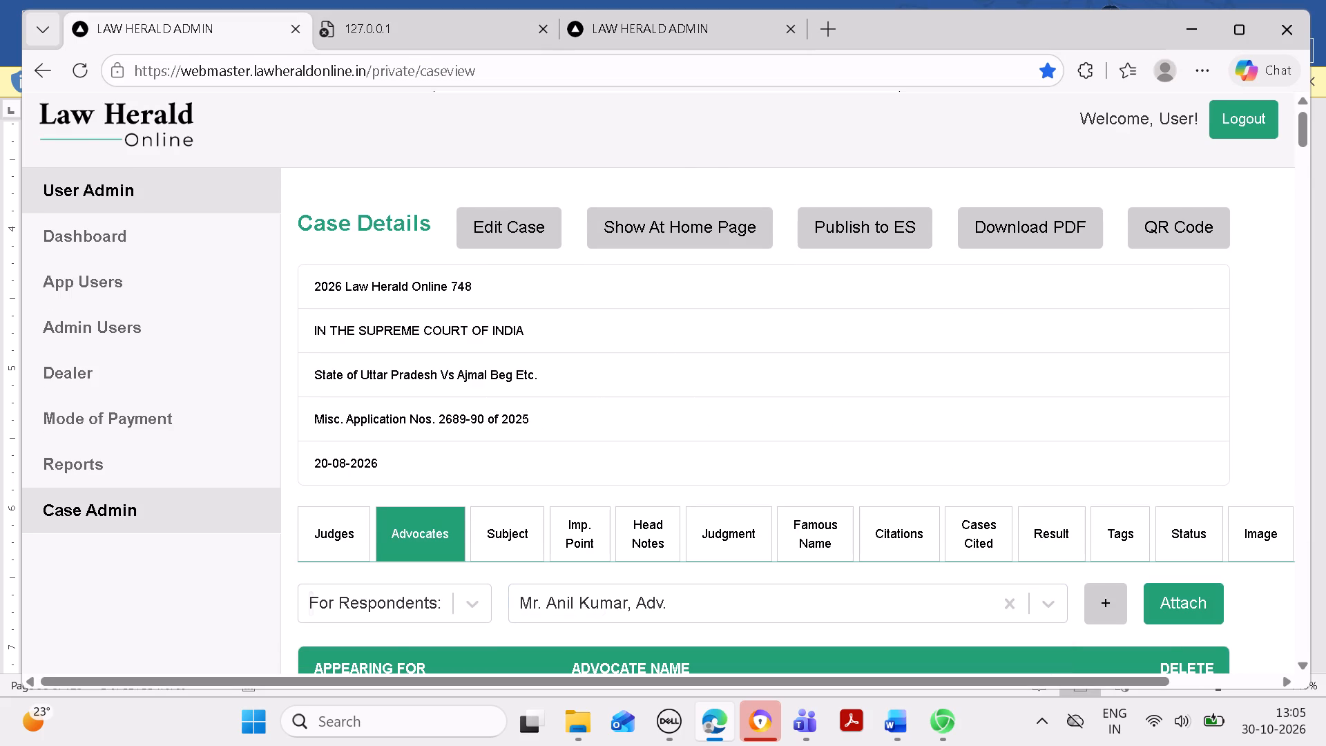
click(866, 202)
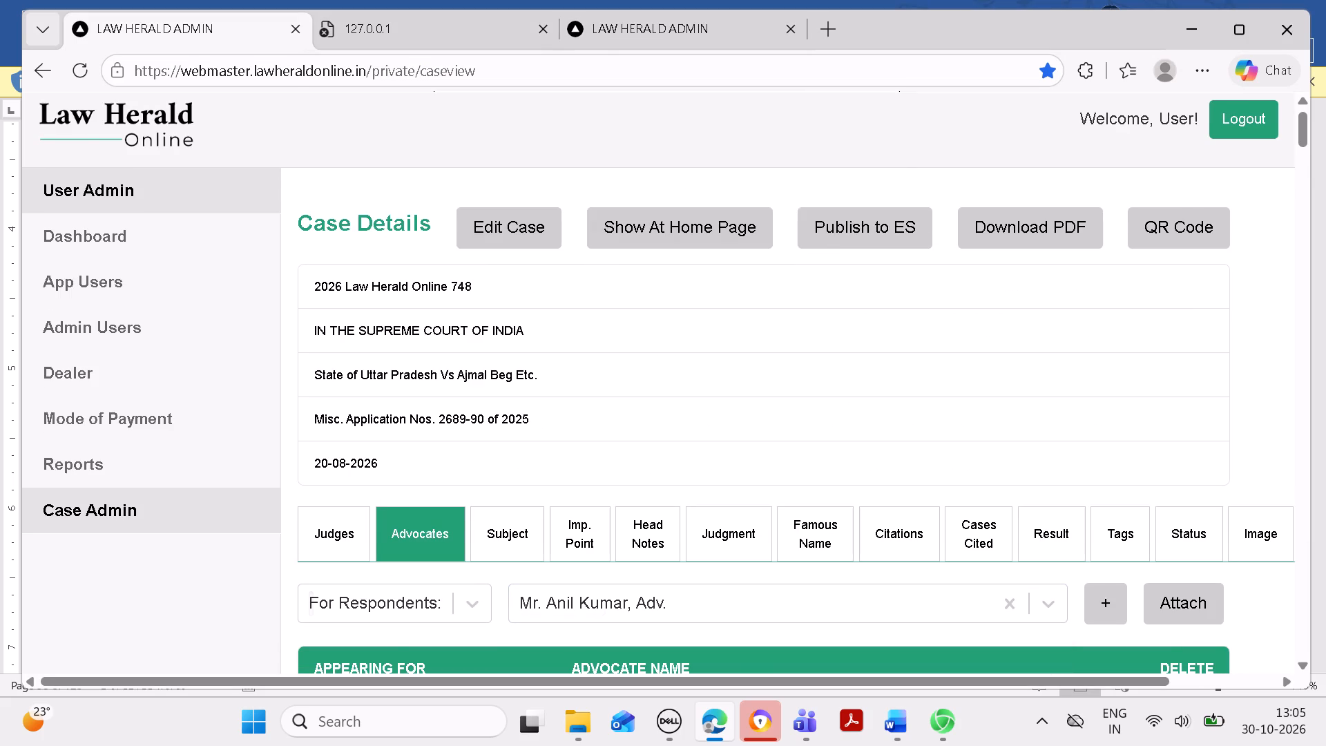
scroll(922, 456, down, 8)
click(891, 743)
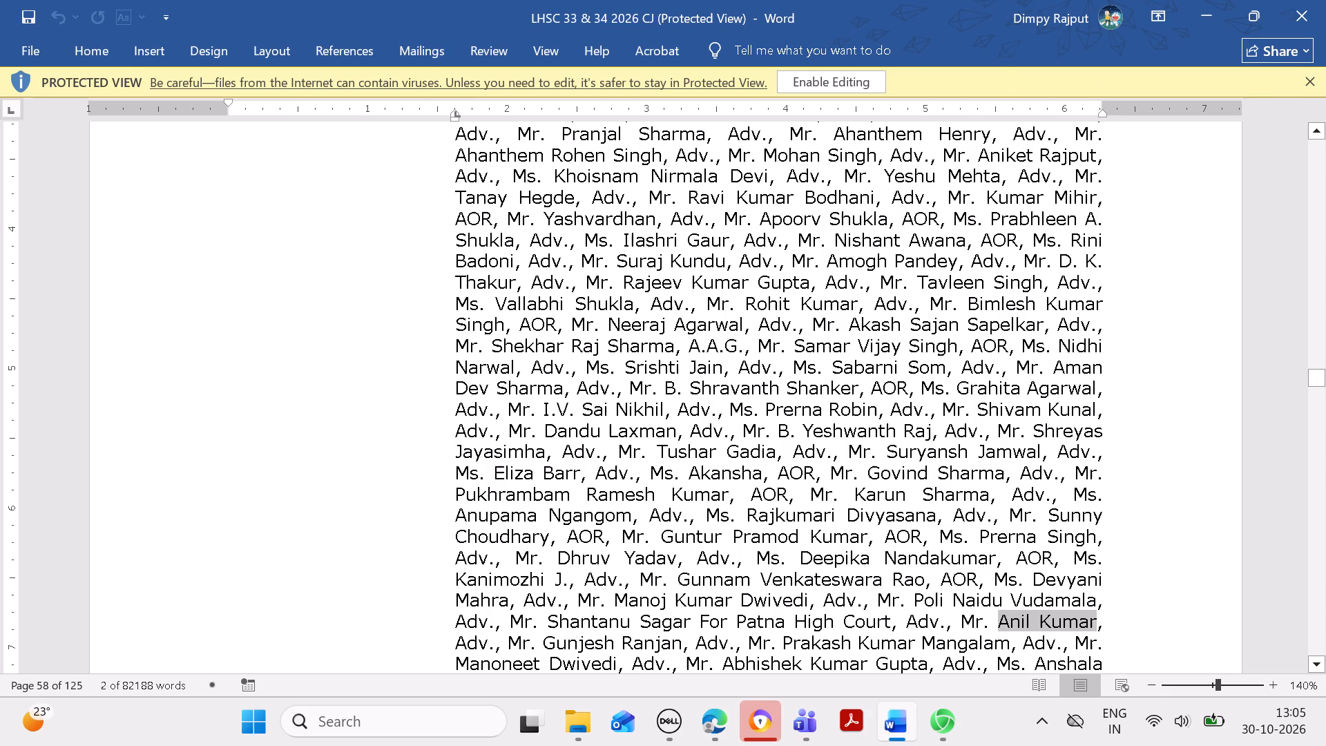
drag(545, 638, 643, 645)
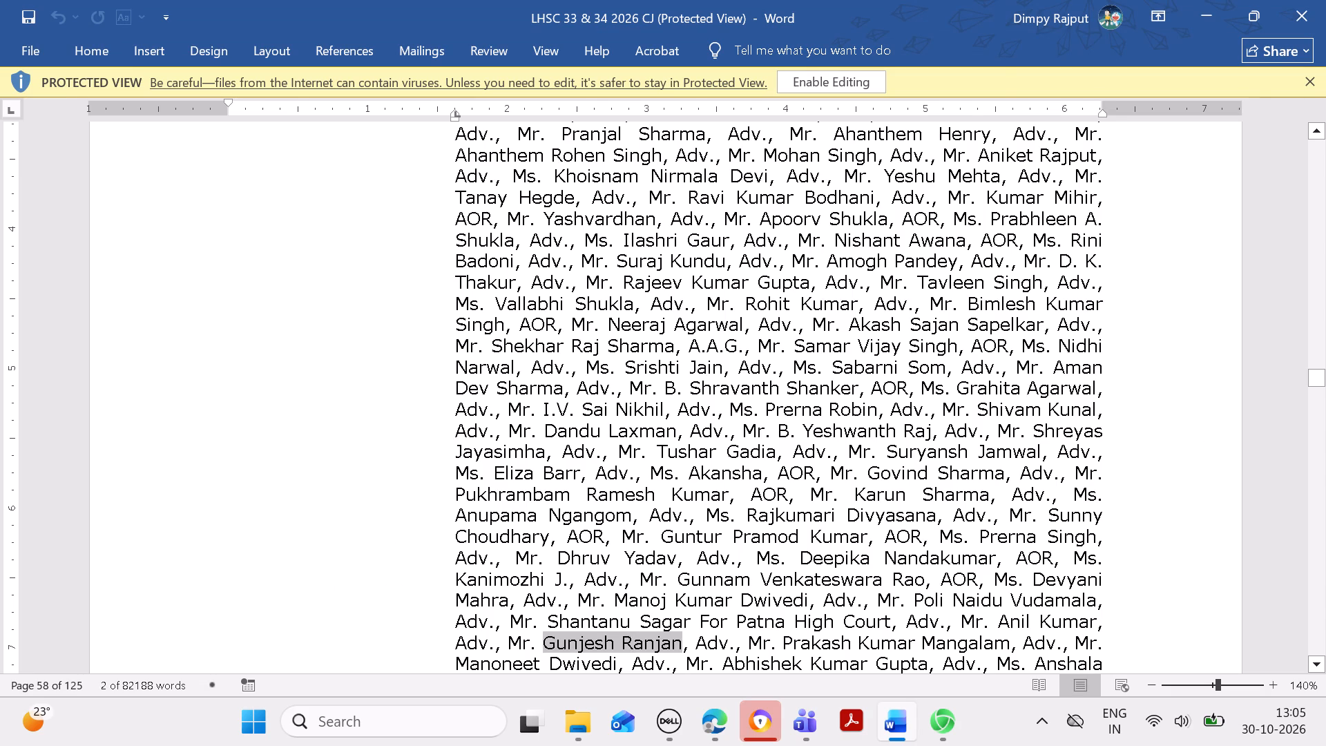
drag(643, 645, 646, 645)
key(ctrl+c)
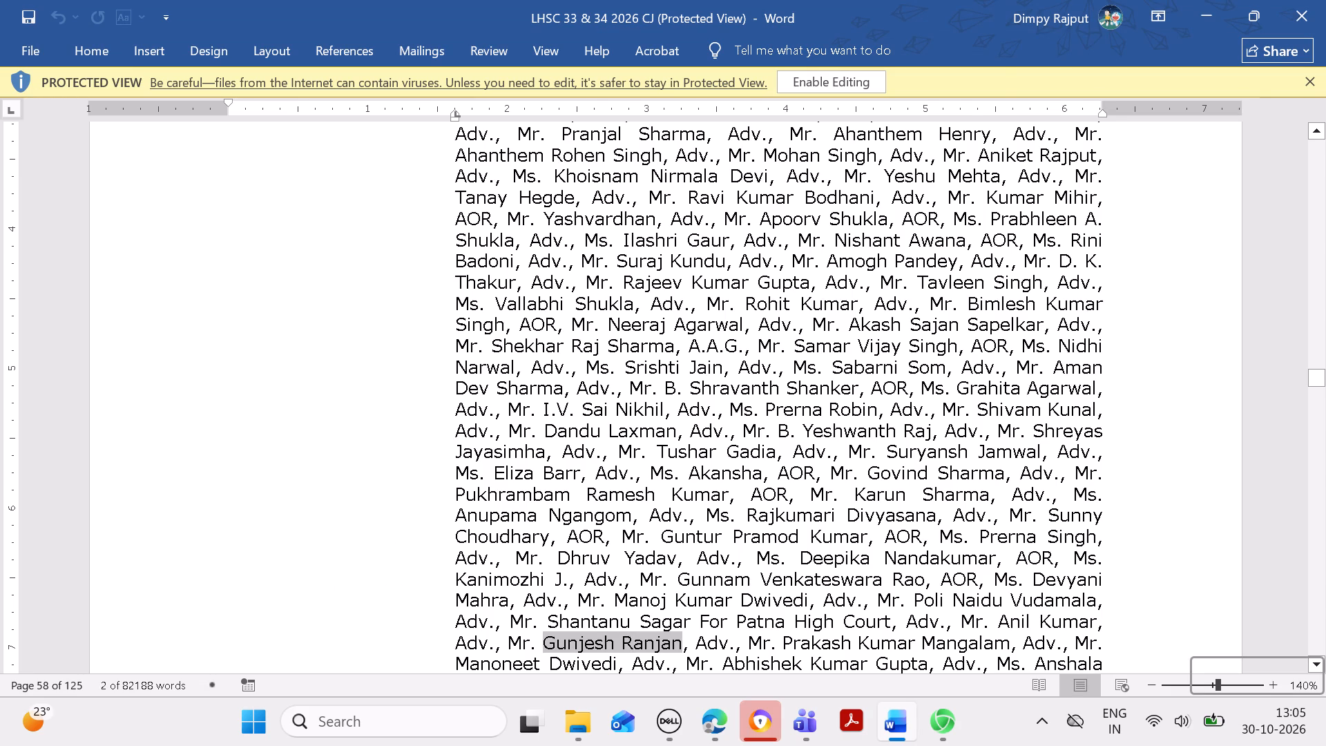
click(711, 720)
scroll(798, 554, up, 6)
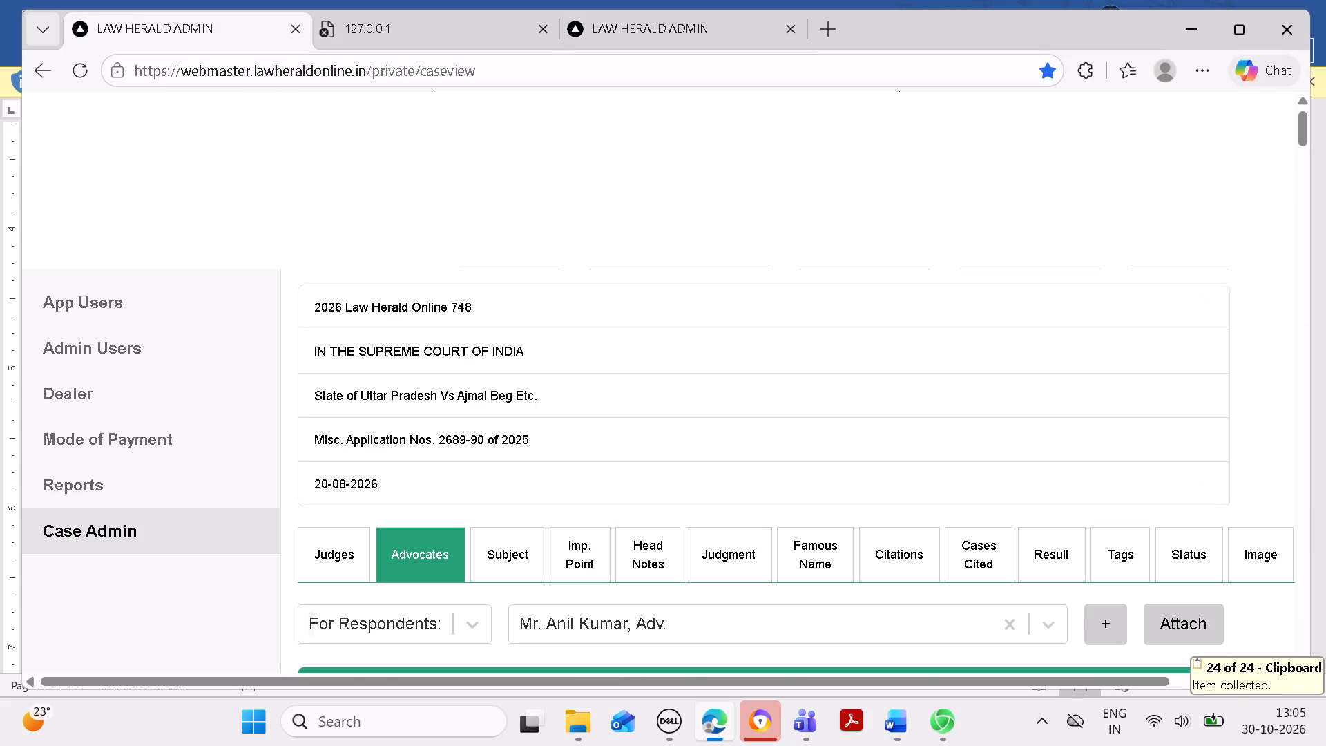
click(1007, 621)
key(ctrl+v)
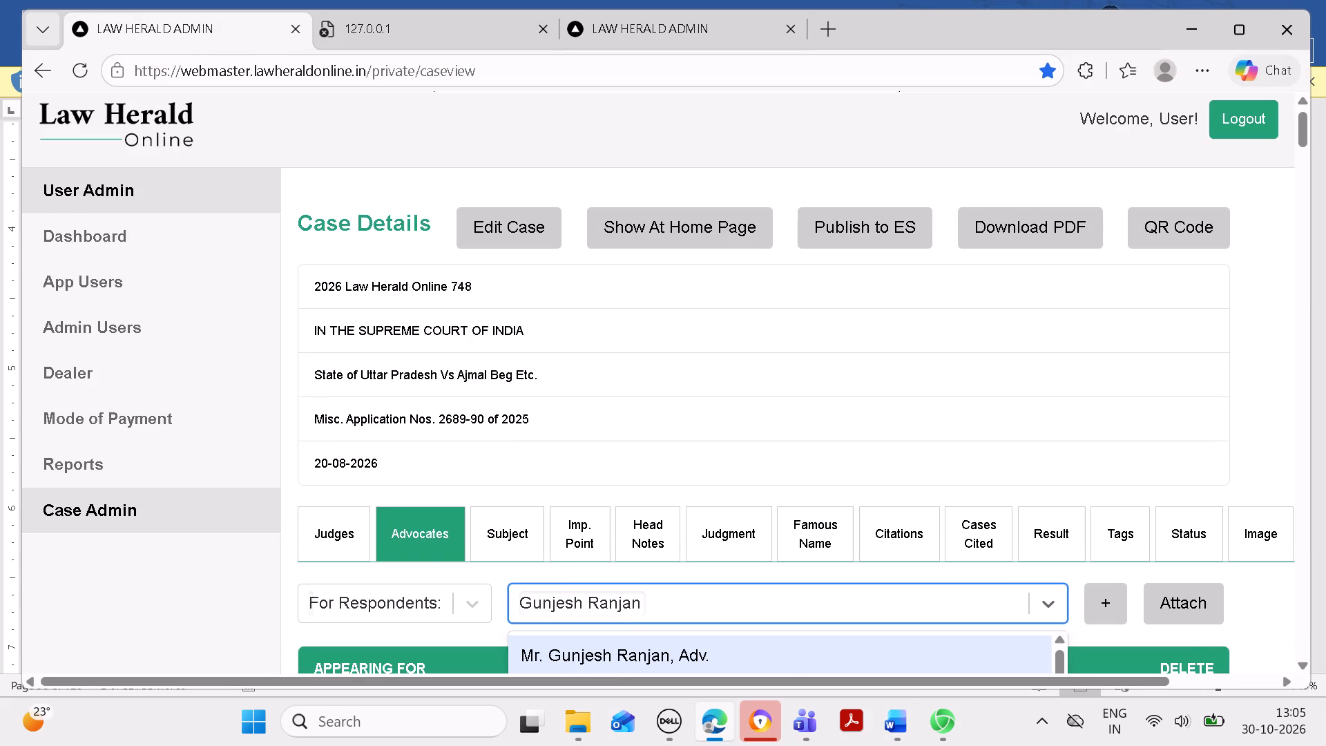
click(840, 634)
click(788, 647)
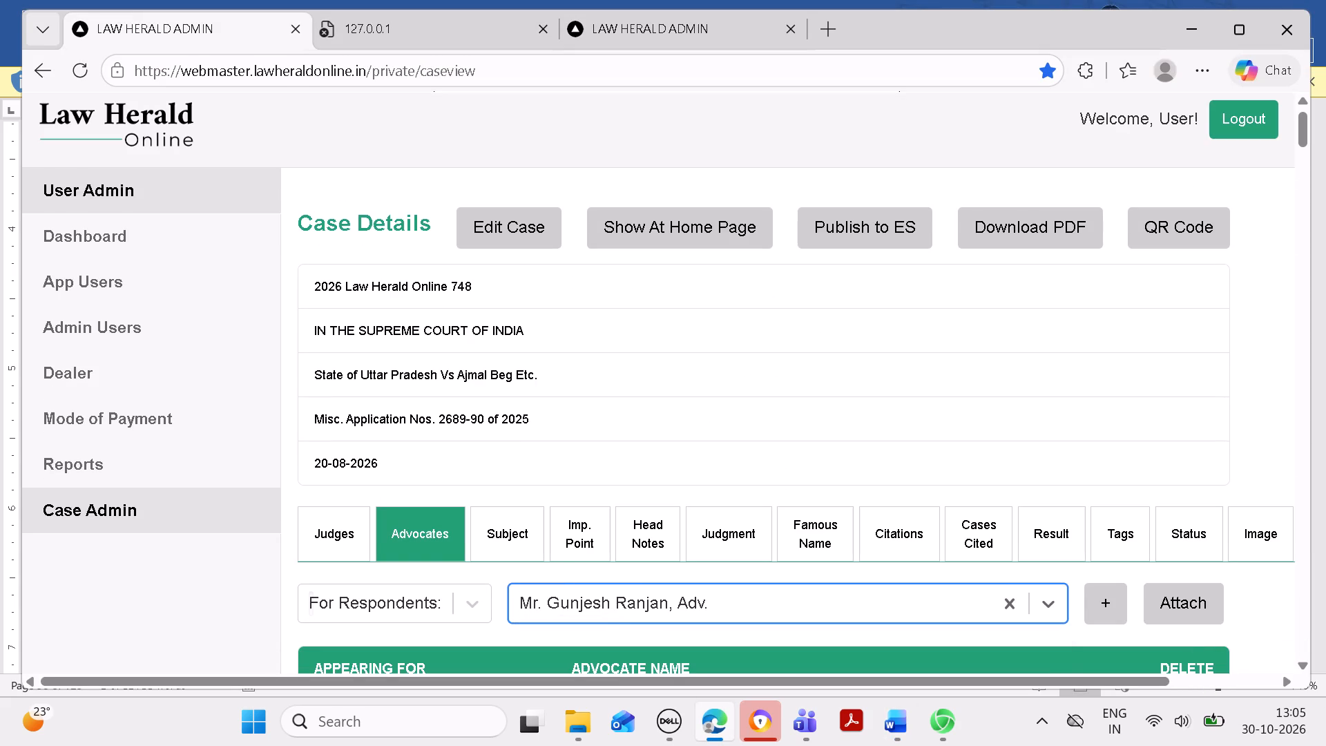
click(1146, 599)
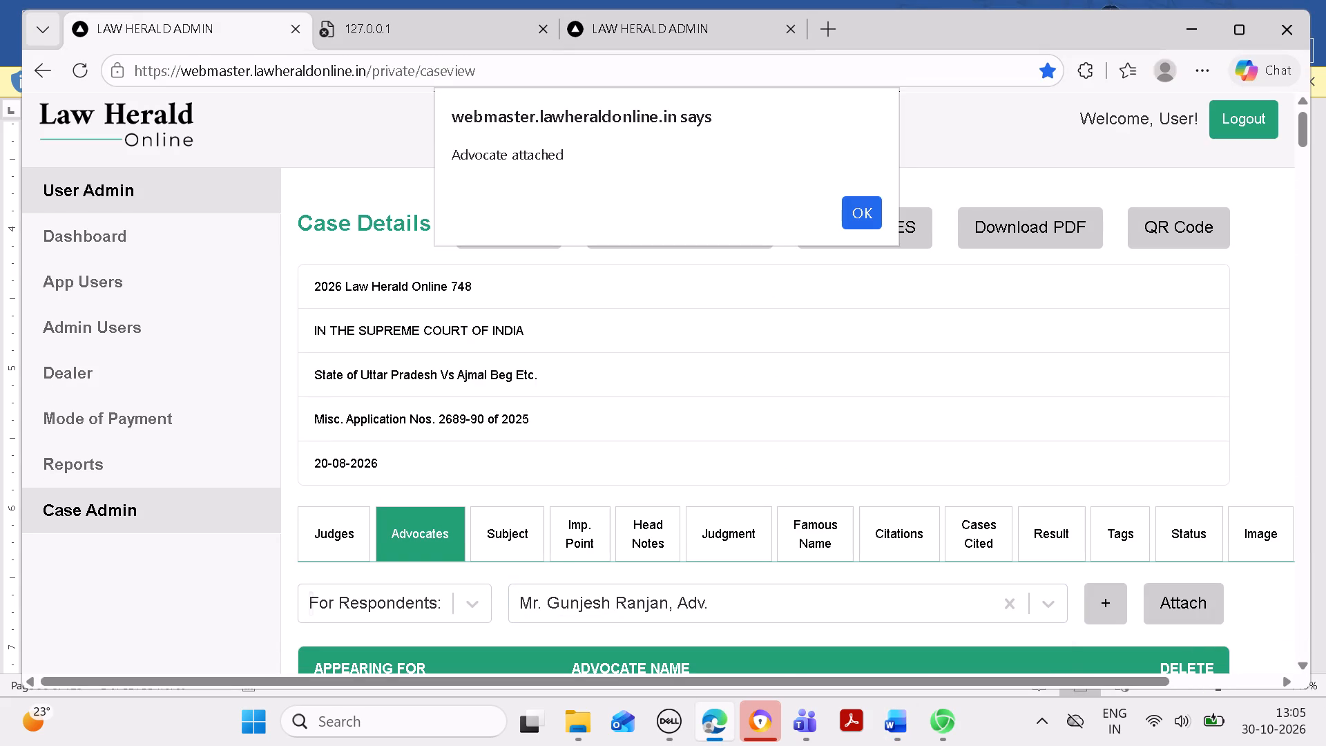
click(856, 214)
scroll(863, 477, down, 8)
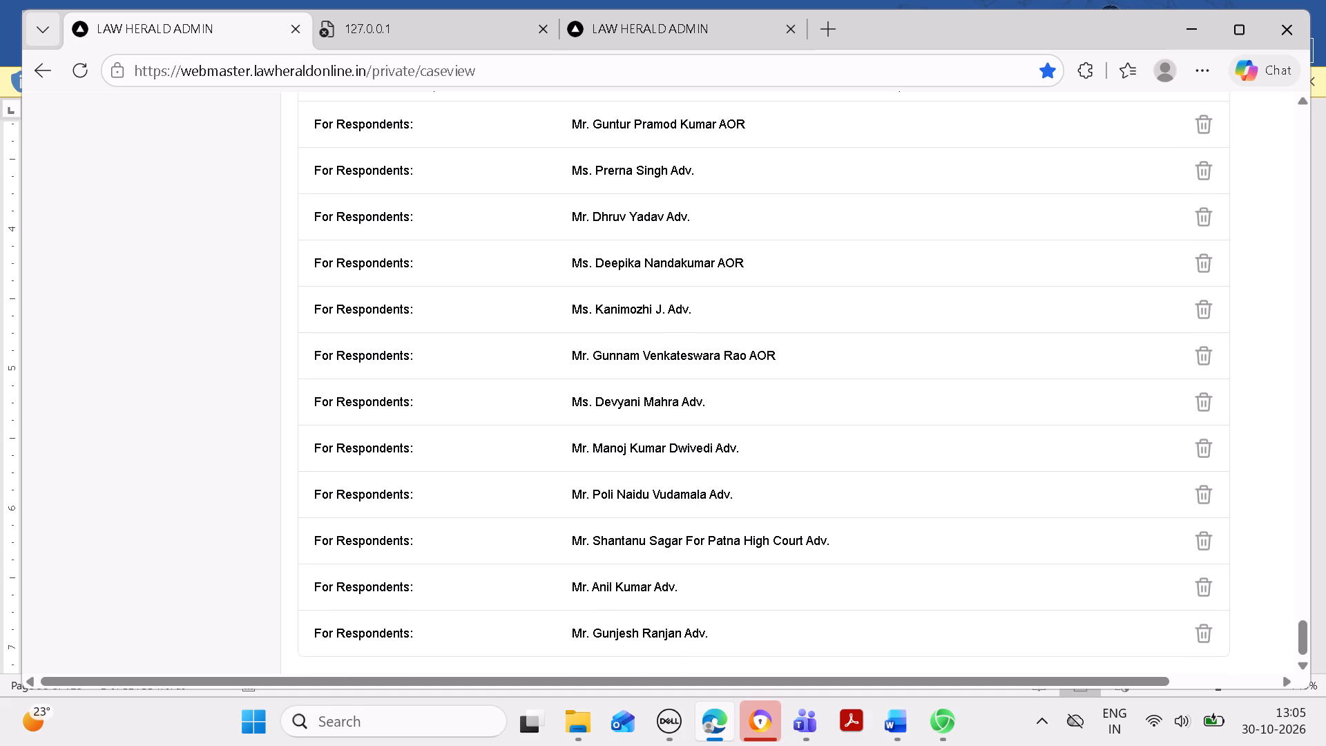
click(897, 726)
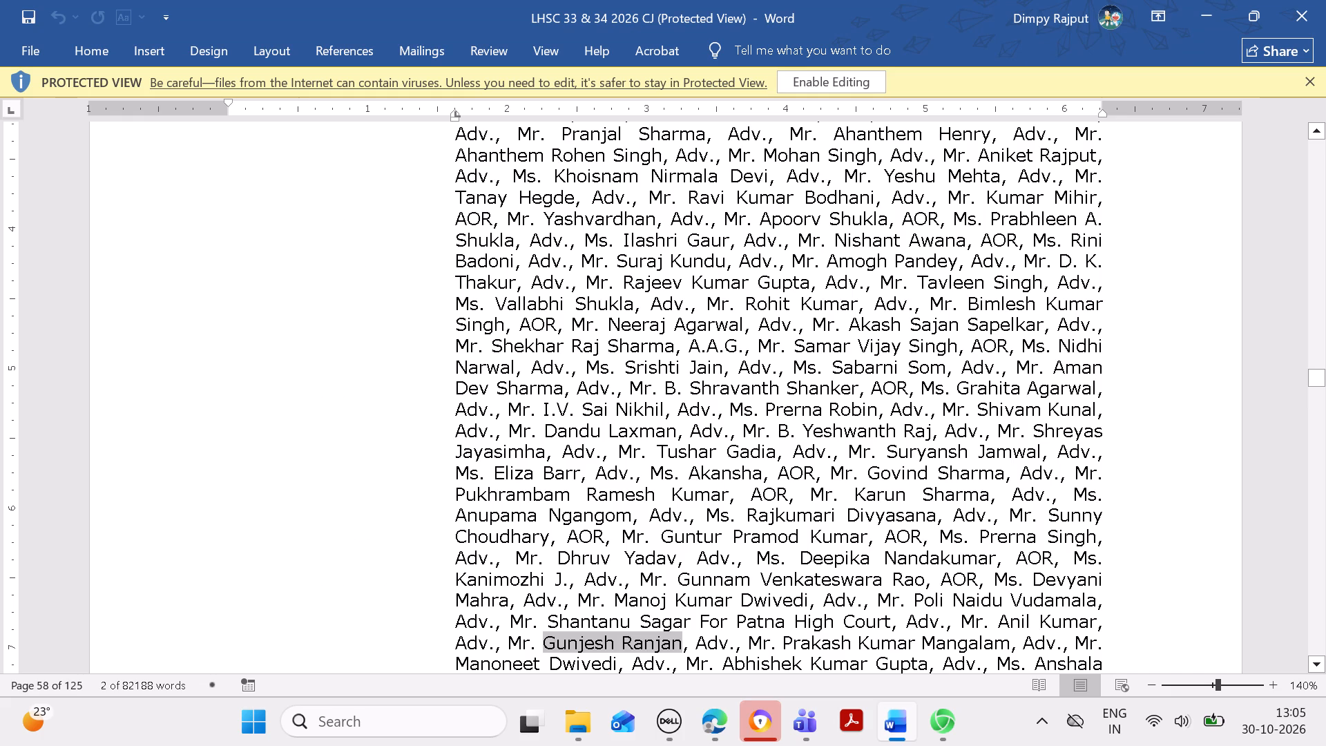
drag(780, 640, 955, 640)
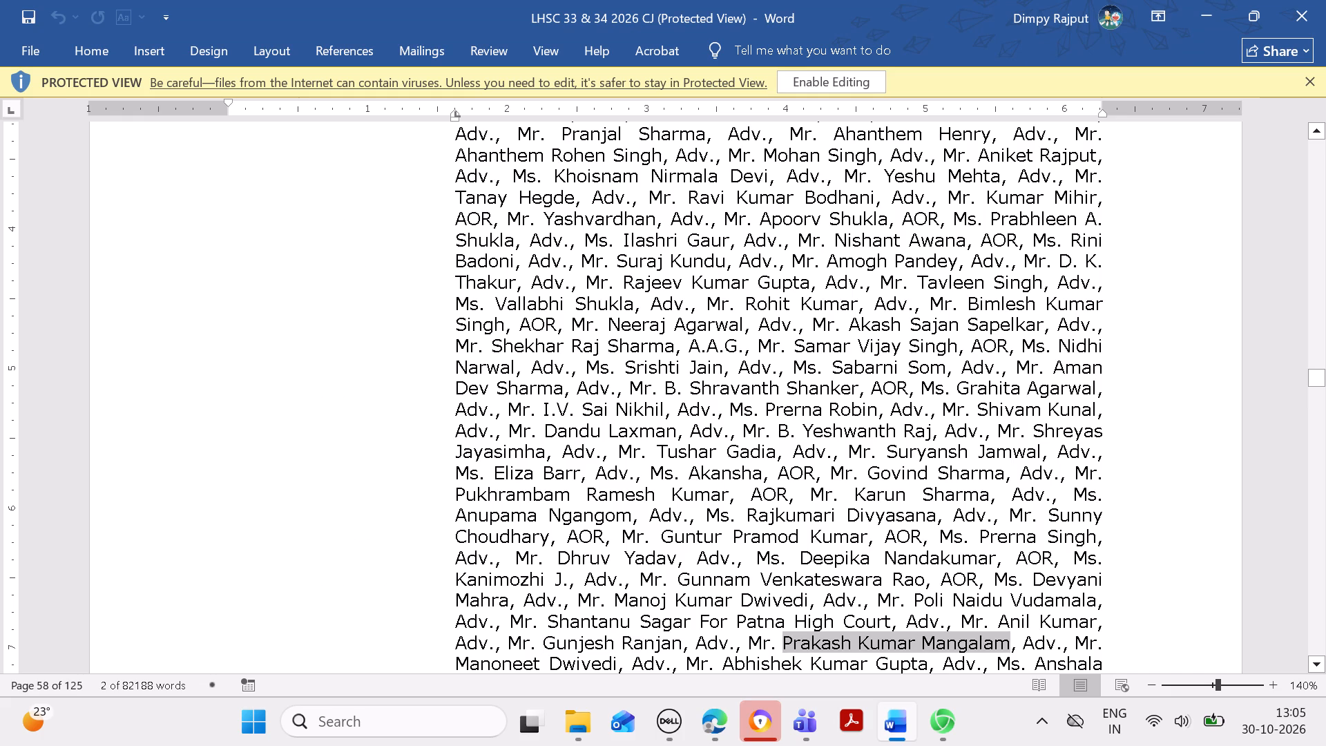
key(ctrl+c)
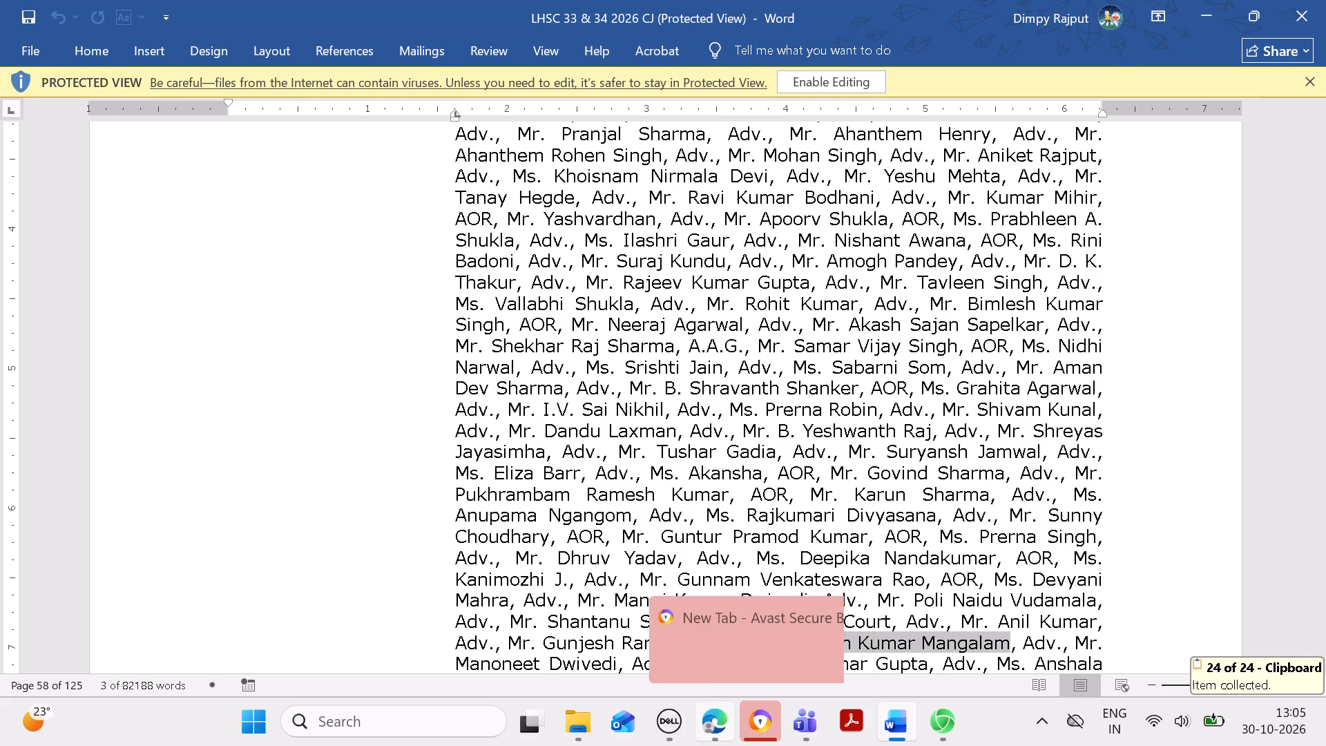
click(714, 727)
scroll(776, 586, up, 7)
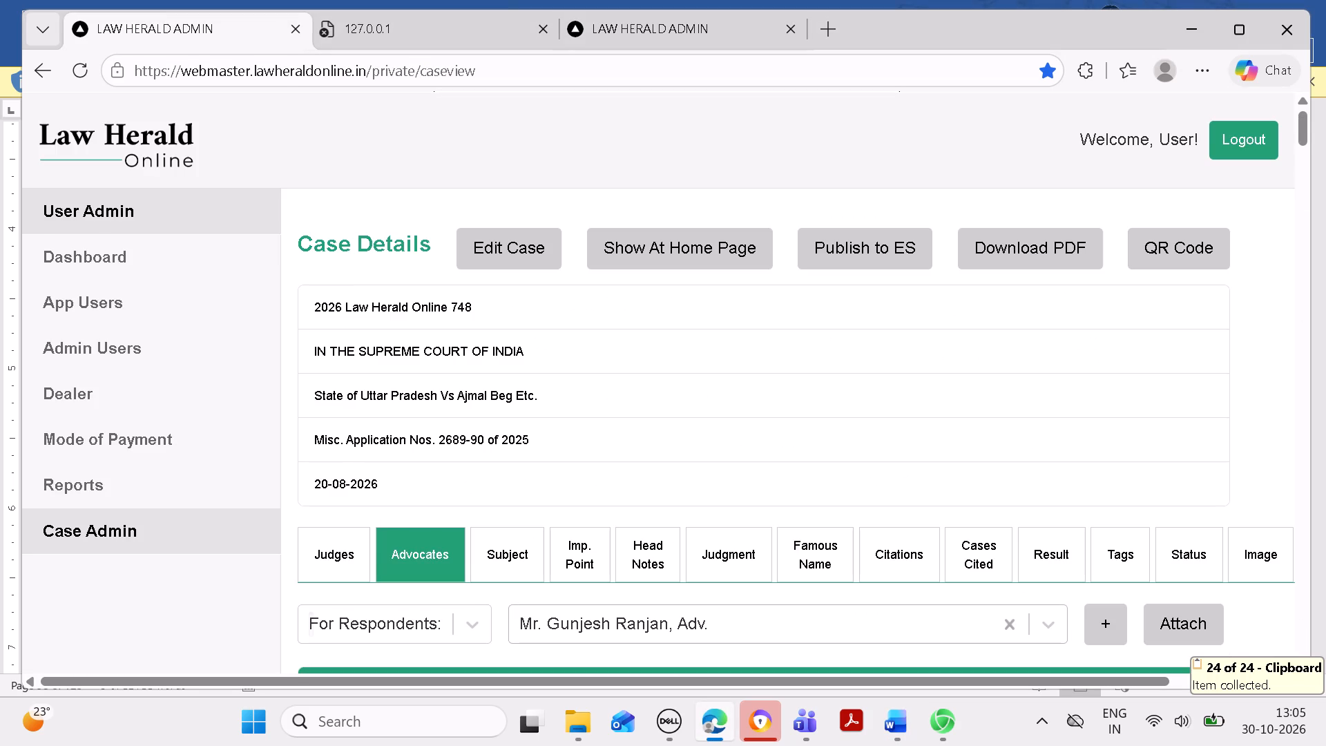
Save the copied name, Mr. Mangalam, as a new advocate with prefix Mr. and designation ADV, attached to the case for the respondents.
click(1015, 625)
key(ctrl+v)
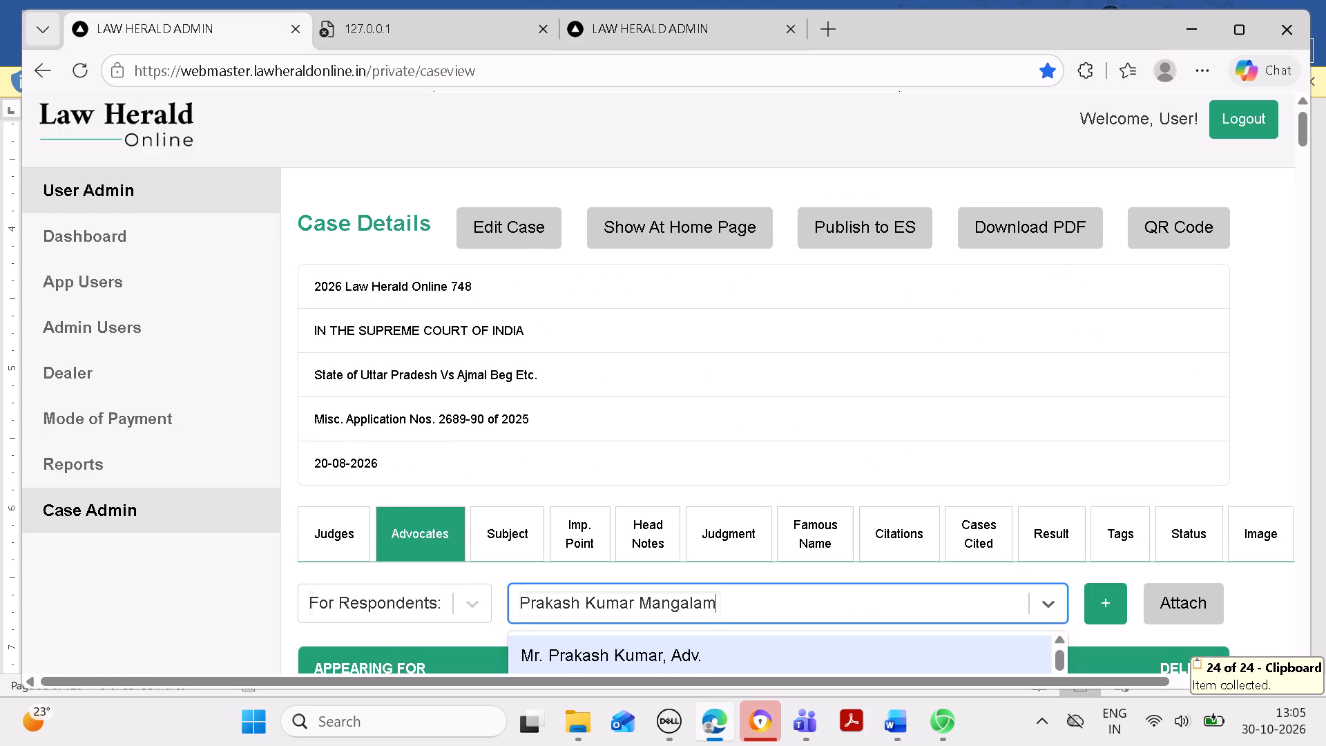
click(1098, 603)
click(854, 542)
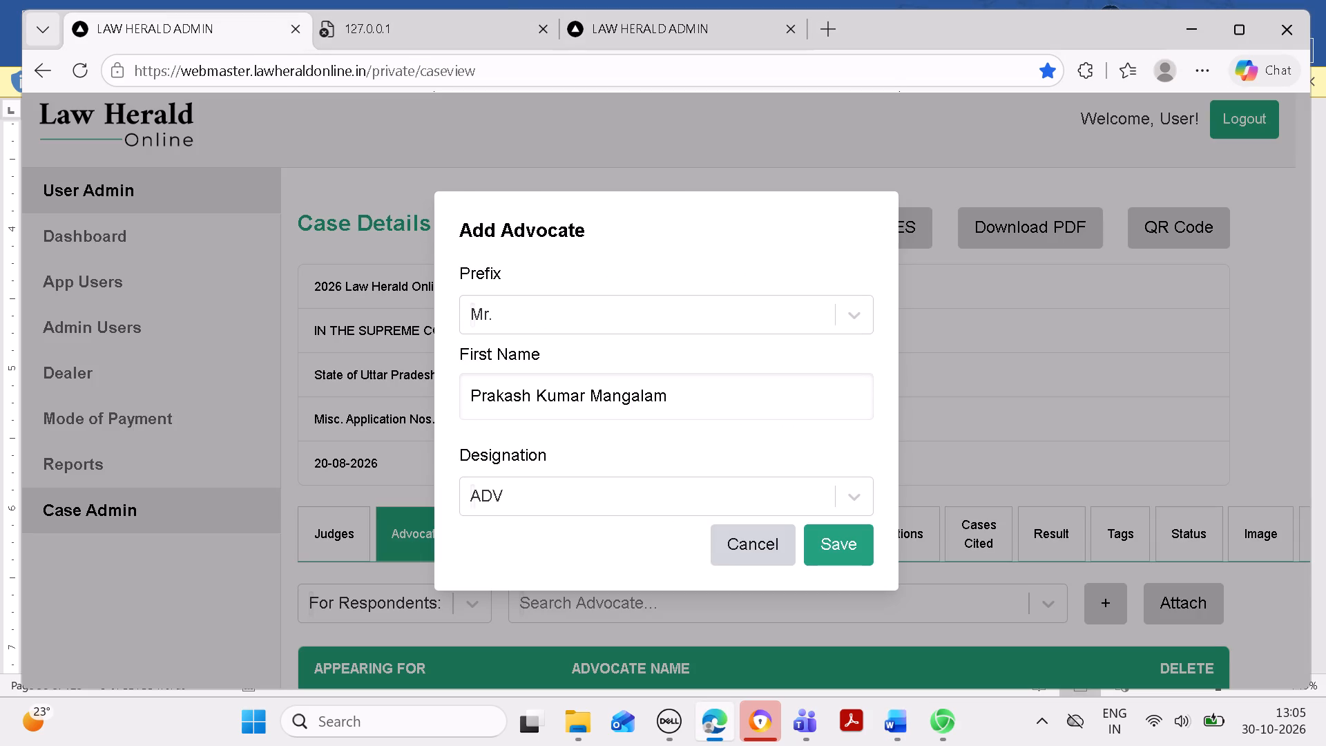
click(854, 206)
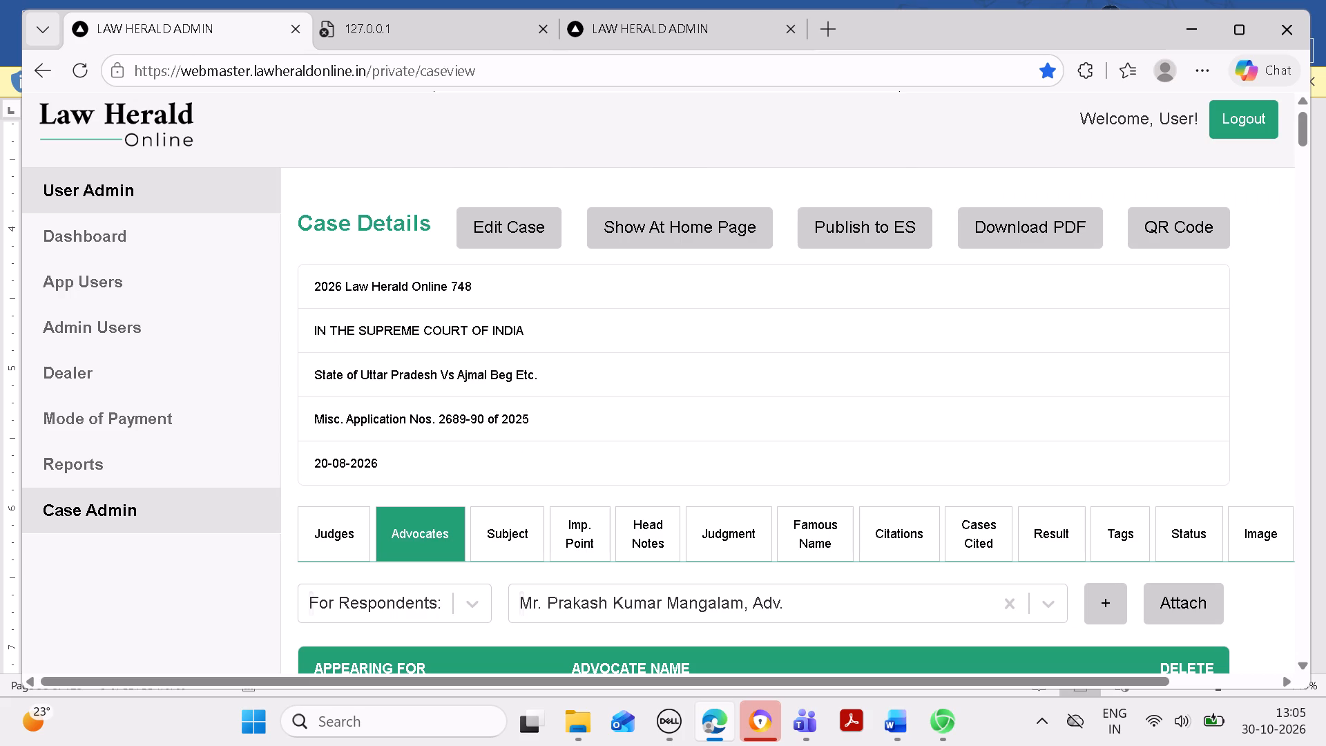
click(856, 200)
click(856, 207)
scroll(902, 615, down, 6)
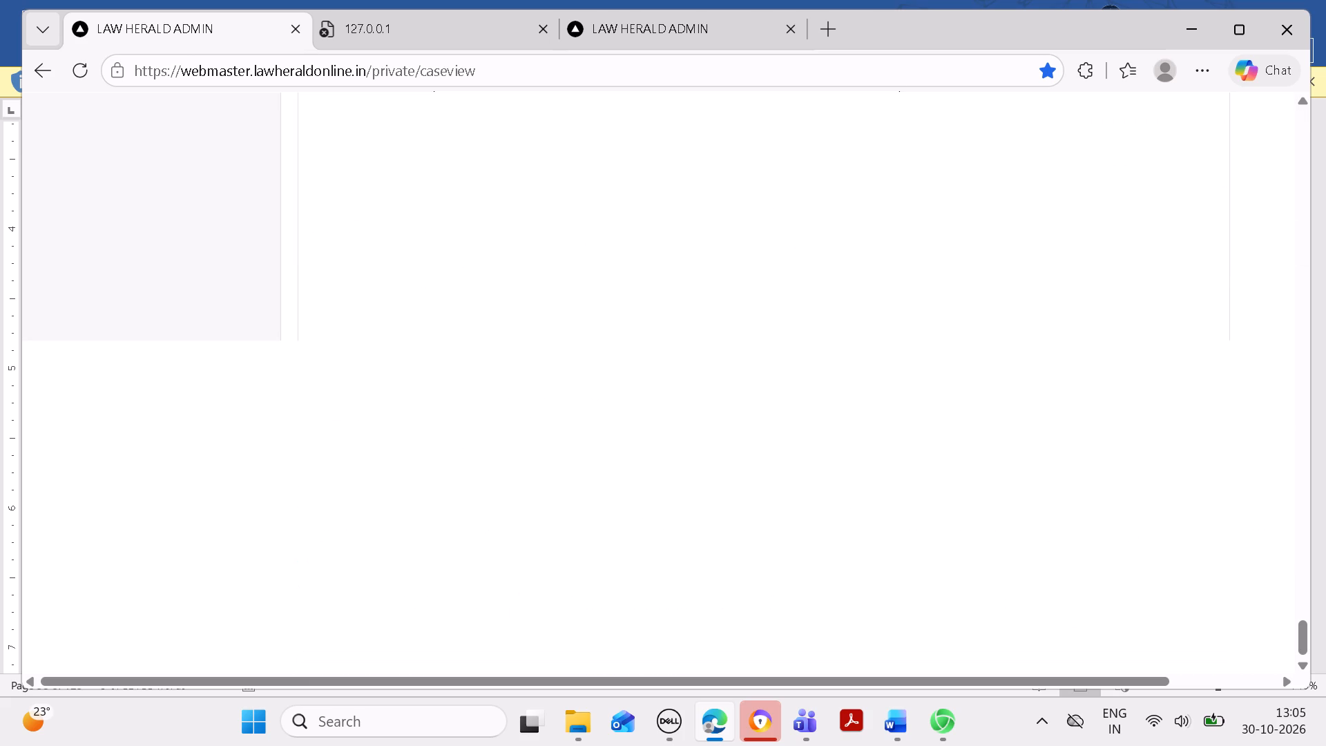
Read through the respondents' advocates list in the Word document, up to its end and back over the names around Mr. Mangalam.
click(894, 708)
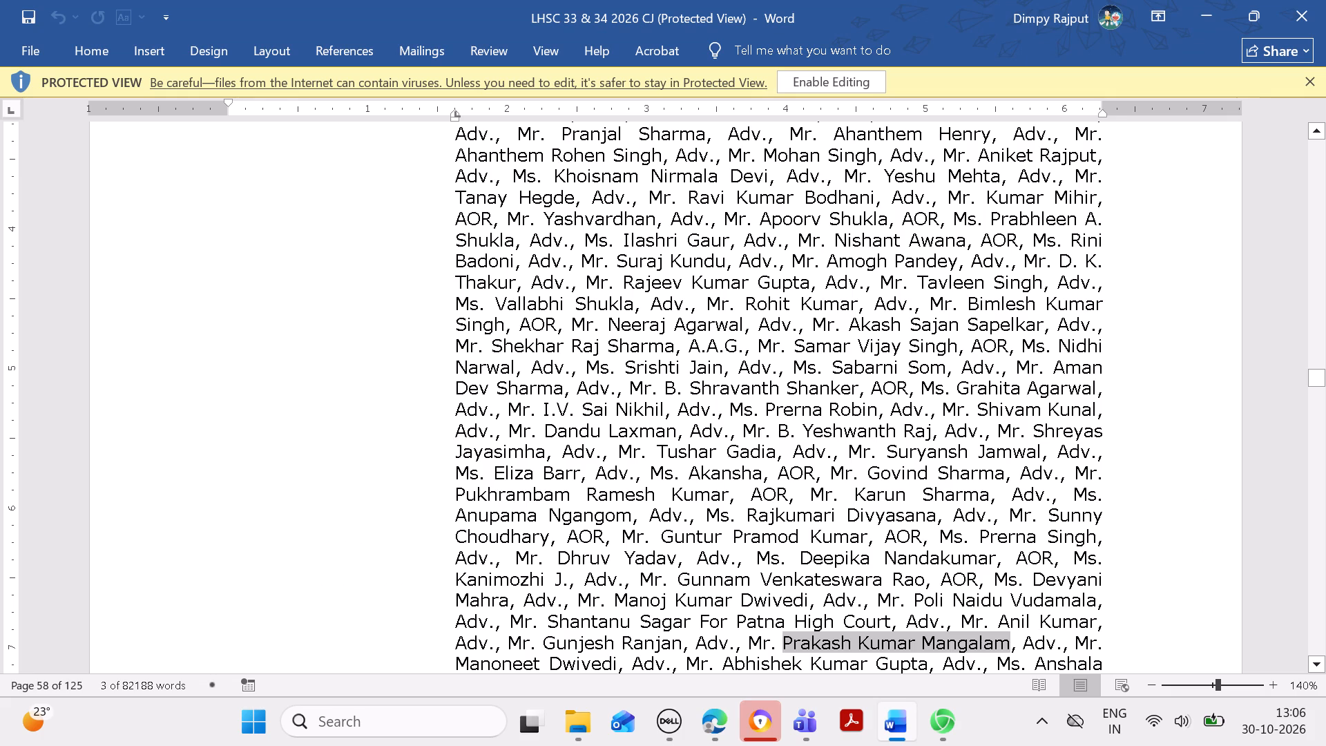
key(Left)
key(Left)
key(Left)
key(Left)
key(Left)
key(Left)
key(Left)
key(Left)
key(Left)
key(Left)
key(Left)
key(Left)
key(Left)
key(Left)
key(Left)
key(Left)
key(Left)
key(Left)
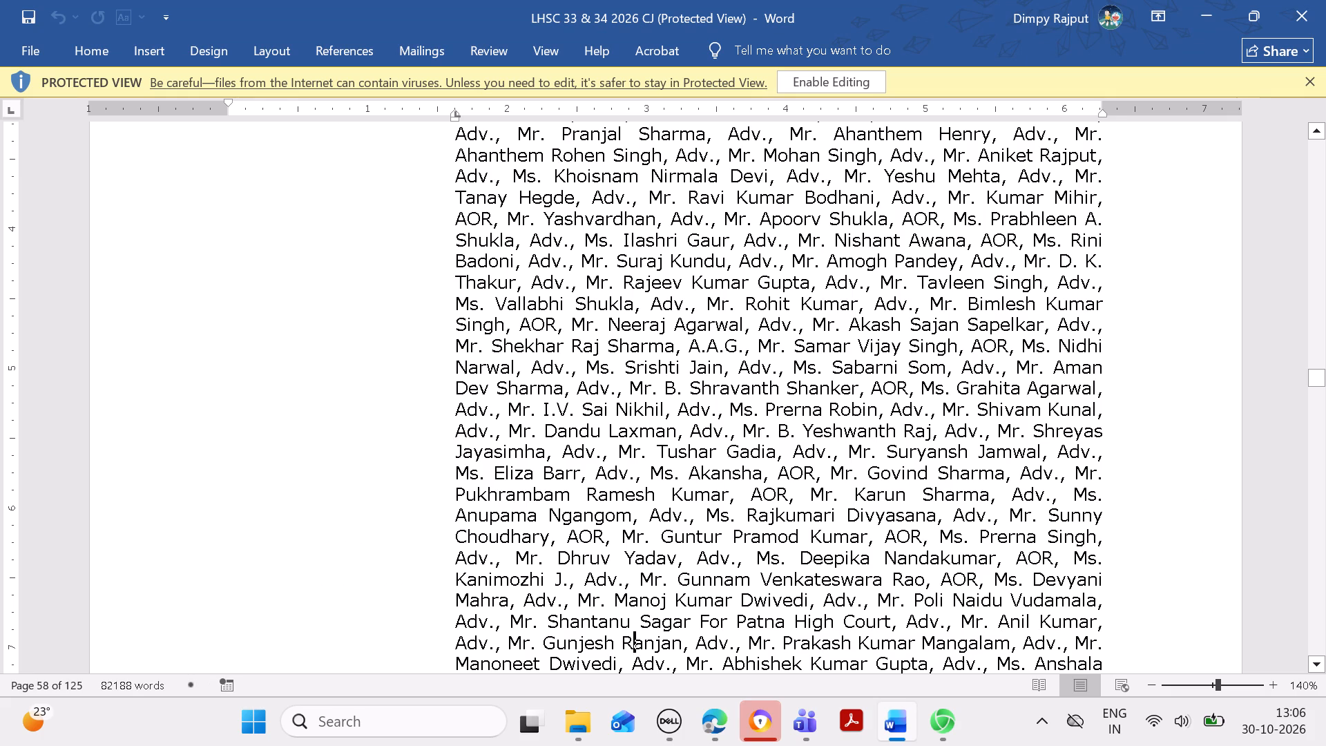
key(Down)
key(Down)
key(Down)
key(Down)
key(Down)
key(Down)
key(Down)
key(Down)
key(Down)
key(Down)
key(Down)
key(Down)
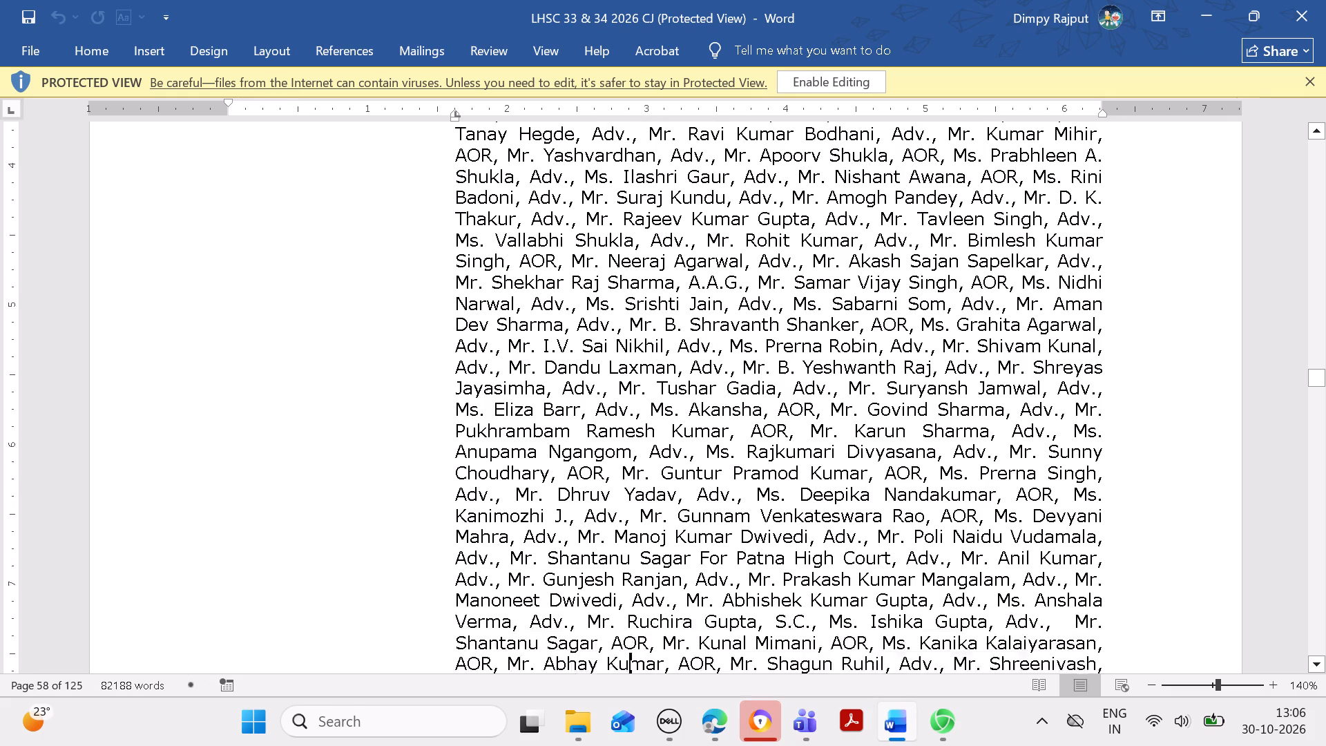
key(Down)
key(Down)
key(Down)
key(Down)
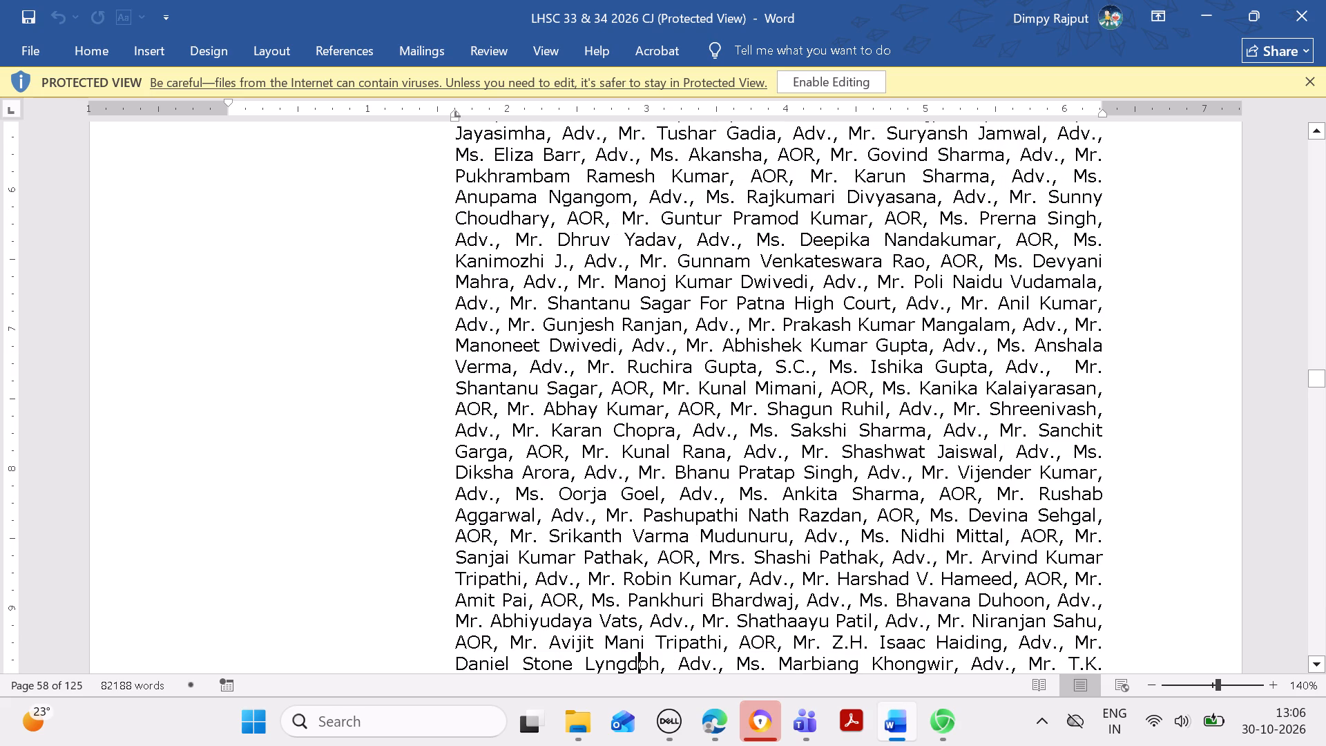
key(Down)
key(Down)
key(Down)
key(Down)
key(Down)
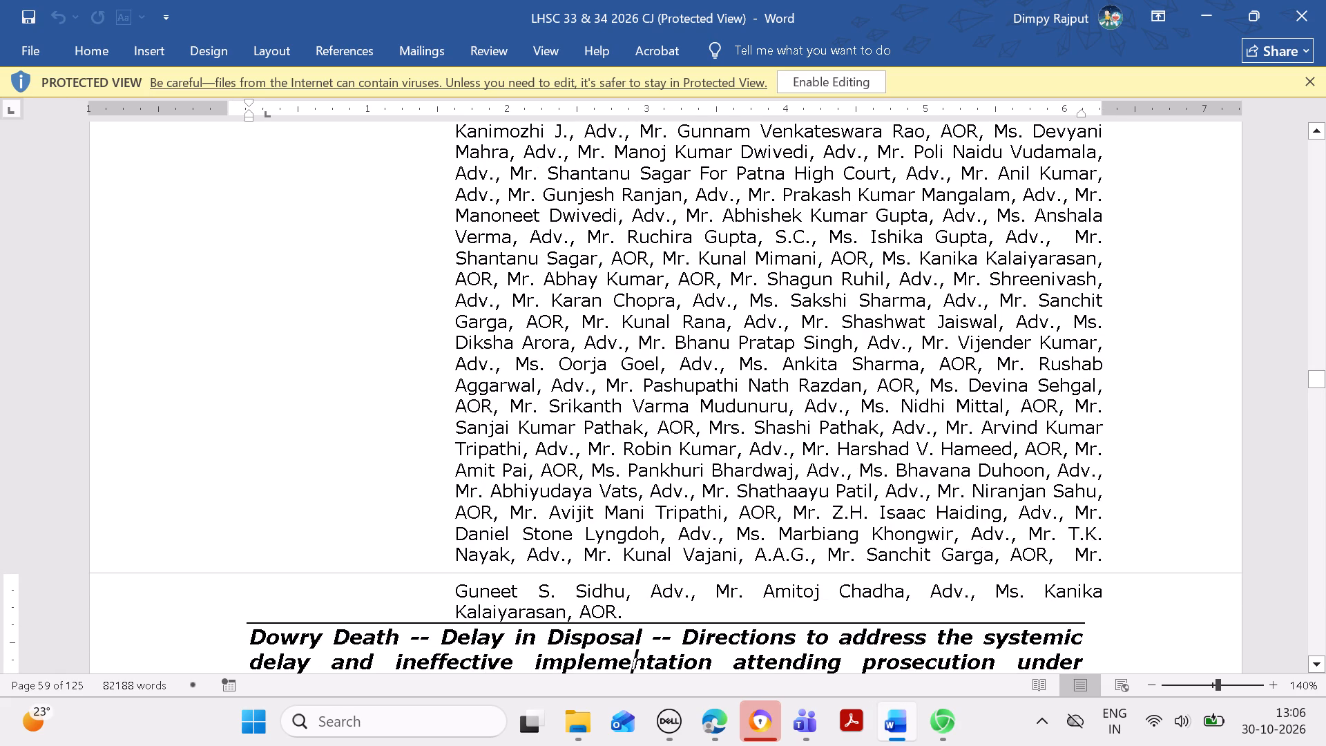
key(Up)
key(Up)
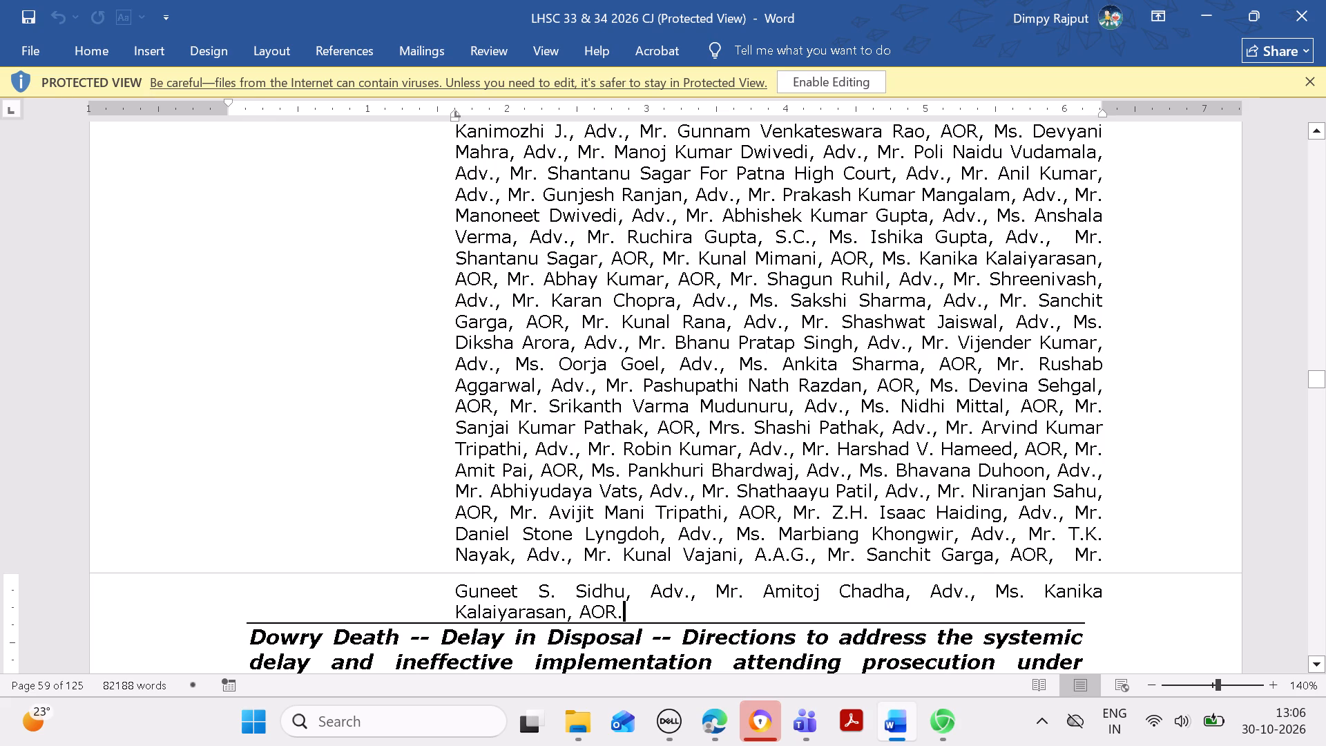
key(Up)
key(Up)
key(Up)
key(Up)
key(Up)
key(Up)
key(Up)
key(Up)
key(Up)
key(Up)
key(Up)
key(Up)
key(Up)
key(Up)
key(Up)
key(Up)
key(Up)
key(Up)
key(Up)
key(Up)
key(Up)
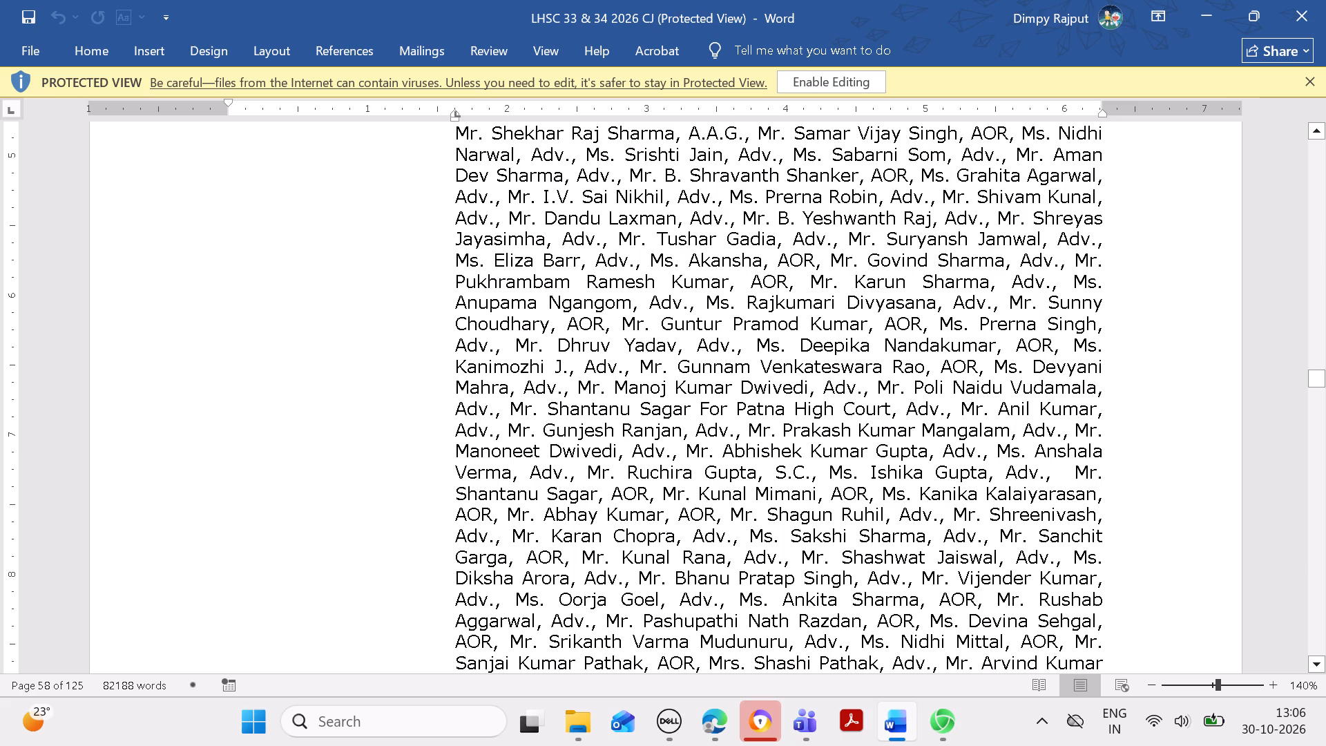
key(Up)
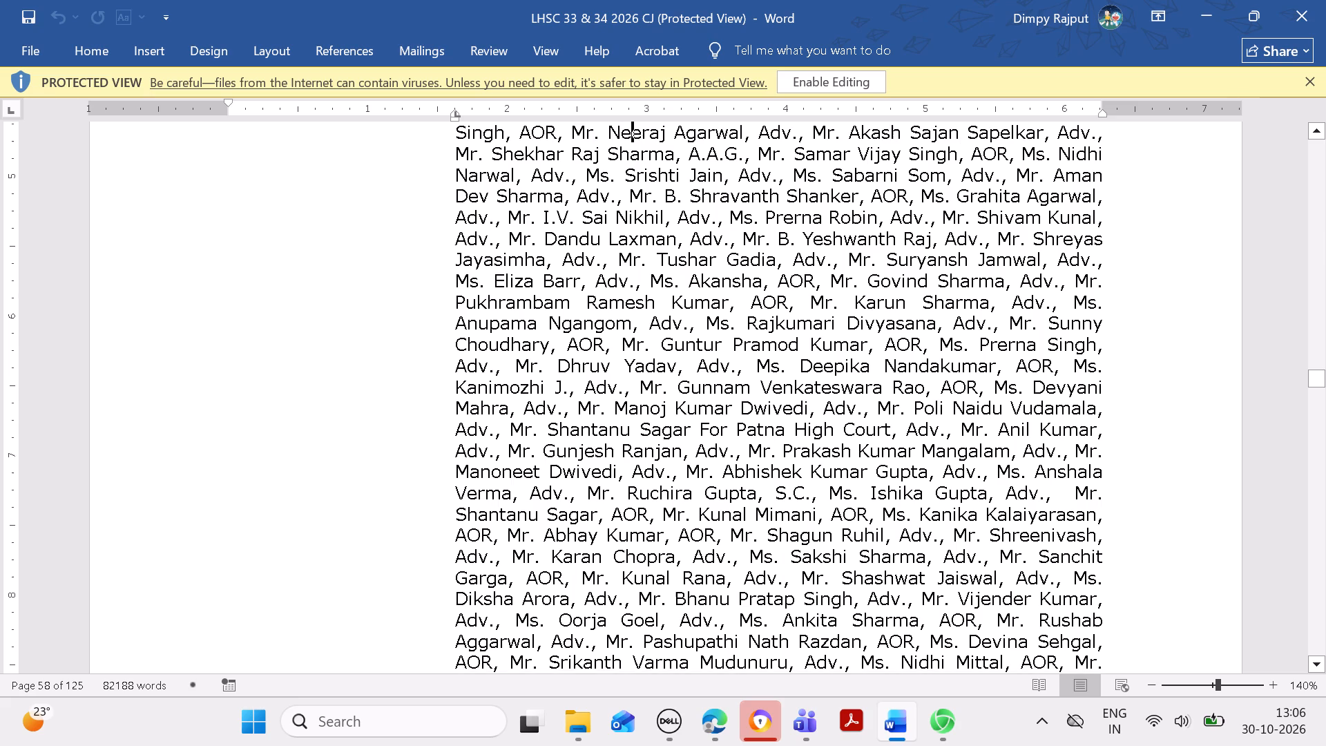
key(Up)
key(Up)
key(Up)
key(Up)
key(Up)
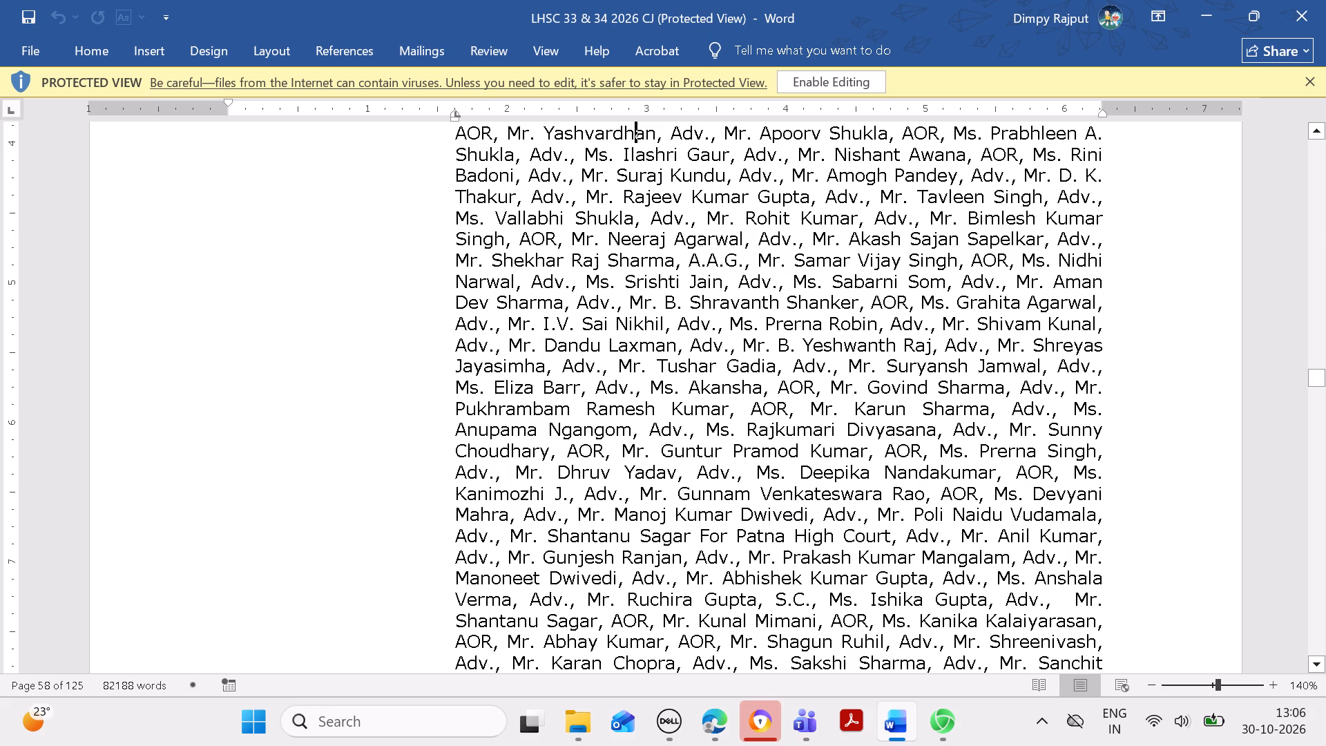
key(Up)
key(Down)
key(Down)
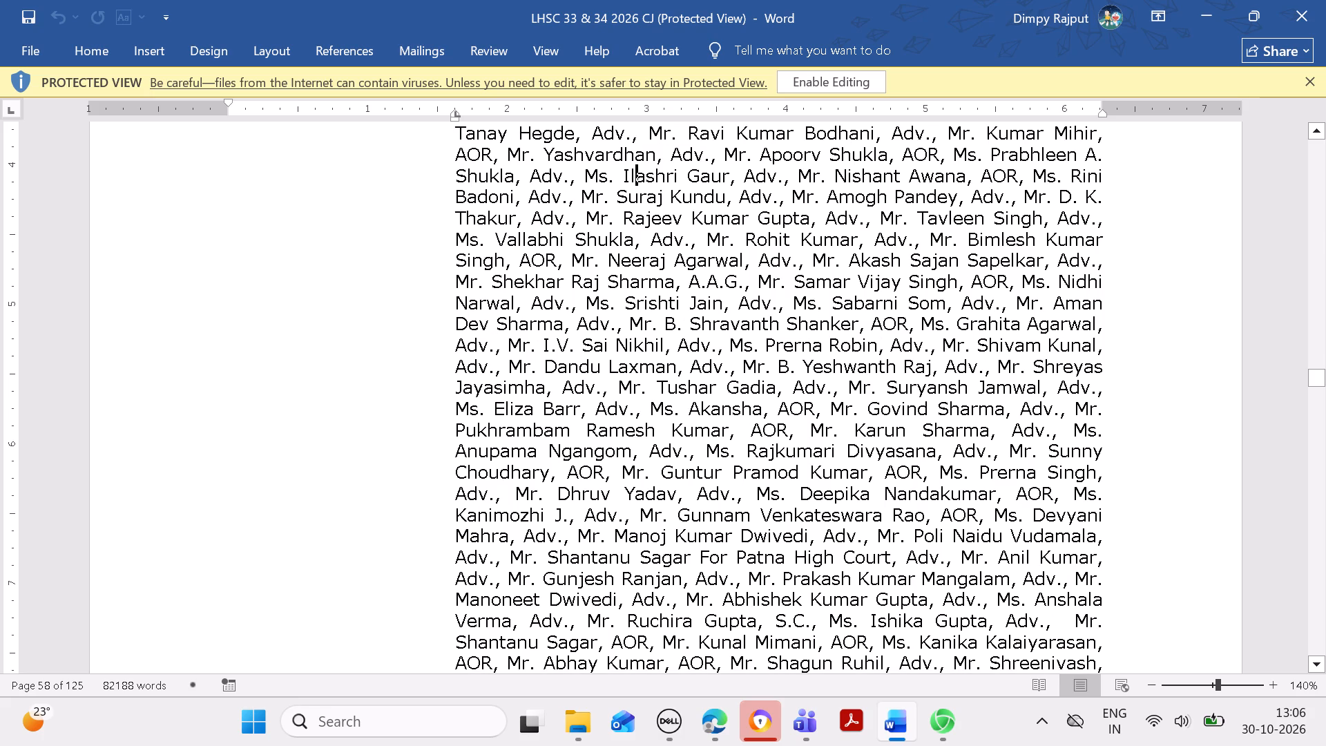
key(Down)
key(Down)
key(Down)
key(Down)
key(Down)
key(Down)
key(Down)
key(Down)
key(Down)
key(Down)
key(Down)
key(Down)
key(Down)
key(Down)
key(Down)
key(Down)
key(Down)
key(Down)
key(Down)
key(Down)
key(Down)
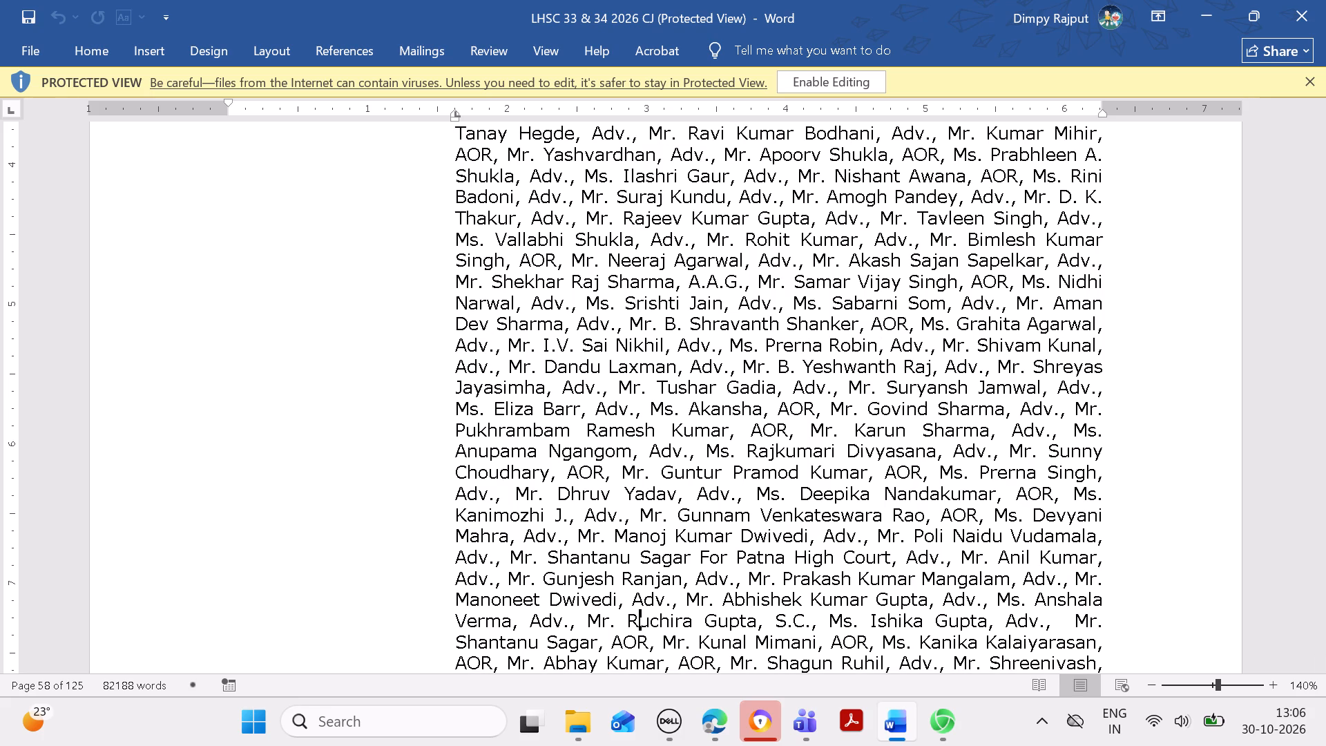
key(Down)
key(Down)
key(Down)
key(Down)
key(Down)
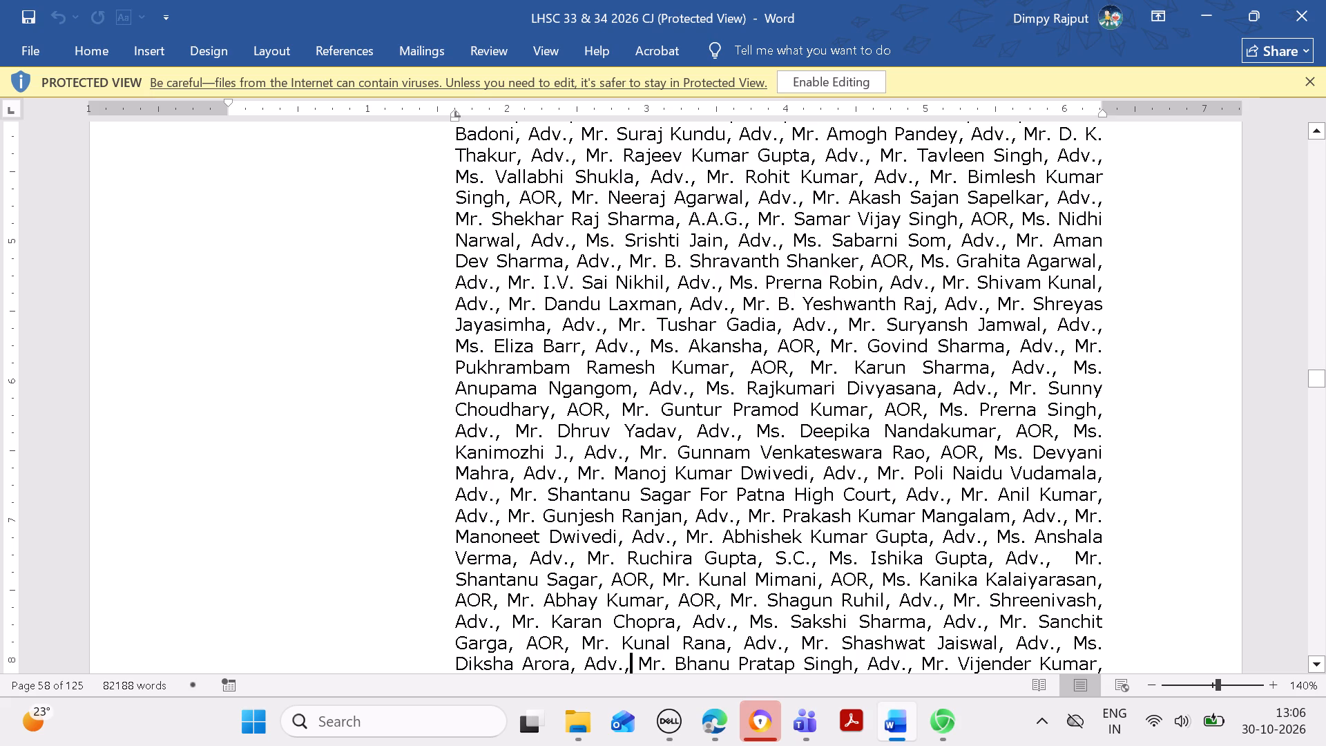
key(Down)
key(Down)
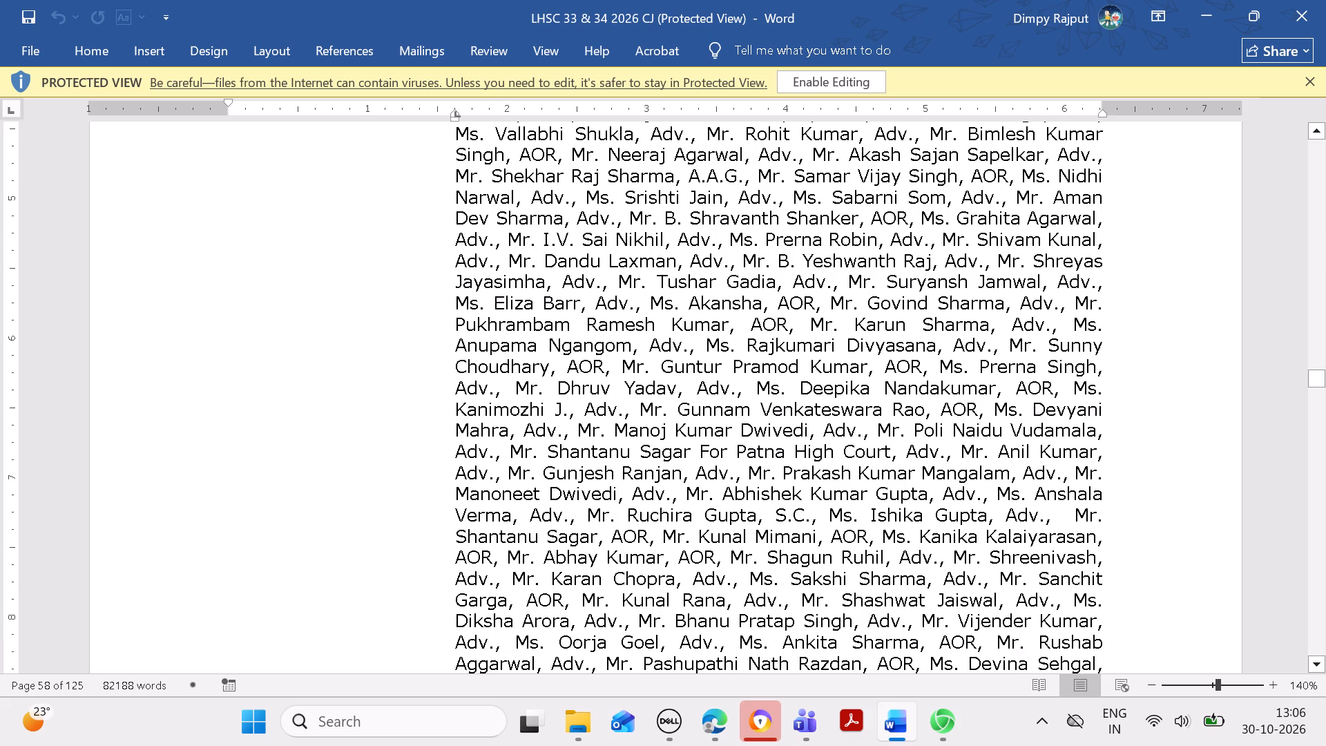
key(Down)
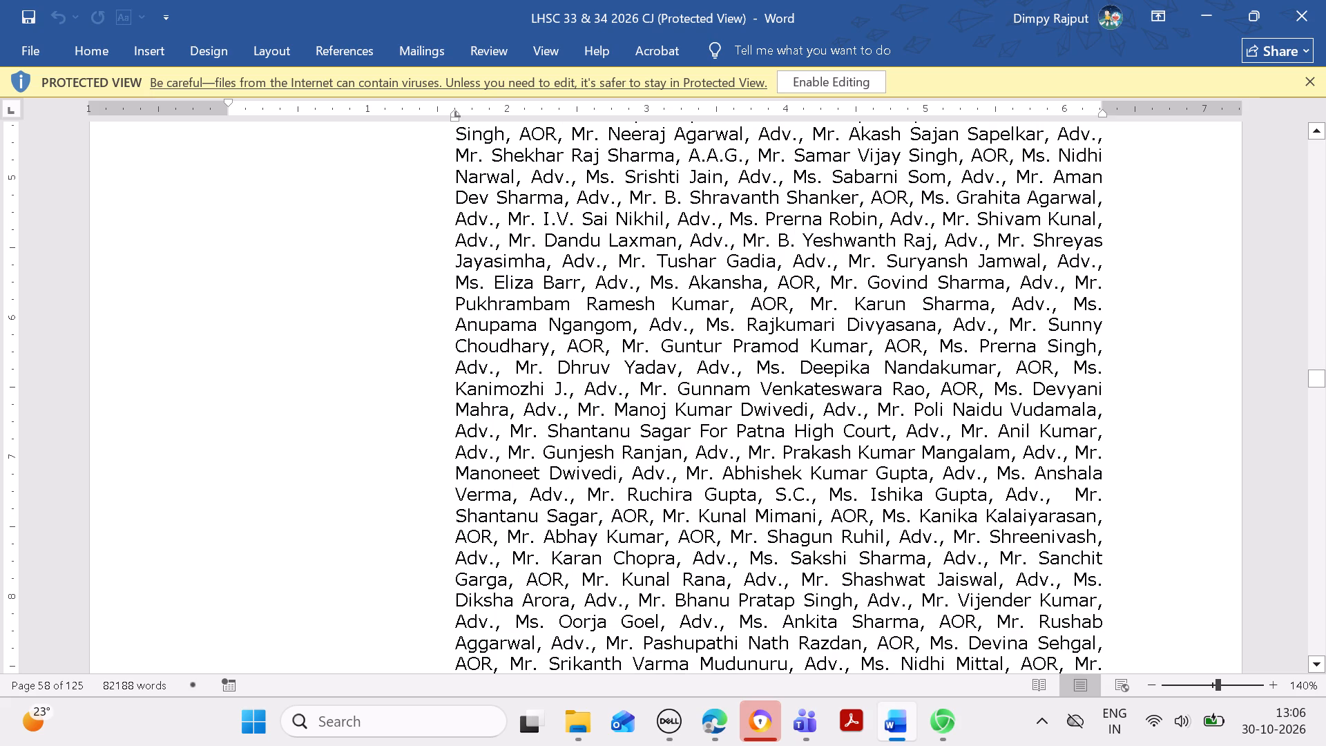
key(Down)
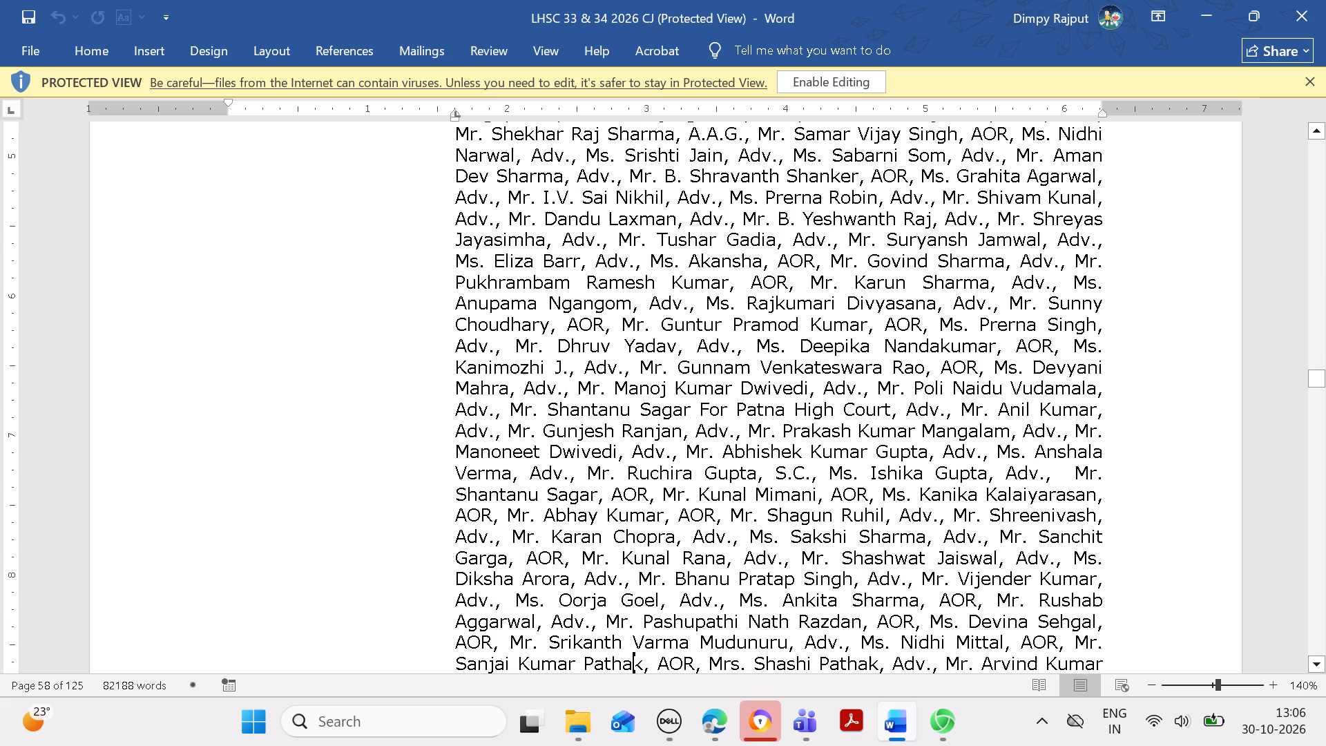
key(Down)
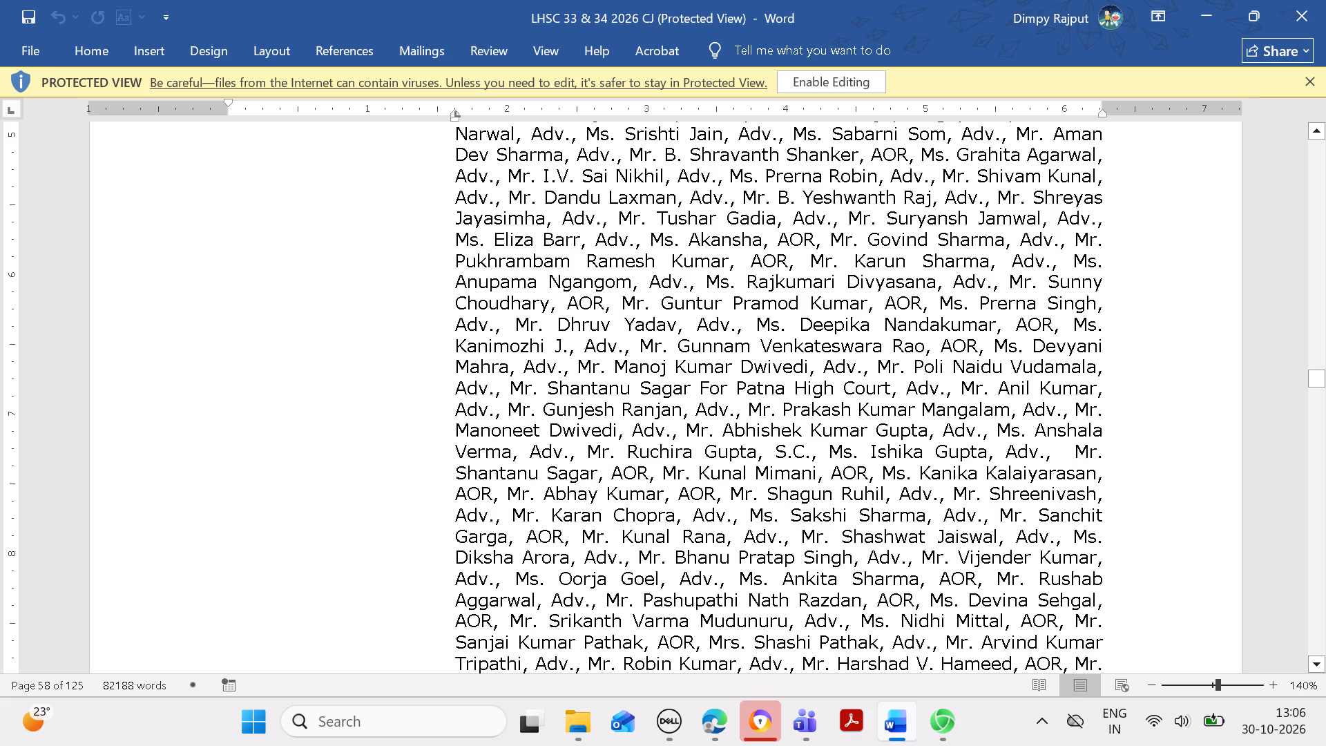
Check the last respondents' advocates attached in the case record against the Word document and review the names remaining there.
click(713, 724)
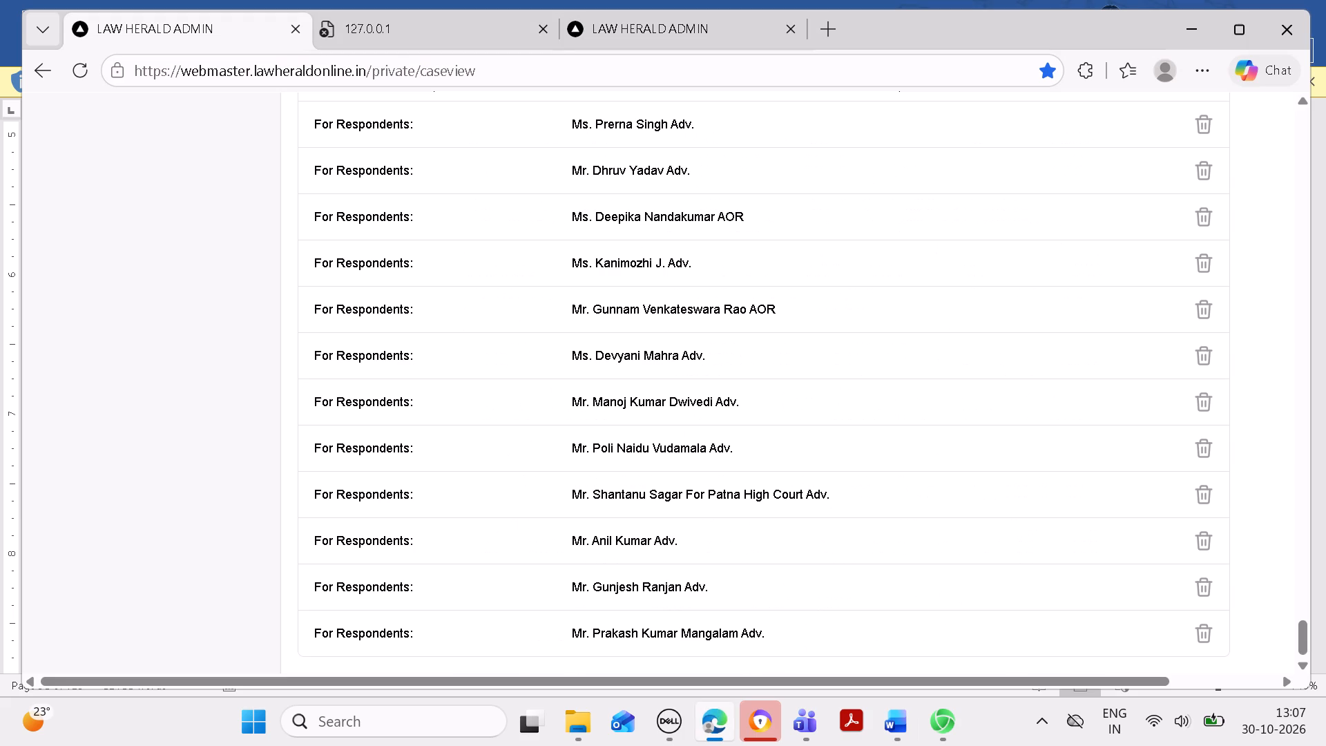
click(883, 726)
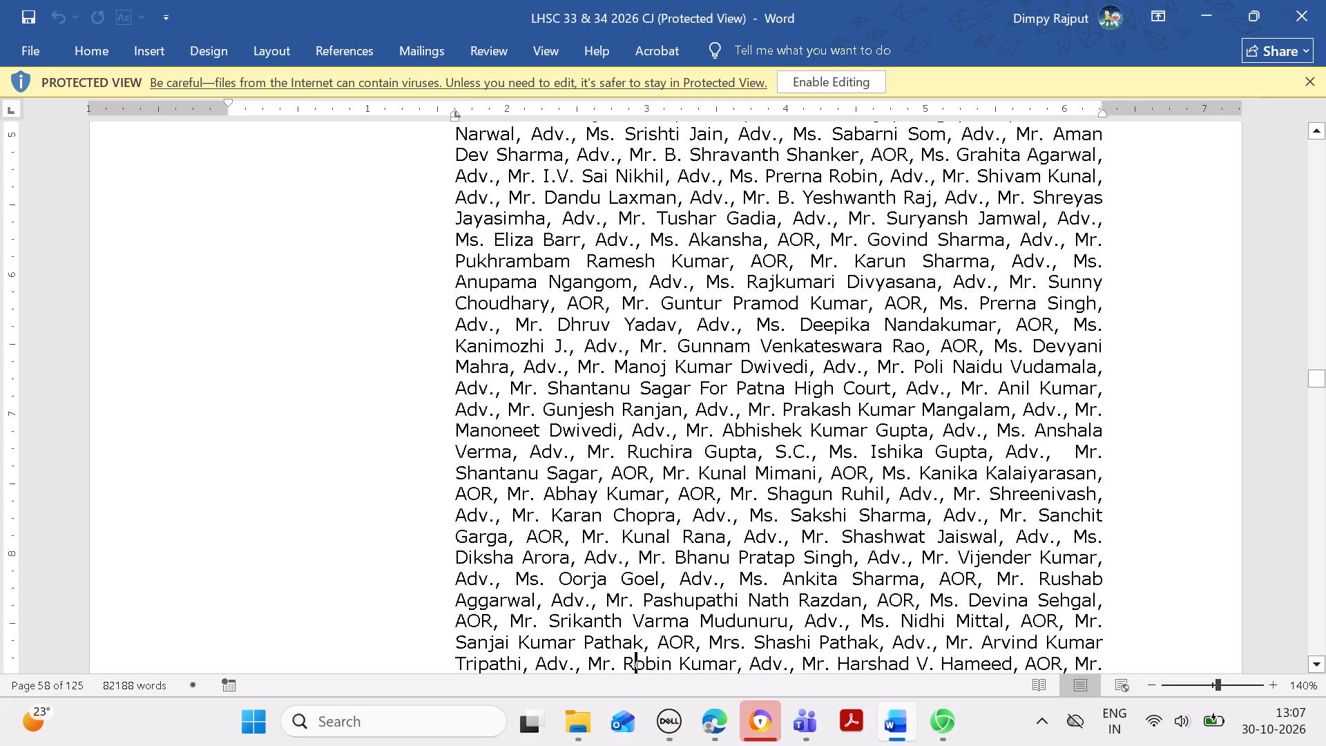
key(Down)
key(Down)
key(Down)
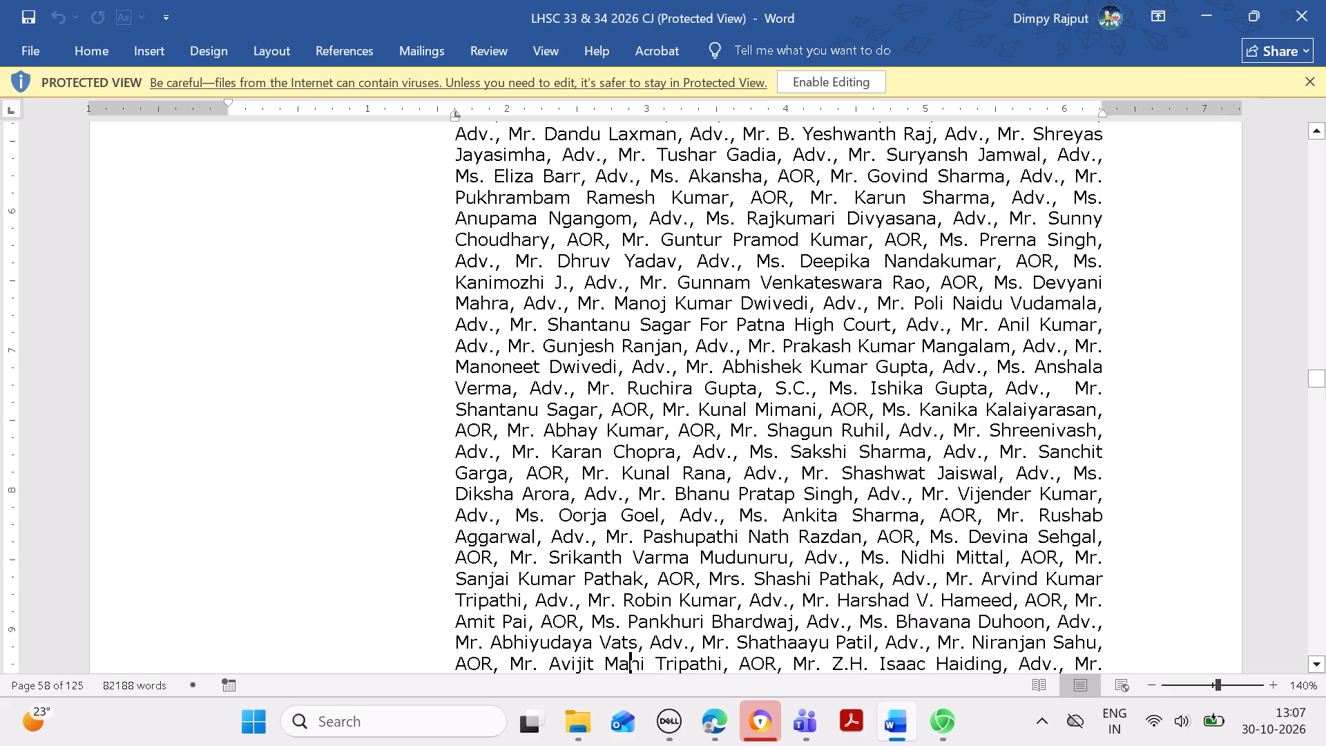
key(Down)
key(Down)
key(Down)
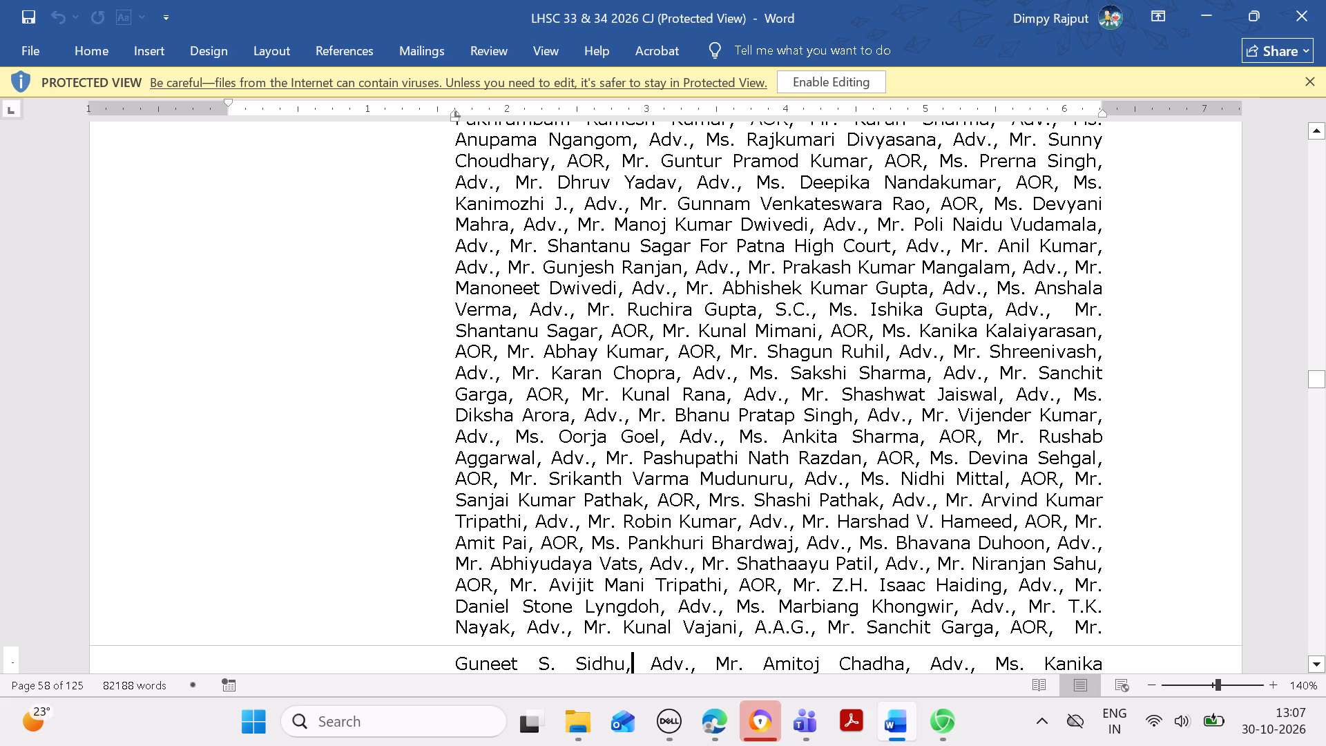
key(Down)
key(Down)
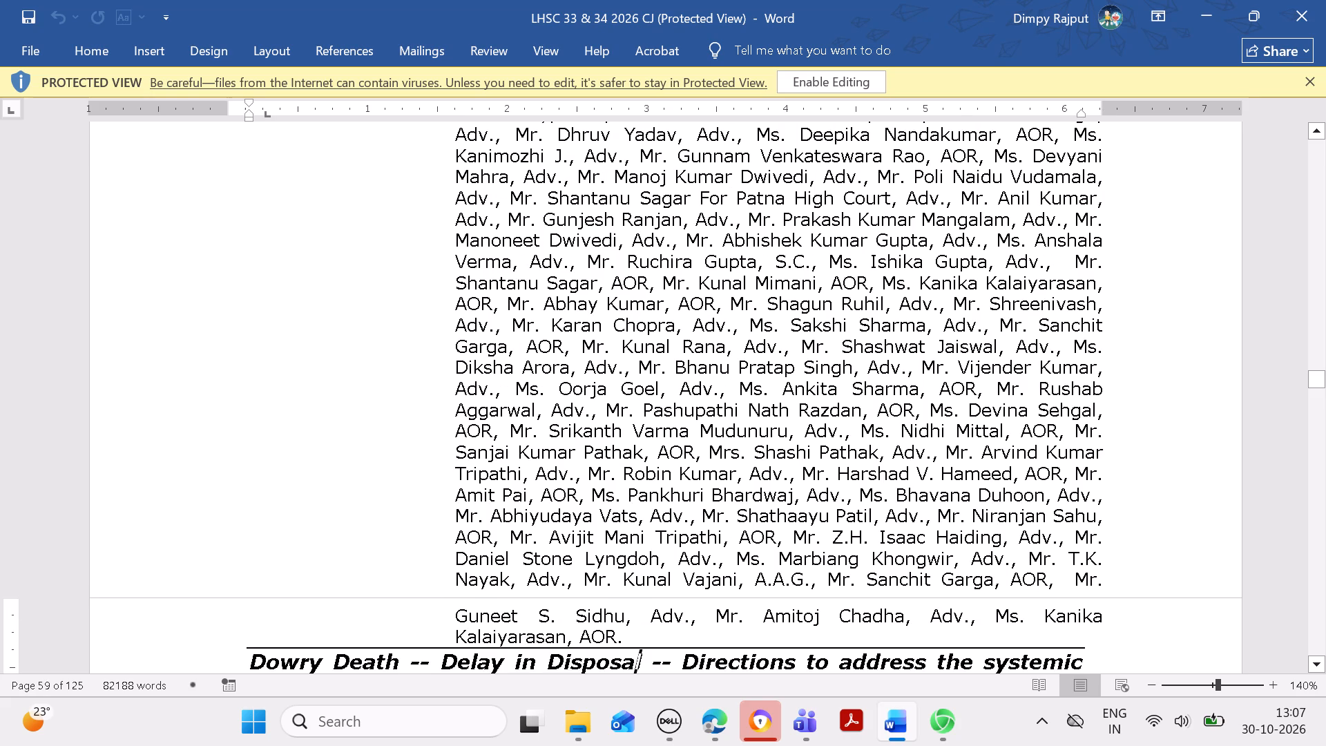
key(Down)
key(Down)
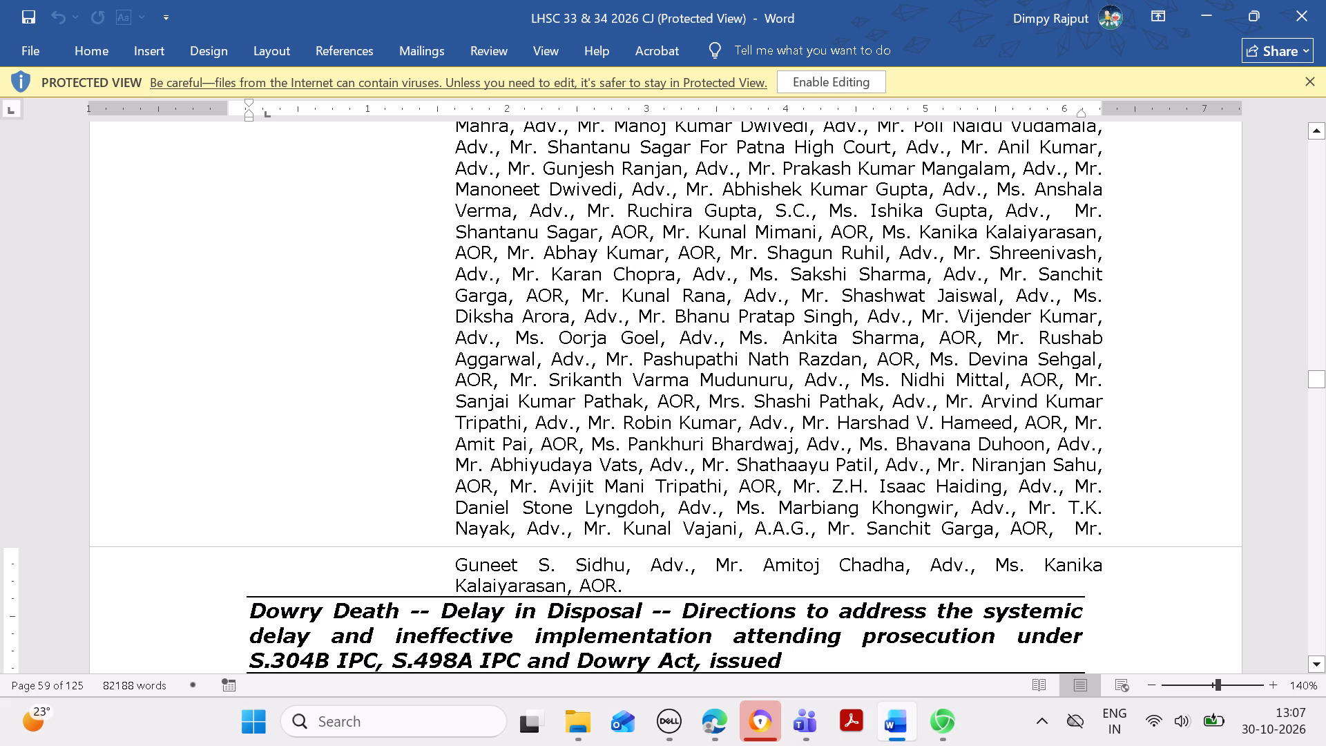
drag(458, 186, 574, 191)
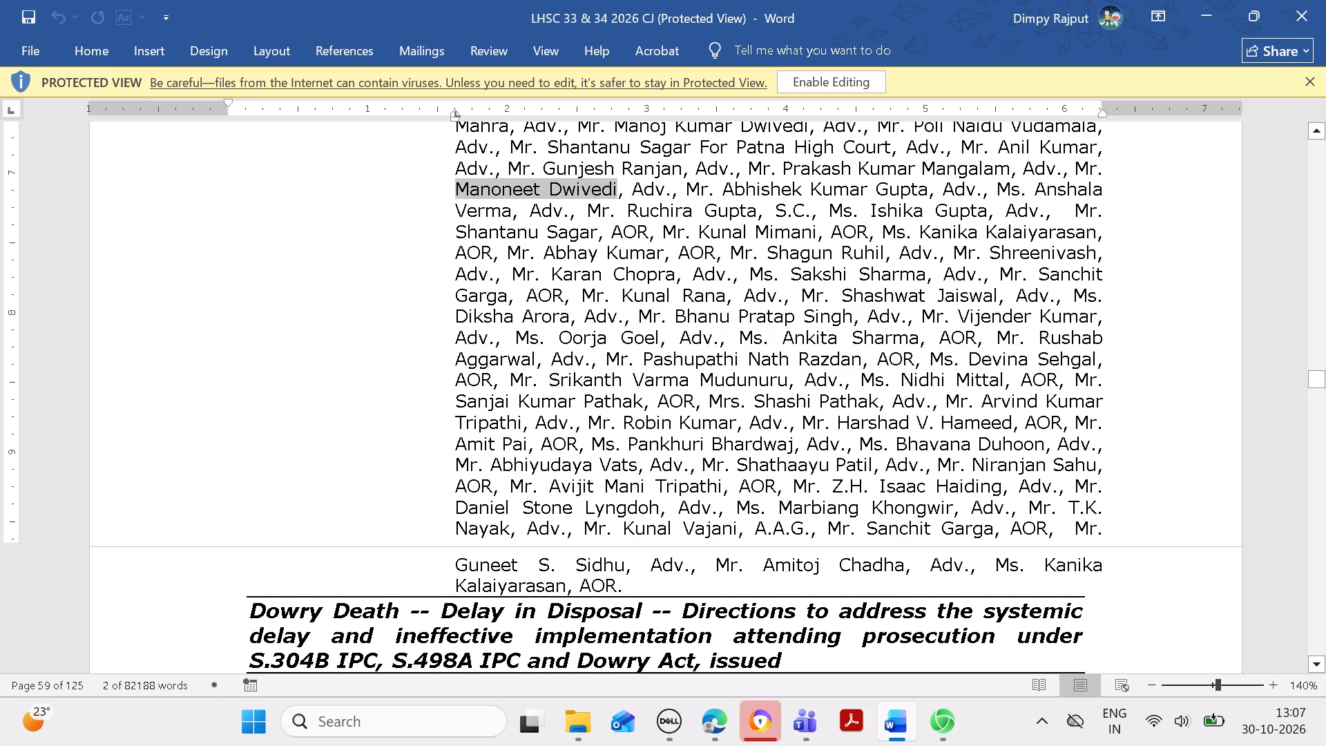
key(ctrl+c)
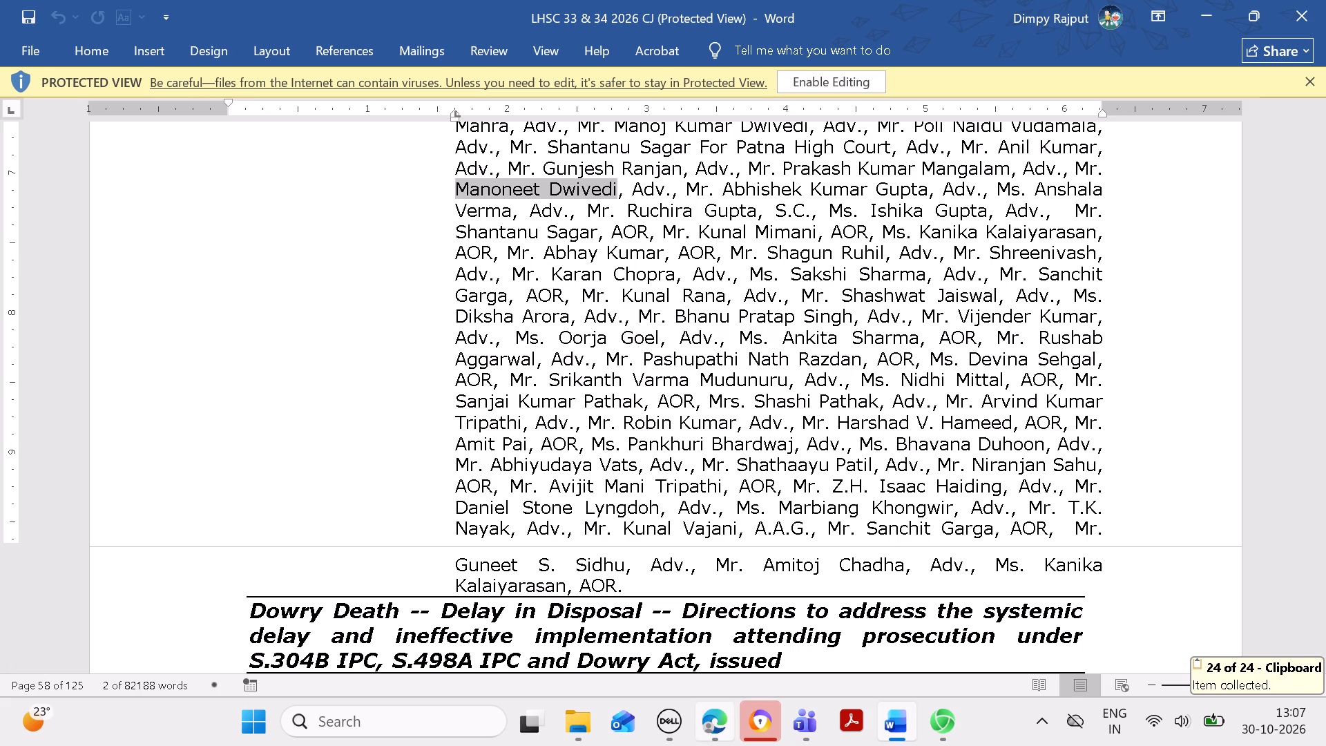
click(711, 718)
scroll(726, 572, up, 6)
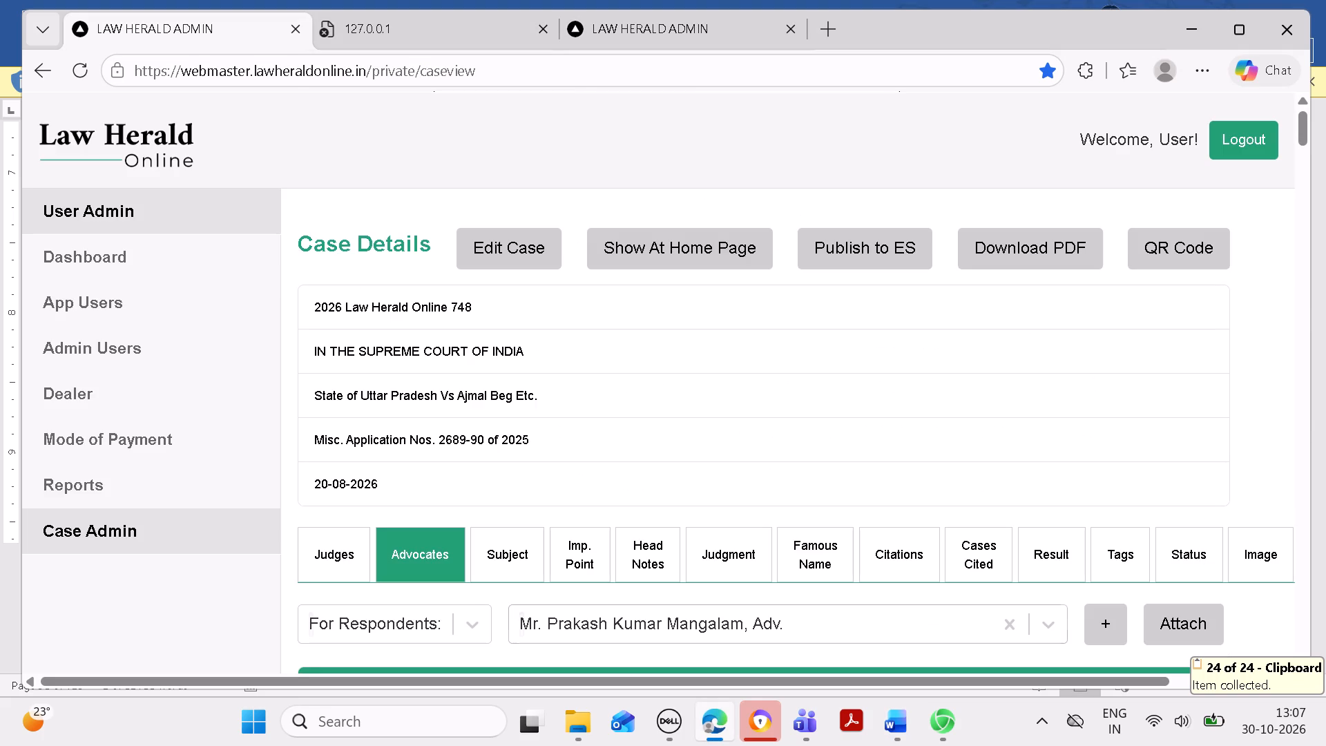
click(1000, 624)
key(ctrl+v)
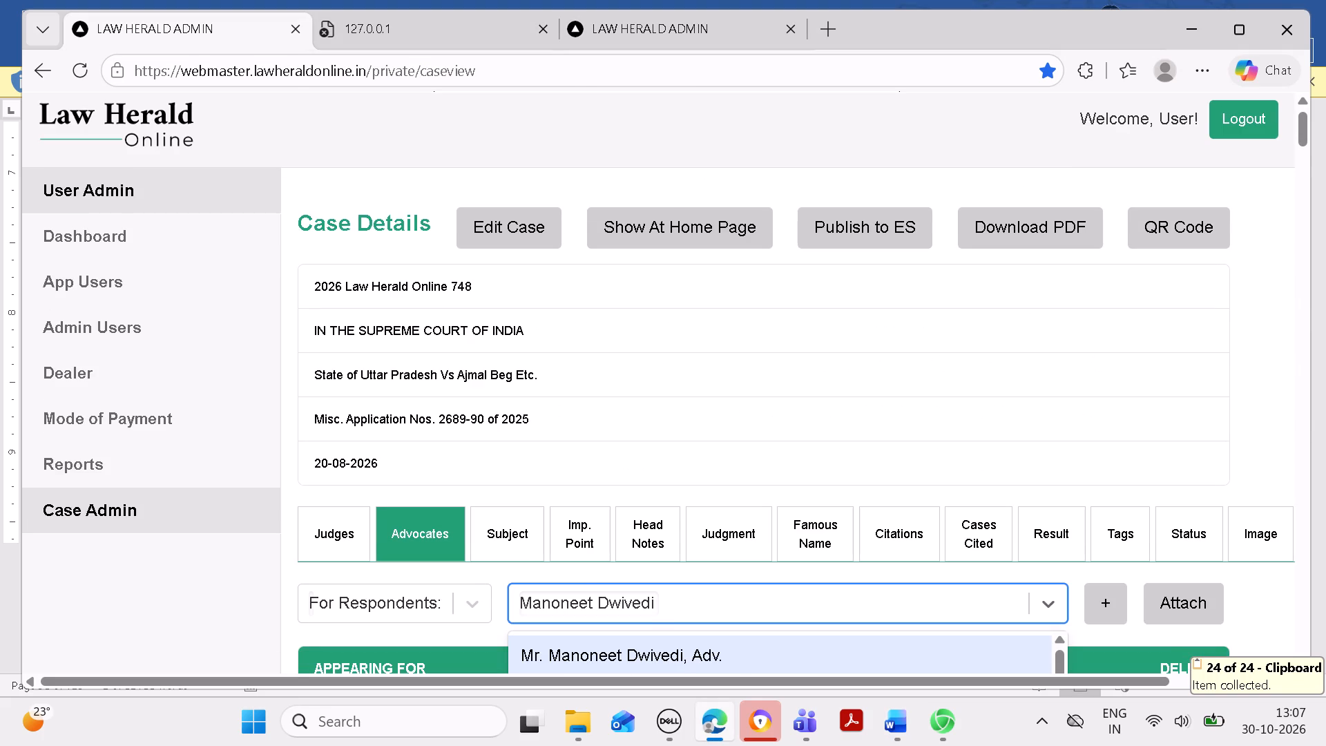
click(802, 648)
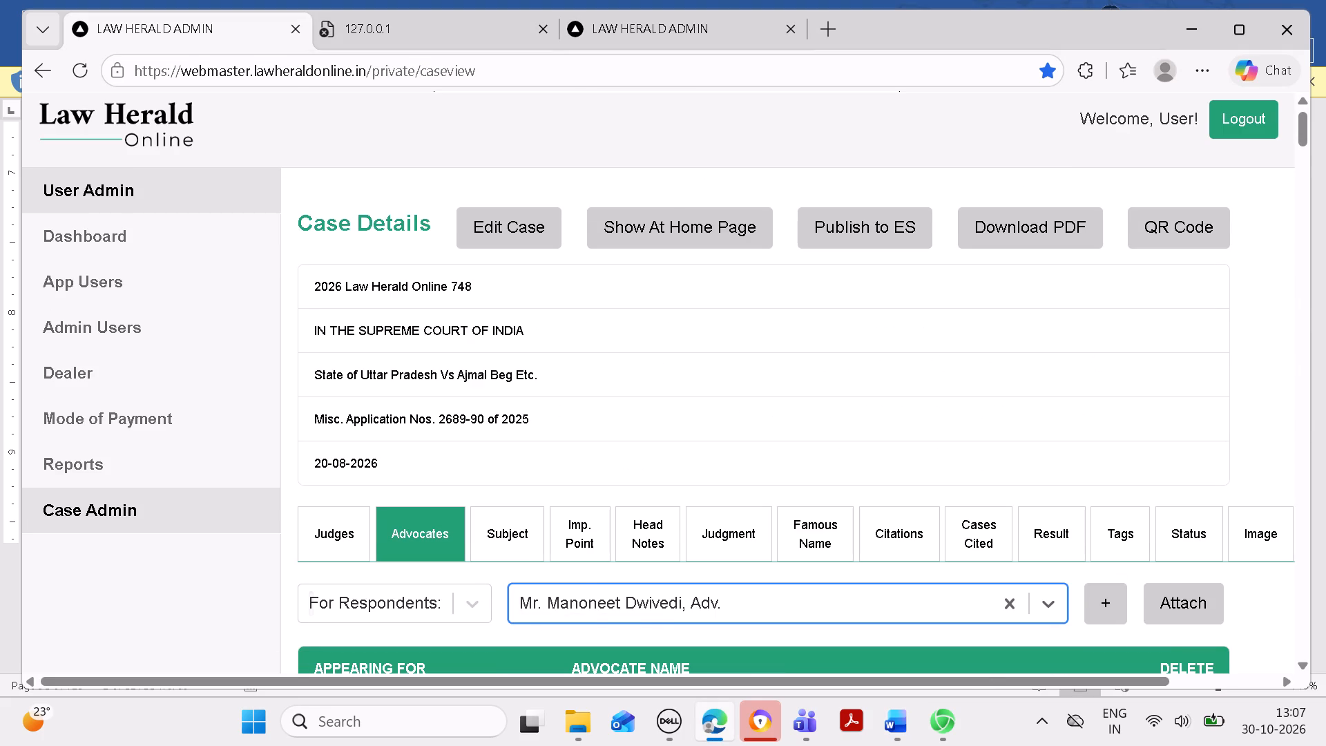
click(1161, 605)
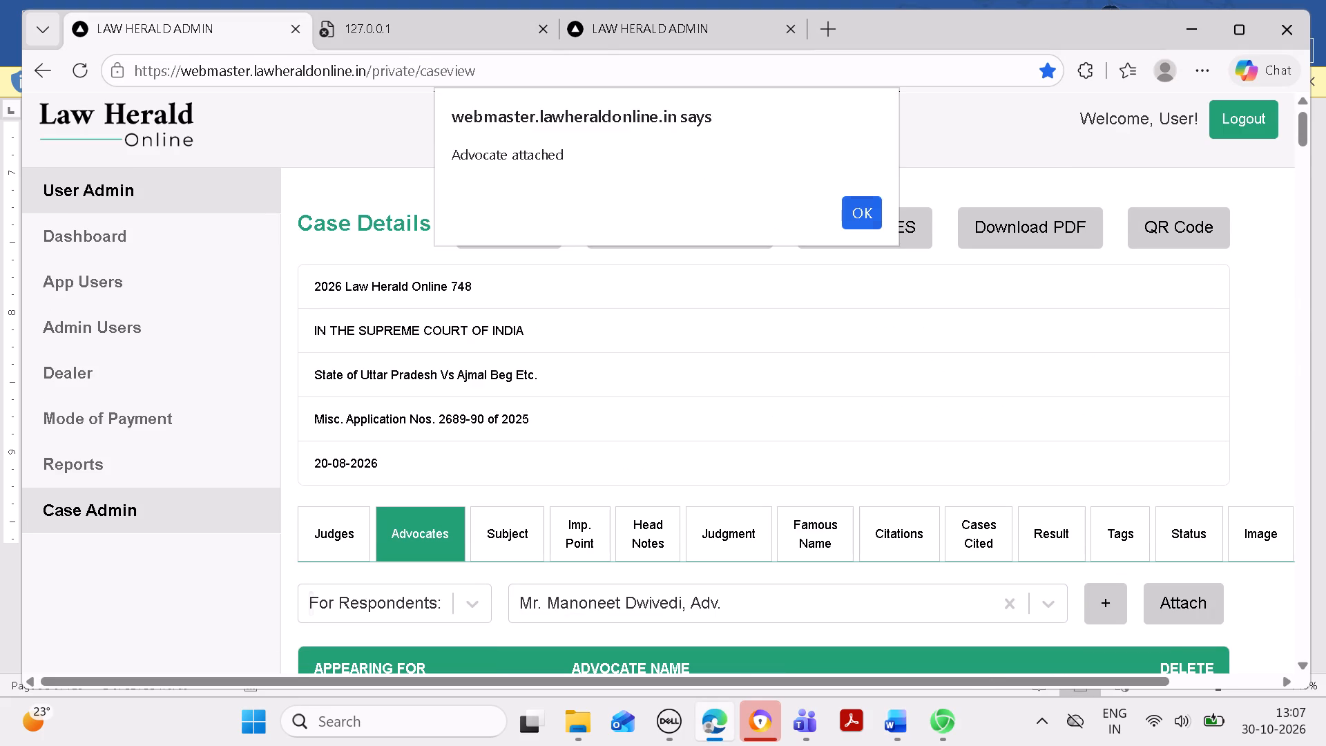
click(857, 207)
scroll(825, 490, down, 11)
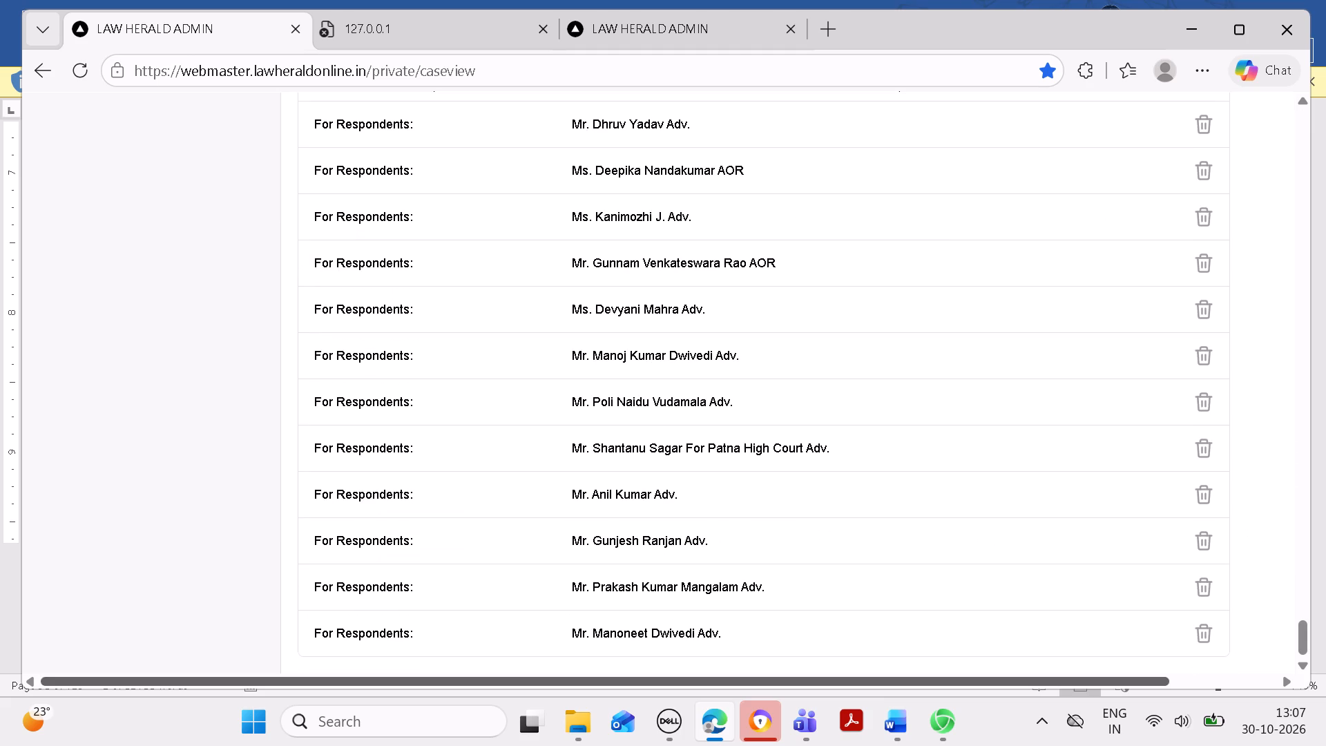
click(887, 731)
click(895, 717)
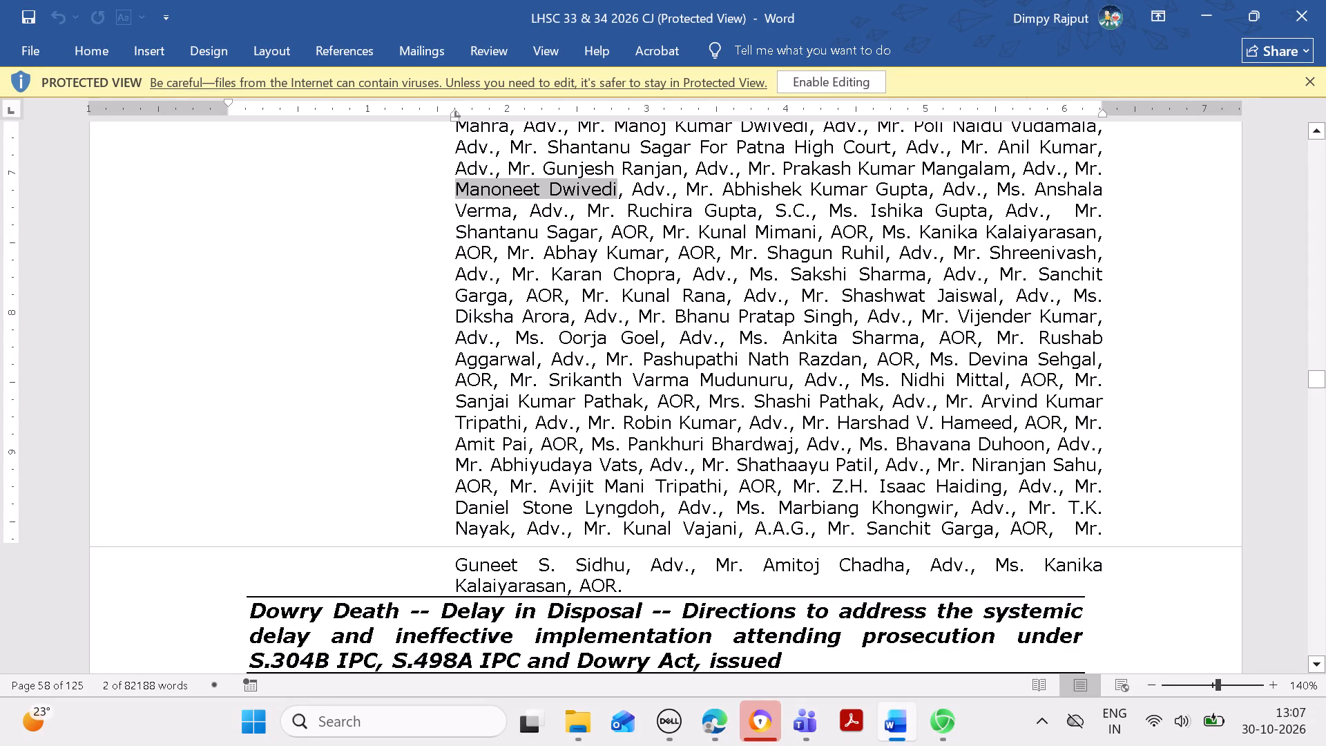
Copy the name of the advocate after Mr. Dwivedi, Mr. Gupta, from the Word document and attach his existing entry to the case for the respondents.
drag(724, 191, 896, 194)
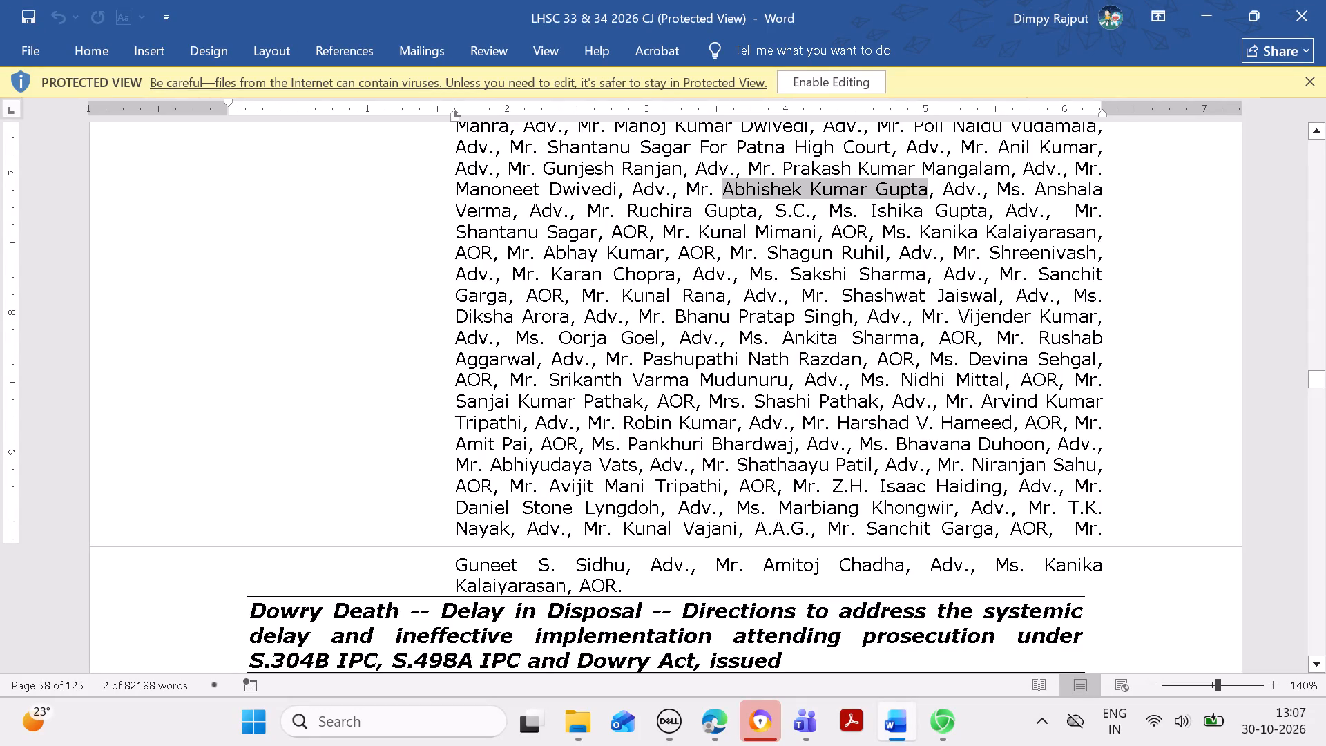
key(ctrl+c)
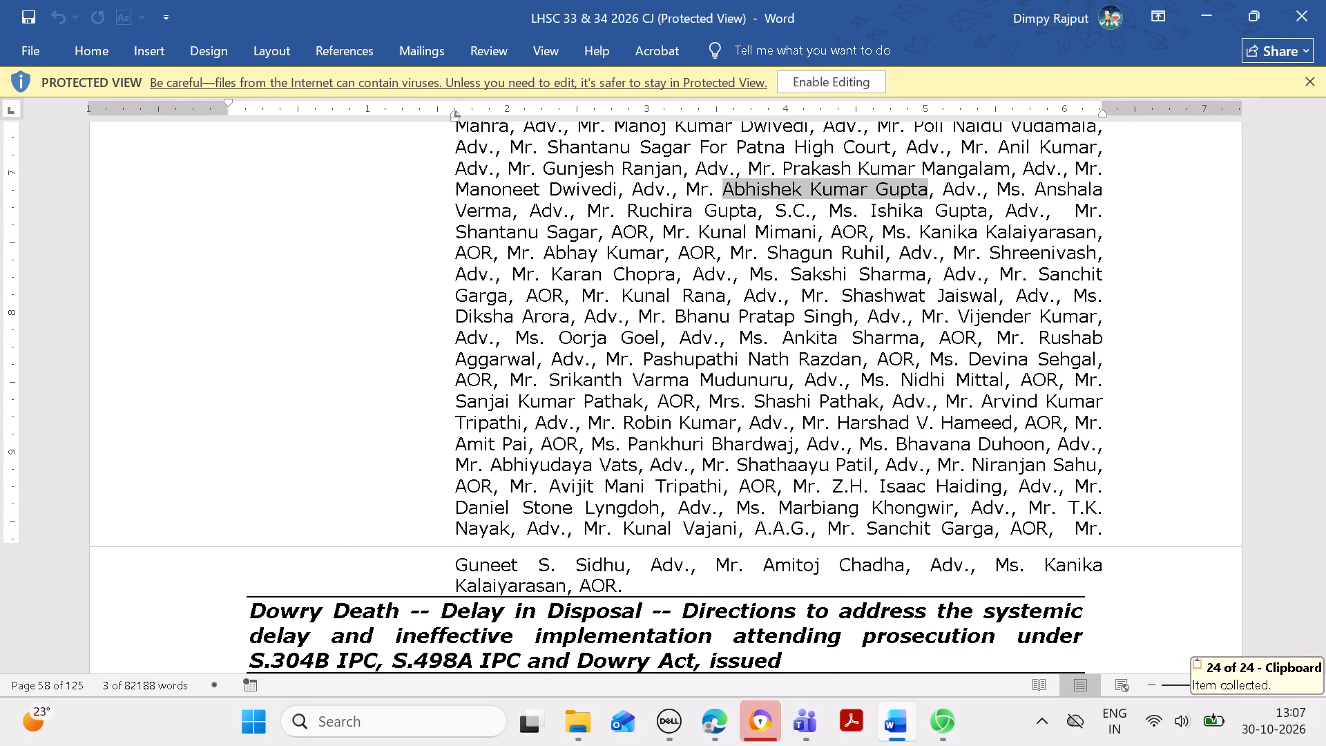
click(719, 715)
scroll(740, 532, up, 8)
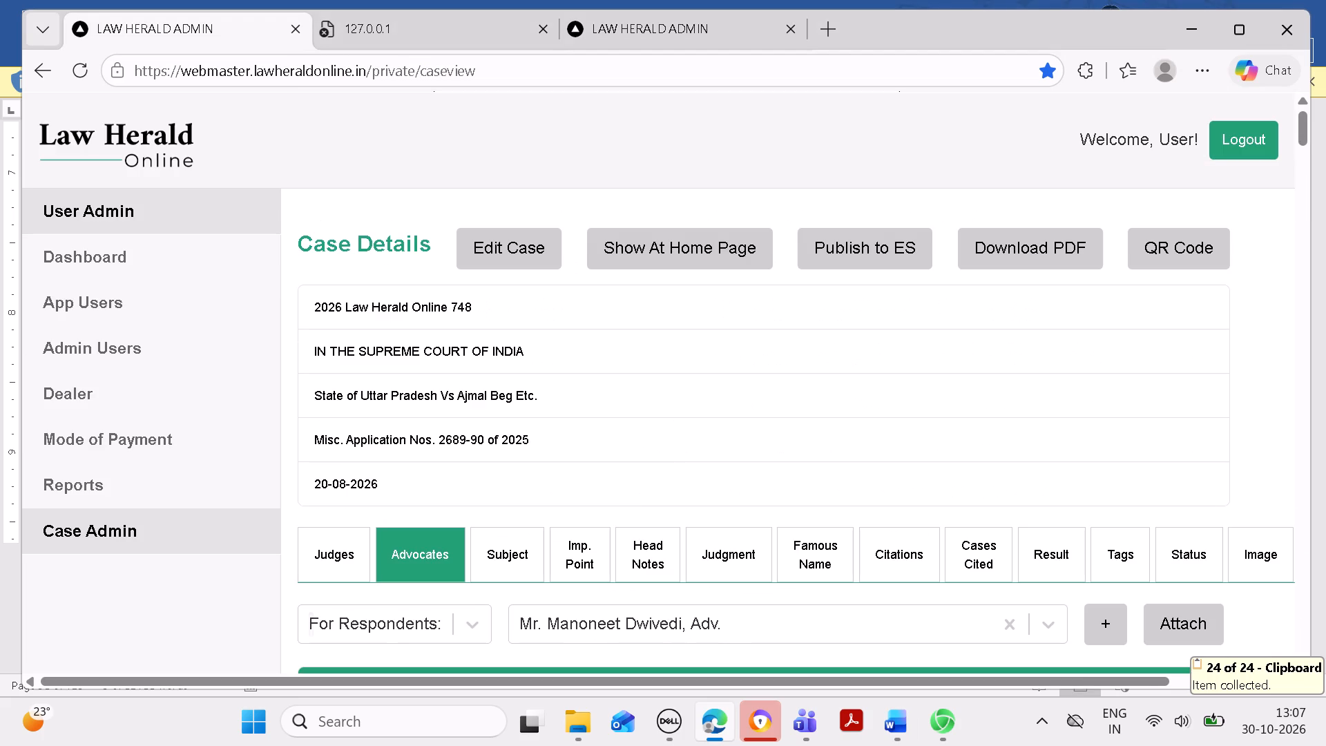
click(1005, 624)
key(ctrl+v)
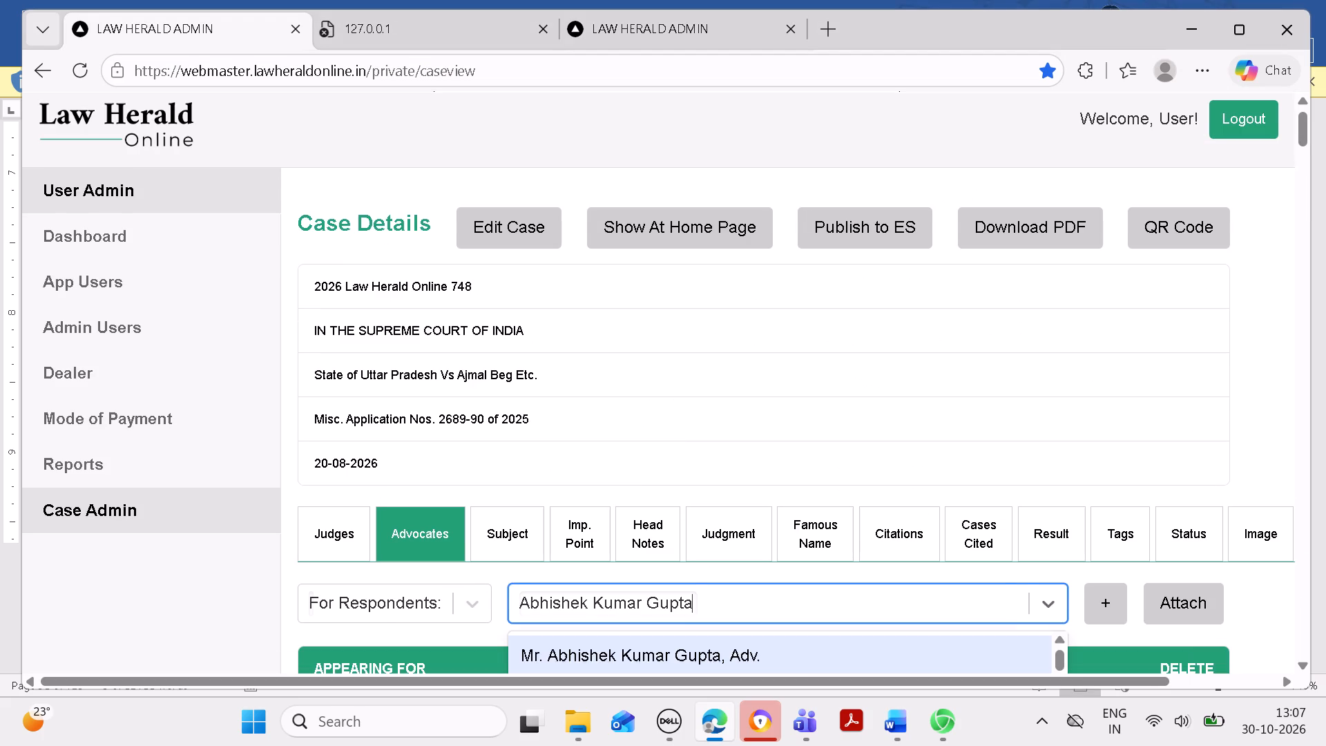
click(869, 653)
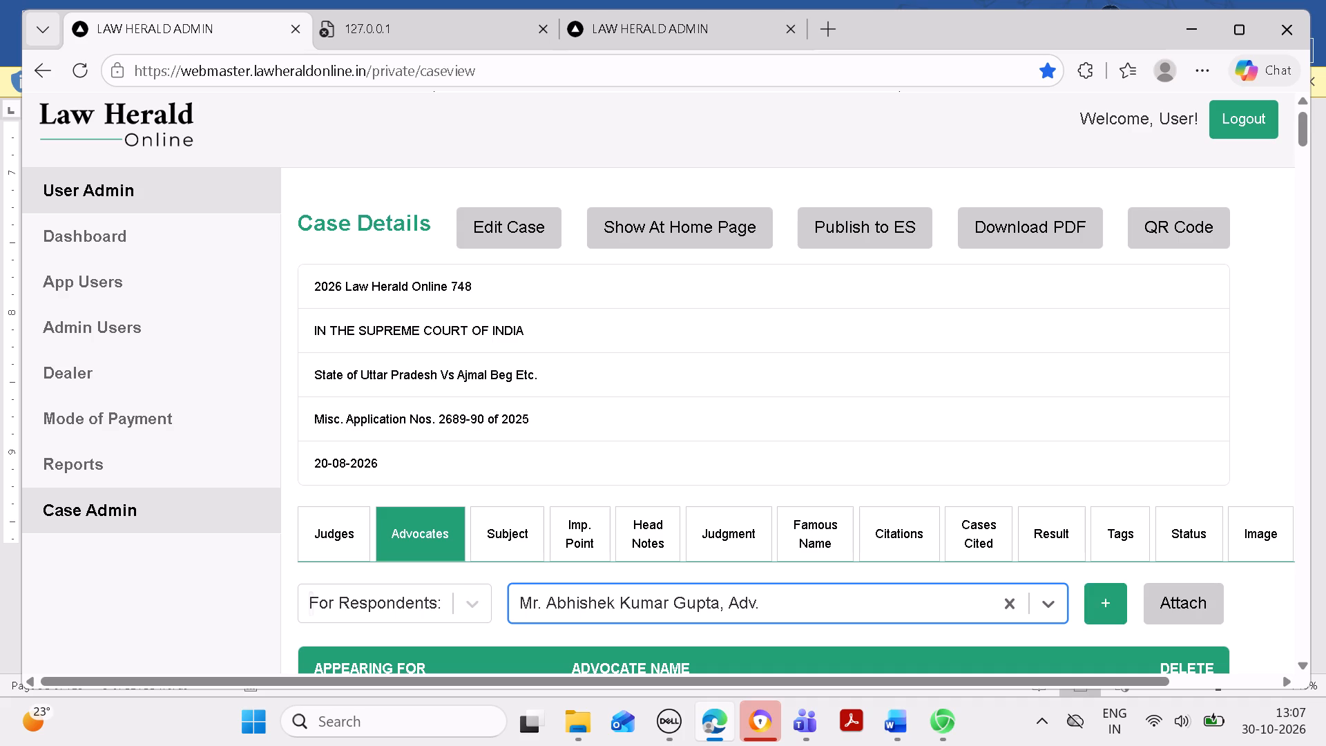
click(1166, 602)
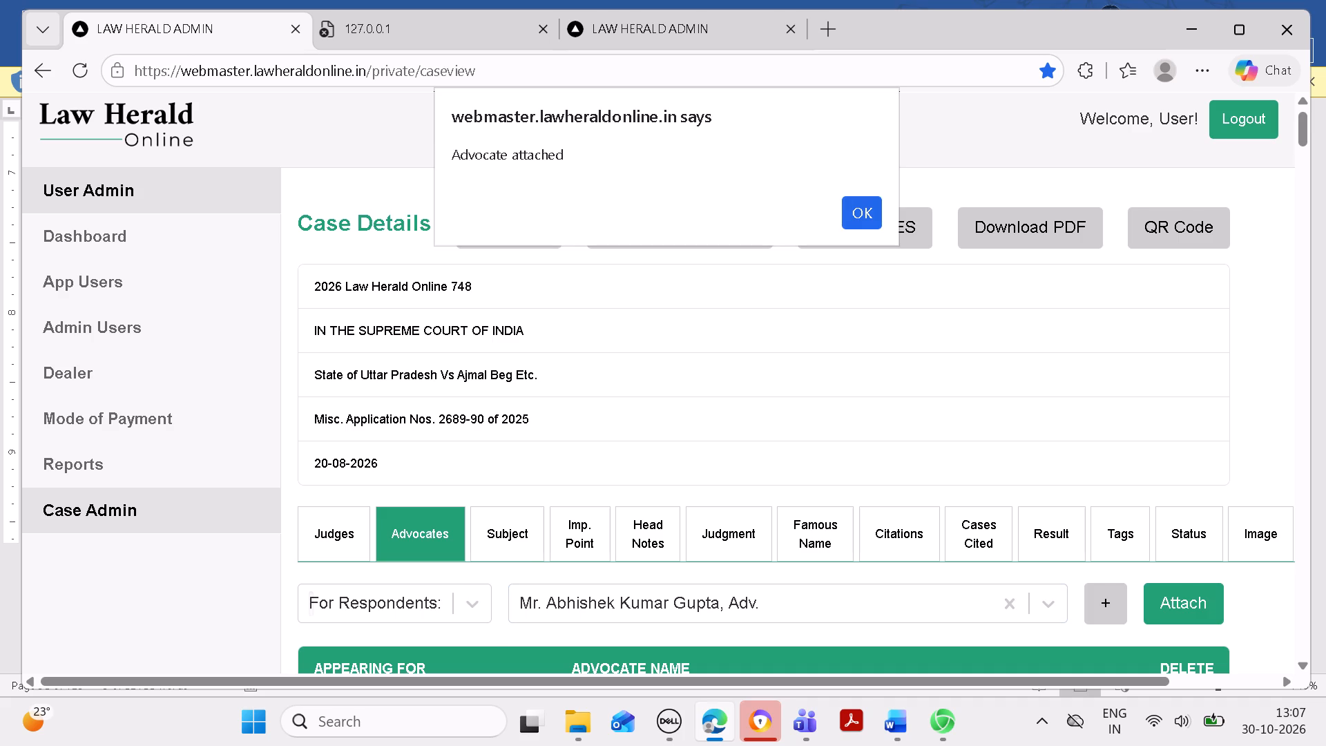
click(852, 209)
scroll(870, 411, down, 3)
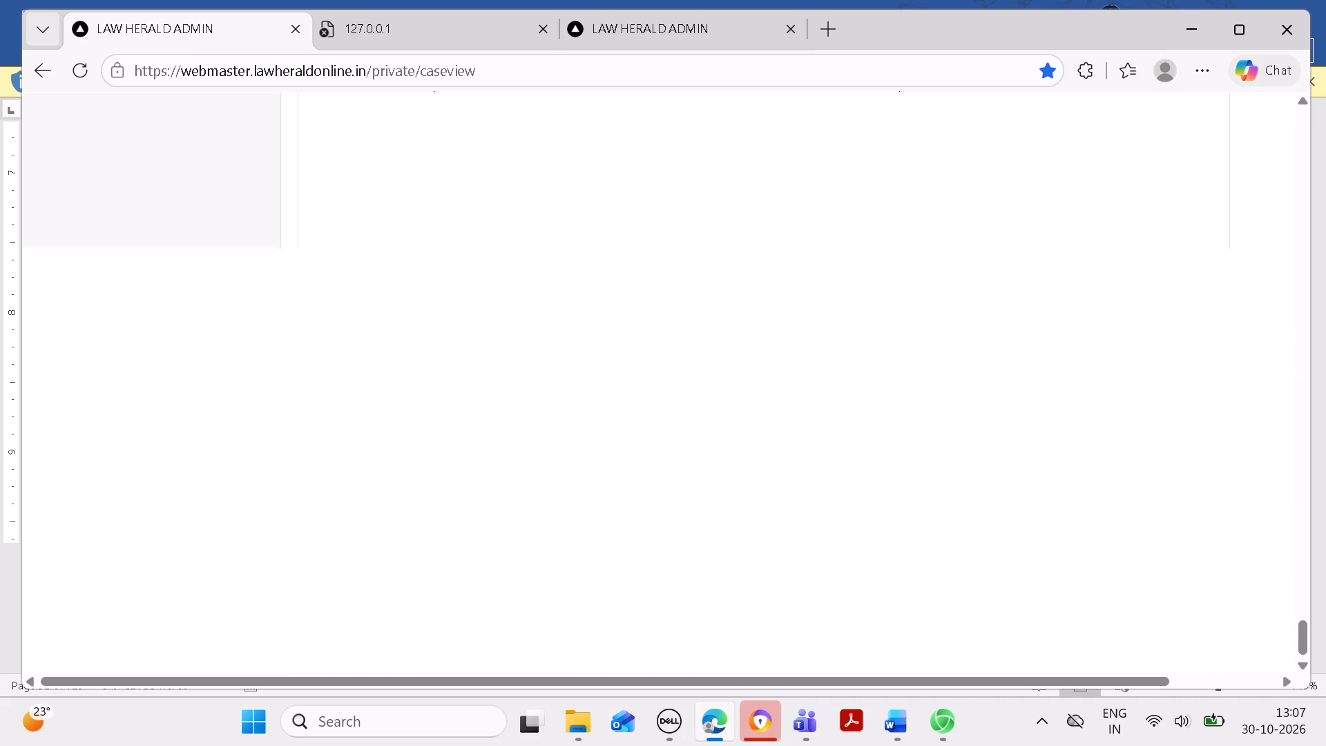
scroll(866, 432, down, 8)
Copy the next advocate's name, Ms. Verma, from the Word document and return to the case's advocate selection in the browser.
click(888, 724)
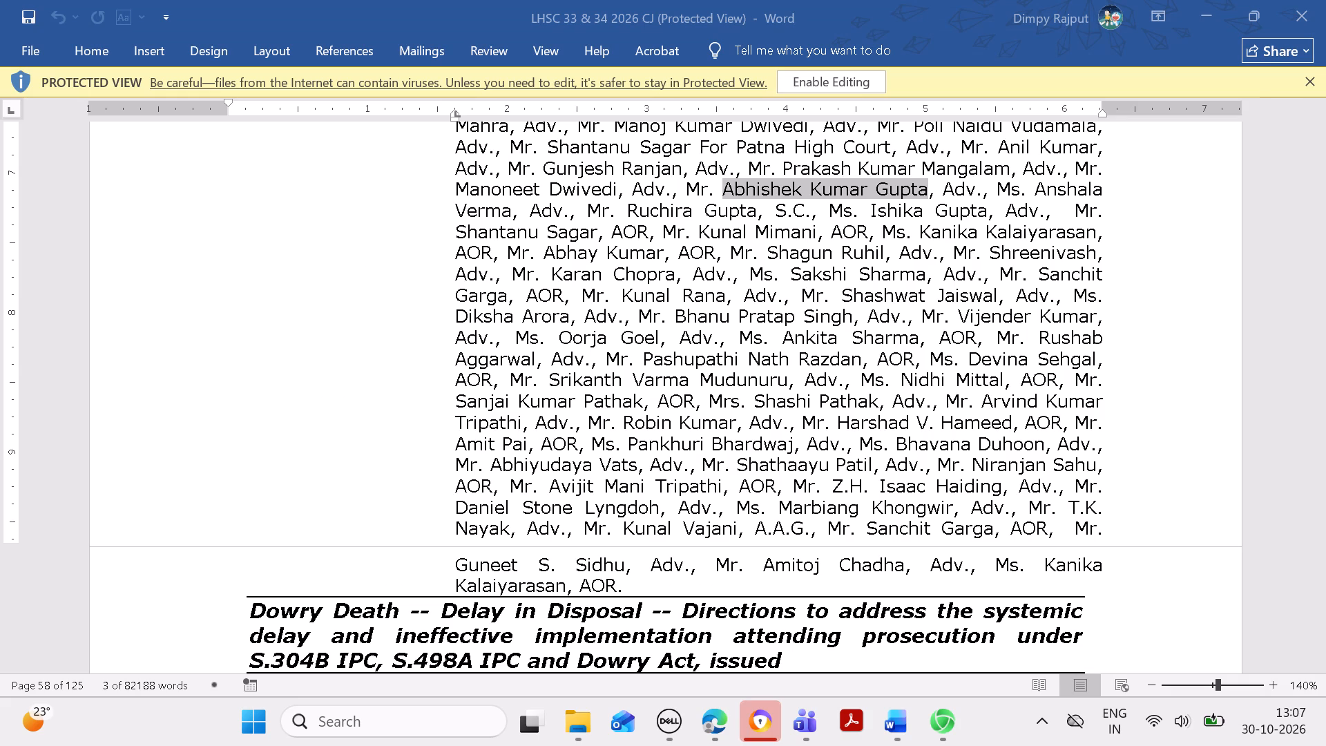
drag(1035, 190, 846, 218)
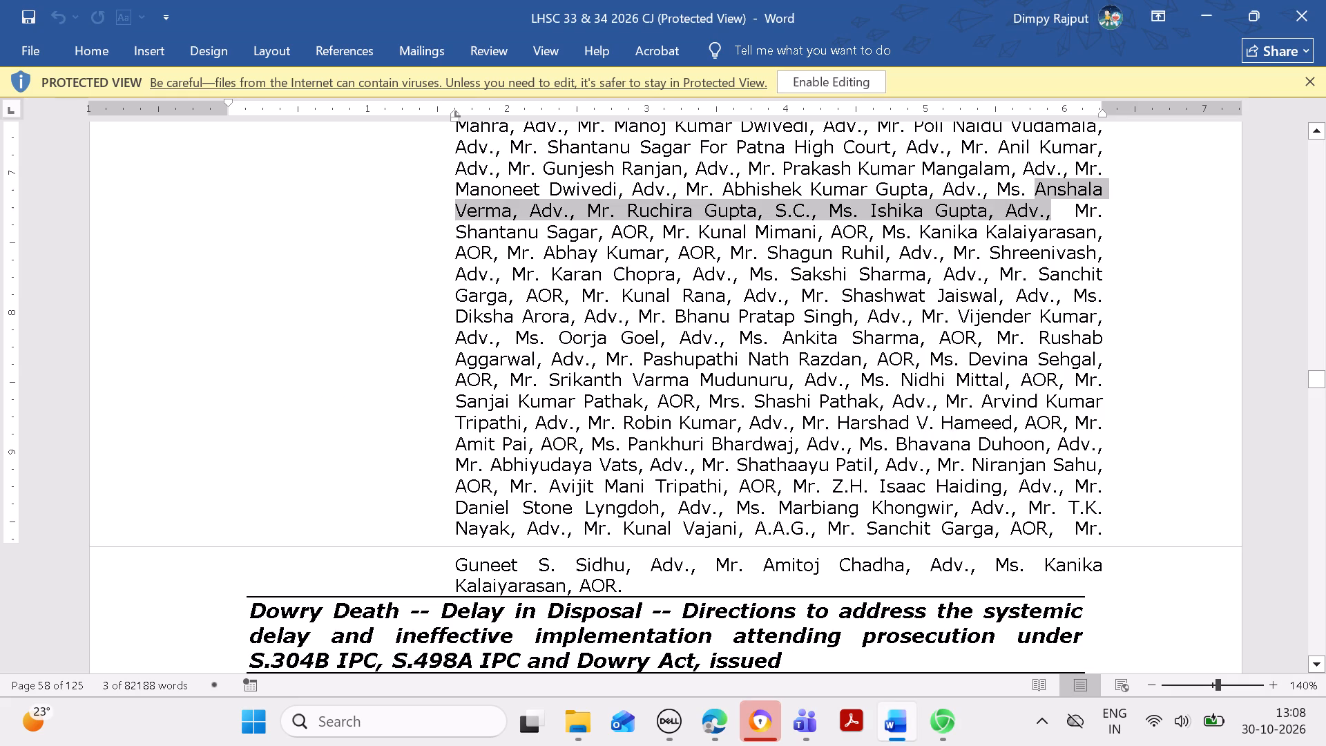
drag(846, 218, 492, 215)
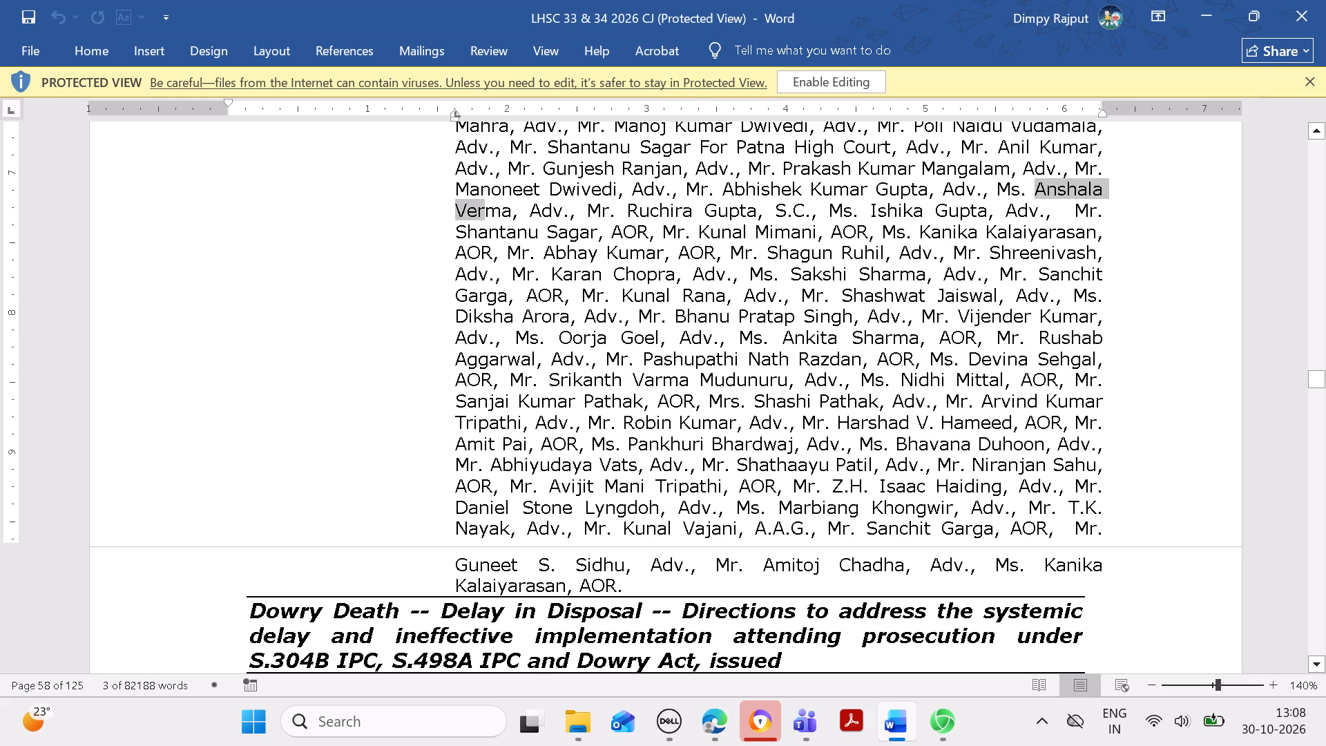
drag(492, 215, 510, 216)
key(ctrl+c)
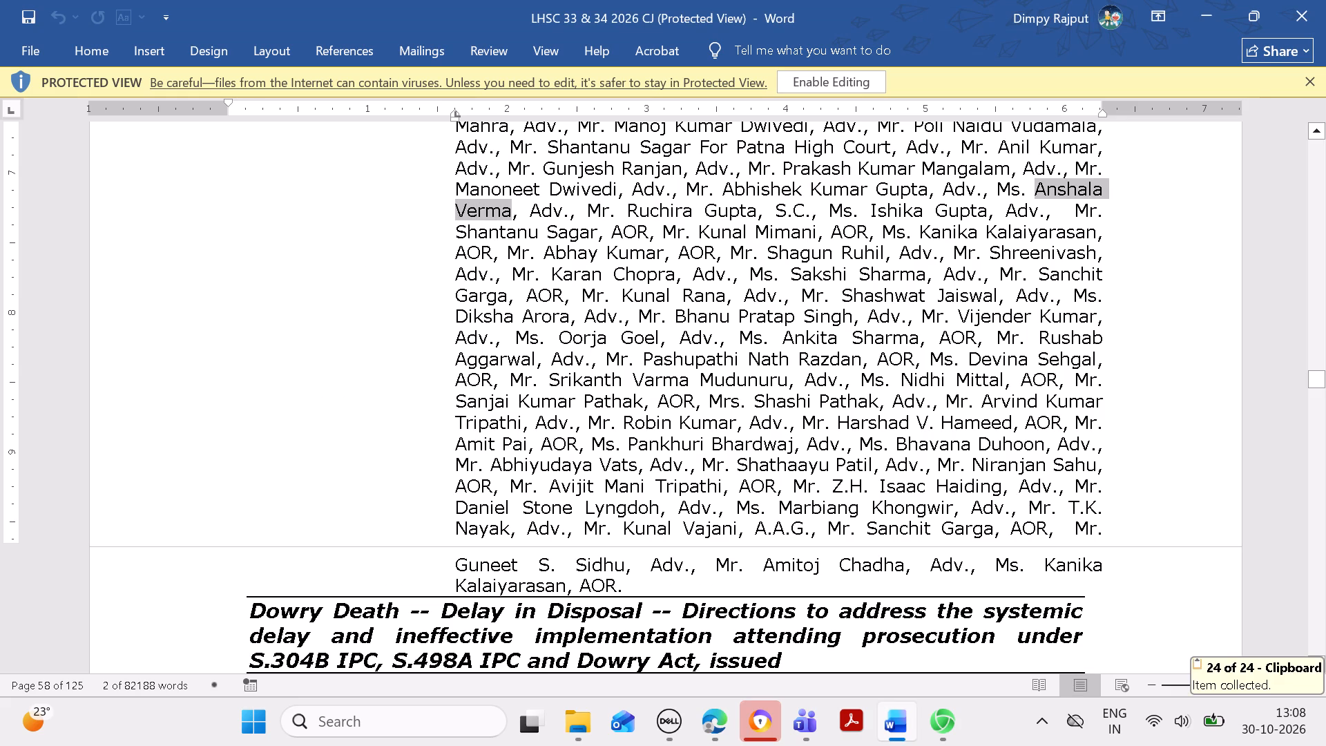
click(700, 723)
scroll(660, 613, up, 4)
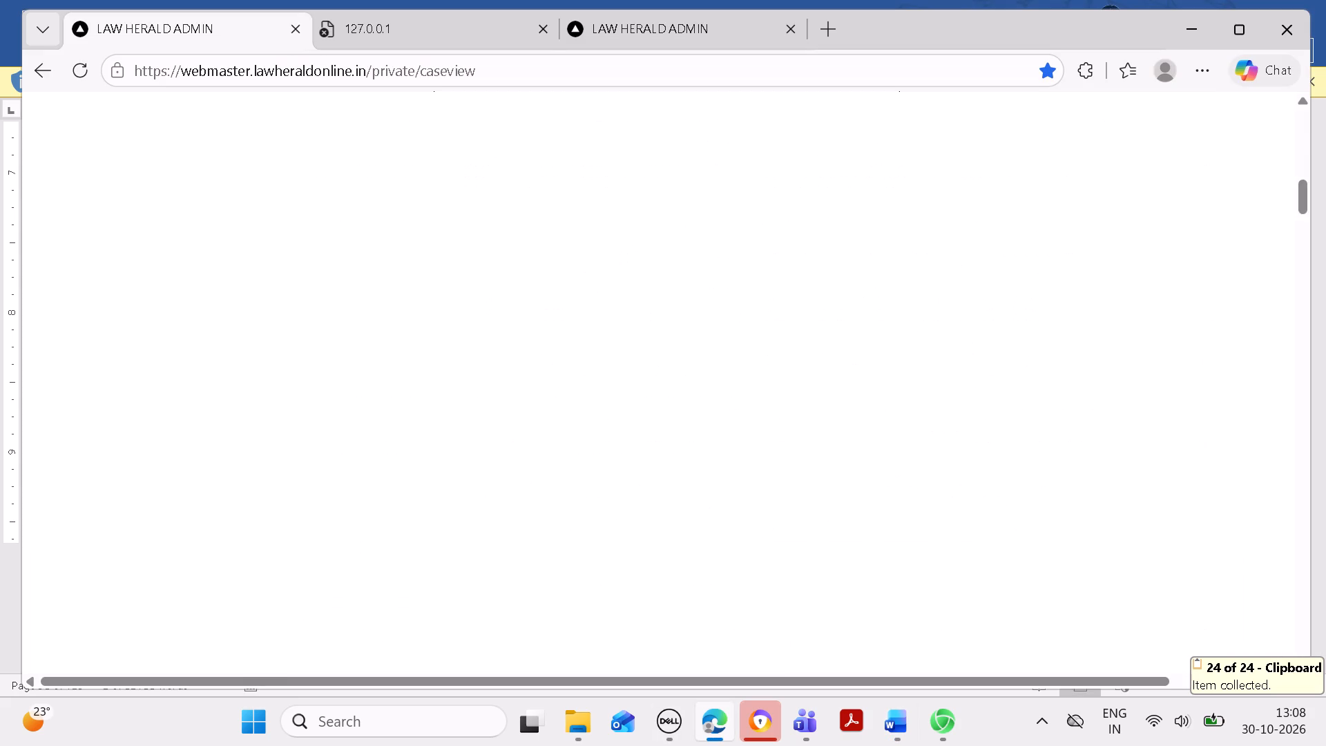
scroll(663, 607, up, 4)
click(1014, 618)
key(ctrl+v)
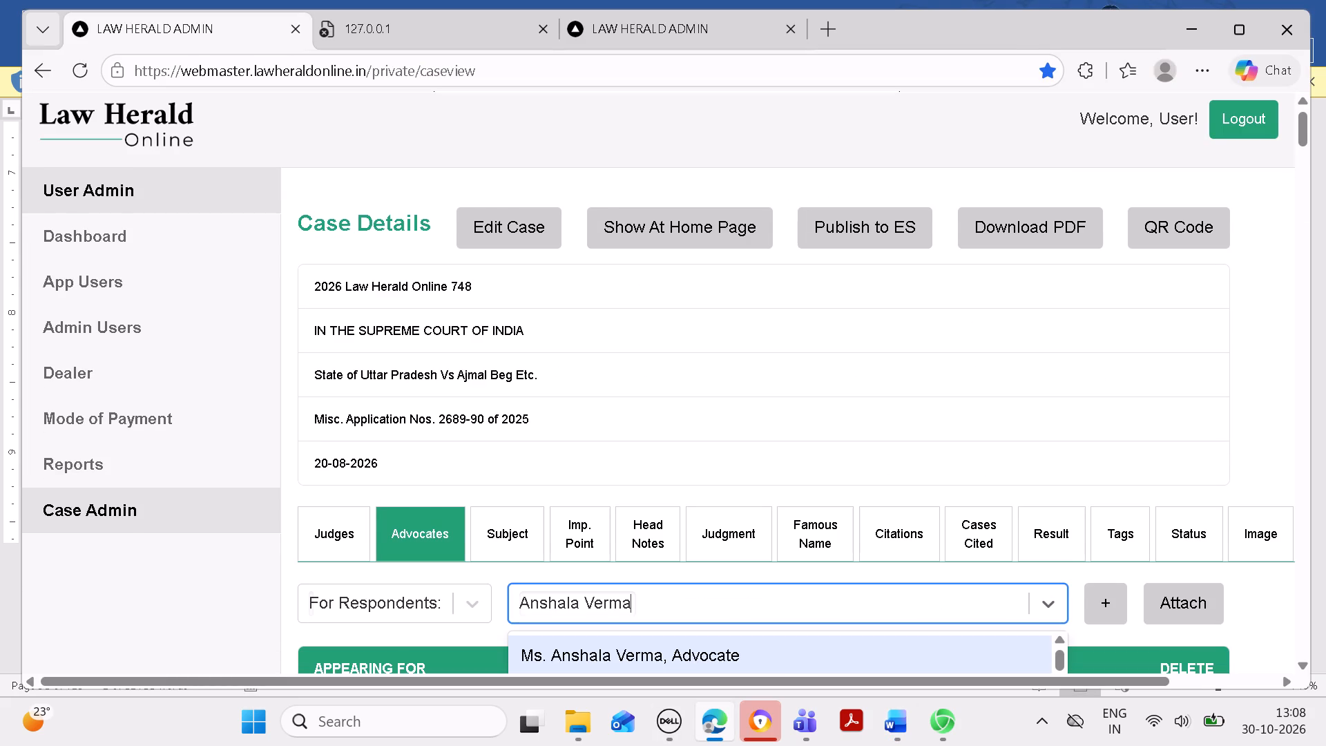
click(863, 651)
click(1159, 604)
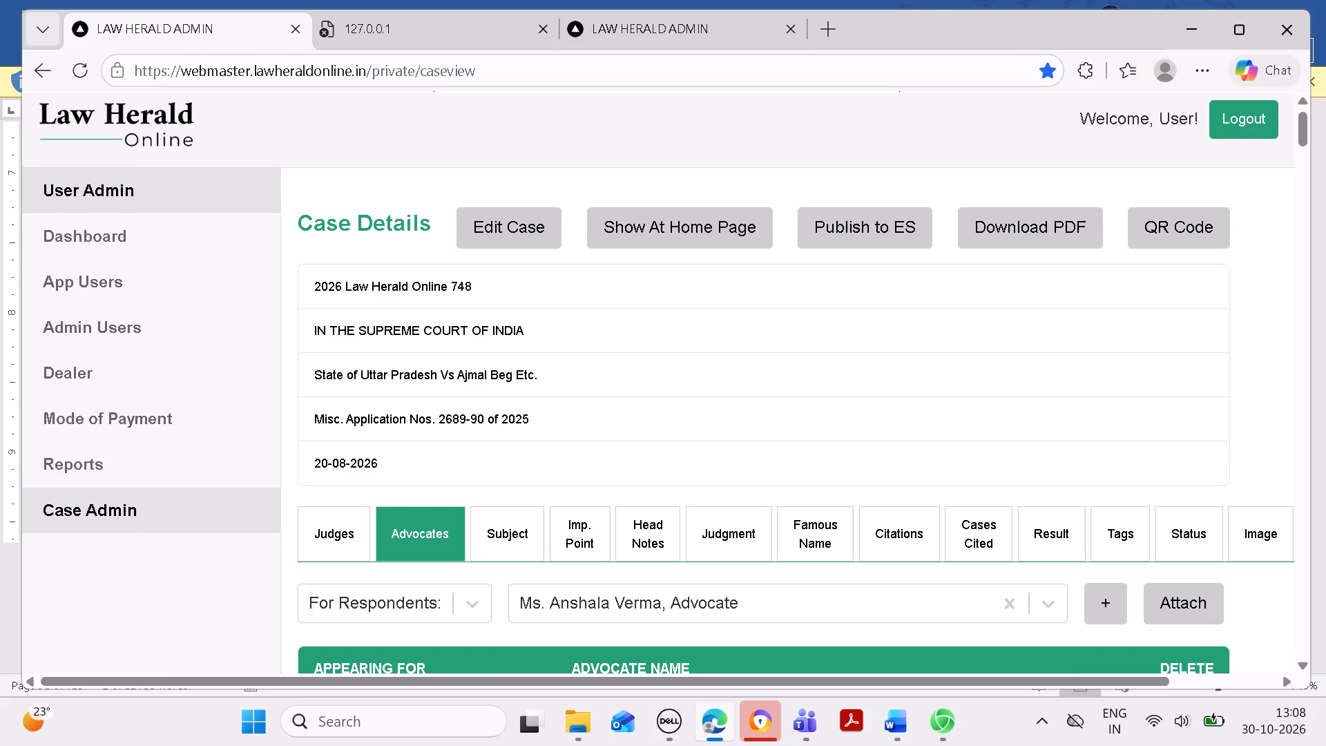
click(869, 204)
scroll(896, 556, down, 2)
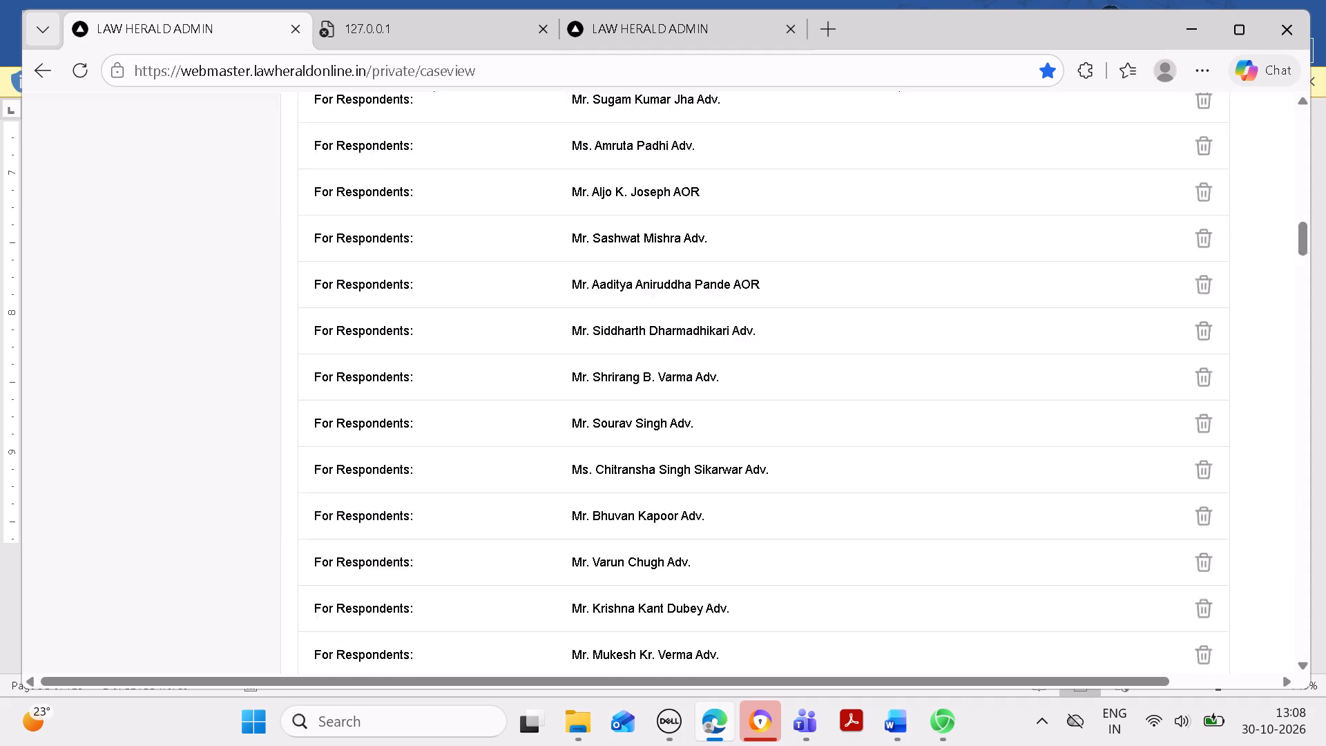
scroll(896, 580, down, 8)
Copy the next respondents' advocate name, Mr. Gupta, S.C., from the Word document and search for it among the case's respondents' advocates.
click(895, 709)
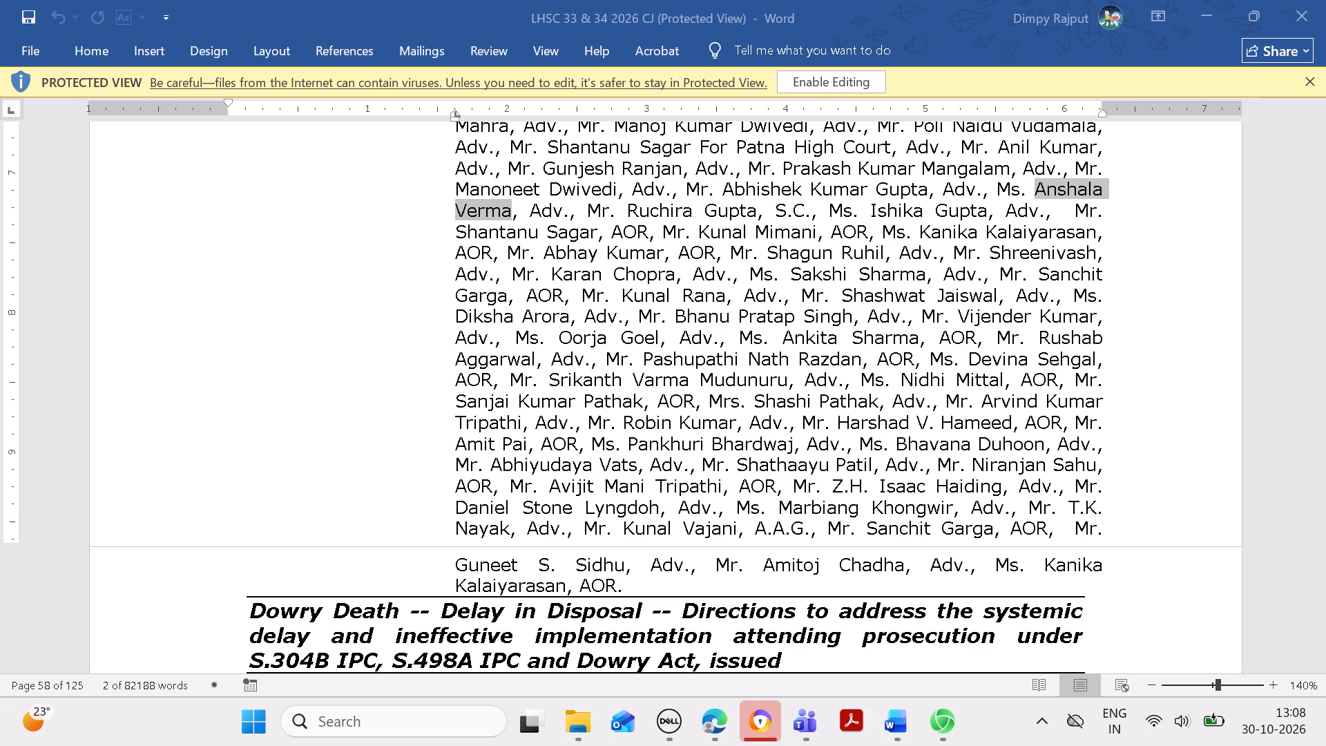
drag(631, 216, 735, 211)
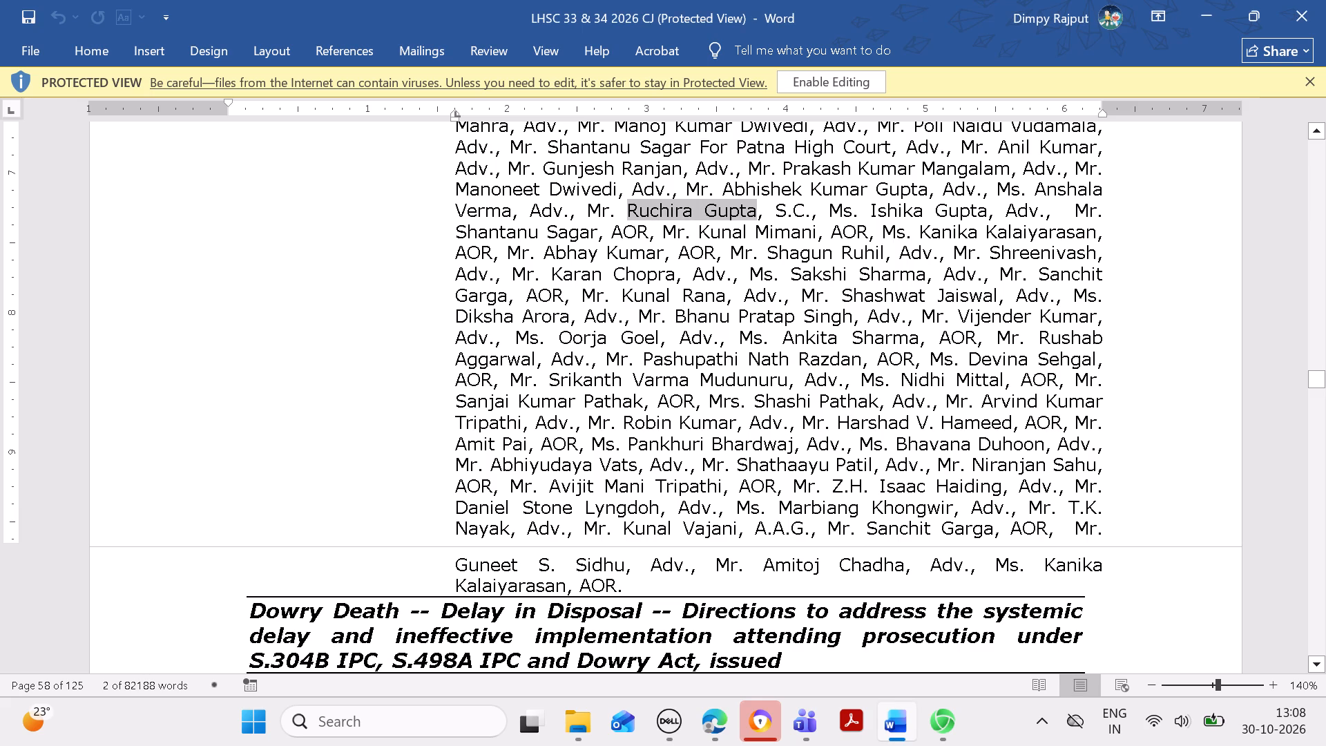
key(ctrl+c)
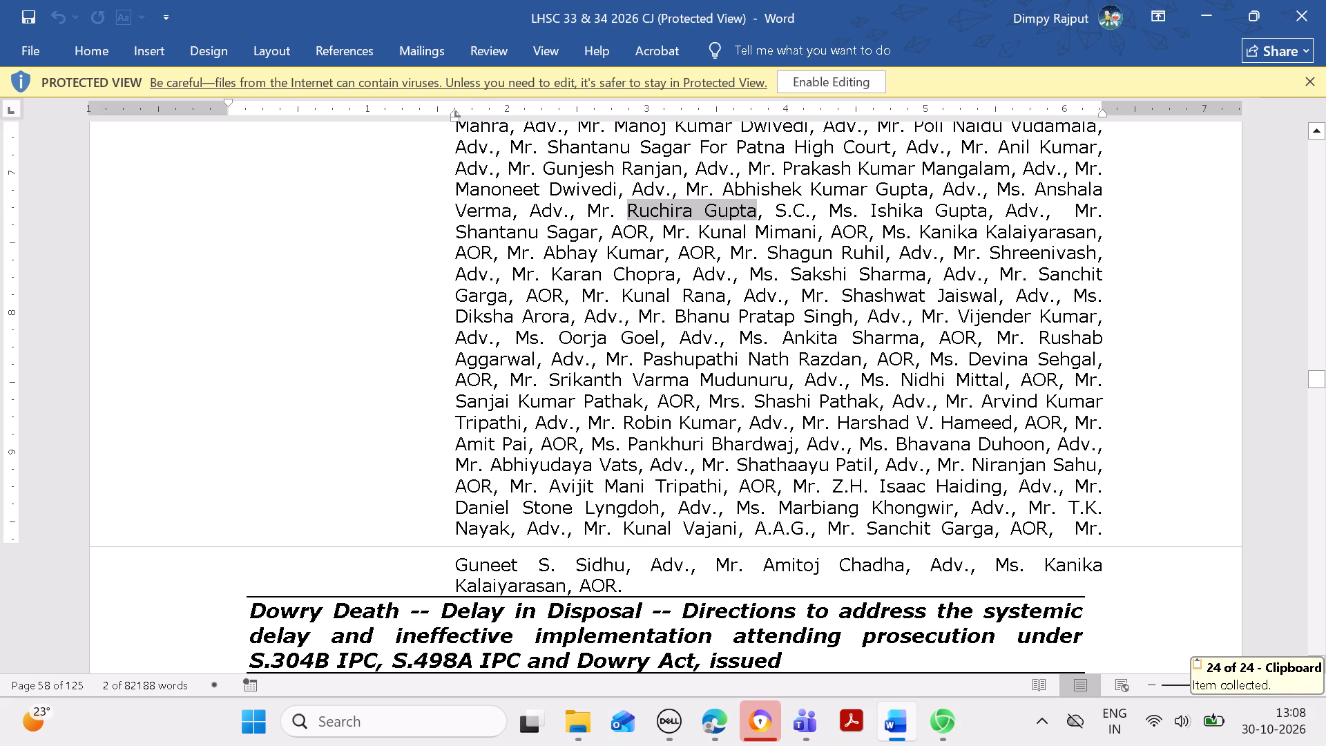
click(716, 718)
scroll(817, 505, up, 5)
click(1001, 622)
key(ctrl+v)
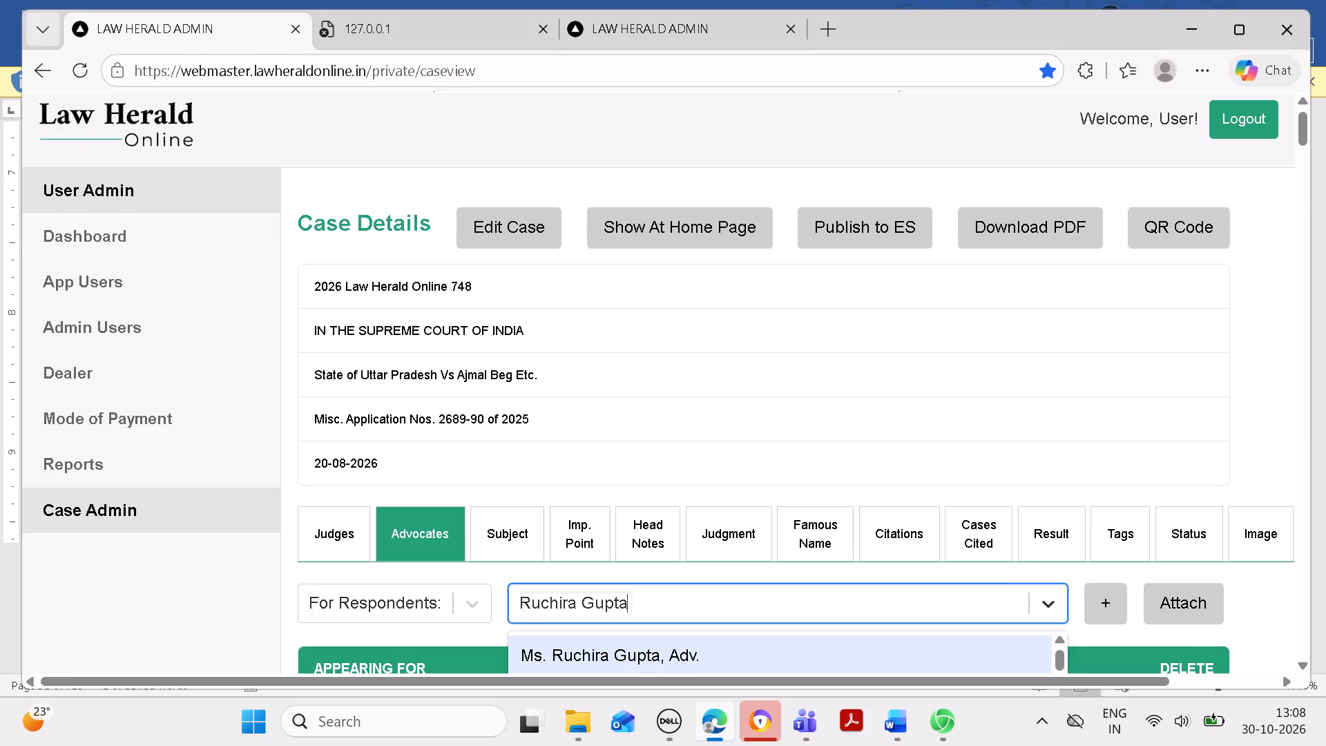
drag(1306, 133, 1314, 146)
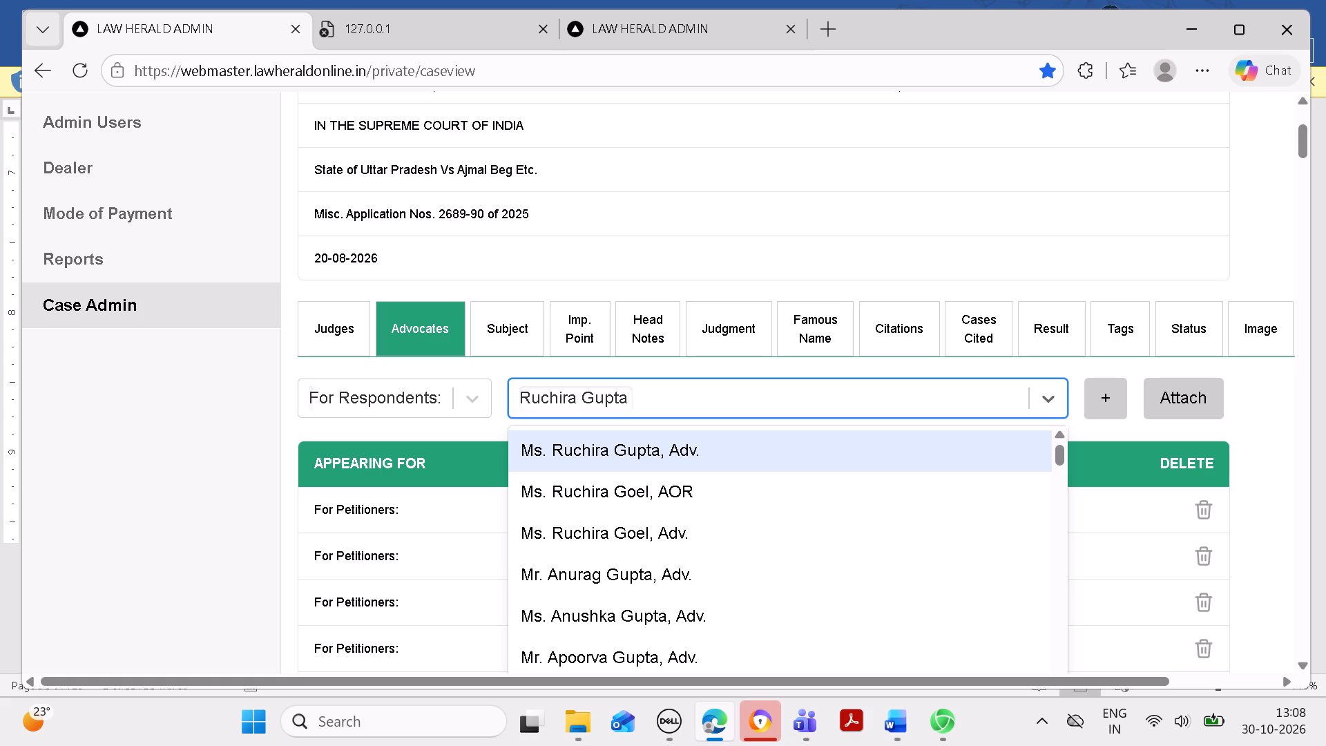
Start a new advocate entry from the searched name Gupta and look for the designation SC among its options.
click(1104, 399)
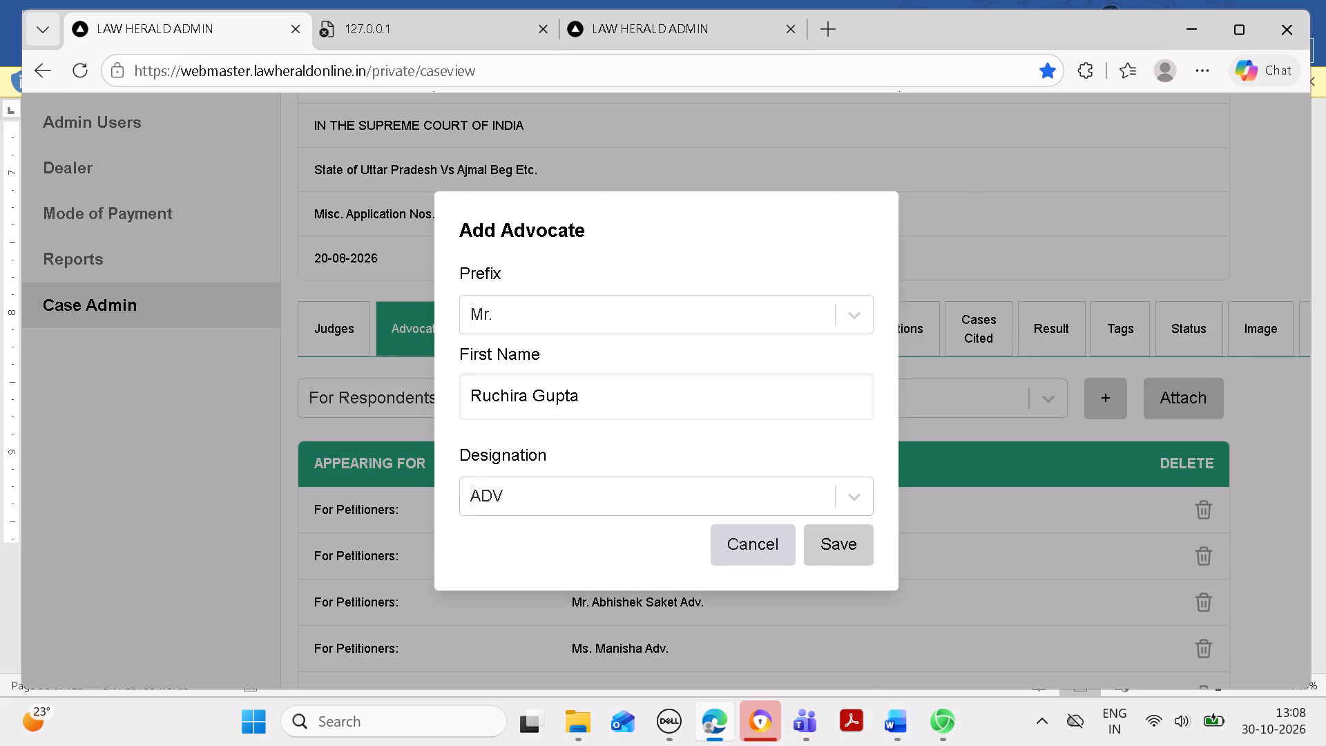
click(657, 495)
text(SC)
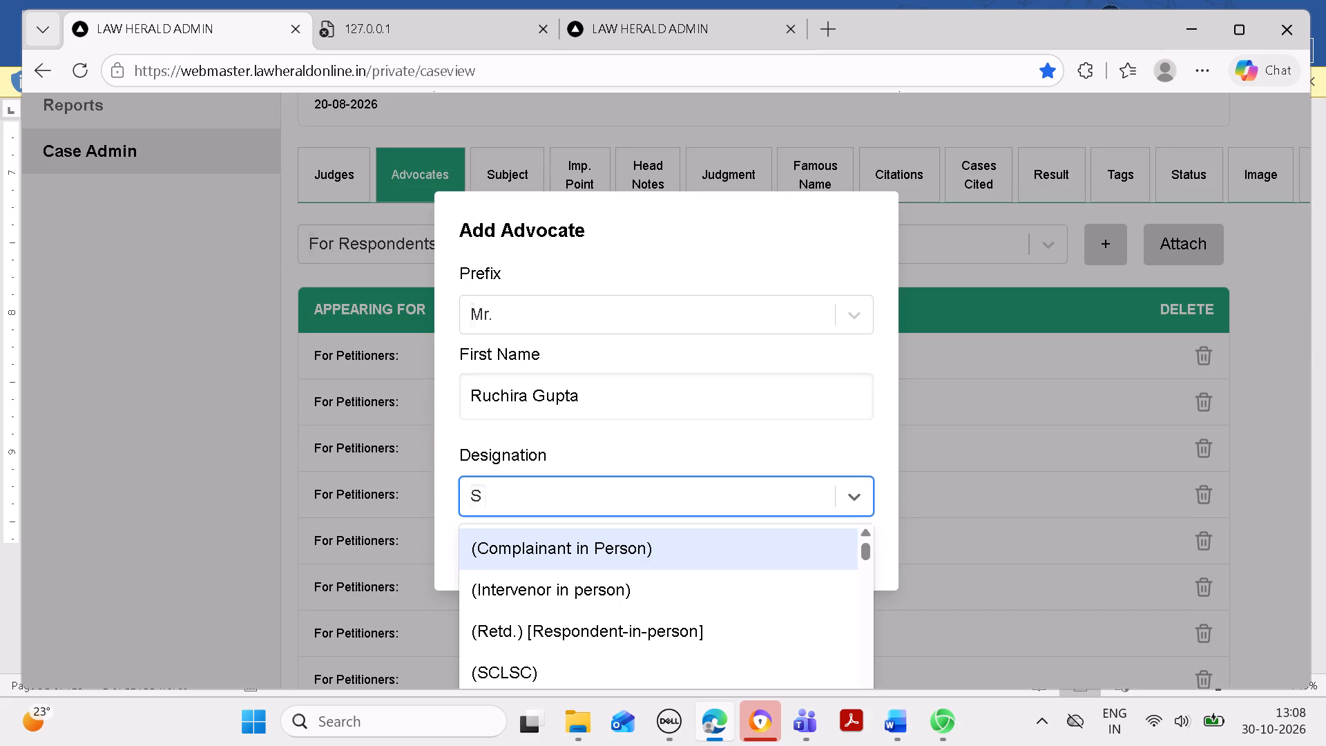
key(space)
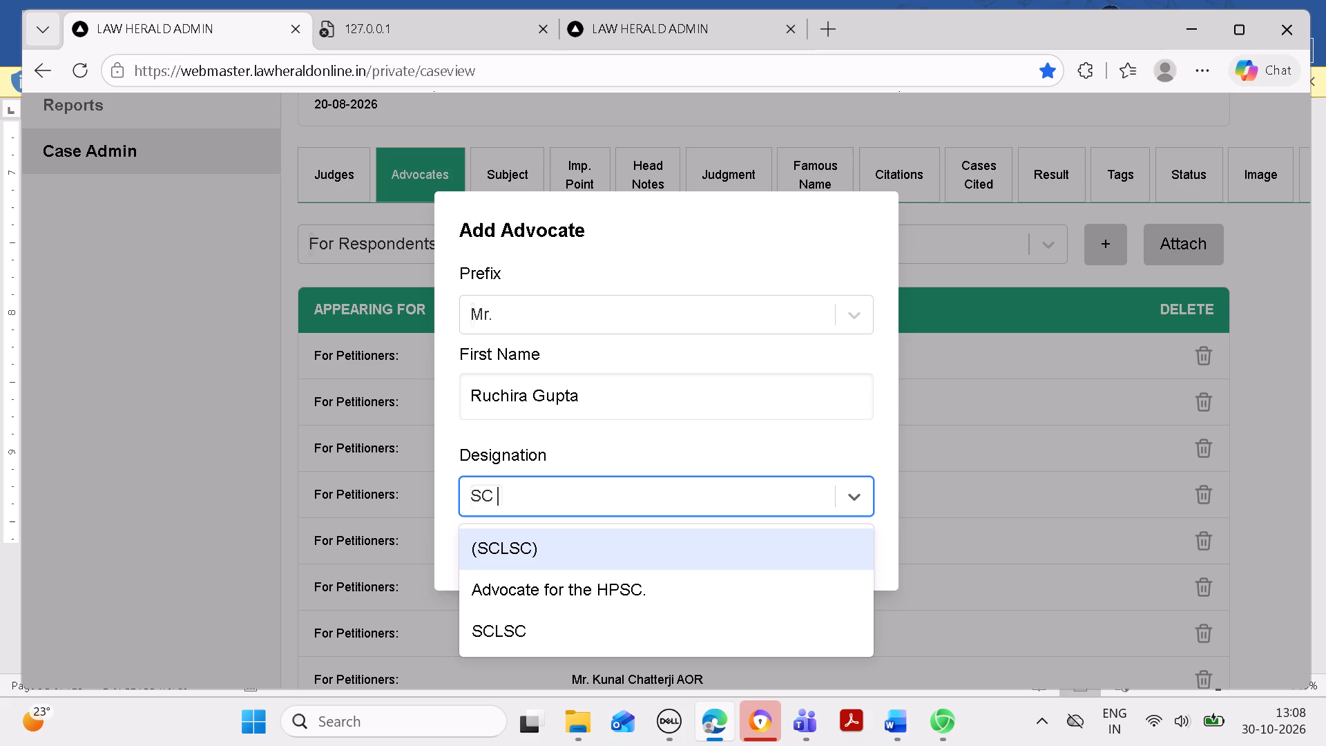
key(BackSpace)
Copy the designation S.C. from the Word document and search the Designation master list in the other admin page for it.
click(894, 727)
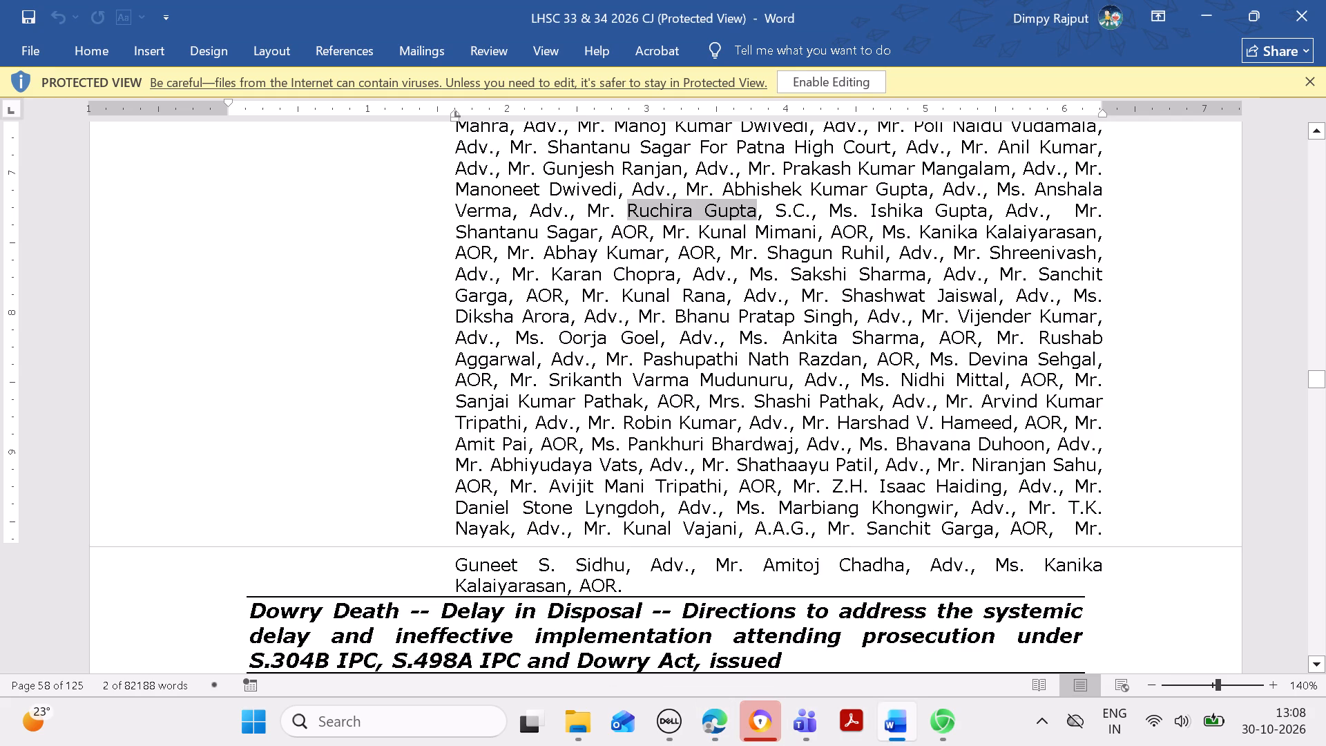
drag(775, 208, 807, 205)
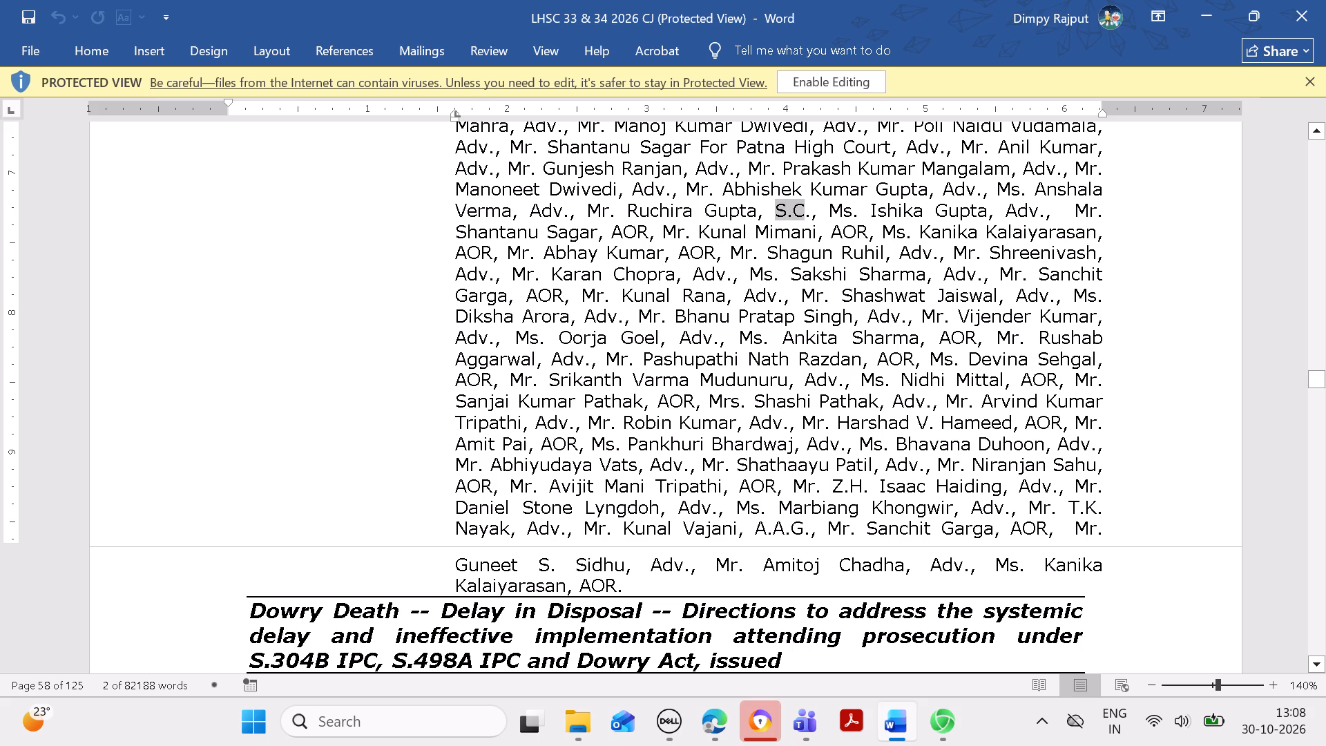
drag(807, 205, 809, 204)
key(ctrl+c)
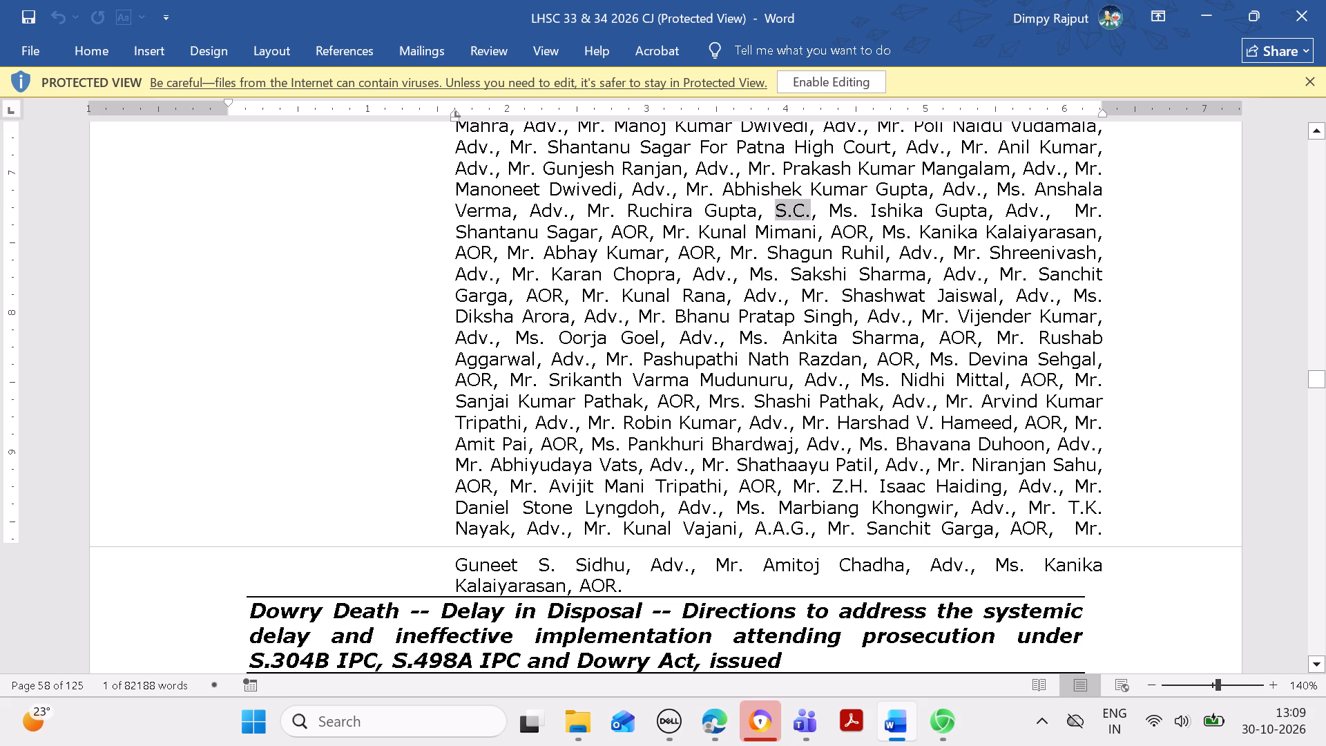
click(712, 714)
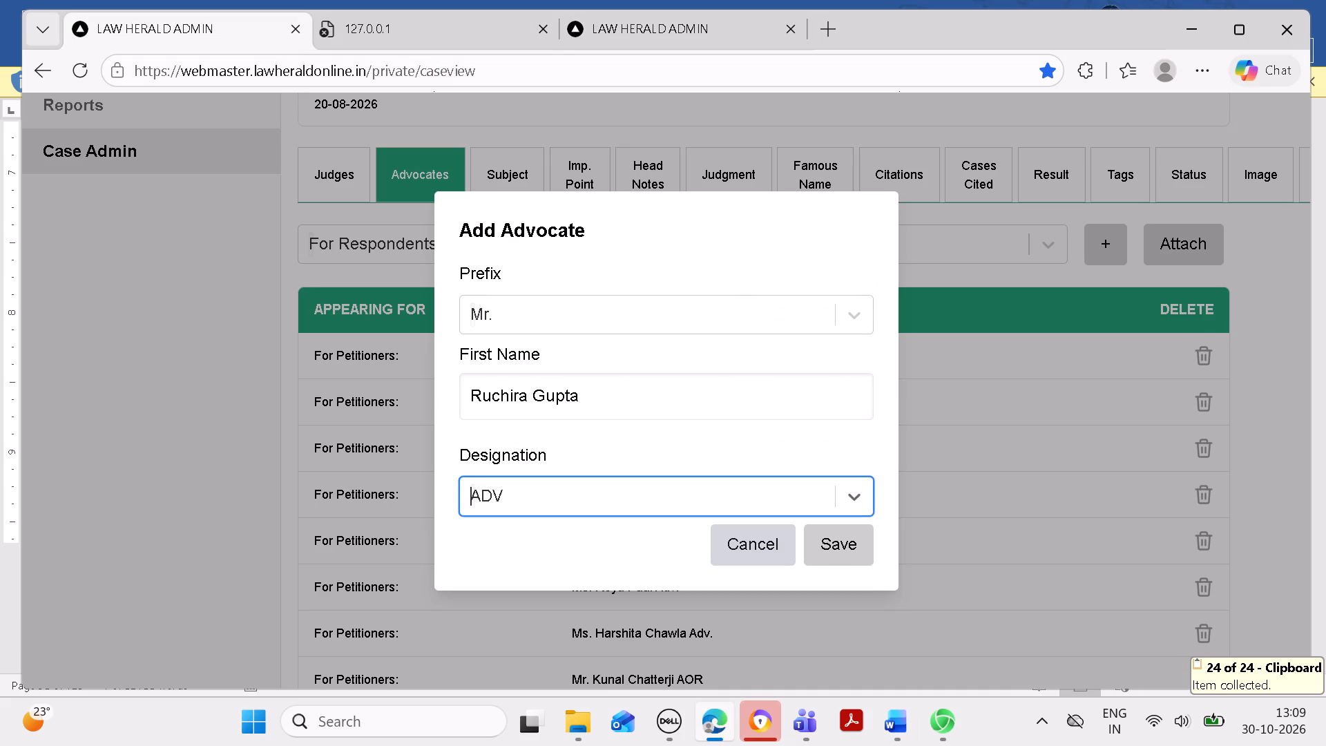
click(685, 23)
drag(497, 224, 396, 229)
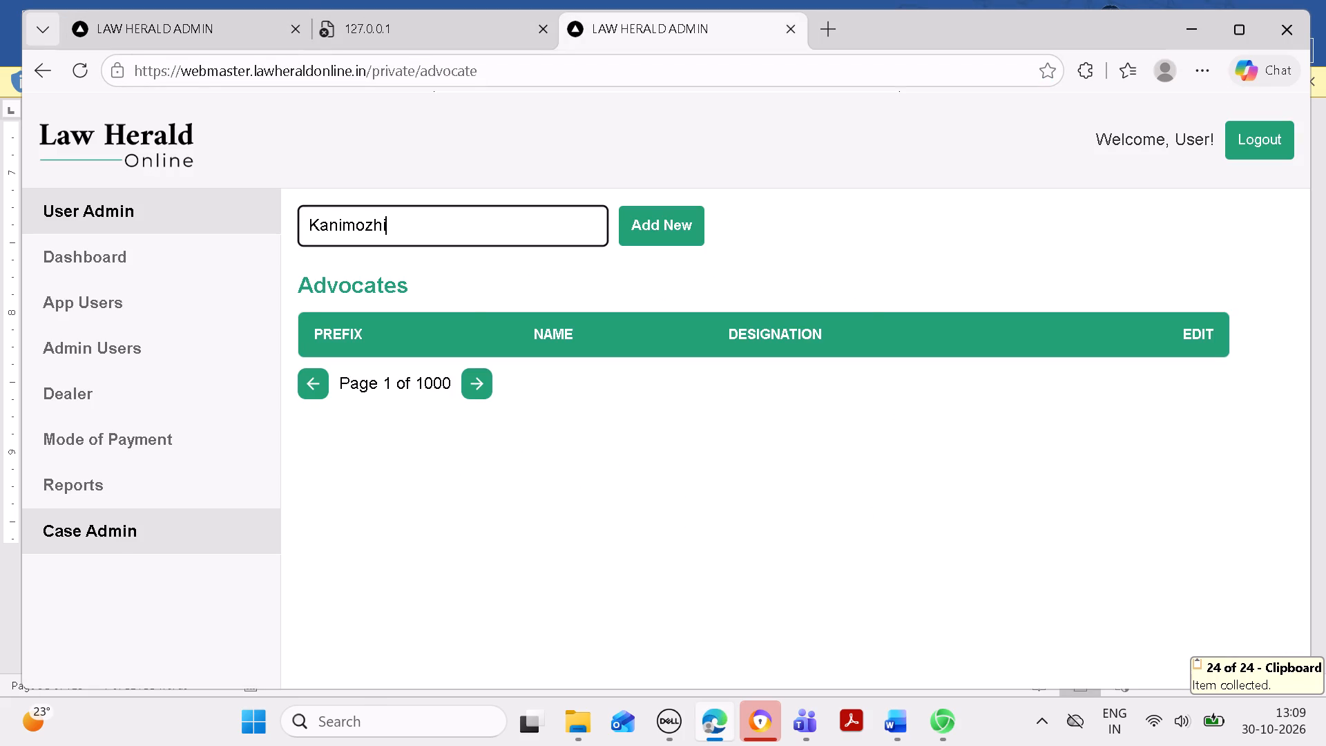
drag(396, 229, 376, 231)
click(117, 519)
scroll(158, 570, down, 3)
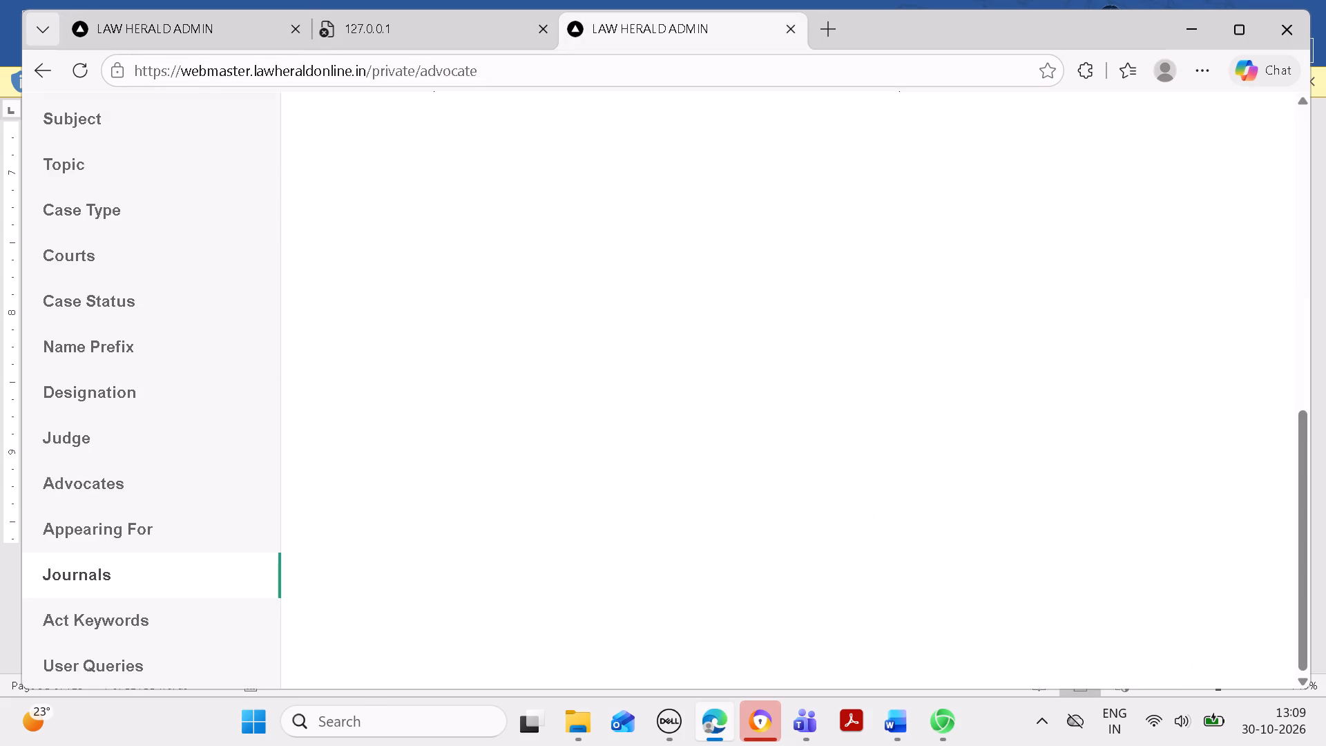
click(108, 388)
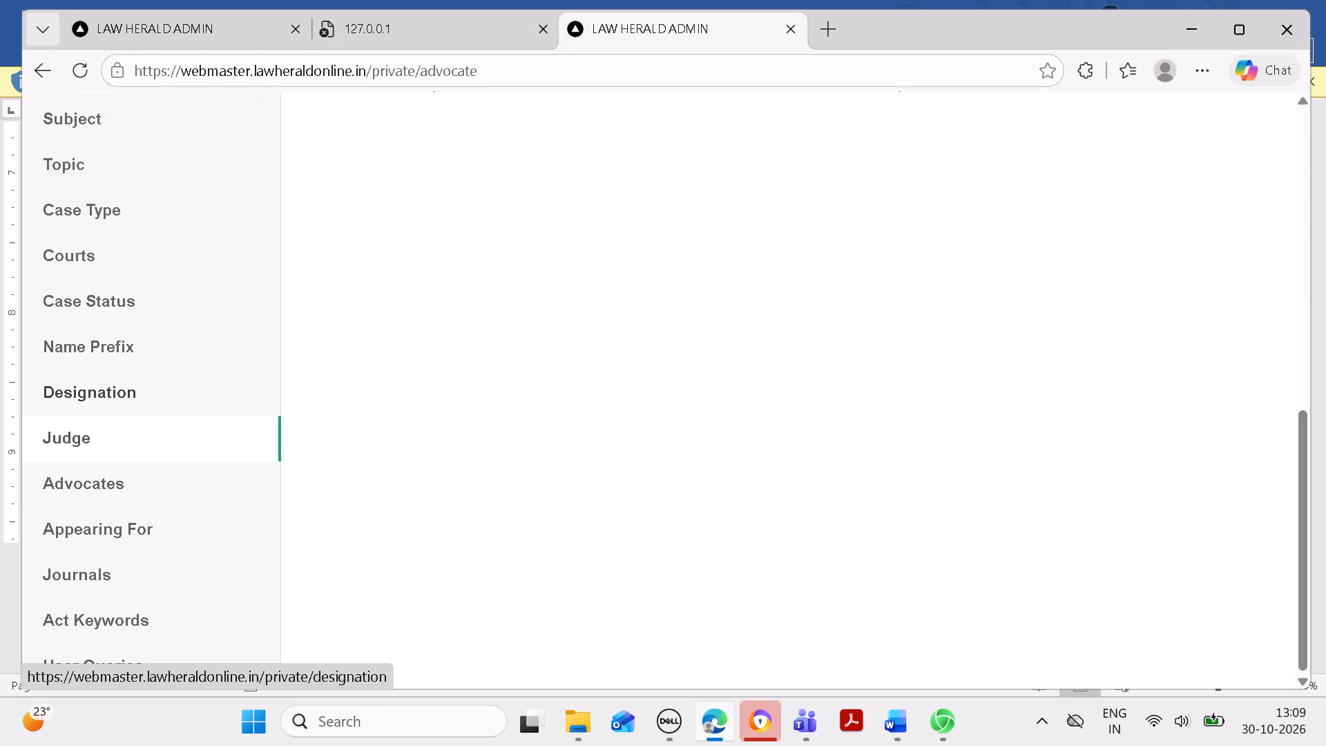
click(120, 393)
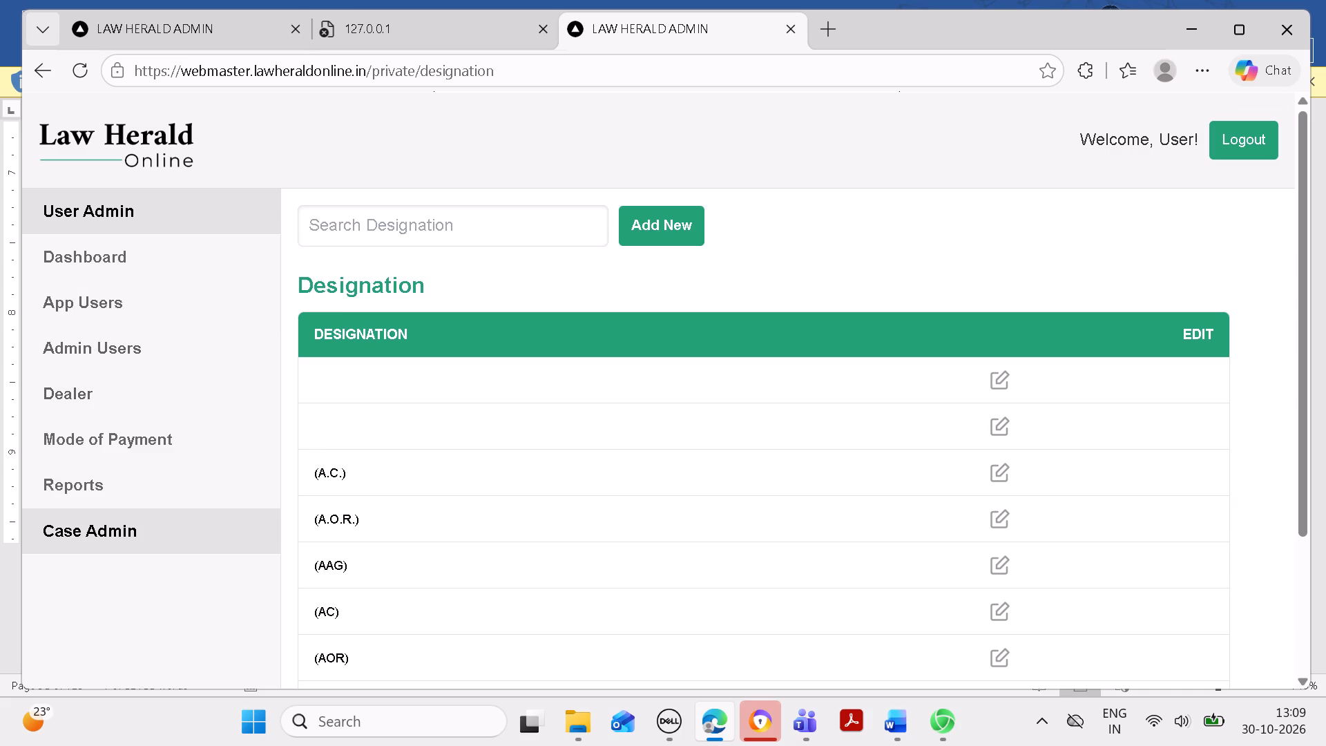
click(443, 212)
key(ctrl+v)
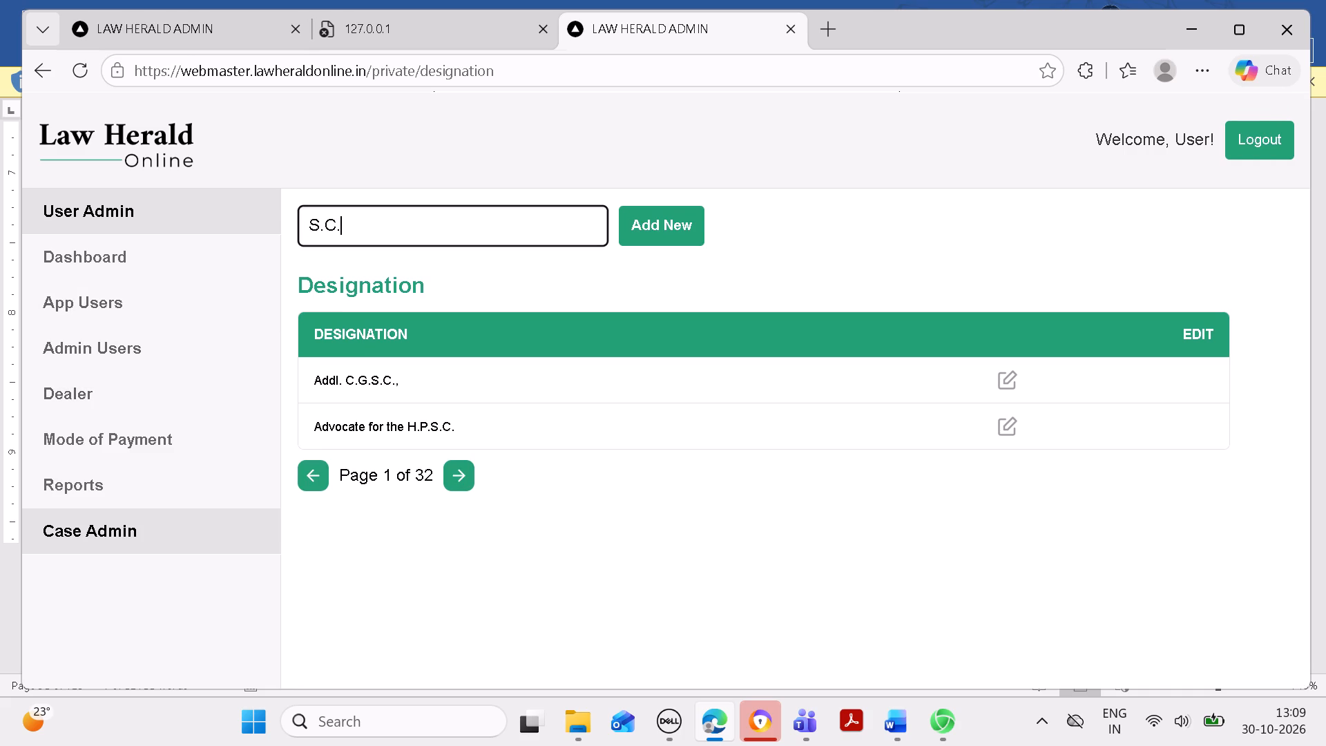
Add S.C. as a new designation and save it.
click(674, 225)
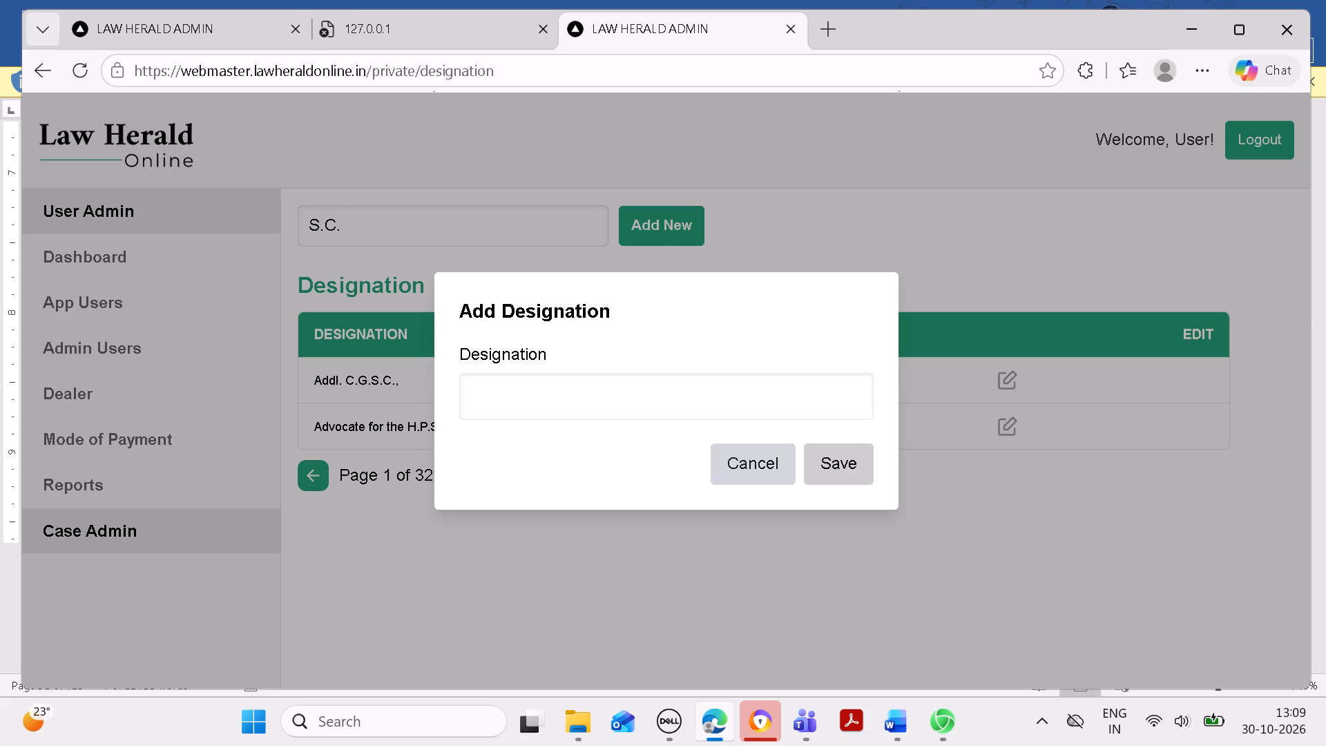
click(669, 382)
key(ctrl+v)
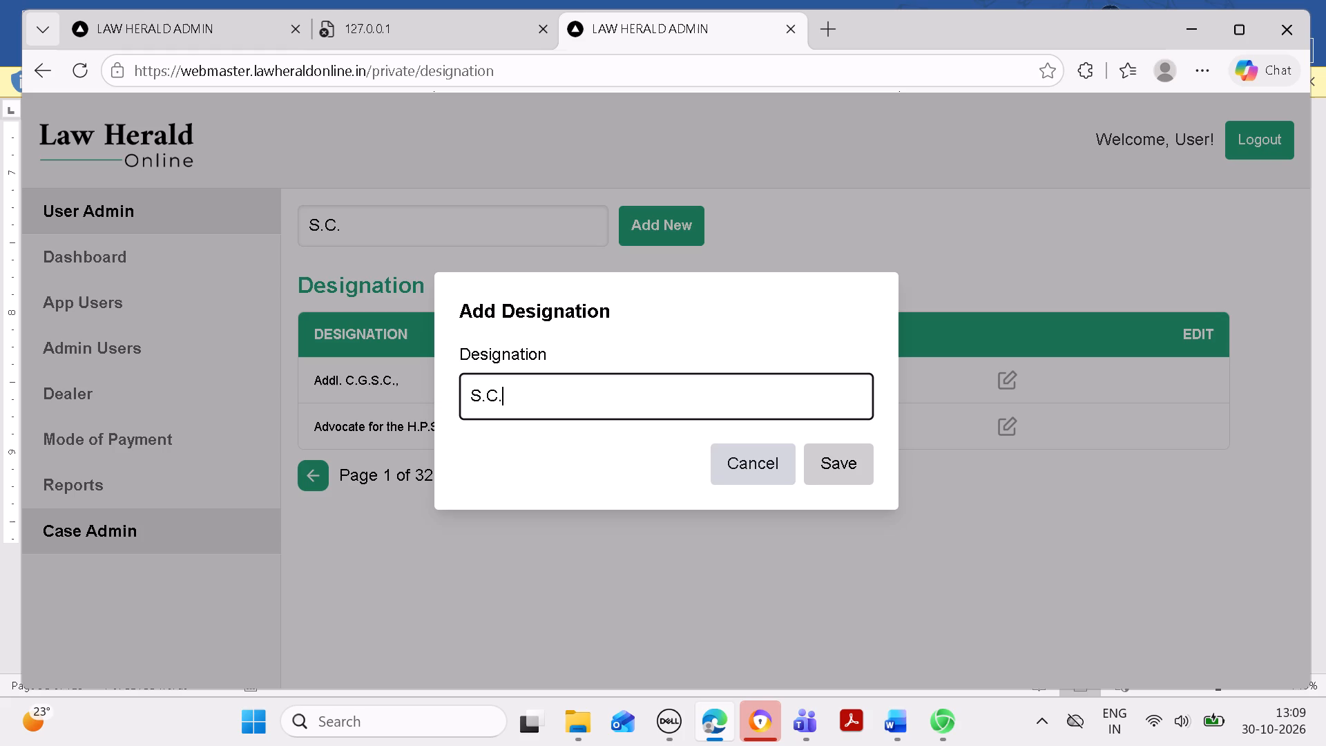
click(835, 472)
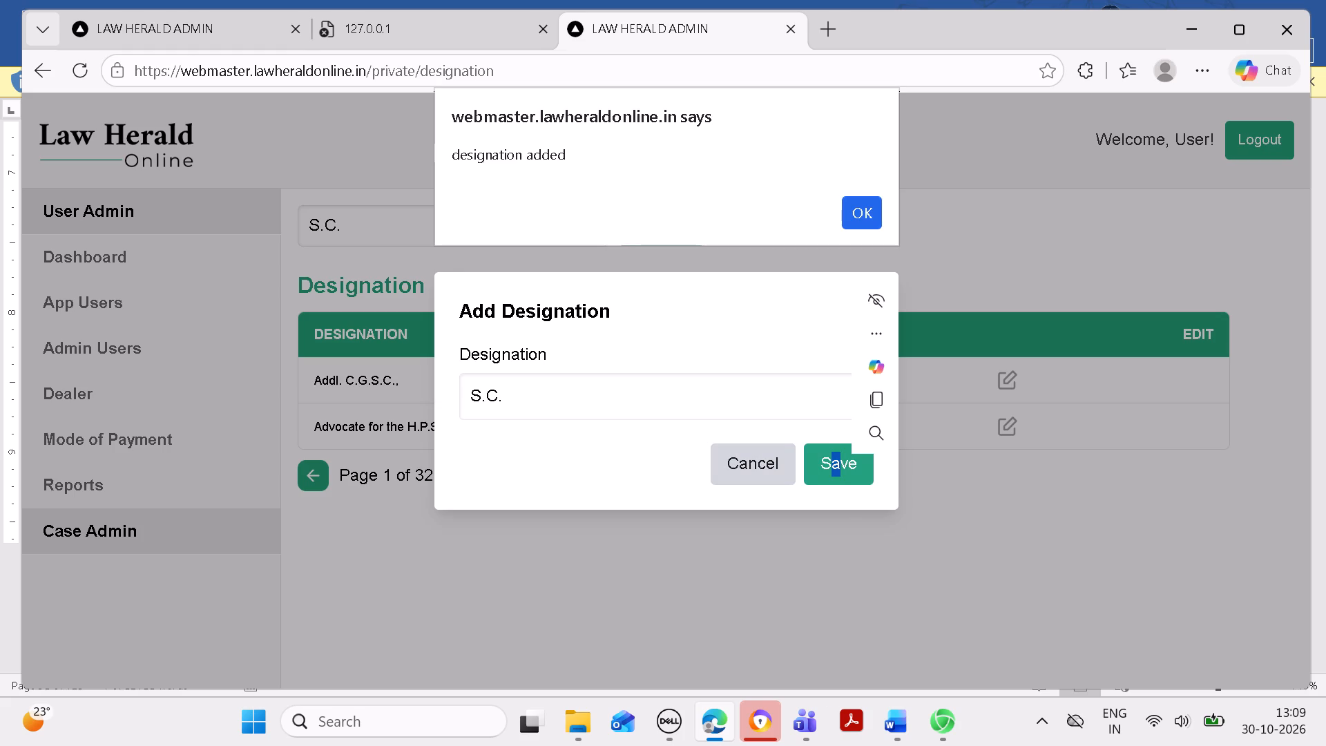
click(860, 214)
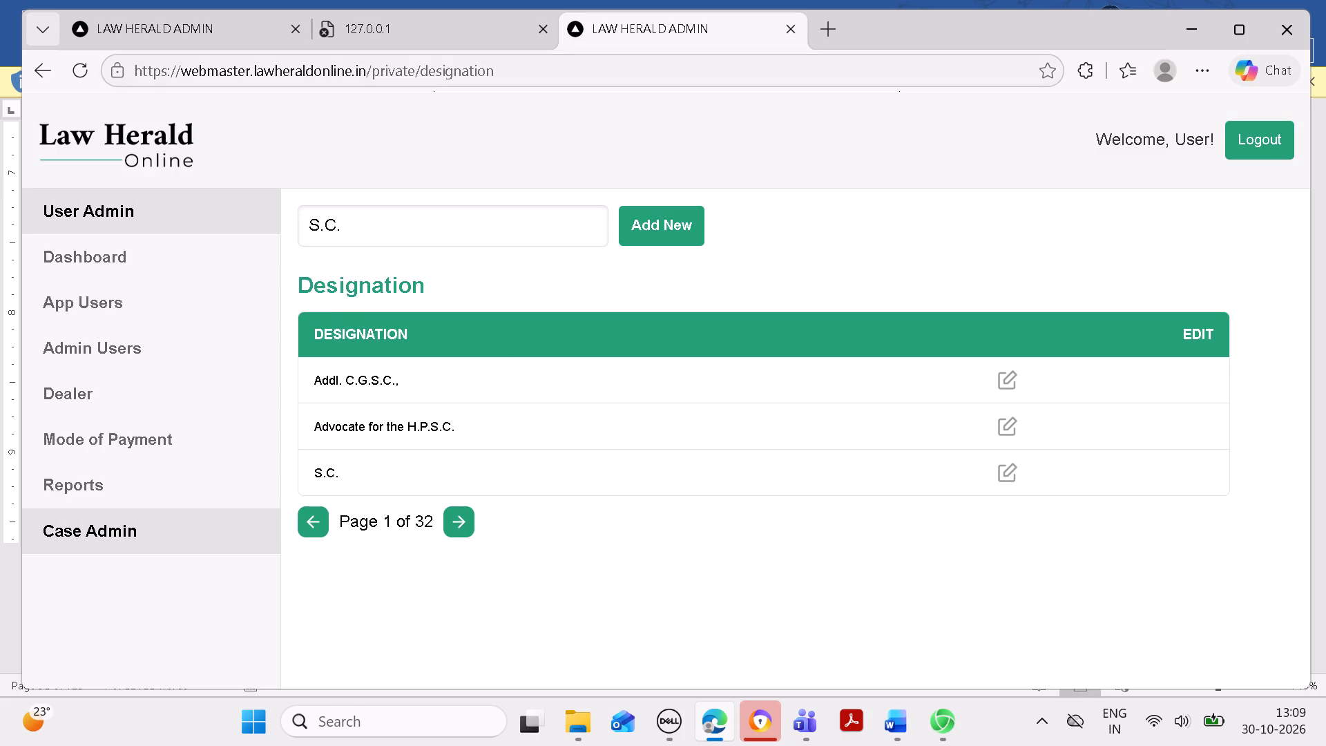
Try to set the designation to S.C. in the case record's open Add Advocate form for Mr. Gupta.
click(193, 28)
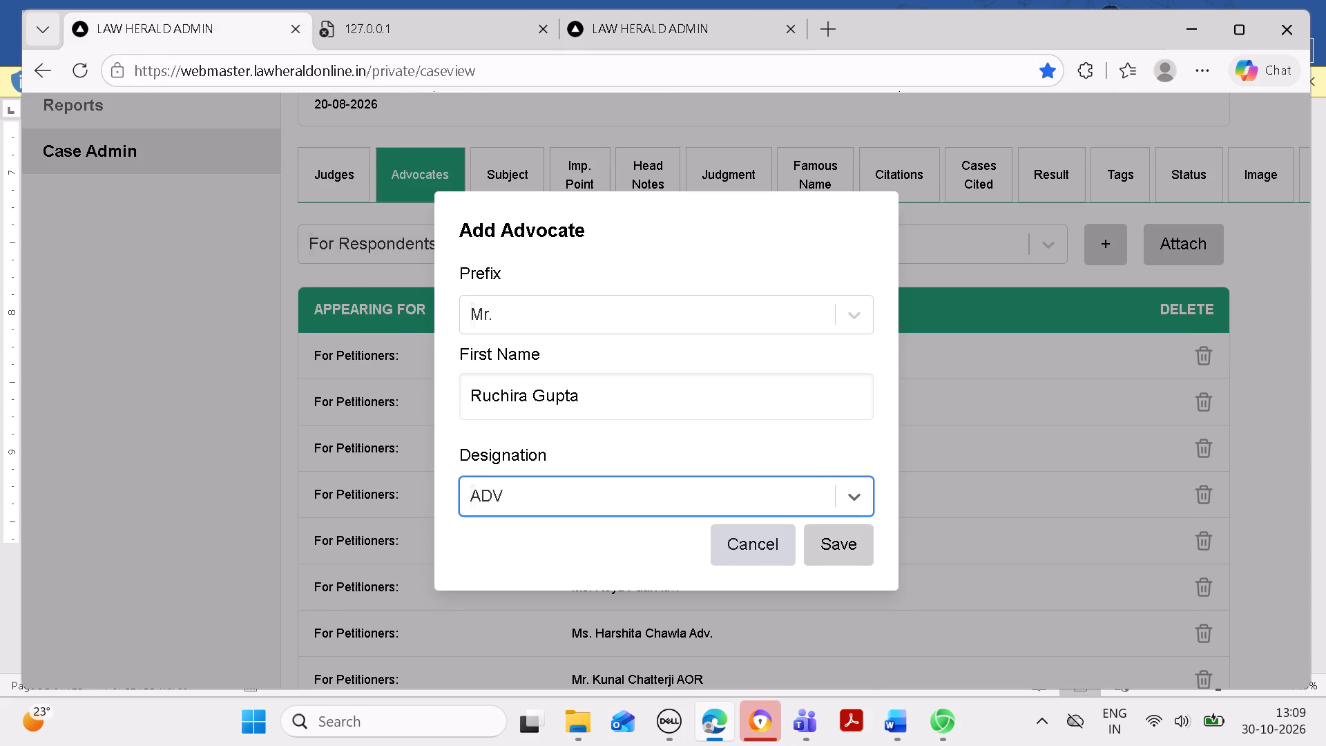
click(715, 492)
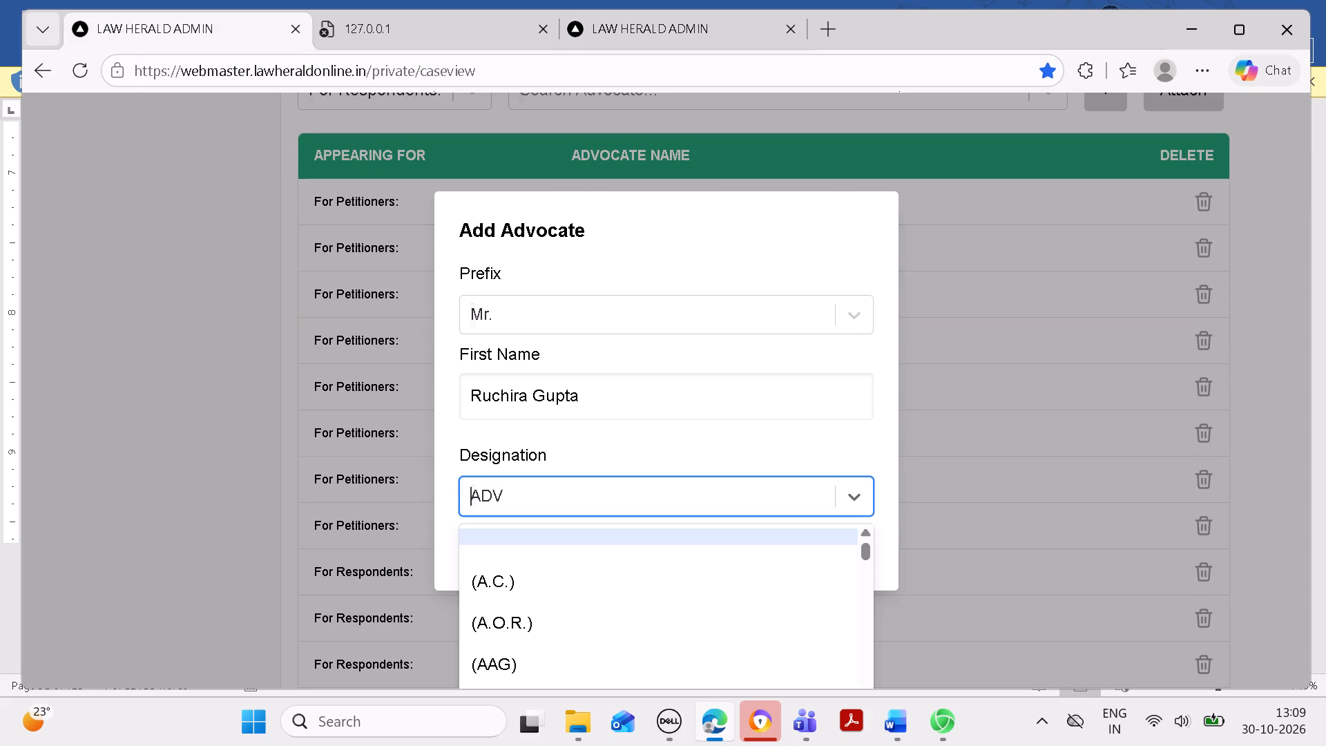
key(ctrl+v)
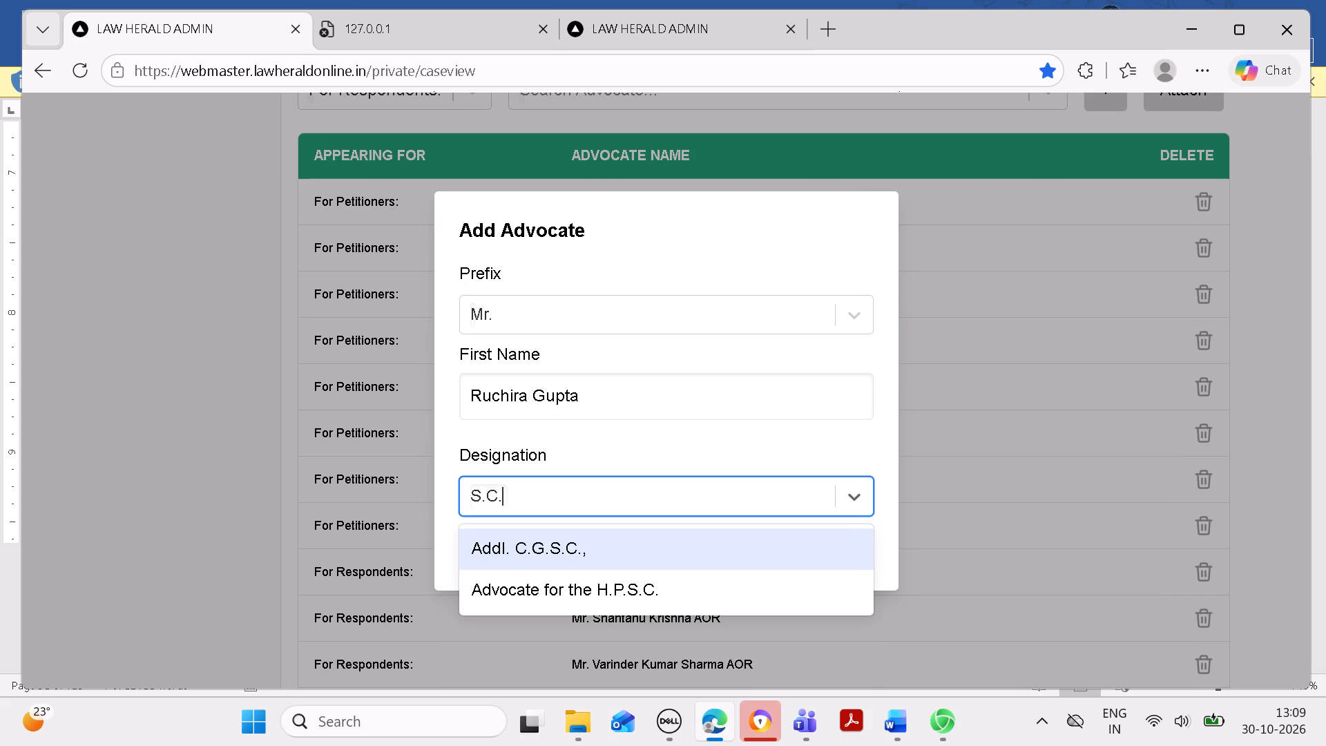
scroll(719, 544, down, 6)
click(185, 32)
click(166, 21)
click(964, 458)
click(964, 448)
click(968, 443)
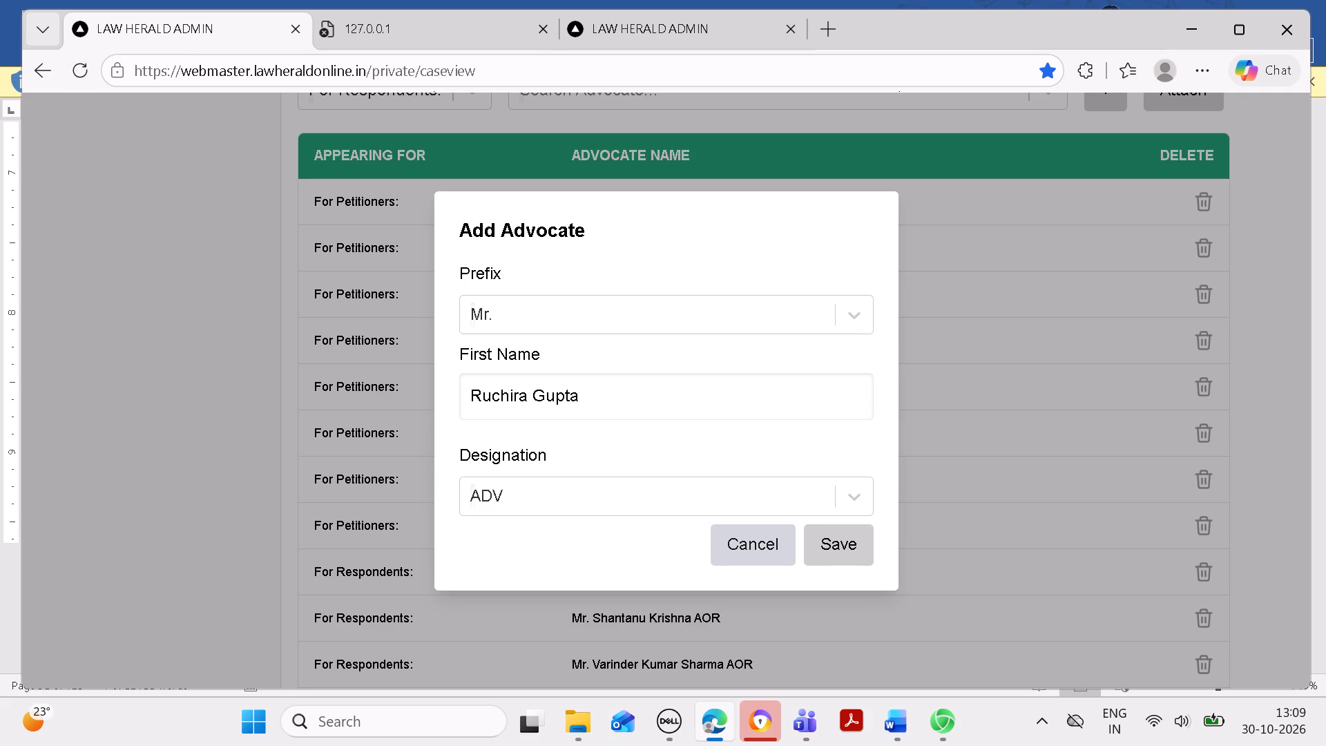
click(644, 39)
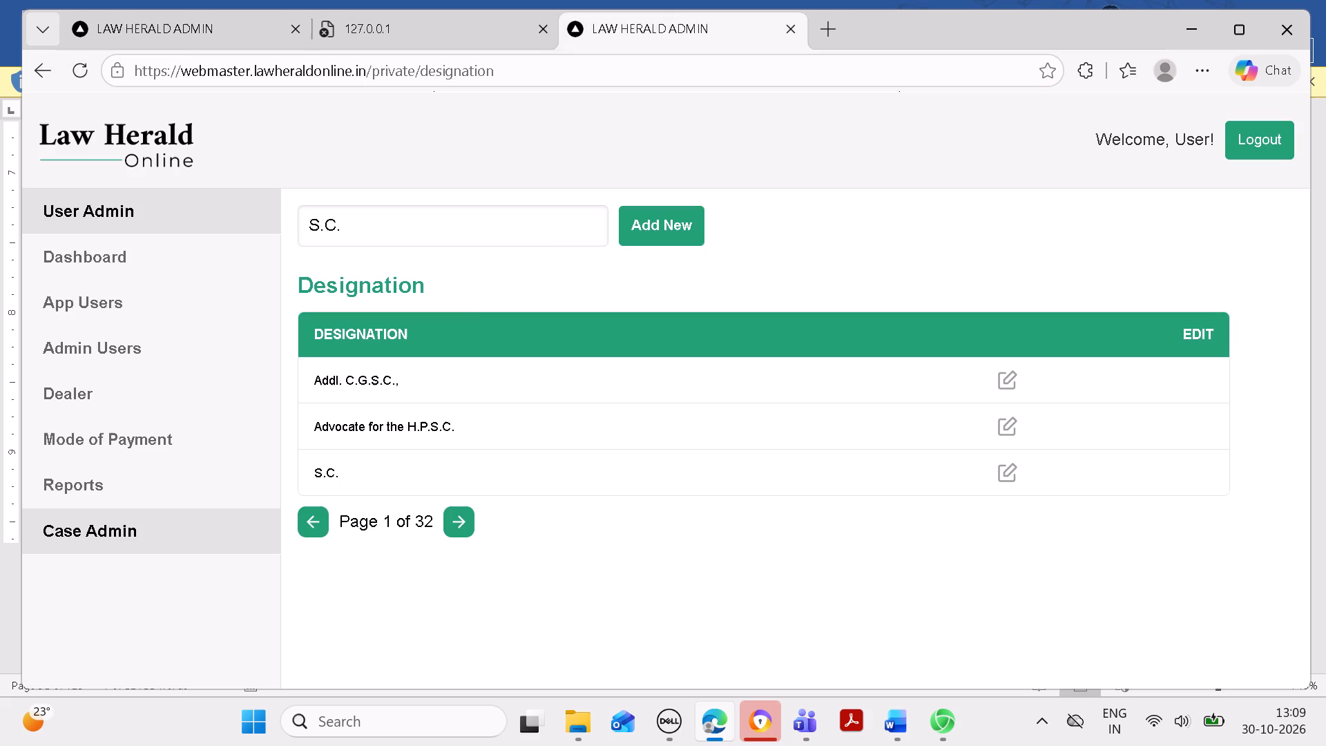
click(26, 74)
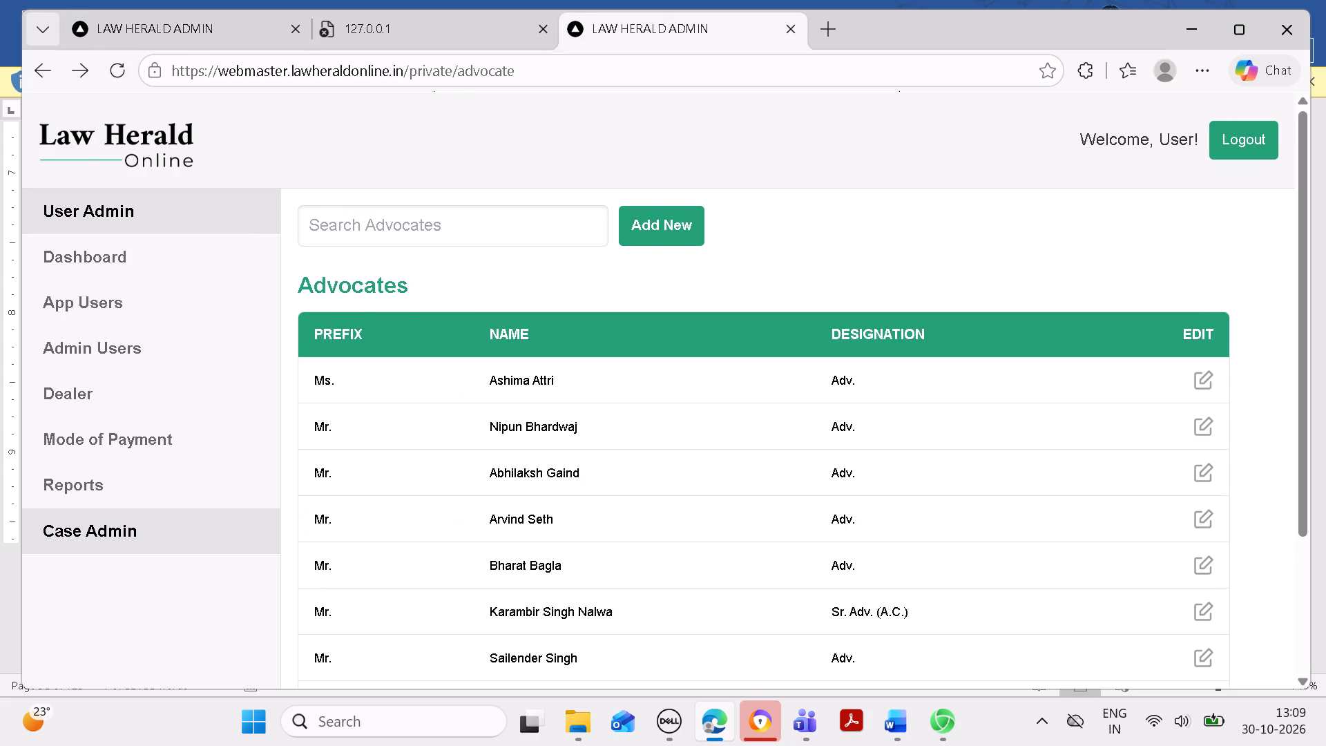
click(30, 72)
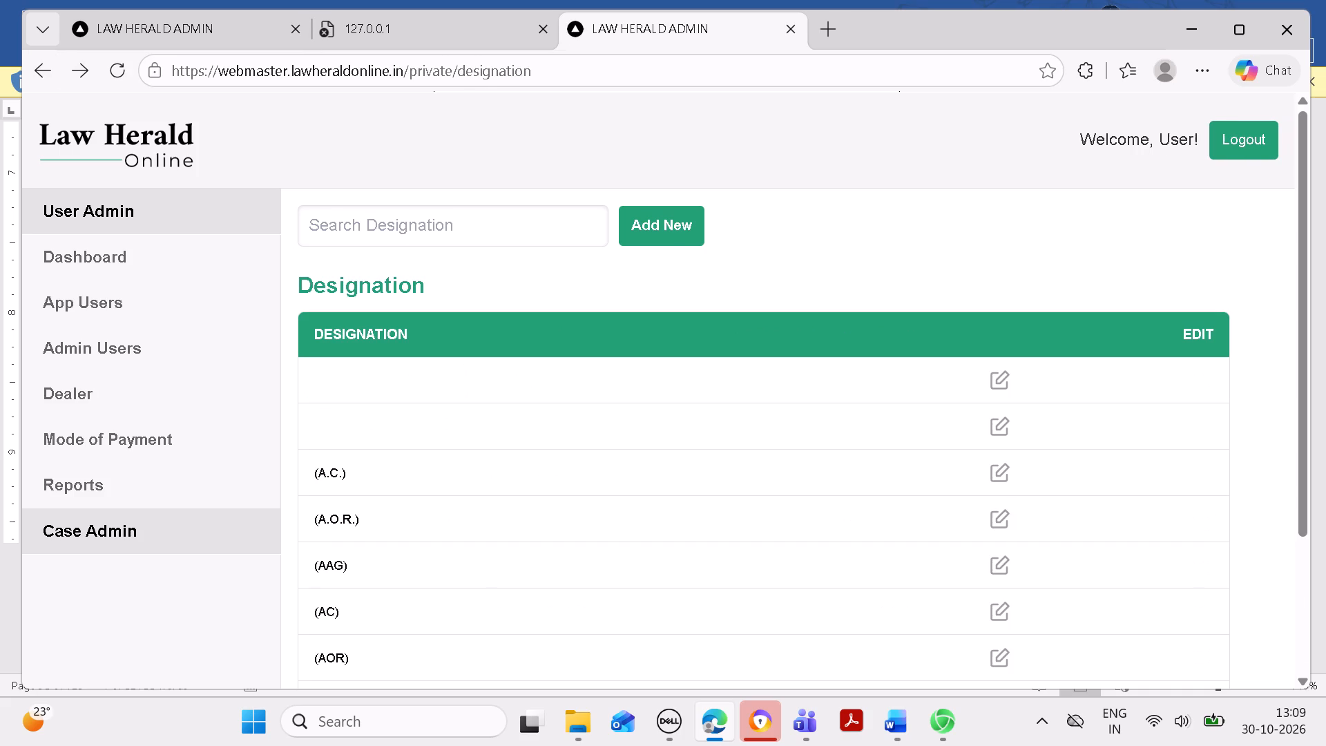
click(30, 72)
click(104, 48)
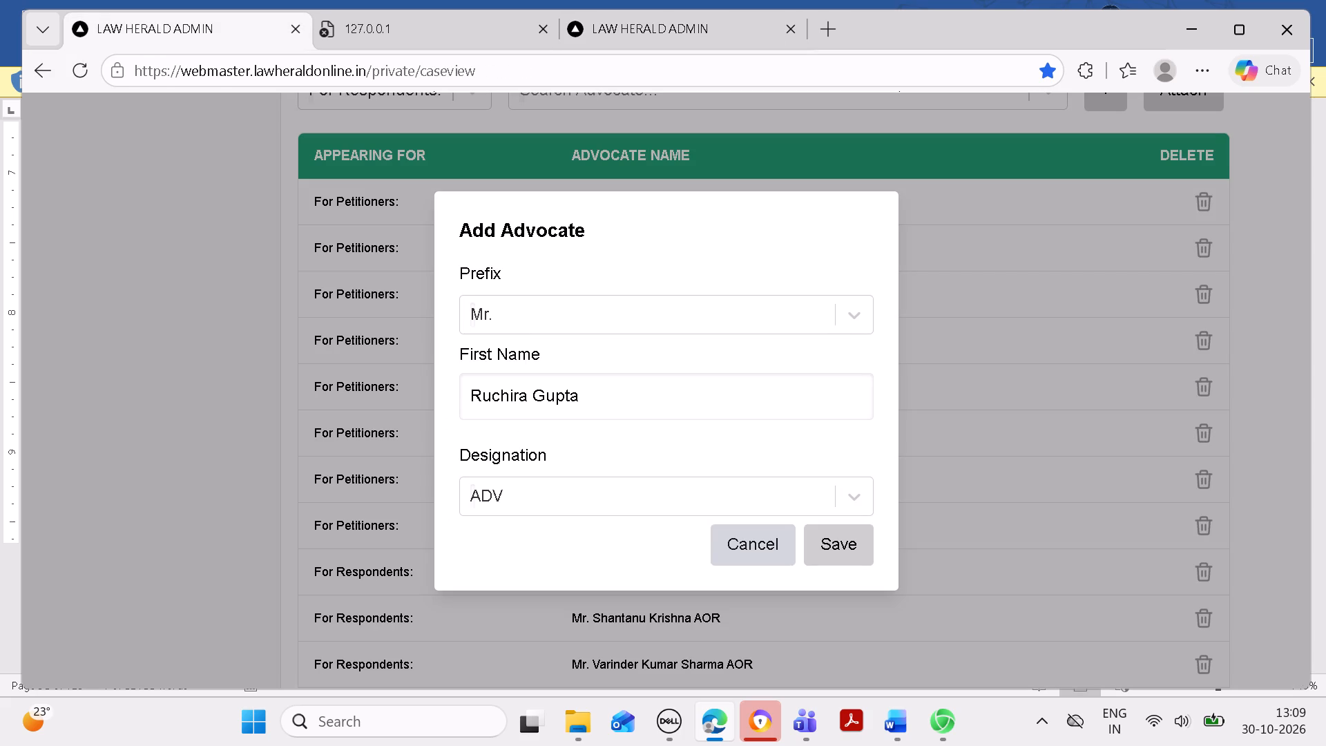
click(39, 70)
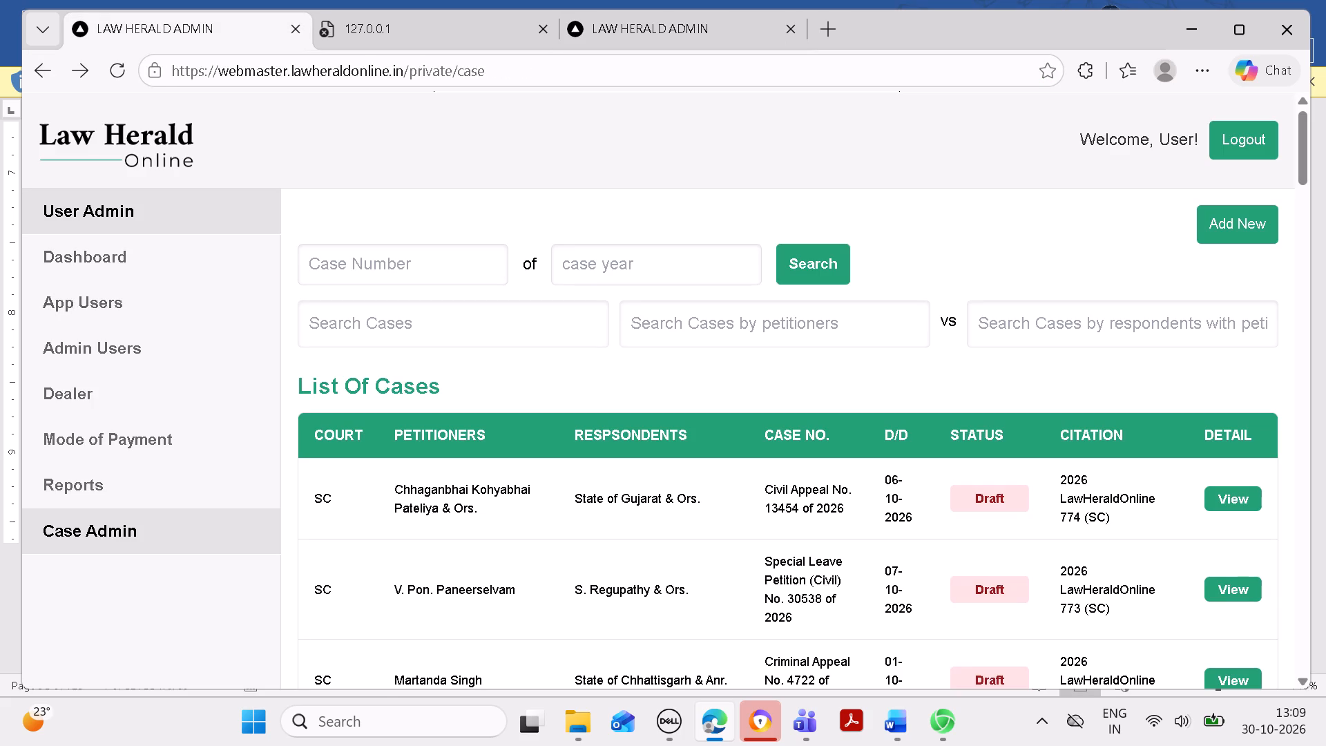
click(430, 266)
text(2689)
click(593, 267)
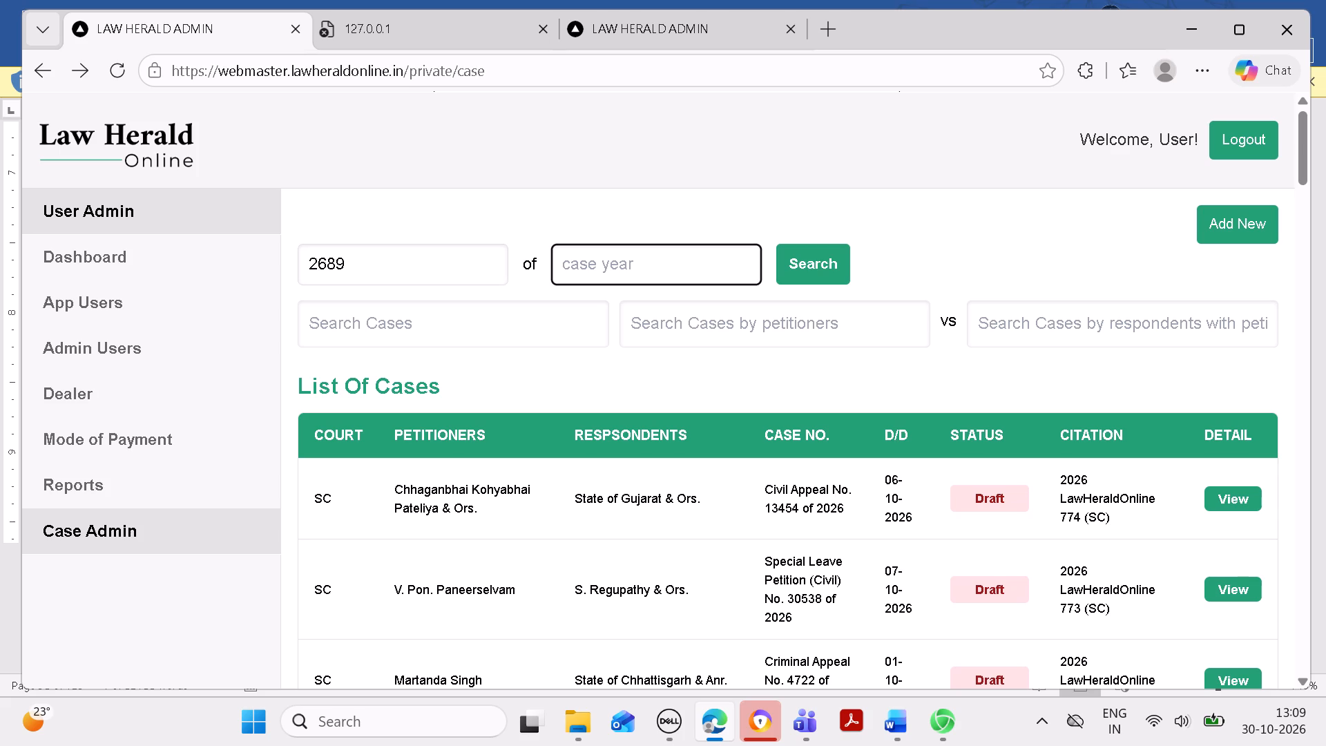
click(383, 269)
key(minus)
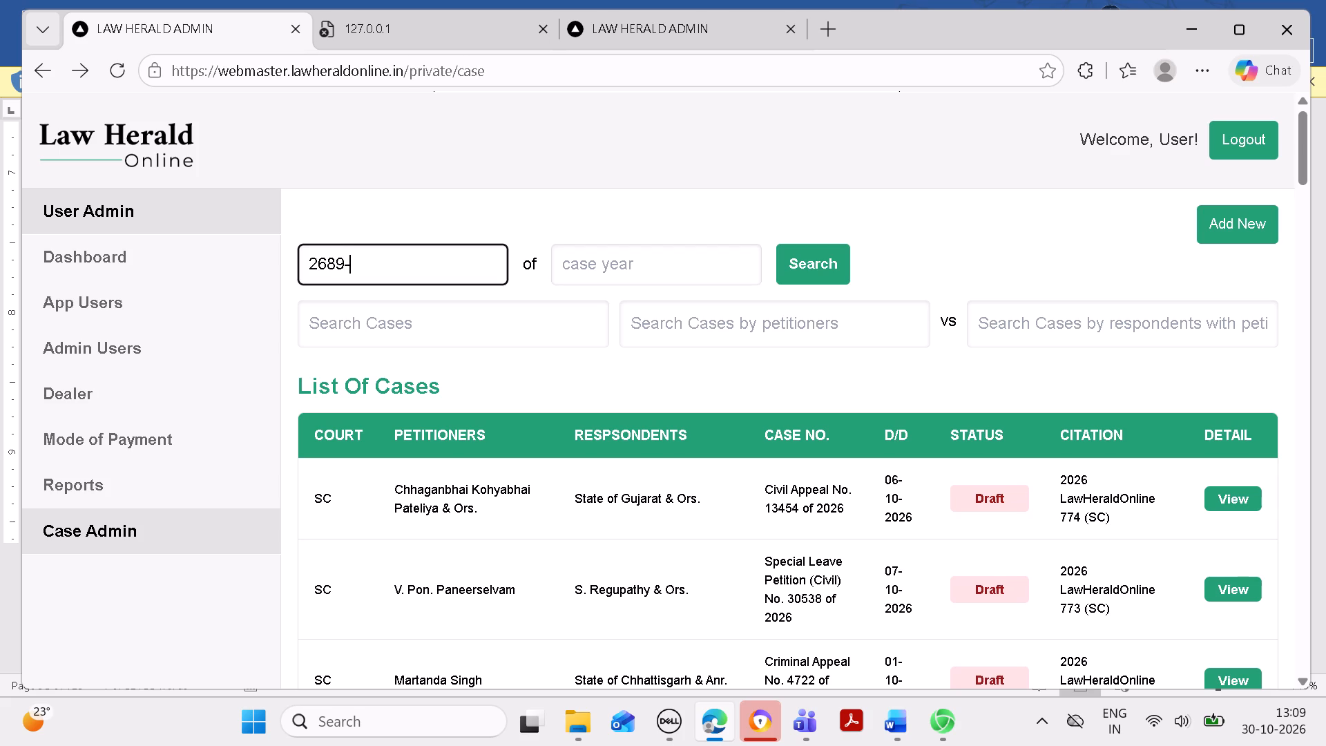
key(9)
key(0)
click(604, 264)
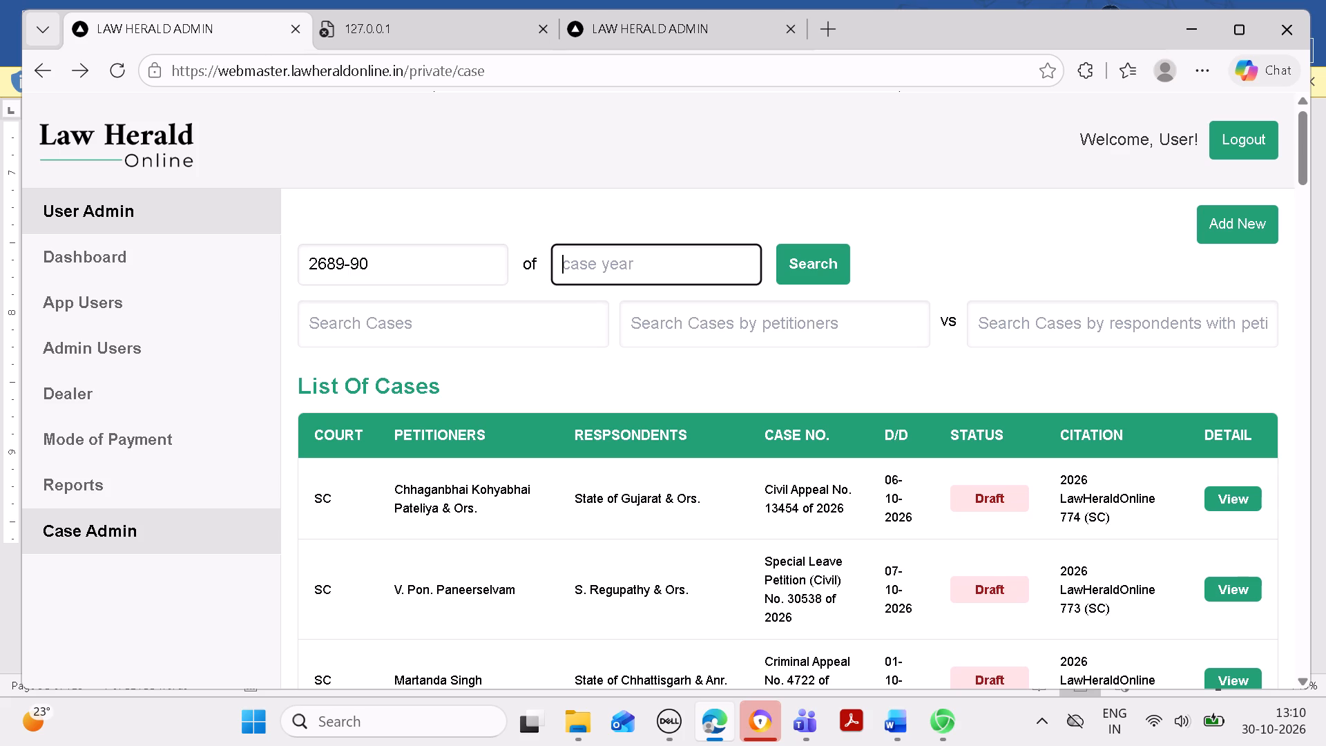
key(2)
key(0)
key(2)
key(5)
click(780, 264)
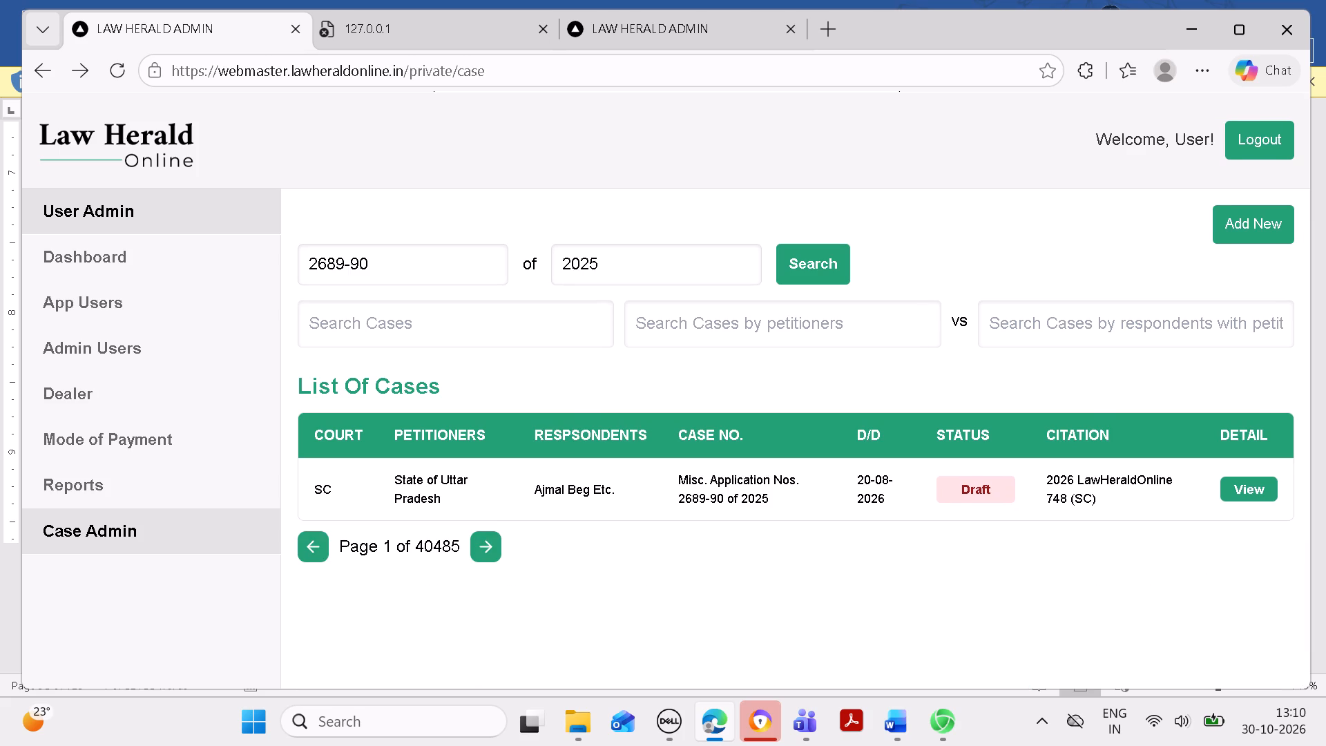
click(1233, 491)
scroll(865, 446, down, 4)
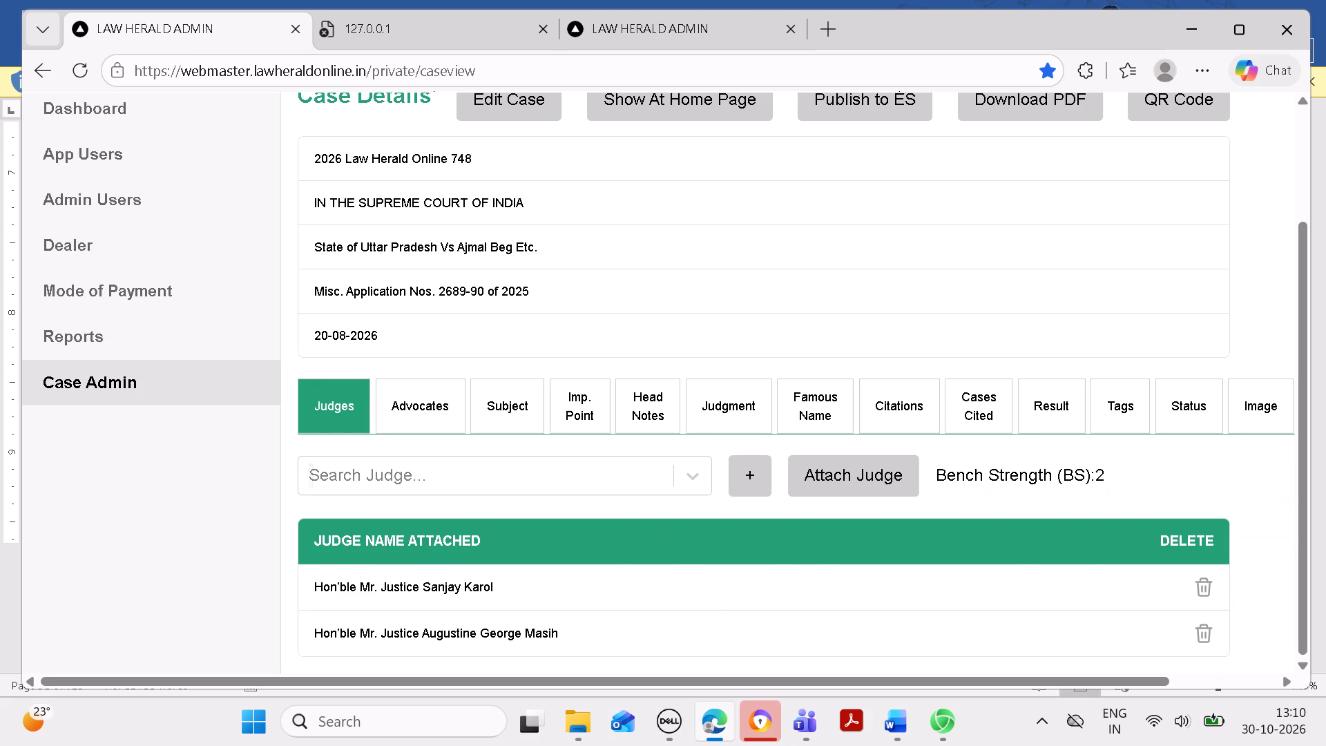
click(517, 413)
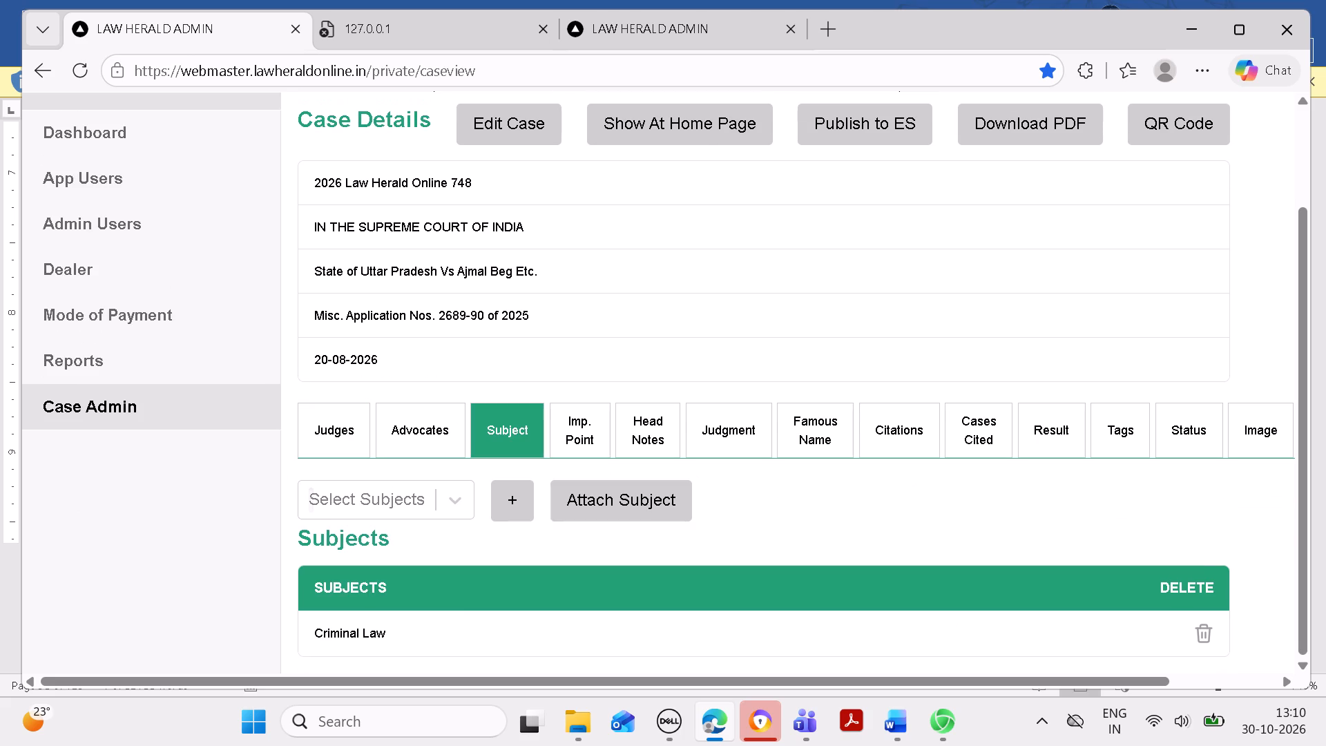
scroll(491, 451, down, 2)
click(436, 439)
scroll(438, 438, down, 6)
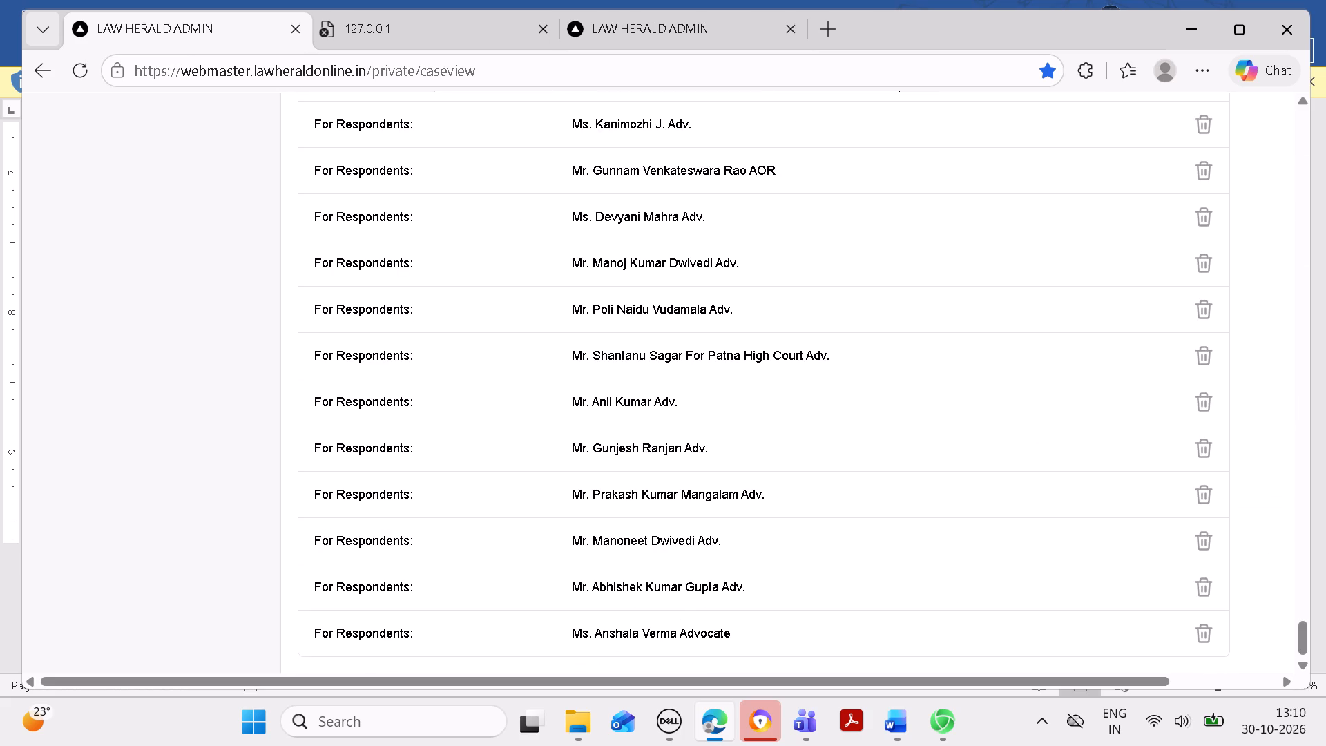
click(892, 725)
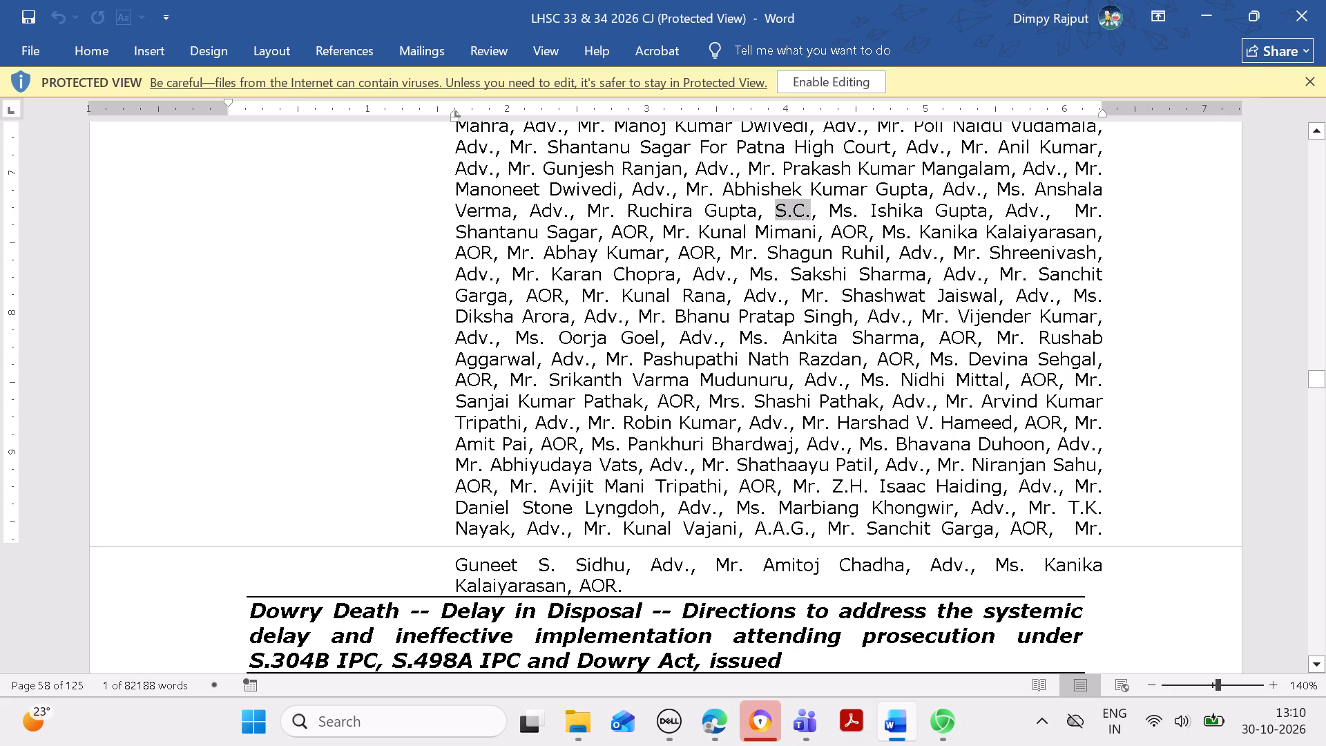
drag(631, 209, 731, 210)
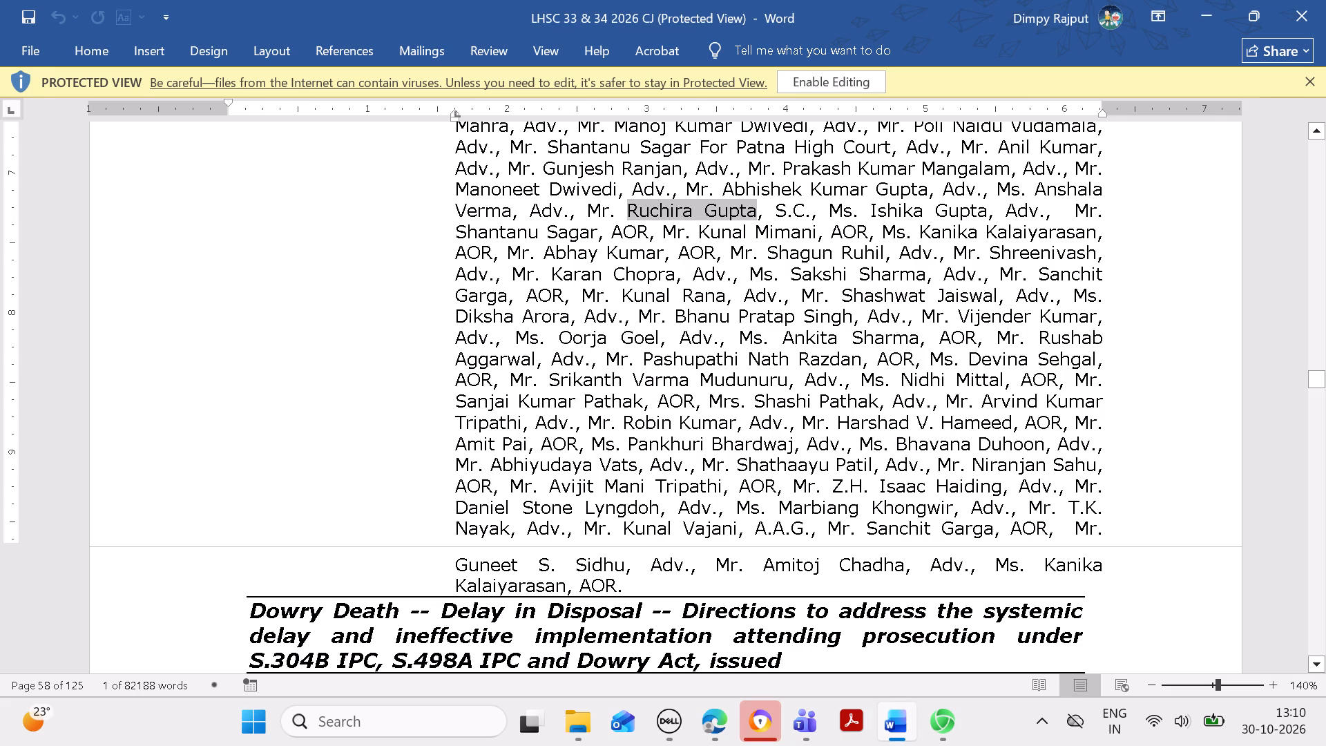
drag(731, 210, 731, 213)
key(ctrl+c)
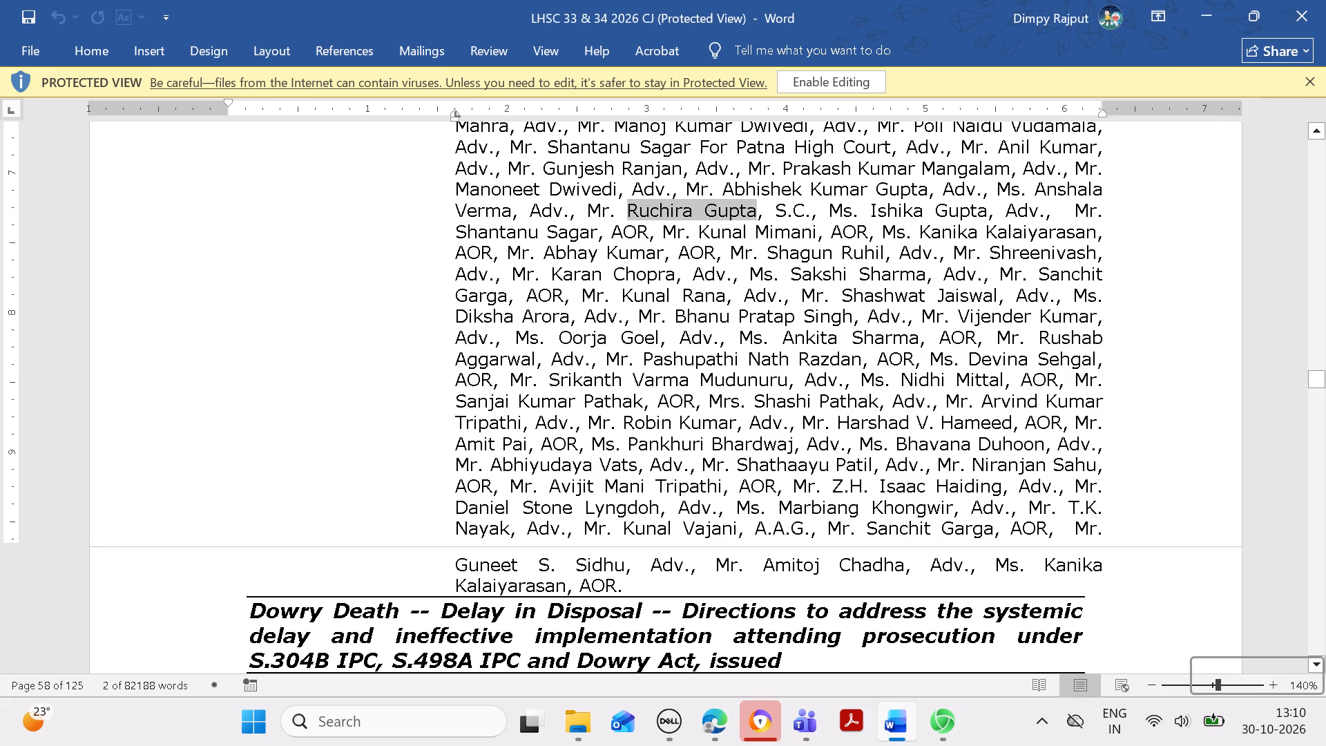
click(713, 723)
scroll(691, 580, up, 3)
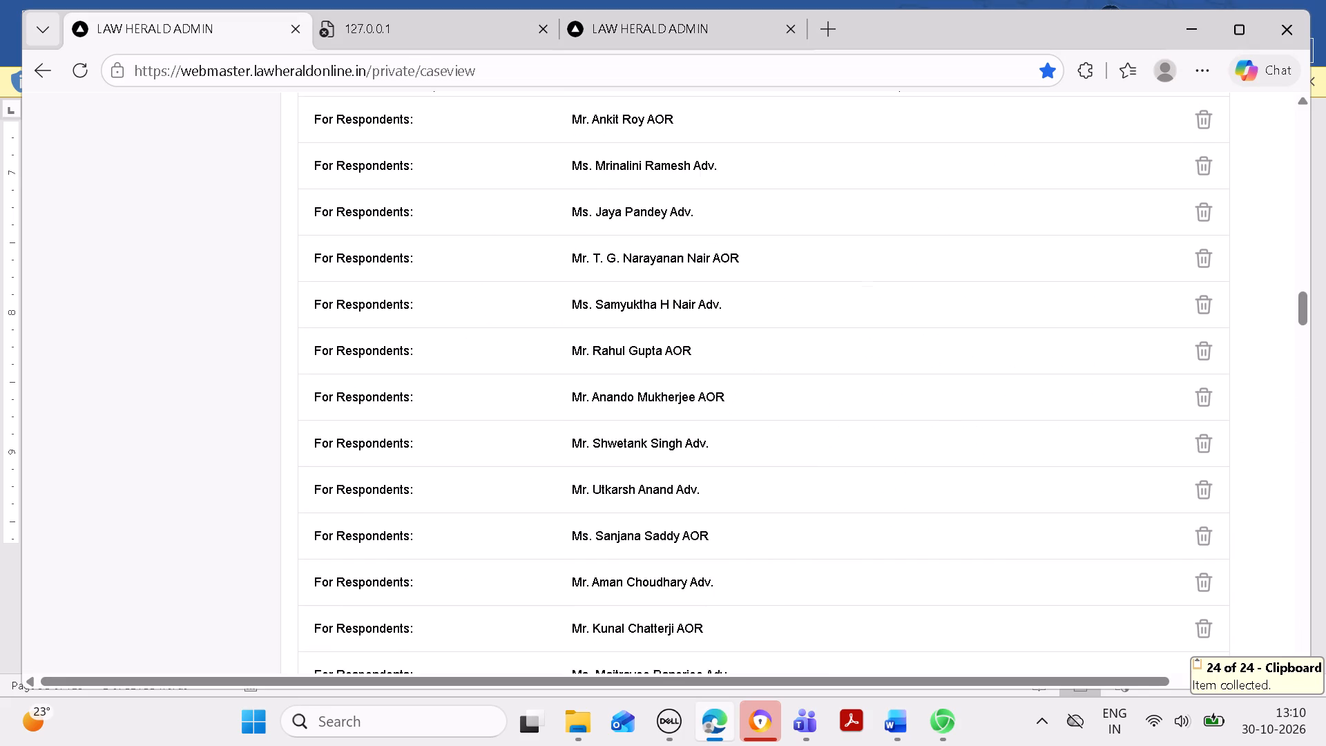
scroll(698, 575, down, 7)
scroll(704, 561, up, 5)
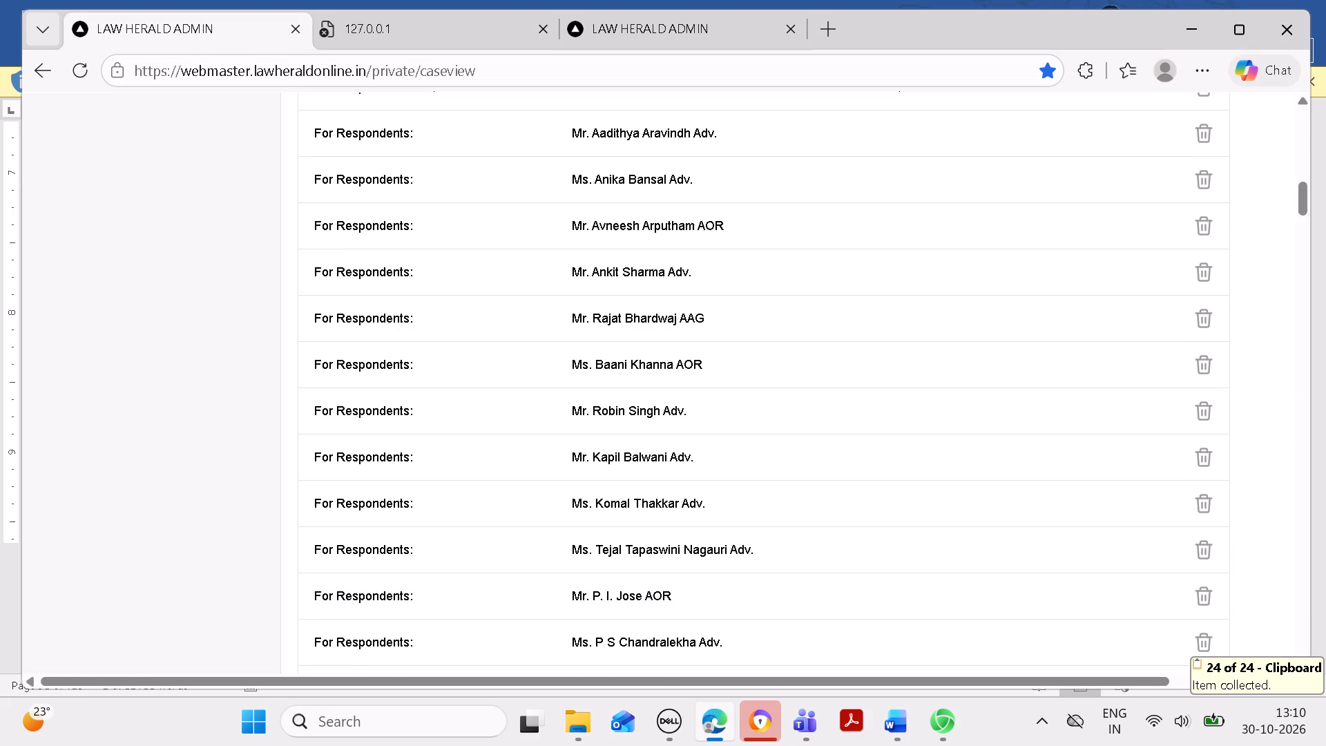
scroll(707, 555, up, 3)
click(963, 622)
key(ctrl+v)
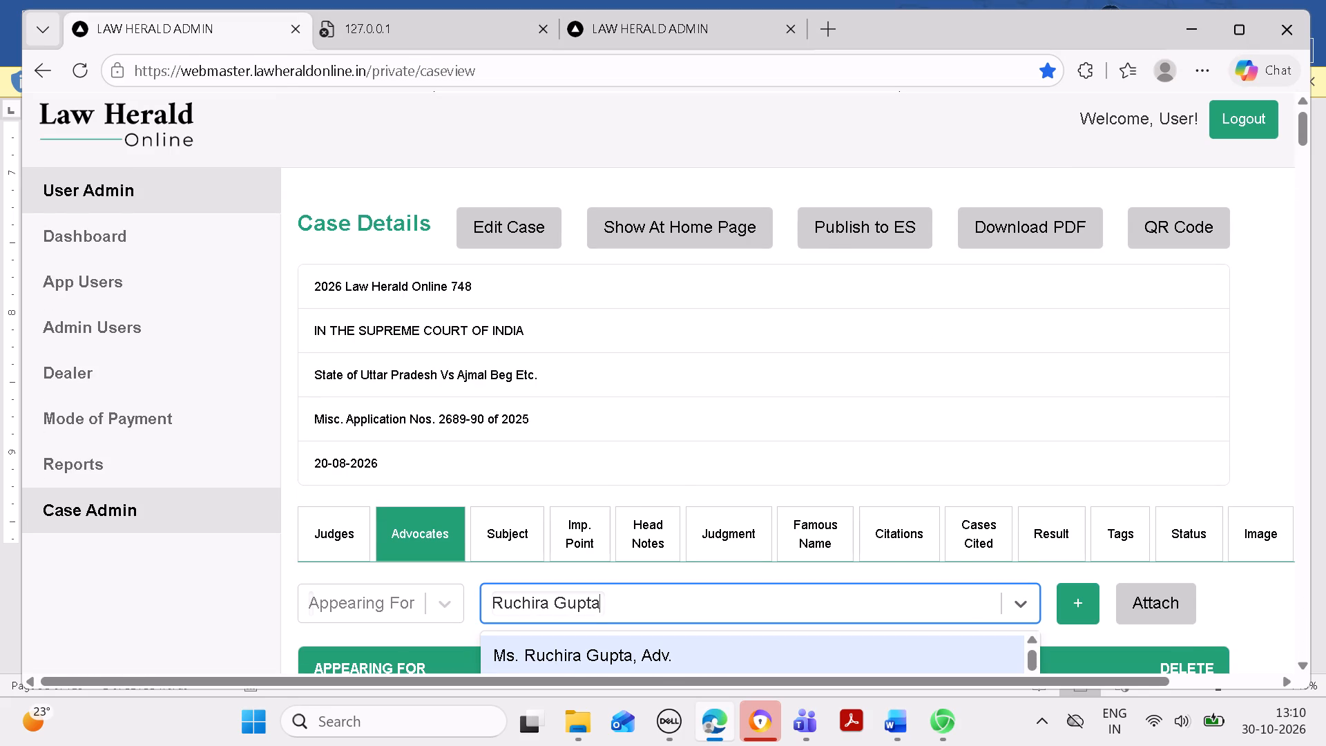
click(1067, 604)
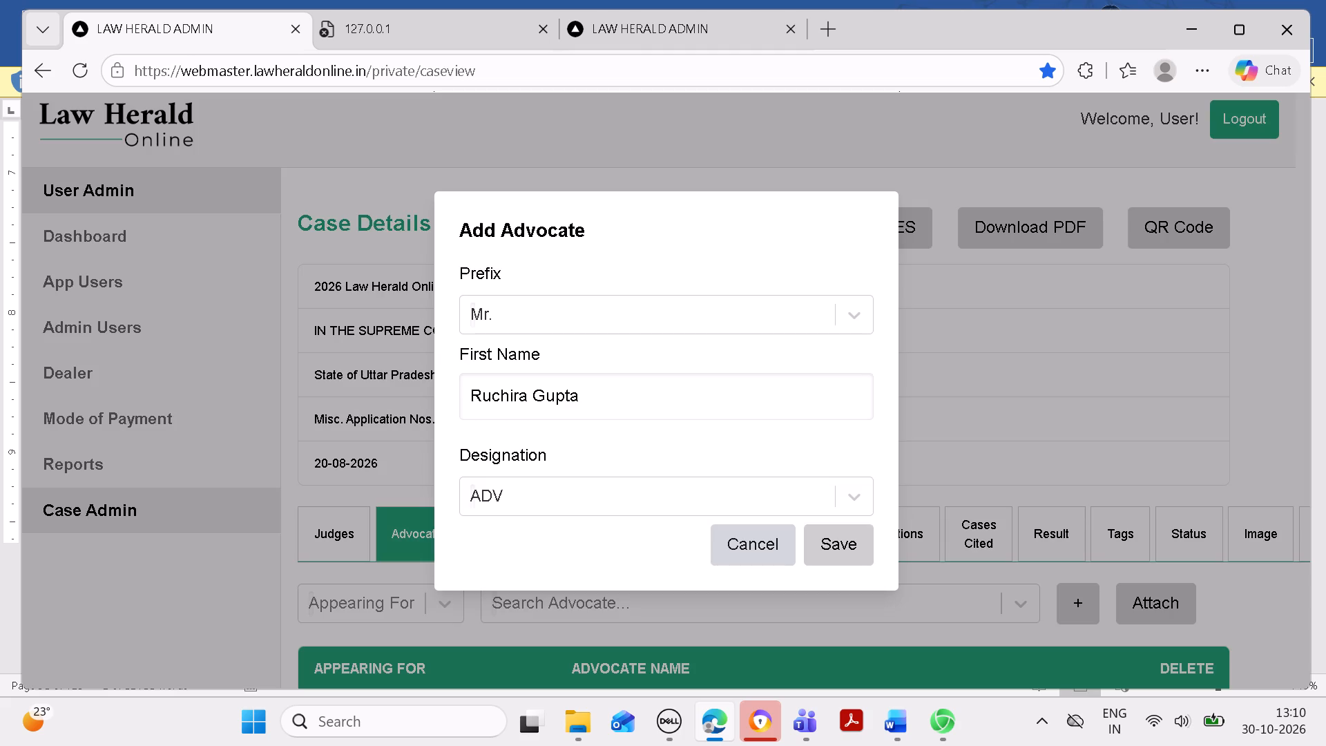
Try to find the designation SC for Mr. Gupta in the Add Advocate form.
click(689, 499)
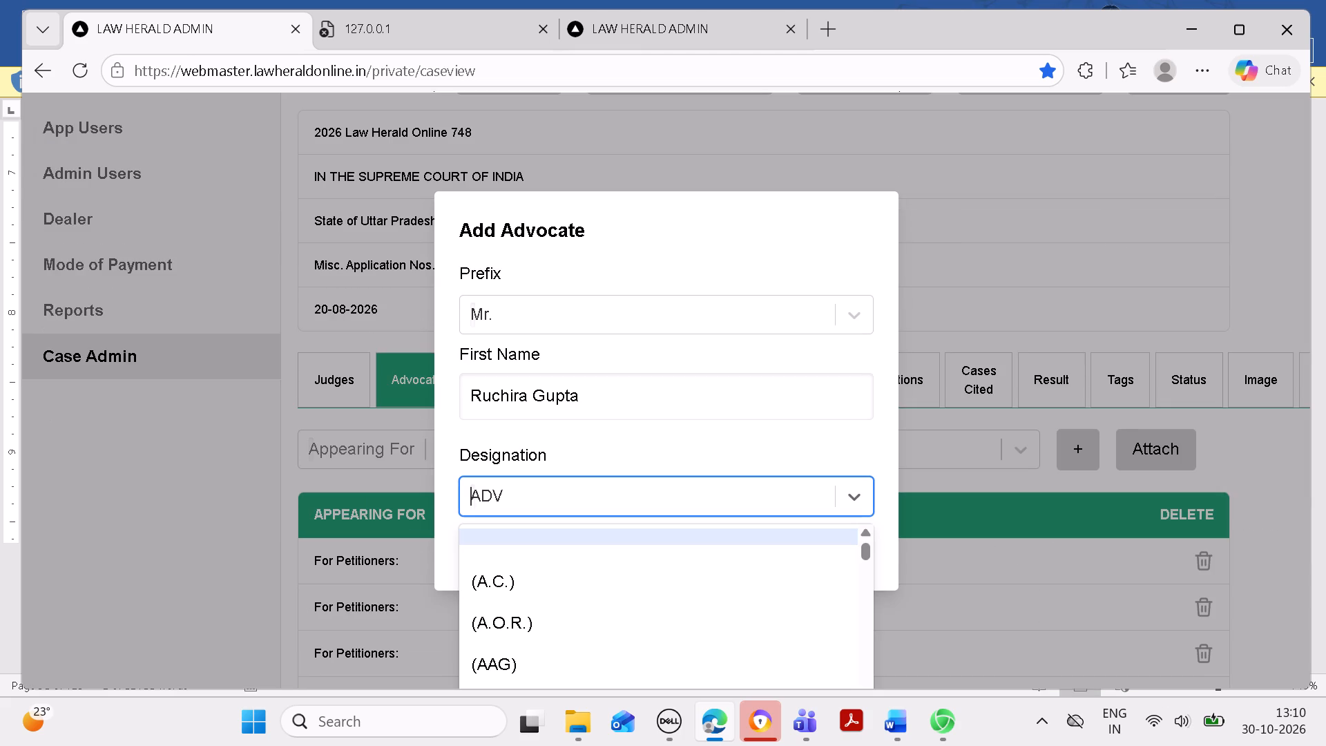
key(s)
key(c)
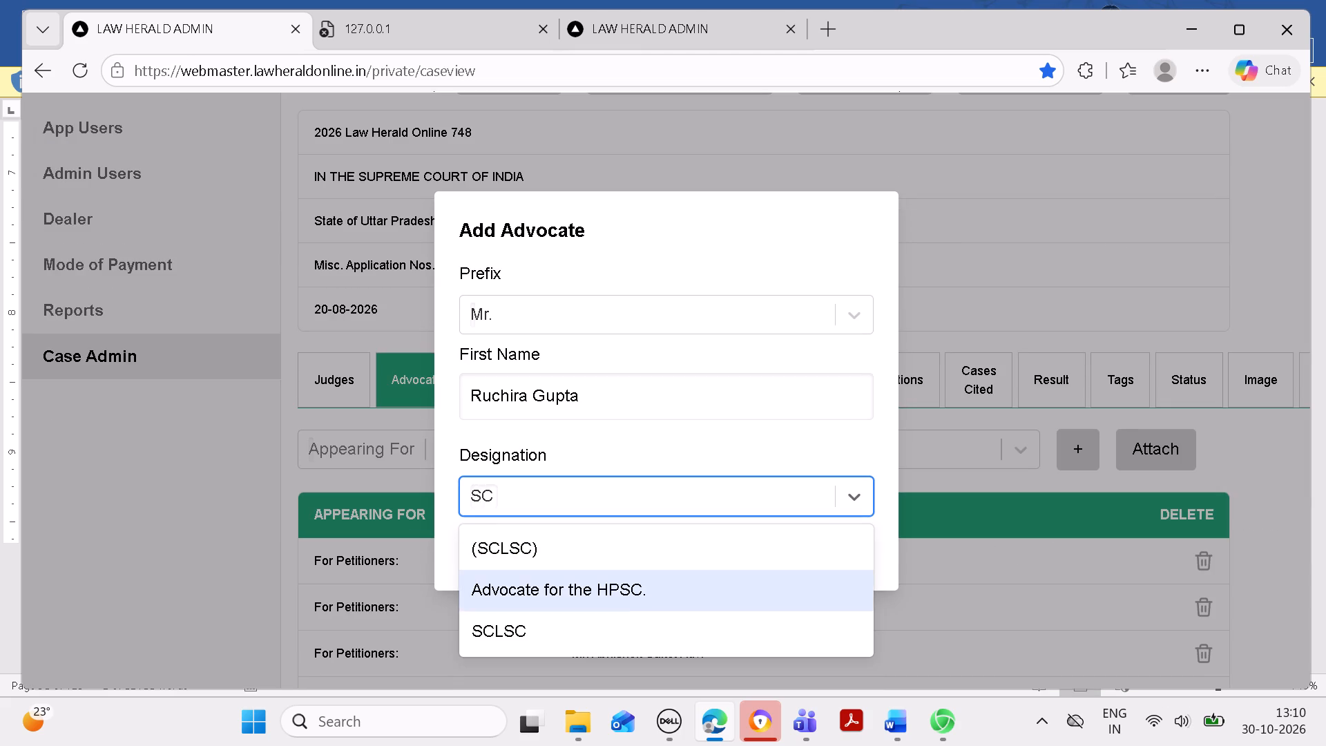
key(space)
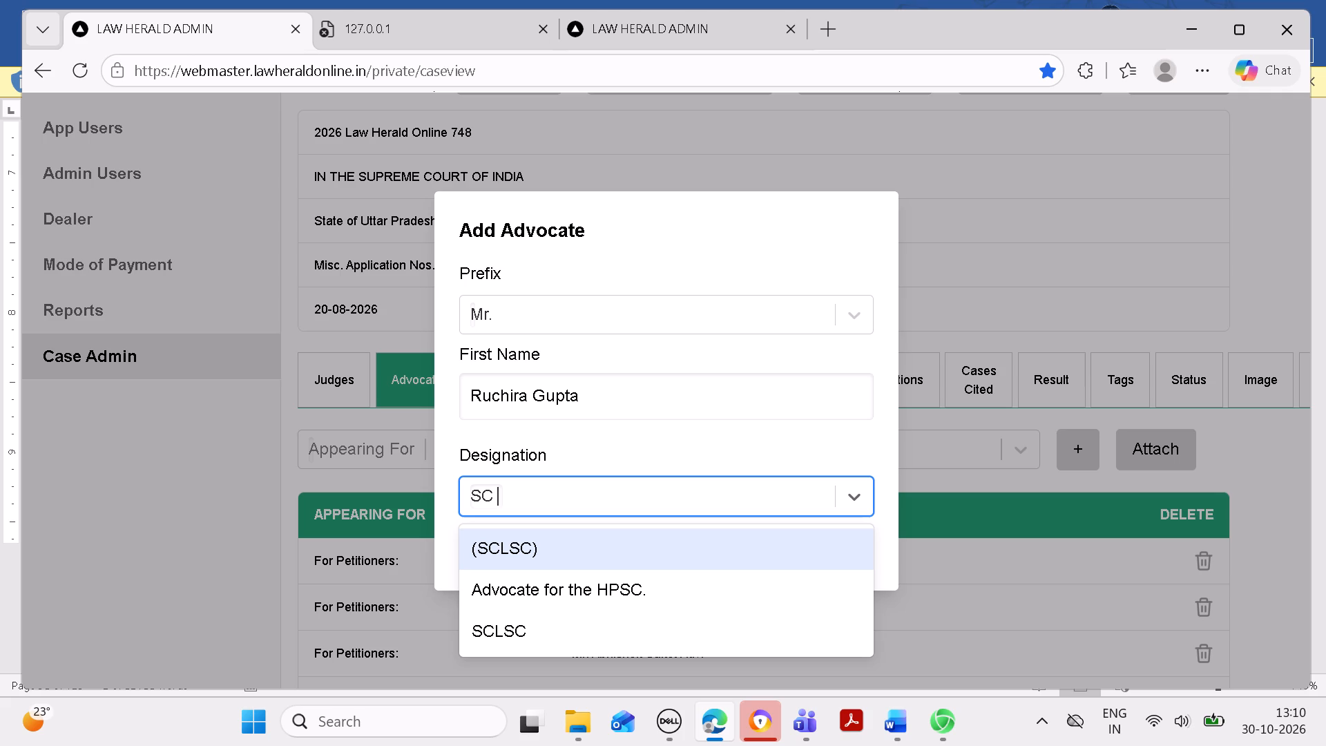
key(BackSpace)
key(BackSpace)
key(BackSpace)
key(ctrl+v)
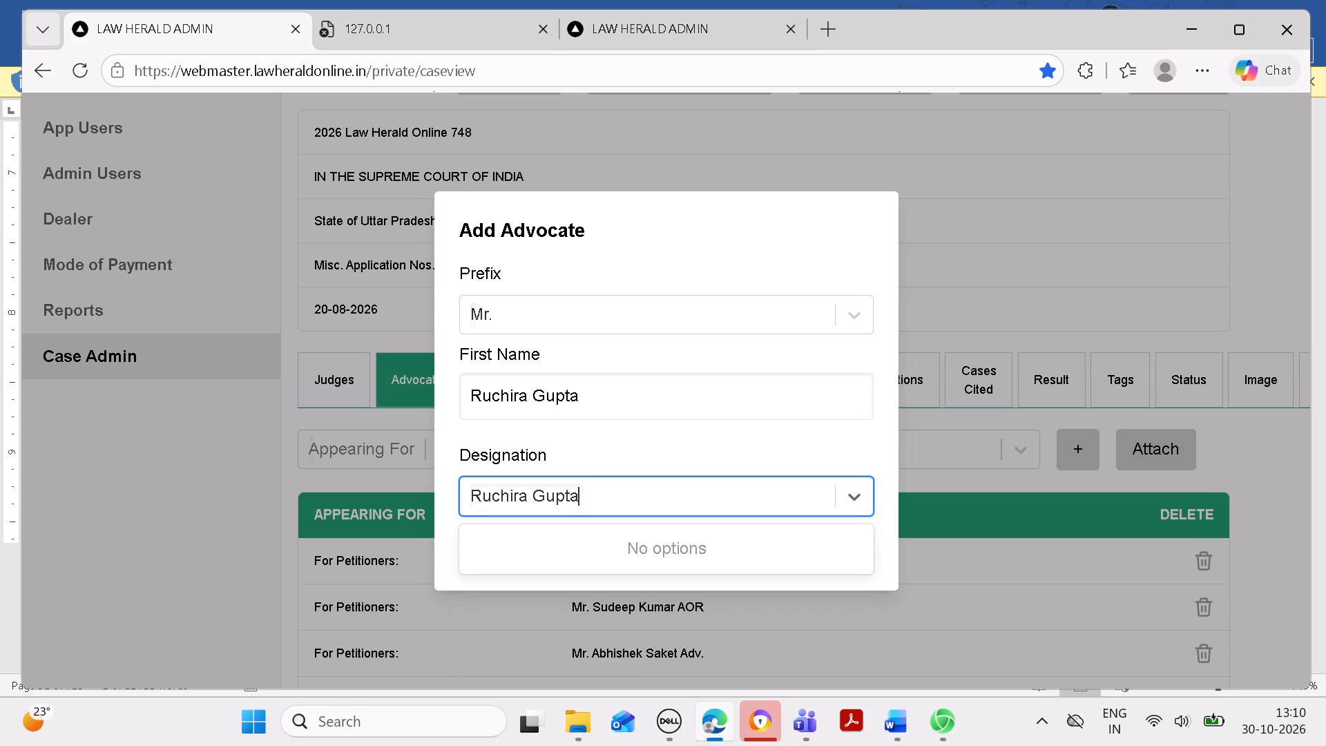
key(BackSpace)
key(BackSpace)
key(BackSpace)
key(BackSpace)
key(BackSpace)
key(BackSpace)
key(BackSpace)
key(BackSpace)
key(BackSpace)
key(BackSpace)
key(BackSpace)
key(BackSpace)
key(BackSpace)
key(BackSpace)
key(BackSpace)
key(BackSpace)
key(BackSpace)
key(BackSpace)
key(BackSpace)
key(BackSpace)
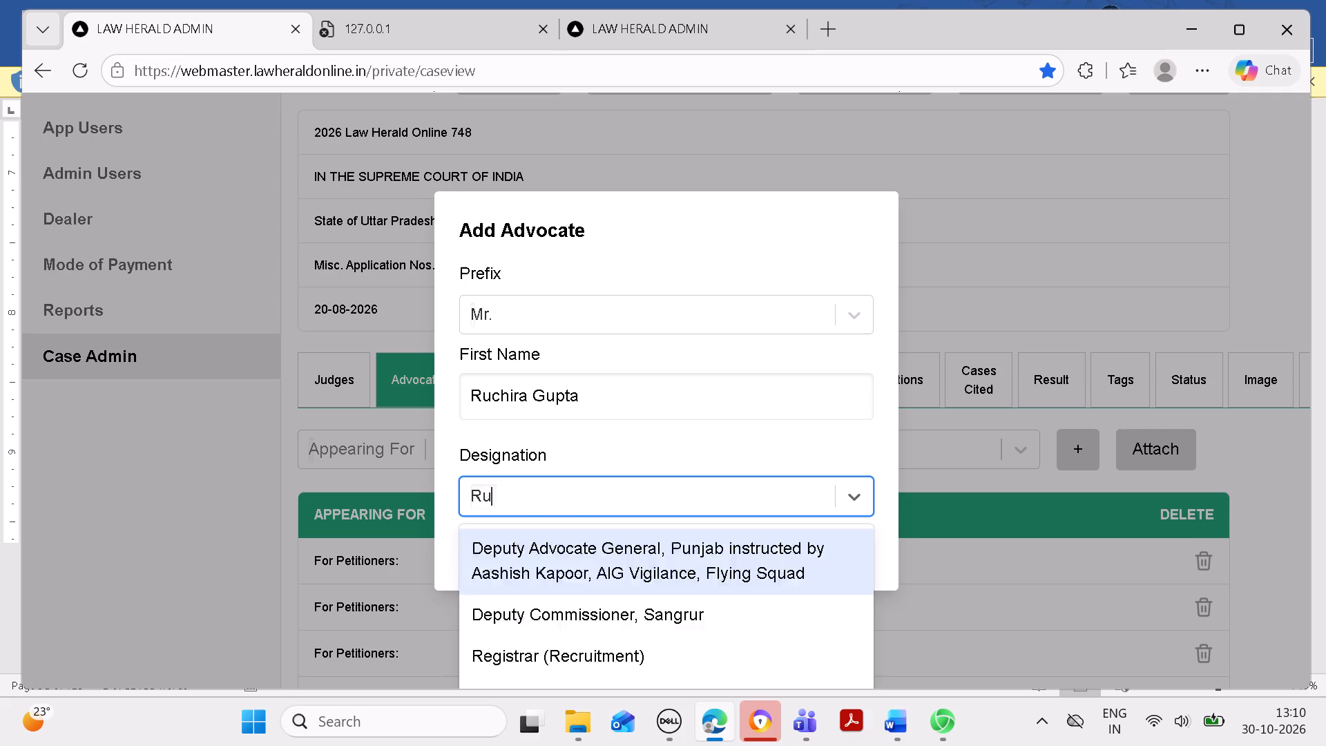
click(870, 726)
click(895, 729)
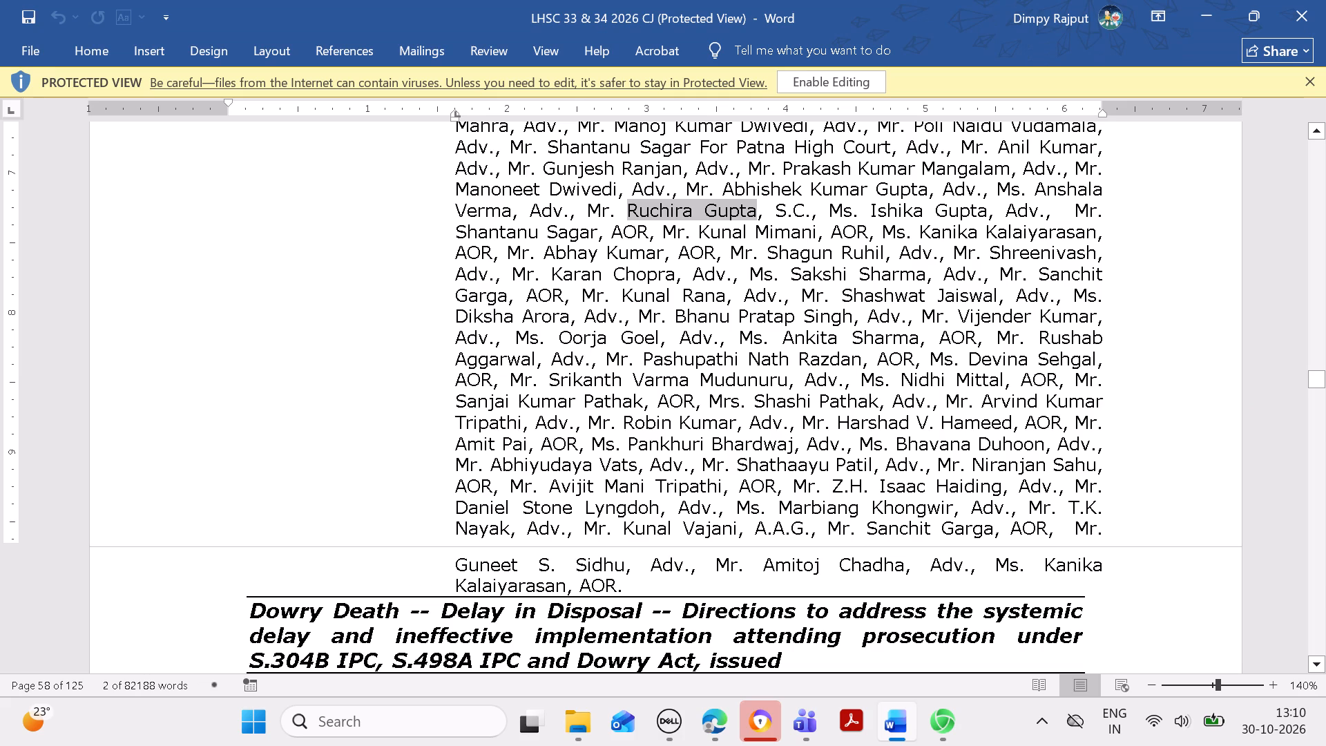
Copy the designation S.C. from the Word document, set it for Mr. Gupta in the Add Advocate form and save the advocate.
drag(778, 209, 800, 210)
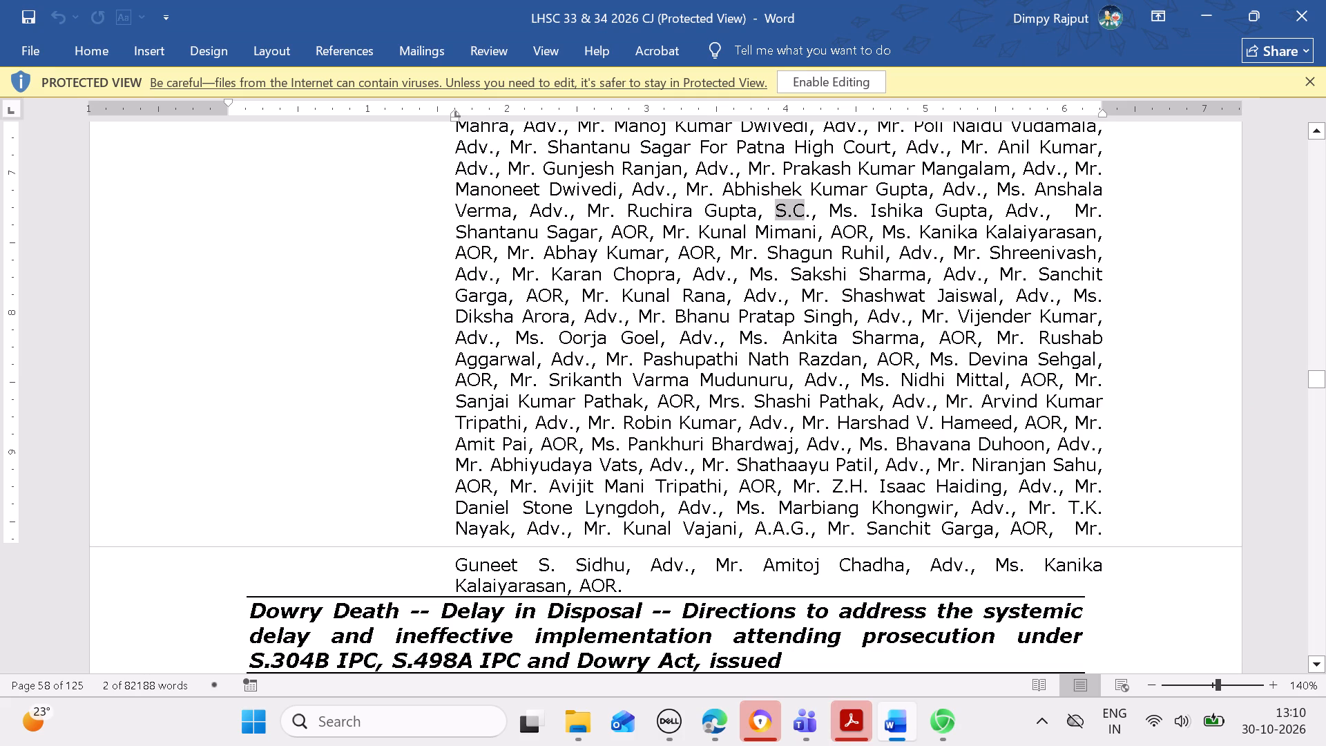
drag(800, 210, 809, 214)
key(ctrl+c)
click(706, 727)
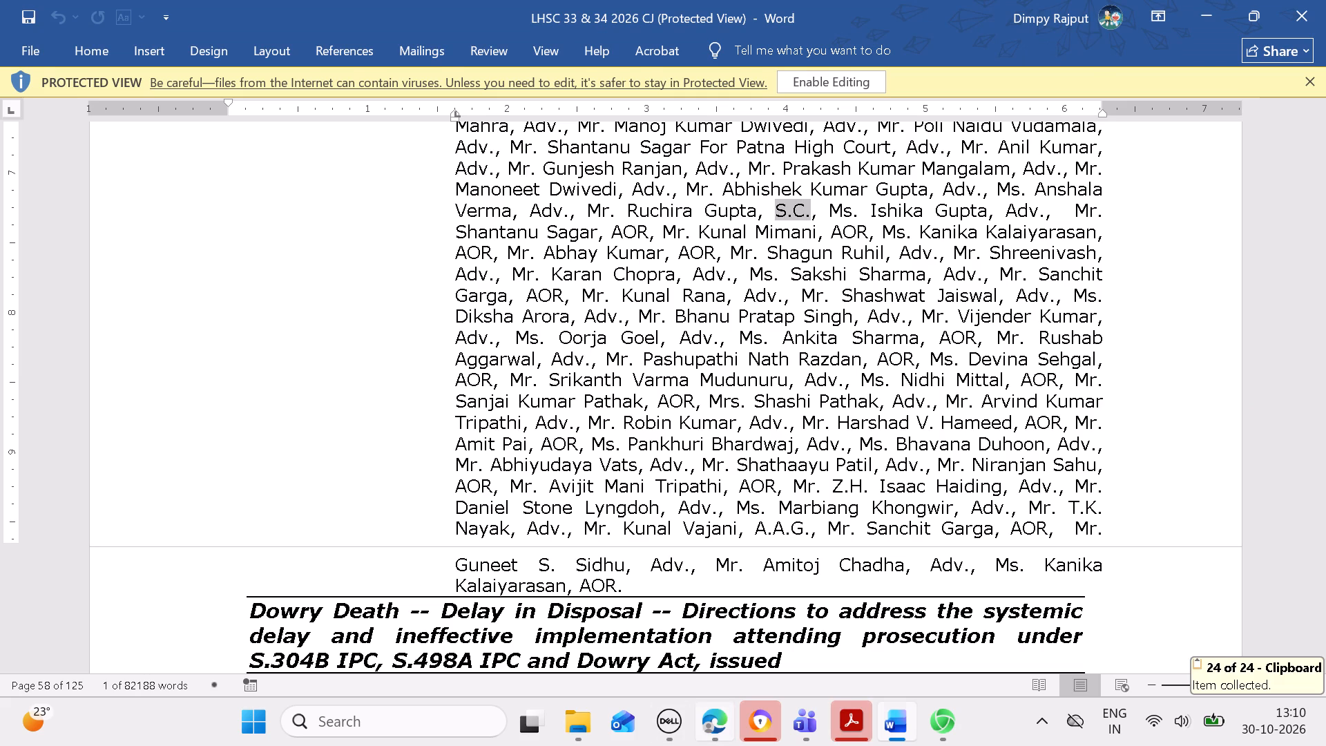
click(689, 485)
key(ctrl+v)
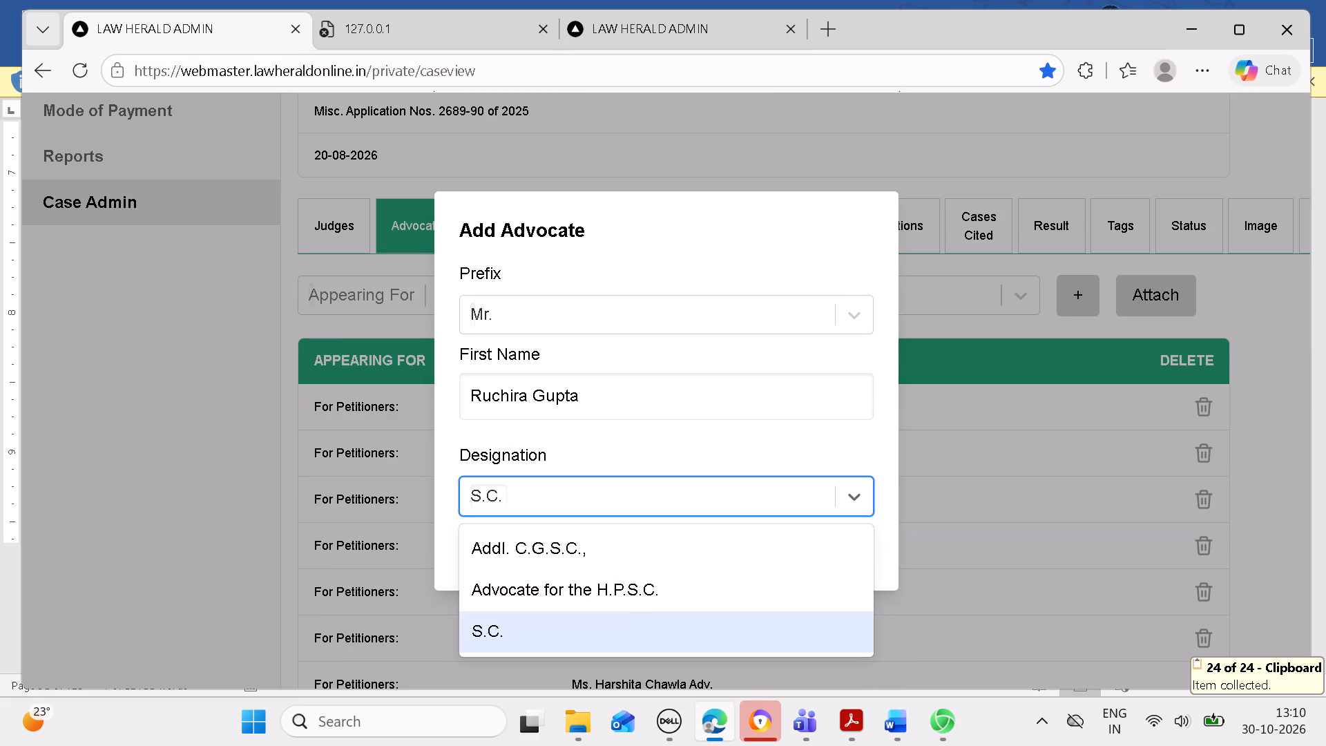
click(573, 621)
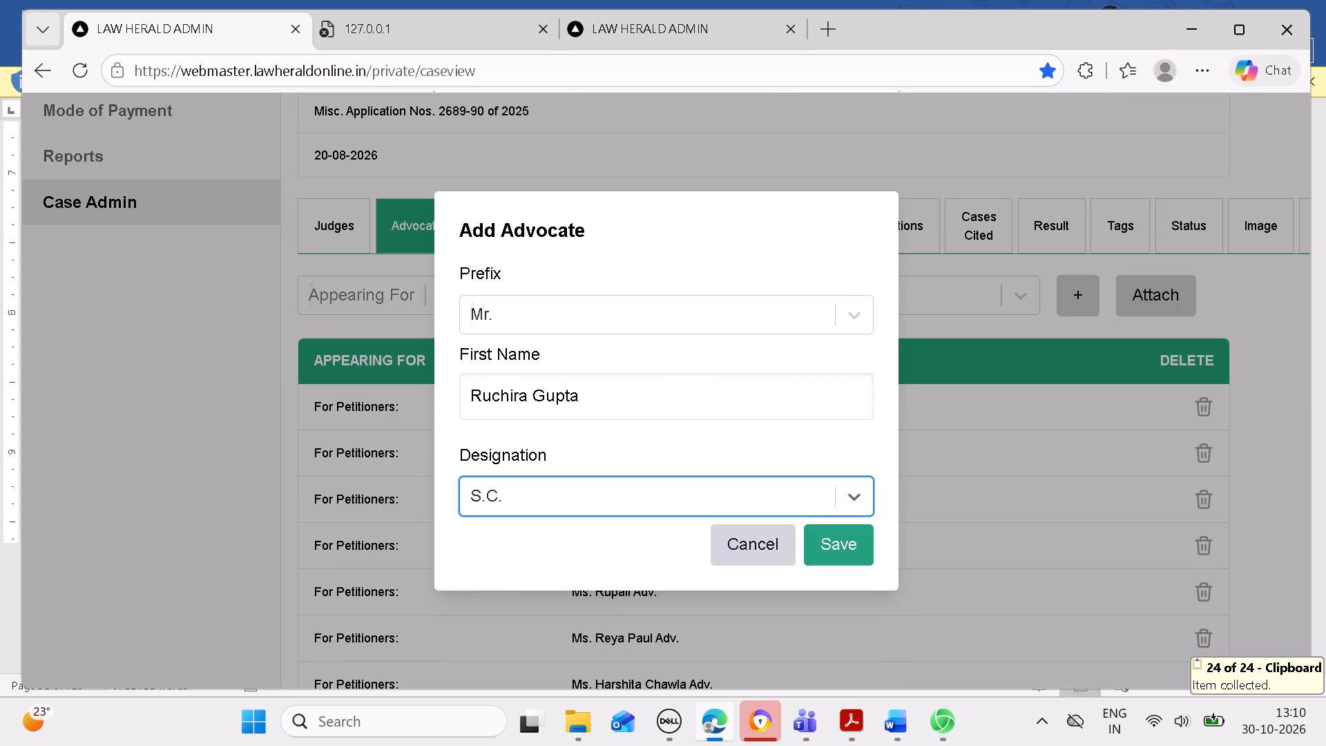
click(849, 546)
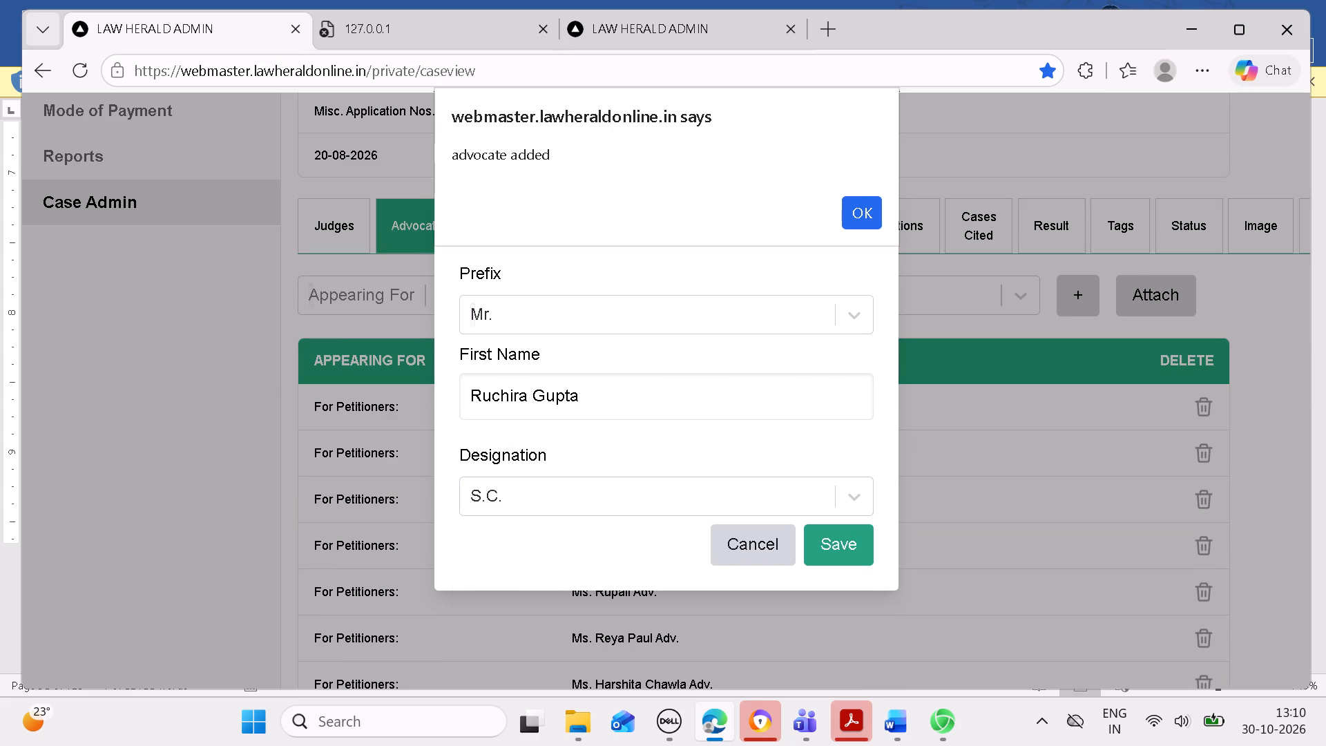
click(852, 209)
click(869, 213)
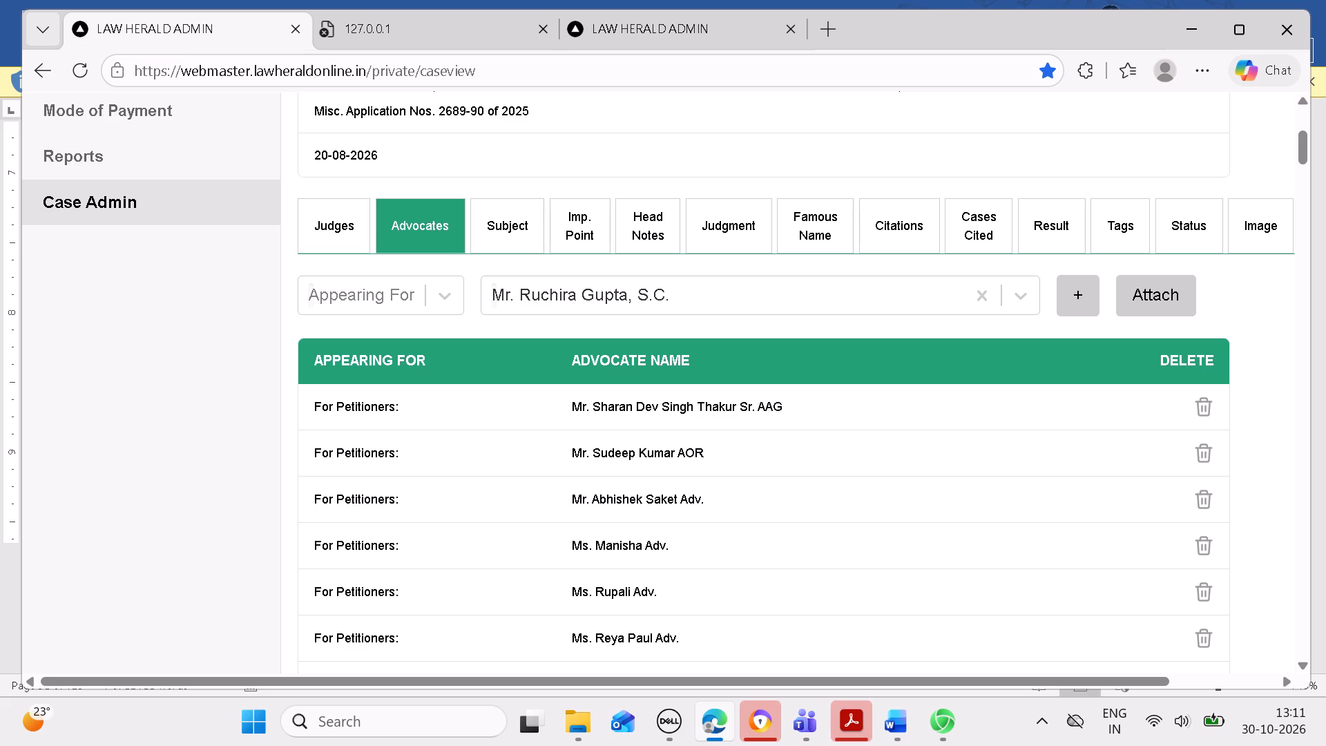
click(452, 287)
scroll(420, 359, down, 6)
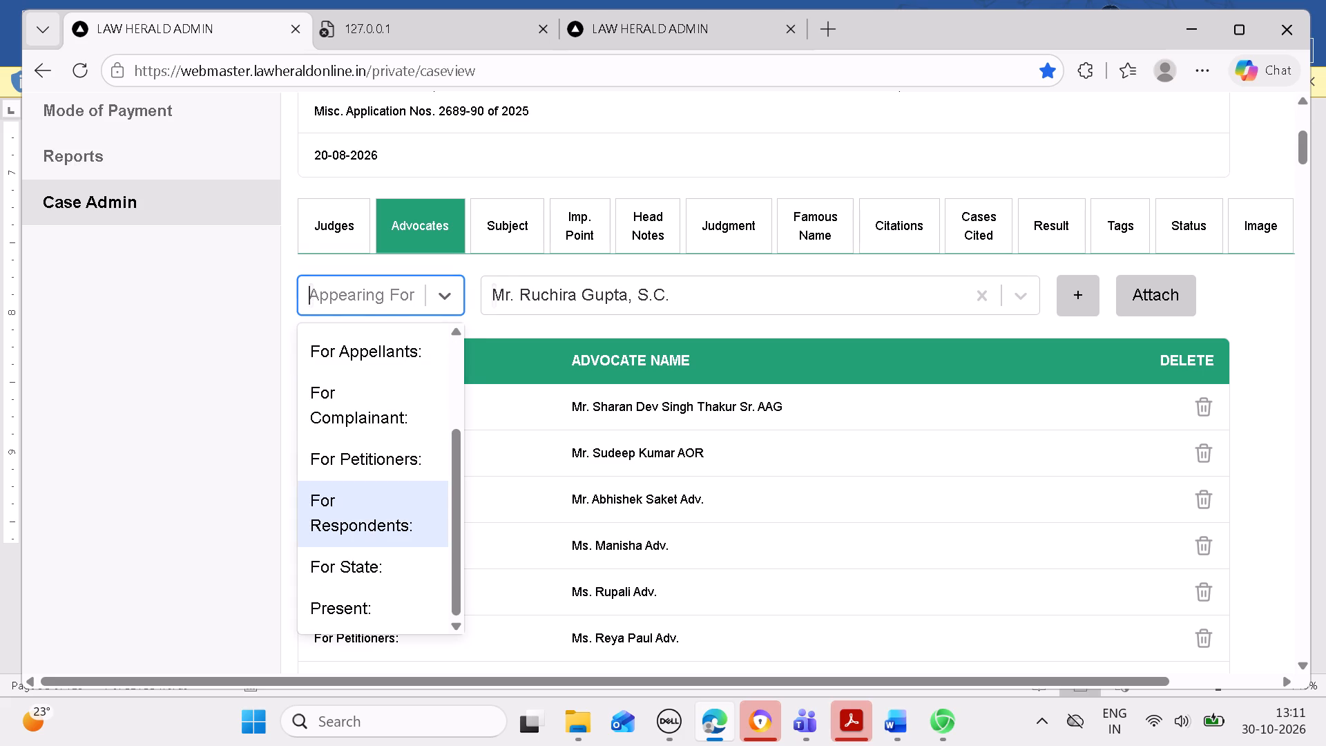
click(396, 515)
click(1180, 297)
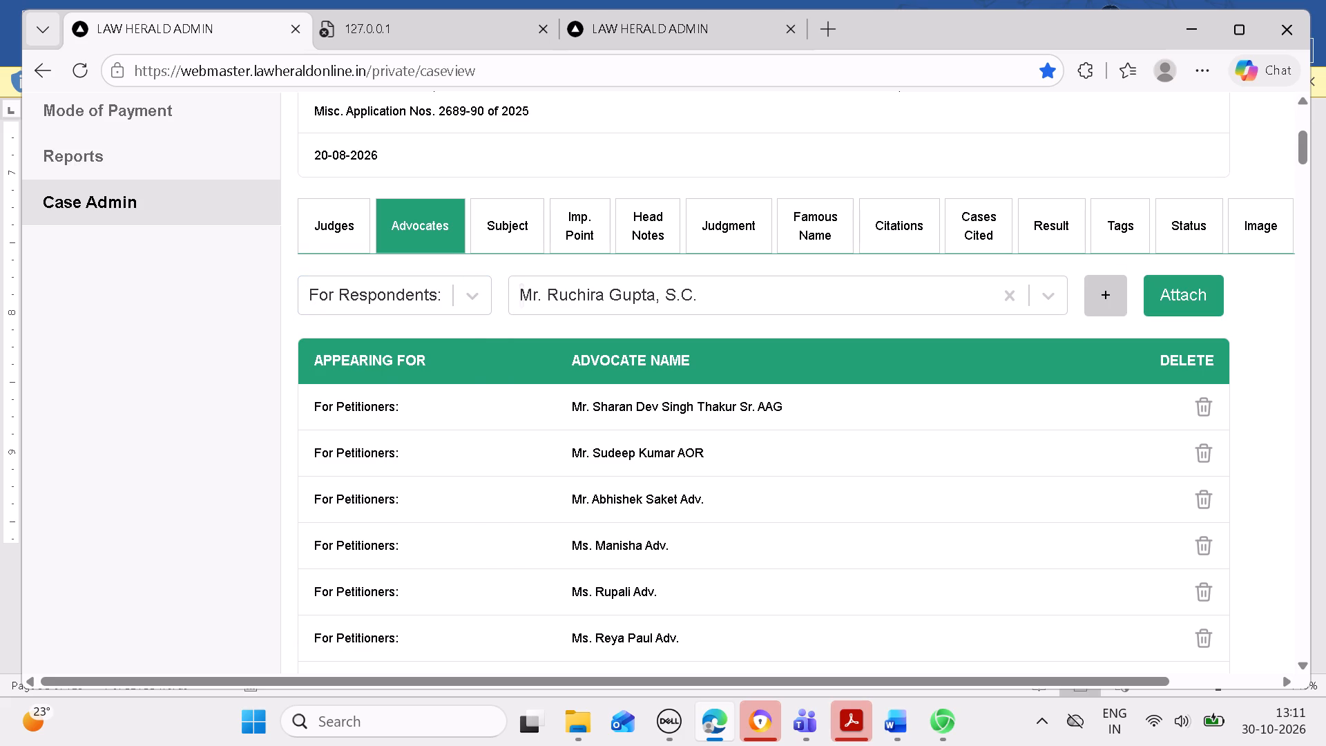
click(857, 218)
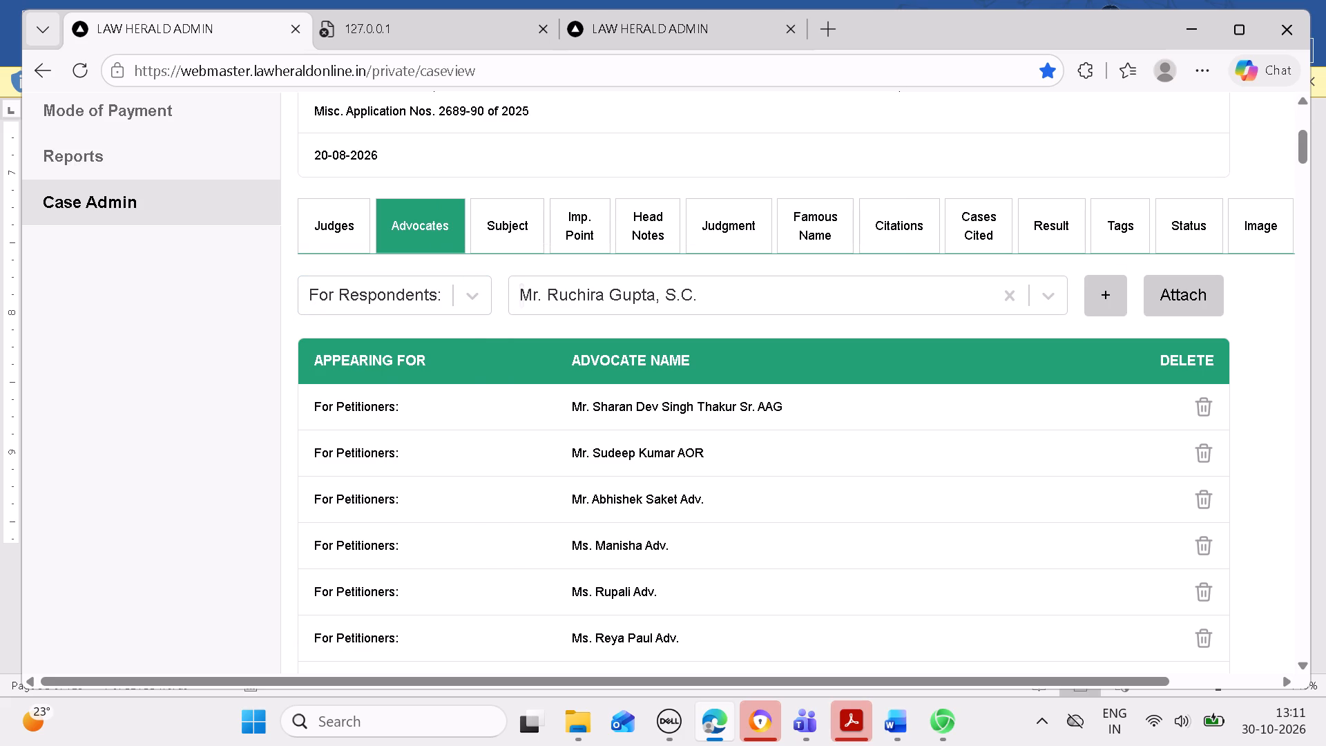
scroll(782, 270, down, 6)
scroll(771, 348, down, 5)
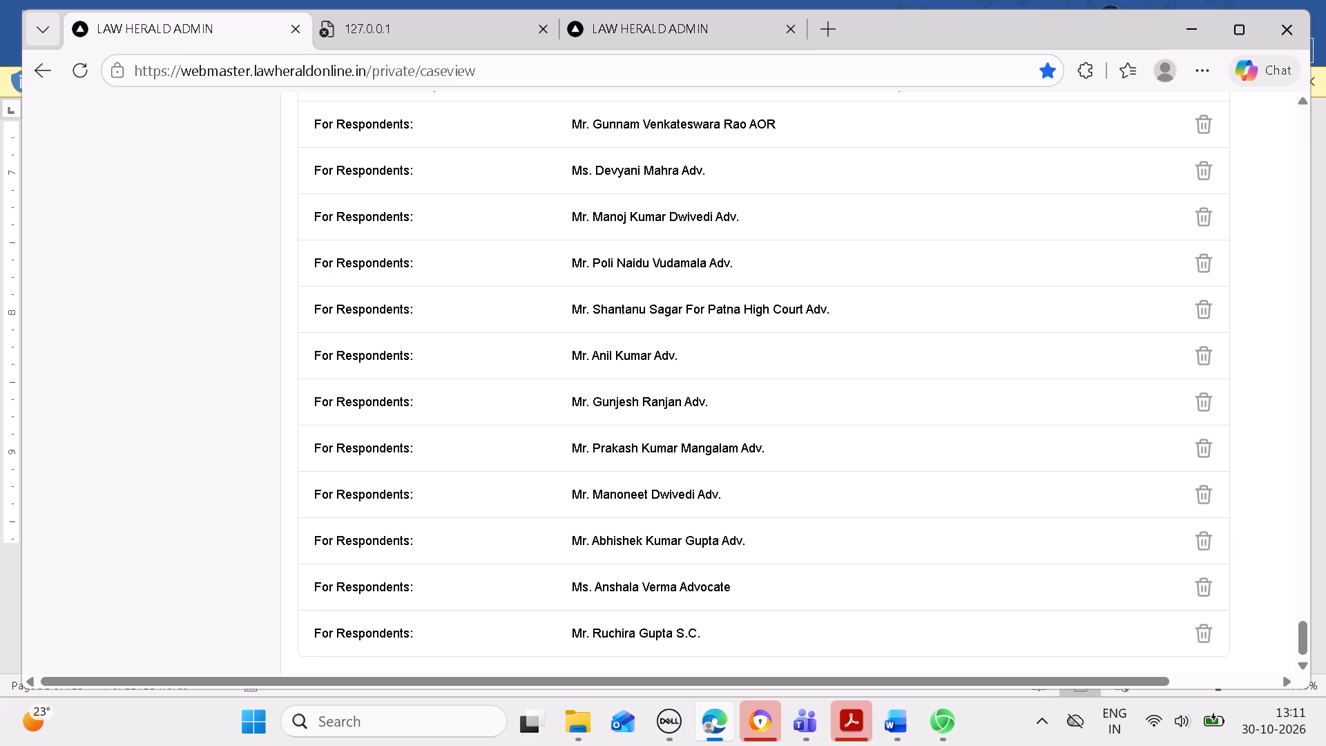
Switch to the Word document and select the name of the next respondents' advocate, Ms. Gupta, listed right after S.C.
click(892, 723)
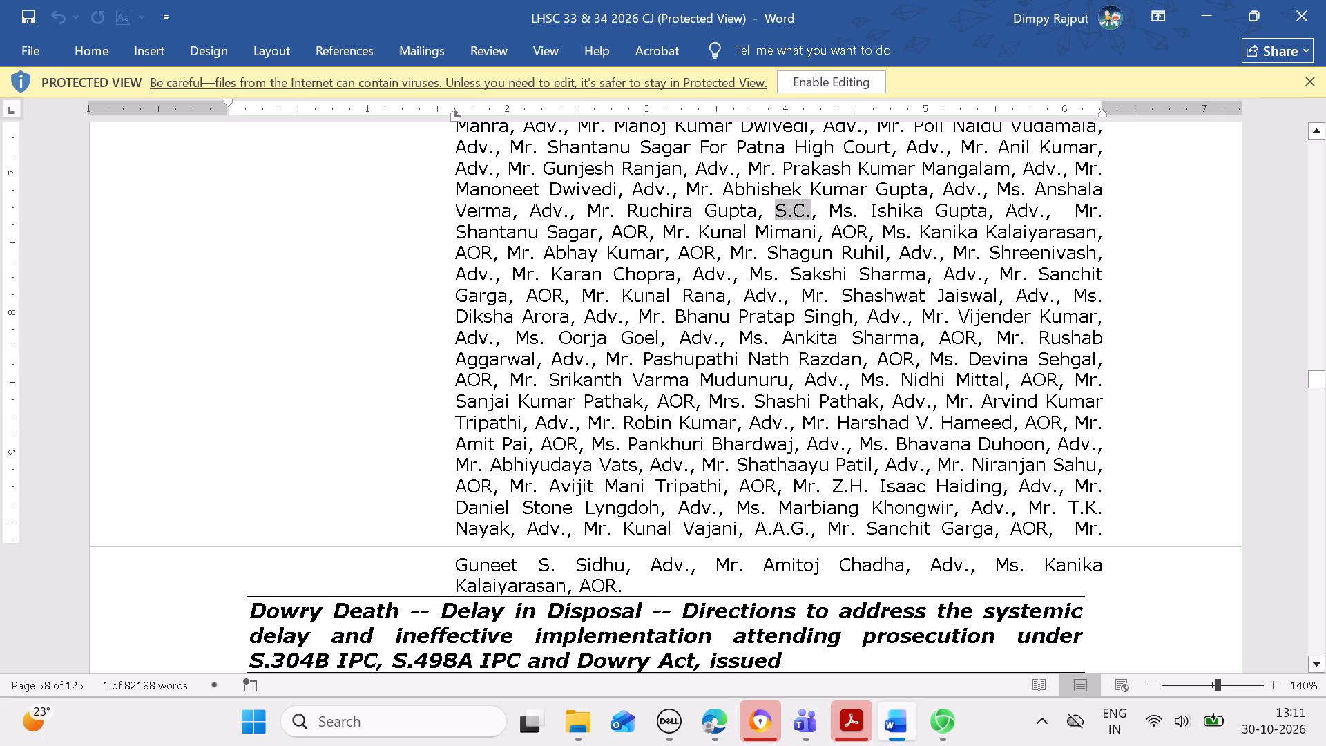
drag(876, 205, 892, 202)
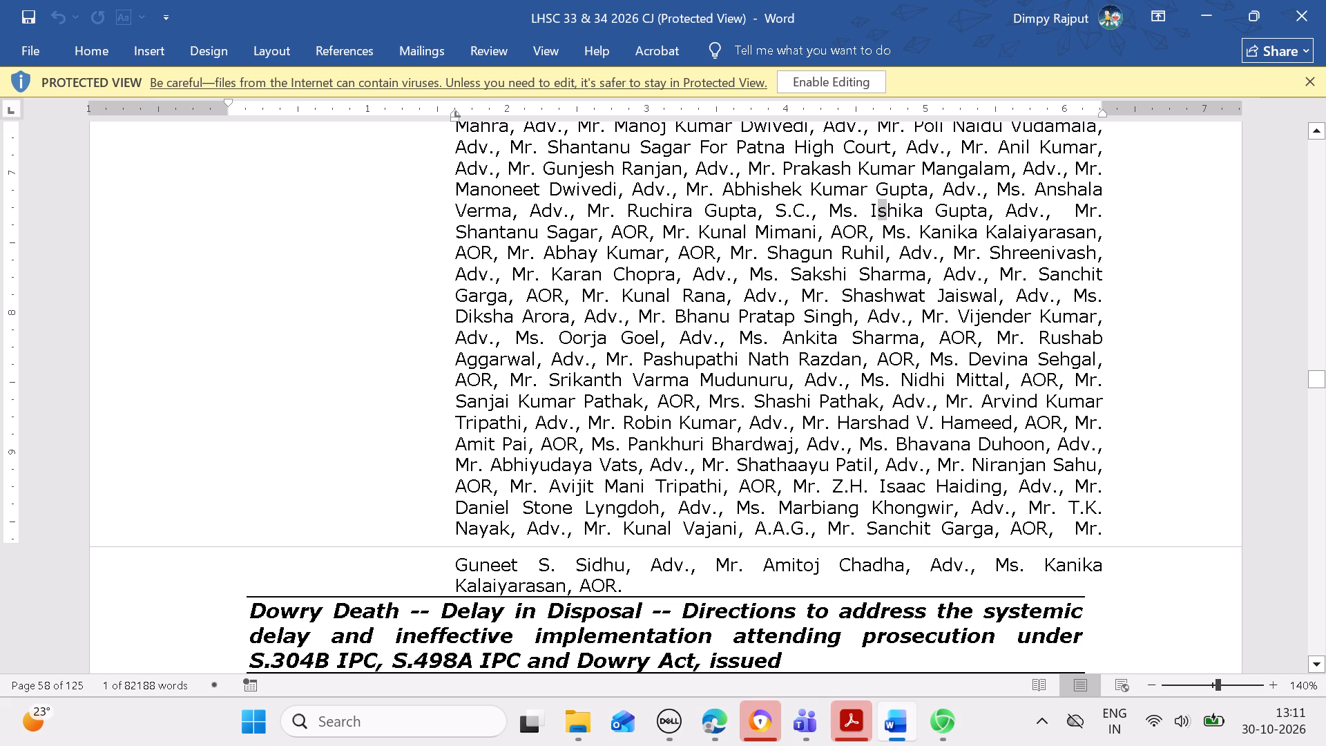
drag(892, 202, 938, 203)
click(902, 230)
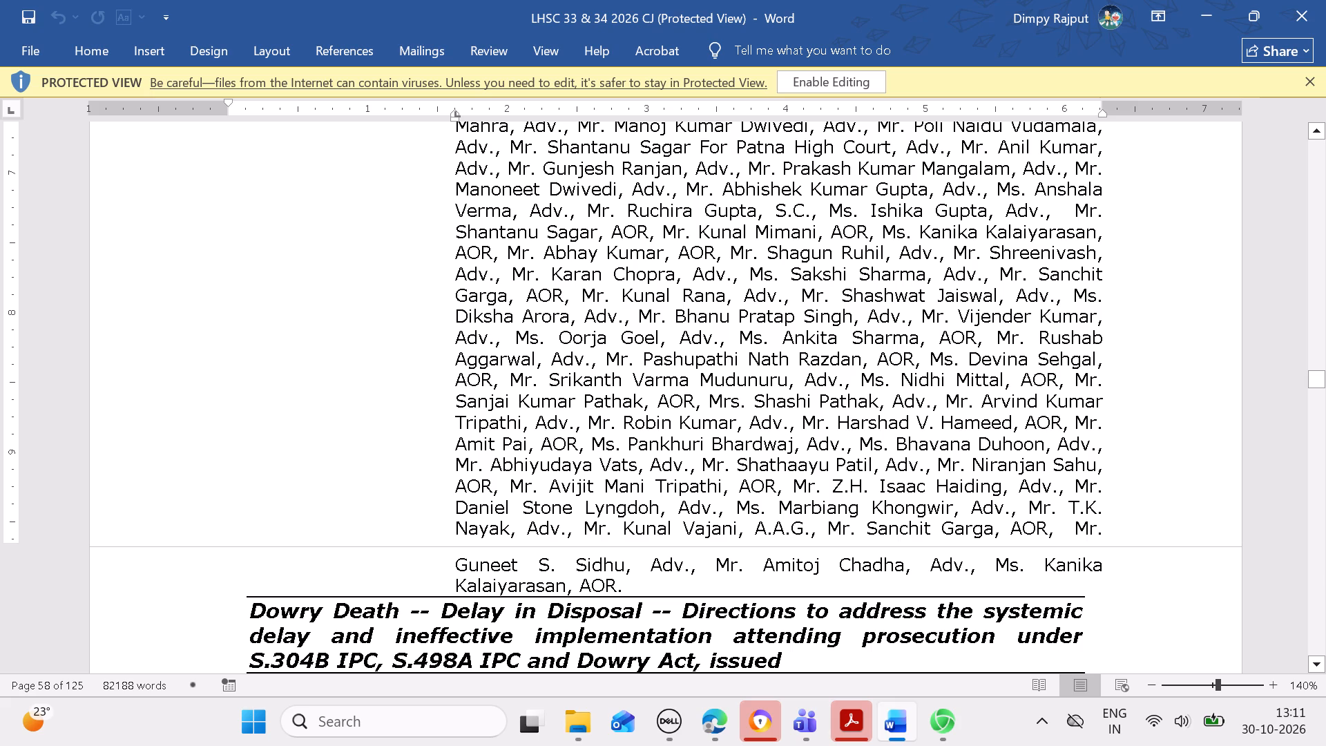
drag(869, 204, 959, 210)
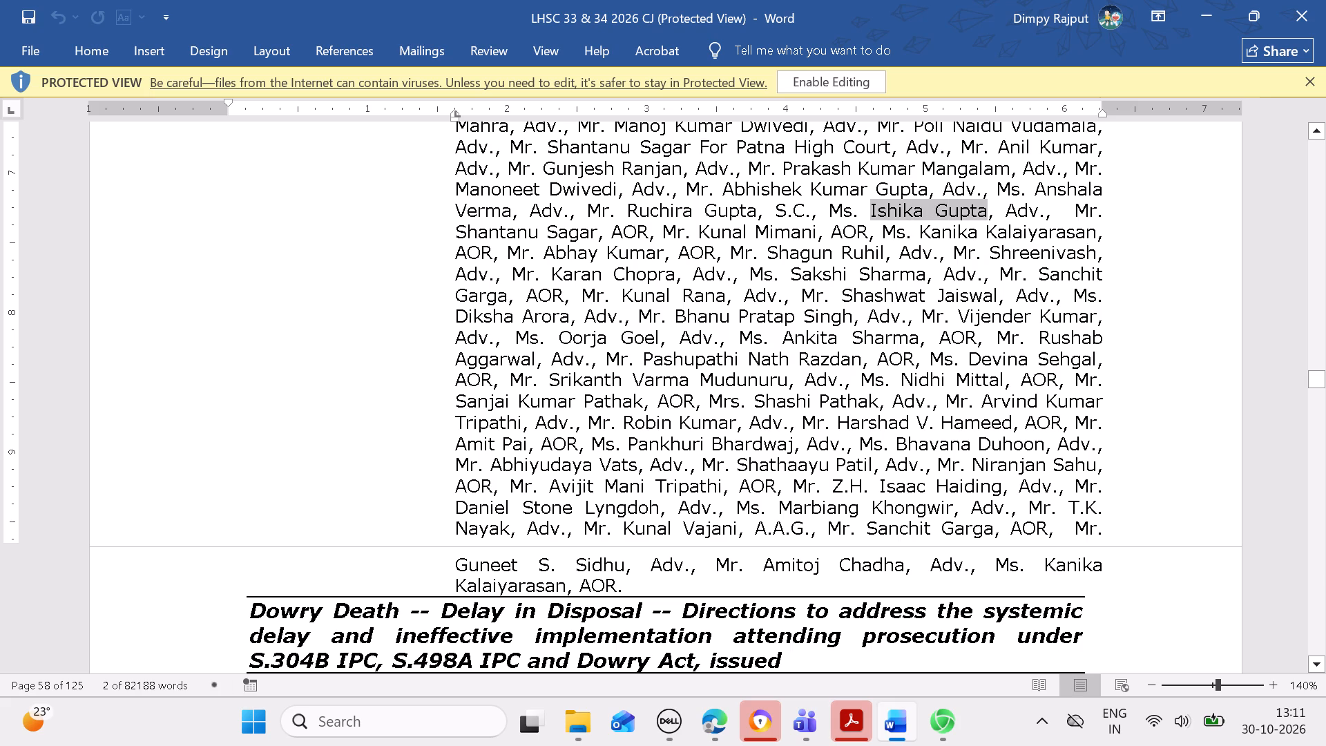
key(ctrl+c)
click(715, 714)
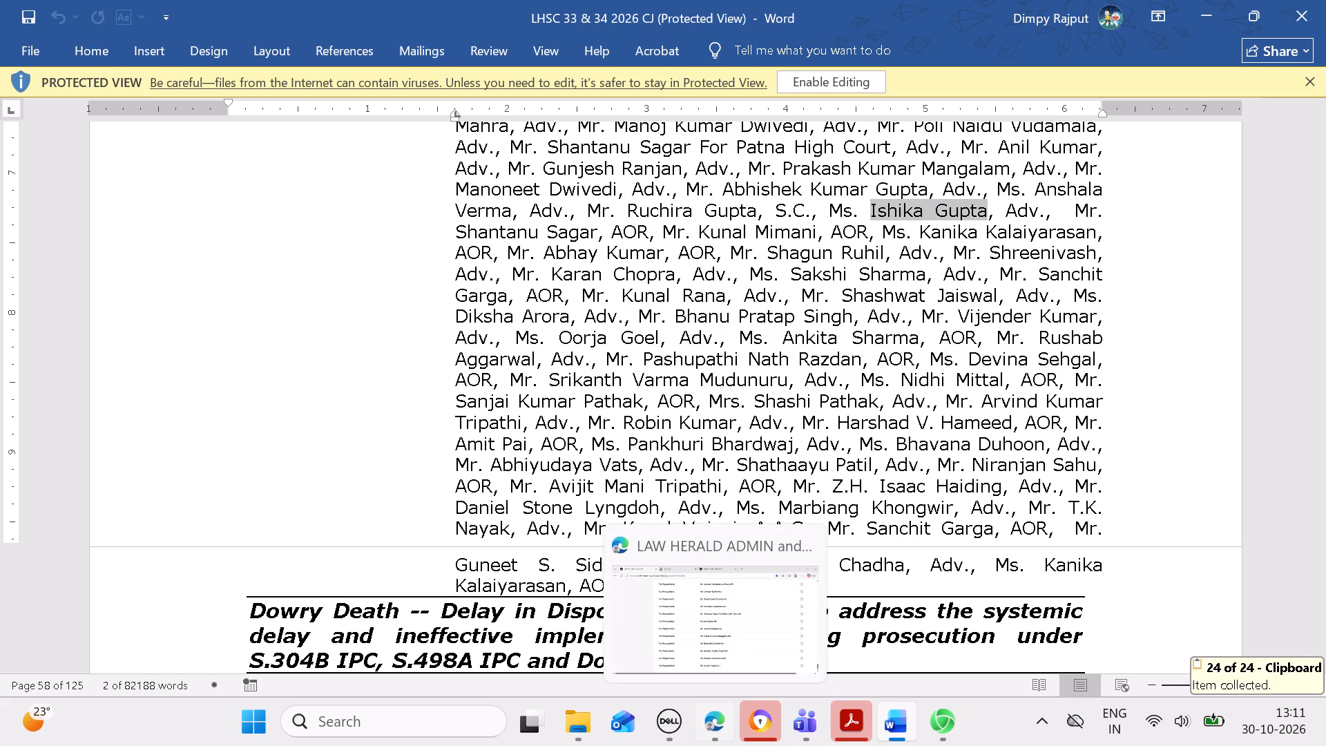
scroll(771, 575, up, 3)
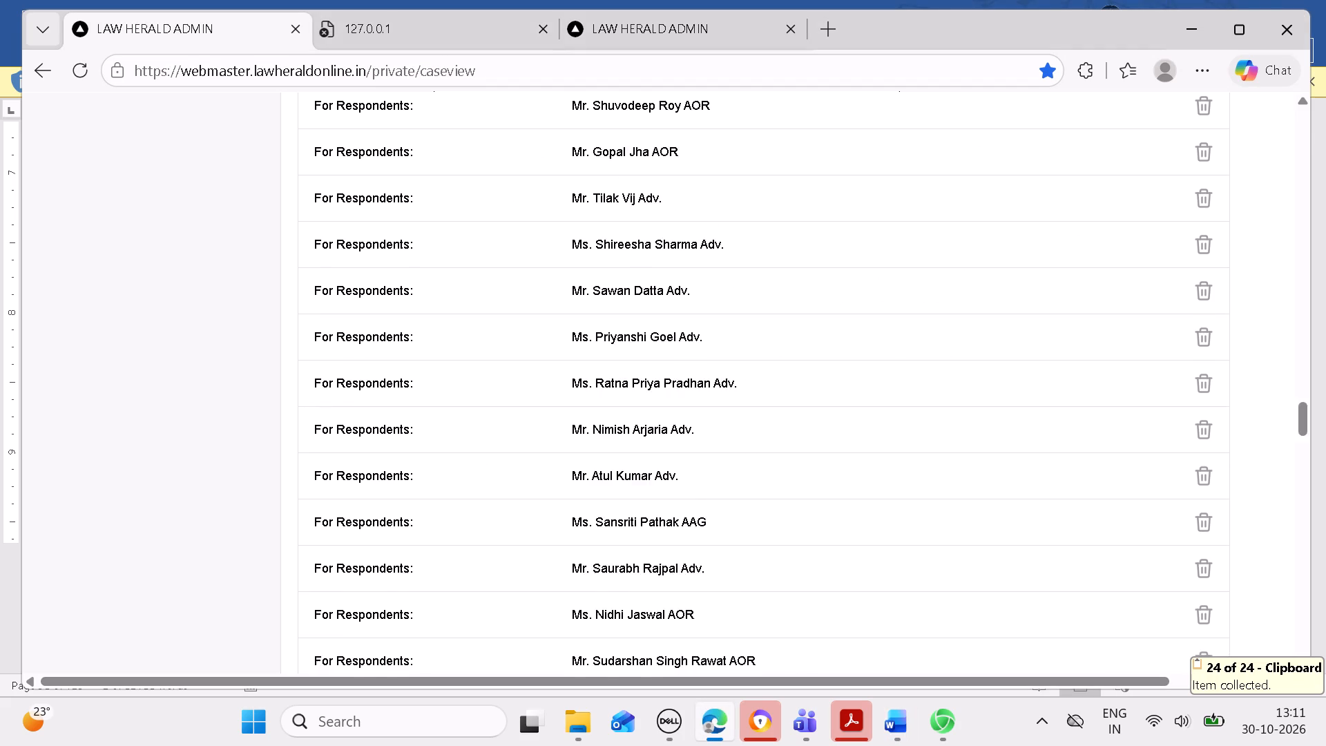
scroll(758, 567, up, 4)
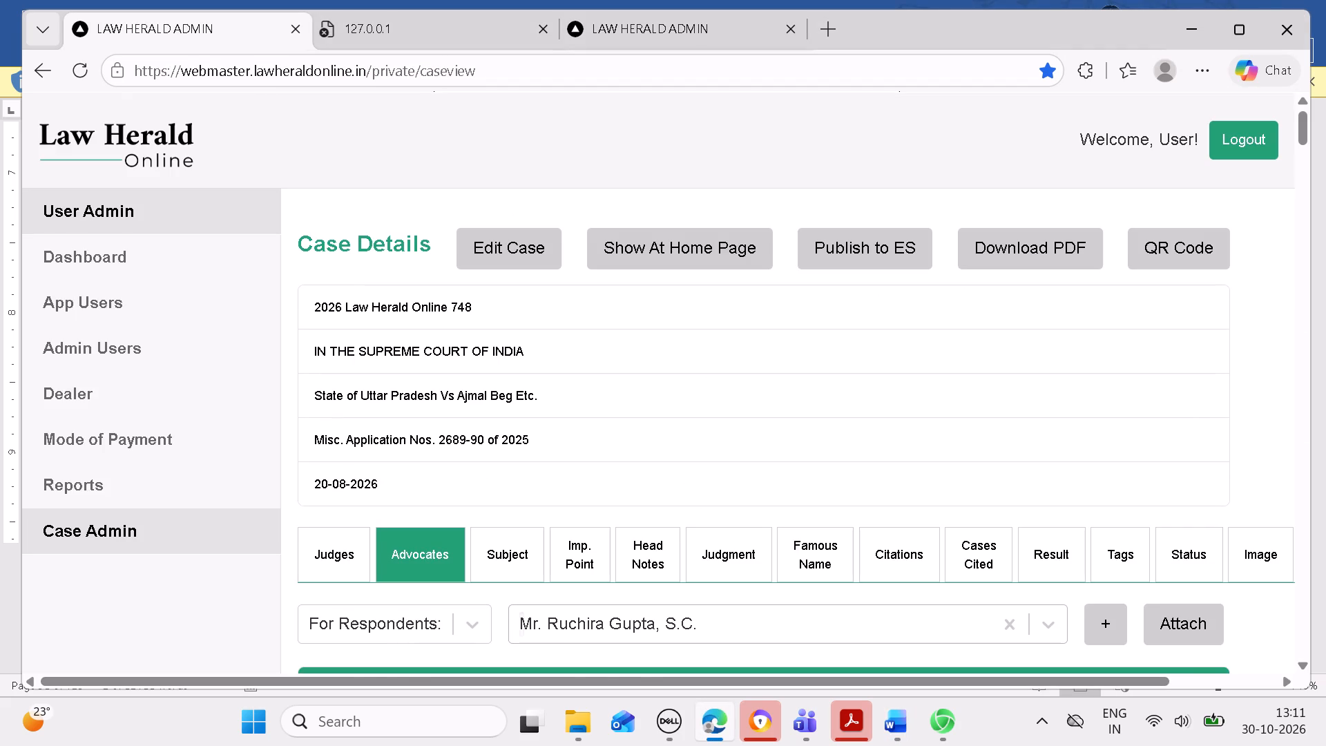
click(1017, 623)
key(ctrl+v)
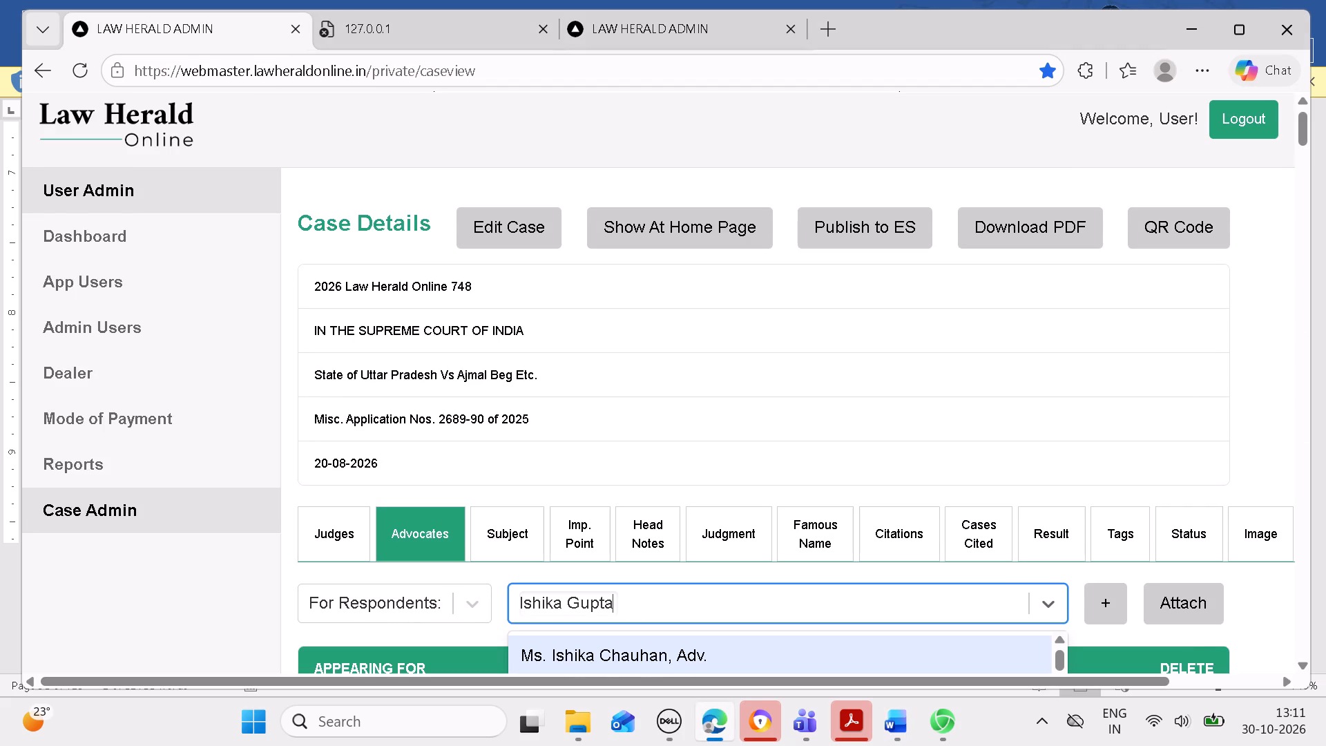
Add Ms. Gupta as a new advocate with prefix Ms. and designation ADV, and attach her for the respondents.
click(1099, 596)
click(854, 309)
scroll(749, 430, down, 5)
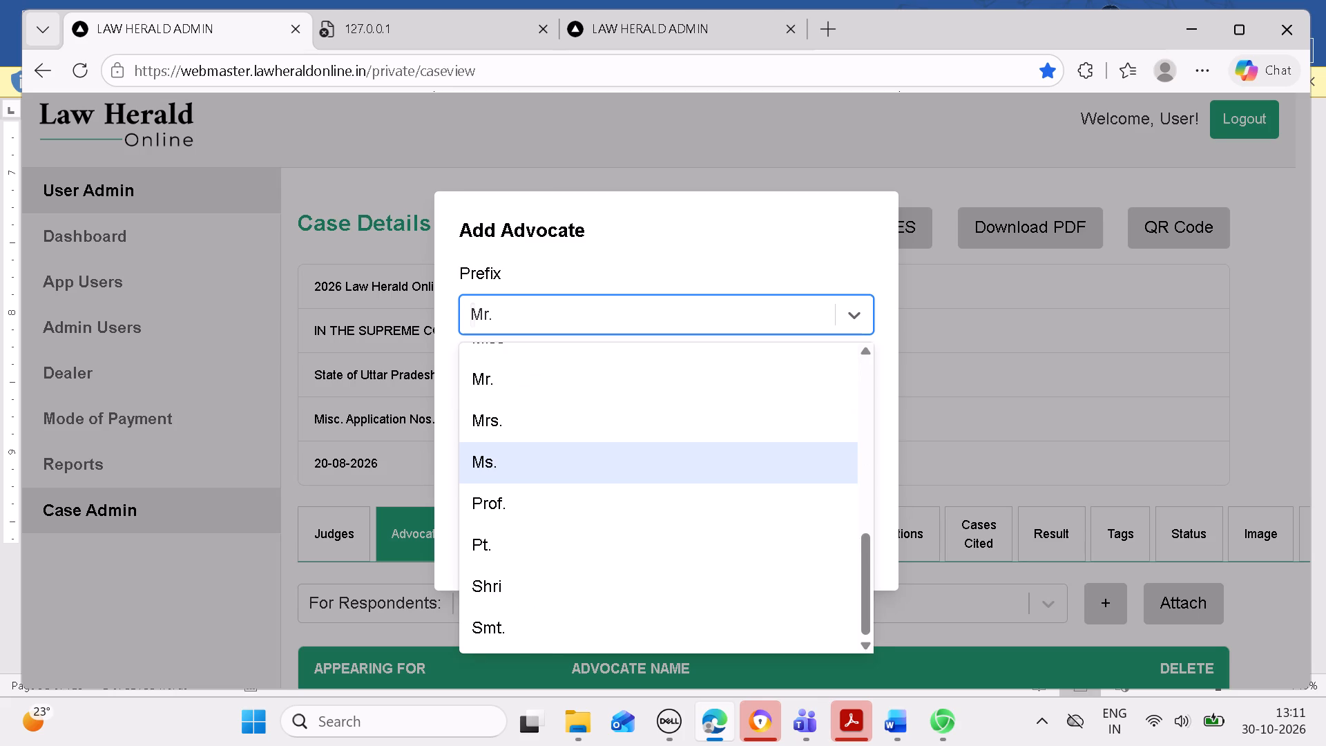
click(715, 461)
click(836, 536)
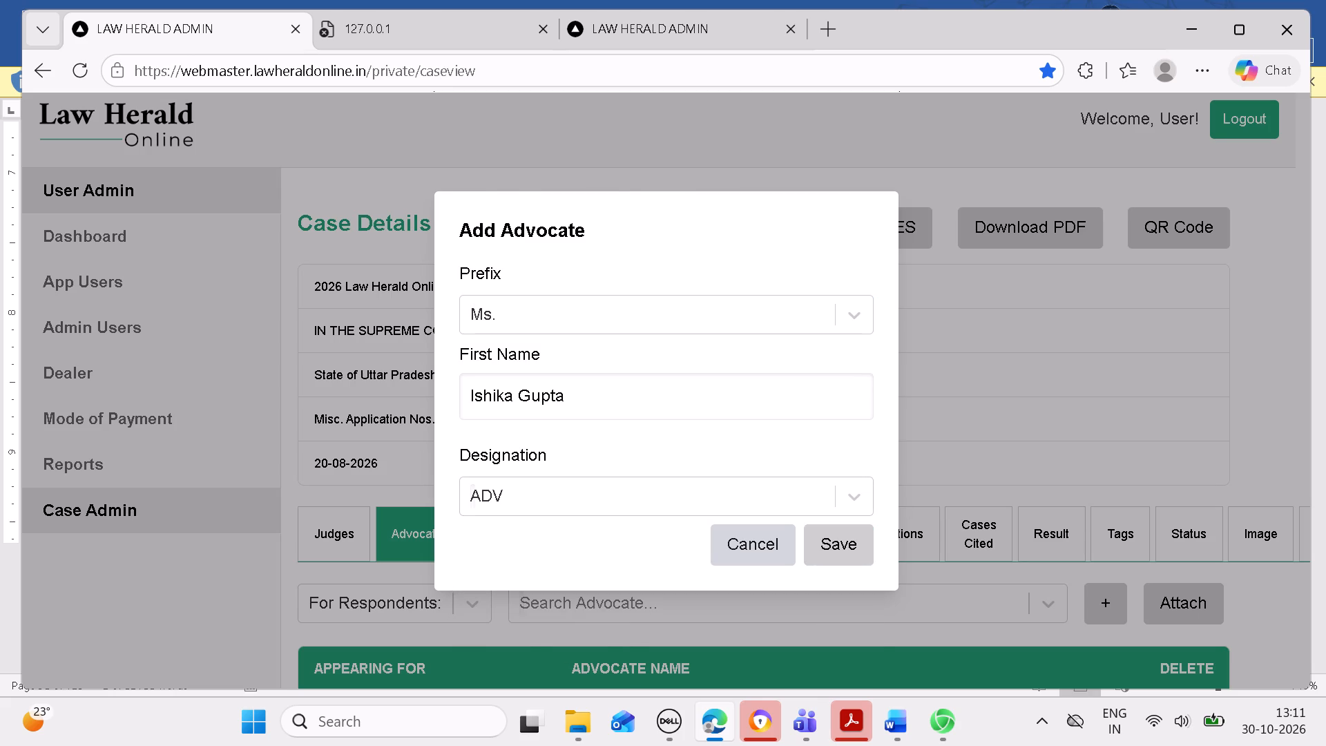
click(849, 214)
scroll(800, 408, down, 11)
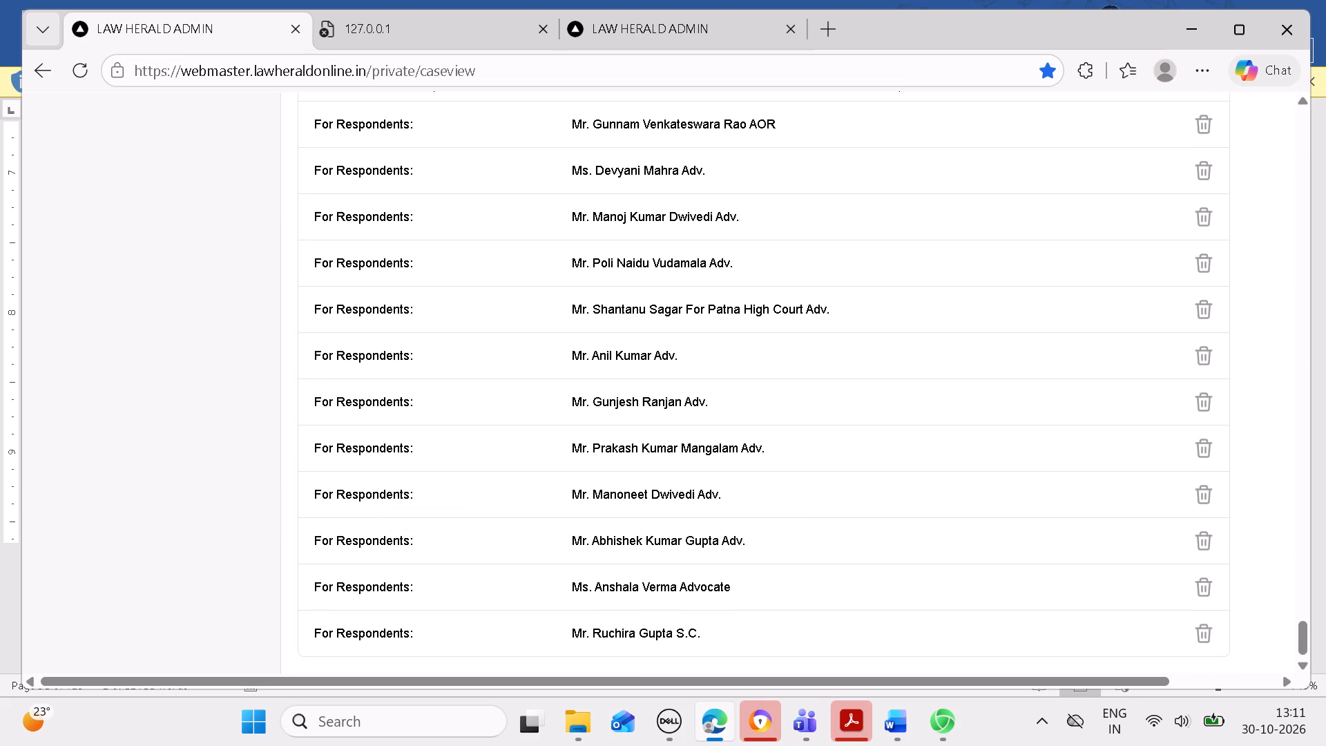
click(859, 217)
scroll(807, 394, down, 7)
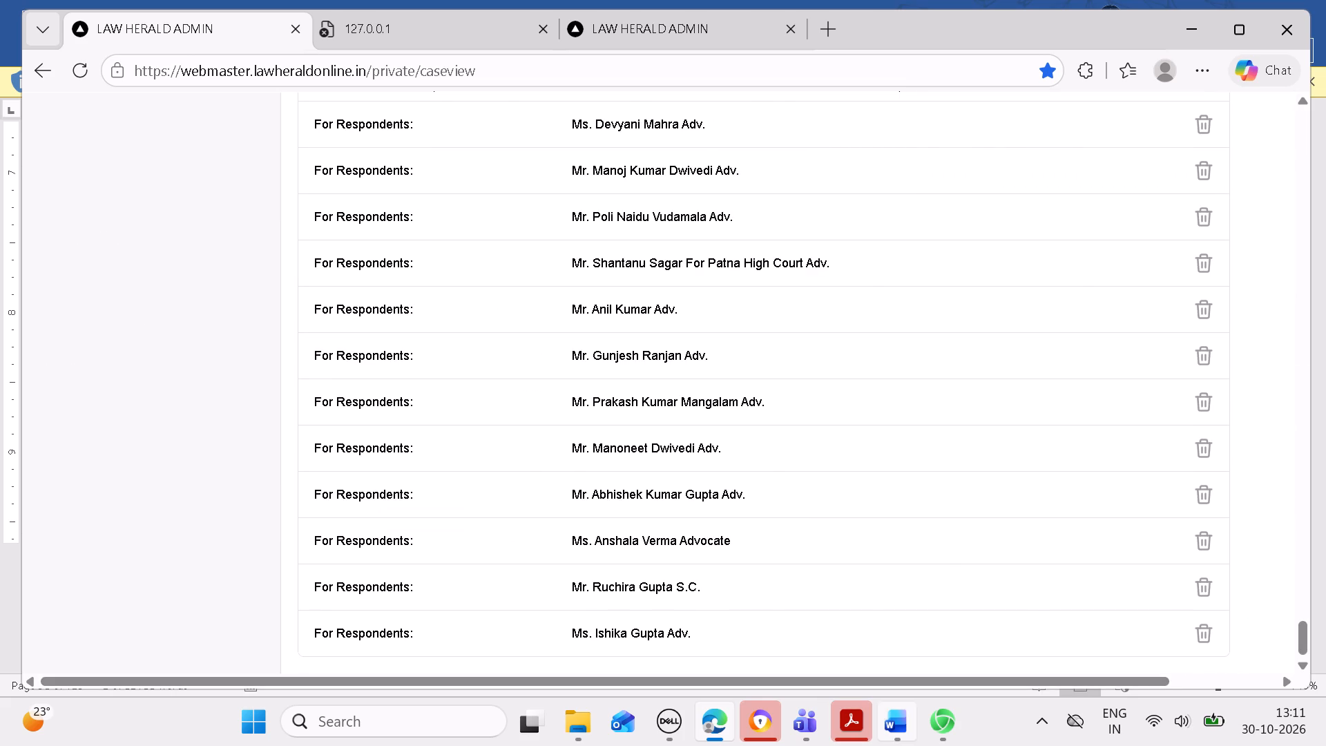
Attach Mr. Sagar, AOR, listed after Ms. Gupta in the Word document, to the case for the respondents.
click(889, 720)
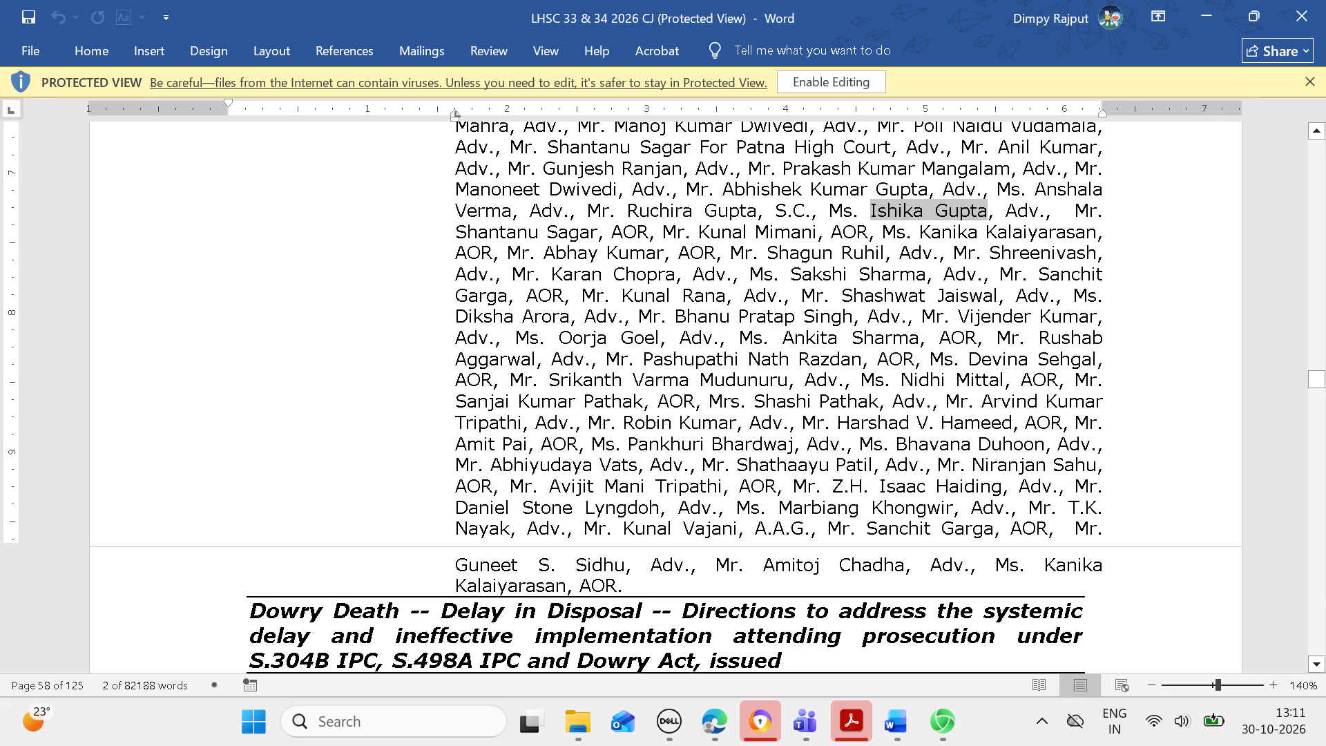
drag(456, 233, 569, 235)
key(ctrl+c)
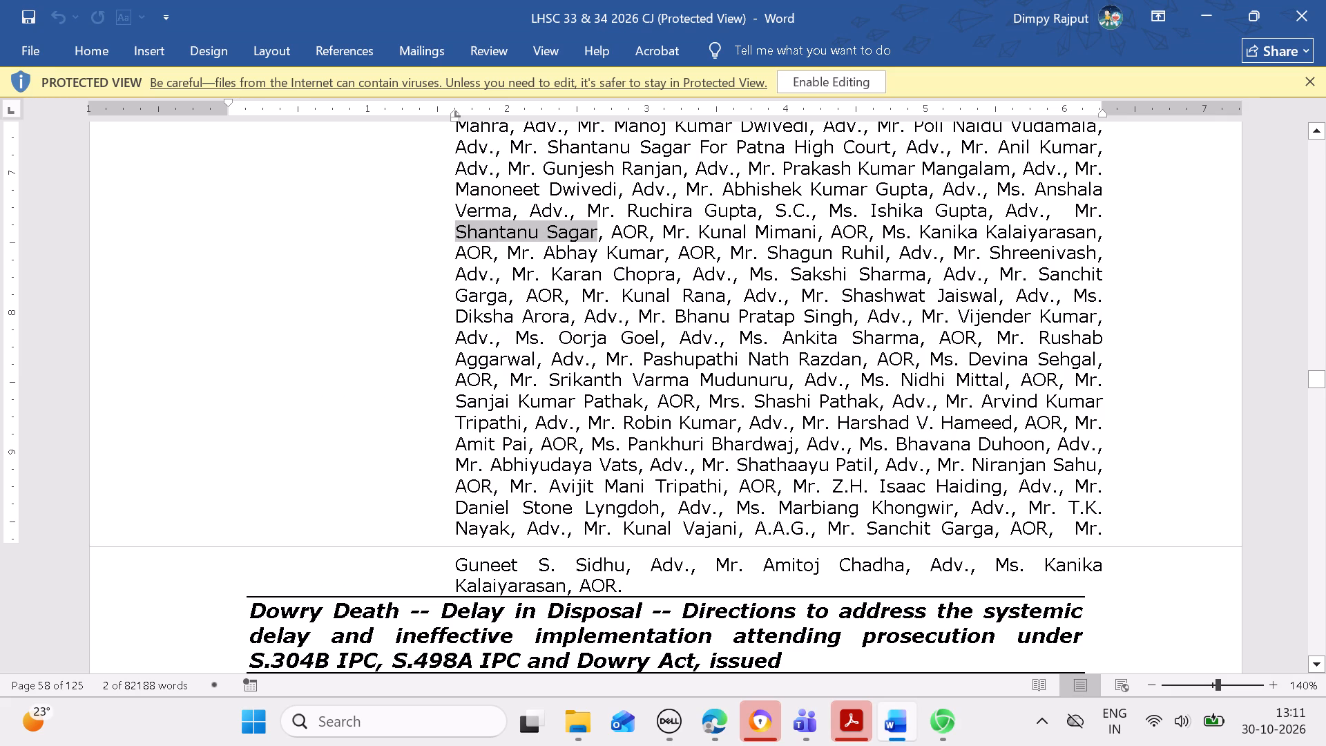
click(706, 714)
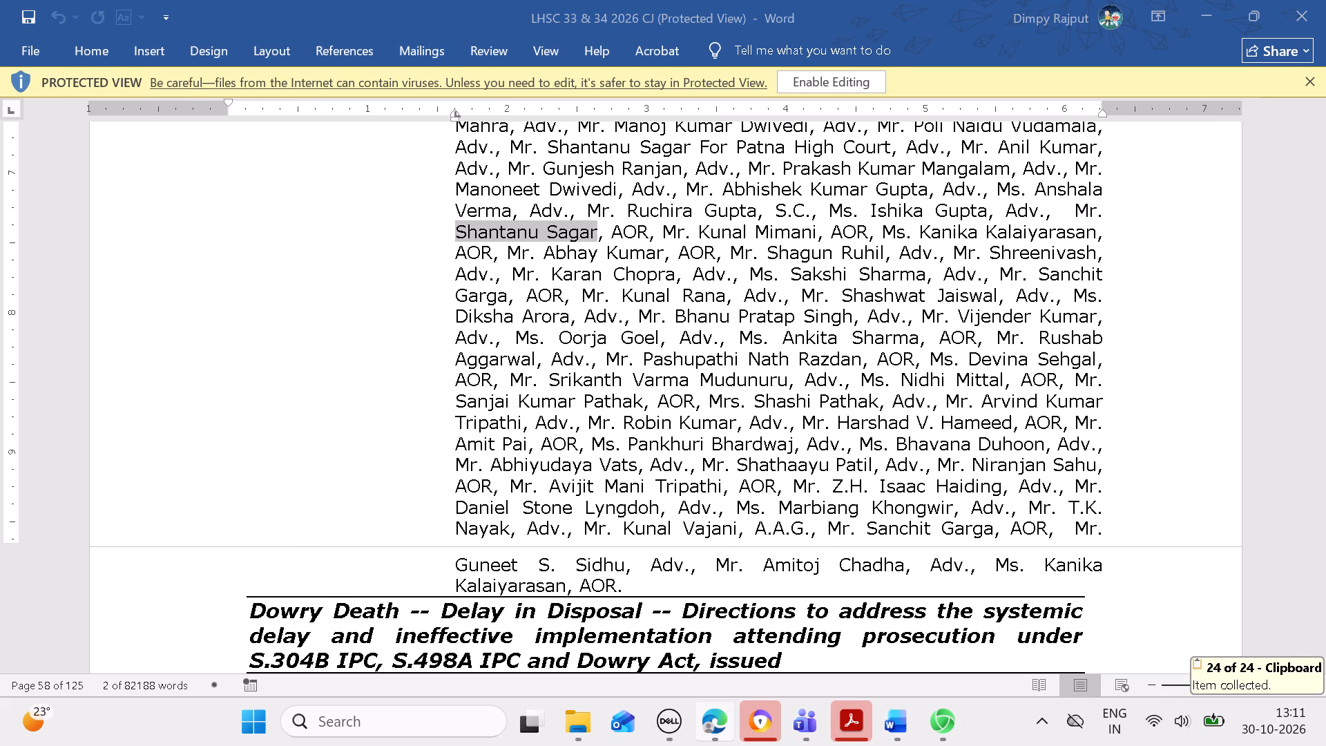
click(715, 719)
scroll(738, 548, up, 7)
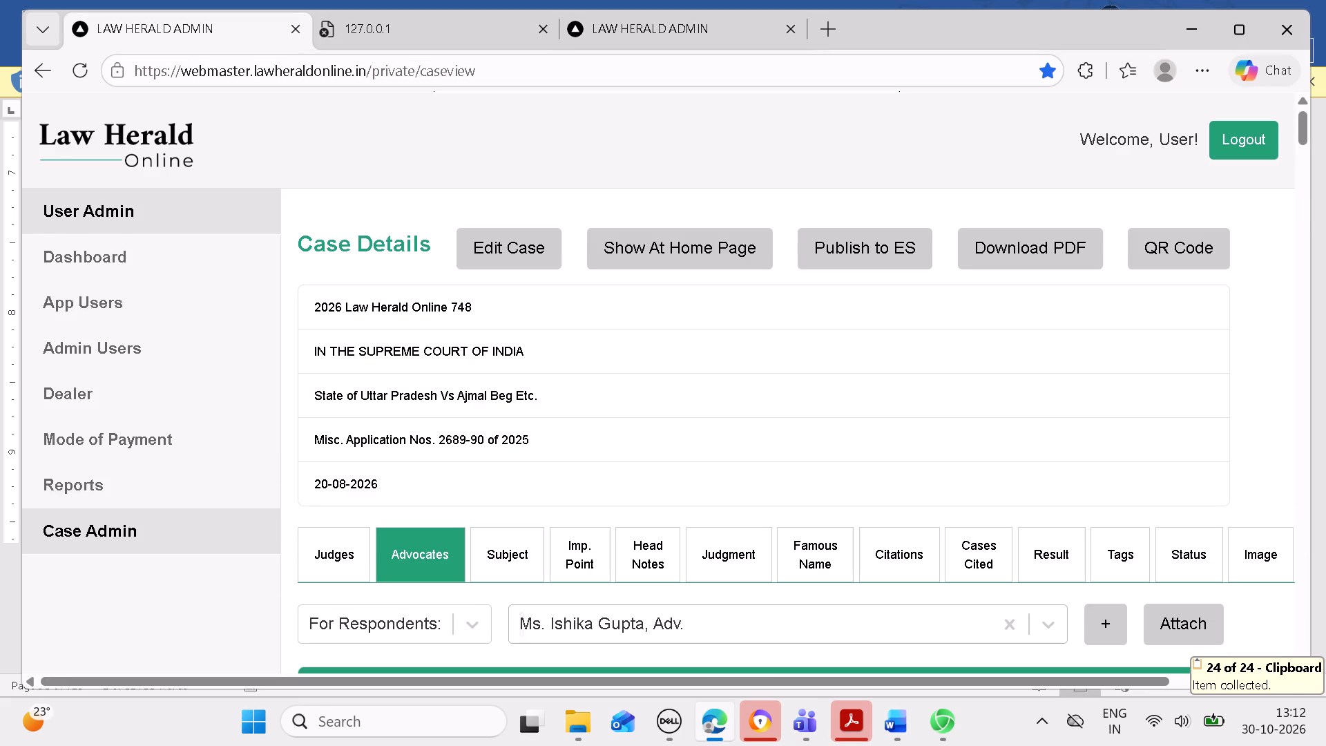
click(1006, 622)
key(ctrl+v)
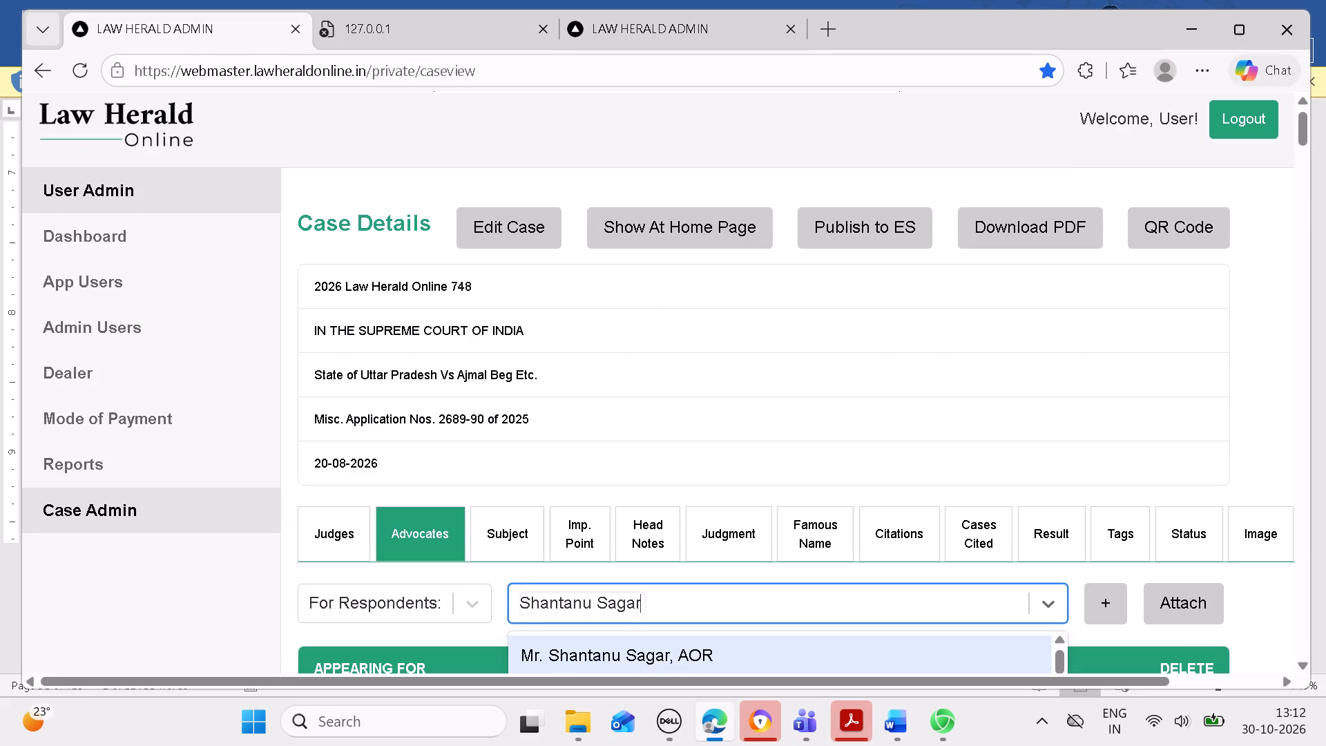
click(790, 649)
click(1178, 595)
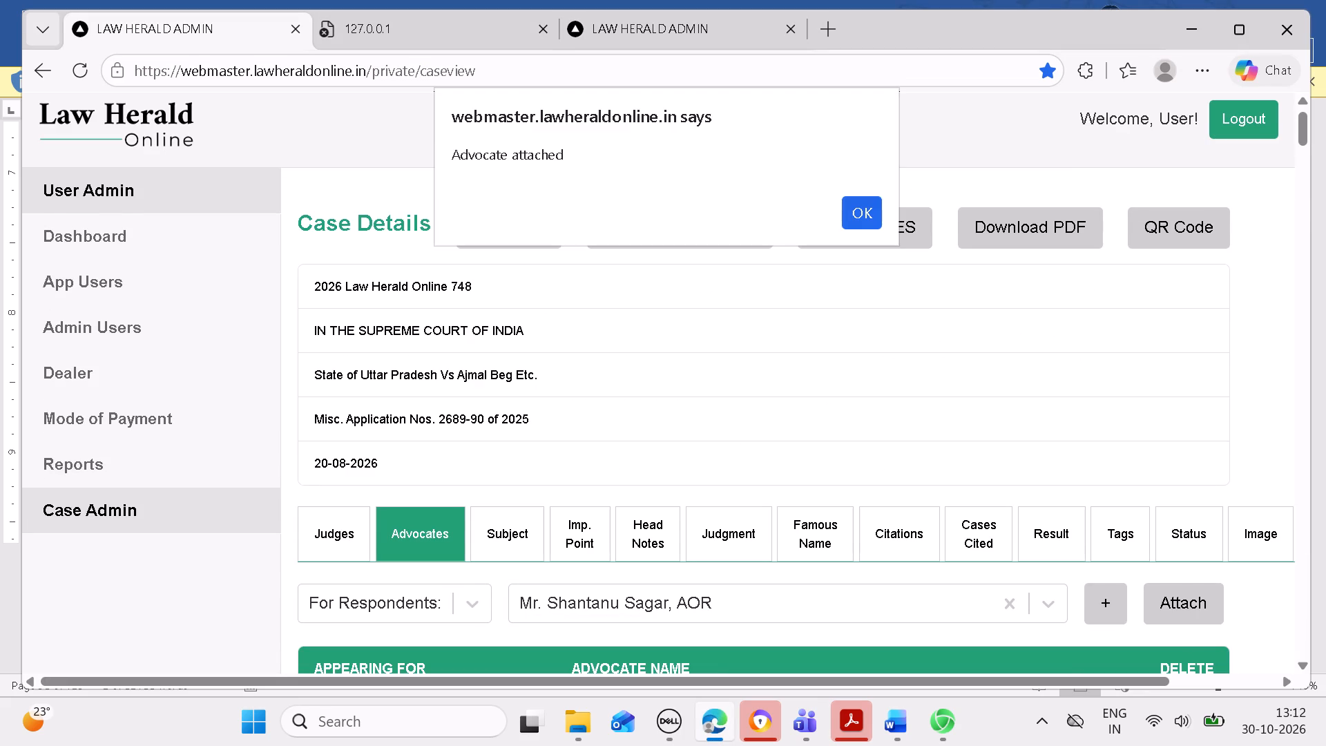
click(874, 204)
scroll(911, 457, down, 10)
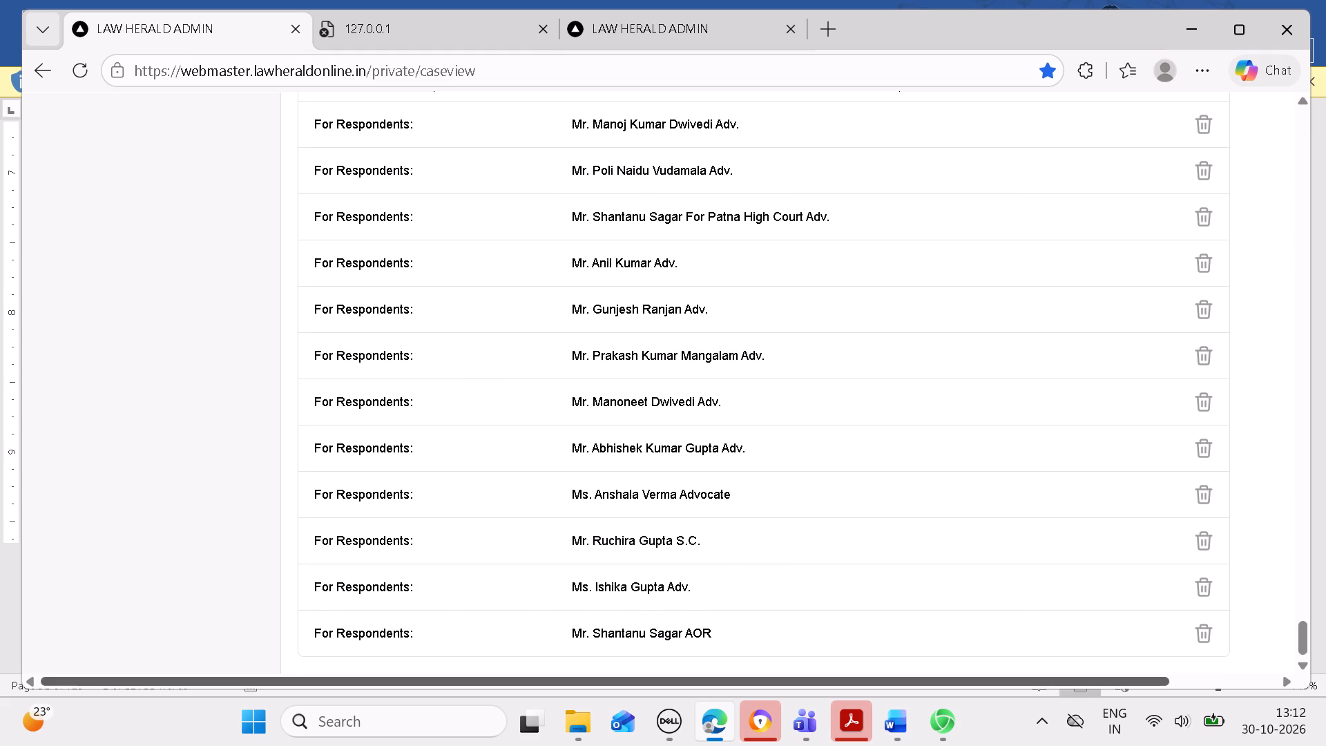
Attach Mr. Mimani, AOR, the next advocate in the Word document, to the case for the respondents.
click(901, 714)
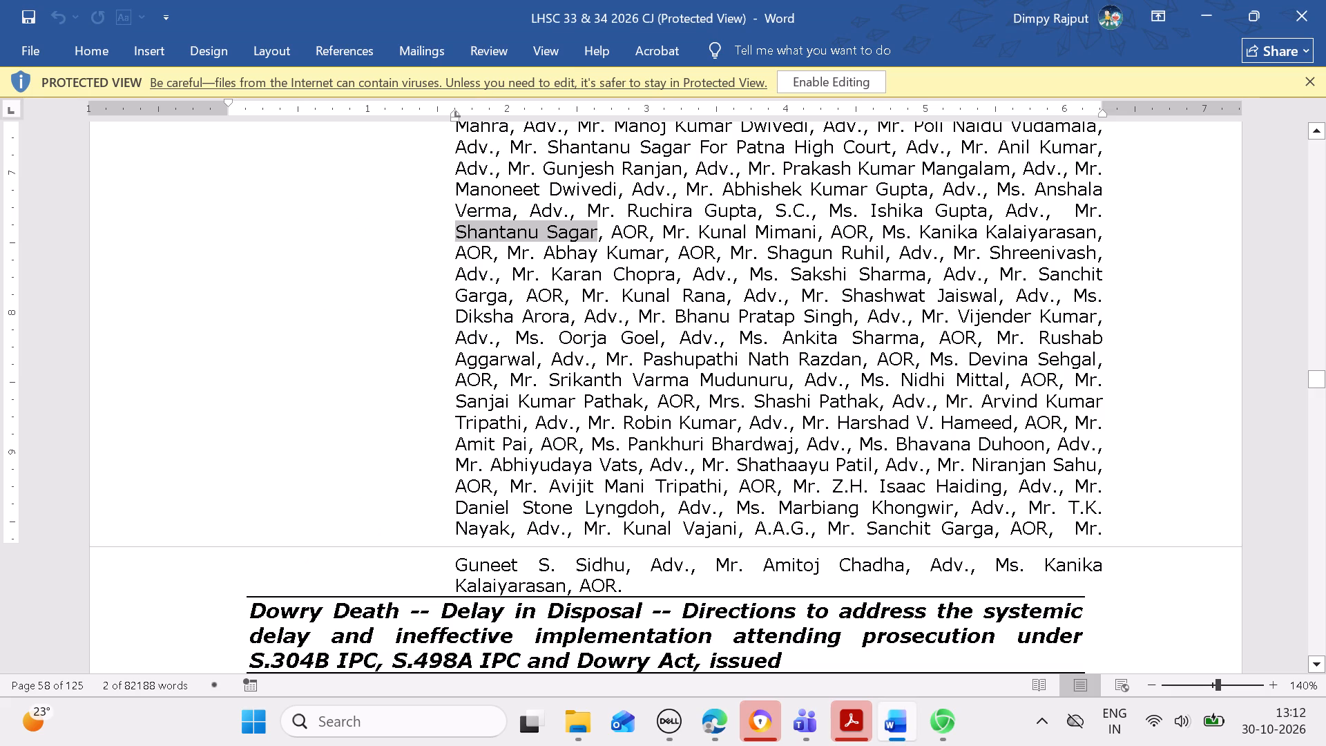
drag(697, 229, 784, 224)
key(ctrl+c)
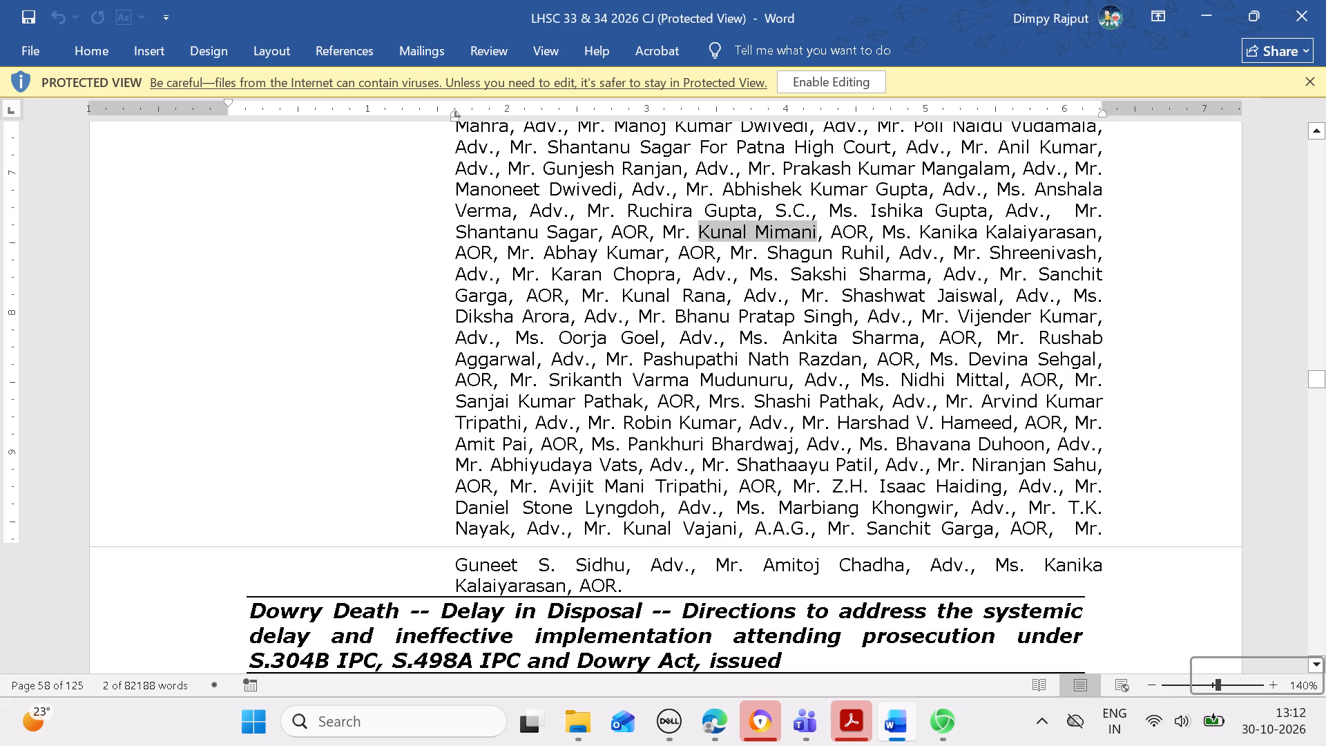
click(714, 726)
click(704, 721)
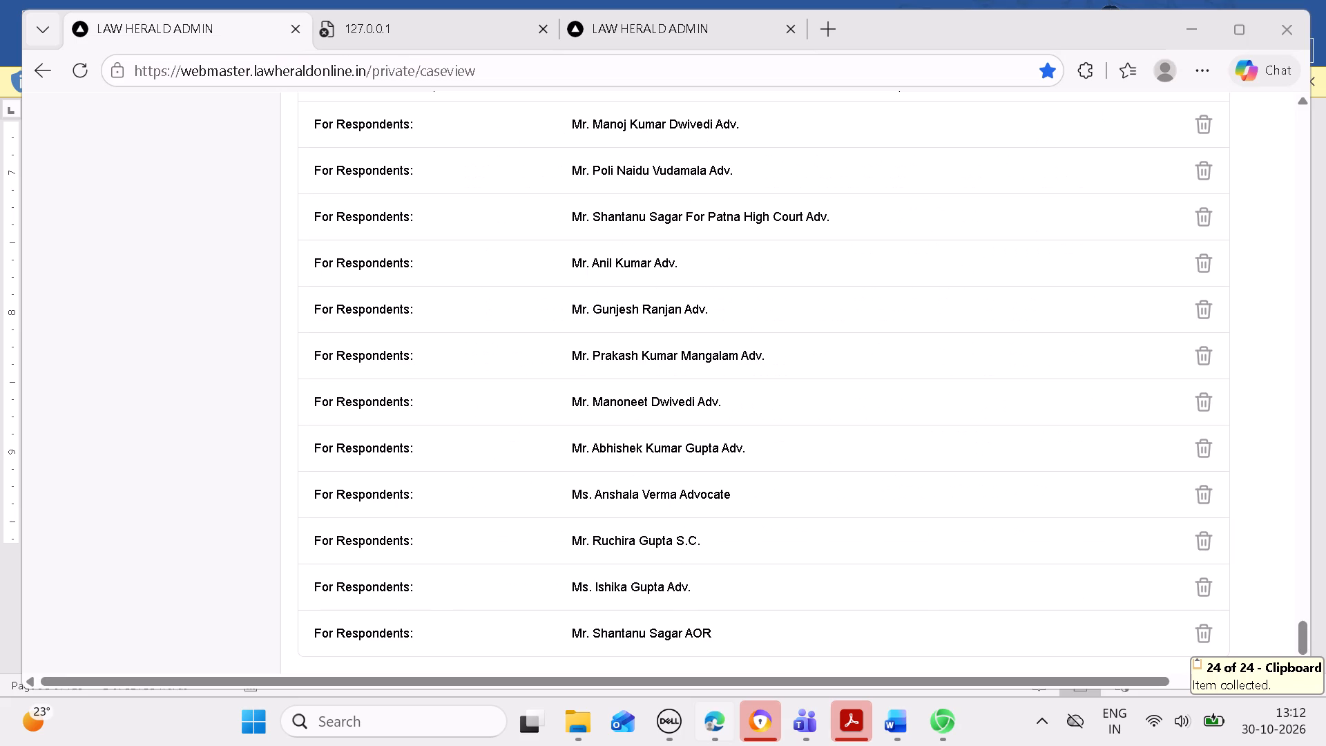
scroll(726, 584, up, 6)
click(1006, 620)
key(ctrl+v)
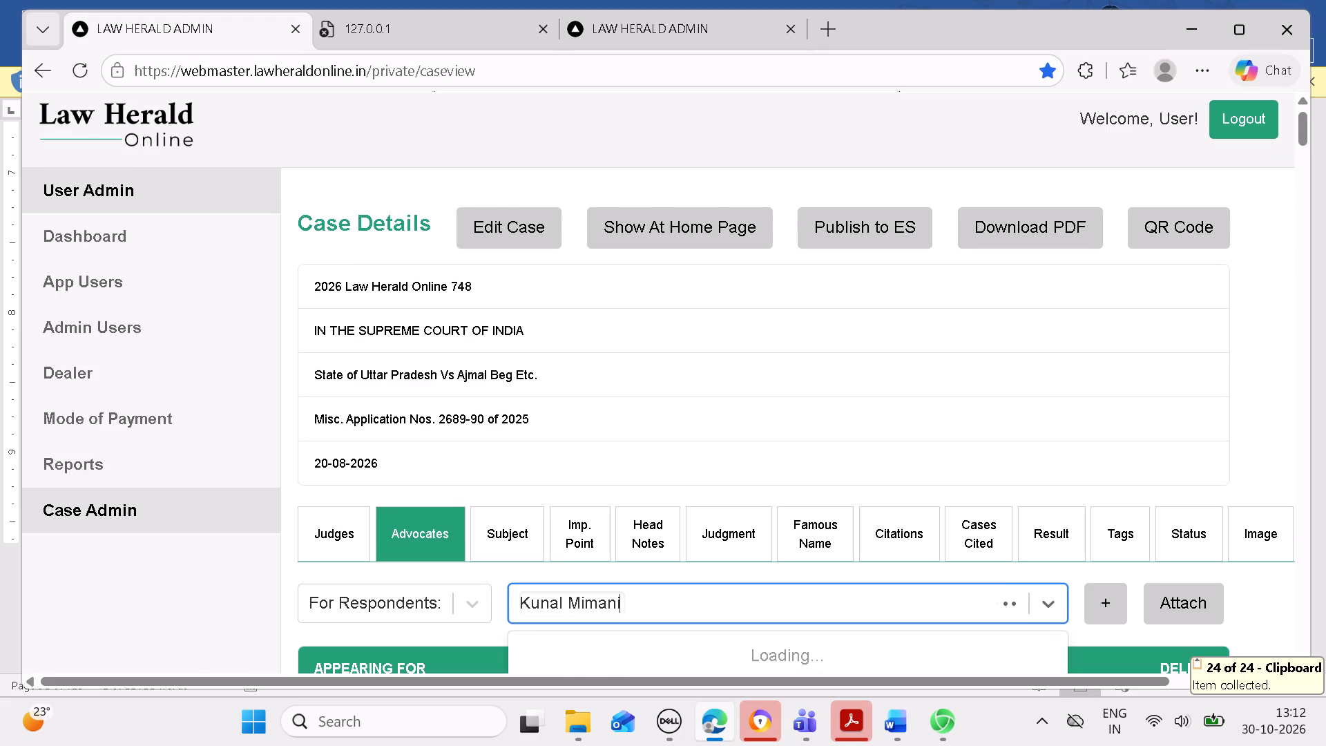
click(818, 652)
click(1162, 597)
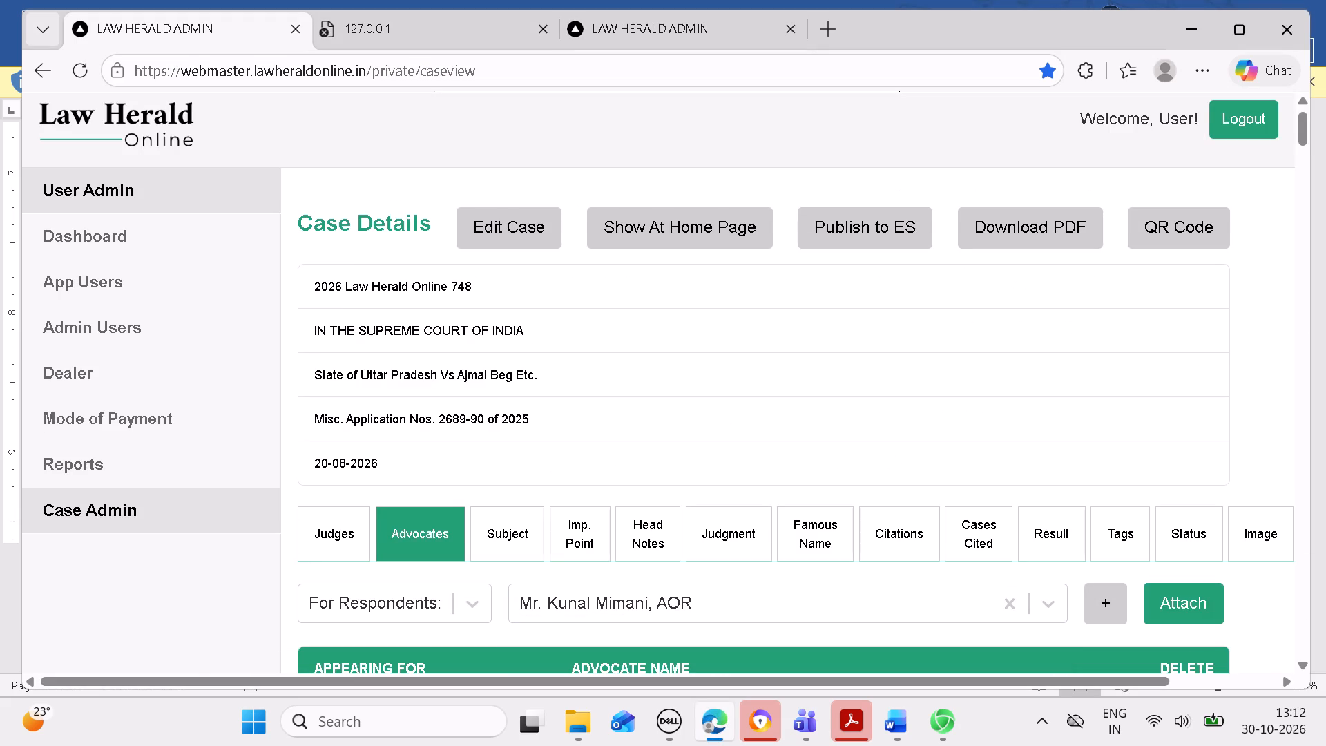
click(865, 209)
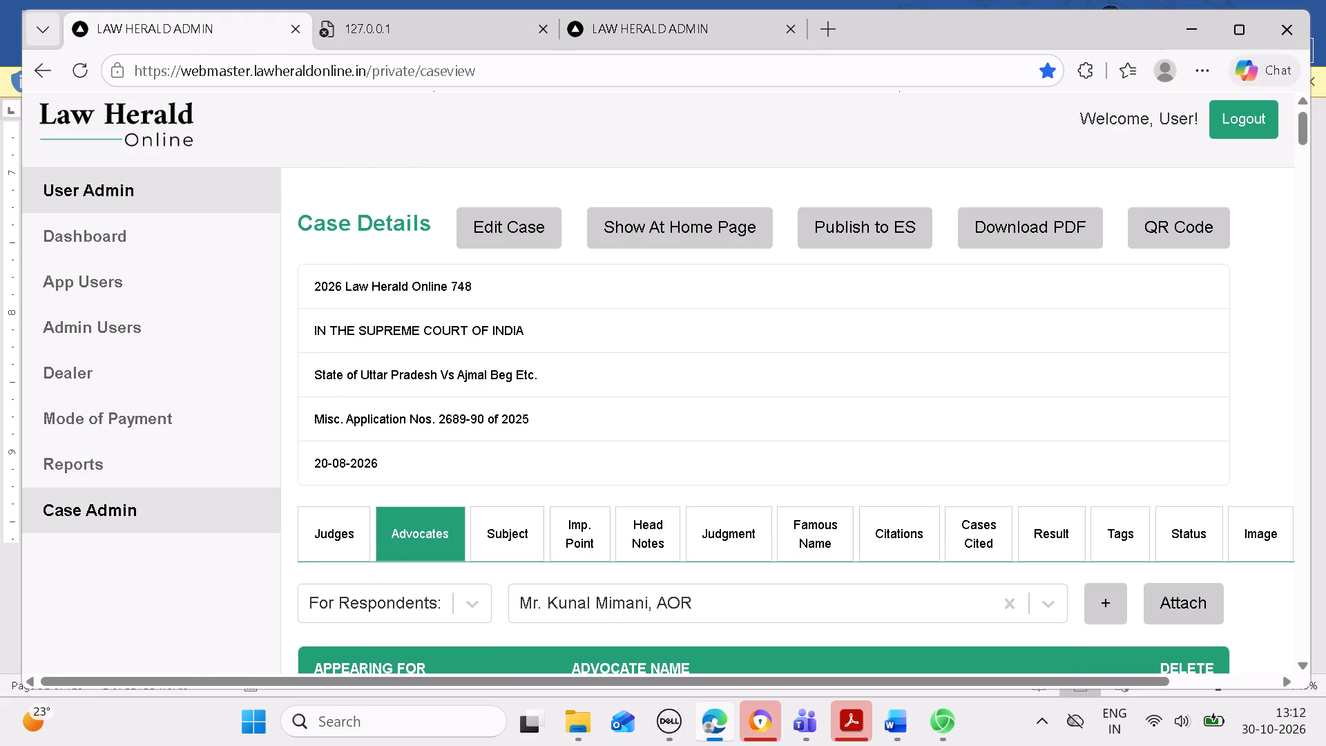
scroll(858, 499, down, 10)
click(903, 714)
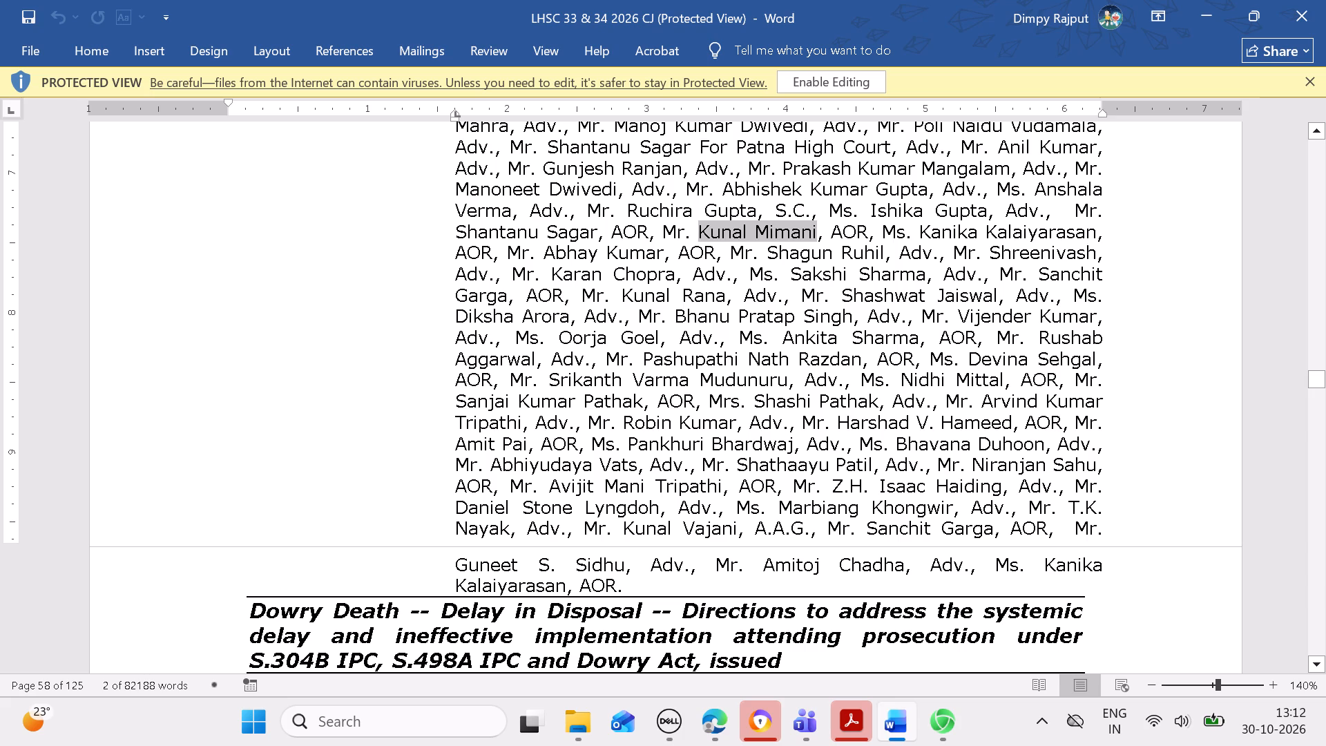
drag(921, 231, 1055, 230)
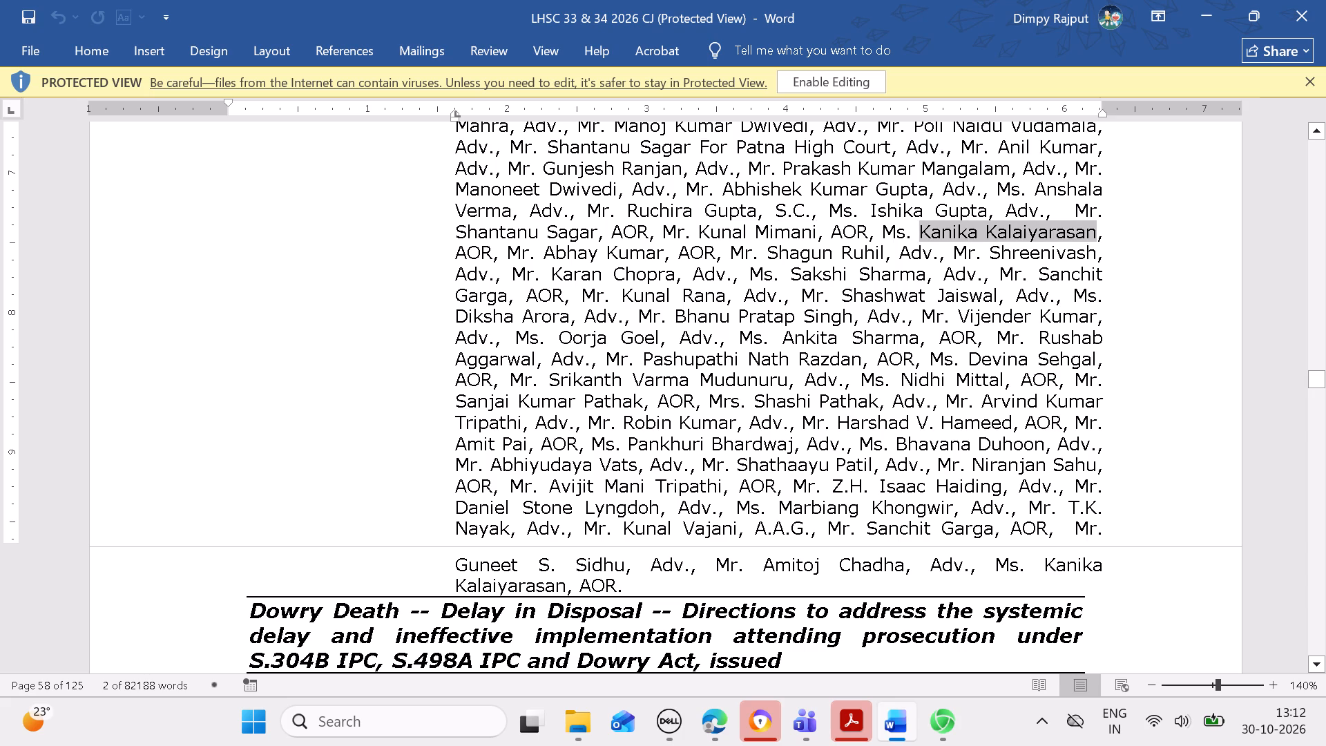
key(ctrl+c)
click(712, 723)
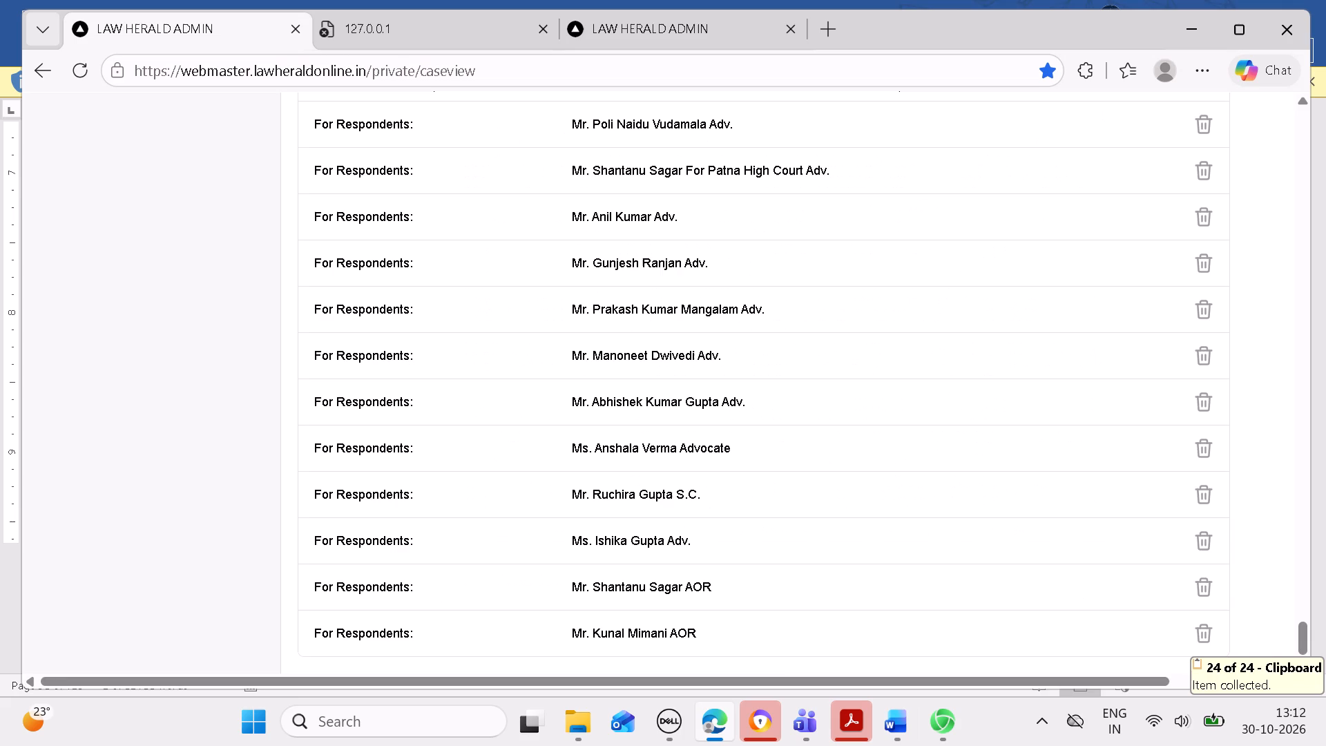
scroll(706, 583, up, 5)
click(998, 624)
key(ctrl+v)
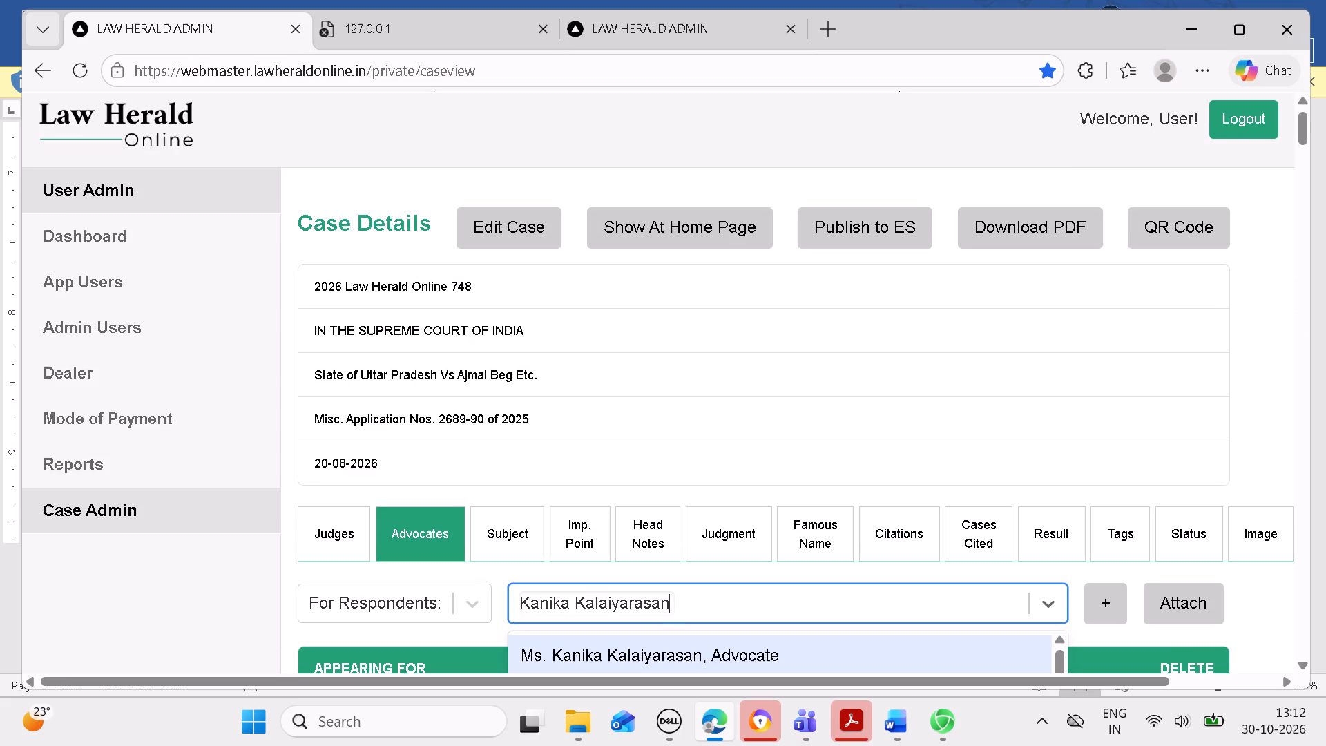
drag(1304, 128, 1305, 137)
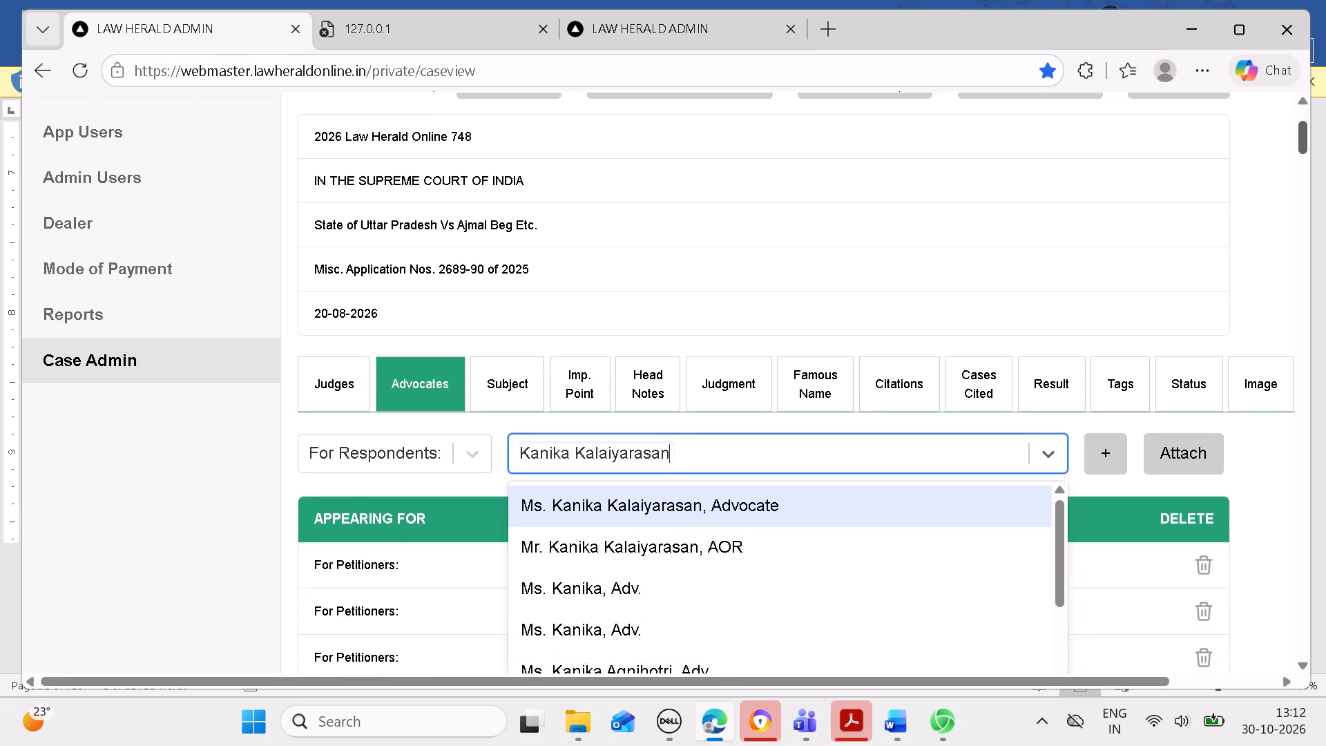
drag(1305, 137, 1305, 140)
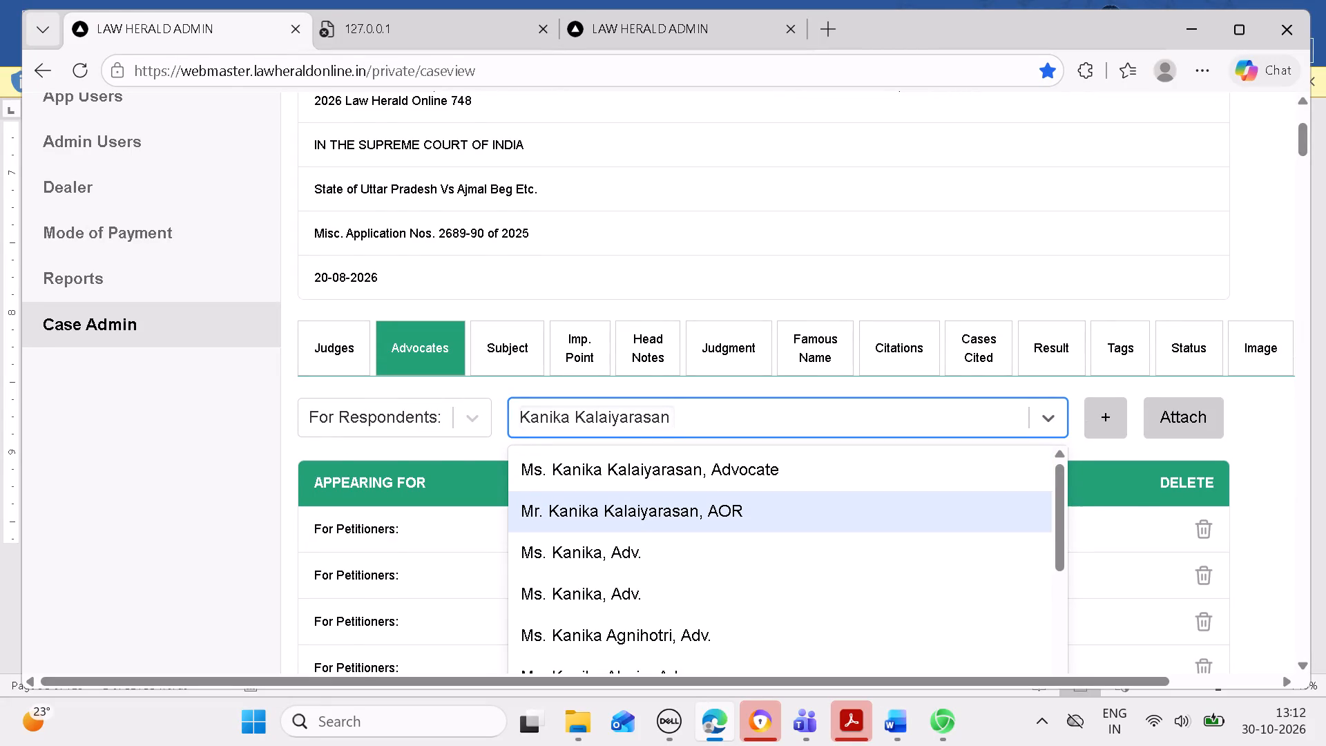
click(1104, 415)
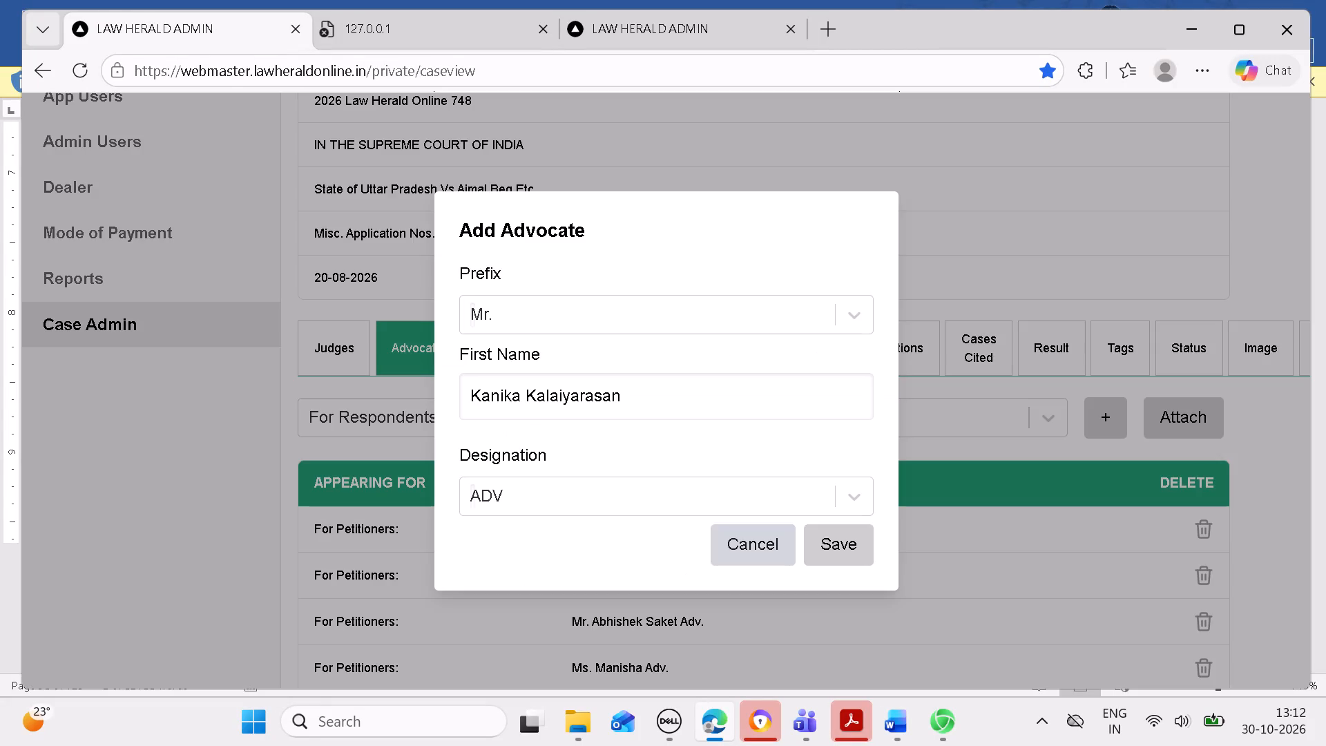
click(857, 307)
scroll(750, 397, down, 2)
click(689, 453)
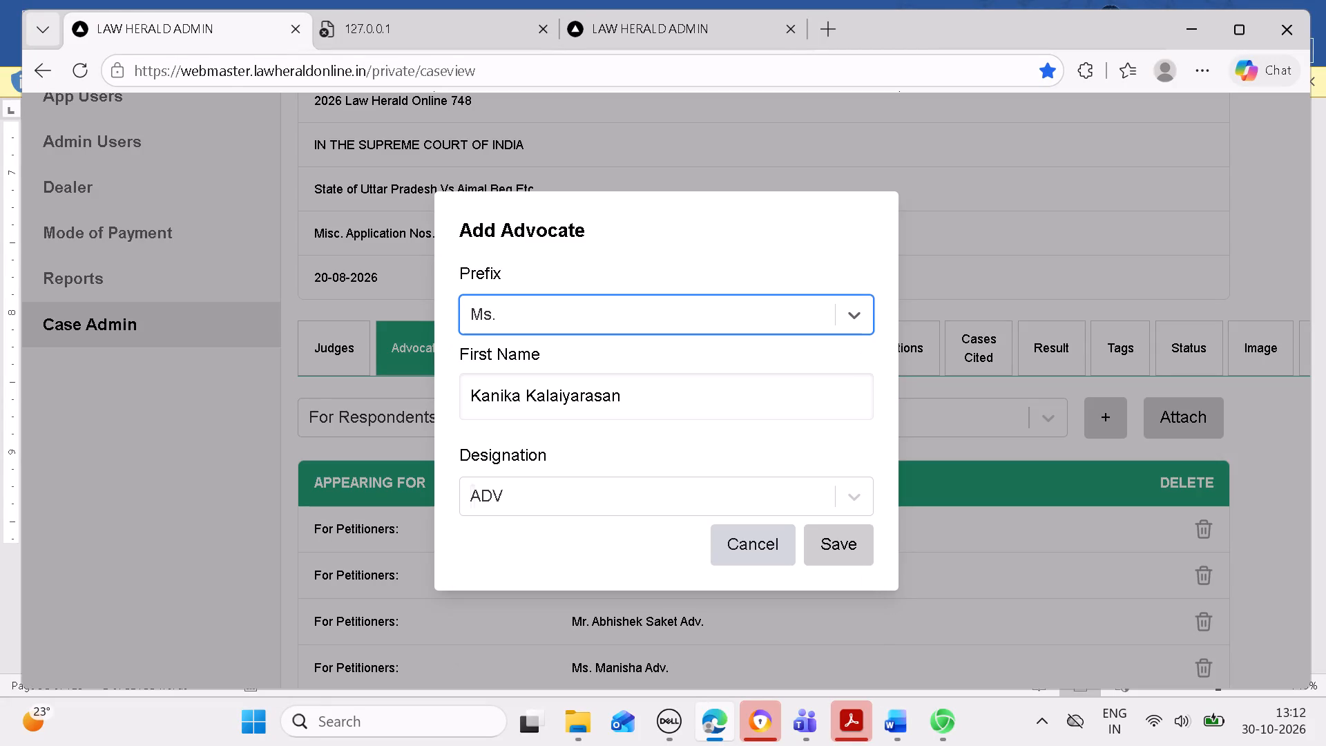
click(887, 731)
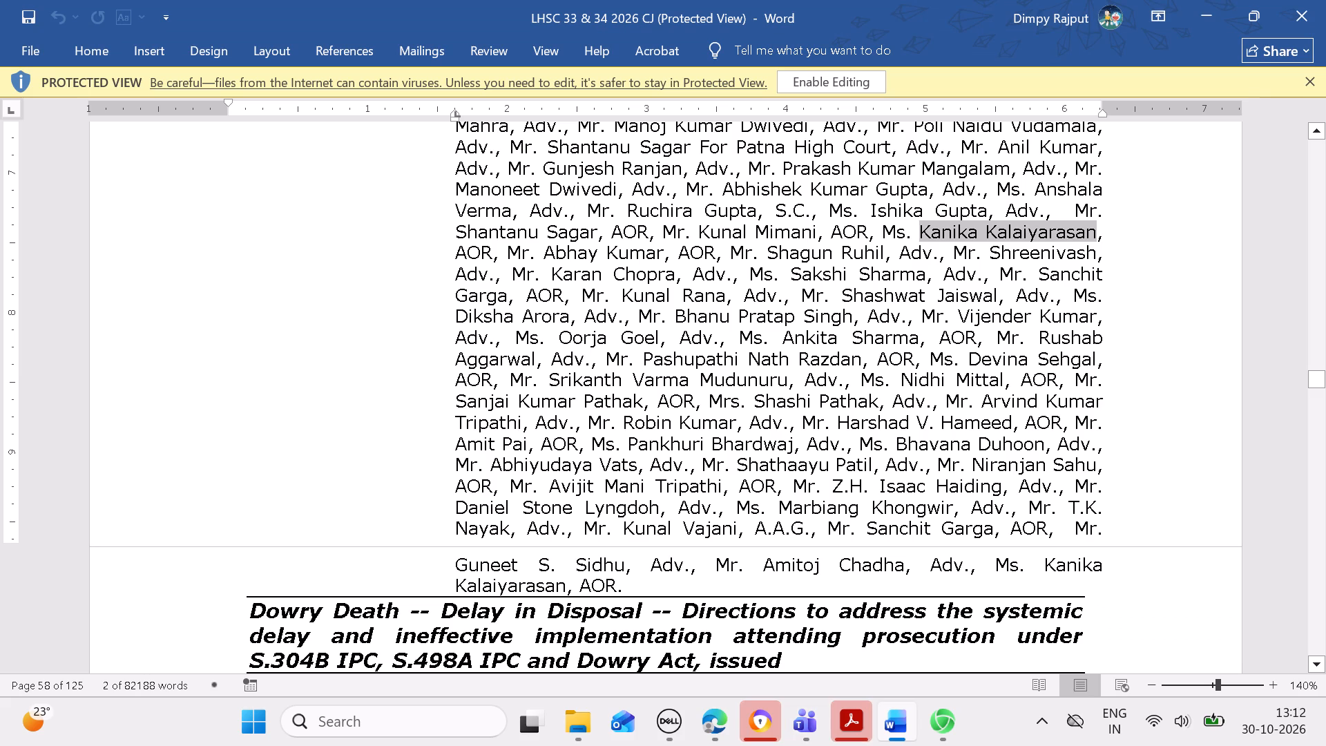
click(706, 726)
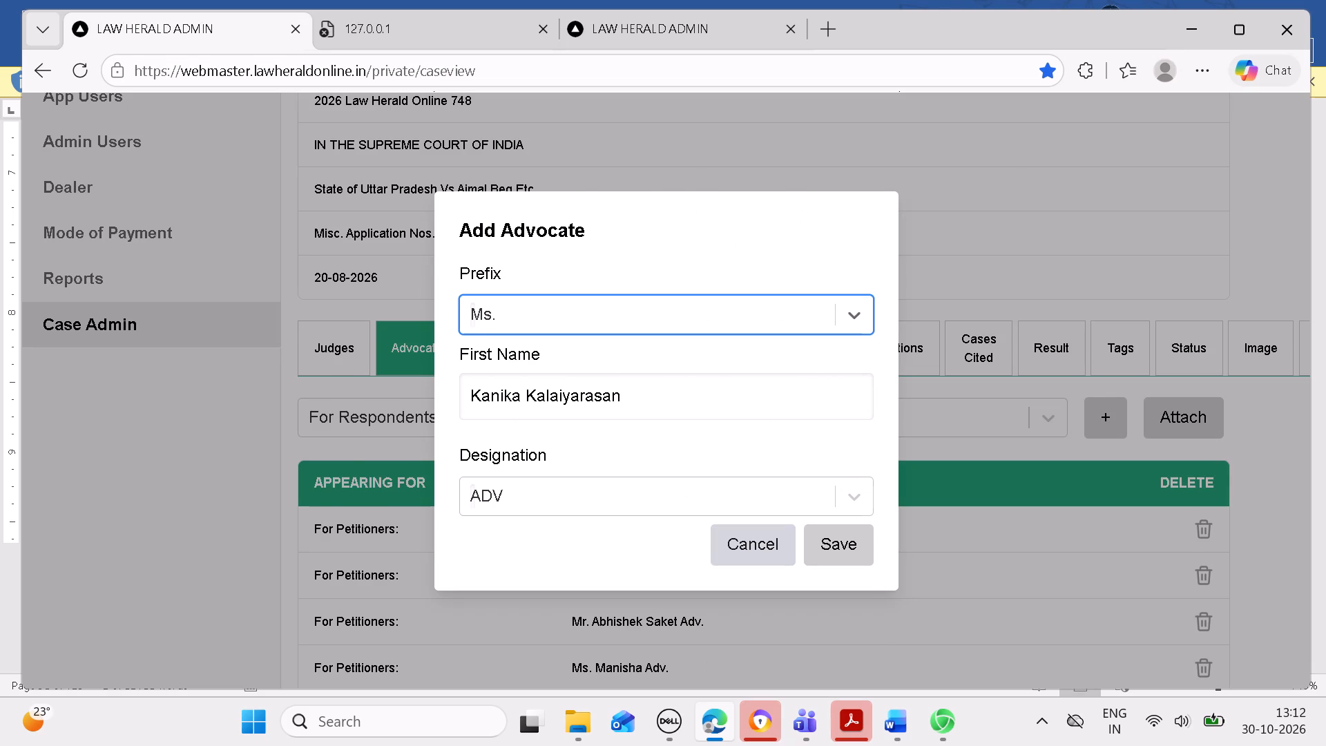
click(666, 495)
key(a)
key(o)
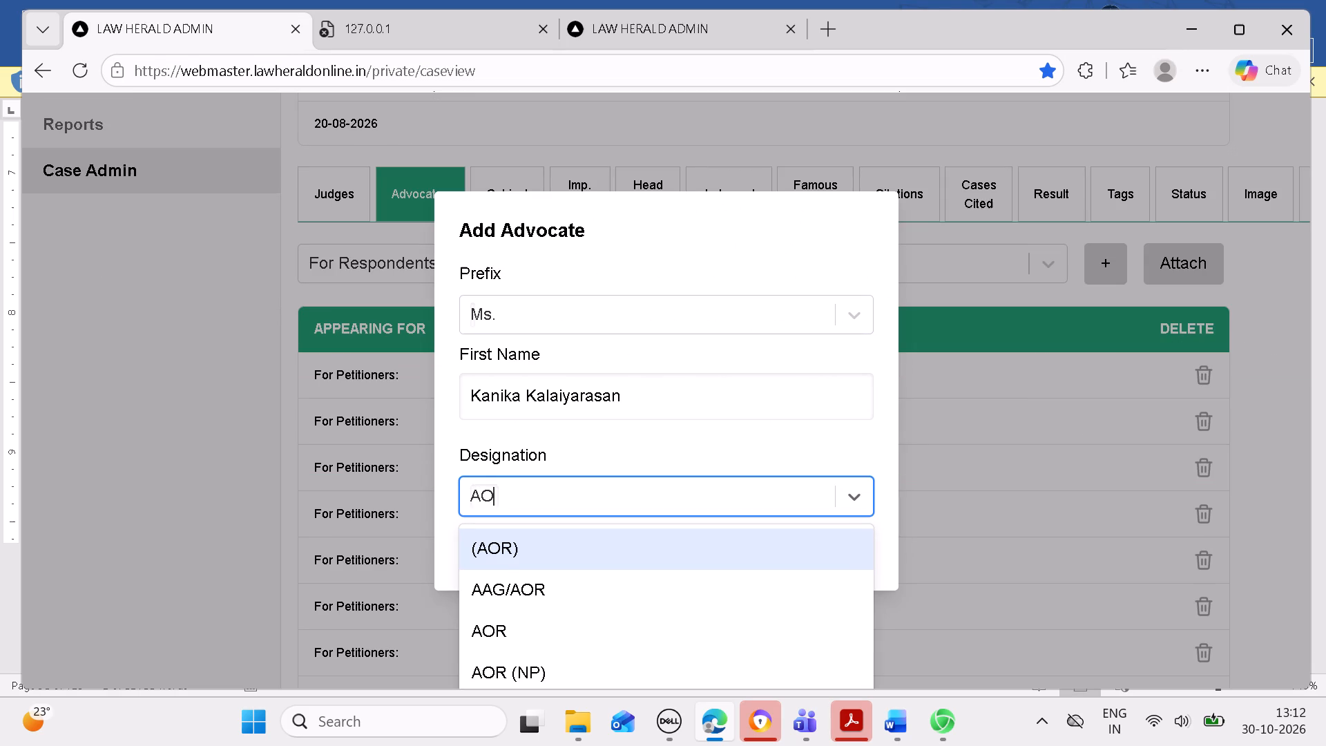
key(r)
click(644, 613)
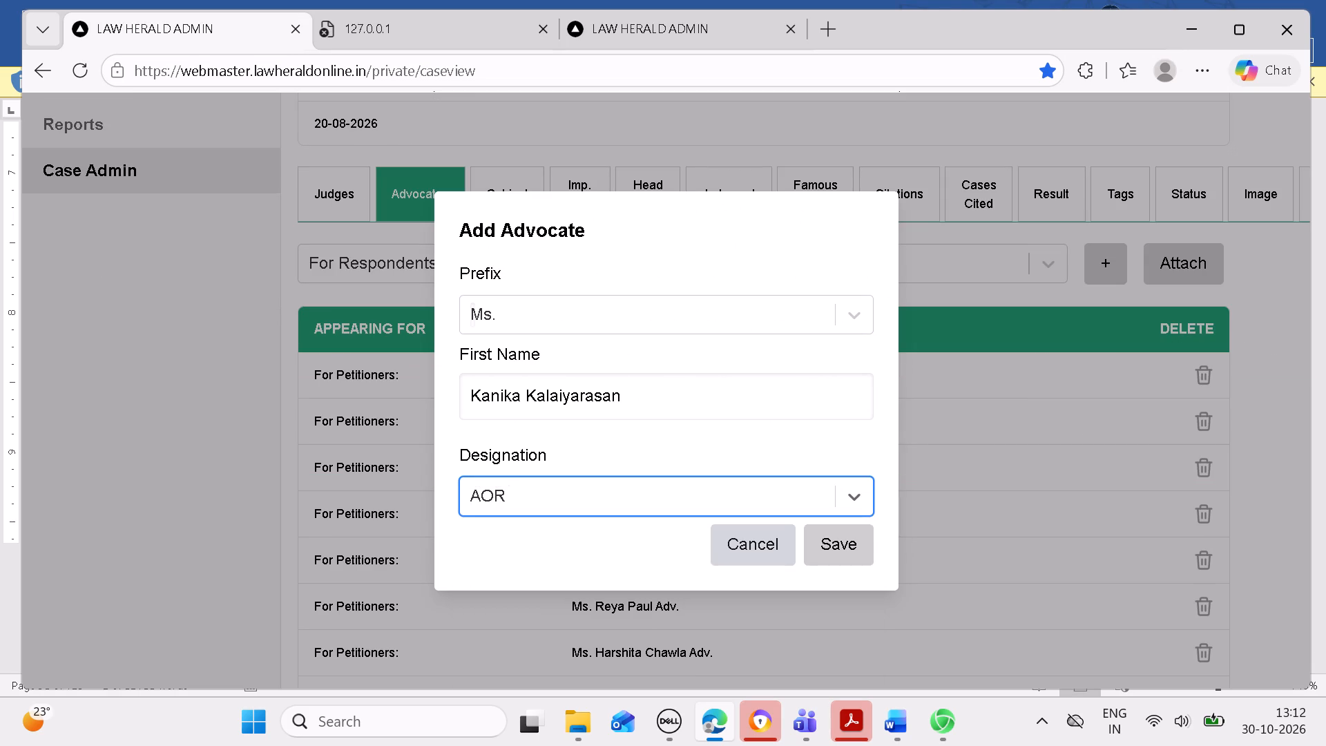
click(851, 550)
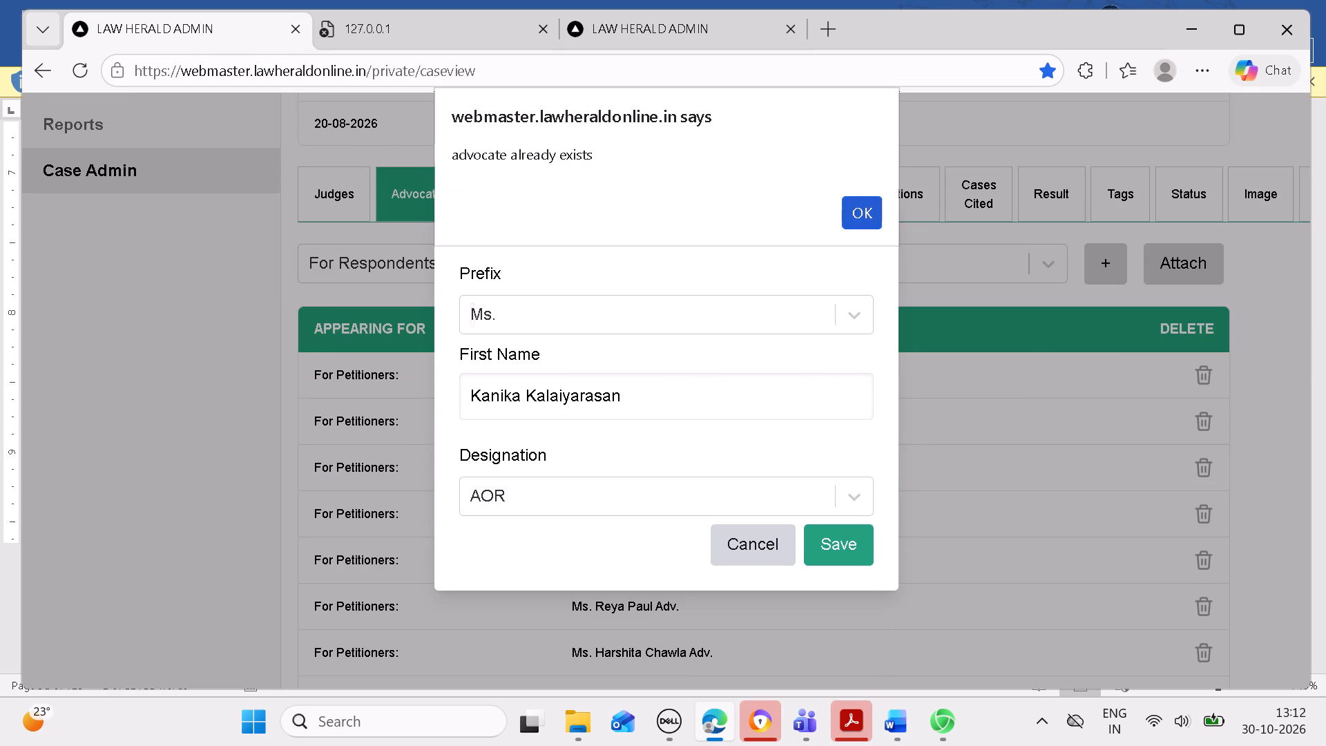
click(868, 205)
Set Ms. Kalaiyarasan's designation to (AOR), save the new advocate, and attach her for the respondents.
click(679, 490)
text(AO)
click(610, 542)
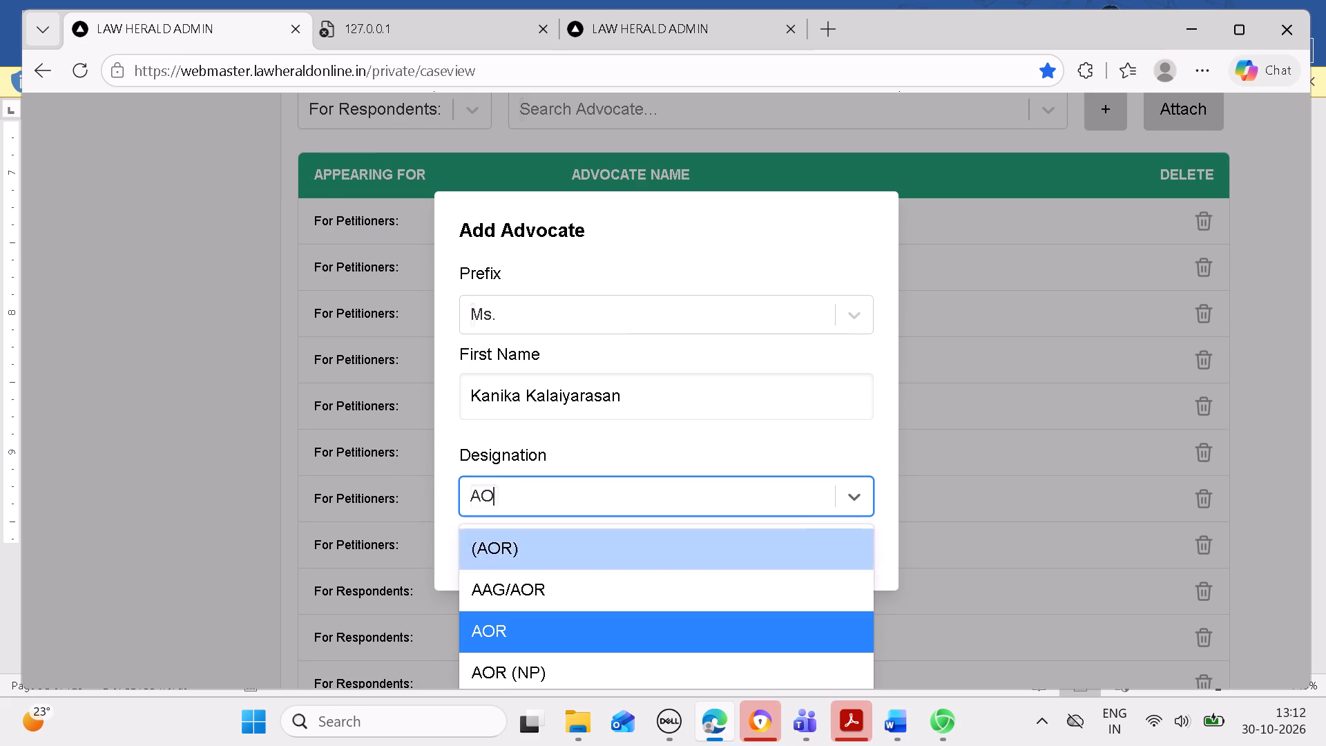
click(845, 550)
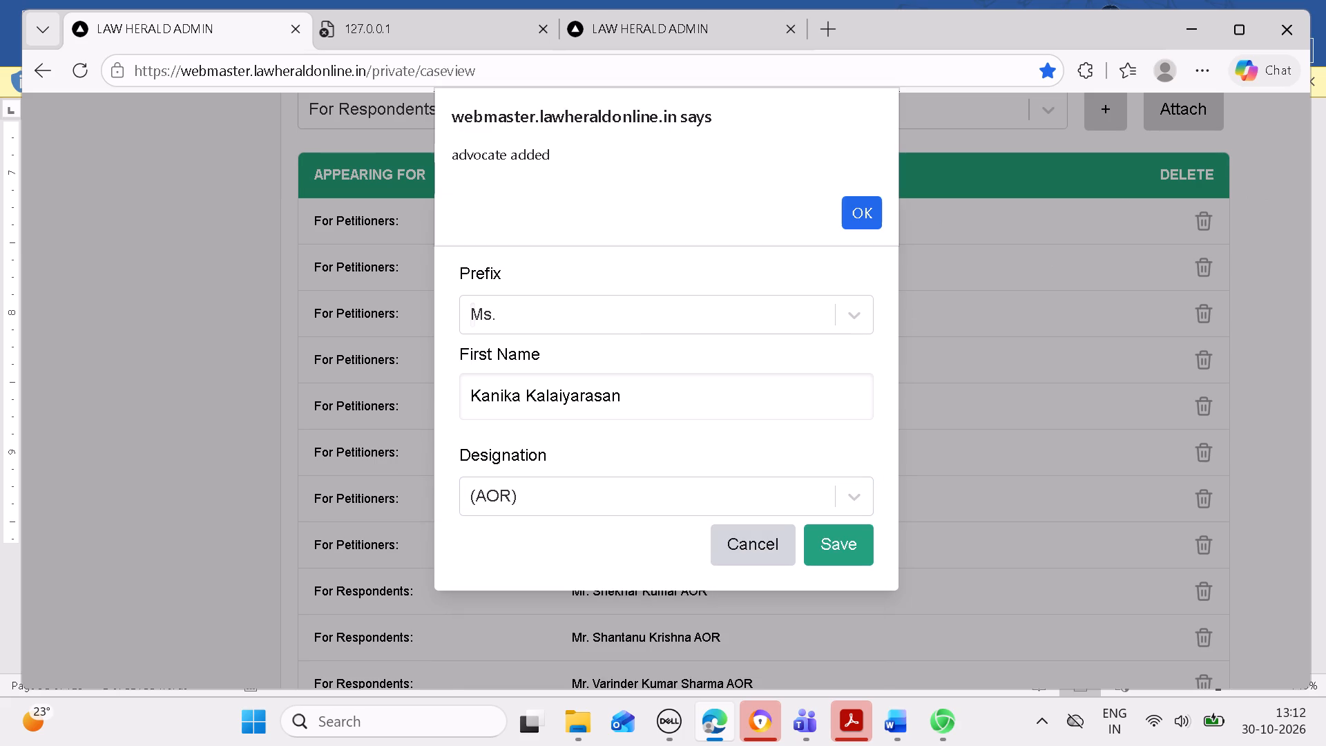
click(851, 215)
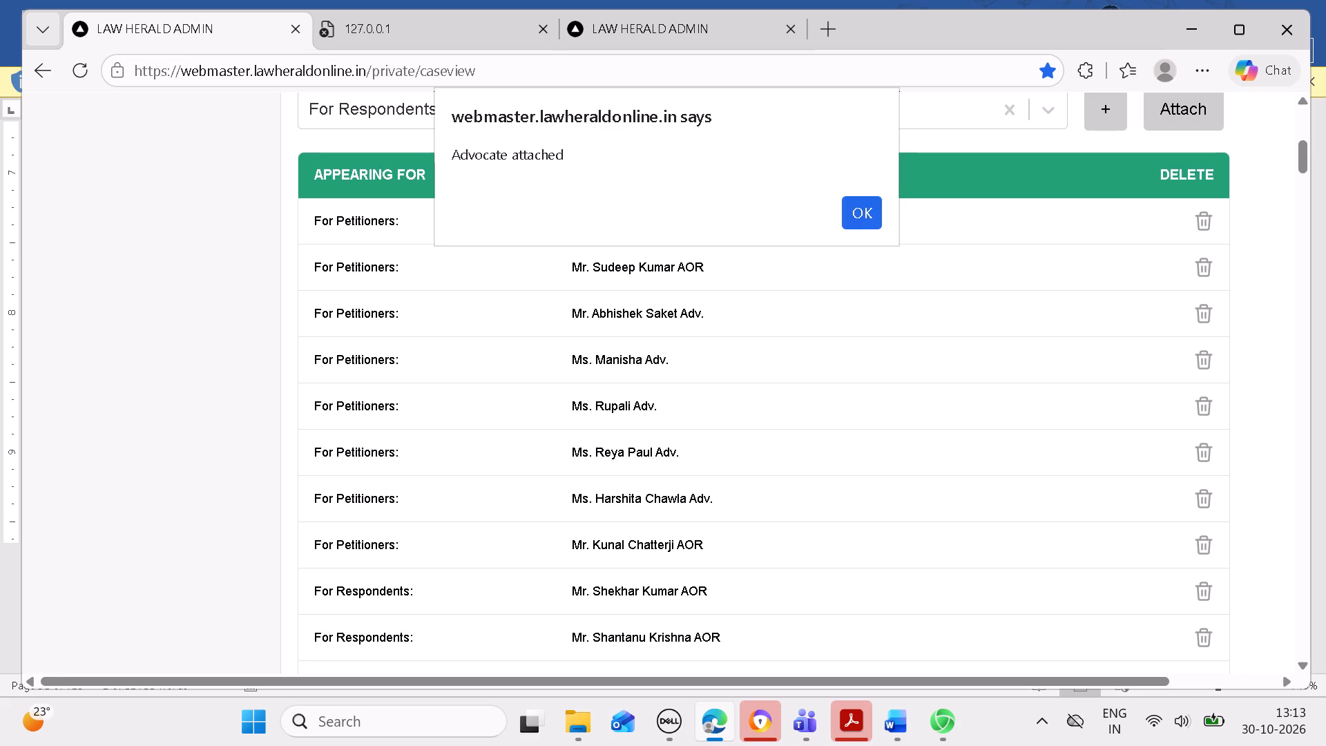
click(857, 211)
scroll(808, 376, down, 11)
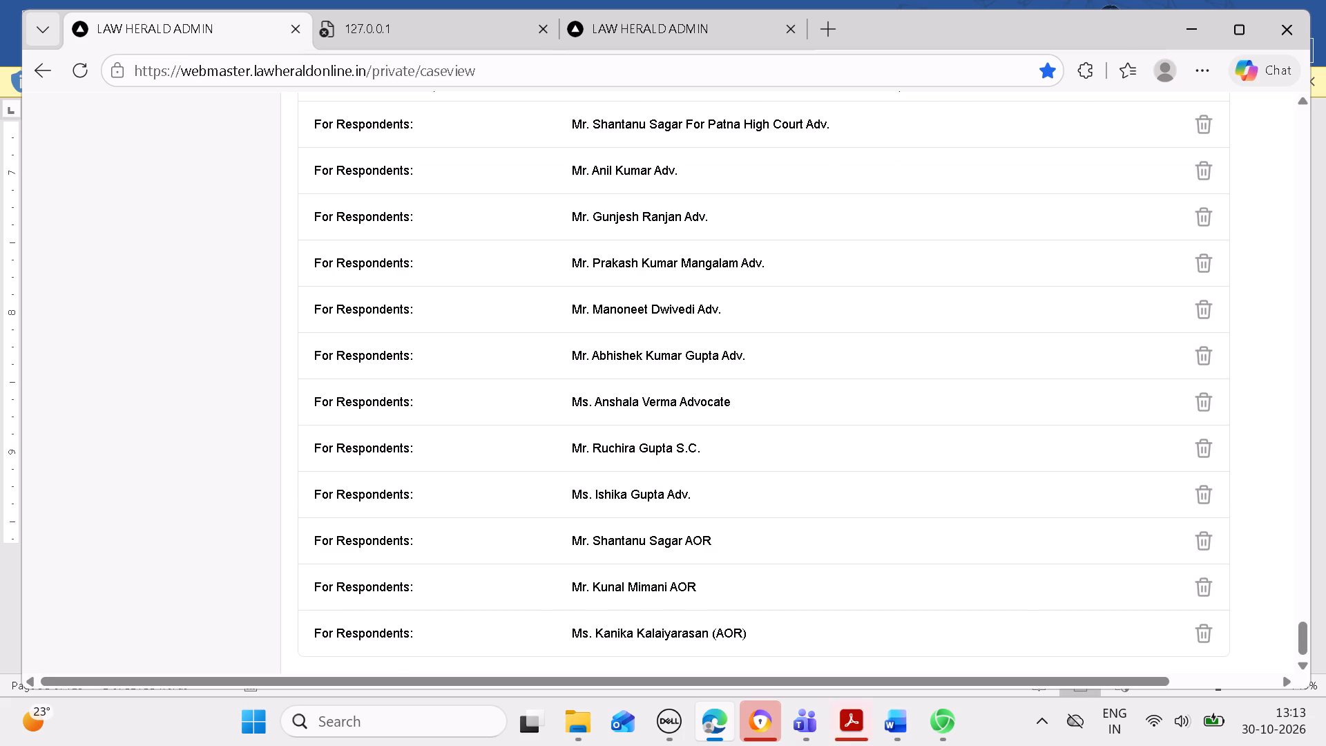
Look up Mr. Kumar, listed after Ms. Kalaiyarasan in the Word document, select his Adv. entry for the respondents, and recheck his designation in Word.
click(891, 727)
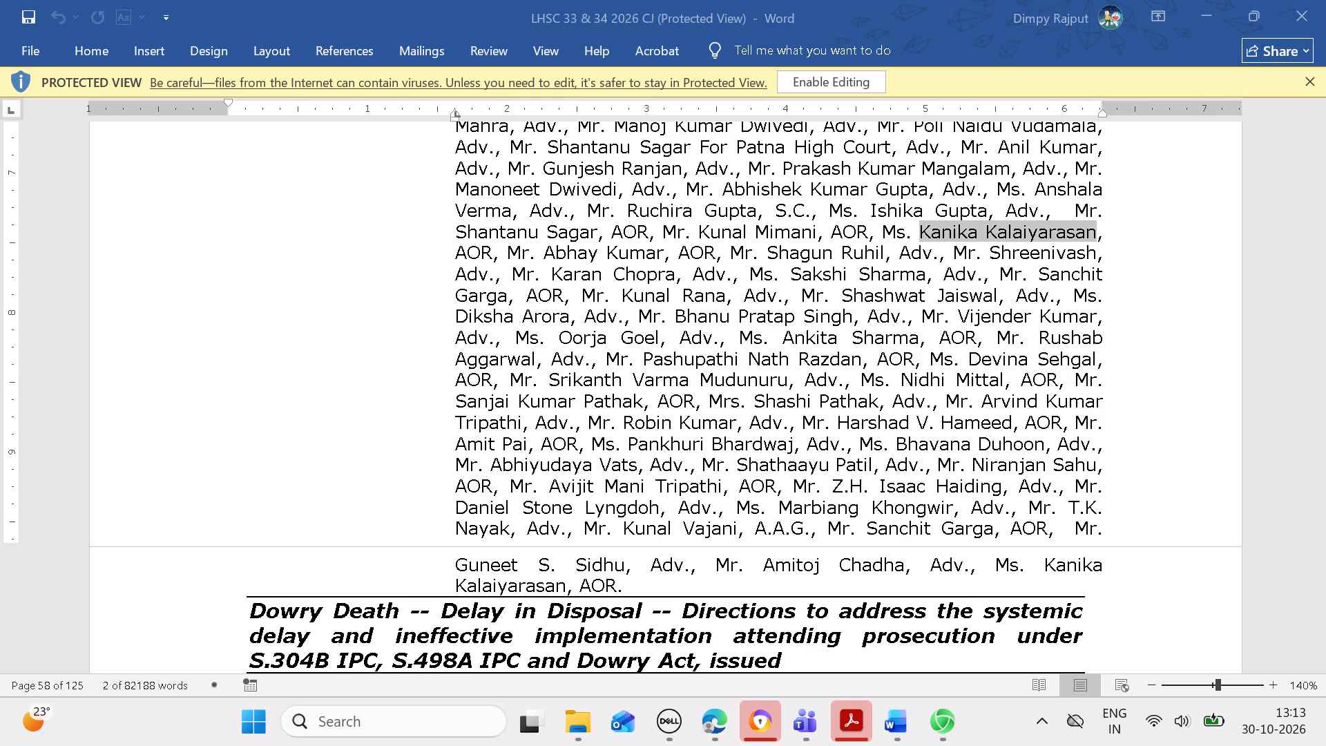
drag(546, 249, 566, 247)
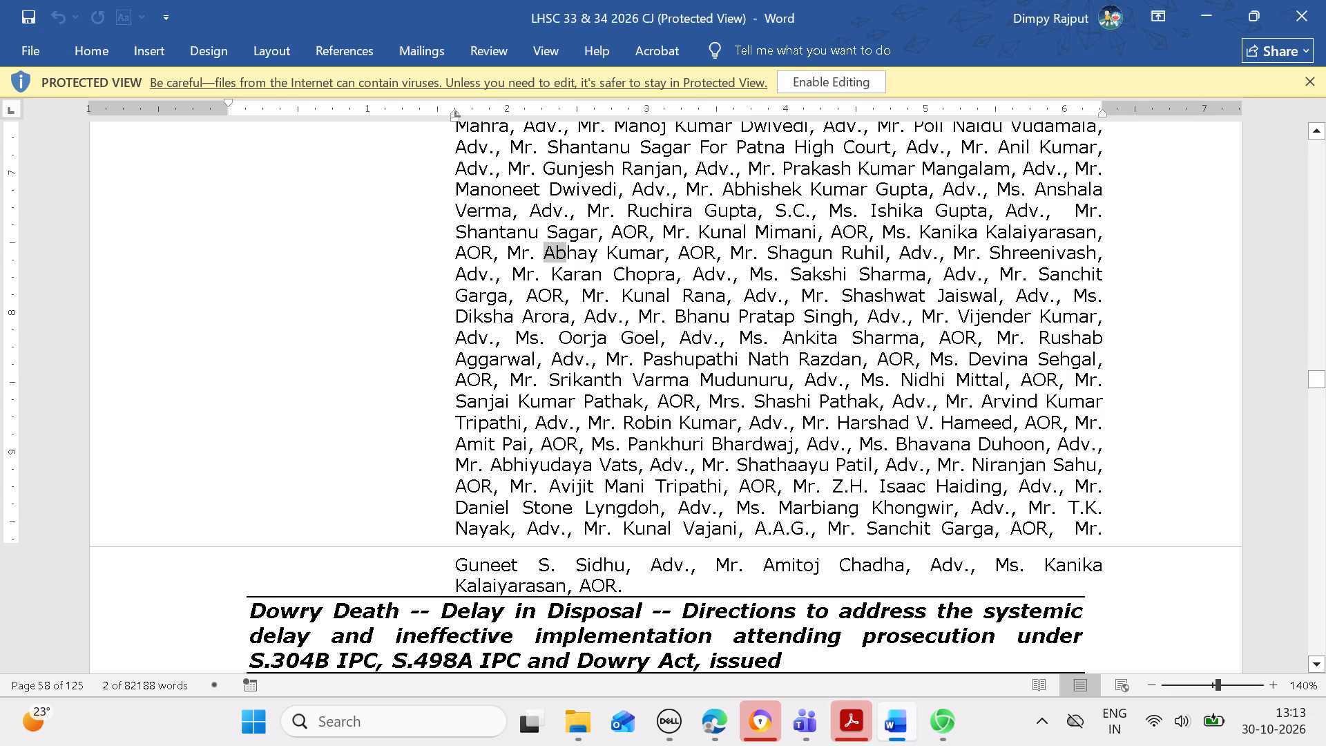
drag(566, 247, 574, 247)
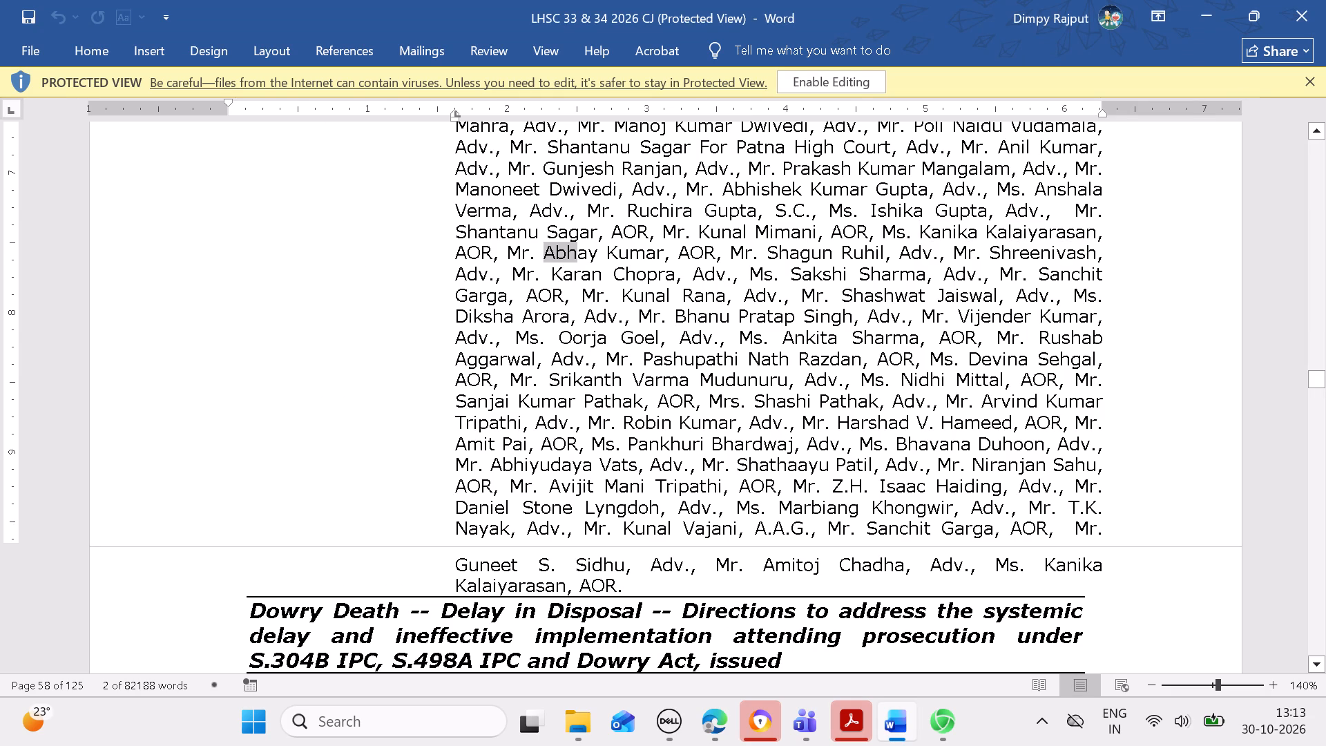
drag(574, 247, 588, 247)
drag(588, 247, 598, 247)
drag(598, 247, 634, 256)
drag(634, 256, 634, 259)
key(ctrl+c)
click(721, 732)
scroll(649, 627, up, 2)
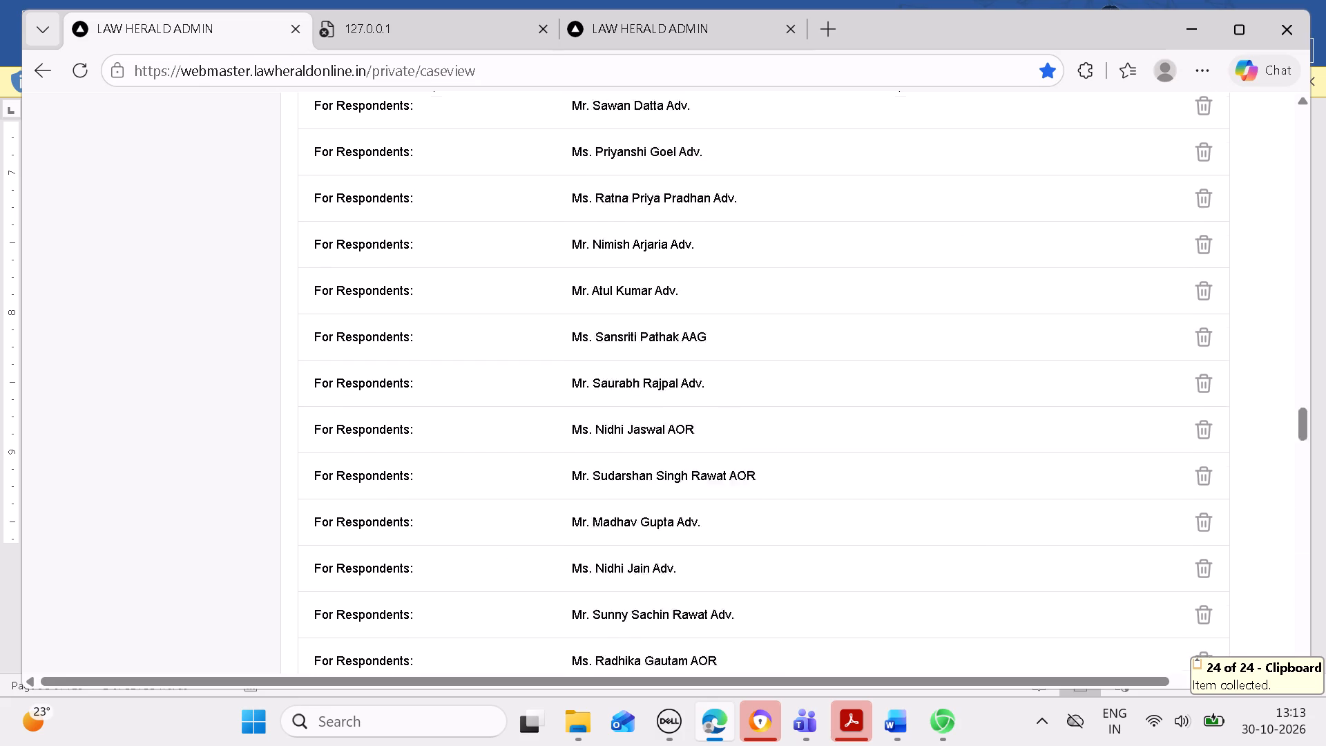
scroll(649, 621, up, 6)
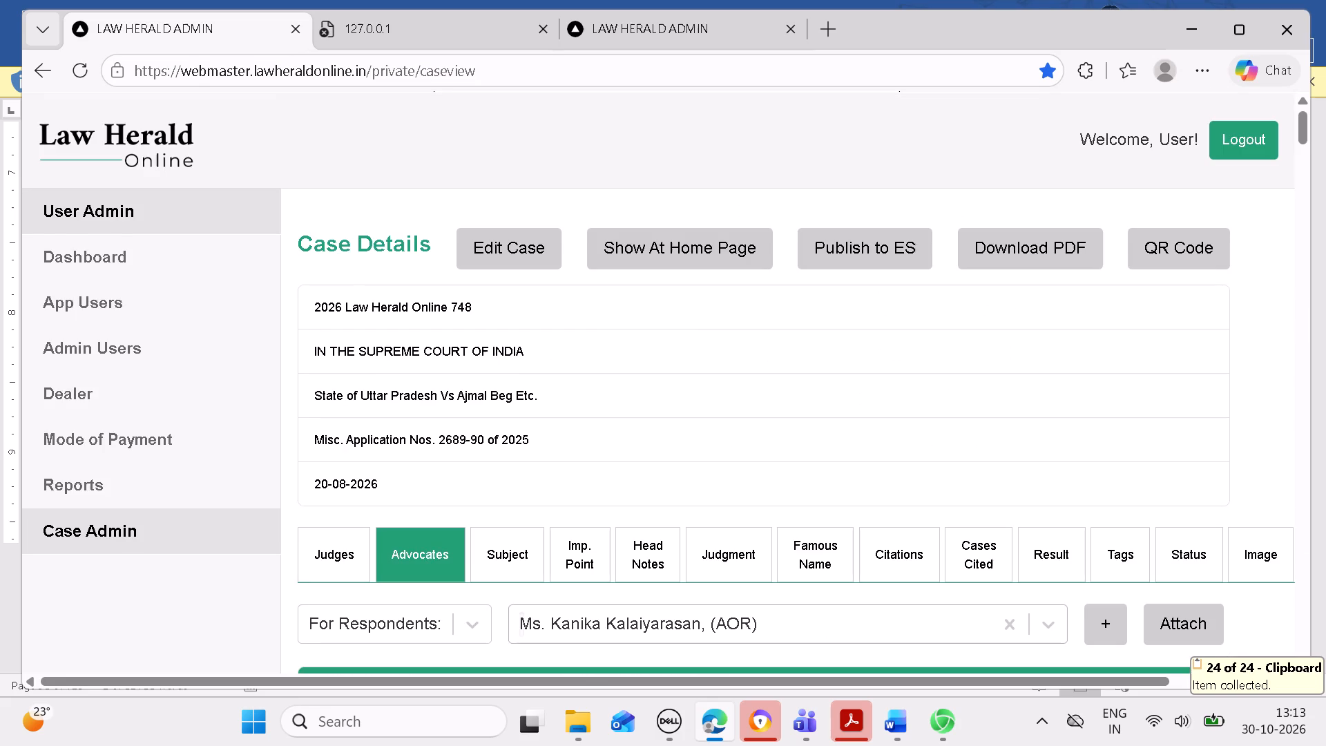
drag(1028, 618, 1017, 615)
key(ctrl+v)
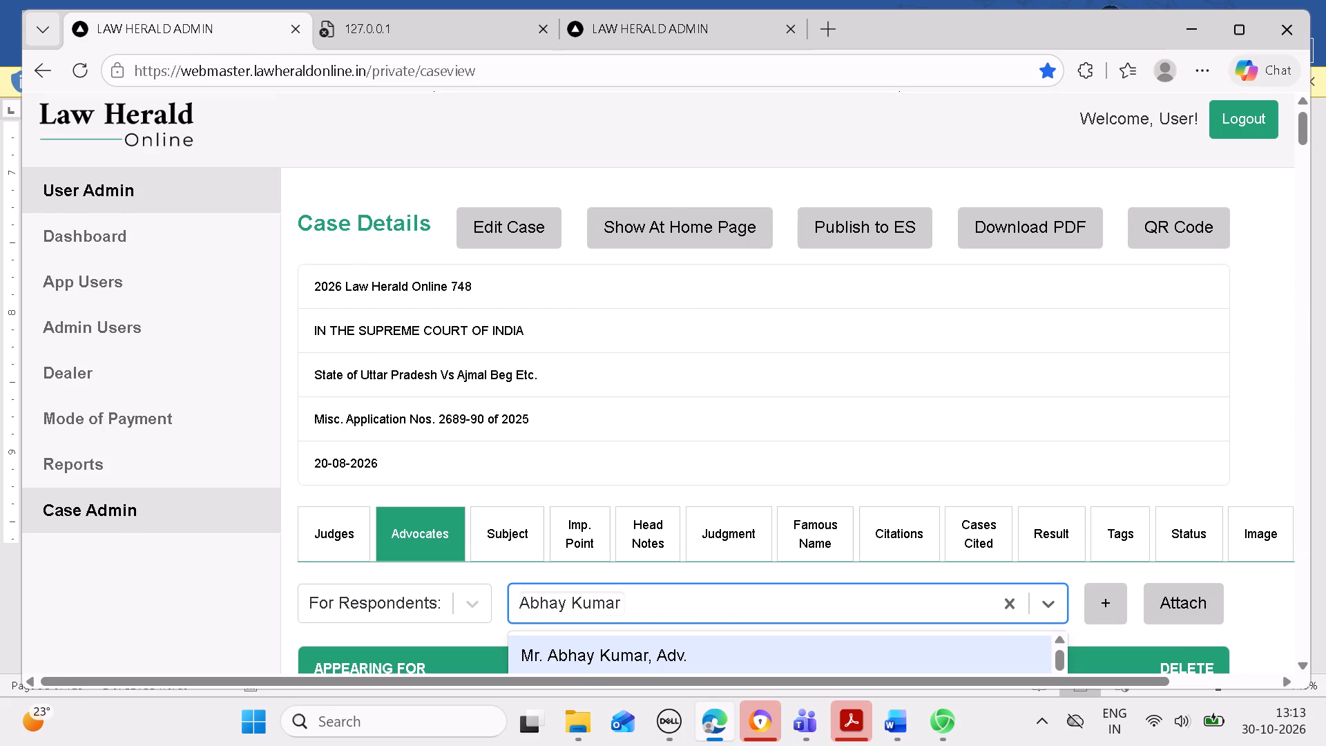
click(763, 642)
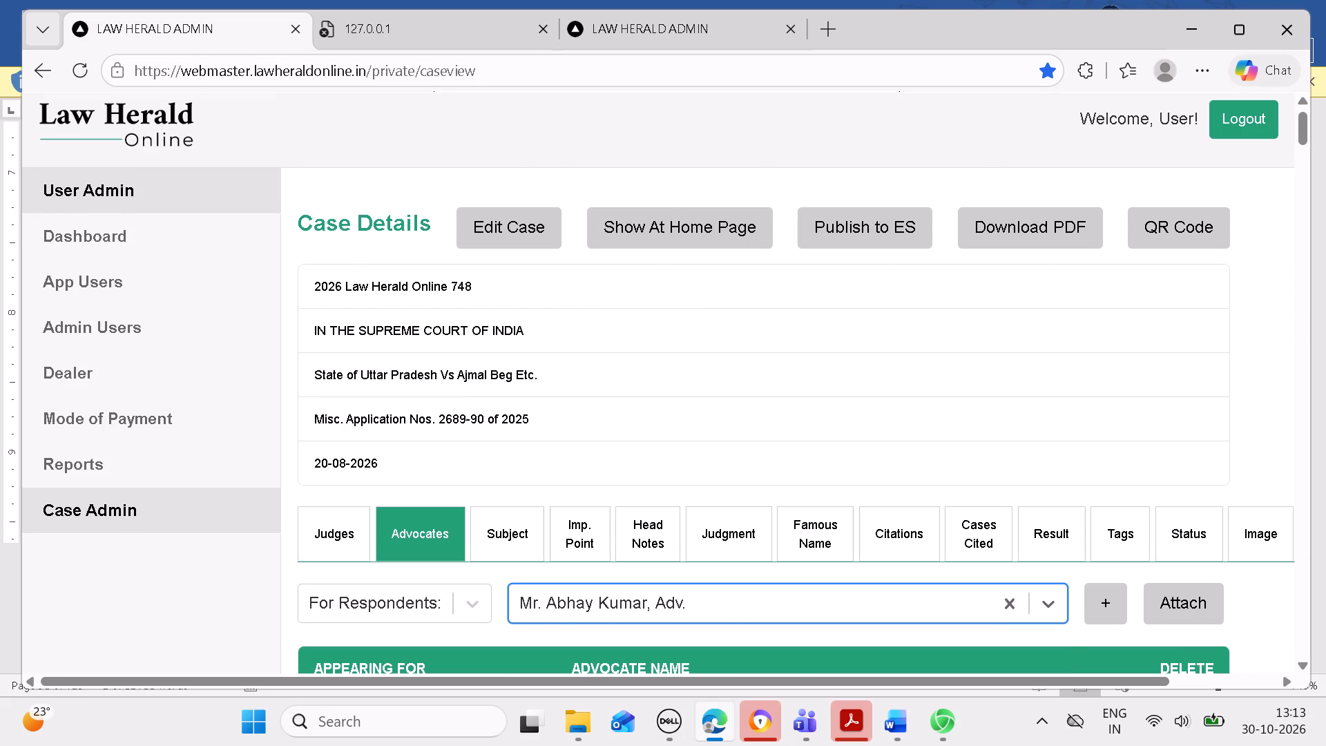
click(881, 720)
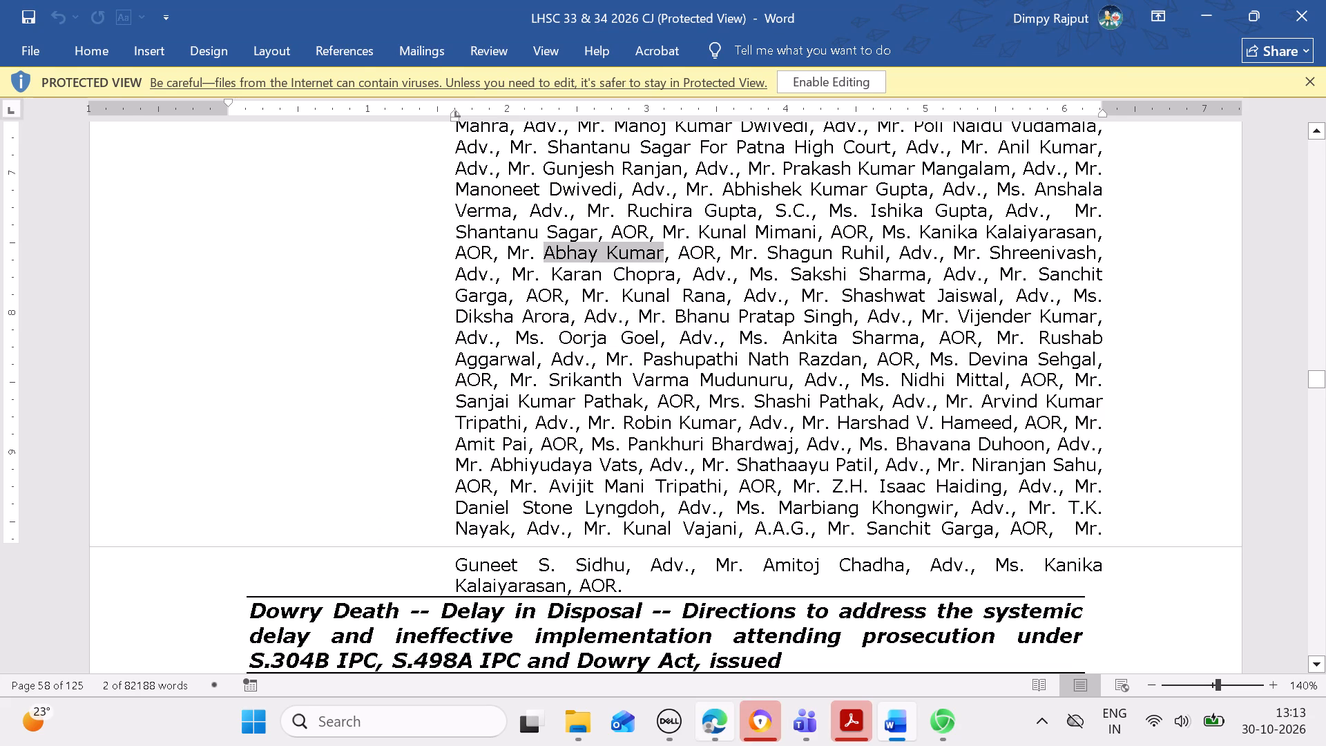
click(724, 721)
Fill in and save a new advocate entry for Mr. Kumar with the designation AOR.
click(1117, 601)
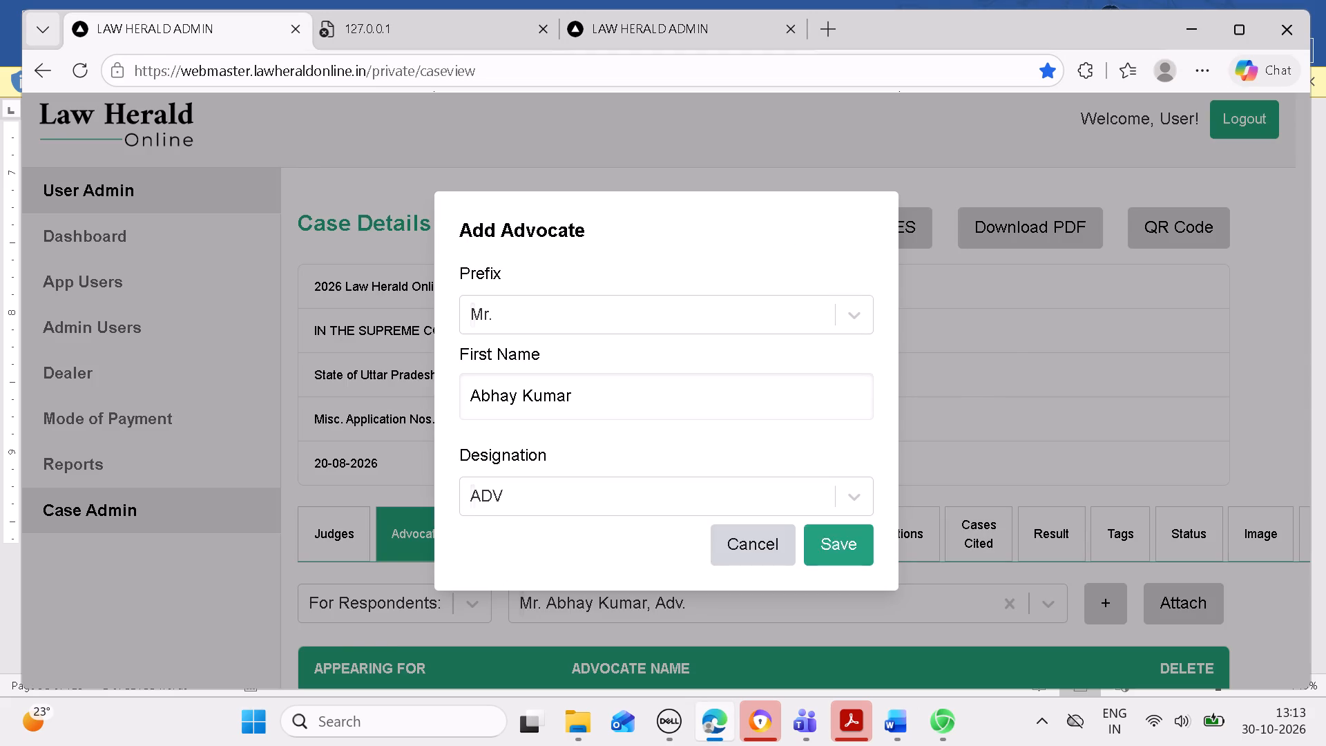
click(762, 500)
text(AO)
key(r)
click(703, 627)
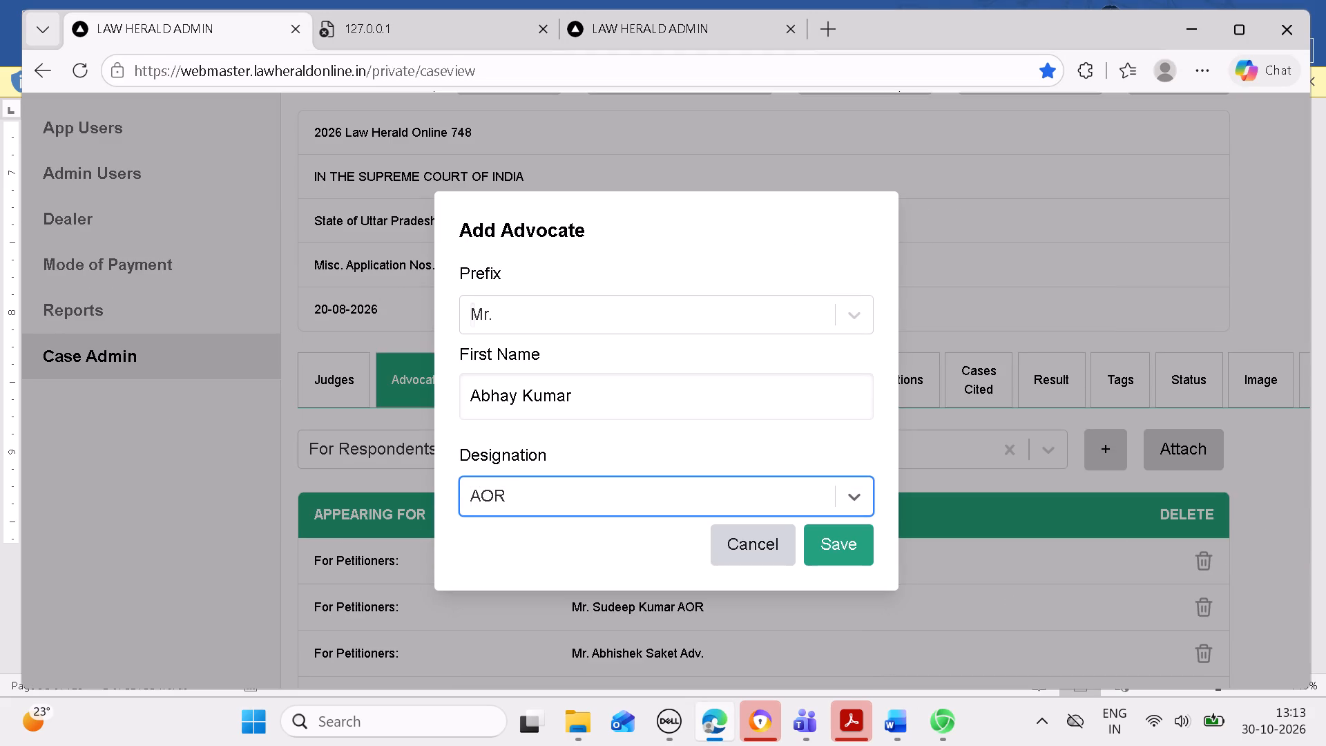
click(843, 549)
click(869, 216)
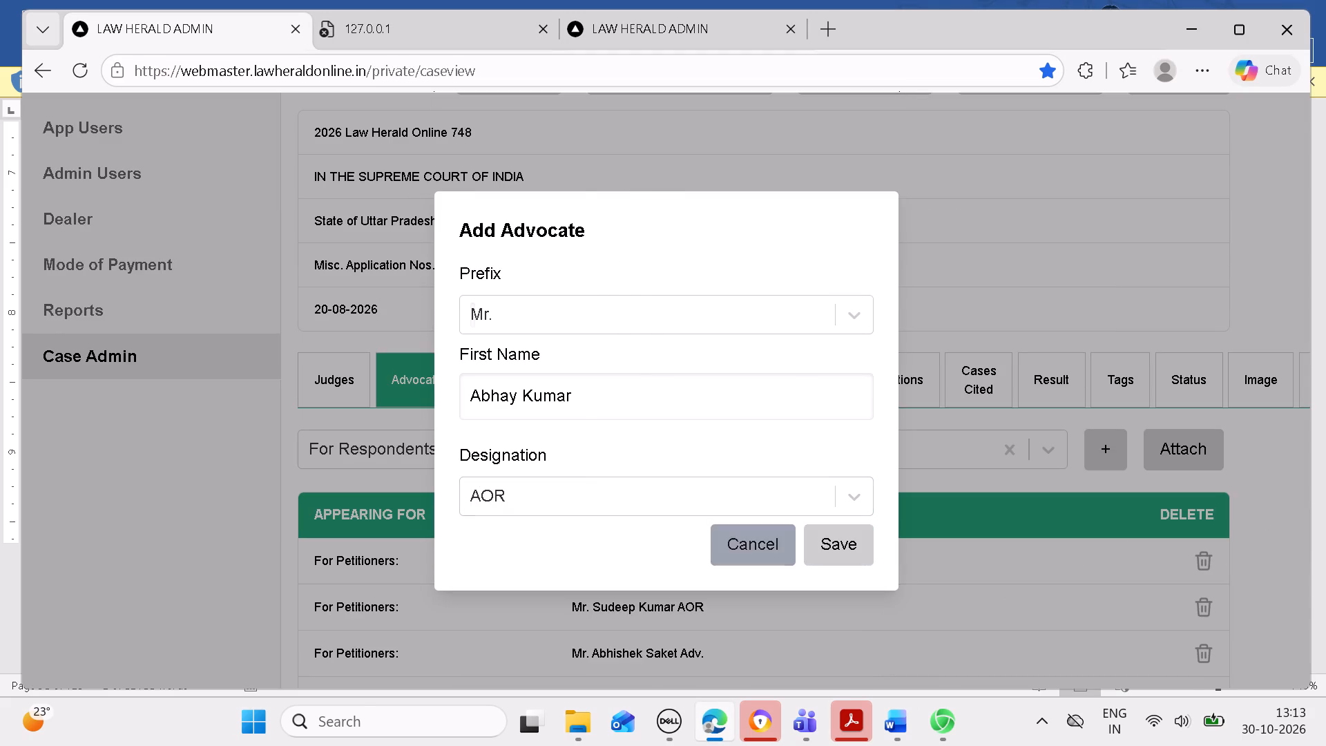
click(769, 542)
Attach Mr. Kumar to the case for the respondents using his AOR entry.
click(867, 439)
key(ctrl+v)
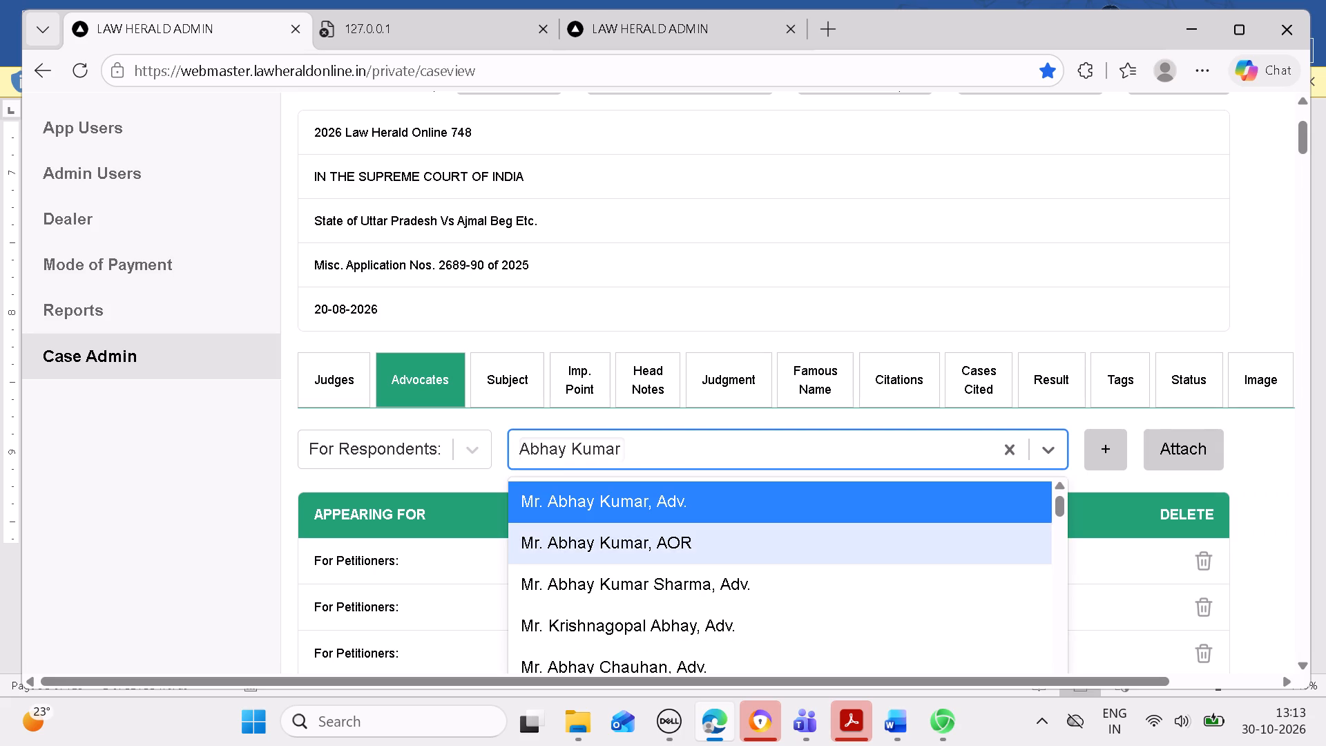
click(798, 544)
click(1157, 443)
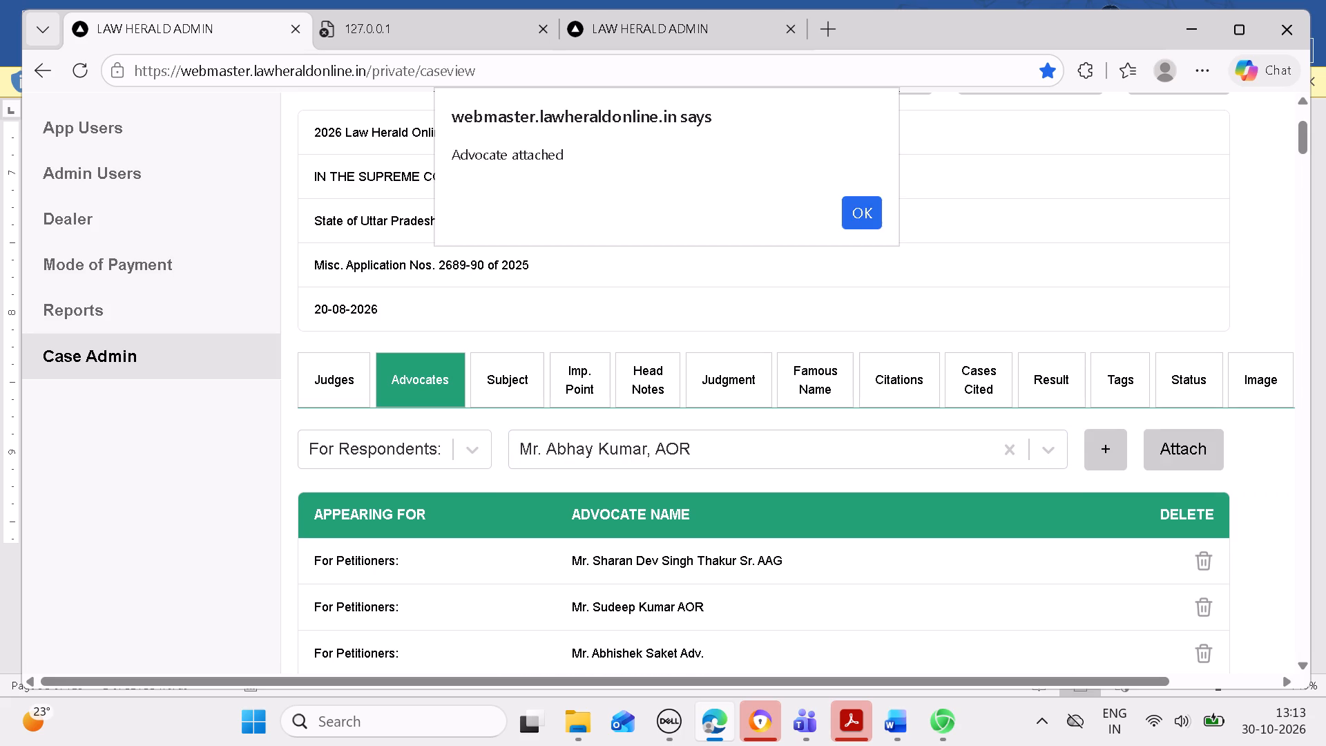
click(859, 215)
scroll(860, 396, down, 2)
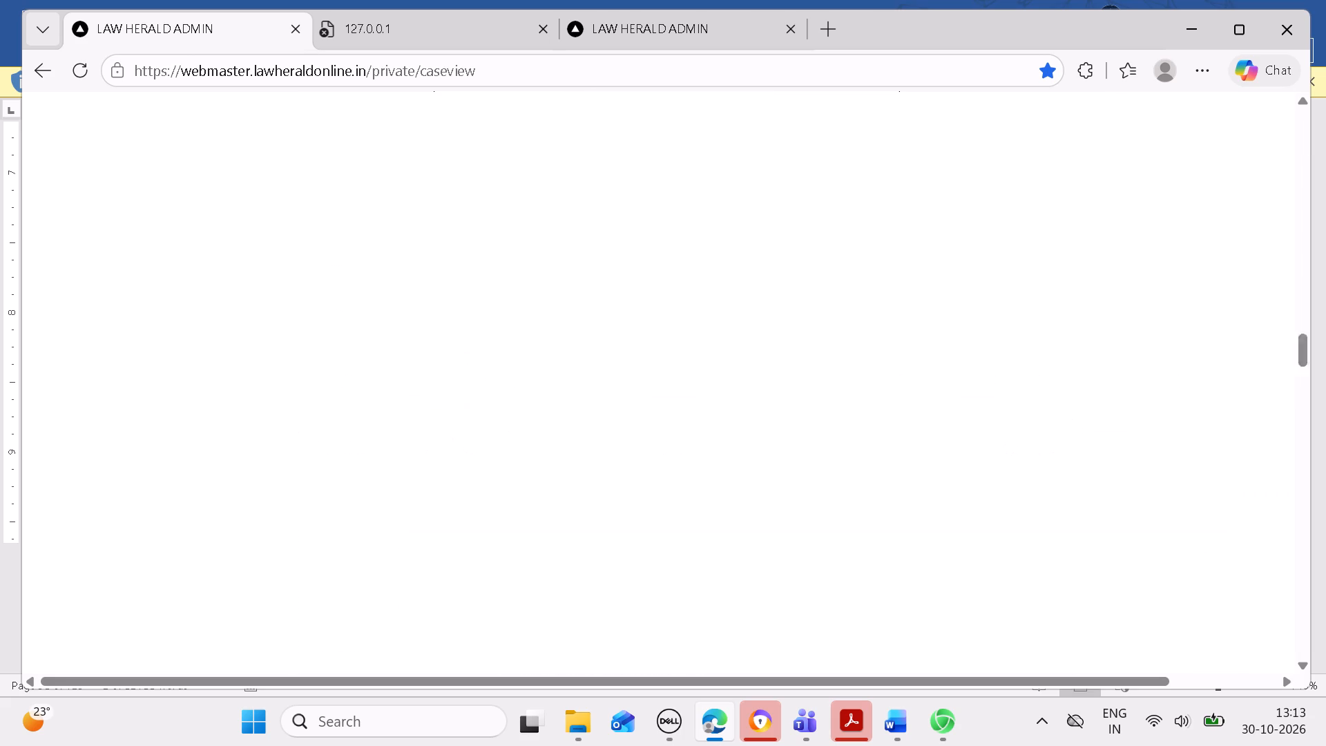
scroll(860, 396, down, 9)
click(876, 734)
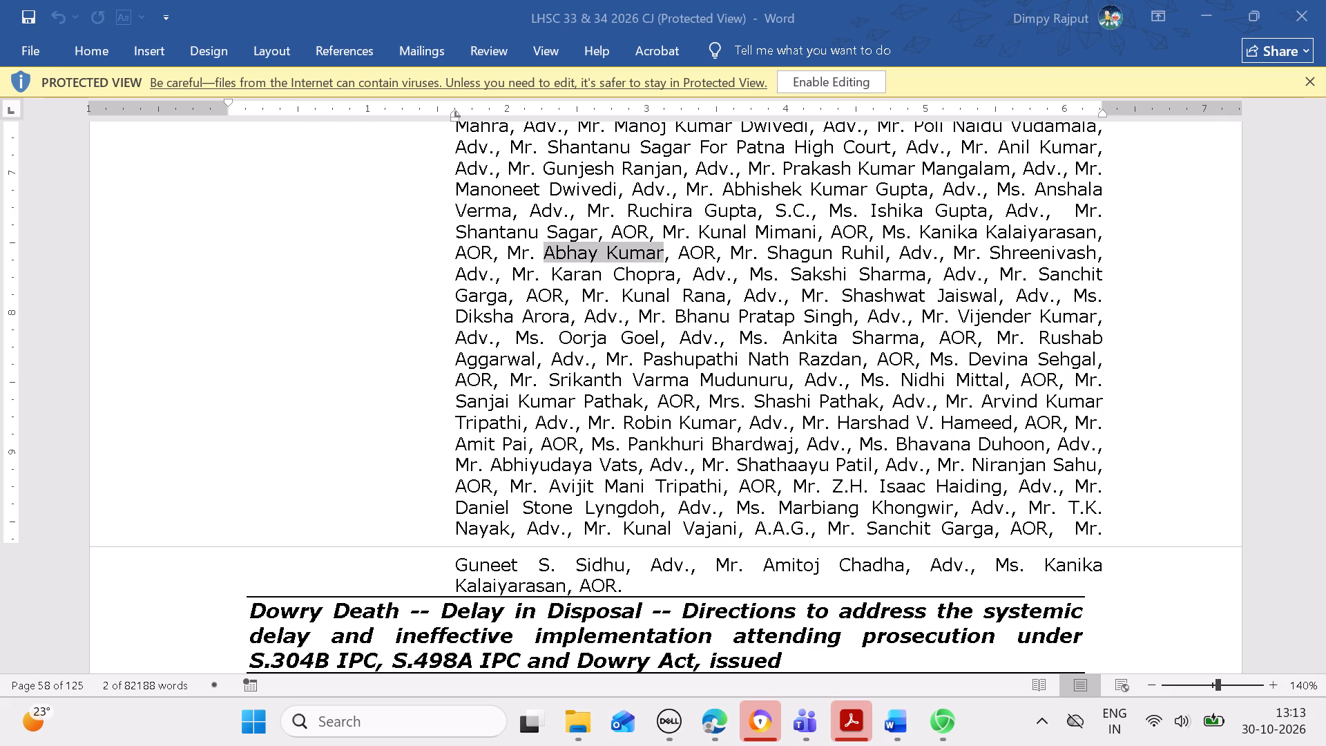
drag(769, 258, 822, 257)
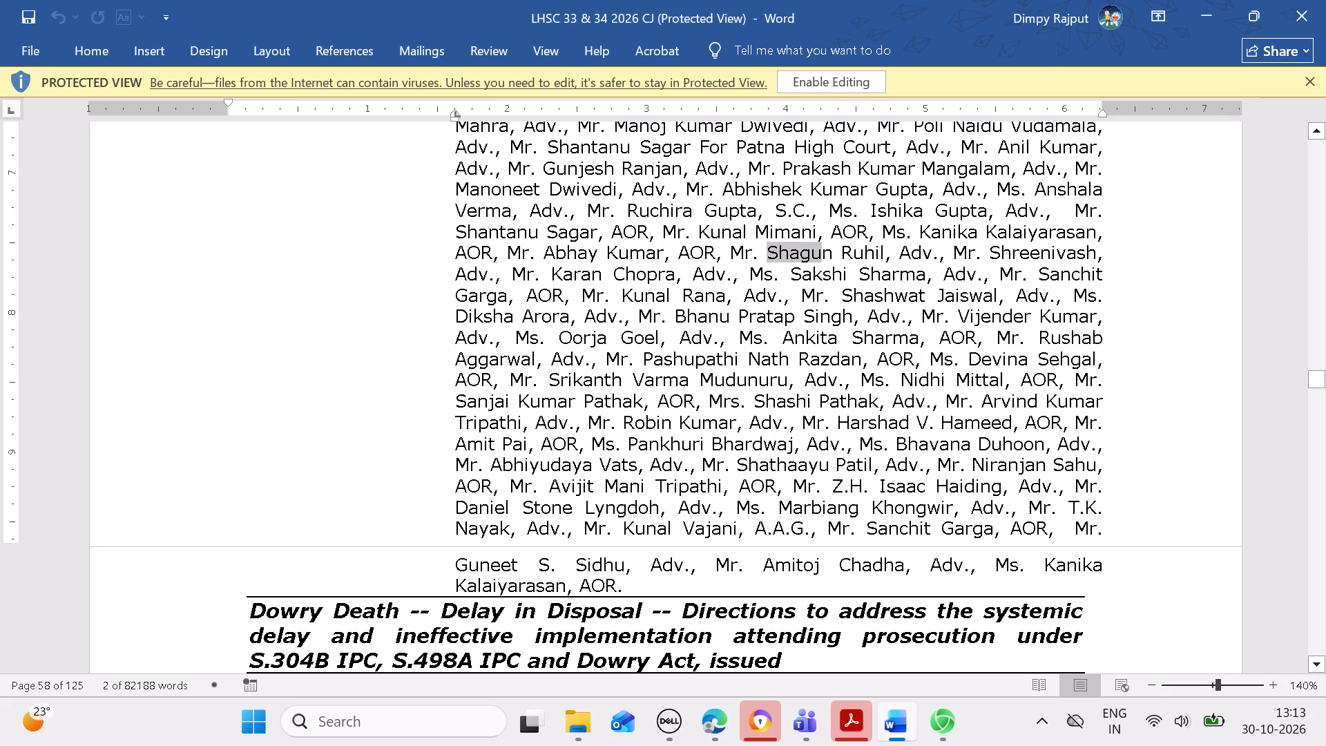
drag(822, 257, 888, 258)
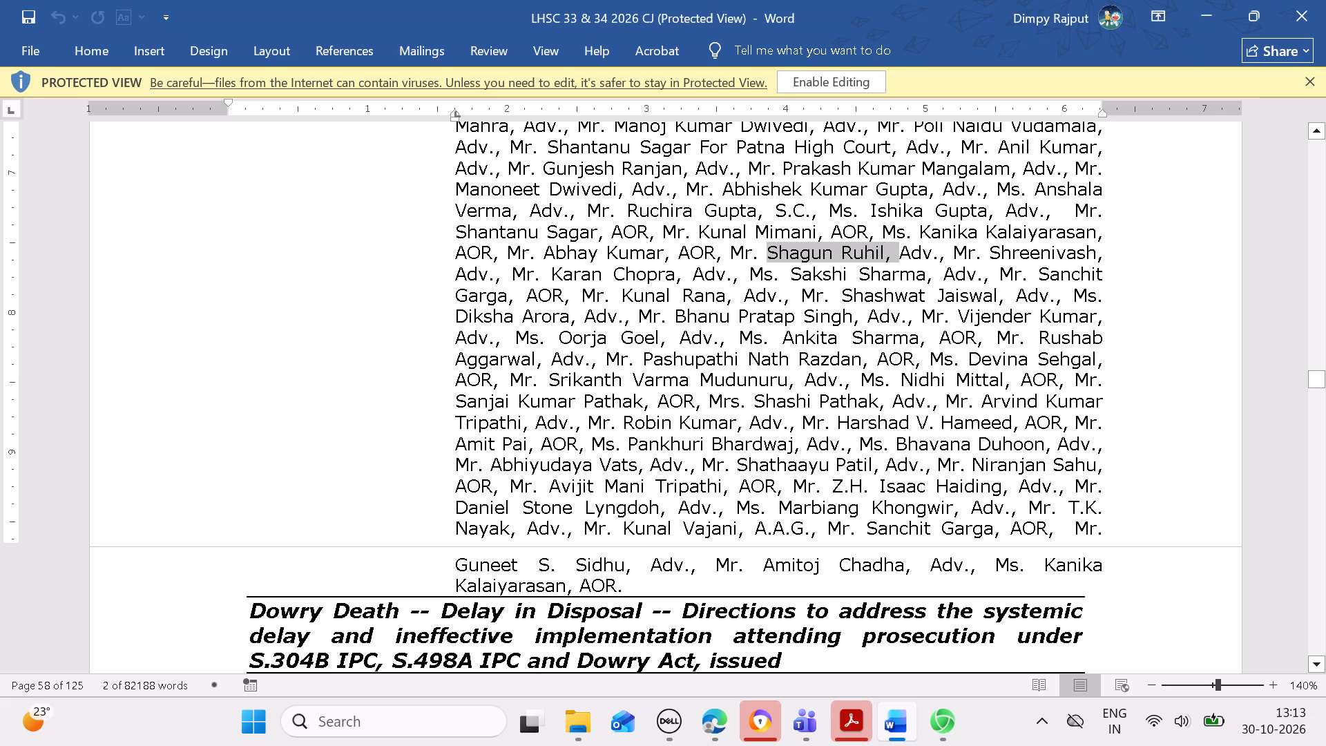
click(871, 358)
drag(770, 252, 776, 252)
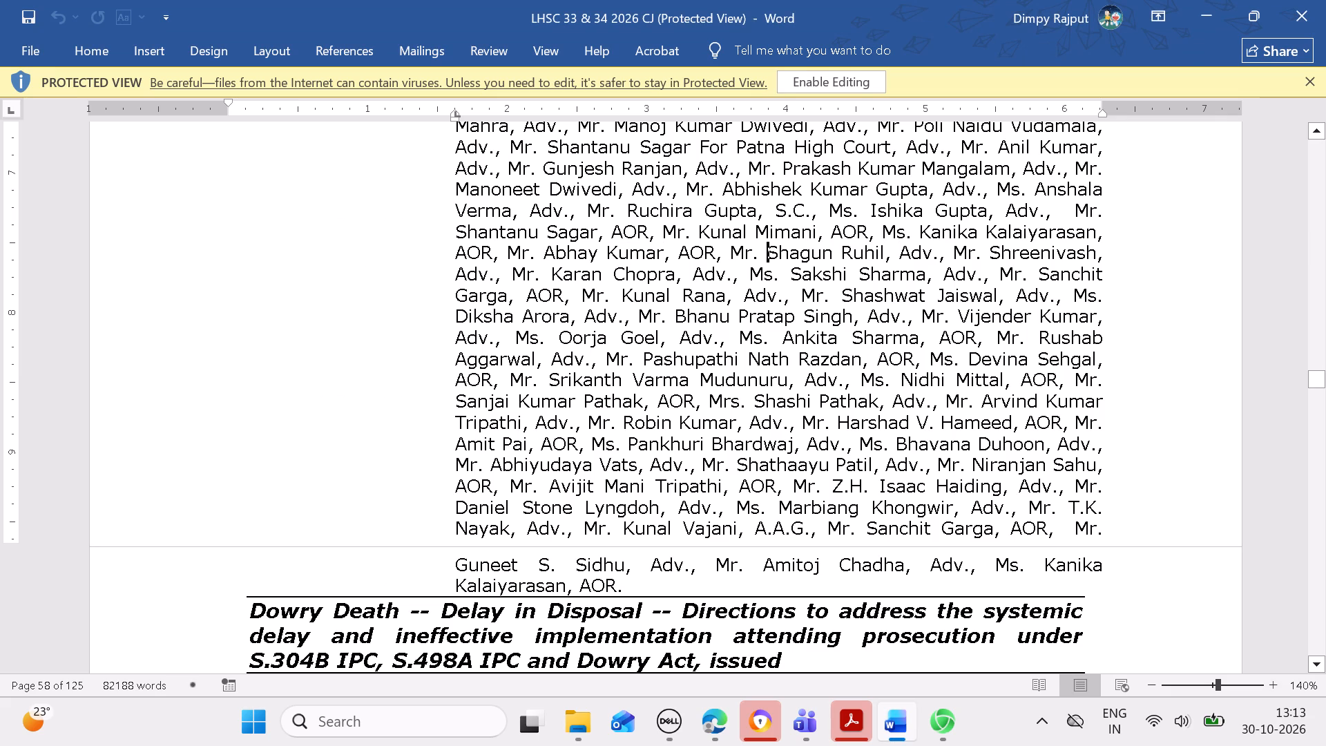
drag(776, 252, 863, 247)
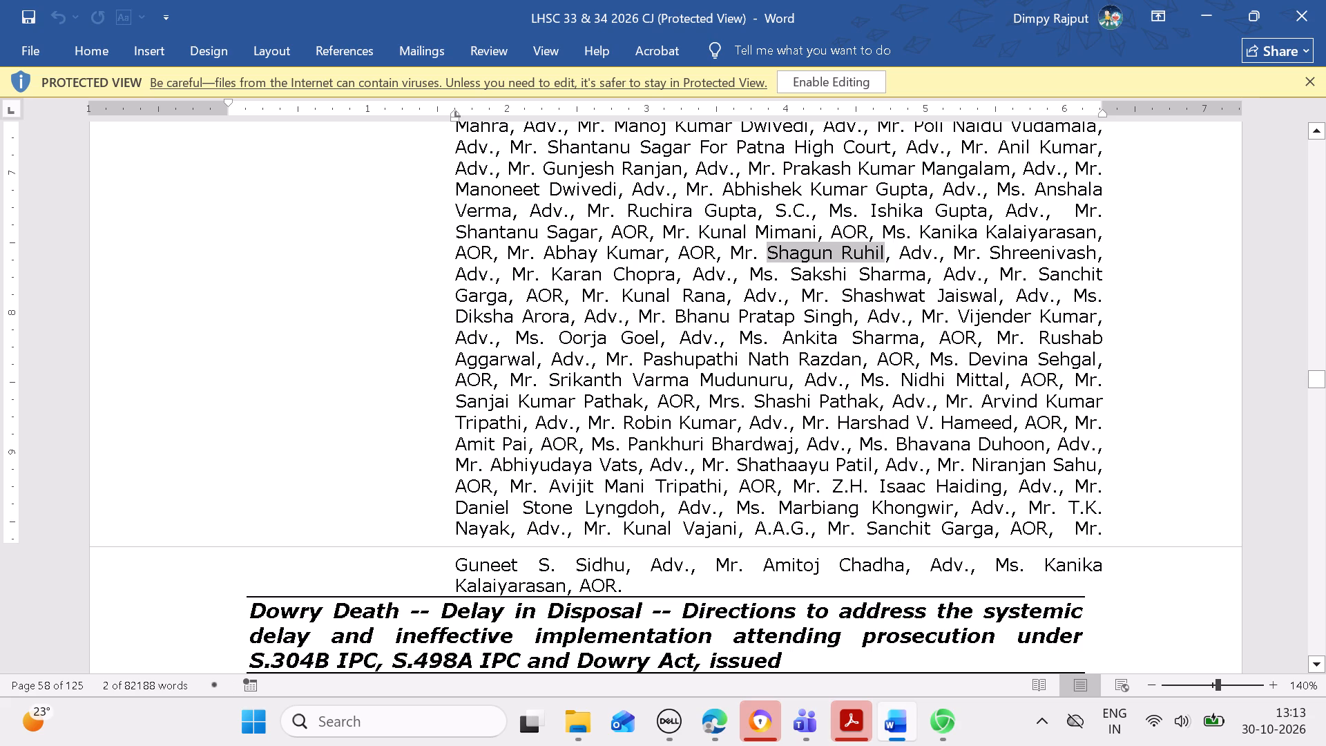
key(ctrl+c)
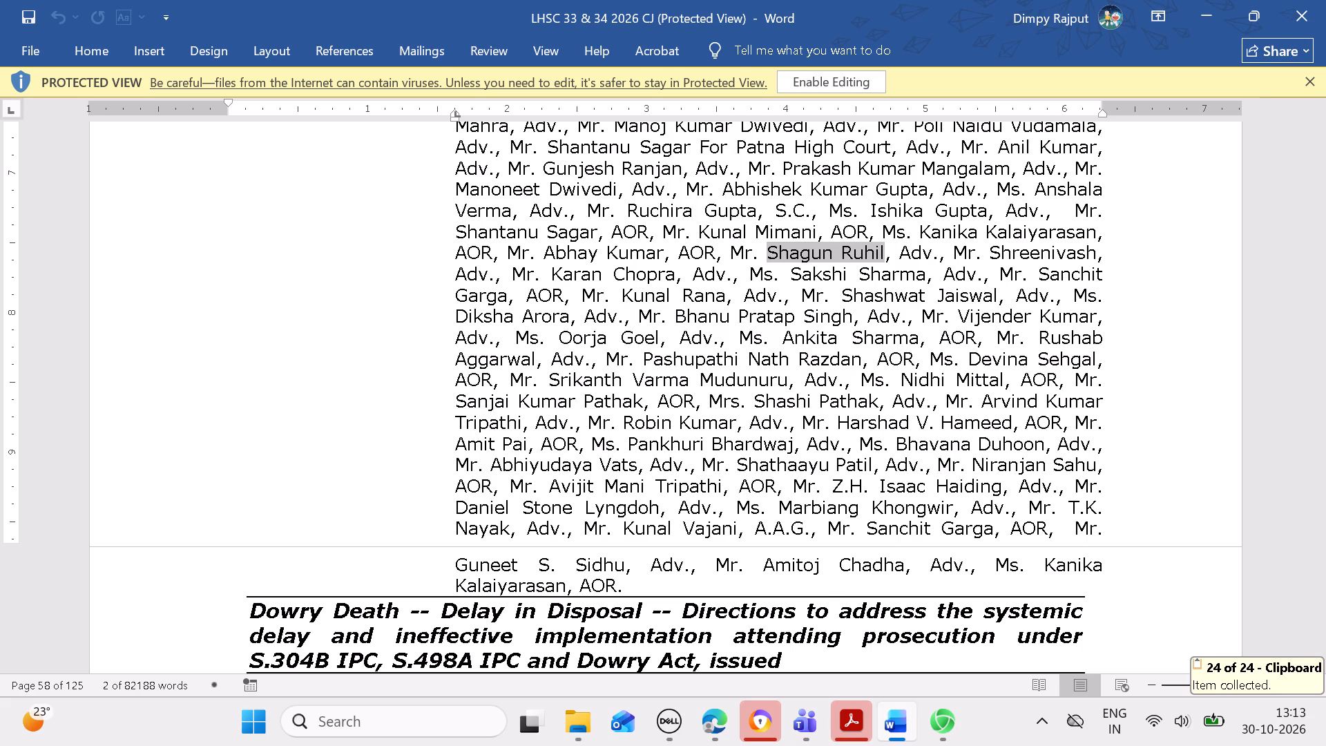
click(708, 734)
scroll(723, 628, up, 7)
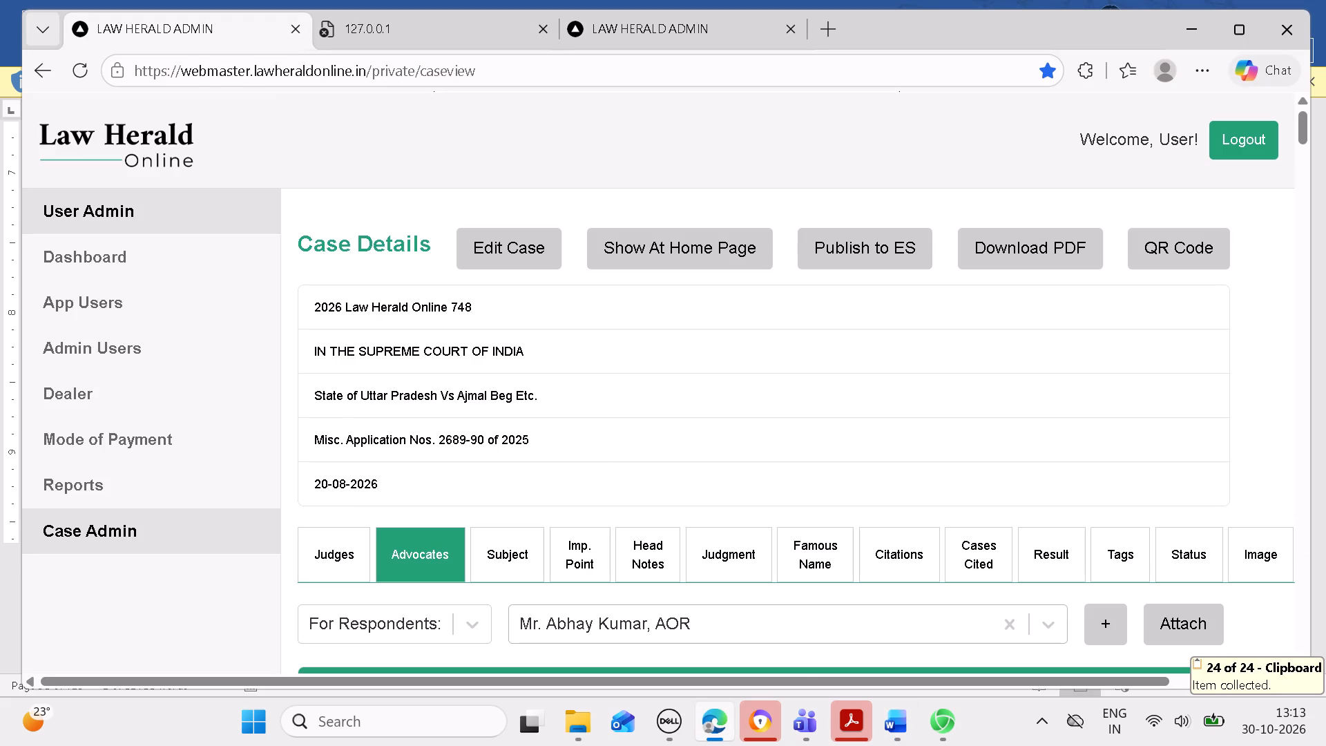
click(1004, 624)
key(ctrl+v)
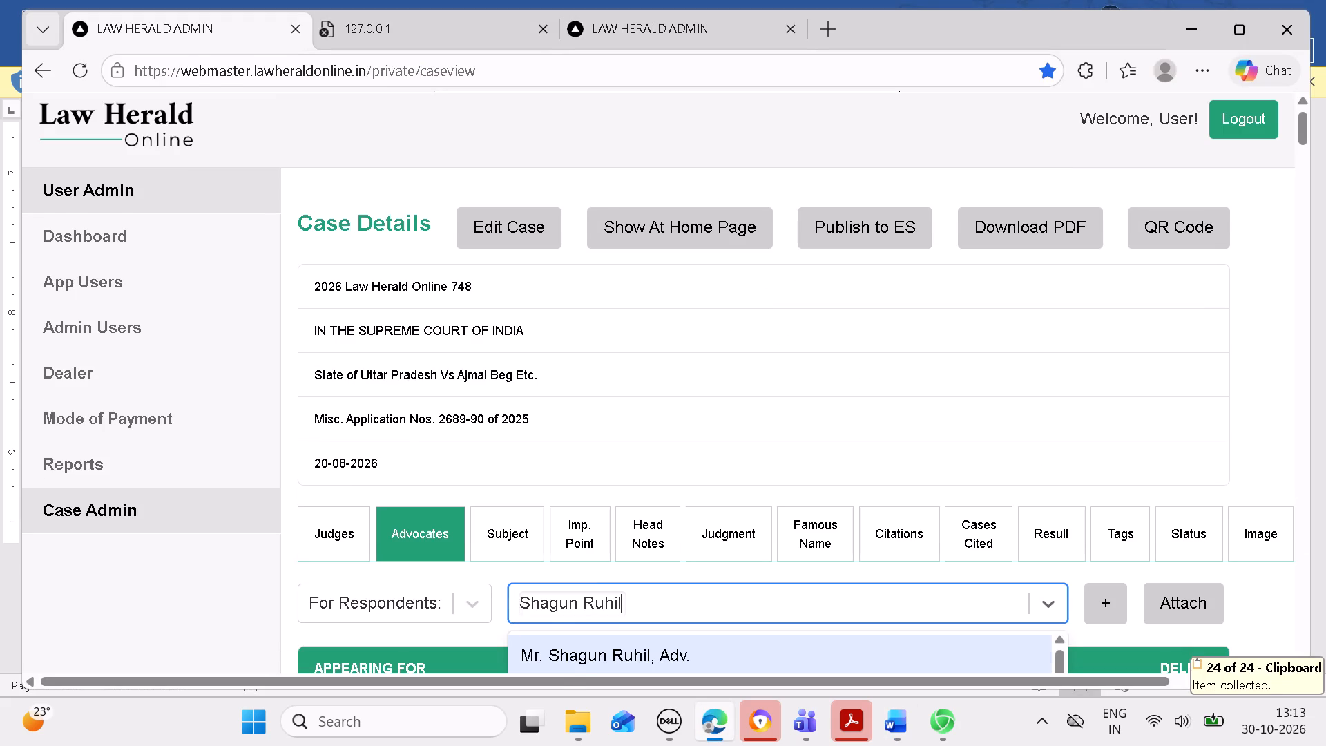
click(863, 648)
click(1181, 604)
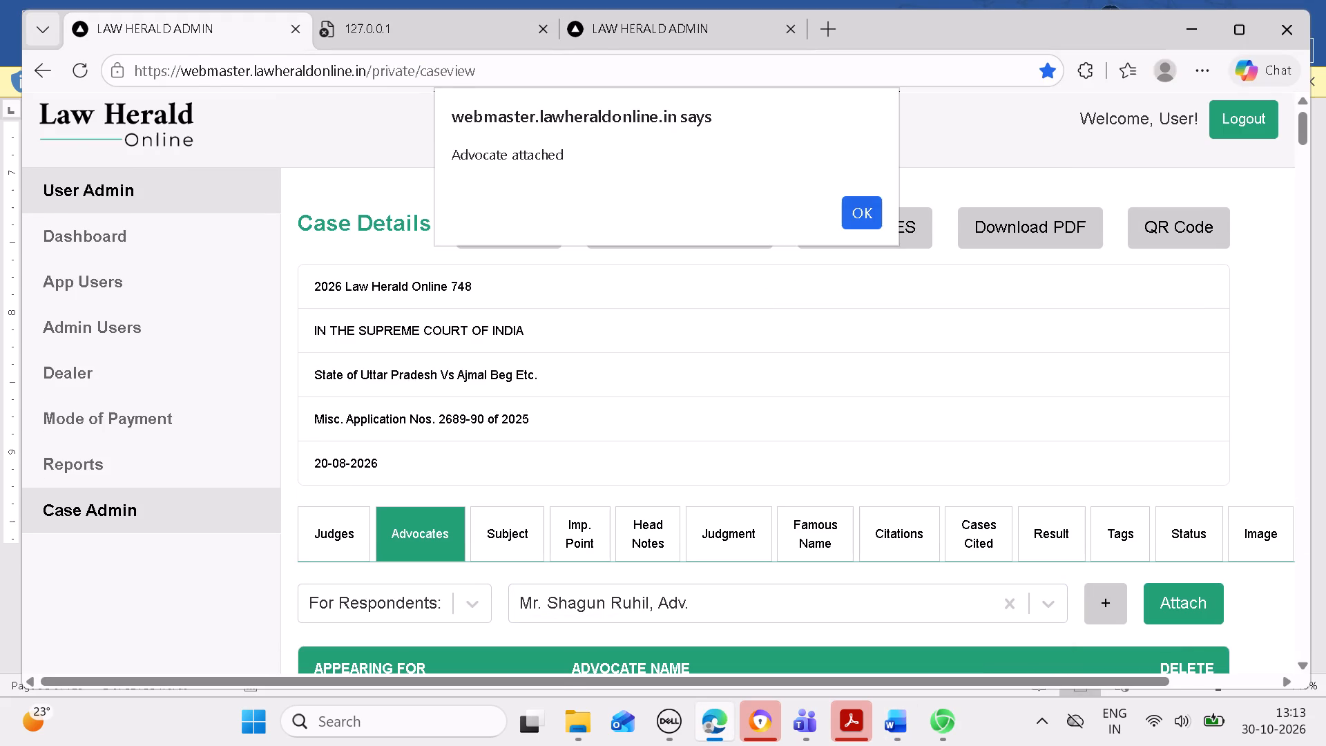
click(862, 214)
scroll(836, 481, down, 6)
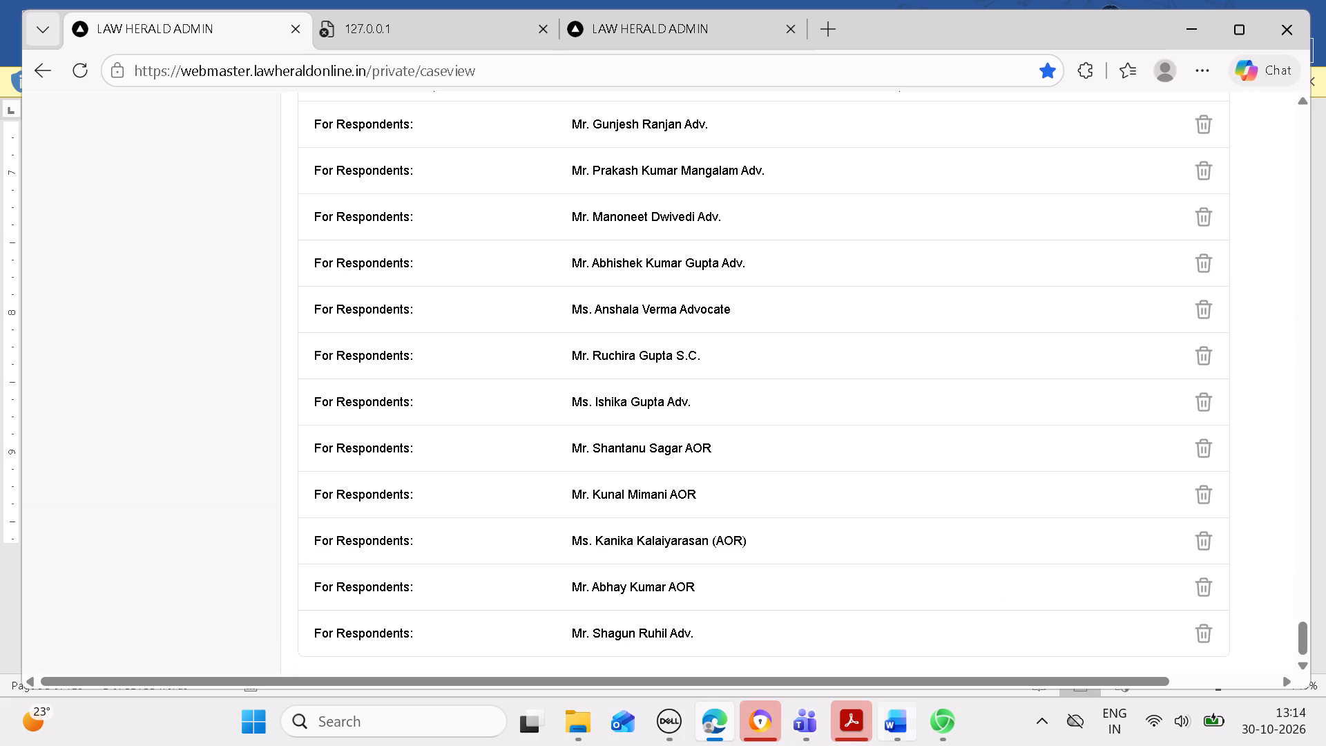
click(905, 709)
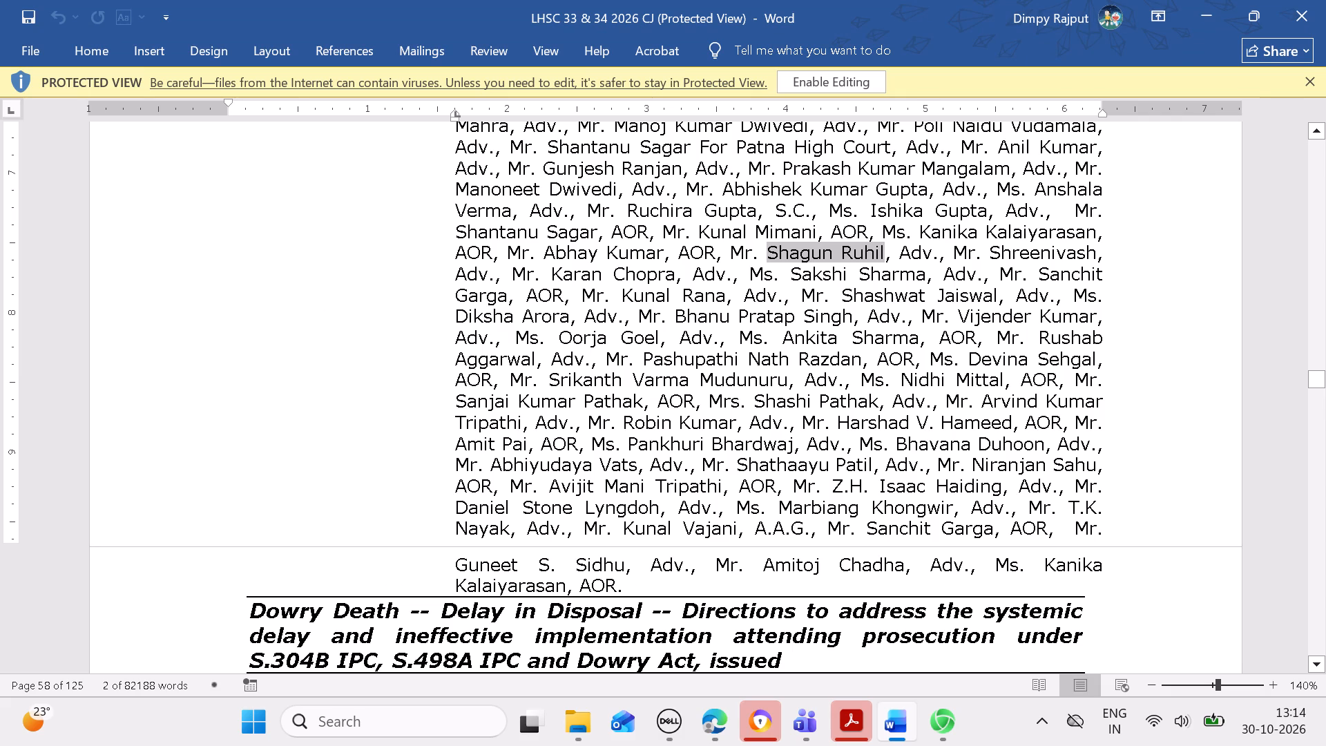
drag(989, 249, 1093, 248)
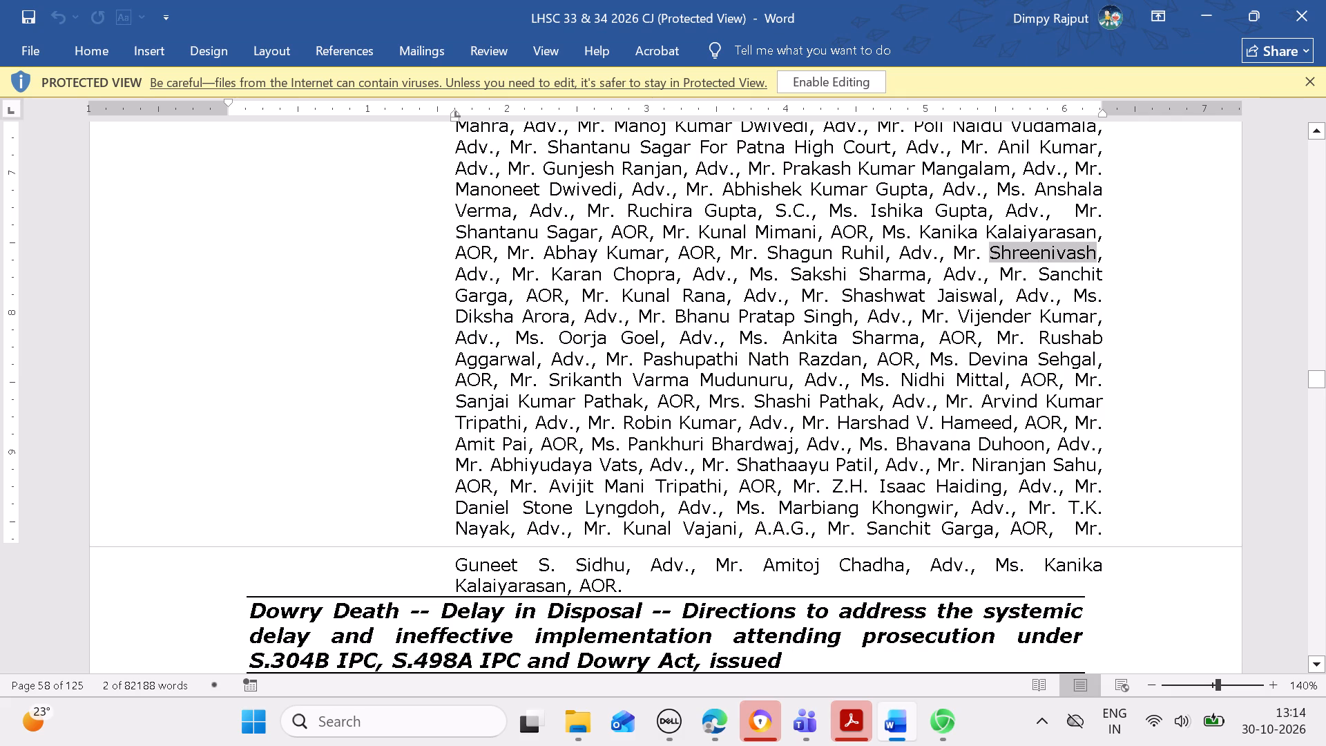
drag(1093, 248, 1094, 248)
key(ctrl+c)
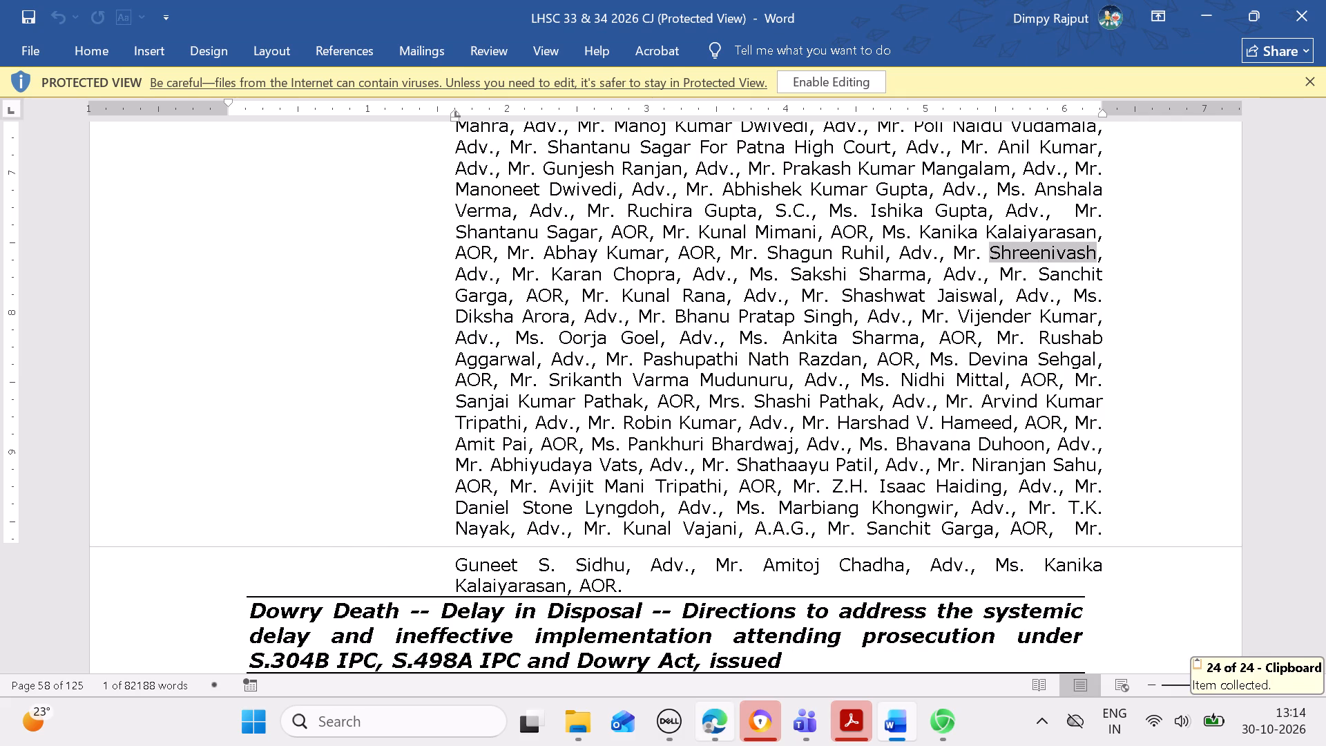
click(718, 733)
scroll(693, 636, up, 4)
scroll(770, 614, up, 3)
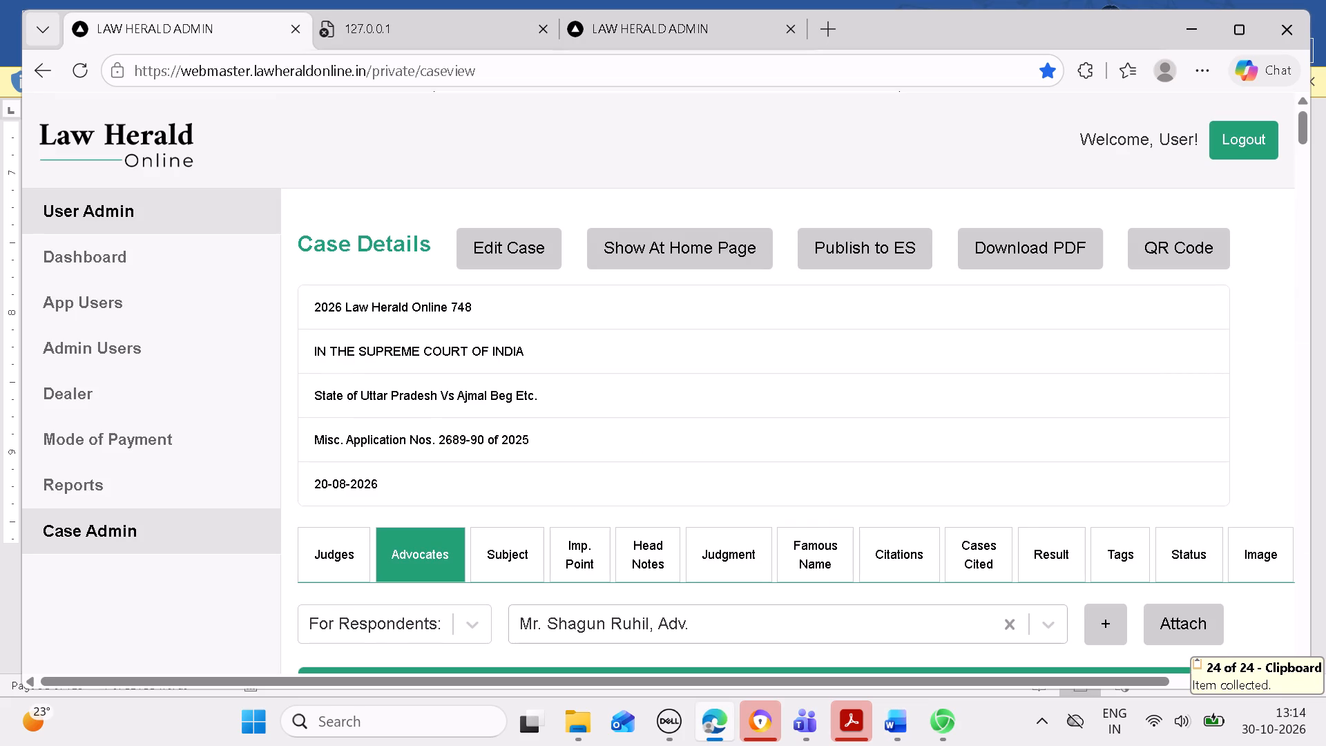
click(1003, 627)
key(ctrl+v)
click(869, 636)
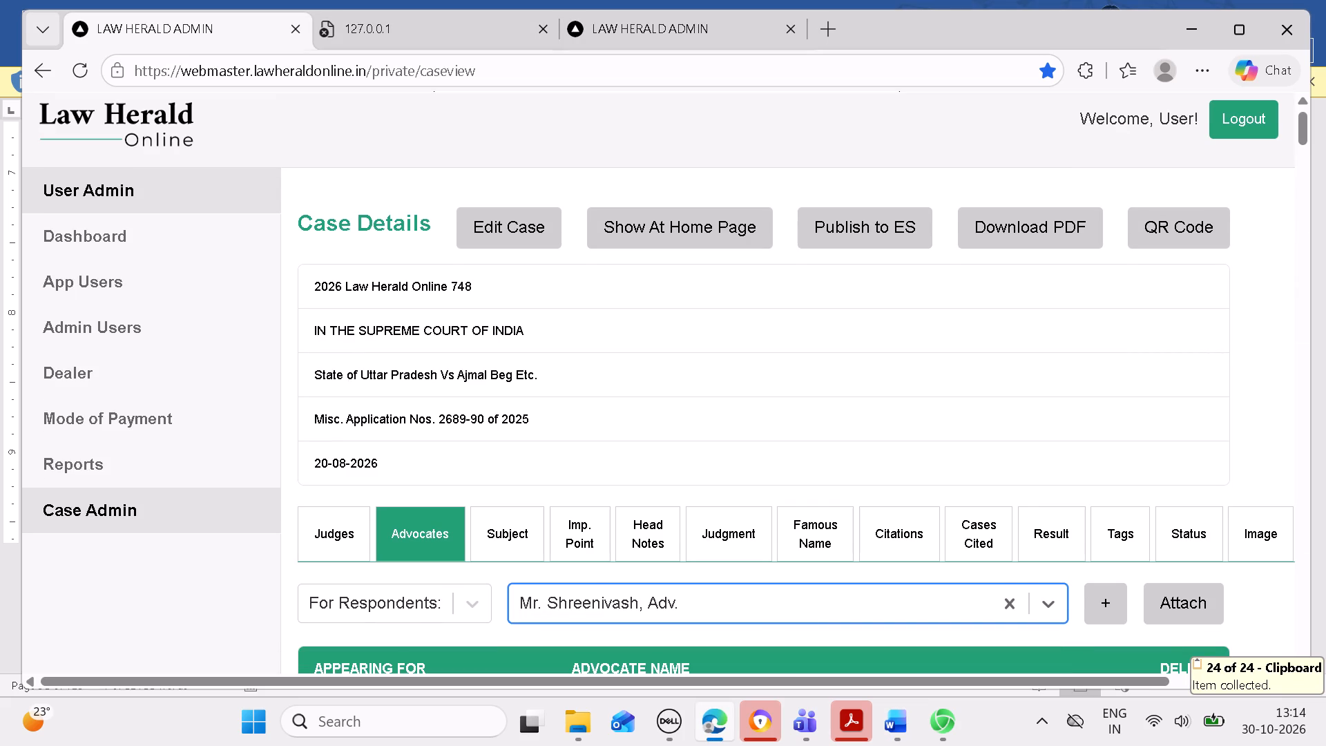
click(1171, 601)
click(854, 217)
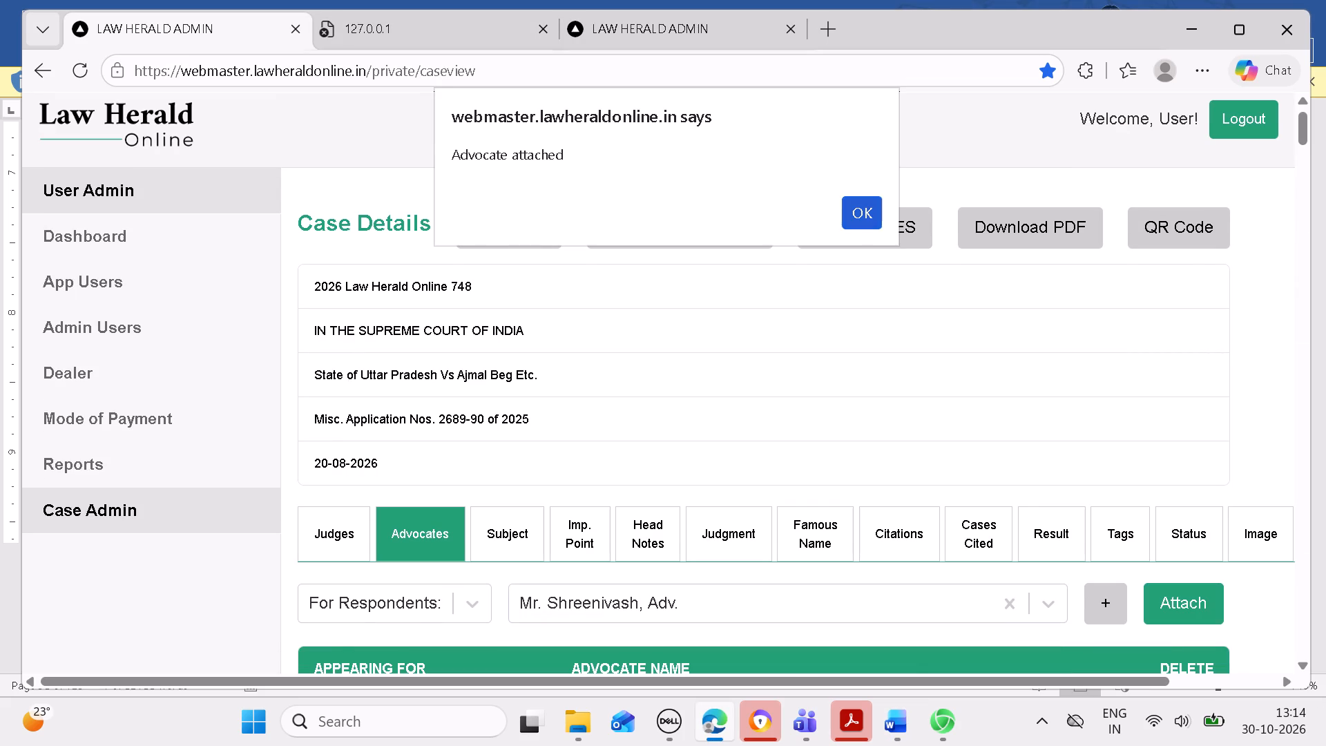
scroll(803, 477, down, 10)
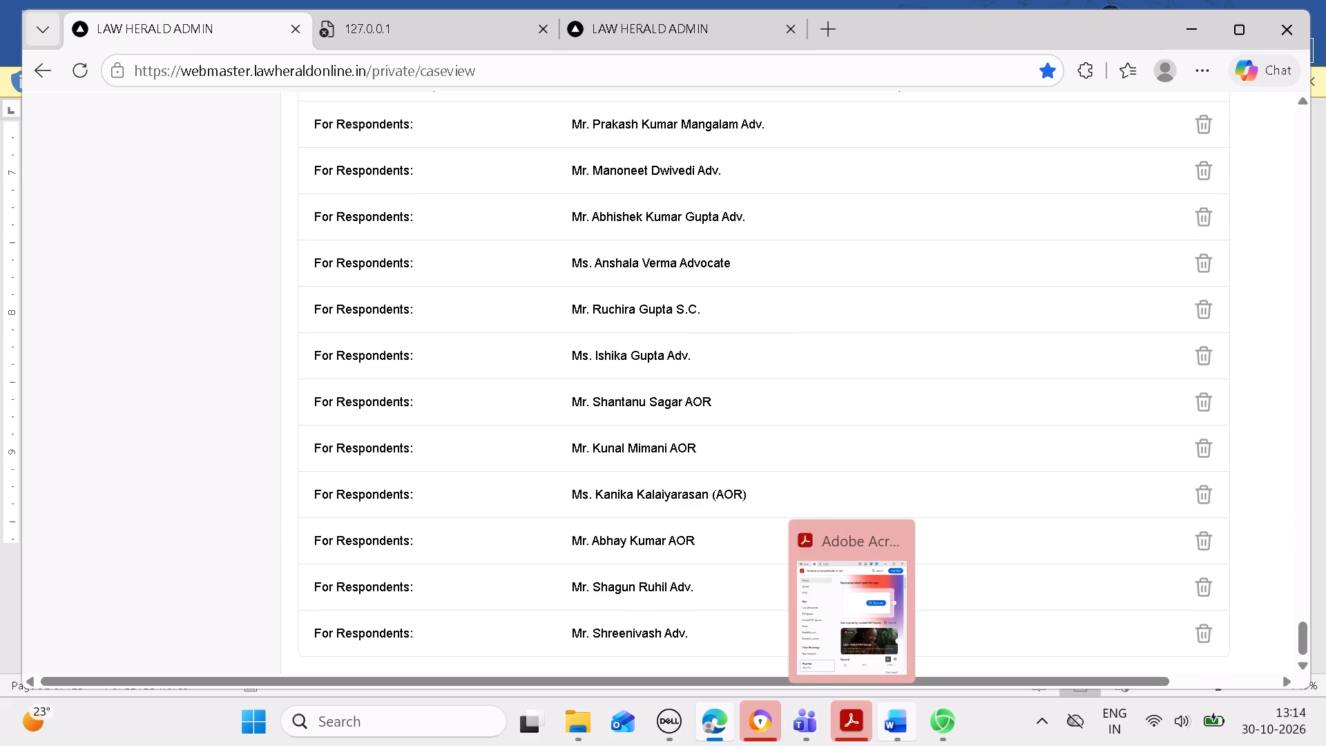
Copy the name of Mr. Chopra, Adv., the next advocate in the Word document, and attach him to the case for the respondents.
click(904, 714)
click(890, 732)
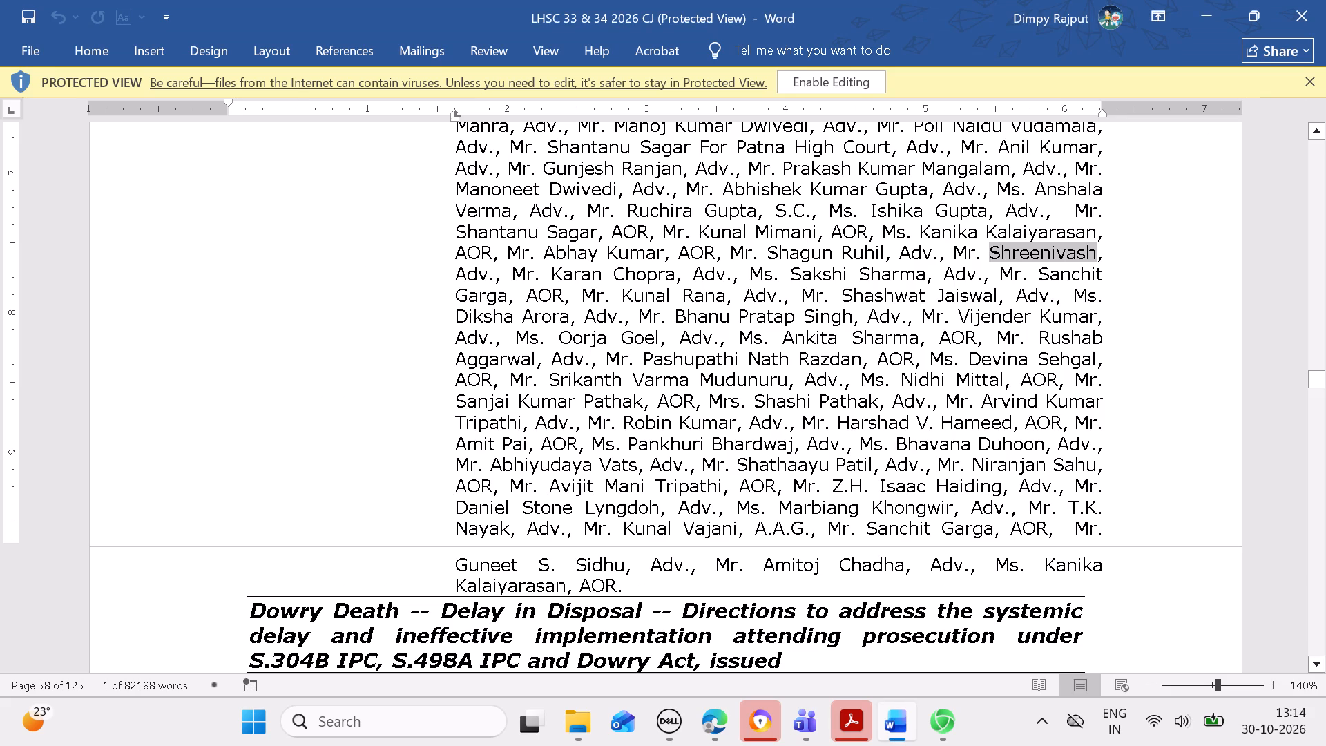
drag(551, 269, 606, 274)
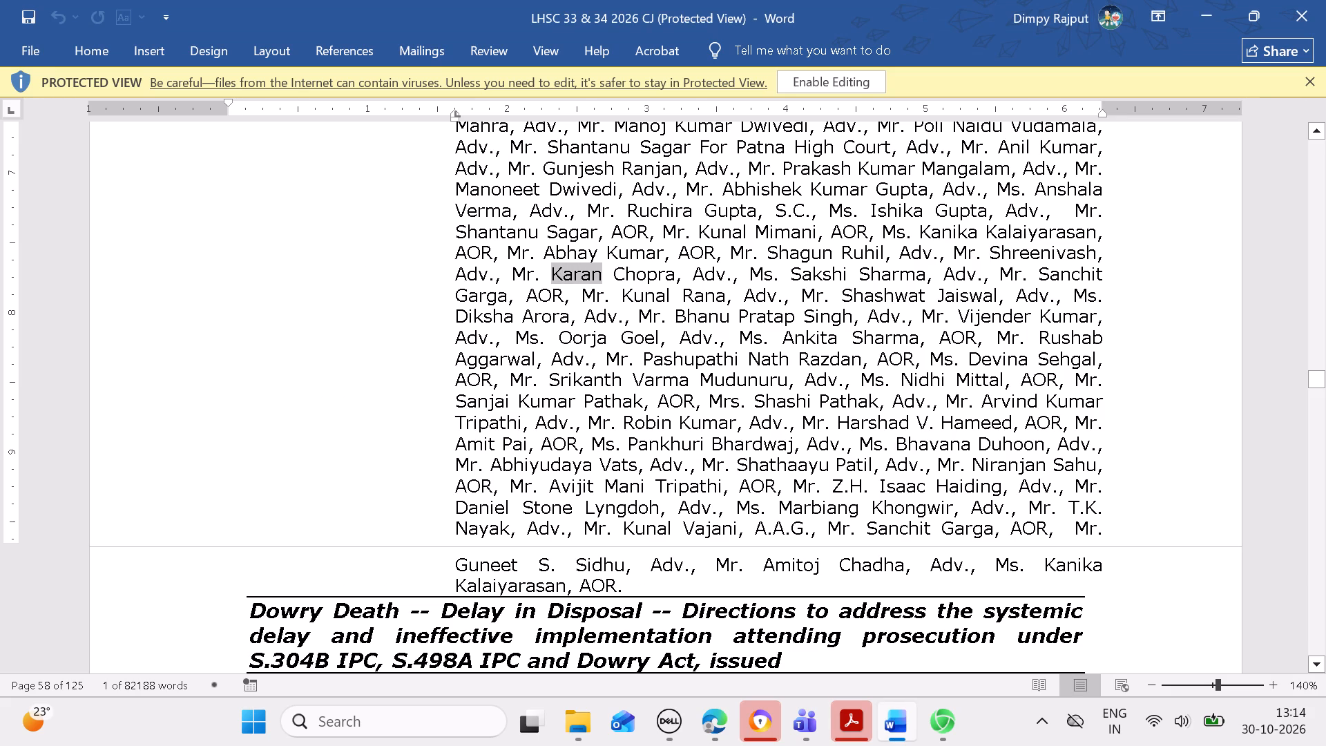
drag(606, 274, 645, 277)
key(ctrl+c)
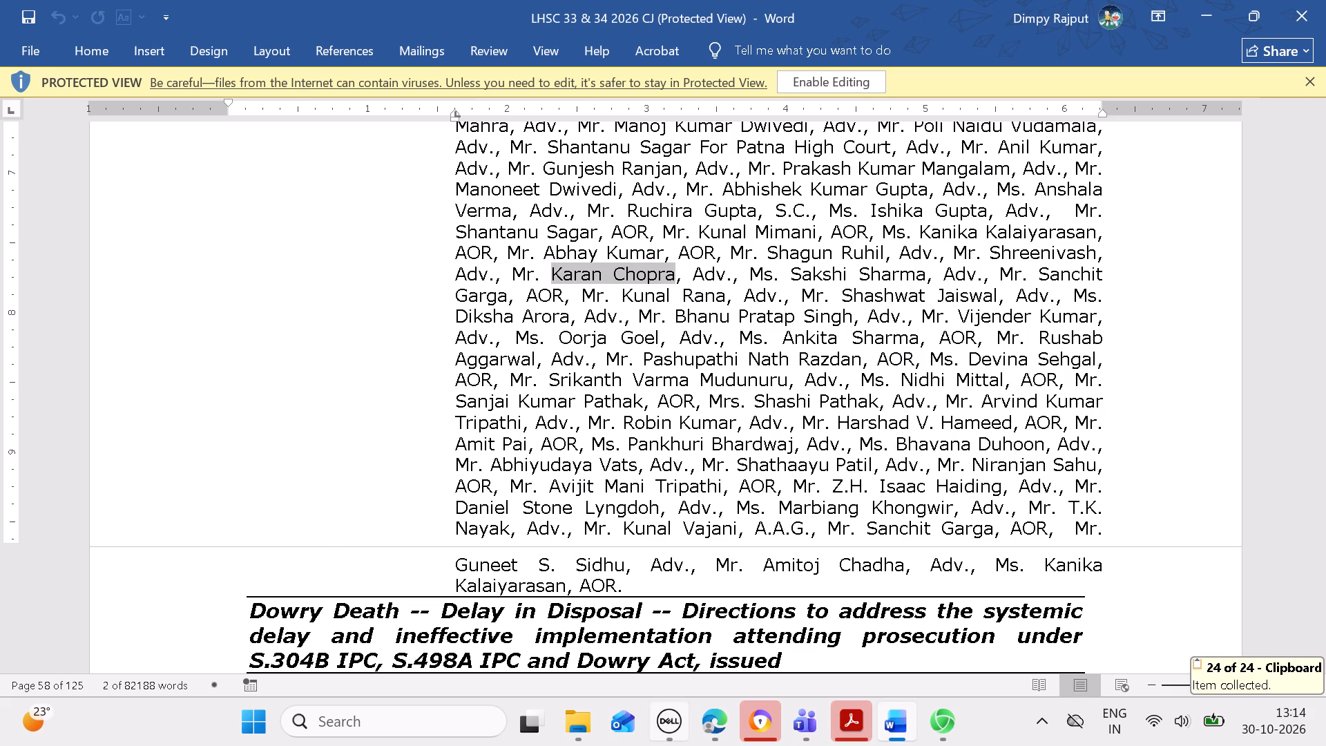
click(715, 730)
scroll(700, 581, up, 3)
scroll(780, 556, up, 3)
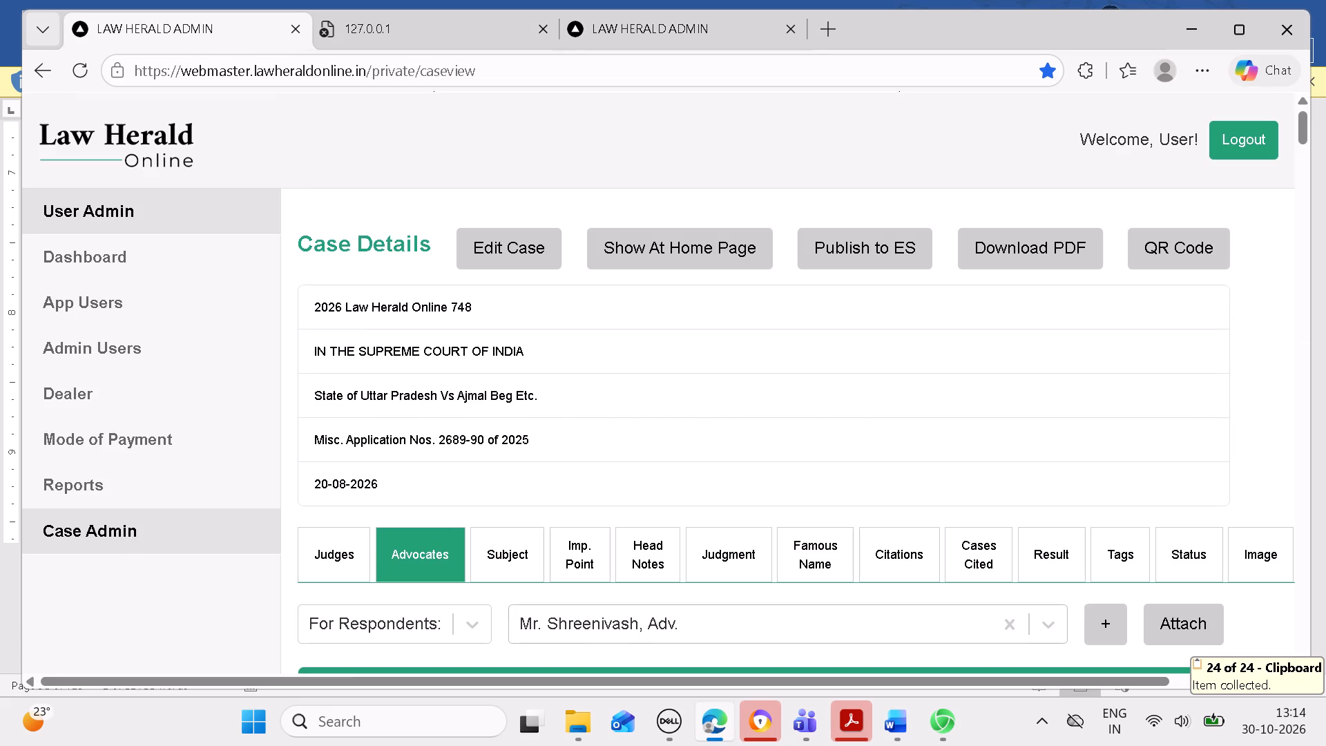
click(1007, 622)
key(ctrl+v)
click(824, 652)
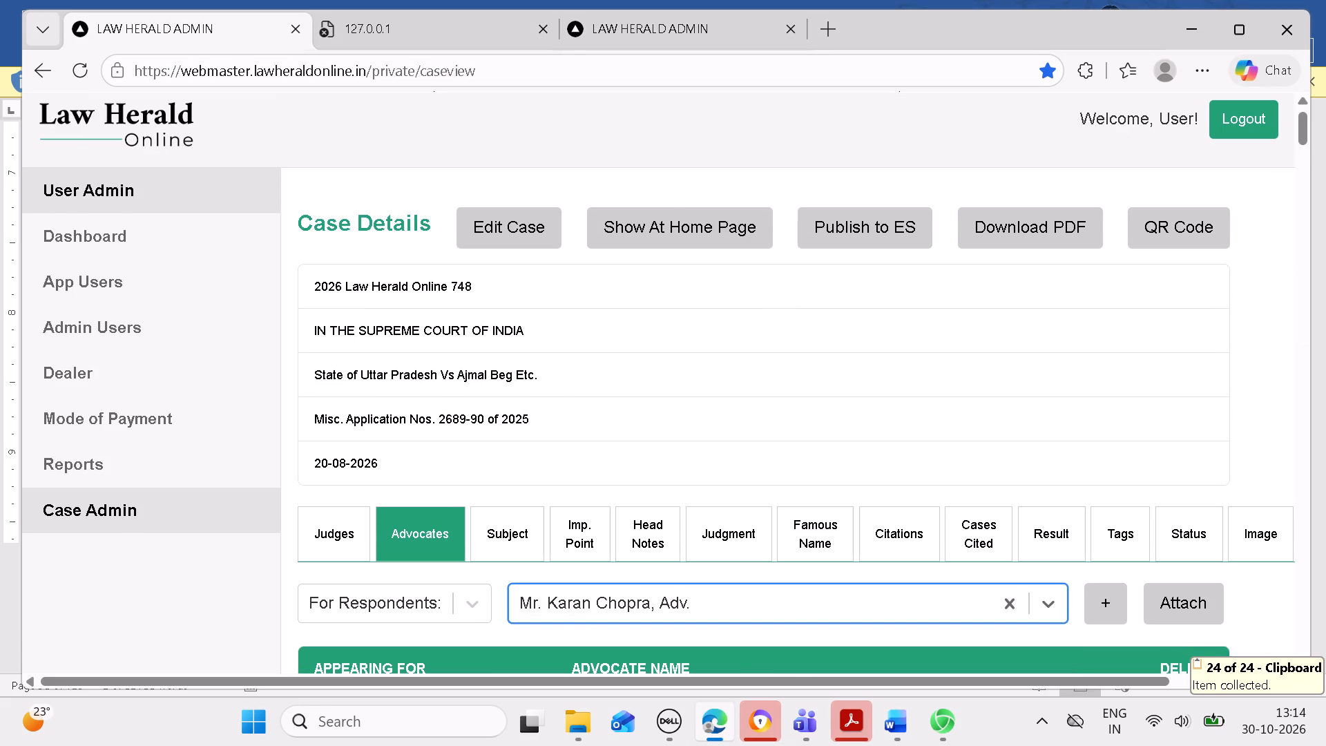
click(1180, 600)
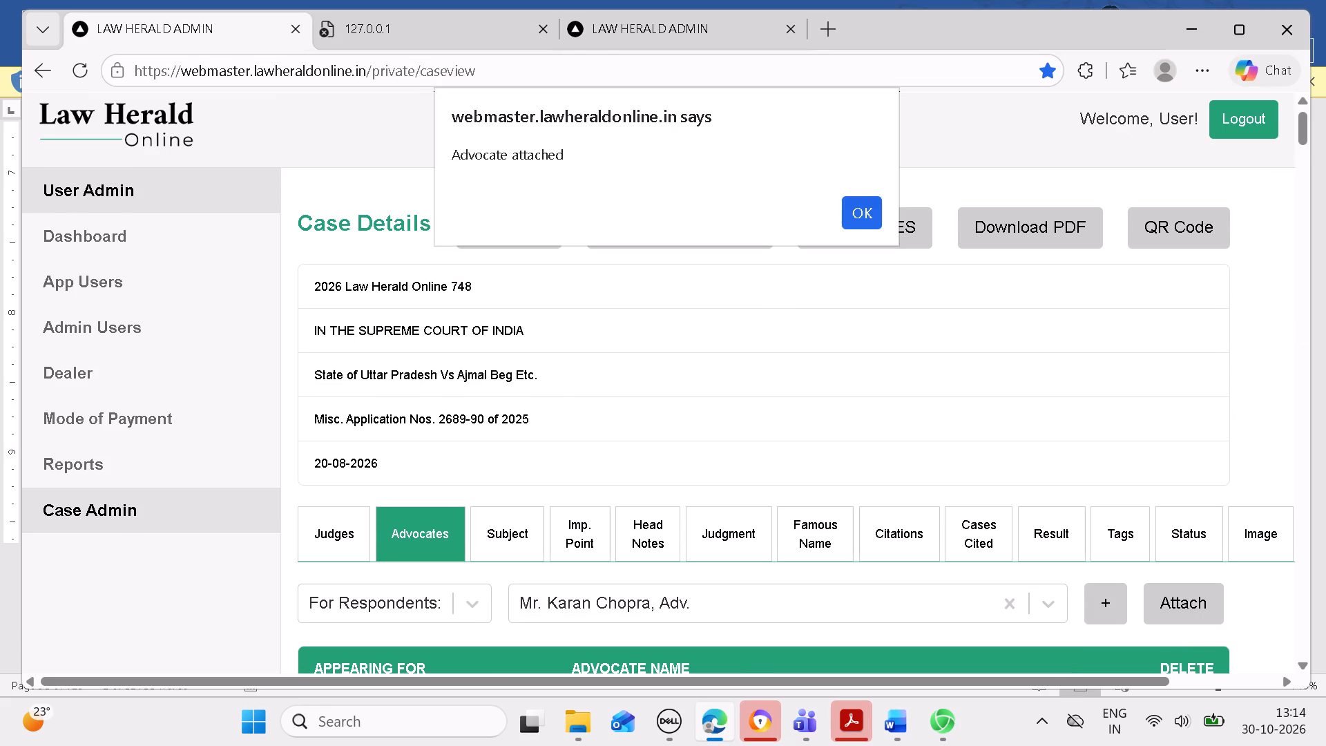
click(841, 204)
click(860, 202)
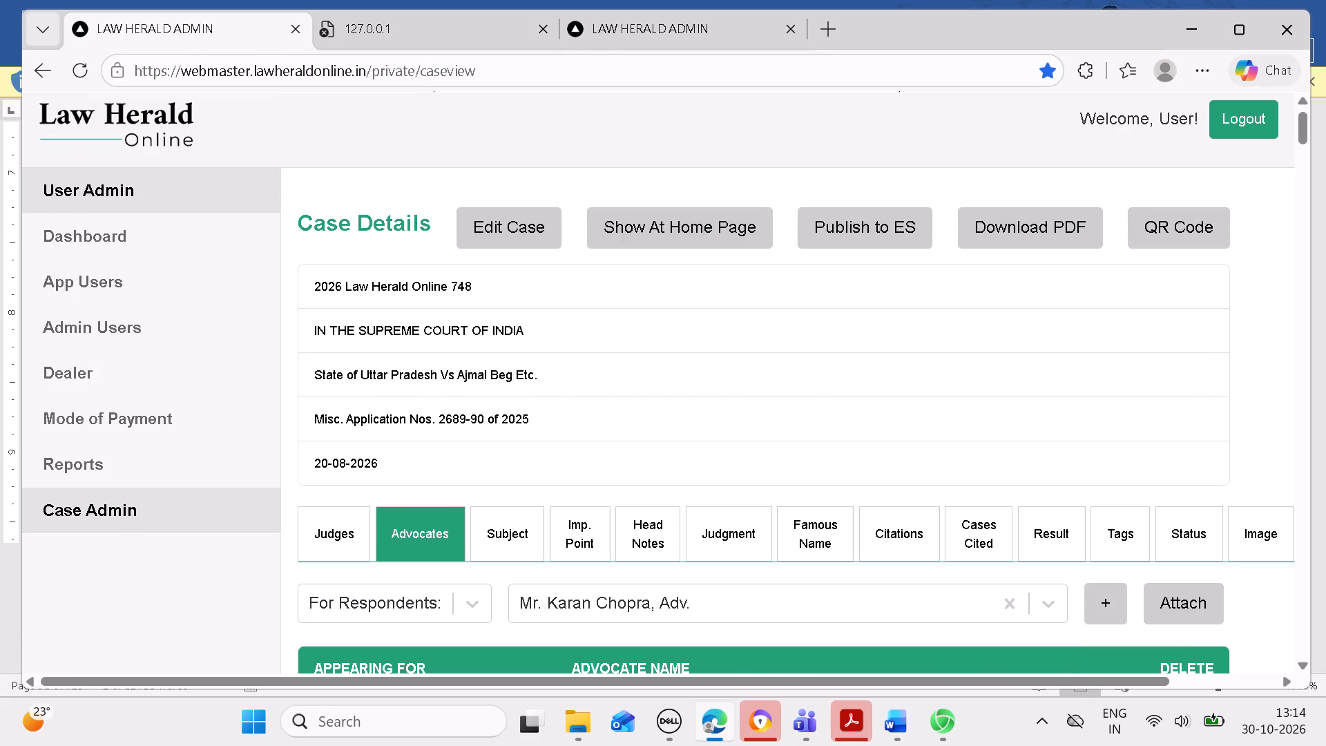
scroll(816, 593, down, 9)
Copy the name of Ms. Sharma, Adv., the next advocate in the Word document, and attach her to the case for the respondents.
click(901, 736)
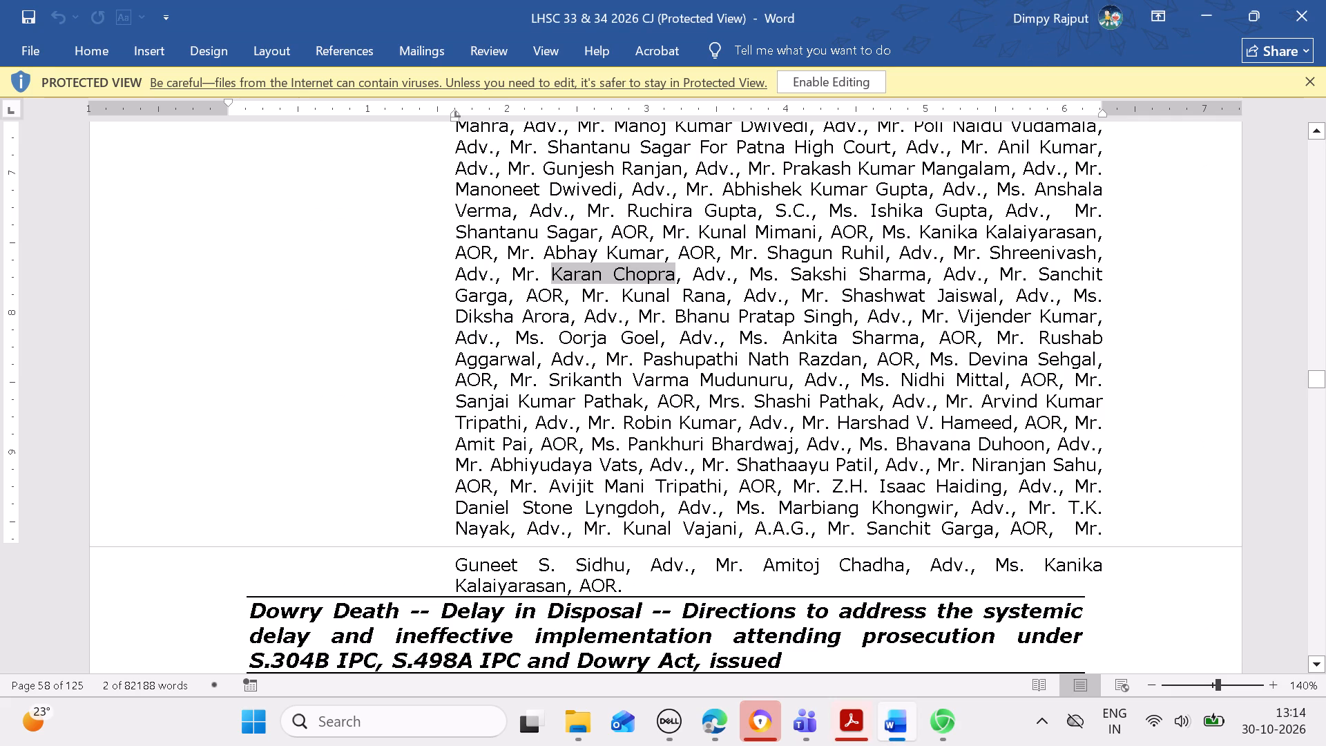
drag(792, 274, 884, 274)
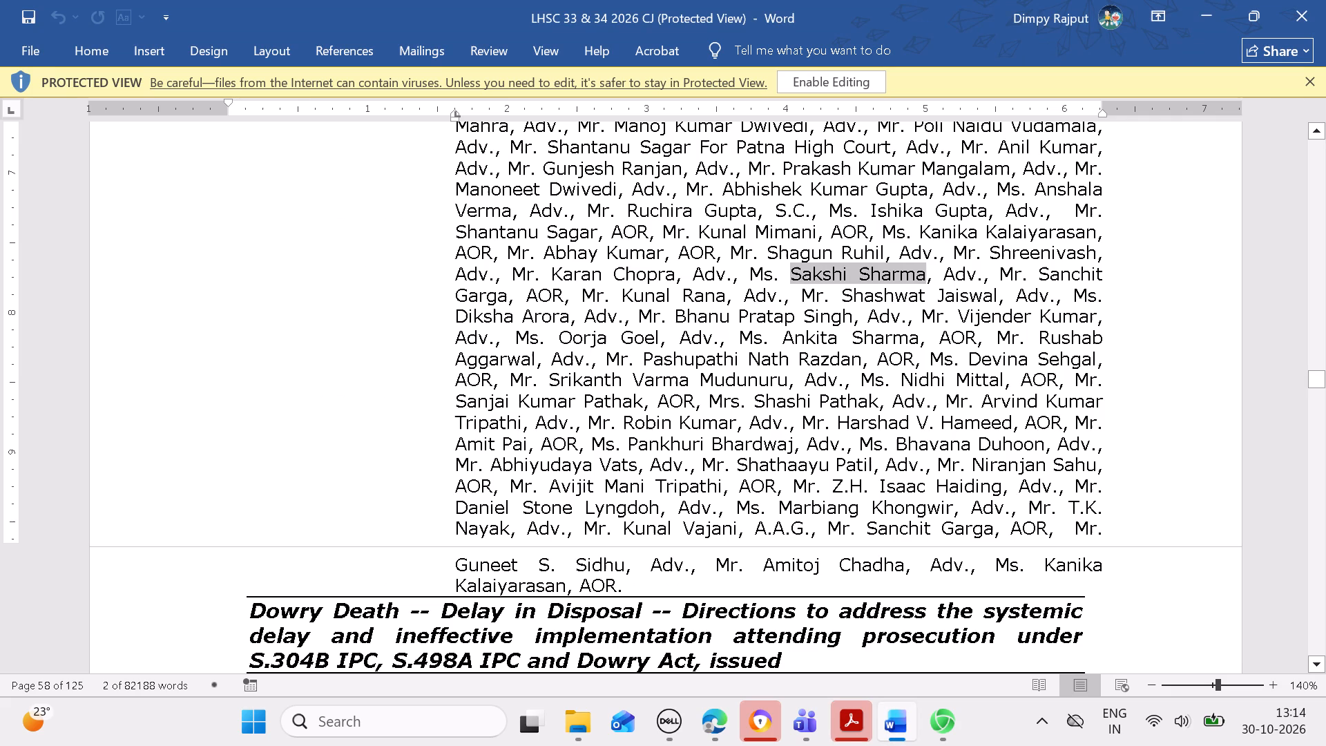
drag(884, 274, 885, 274)
key(ctrl+c)
click(716, 735)
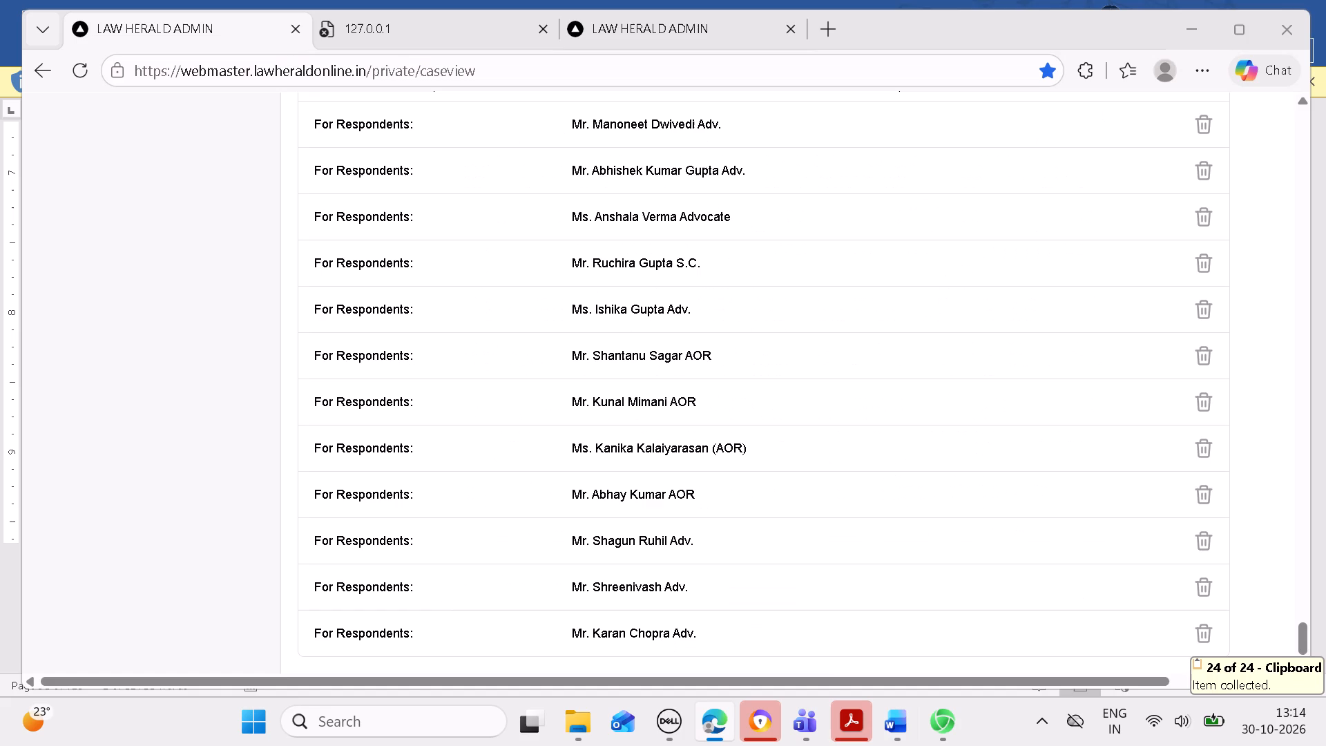
scroll(730, 627, up, 8)
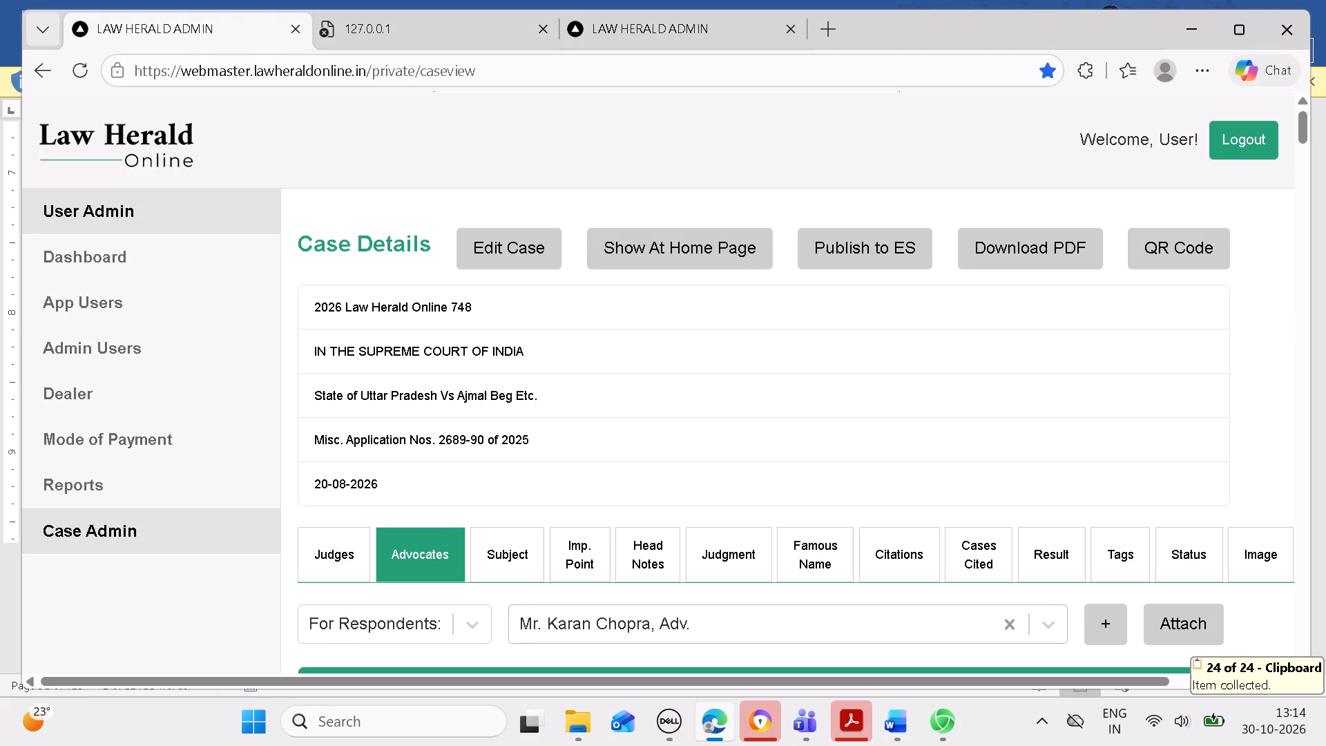
click(1017, 616)
key(ctrl+v)
click(814, 651)
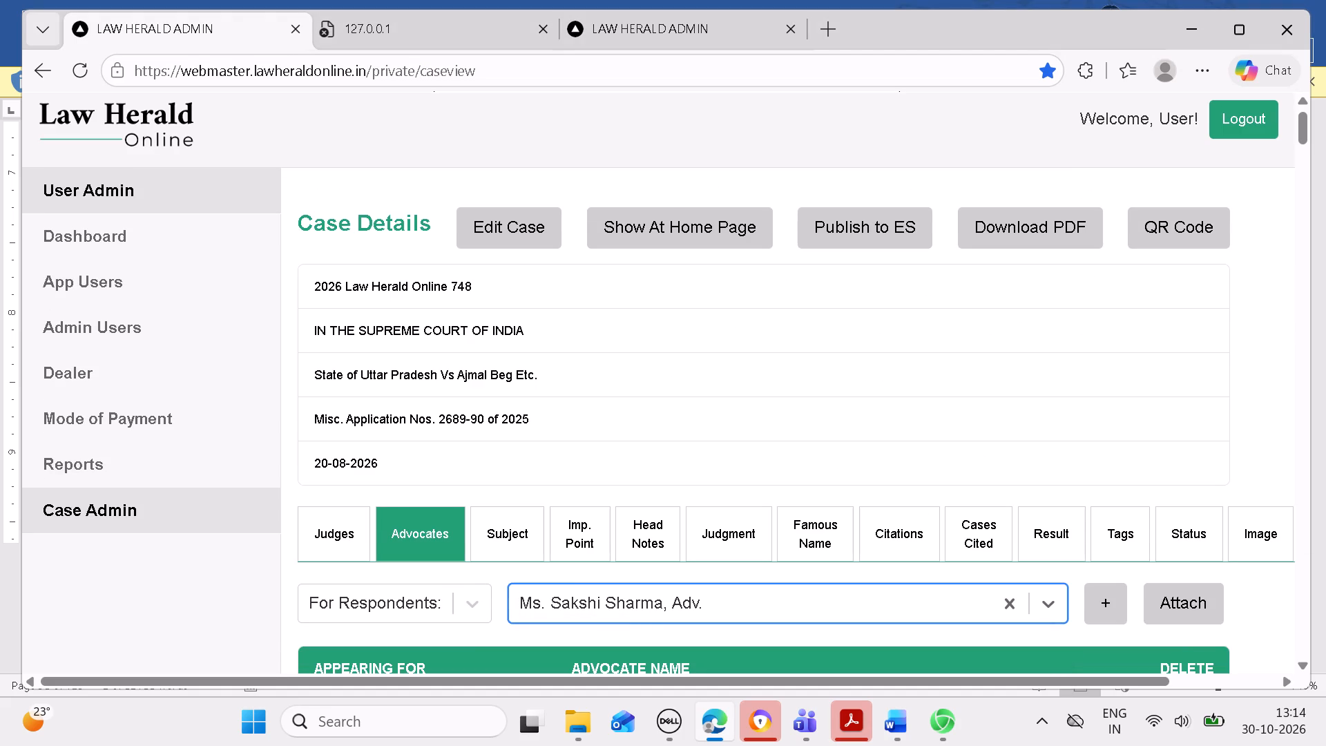
click(1163, 609)
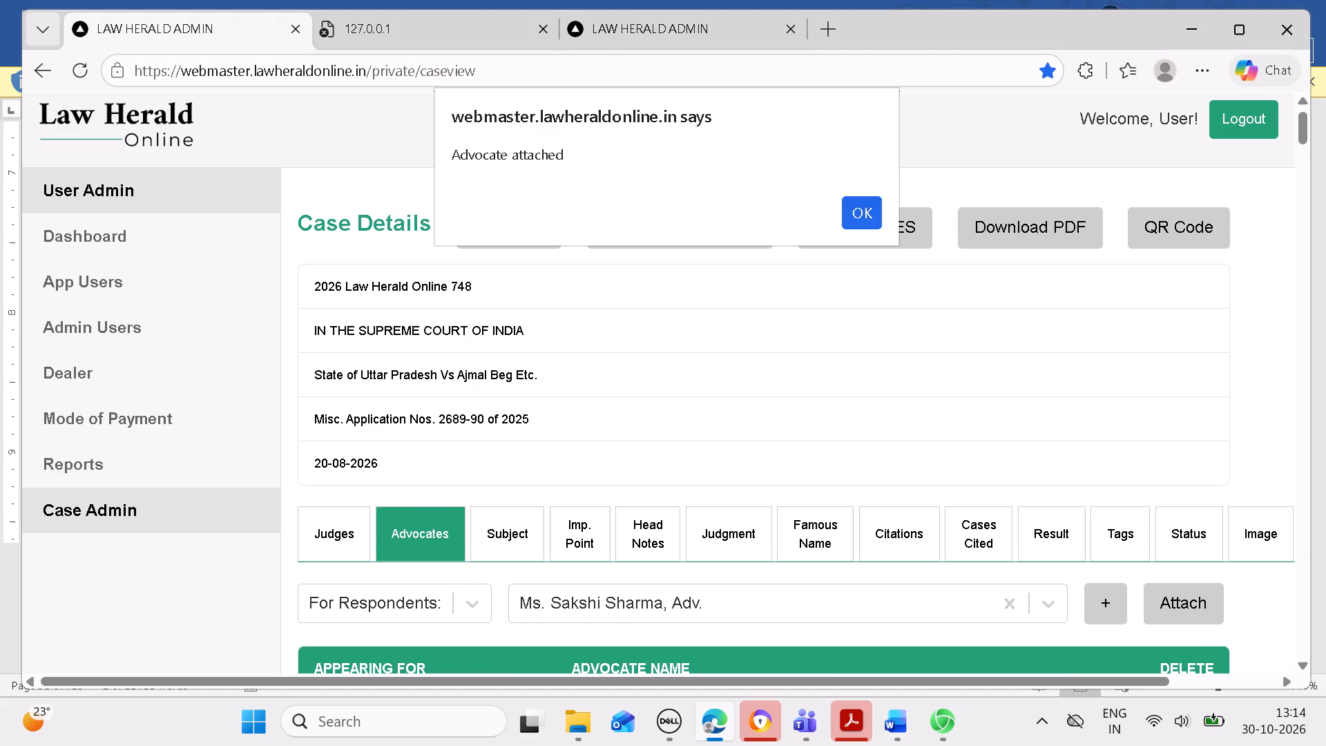
click(873, 200)
scroll(887, 470, down, 6)
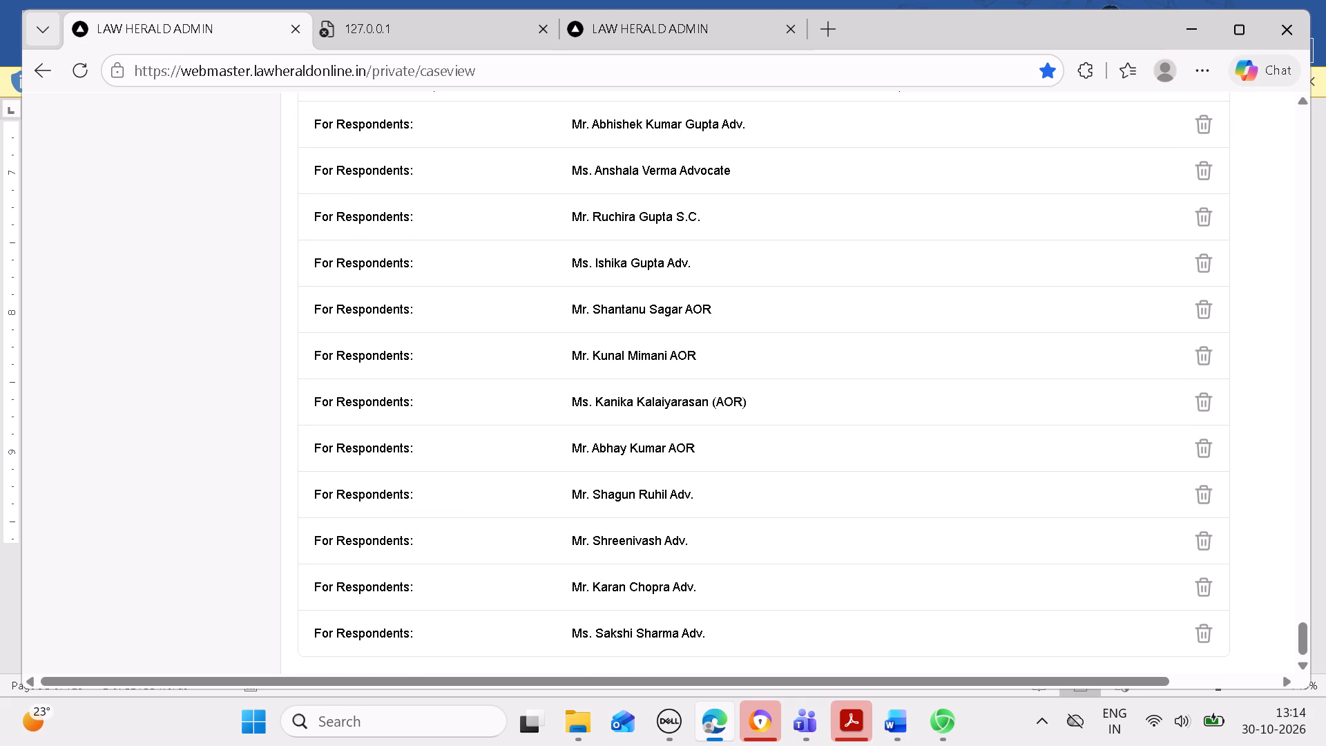
scroll(883, 495, down, 3)
Copy the name of Mr. Garga, the next advocate in the Word document, and attach his AOR entry to the case for the respondents.
click(888, 719)
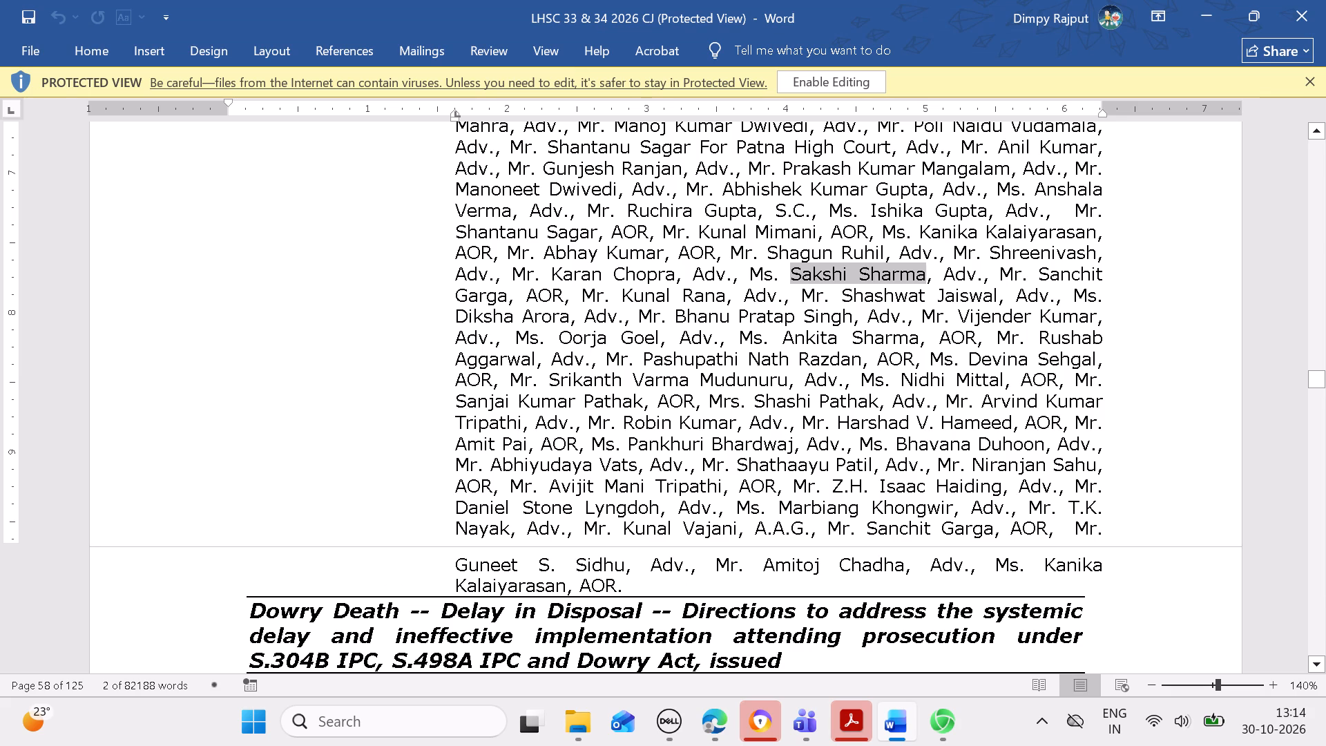
drag(1039, 270, 708, 304)
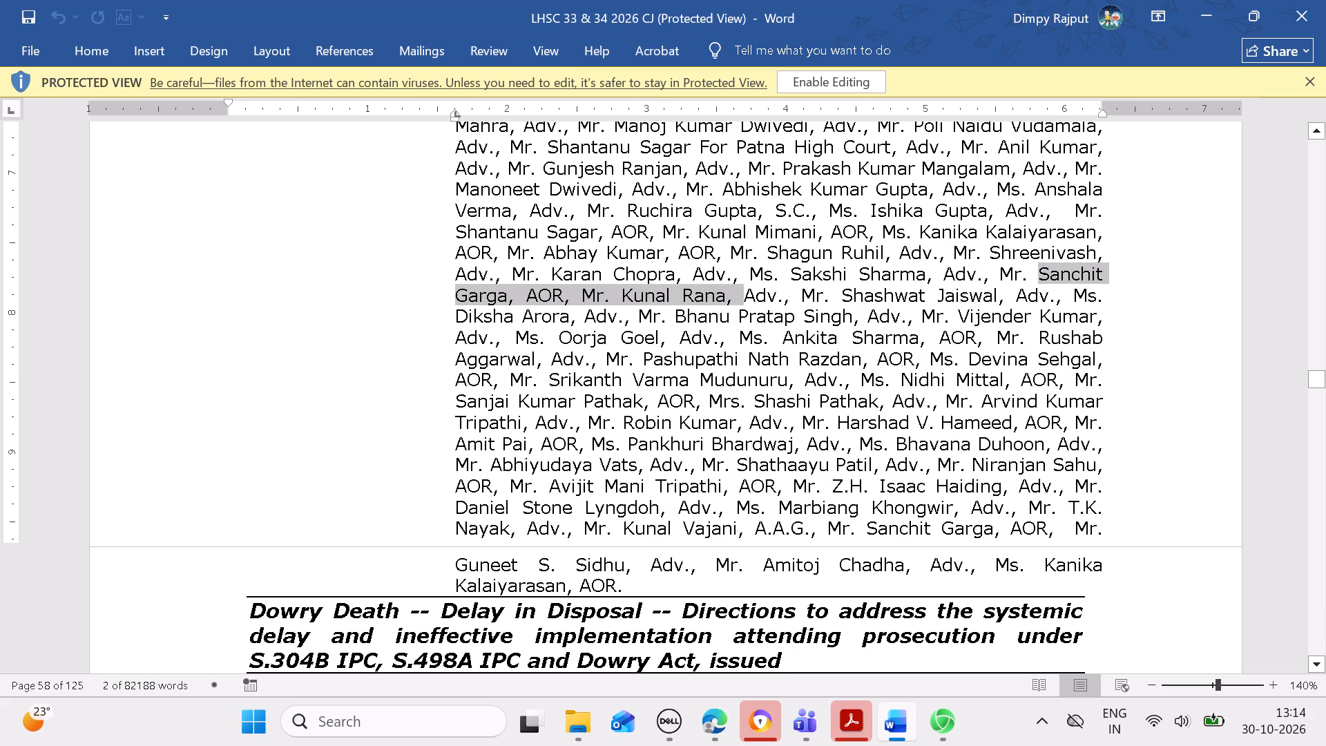
drag(708, 304, 510, 294)
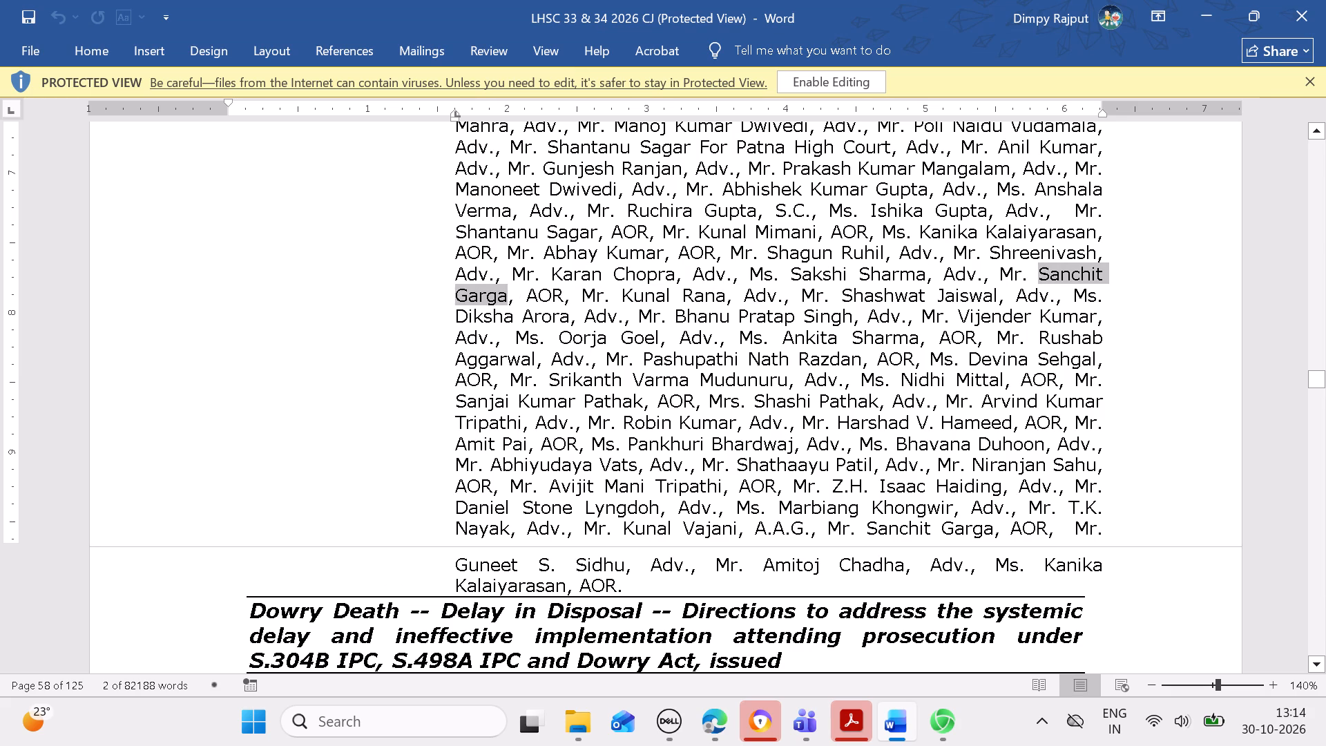
key(ctrl+c)
click(718, 724)
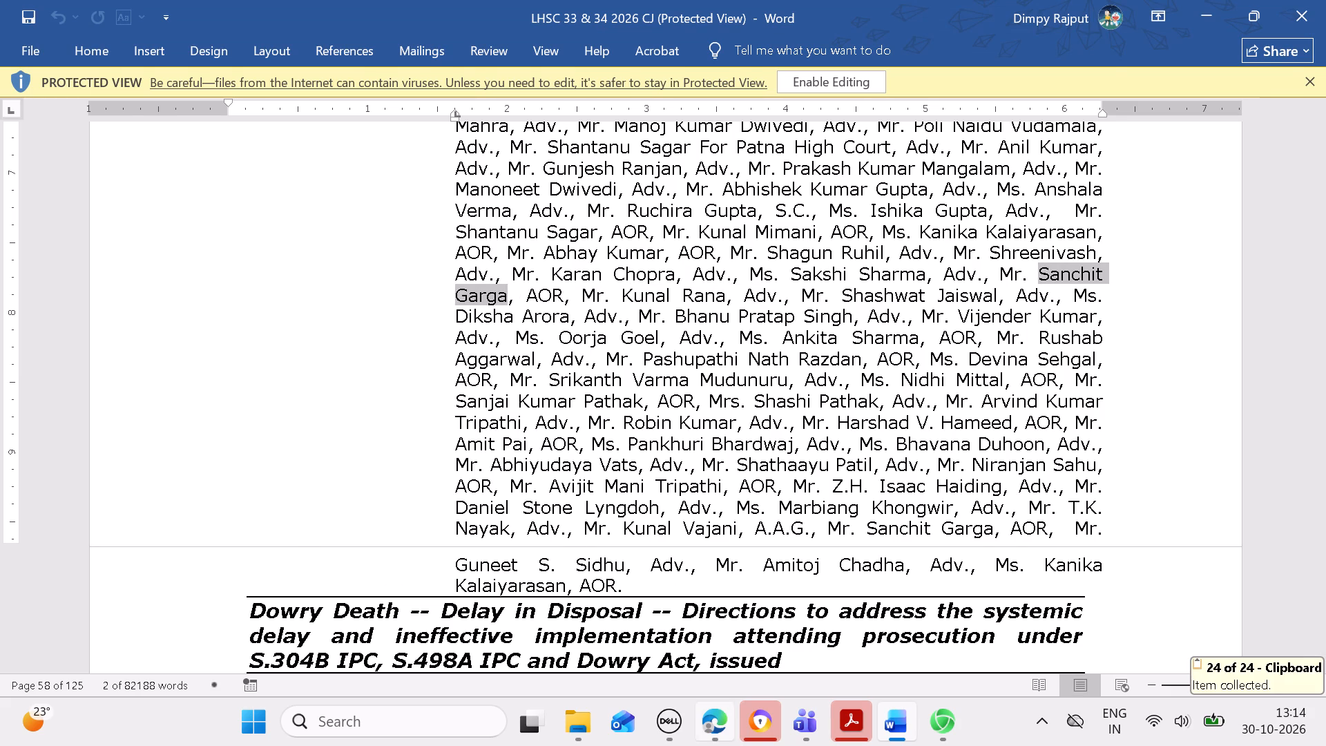
scroll(693, 615, up, 3)
scroll(753, 620, up, 4)
click(996, 621)
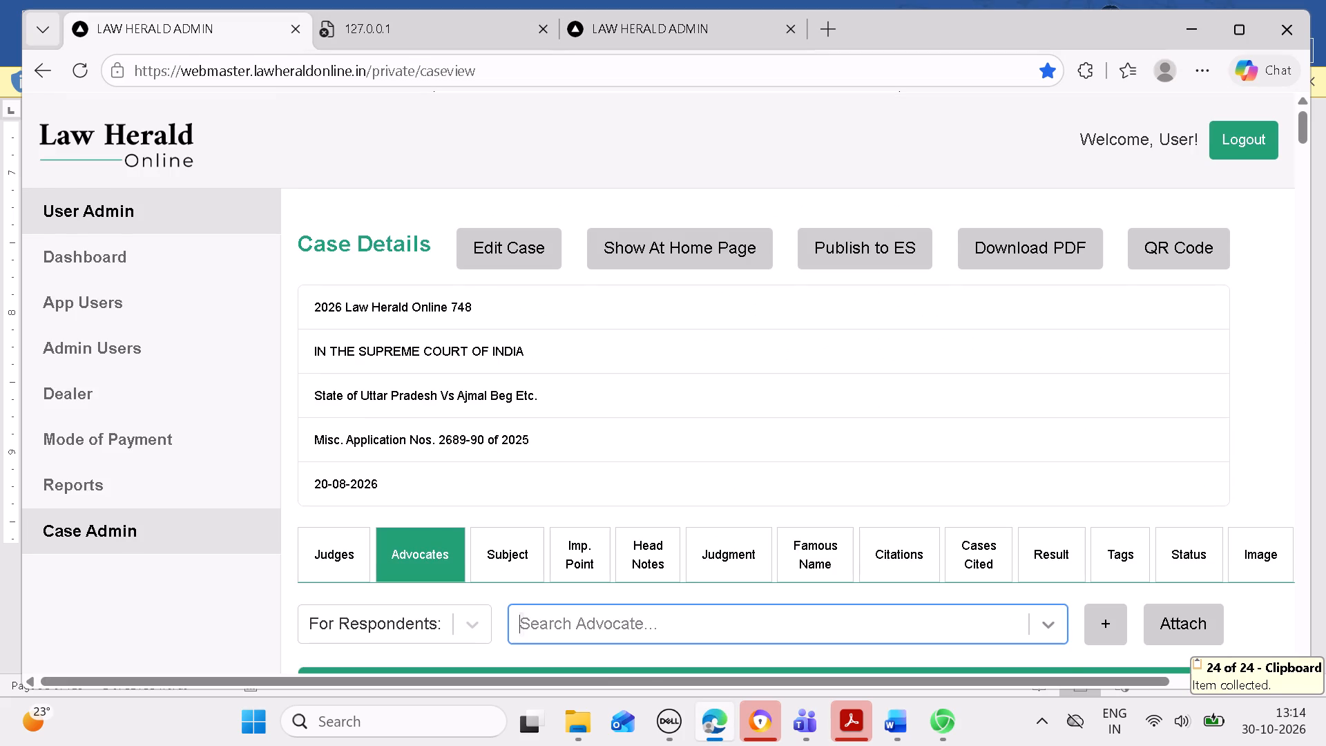
key(ctrl+v)
click(753, 647)
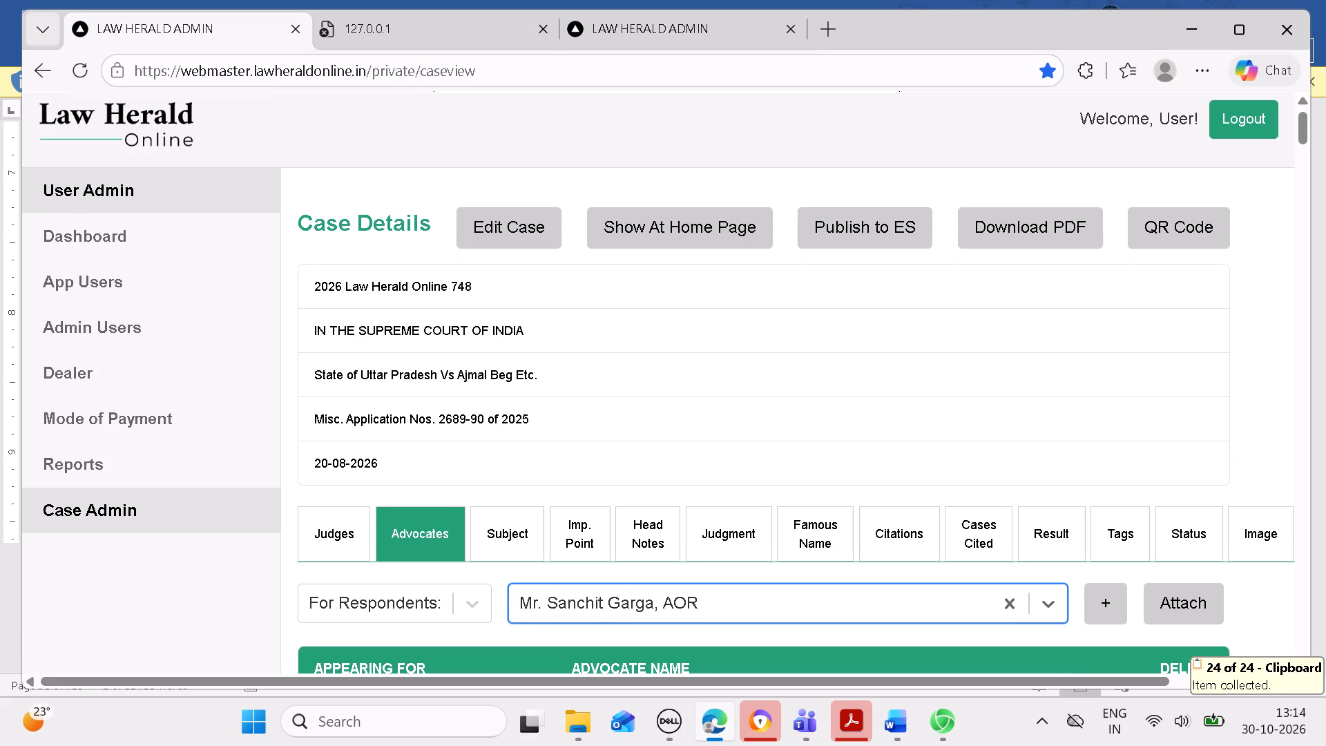
click(1174, 603)
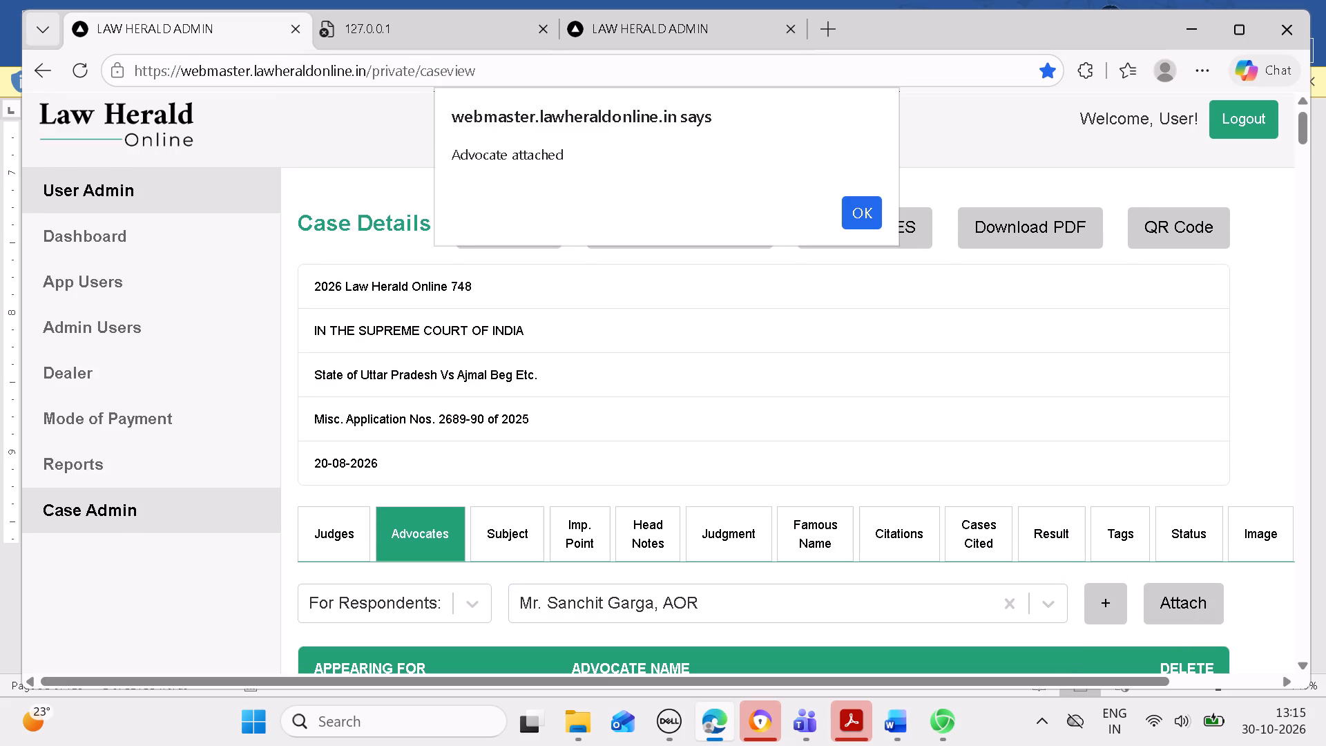
click(859, 209)
scroll(841, 542, down, 10)
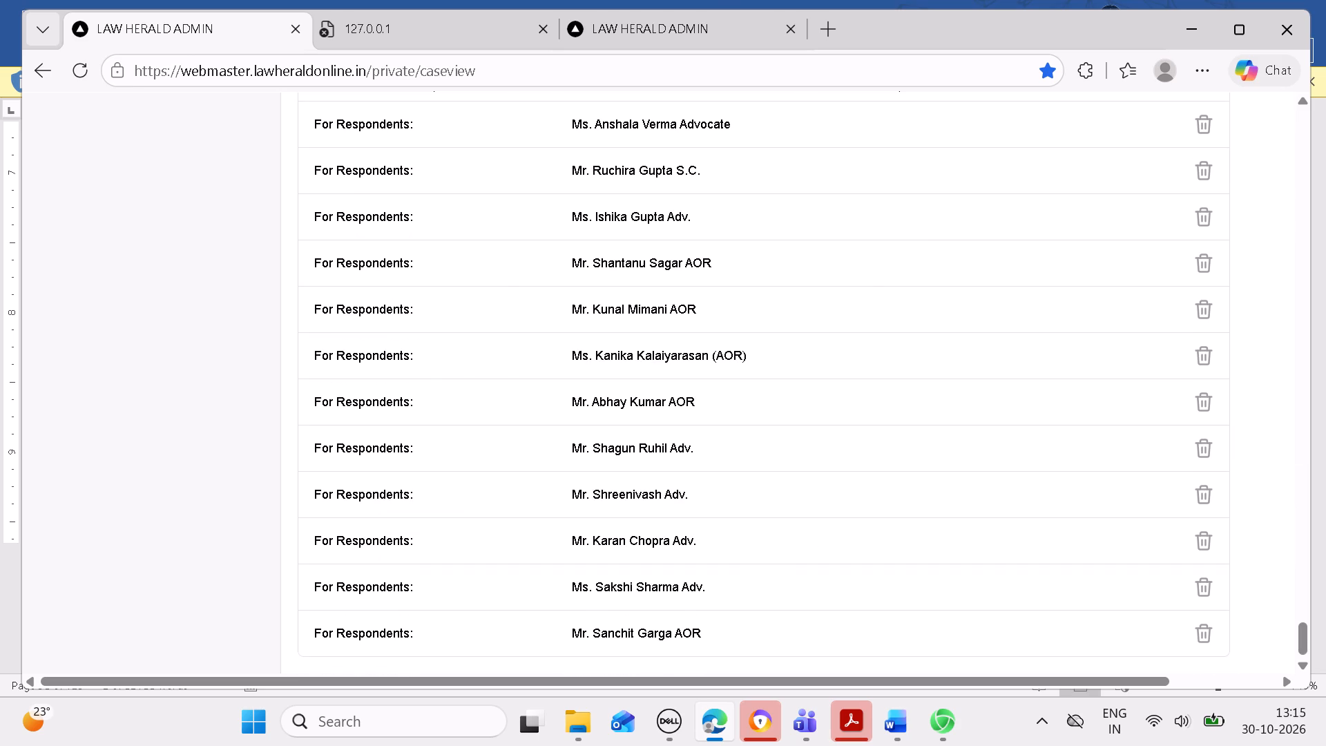
Copy the name of Mr. Rana, Adv., the next advocate in the Word document, and attach him to the case for the respondents.
click(898, 712)
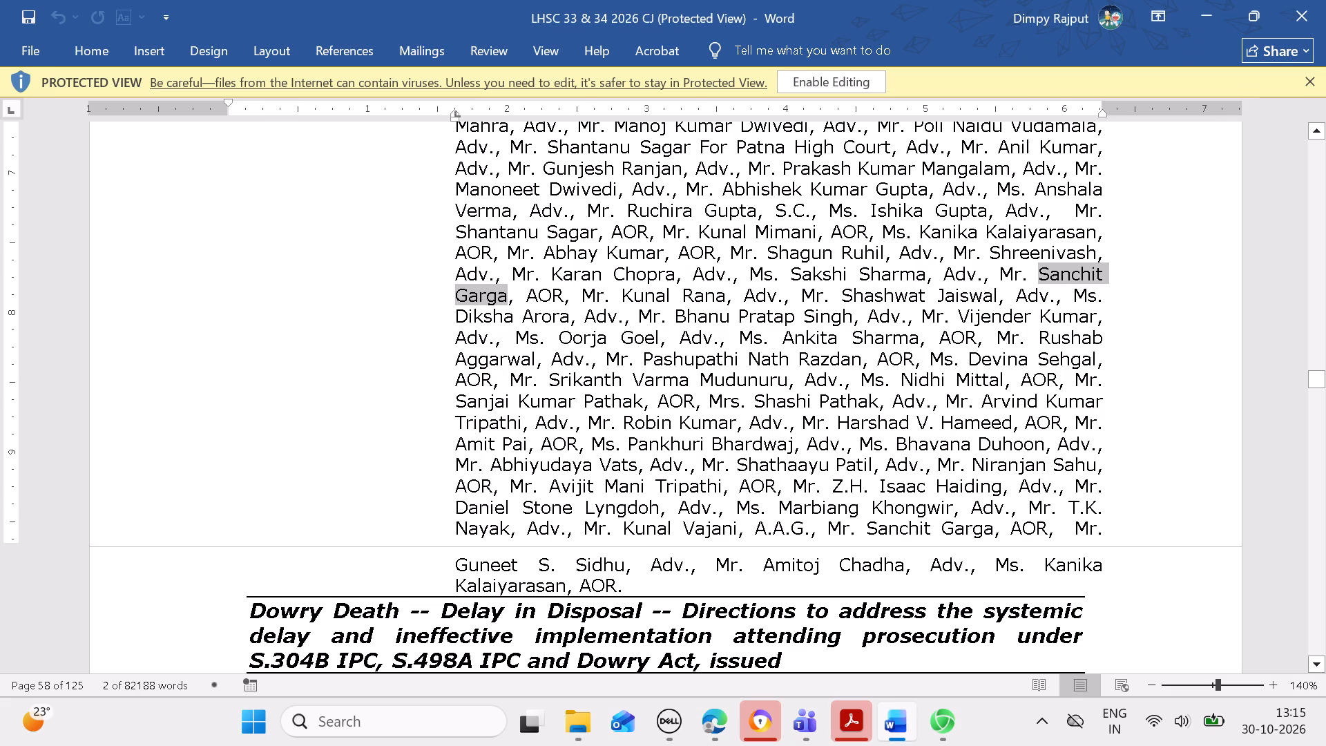
drag(620, 294, 710, 303)
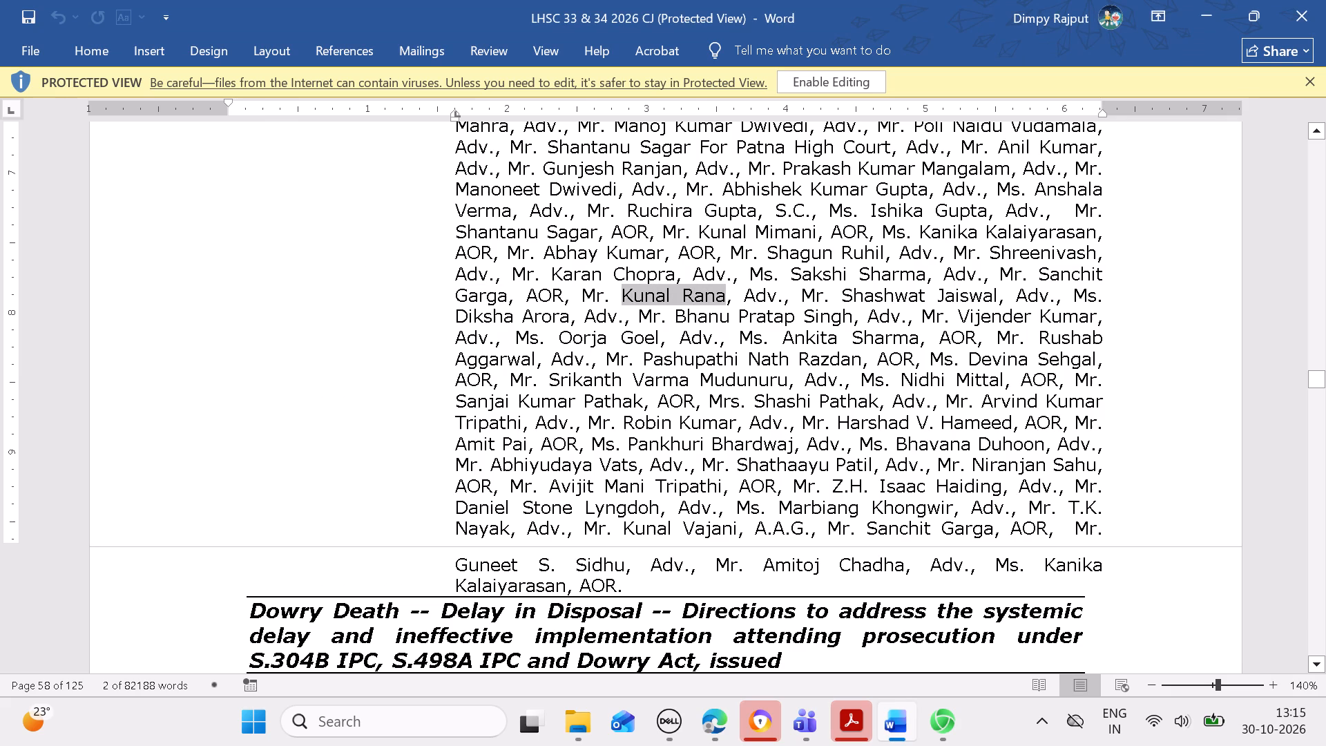
drag(710, 303, 710, 303)
key(ctrl+c)
click(707, 716)
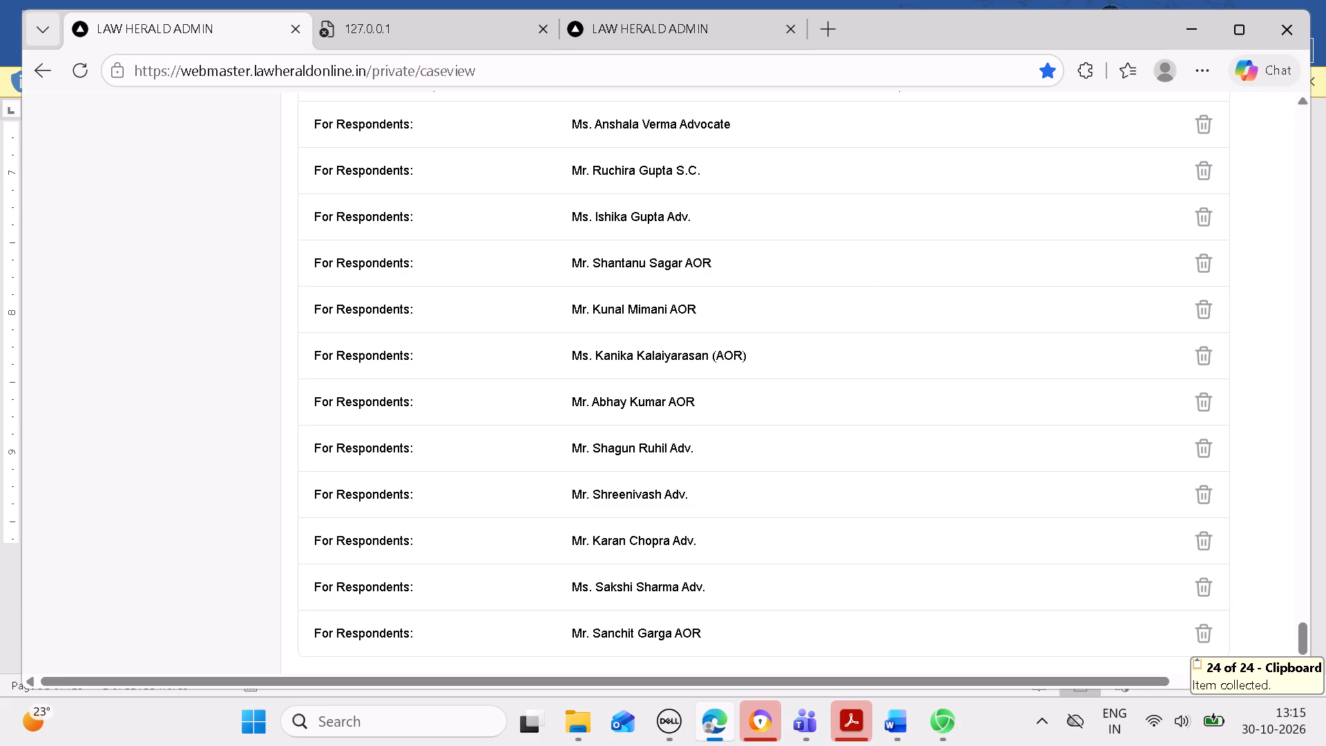
scroll(698, 637, up, 6)
ctrl+click(1008, 614)
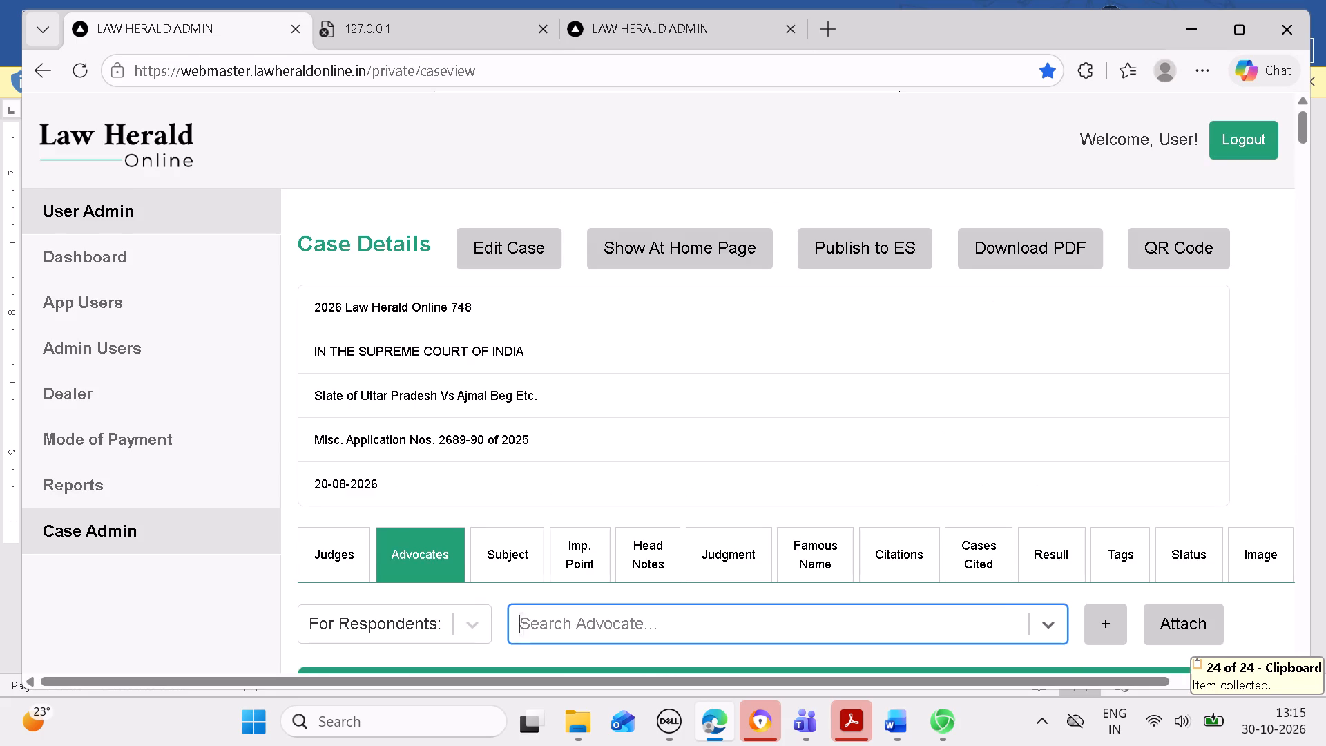
key(ctrl+v)
click(842, 638)
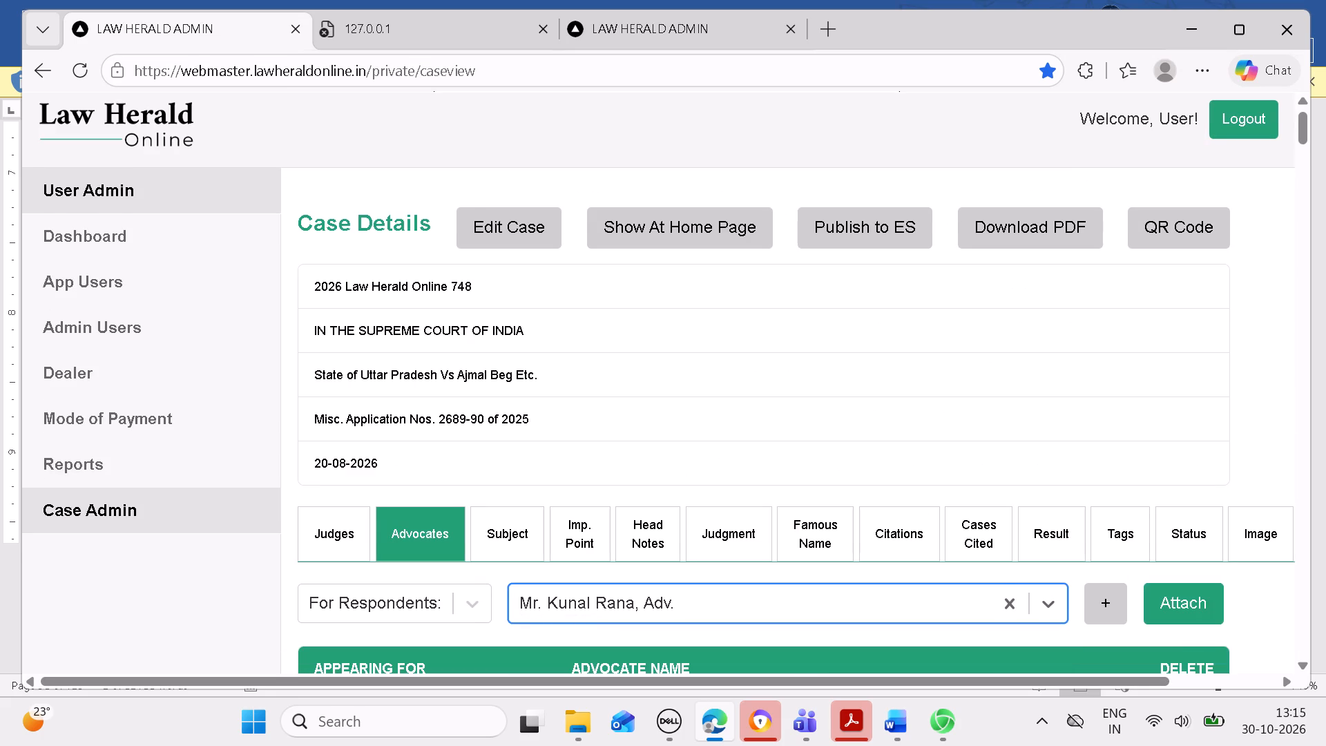
click(1184, 606)
click(869, 213)
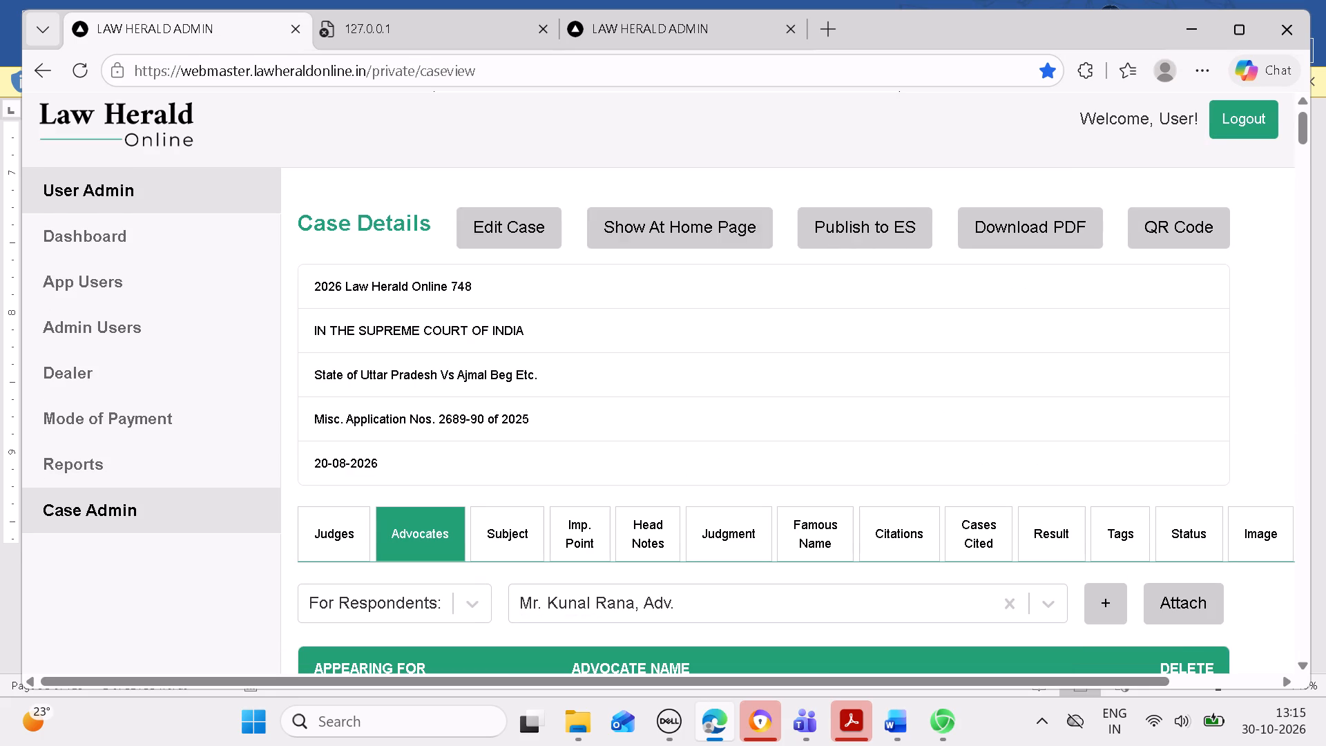
scroll(873, 562, down, 9)
Copy the name of Mr. Jaiswal, Adv., the next advocate in the Word document, and attach him to the case for the respondents.
click(899, 717)
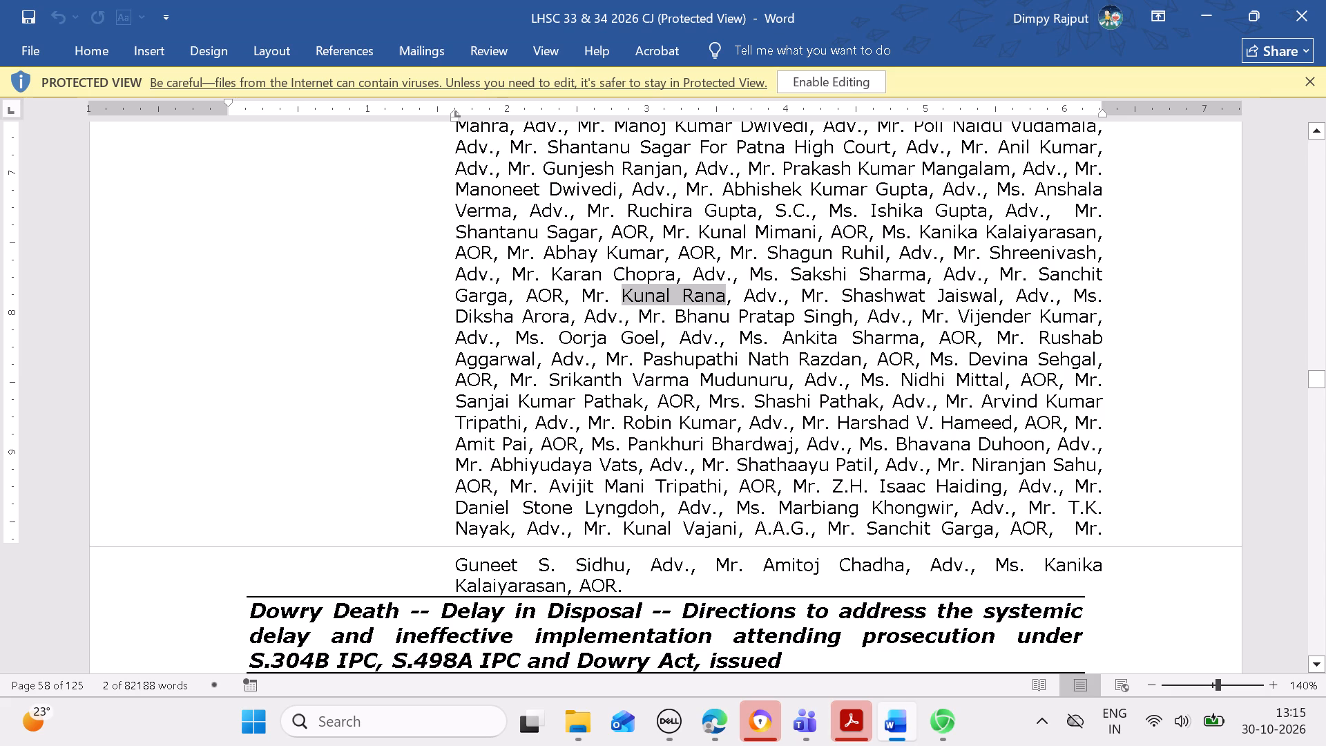
drag(844, 295, 941, 289)
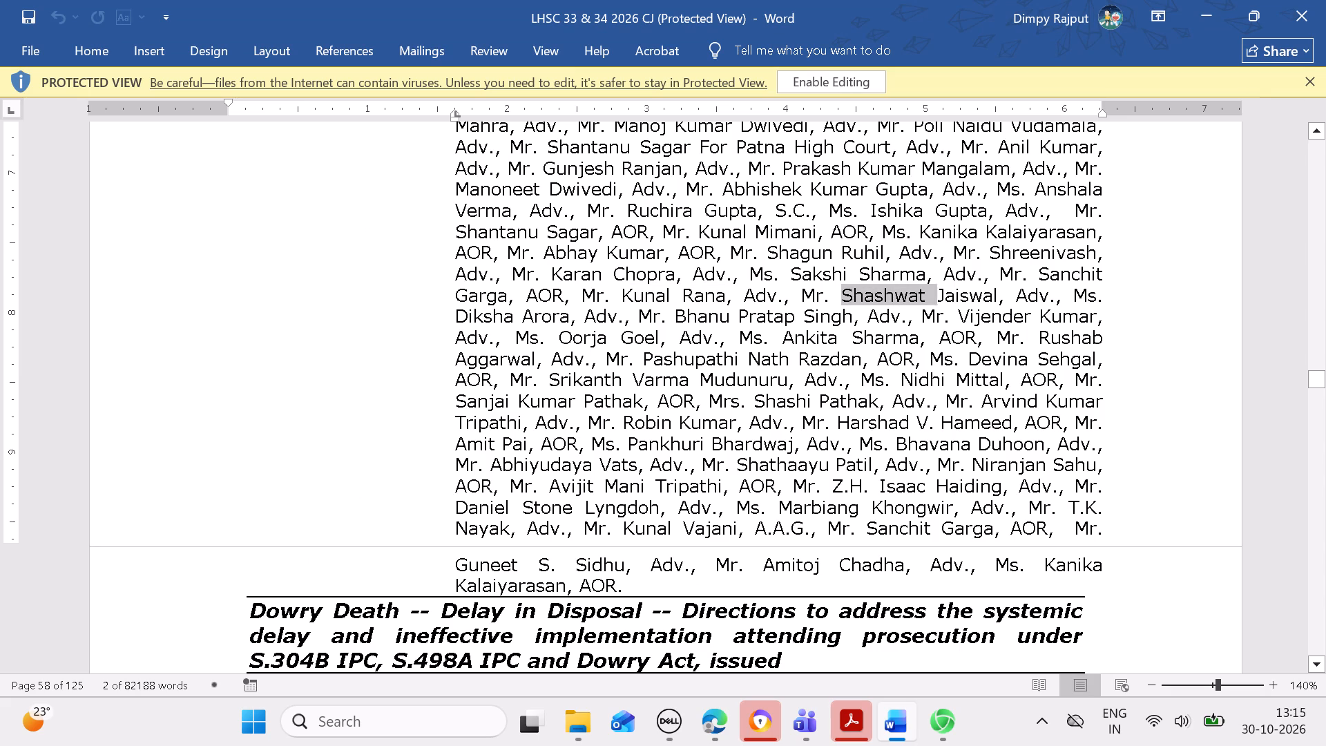
drag(941, 289, 970, 294)
key(ctrl+c)
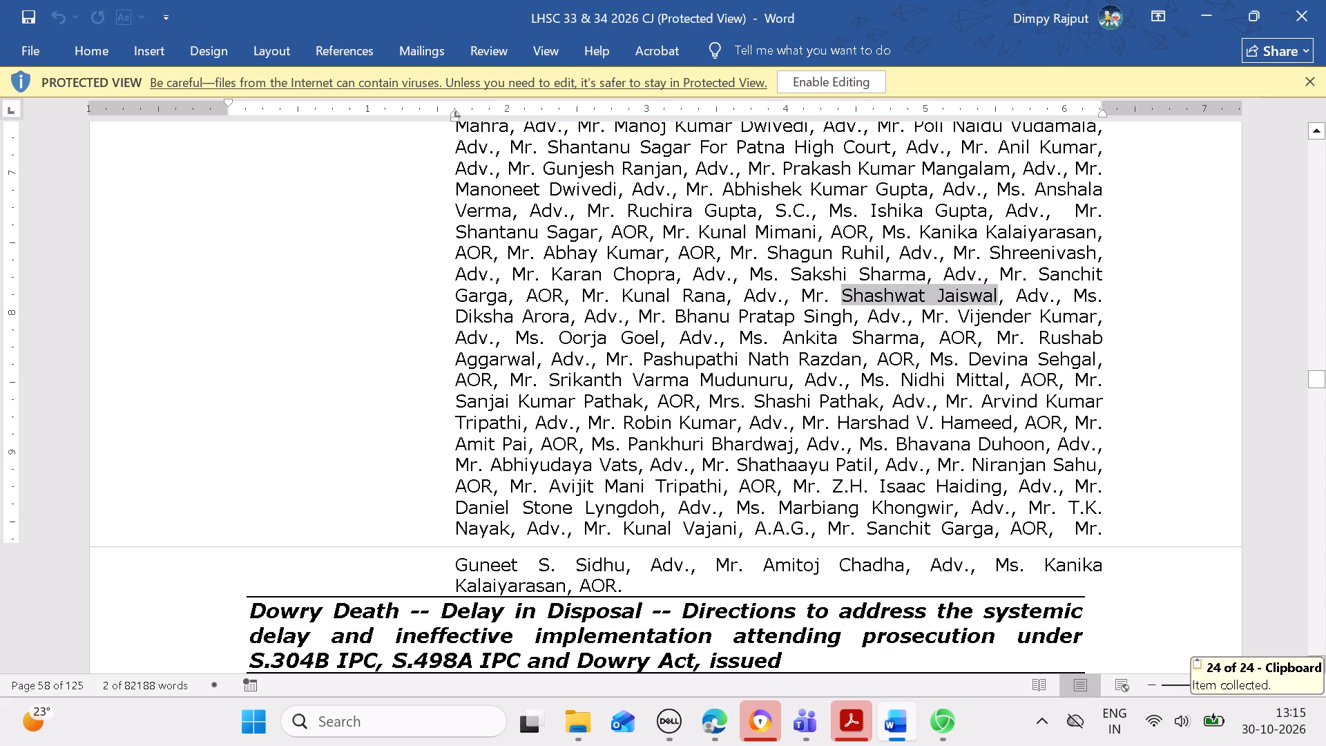
click(704, 719)
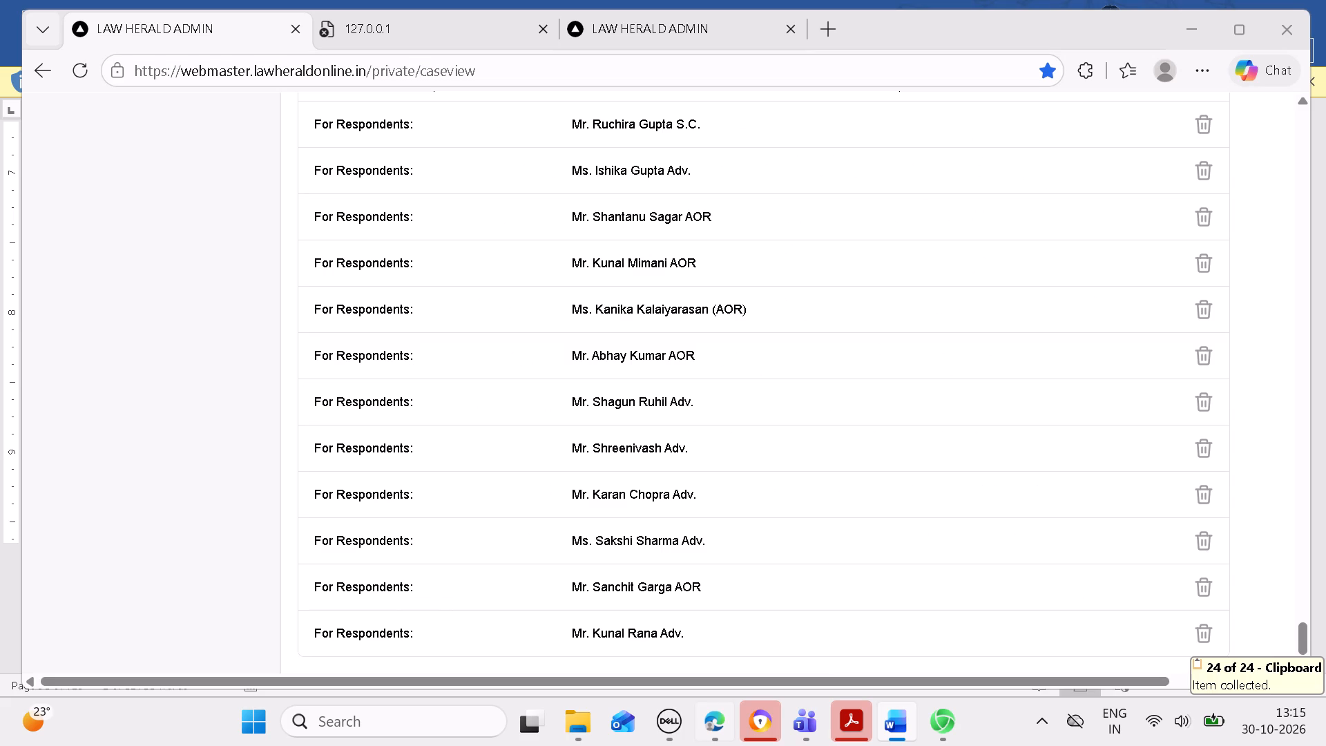
scroll(707, 698, up, 13)
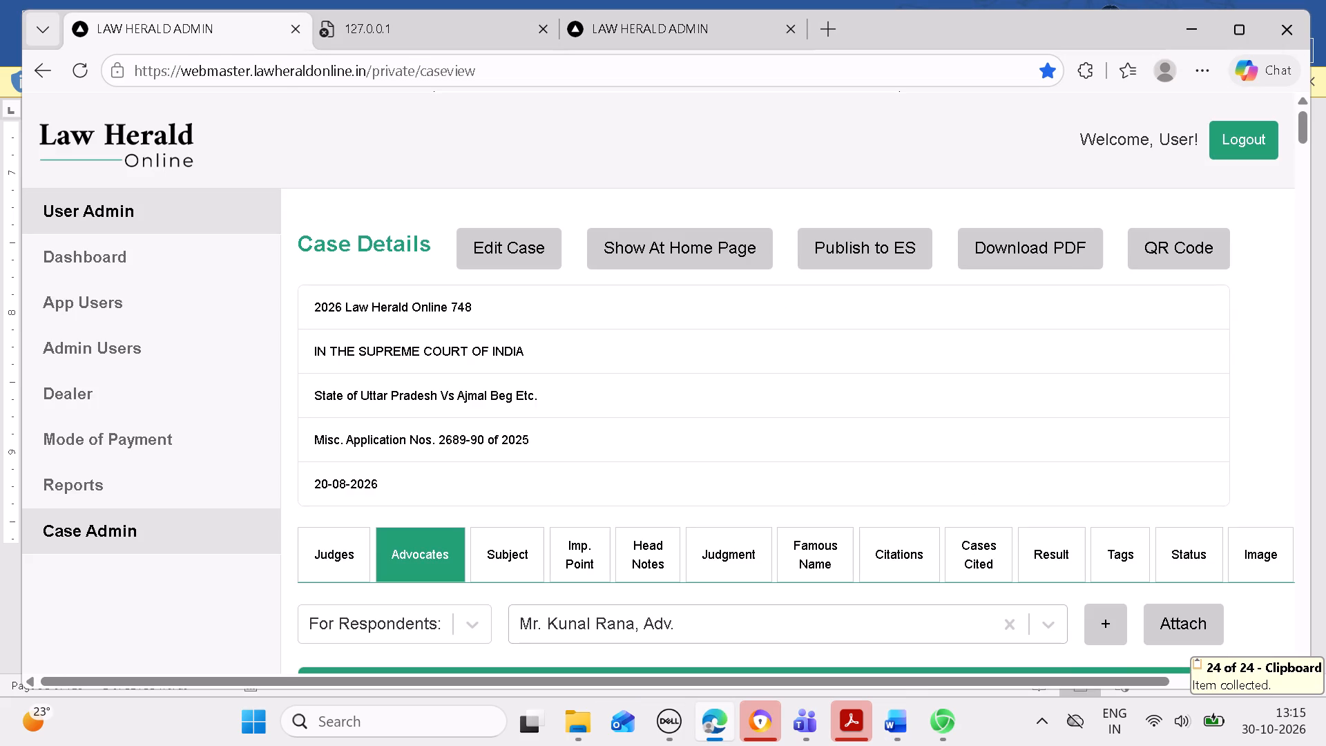
click(1010, 622)
key(ctrl+v)
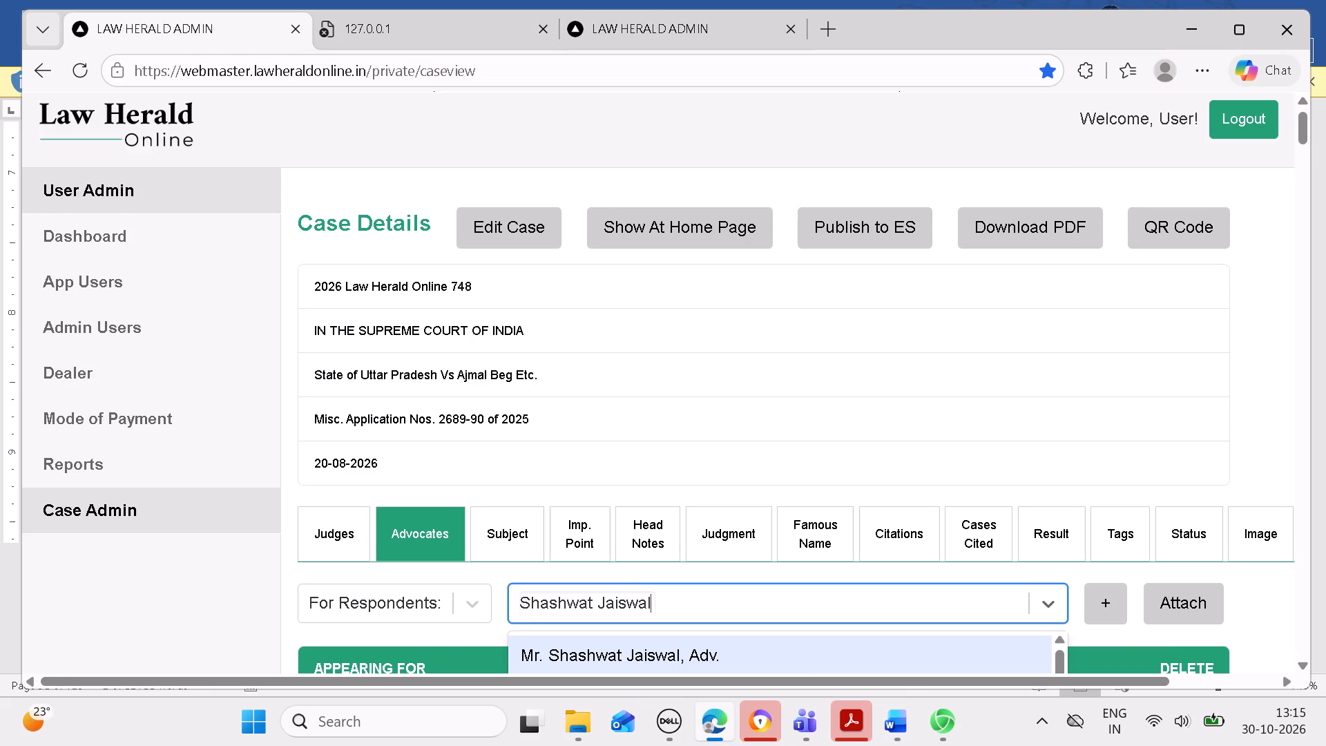
click(818, 640)
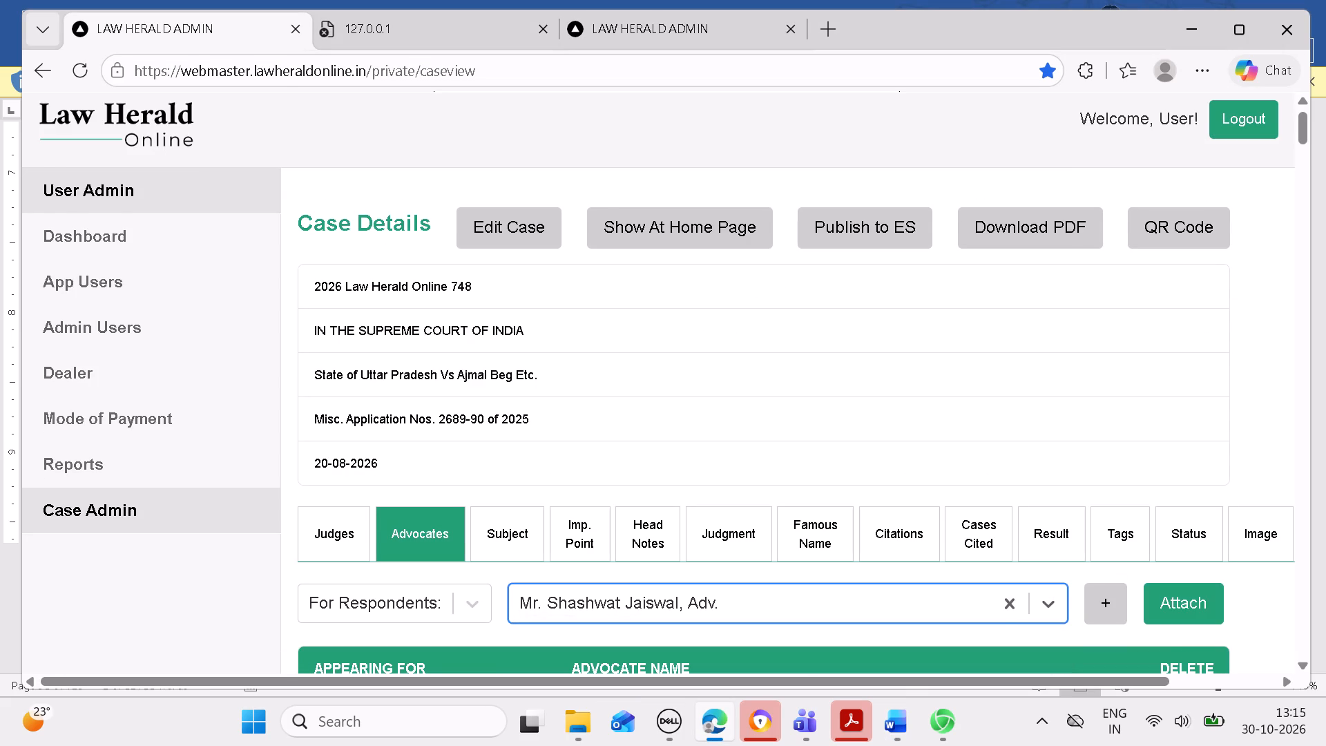
click(1171, 591)
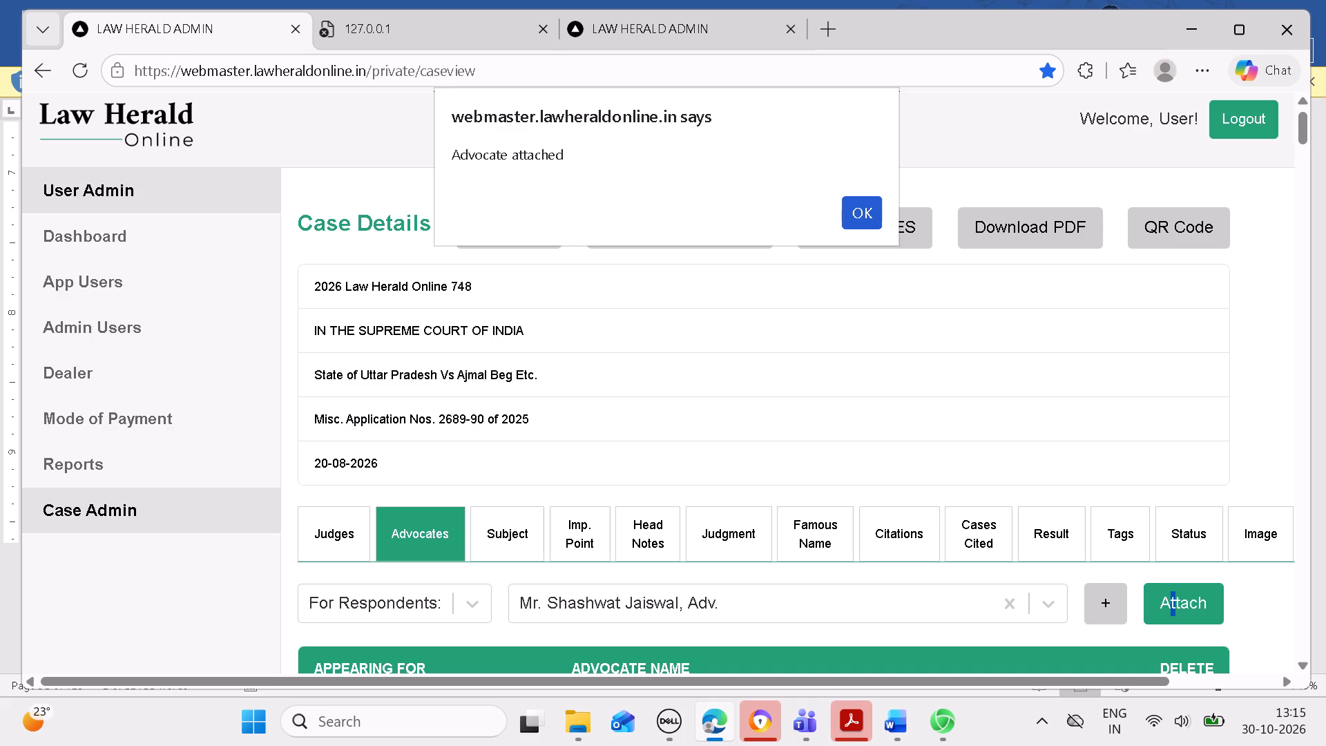
click(858, 207)
scroll(836, 401, down, 9)
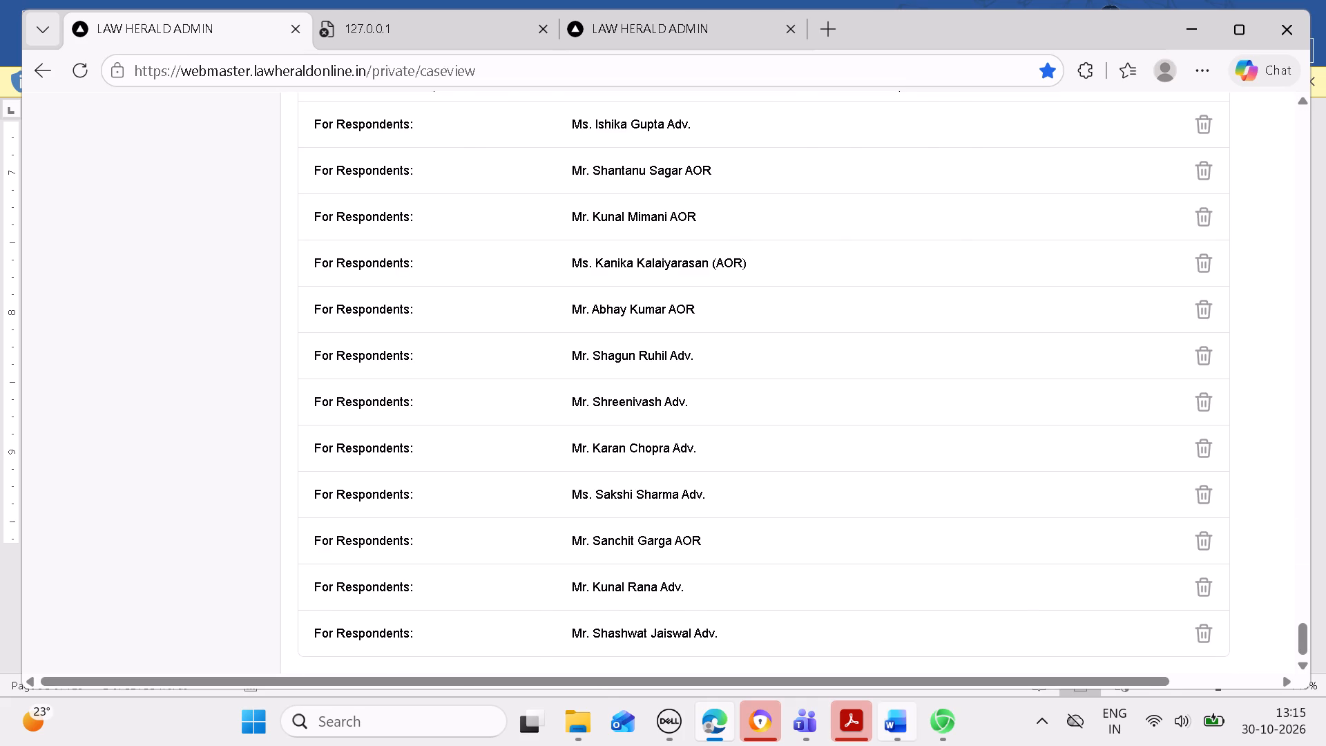
click(884, 721)
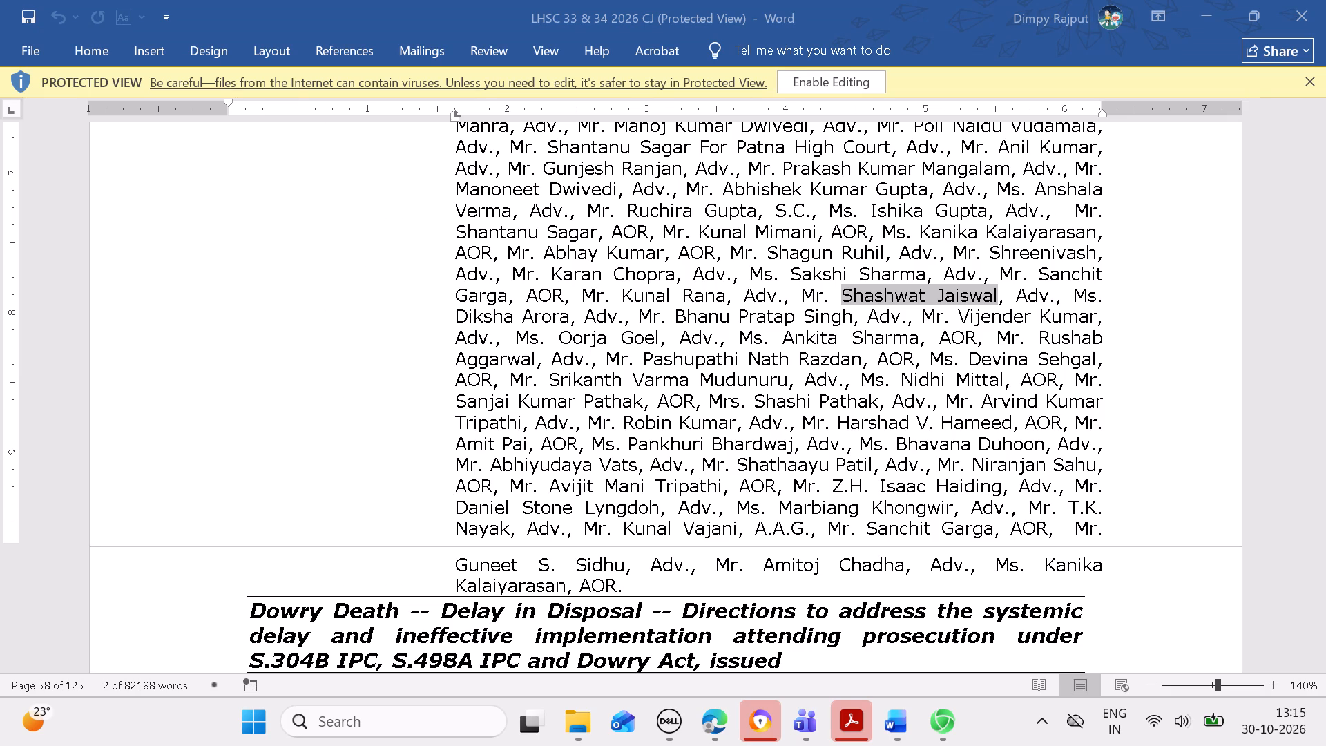
drag(457, 311, 536, 314)
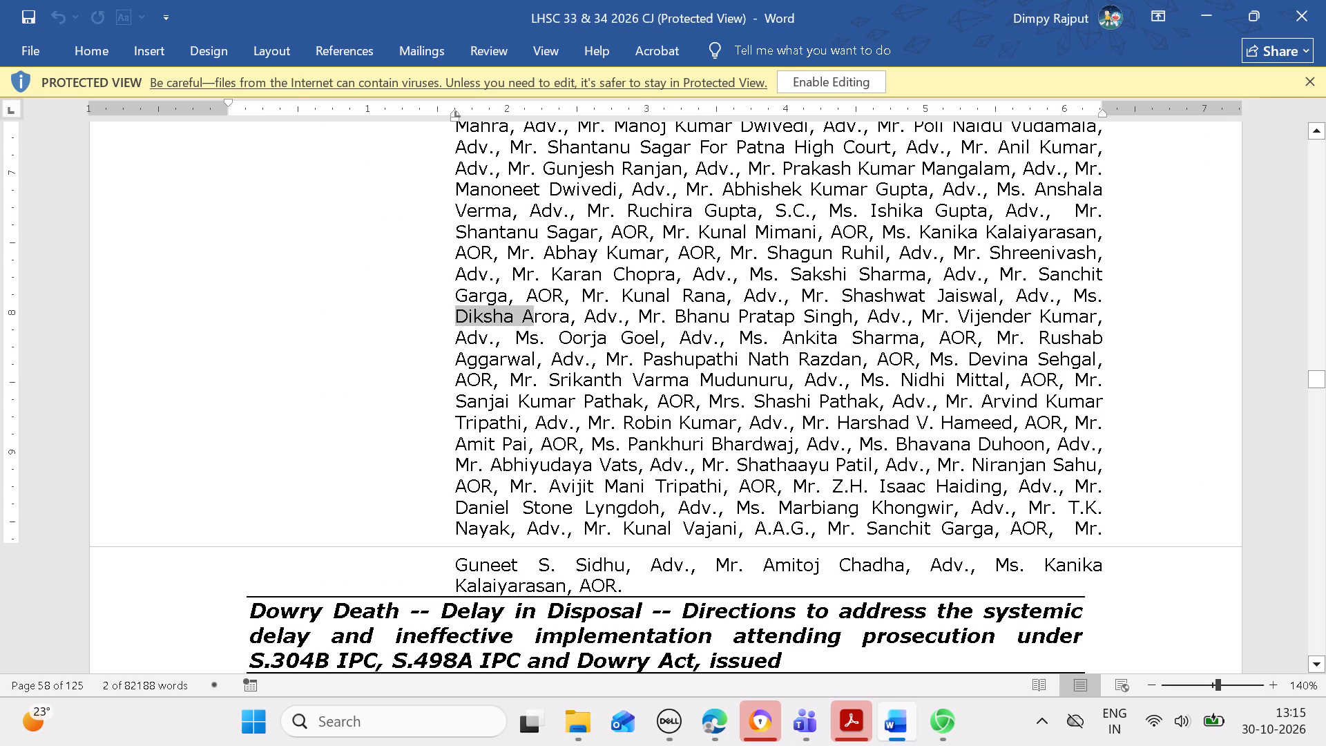
drag(536, 314, 543, 316)
key(ctrl+c)
click(715, 717)
scroll(689, 653, up, 7)
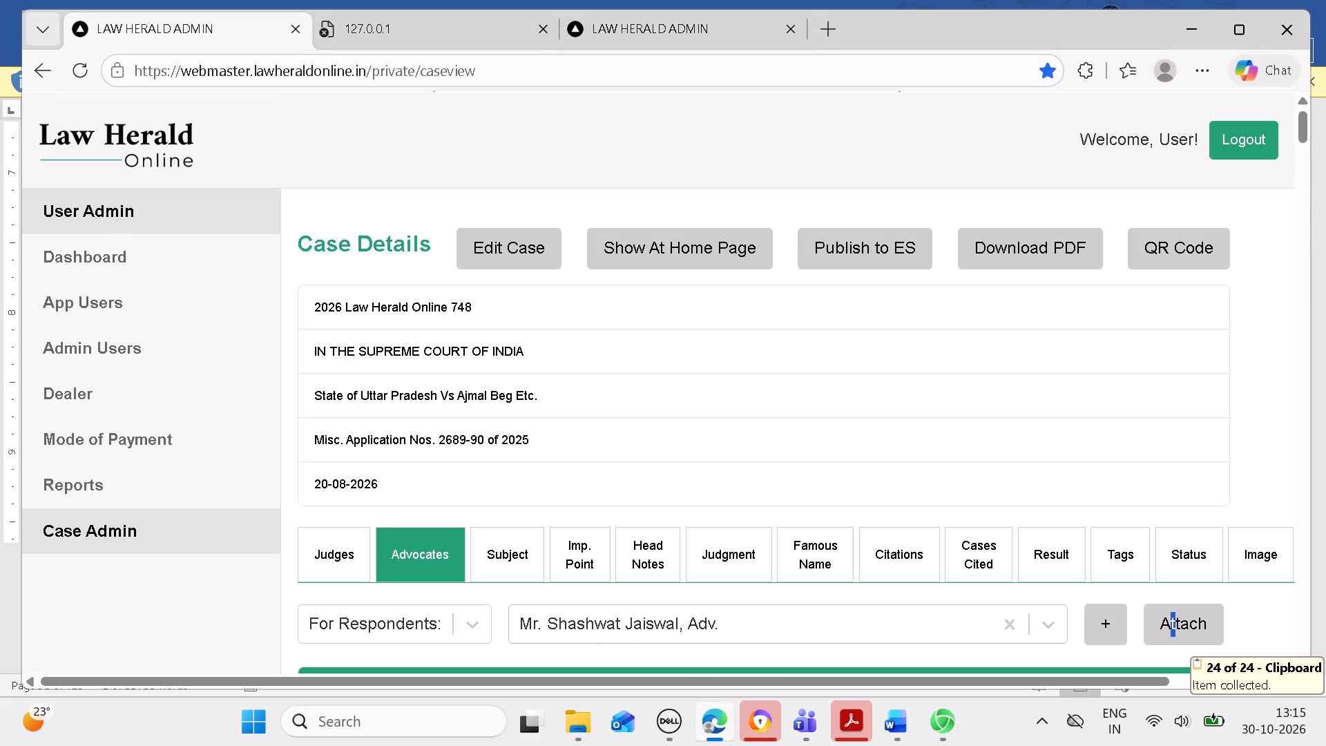
click(1012, 627)
key(ctrl+v)
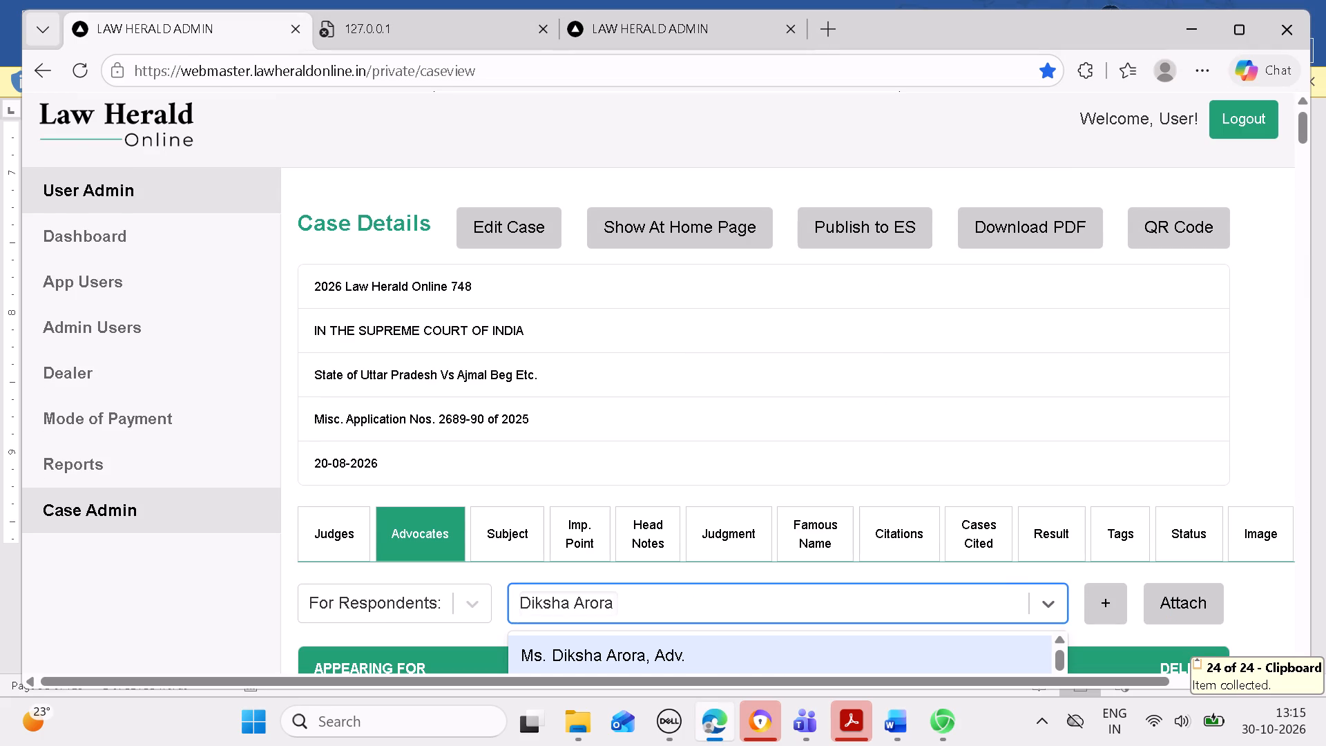
click(823, 651)
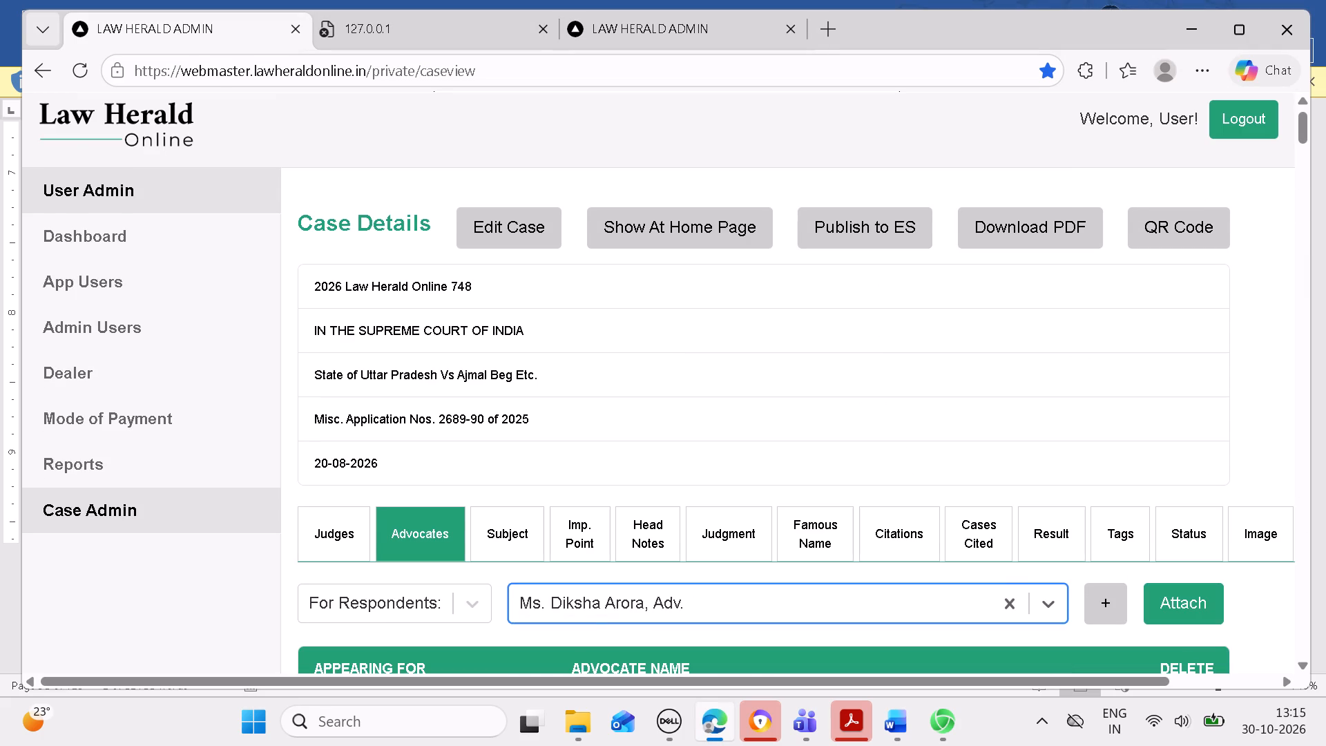
click(1184, 601)
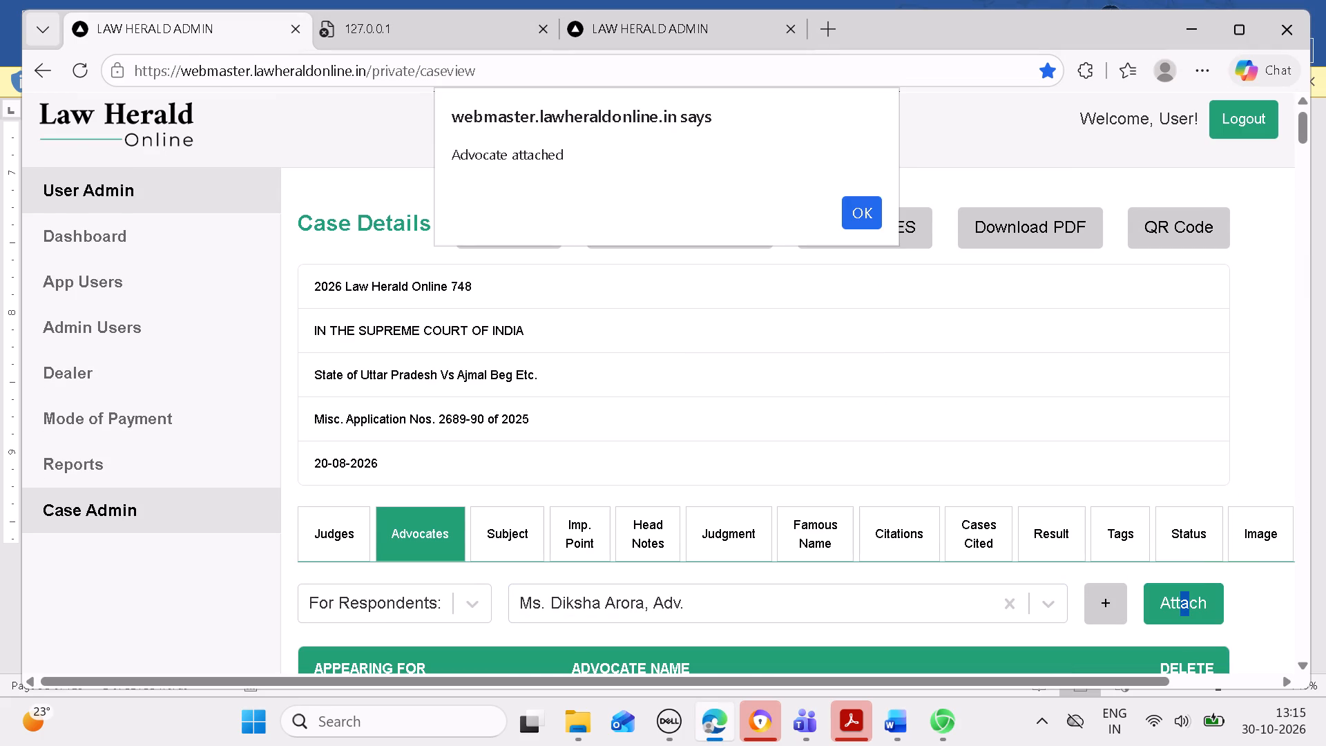
click(864, 205)
scroll(872, 488, down, 9)
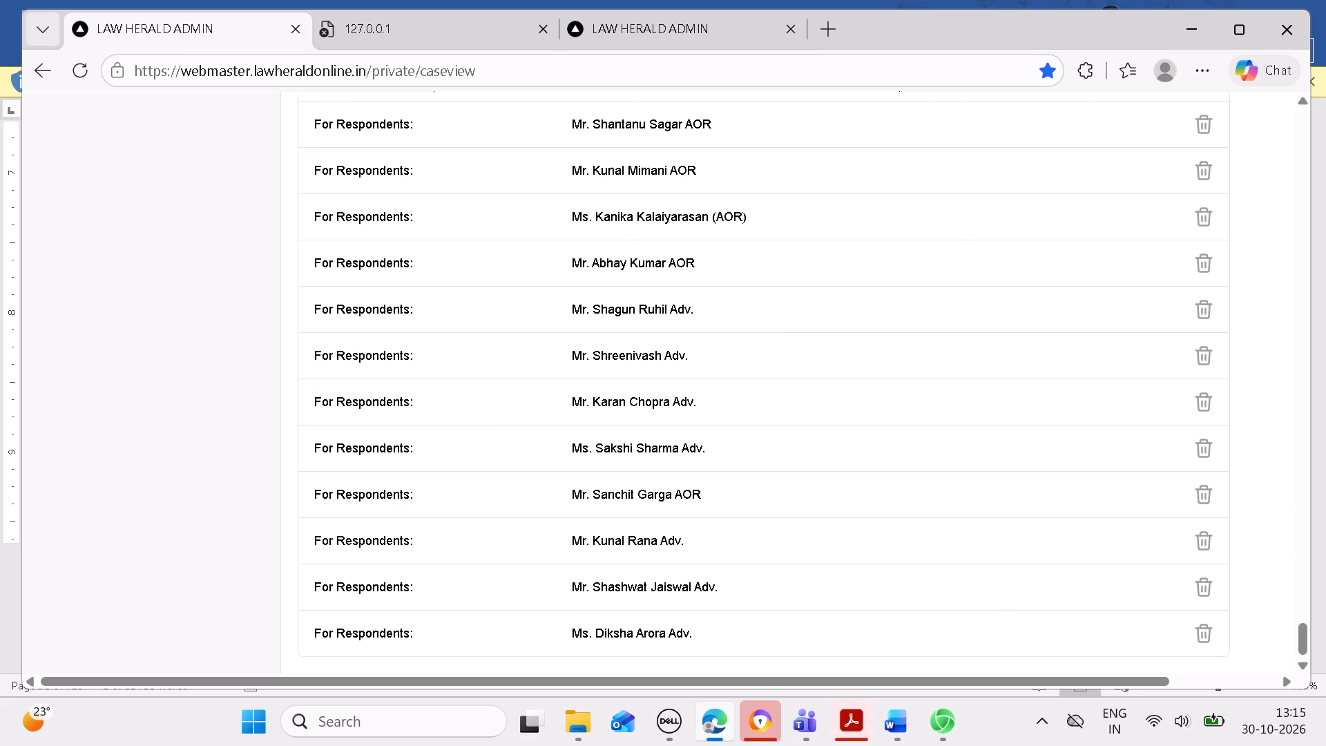
Copy the name of Mr. Singh, Adv., the next advocate in the Word document, and attach him to the case for the respondents.
click(894, 728)
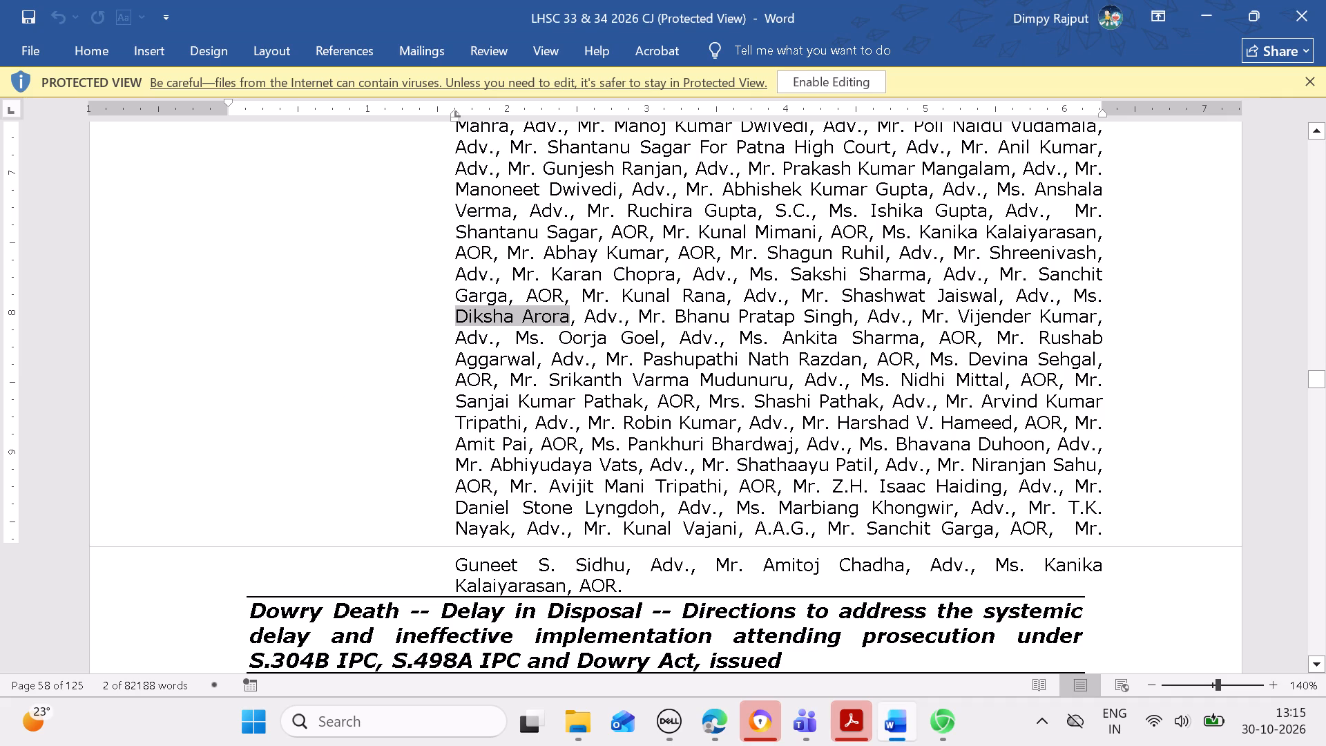
drag(677, 314, 821, 316)
key(ctrl+c)
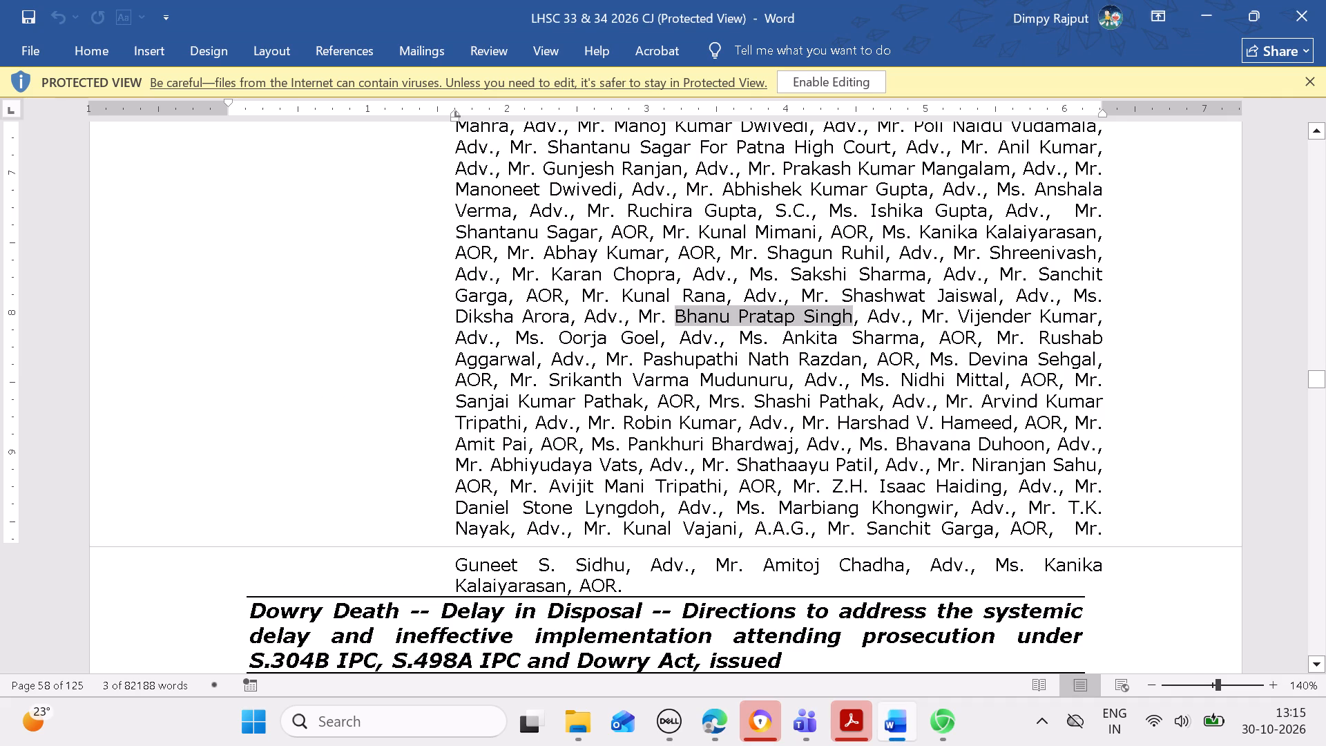
click(719, 714)
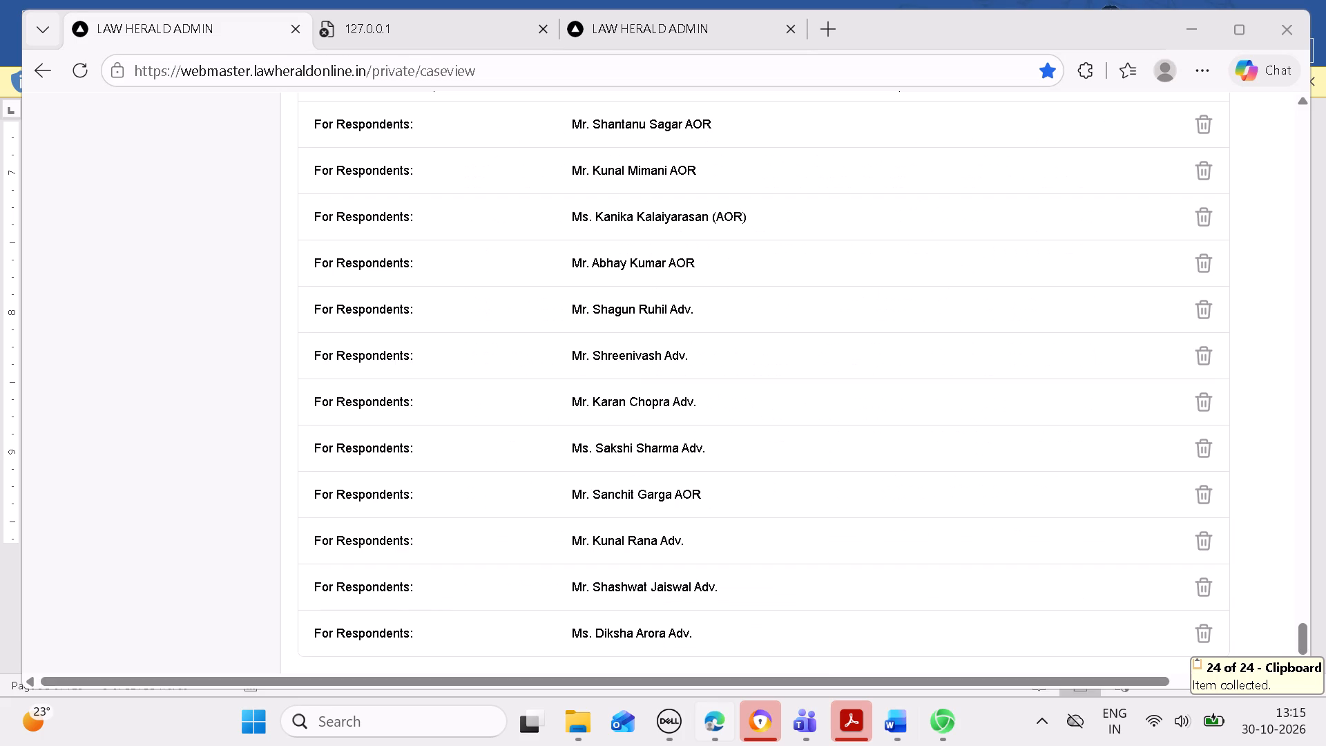
scroll(727, 643, up, 5)
click(1006, 624)
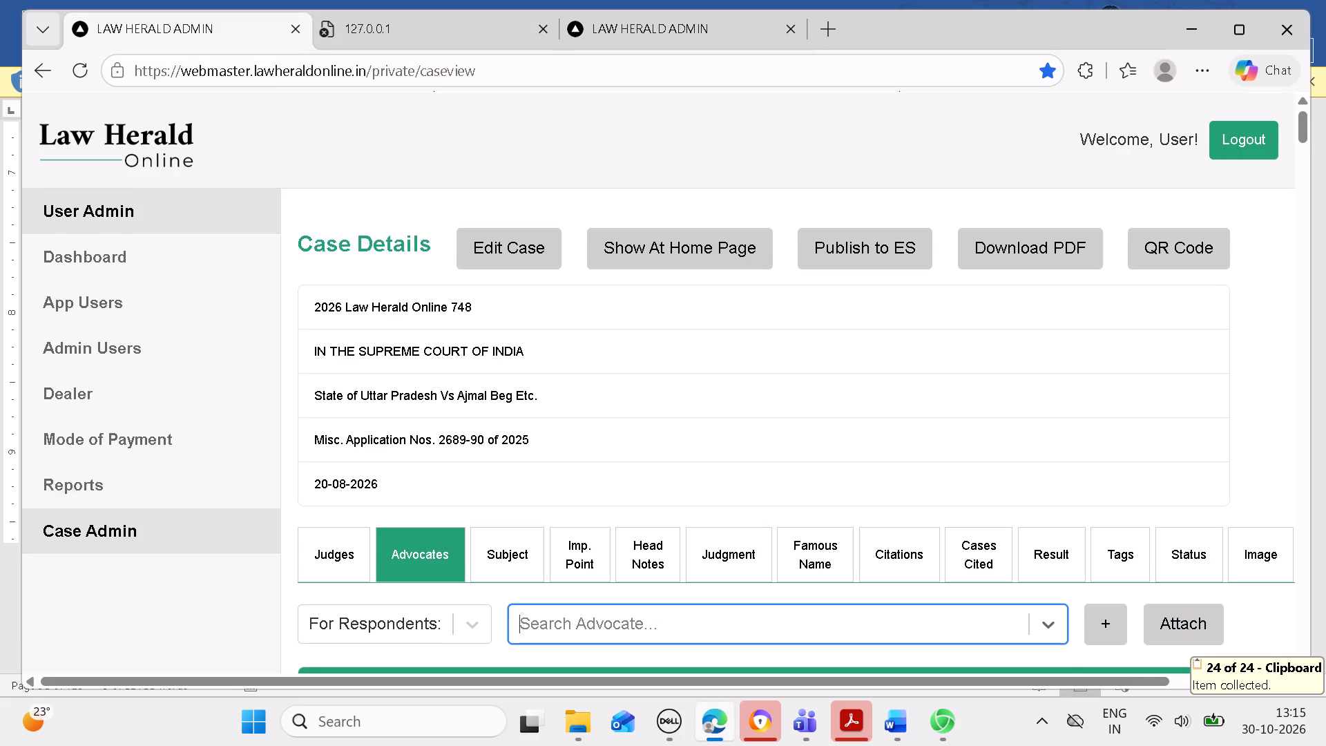
key(ctrl+v)
click(820, 654)
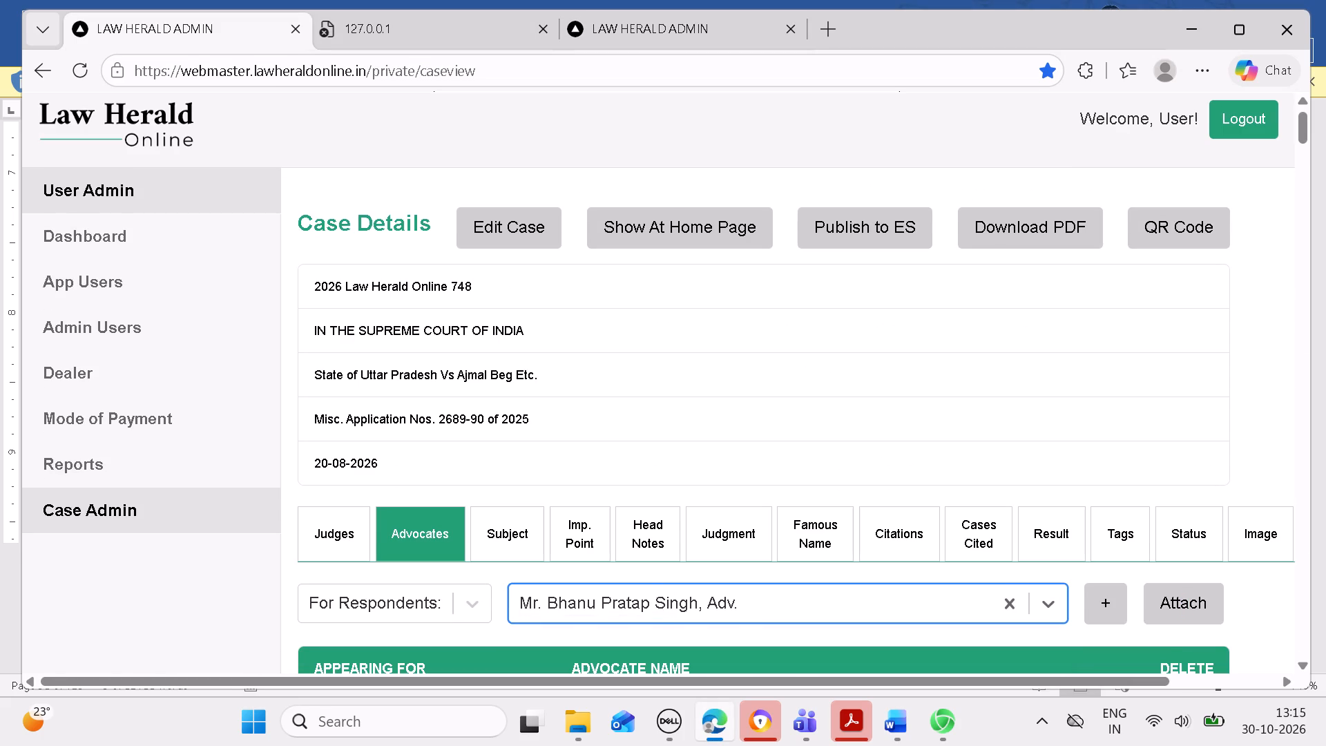
click(1186, 610)
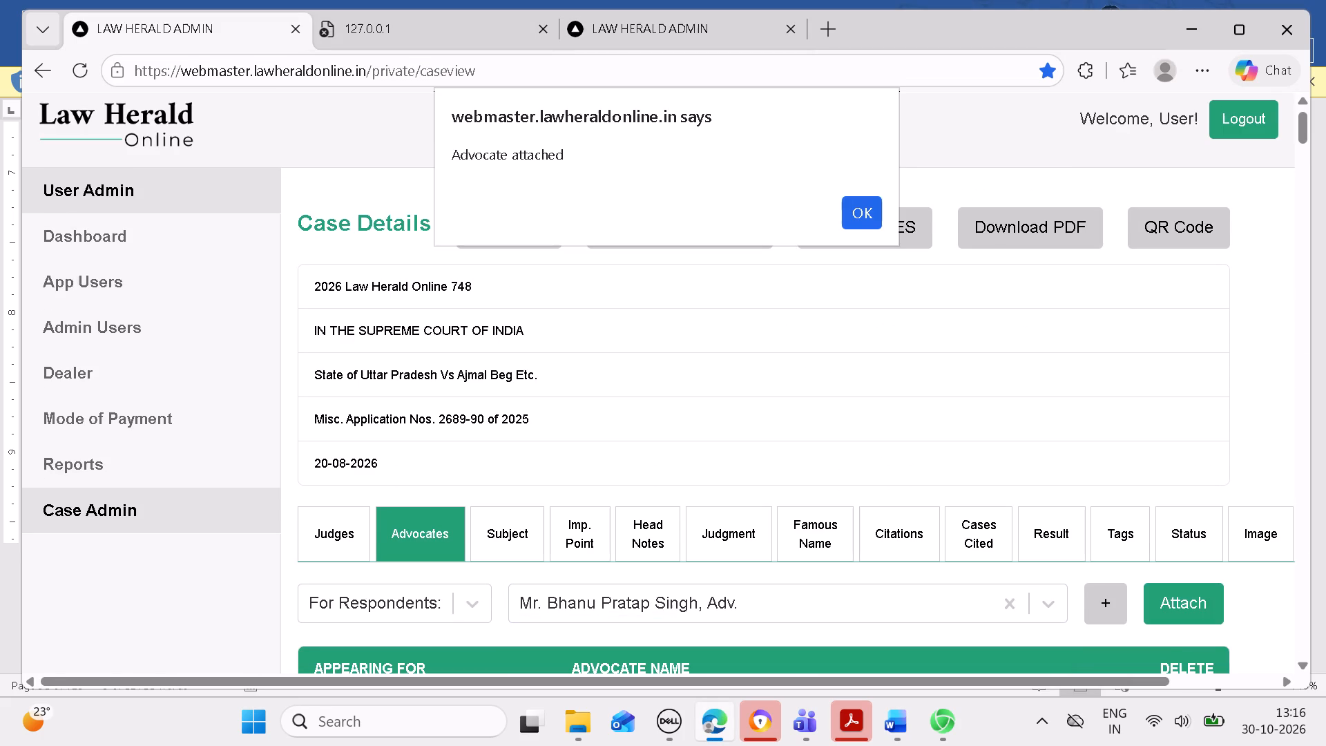
click(863, 213)
scroll(878, 555, down, 10)
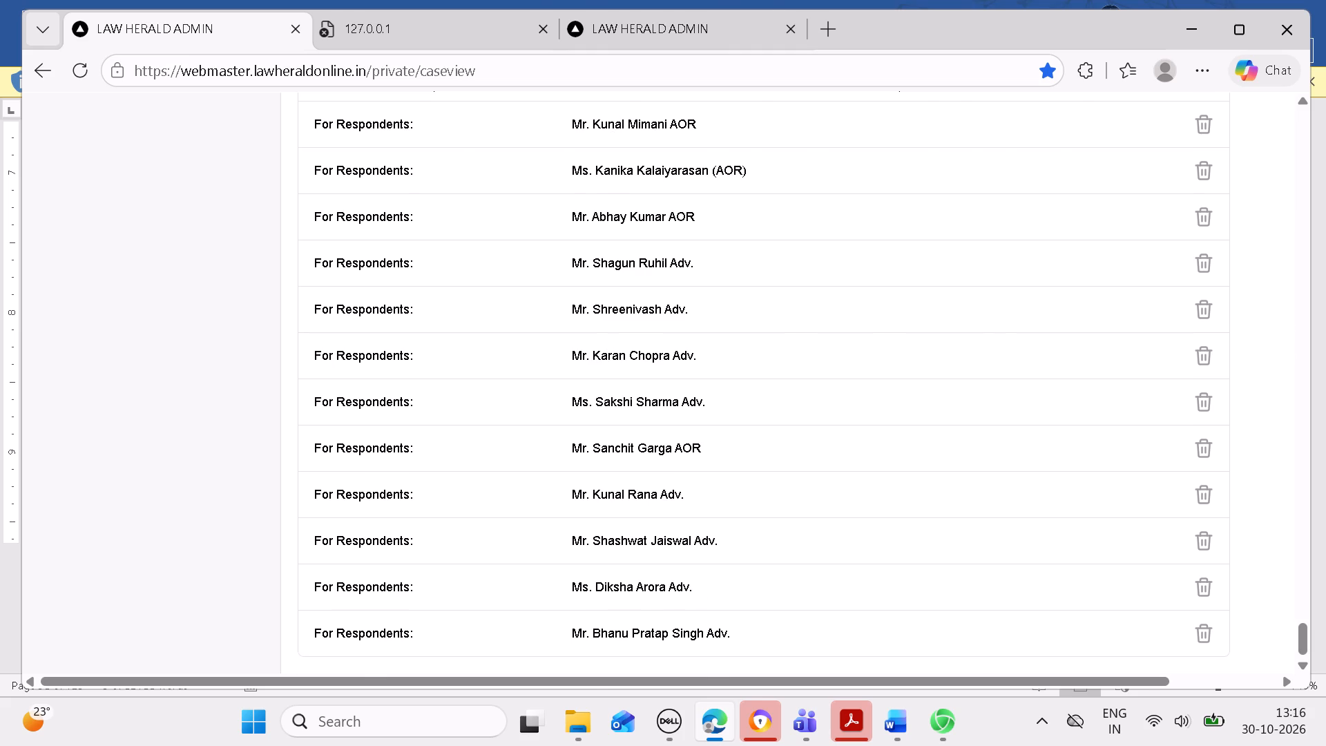
Copy the name of Mr. Kumar, Adv., the next advocate in the Word document, and attach him to the case for the respondents.
click(896, 725)
drag(961, 305, 975, 305)
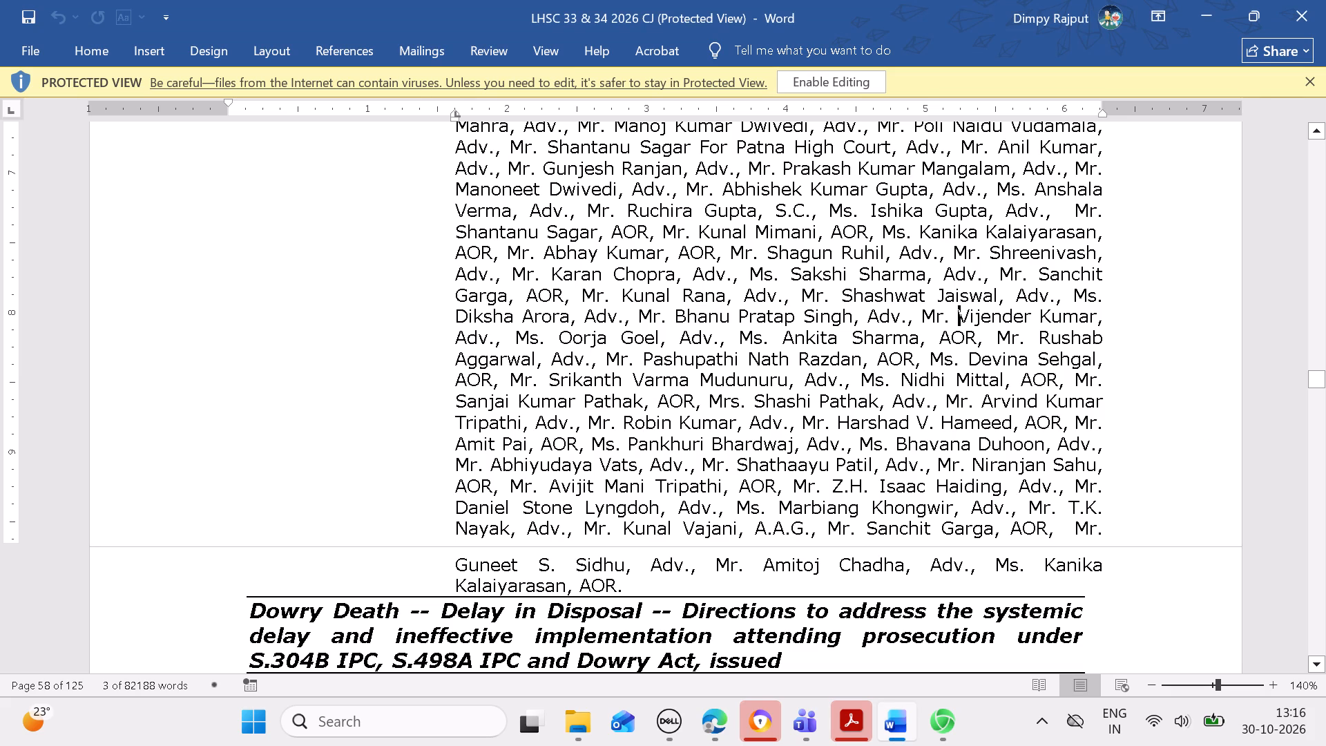
drag(975, 305, 1071, 305)
key(ctrl+c)
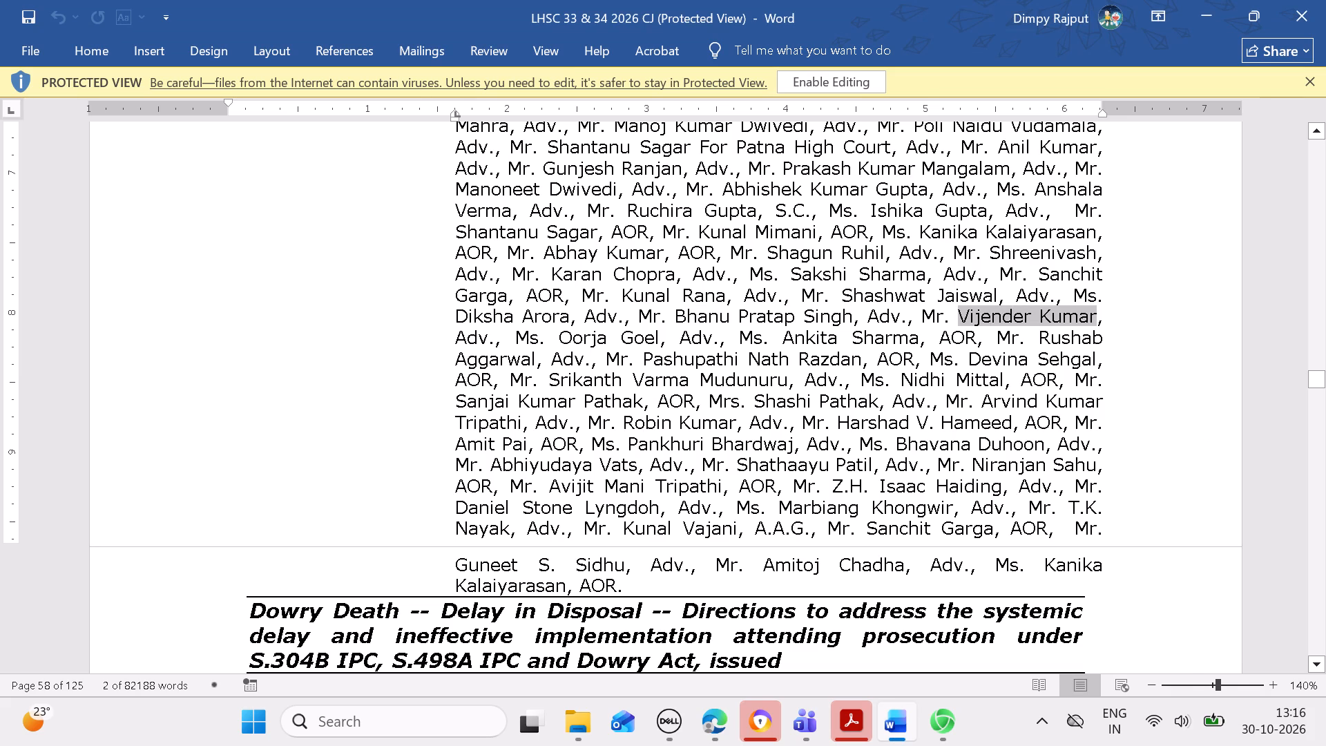
click(709, 725)
scroll(829, 512, up, 8)
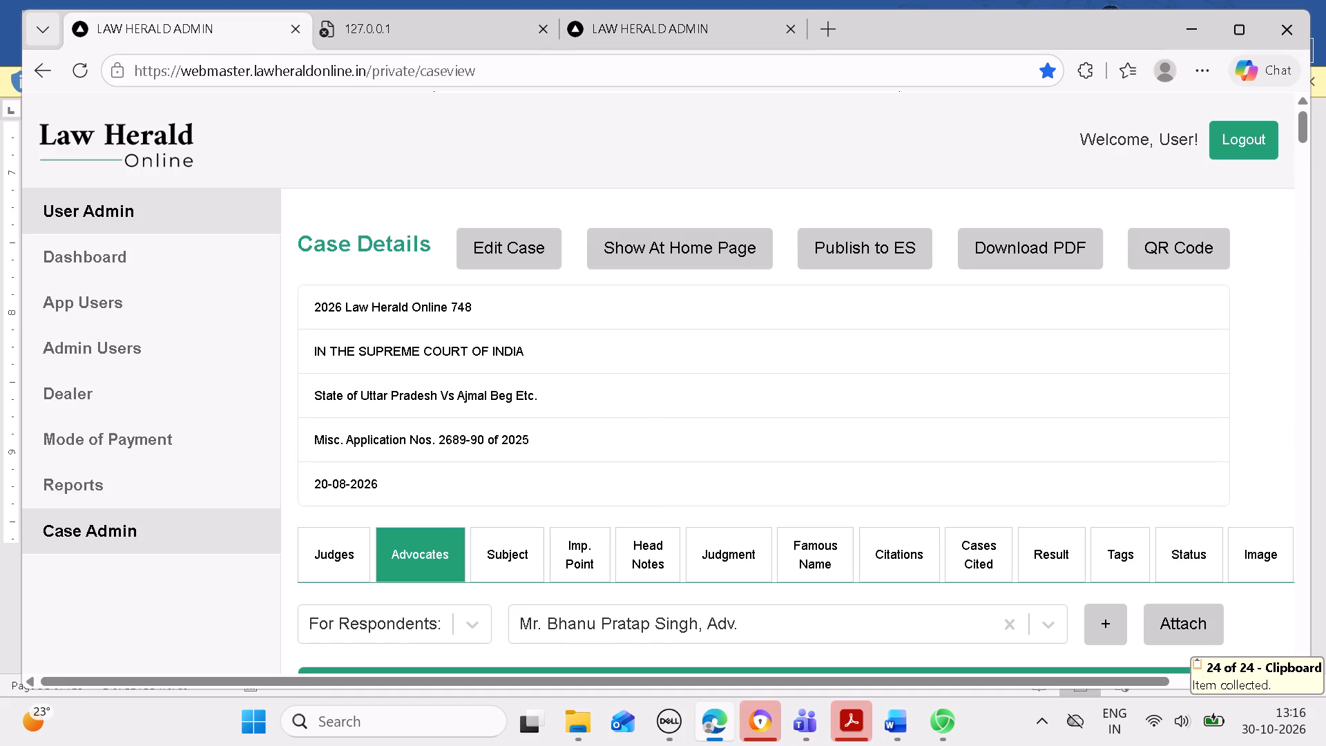
click(1008, 616)
key(ctrl+v)
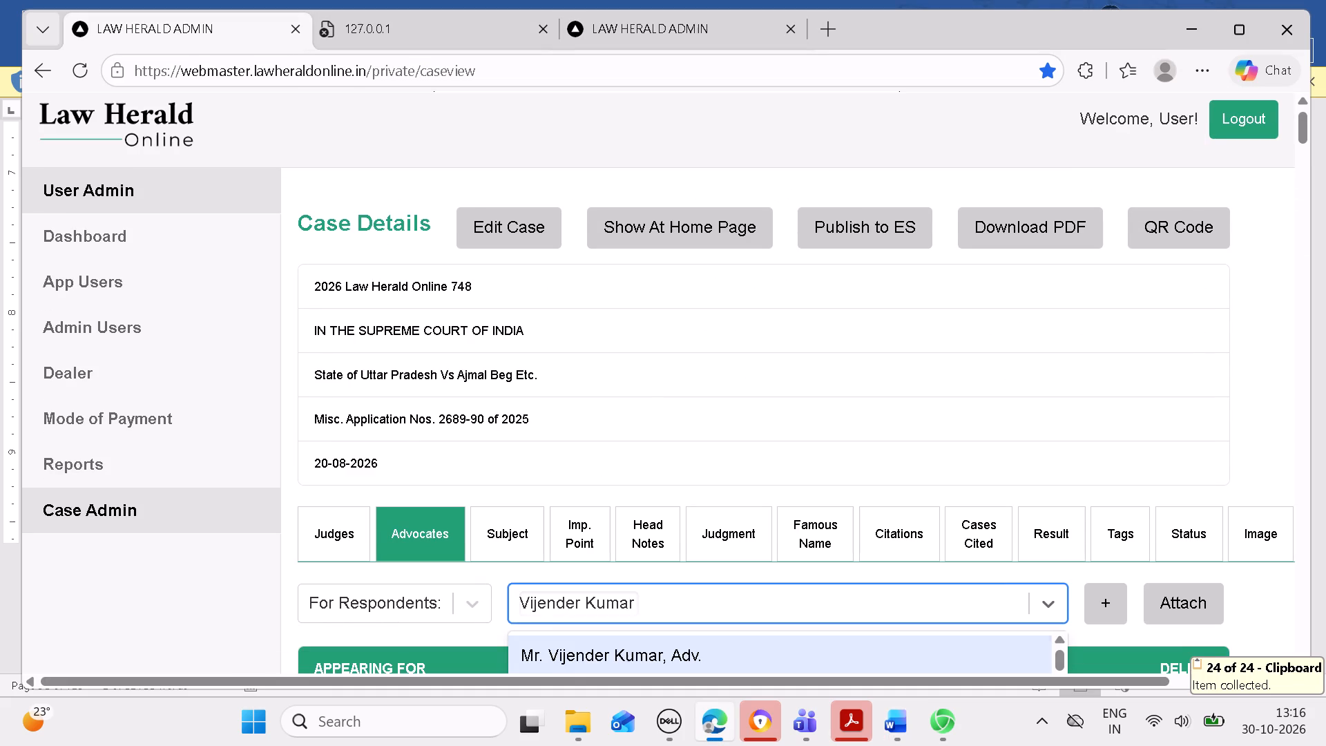
click(825, 644)
click(1166, 604)
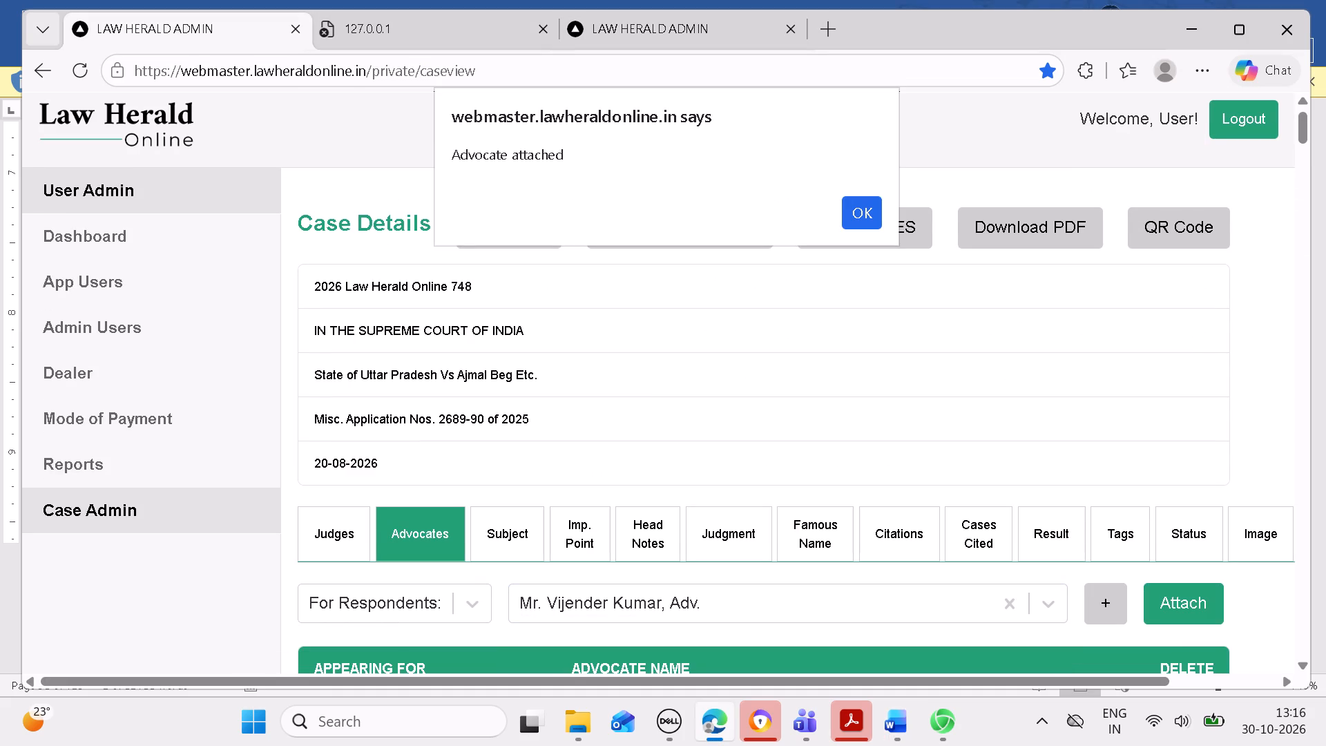
click(854, 212)
scroll(844, 602, down, 8)
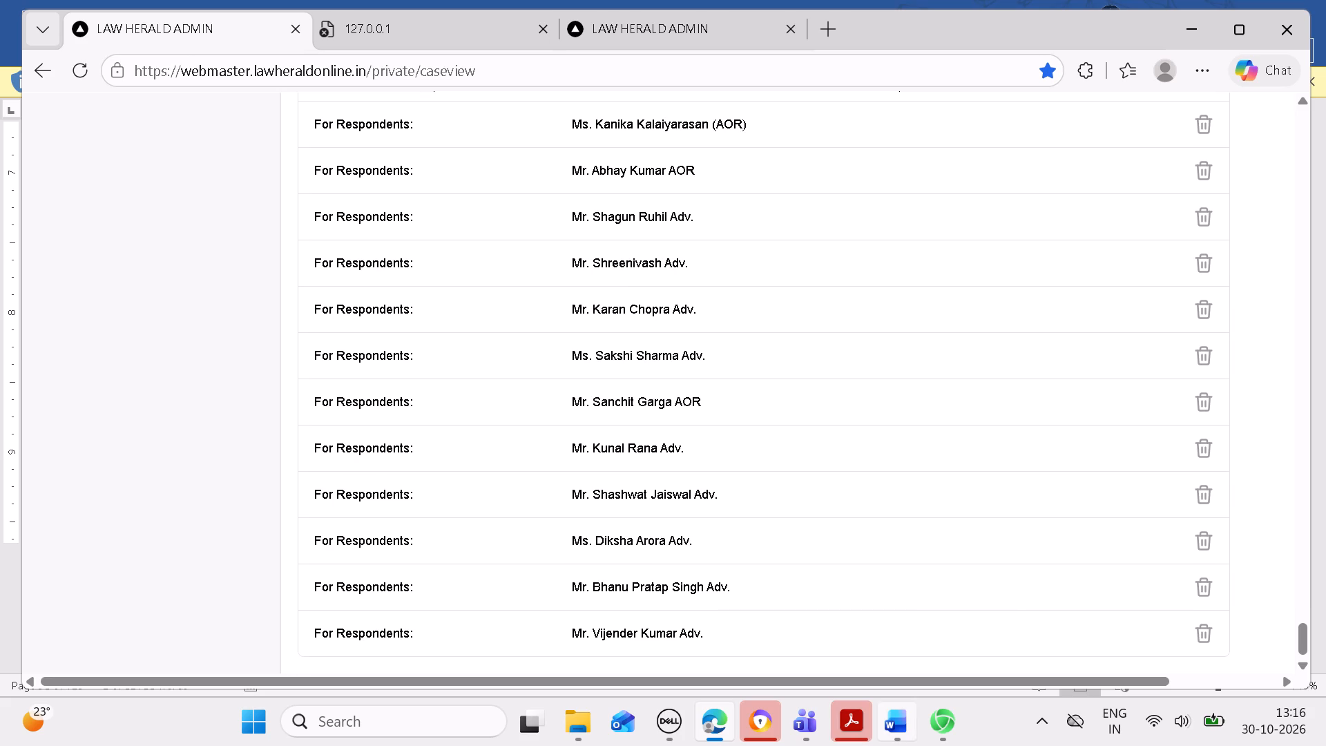
click(893, 731)
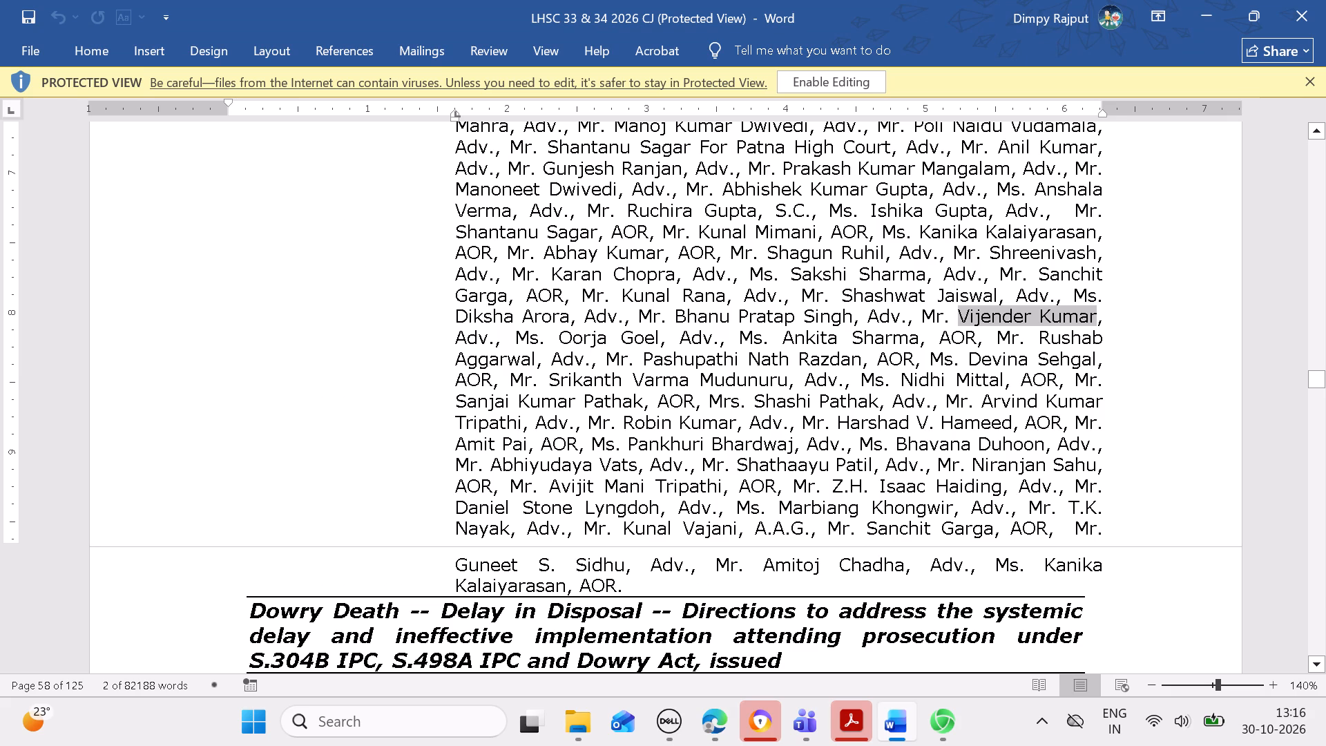
drag(556, 336, 566, 336)
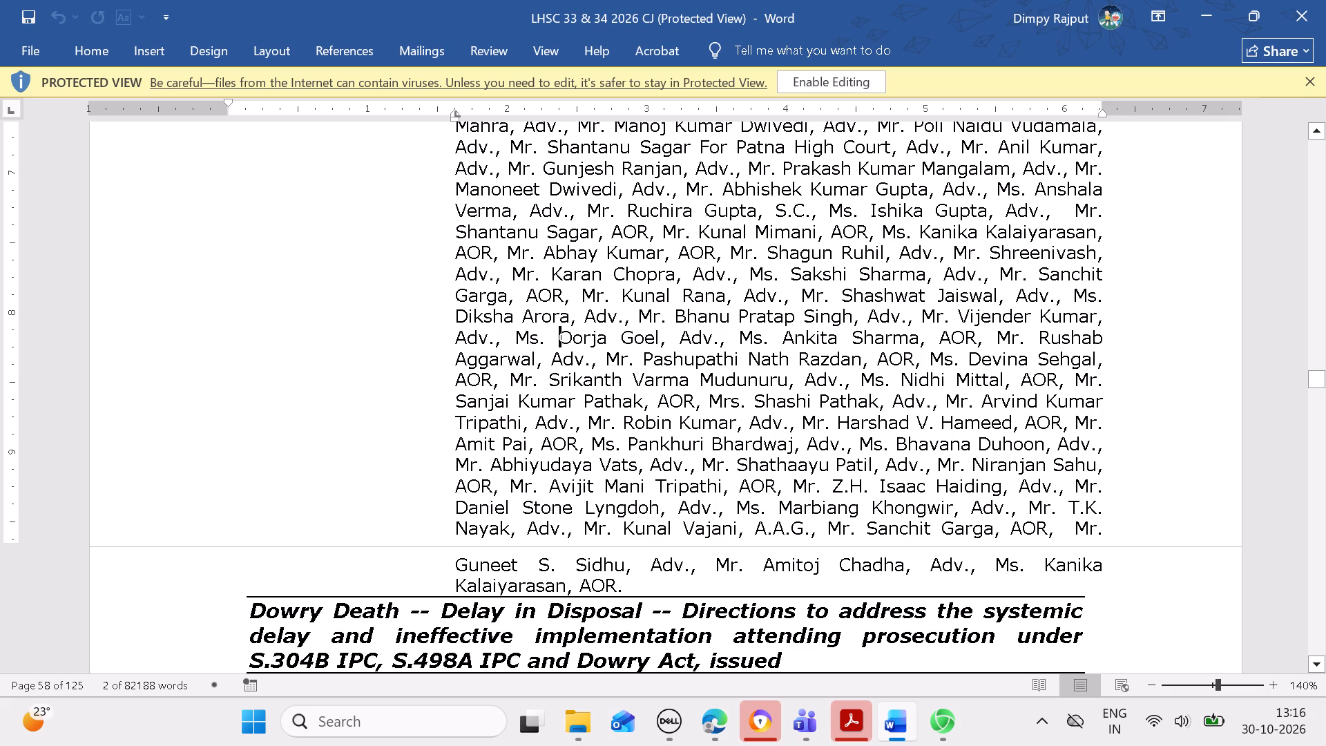
drag(566, 336, 645, 338)
key(ctrl+c)
click(704, 727)
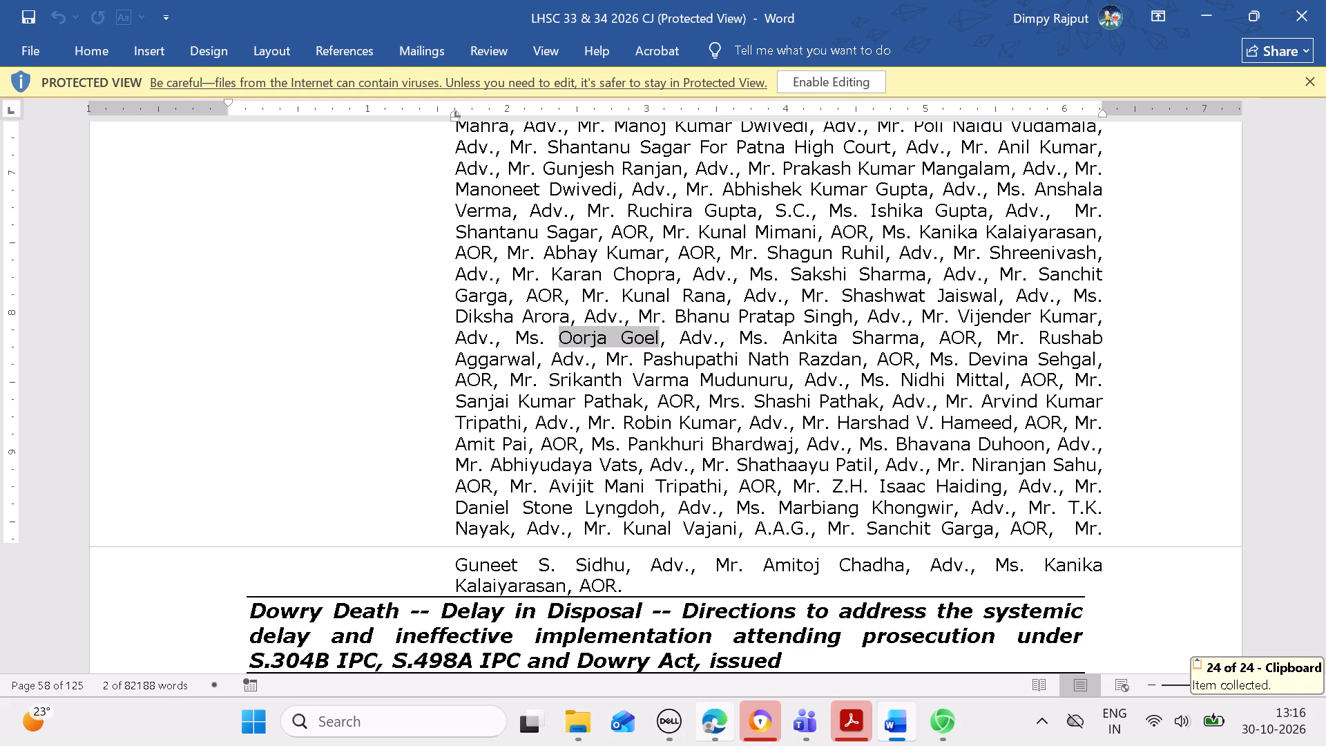
scroll(684, 680, up, 7)
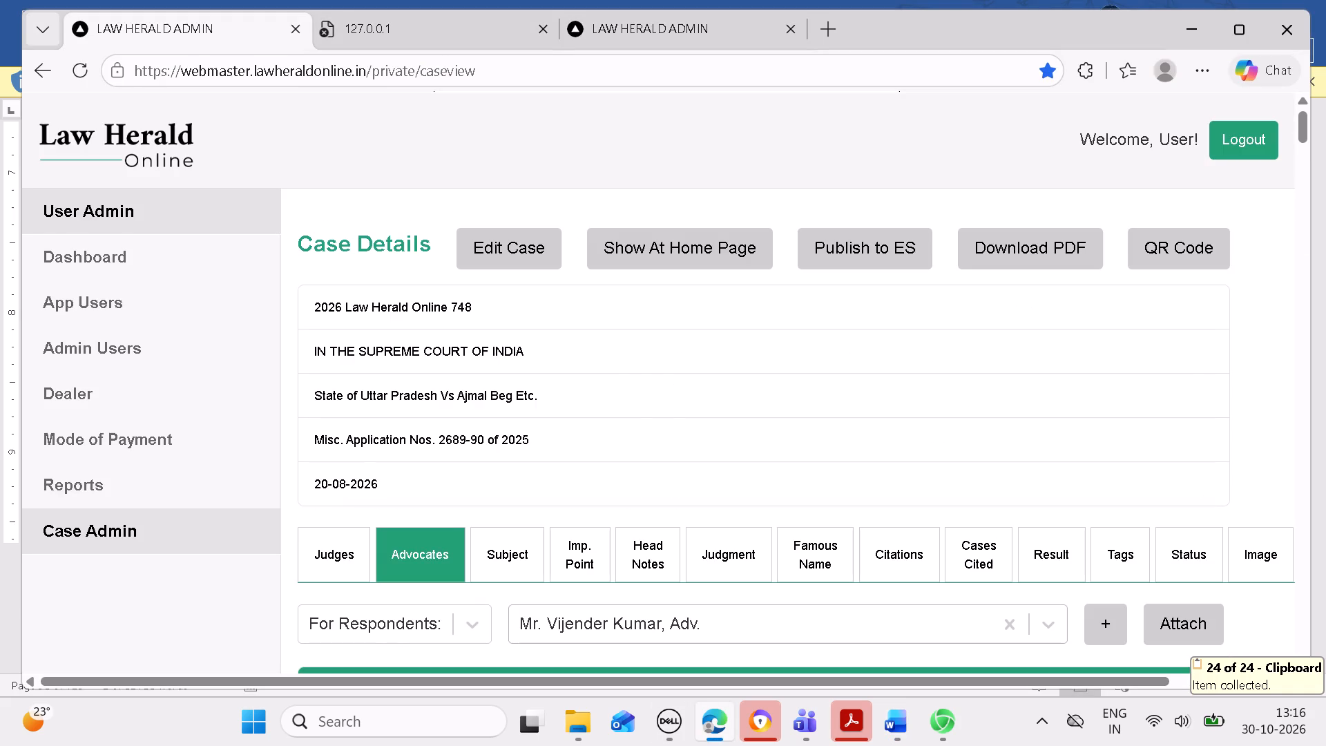
click(1008, 624)
key(ctrl+v)
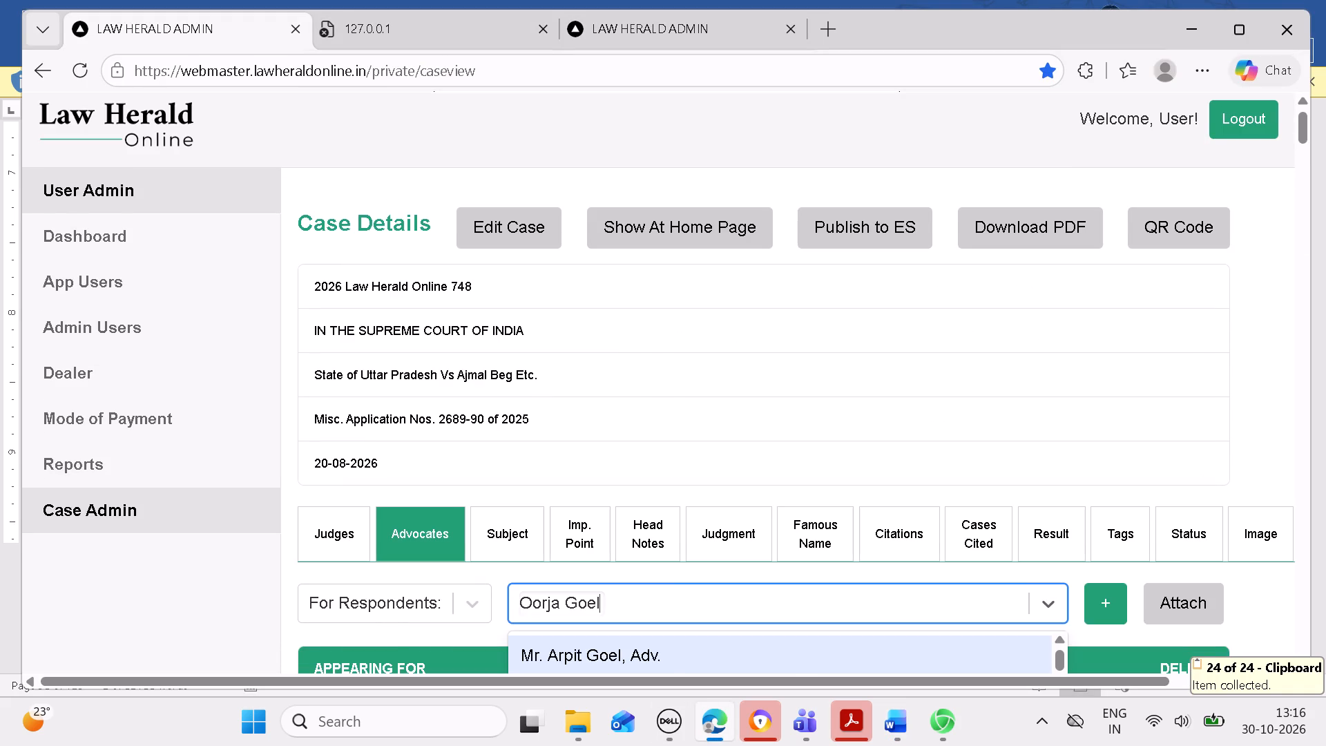
click(1090, 604)
click(857, 317)
scroll(807, 430, down, 2)
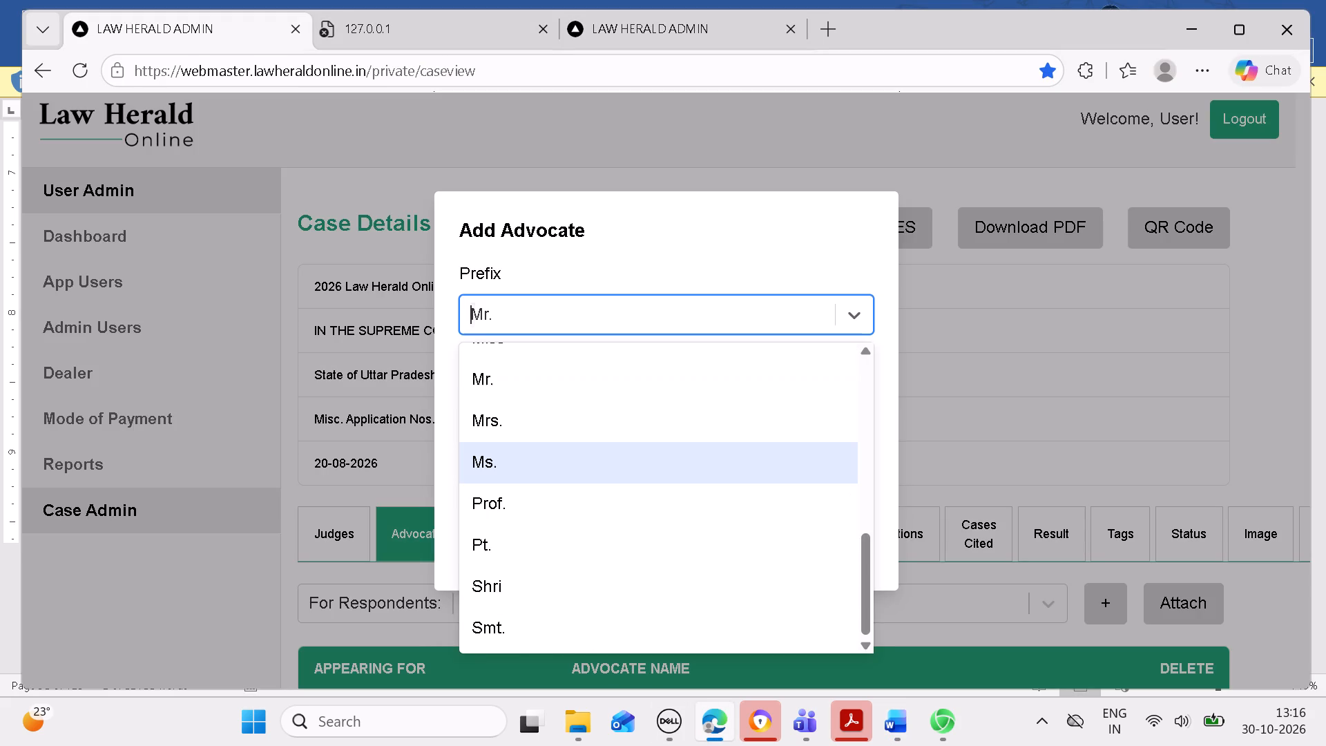
scroll(788, 450, down, 1)
click(735, 464)
click(849, 542)
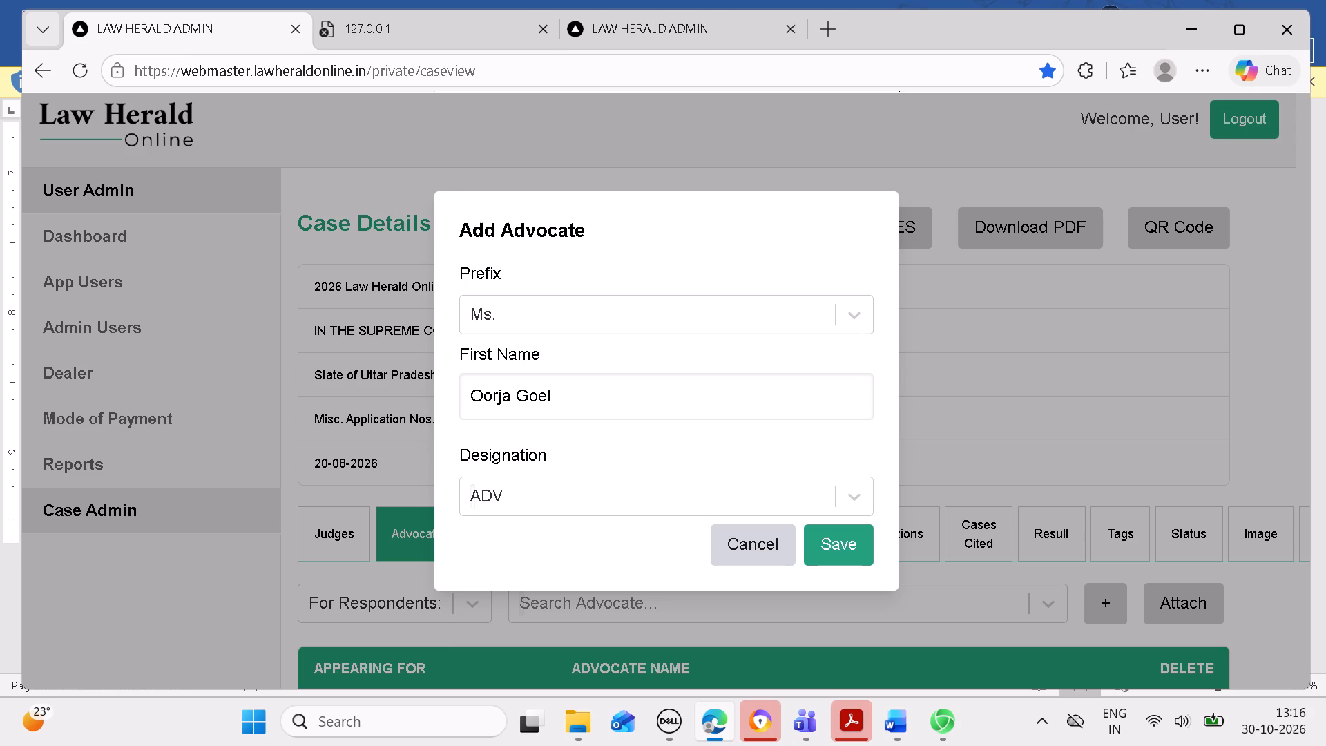
click(851, 202)
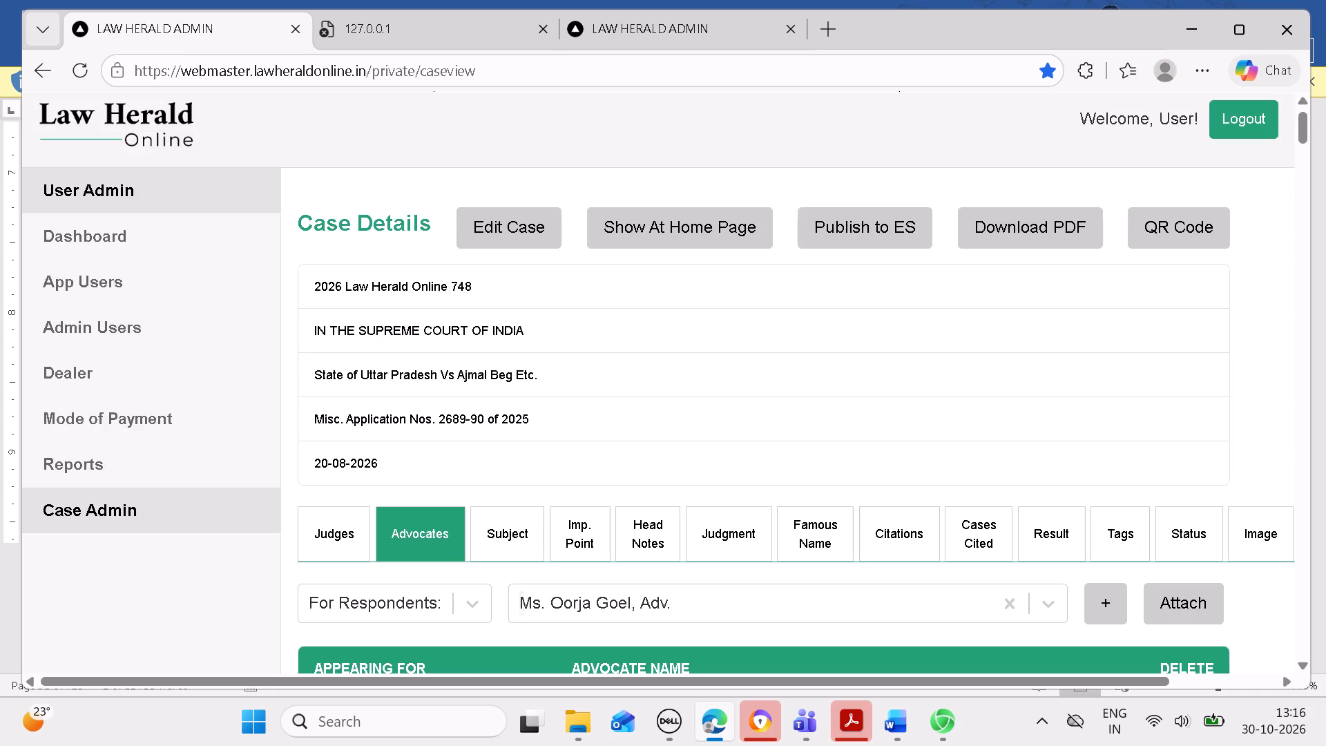
click(867, 208)
scroll(802, 499, down, 9)
Copy the name of Ms. Sharma, AOR, the next advocate in the Word document, and attach her AOR entry to the case for the respondents.
click(887, 716)
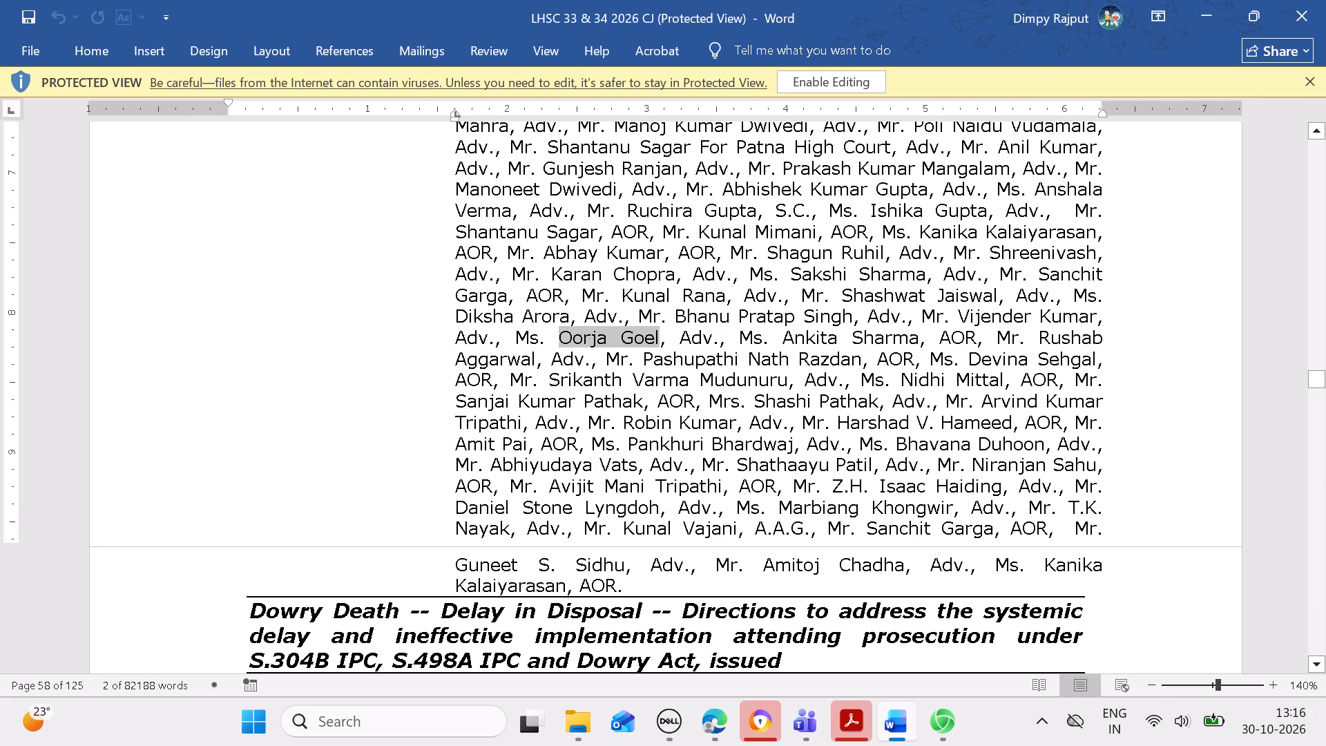
drag(784, 333, 886, 340)
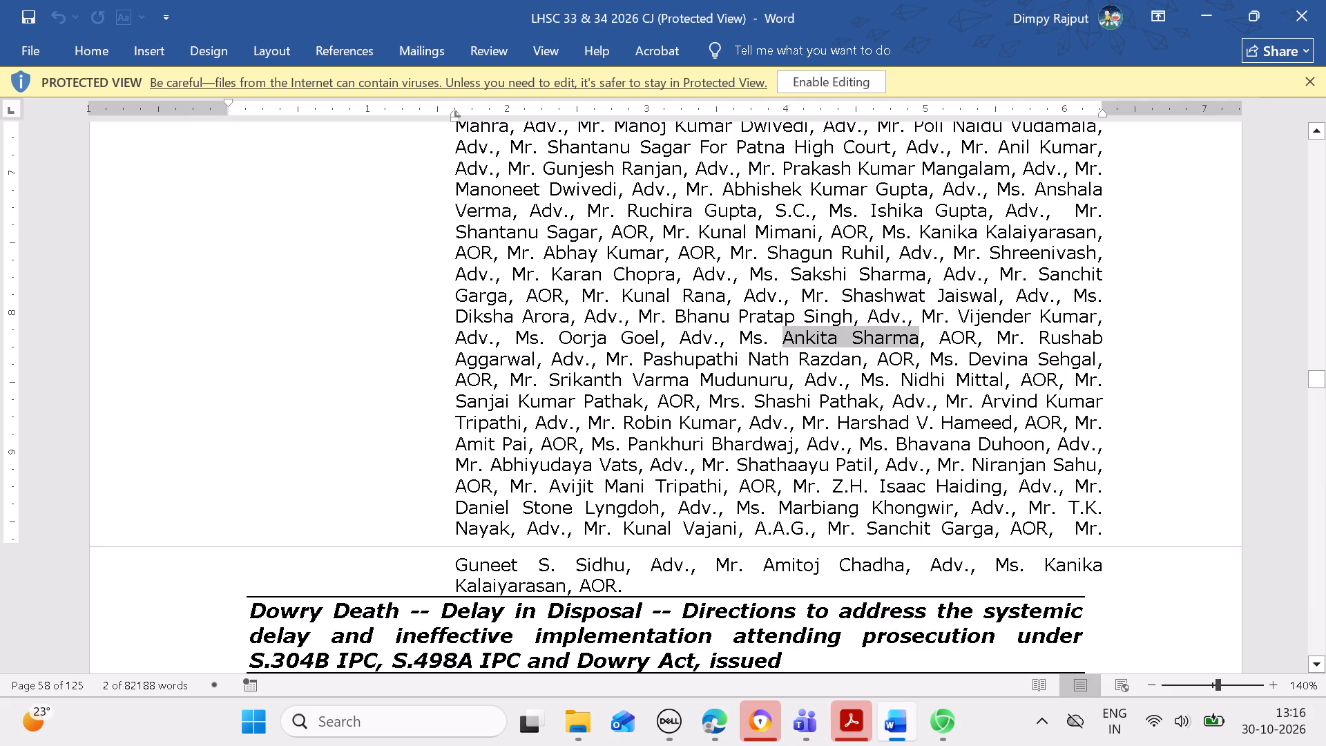
key(ctrl+c)
click(720, 720)
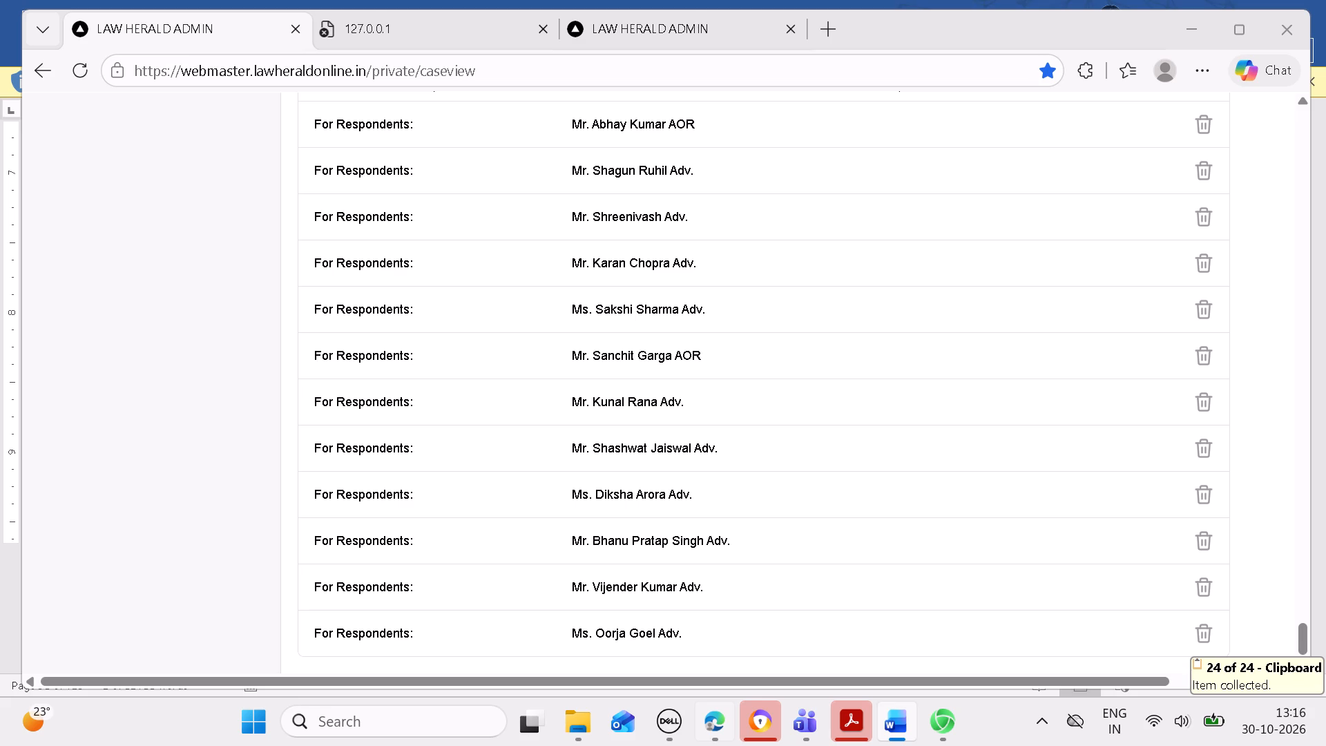
scroll(712, 692, up, 7)
scroll(728, 604, up, 4)
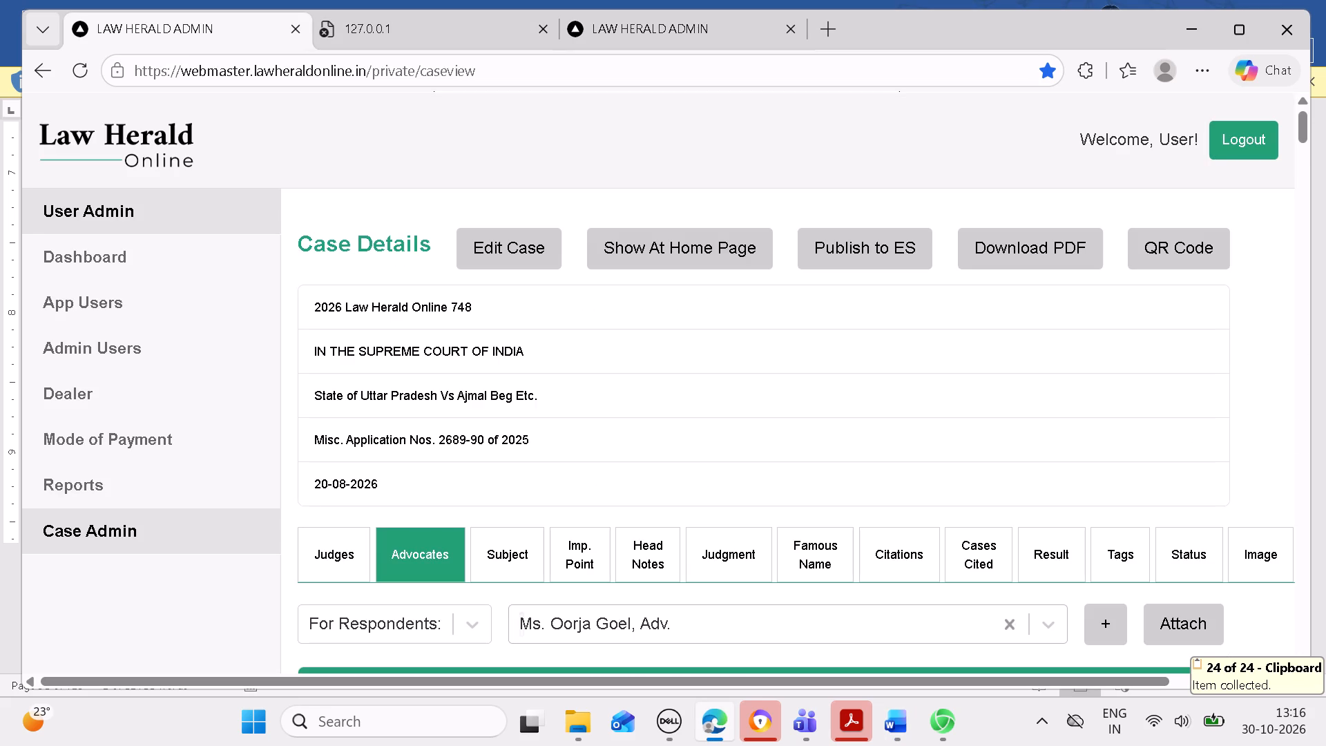
click(1003, 621)
key(ctrl+v)
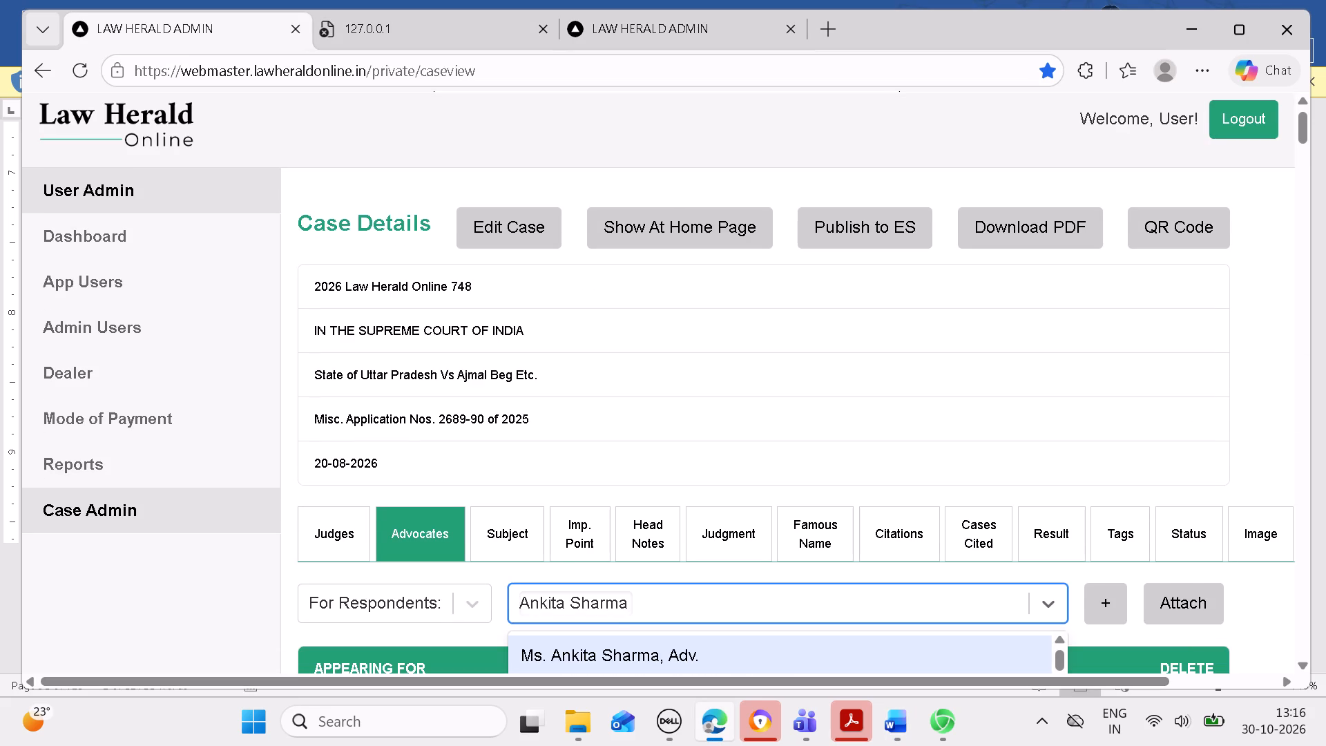
drag(1304, 131, 1311, 143)
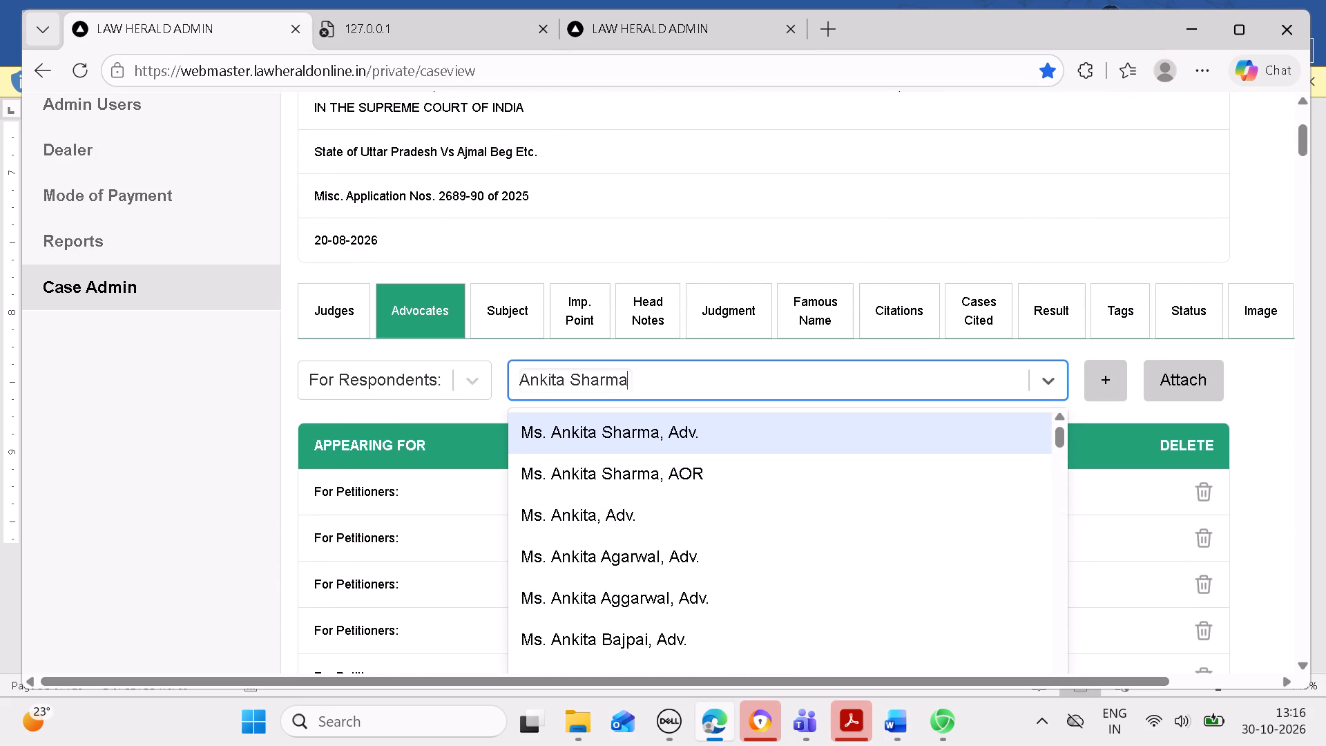
click(851, 459)
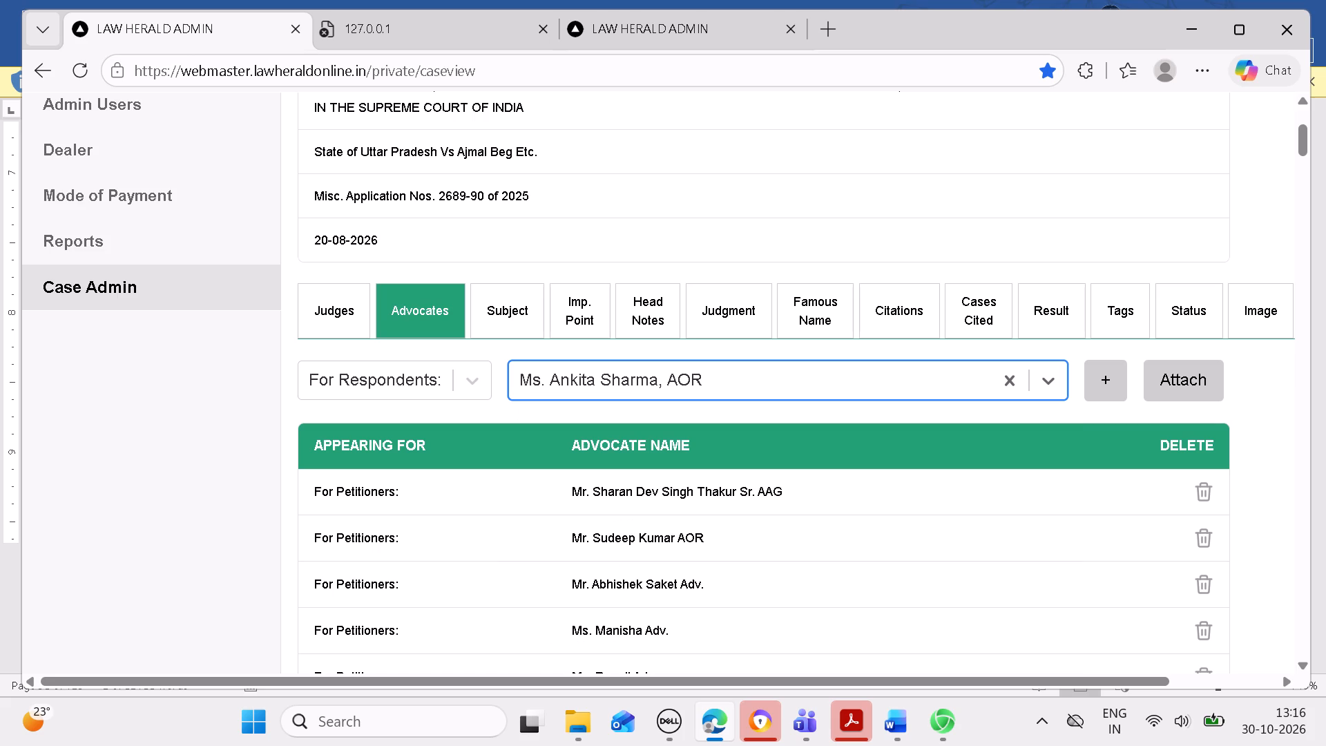
click(1174, 373)
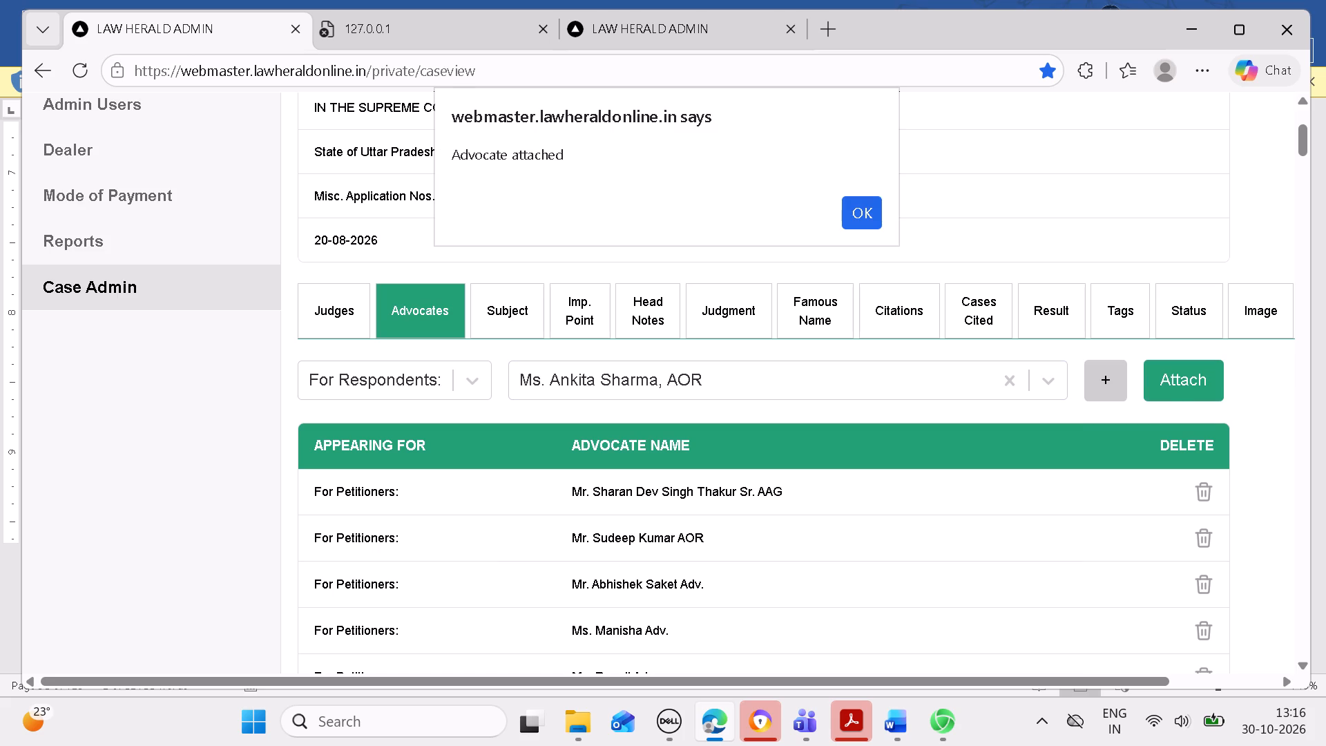
click(870, 206)
scroll(866, 305, down, 6)
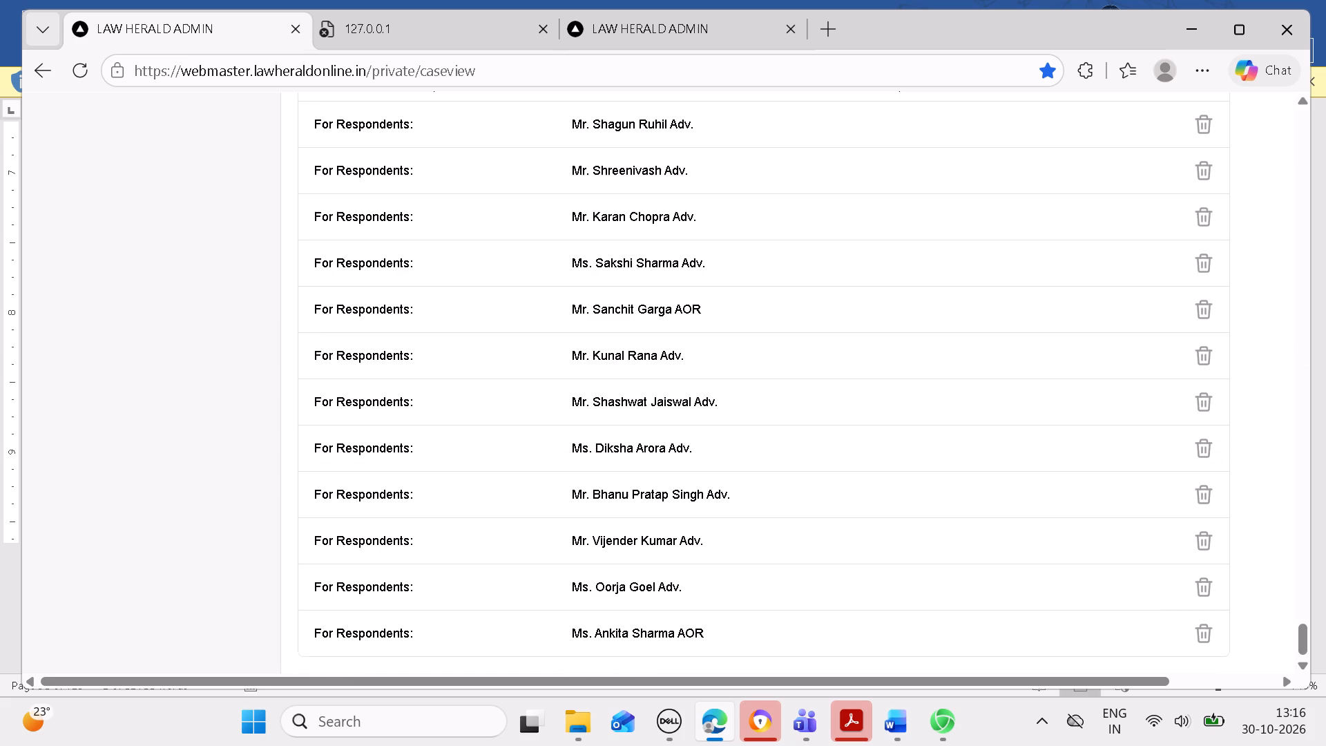
scroll(913, 620, down, 3)
Copy the name of Mr. Aggarwal, Adv., from the Word document and return to the case record in Edge.
click(907, 723)
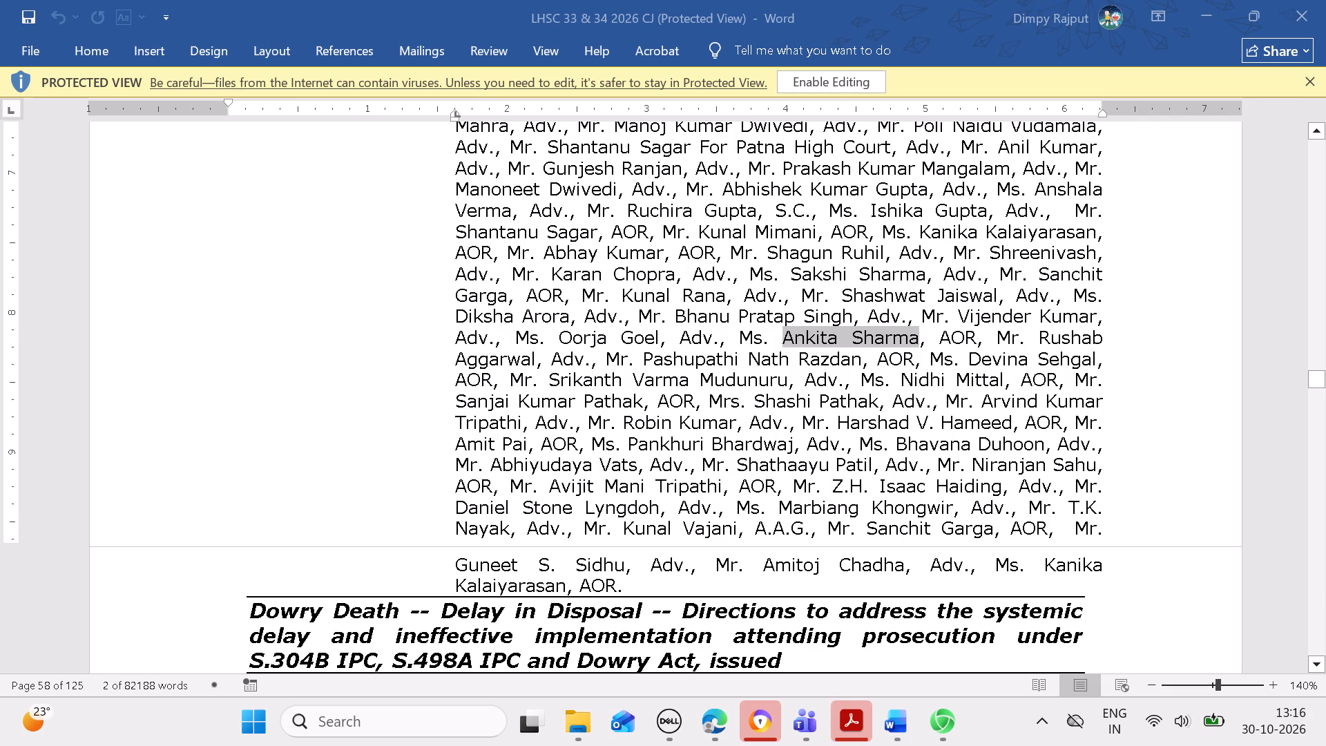
drag(1039, 336, 758, 356)
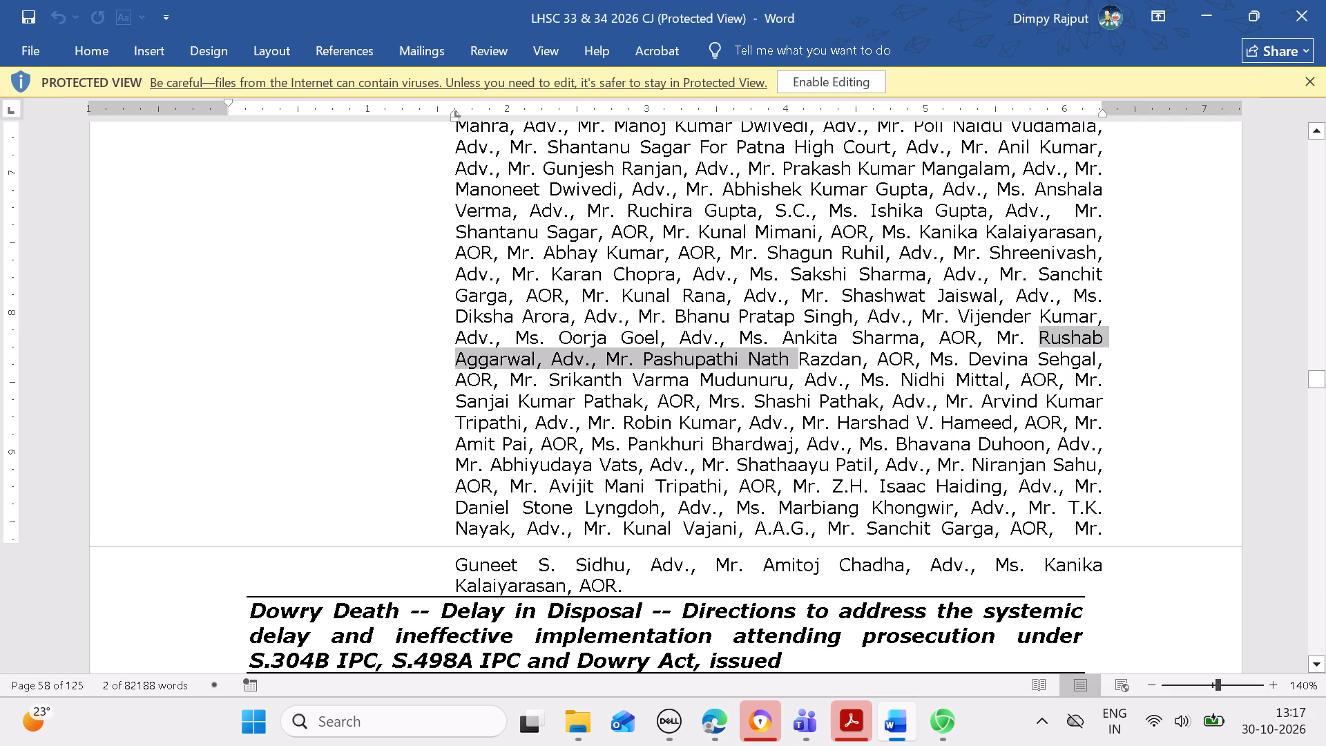
drag(758, 356, 535, 365)
key(ctrl+c)
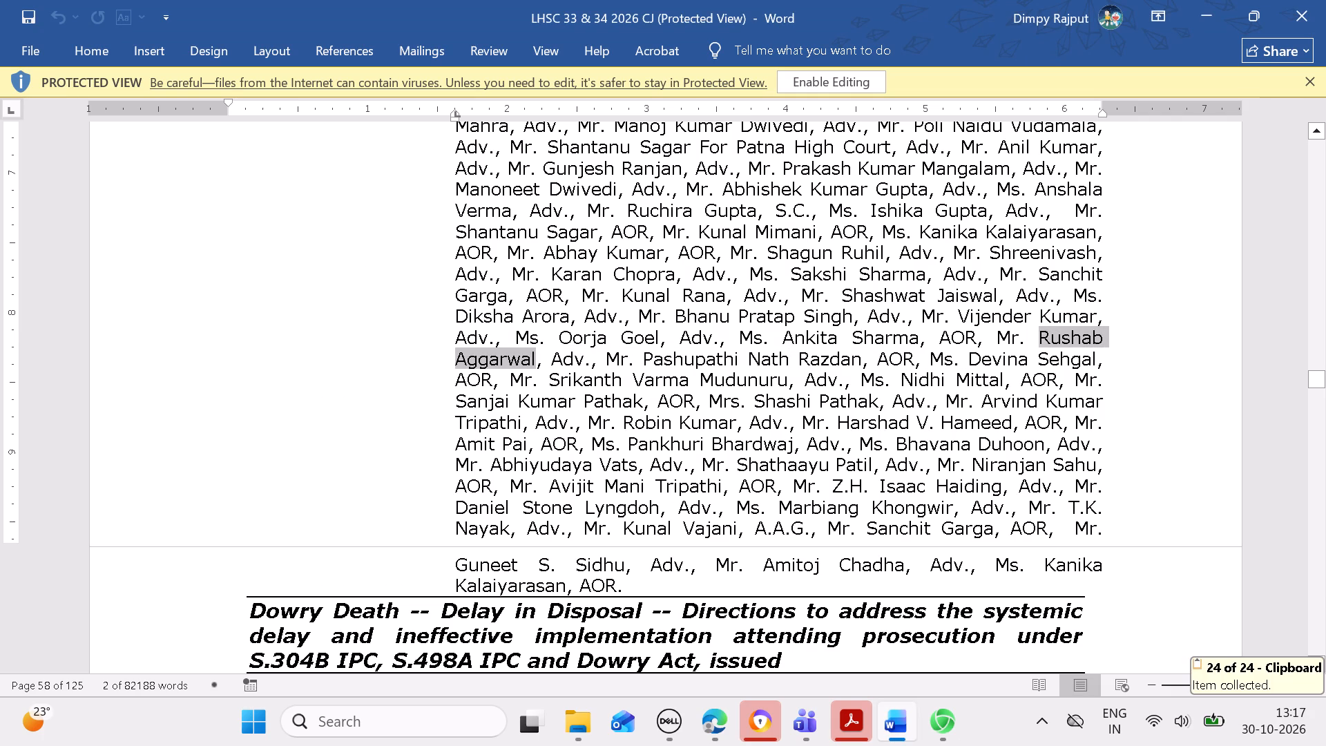
click(709, 714)
Add the copied name of Mr. Aggarwal as a new advocate with prefix Mr. and designation ADV, attached for the respondents.
scroll(686, 573, up, 7)
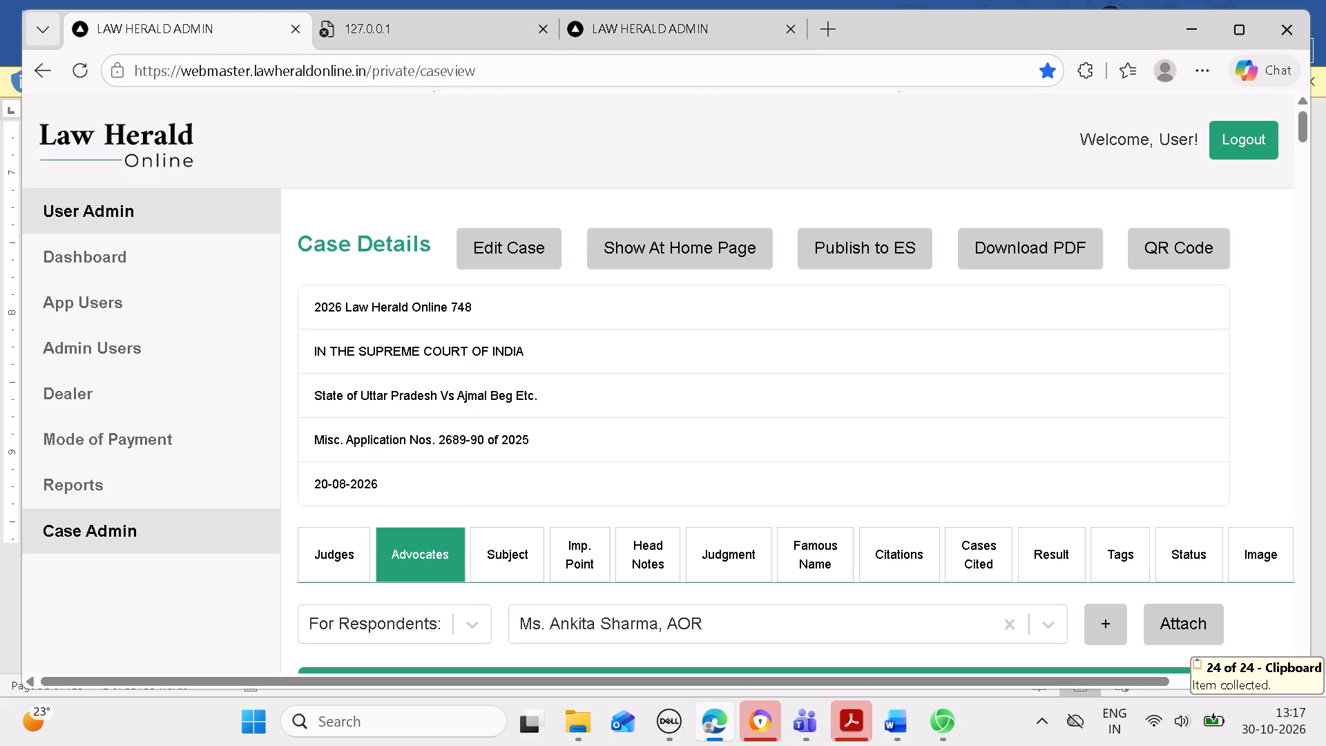
click(1002, 624)
key(ctrl+v)
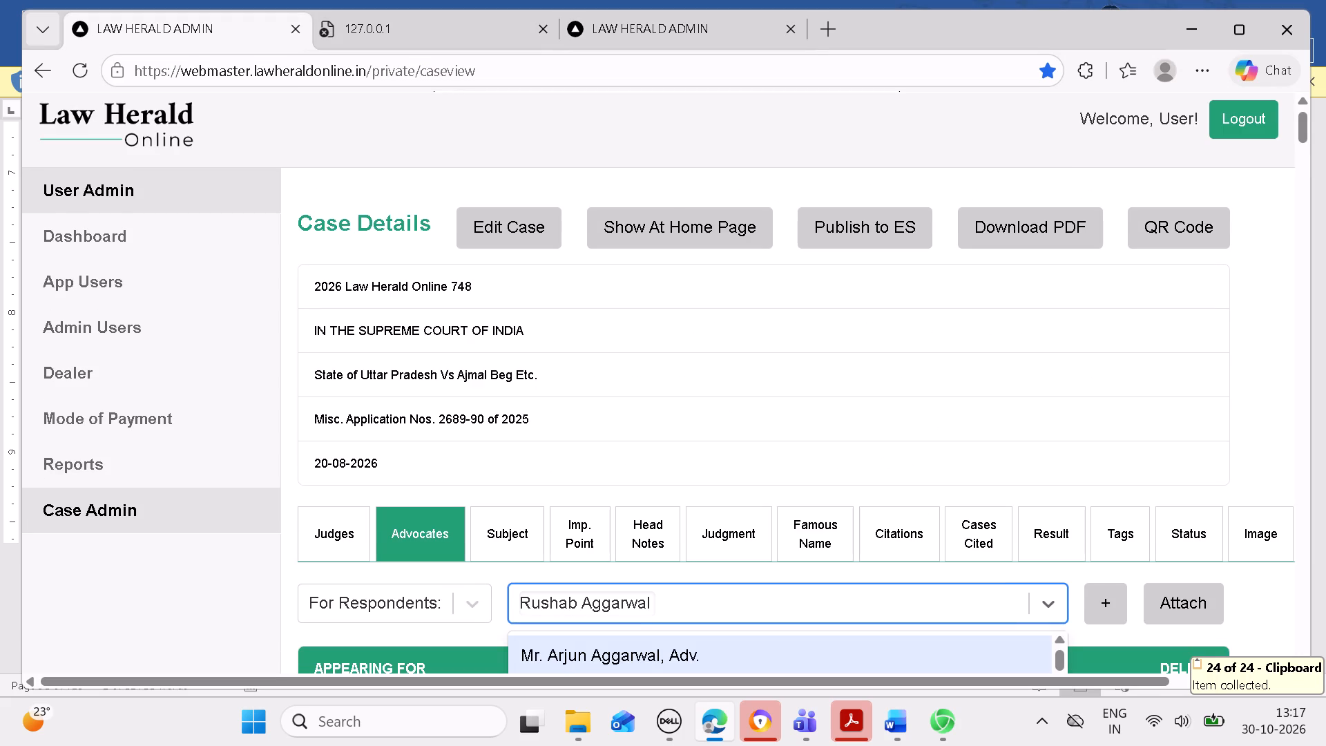
click(1102, 601)
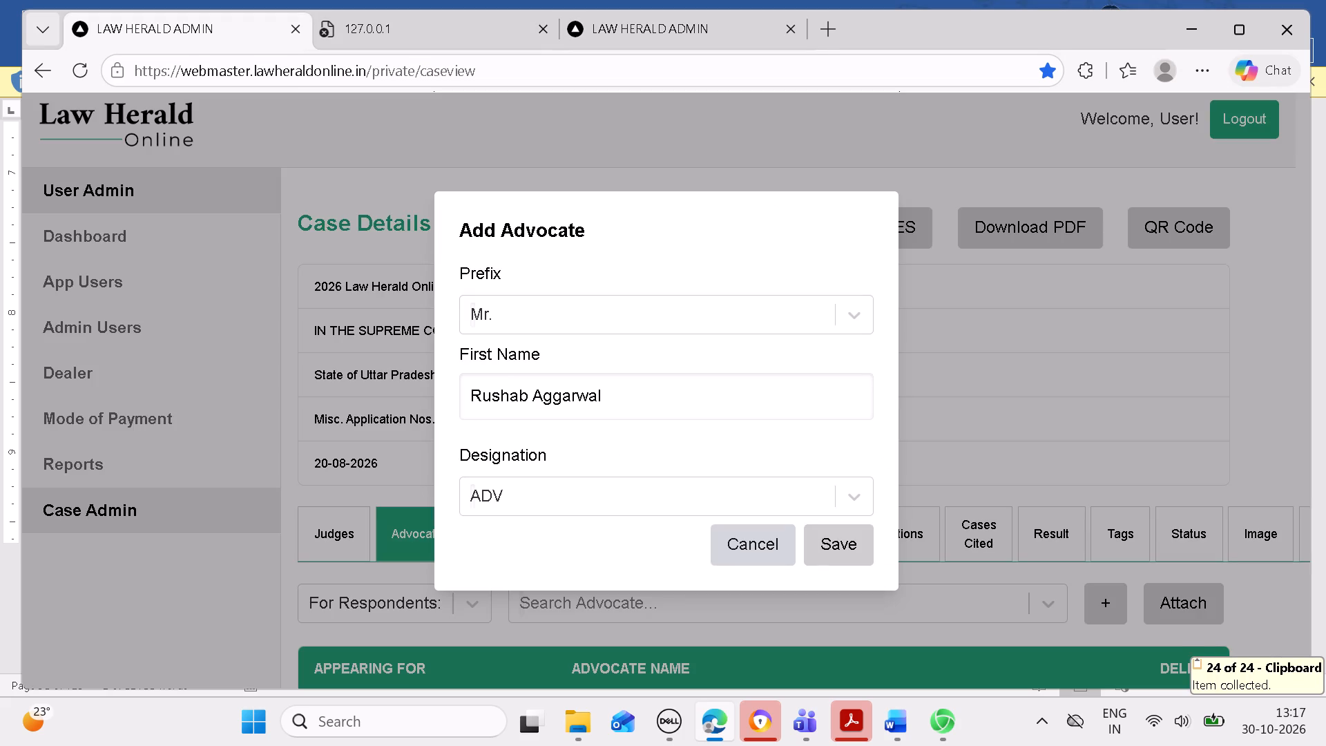
click(897, 722)
click(895, 717)
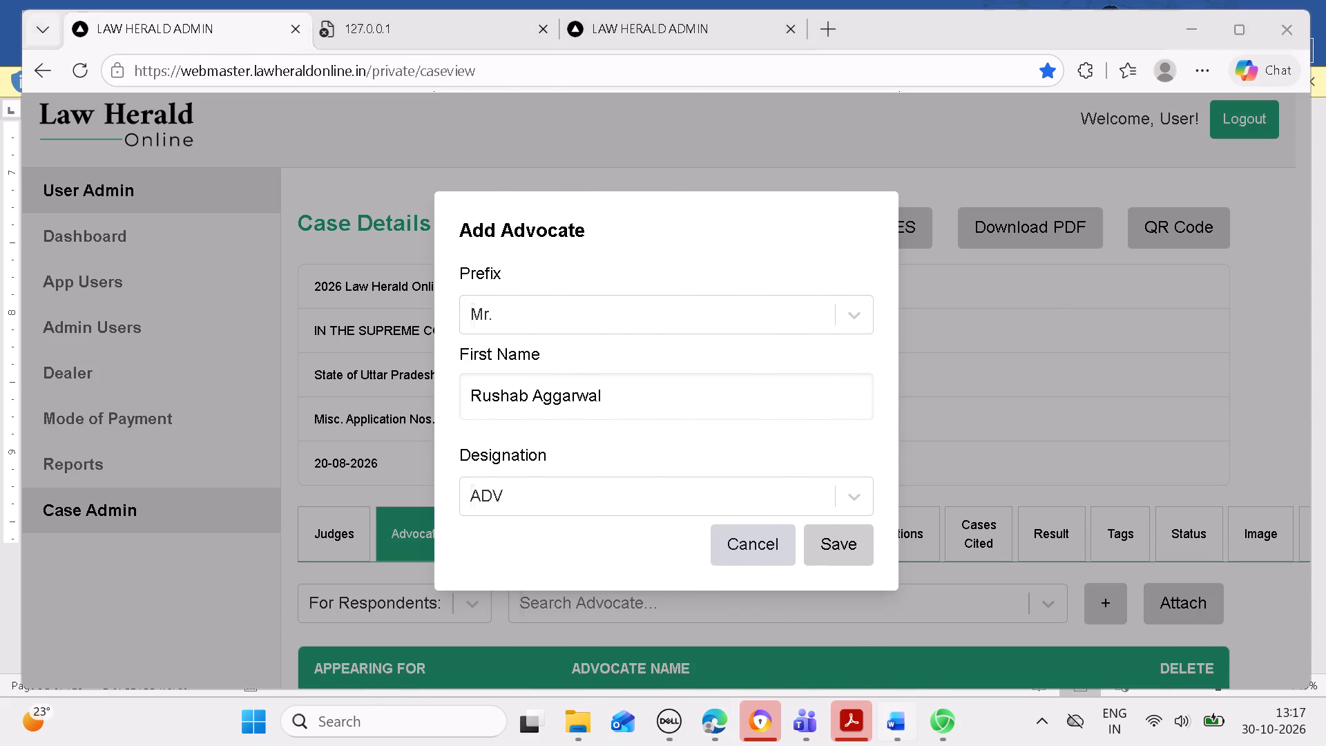
click(707, 723)
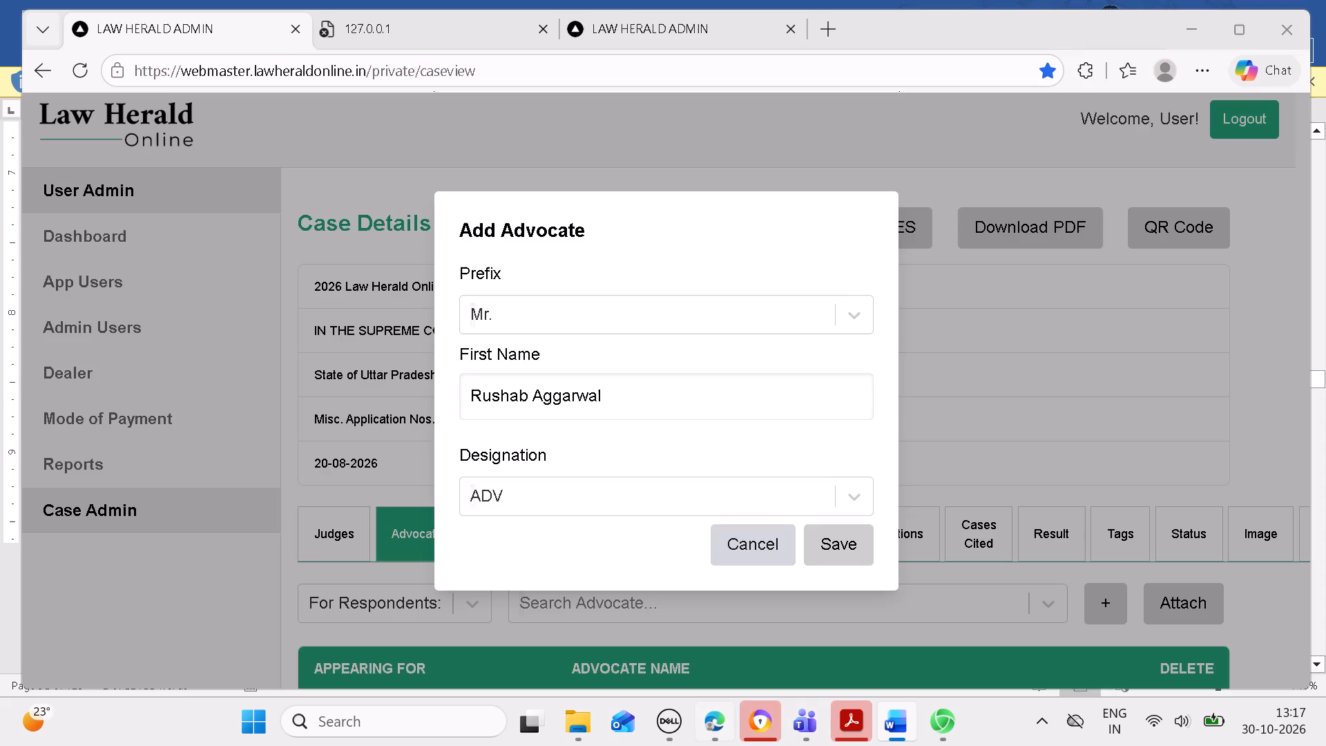
click(847, 557)
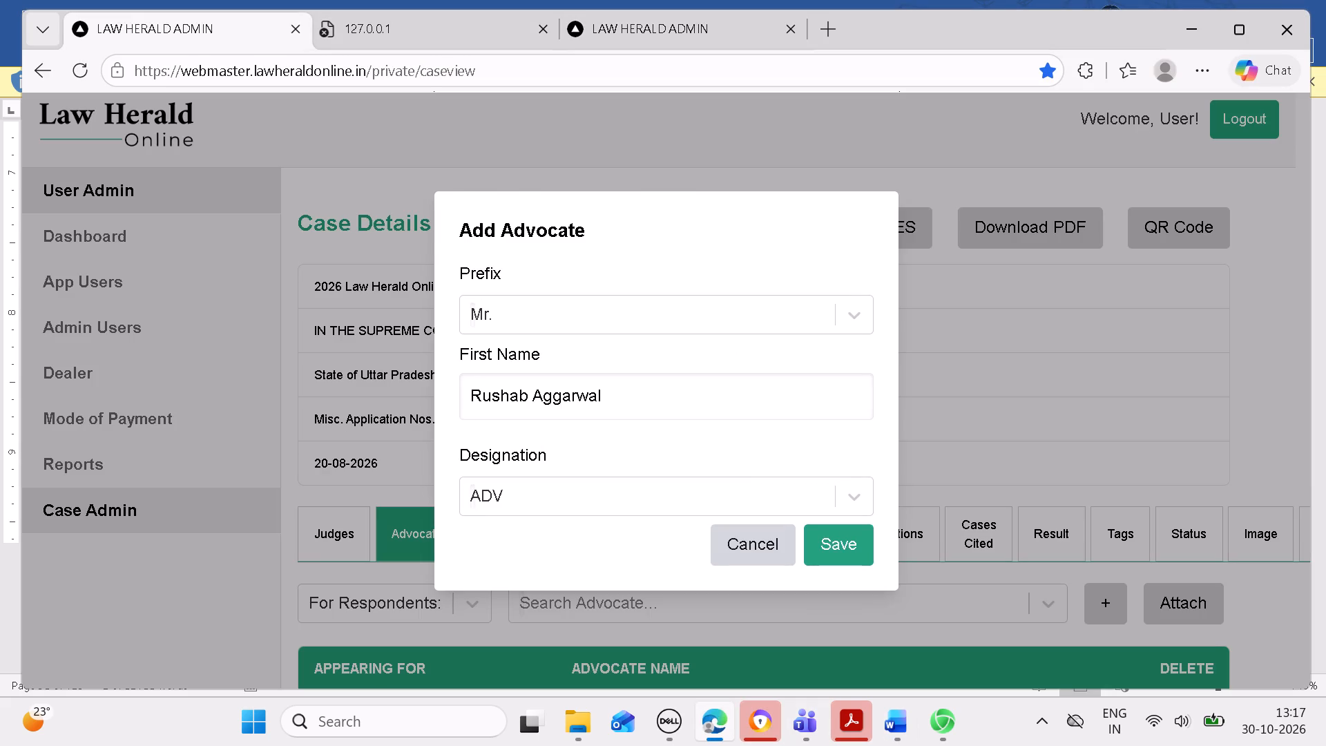
click(856, 209)
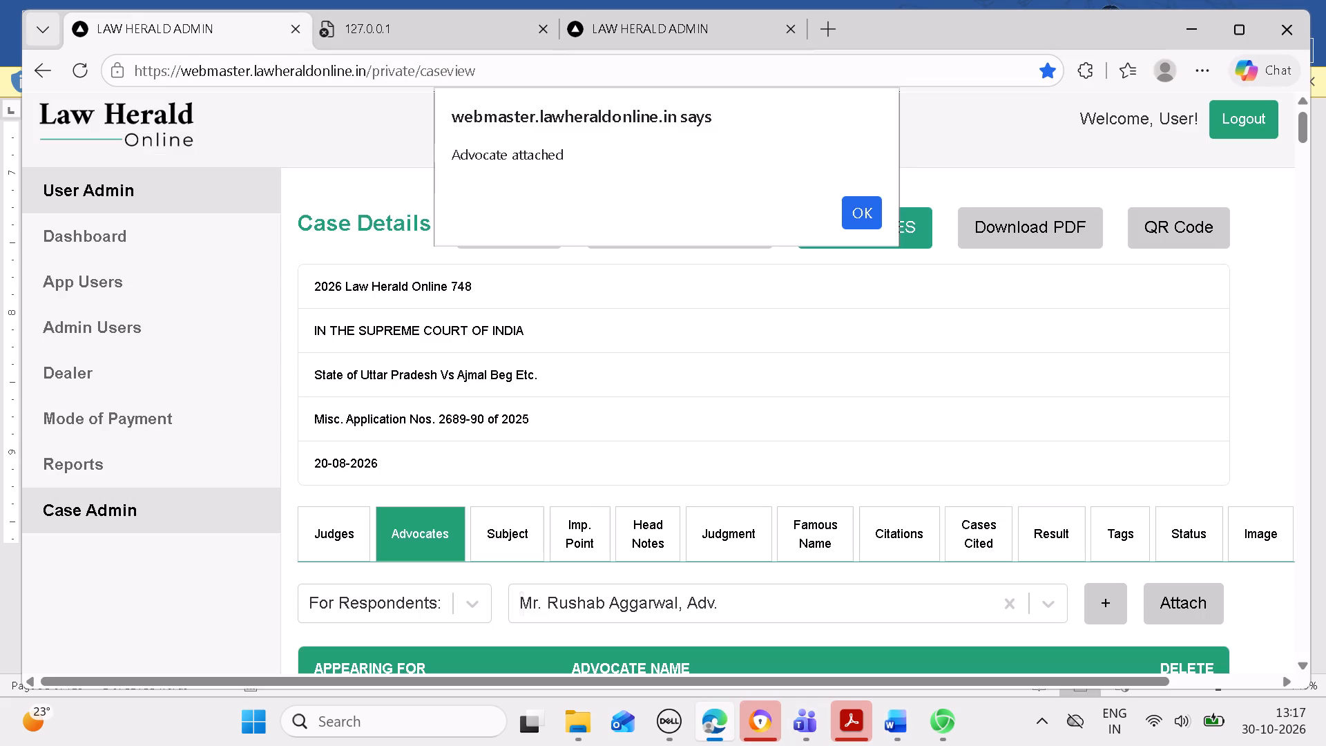
click(860, 196)
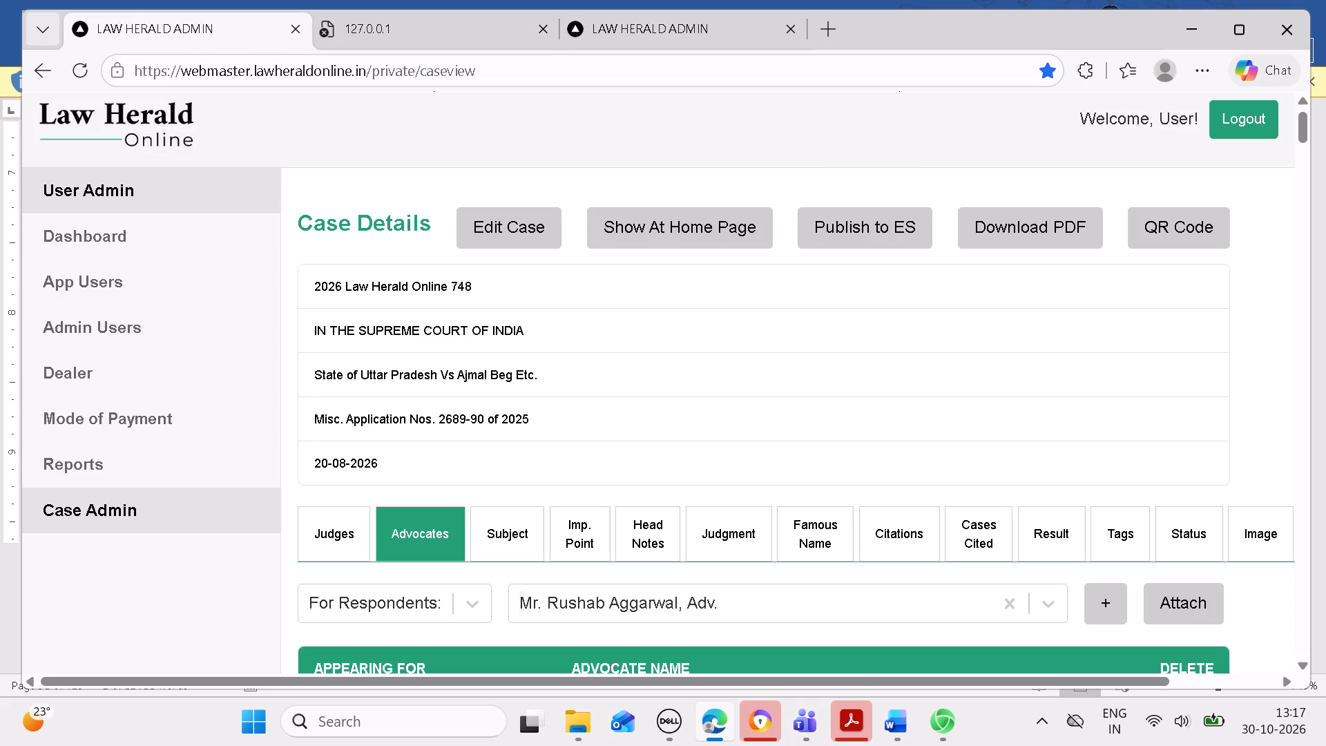
scroll(870, 437, down, 10)
Copy the name of Mr. Razdan, AOR, from the Word document and return to the case record in Edge.
click(894, 716)
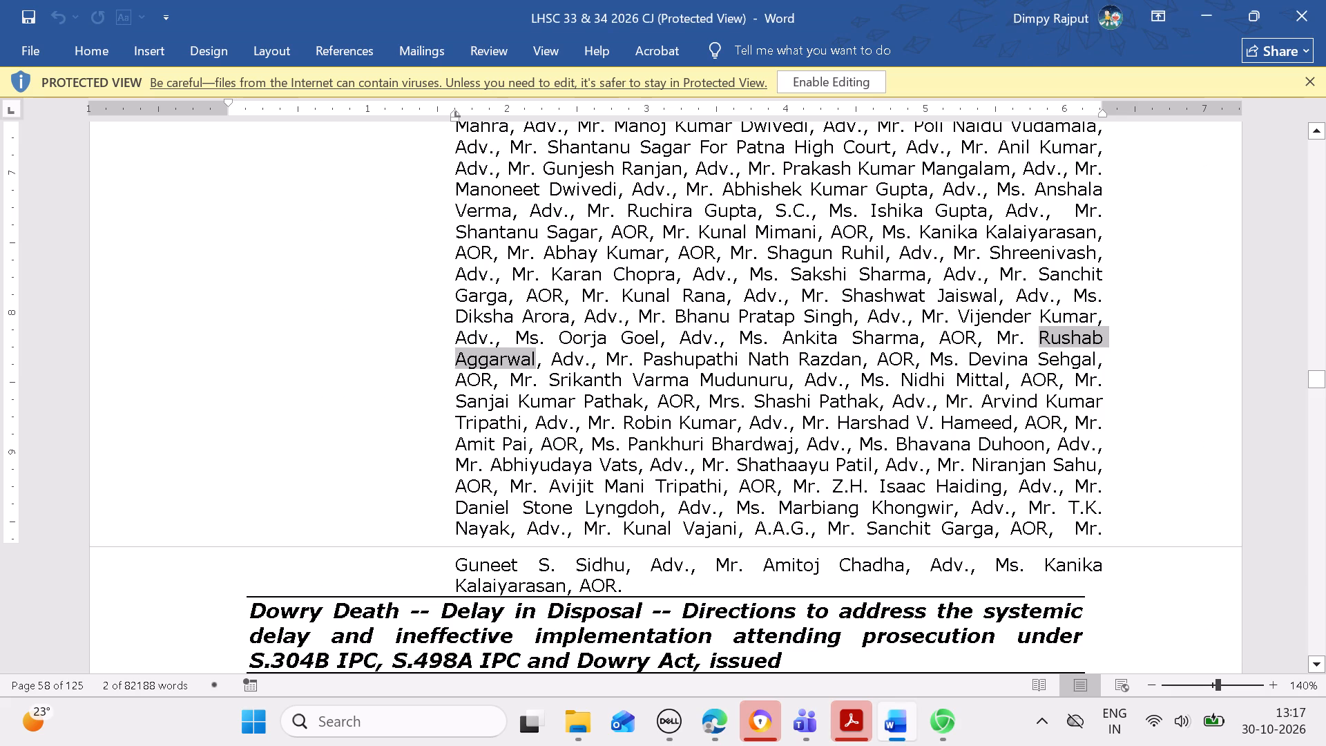
drag(641, 361, 665, 356)
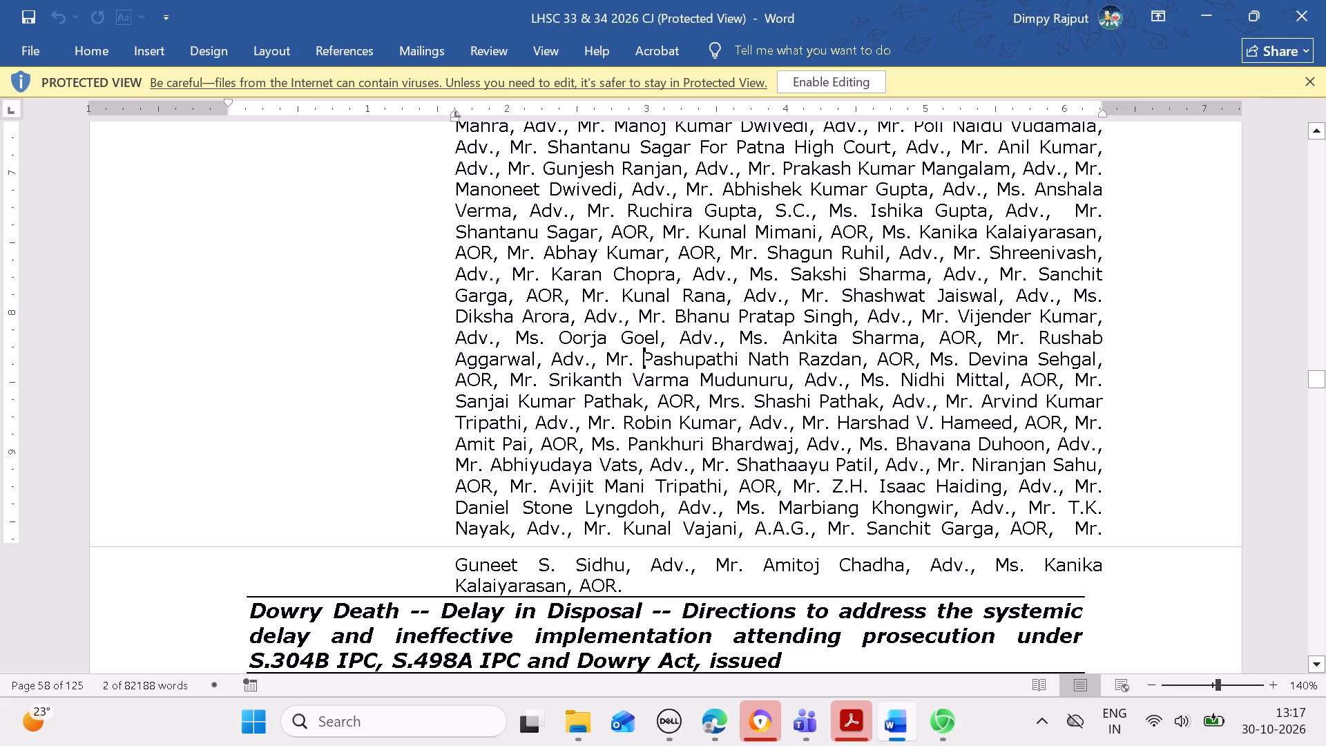
drag(665, 356, 815, 360)
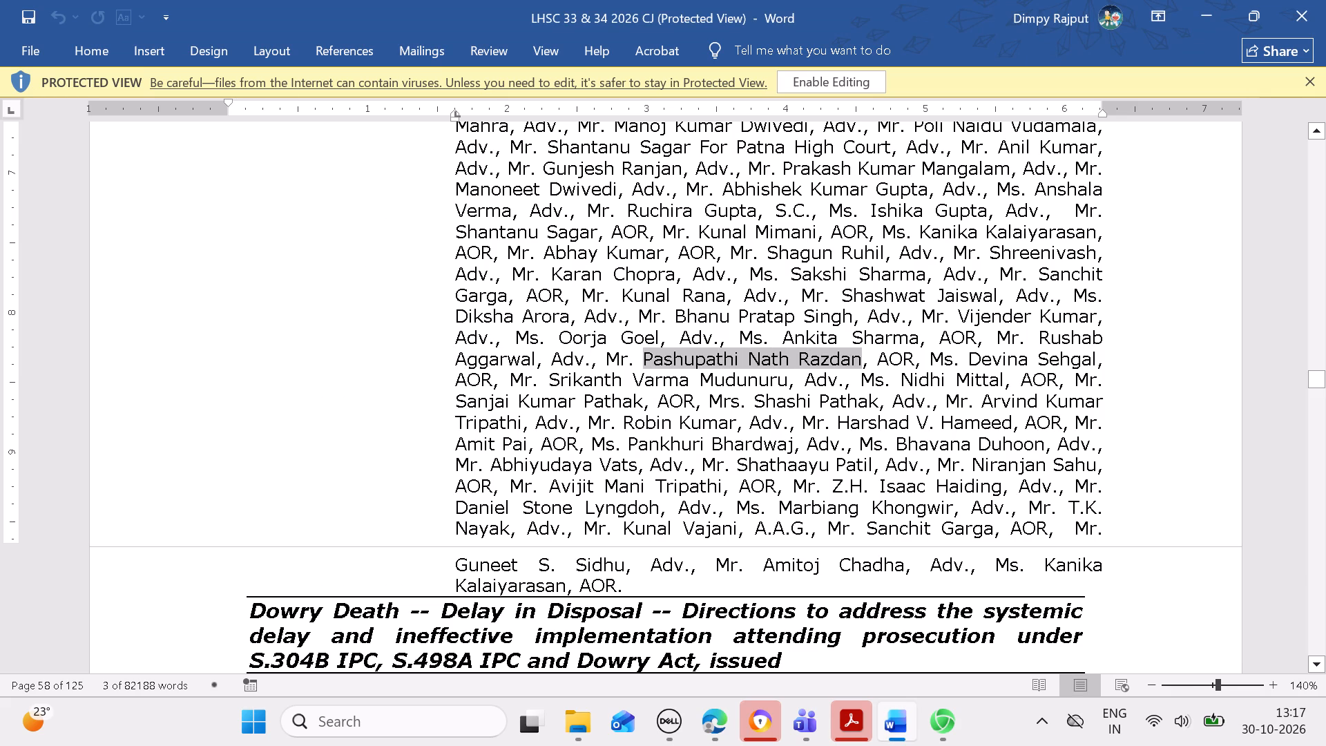
key(ctrl+c)
click(721, 720)
Search for the copied name of Mr. Razdan and attach his AOR entry as an advocate for the respondents.
scroll(715, 622, up, 8)
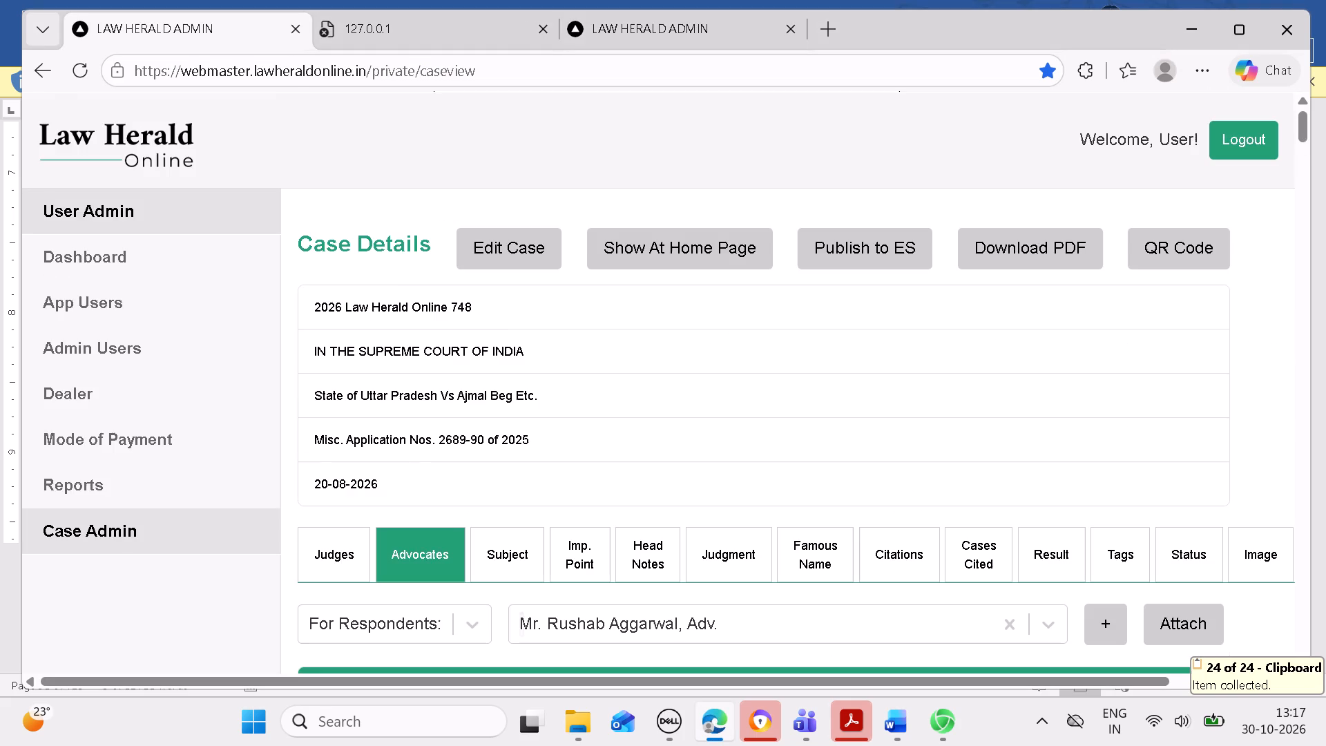
click(997, 622)
key(ctrl+v)
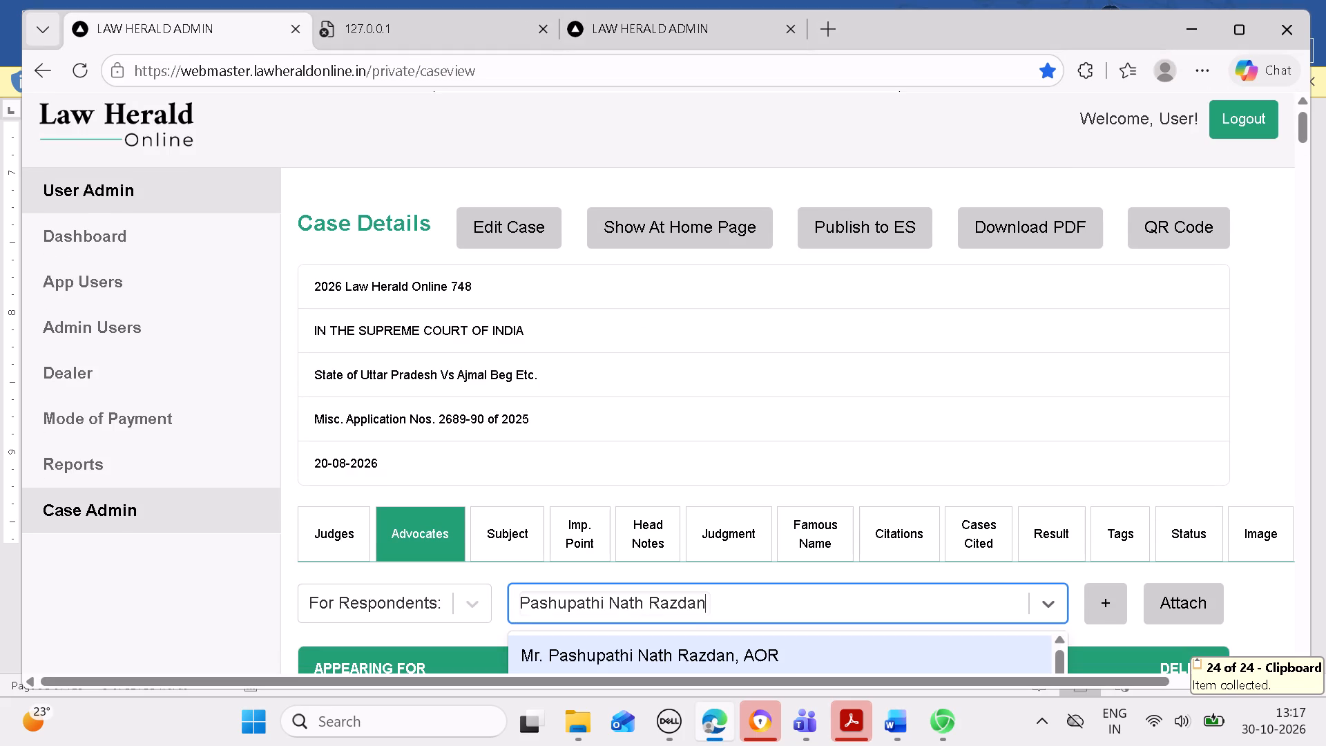
click(878, 653)
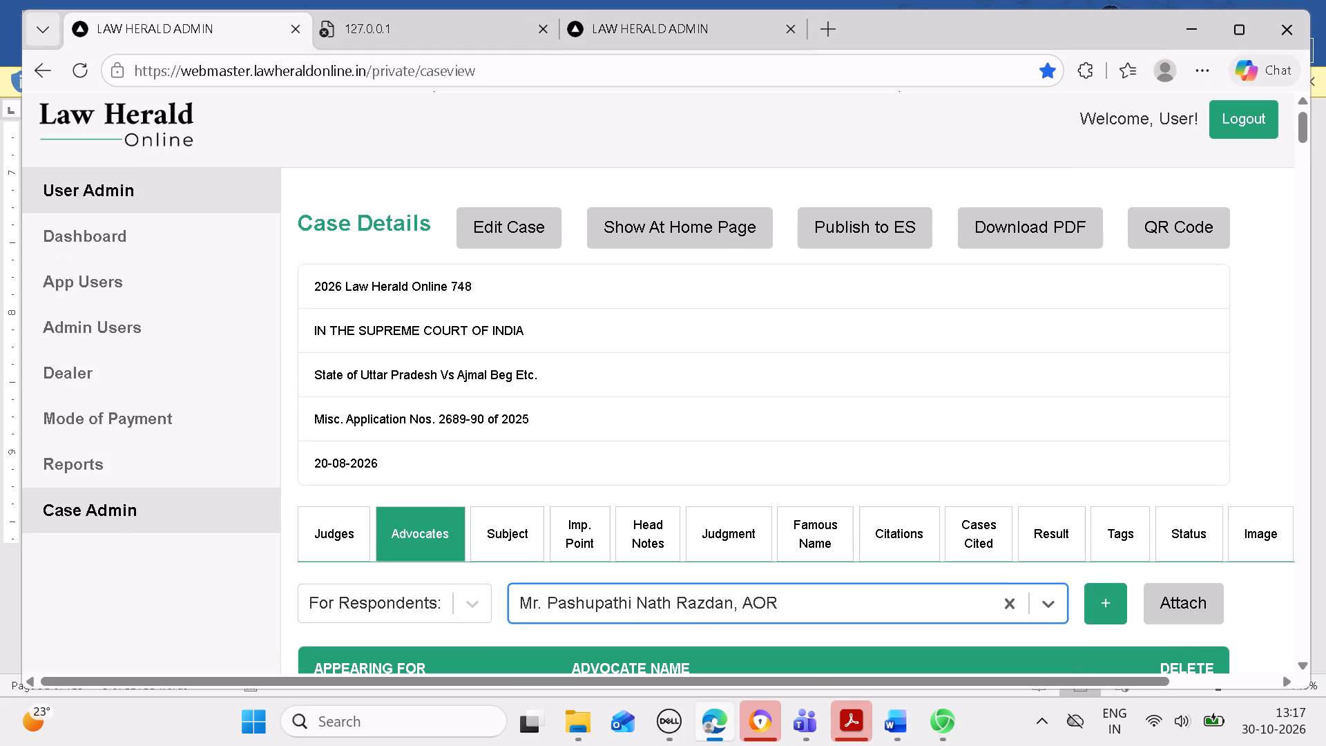
click(1156, 606)
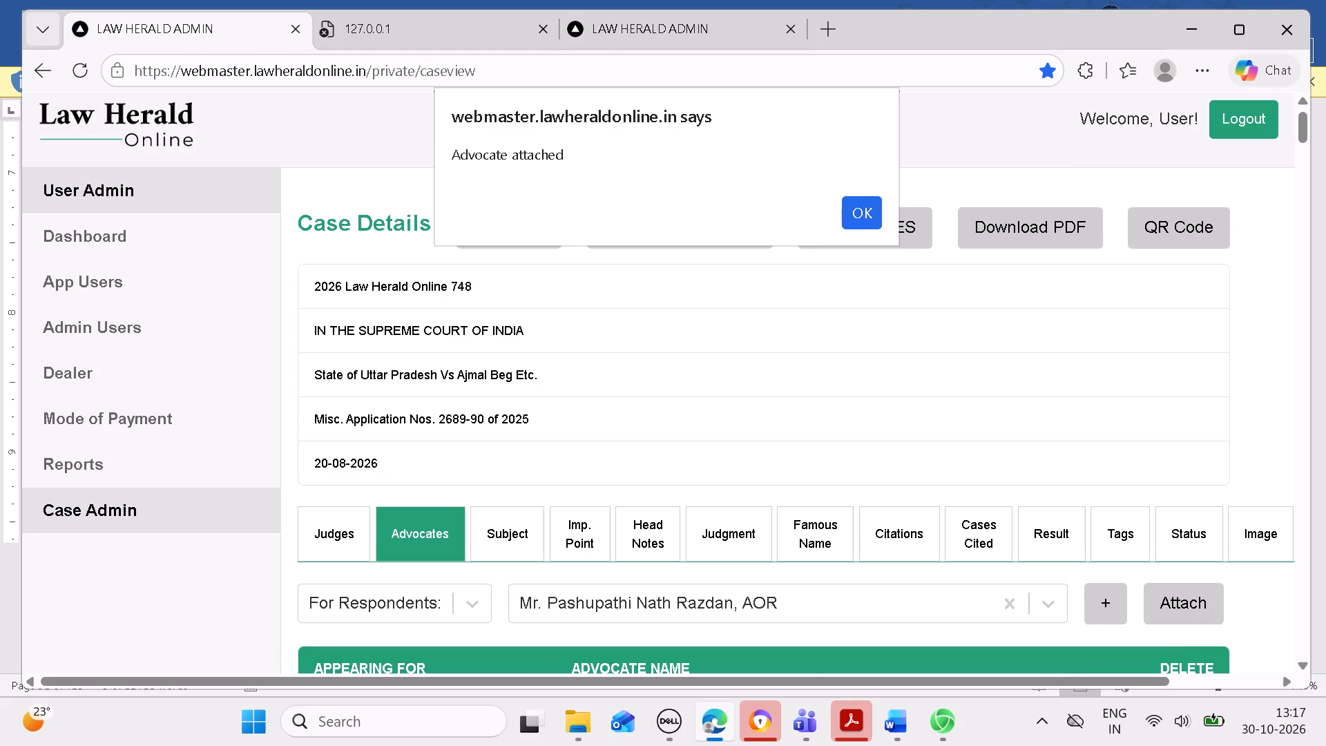
click(869, 205)
scroll(888, 383, down, 5)
scroll(845, 511, down, 4)
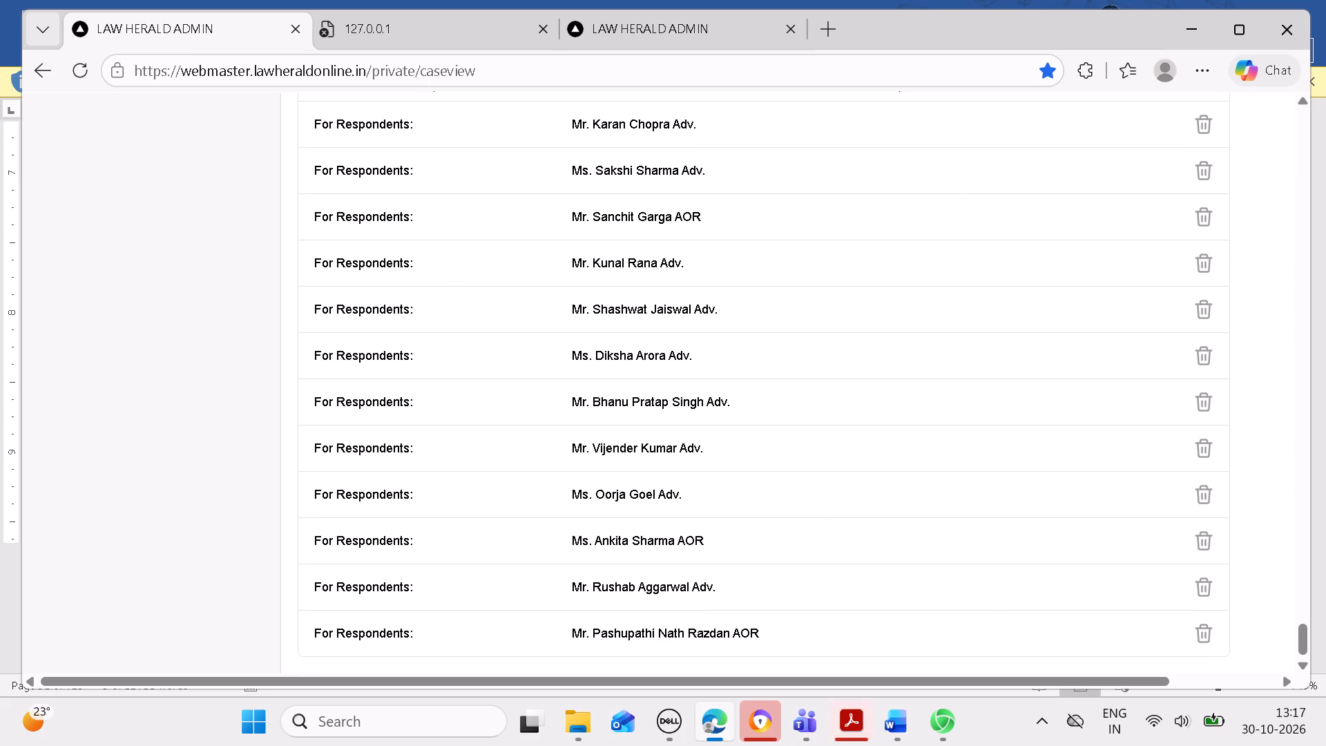
click(888, 726)
drag(969, 354, 974, 354)
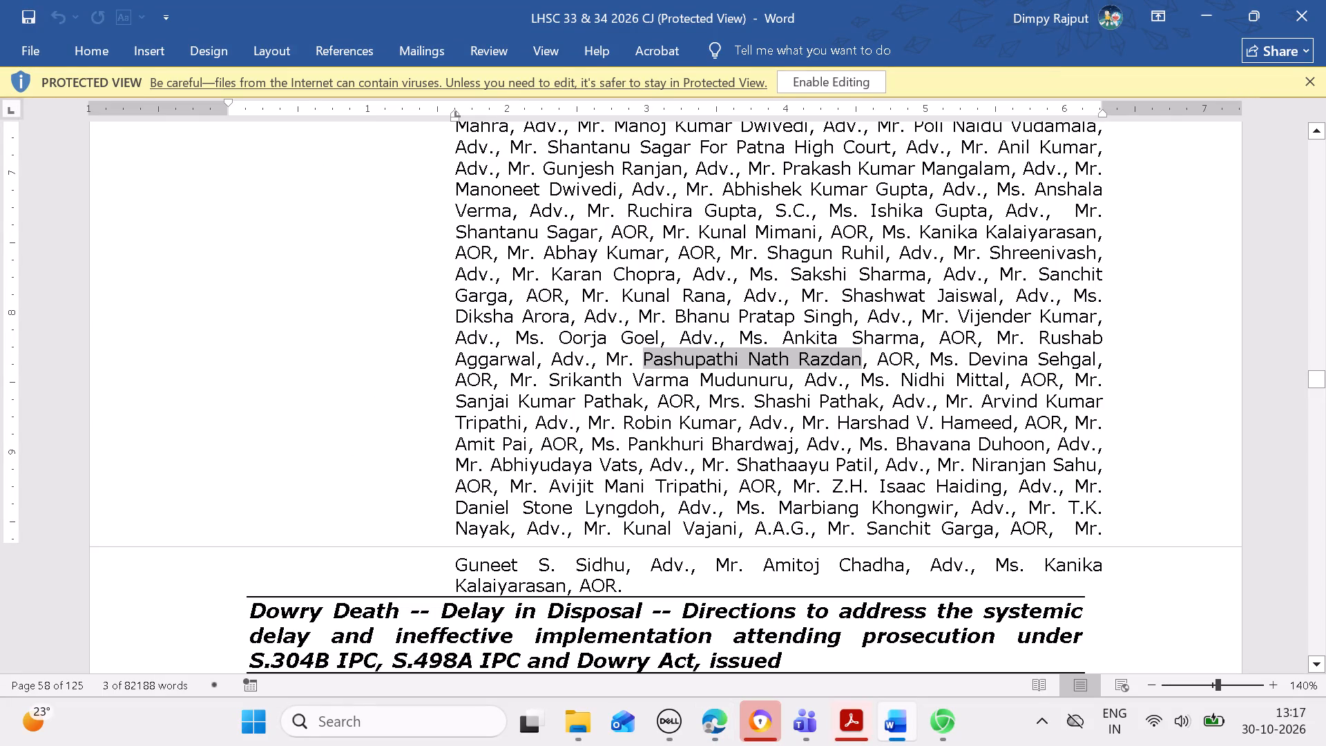
Copy the name of Ms. Sehgal from the Word document and attach her AOR entry for the respondents in the Edge case record.
drag(974, 354, 1074, 356)
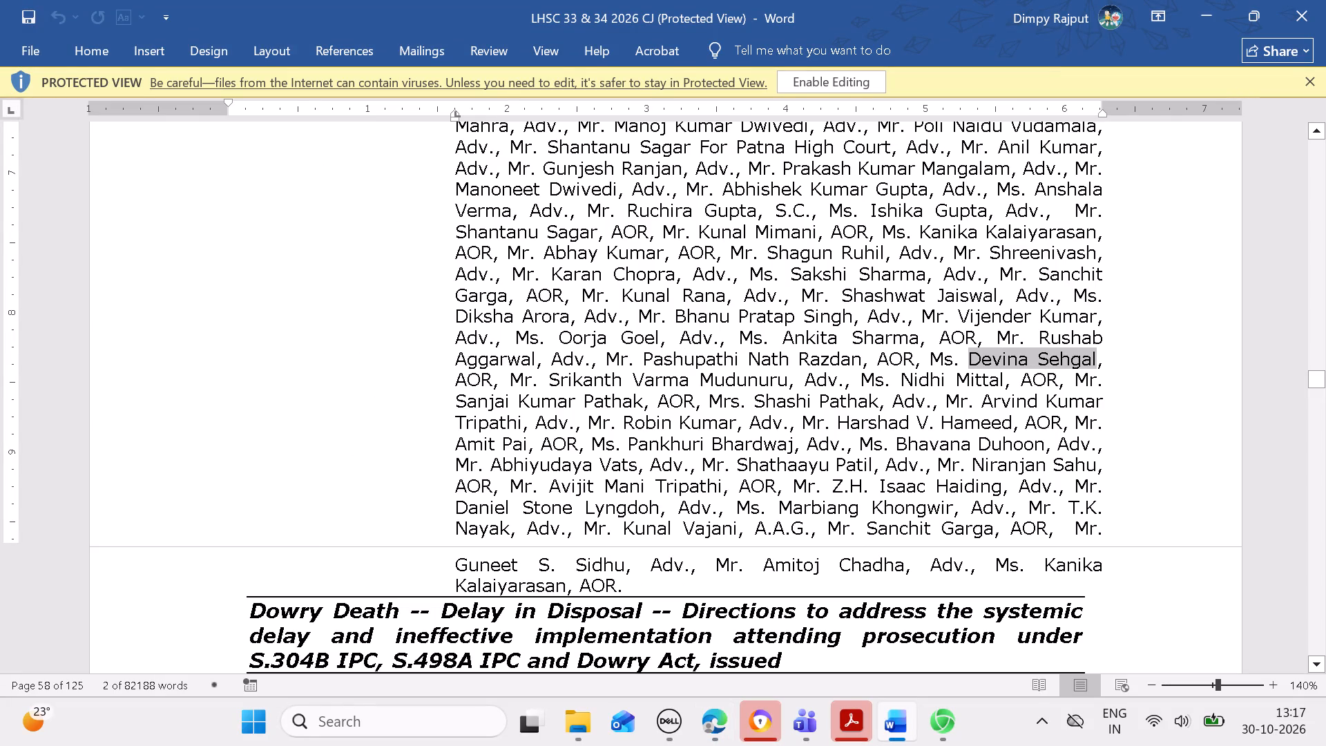
key(ctrl+c)
click(707, 726)
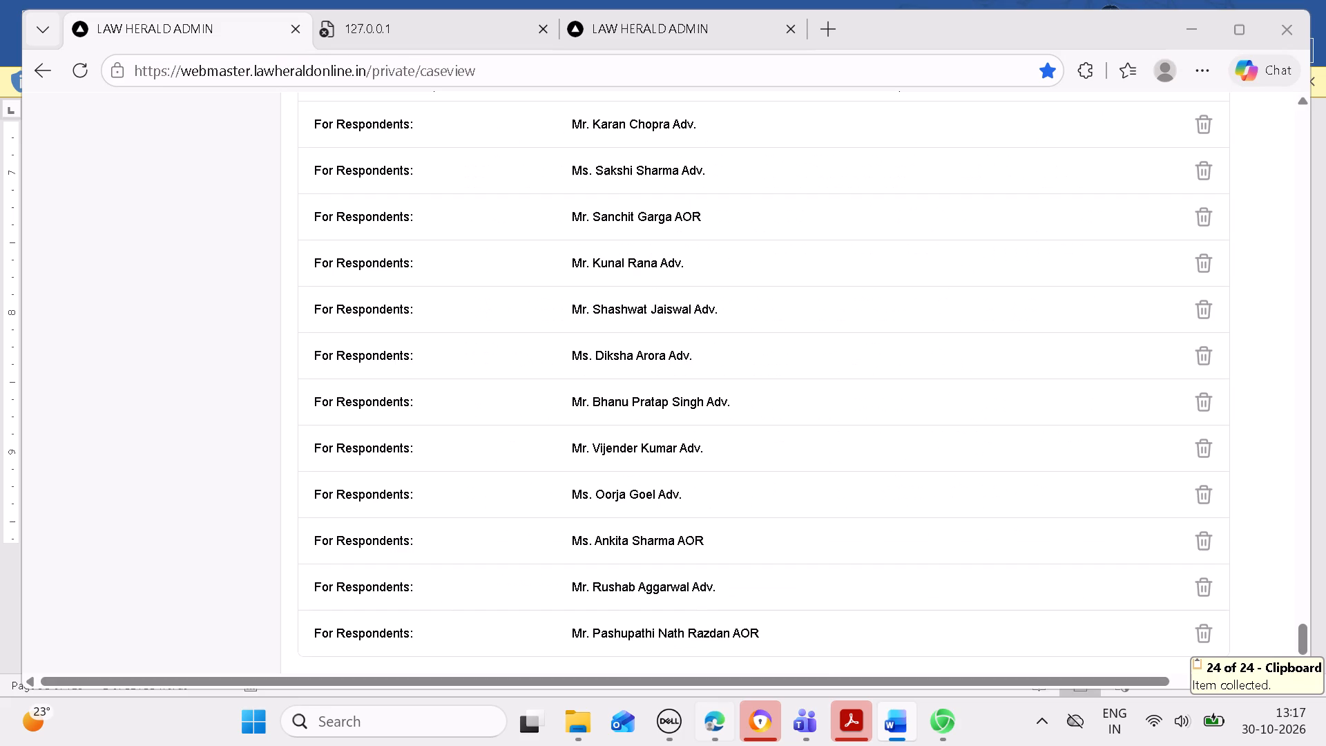
scroll(696, 635, up, 8)
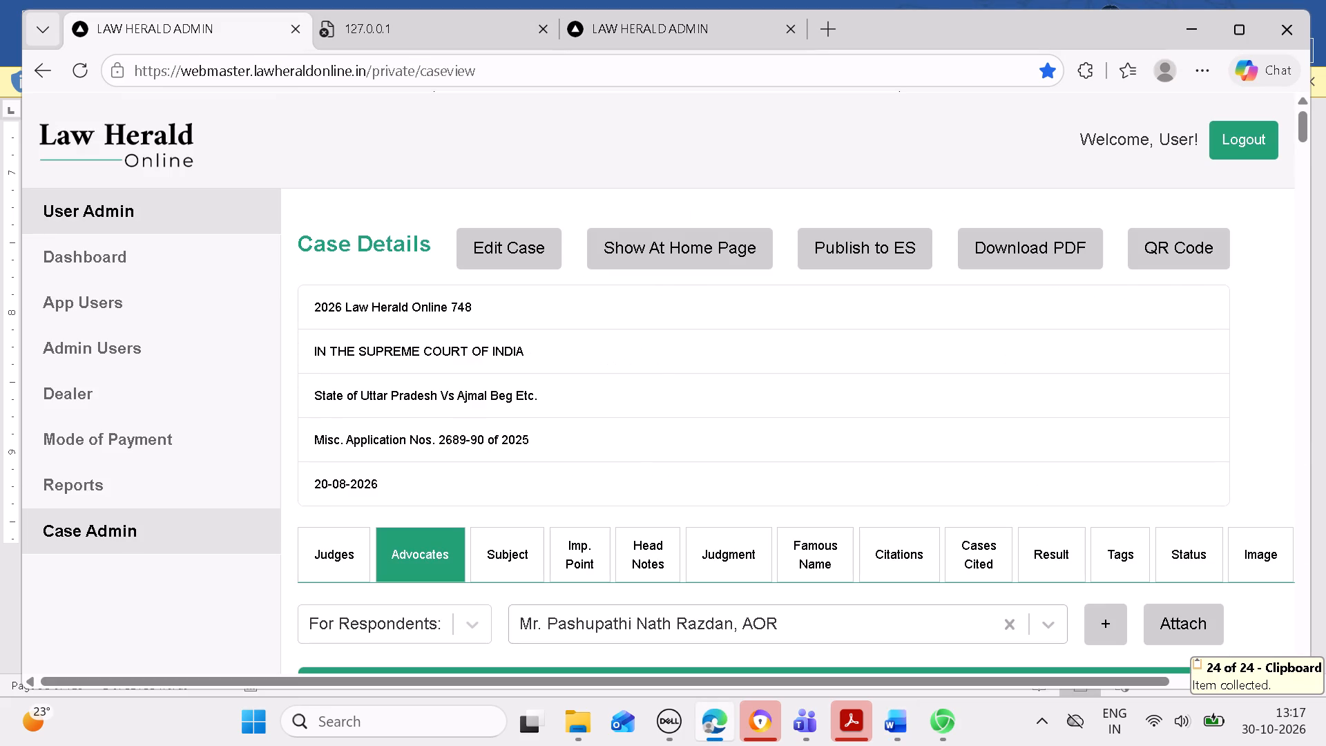
click(1005, 615)
key(ctrl+v)
click(809, 647)
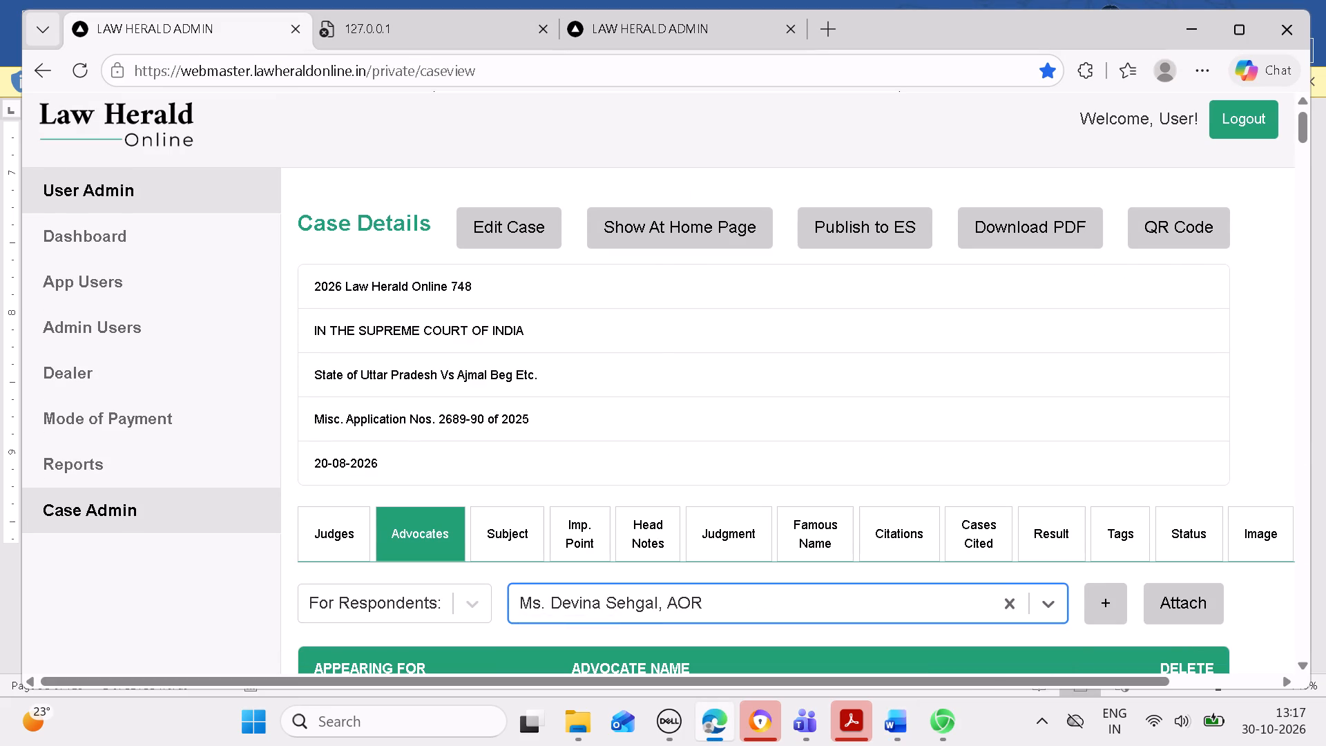
click(1189, 597)
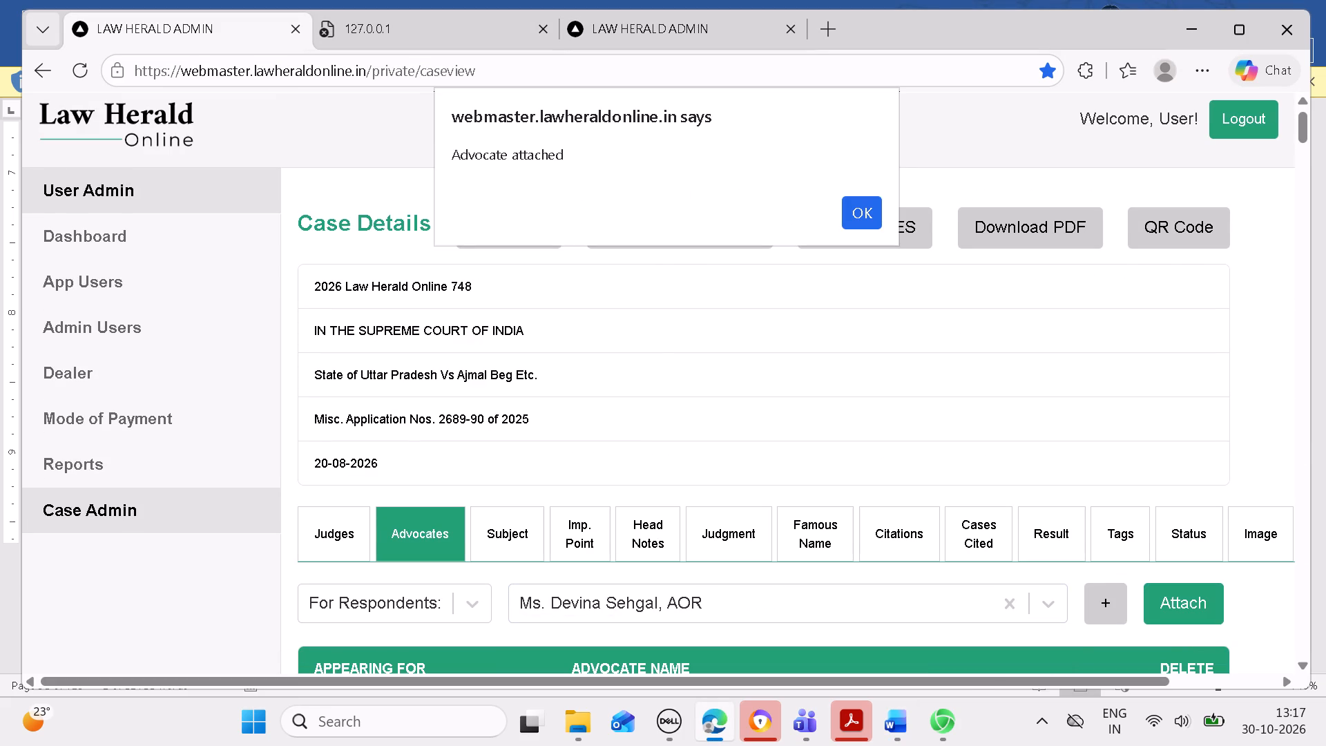
click(871, 209)
scroll(845, 544, down, 10)
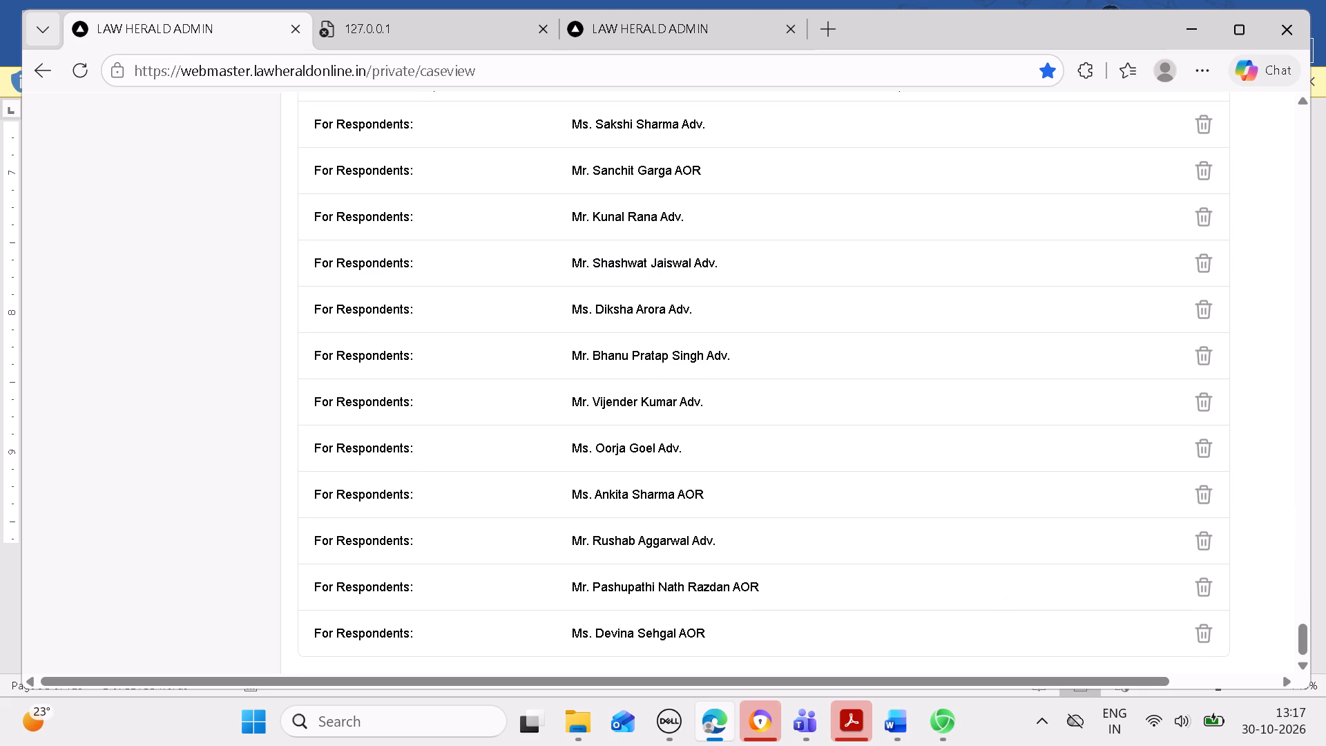
Copy the name of Mr. Mudunuru, Adv., from the Word document and return to the case record in Edge.
click(884, 724)
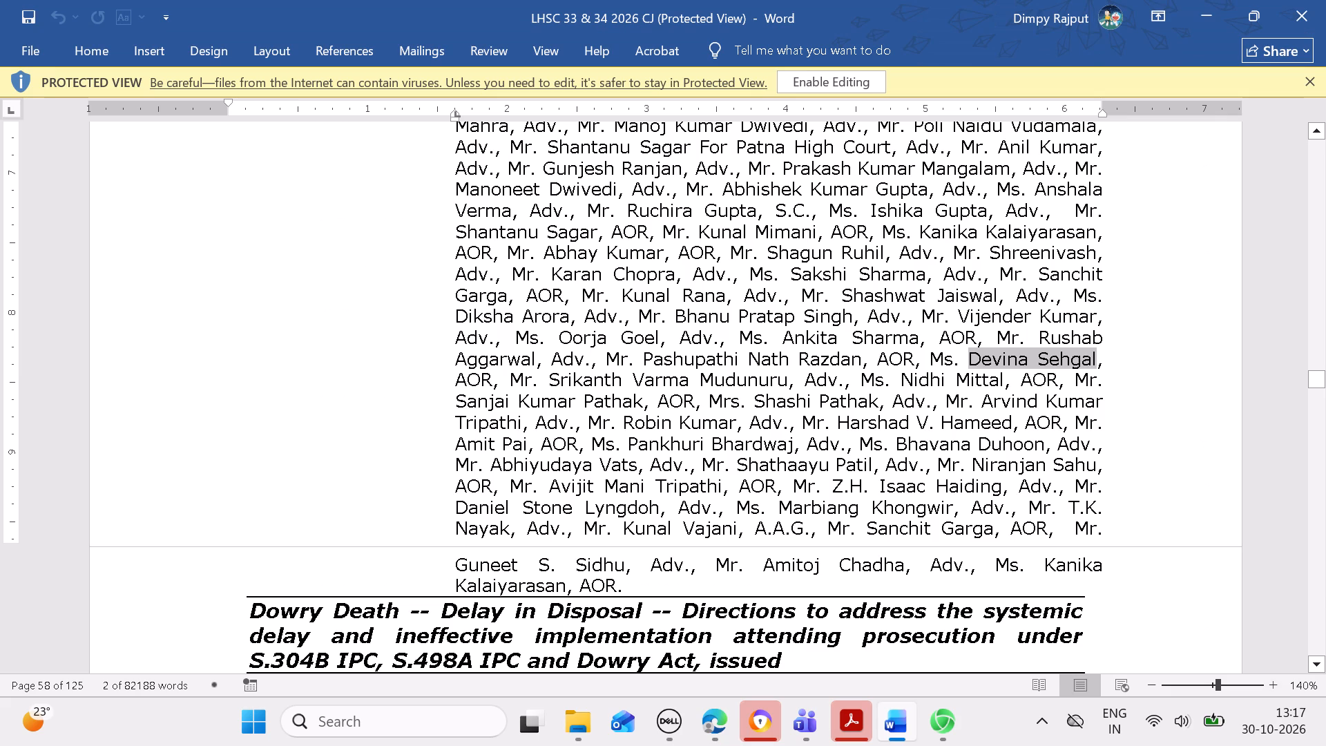
drag(552, 378, 565, 379)
drag(565, 379, 795, 380)
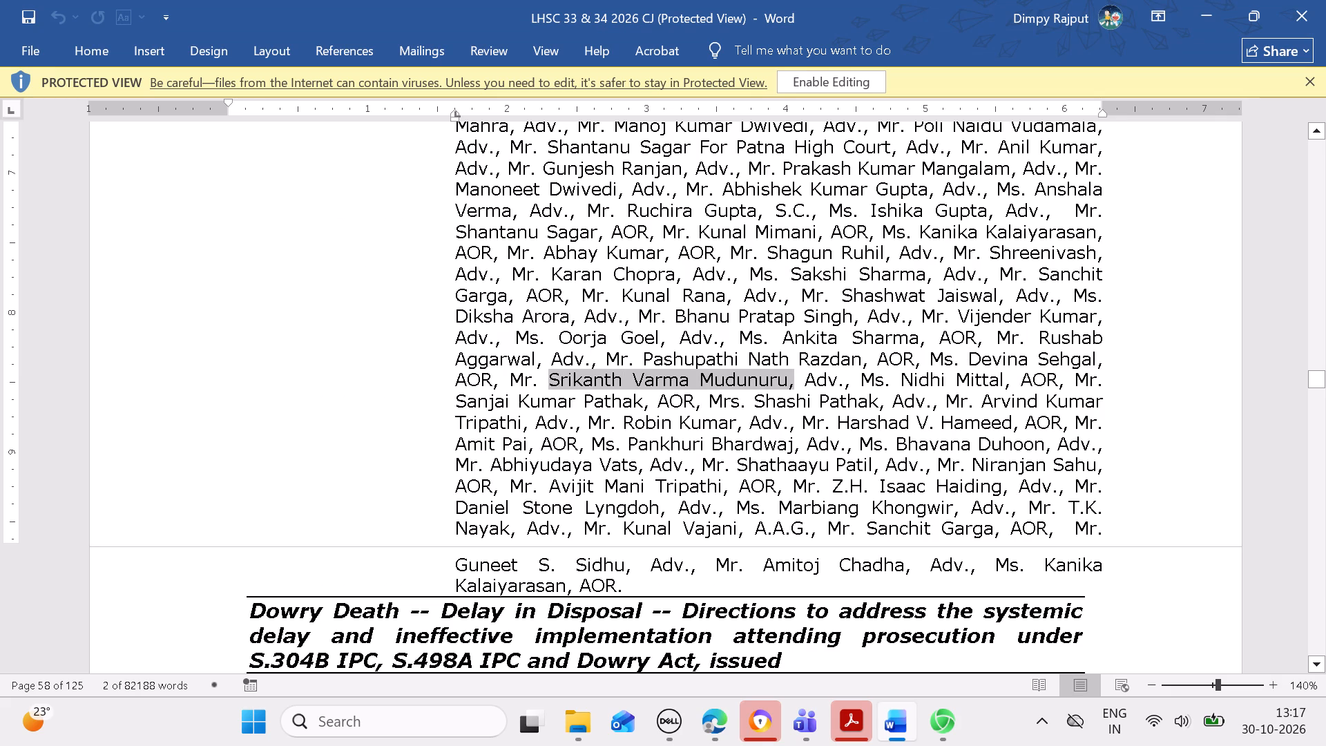
drag(795, 380, 789, 377)
key(ctrl+c)
key(ctrl+c)
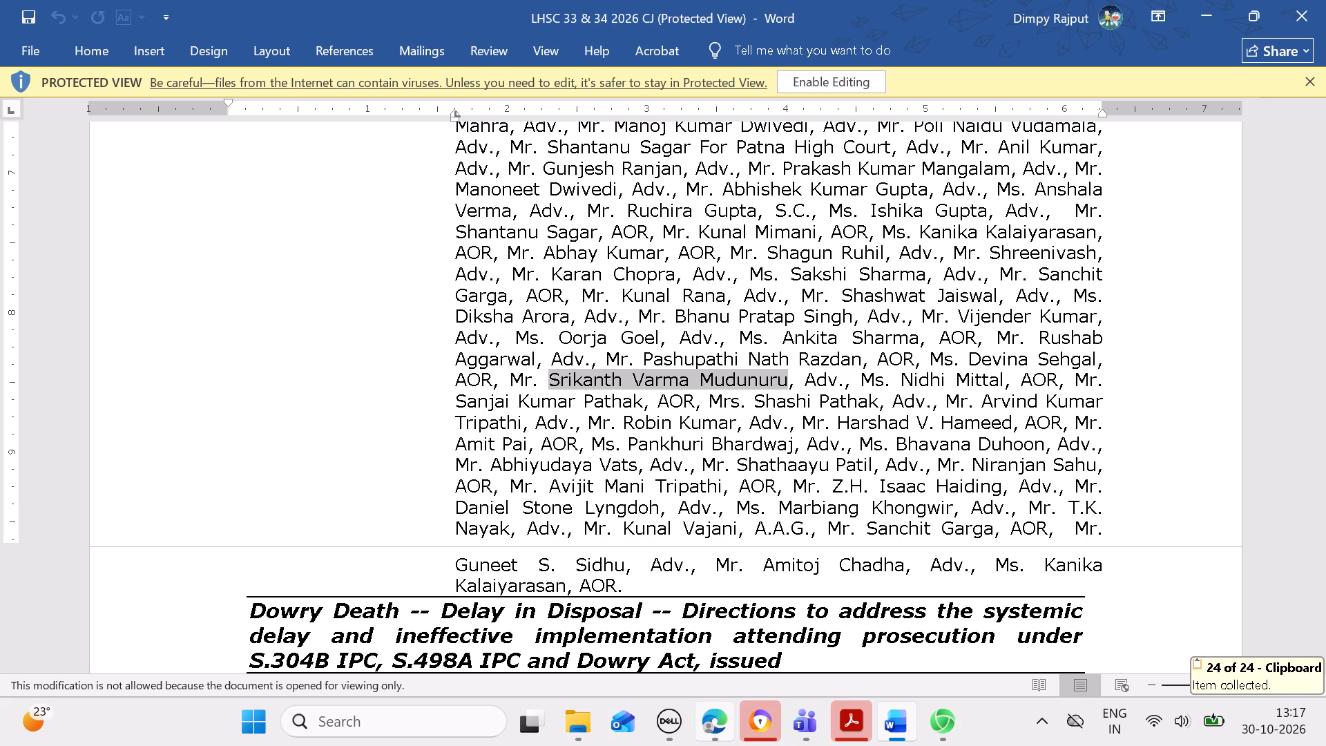
click(701, 723)
Search for the copied name of Mr. Mudunuru and attach his Adv. entry as an advocate for the respondents.
scroll(678, 694, up, 7)
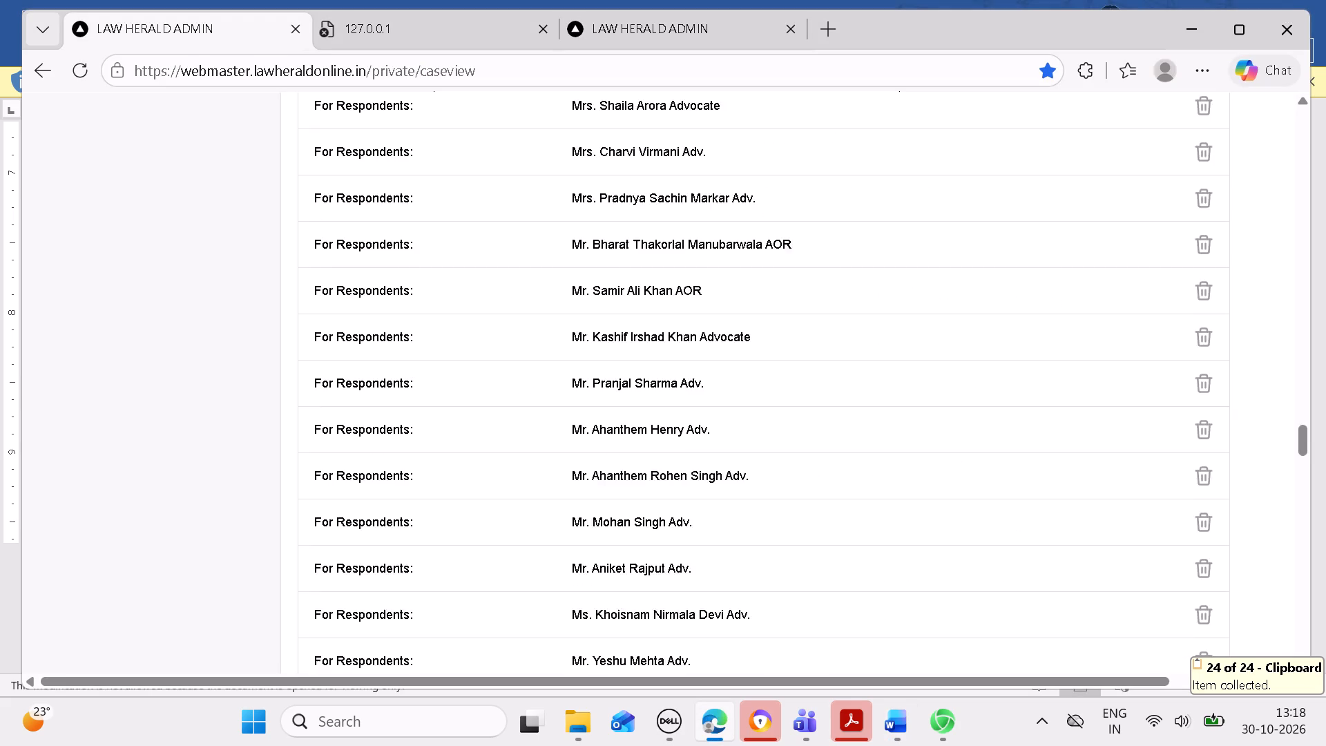
scroll(678, 647, up, 6)
click(1005, 618)
key(ctrl+v)
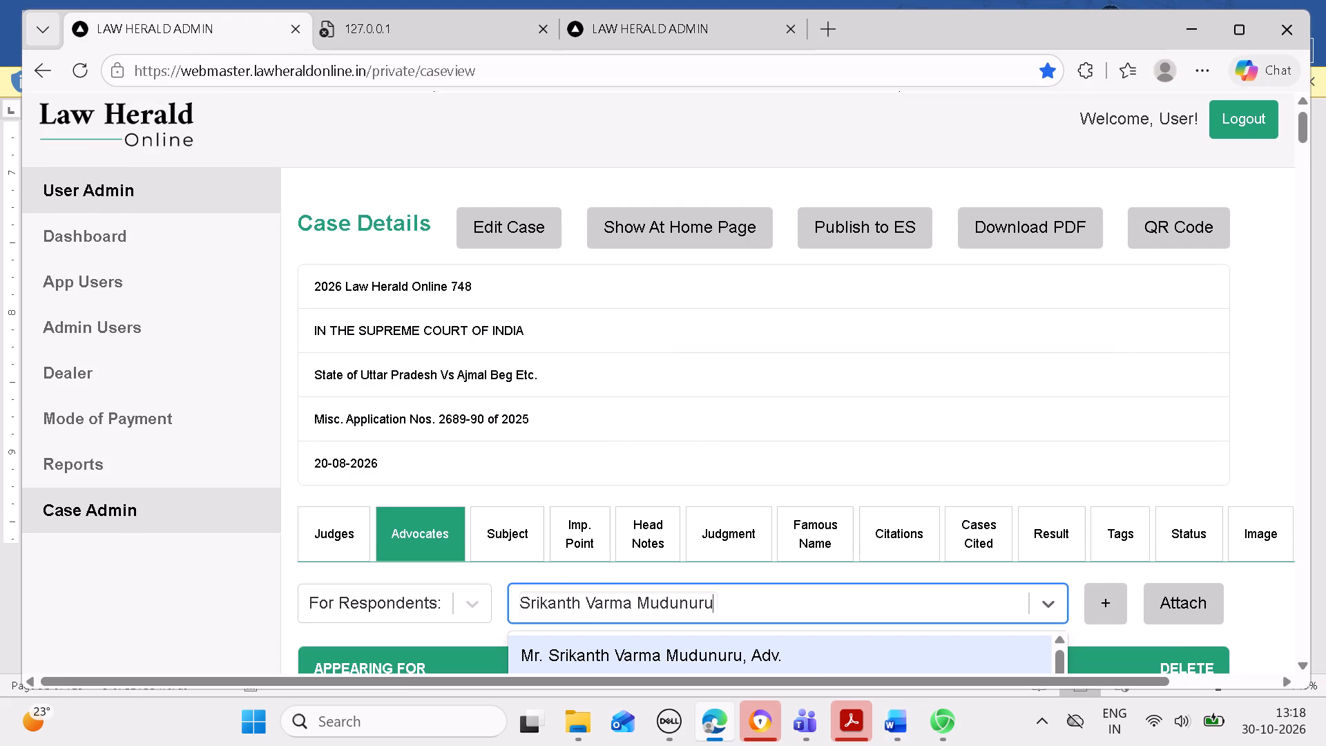
click(822, 648)
click(1169, 599)
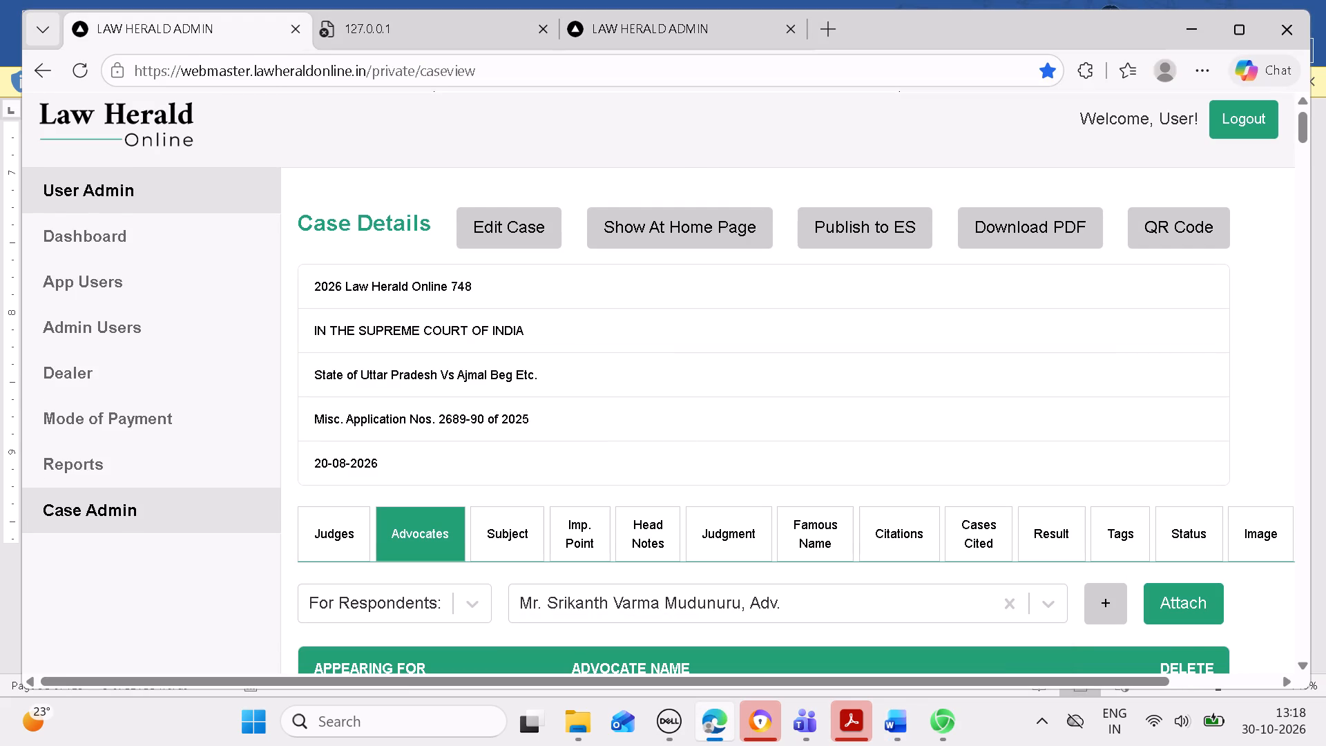
click(874, 209)
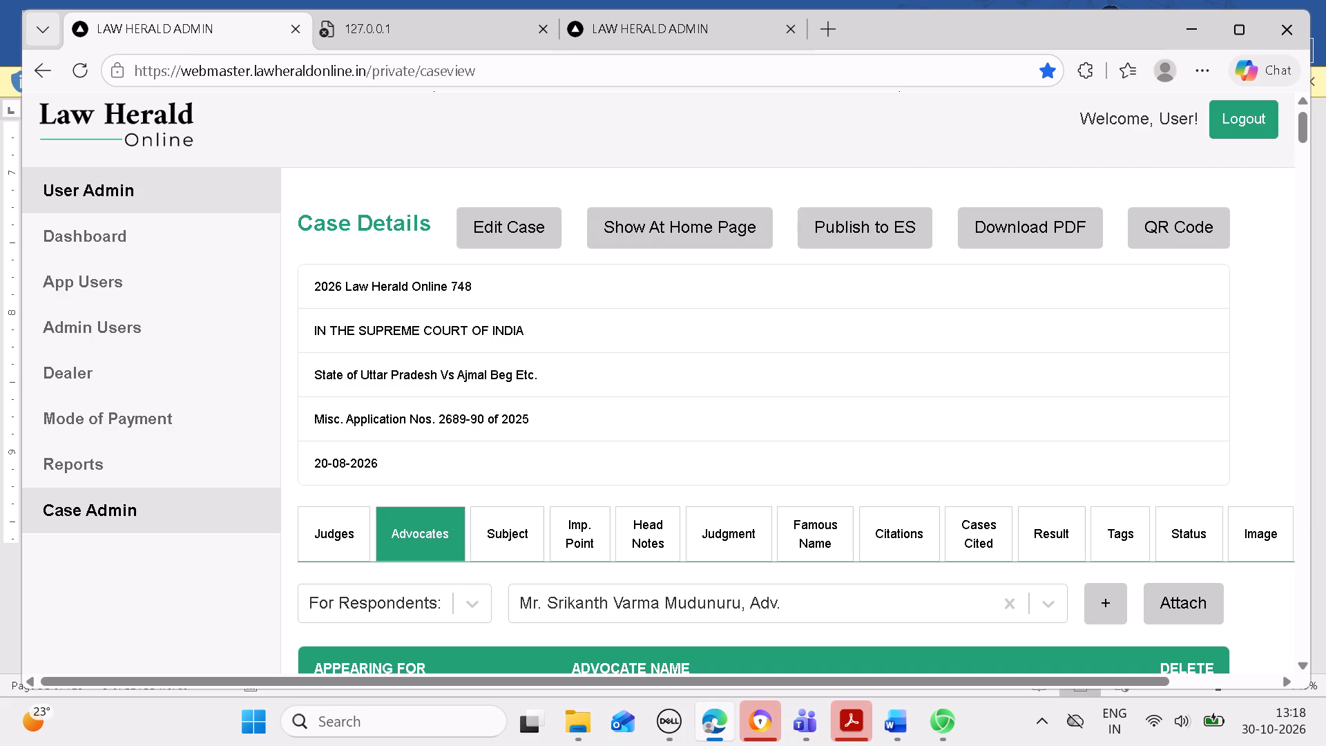
scroll(905, 414, down, 9)
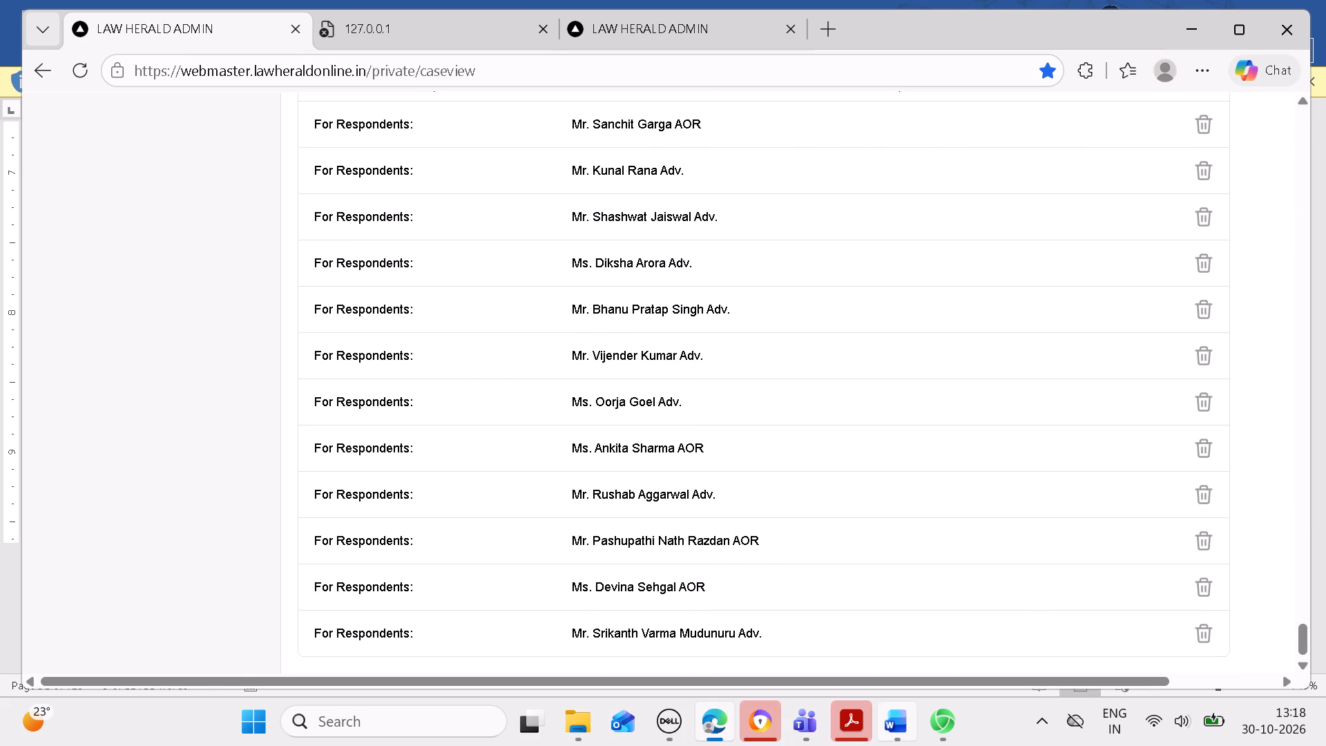
click(894, 720)
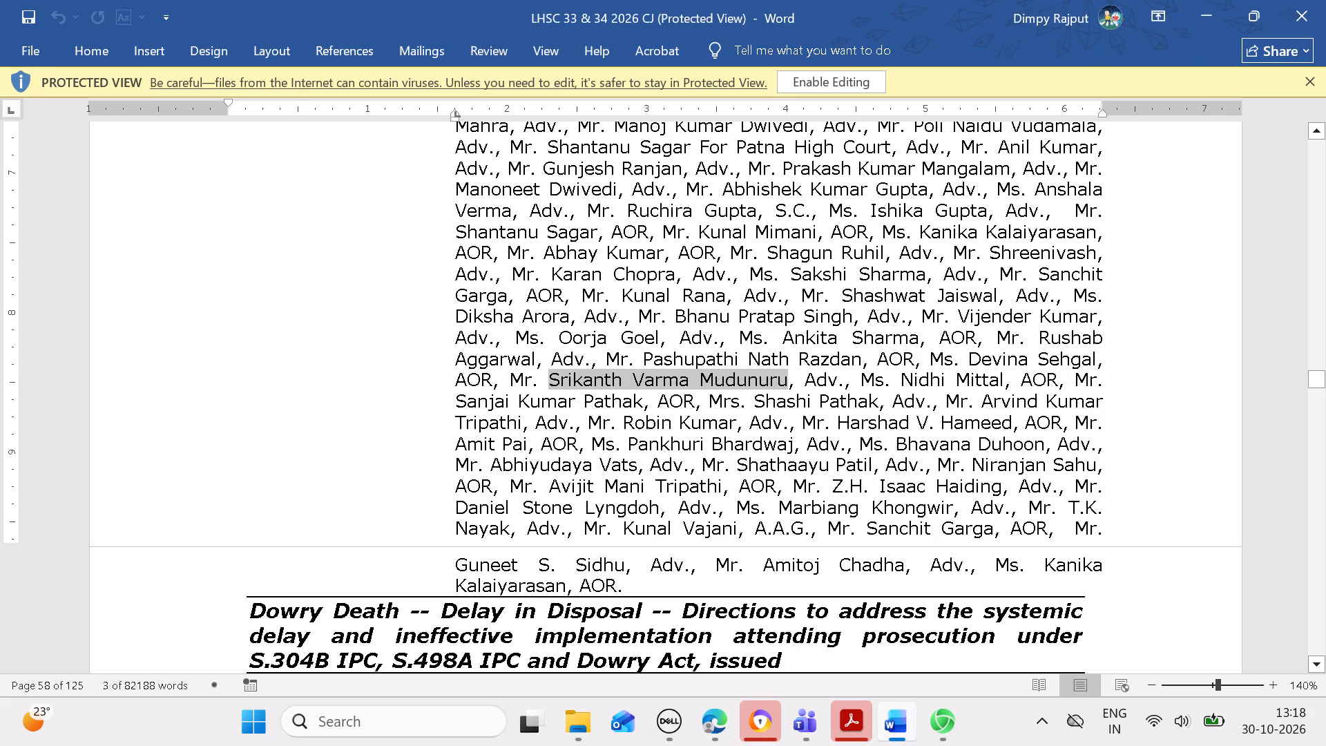
drag(899, 379, 975, 378)
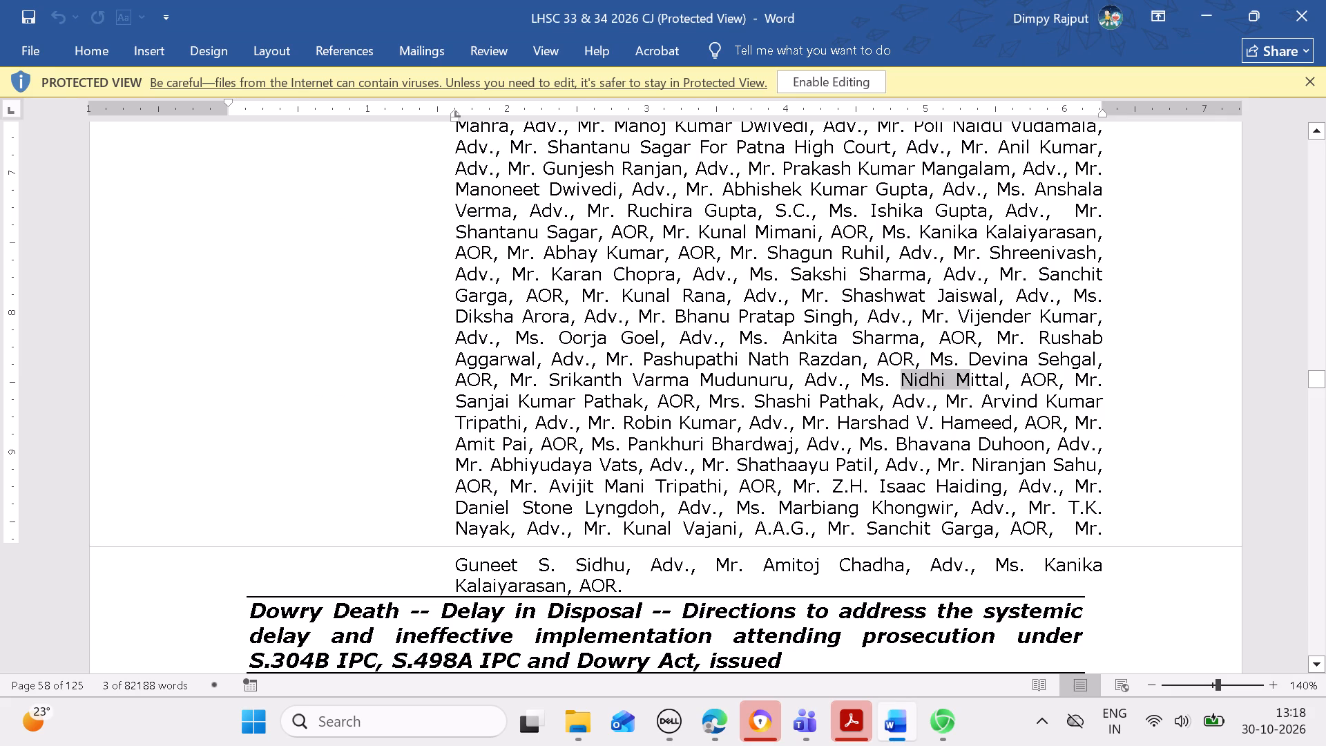
drag(975, 378, 985, 378)
key(ctrl+c)
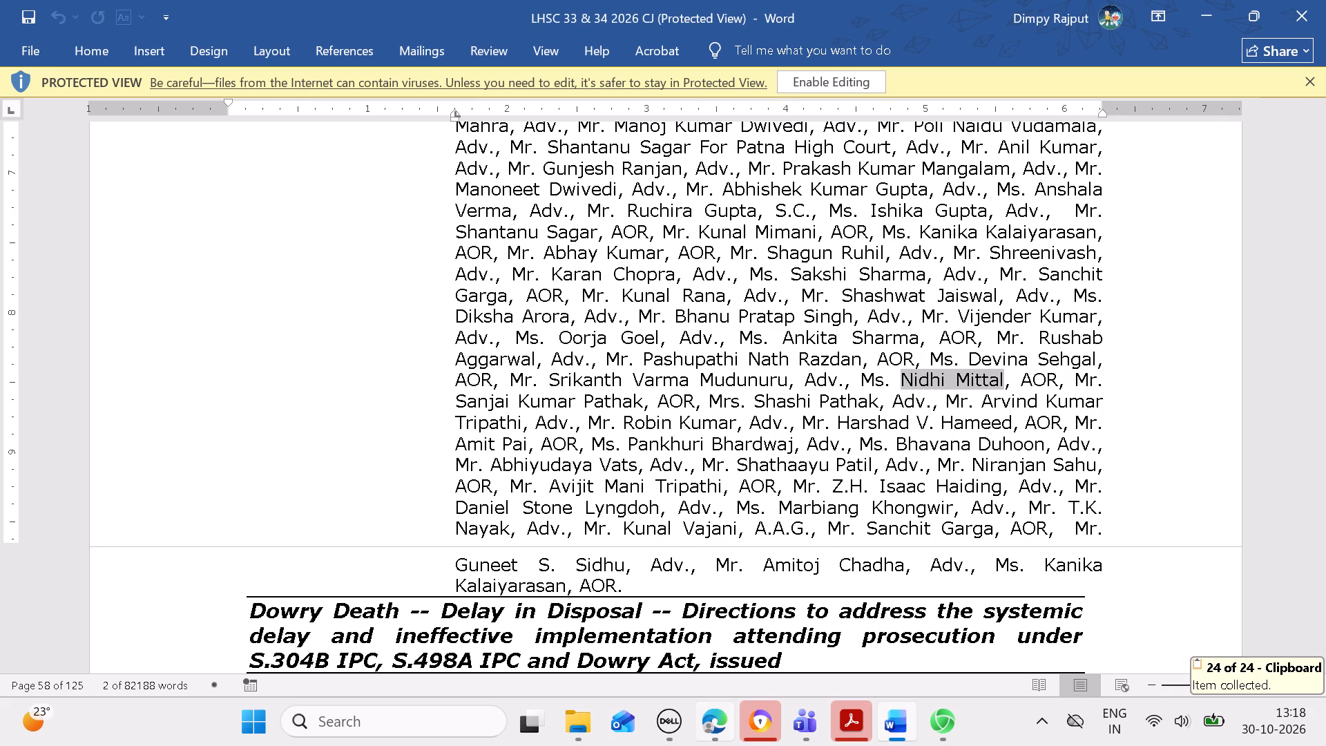
click(711, 720)
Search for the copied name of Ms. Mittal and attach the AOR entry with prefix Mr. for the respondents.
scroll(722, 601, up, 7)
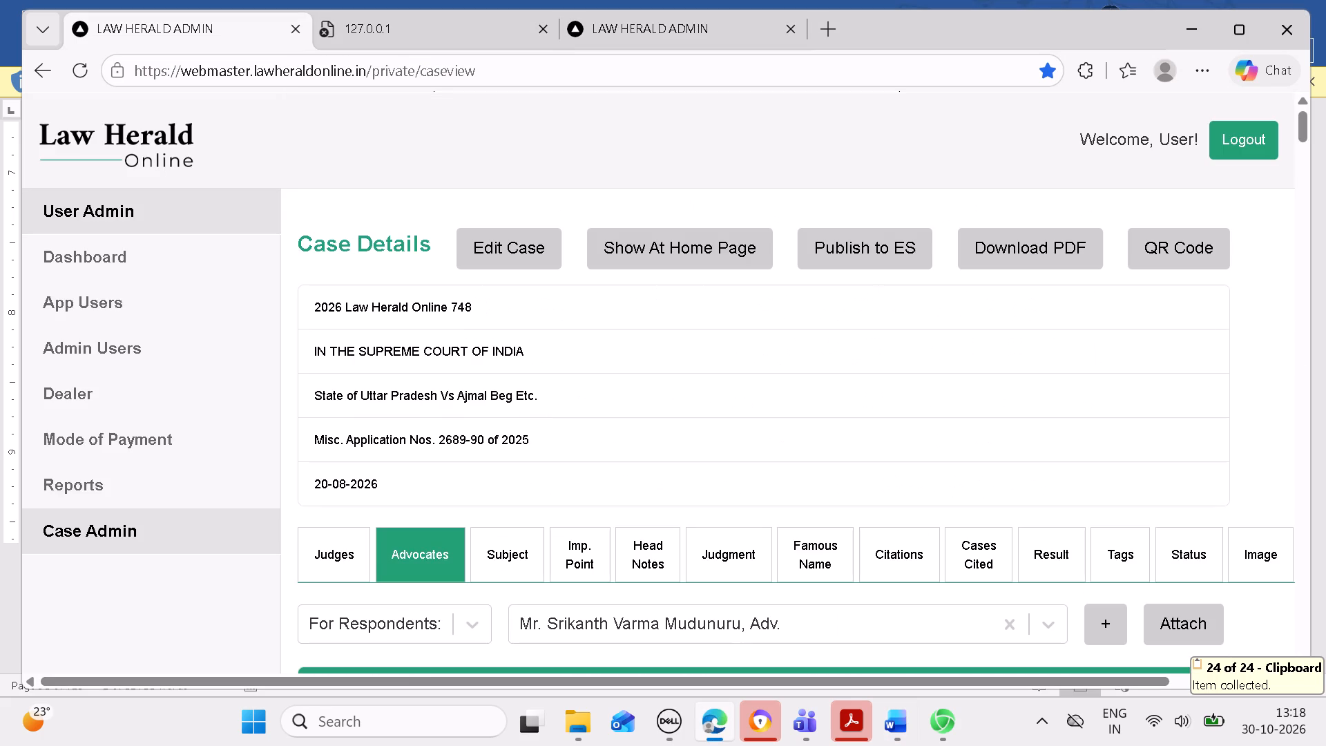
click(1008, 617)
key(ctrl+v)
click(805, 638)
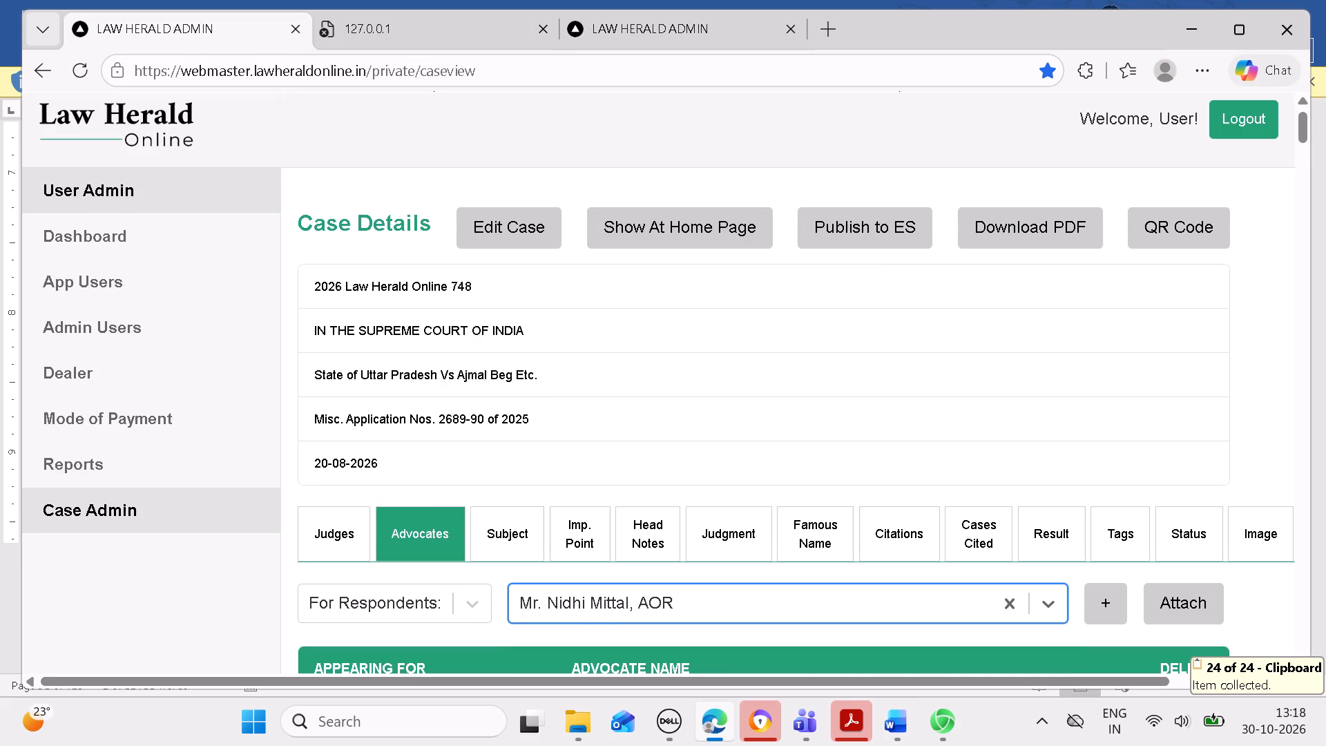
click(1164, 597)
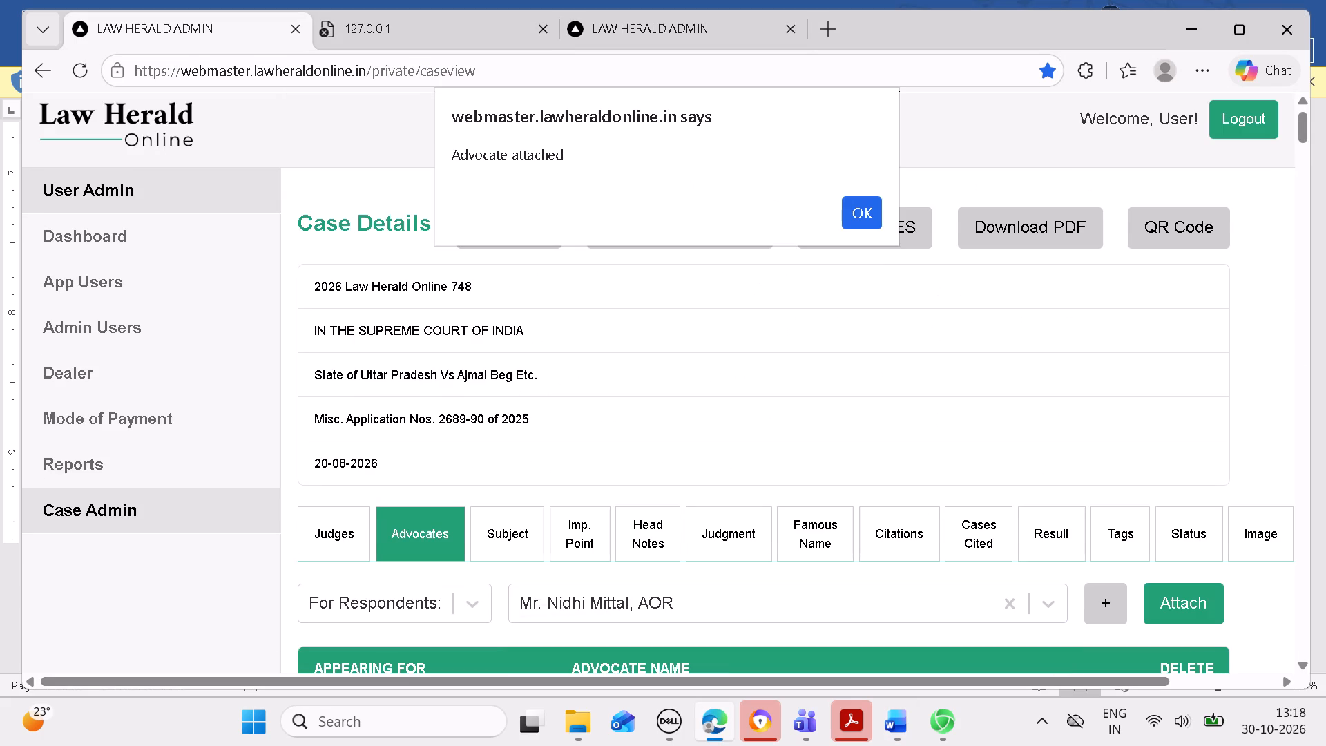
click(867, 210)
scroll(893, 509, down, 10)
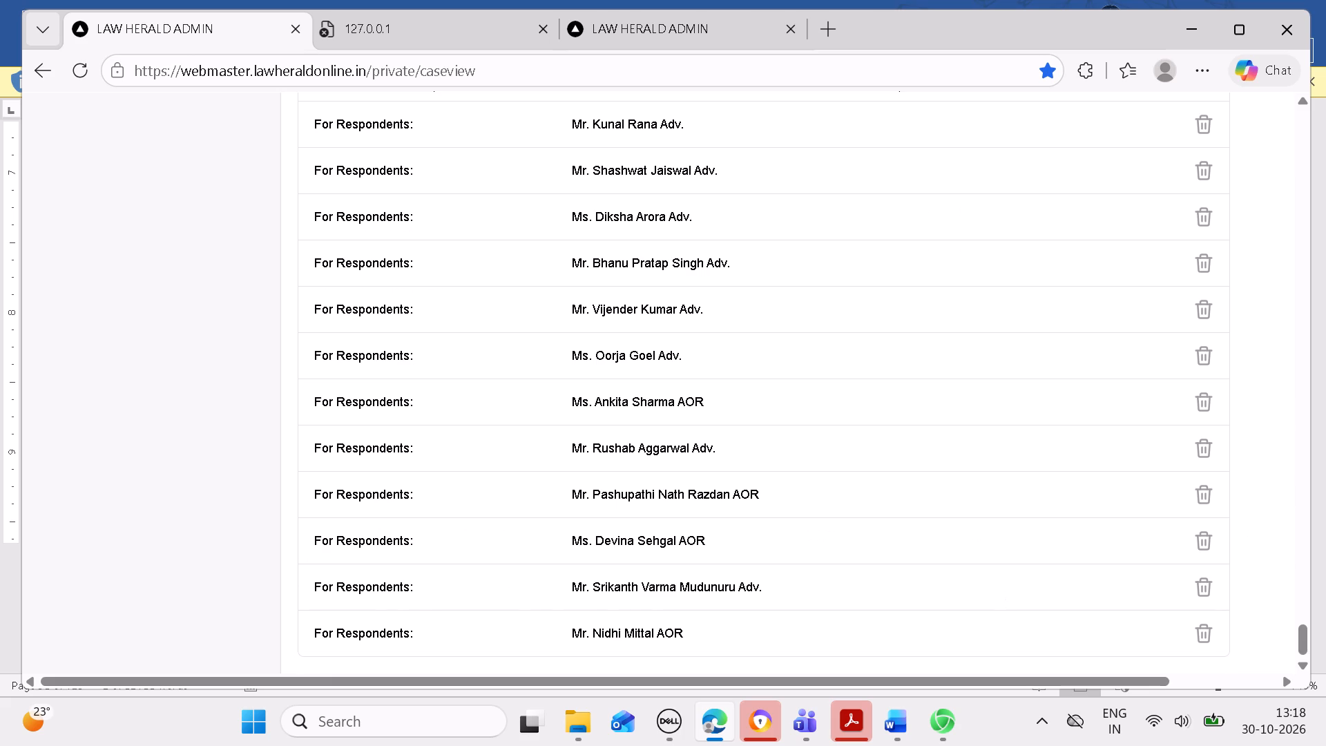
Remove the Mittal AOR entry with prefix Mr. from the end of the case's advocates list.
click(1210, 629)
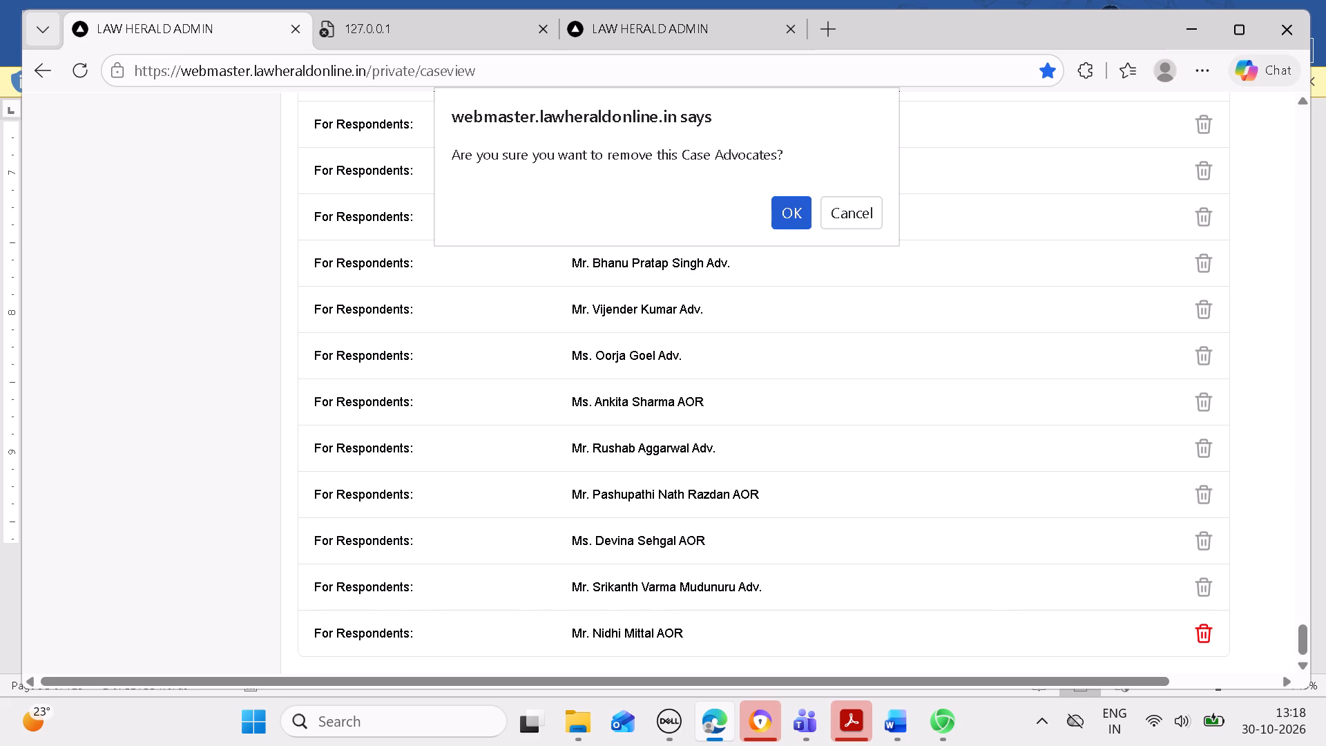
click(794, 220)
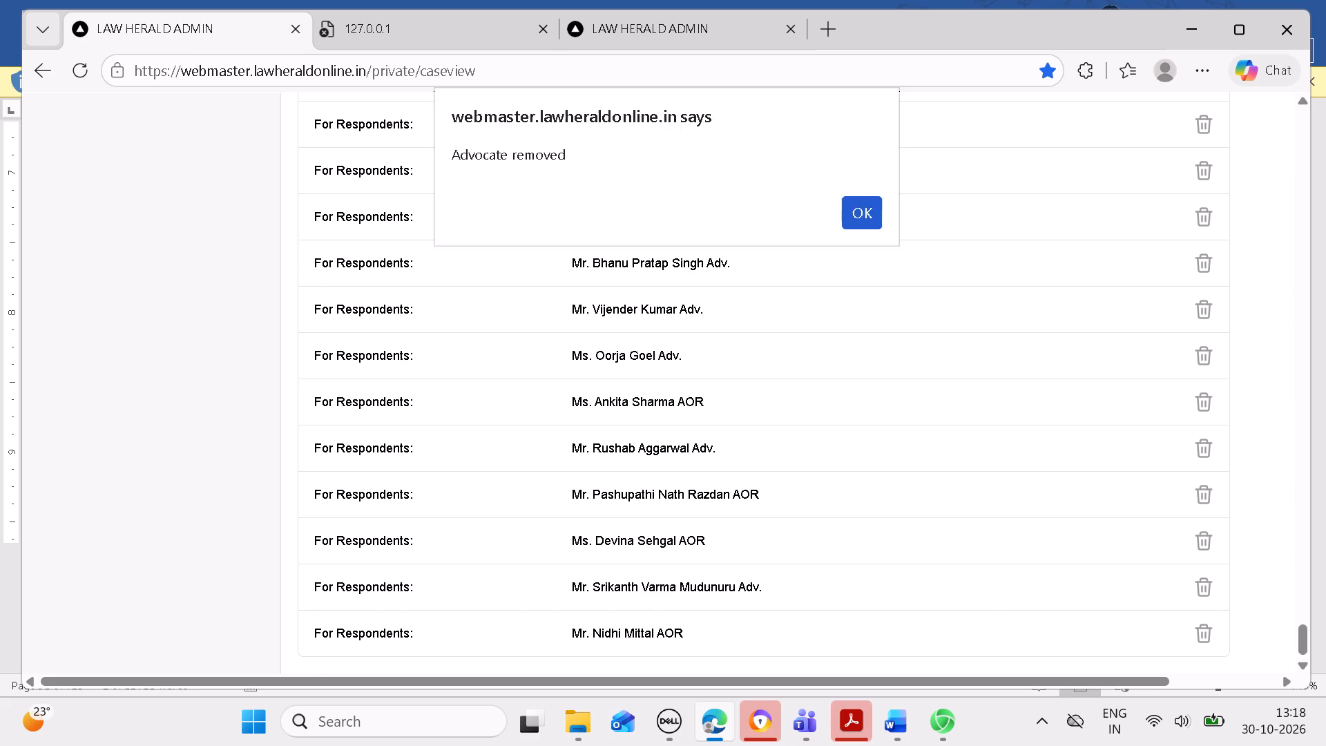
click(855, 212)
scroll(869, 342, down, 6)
scroll(896, 432, up, 8)
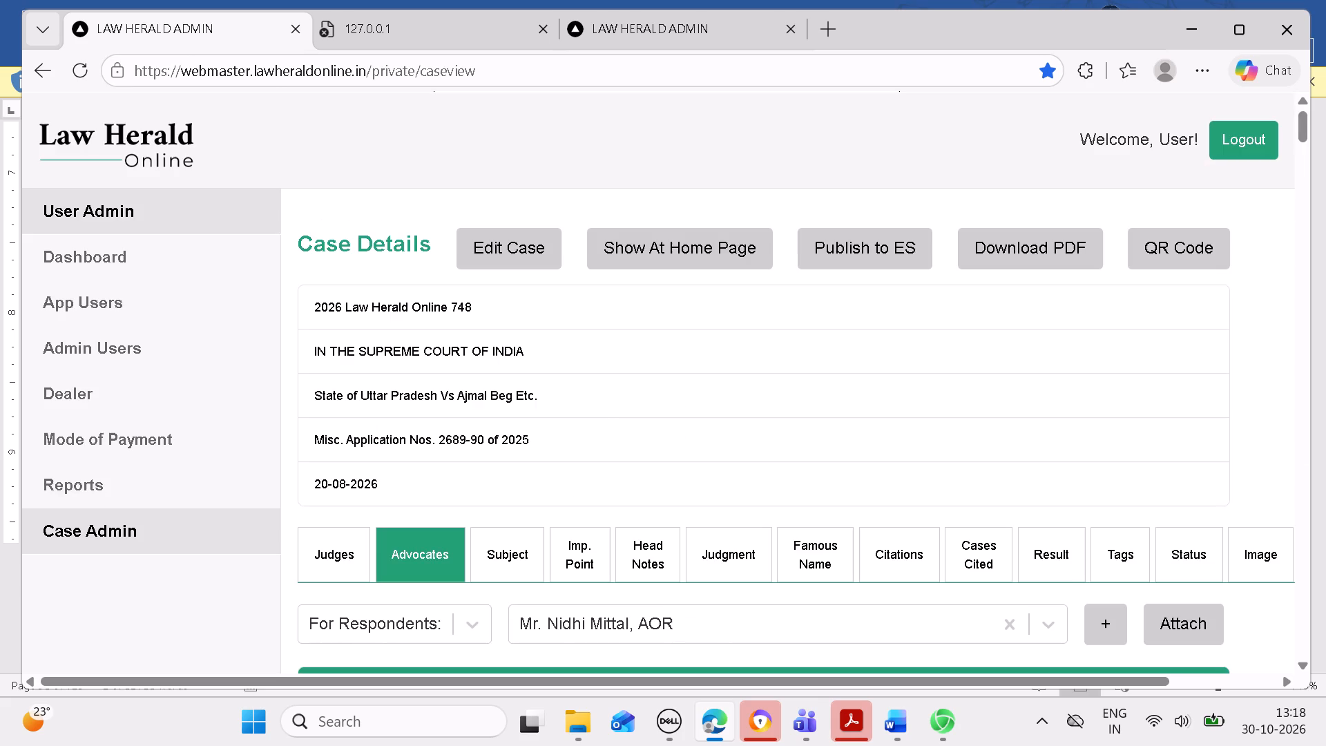
click(1012, 628)
key(ctrl+v)
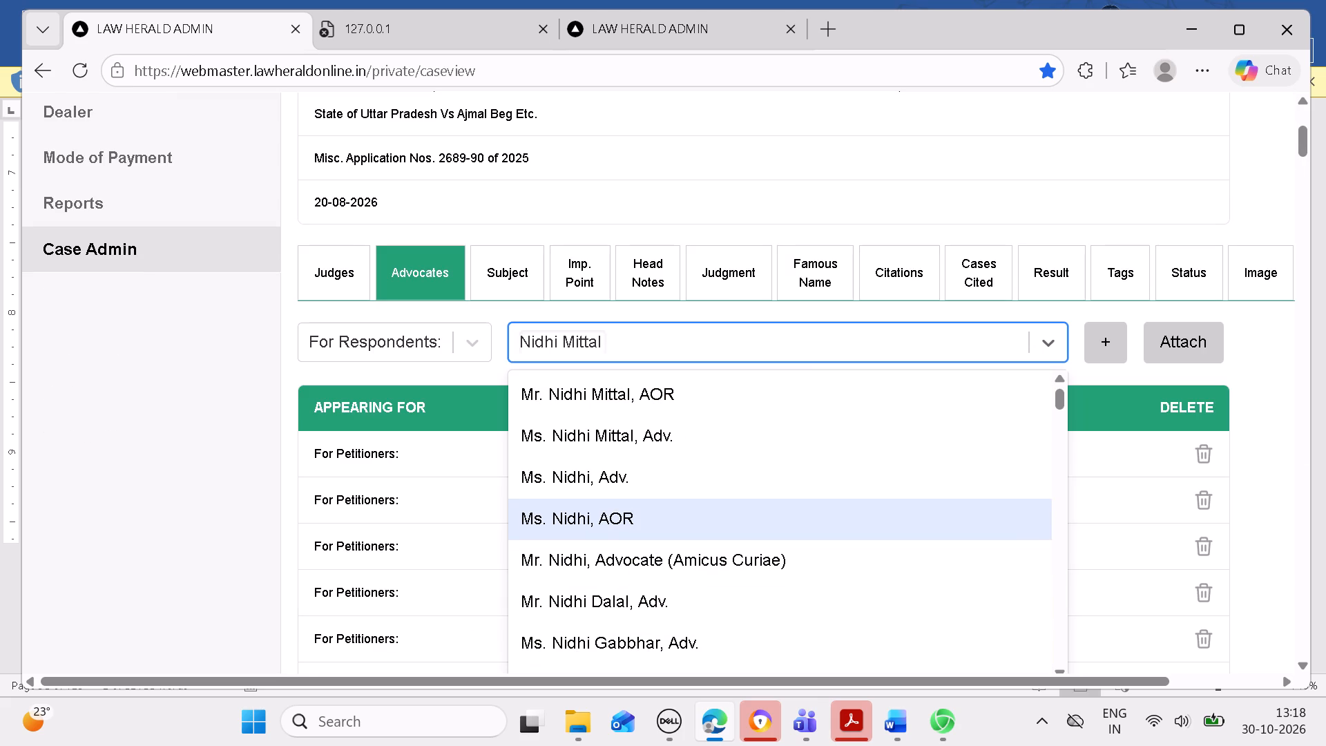
click(939, 418)
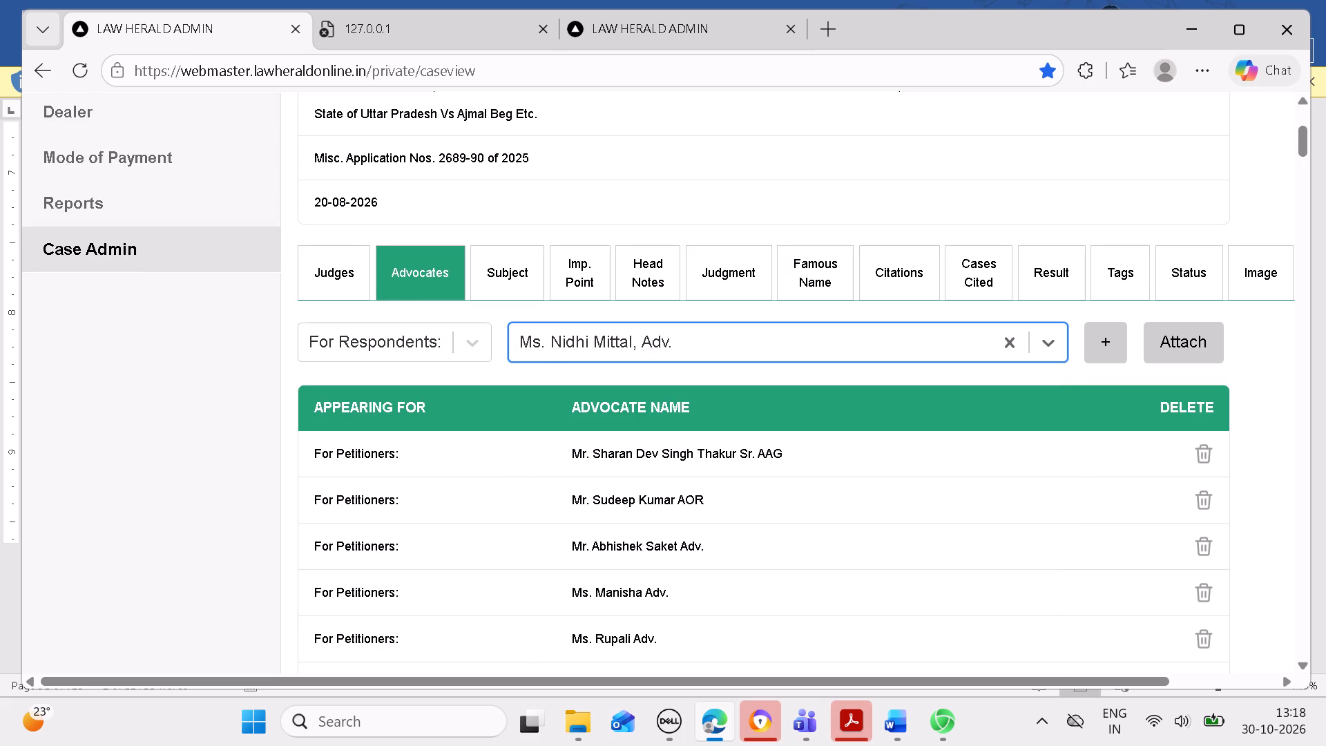
click(1191, 346)
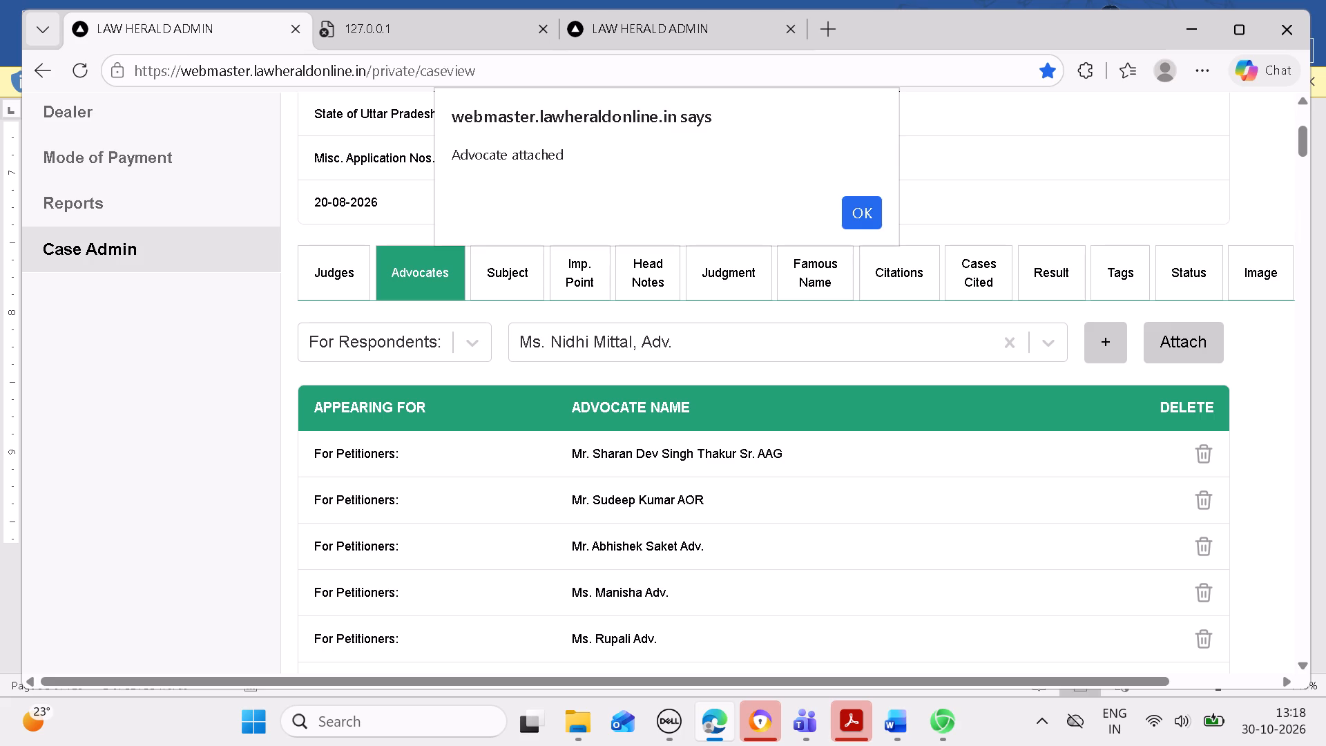
click(866, 211)
scroll(878, 229, down, 12)
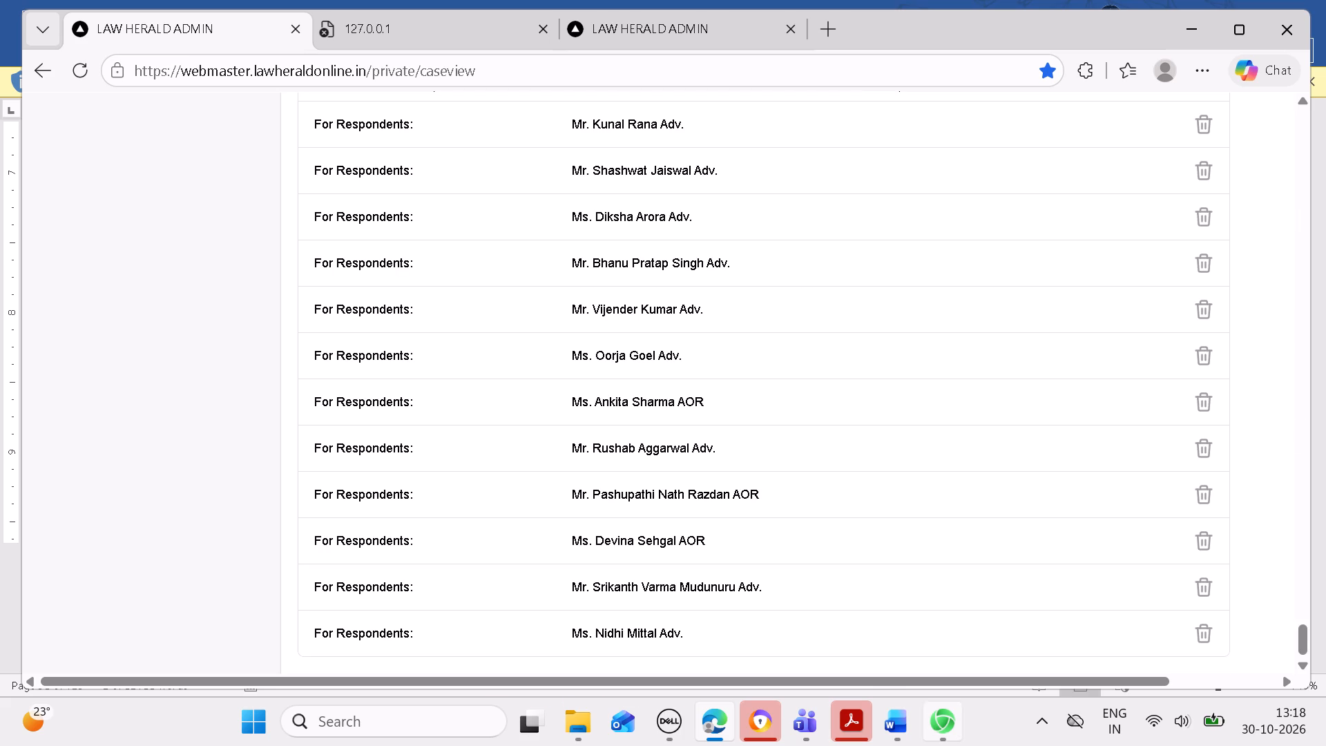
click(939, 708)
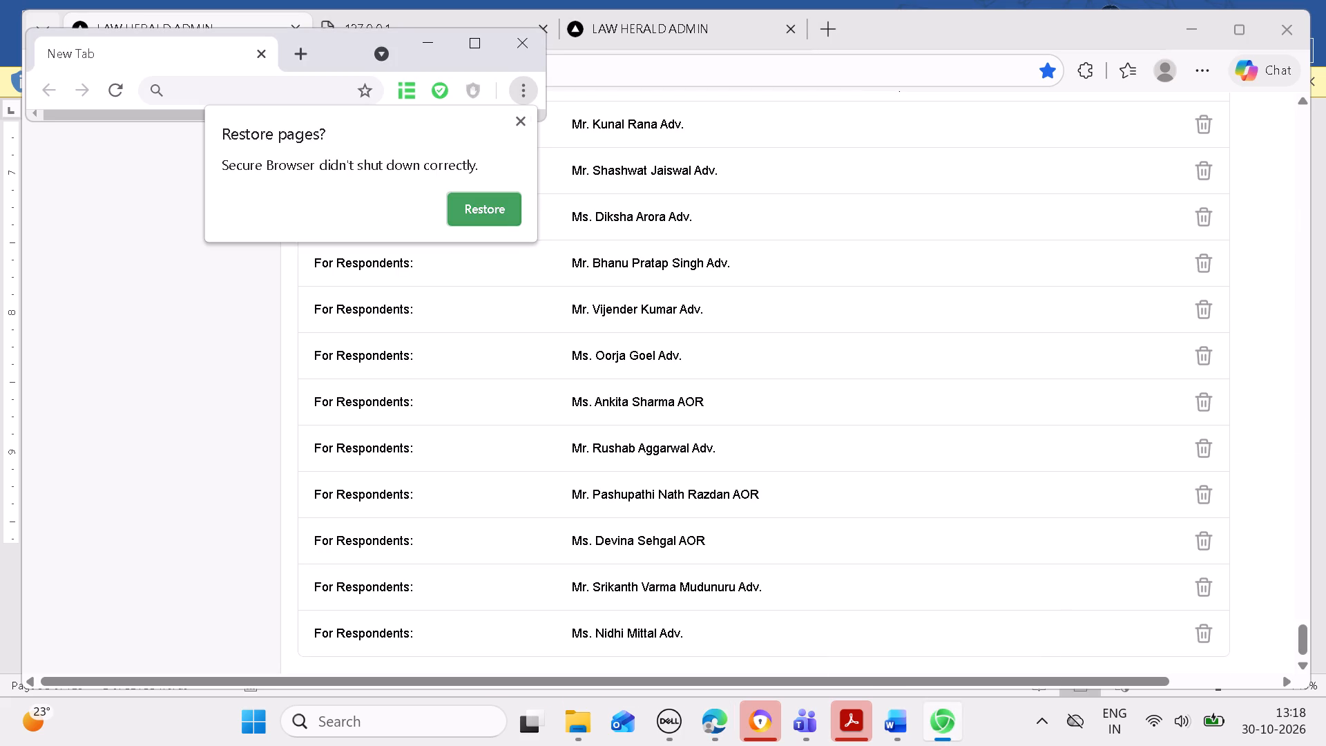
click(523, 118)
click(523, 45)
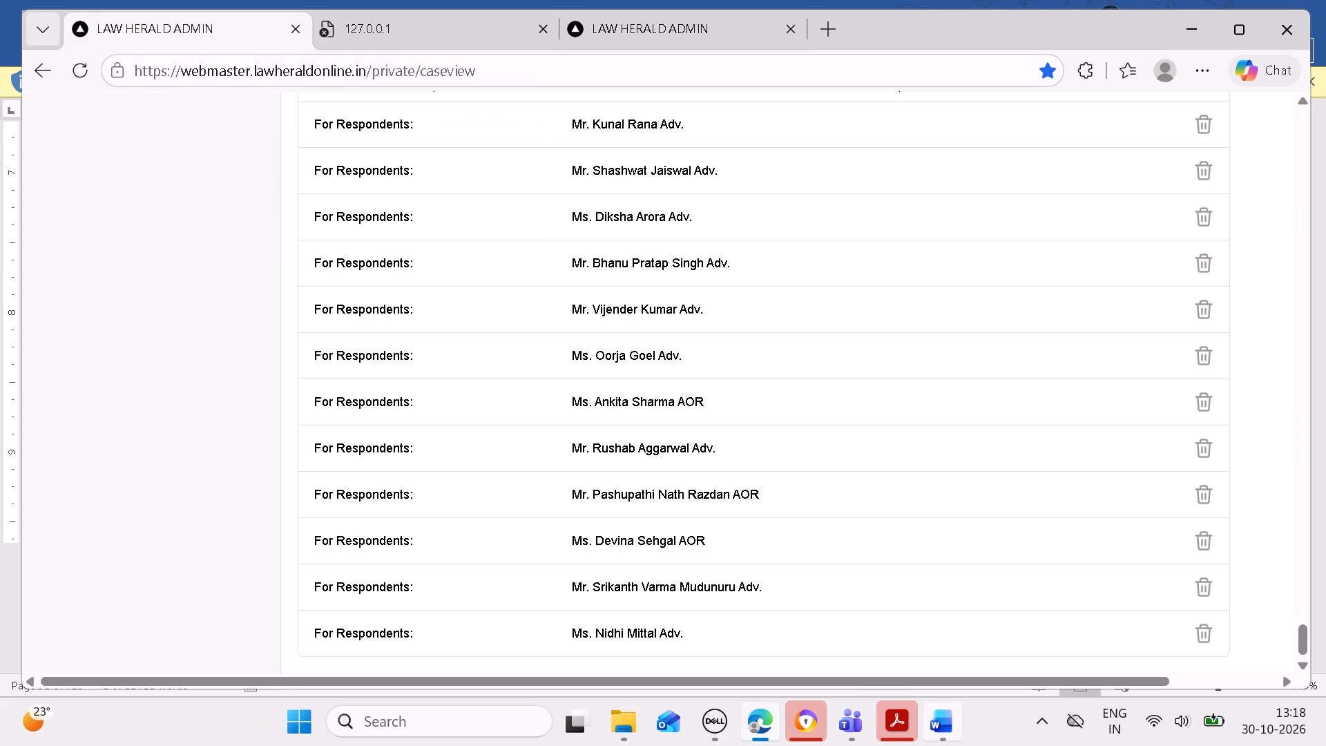
Return to the list of respondents' advocates in the Word document.
click(937, 711)
click(936, 723)
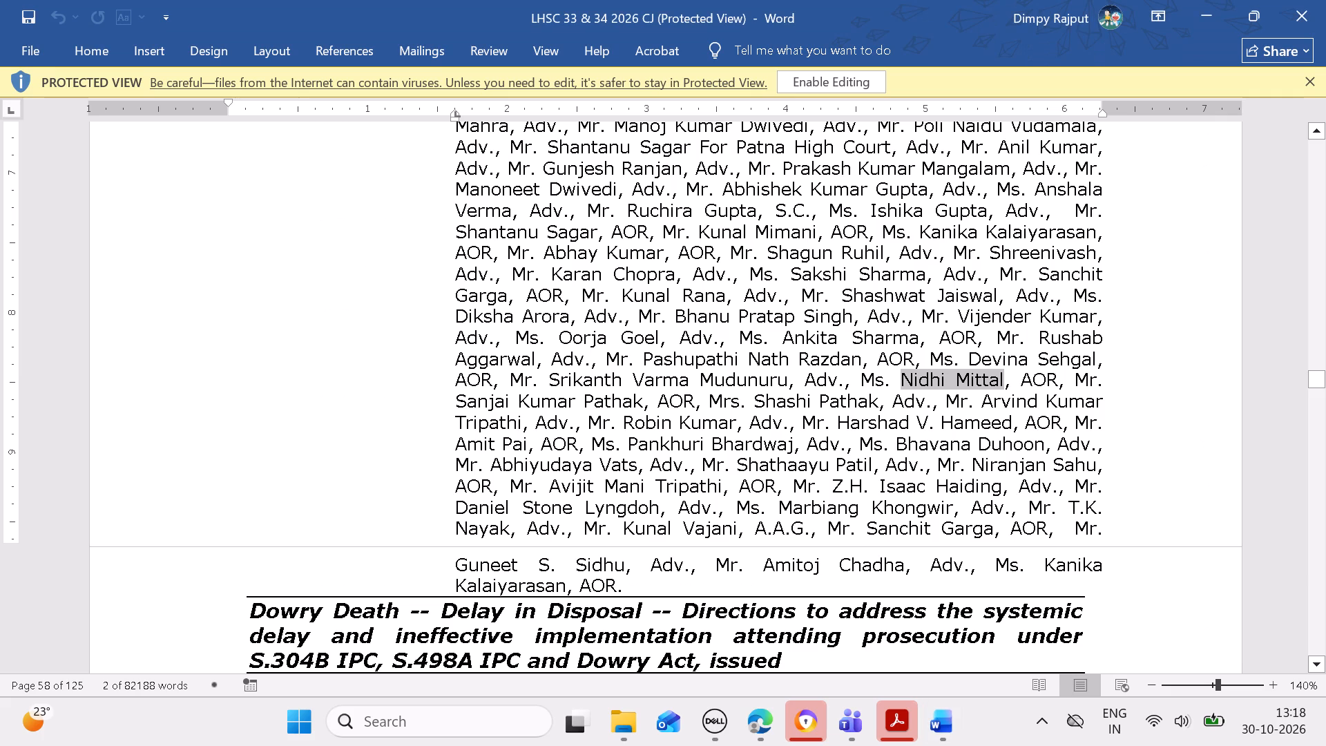
click(750, 726)
click(1207, 640)
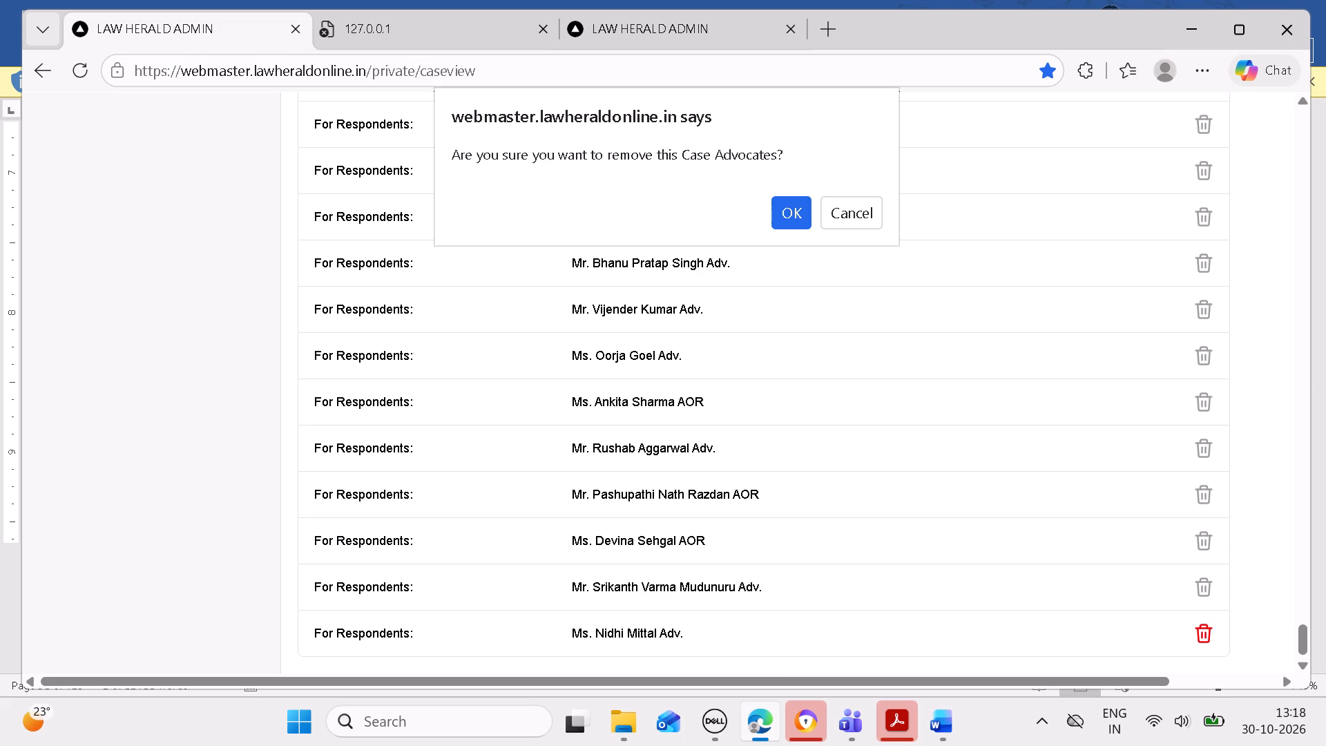
click(793, 218)
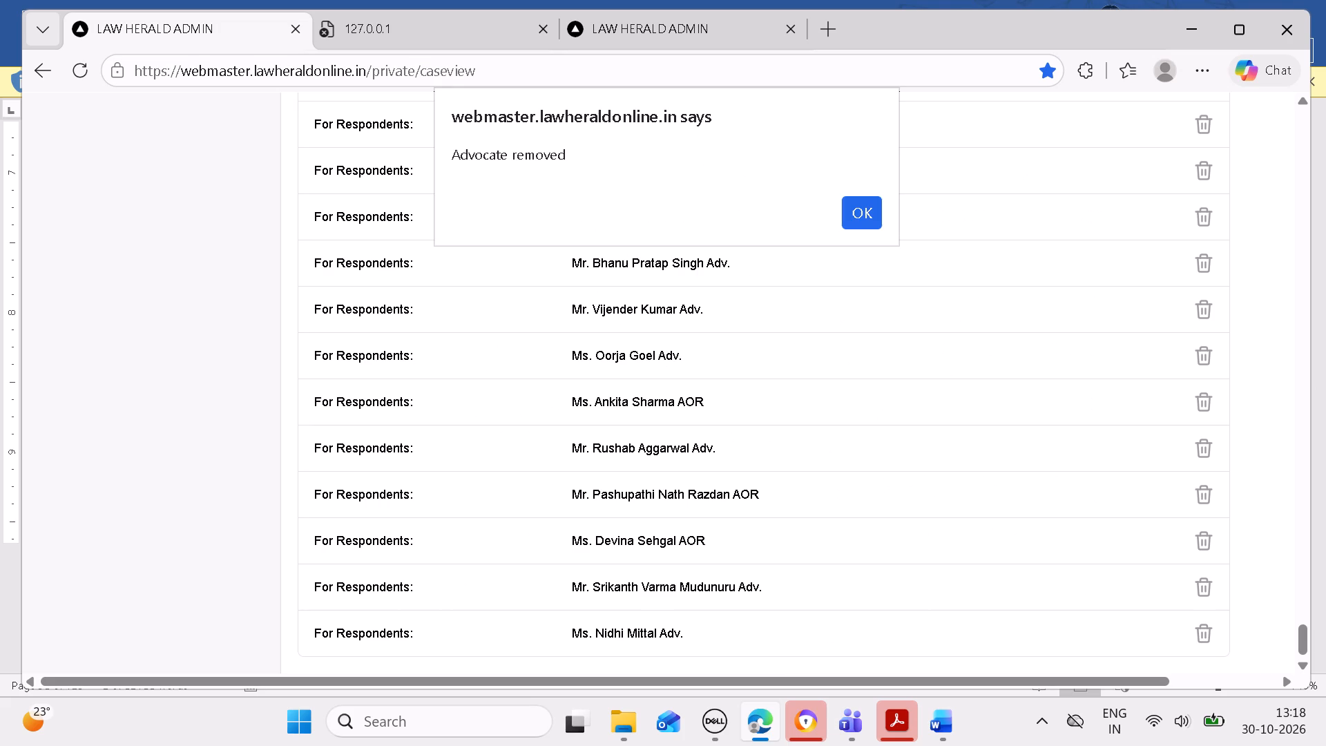
click(858, 215)
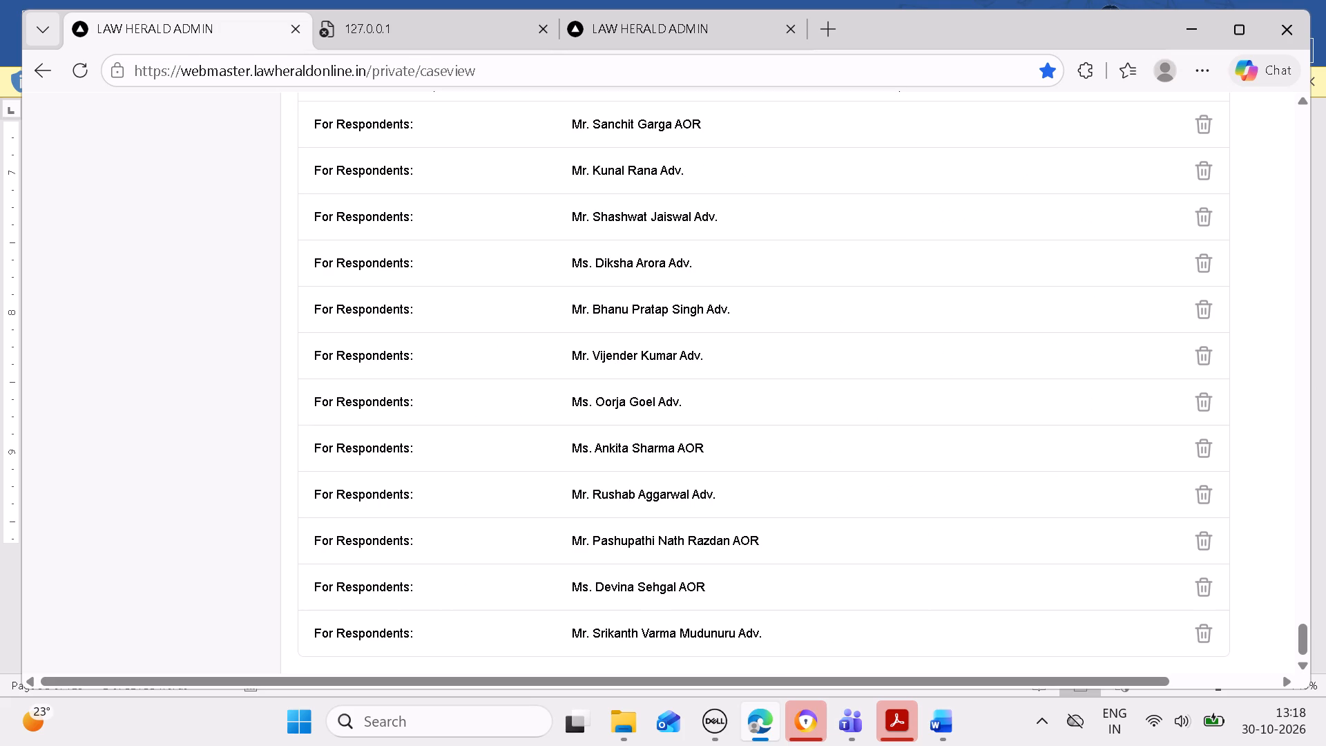
scroll(934, 430, down, 4)
Look up the copied name of Ms. Mittal, add her as a new advocate with prefix Ms. and designation (AOR), and attach her for the respondents.
scroll(921, 417, up, 7)
click(1000, 616)
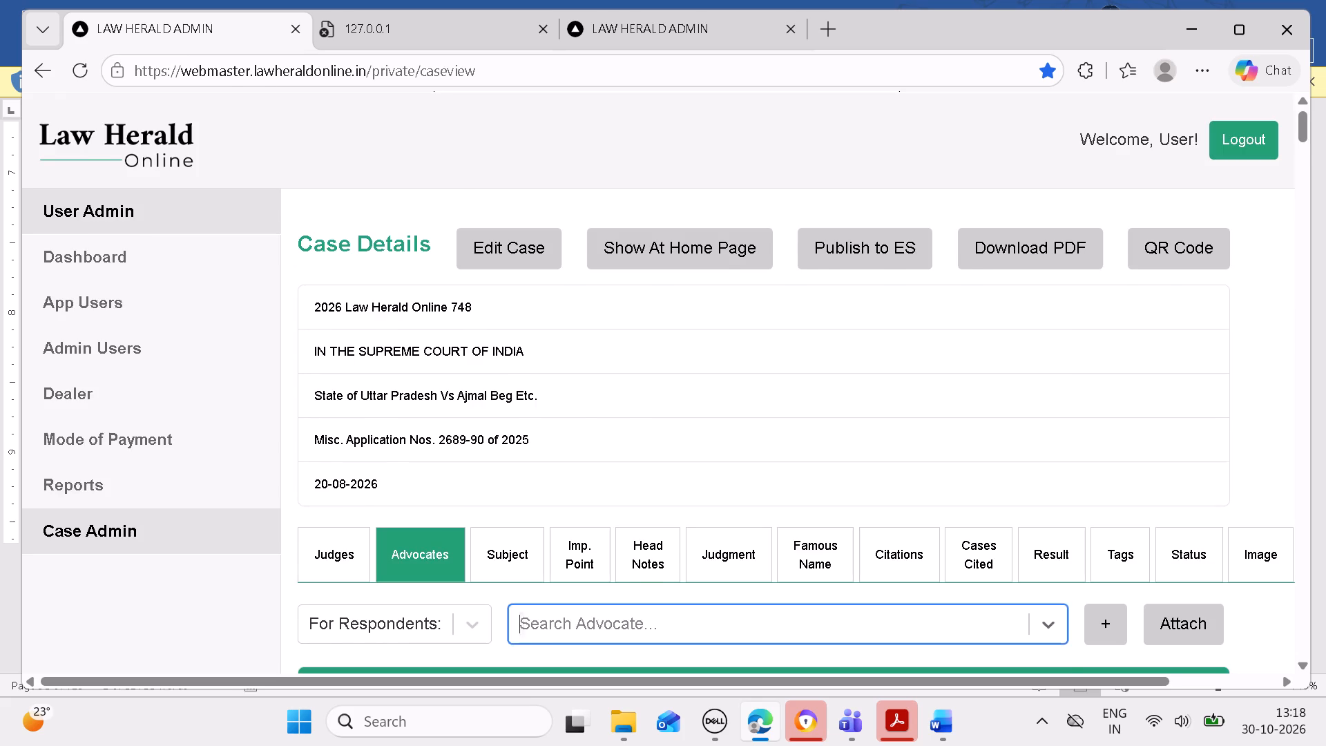
key(ctrl+v)
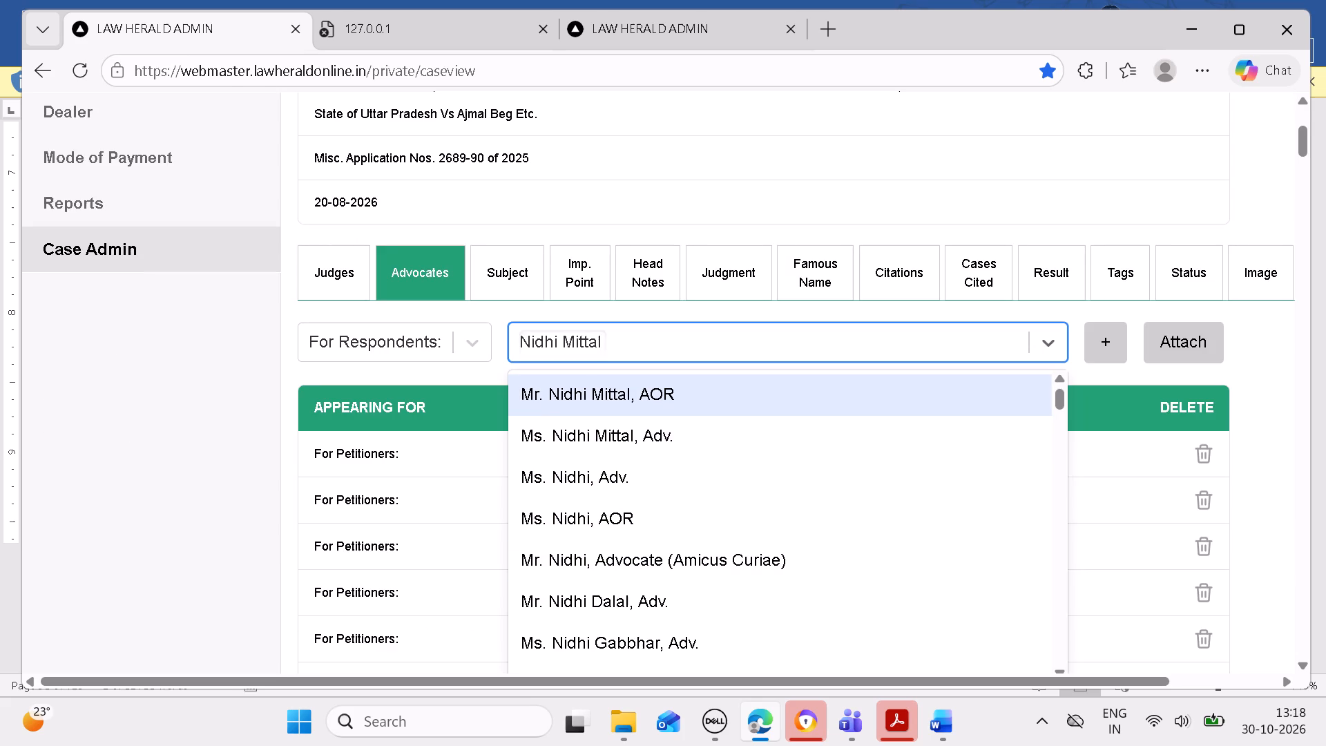
click(1095, 345)
click(855, 312)
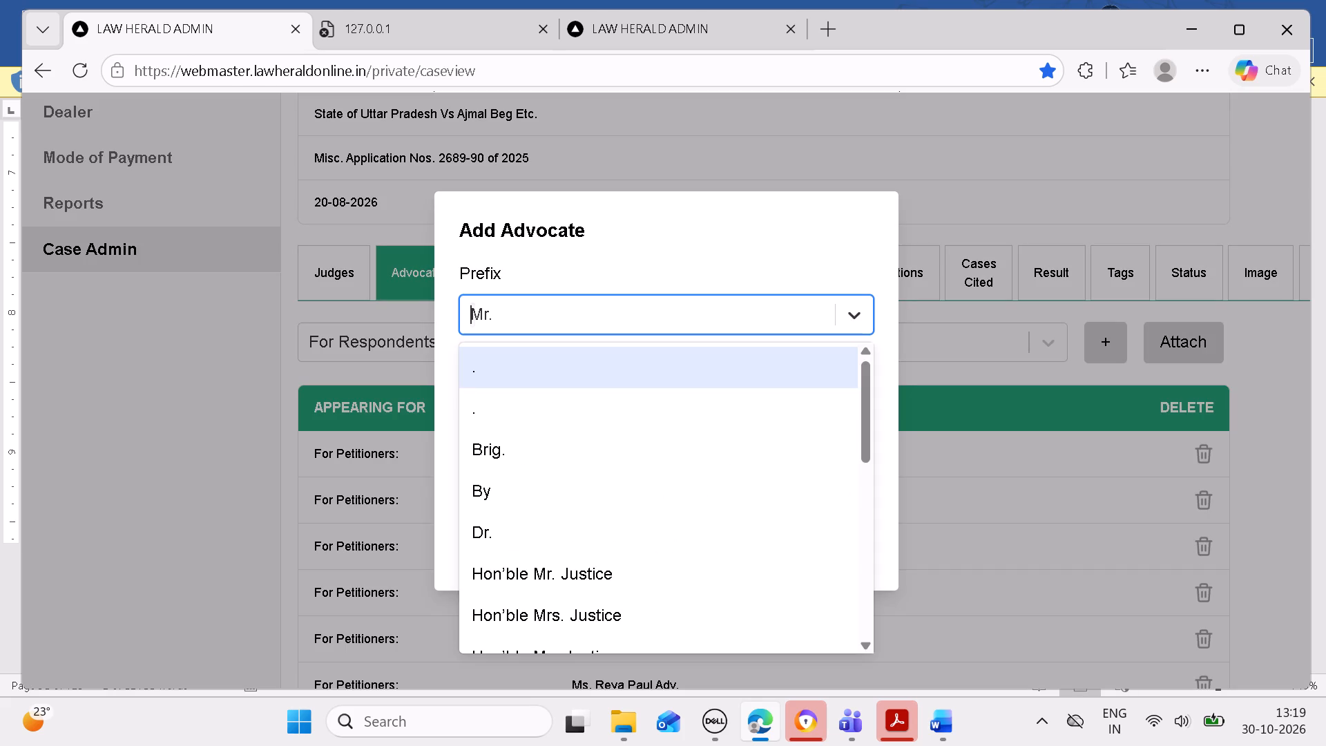
scroll(782, 405, down, 4)
click(684, 445)
click(646, 492)
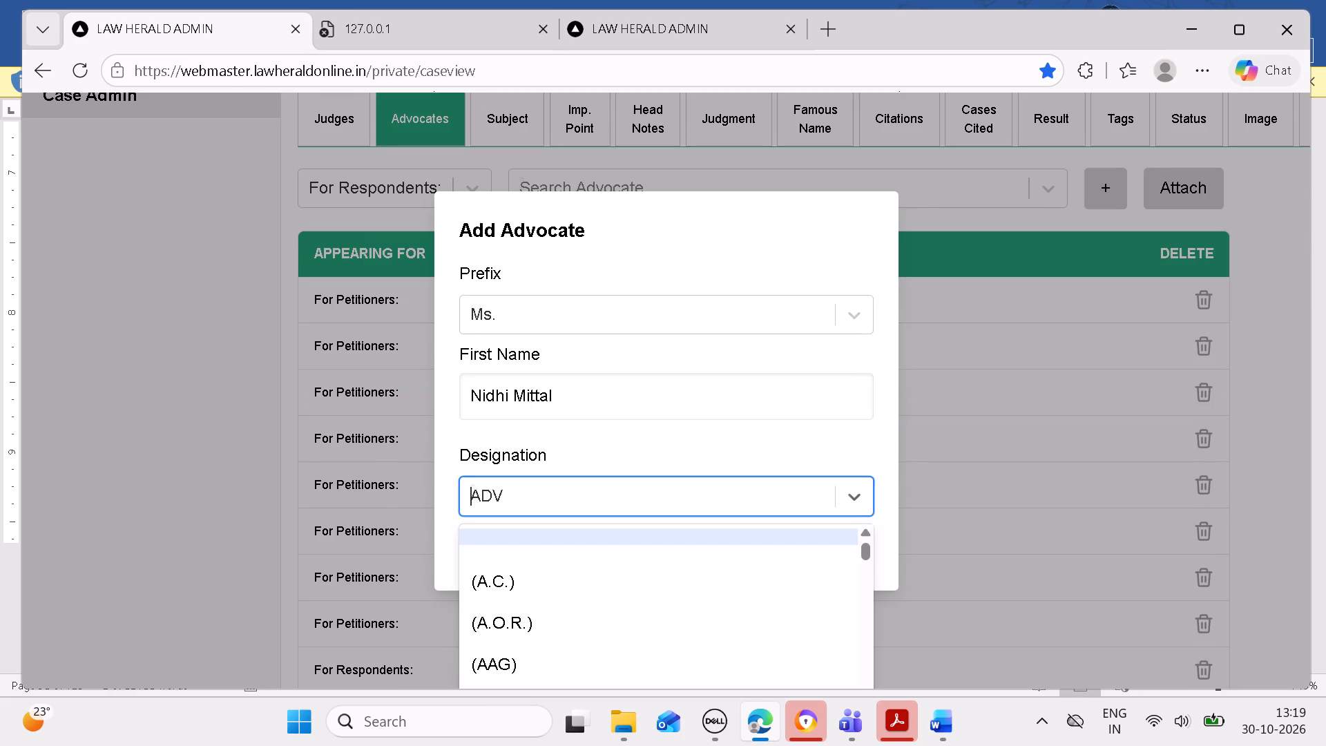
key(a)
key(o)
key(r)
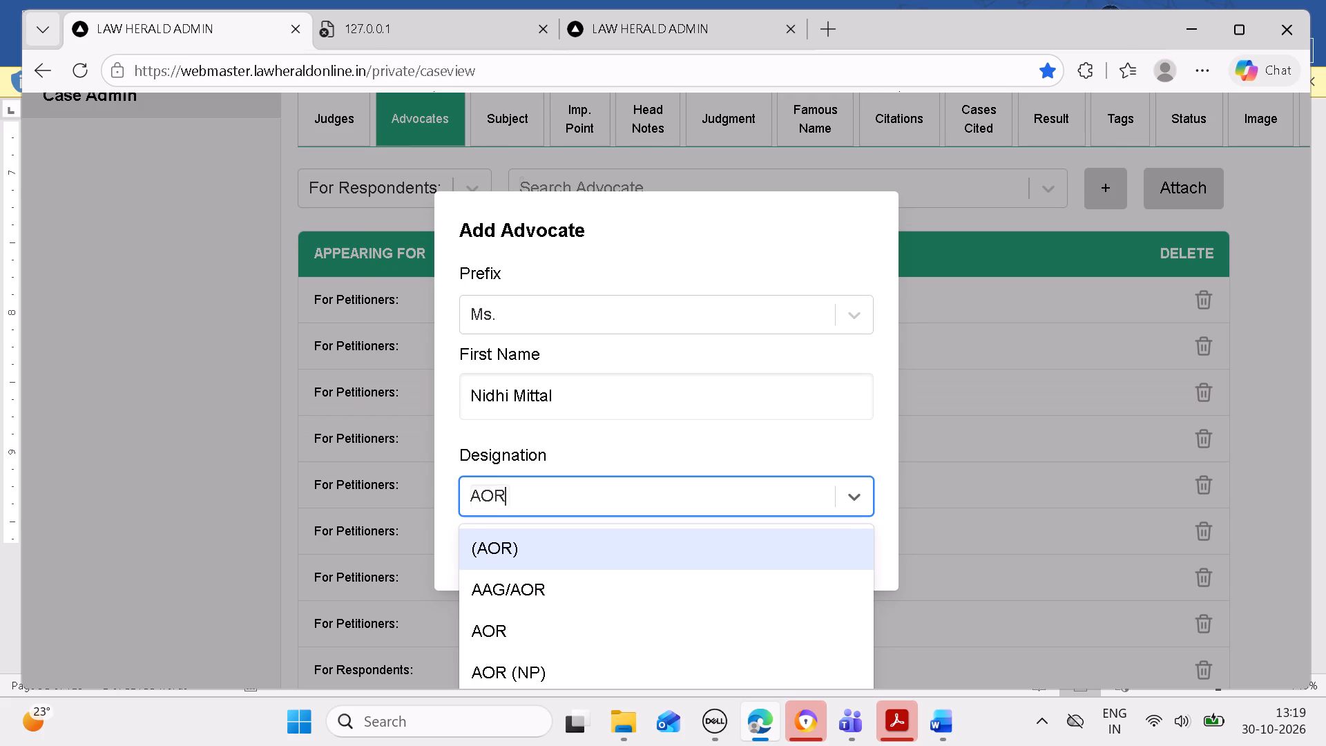
click(646, 542)
click(849, 546)
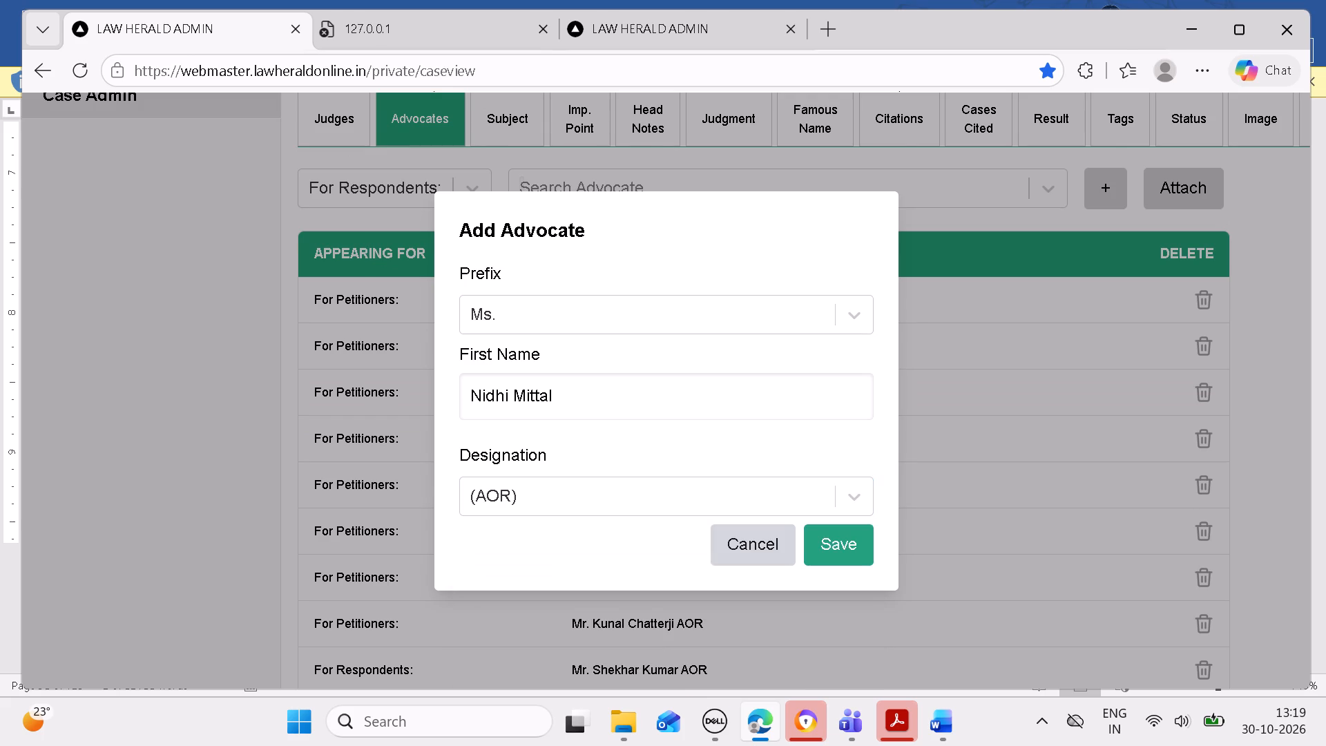
click(861, 209)
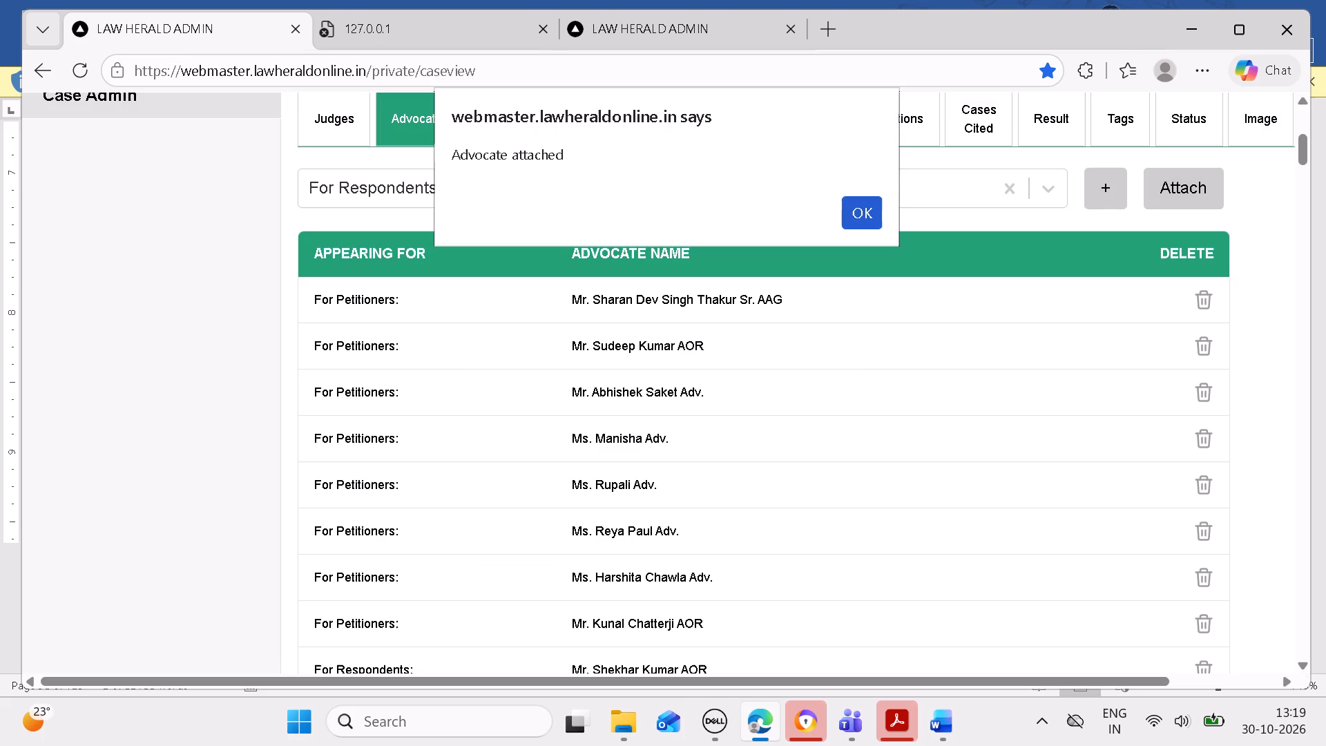
click(861, 220)
scroll(858, 275, down, 11)
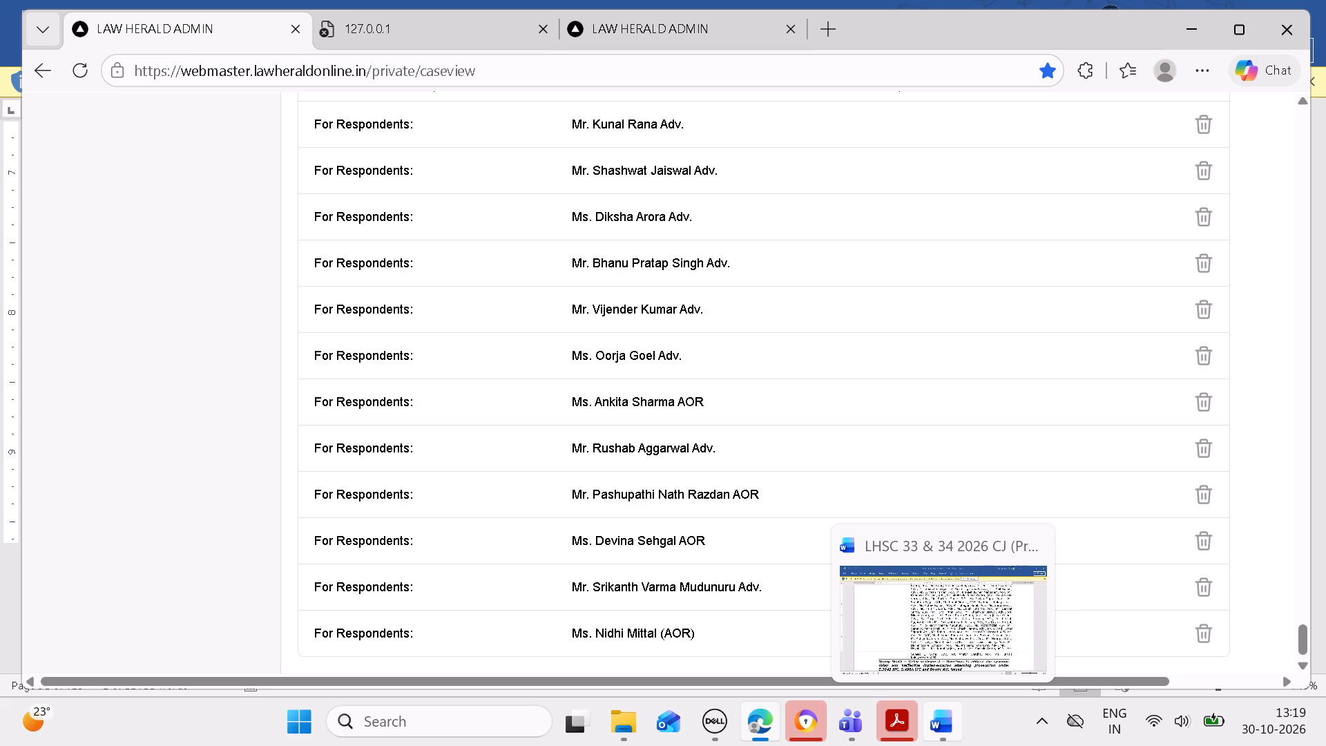
Copy the name of Mr. Pathak, AOR, from the Word document and return to the case record in Edge.
click(934, 734)
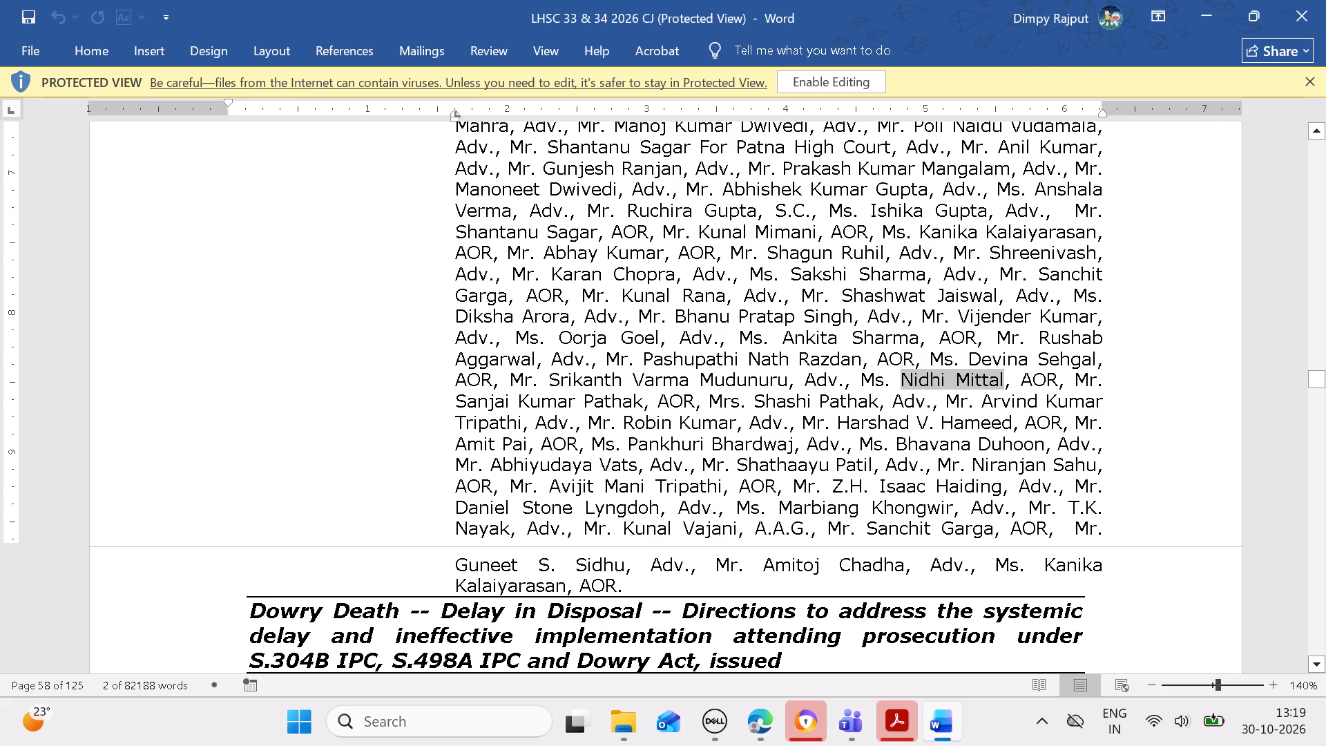
drag(458, 401, 519, 402)
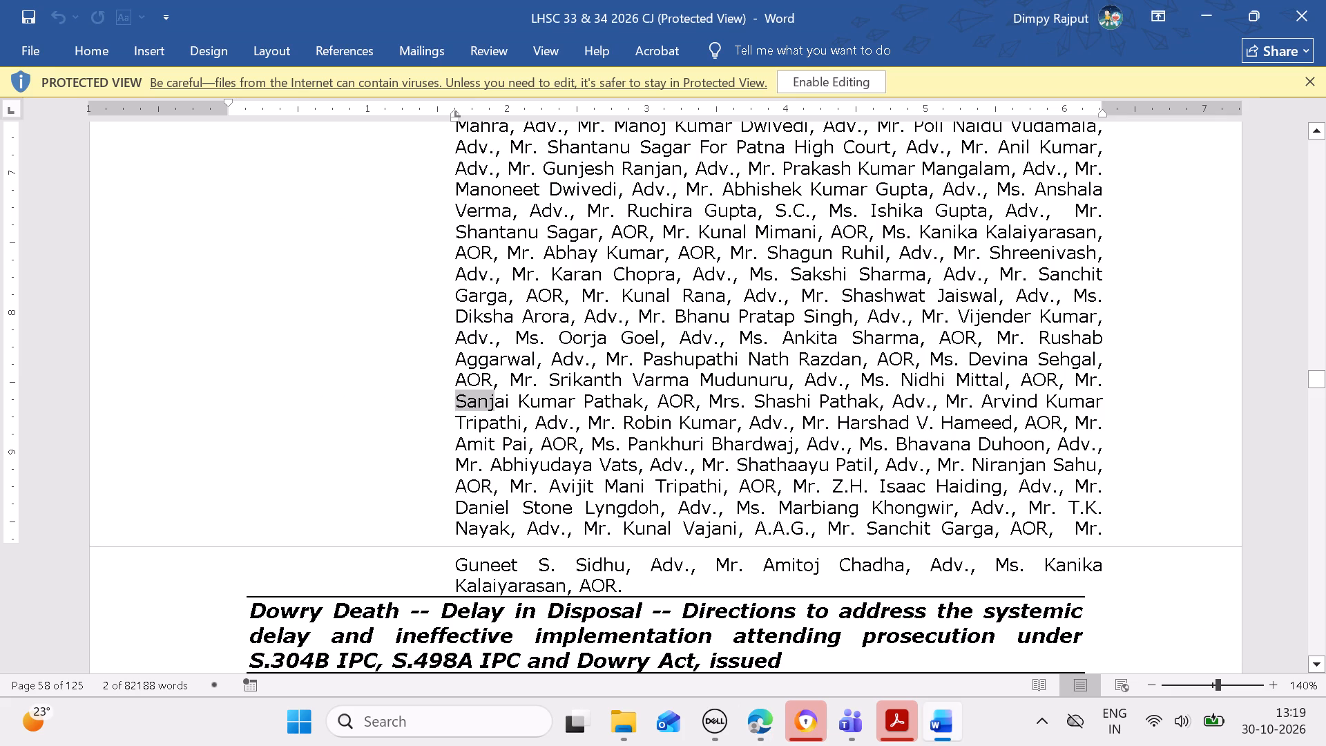
drag(519, 402, 606, 405)
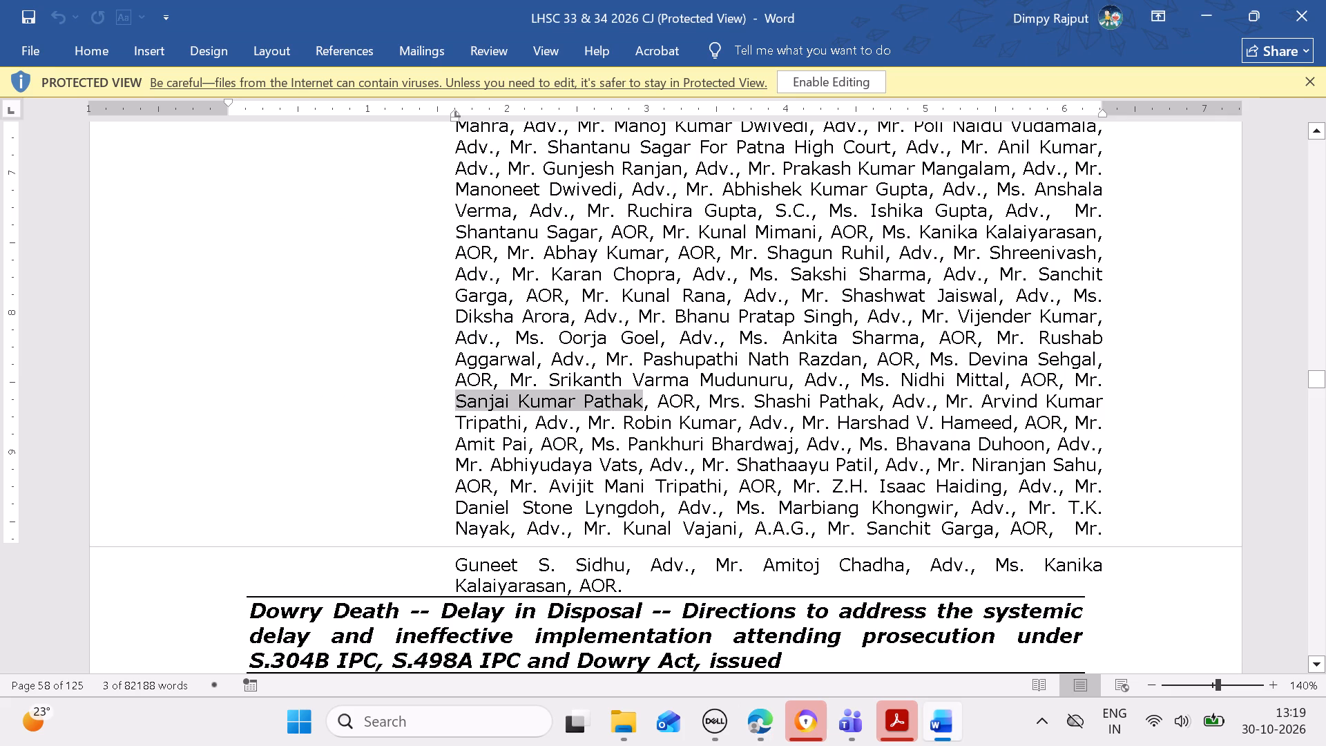
key(ctrl+c)
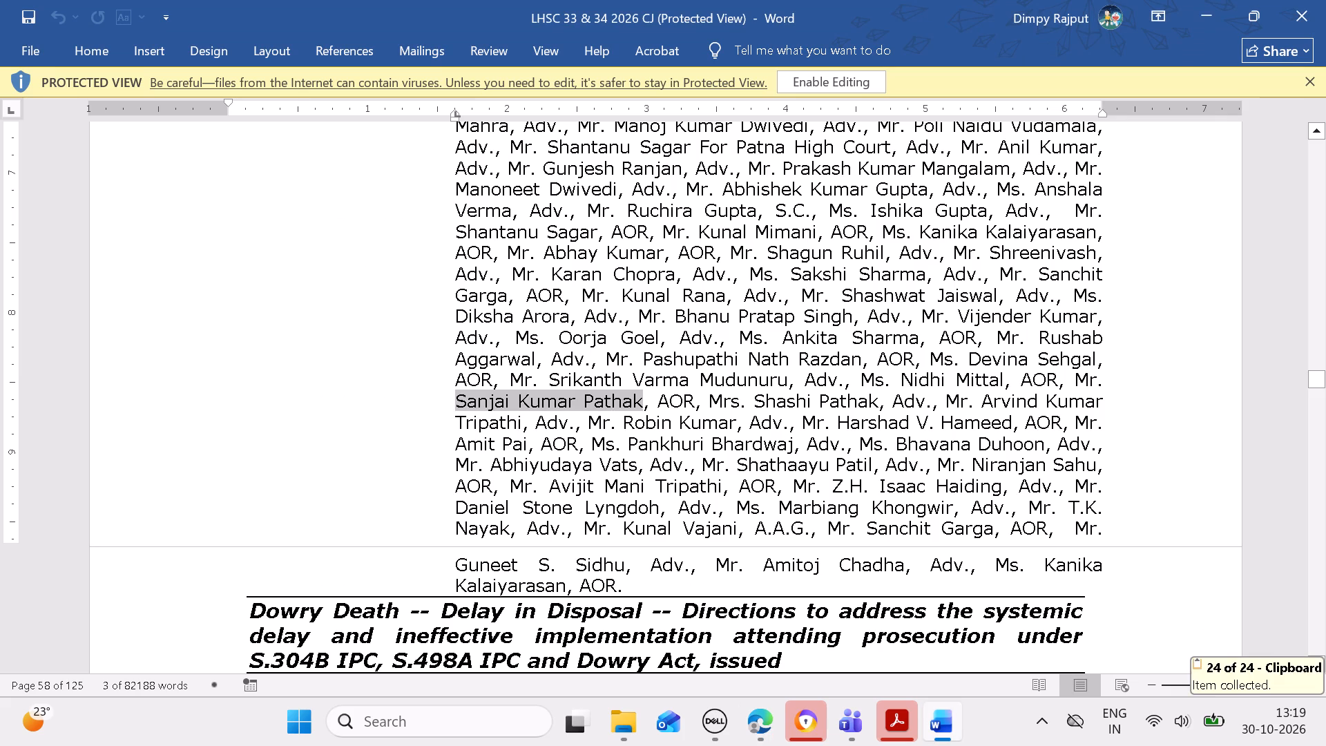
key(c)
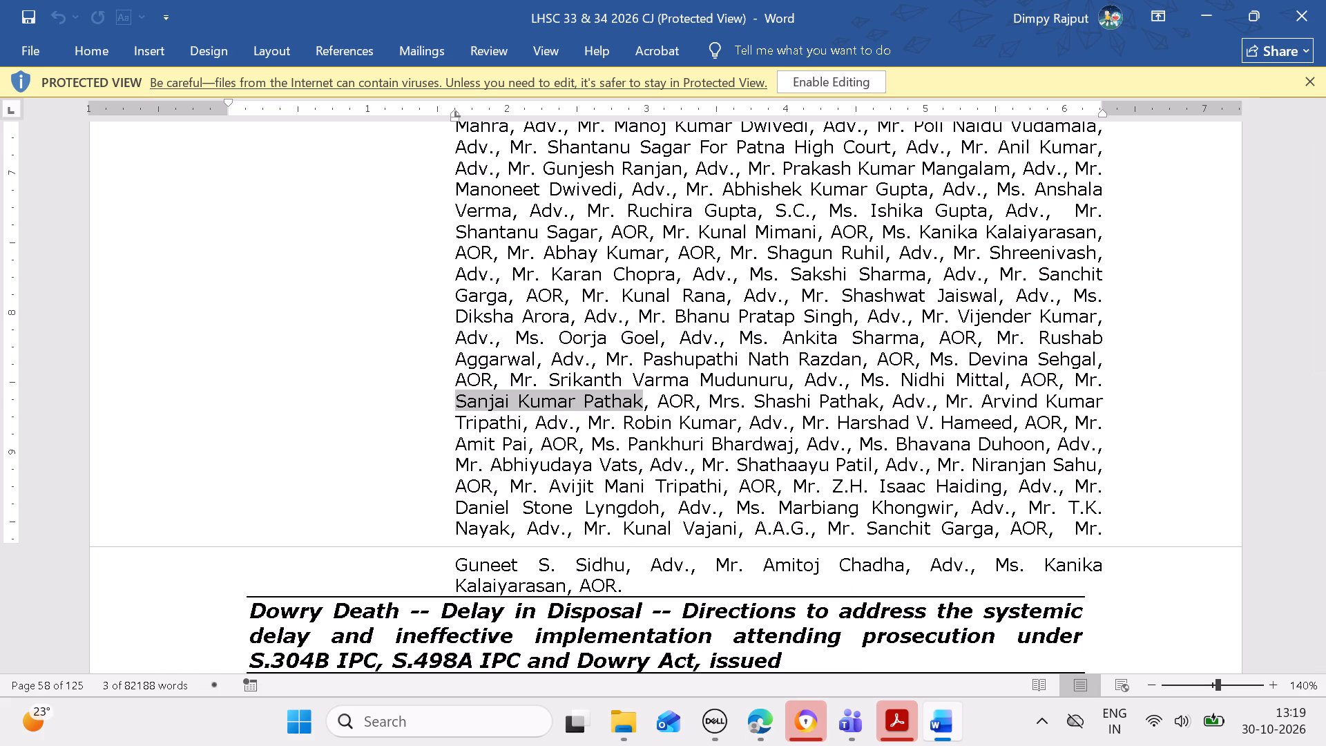
click(765, 716)
Search for the copied name of Mr. Pathak and attach his AOR entry as an advocate for the respondents.
scroll(779, 497, up, 8)
click(1012, 618)
key(ctrl+v)
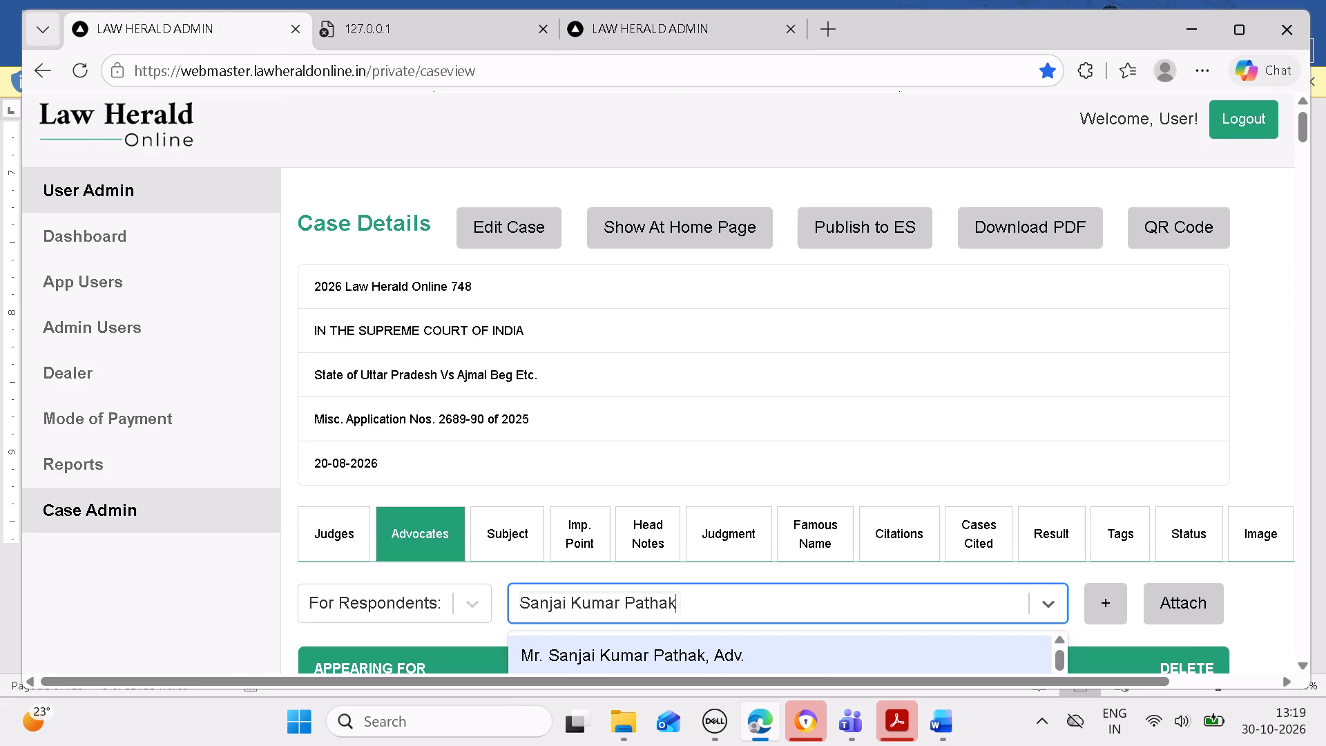
drag(1303, 129, 1316, 154)
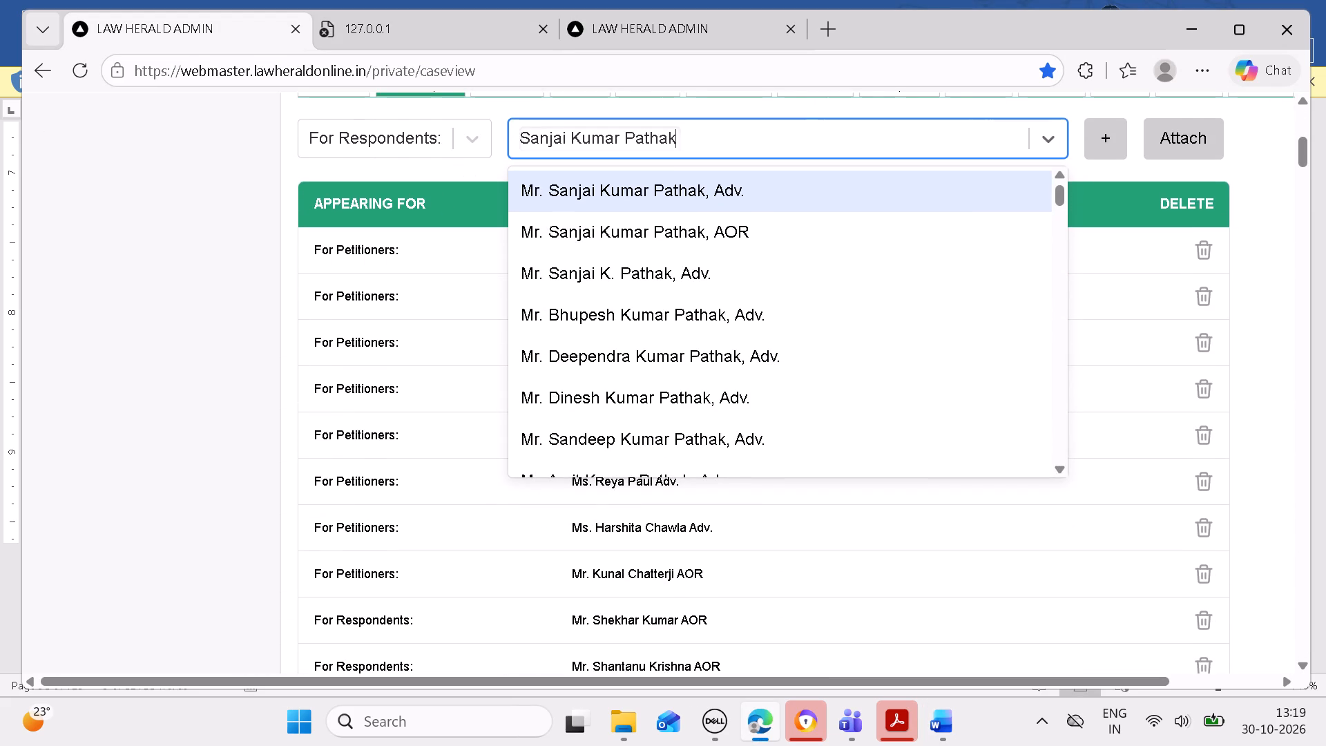
click(837, 224)
click(1181, 143)
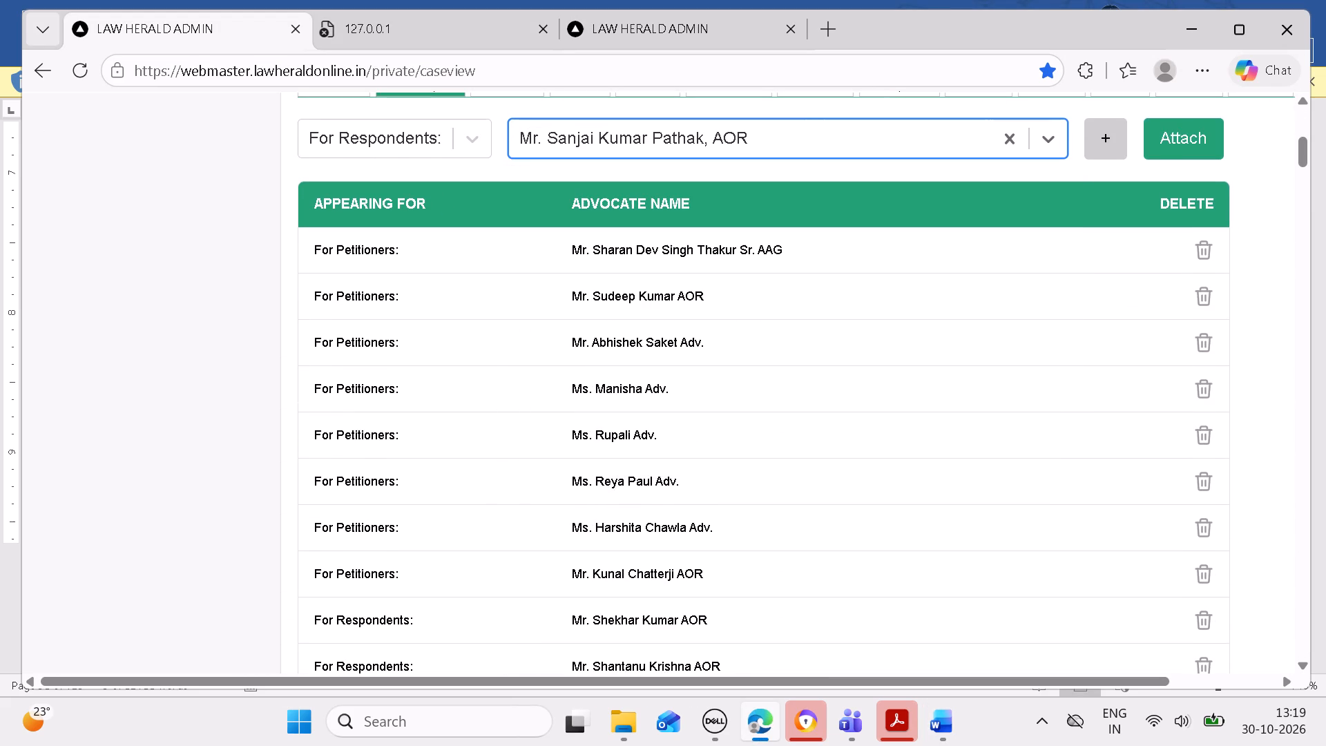
click(867, 205)
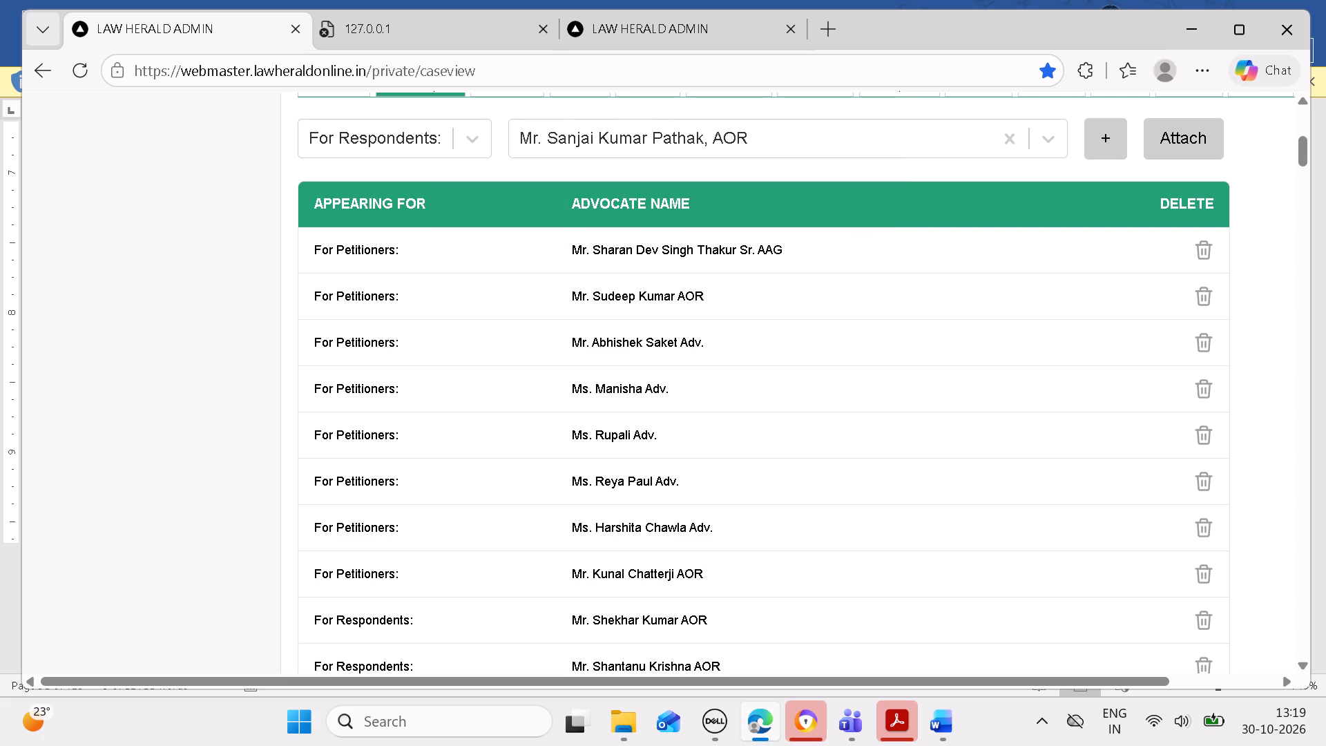
scroll(889, 367, down, 9)
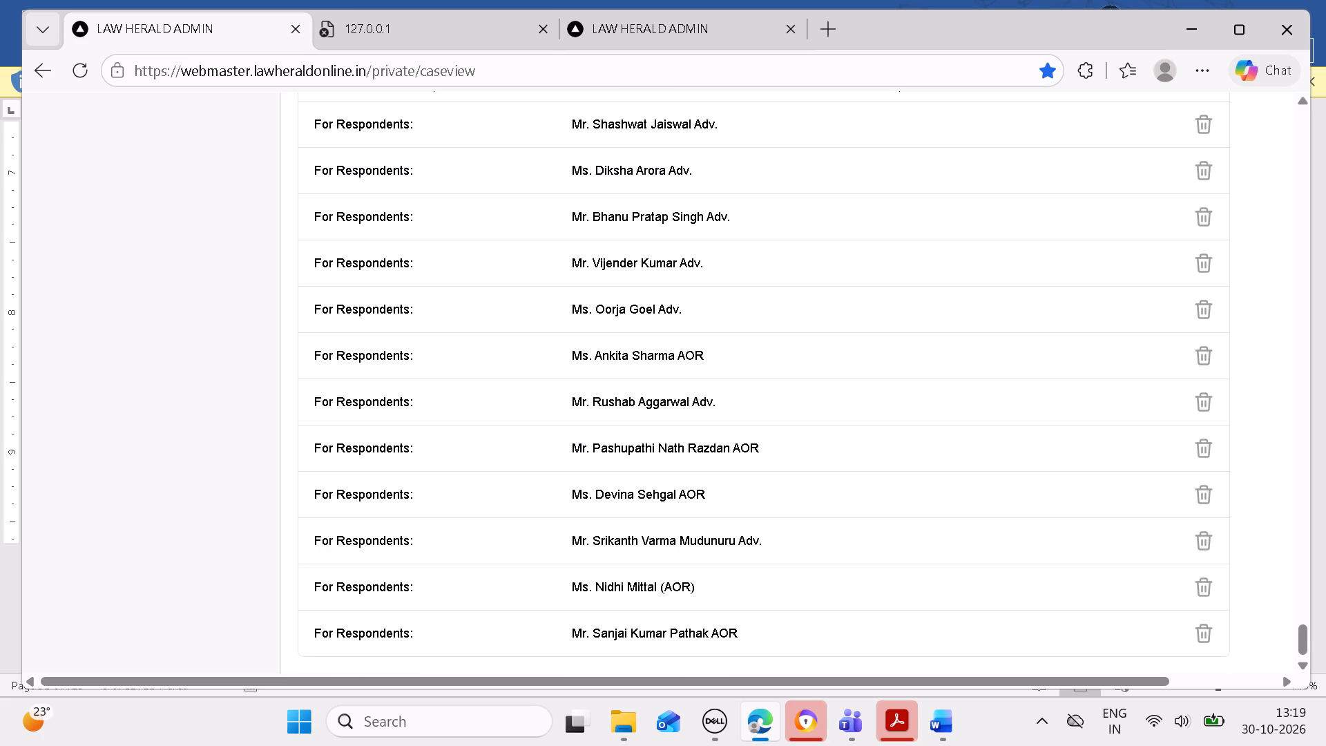
scroll(886, 500, down, 1)
click(929, 728)
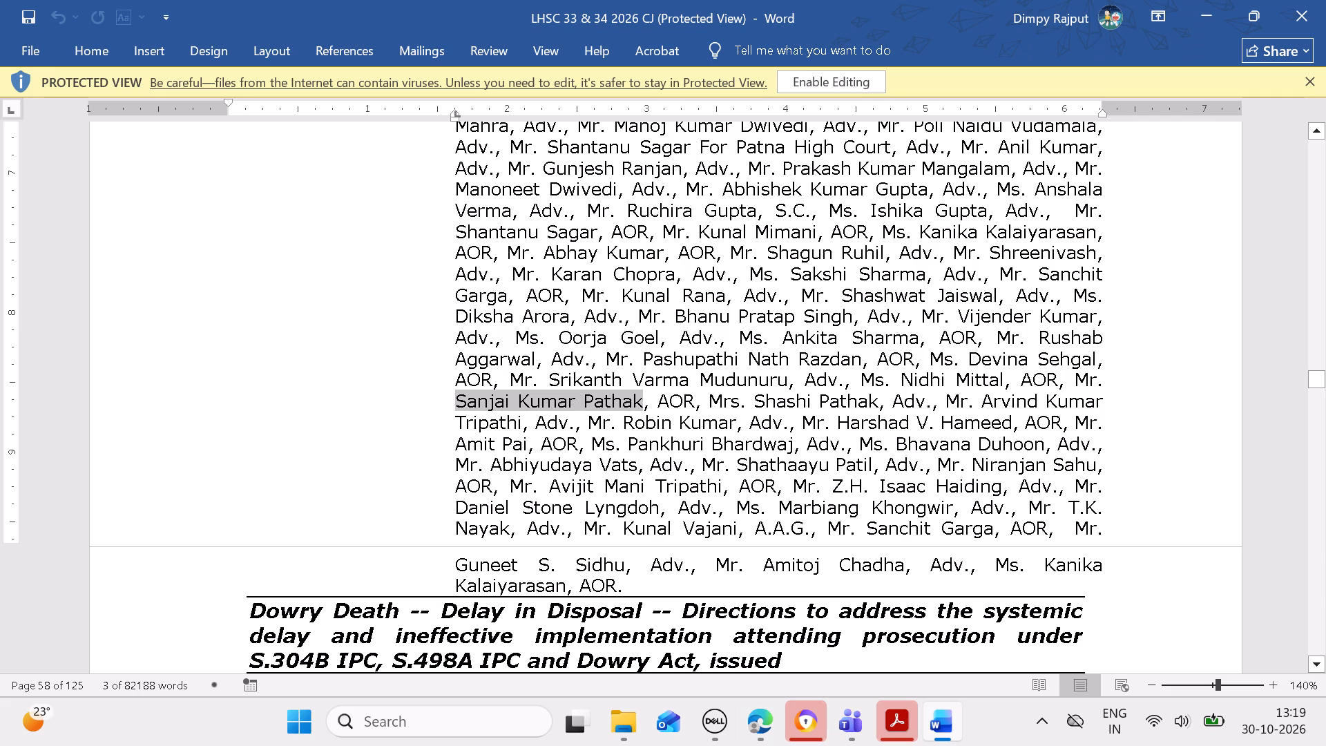
drag(758, 403, 785, 400)
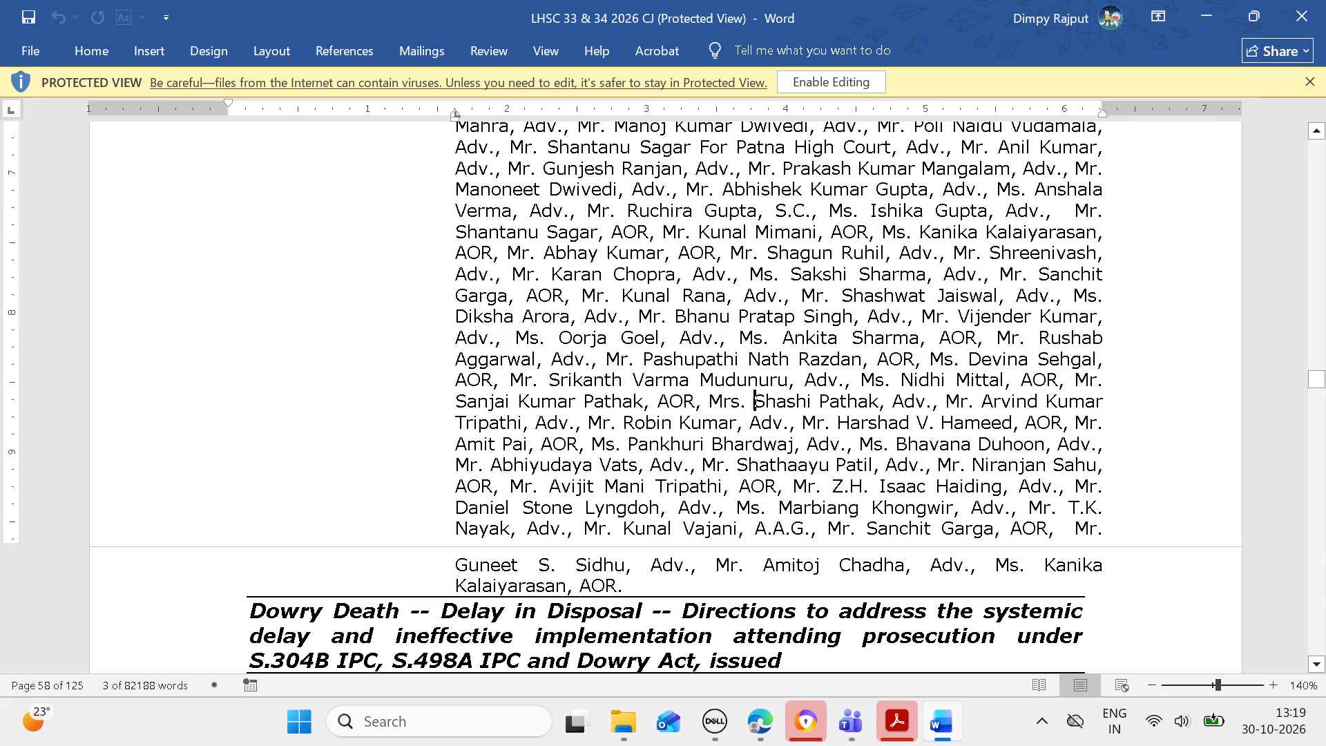
drag(785, 400, 881, 409)
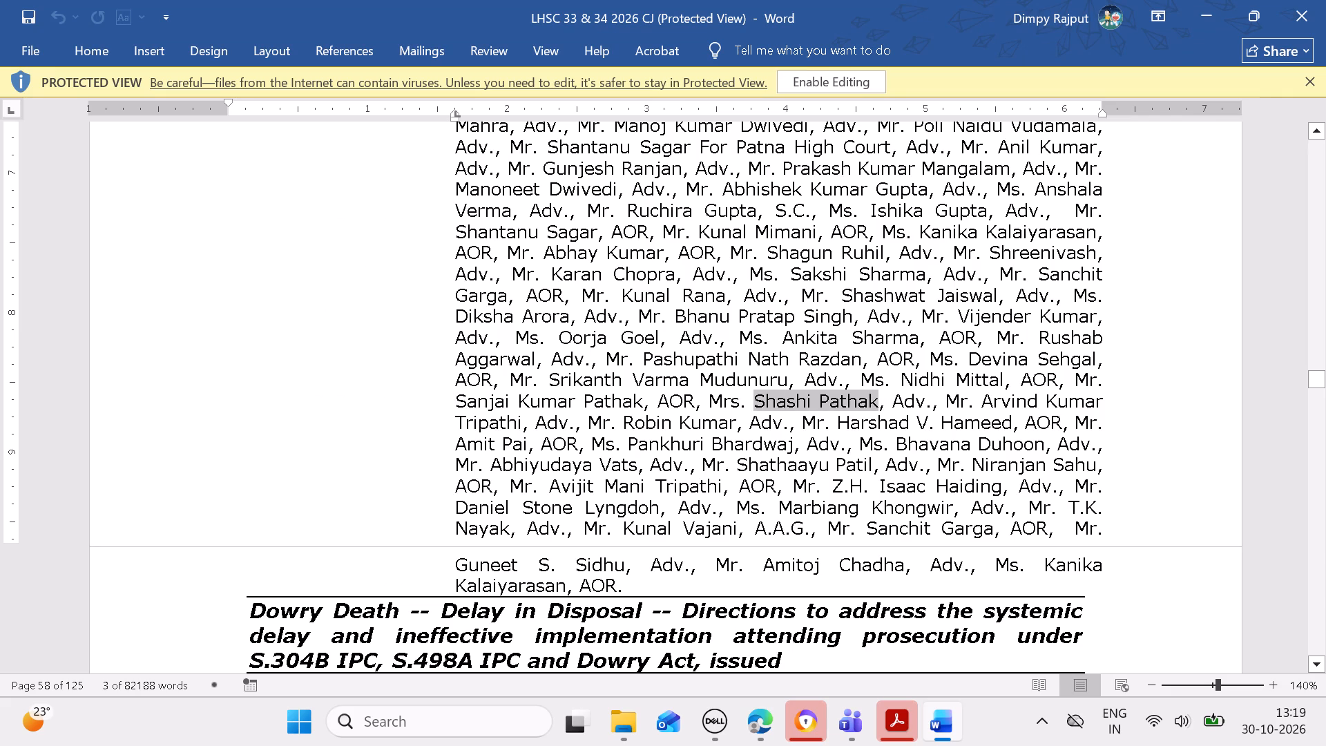
key(ctrl+c)
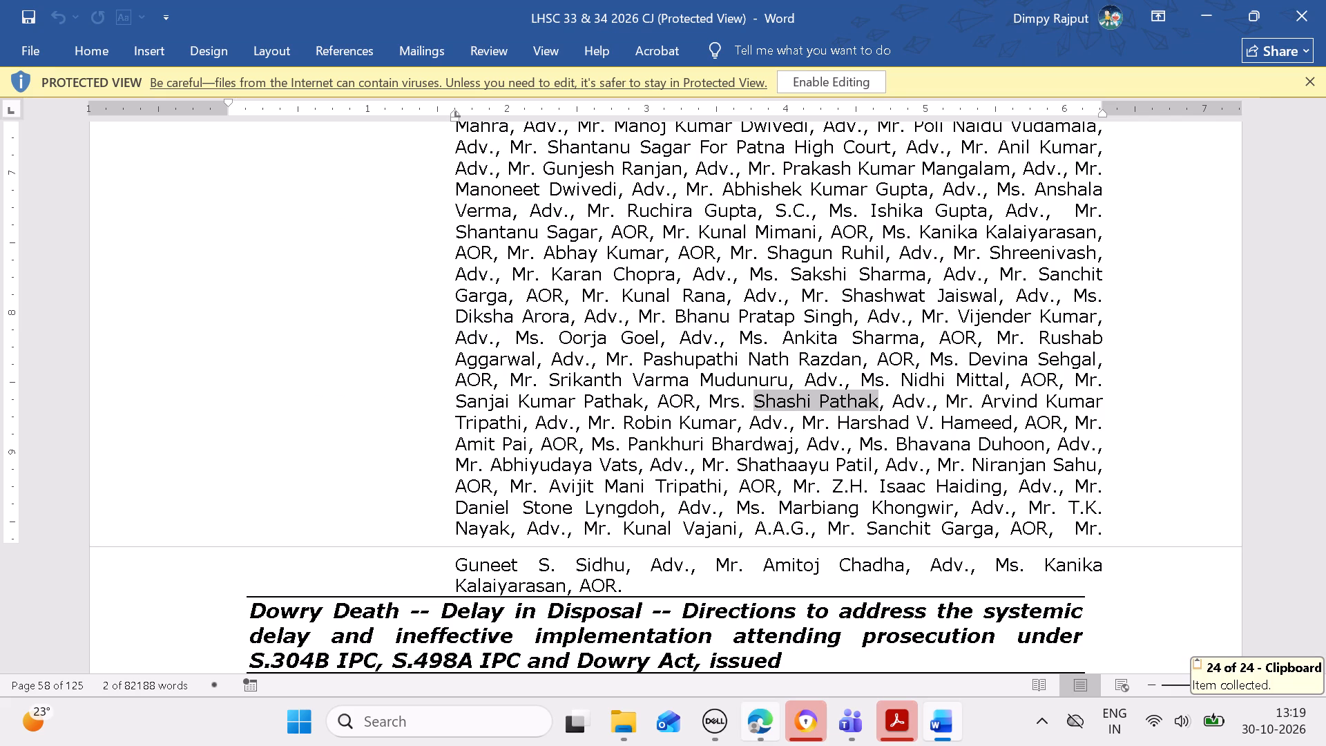
click(751, 721)
Search for the copied name of Mrs. Pathak and try to save a new advocate entry with prefix Mrs. and designation ADV.
scroll(718, 623, up, 7)
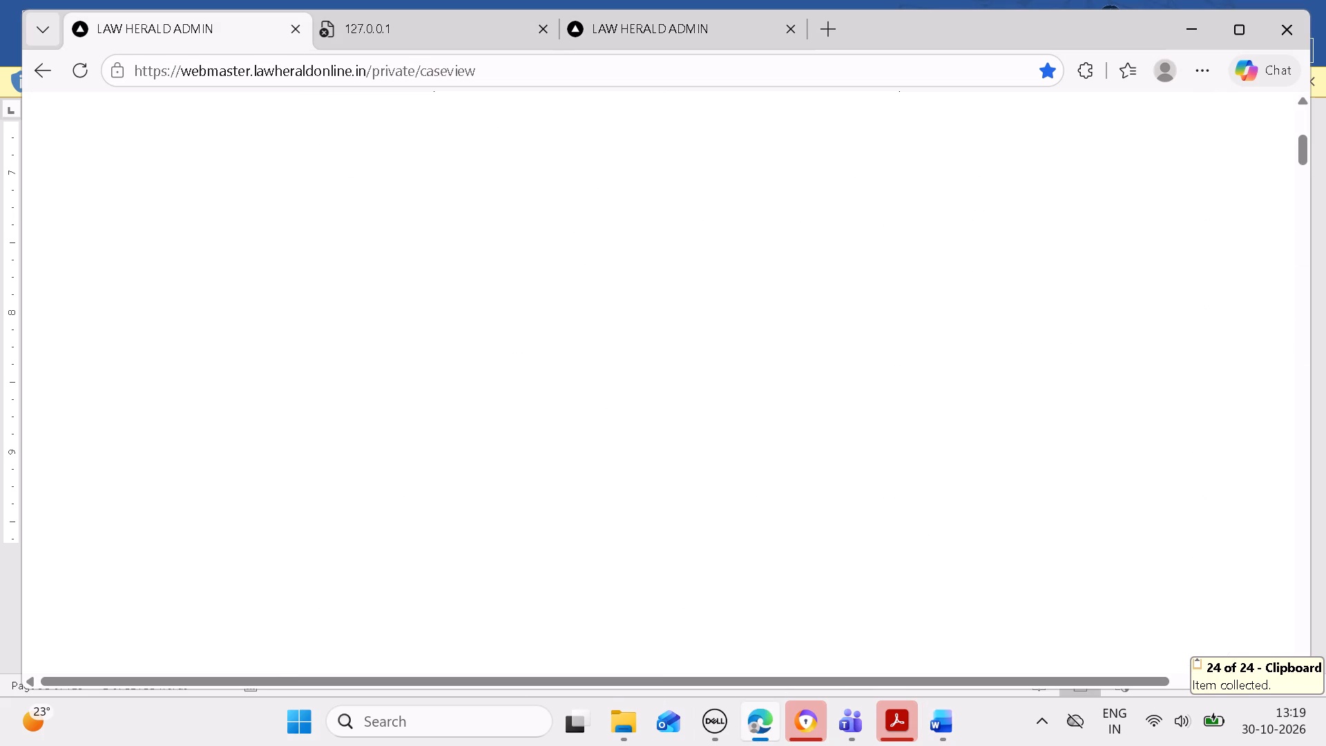
click(1001, 622)
key(ctrl+v)
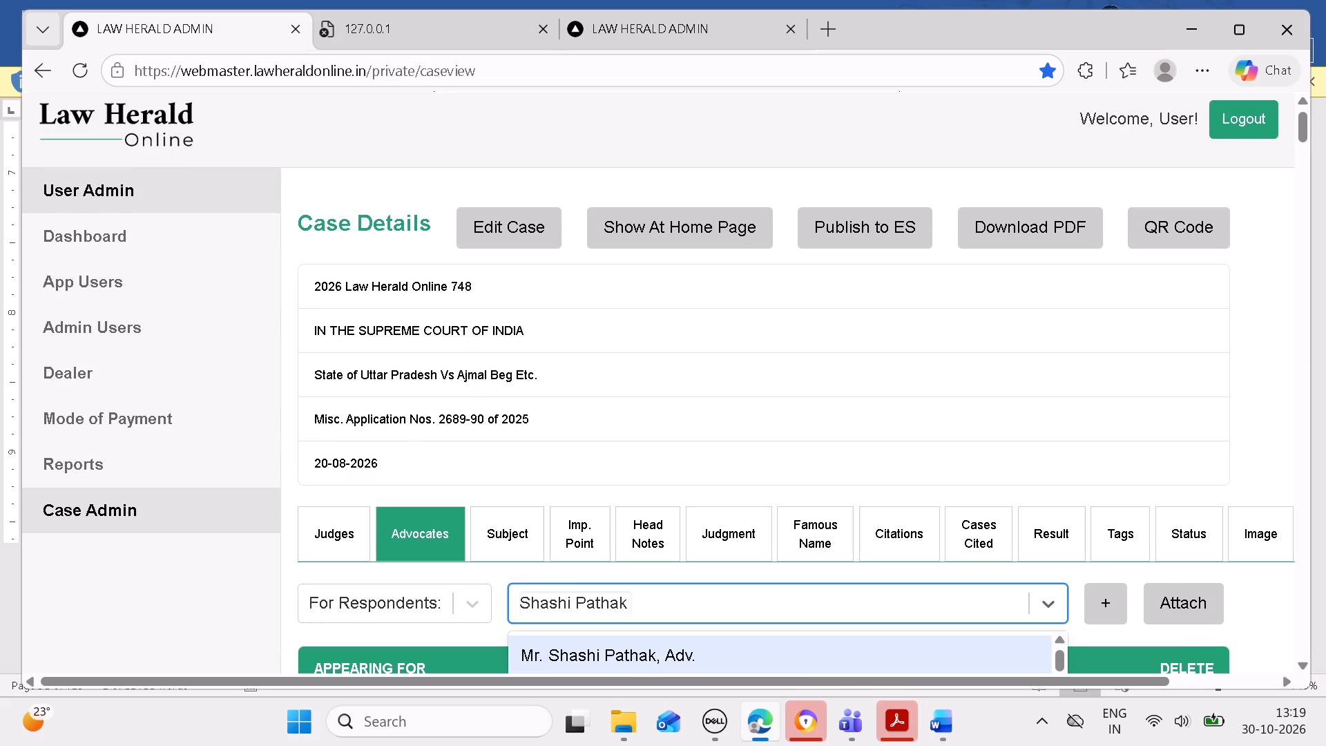
drag(1305, 132, 1312, 144)
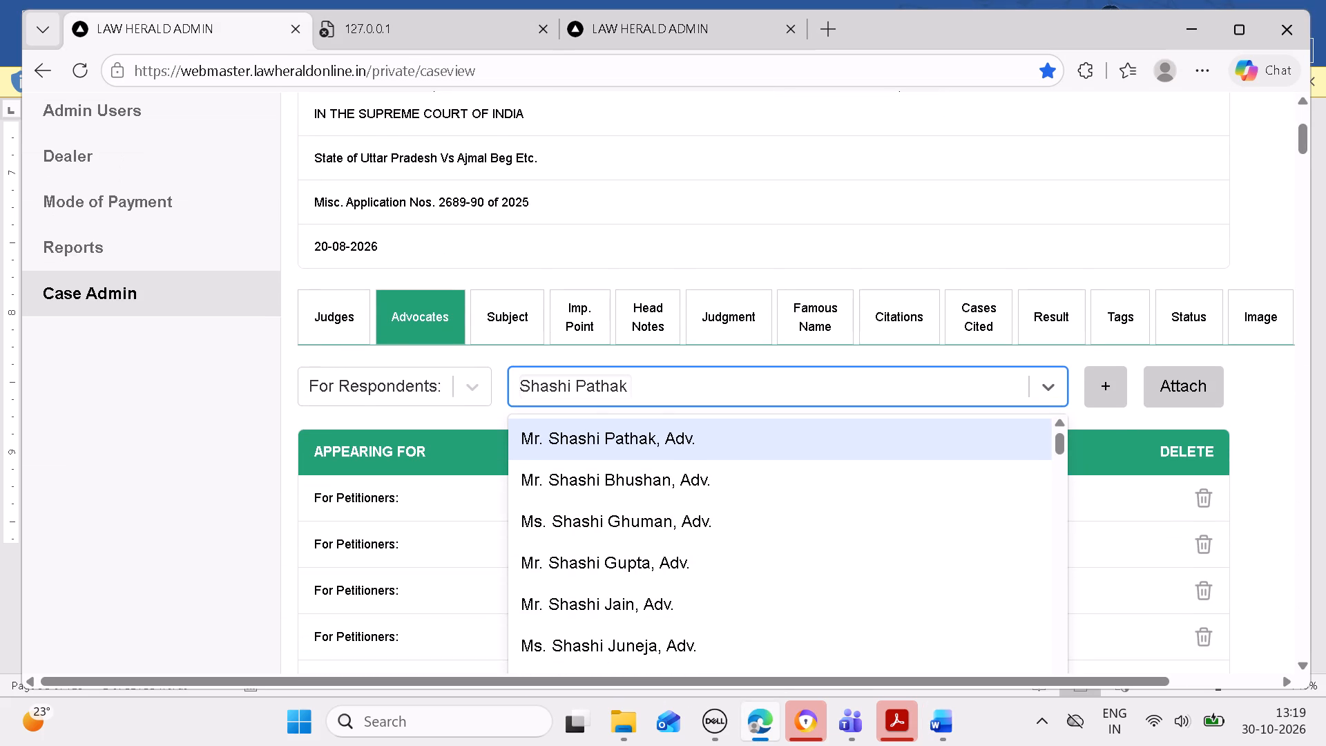
click(1113, 374)
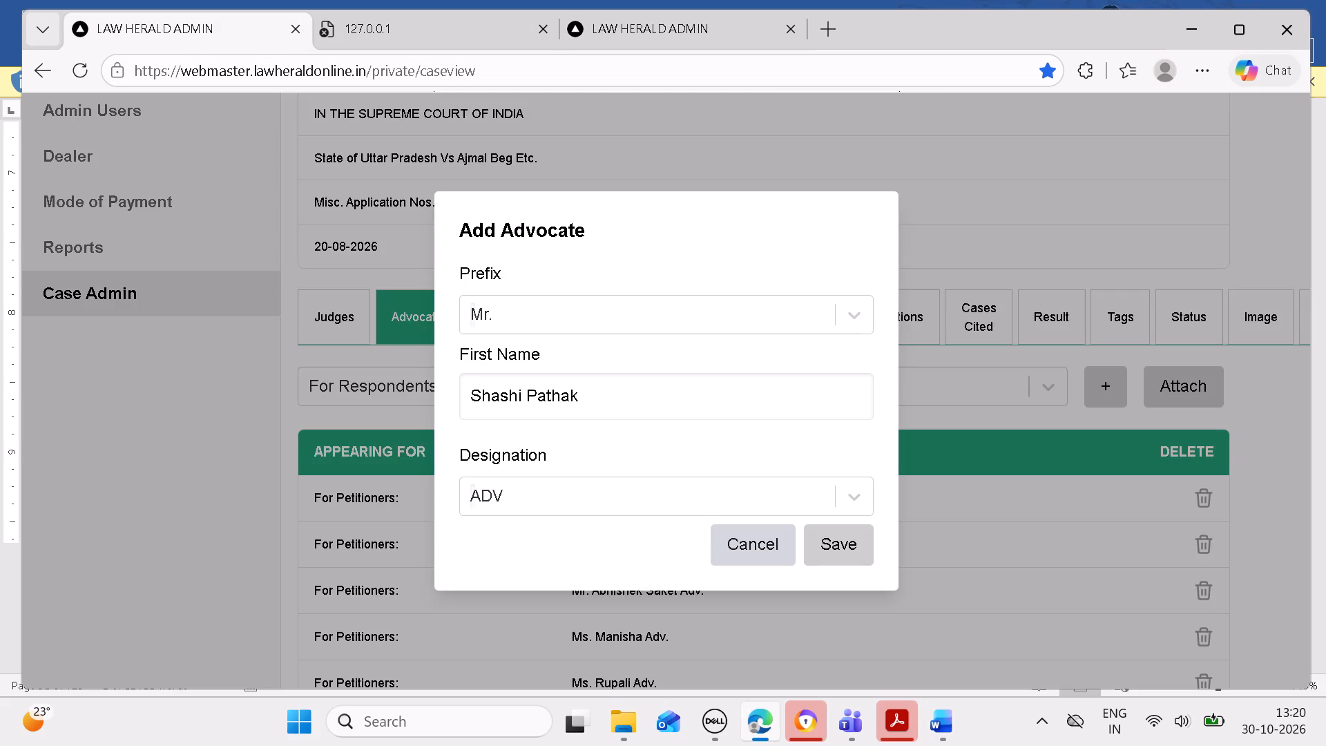
click(859, 302)
scroll(511, 450, down, 1)
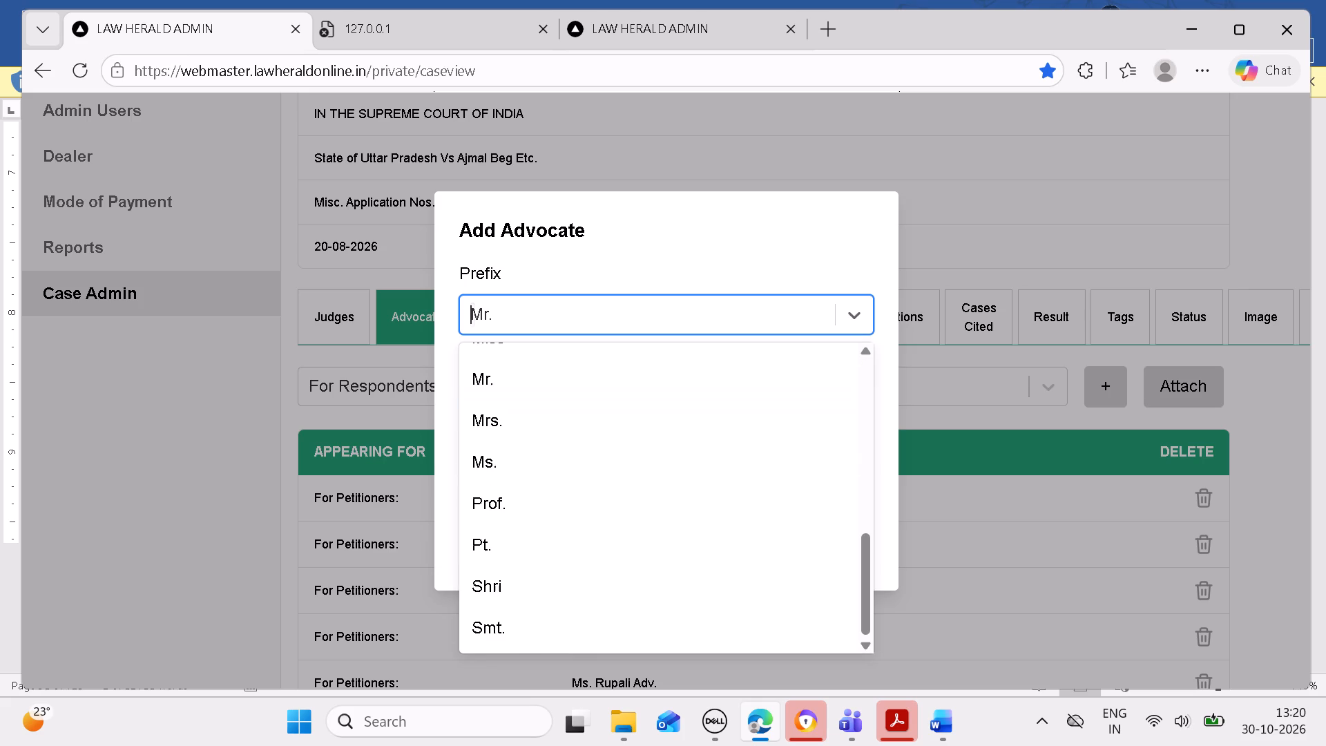
scroll(492, 484, down, 1)
click(551, 401)
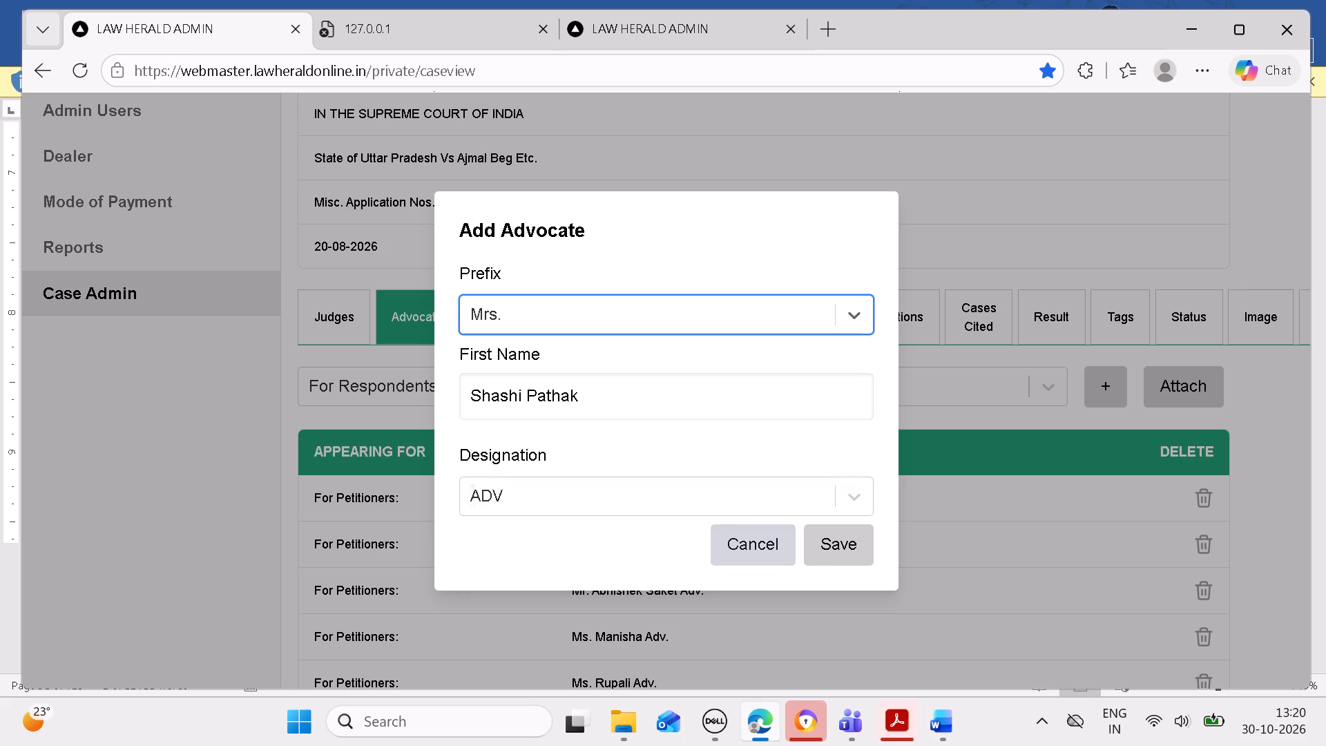
click(949, 722)
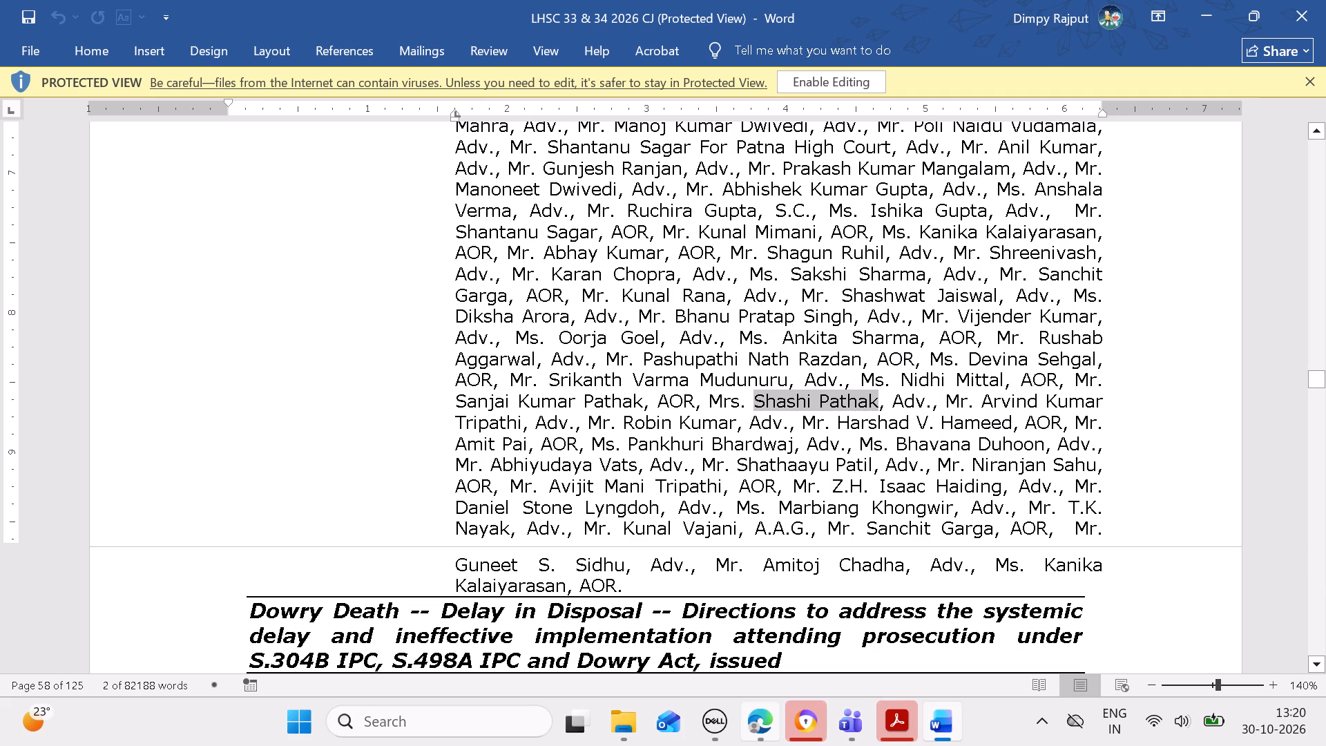
click(746, 725)
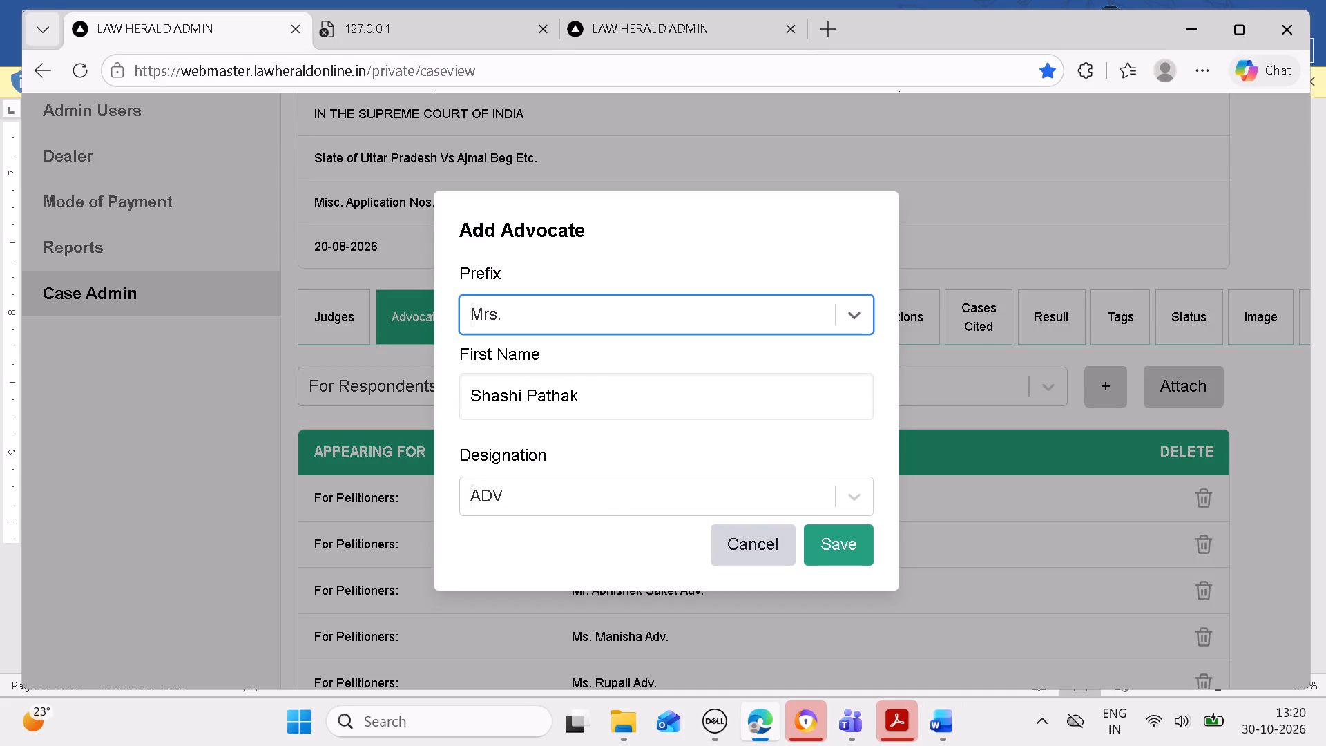
click(818, 543)
click(846, 204)
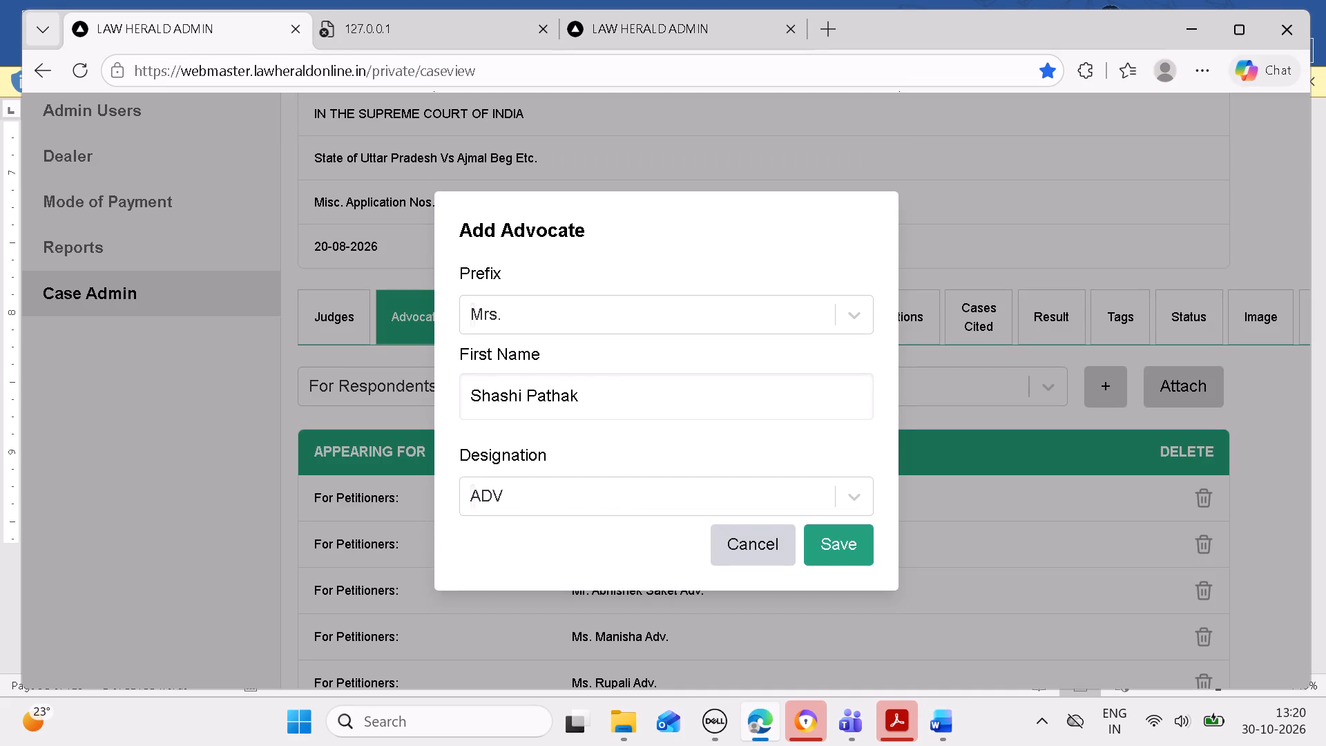
click(711, 499)
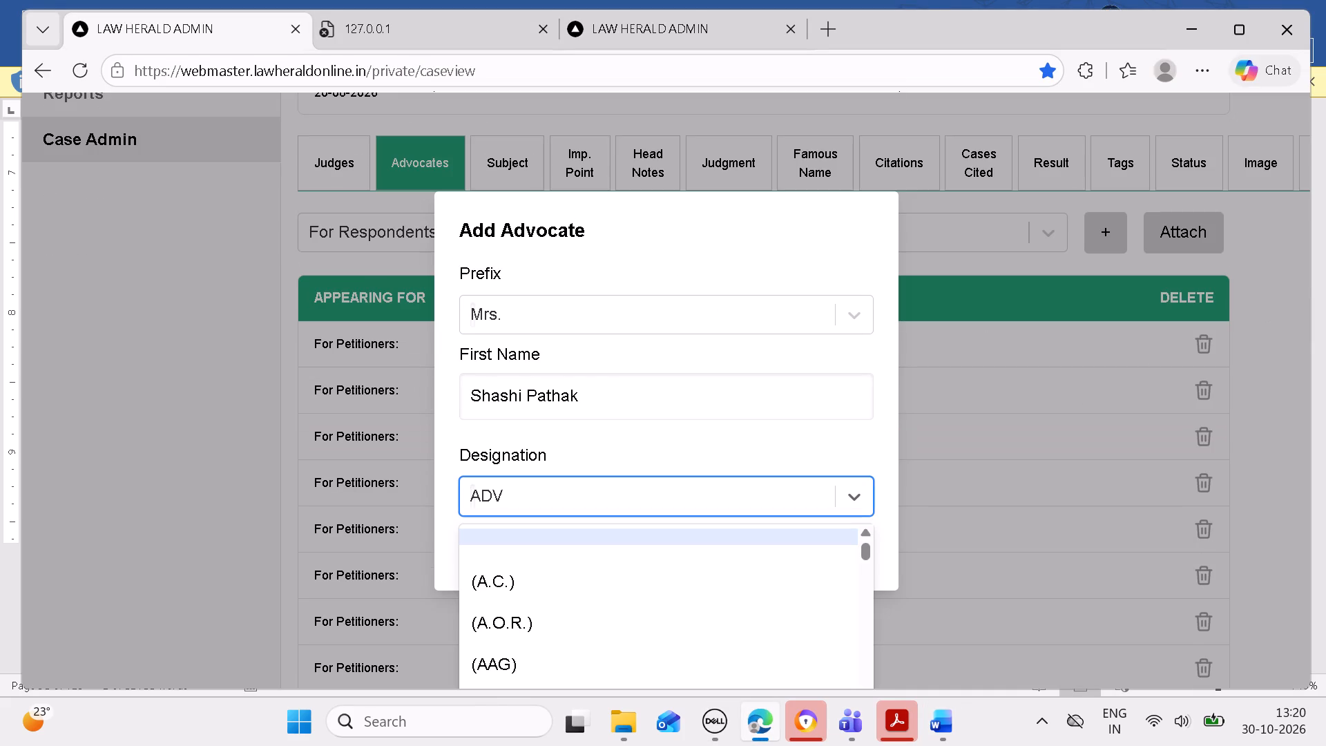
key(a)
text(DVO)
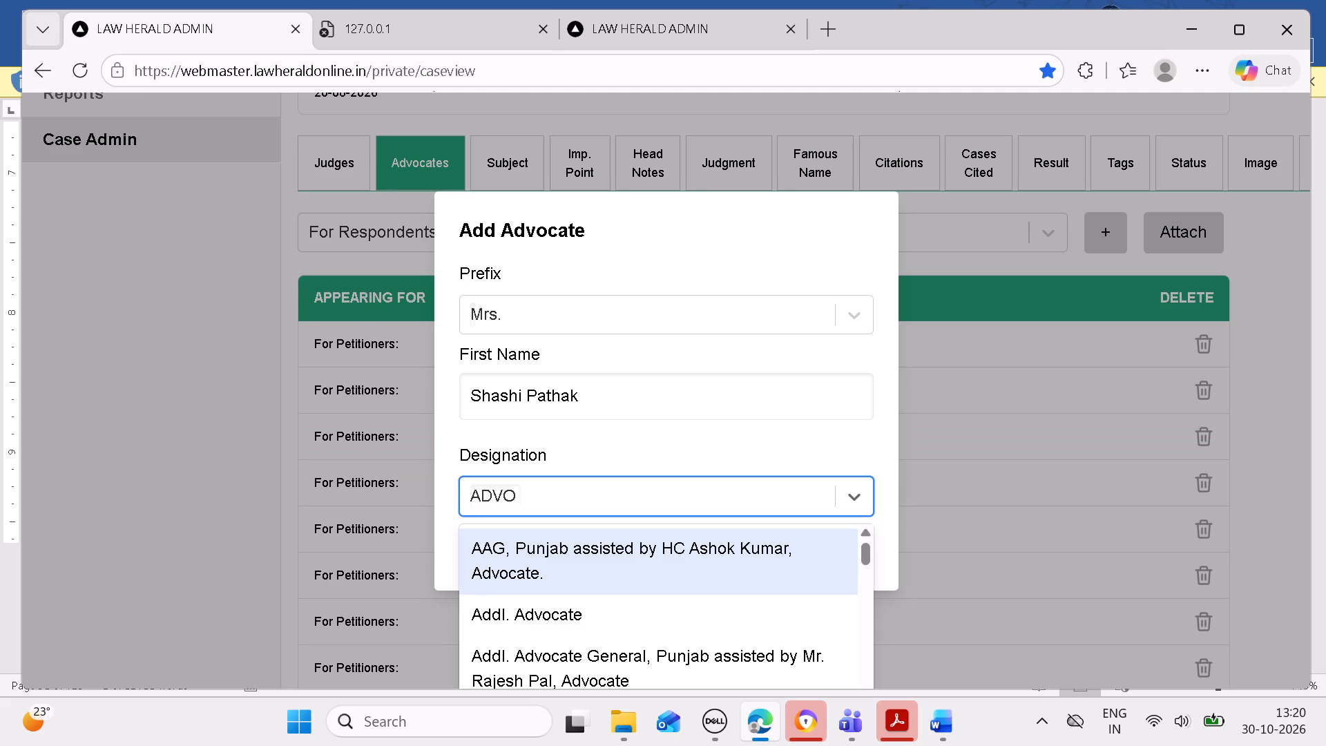
drag(869, 551, 869, 562)
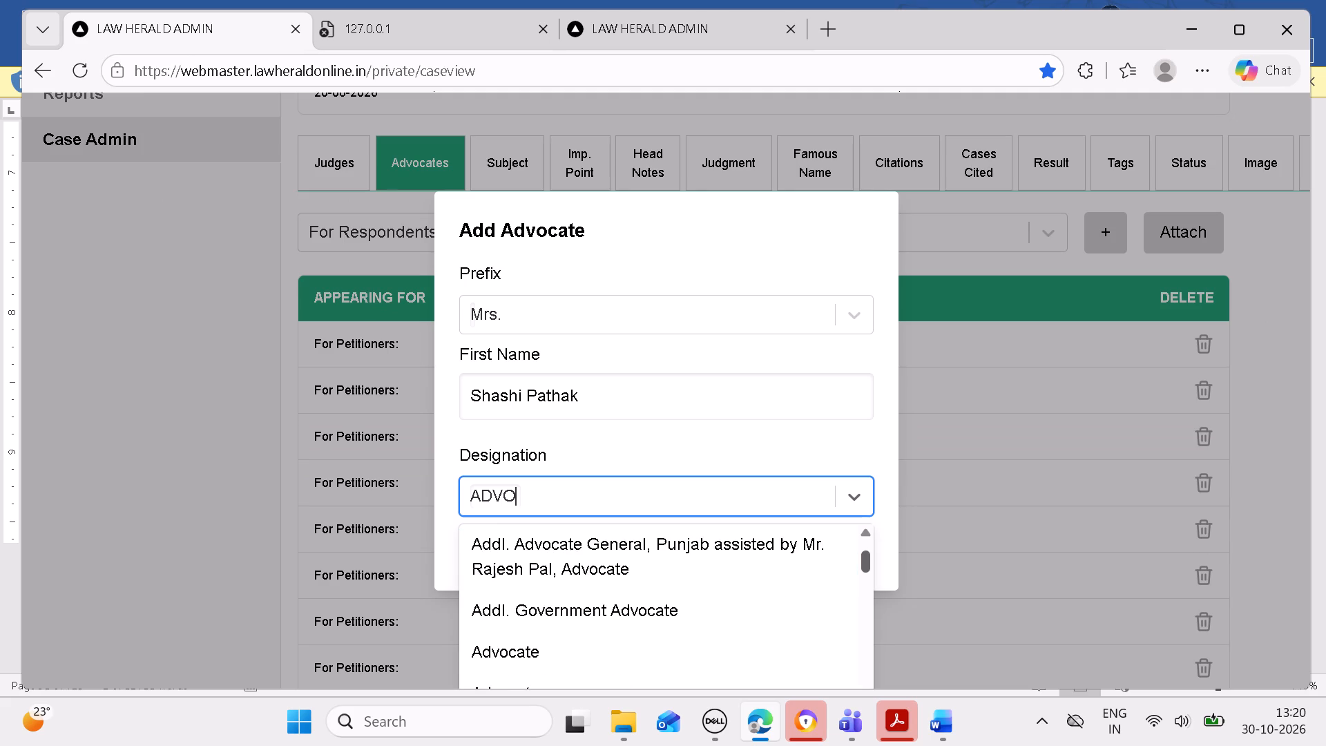
drag(869, 562, 870, 563)
click(576, 639)
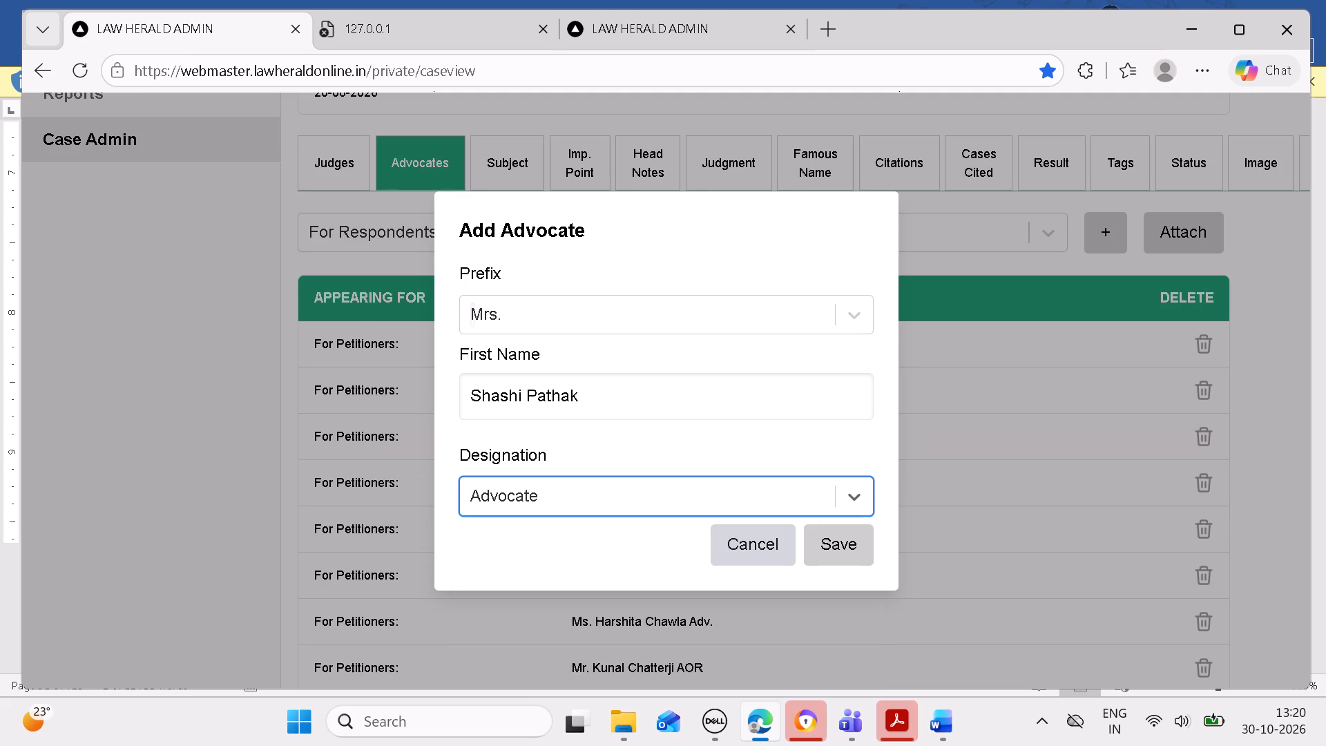
click(832, 531)
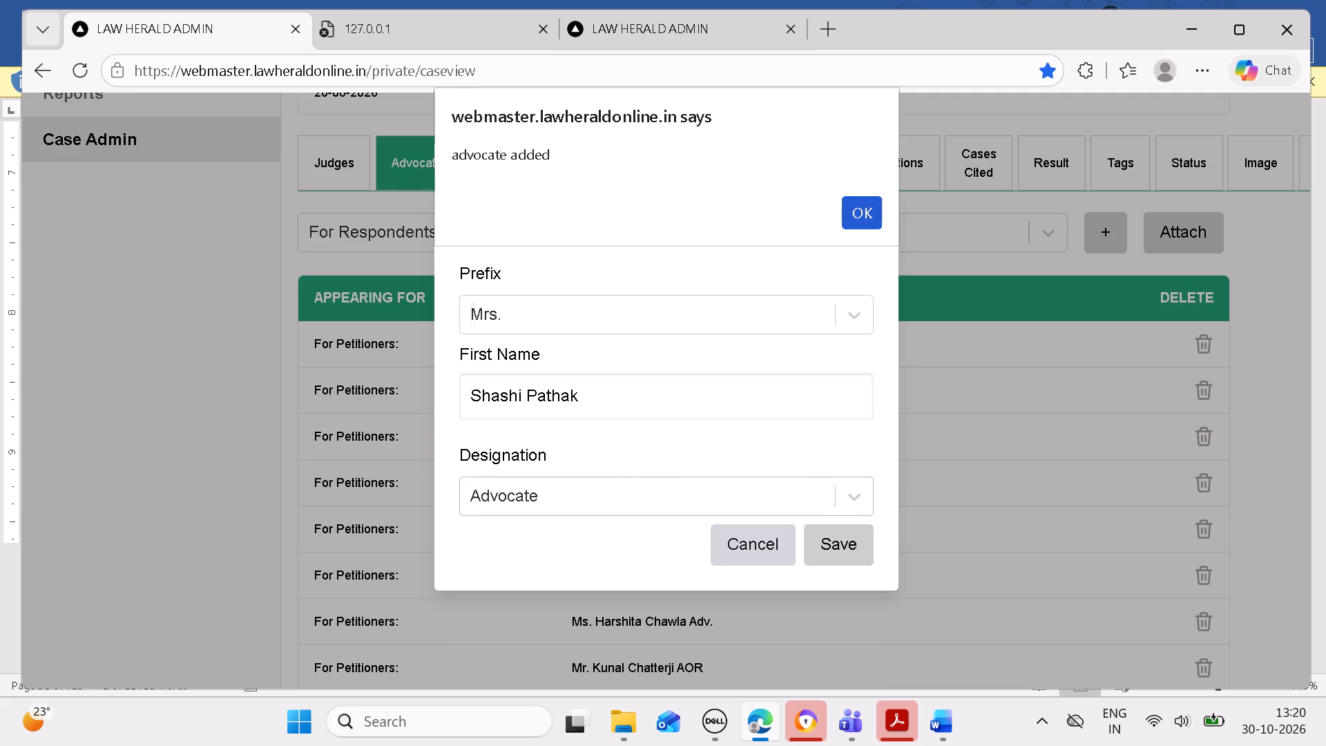
click(861, 209)
click(854, 216)
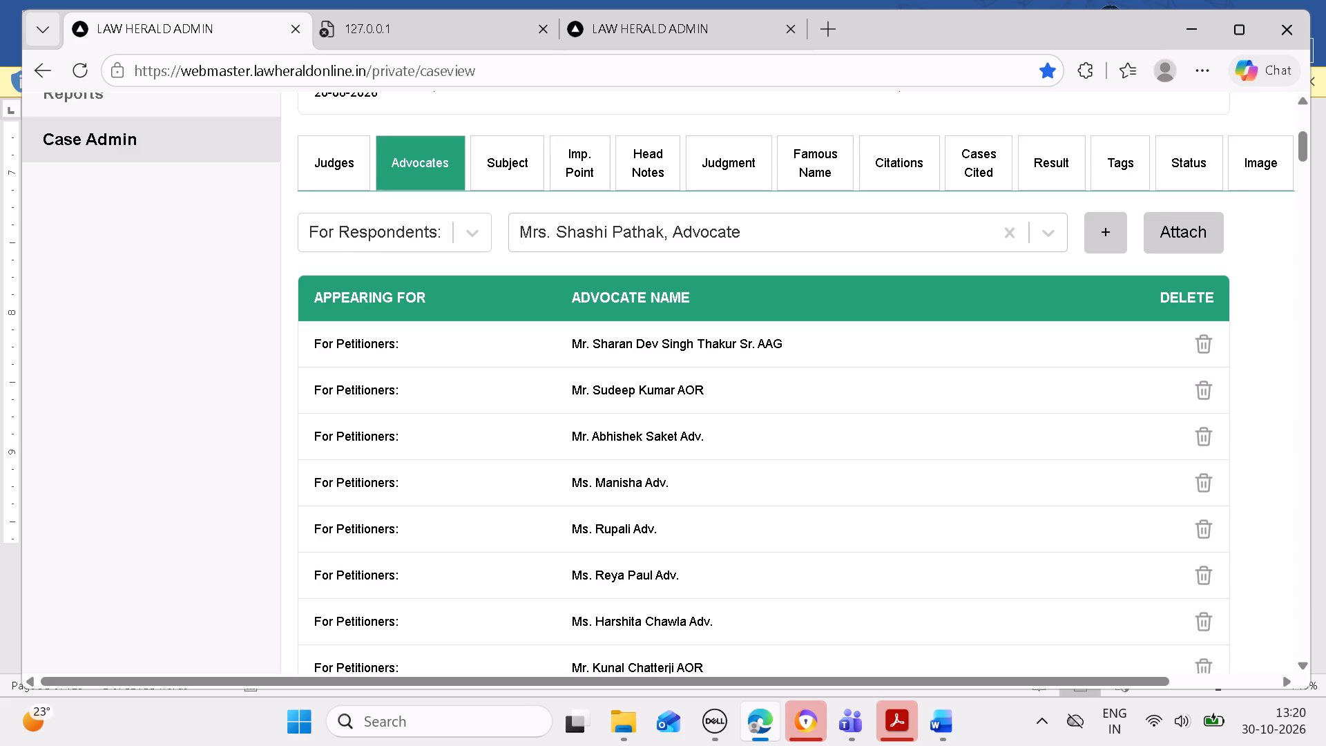
scroll(758, 494, down, 9)
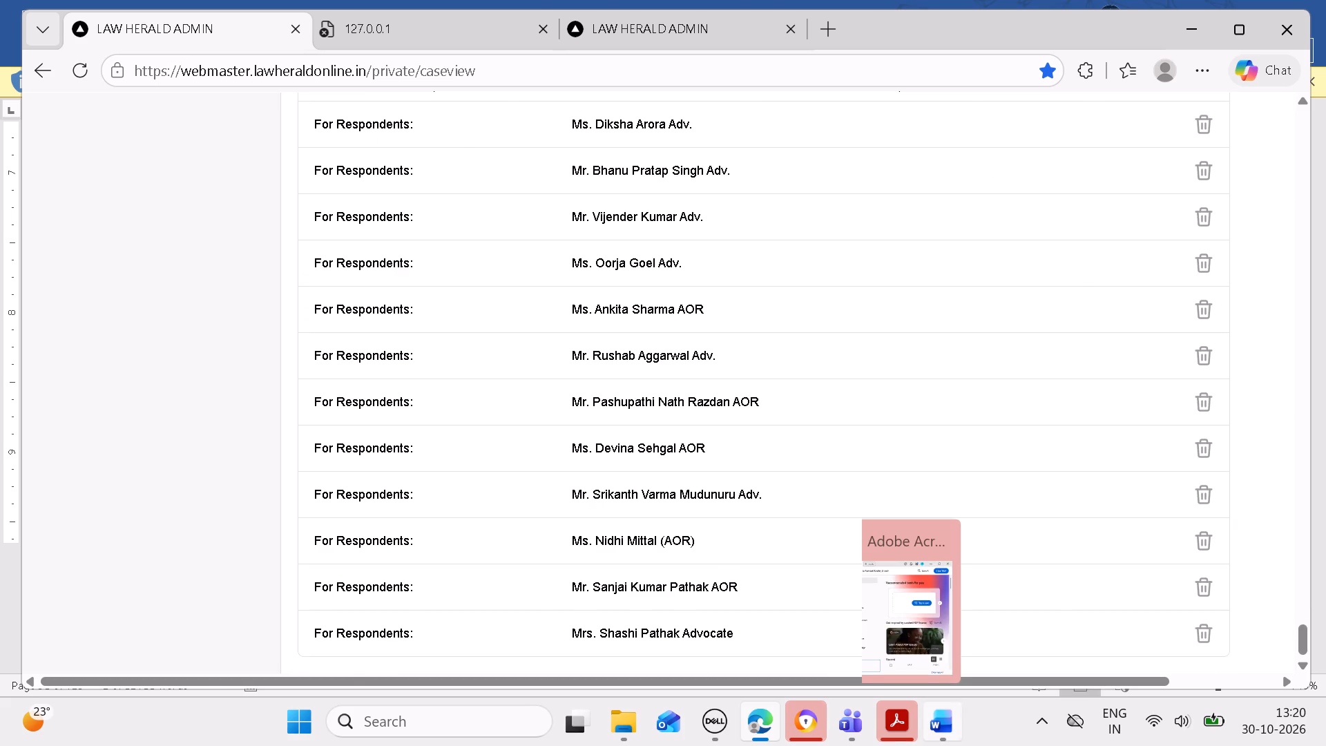
Copy the name of Mr. Tripathi, Adv., from the Word document and return to the case record in Edge.
click(932, 731)
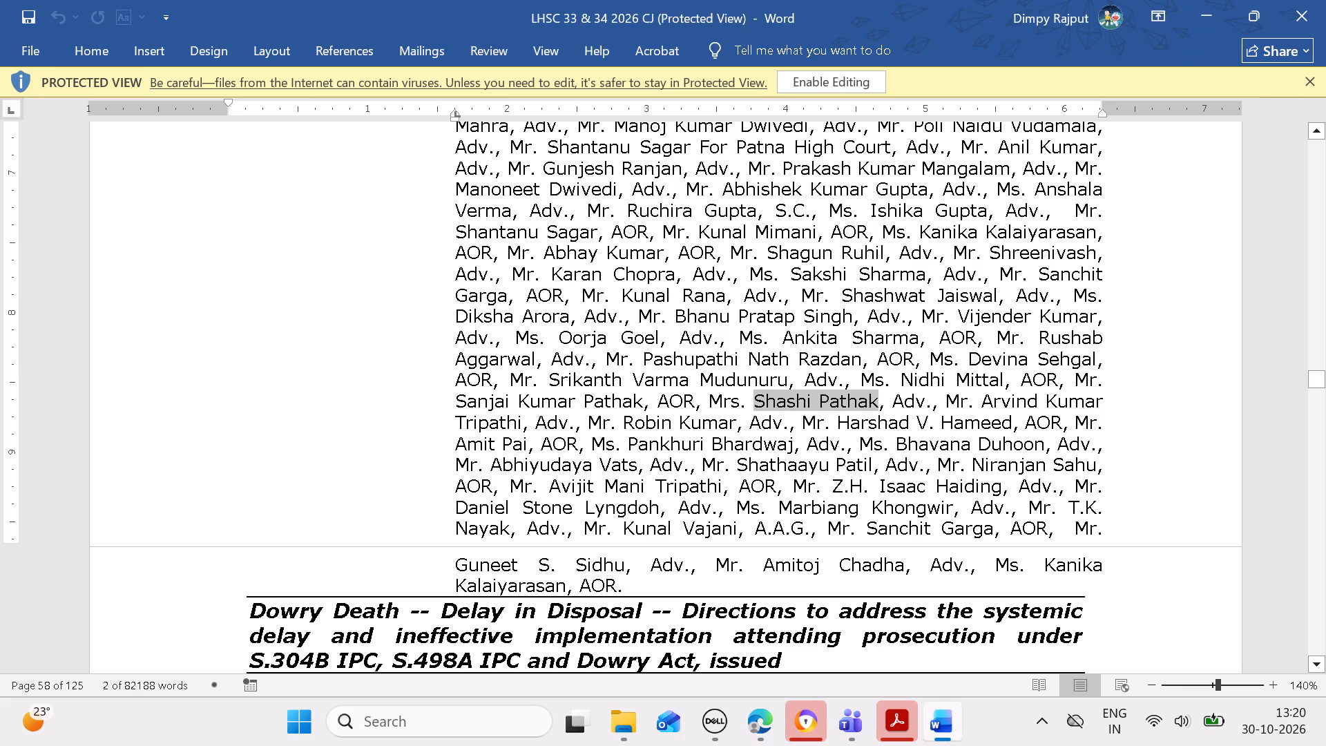
drag(981, 405, 1095, 412)
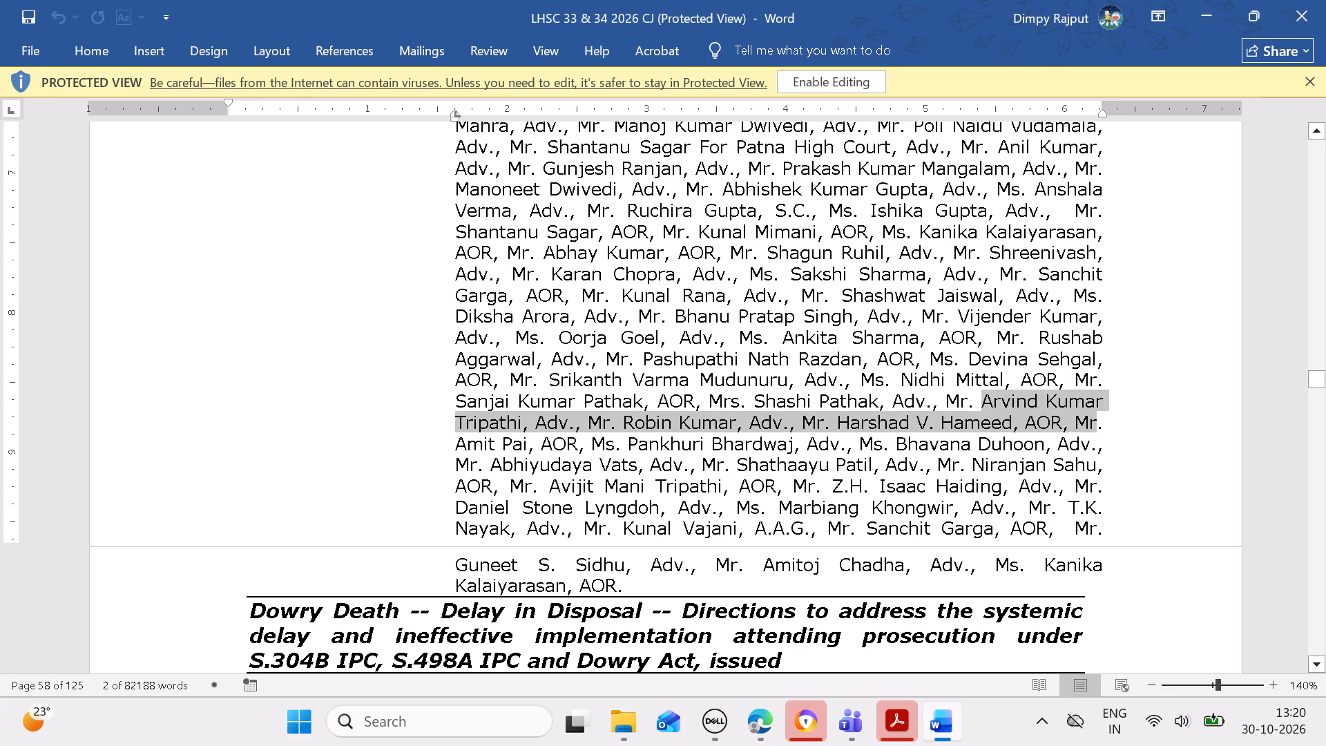
drag(1095, 412, 526, 425)
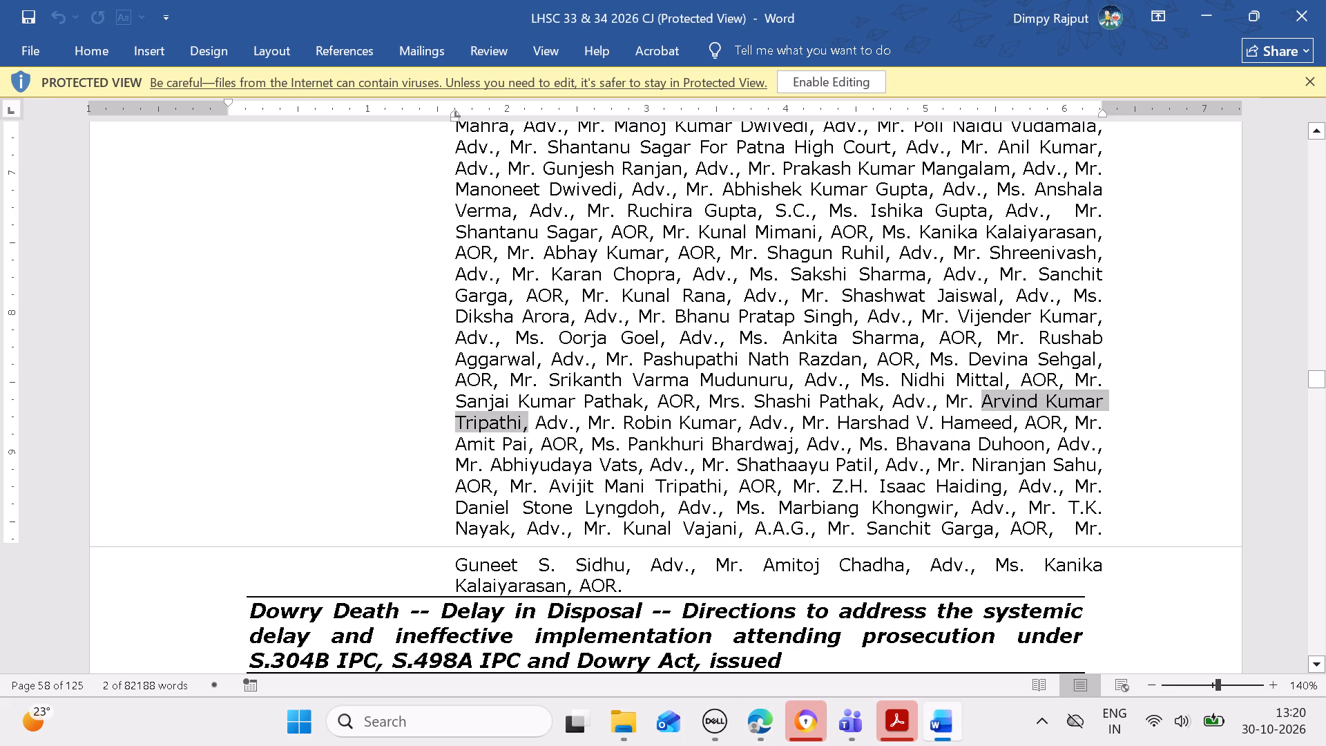
drag(526, 425, 526, 426)
key(ctrl+c)
key(ctrl+c)
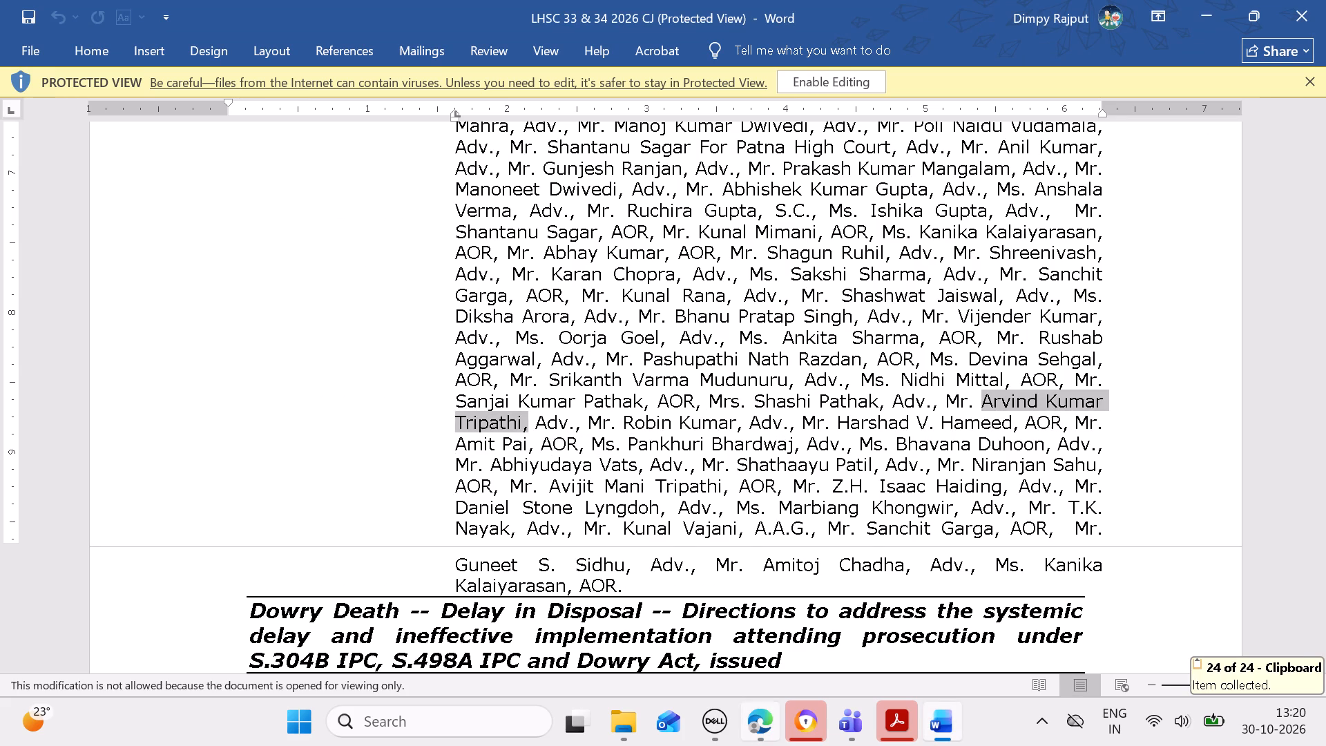
click(749, 727)
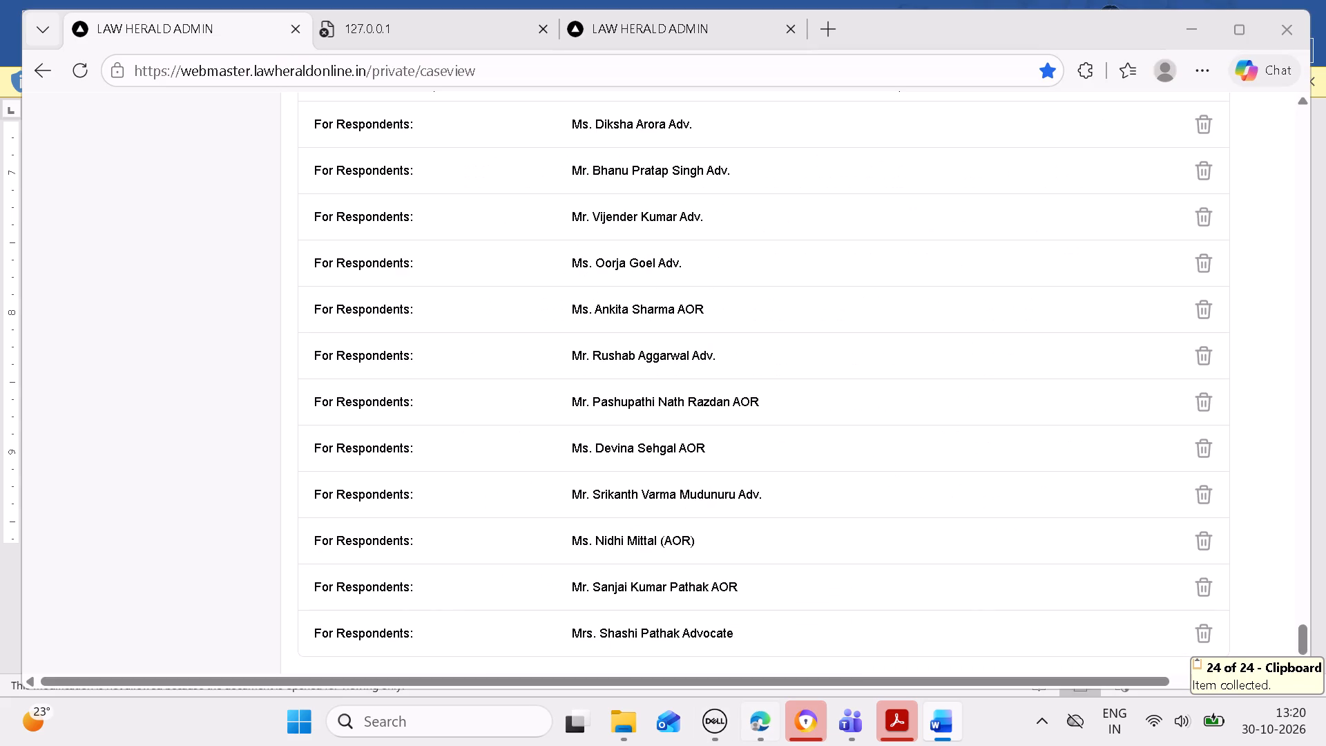
scroll(771, 516, up, 6)
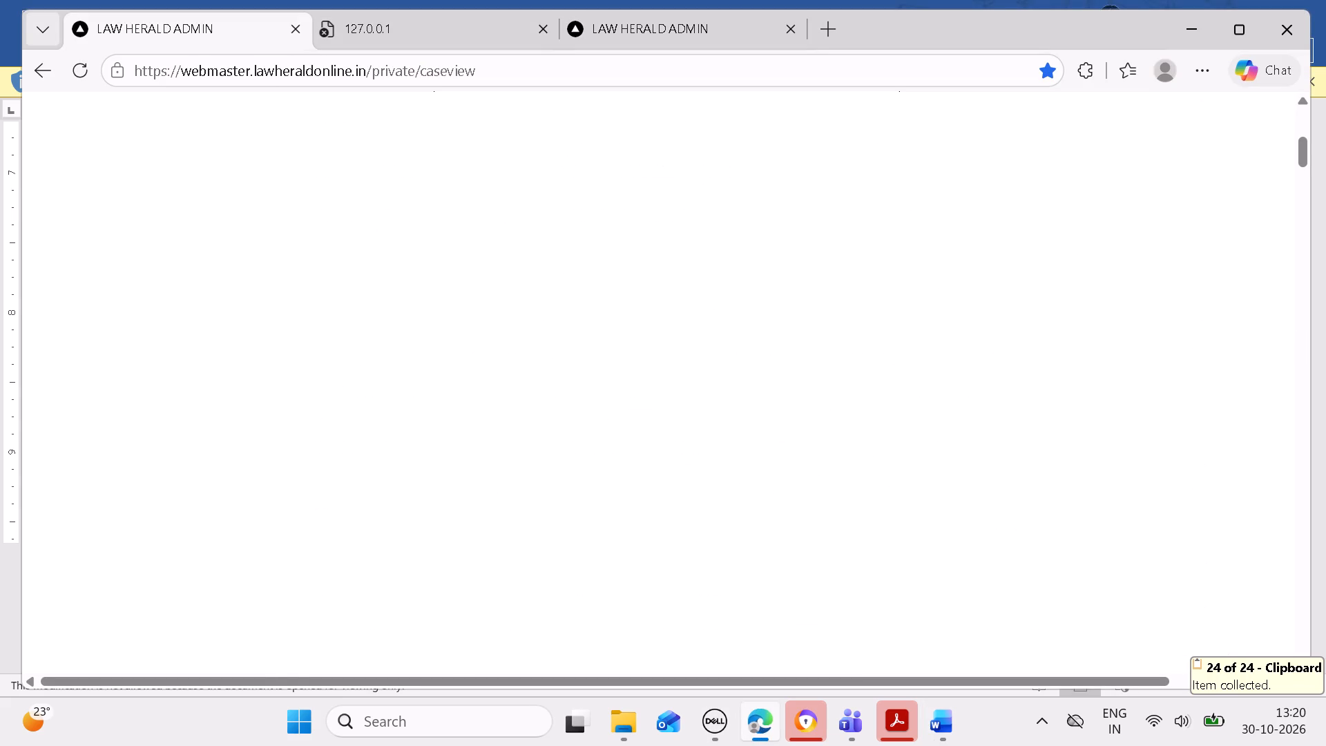
click(997, 627)
key(ctrl+v)
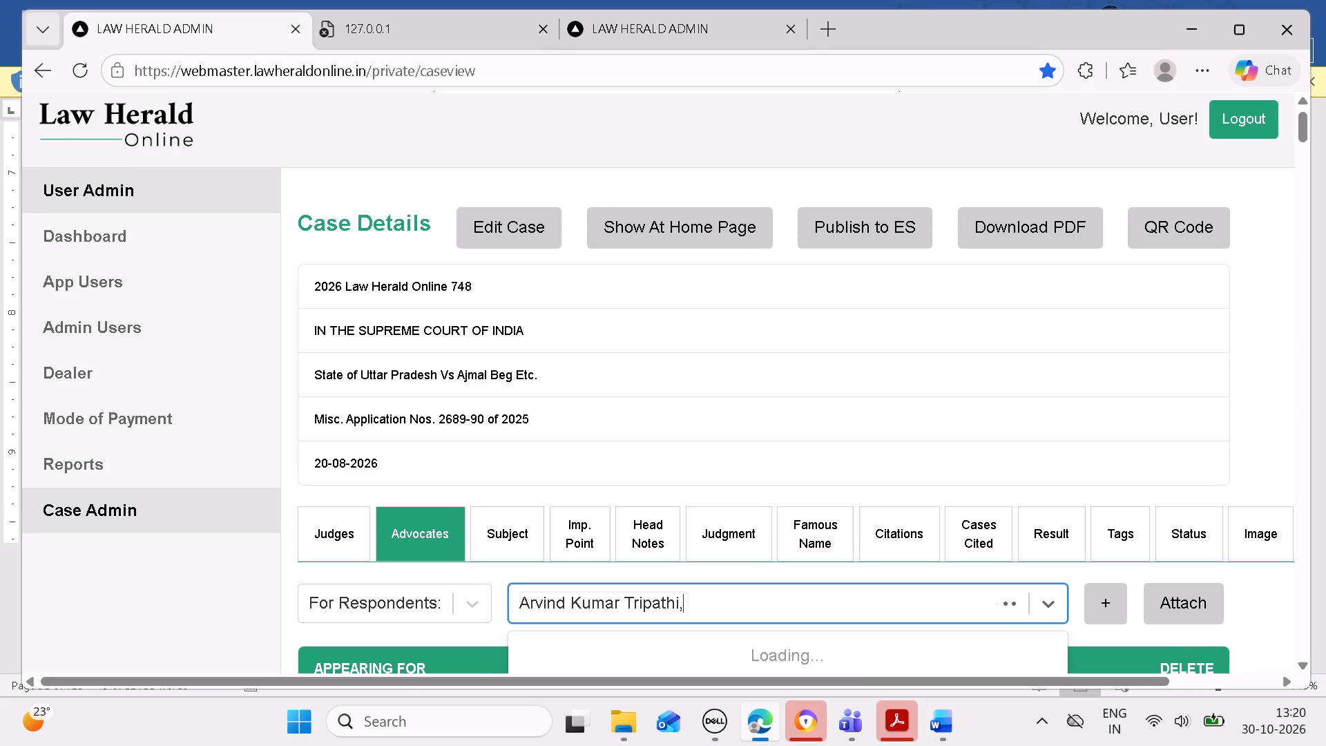
click(852, 647)
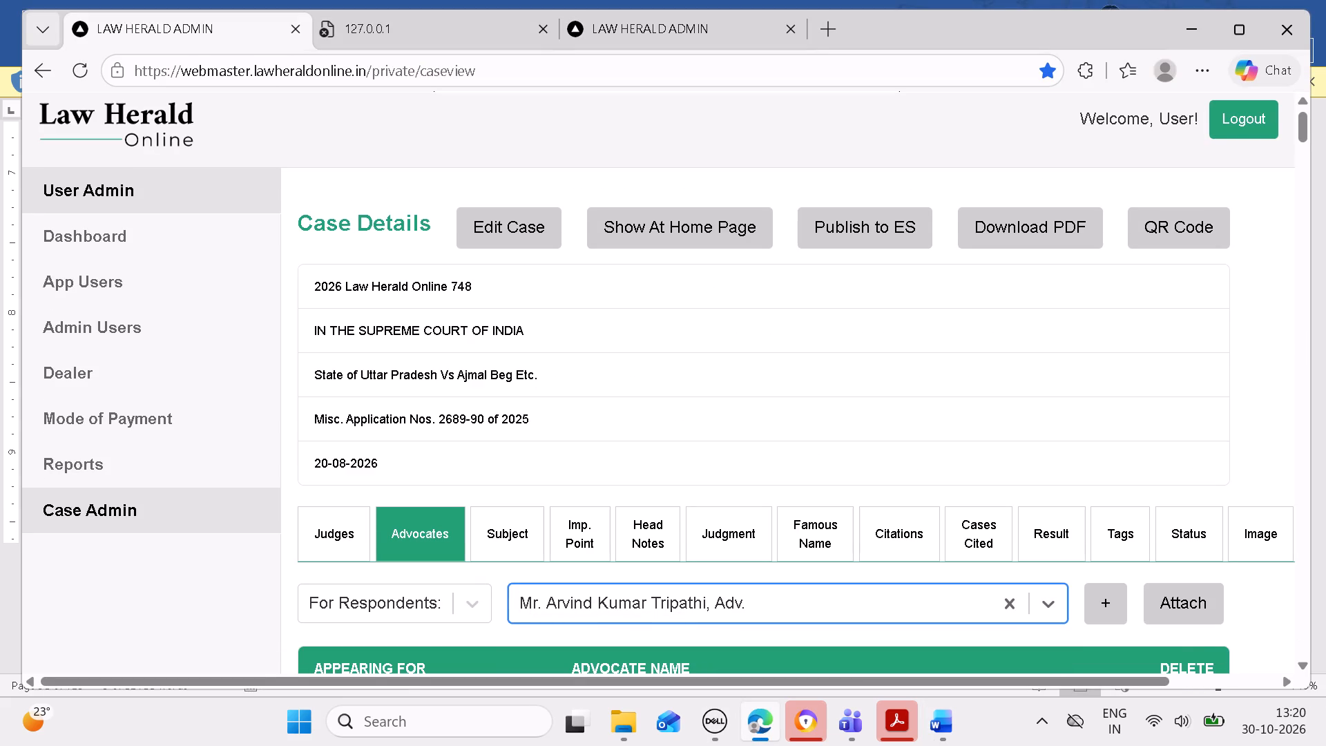
click(1164, 604)
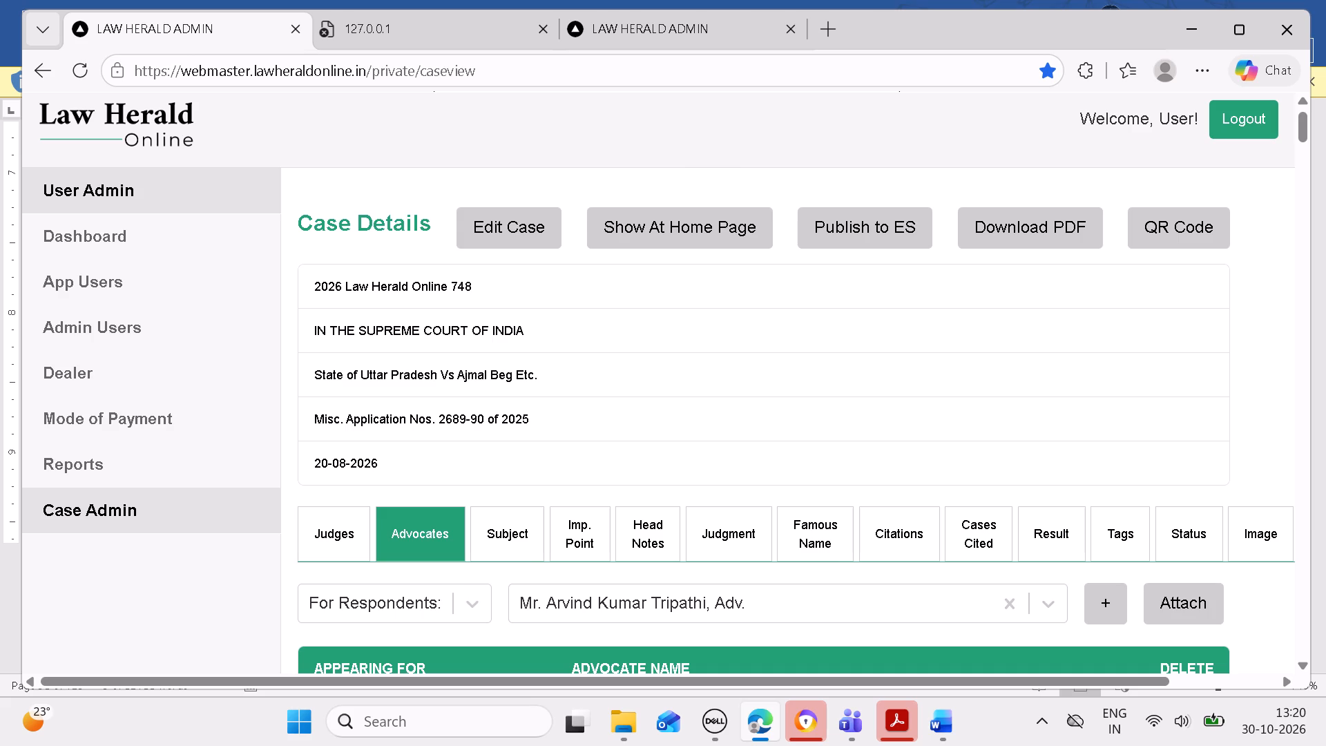
click(868, 202)
scroll(843, 504, down, 8)
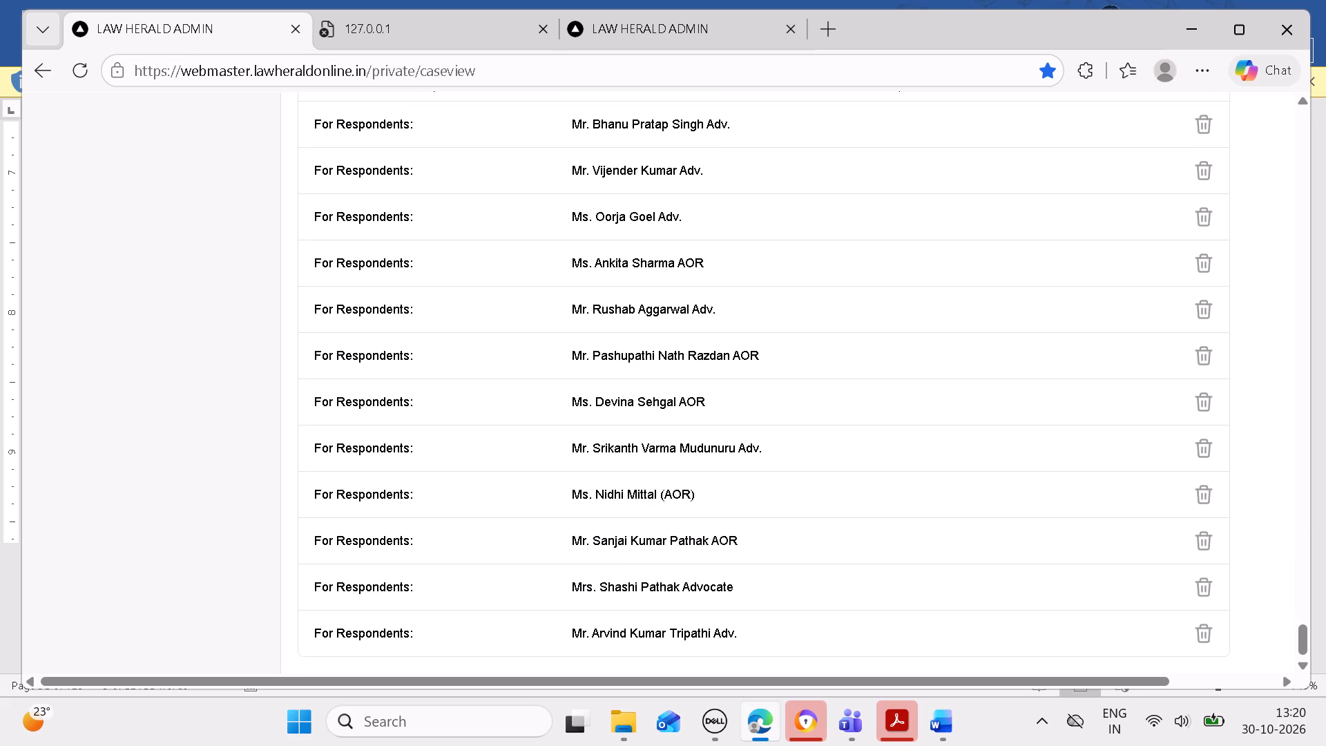
click(941, 722)
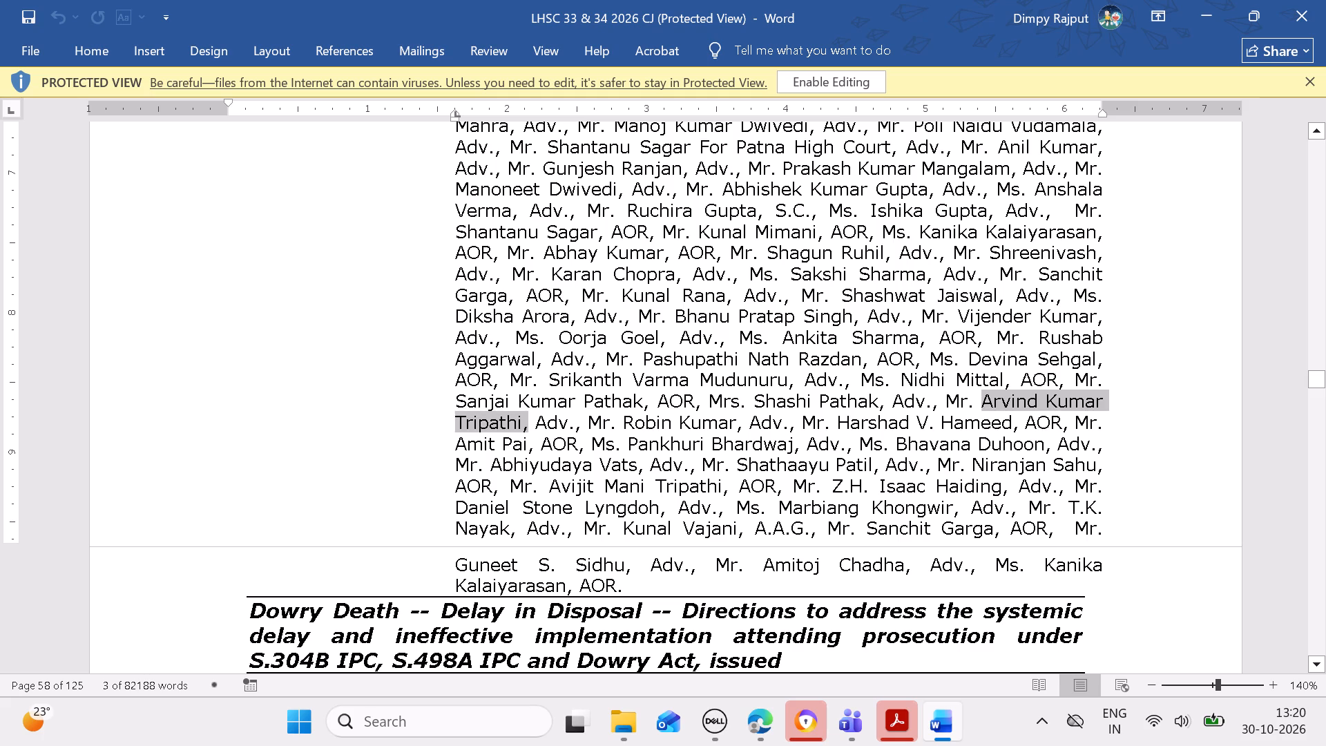
drag(625, 424, 714, 420)
key(ctrl+c)
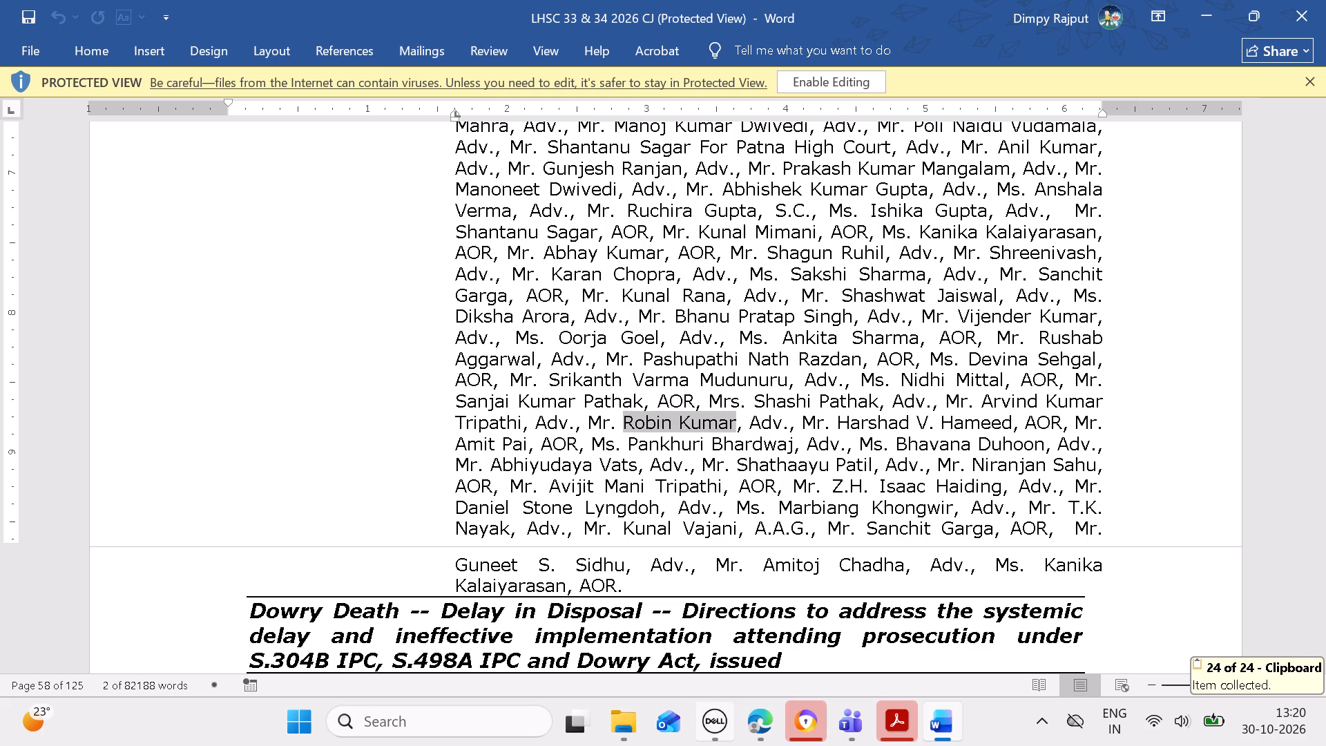
click(750, 723)
Search for the copied name of Mr. Kumar and attach his Adv. entry as an advocate for the respondents.
scroll(631, 625, up, 6)
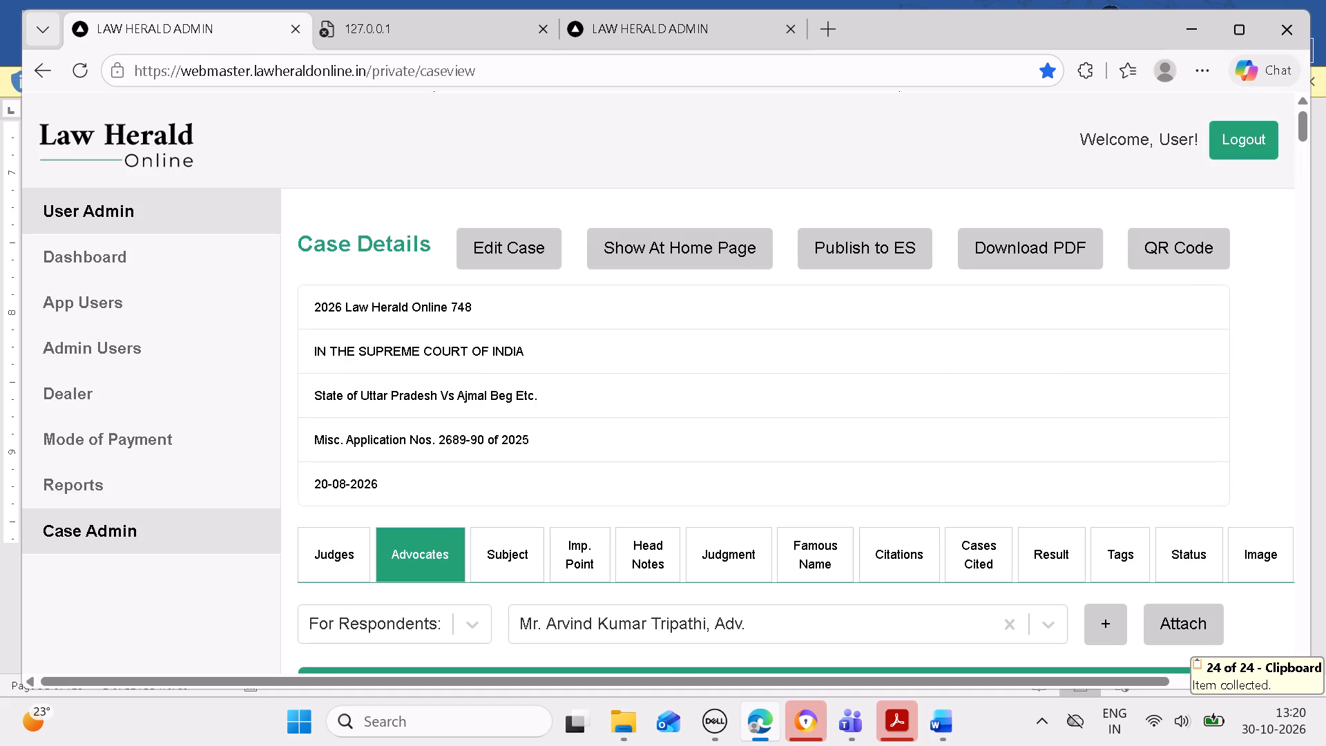
click(1007, 624)
key(ctrl+v)
click(788, 640)
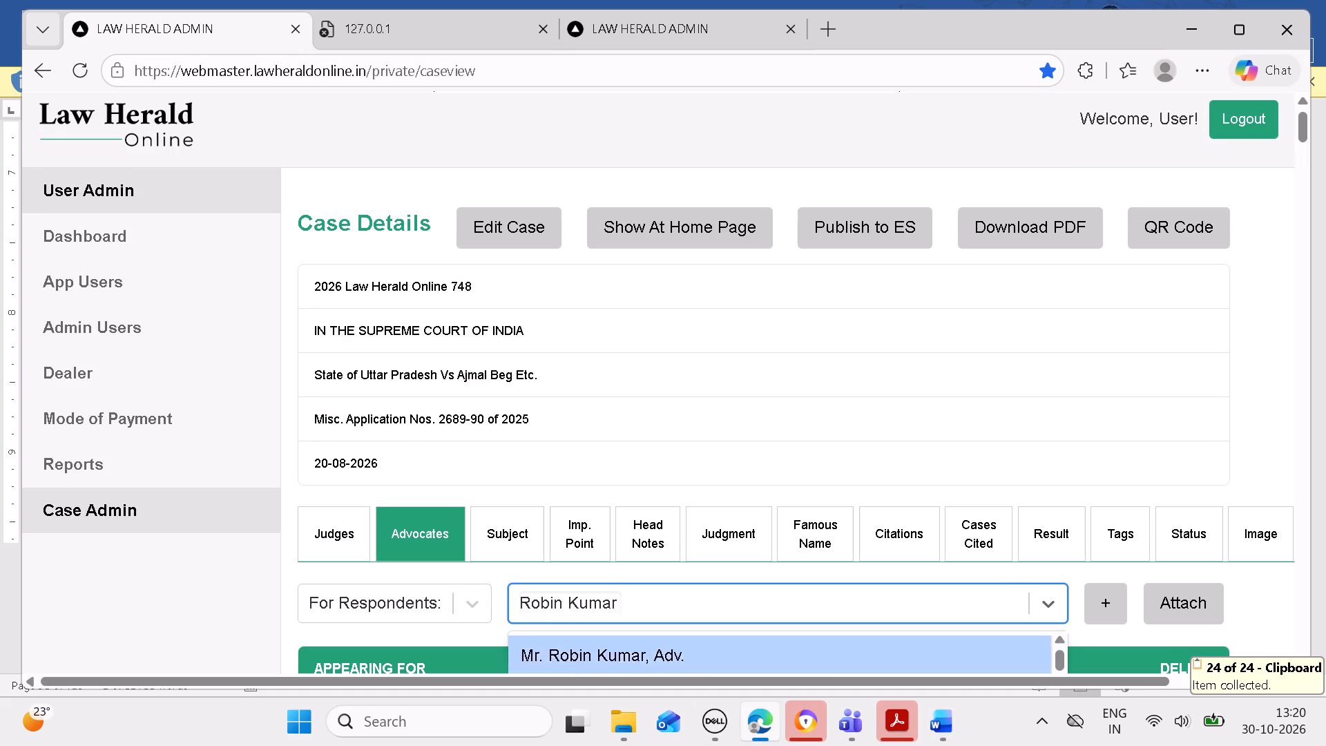
click(1155, 605)
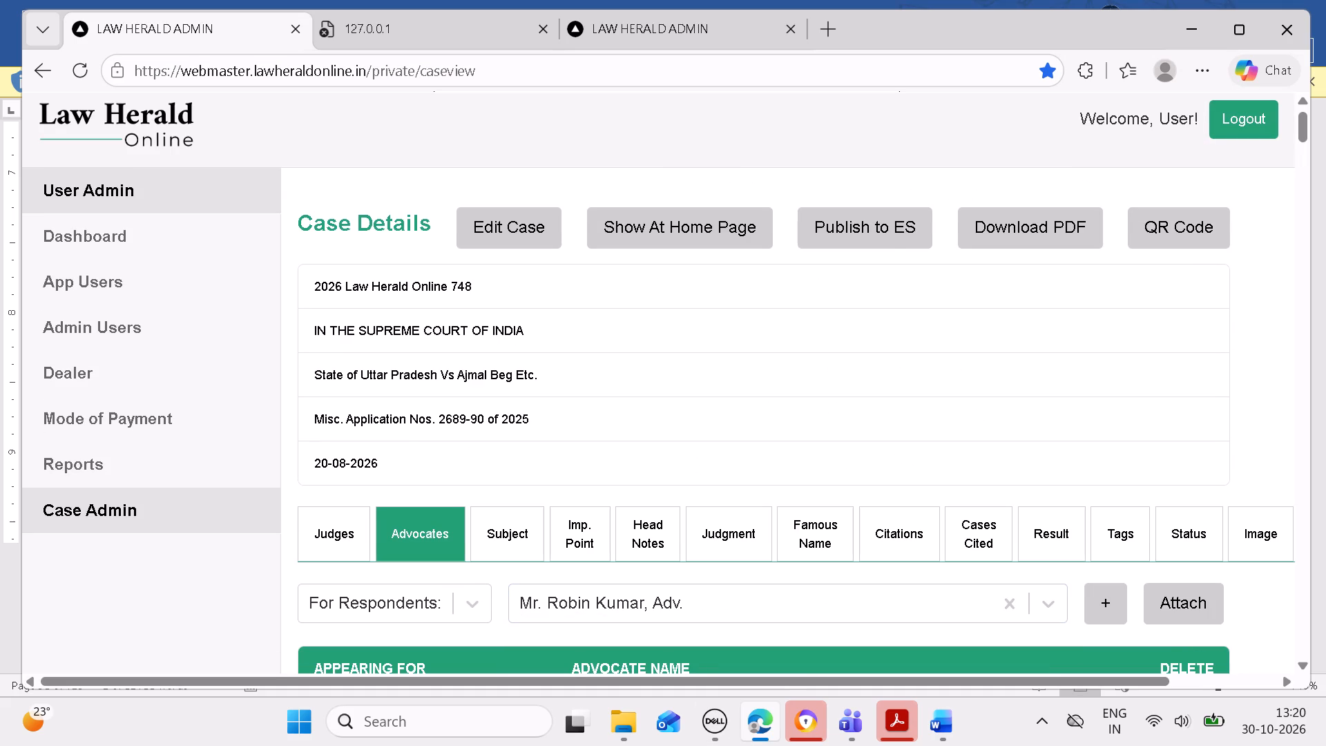
click(873, 201)
scroll(832, 652, down, 5)
scroll(810, 508, down, 5)
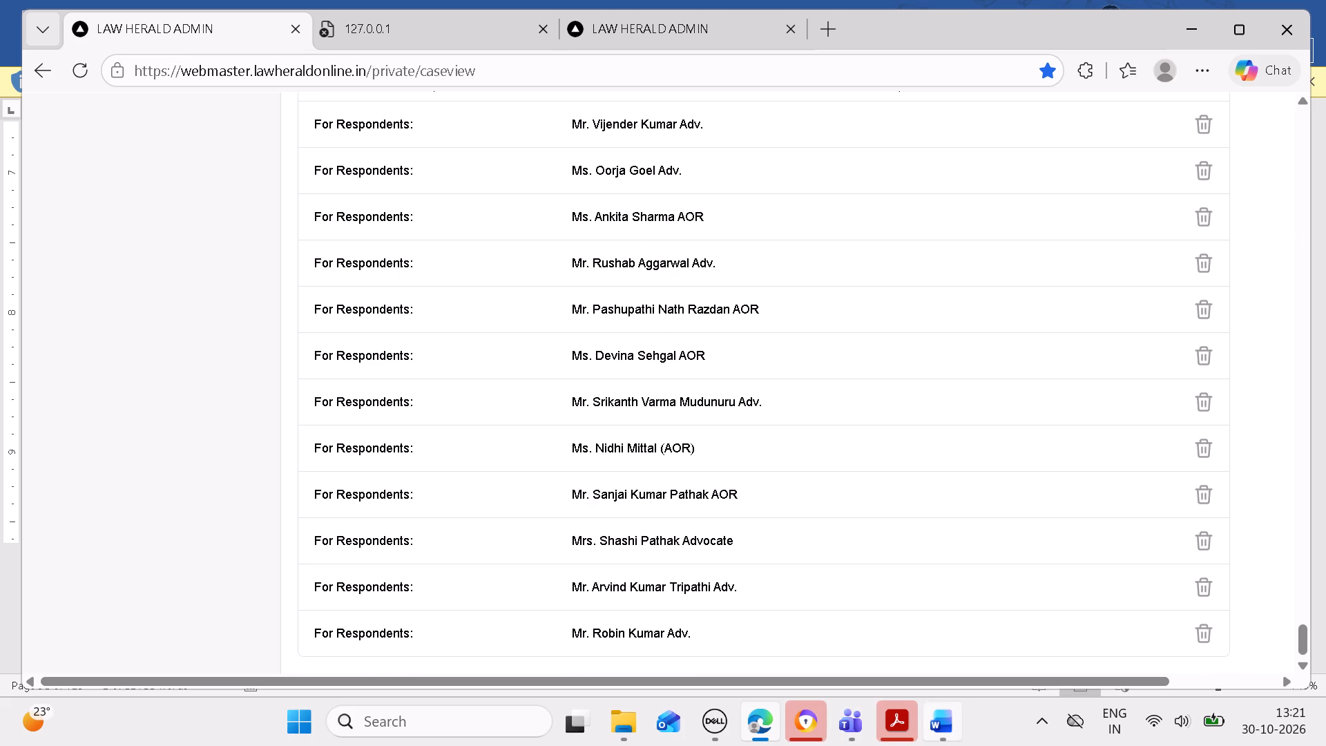
Copy the name of Mr. Hameed, AOR, from the Word document and return to the case record in Edge.
click(917, 599)
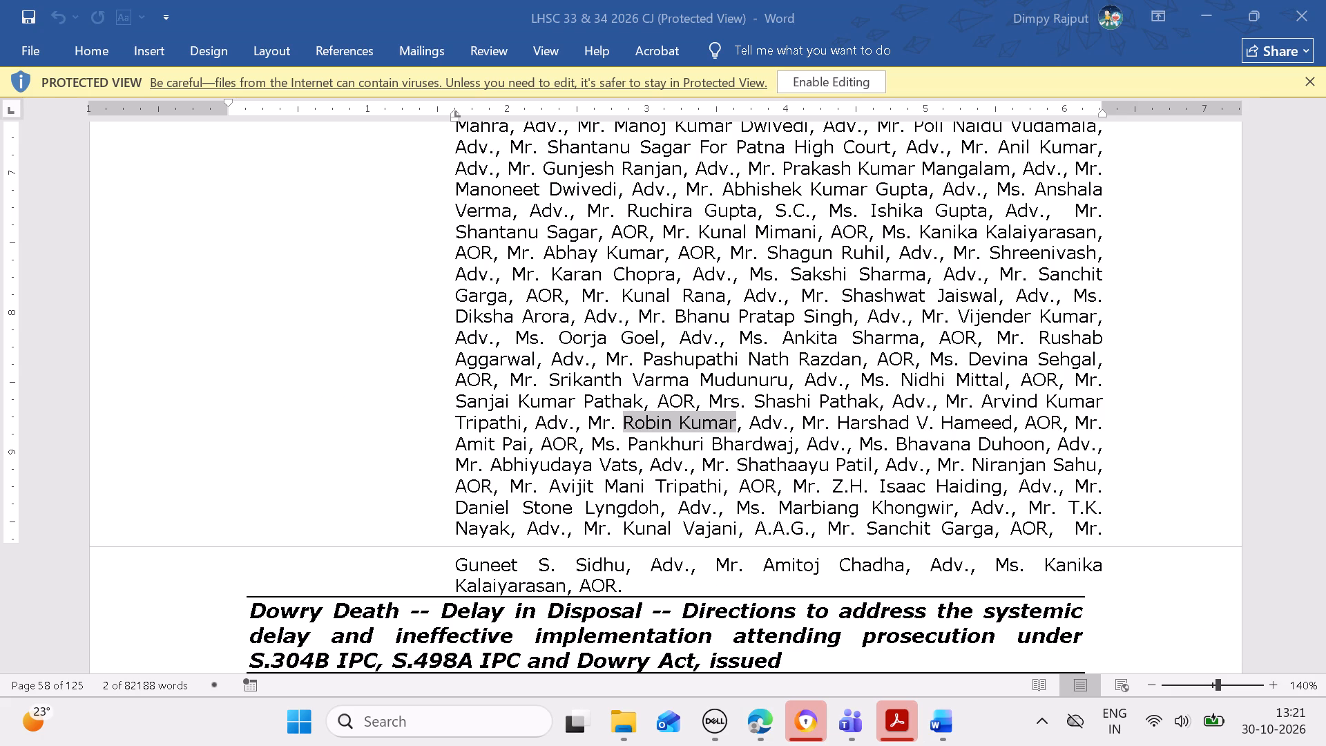
drag(840, 421, 959, 425)
key(ctrl+c)
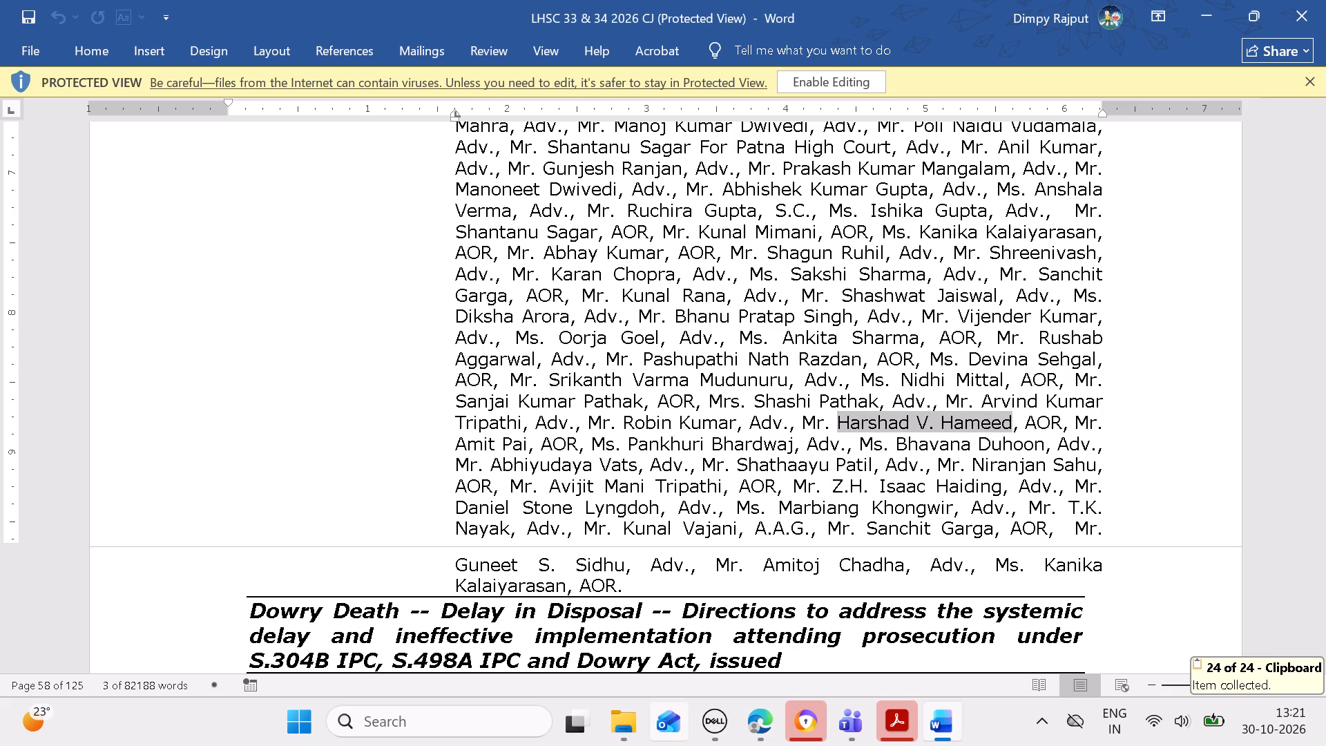
click(761, 711)
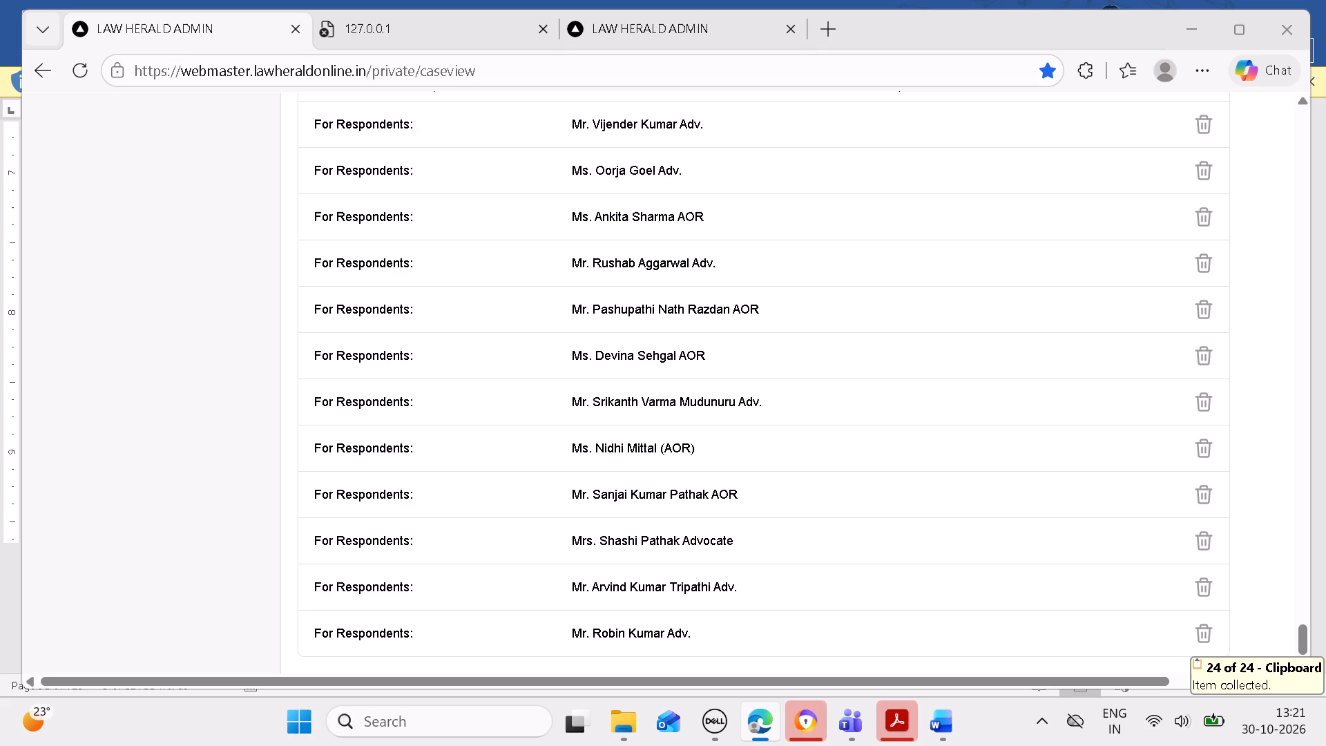
Search for the copied name of Mr. Hameed and attach his AOR entry as an advocate for the respondents.
scroll(744, 616, down, 2)
scroll(745, 611, up, 3)
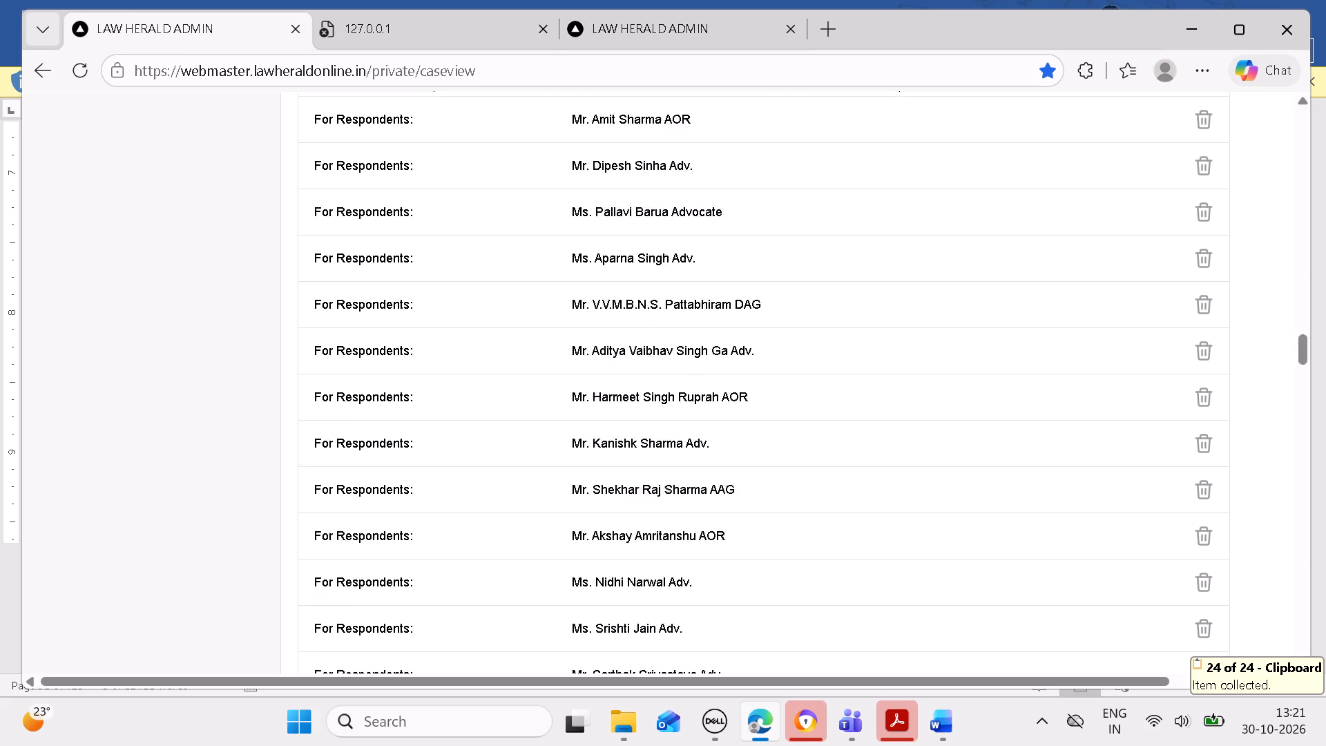
scroll(749, 605, up, 4)
click(1000, 621)
key(ctrl+v)
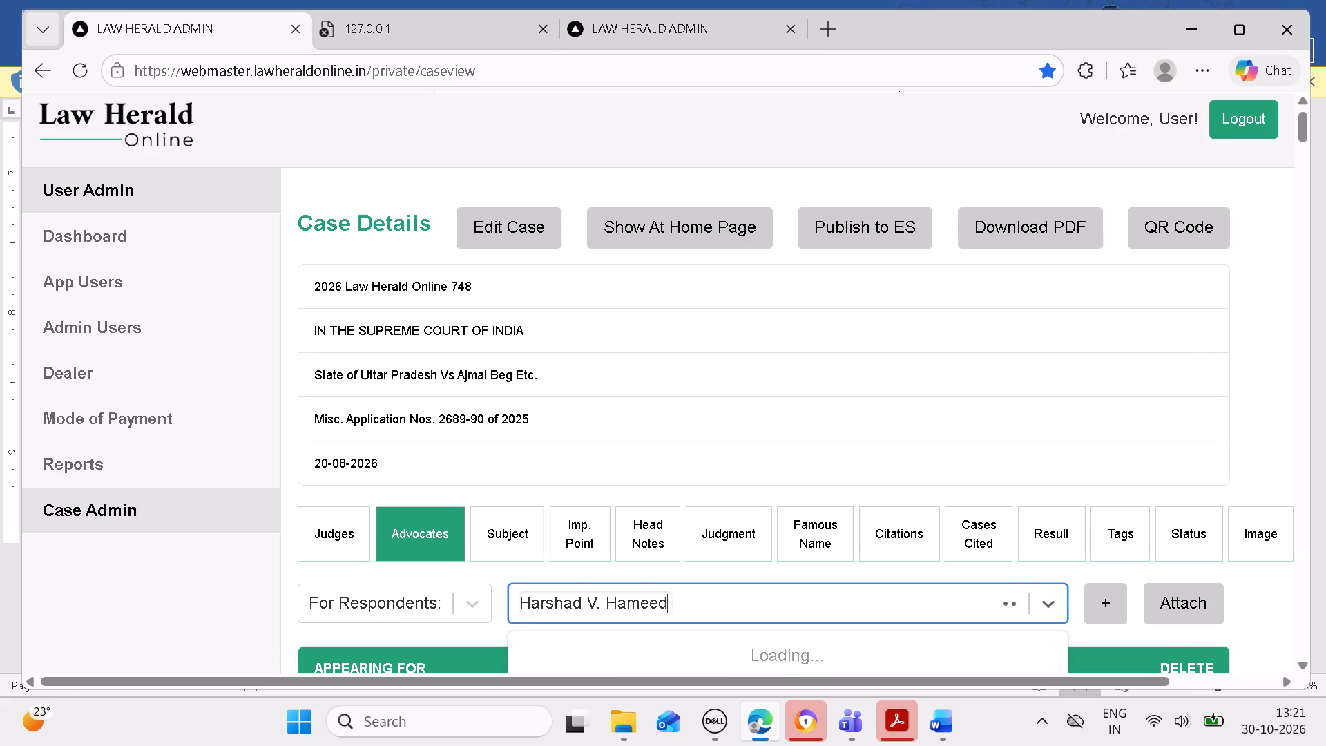
key(ctrl+v)
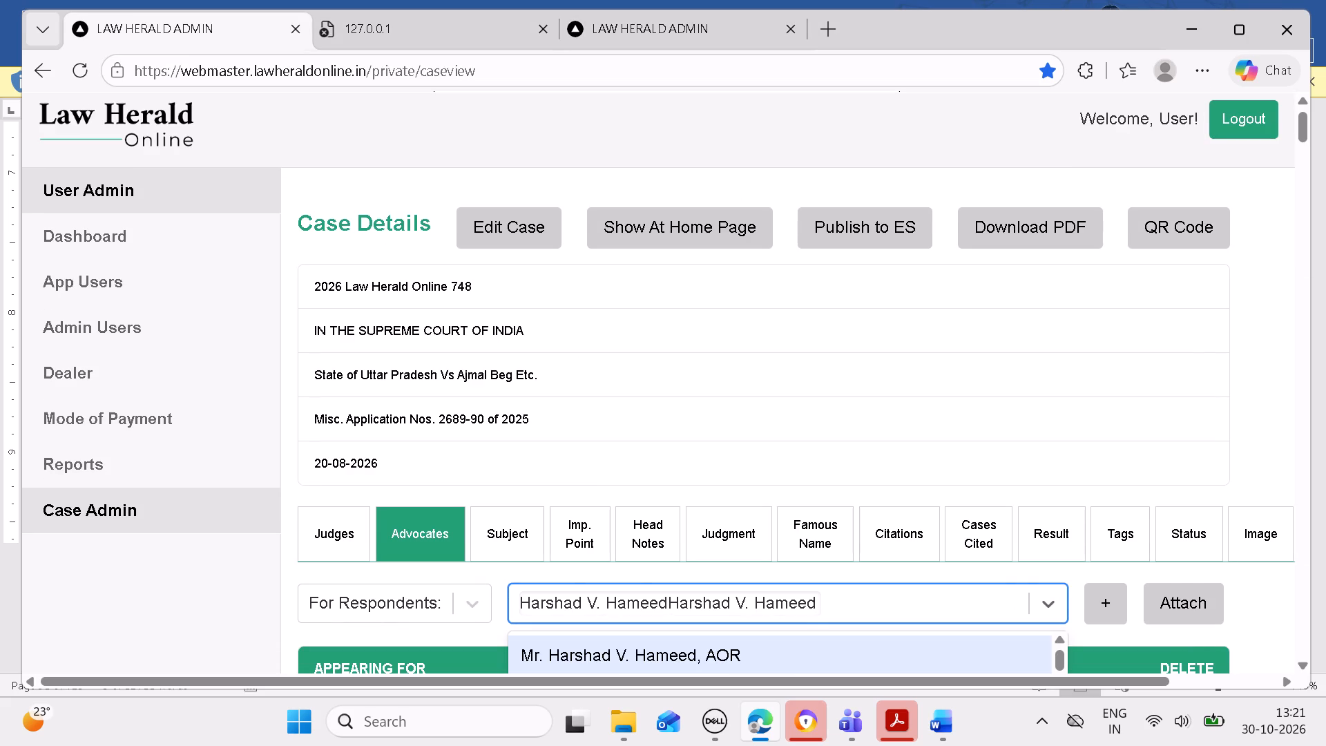
click(778, 653)
click(1190, 610)
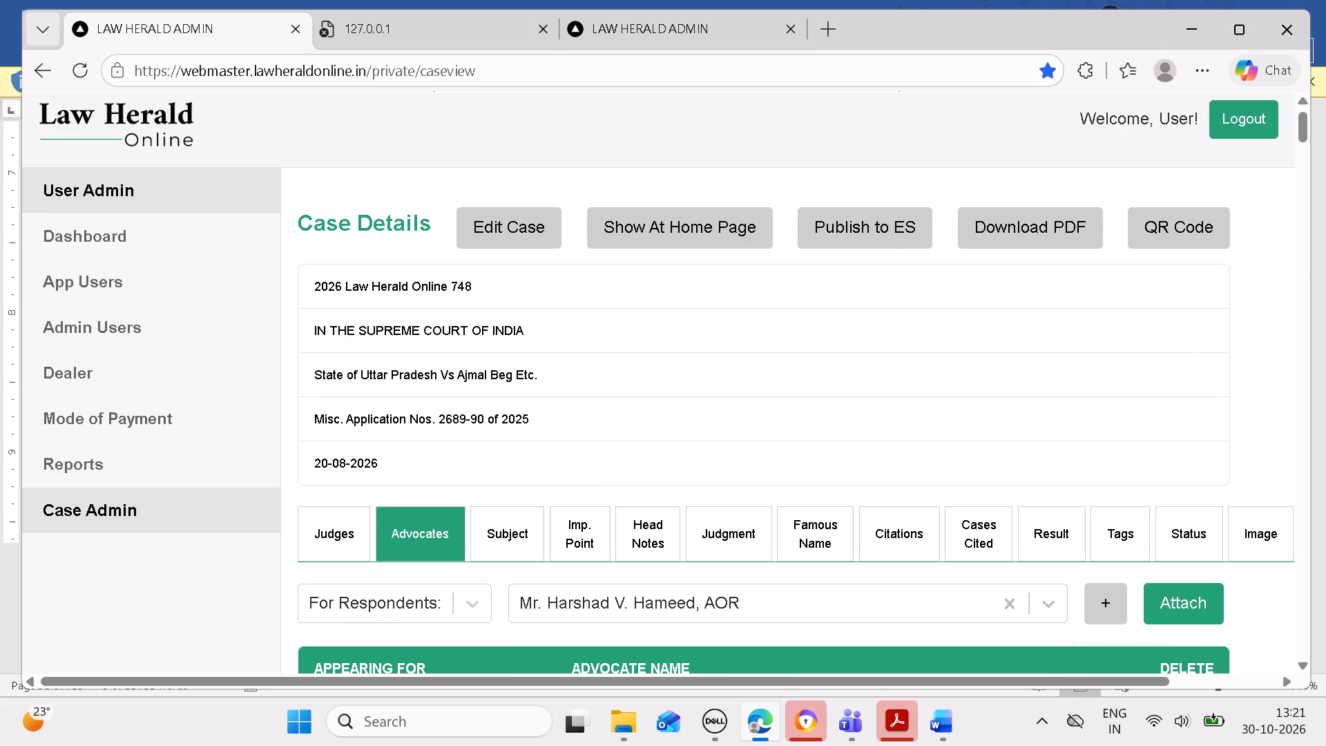
click(869, 213)
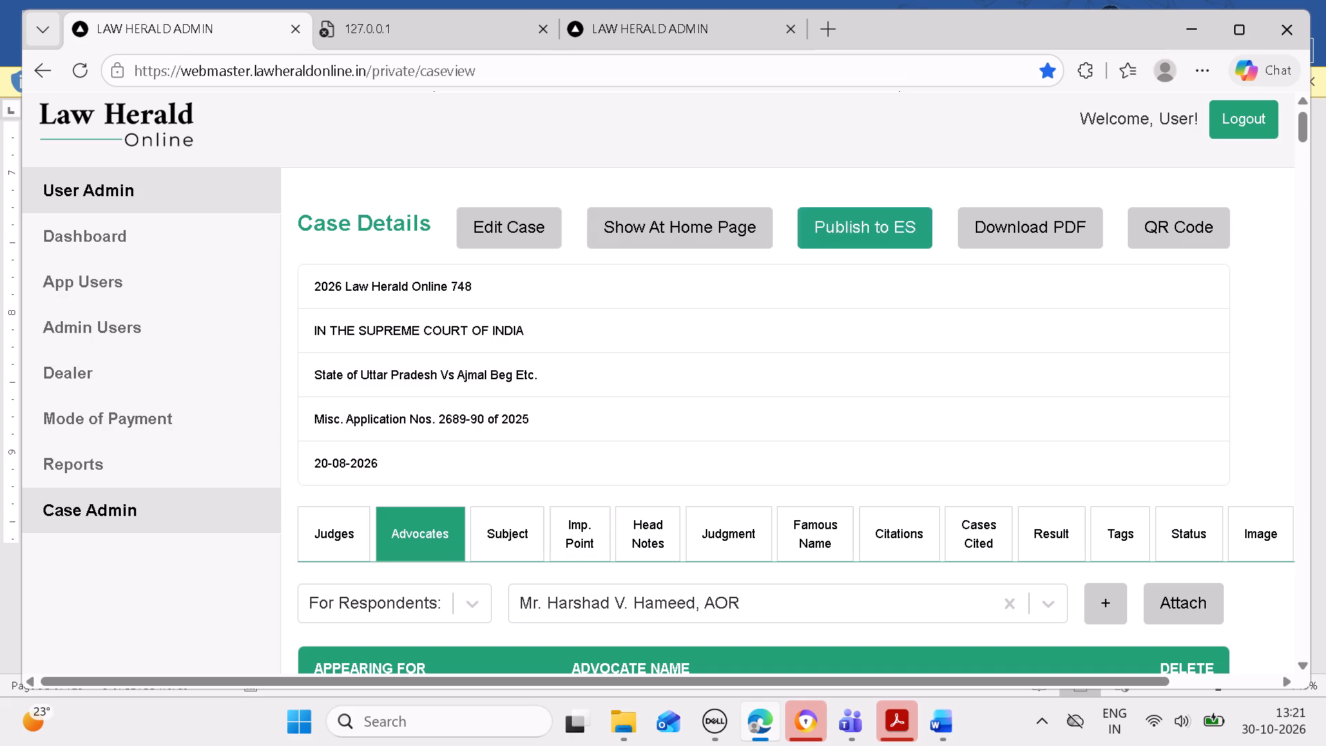
scroll(882, 392, down, 10)
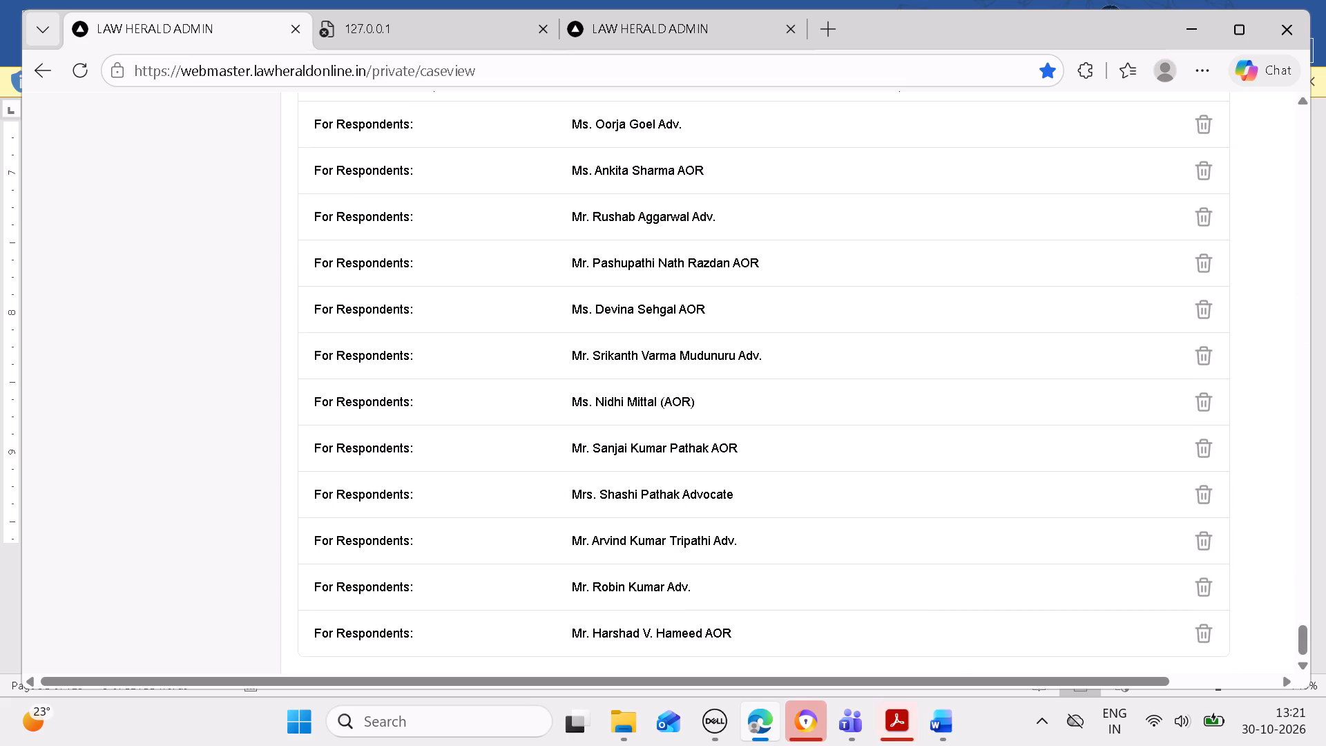
Copy the name of Mr. Pai, AOR, listed right after Mr. Hameed, AOR, in the Word document and return to the case record in Edge.
click(948, 716)
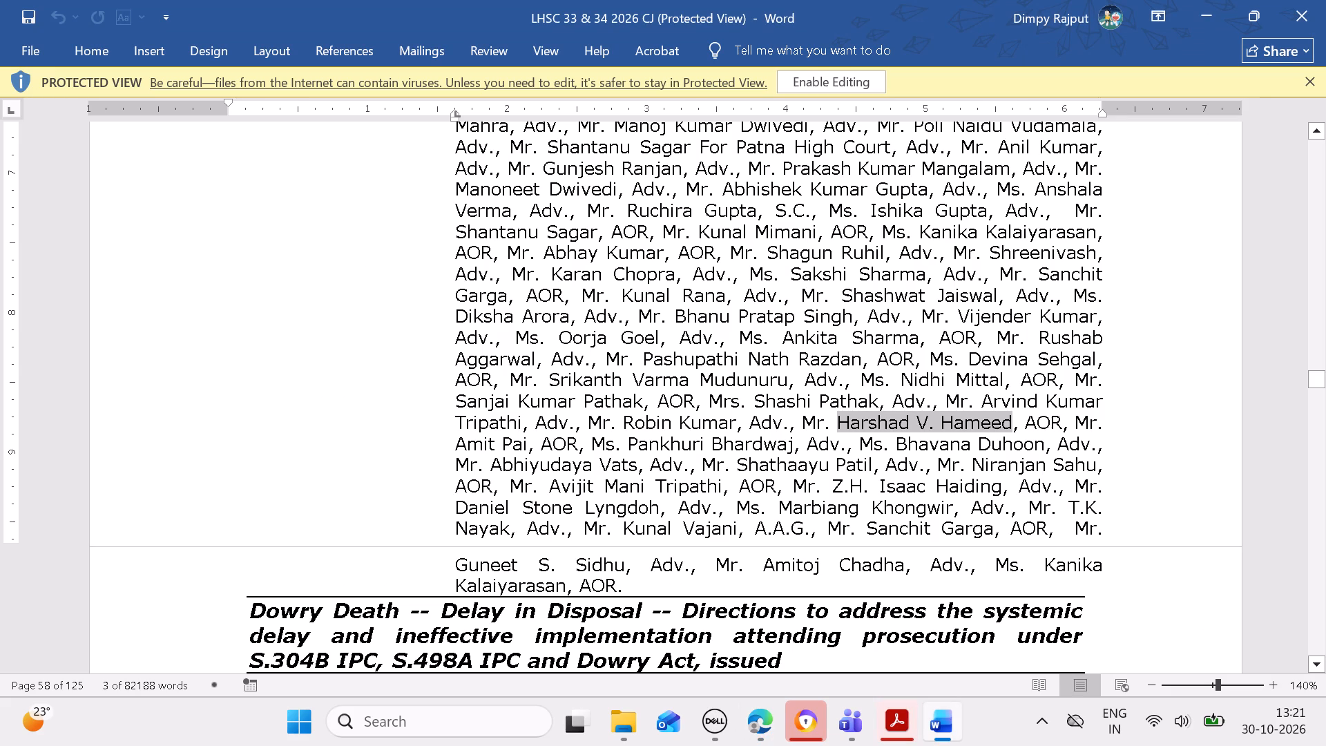
drag(456, 443, 520, 456)
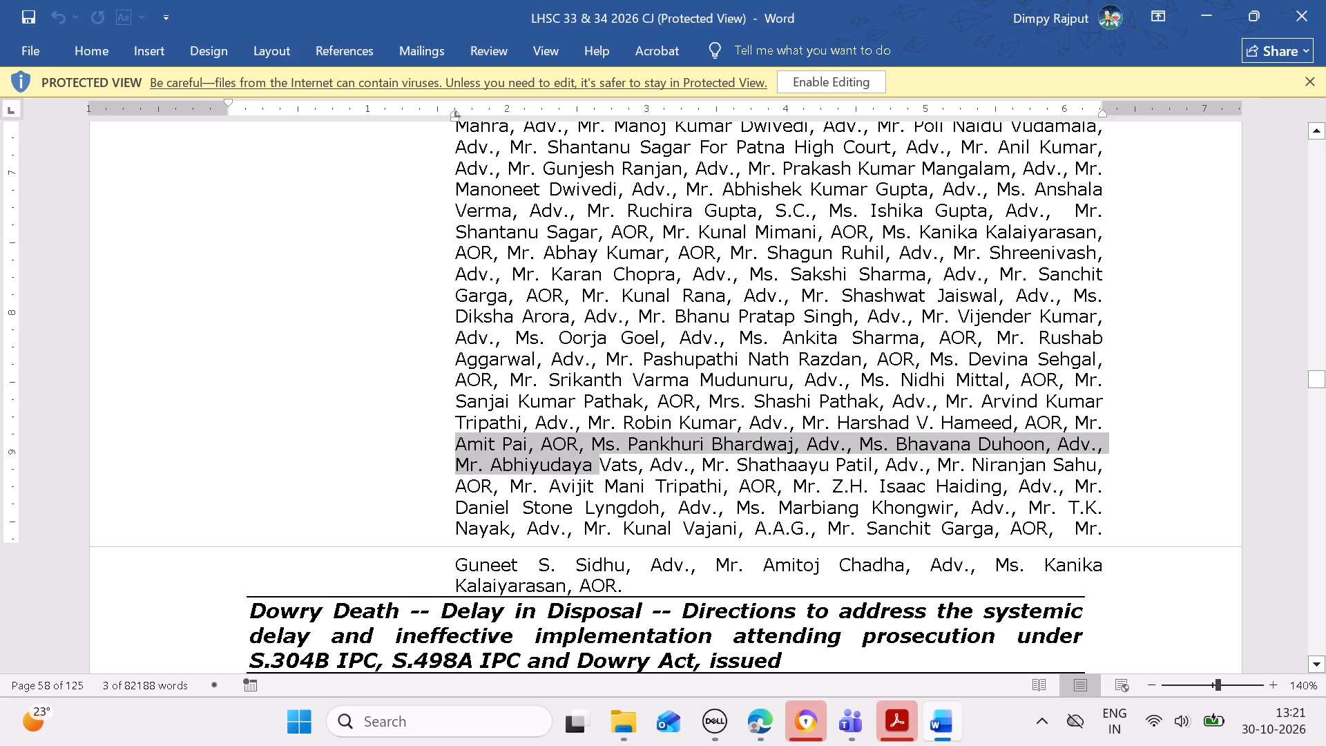
drag(520, 456, 520, 452)
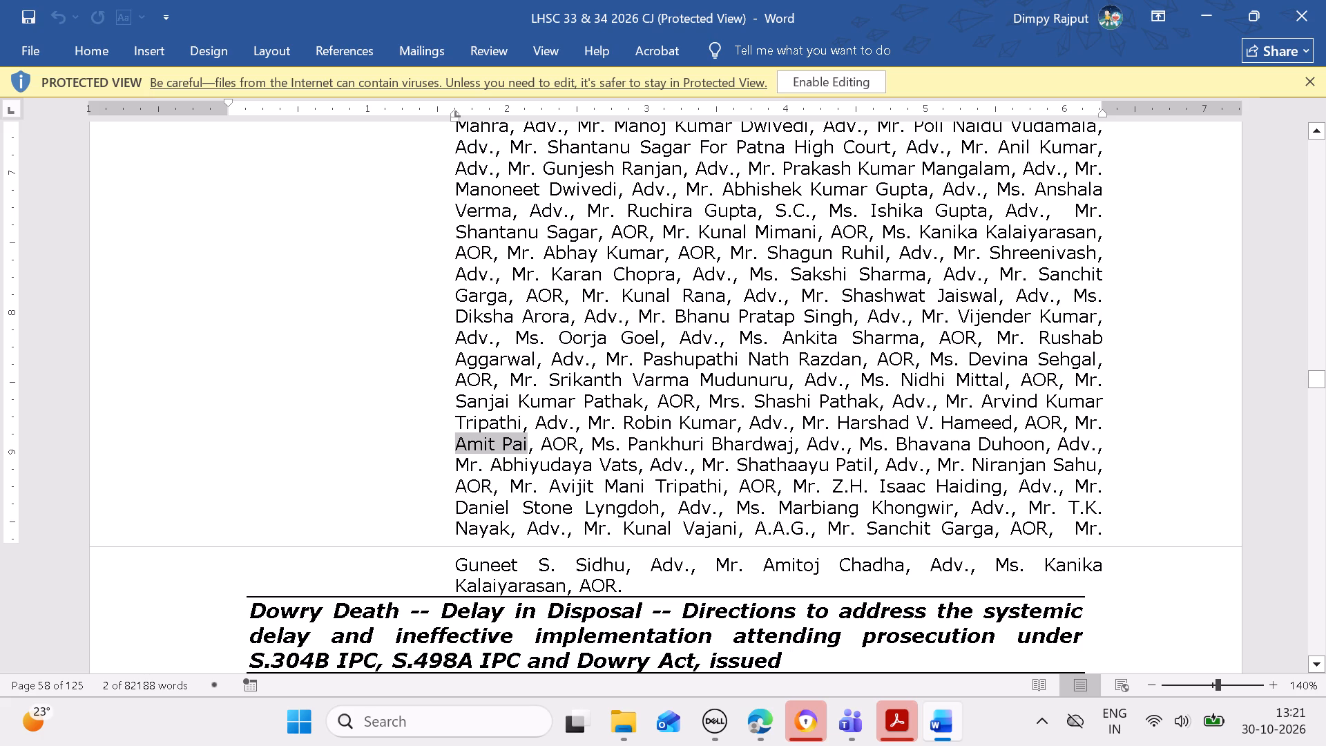
key(ctrl+c)
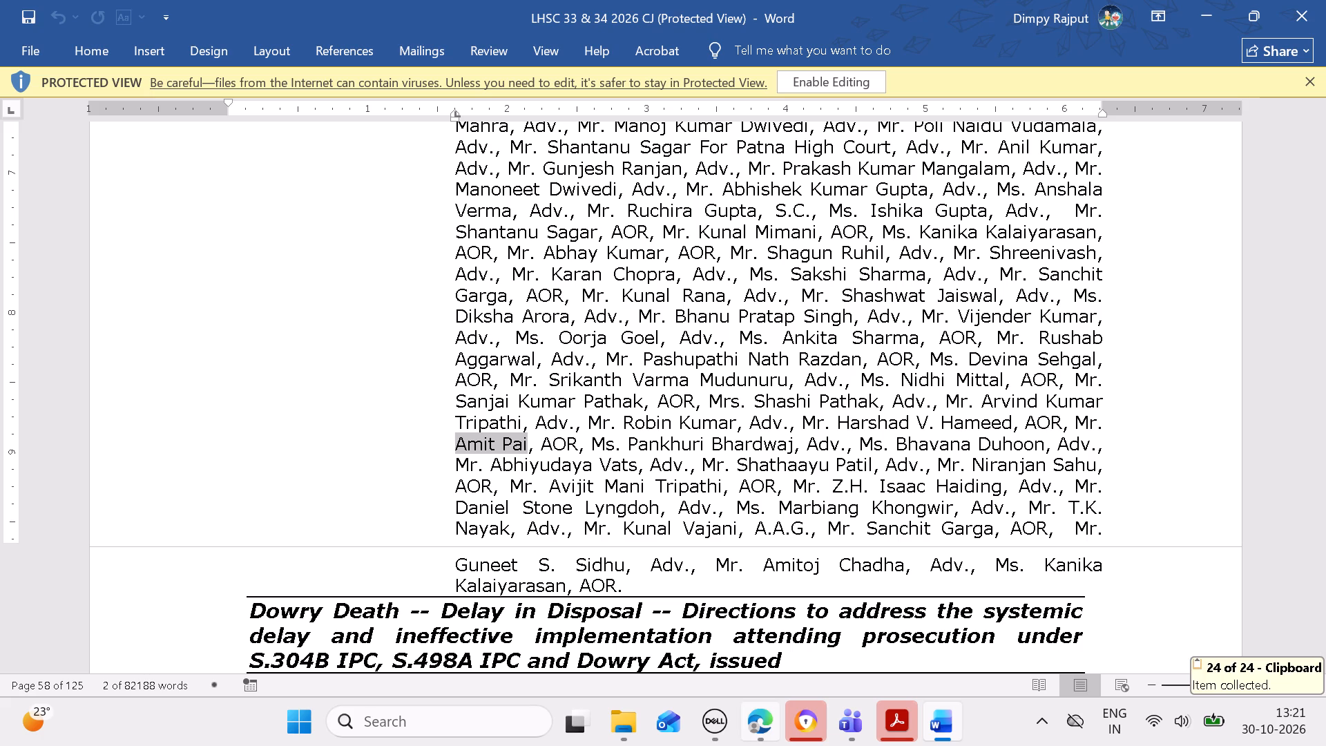
click(763, 725)
Search for the copied name of Mr. Pai in the respondents' advocate selection and look for a matching AOR entry.
scroll(767, 610, up, 3)
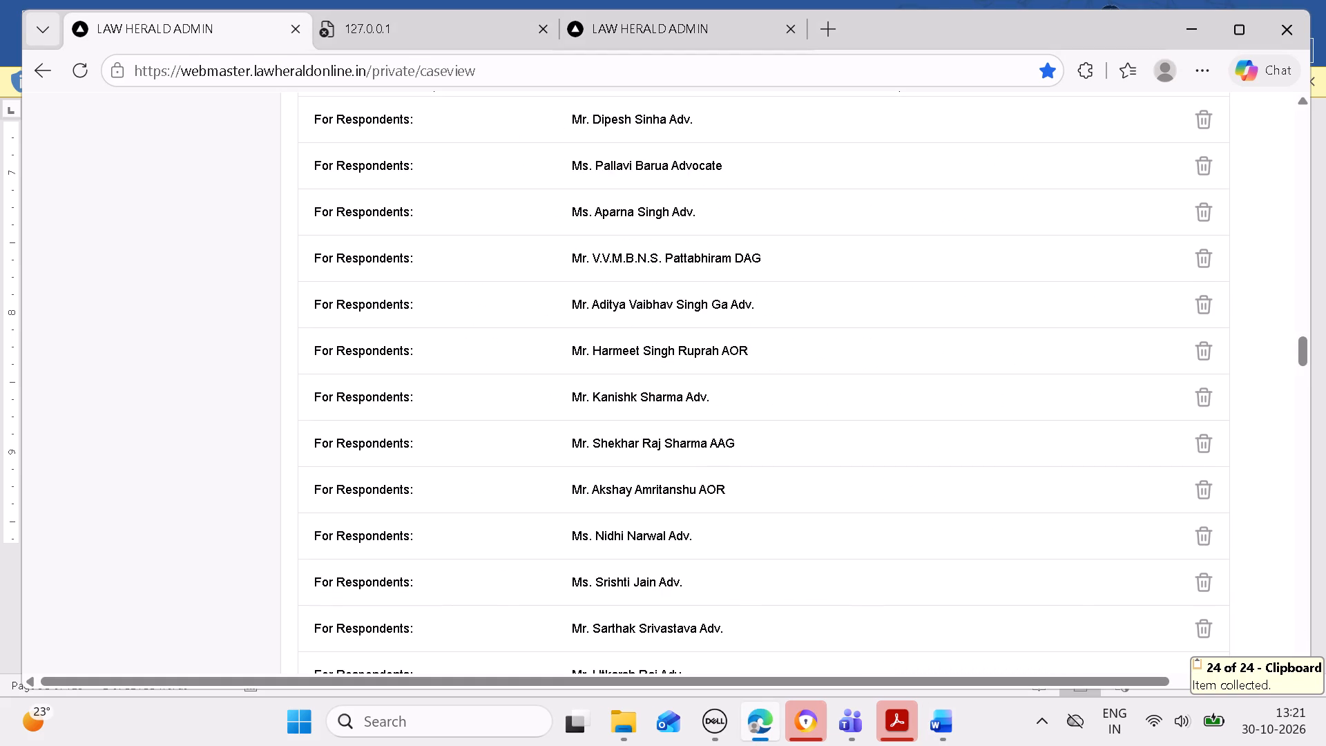
scroll(792, 609, up, 4)
click(1008, 622)
key(ctrl+v)
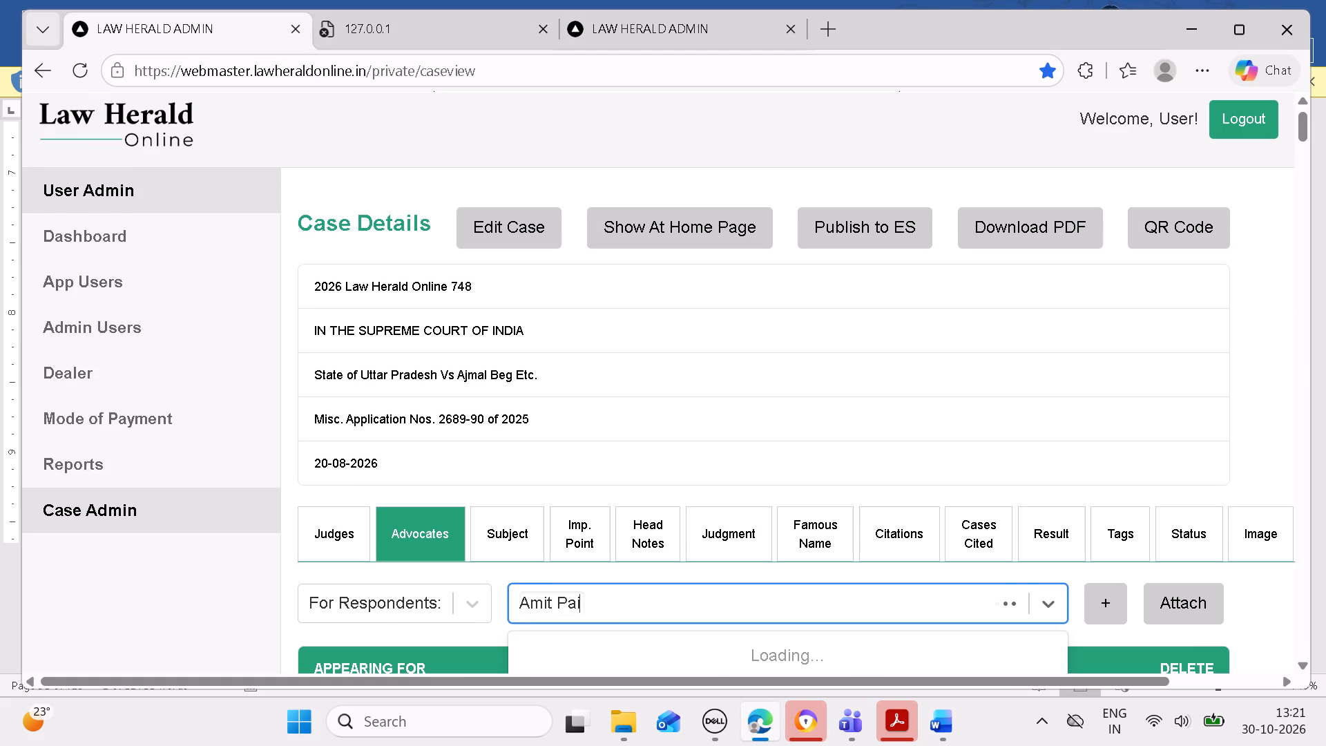
drag(1303, 133, 1309, 146)
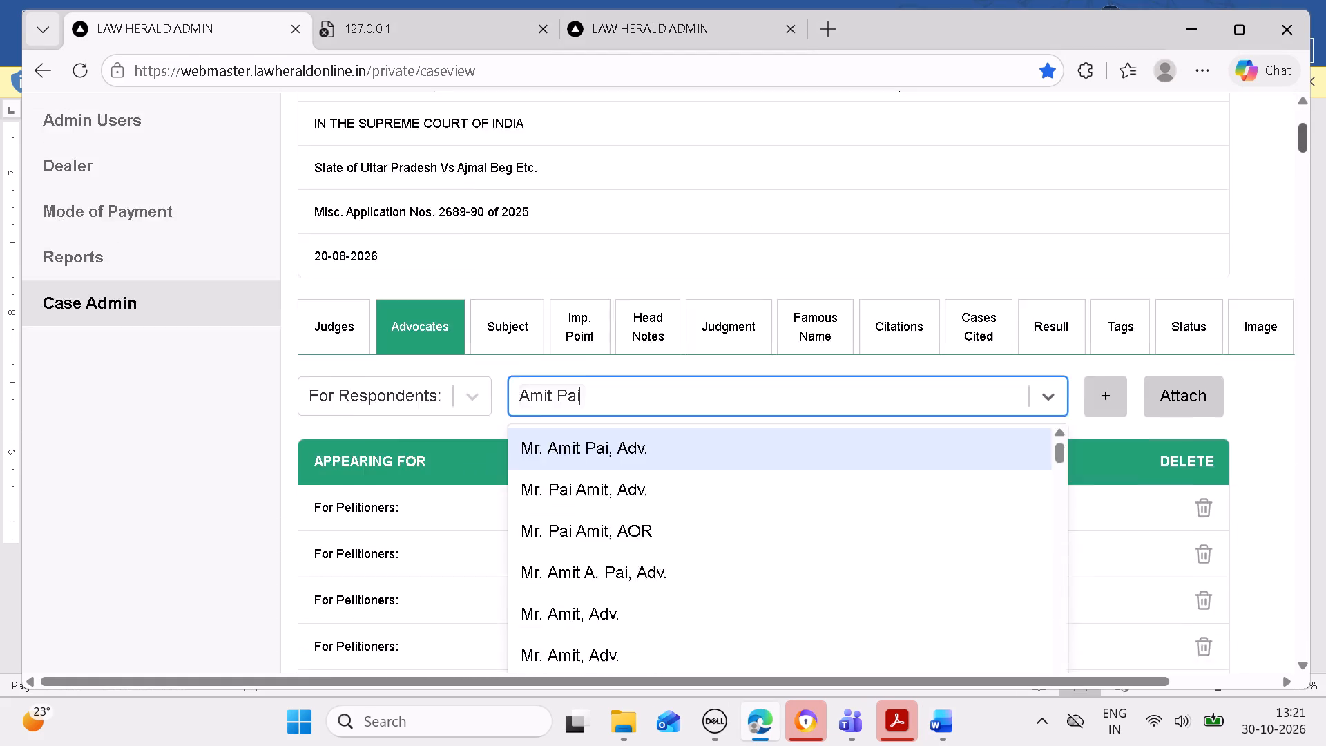
drag(1309, 146, 1310, 151)
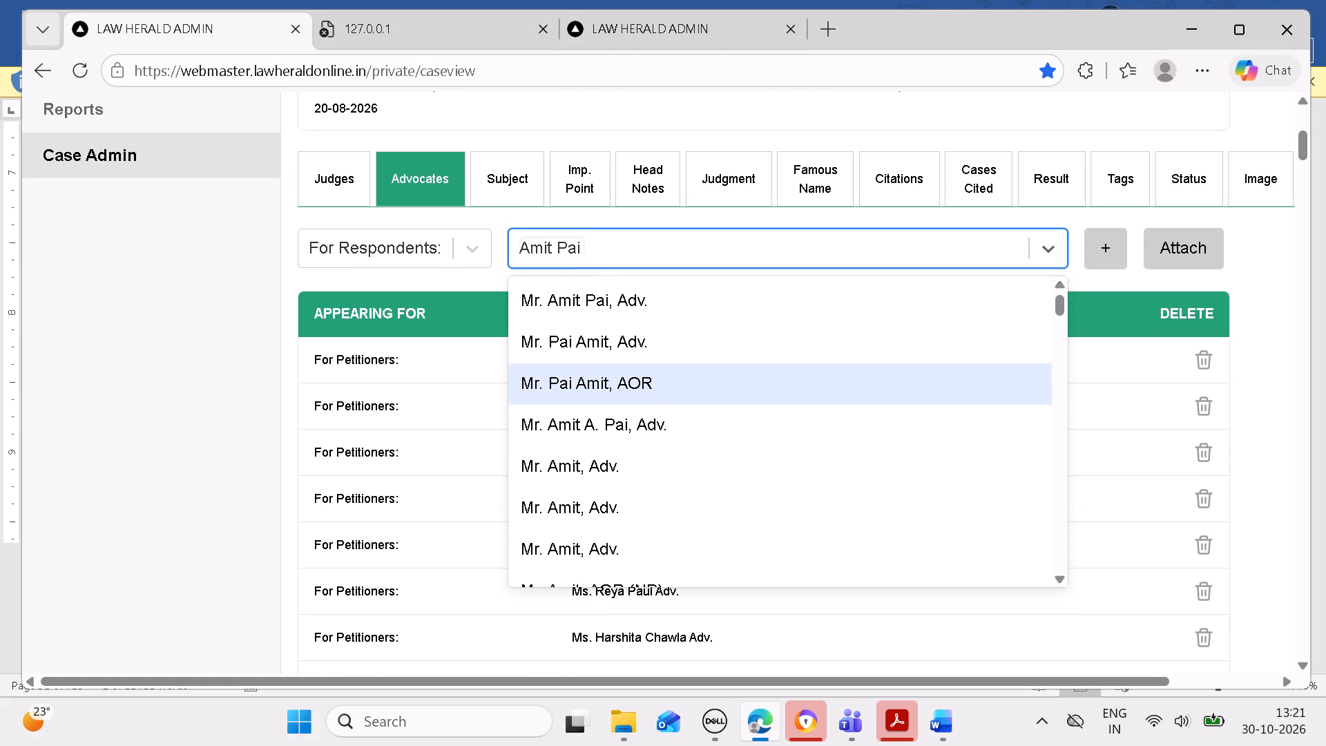
click(1099, 252)
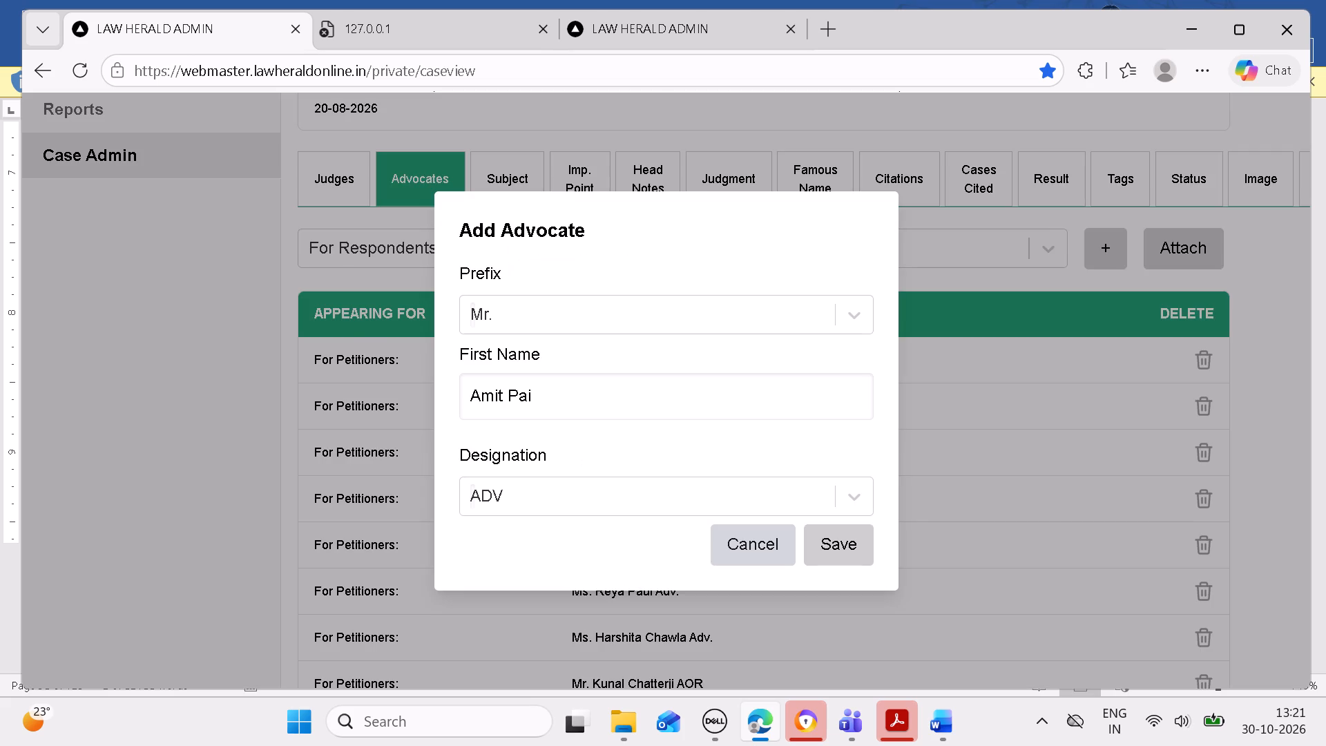
click(610, 484)
key(a)
key(o)
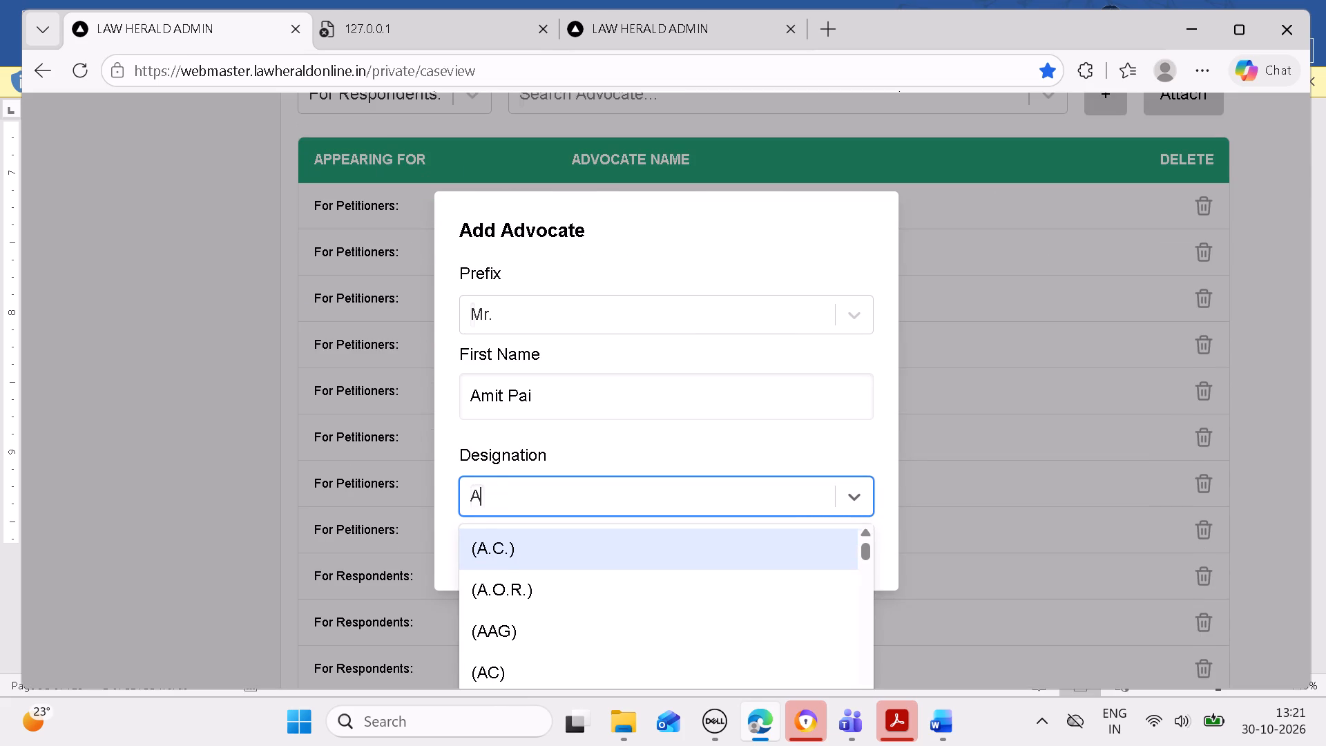
key(r)
click(647, 640)
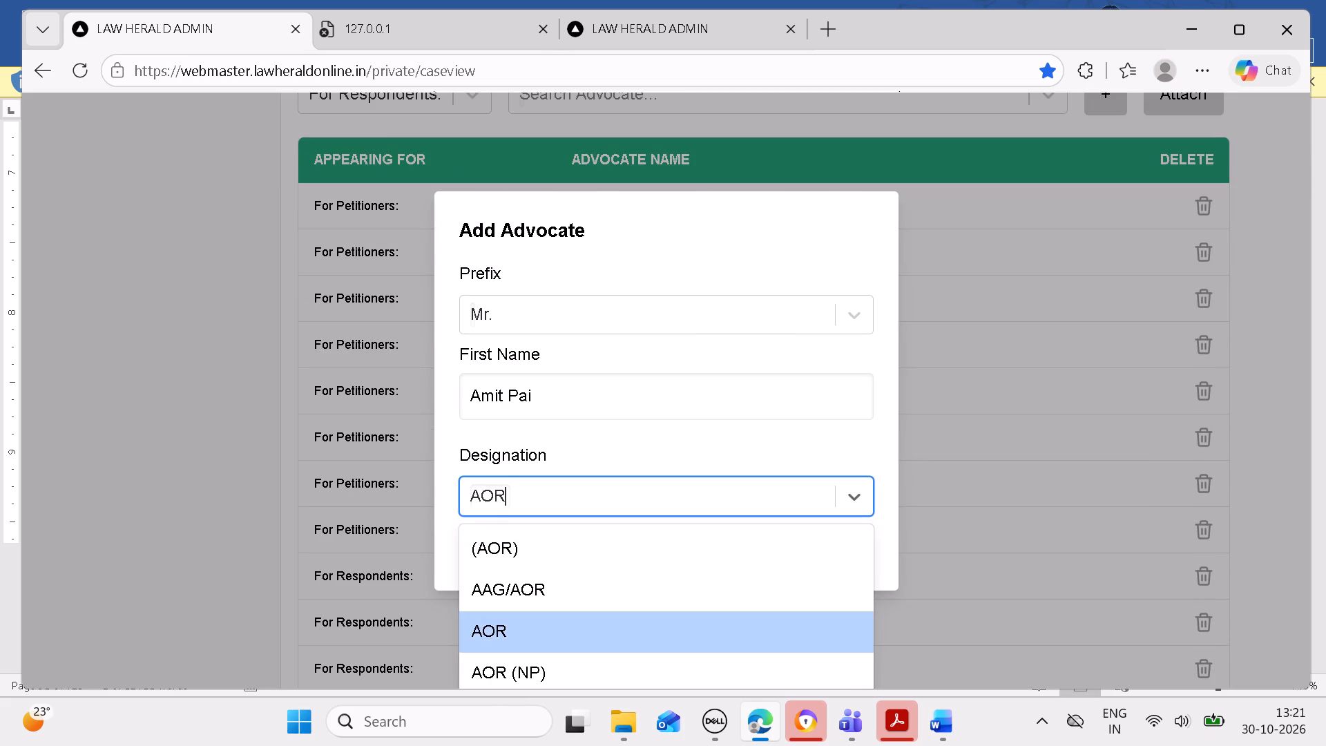
click(845, 545)
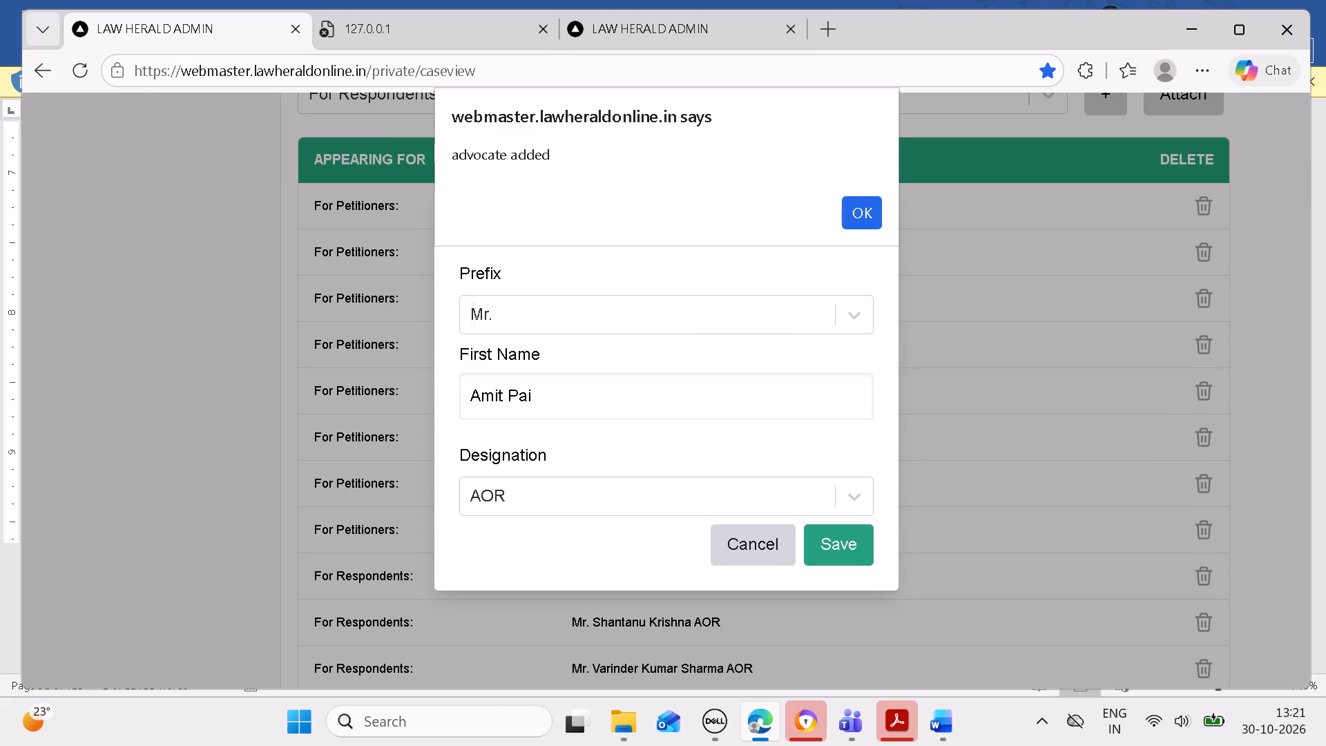
click(854, 207)
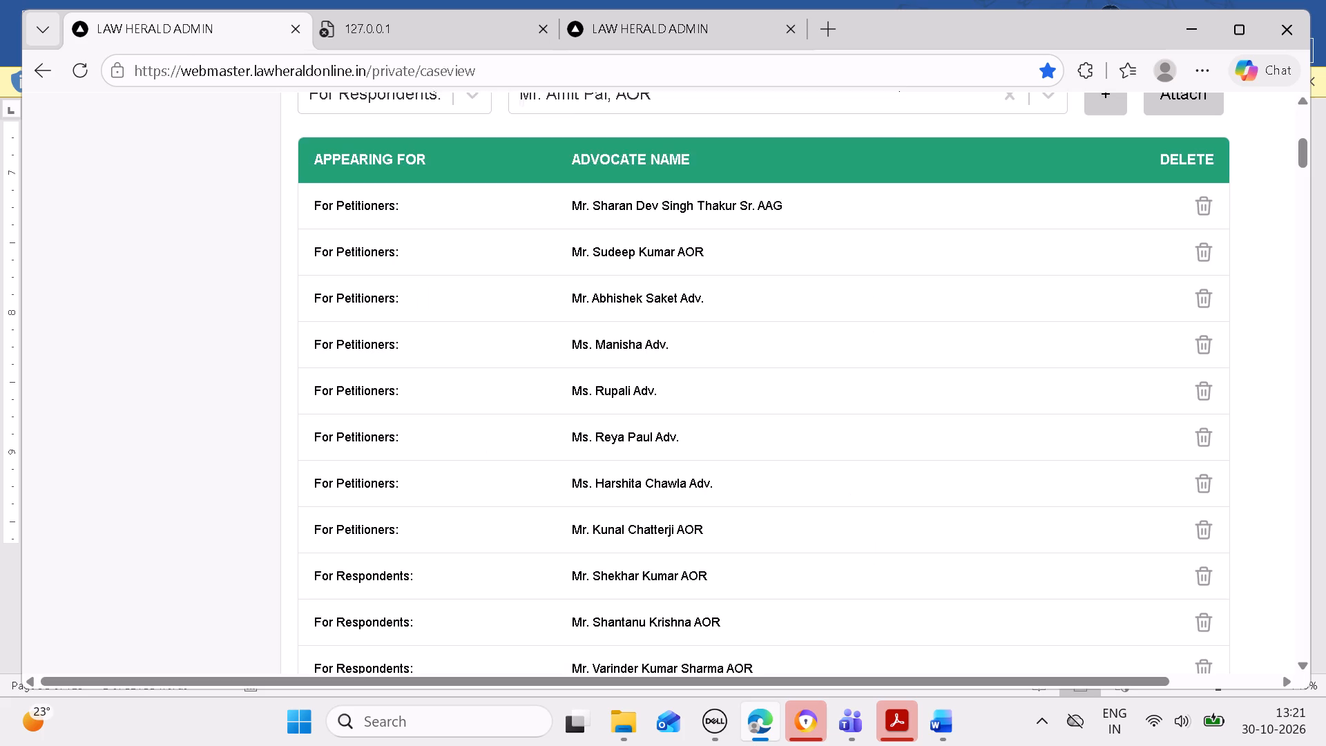
click(863, 208)
scroll(808, 323, down, 10)
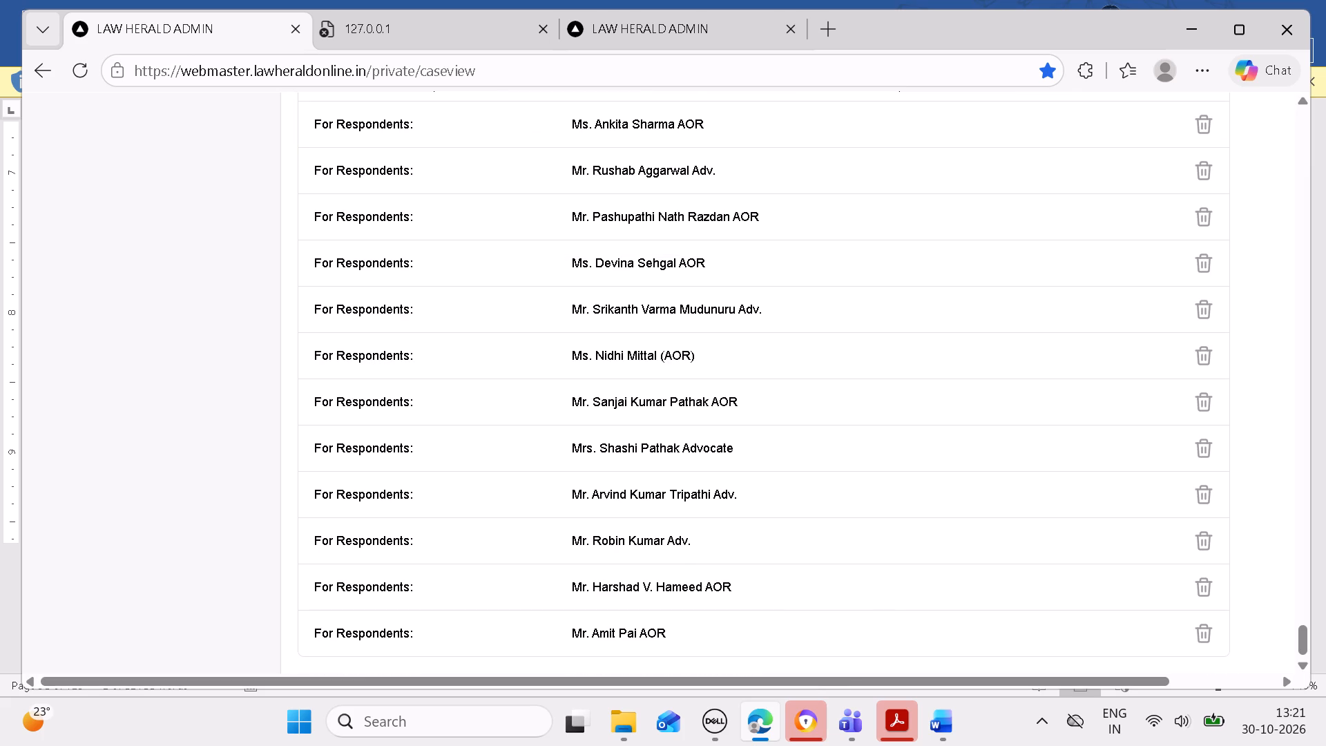
click(974, 734)
click(961, 732)
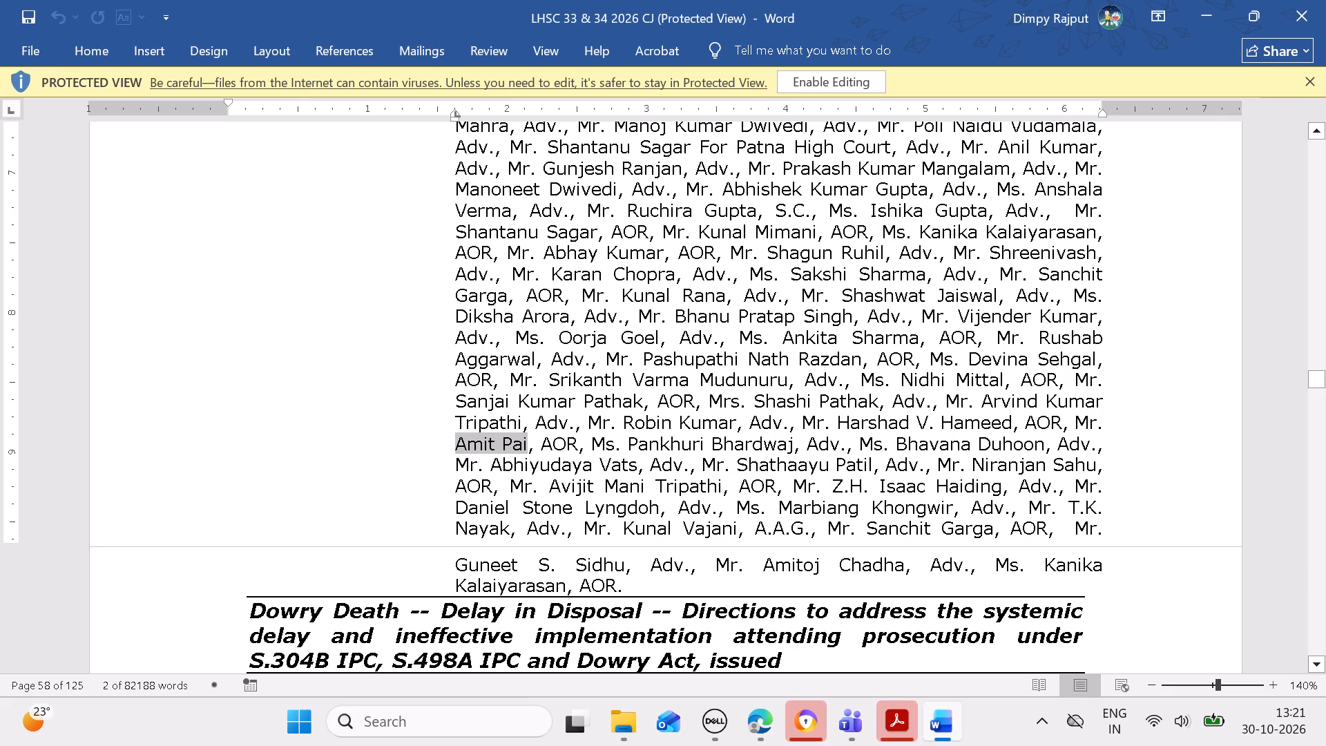
drag(635, 441, 657, 443)
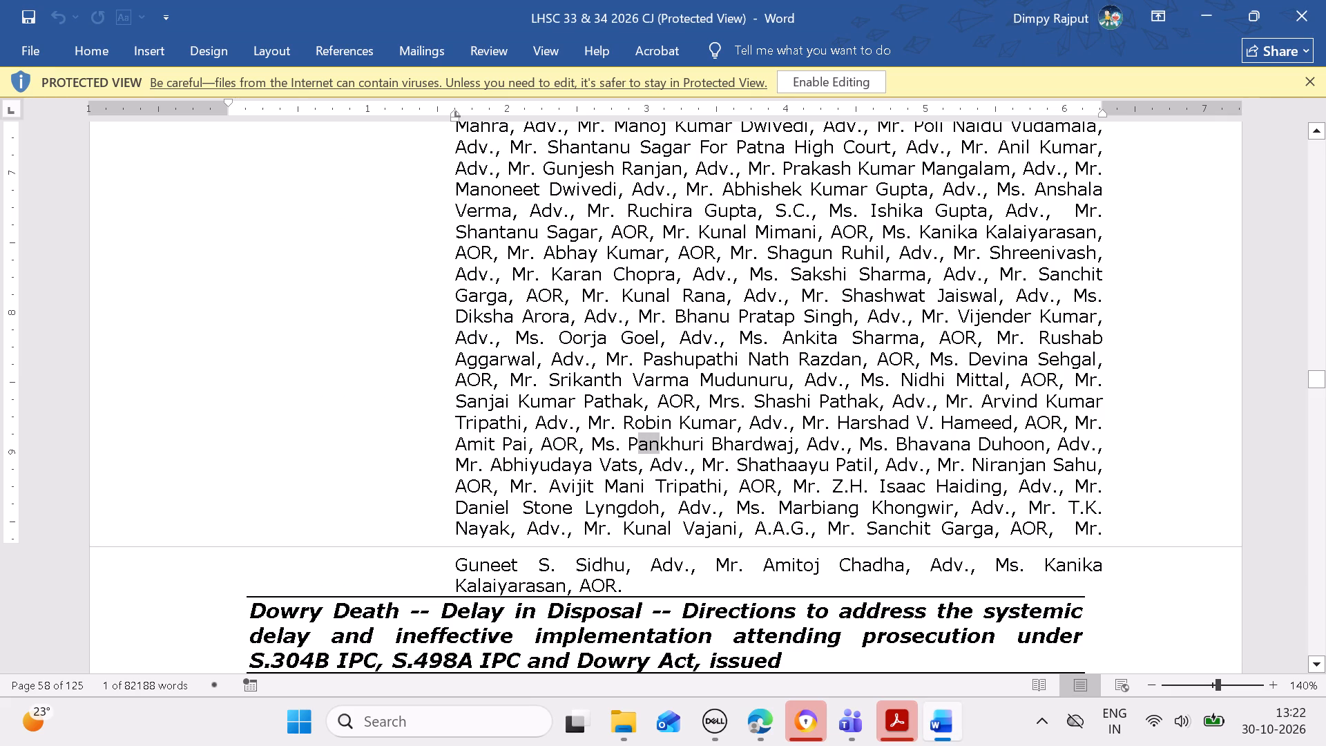
drag(628, 439, 795, 438)
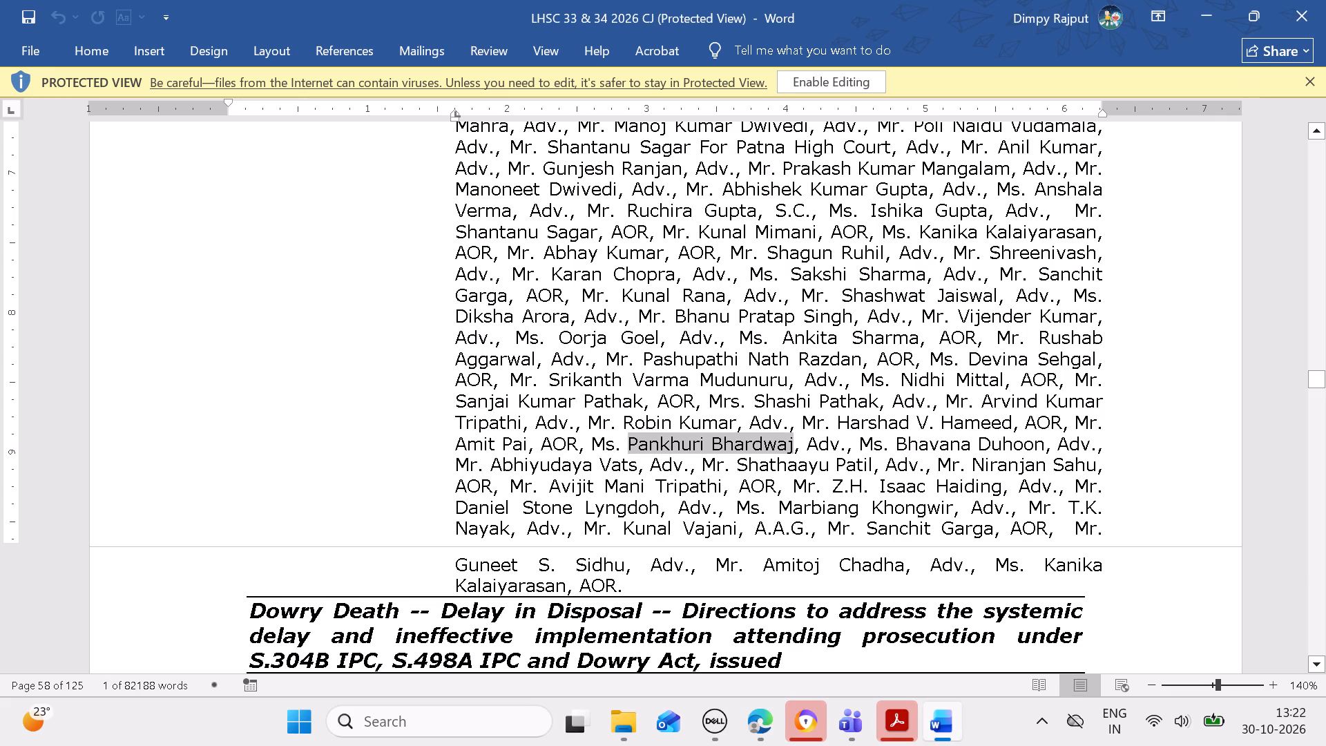
drag(795, 438, 793, 438)
key(ctrl+c)
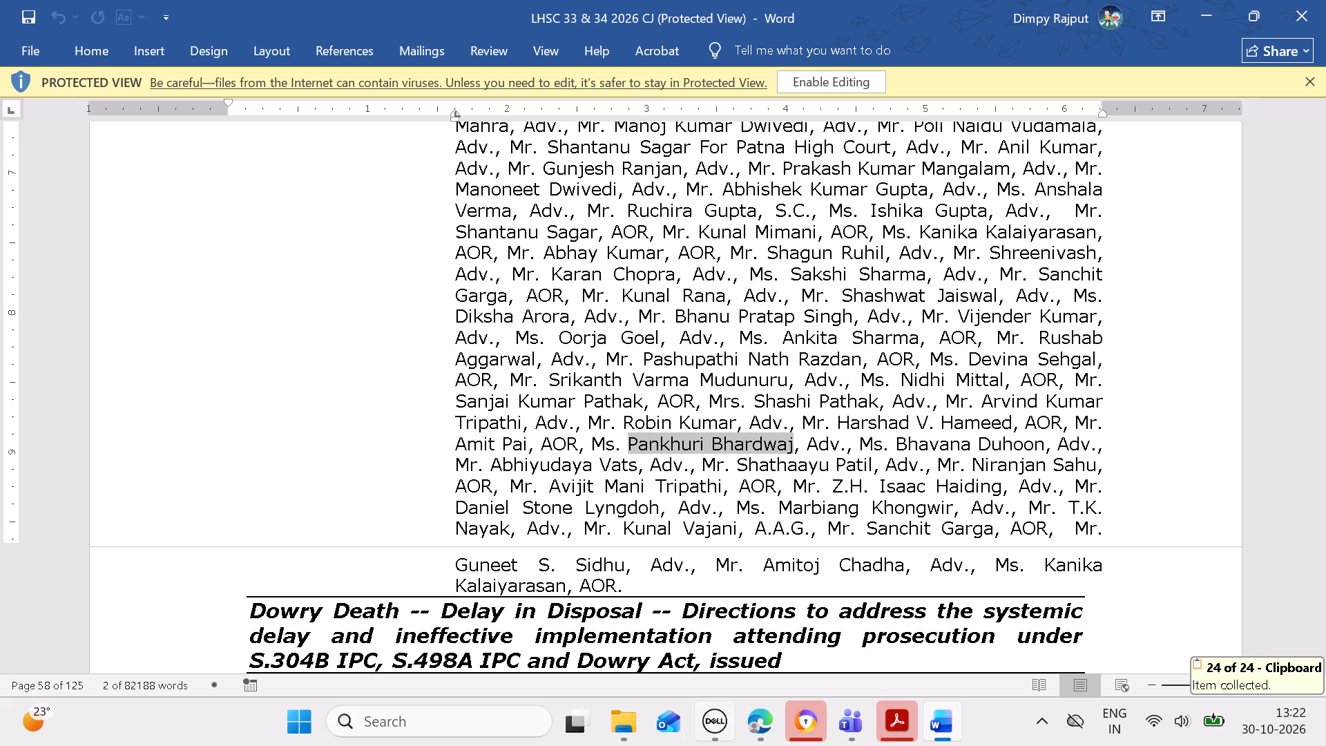
click(753, 735)
click(753, 729)
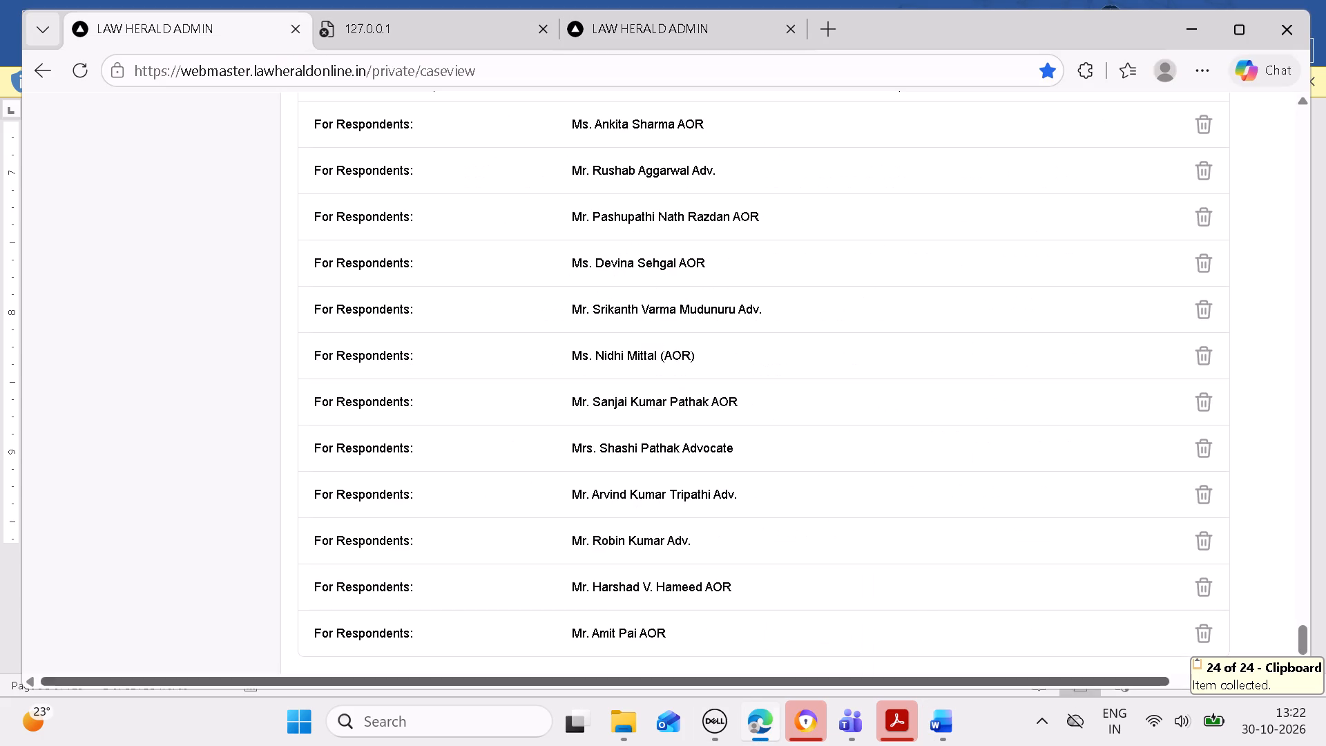
Search for the copied name of Ms. Bhardwaj and attach her Adv. entry as an advocate for the respondents.
scroll(700, 532, up, 6)
click(1001, 629)
key(ctrl+v)
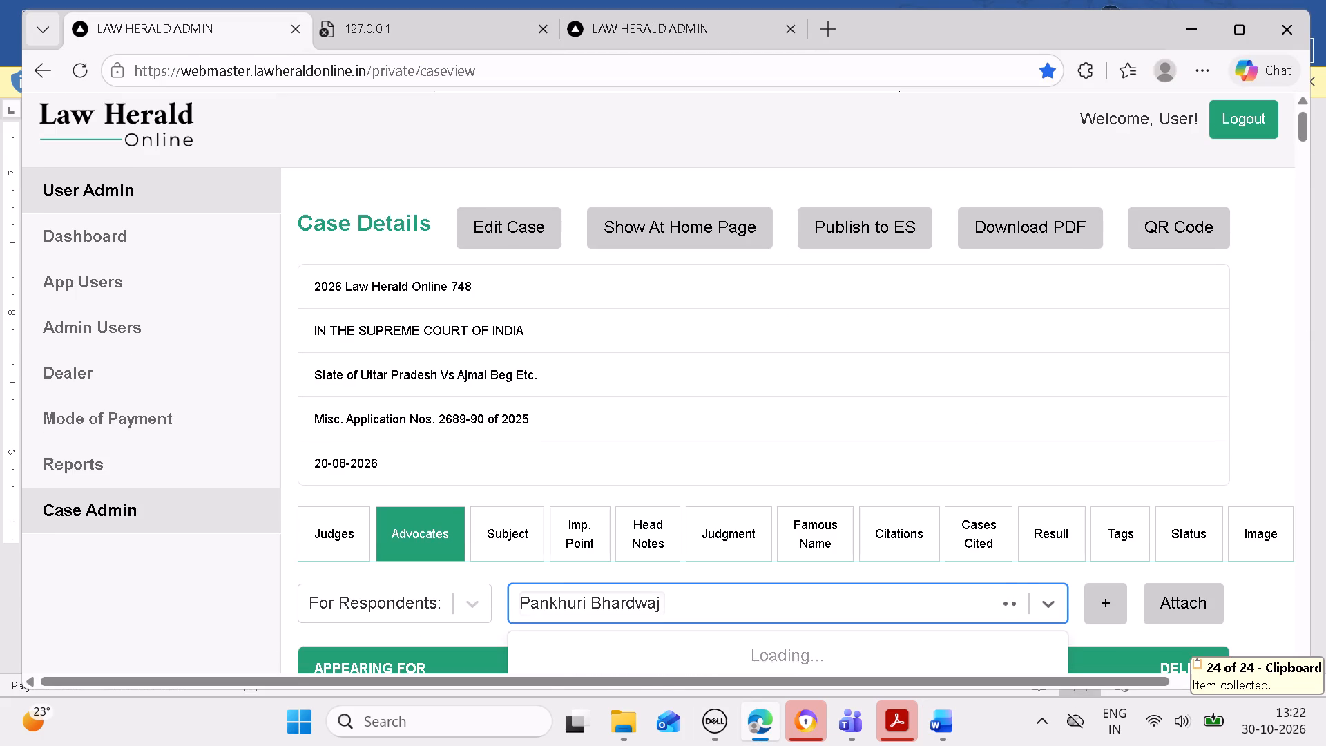
key(ctrl+v)
click(827, 652)
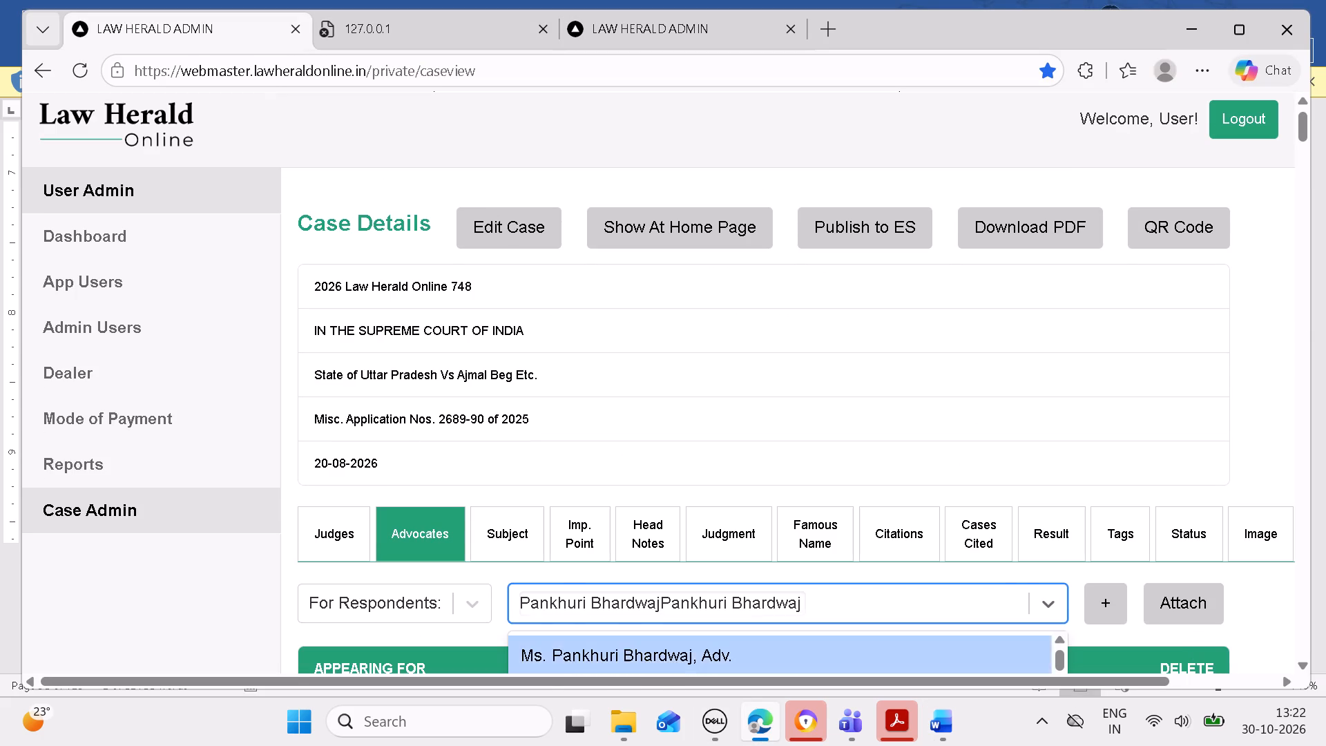
click(1155, 604)
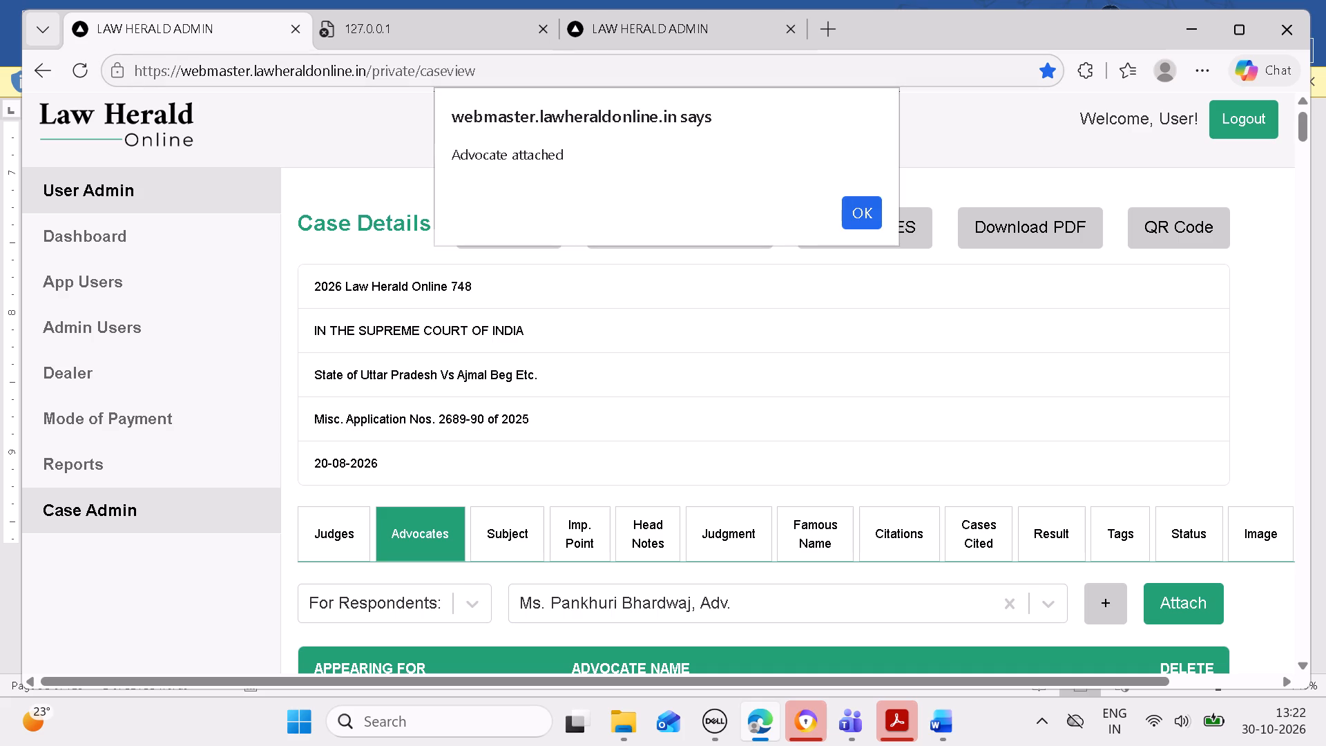
click(852, 211)
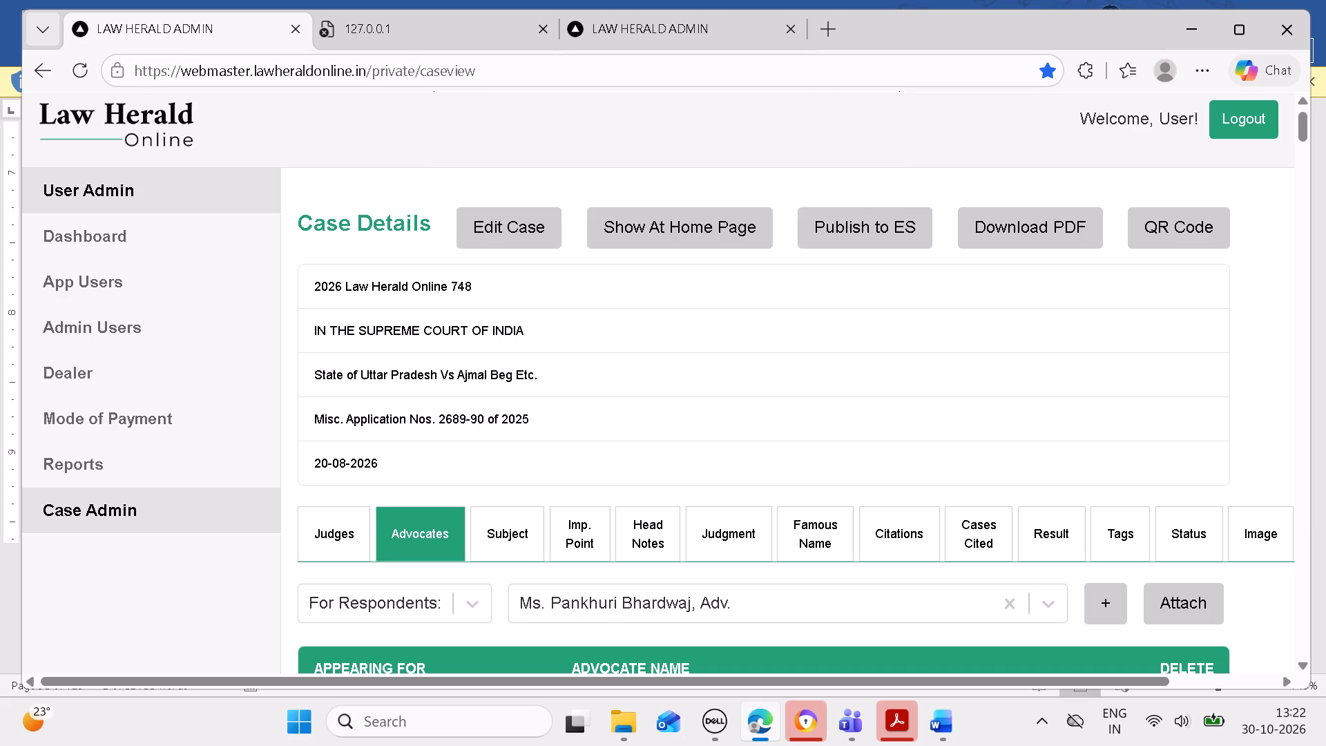
scroll(791, 450, down, 10)
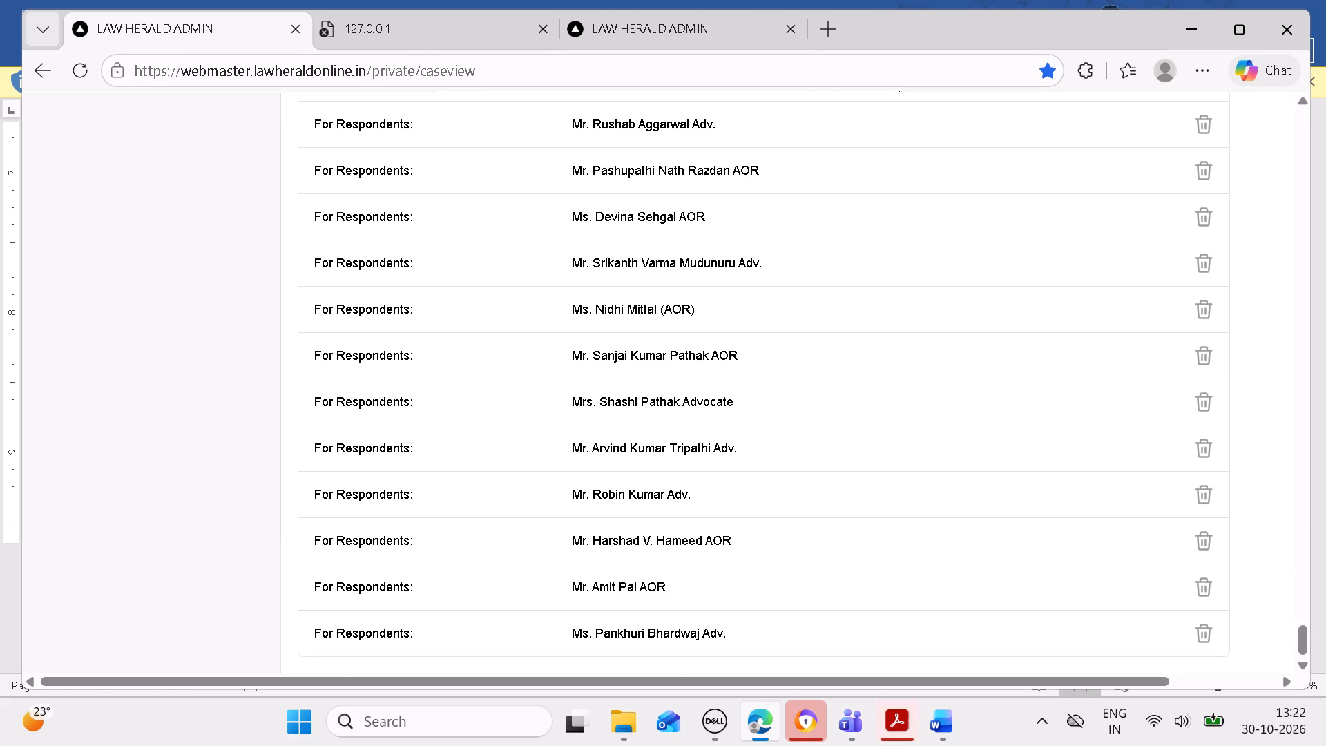
Copy the name of Ms. Duhoon, Adv., from the Word document's counsel list and return to the case record in Edge.
click(934, 723)
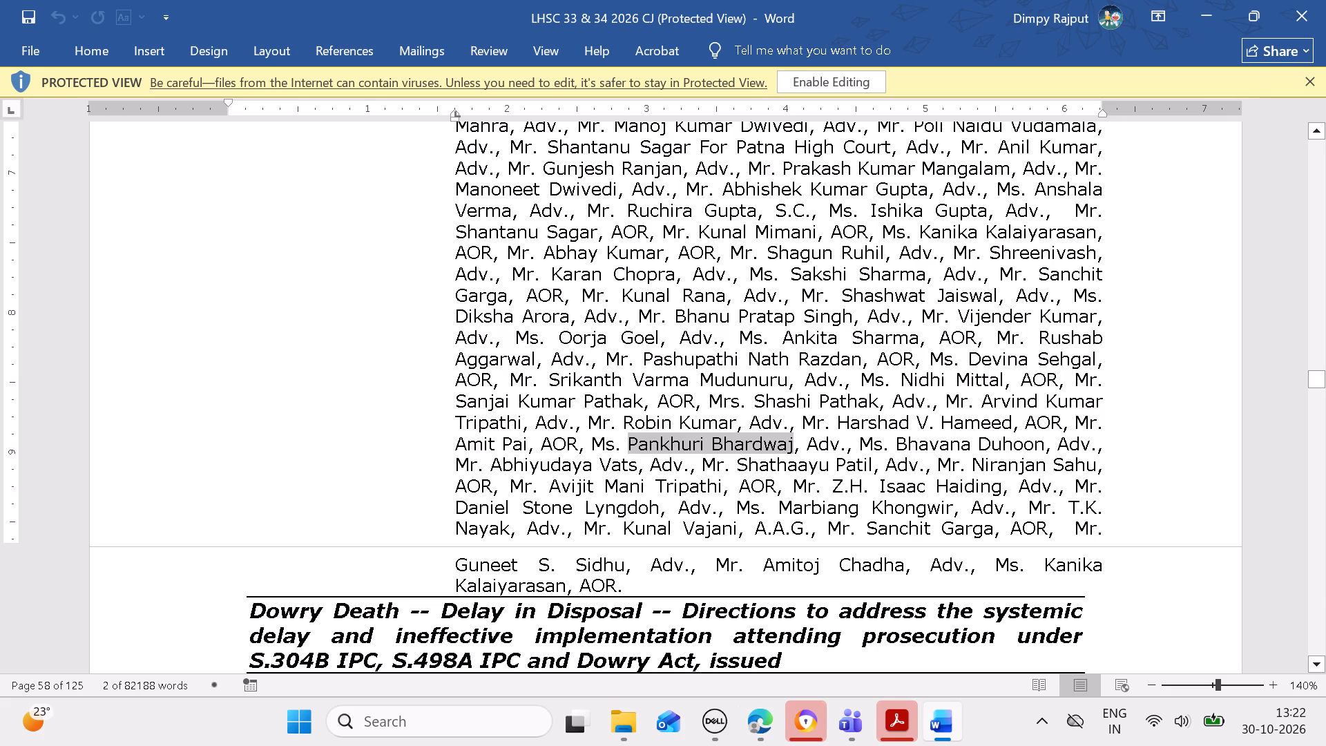
drag(899, 445, 978, 447)
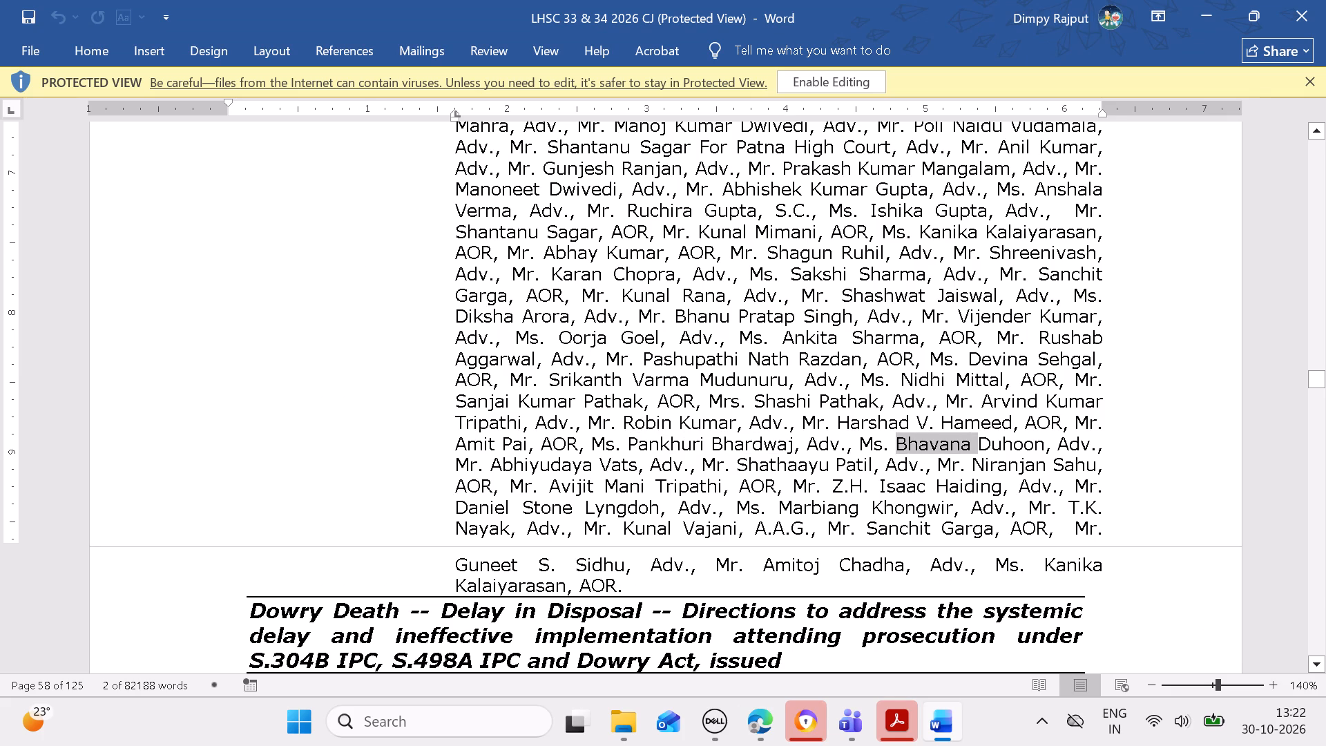
drag(978, 447, 1014, 448)
key(ctrl+c)
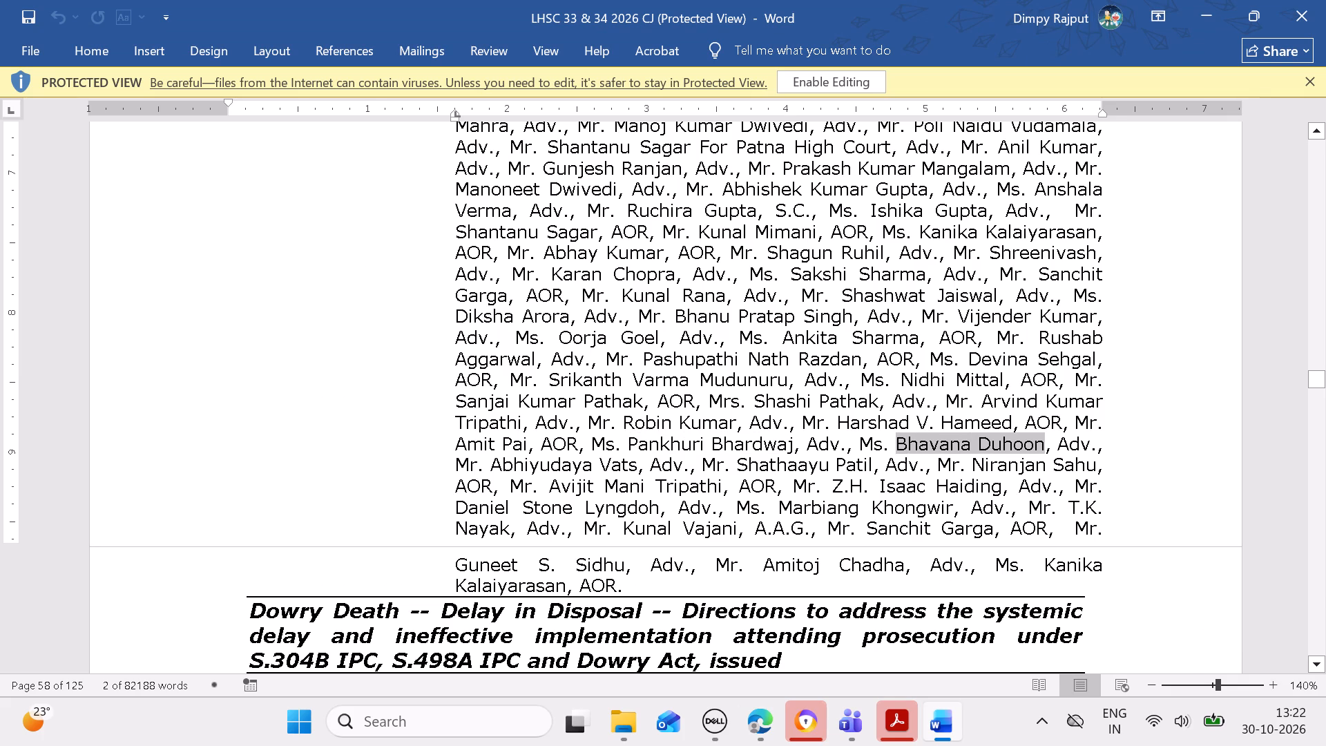
click(766, 727)
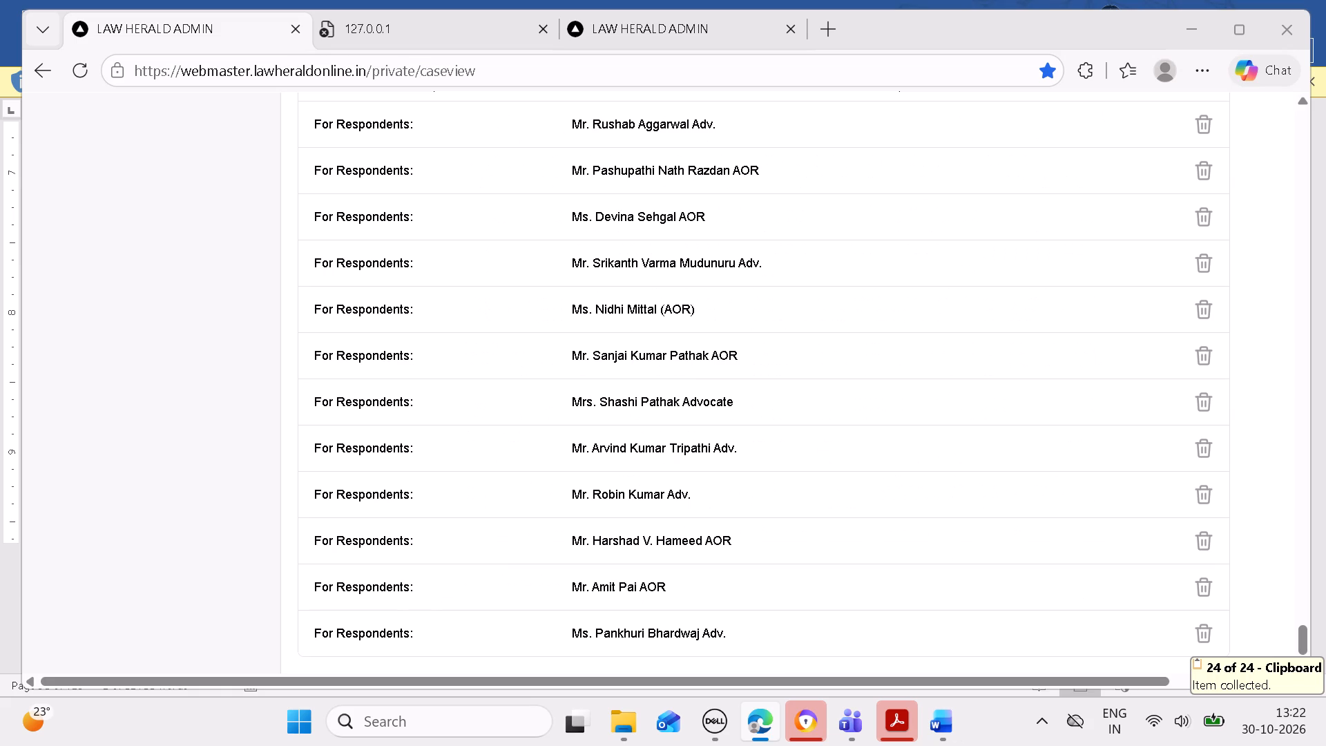
scroll(756, 630, up, 6)
click(996, 615)
key(ctrl+v)
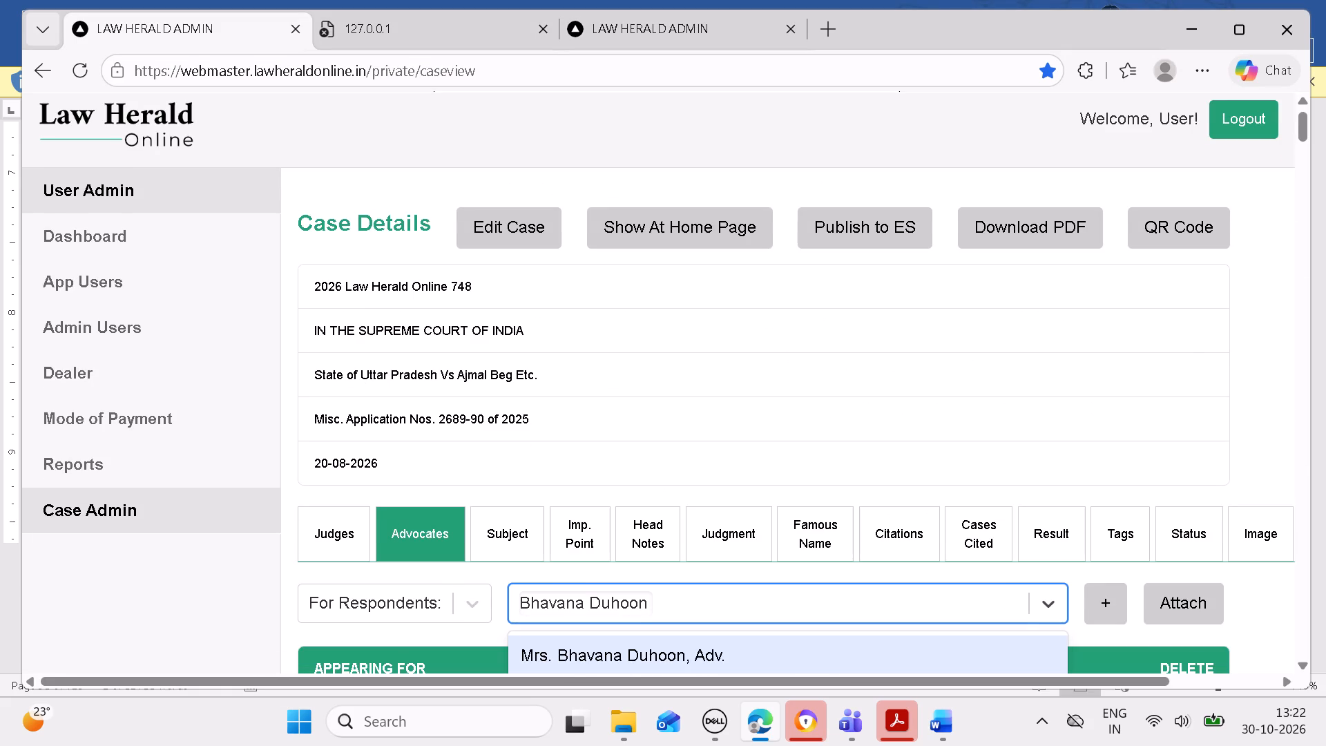
click(1095, 601)
click(867, 320)
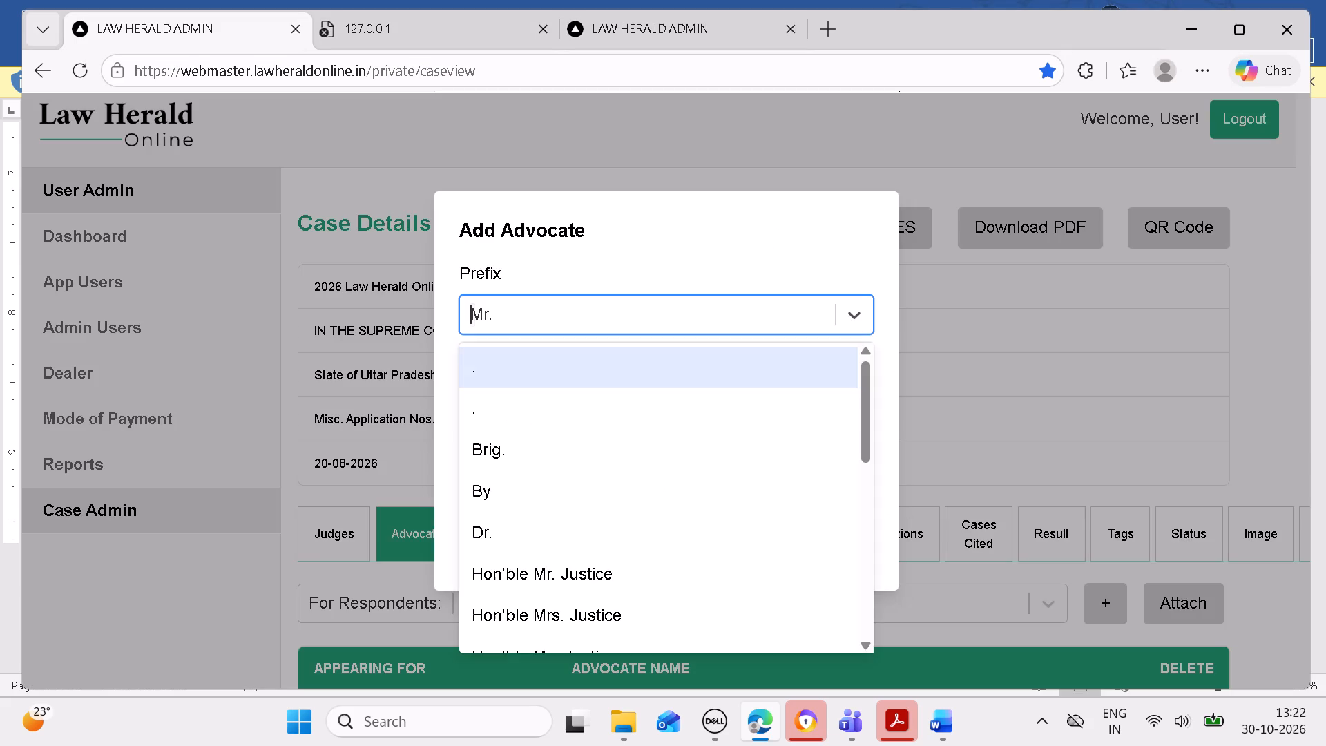
scroll(746, 443, down, 2)
click(720, 470)
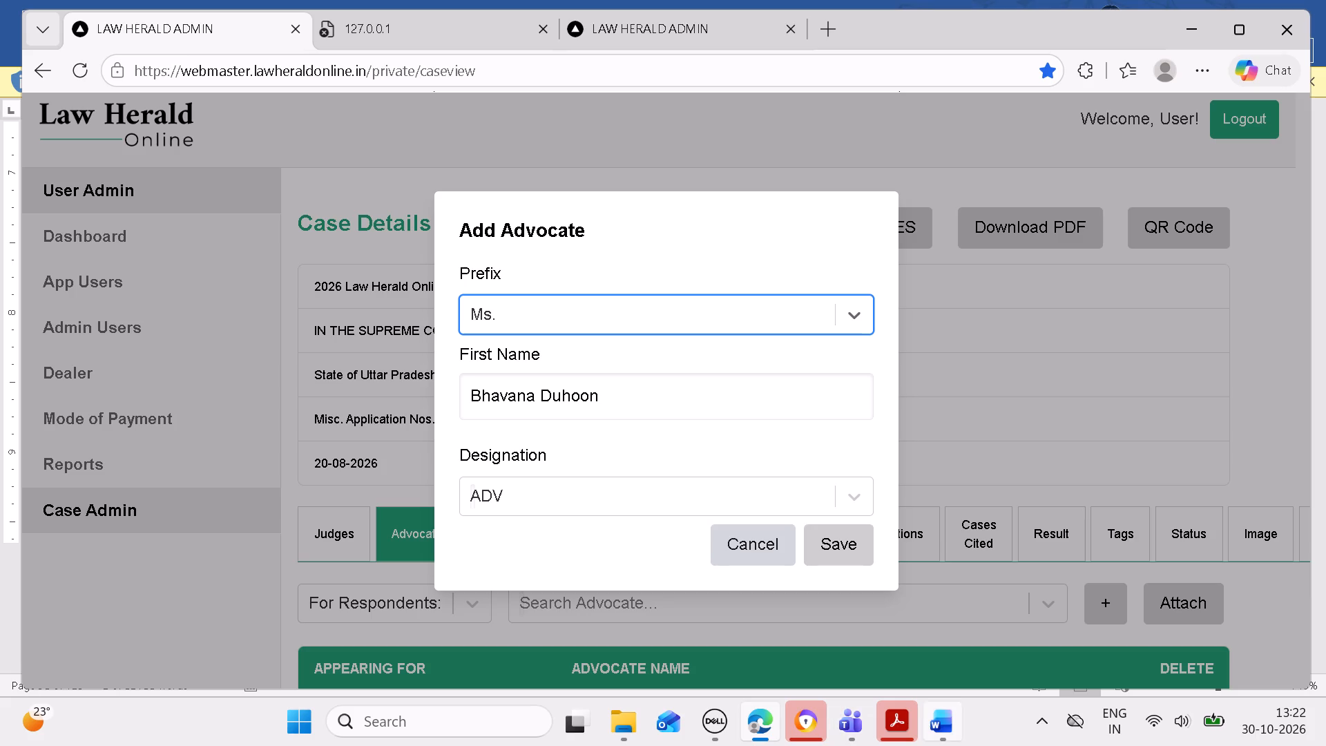
click(926, 737)
click(749, 734)
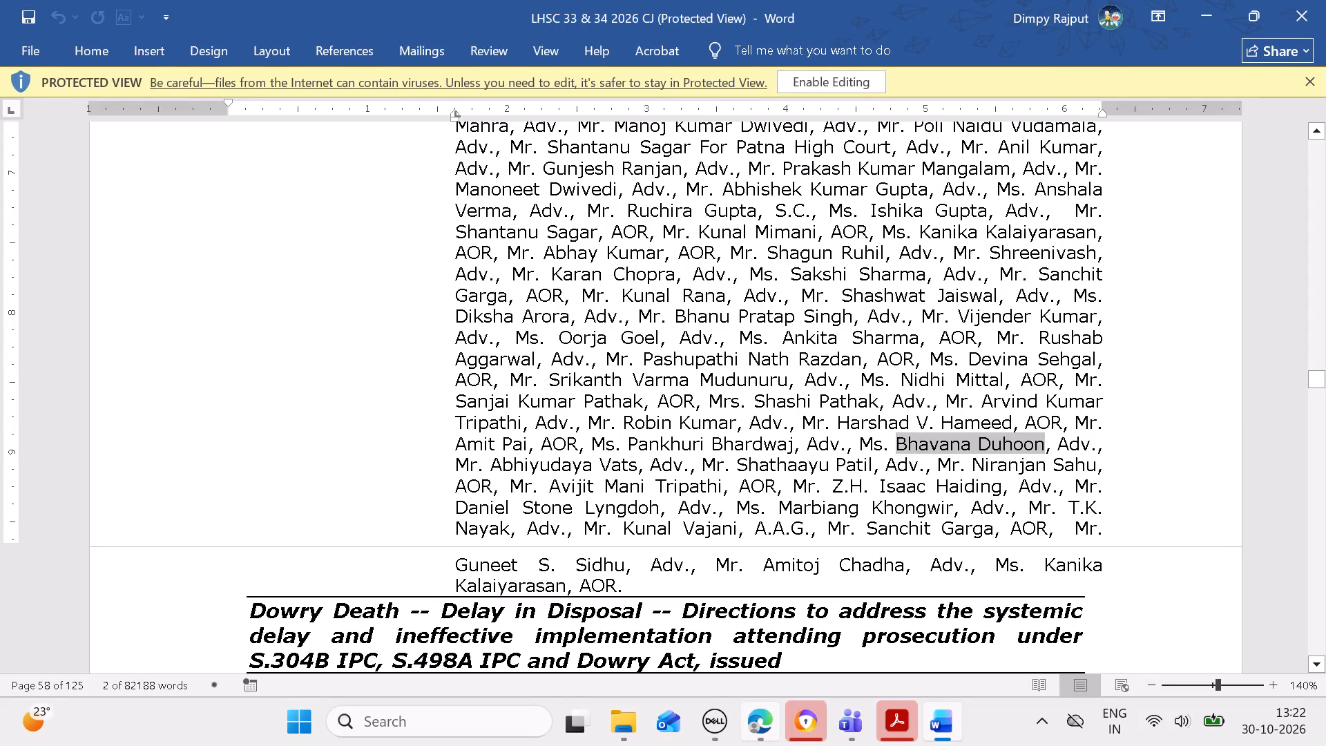
click(646, 499)
key(a)
key(d)
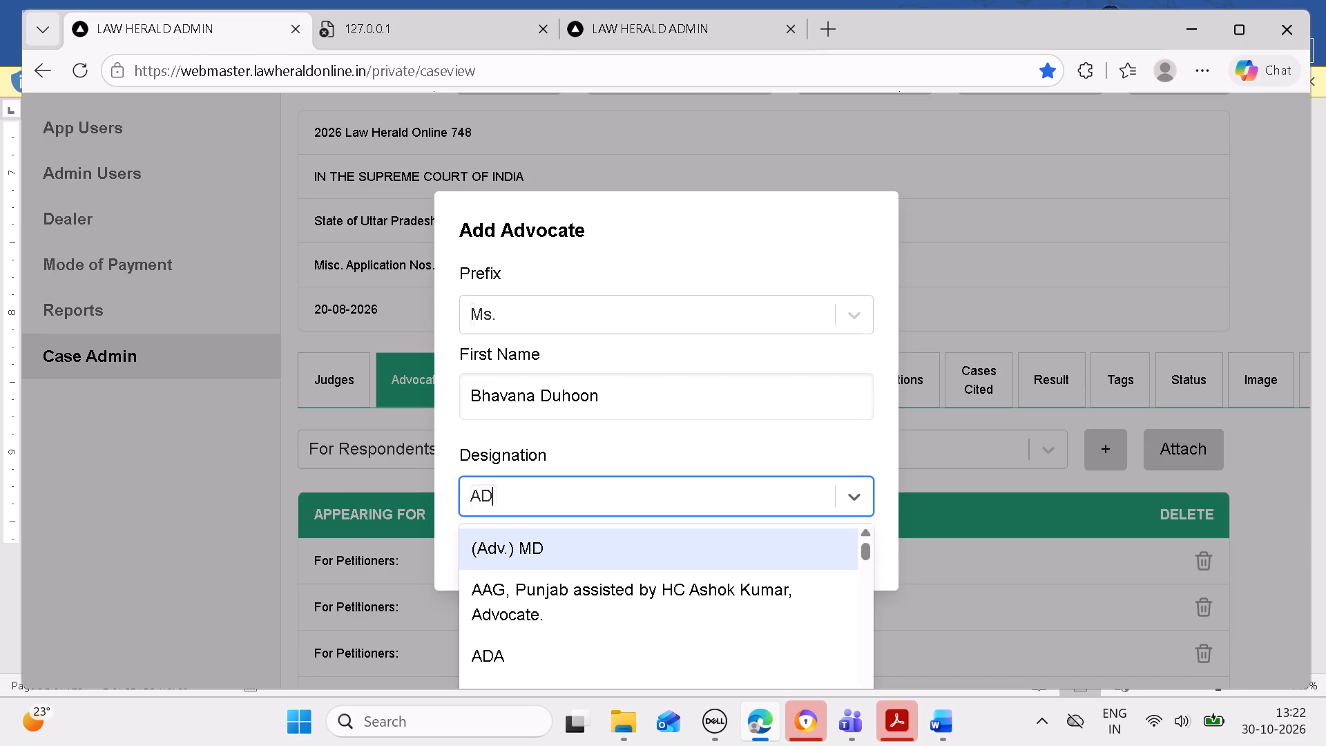
key(v)
key(o)
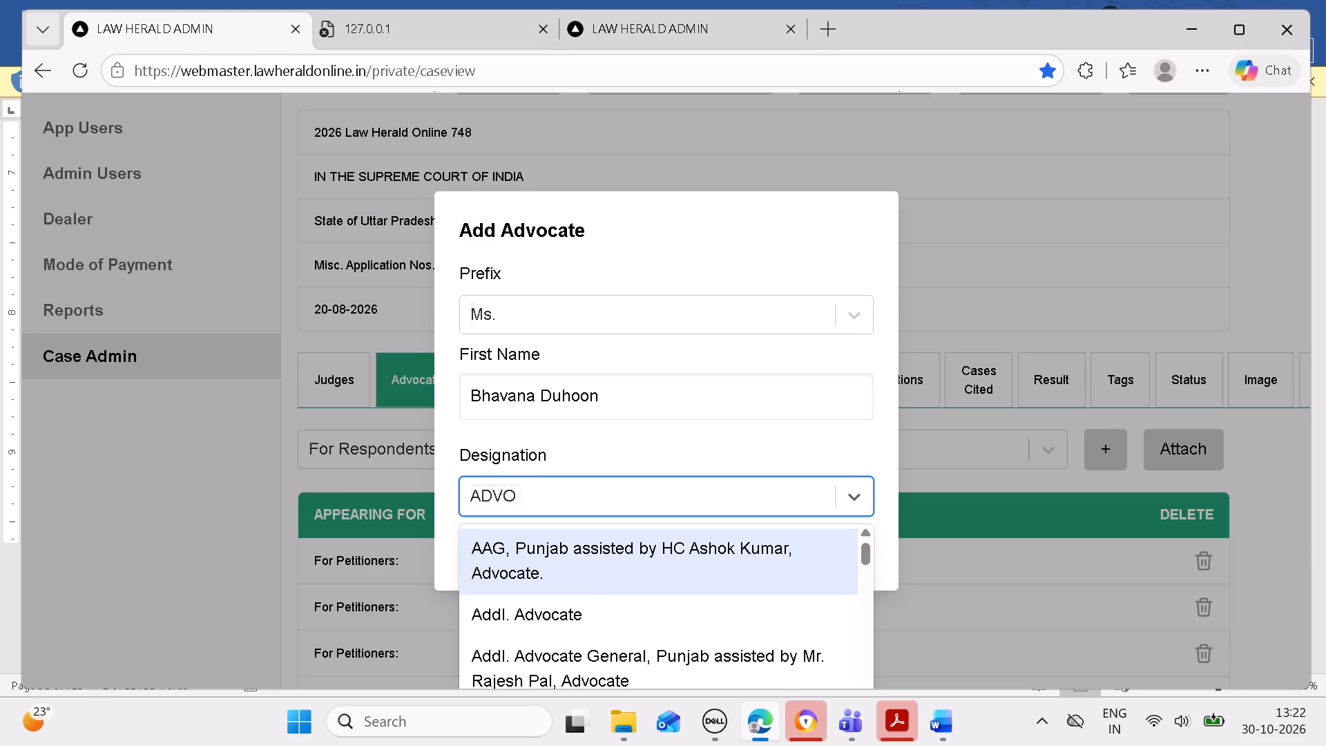
drag(867, 555, 867, 577)
click(723, 545)
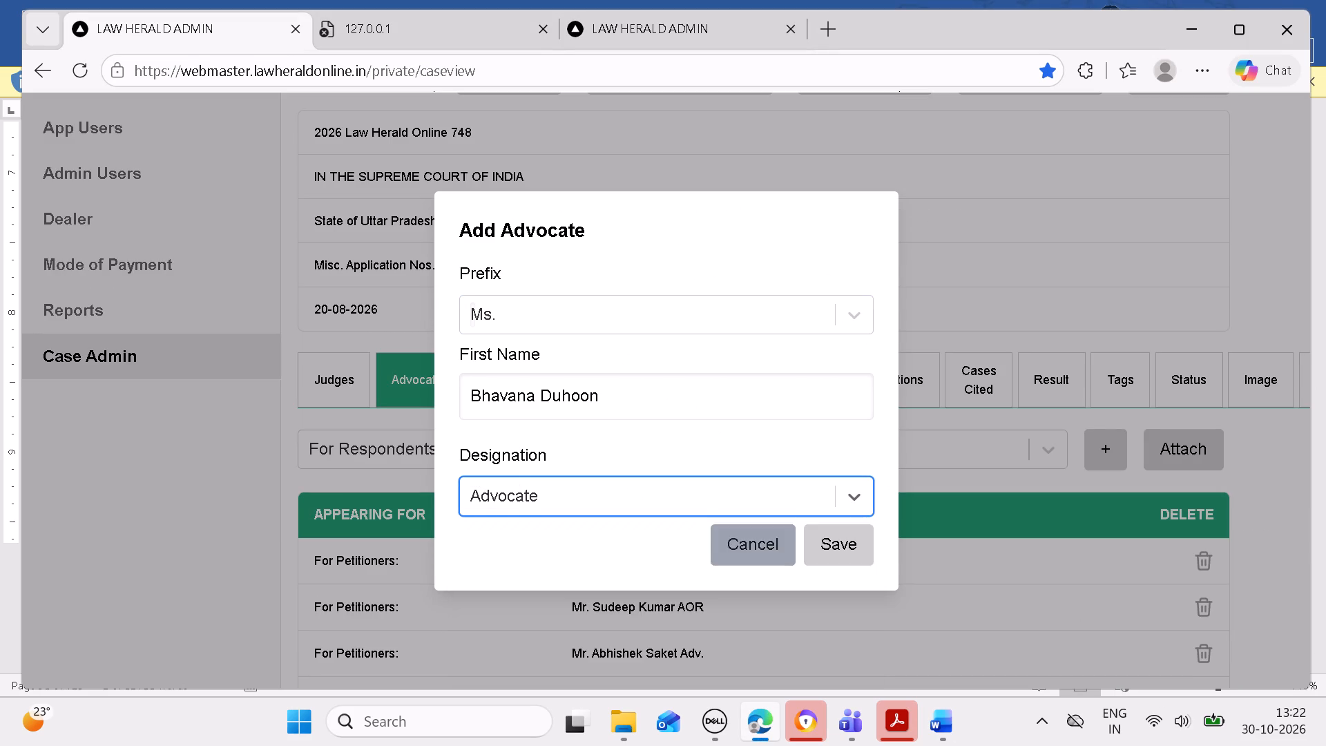
click(840, 552)
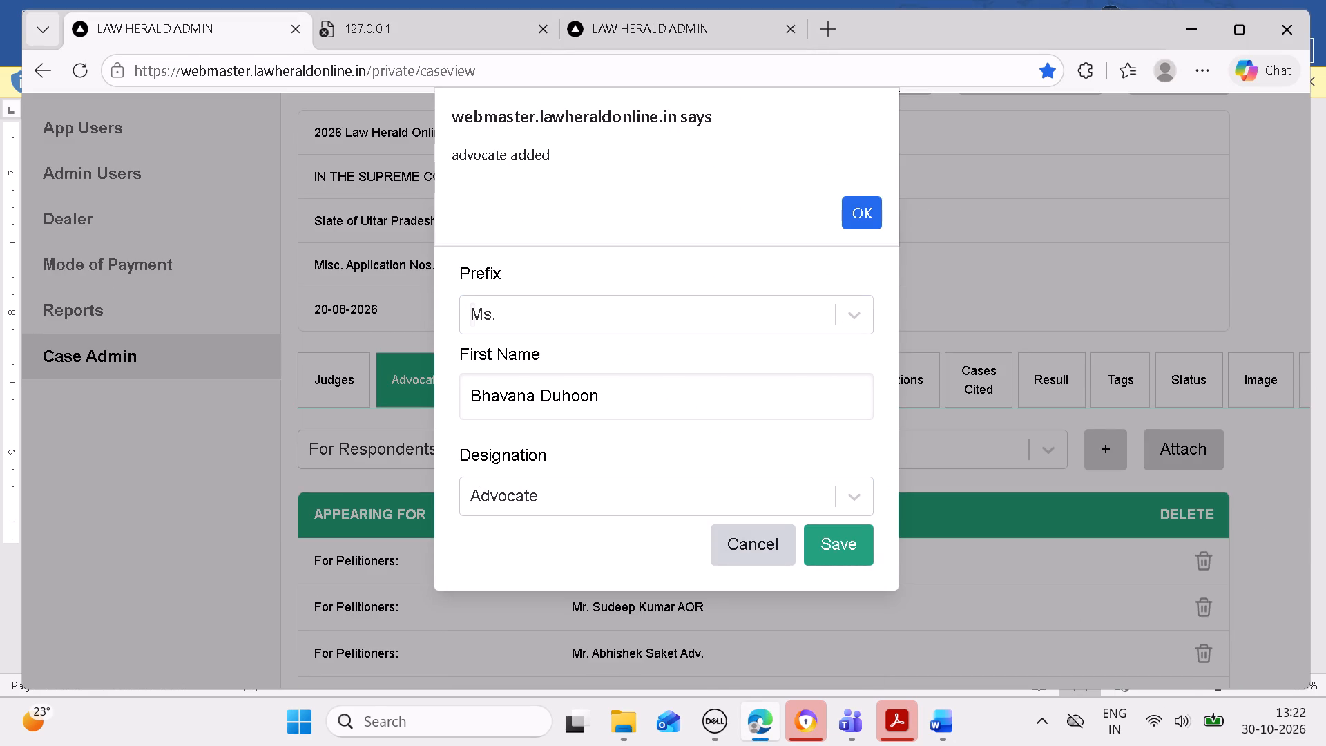
click(857, 225)
click(849, 222)
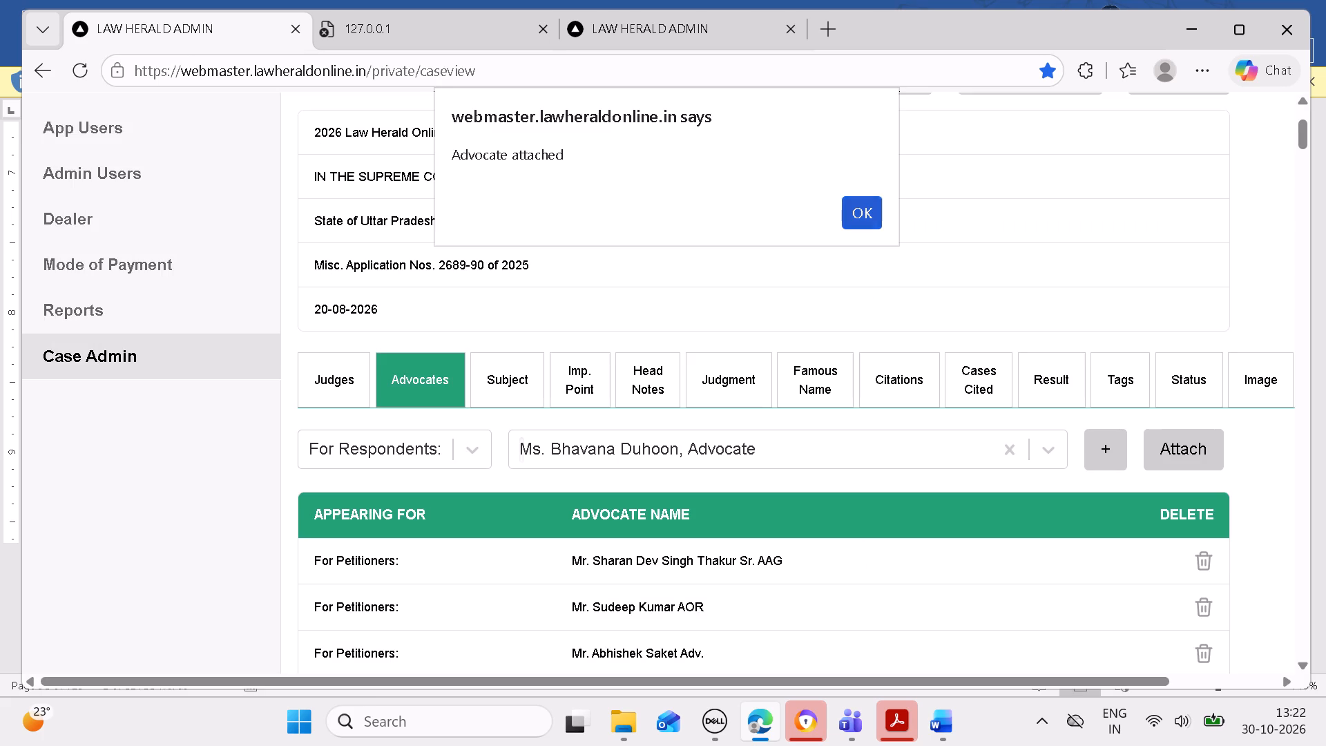
scroll(826, 249, down, 11)
click(948, 728)
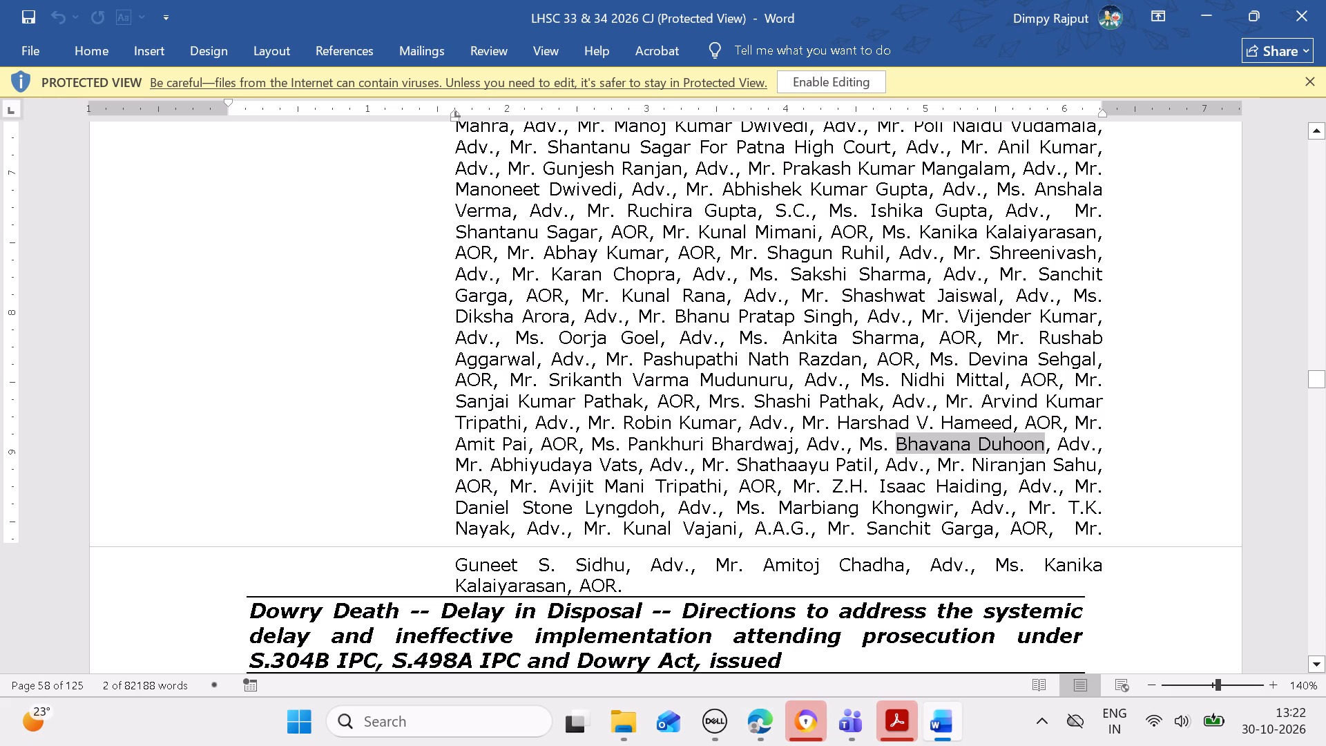
drag(488, 462, 577, 462)
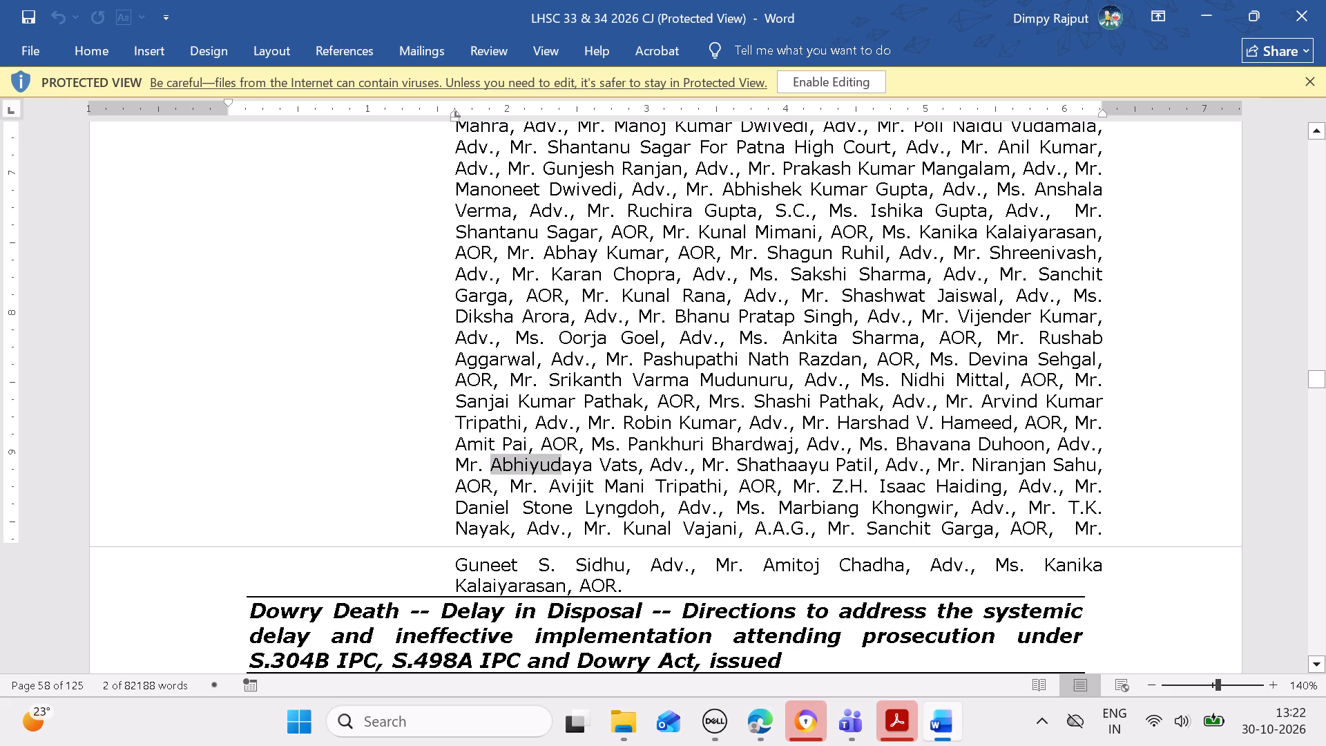
drag(577, 462, 617, 476)
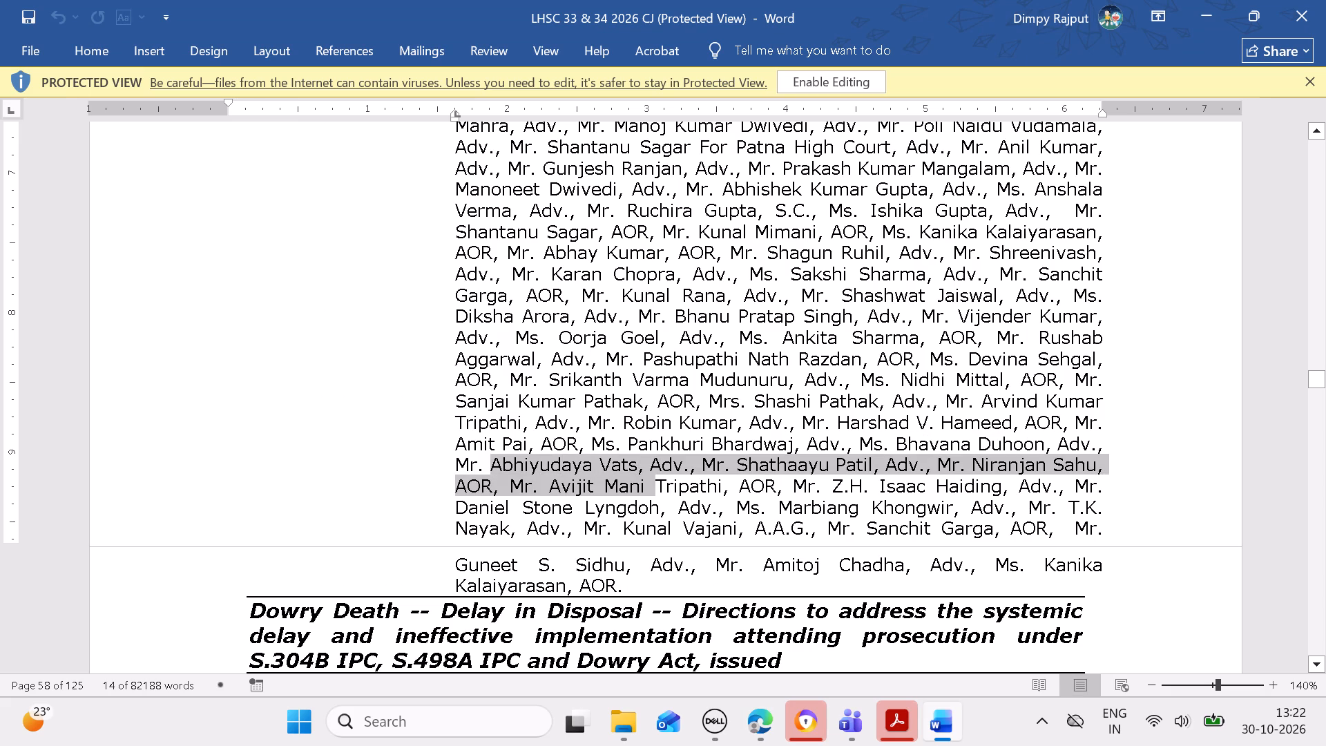
click(697, 499)
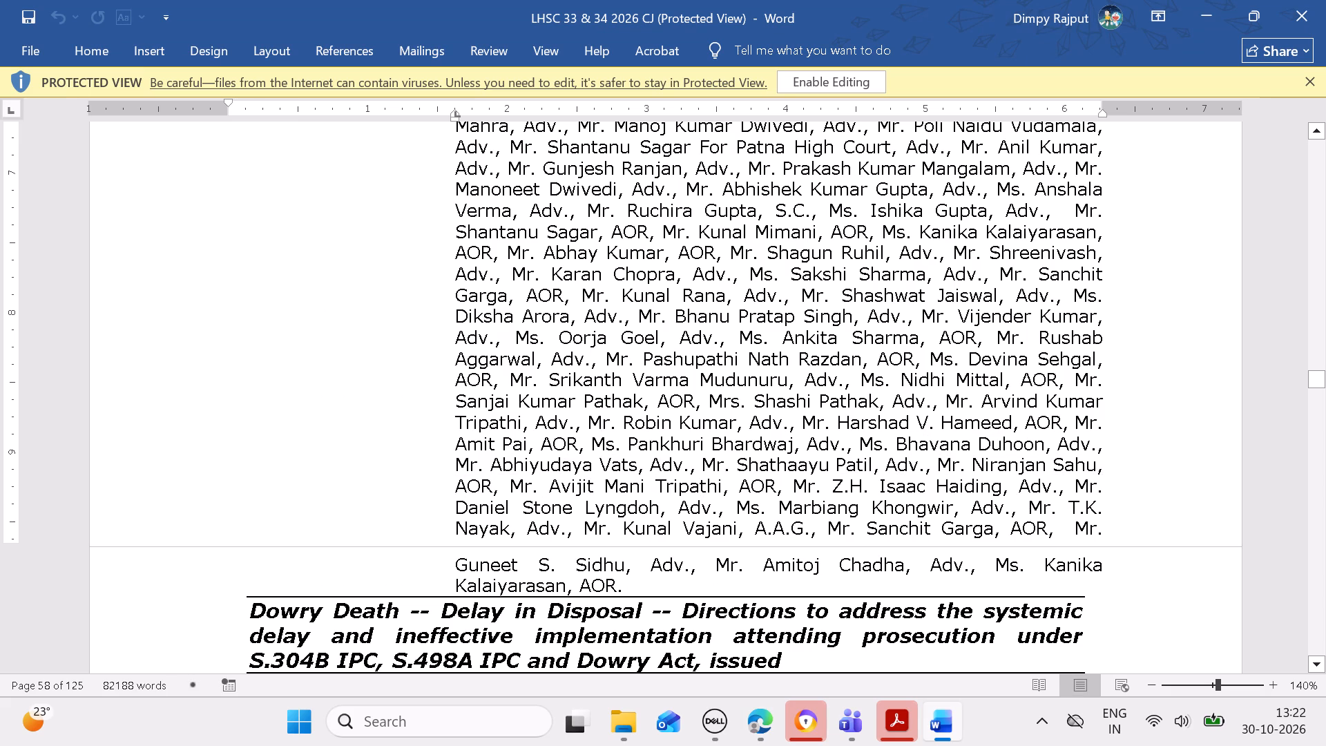
drag(492, 460, 562, 455)
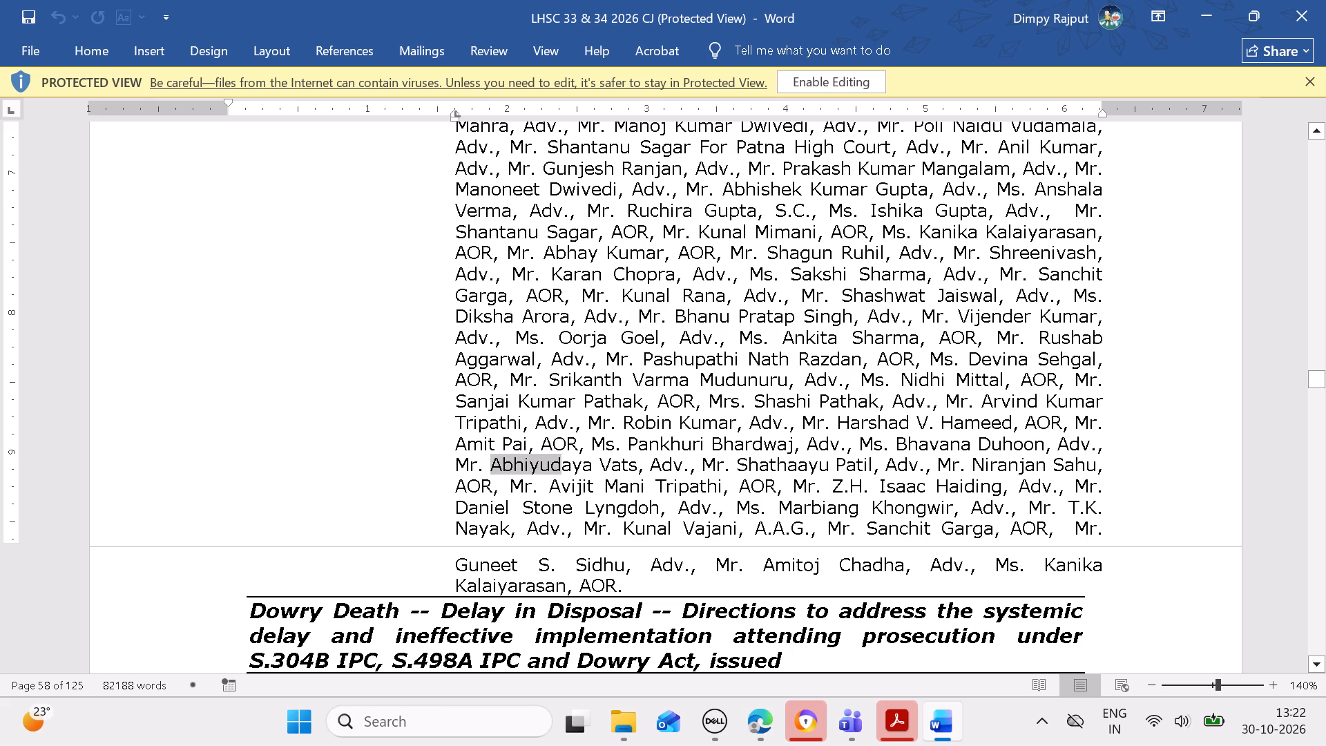
drag(562, 455, 622, 472)
key(ctrl+c)
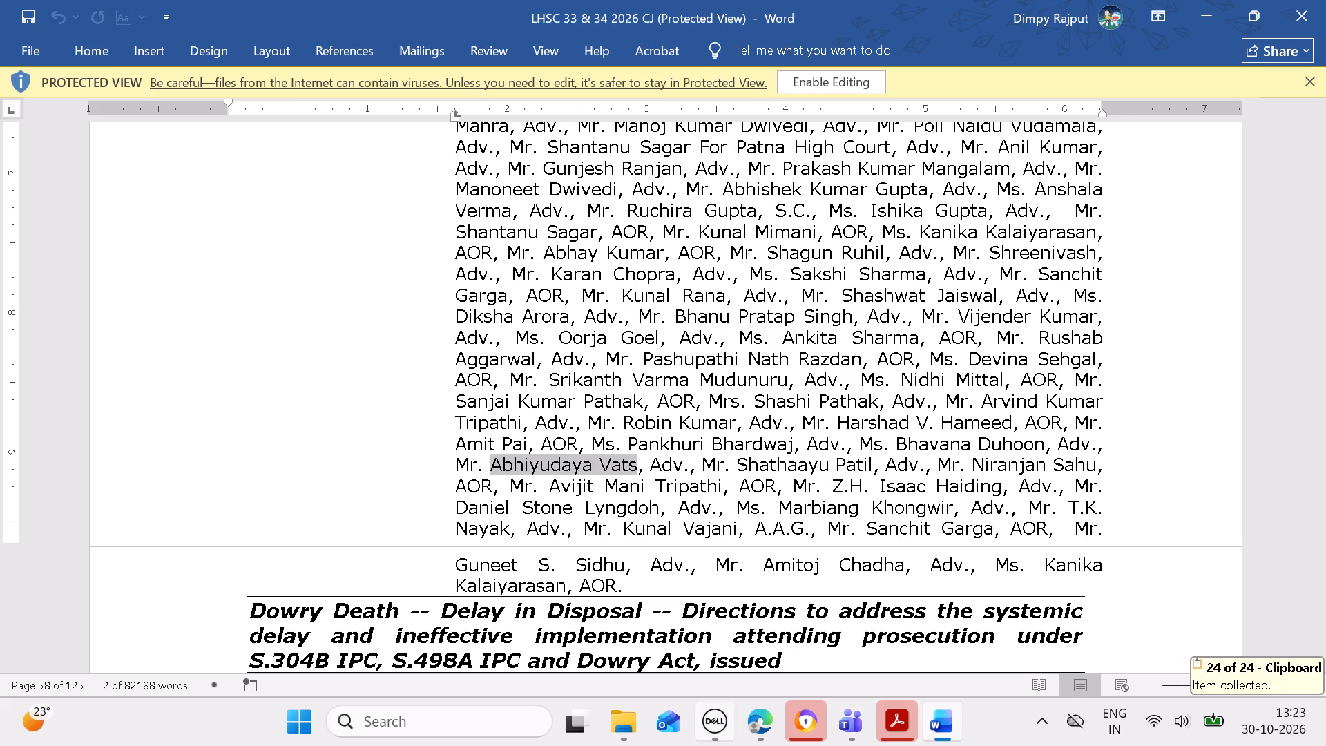
click(758, 727)
Search for the copied name of Mr. Vats and attach his existing Adv. entry for the respondents.
scroll(689, 507, up, 4)
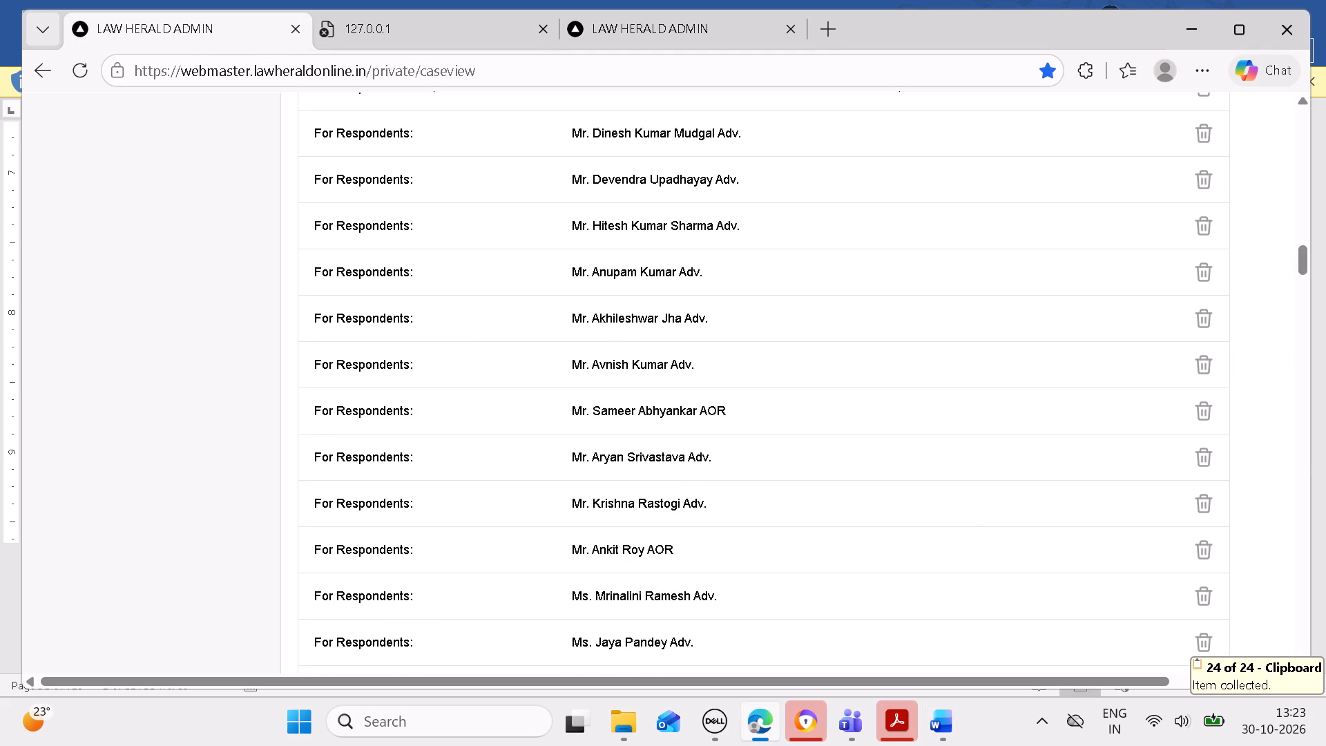
scroll(624, 468, up, 3)
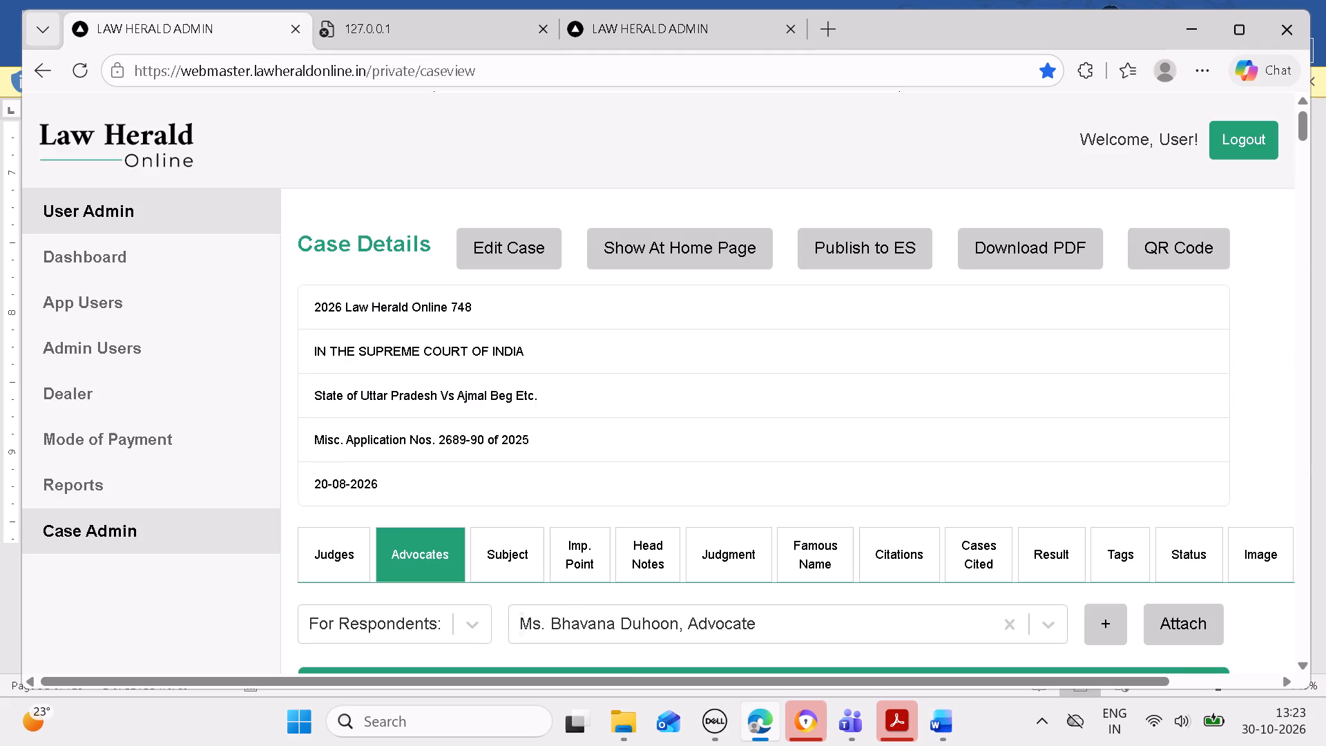
click(1007, 618)
key(ctrl+v)
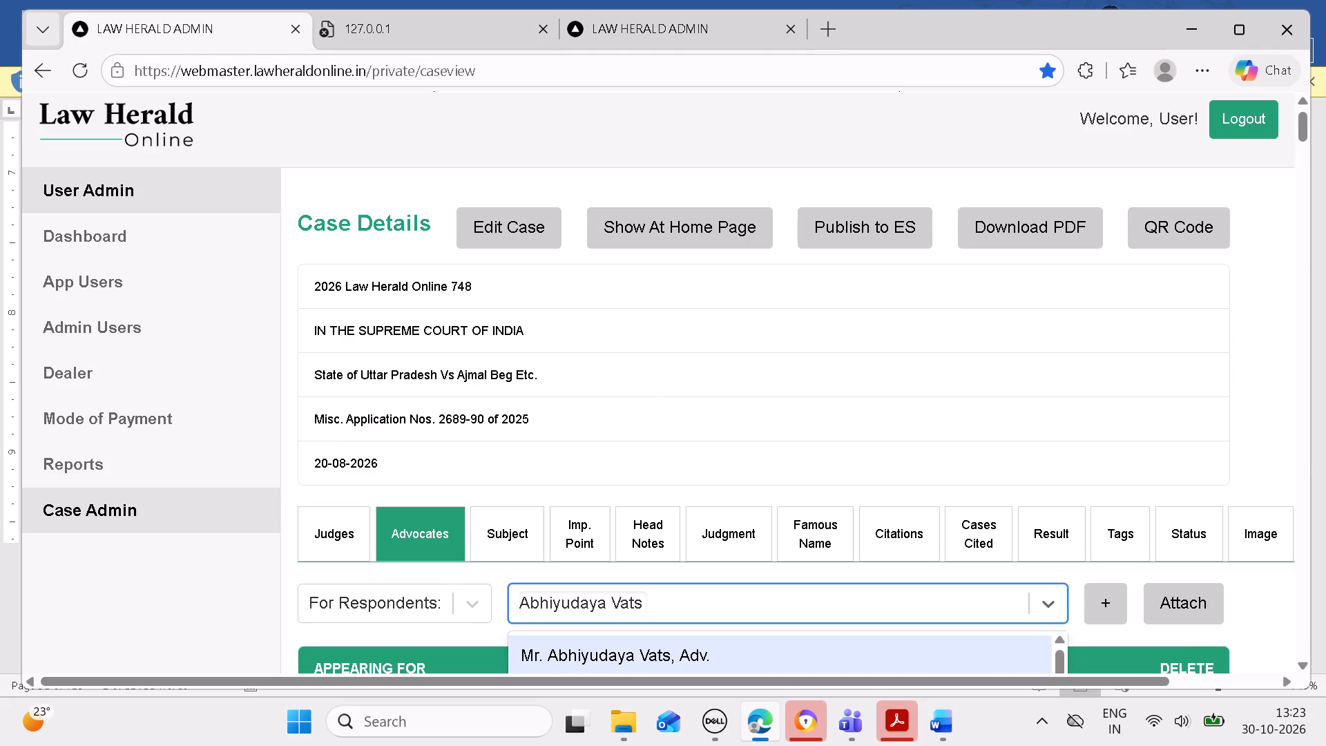
click(828, 642)
click(1171, 609)
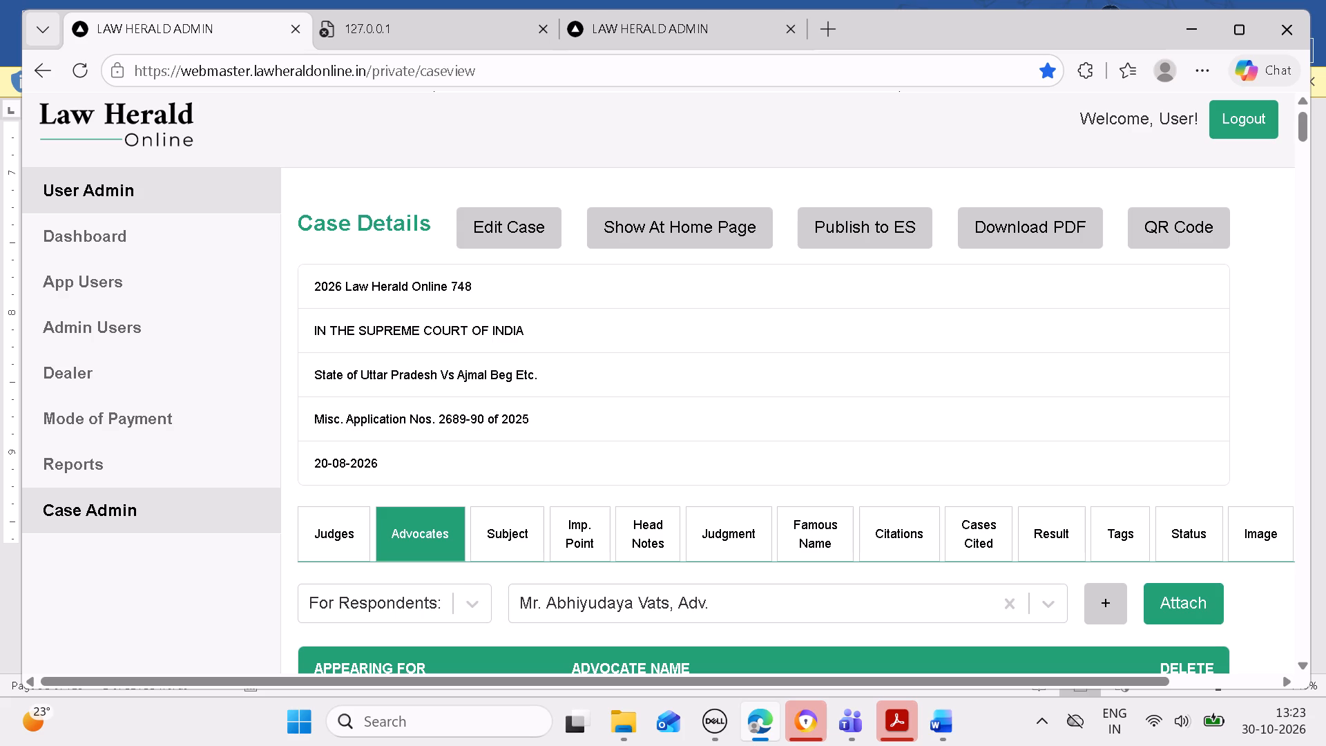
click(858, 202)
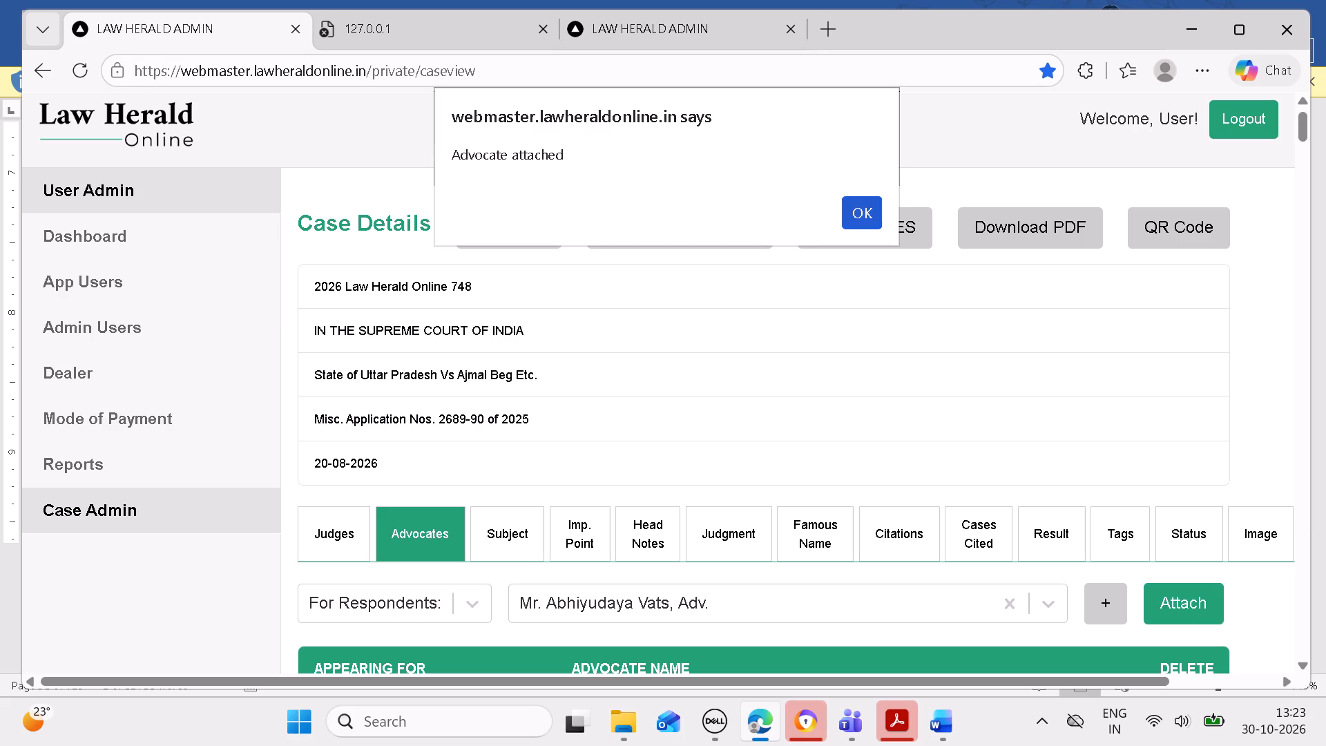
scroll(753, 346, down, 7)
scroll(773, 505, down, 5)
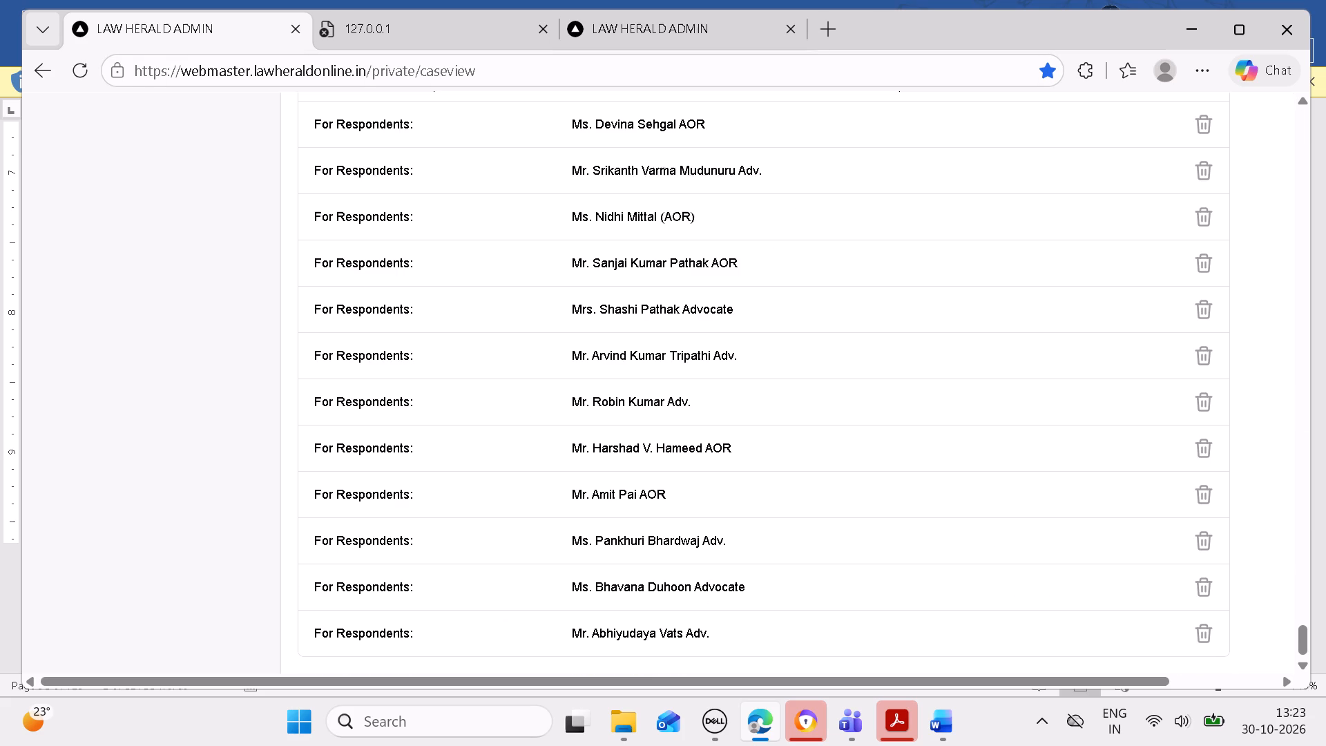
click(942, 721)
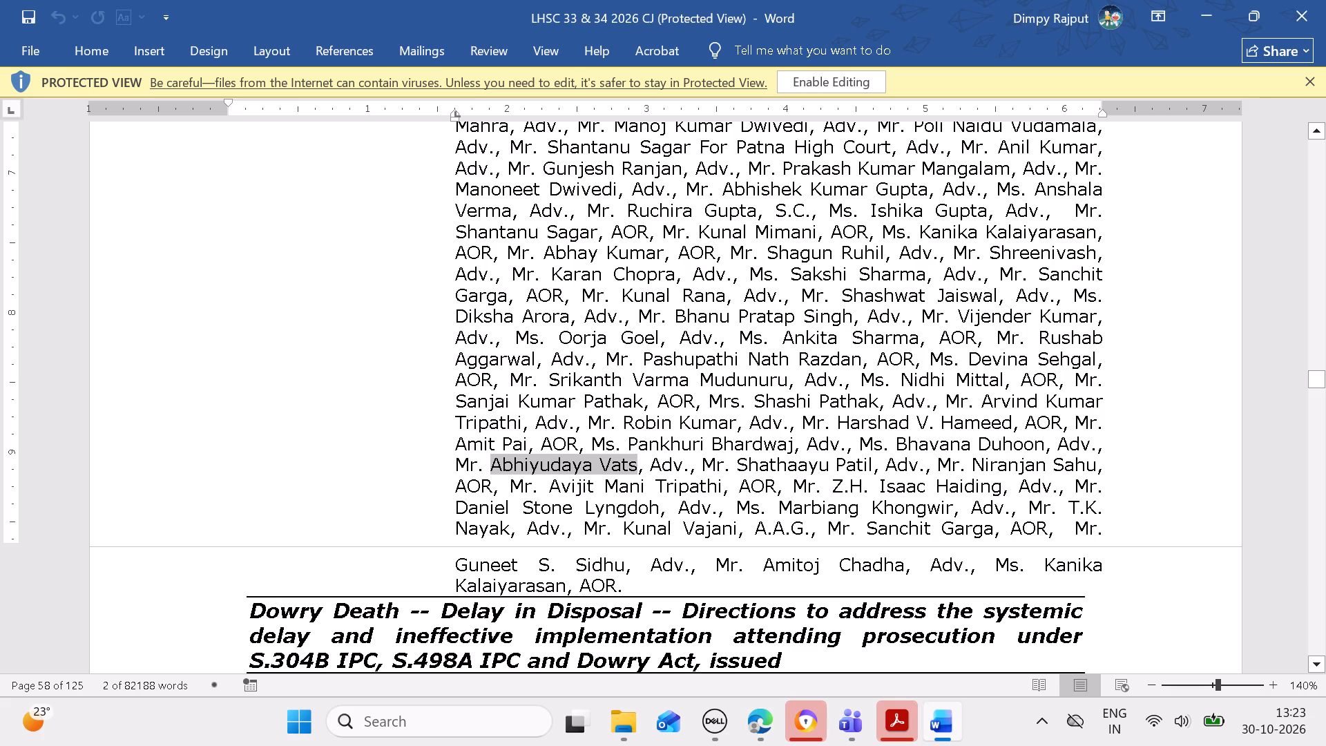
drag(738, 466, 858, 463)
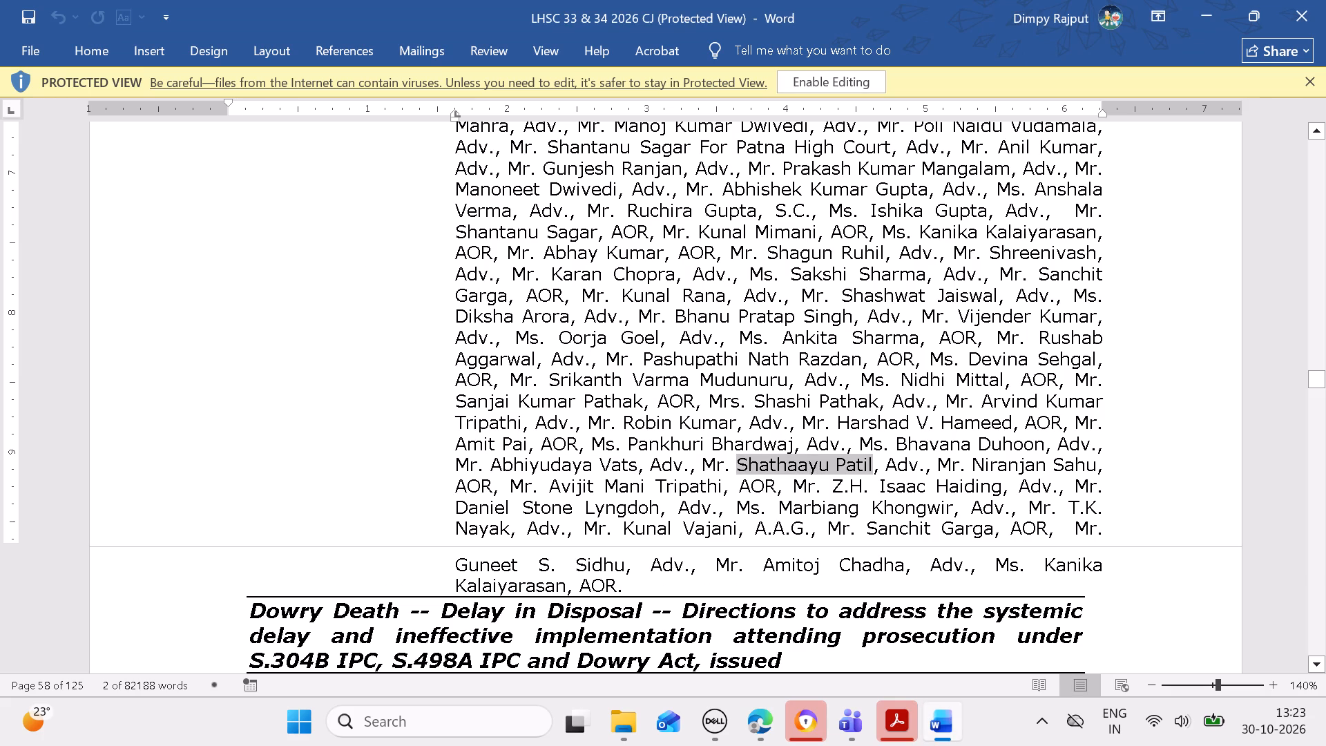
key(ctrl+c)
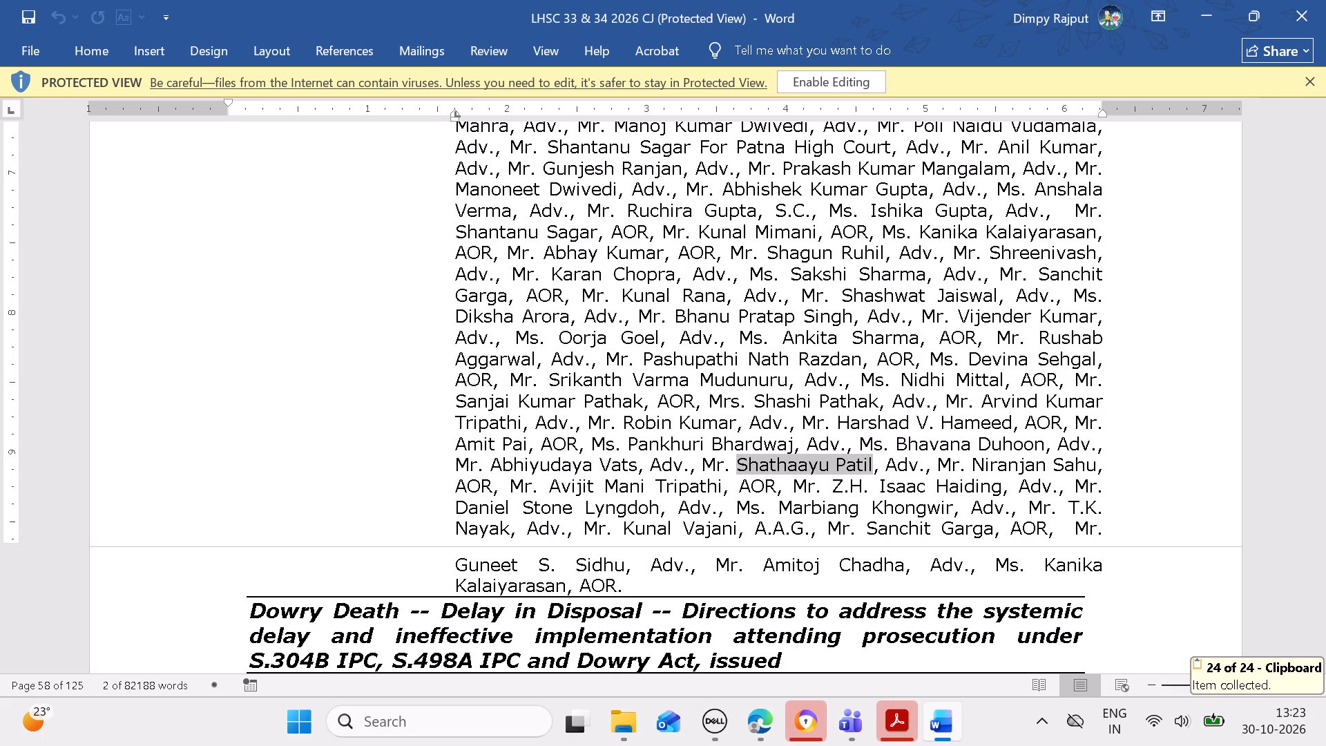
click(757, 723)
scroll(774, 561, up, 3)
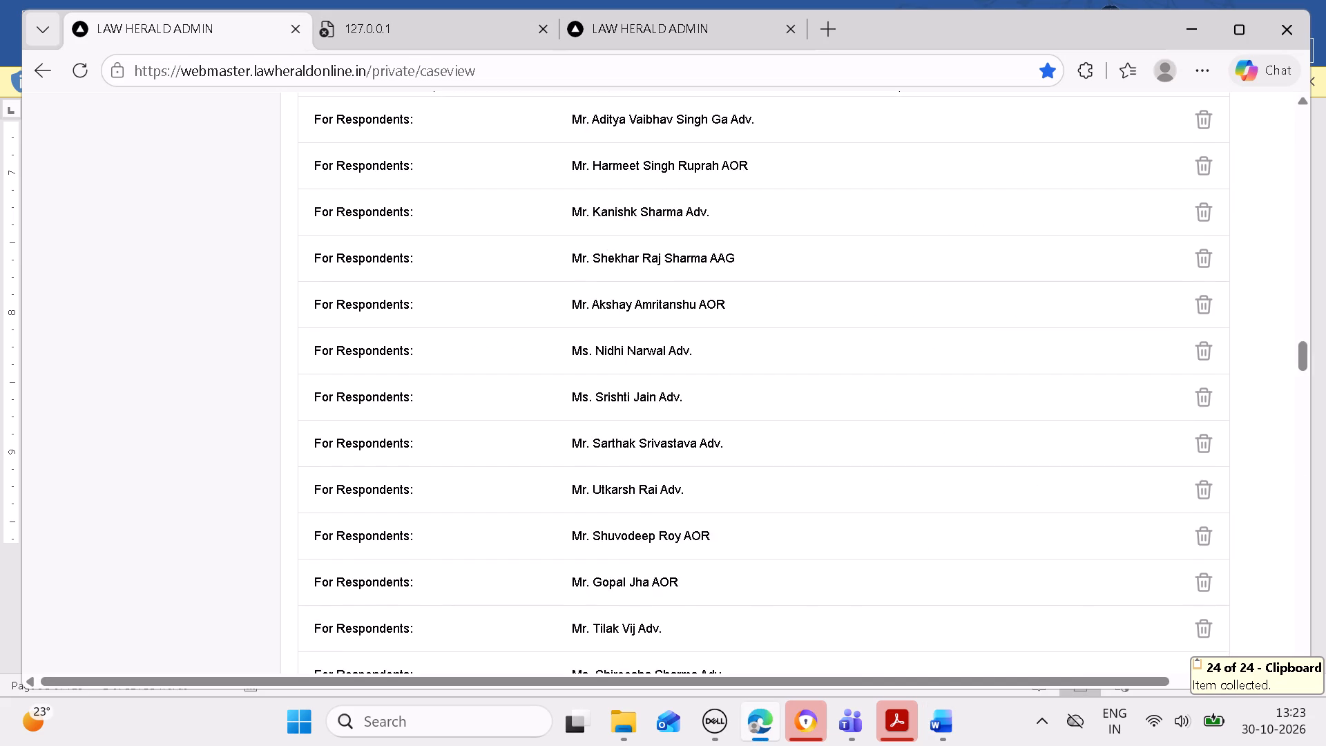
scroll(776, 560, up, 3)
click(1006, 630)
key(ctrl+v)
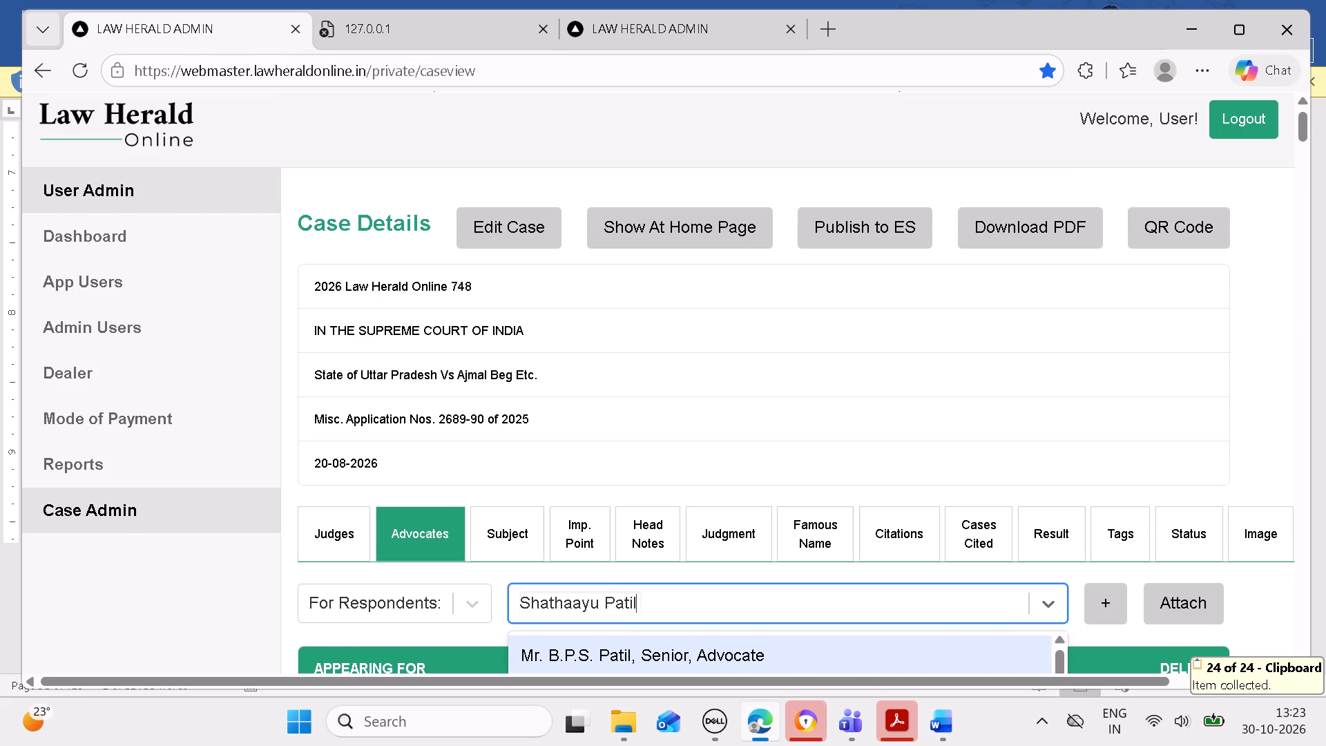
Add Mr. Patil as a new advocate with prefix Mr. and designation ADV, and attach him for the respondents.
click(1086, 606)
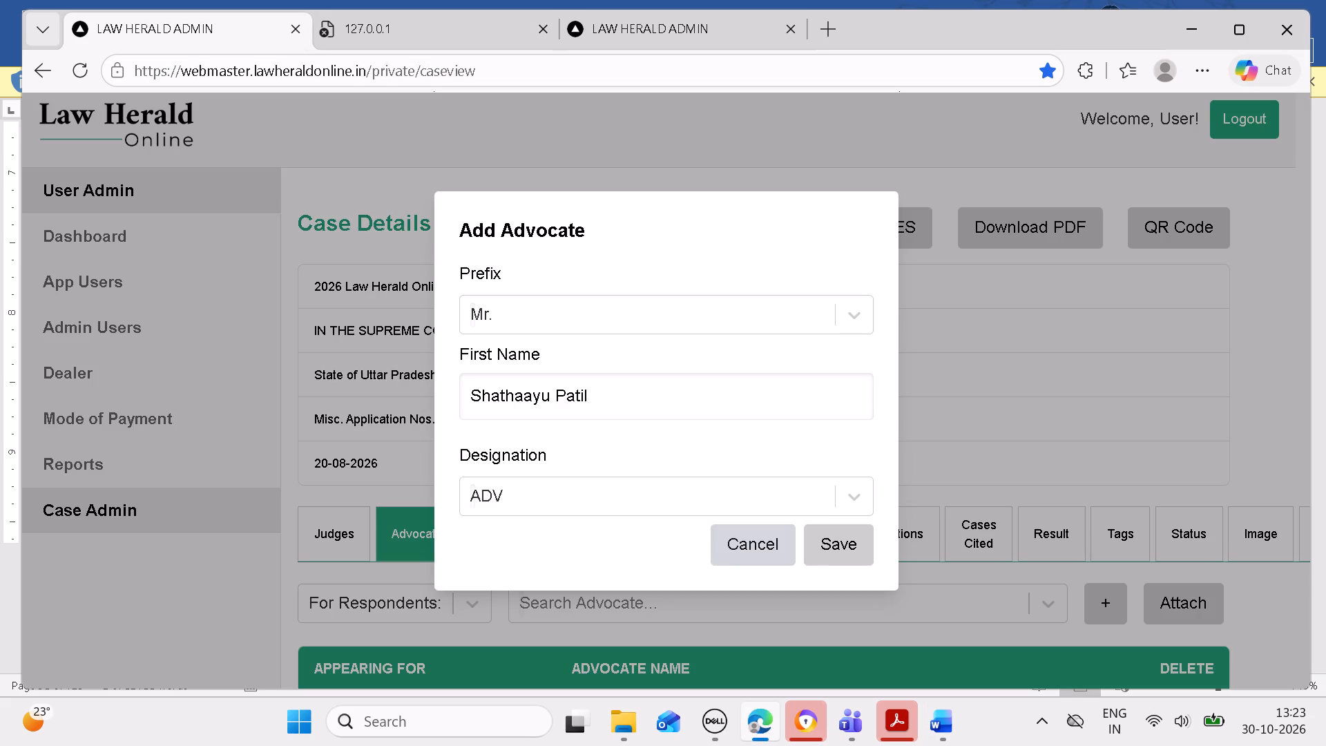
click(948, 720)
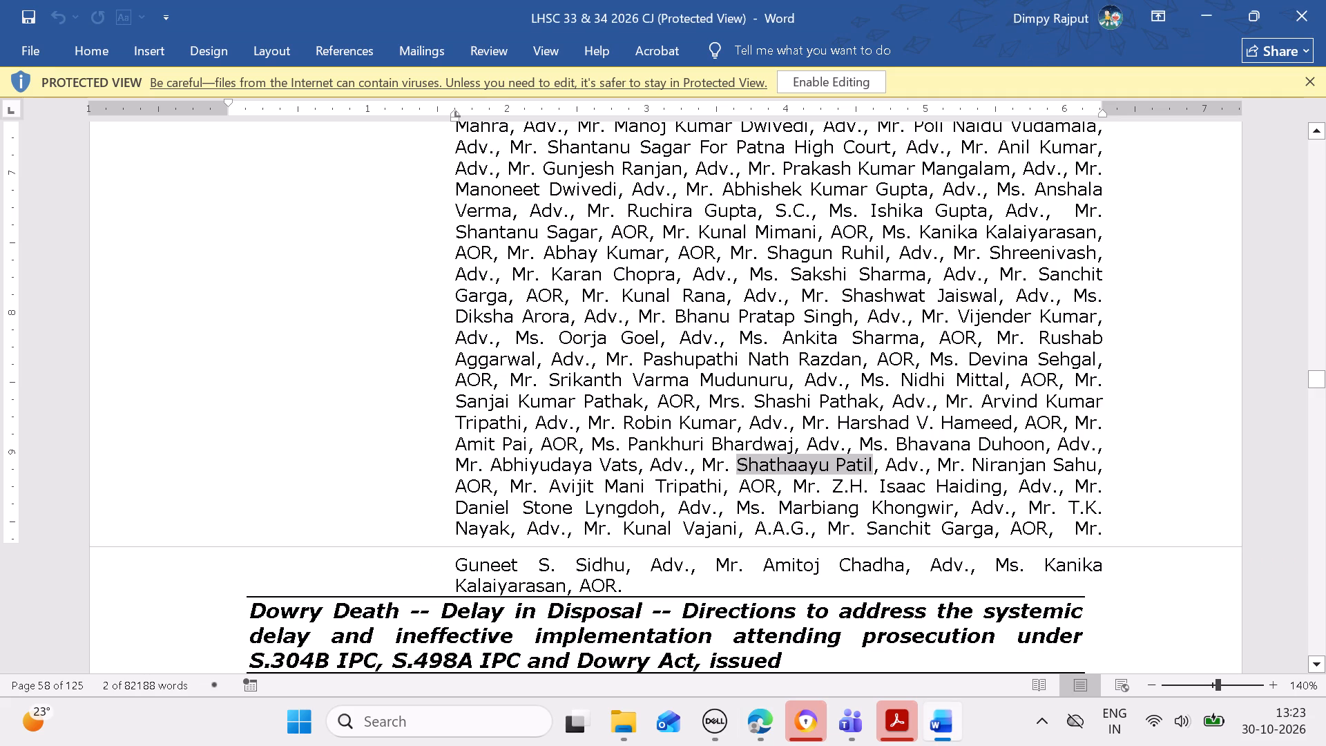
click(771, 720)
click(842, 555)
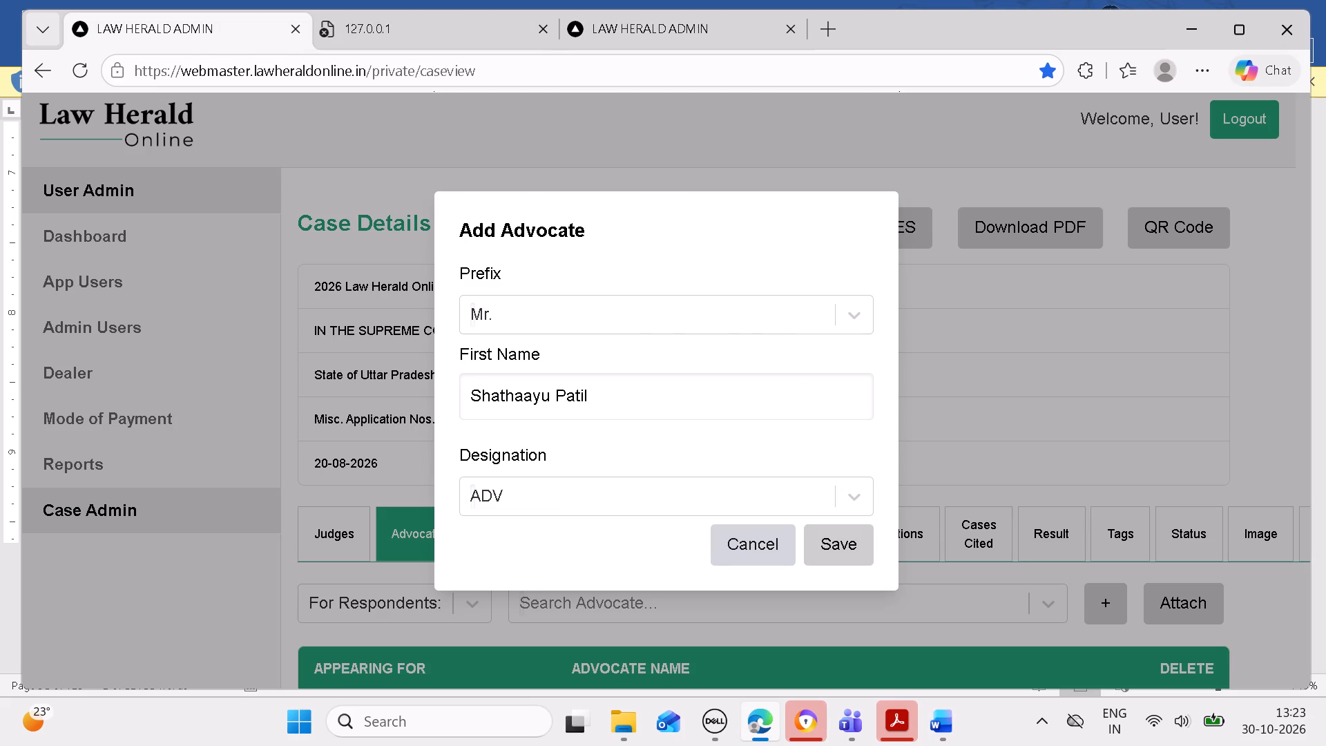
click(867, 202)
click(874, 203)
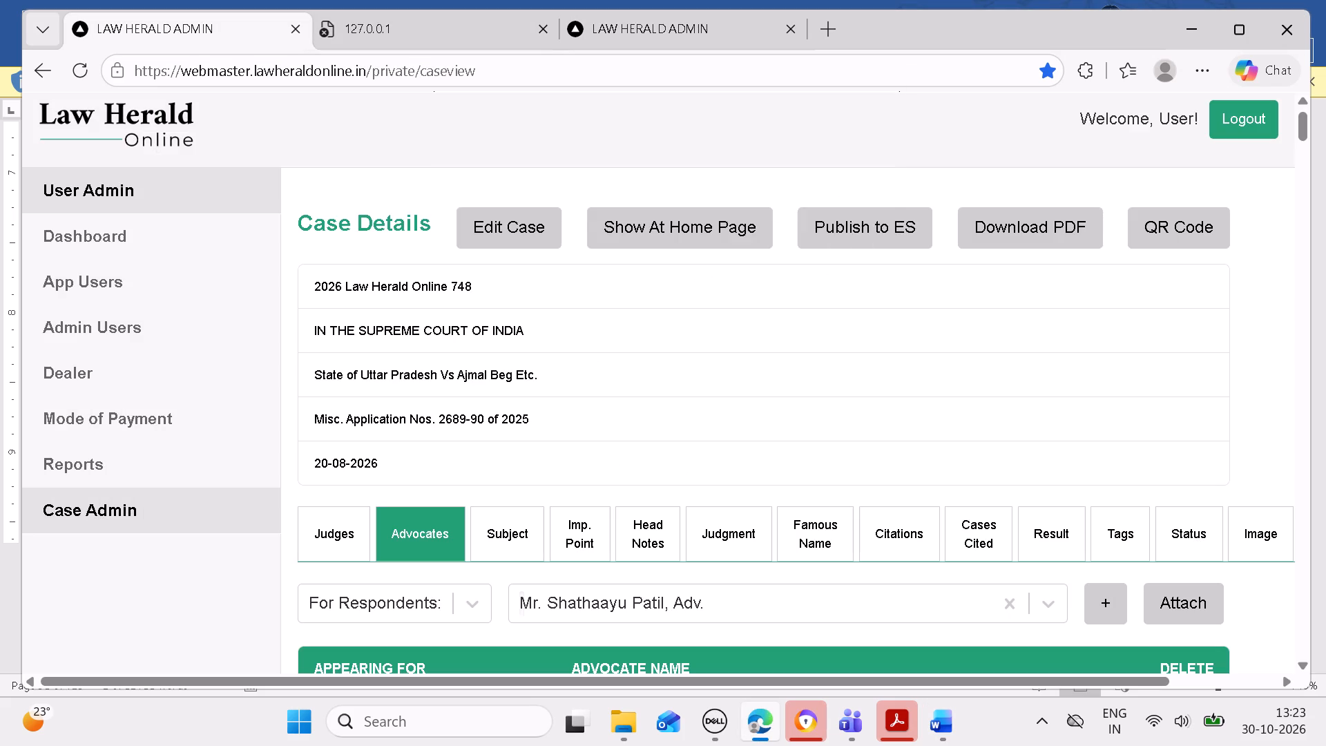
scroll(899, 394, down, 12)
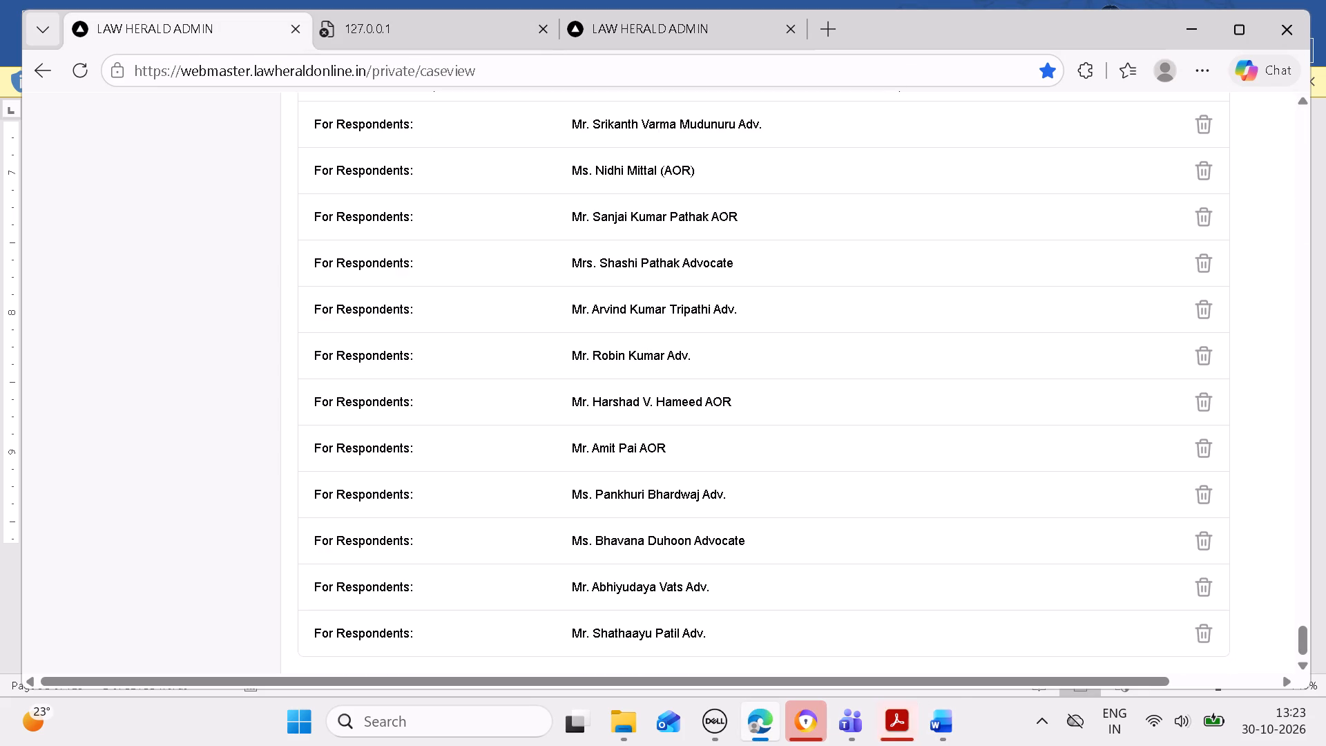
Copy the name of Mr. Sahu, AOR, from the Word document and return to the case record's advocate search in Edge.
click(937, 734)
click(935, 724)
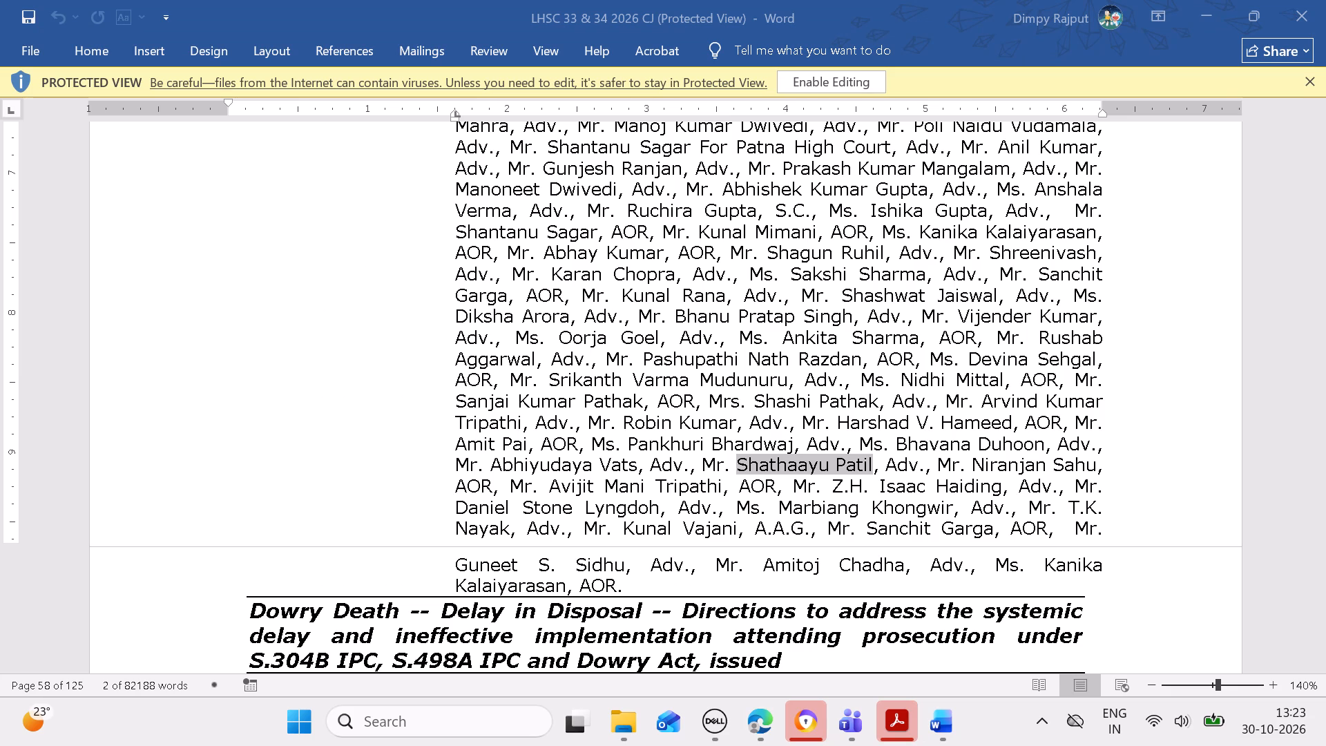
drag(971, 462, 1061, 463)
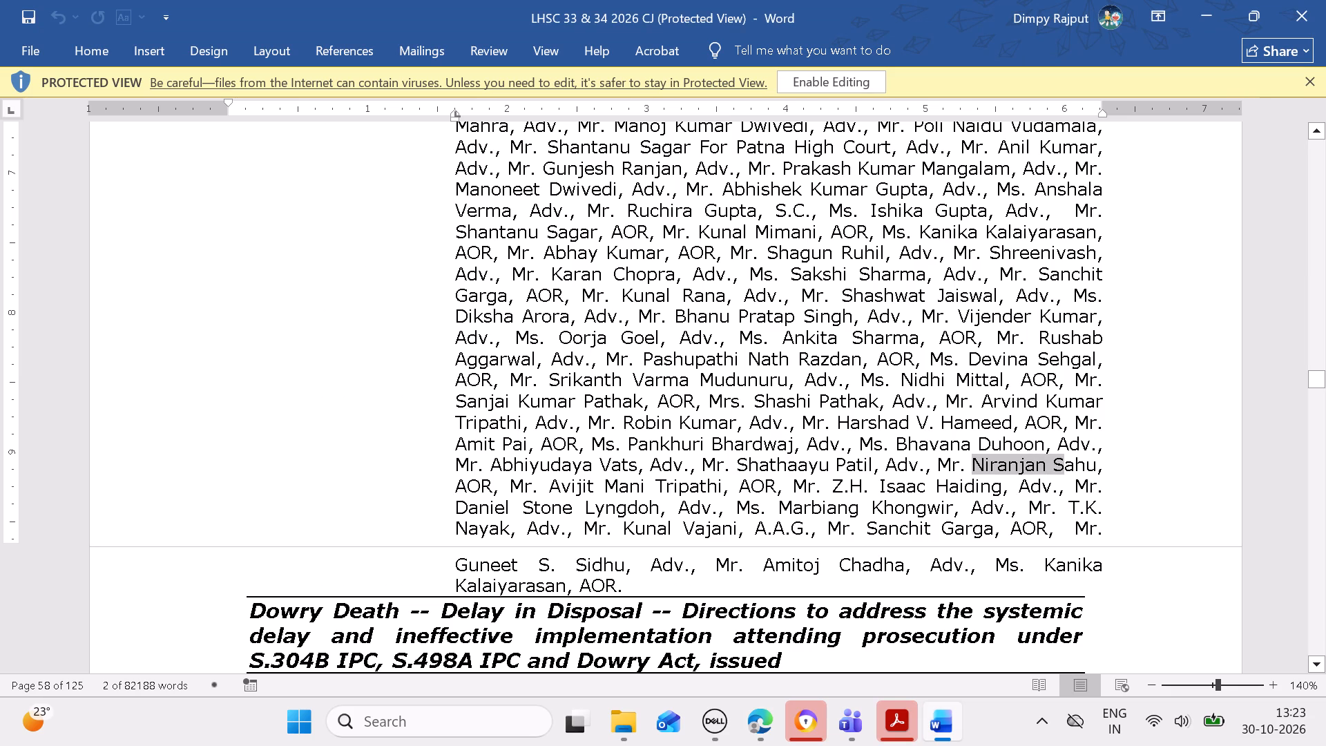
drag(1061, 463, 1077, 462)
key(ctrl+c)
click(749, 723)
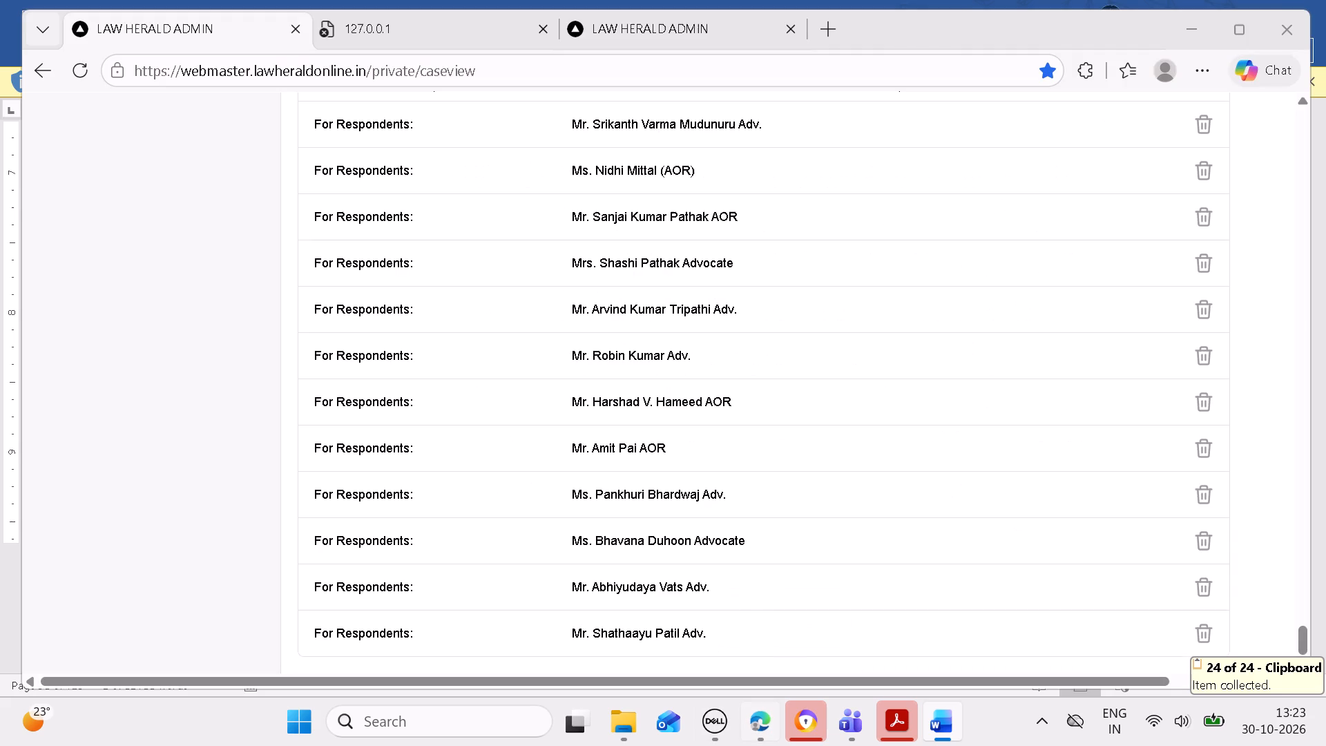
scroll(748, 338, up, 6)
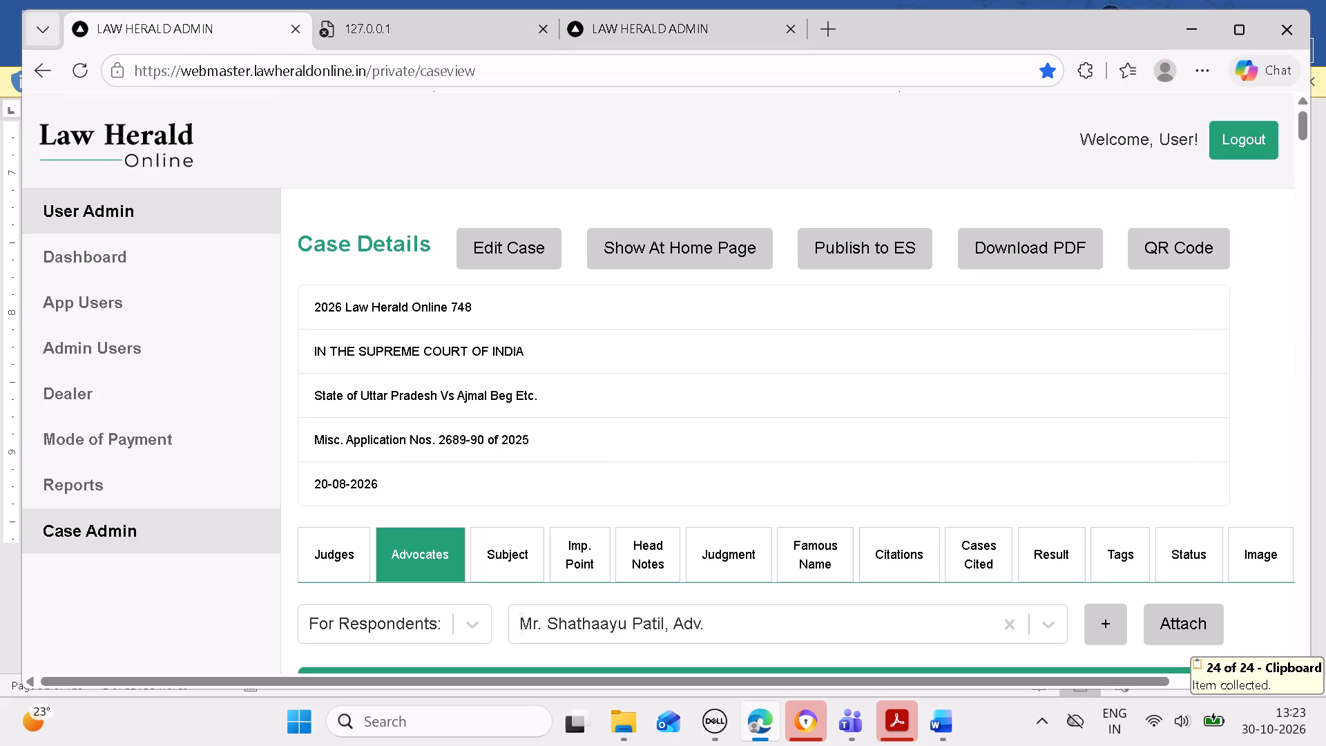
Add Mr. Sahu as a new advocate with prefix Mr. and designation AOR, and attach him for the respondents.
click(997, 622)
key(ctrl+v)
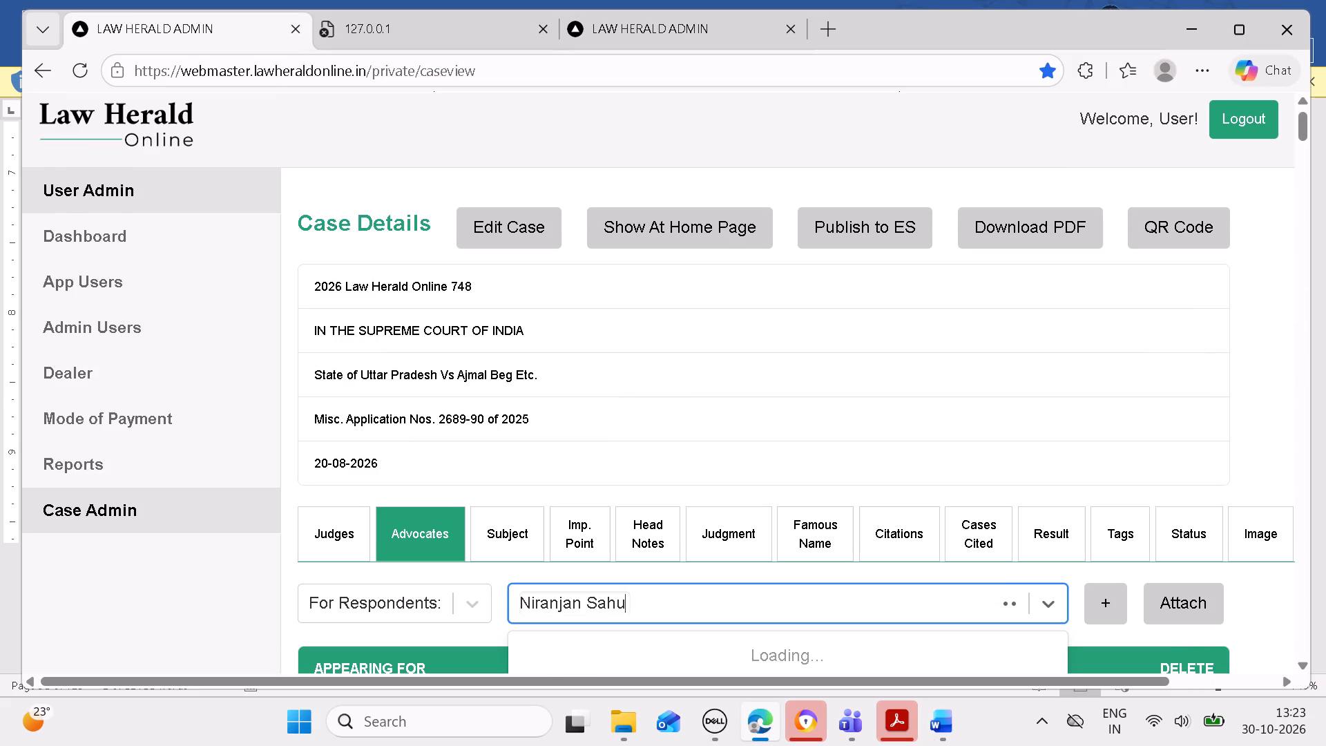
drag(1298, 135, 1305, 145)
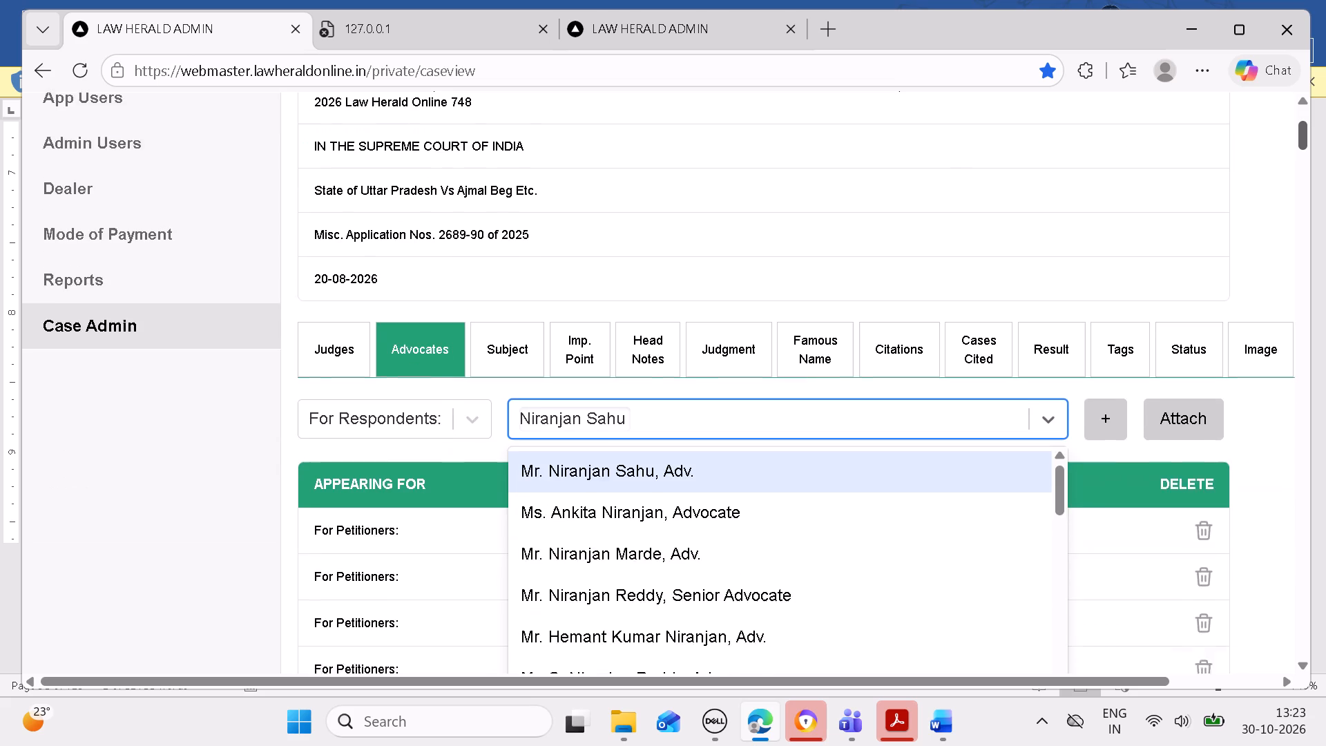
drag(1305, 145, 1309, 149)
click(1101, 348)
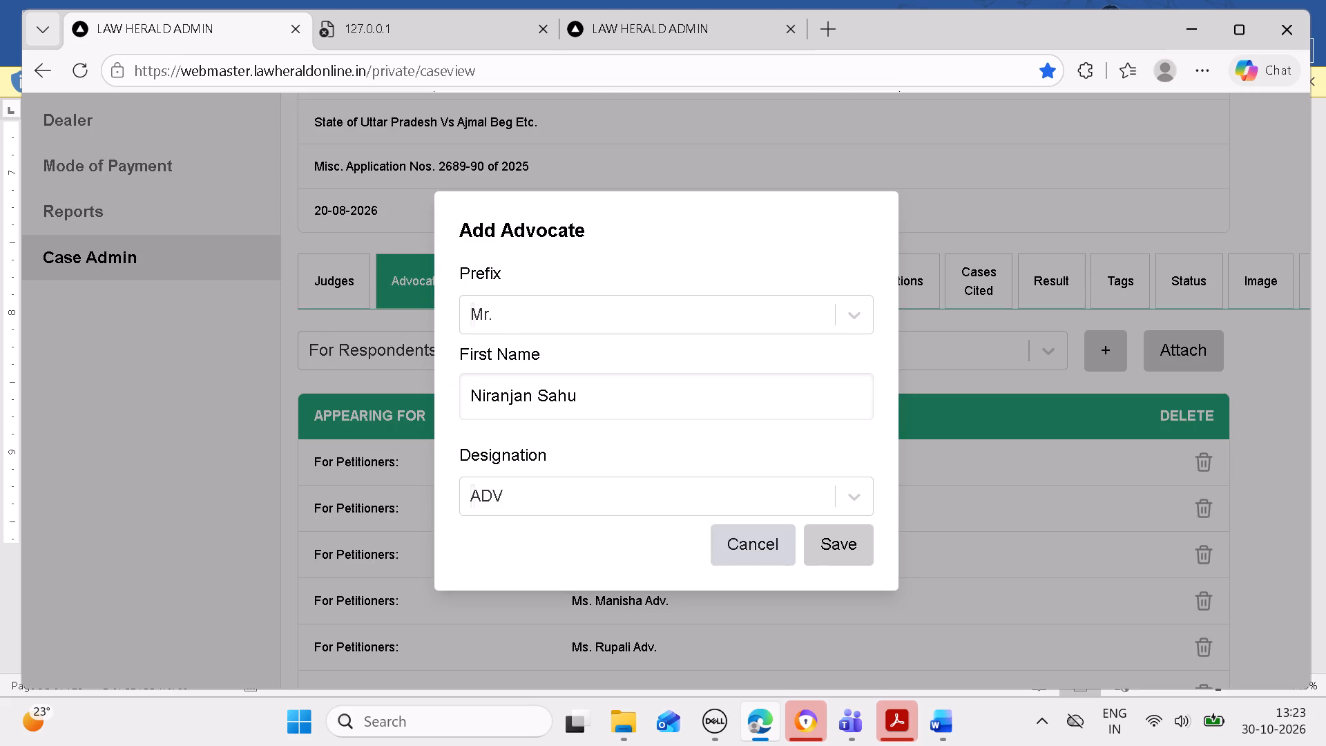
click(636, 493)
key(a)
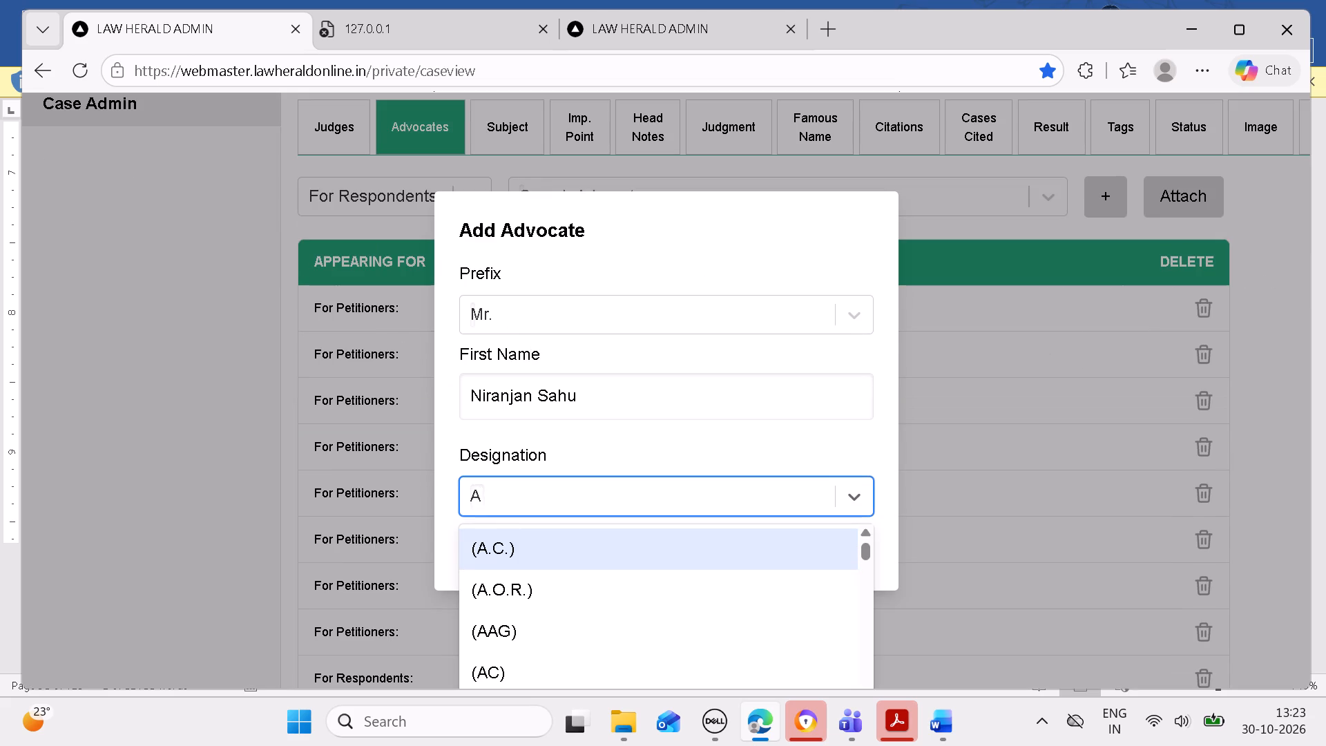
text(OR)
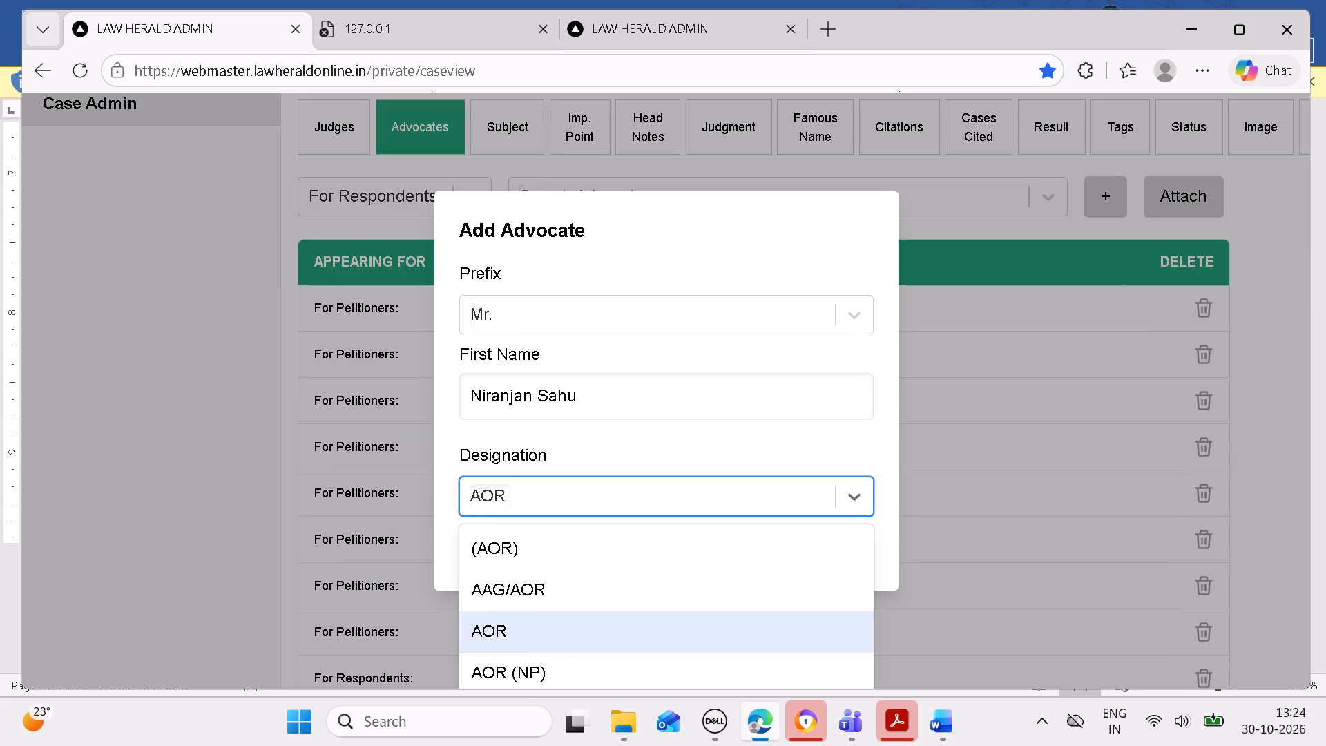
click(644, 619)
click(845, 544)
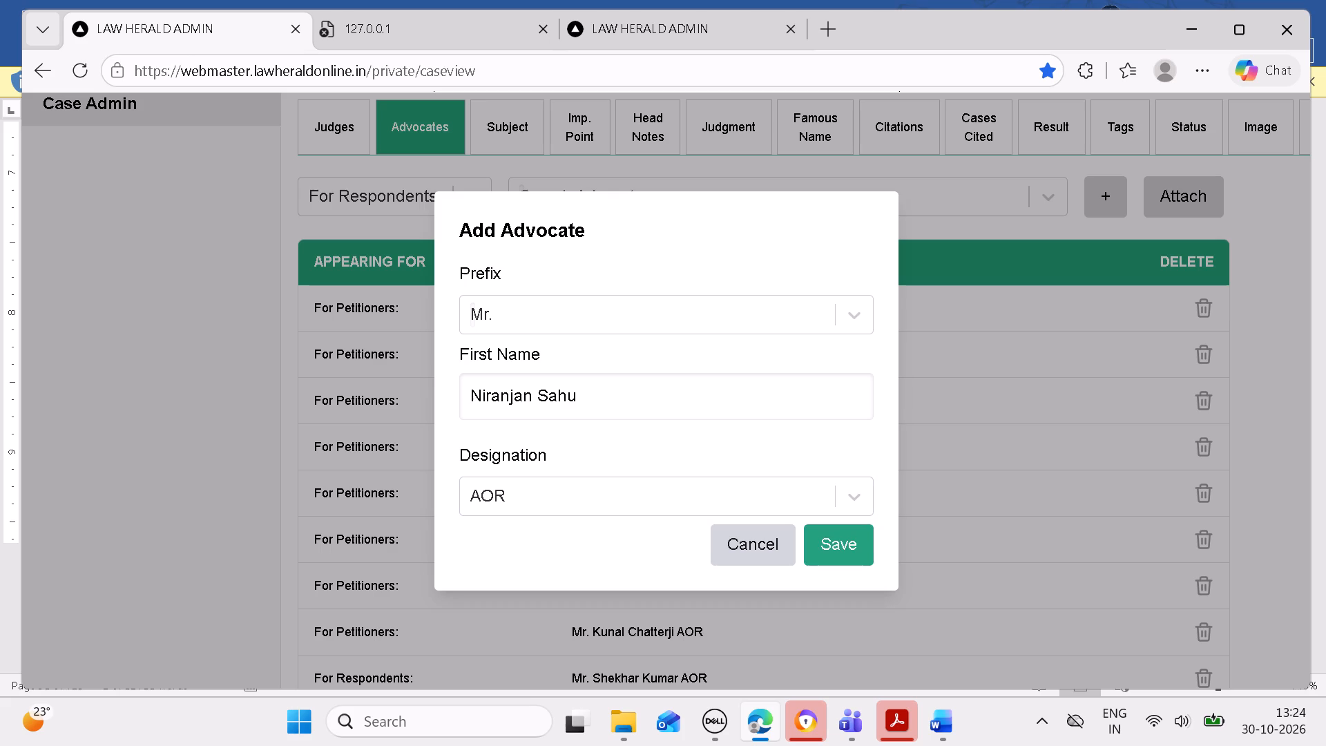
click(869, 215)
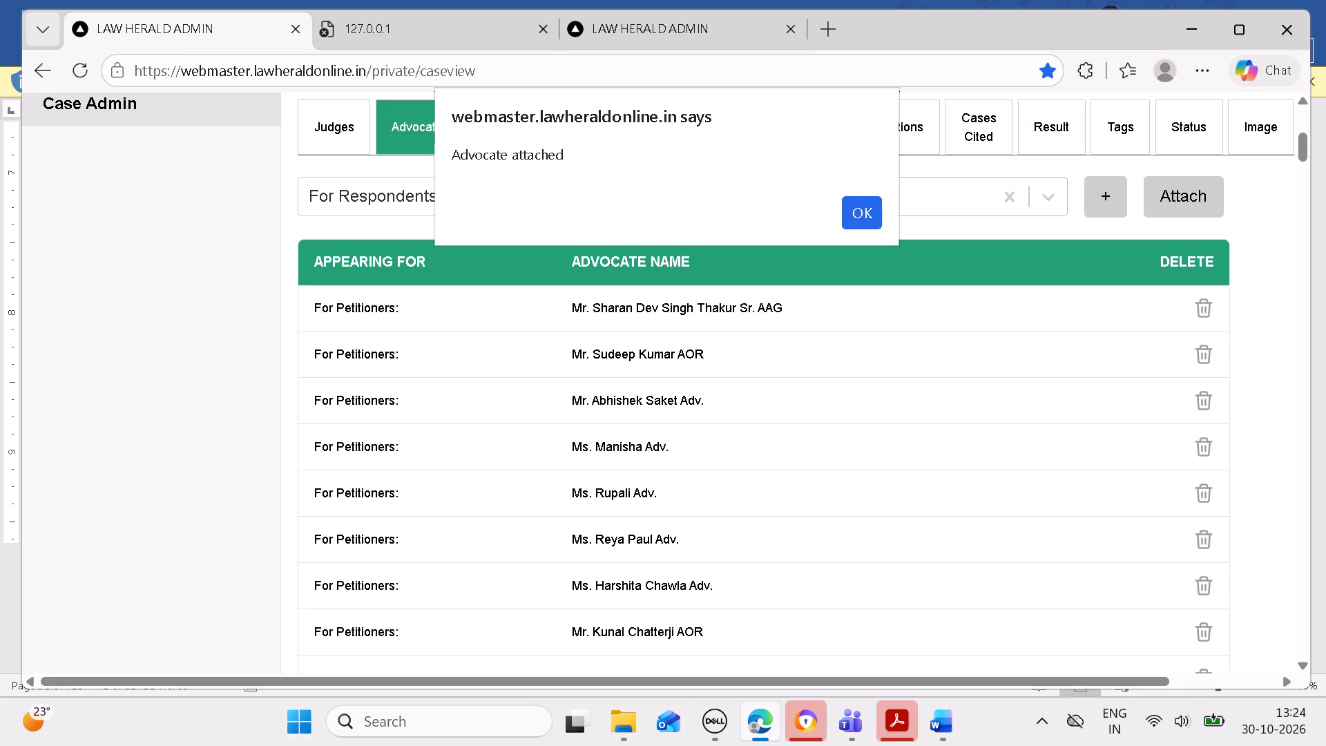
click(867, 221)
scroll(857, 314, down, 11)
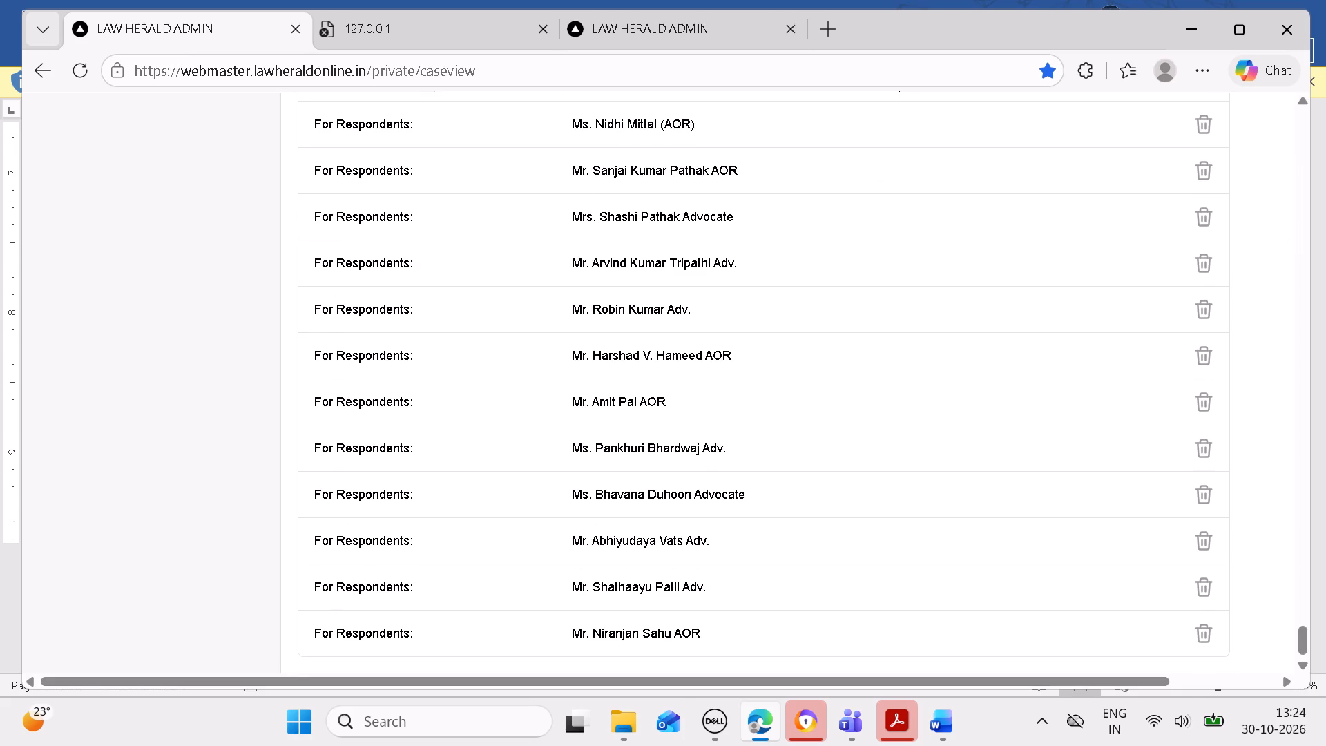
Copy the name of Mr. Tripathi, AOR, listed after Mr. Sahu in the Word document, and return to the case record in Edge.
click(934, 718)
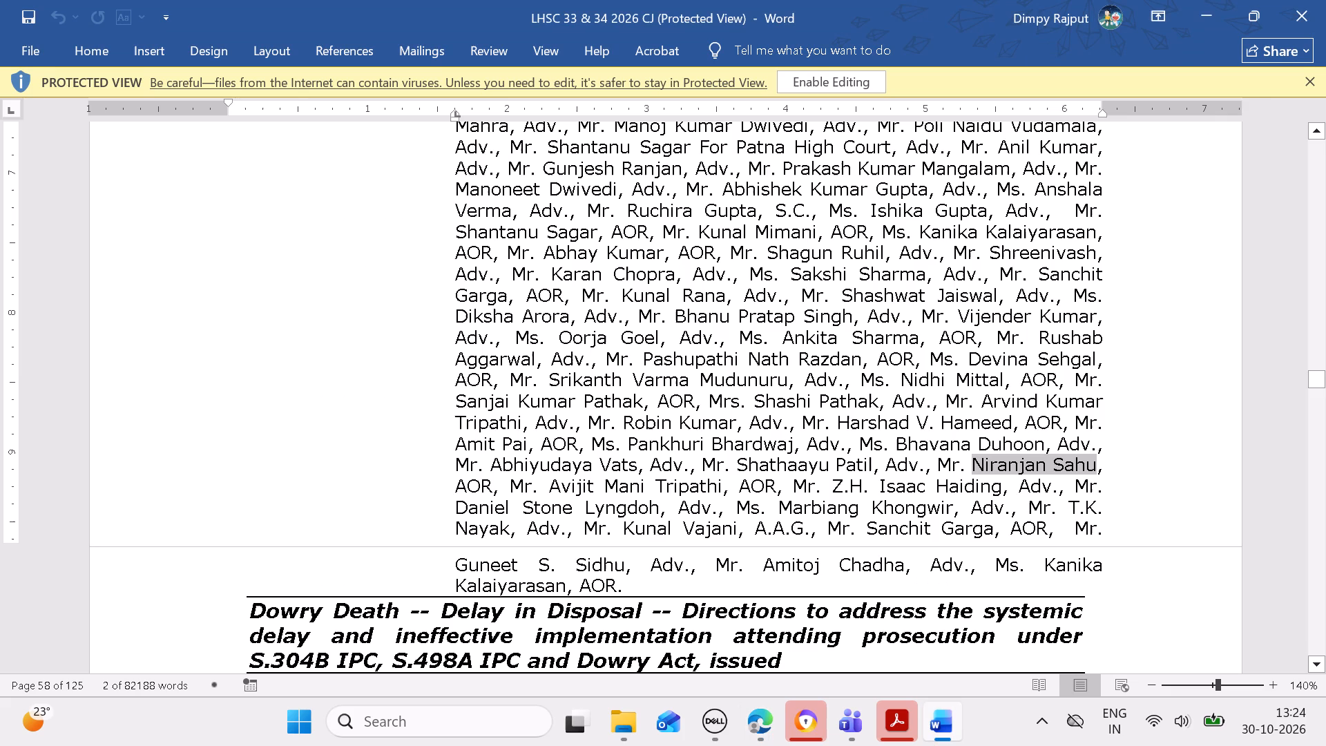
drag(551, 487, 599, 487)
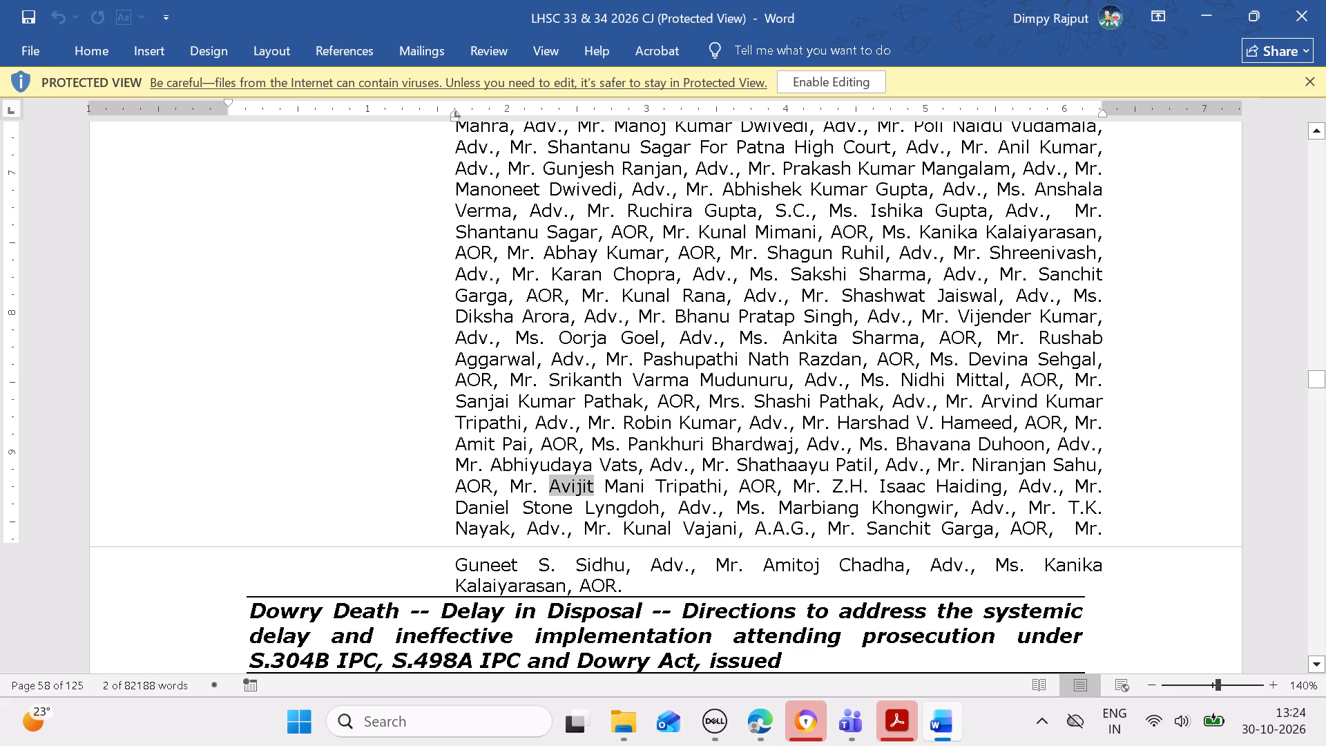
drag(599, 487, 671, 489)
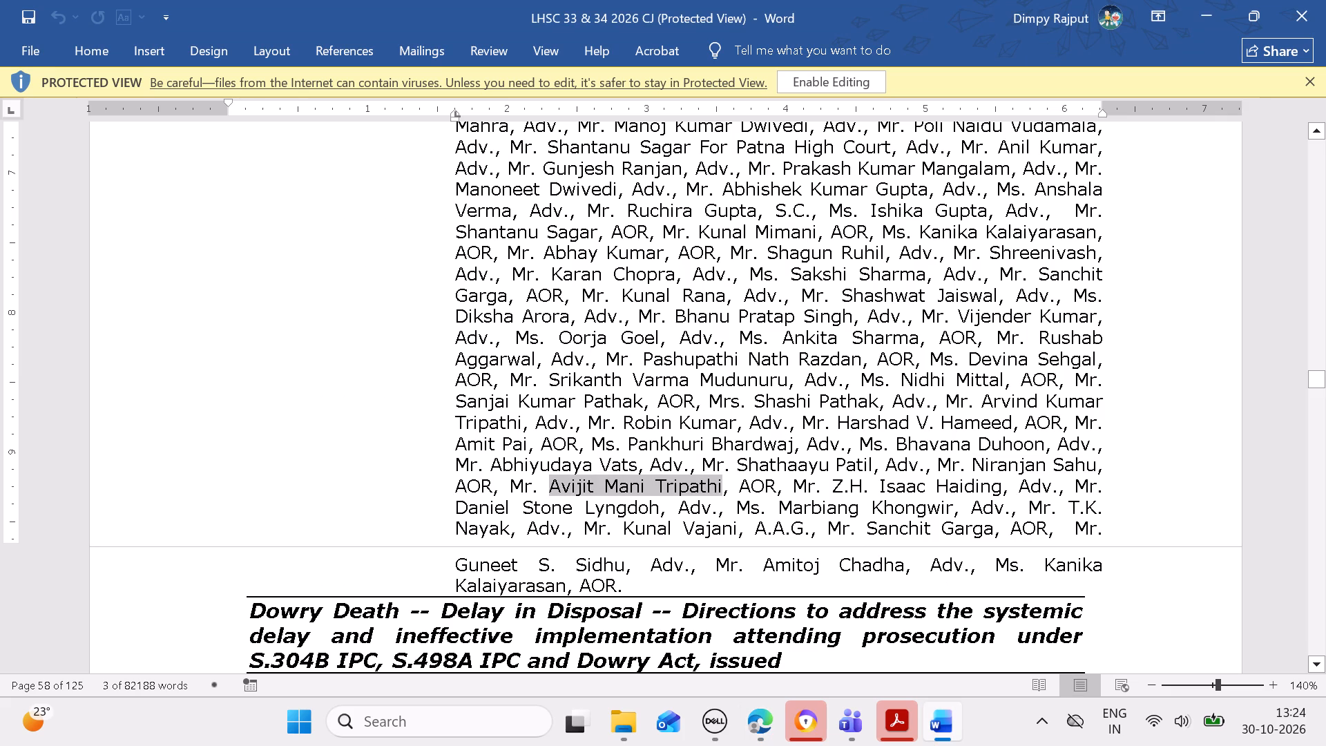
key(ctrl+c)
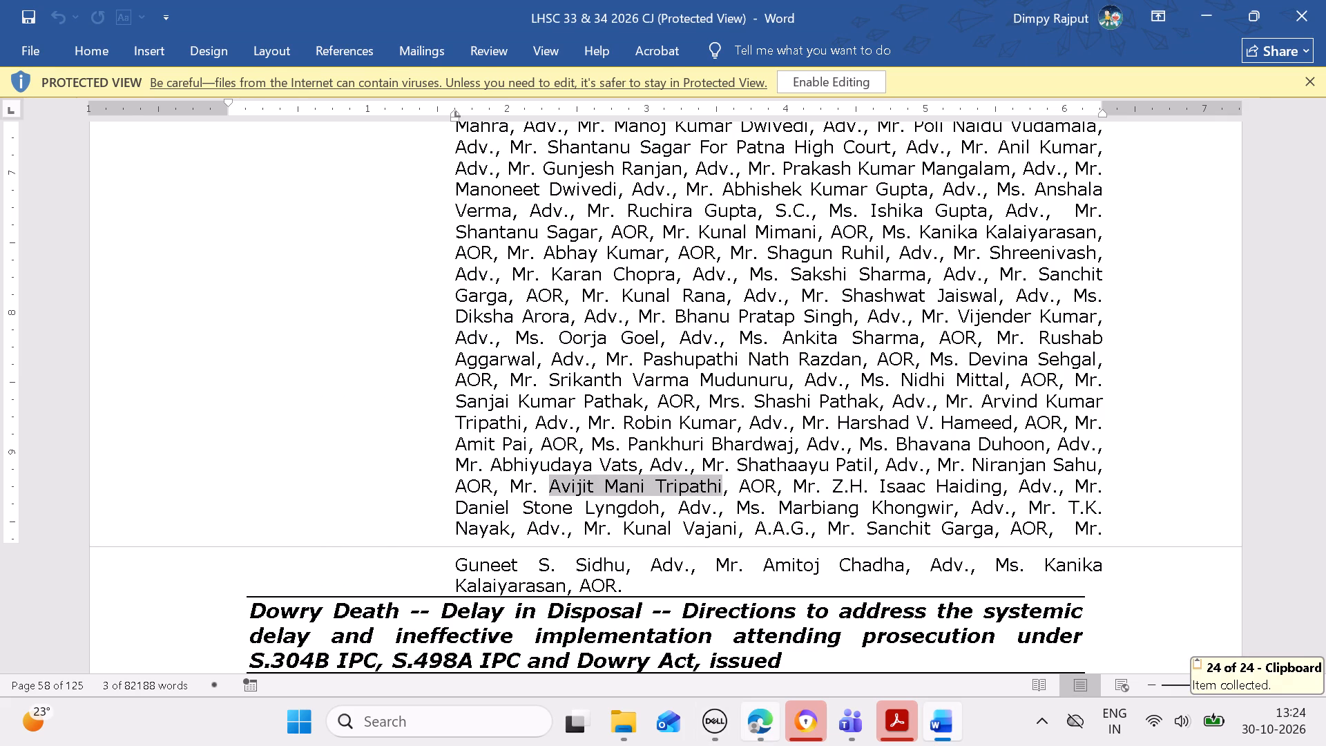
click(751, 718)
Search for the copied name of Mr. Tripathi and attach his existing AOR entry for the respondents.
scroll(771, 568, up, 5)
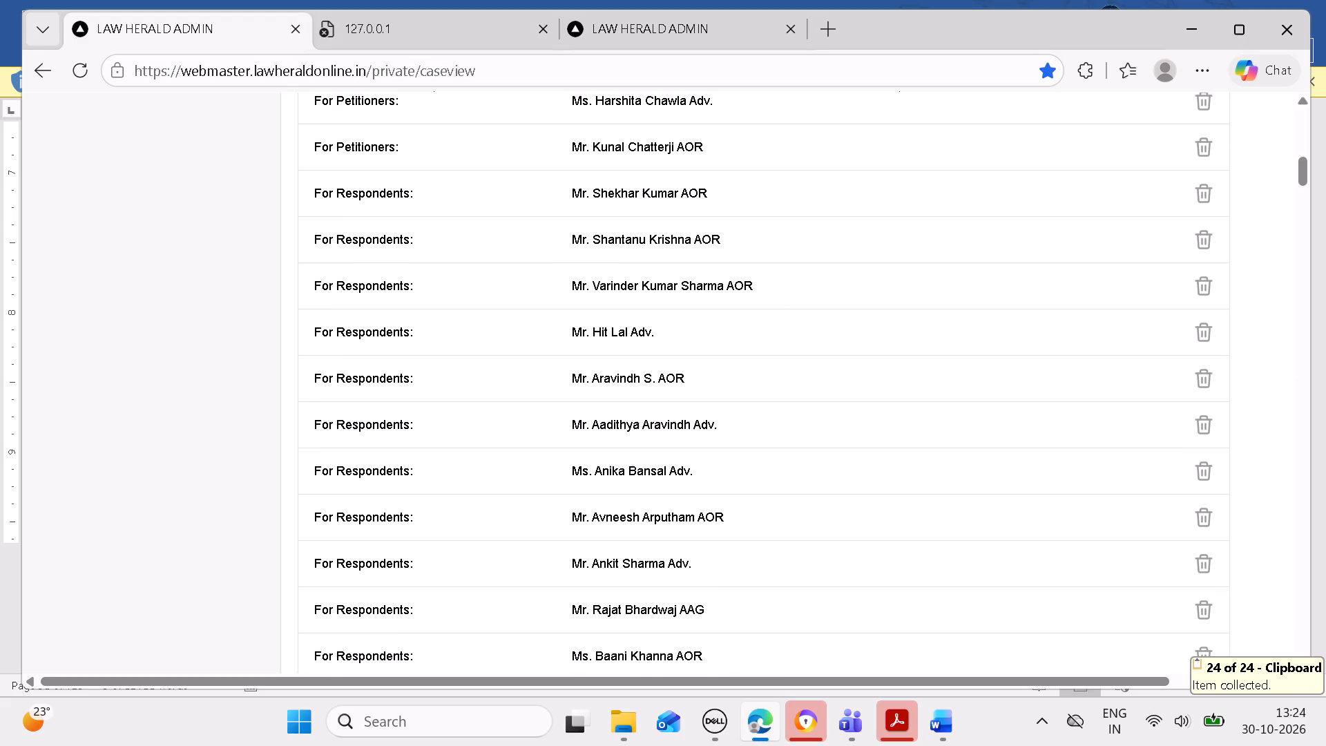
scroll(867, 509, up, 2)
click(1004, 621)
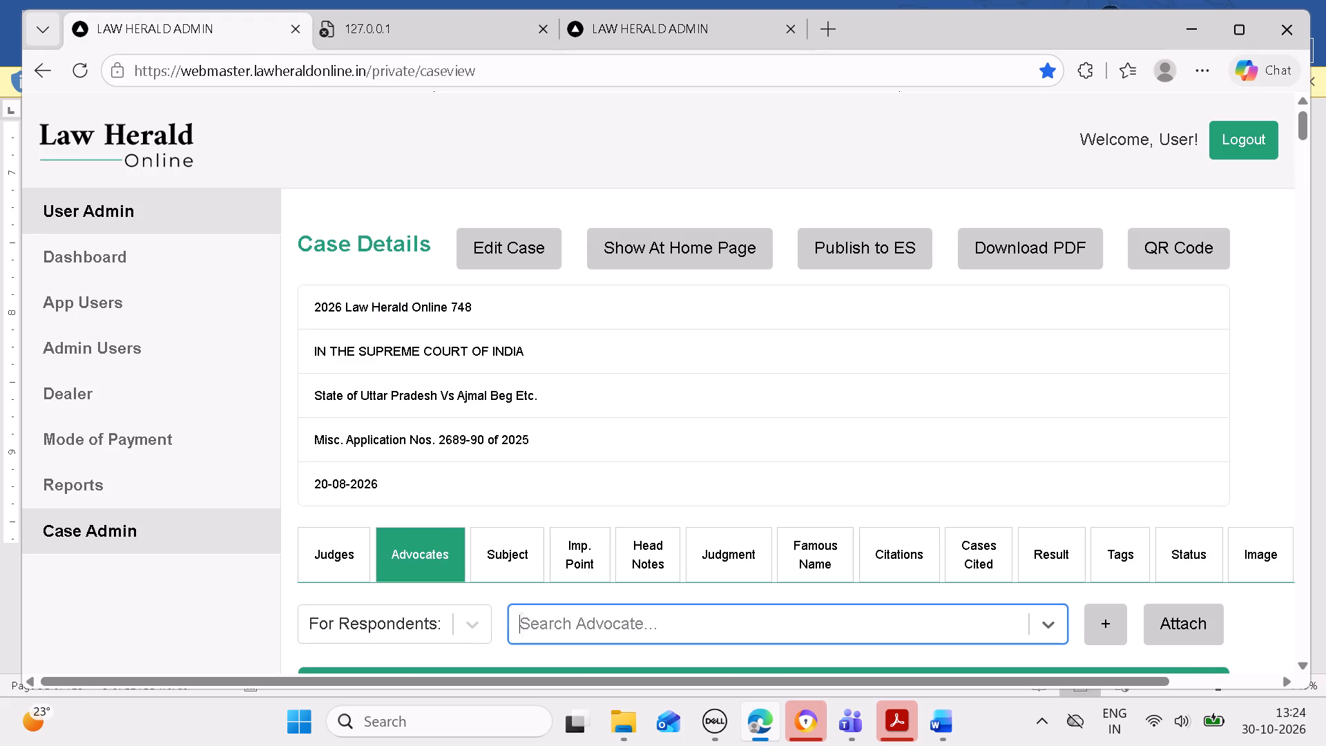
key(ctrl+v)
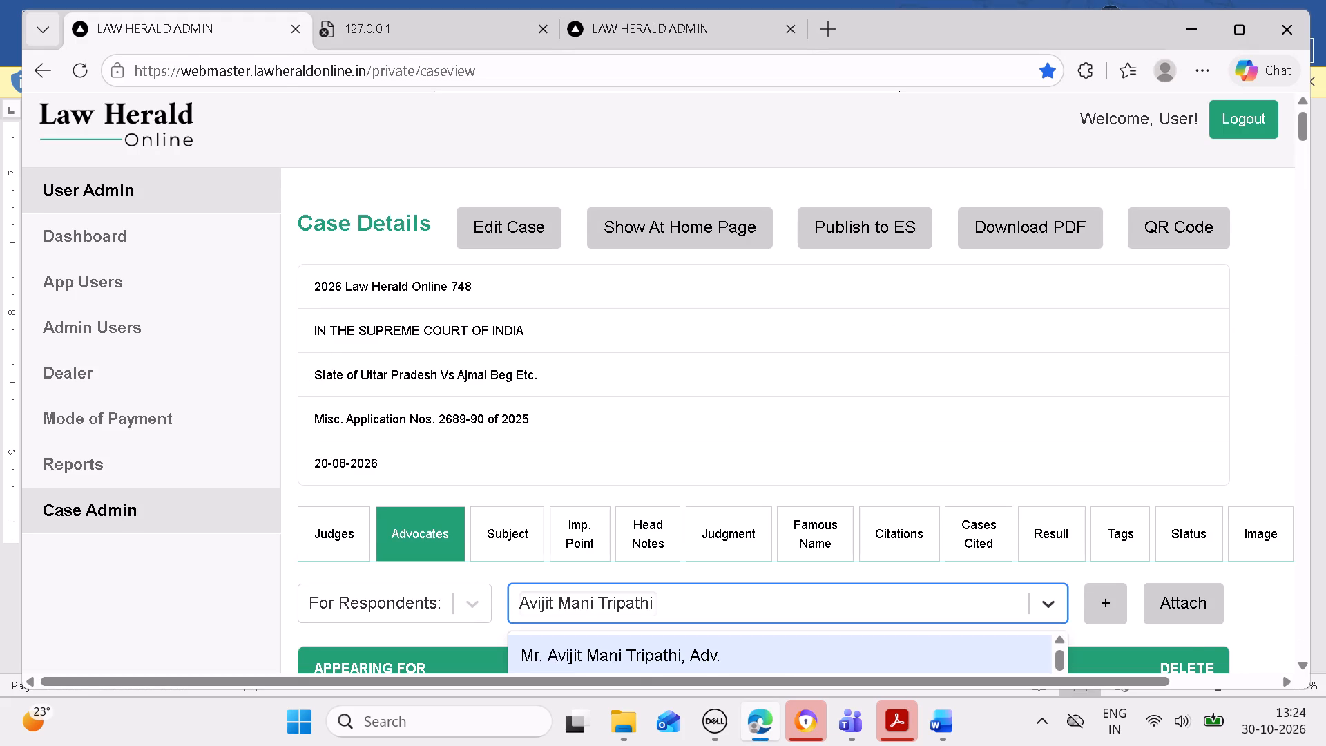
drag(1303, 138, 1314, 146)
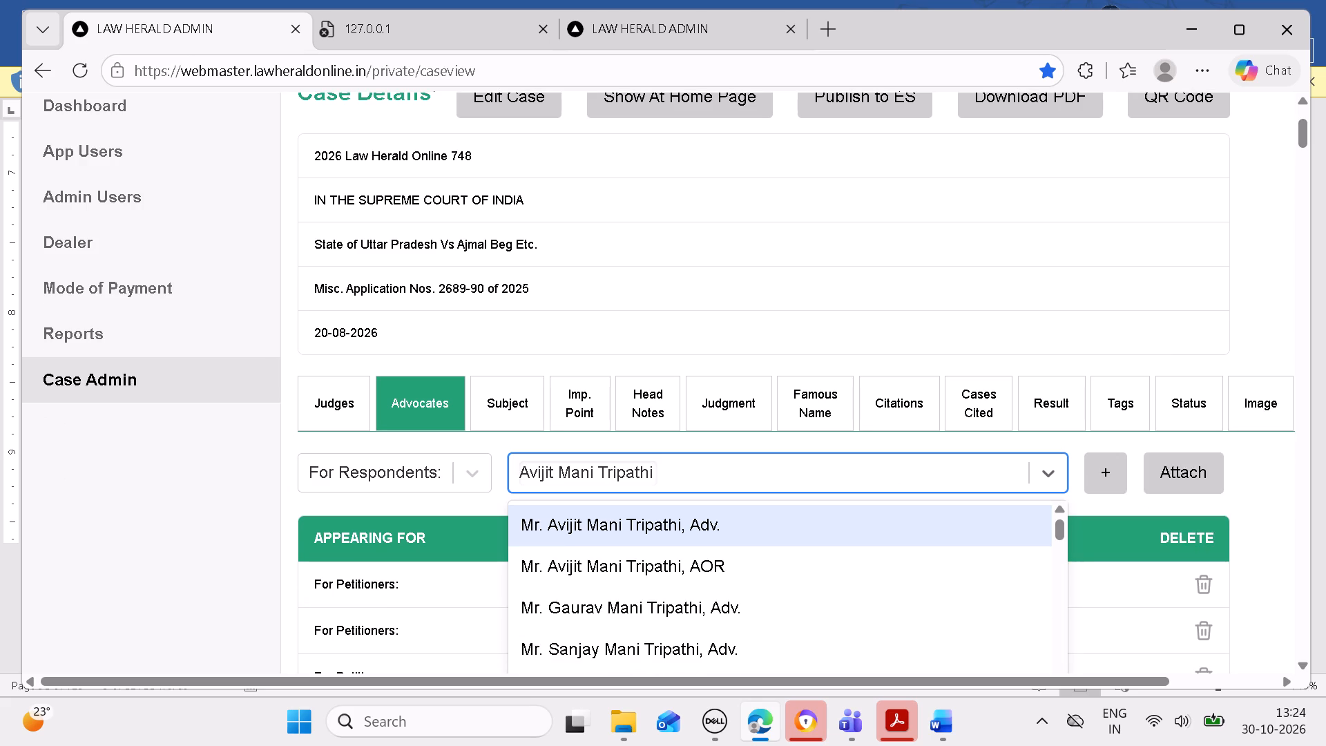
click(788, 551)
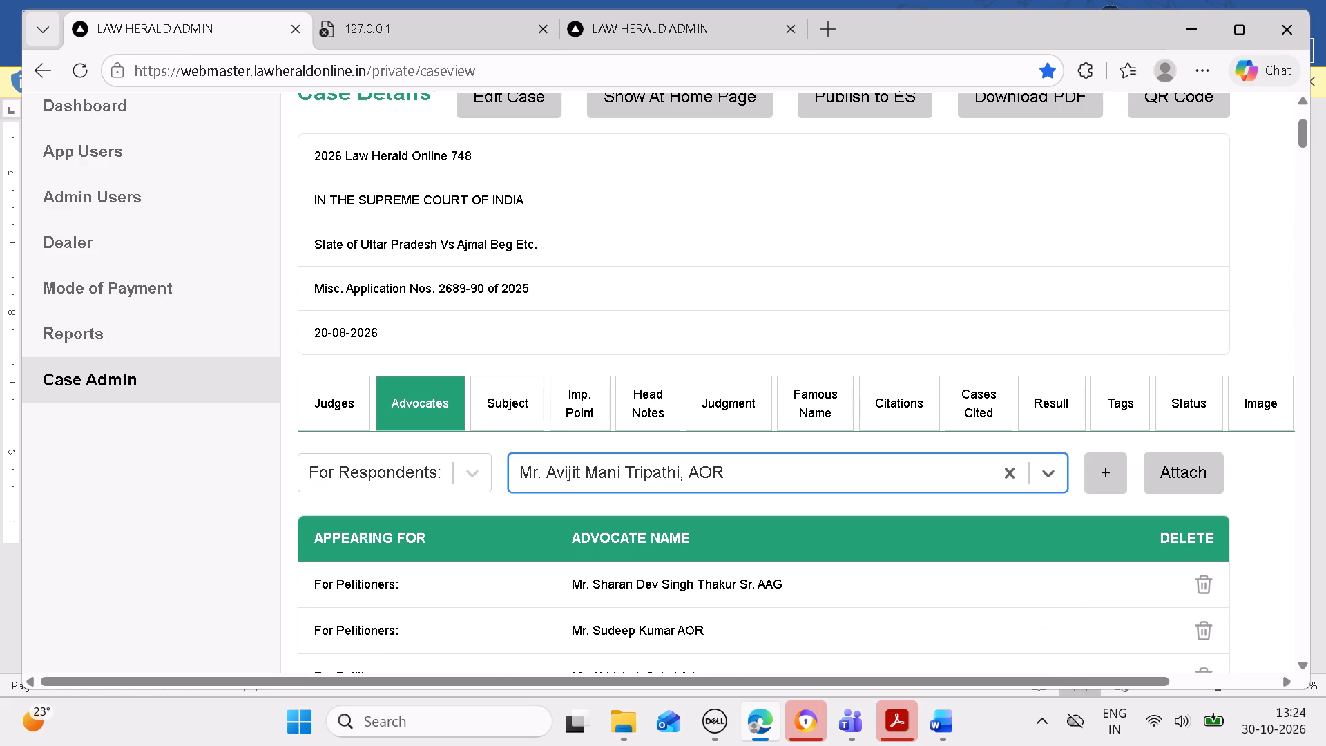
click(1181, 471)
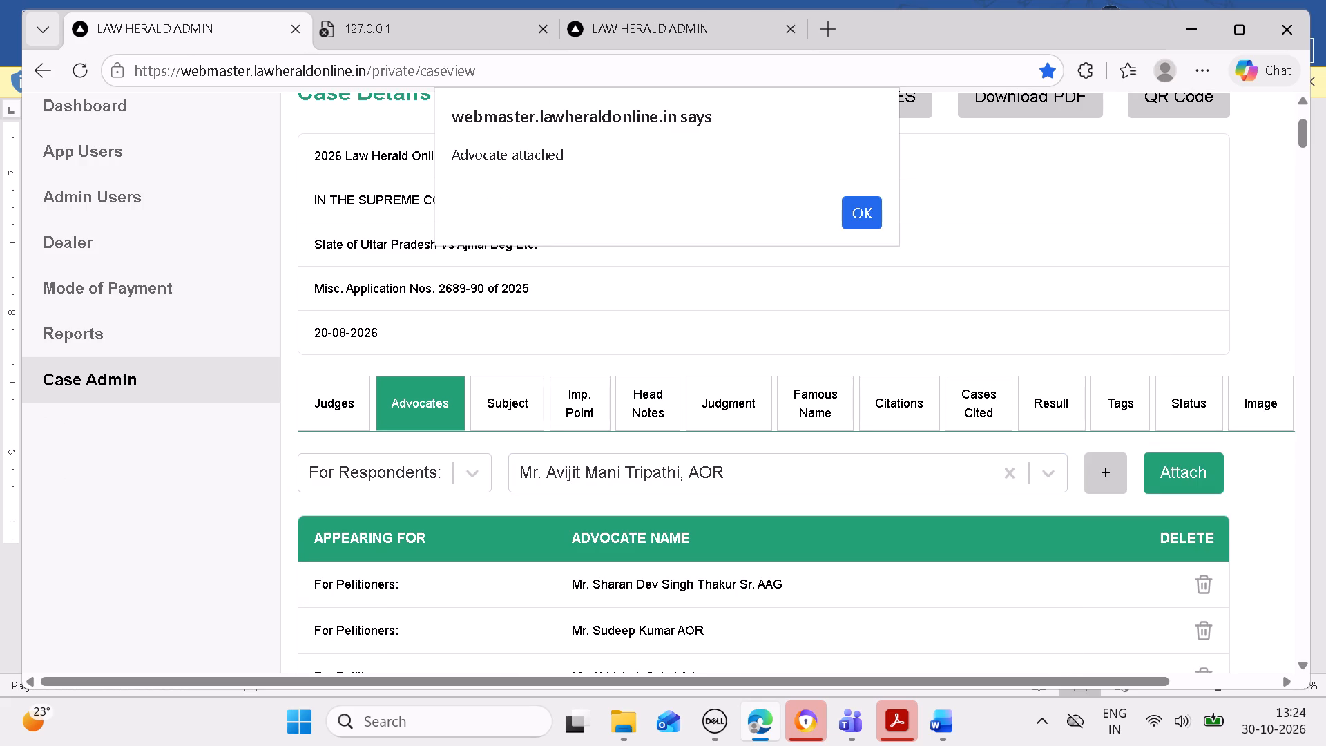
click(874, 201)
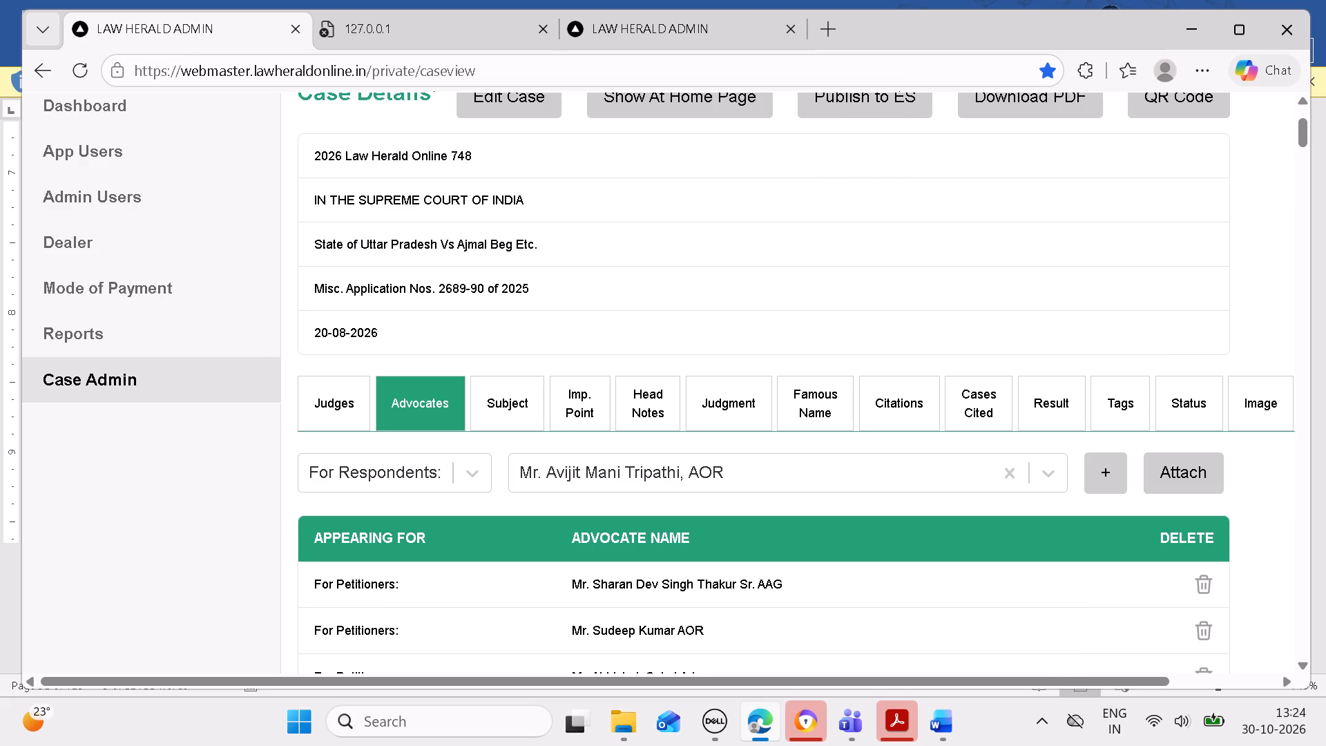
scroll(888, 248, down, 6)
scroll(825, 351, down, 5)
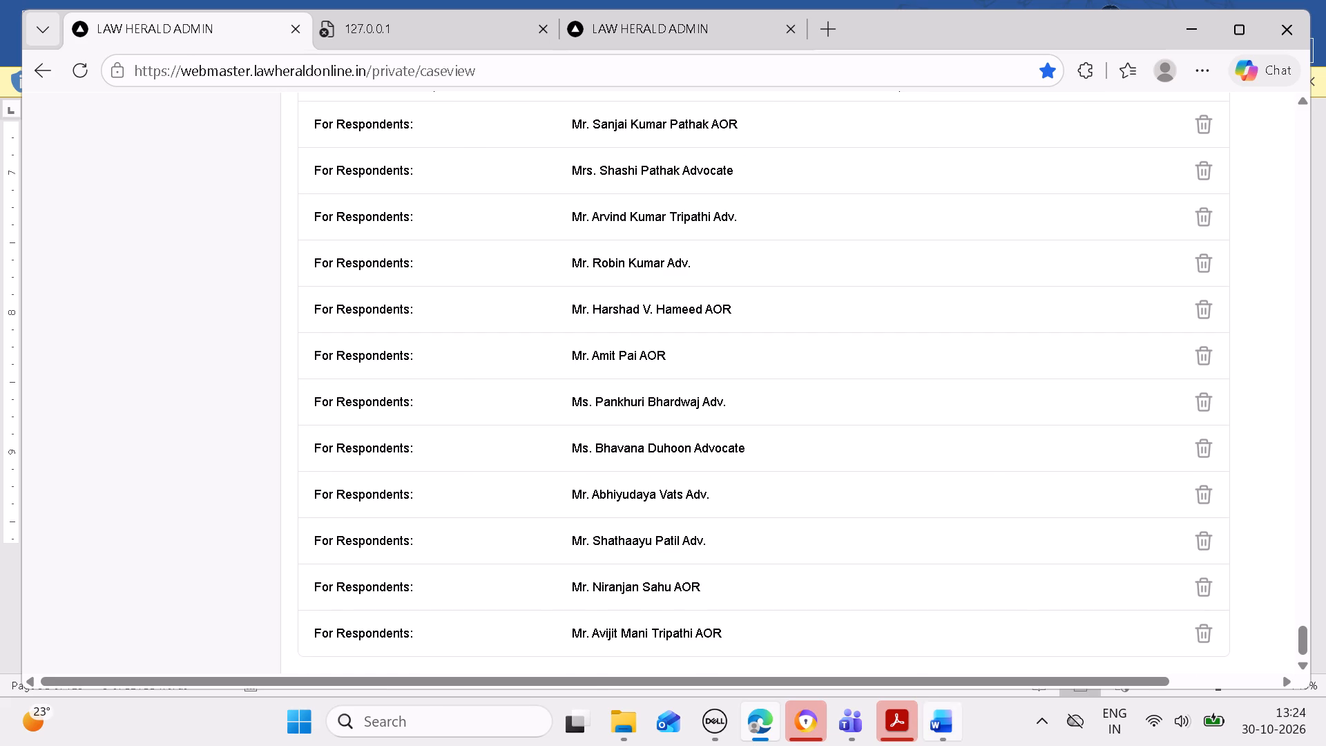
Copy the name of Mr. Haiding, Adv., from the Word document and return to the case record in Edge.
click(933, 720)
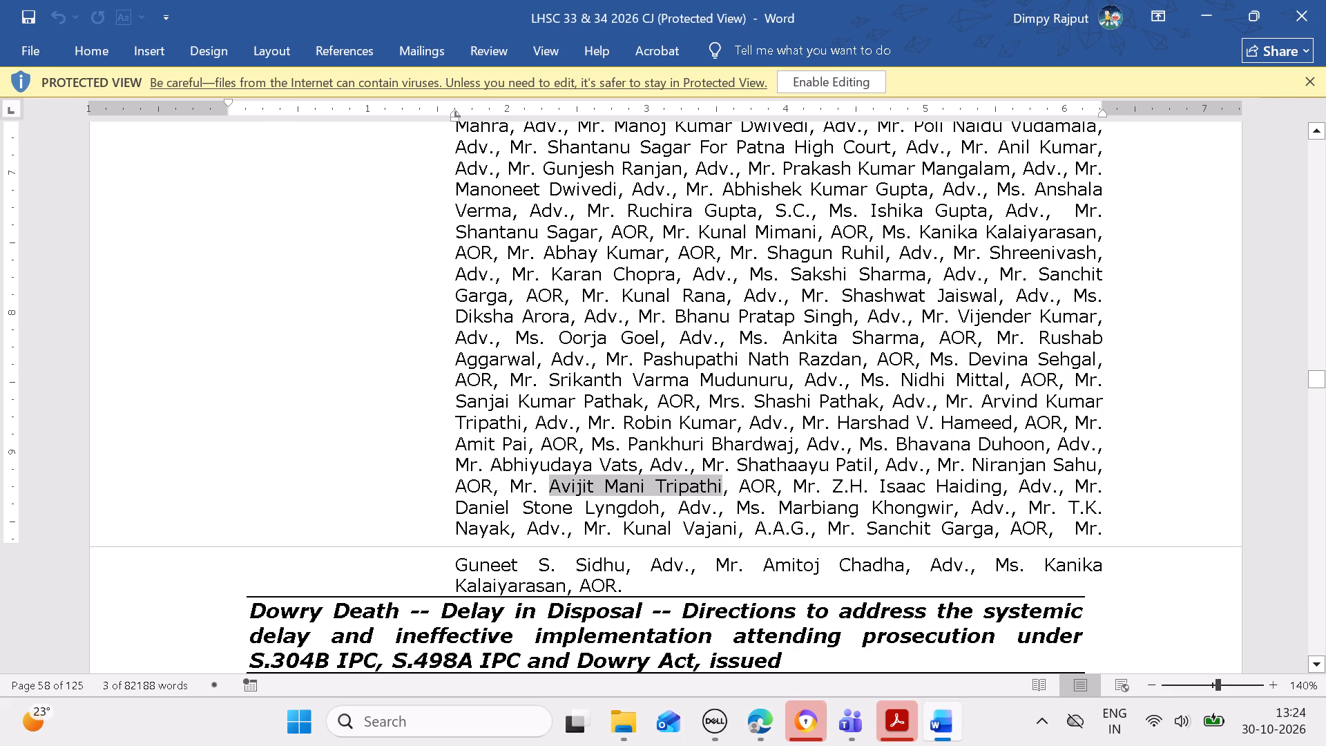
drag(829, 488, 959, 479)
key(ctrl+c)
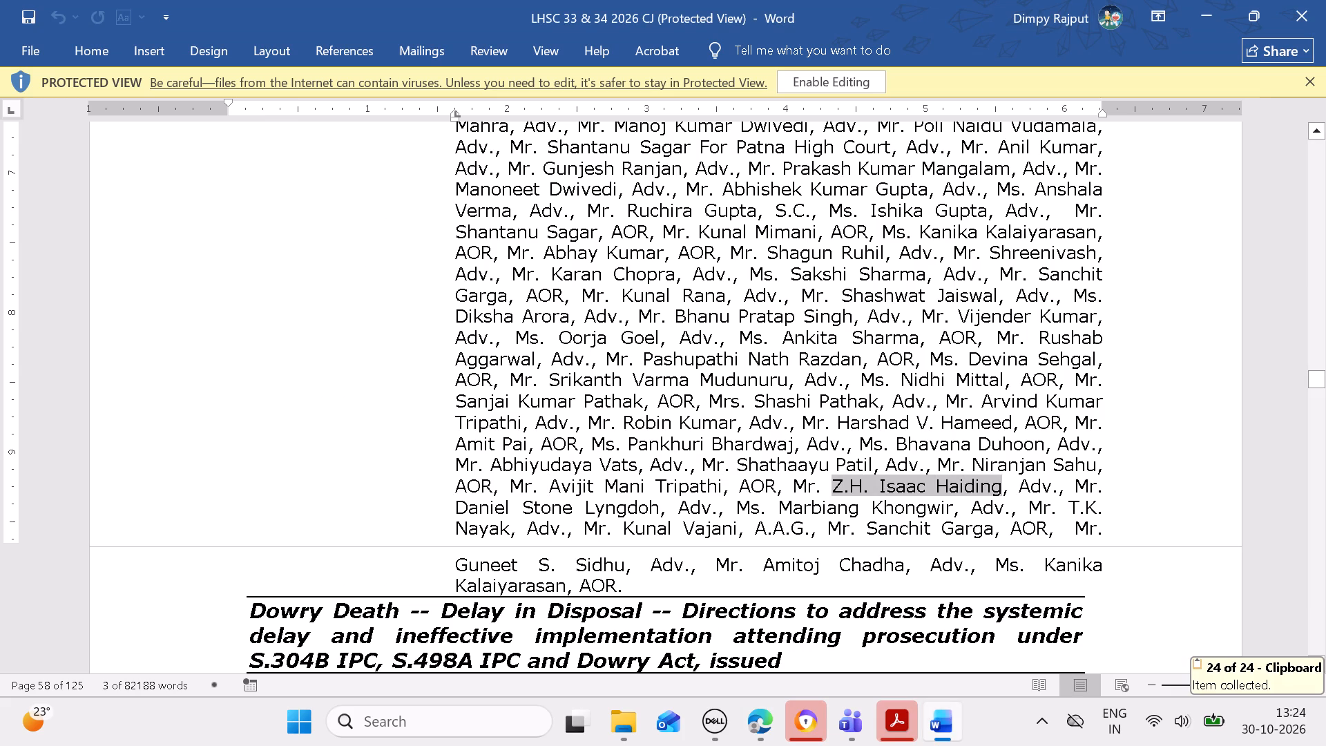
click(764, 717)
scroll(779, 615, up, 4)
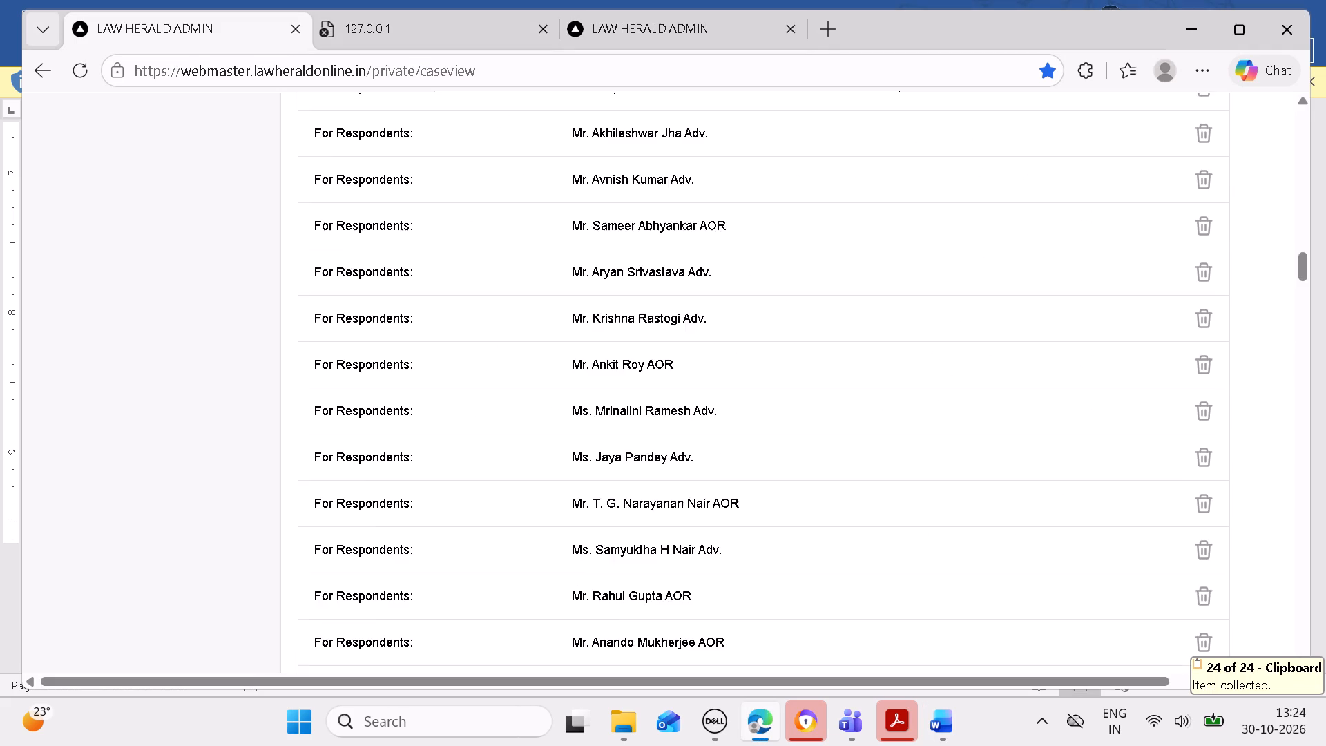
scroll(795, 599, up, 3)
click(1006, 624)
key(ctrl+v)
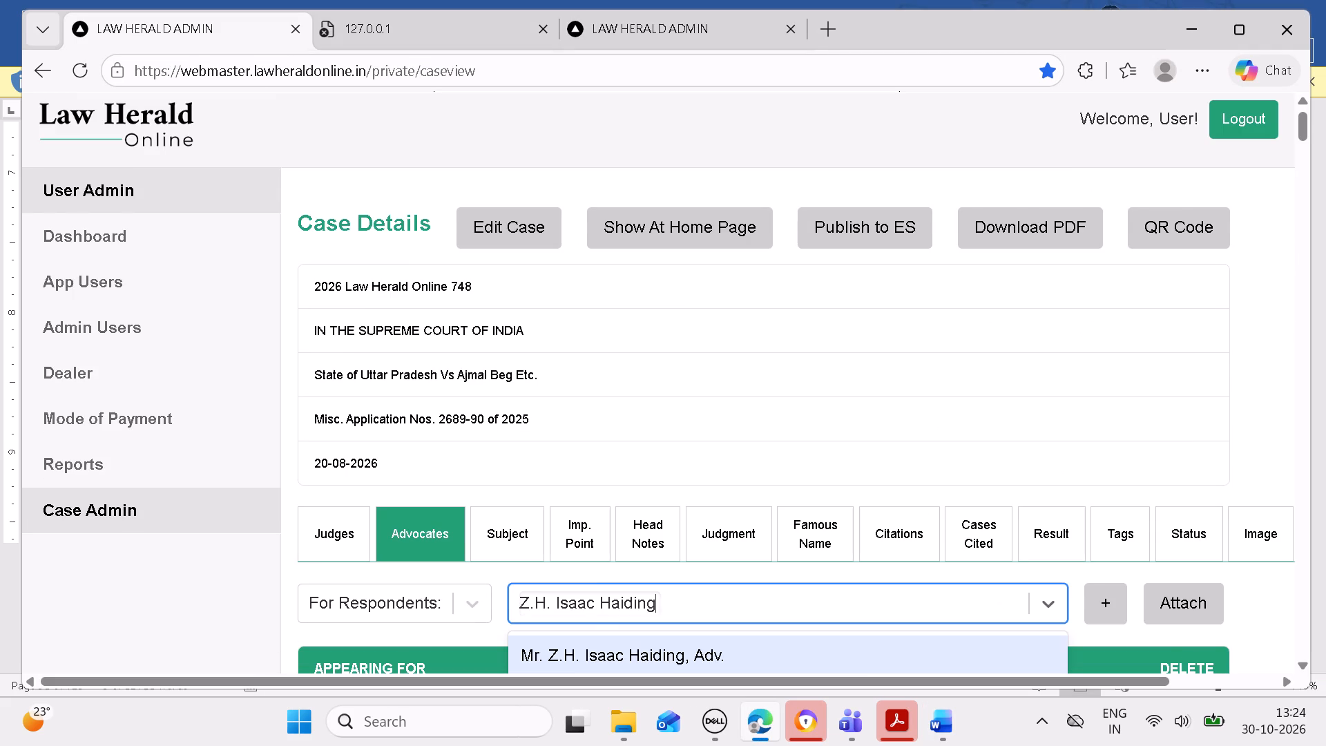
click(838, 642)
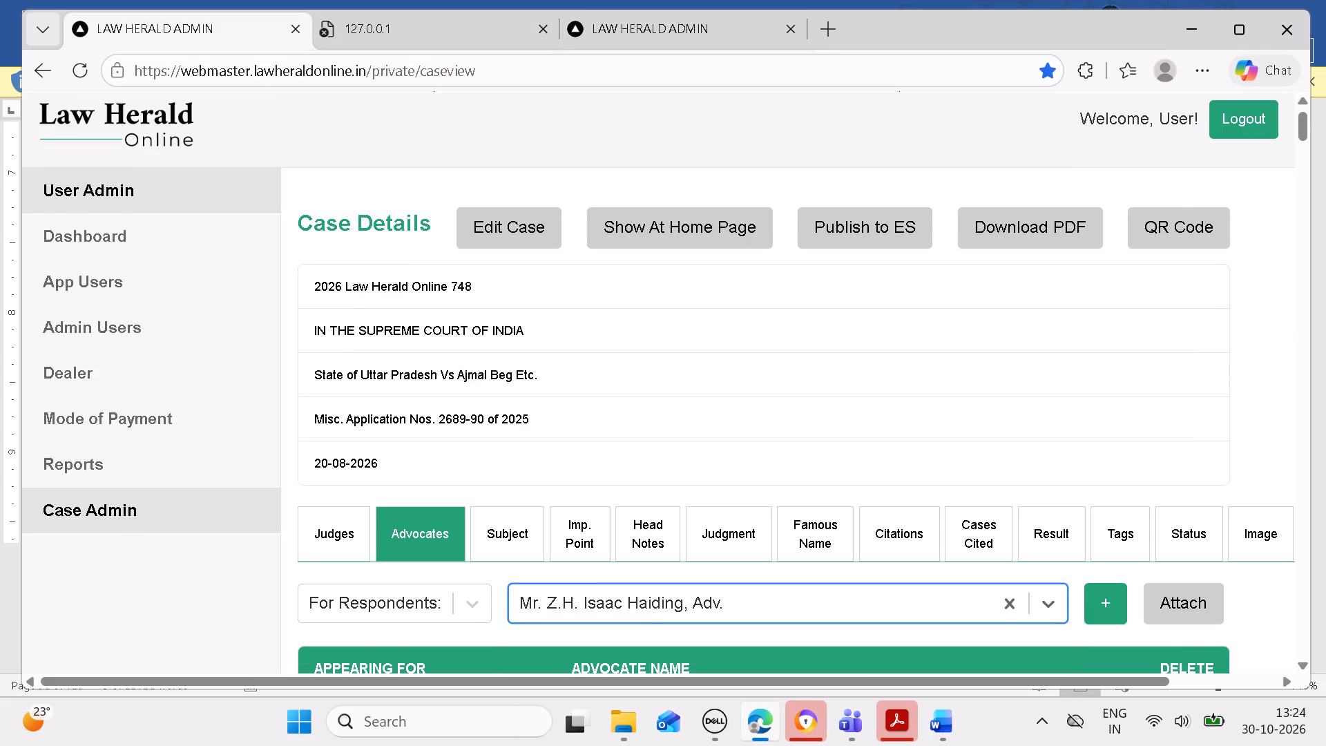
click(1162, 604)
click(863, 206)
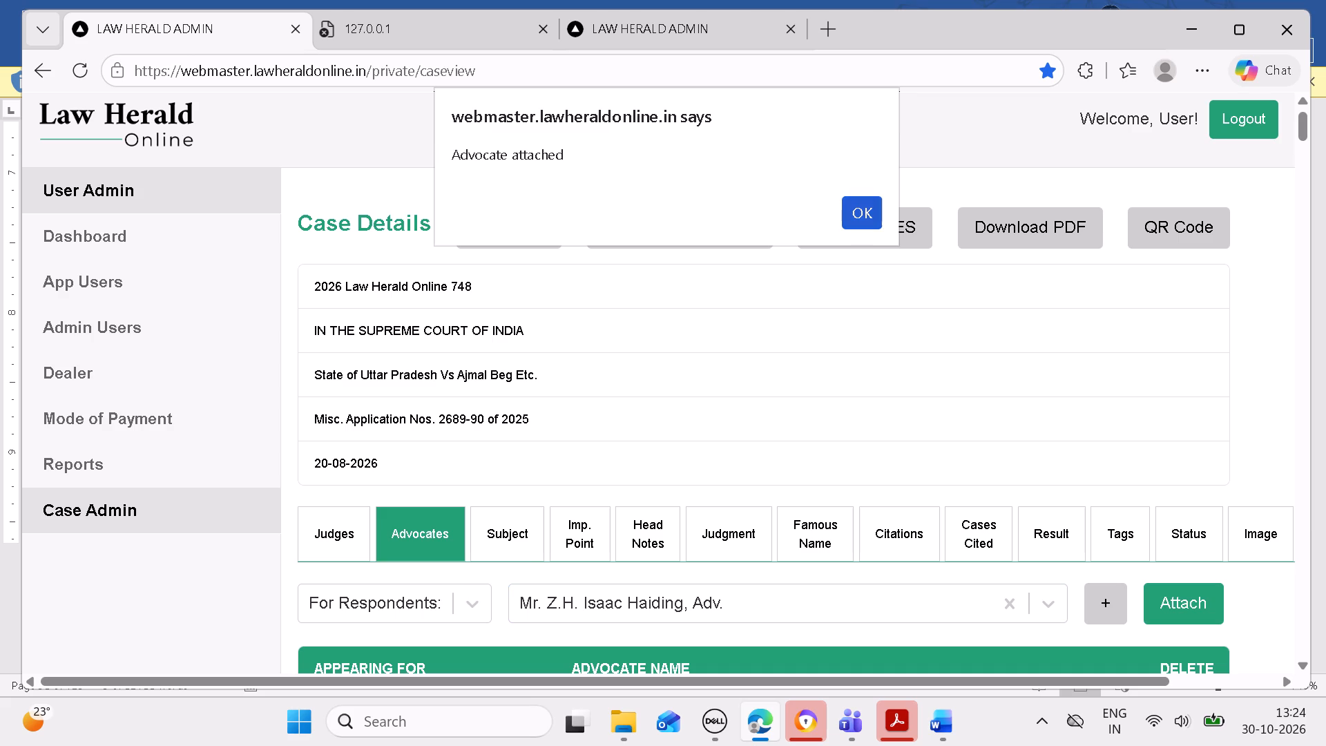
scroll(904, 580, down, 9)
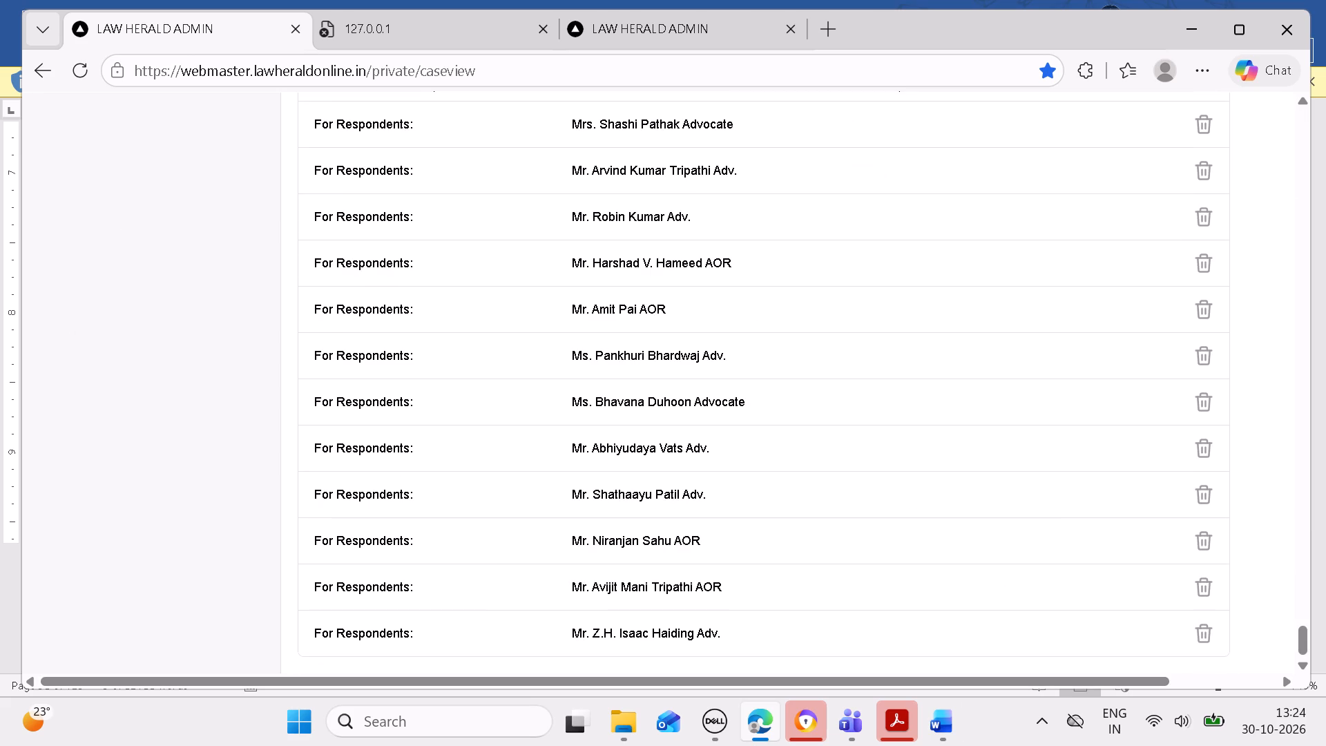
click(936, 718)
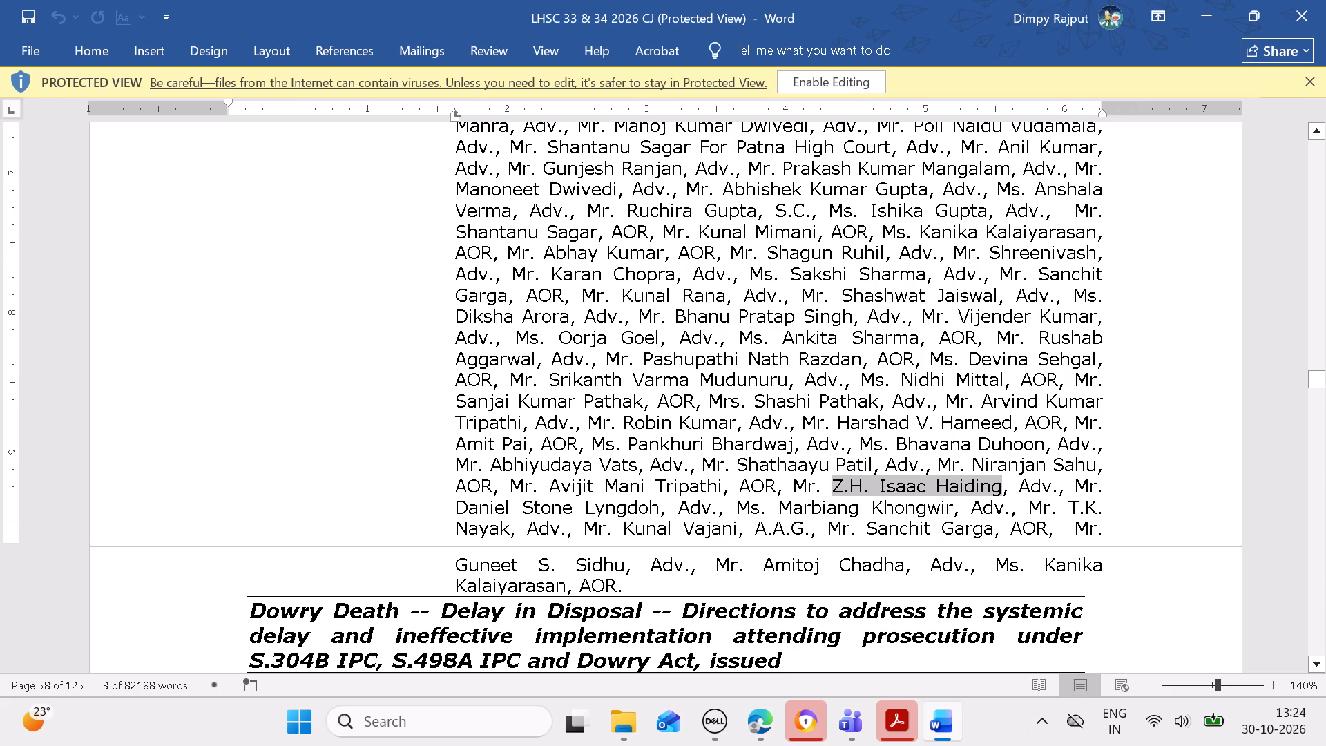
drag(460, 511, 557, 511)
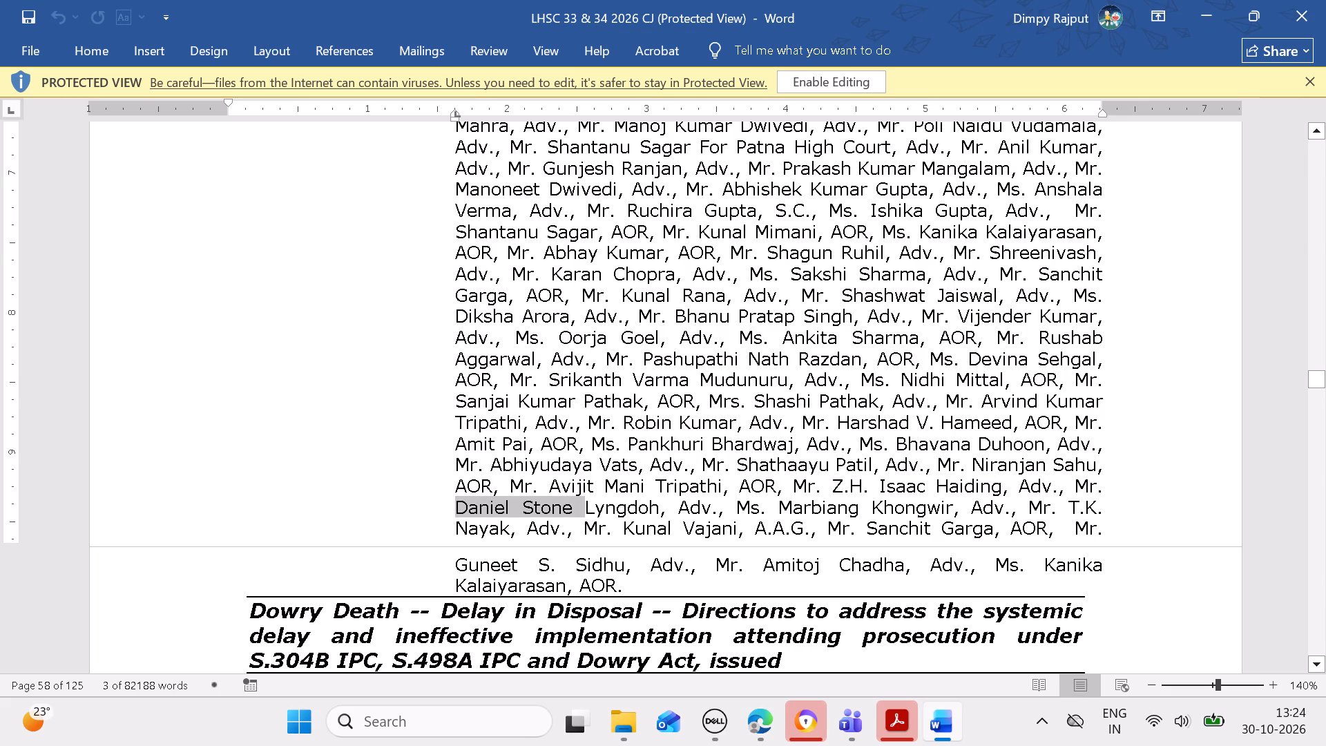
drag(557, 511, 617, 502)
key(ctrl+c)
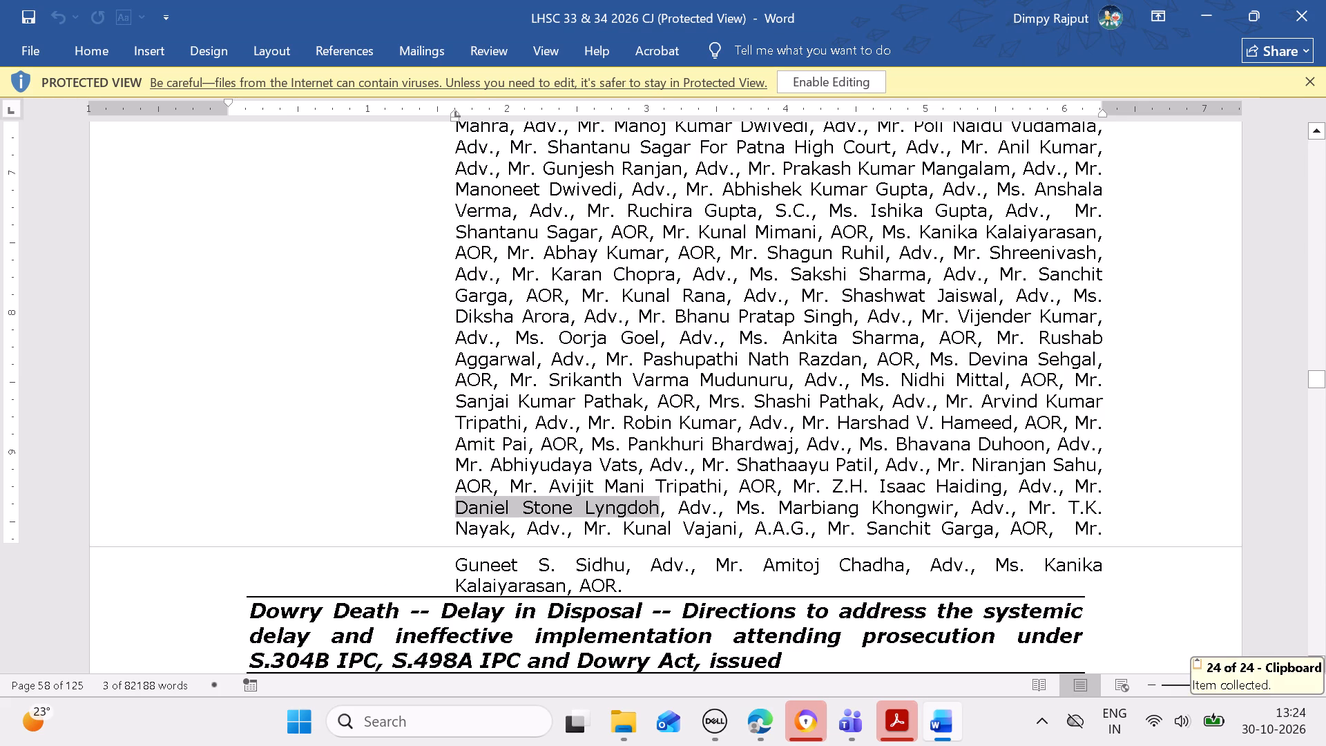
click(748, 727)
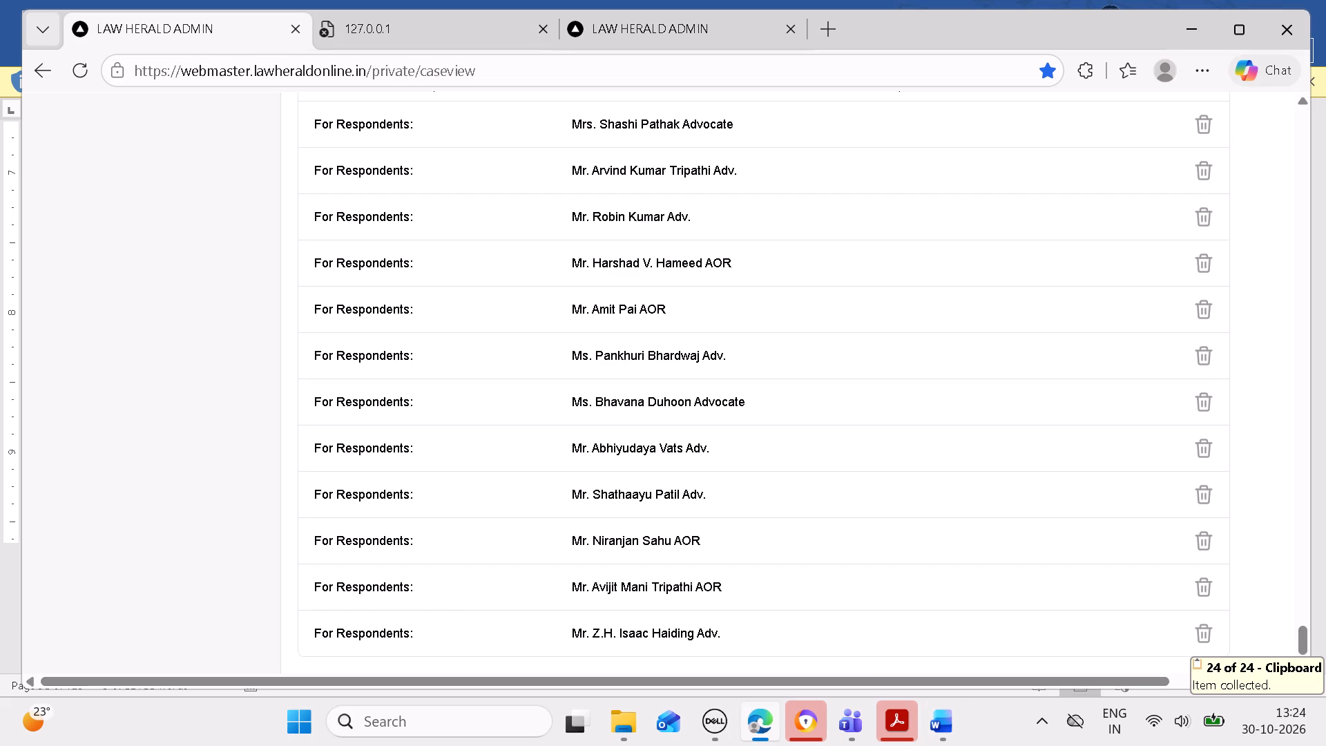
scroll(706, 629, up, 6)
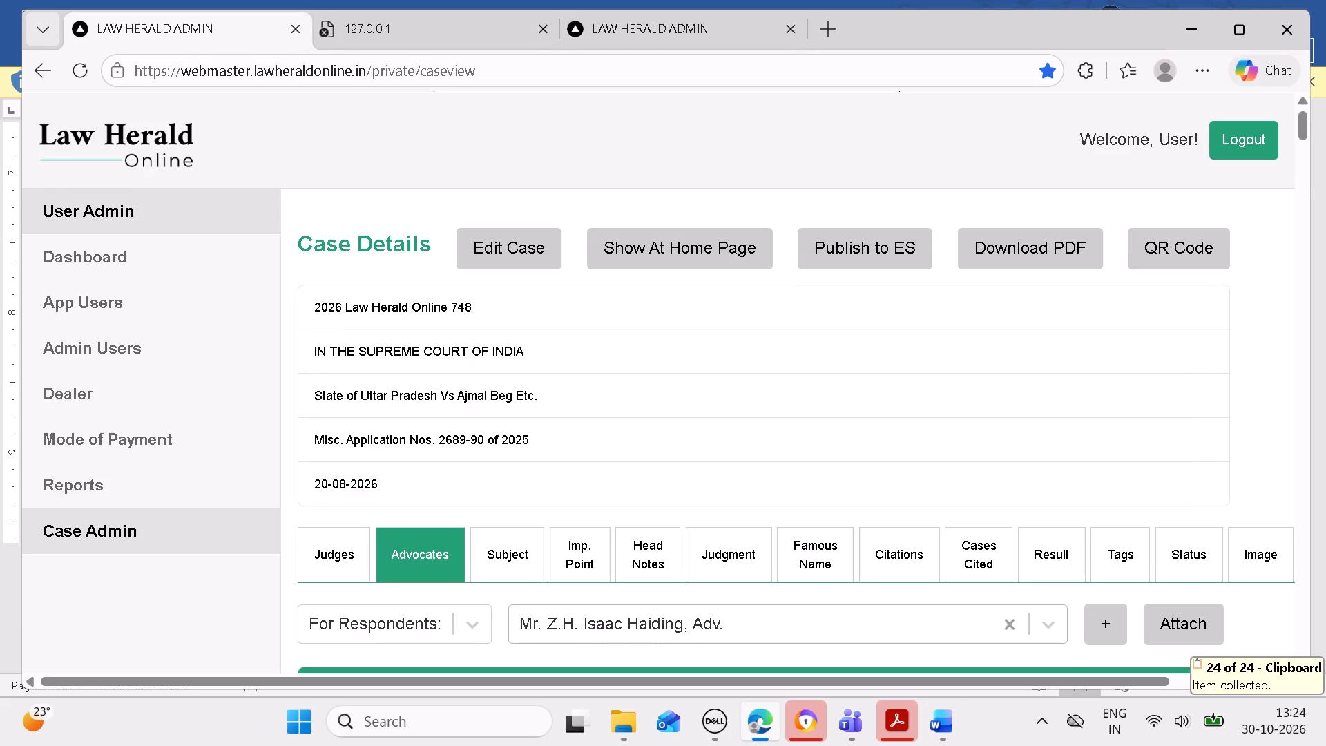
click(1012, 615)
key(ctrl+v)
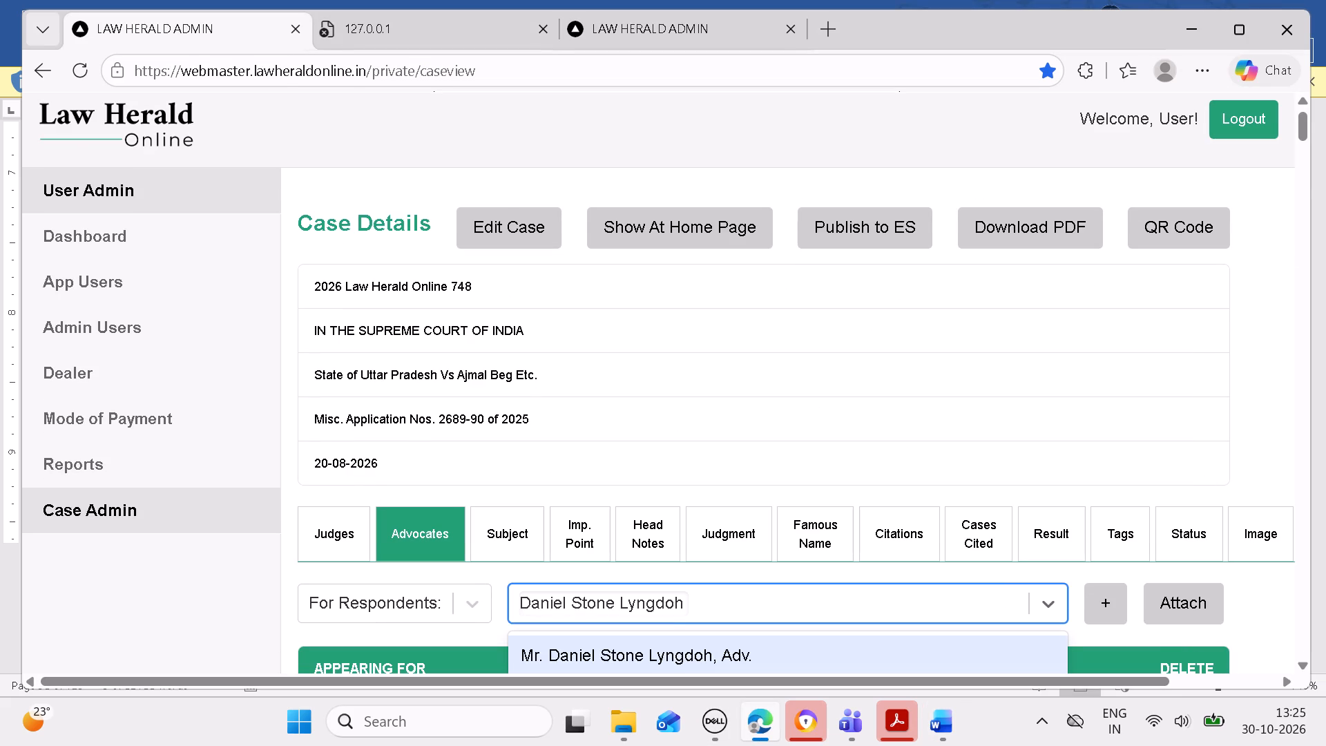
click(847, 650)
click(1171, 602)
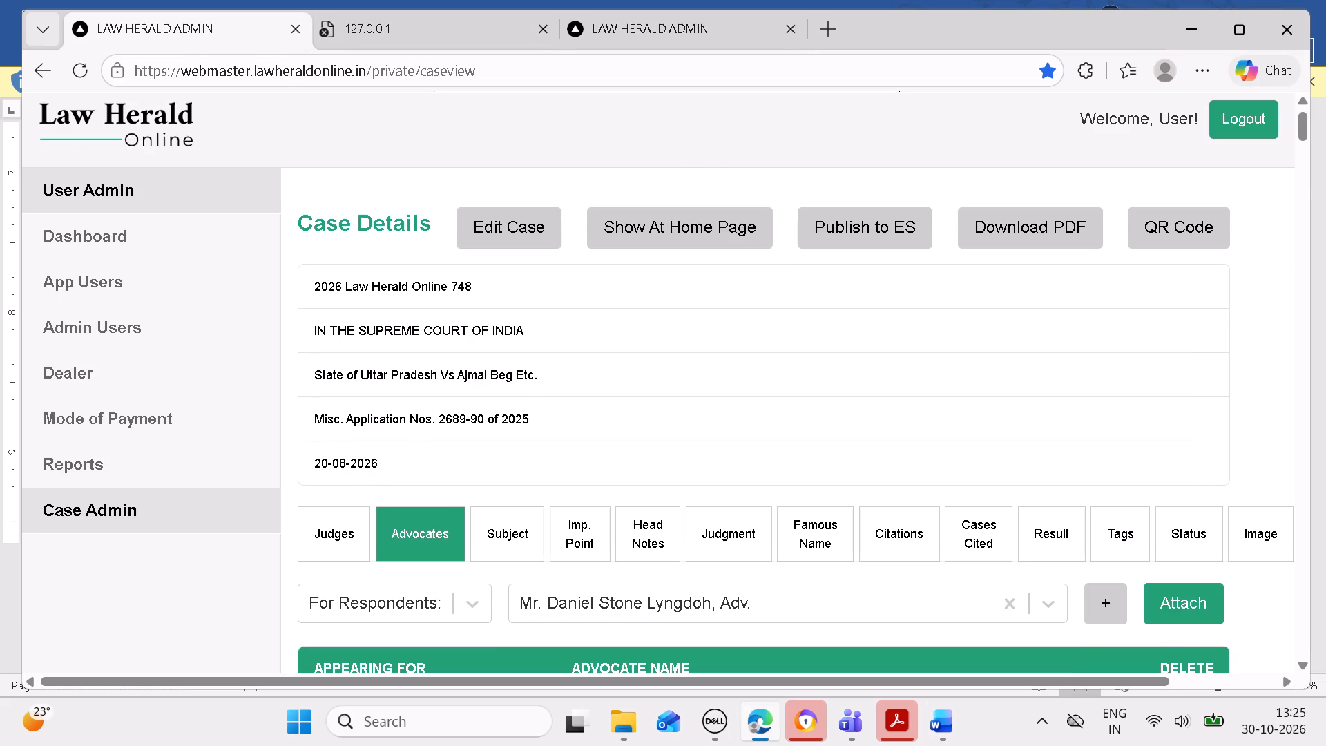
click(865, 204)
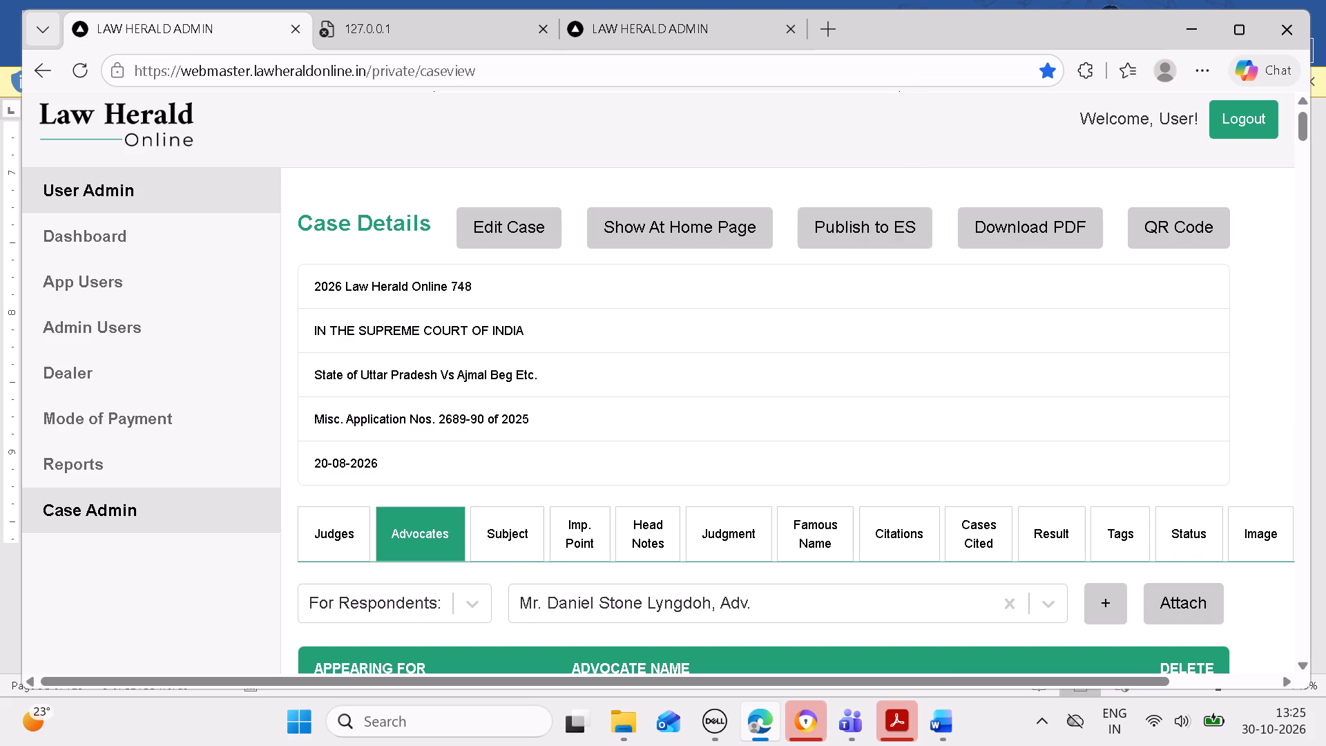
scroll(863, 362, down, 10)
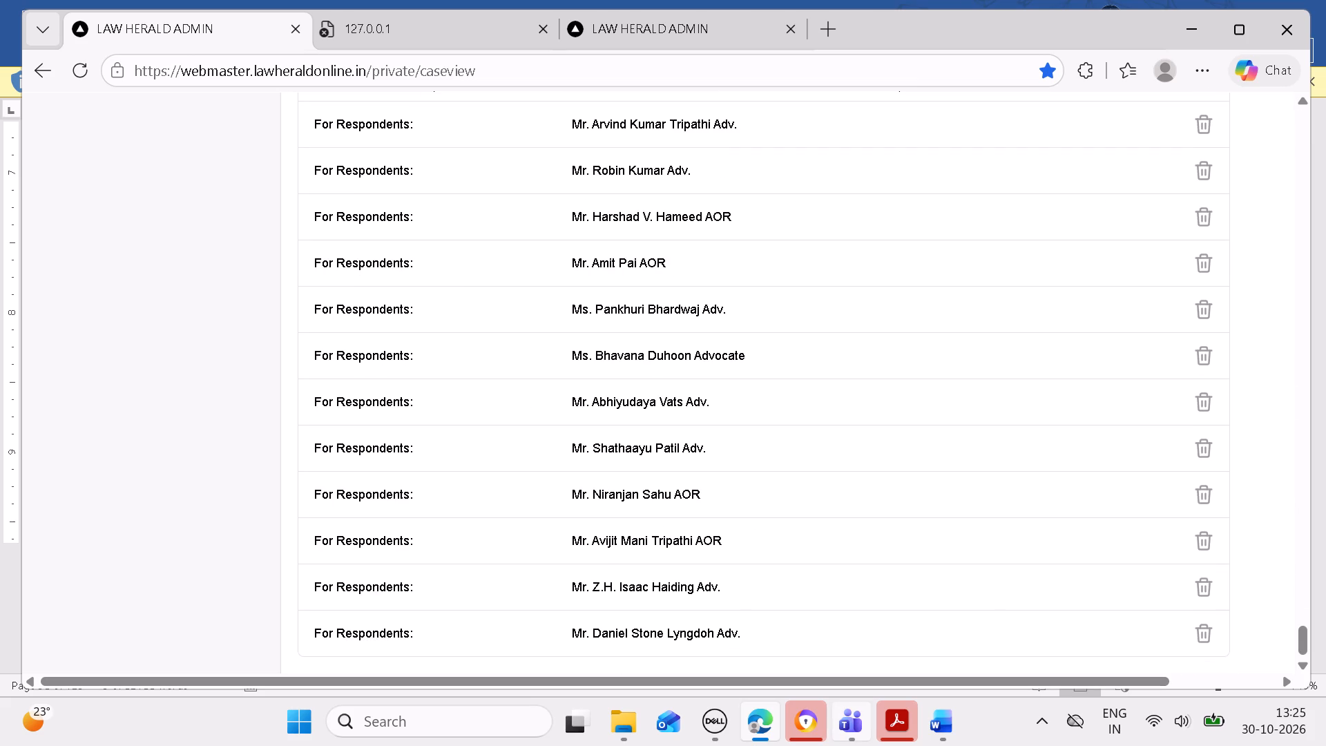
click(930, 724)
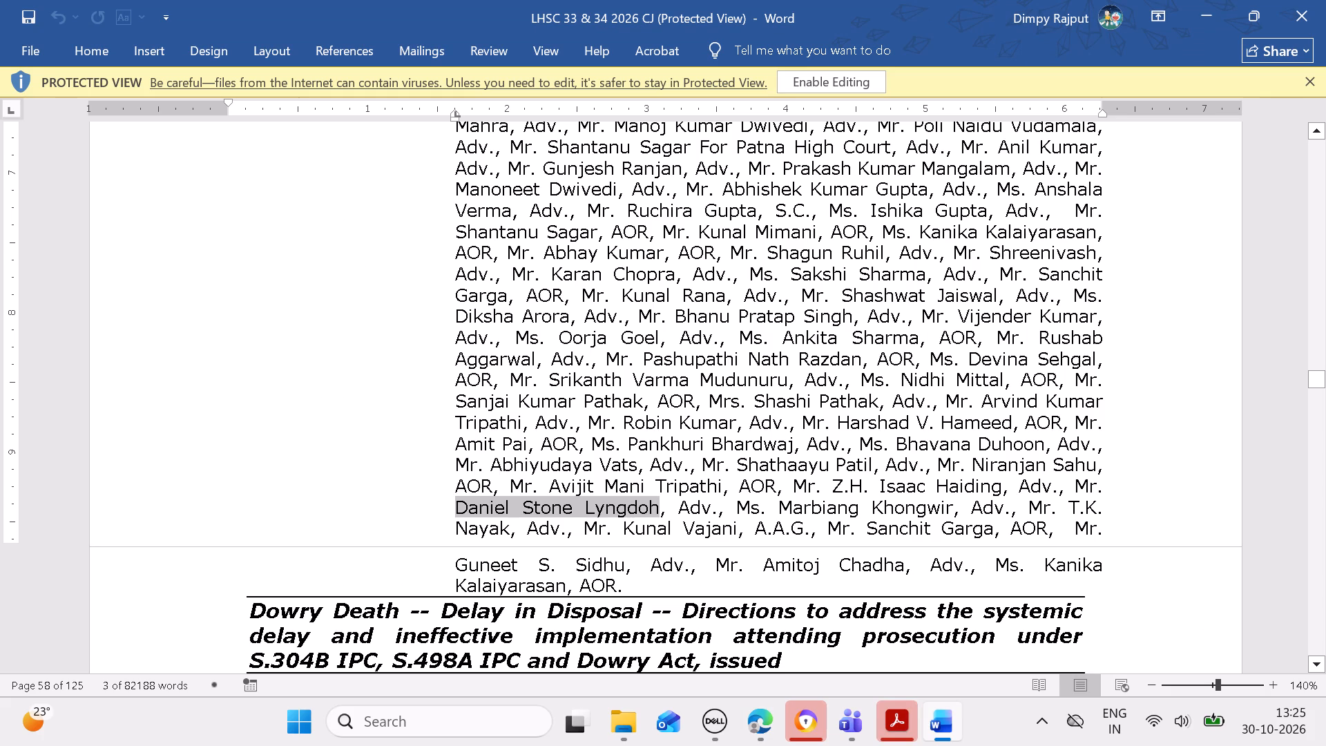
drag(778, 506, 907, 511)
key(ctrl+c)
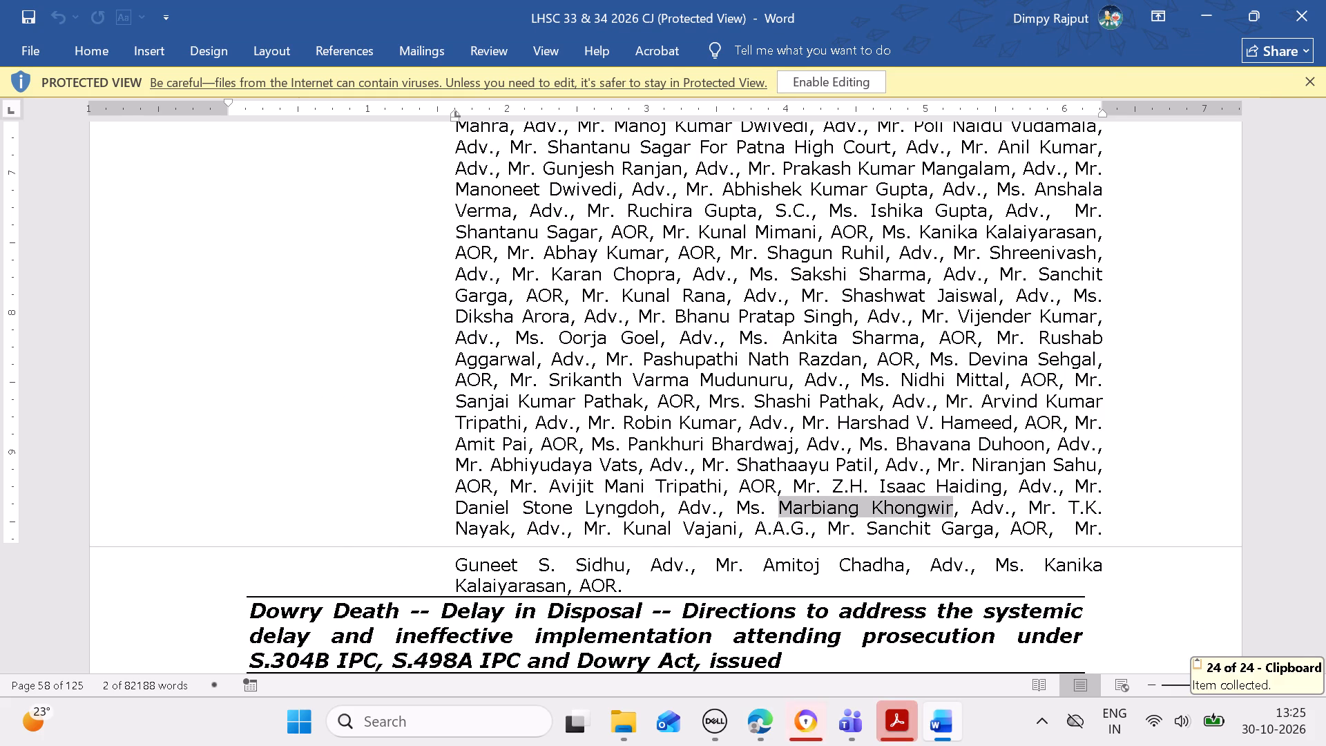
click(762, 729)
scroll(753, 651, up, 7)
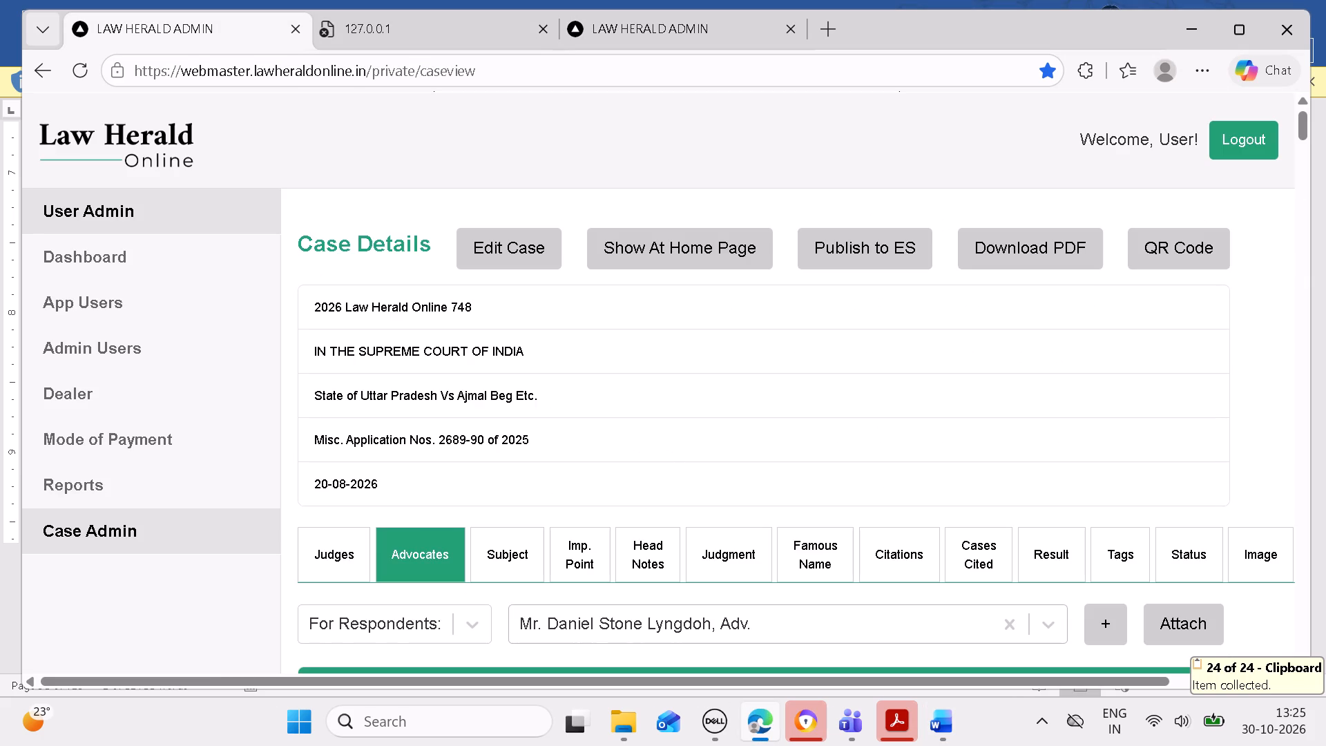
click(1007, 618)
key(ctrl+v)
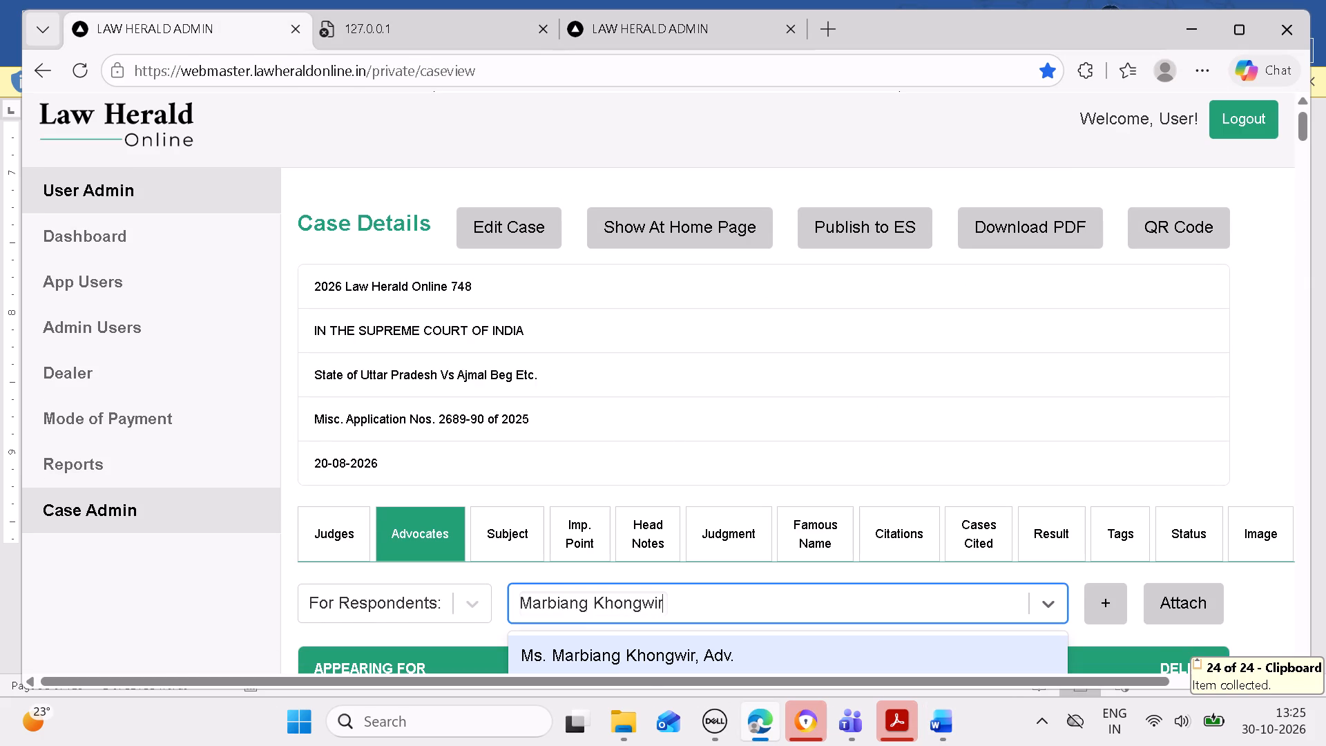
click(800, 653)
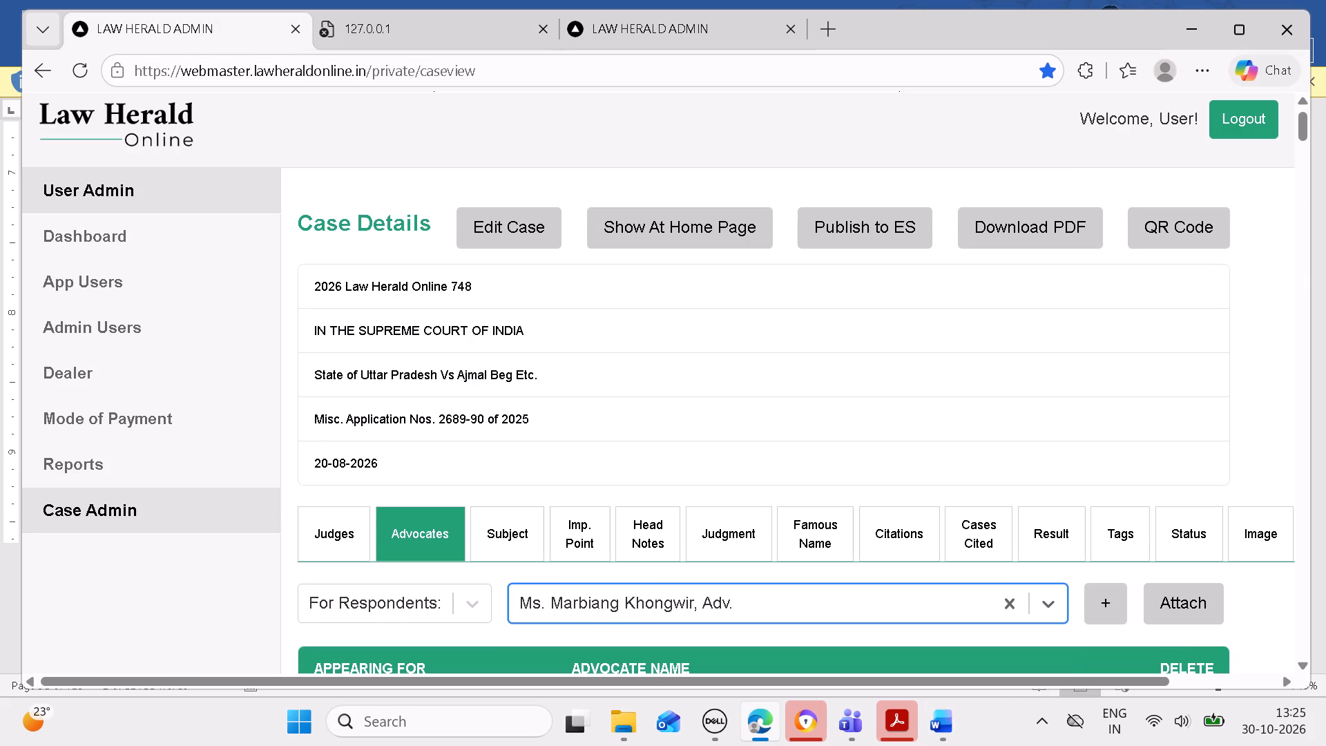
click(1193, 603)
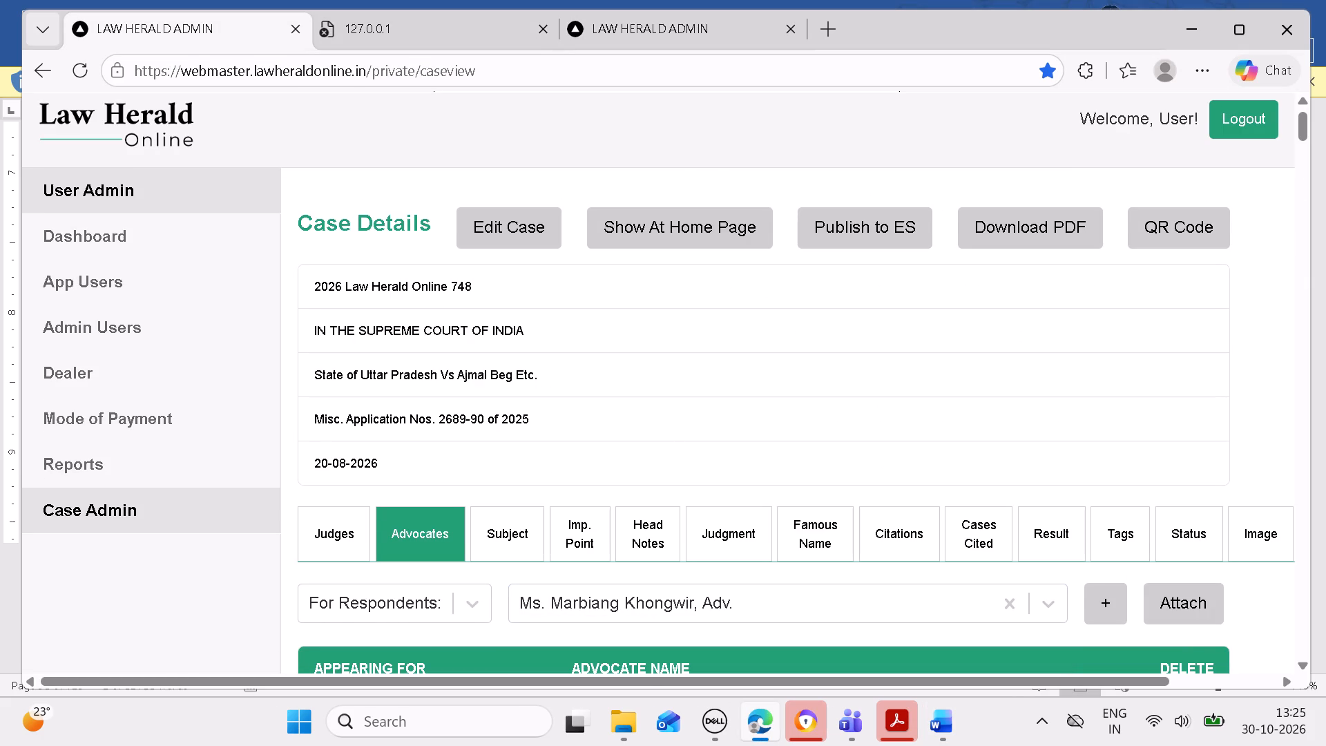
click(870, 200)
scroll(901, 468, down, 10)
click(958, 742)
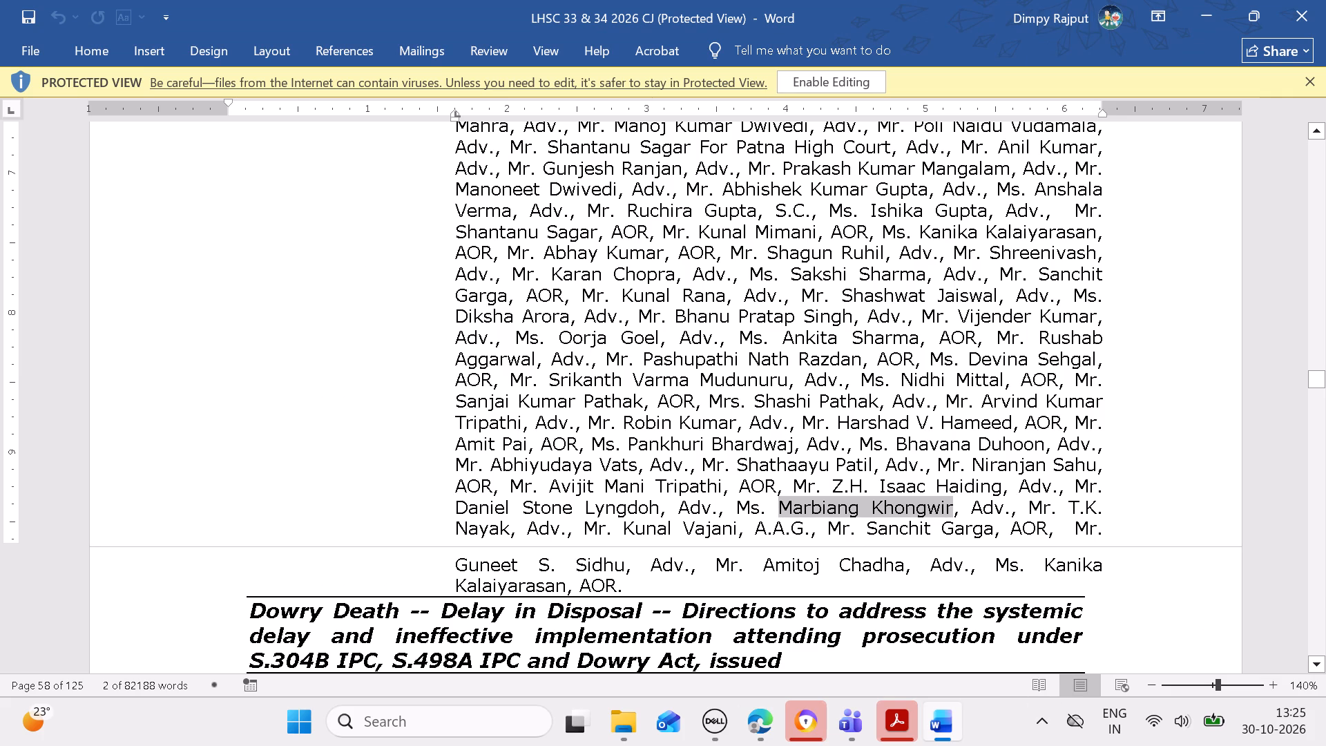
drag(1072, 508, 568, 541)
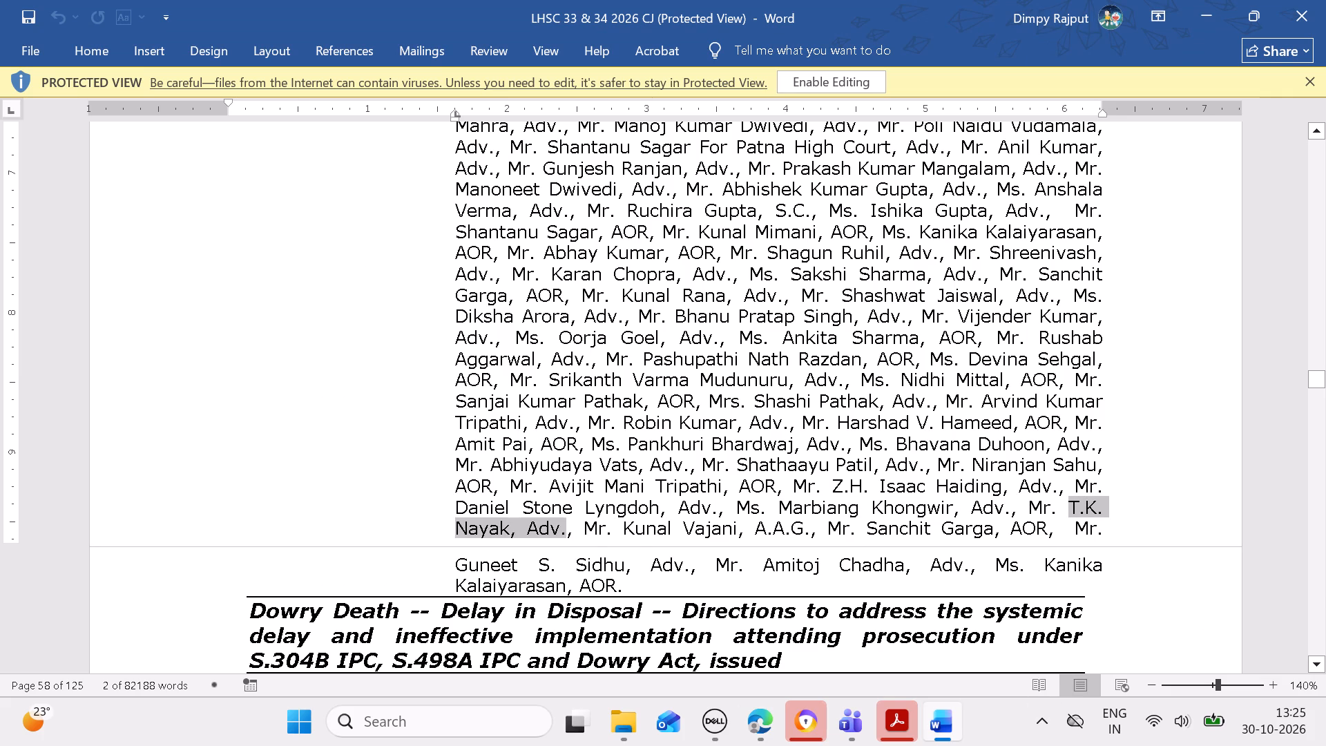
drag(568, 541, 508, 532)
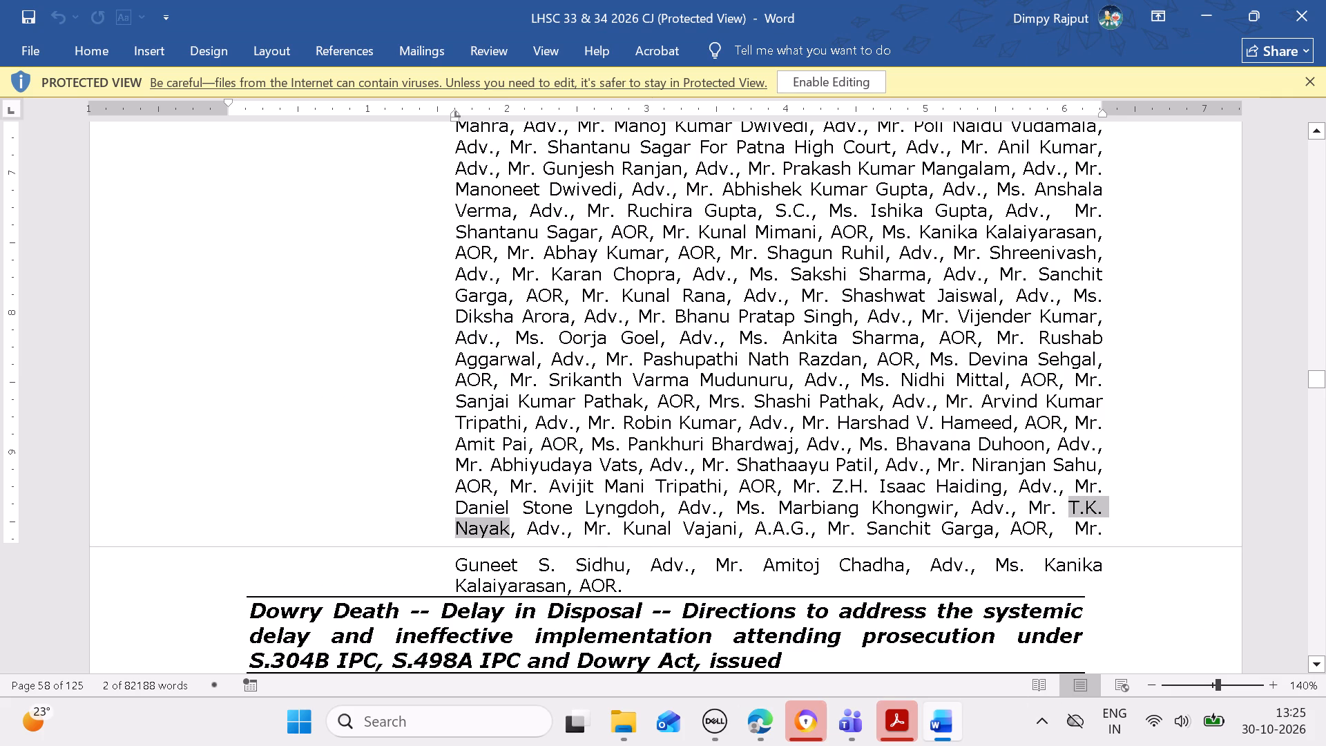
key(ctrl+c)
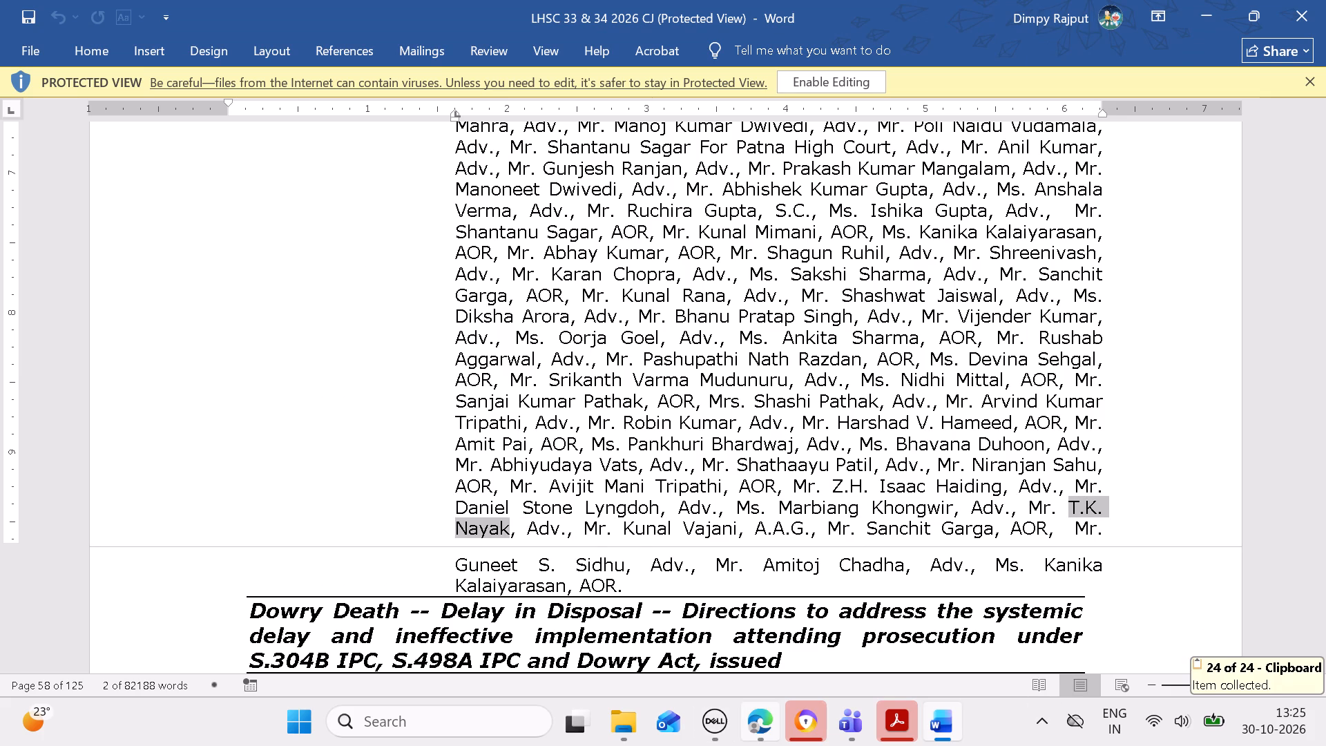
click(761, 722)
scroll(672, 644, up, 6)
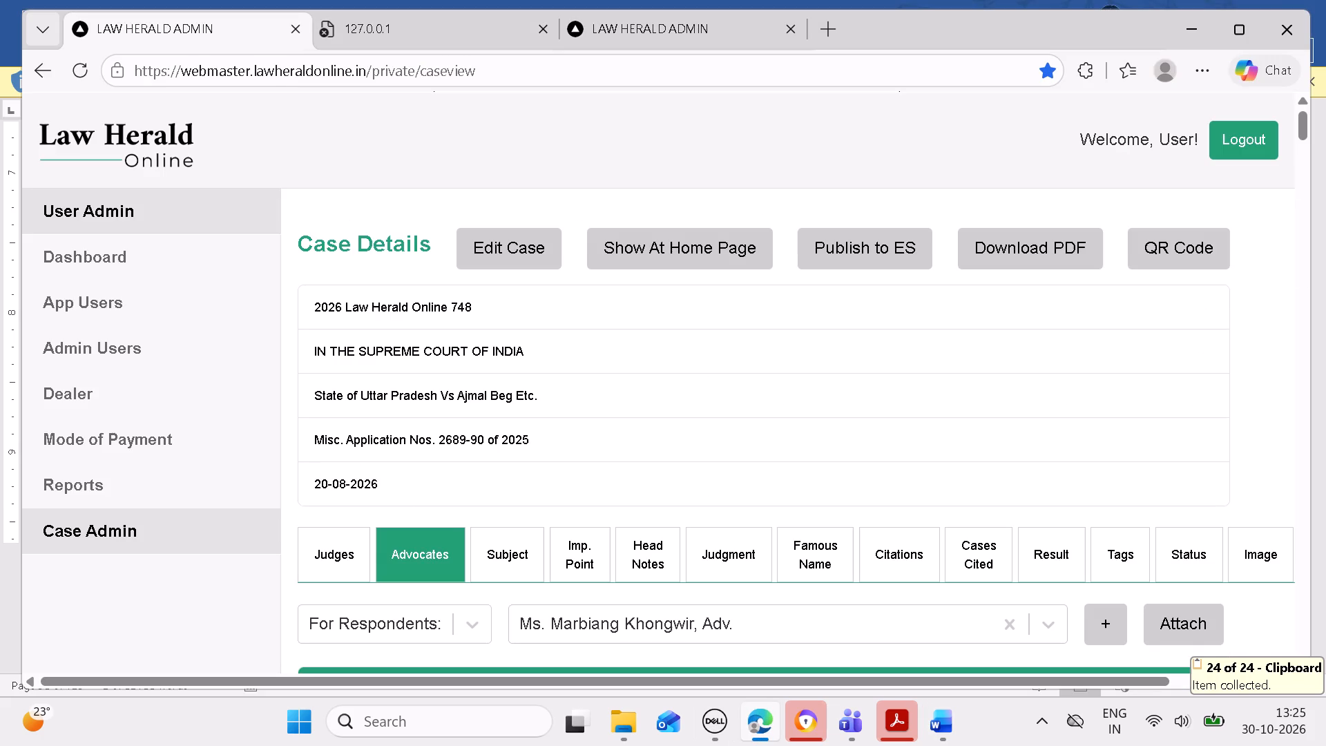
click(1002, 626)
key(ctrl+v)
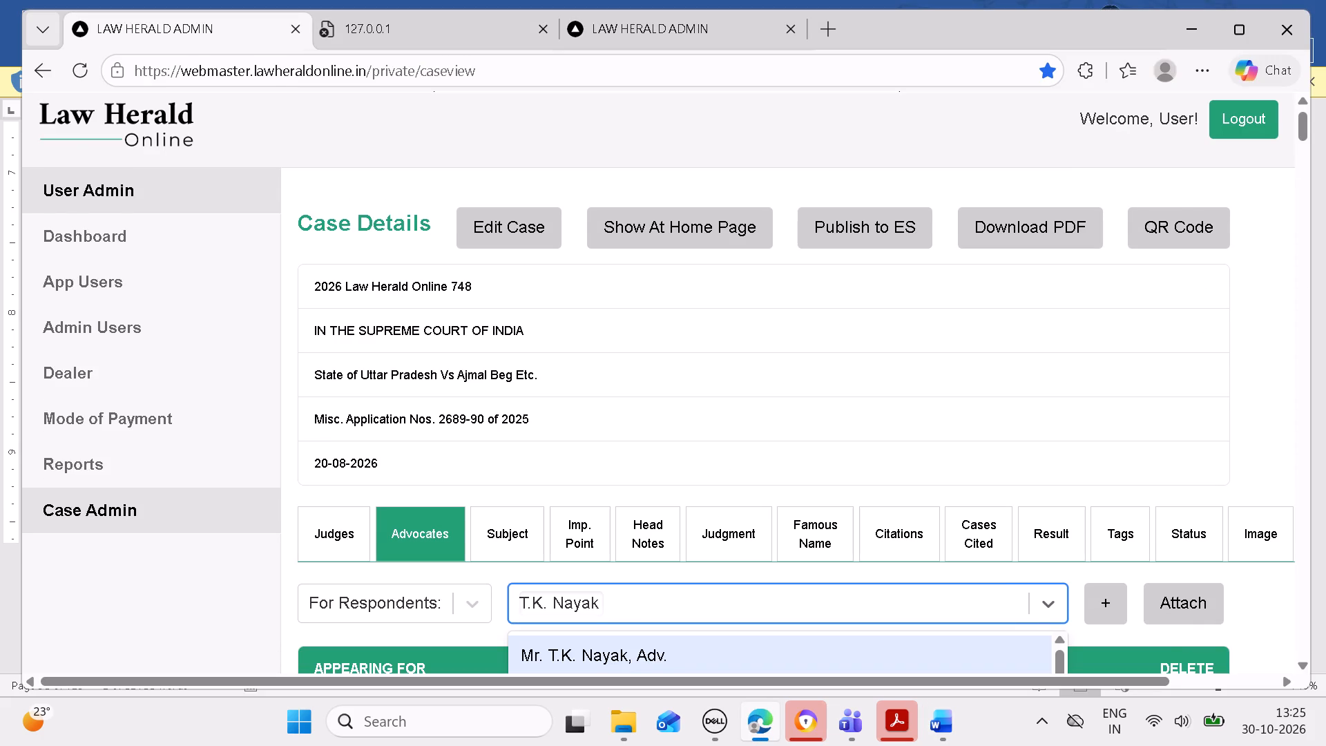
click(840, 647)
click(1162, 606)
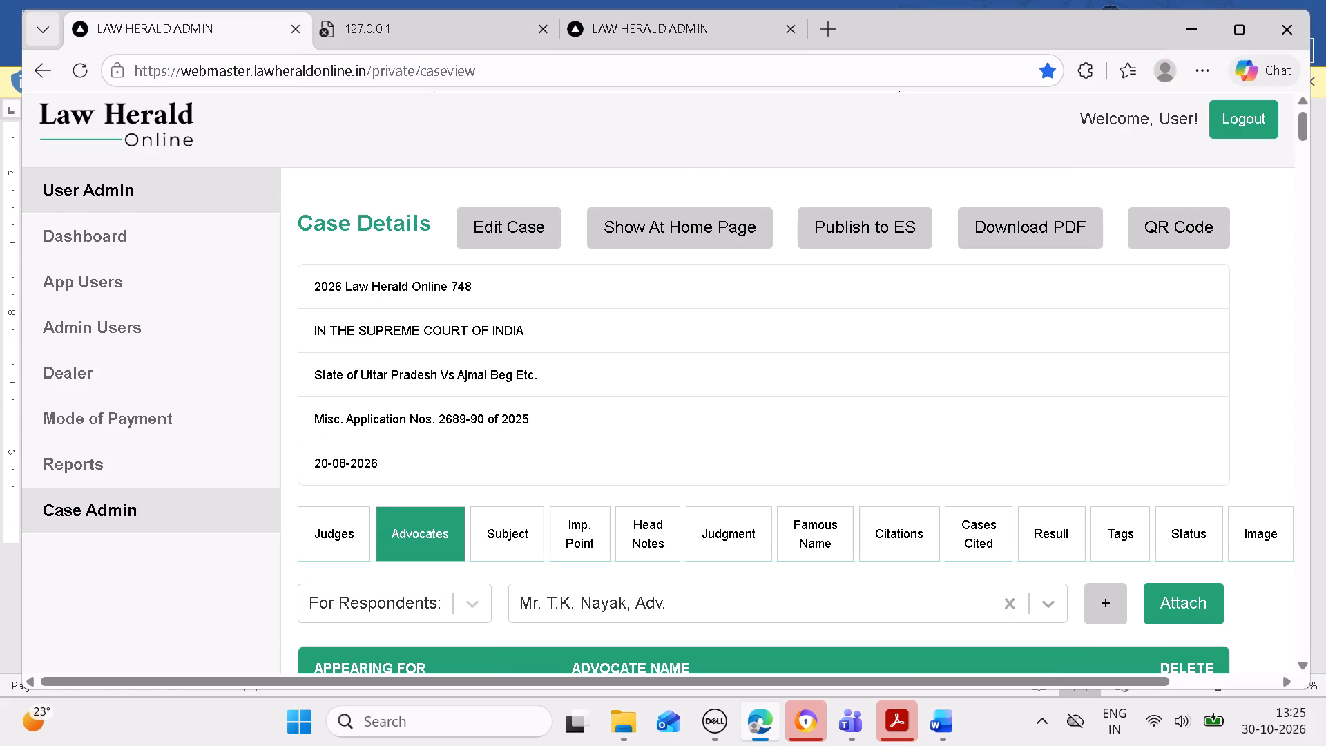
click(867, 207)
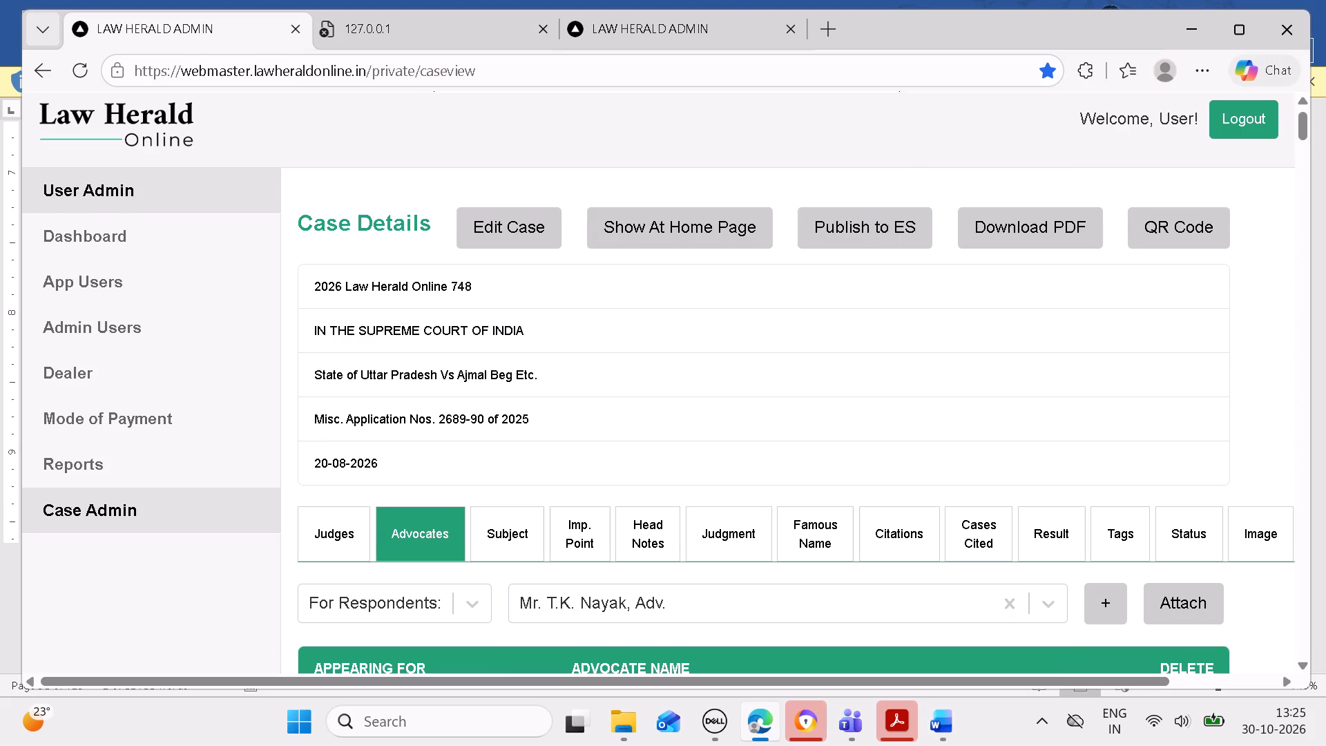
scroll(863, 440, down, 10)
Copy the name of Mr. Vajani, A.A.G., from the Word document and search for it among the case record's advocates in Edge.
click(943, 720)
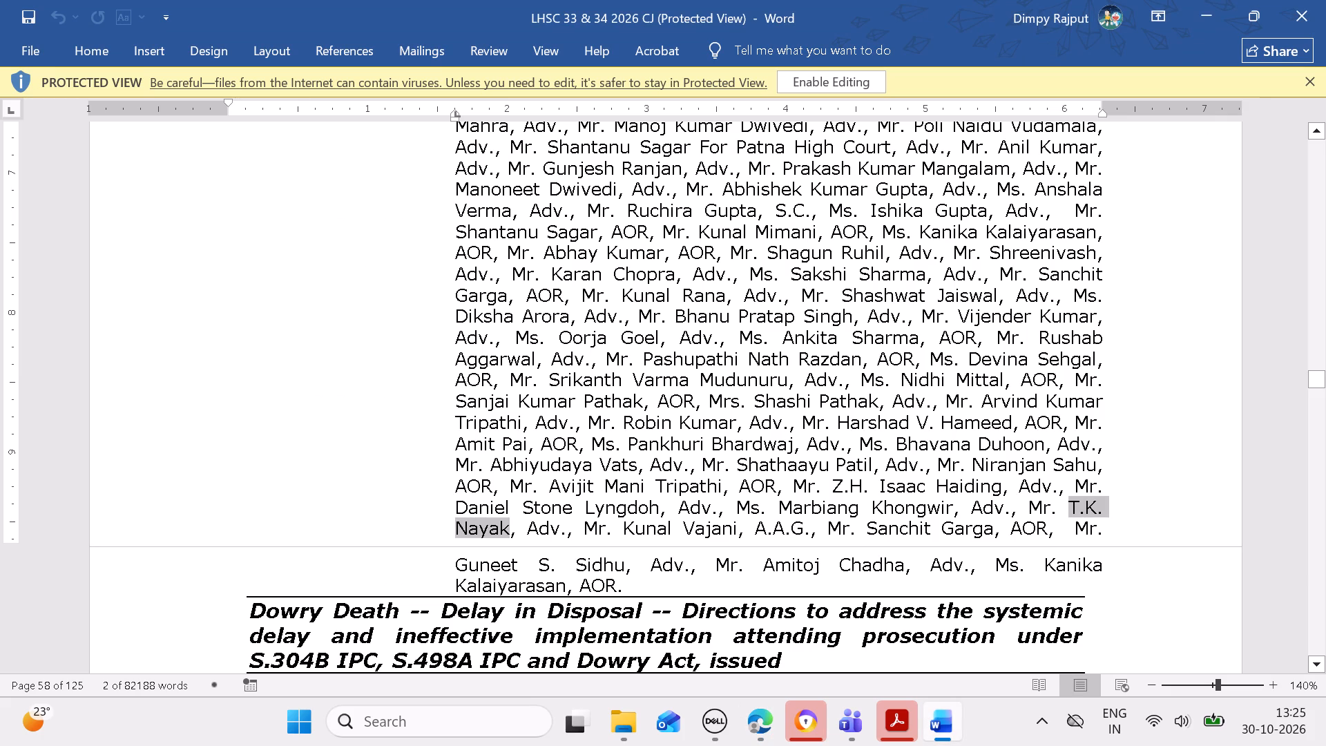
drag(627, 530, 713, 535)
key(ctrl+c)
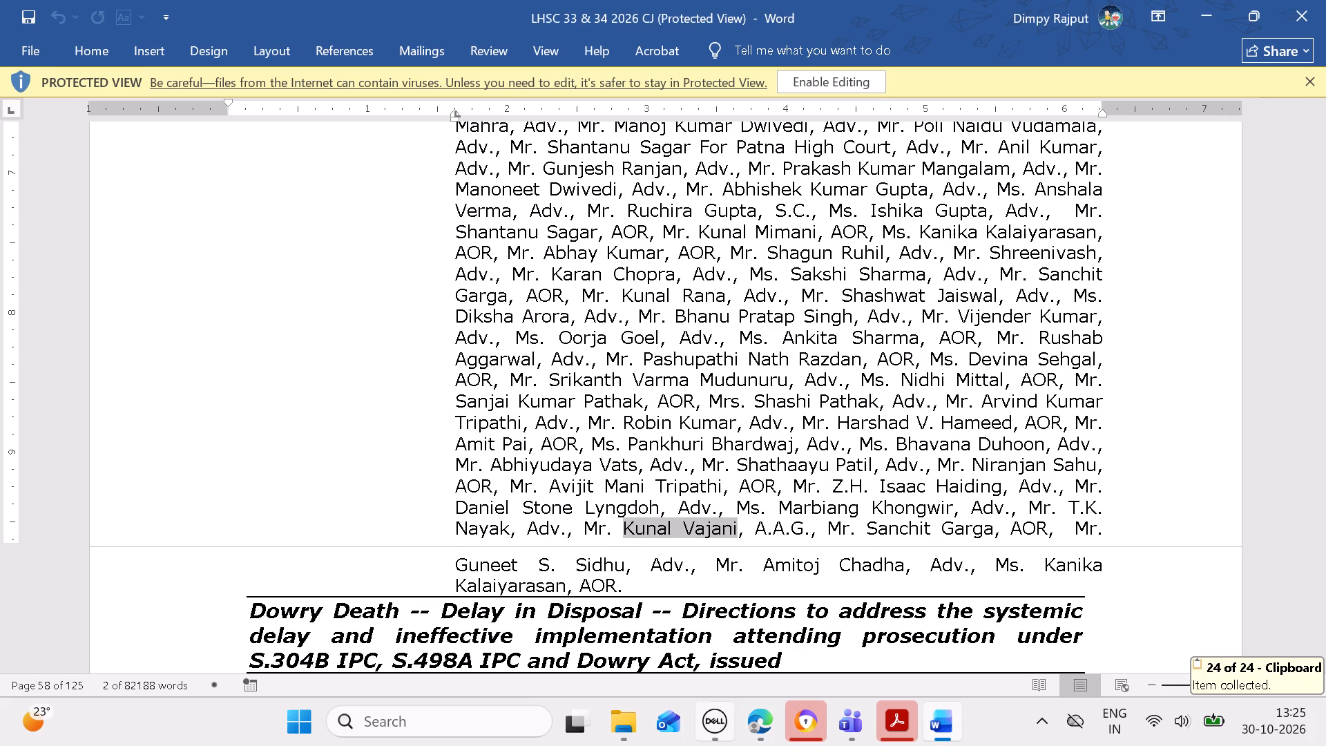
click(753, 729)
scroll(652, 652, up, 6)
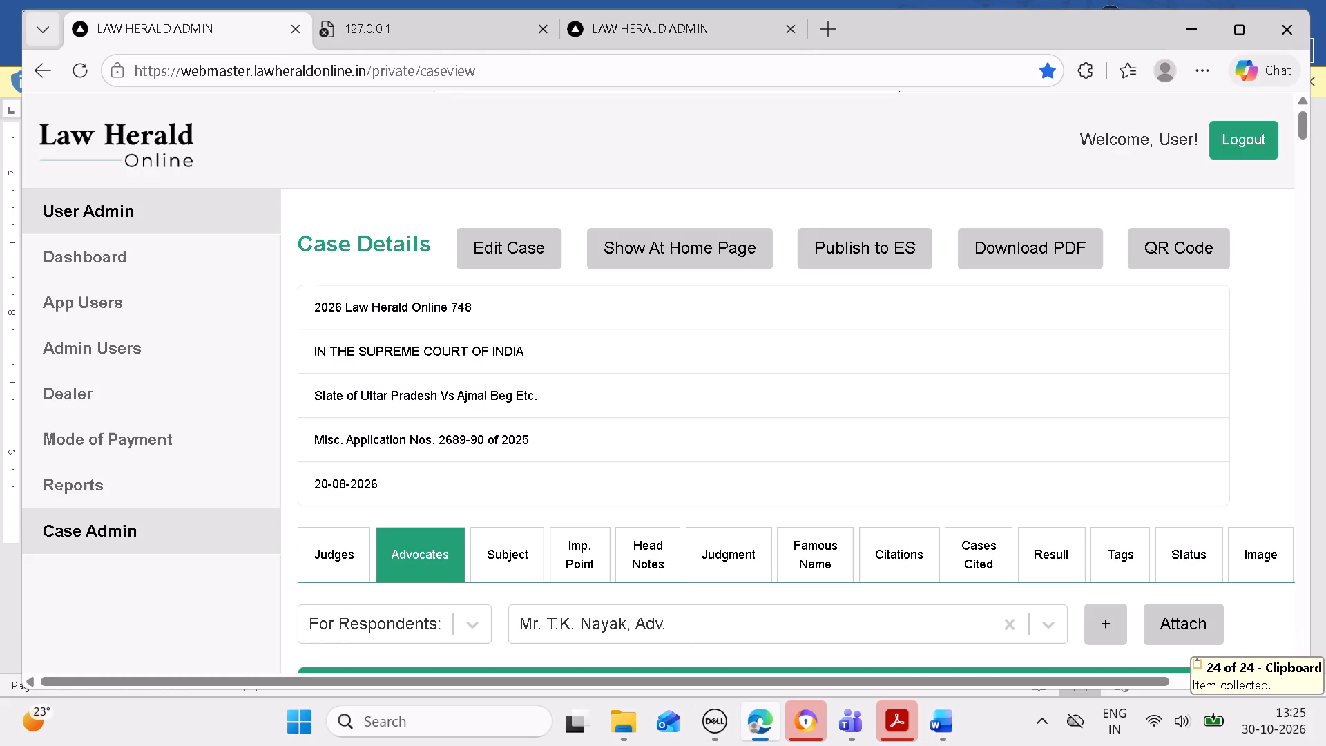
click(1006, 622)
key(ctrl+v)
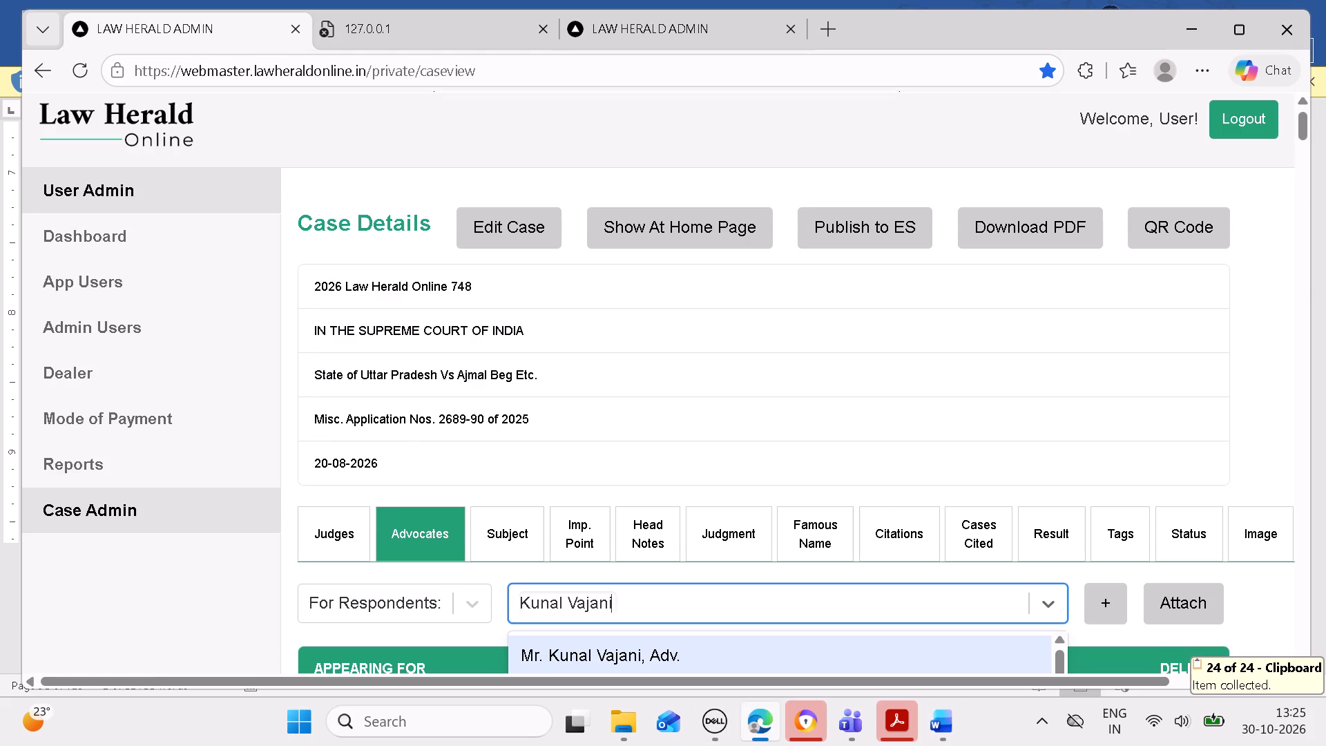
Add Mr. Vajani as a new advocate with prefix Mr. and designation AAG, and attach him for the respondents.
drag(1305, 135, 1309, 147)
click(1121, 382)
click(648, 484)
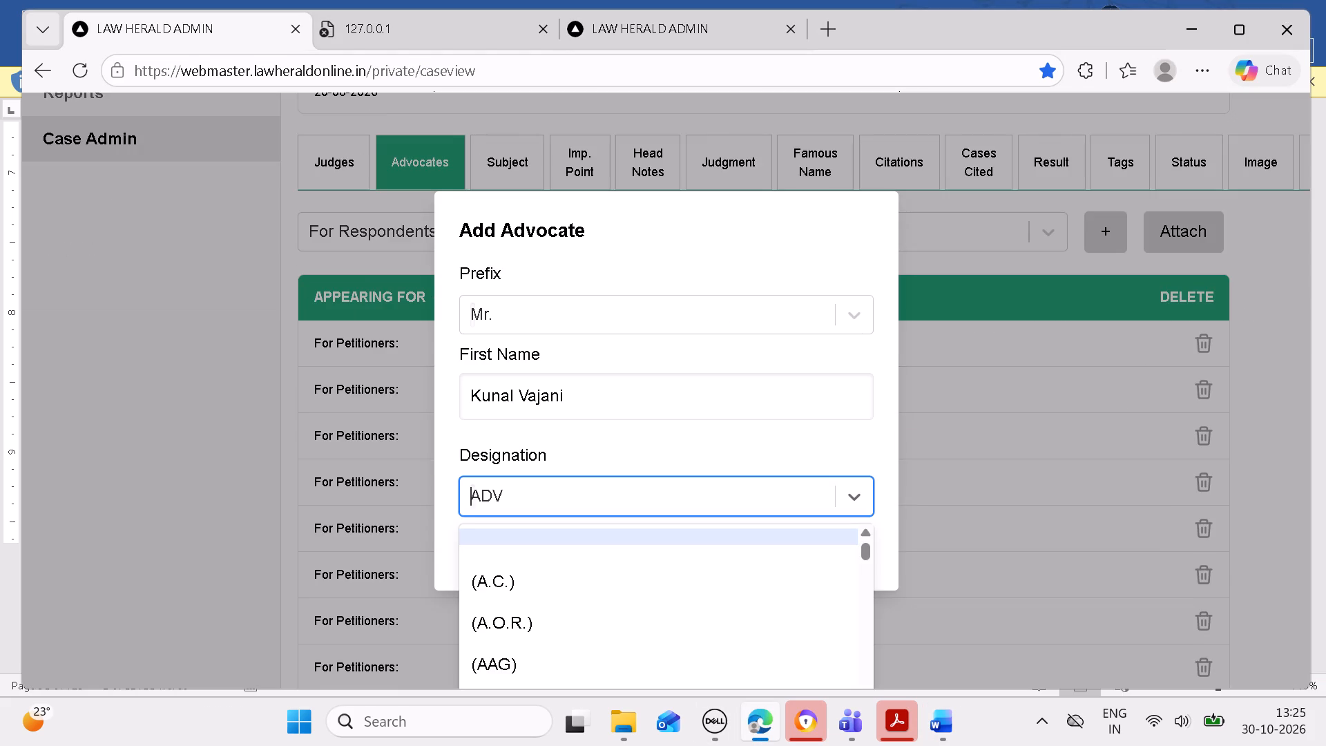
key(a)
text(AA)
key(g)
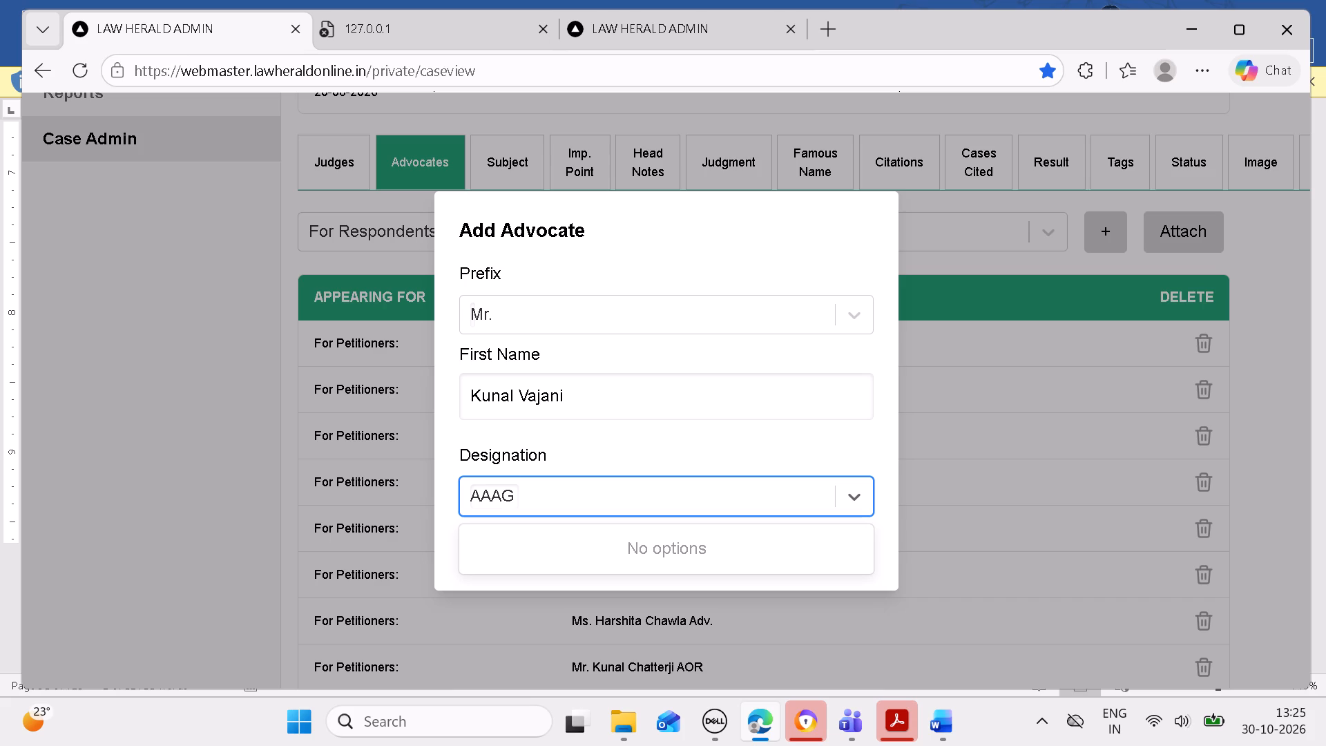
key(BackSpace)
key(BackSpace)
click(568, 579)
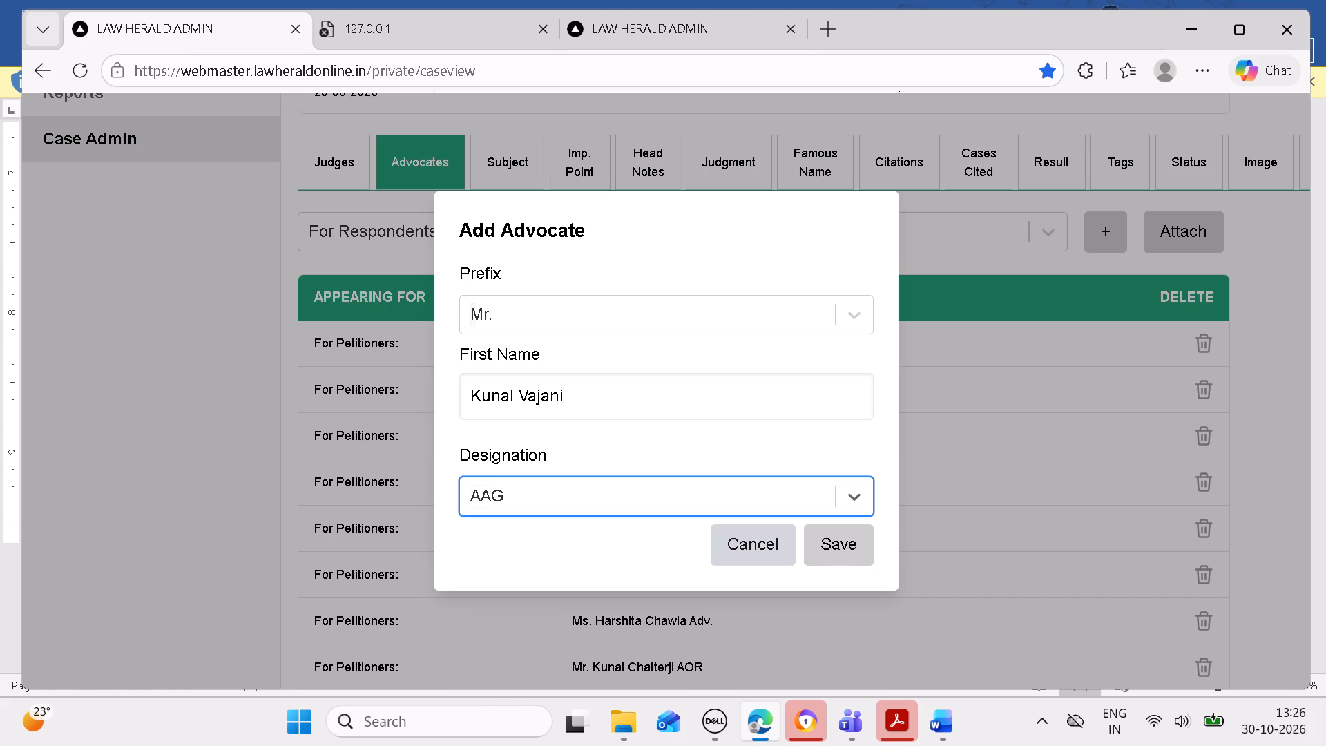
click(861, 548)
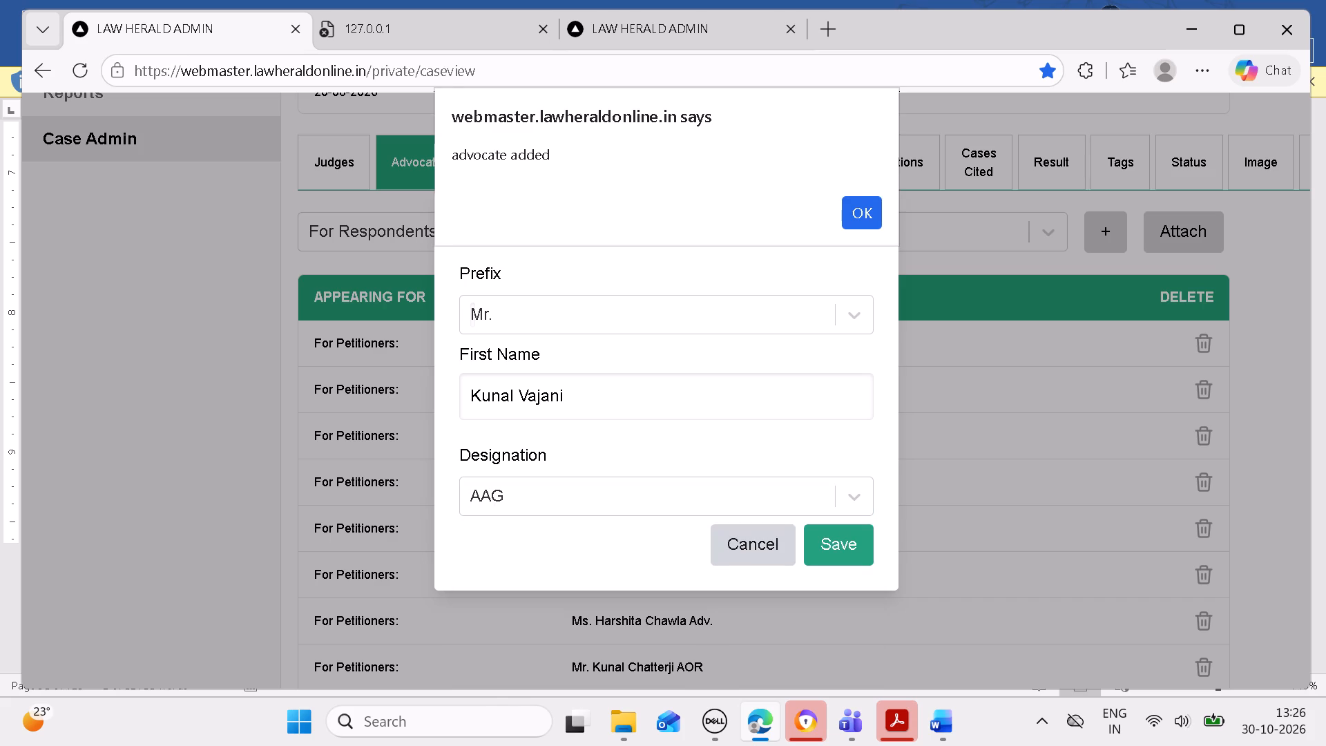
click(858, 207)
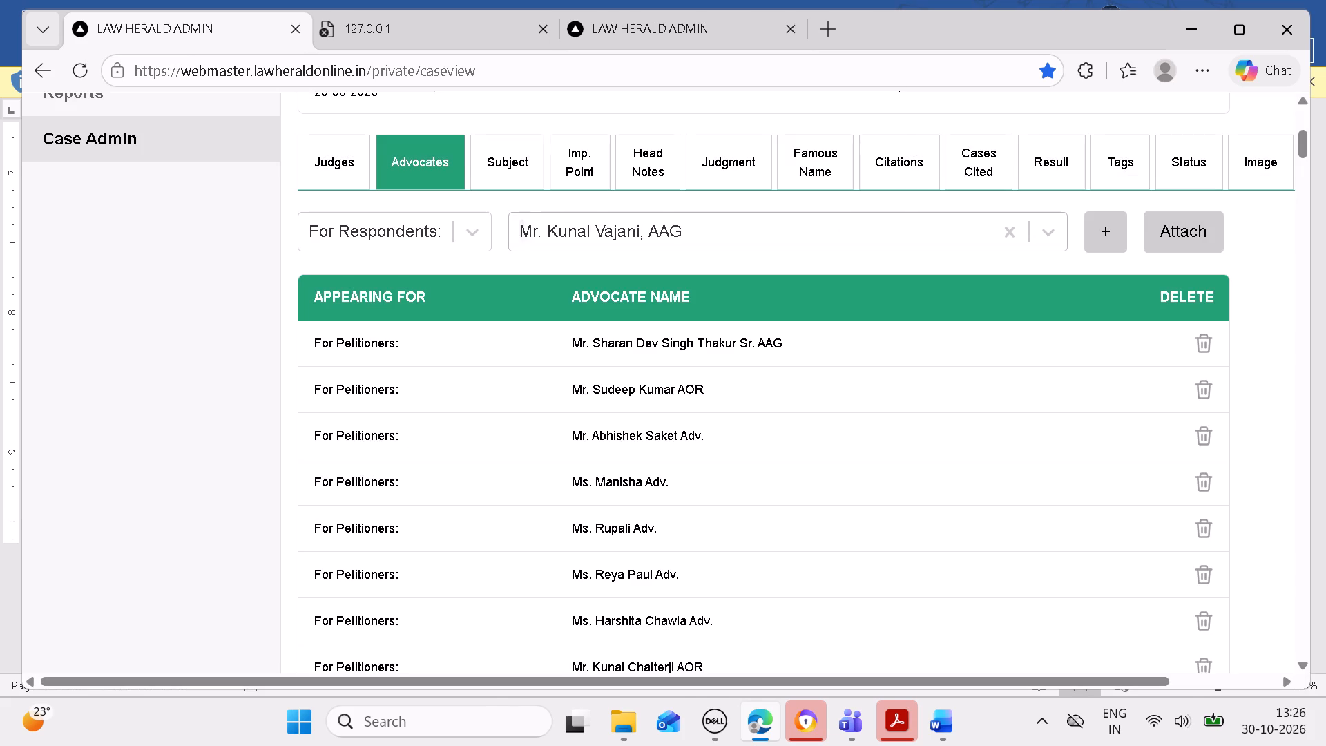
click(861, 213)
scroll(816, 393, down, 10)
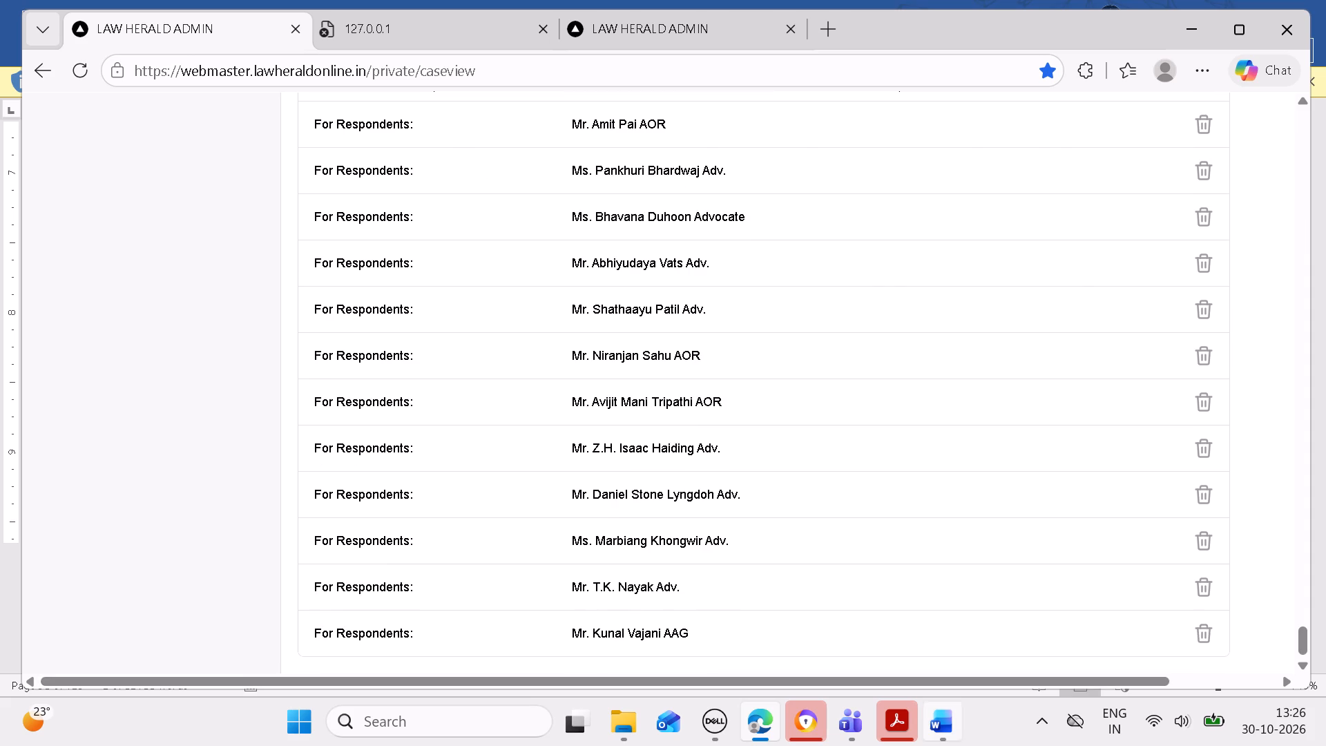
Copy Mr. Garga's name from the Word document and attach his existing AOR entry for the respondents in Edge.
click(942, 729)
drag(865, 526, 873, 524)
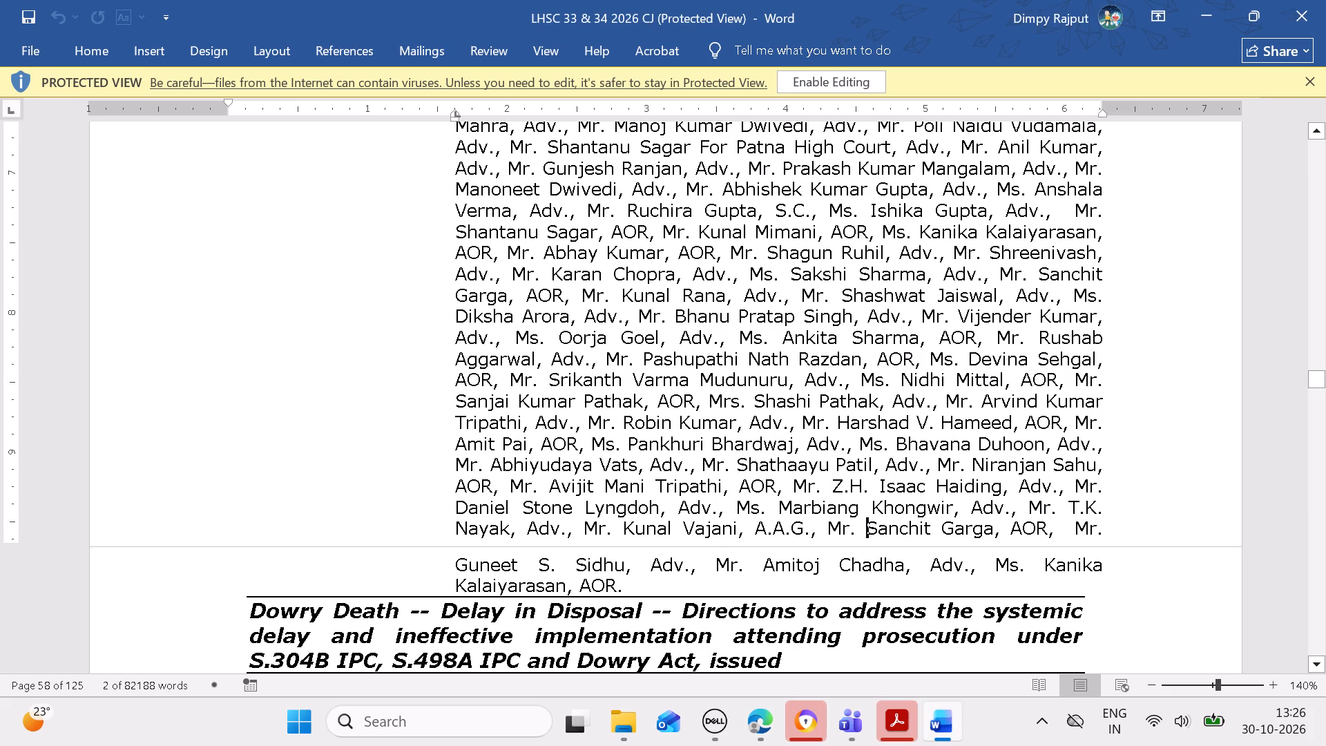
drag(873, 524, 972, 536)
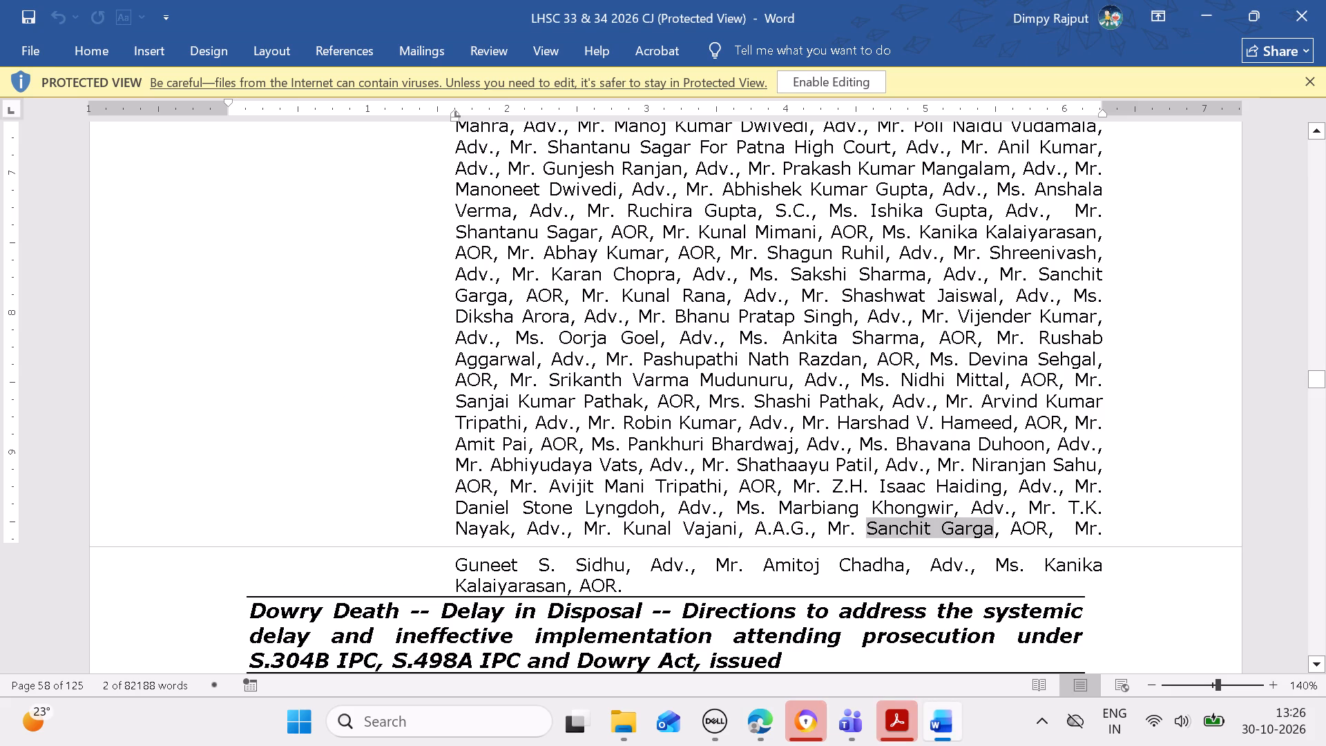
key(ctrl+c)
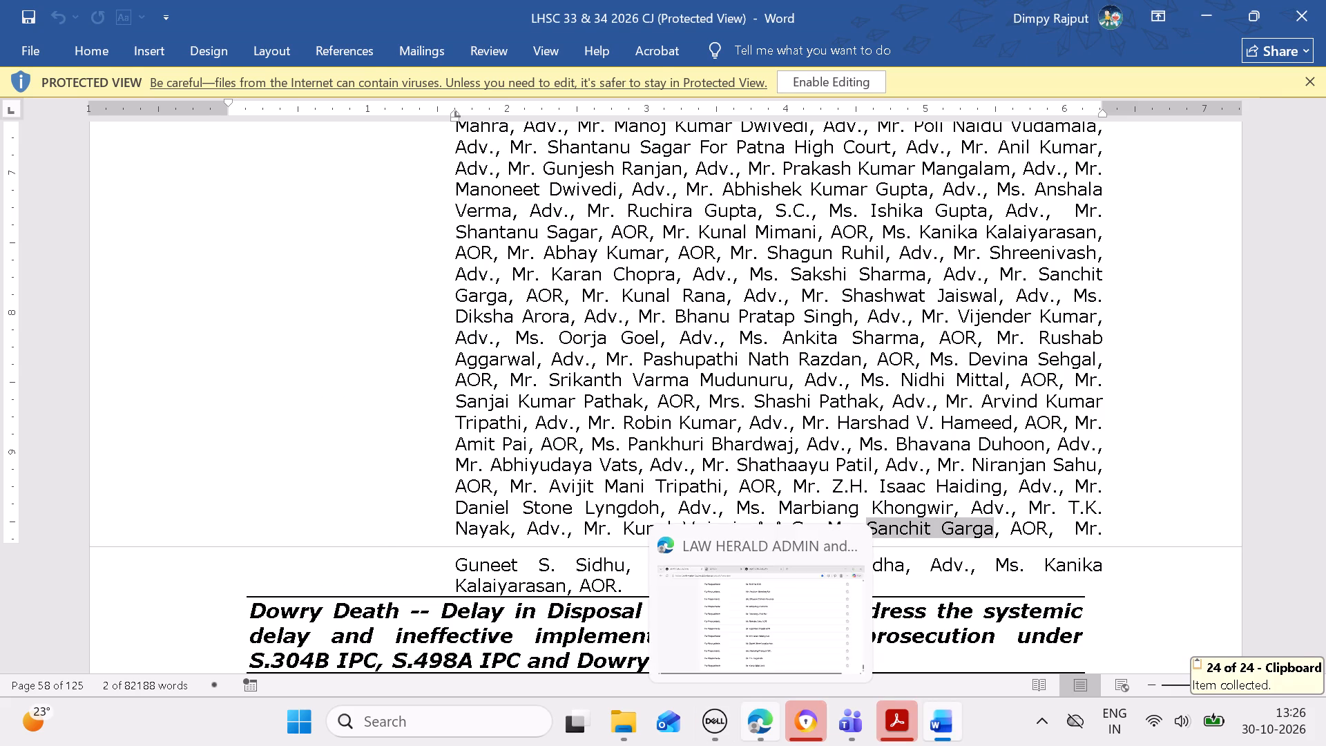
click(757, 723)
scroll(738, 610, up, 6)
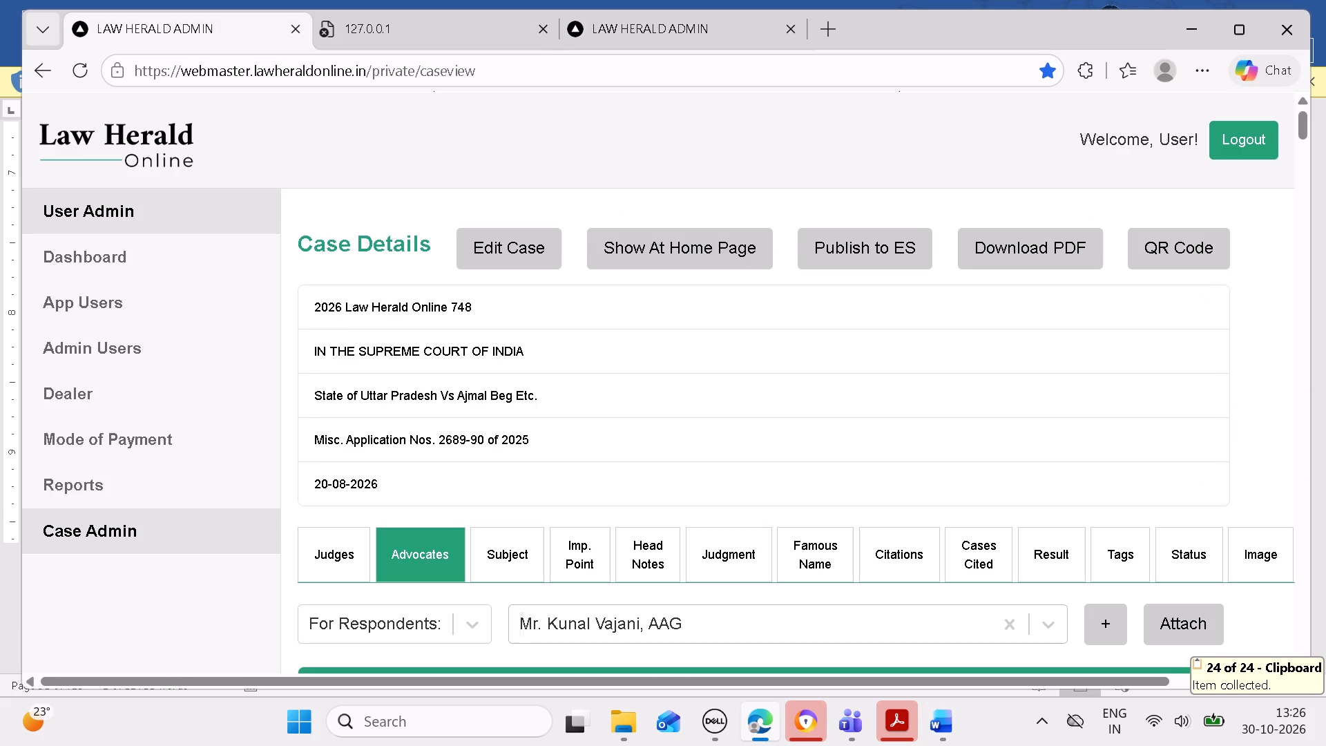
click(1003, 624)
key(ctrl+v)
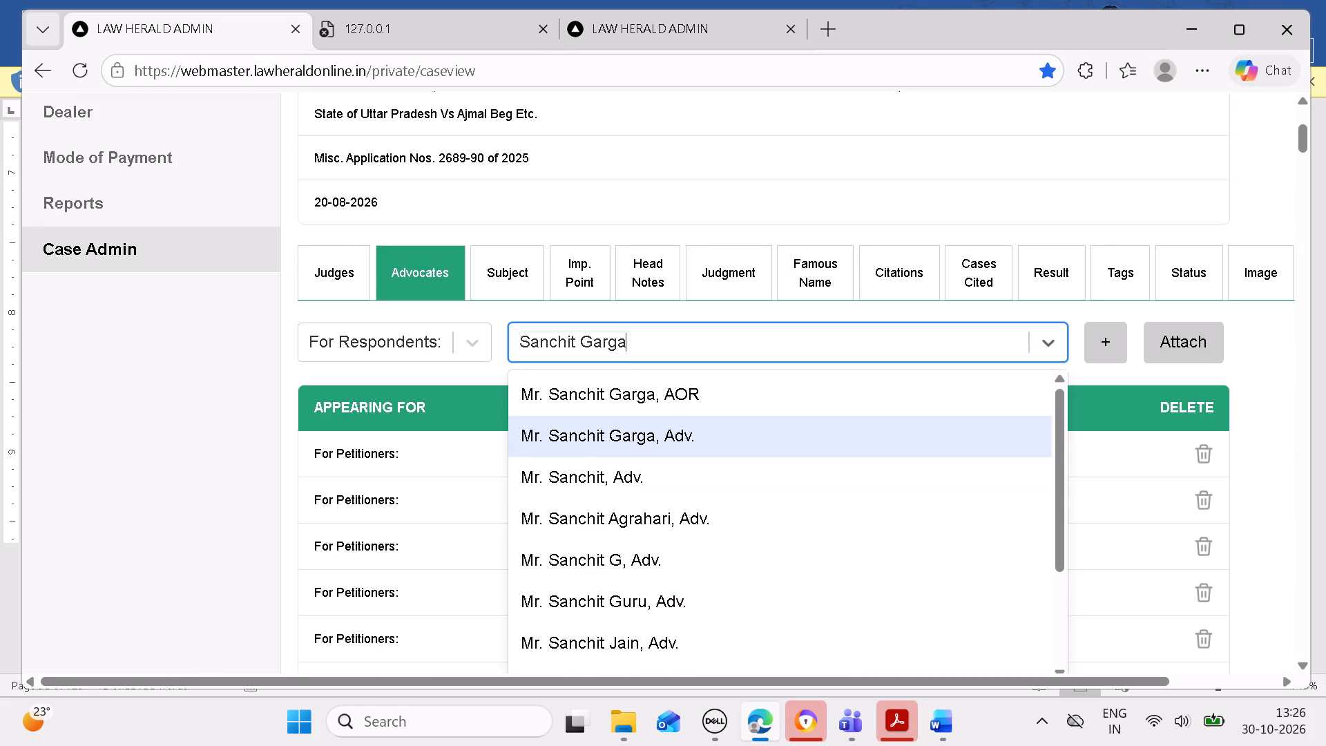
click(788, 403)
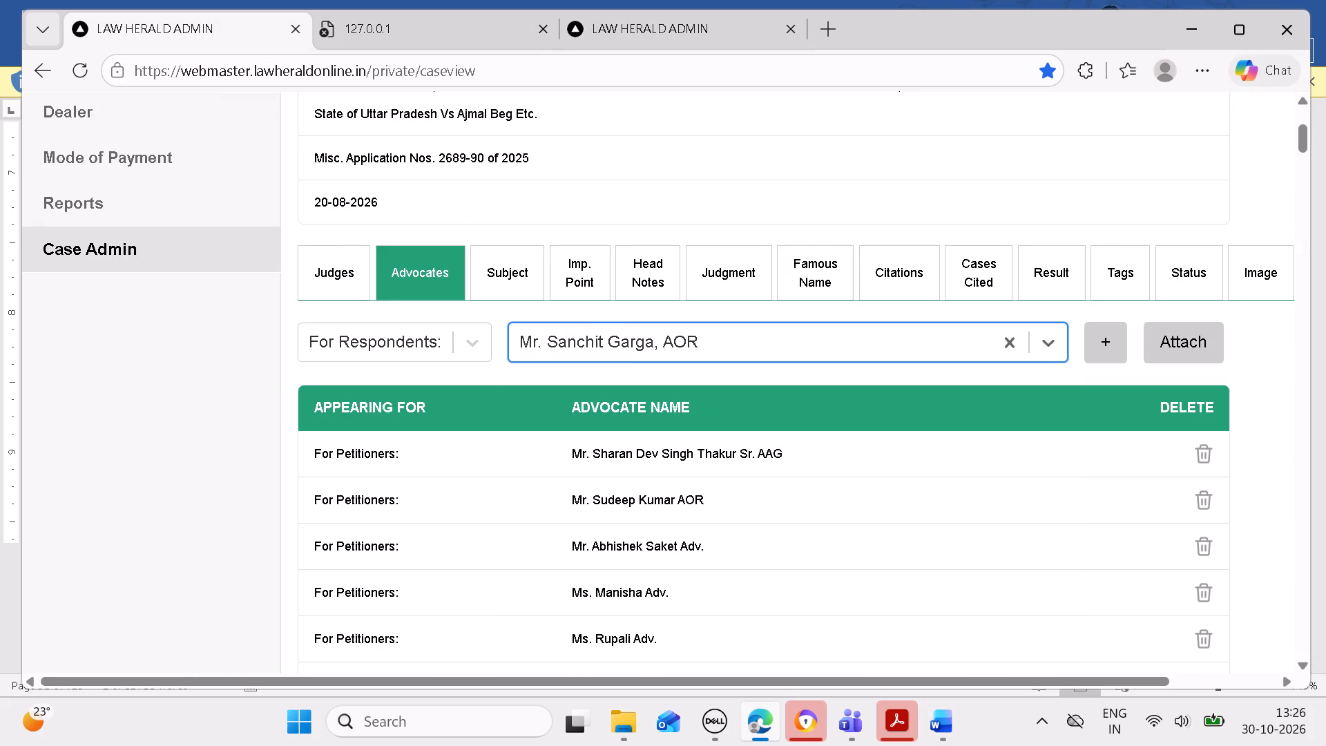
click(1097, 350)
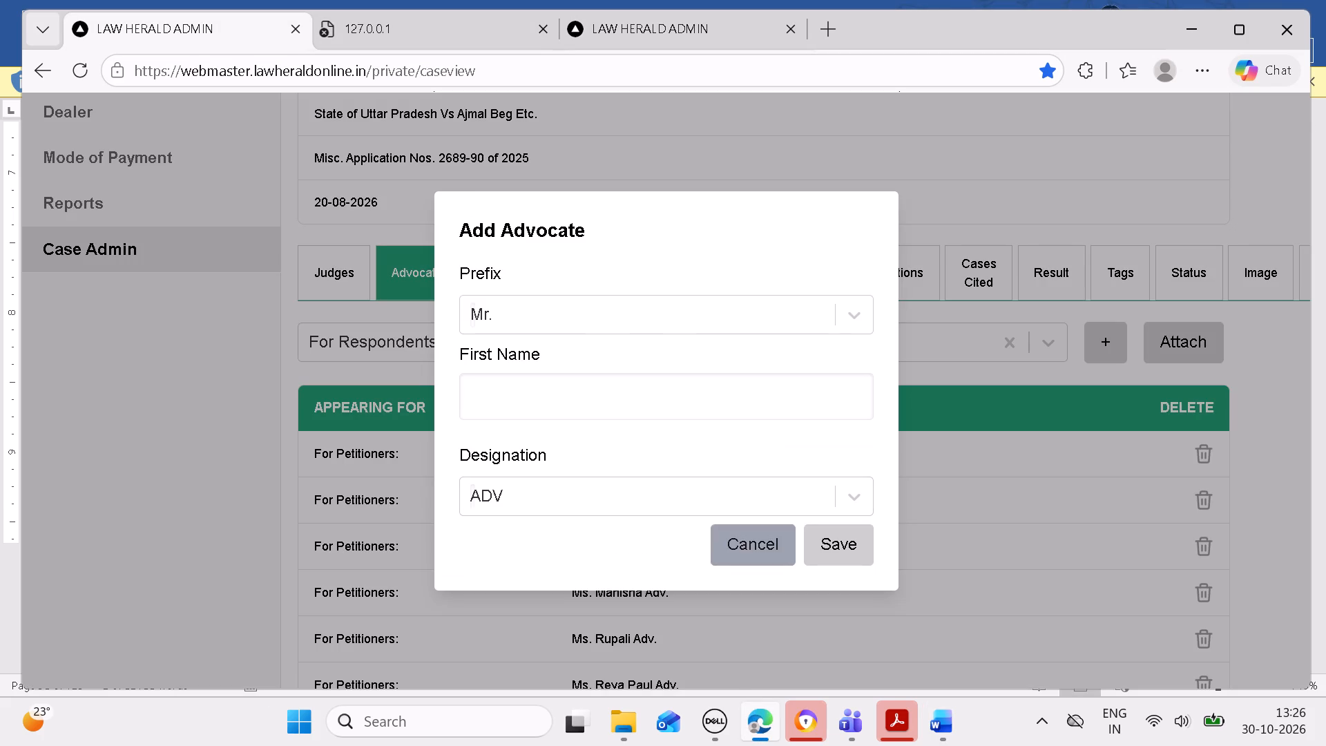
click(773, 533)
click(1175, 334)
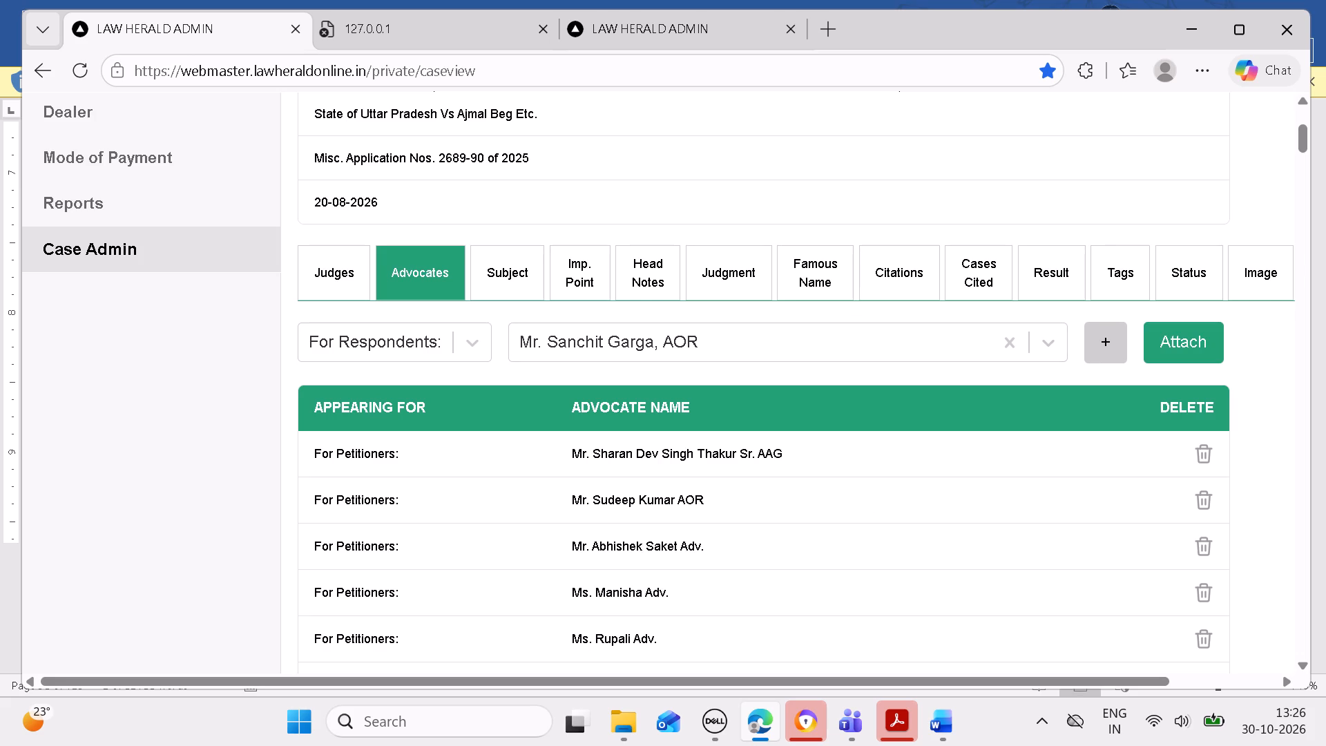
click(864, 210)
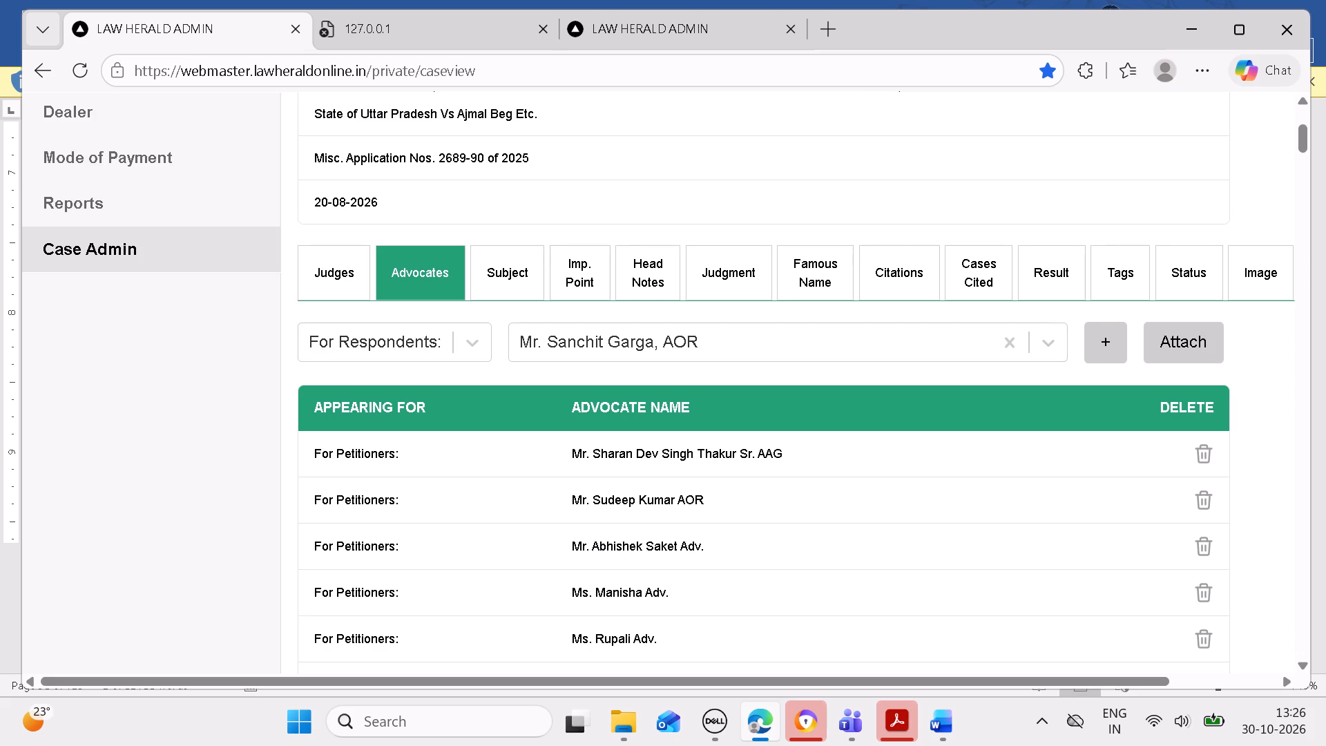
scroll(887, 286, down, 10)
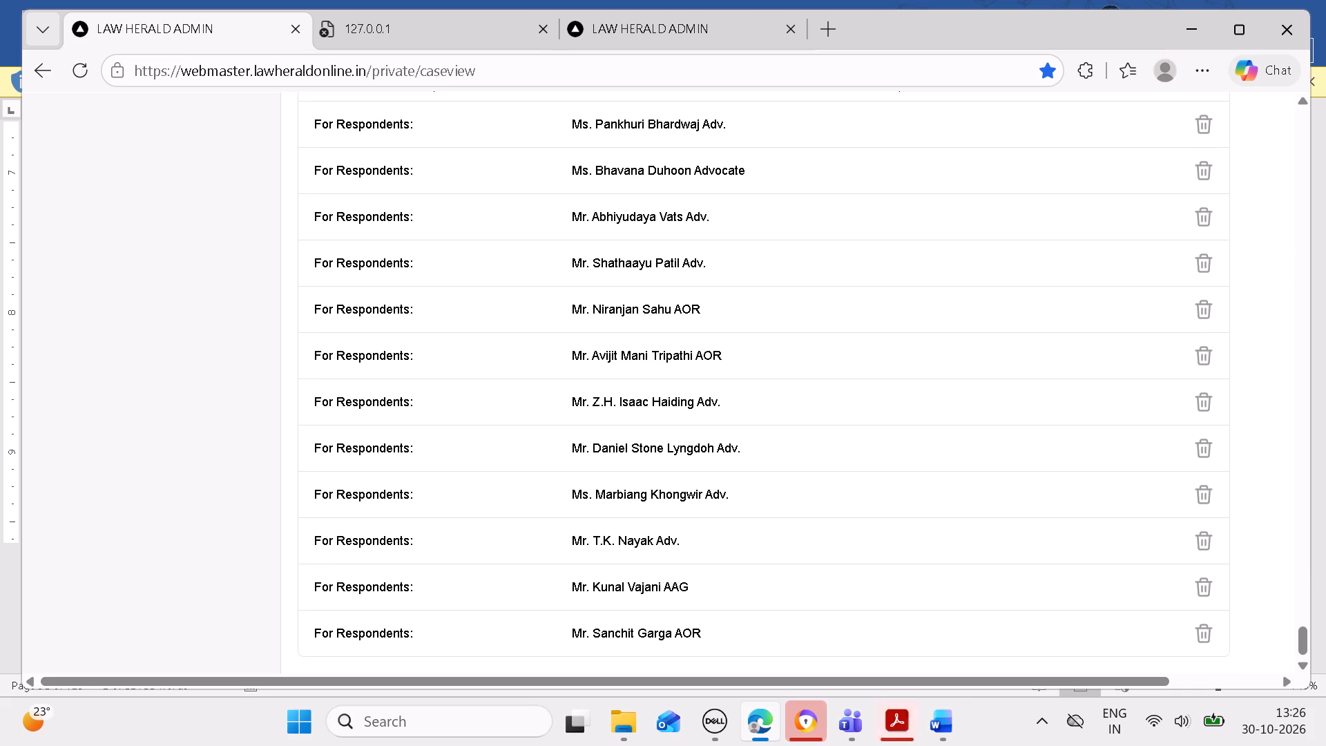
click(936, 718)
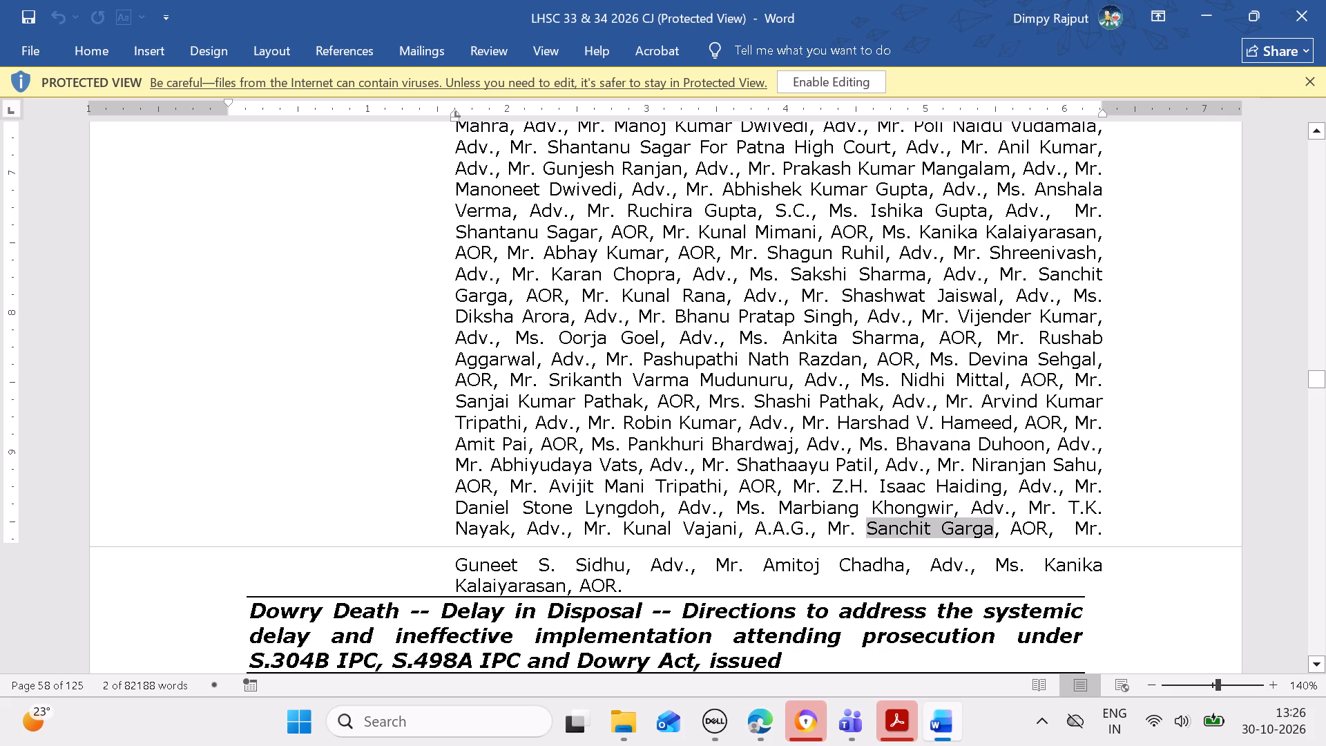
drag(459, 561, 628, 562)
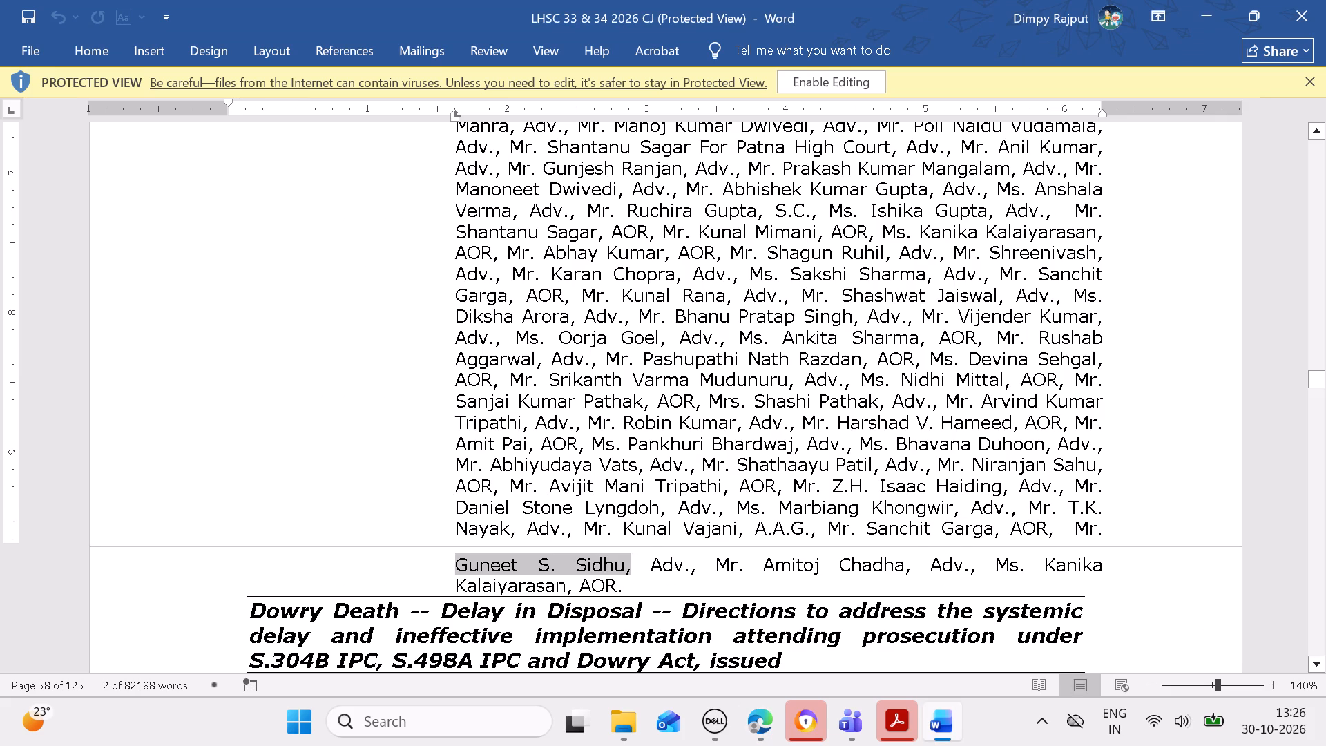
drag(628, 562, 622, 564)
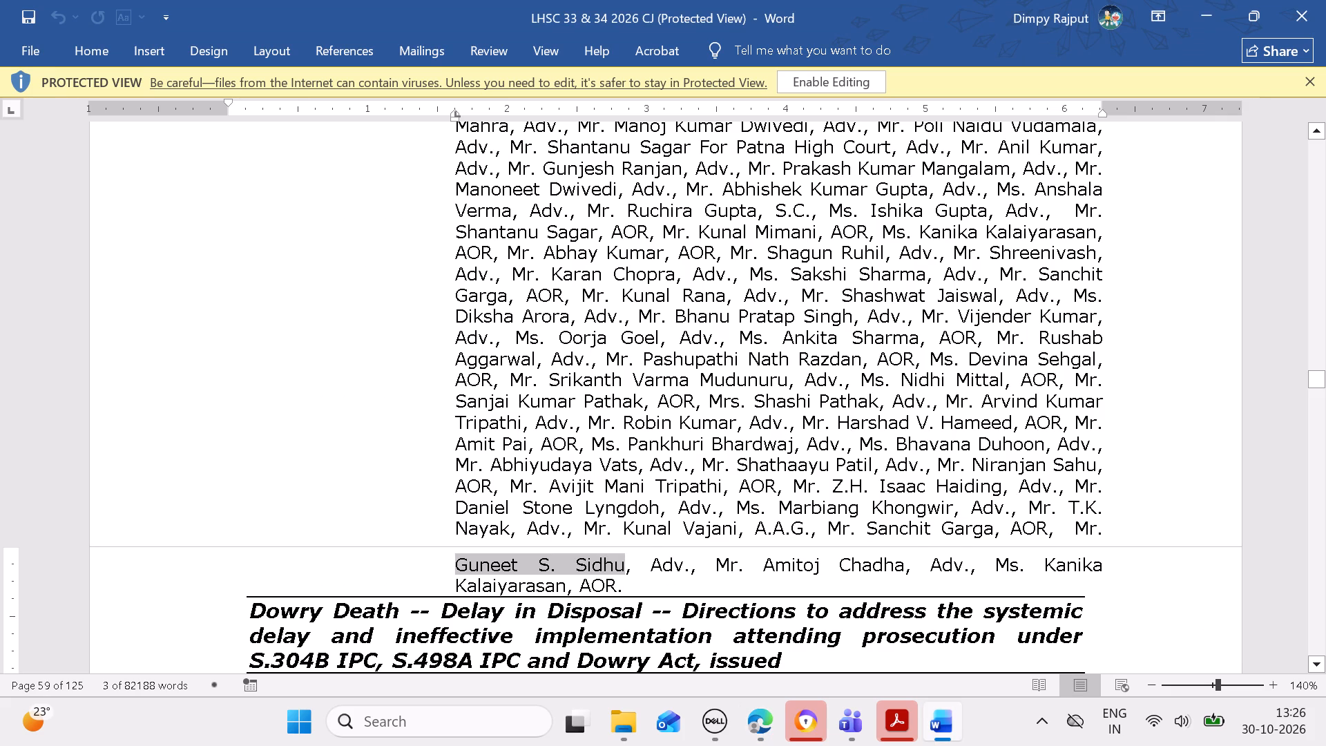
key(ctrl+c)
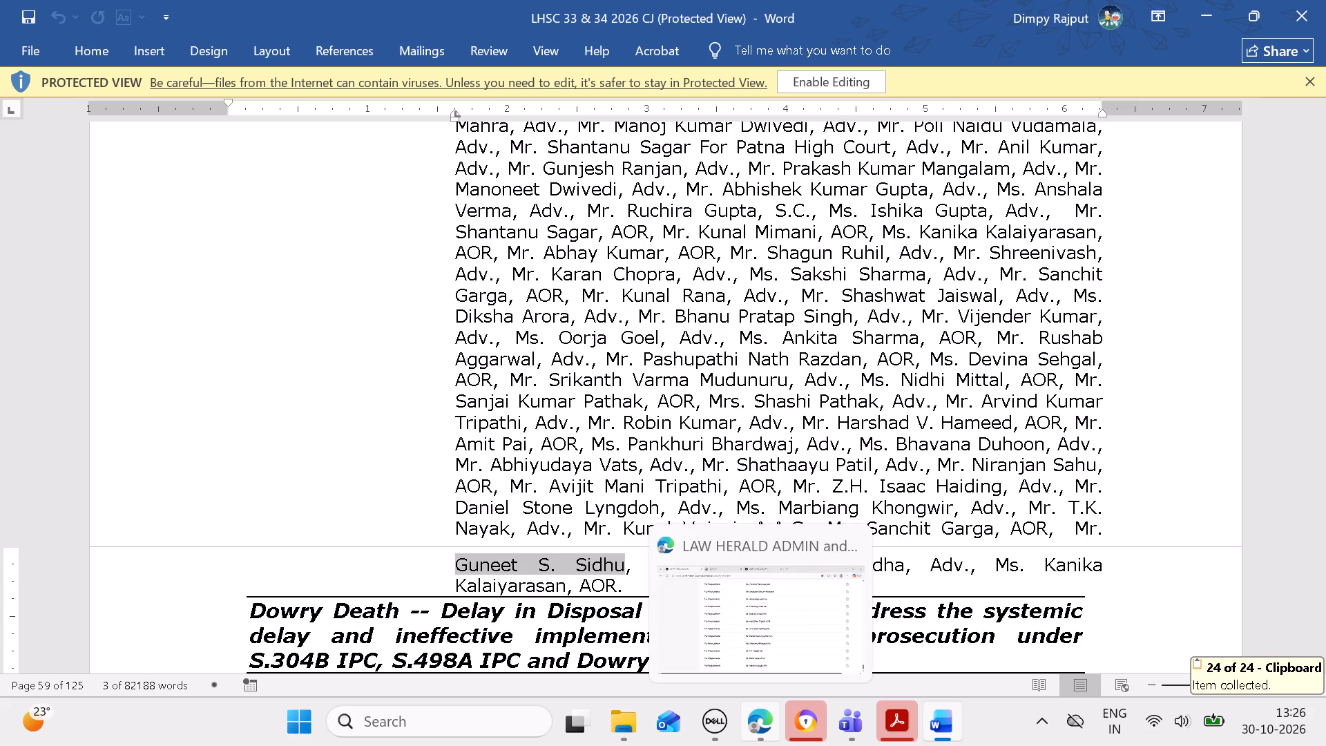
click(764, 723)
scroll(776, 586, up, 7)
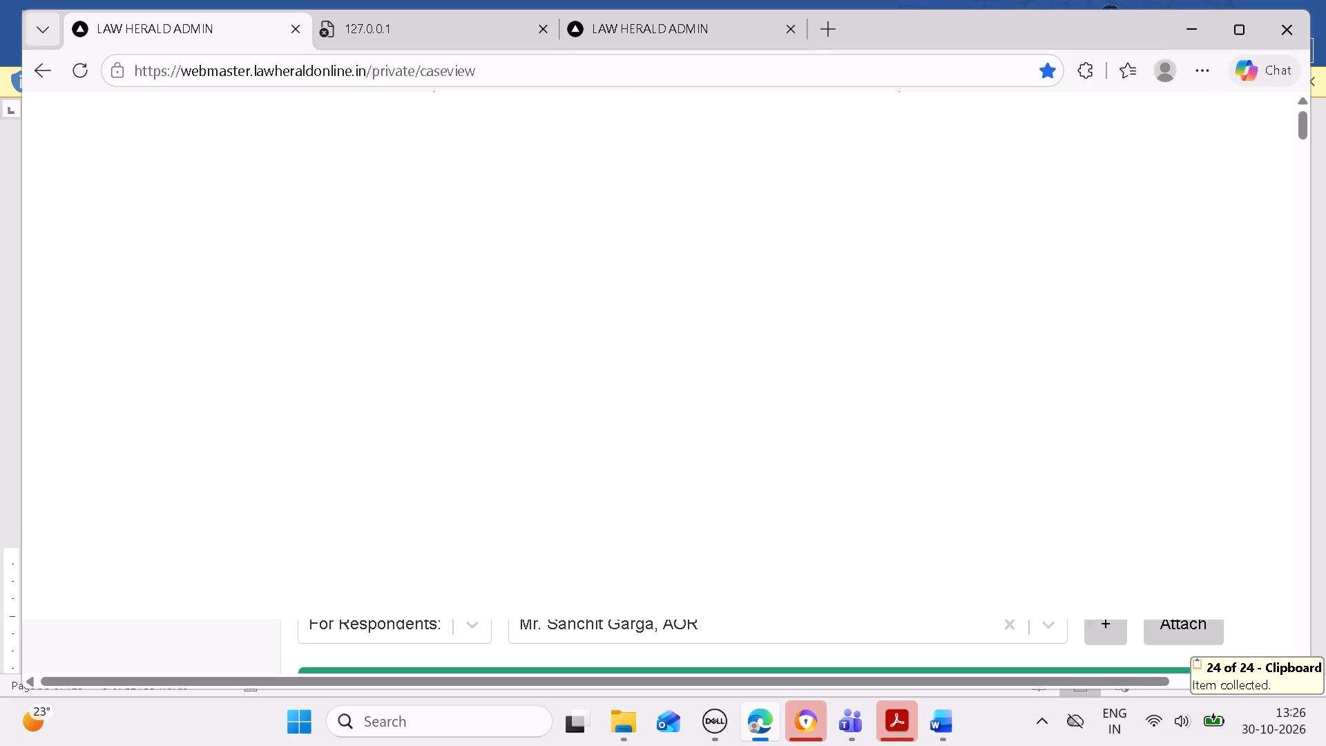
click(1006, 625)
key(ctrl+v)
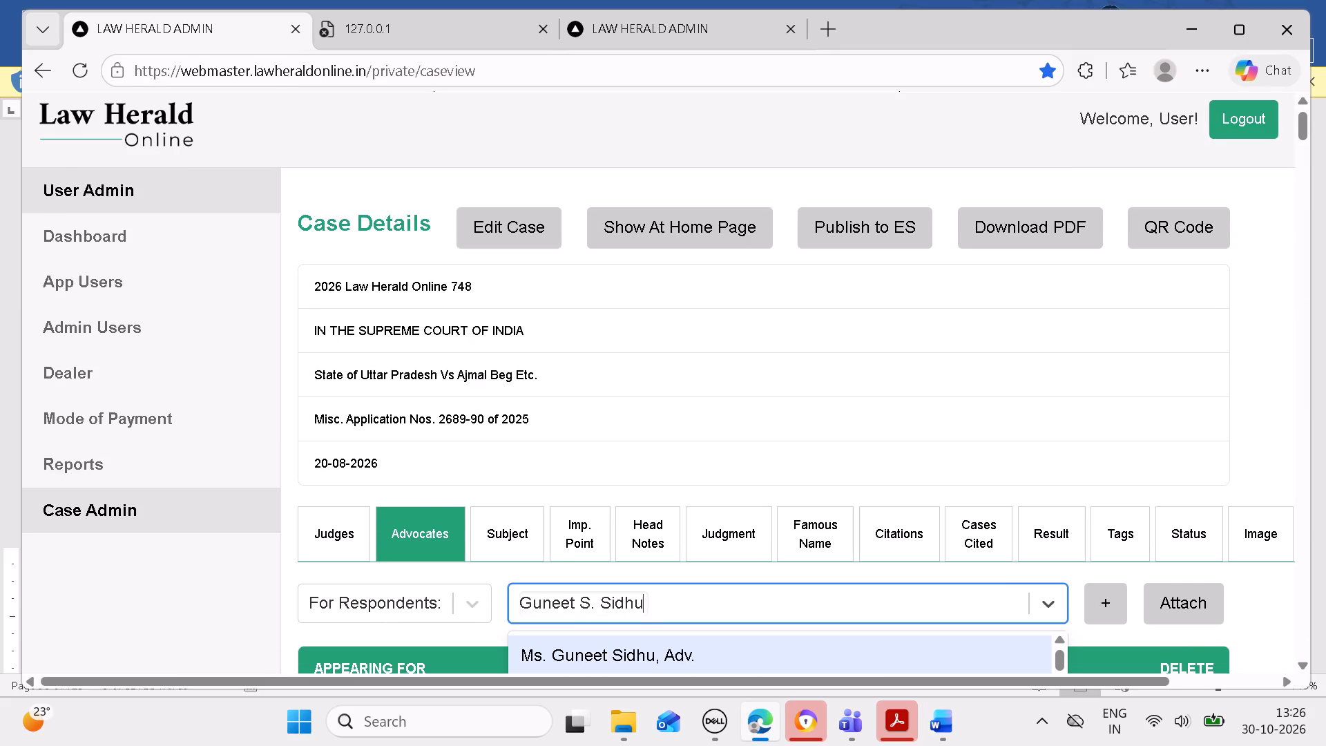
Add Mr. Sidhu as a new advocate with prefix Mr. and designation ADV, and attach him for the respondents.
click(1095, 604)
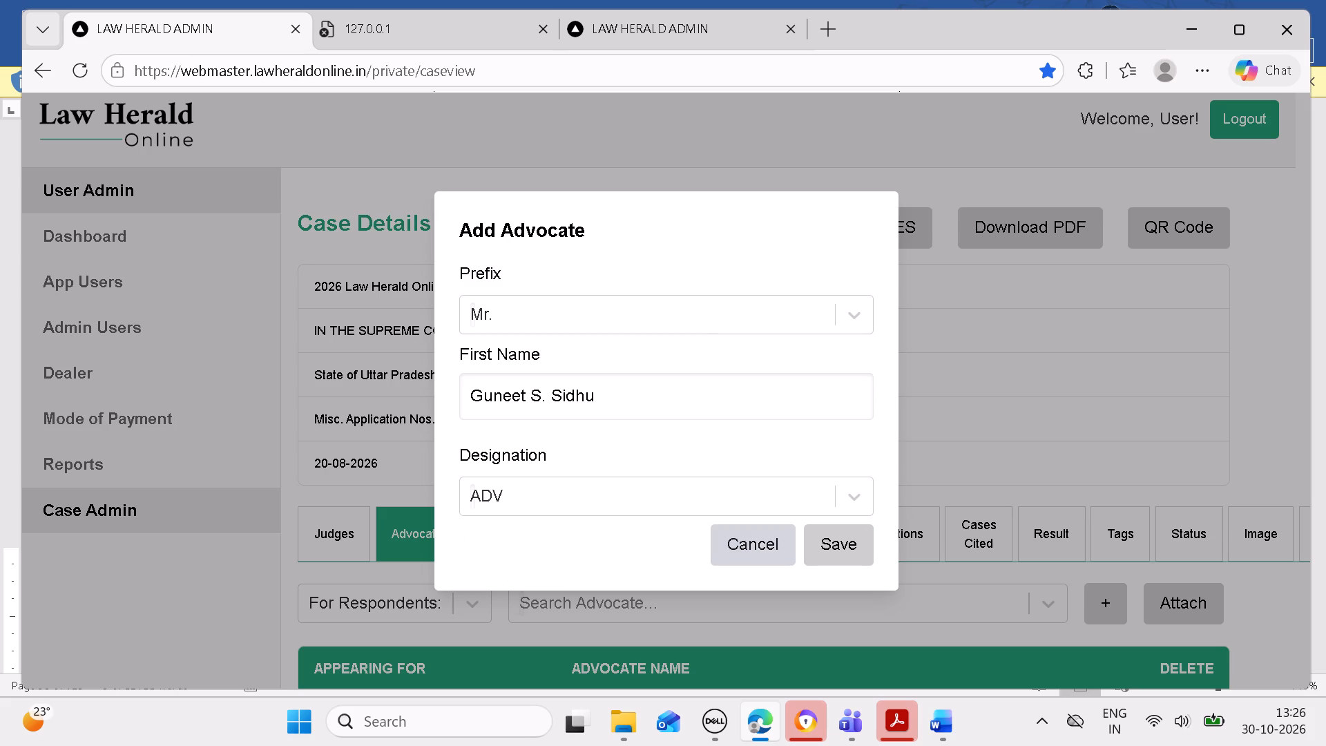
click(820, 547)
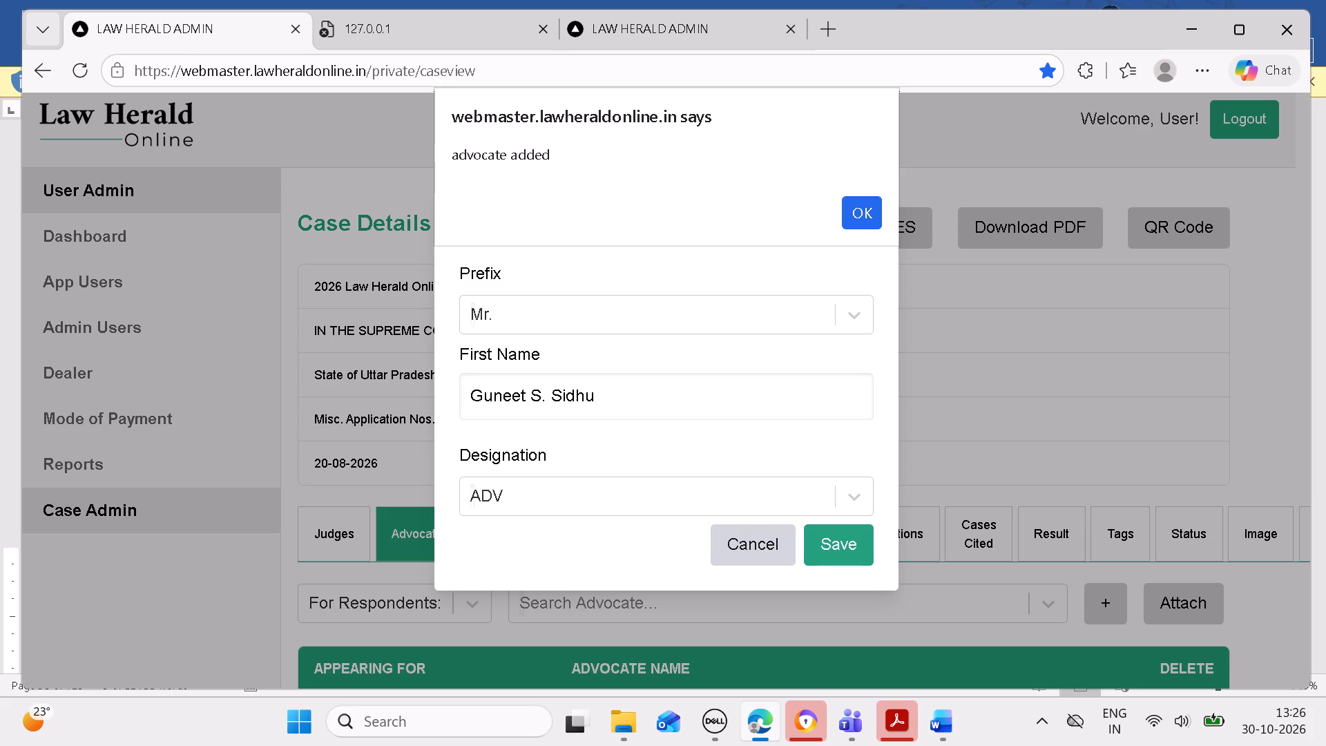
click(859, 211)
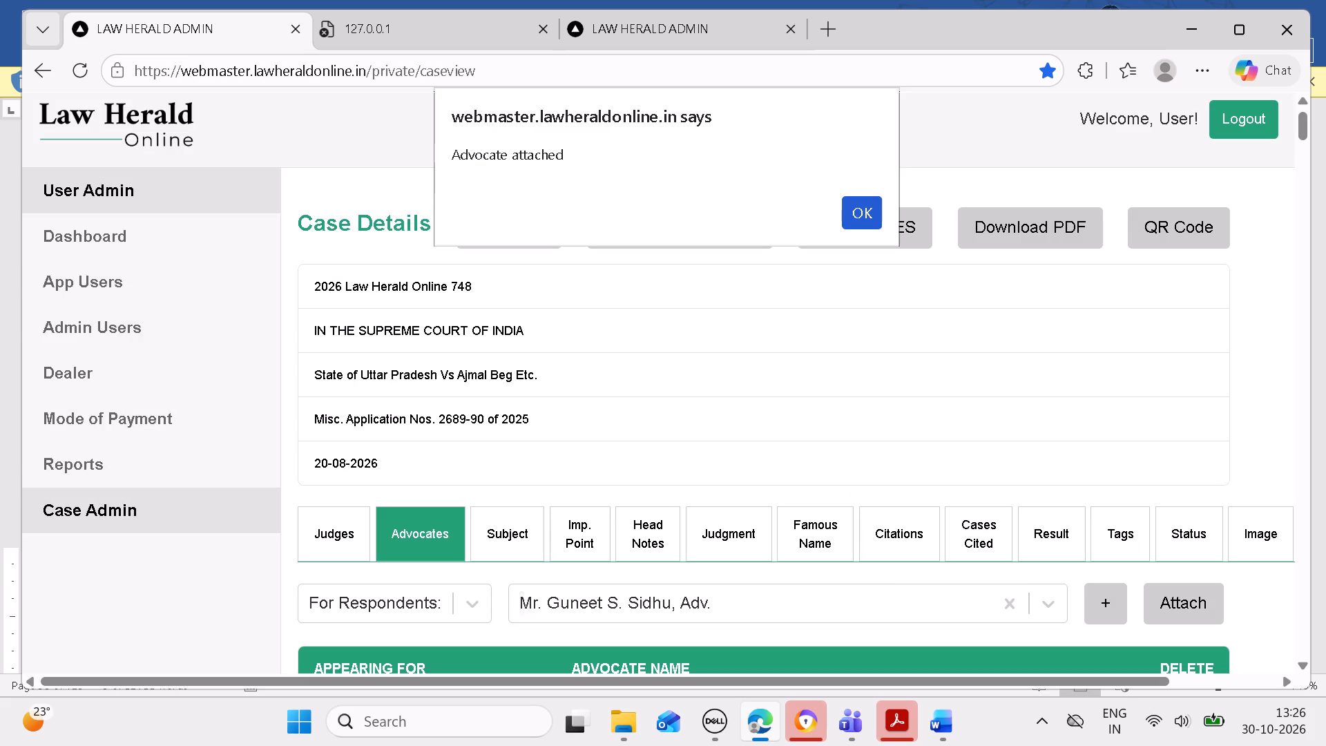
click(866, 201)
scroll(763, 600, down, 6)
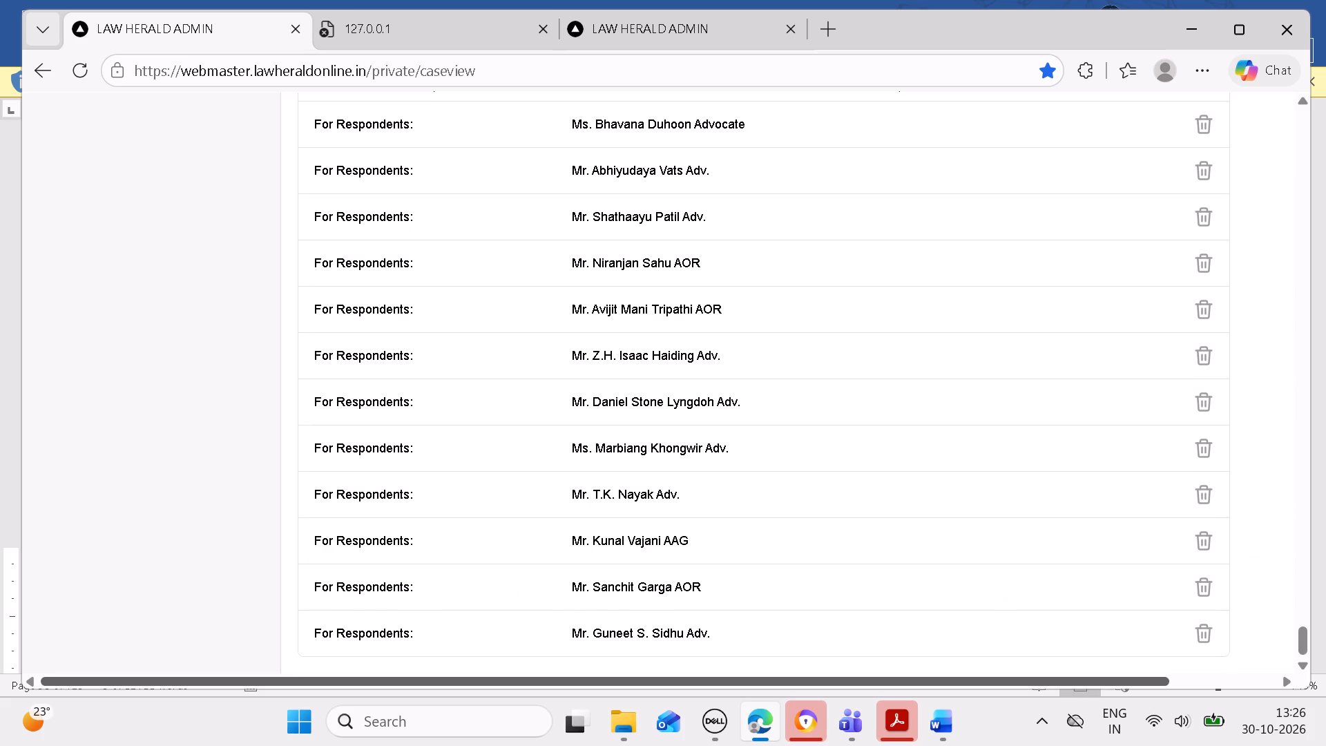
scroll(765, 673, down, 4)
Copy Mr. Chadha's name from the Word document and return to the case record in Edge.
click(938, 721)
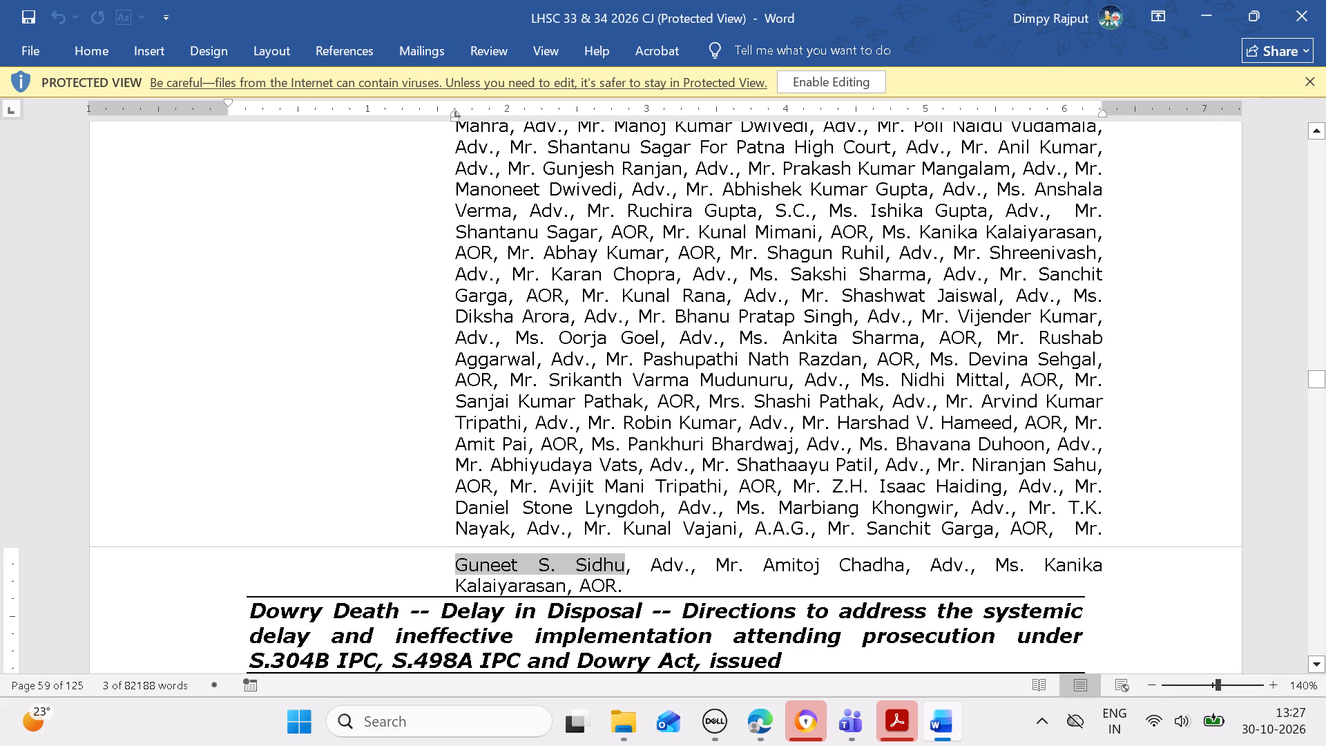
drag(766, 562, 825, 556)
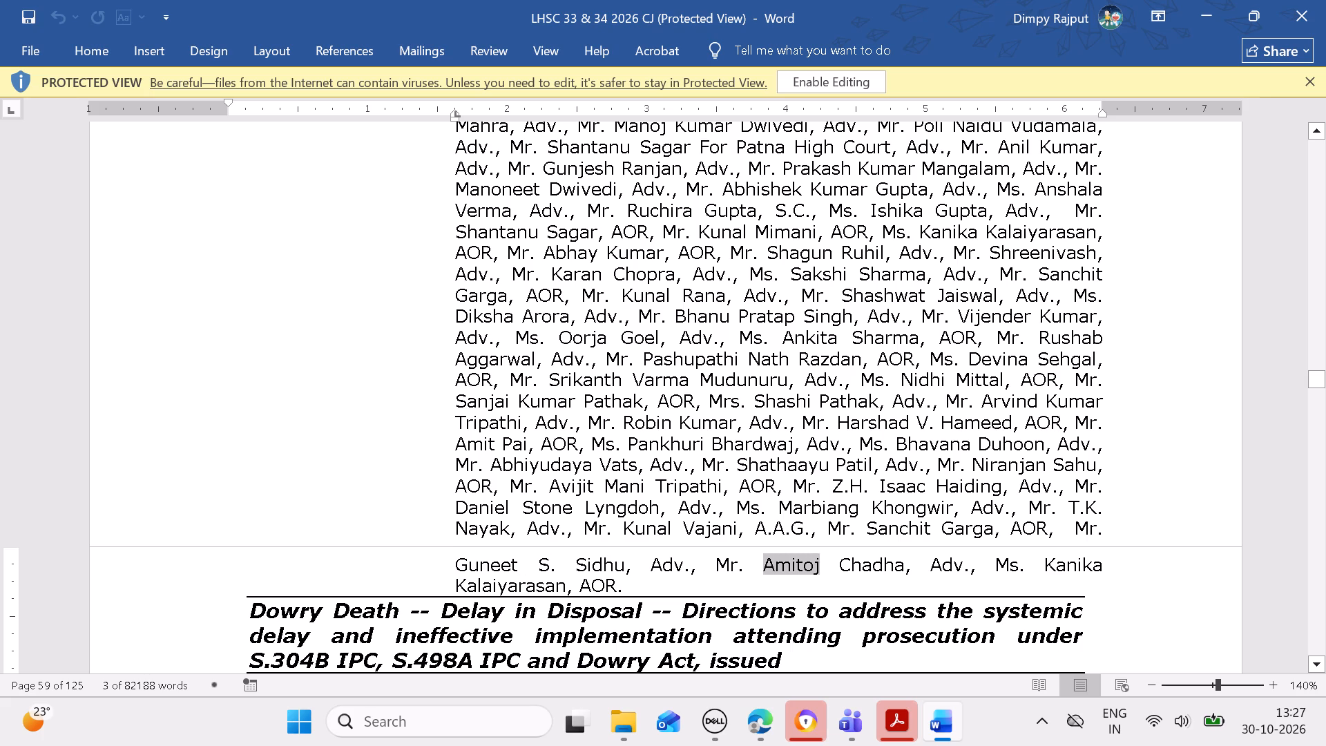
drag(825, 556, 866, 564)
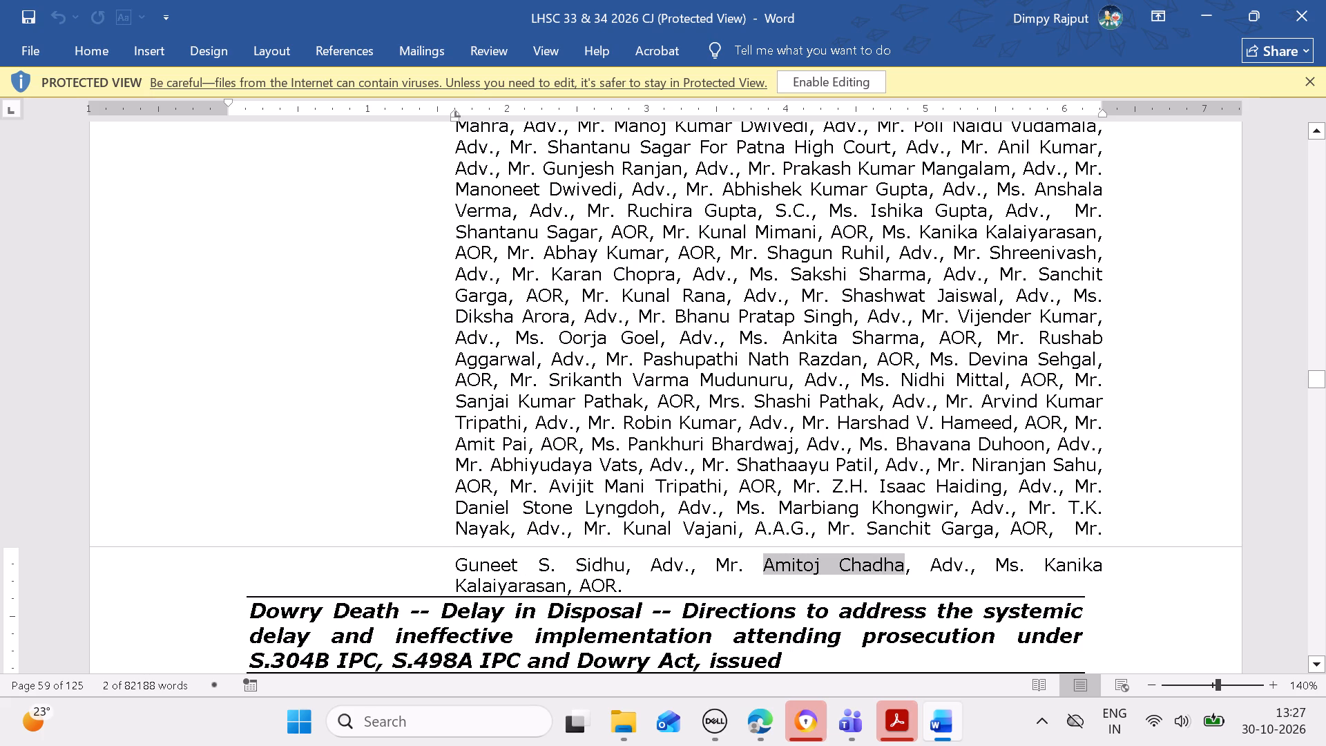
key(ctrl+c)
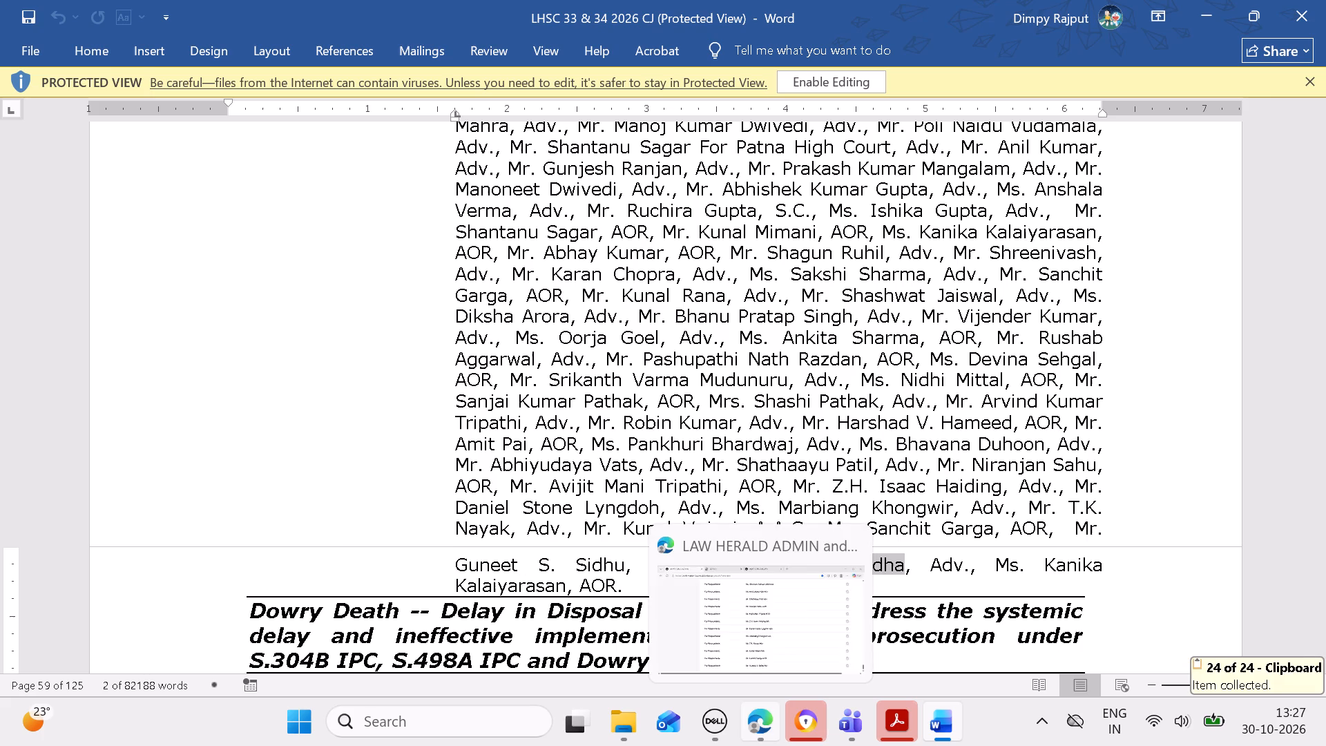
click(762, 731)
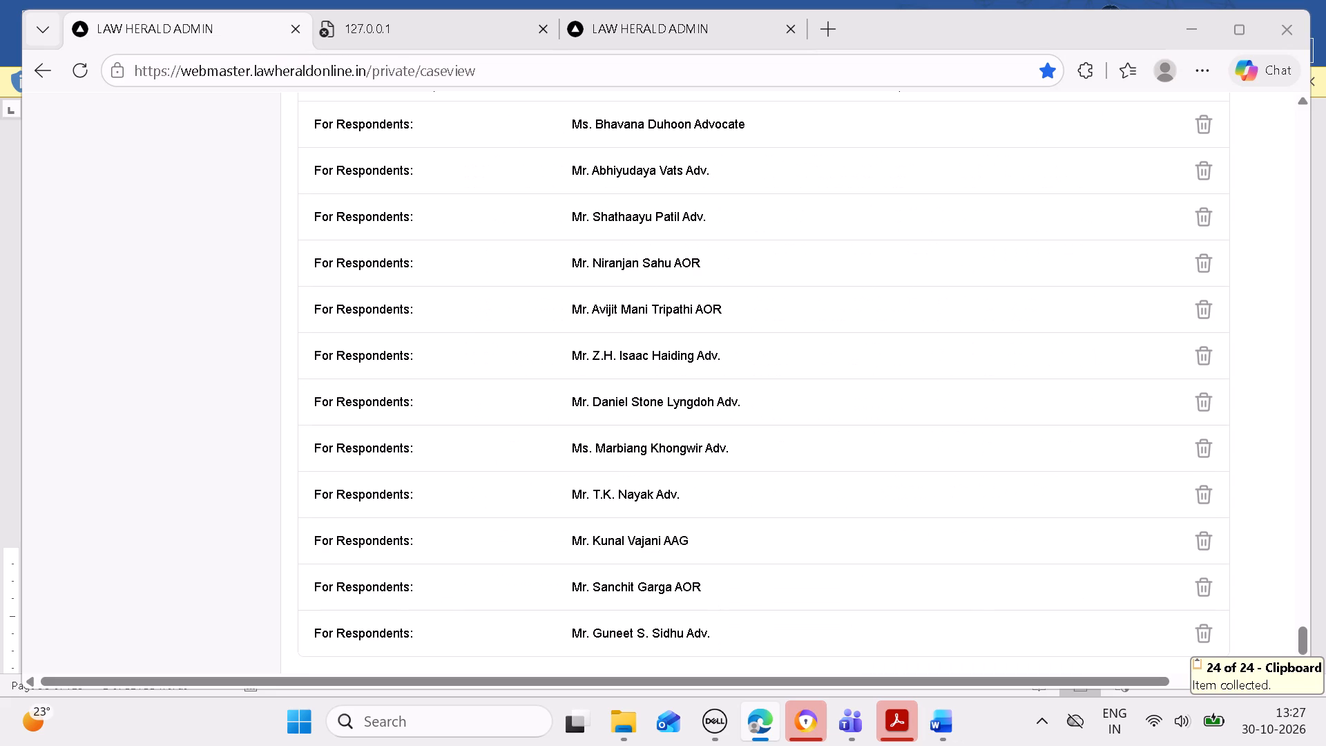
click(942, 735)
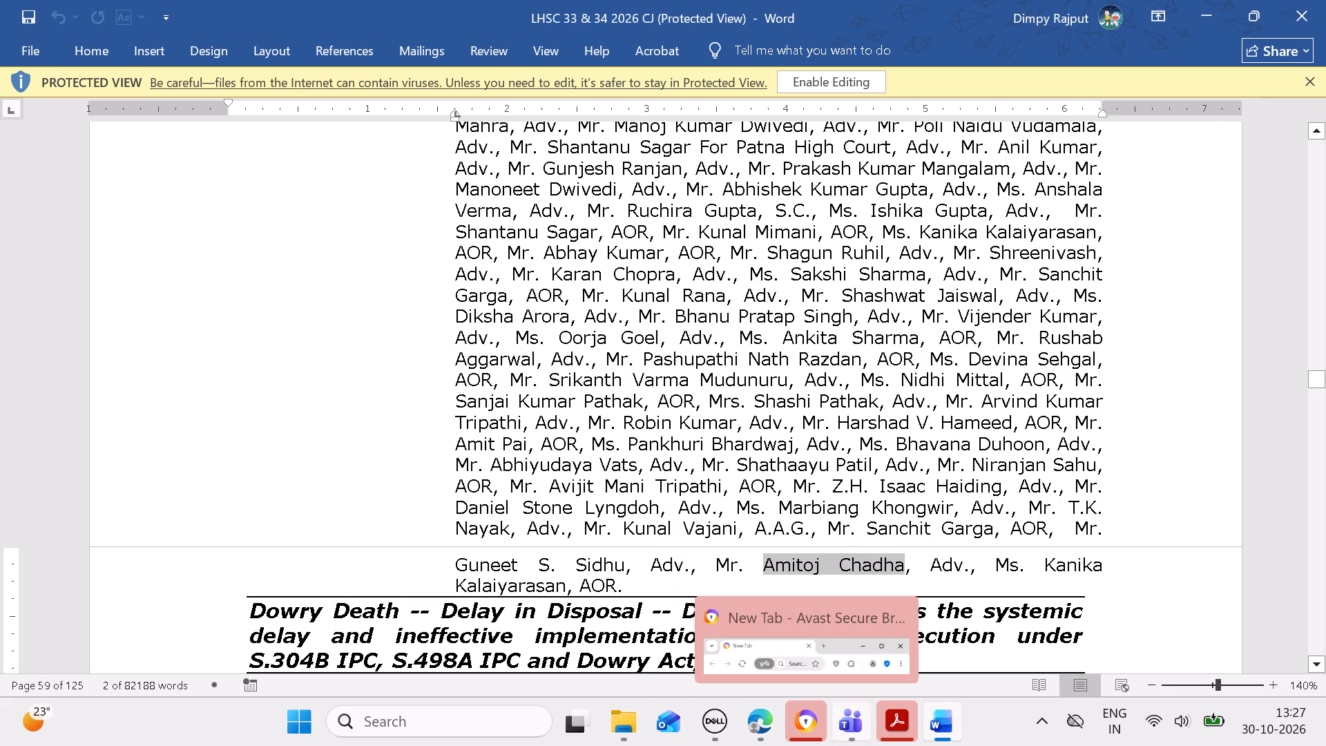
click(763, 722)
scroll(770, 557, up, 4)
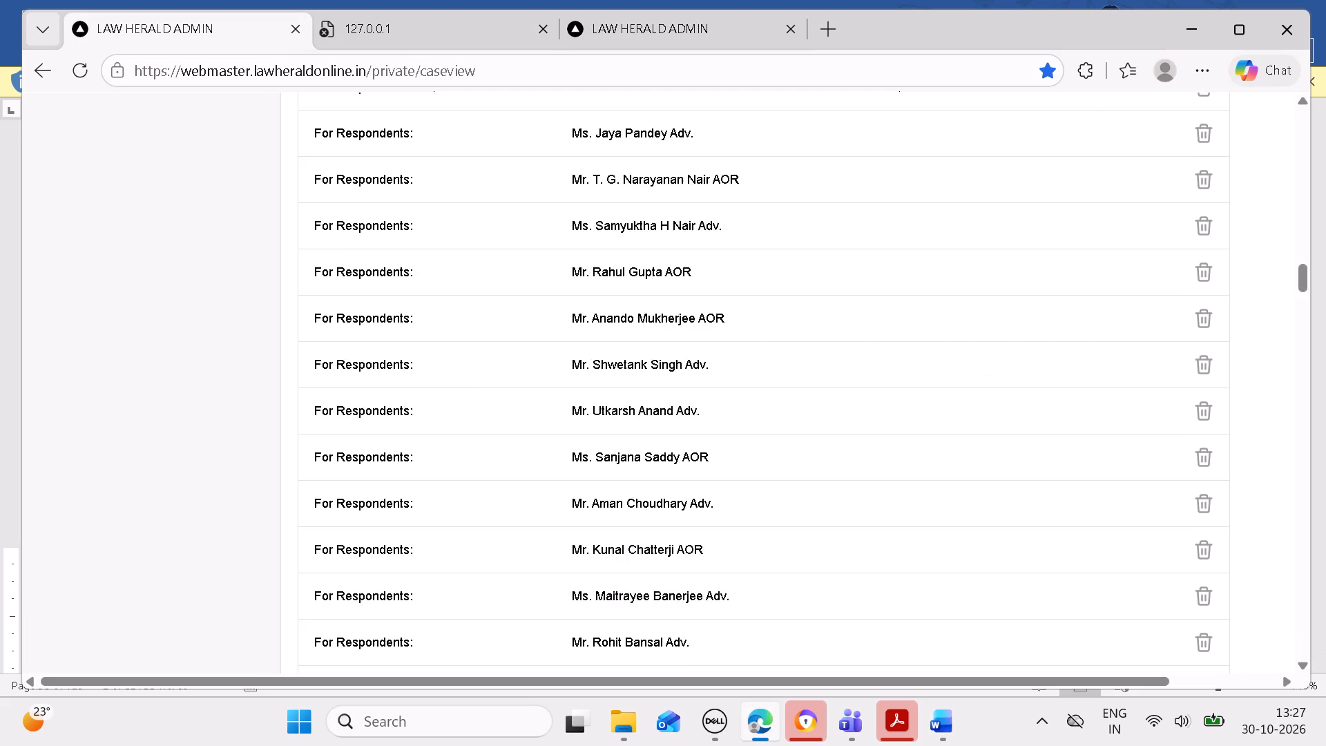
scroll(767, 548, up, 3)
click(1004, 623)
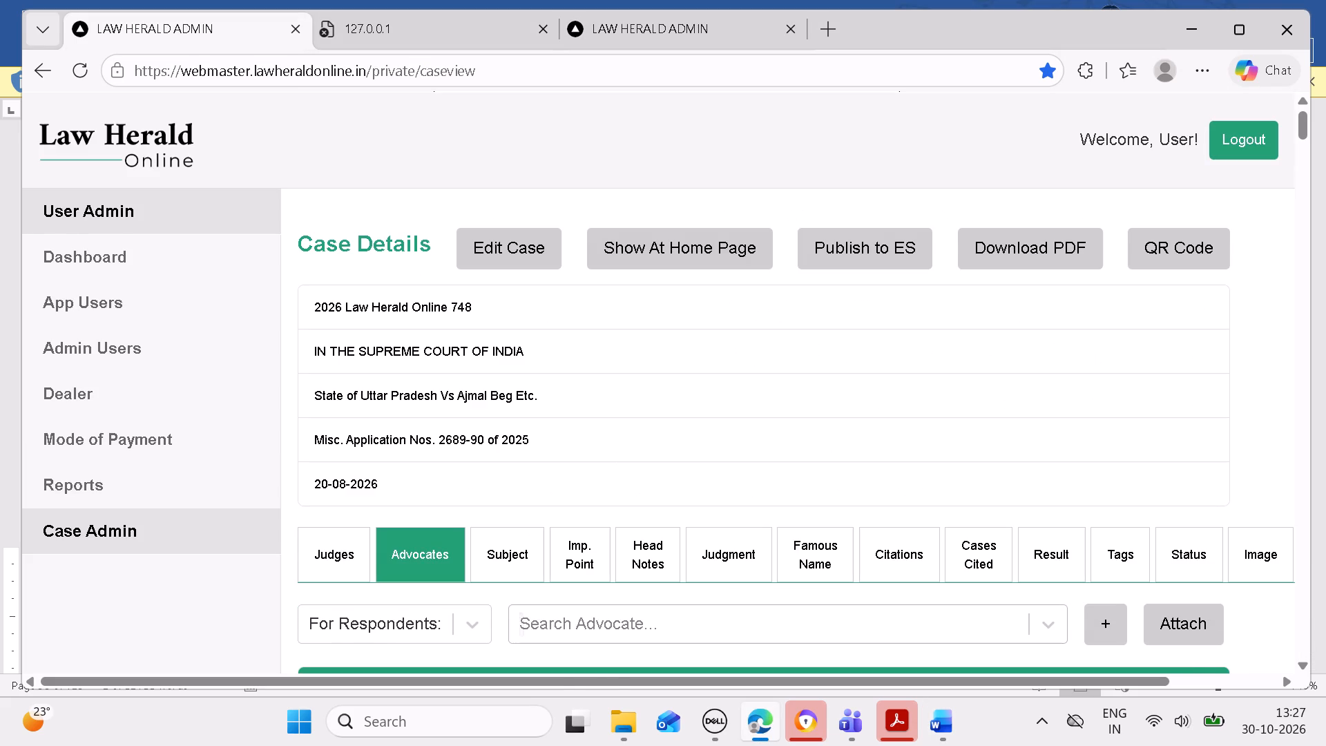
key(ctrl+v)
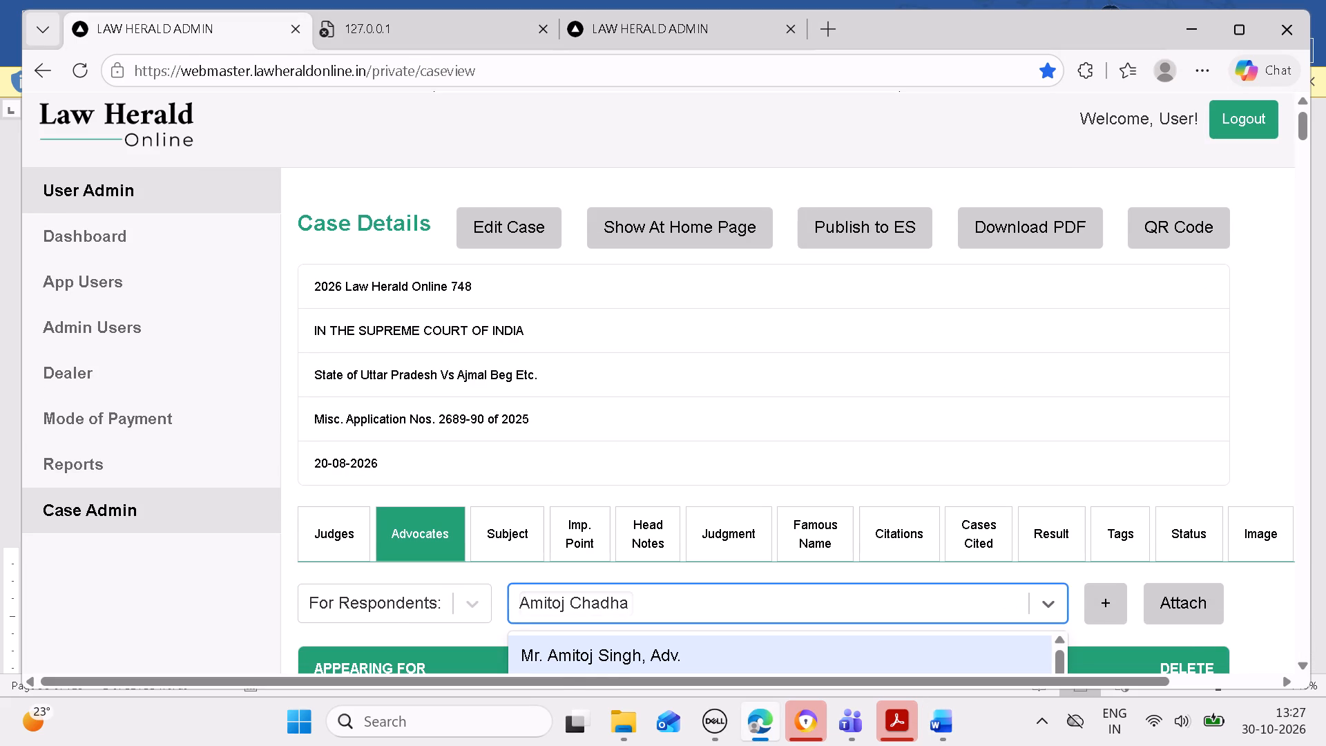
click(1090, 611)
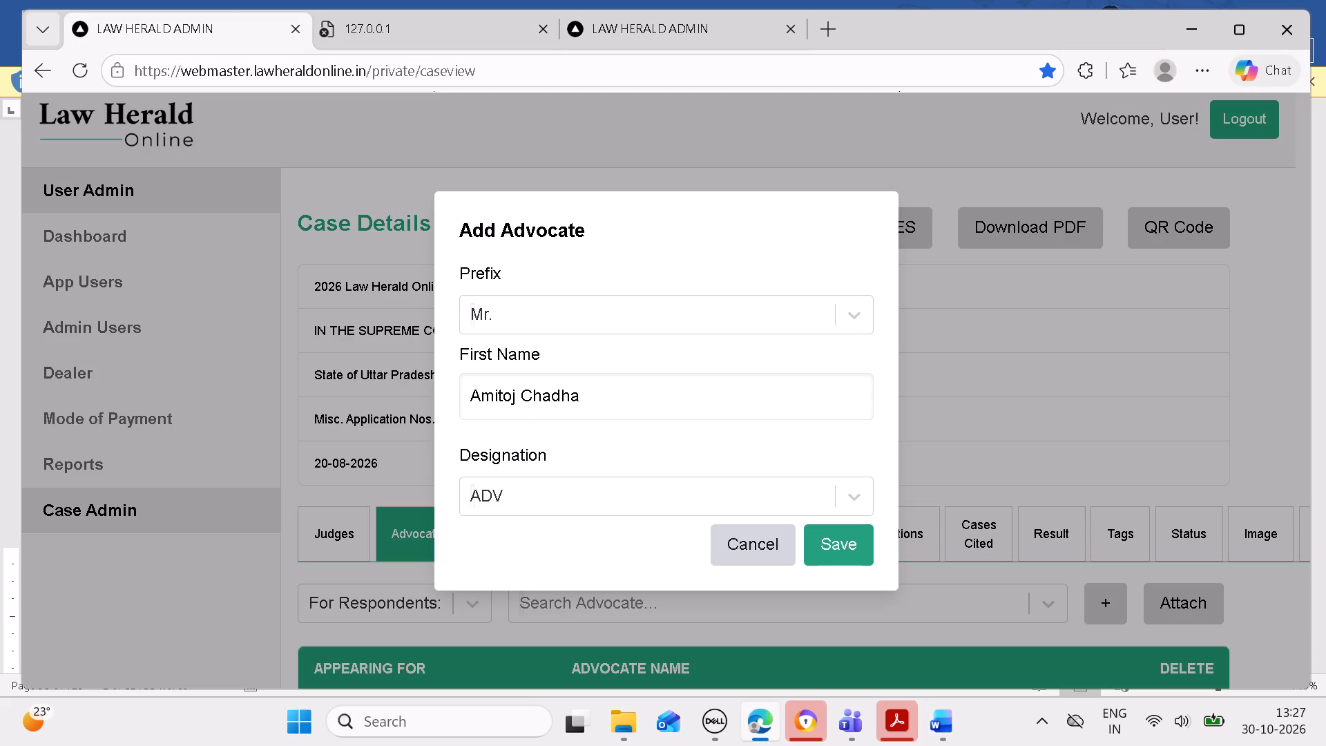
click(863, 546)
click(867, 209)
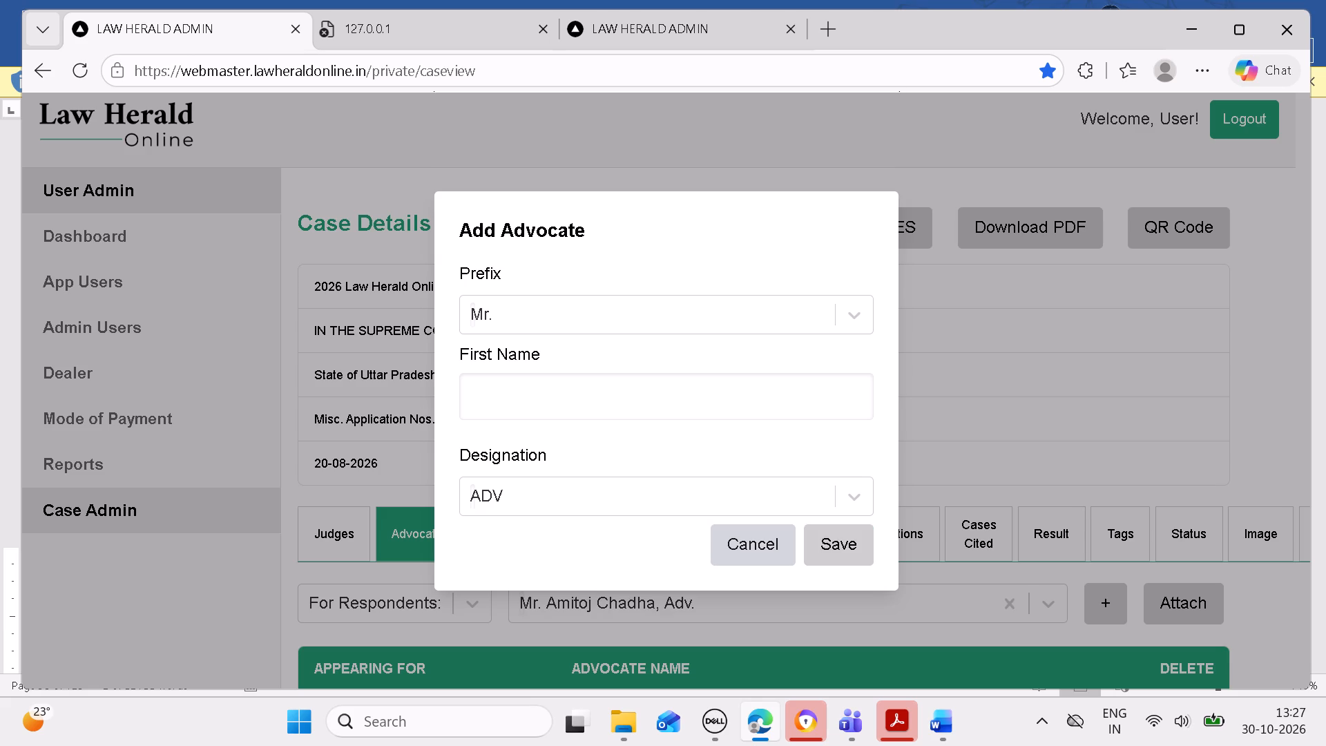
click(876, 208)
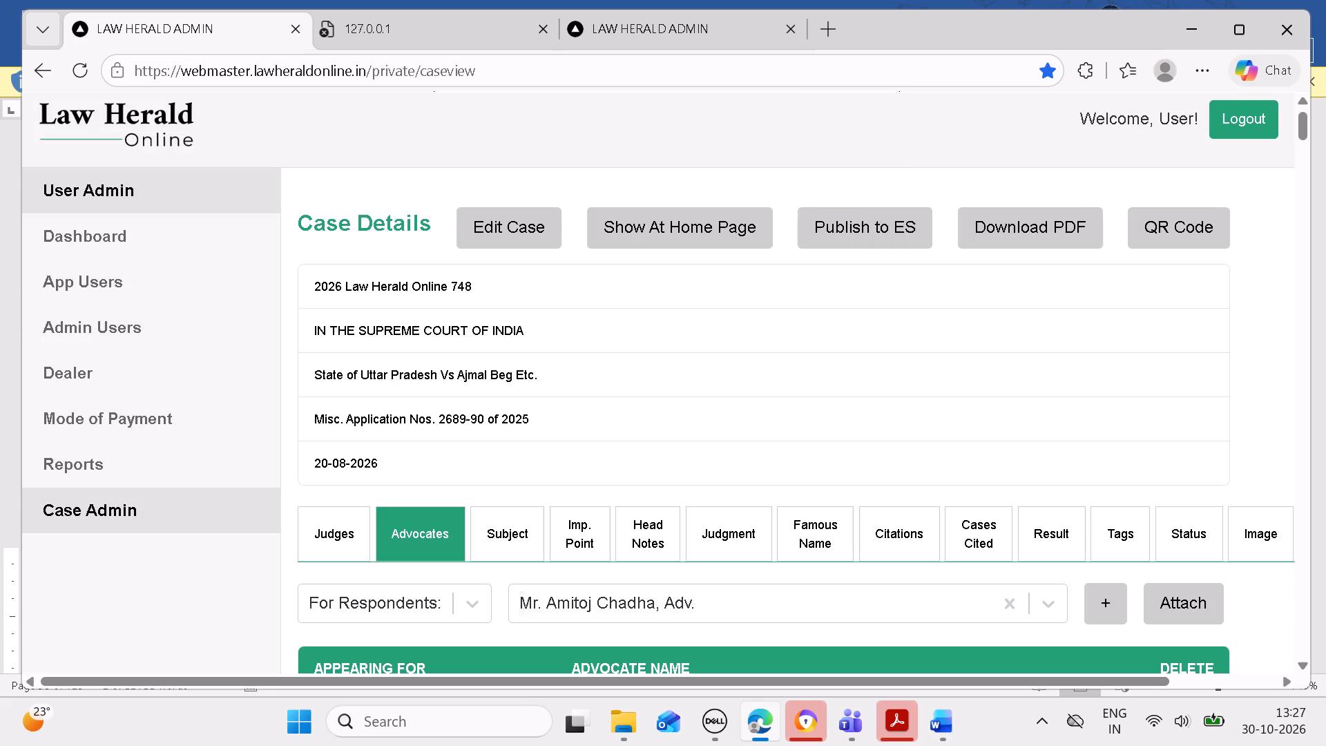
scroll(837, 528, down, 6)
scroll(759, 572, down, 5)
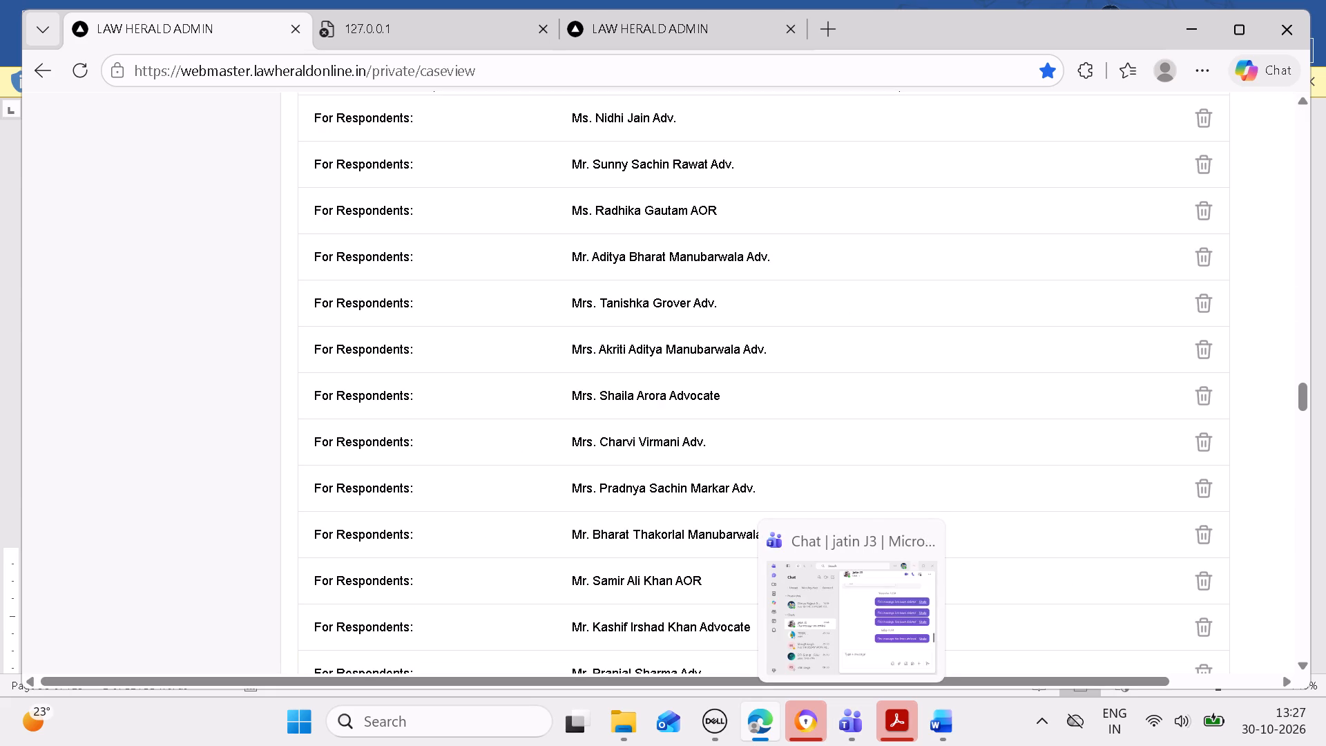
scroll(825, 531, down, 5)
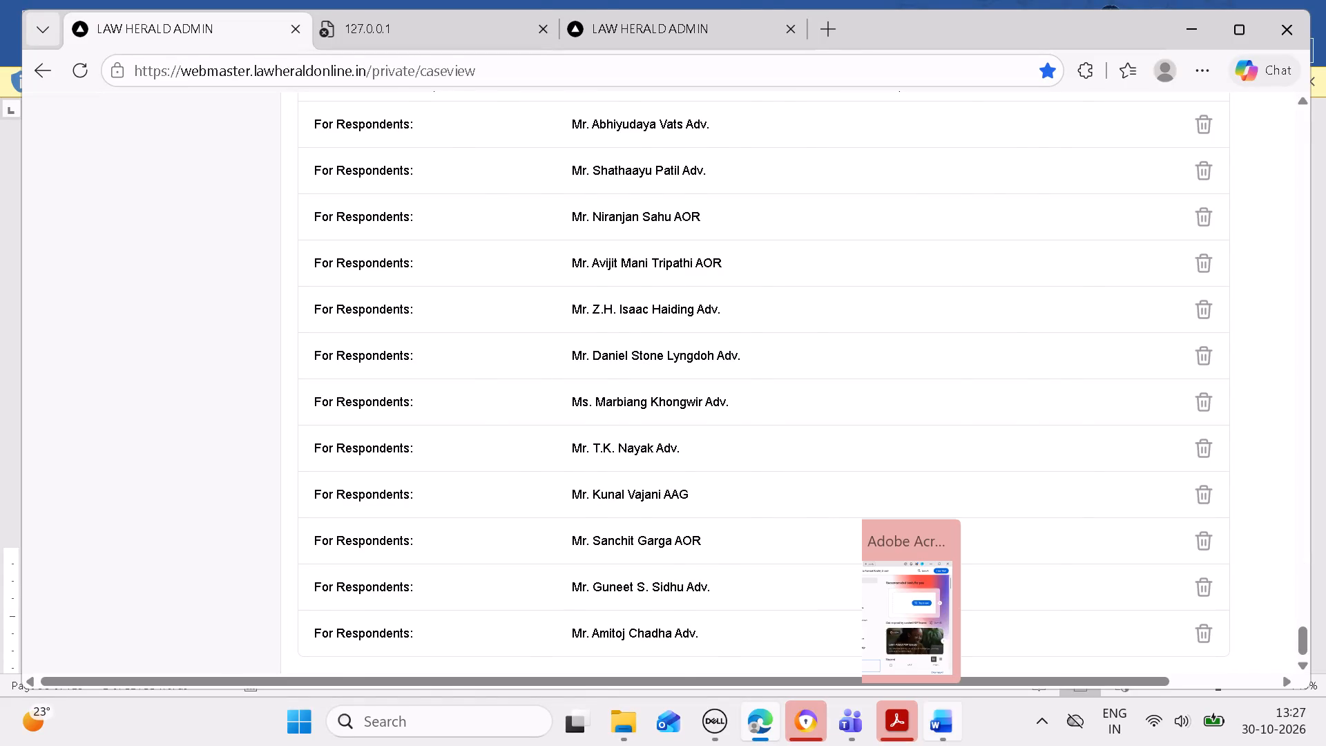
click(939, 734)
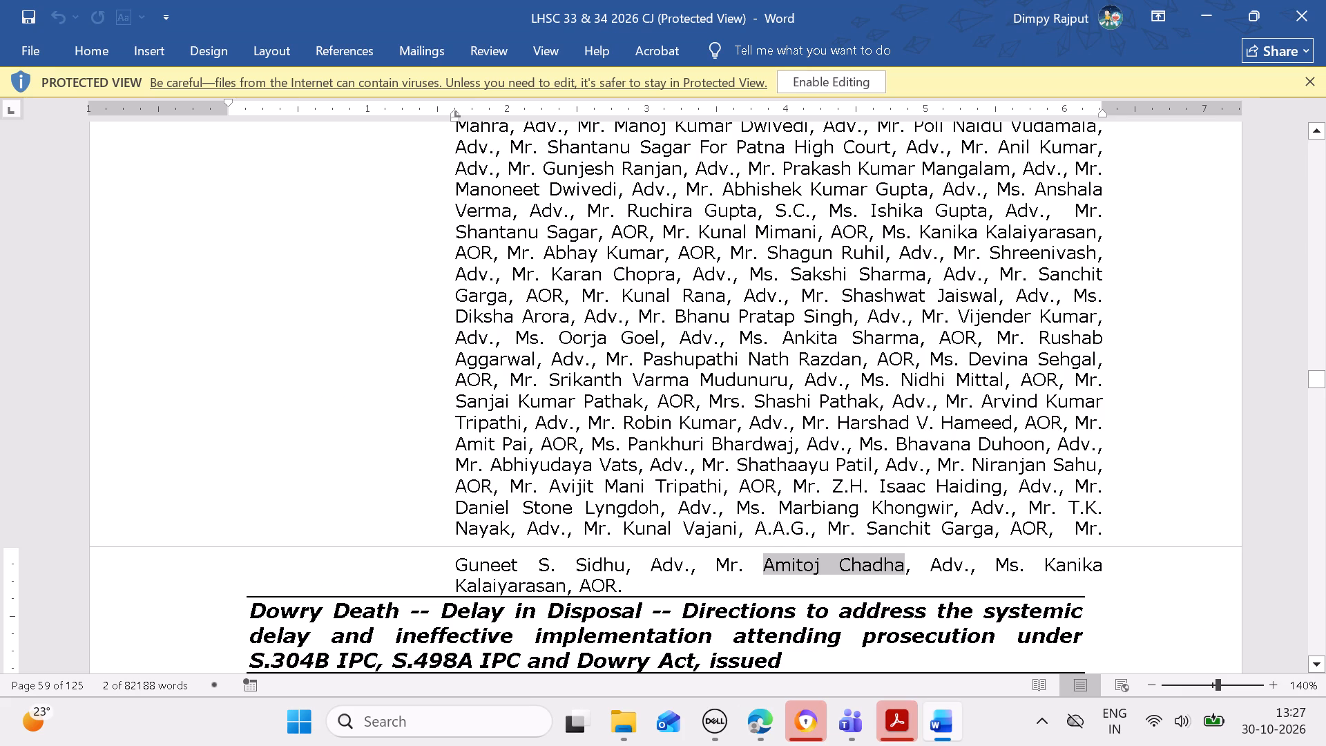
drag(1049, 567, 568, 597)
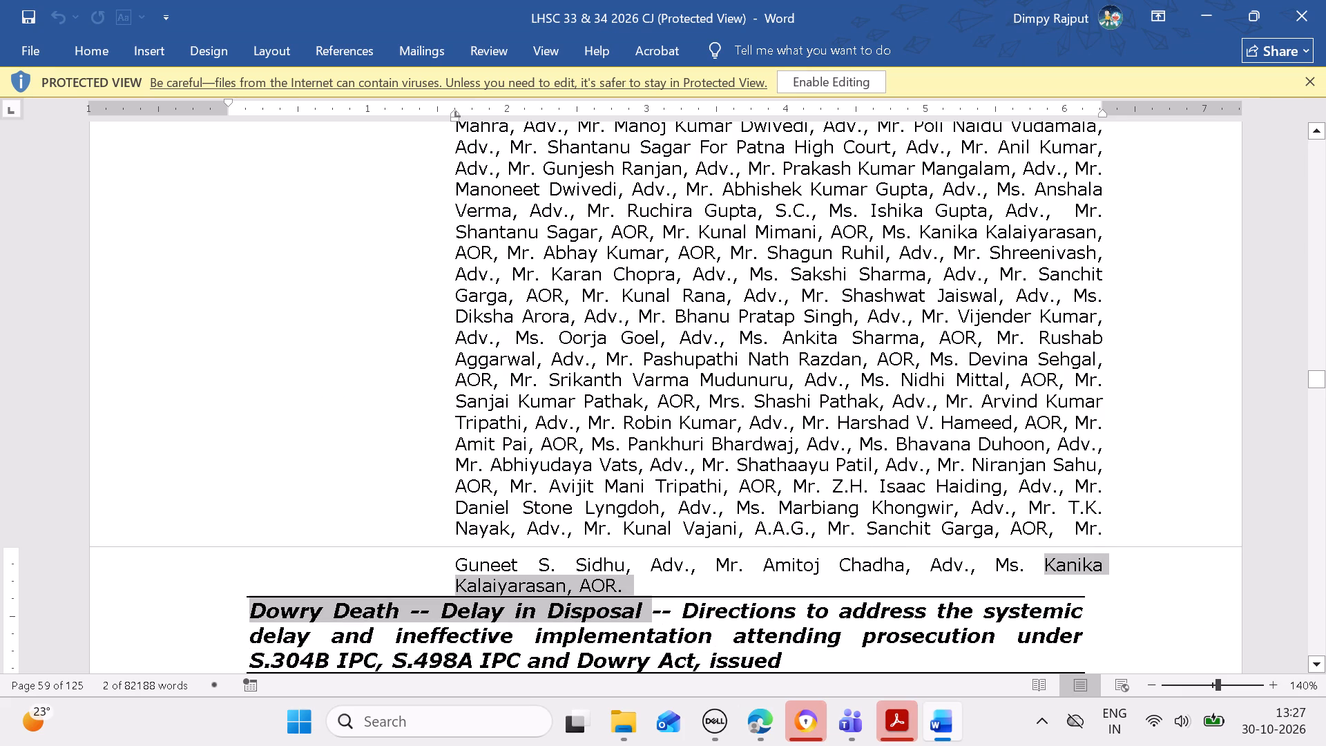
drag(568, 597, 571, 591)
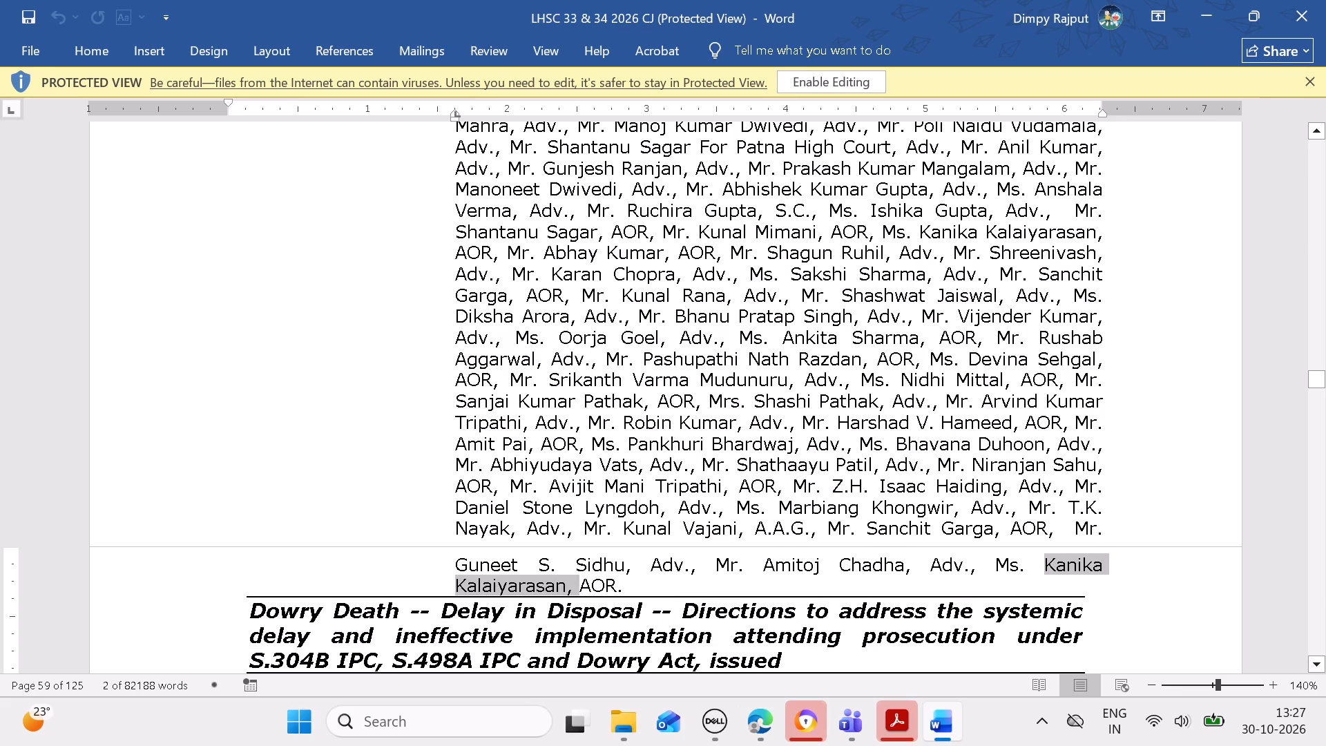
key(ctrl+c)
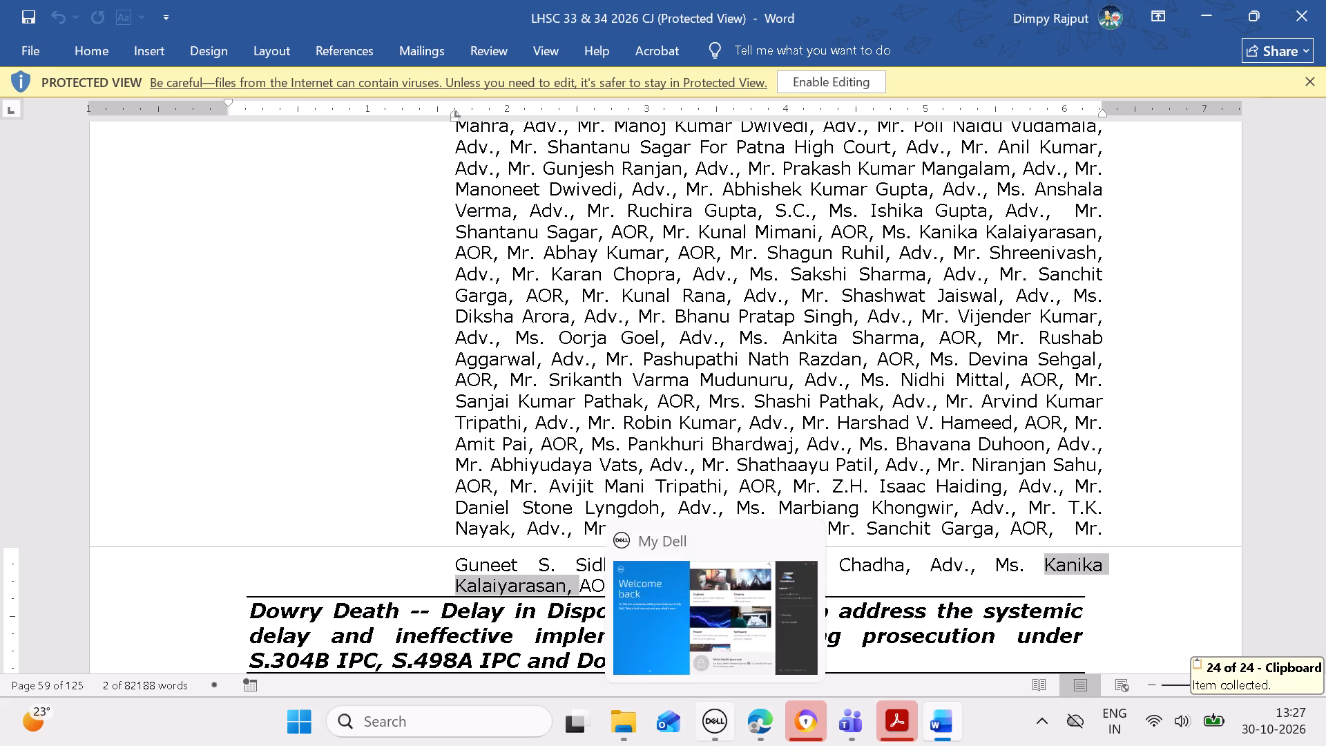
click(755, 724)
scroll(719, 644, up, 6)
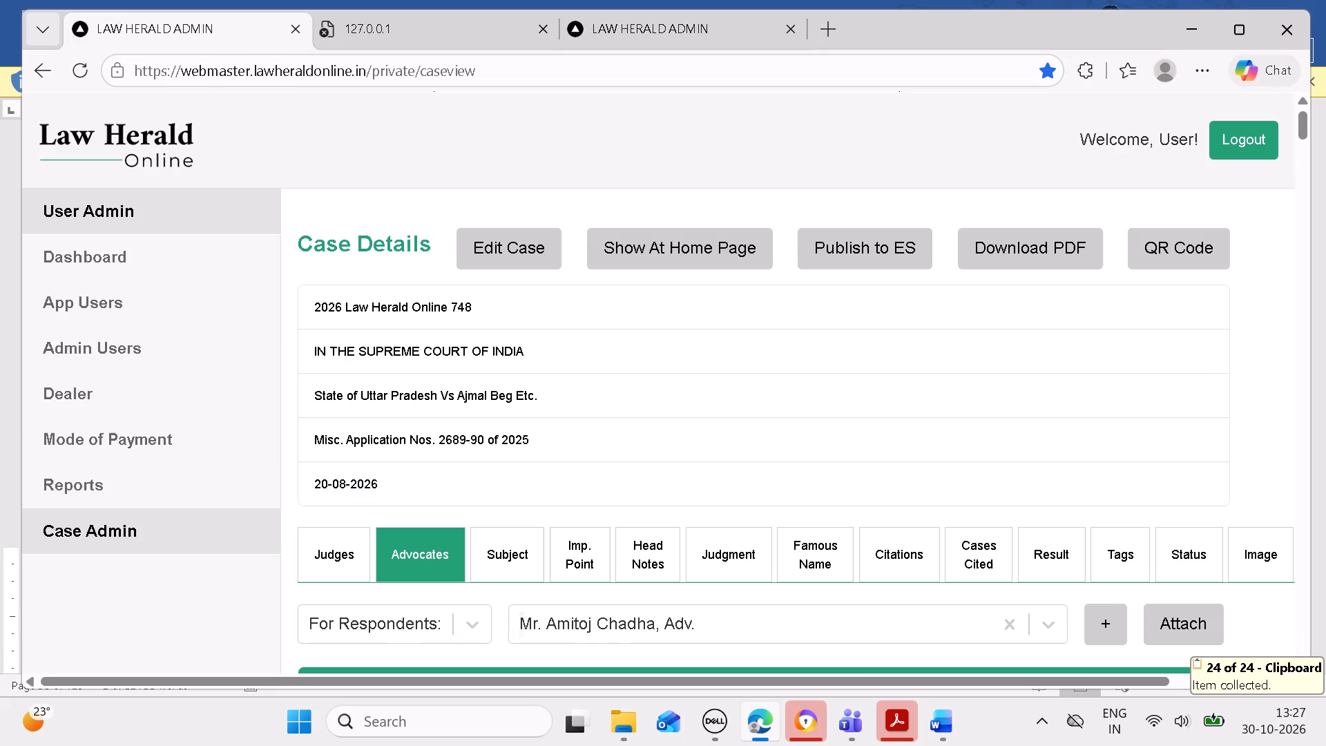
click(1013, 616)
key(ctrl+v)
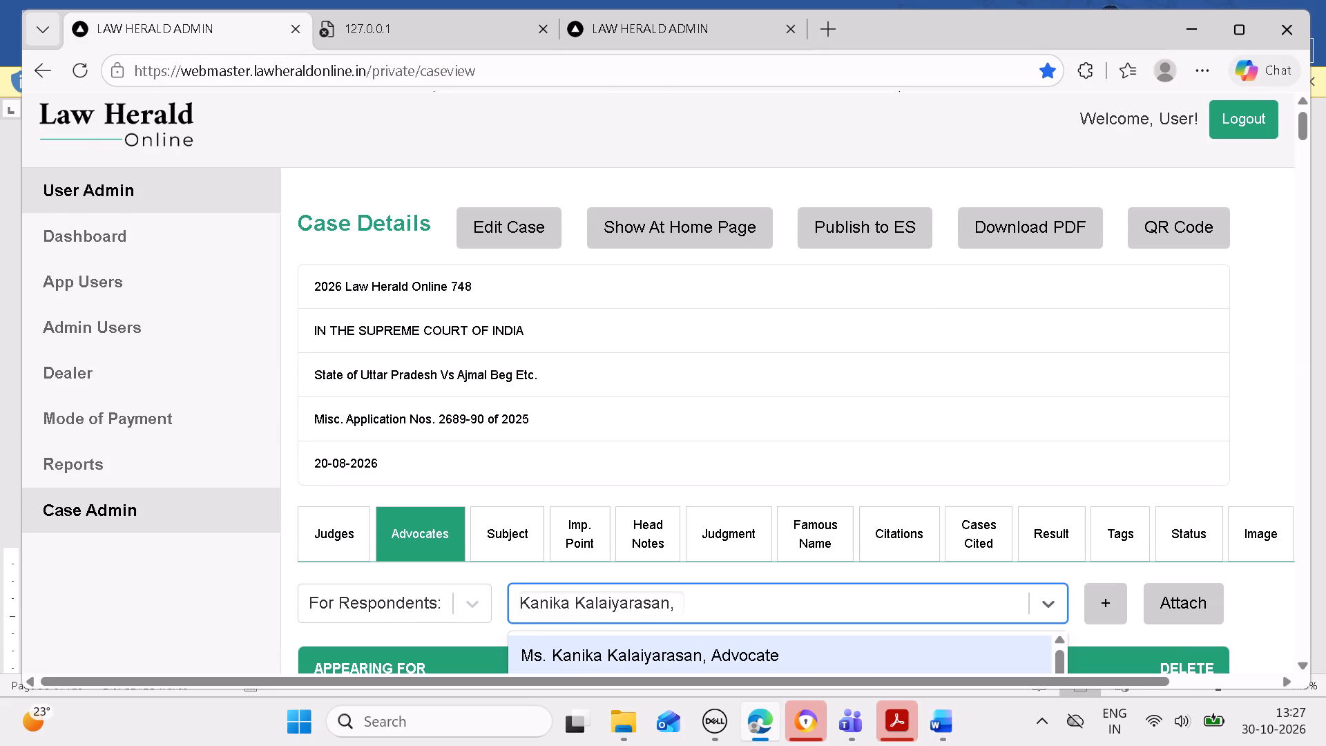
drag(1309, 131, 1318, 146)
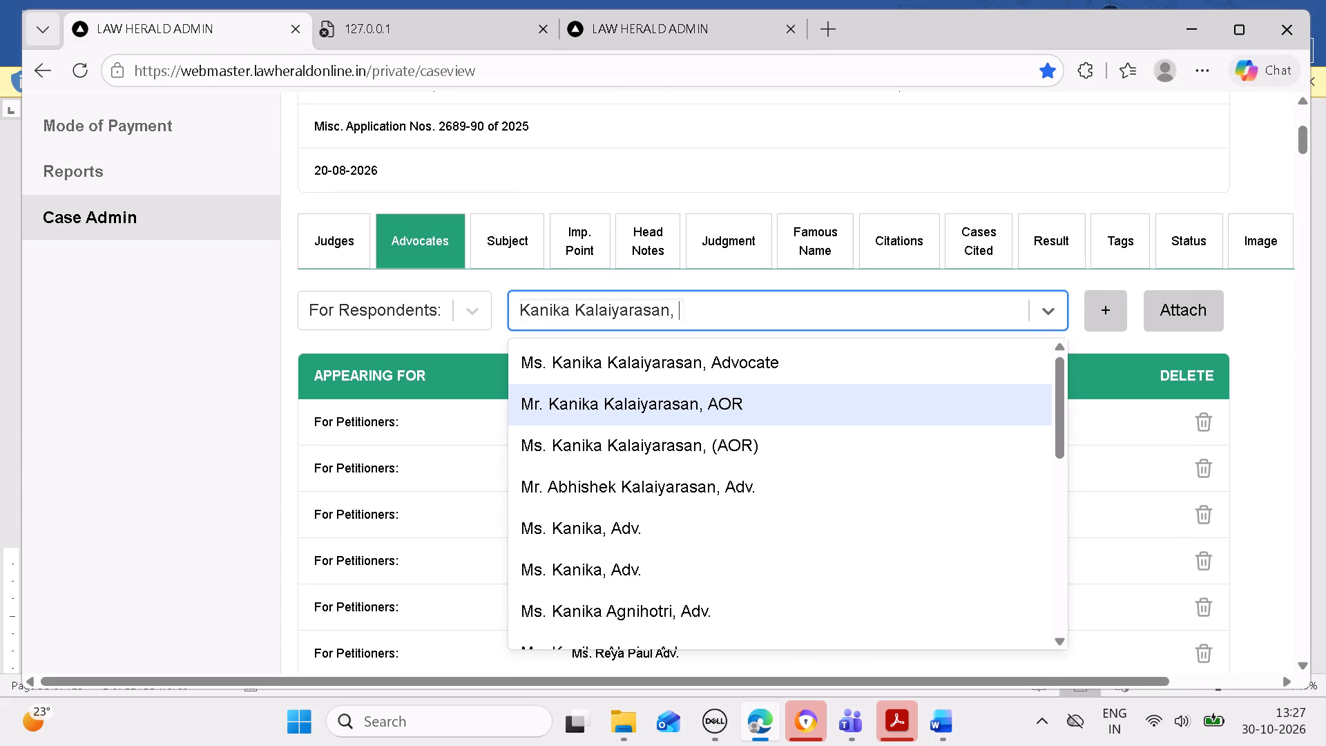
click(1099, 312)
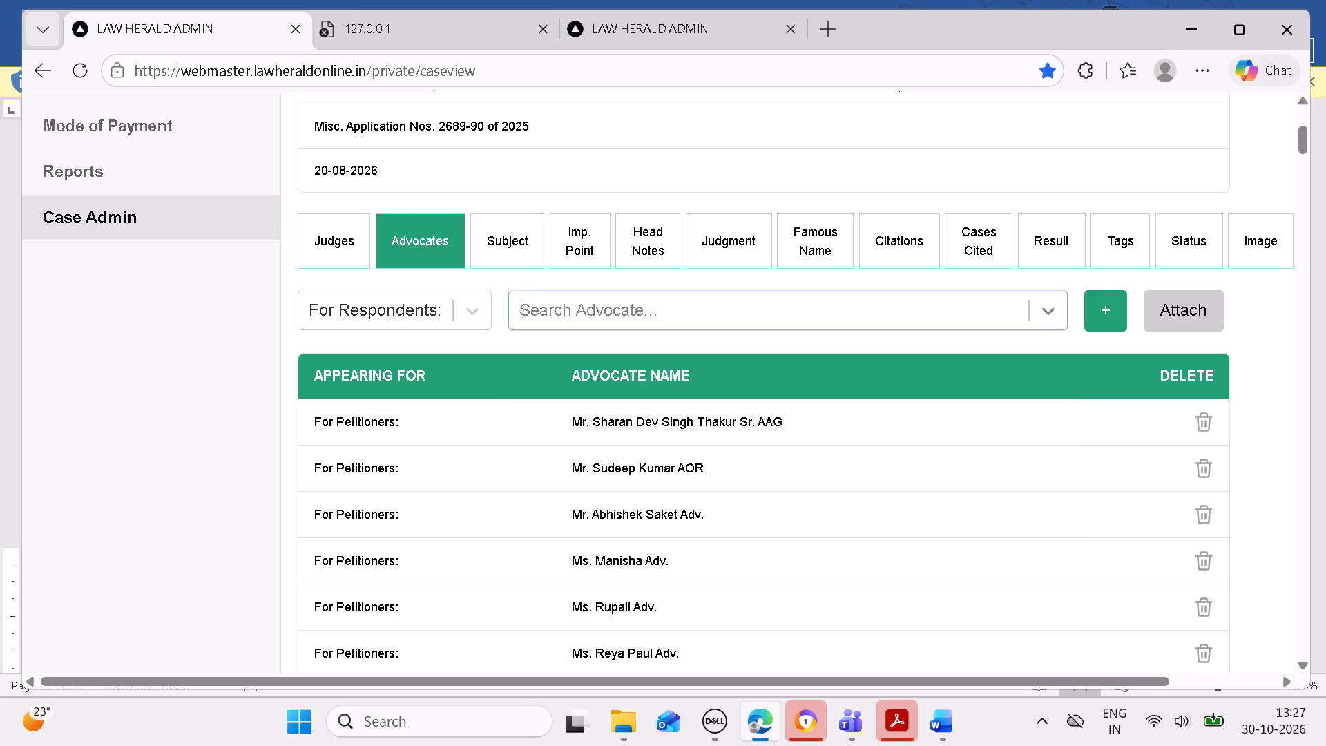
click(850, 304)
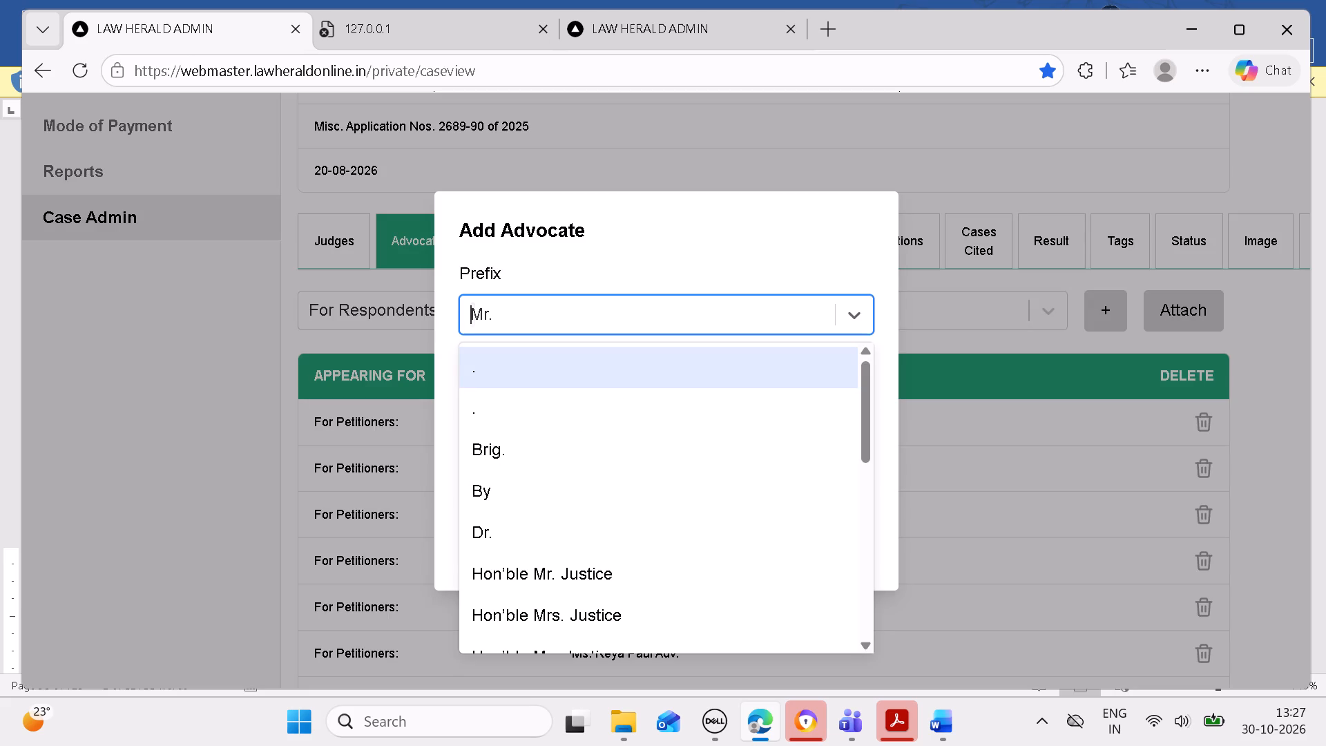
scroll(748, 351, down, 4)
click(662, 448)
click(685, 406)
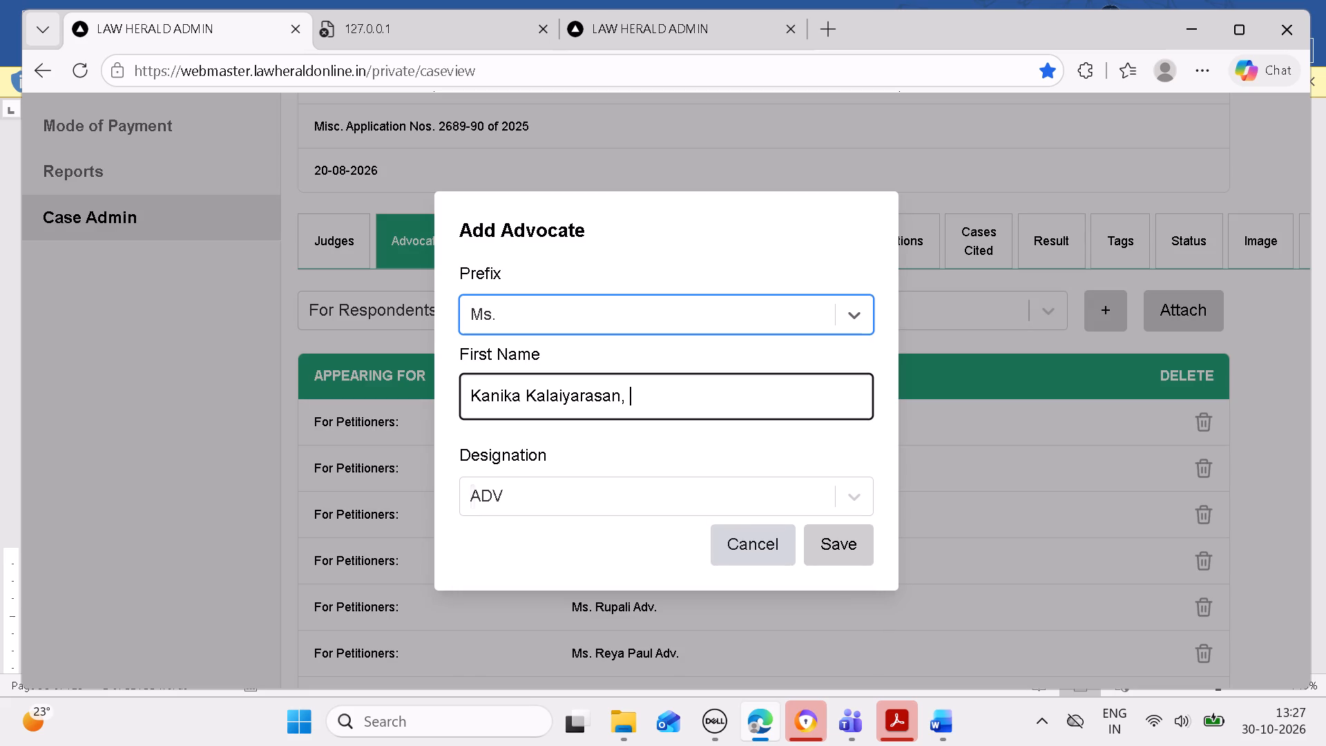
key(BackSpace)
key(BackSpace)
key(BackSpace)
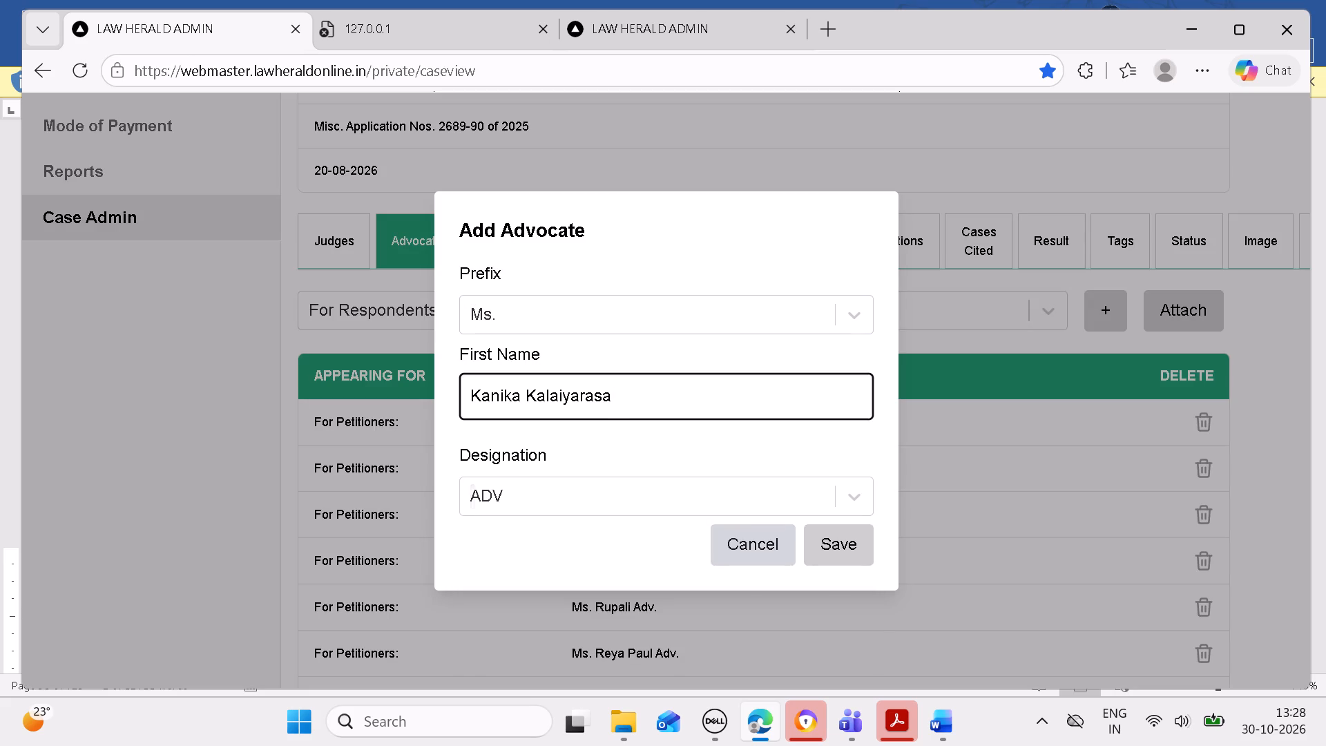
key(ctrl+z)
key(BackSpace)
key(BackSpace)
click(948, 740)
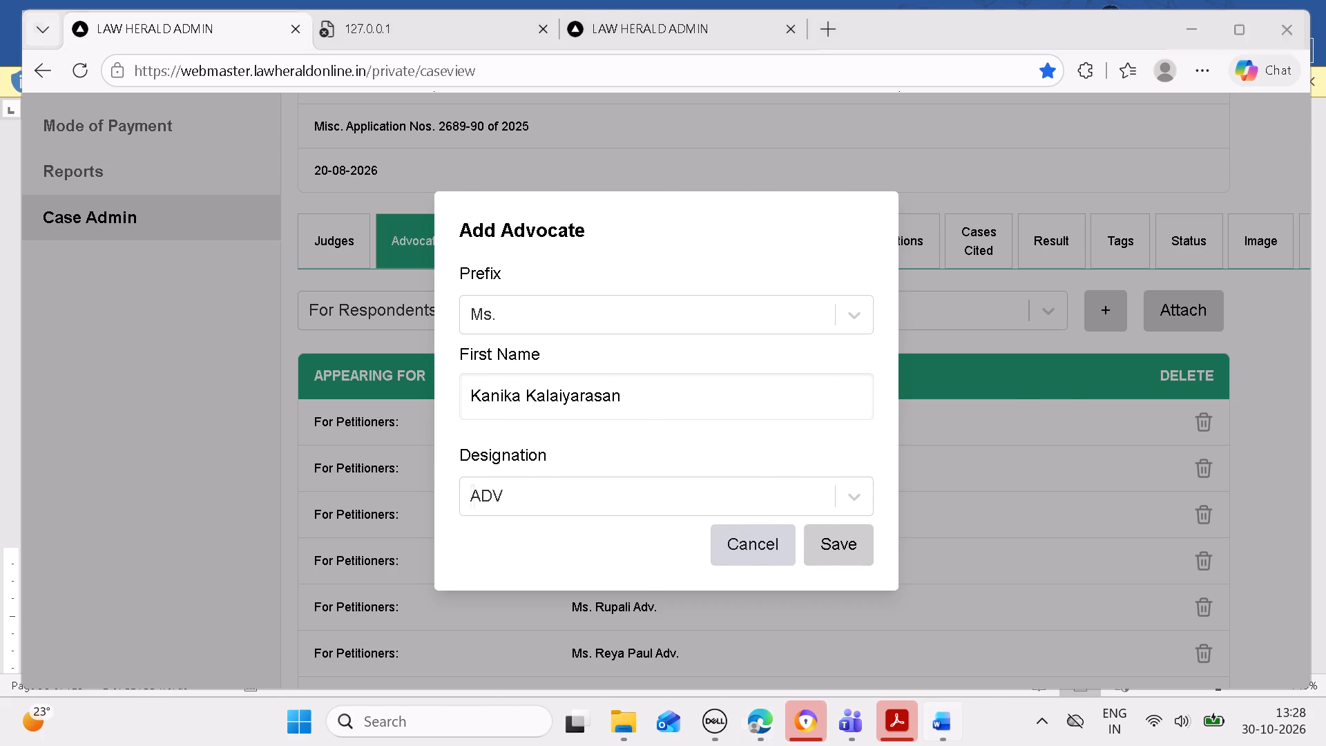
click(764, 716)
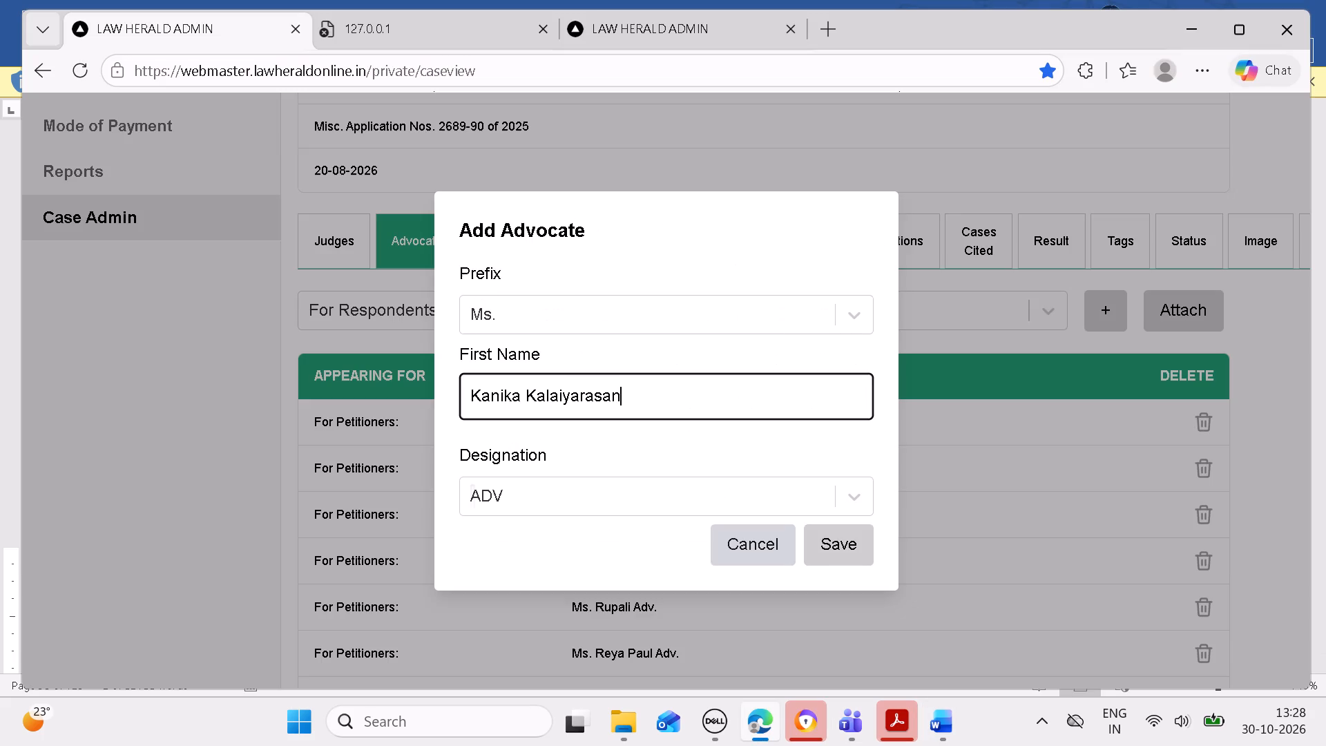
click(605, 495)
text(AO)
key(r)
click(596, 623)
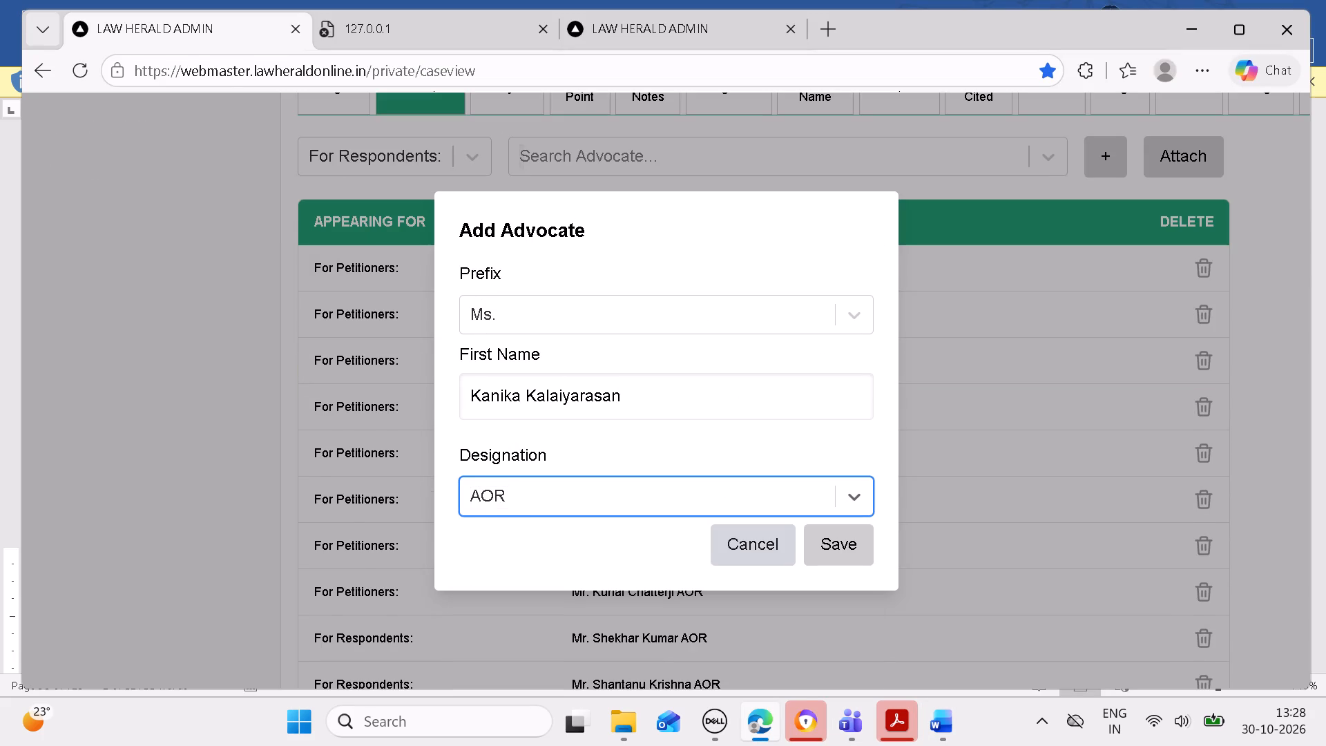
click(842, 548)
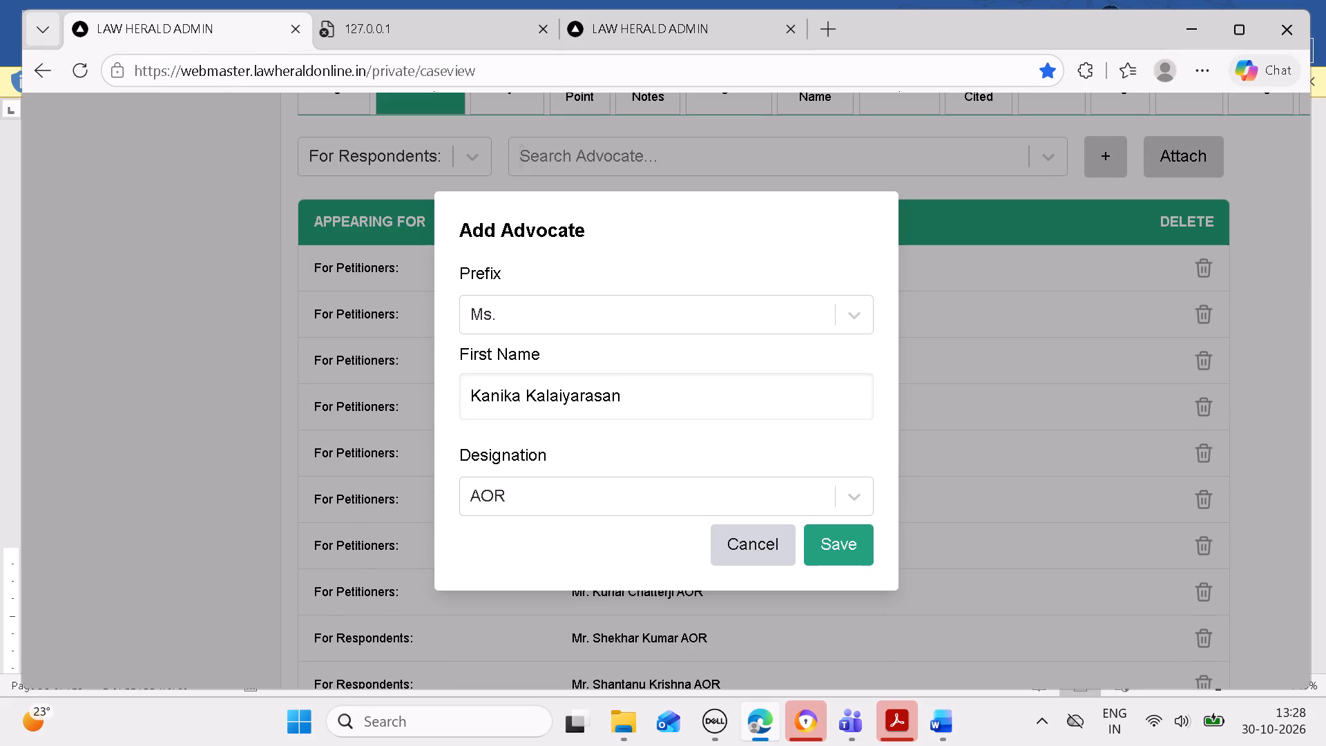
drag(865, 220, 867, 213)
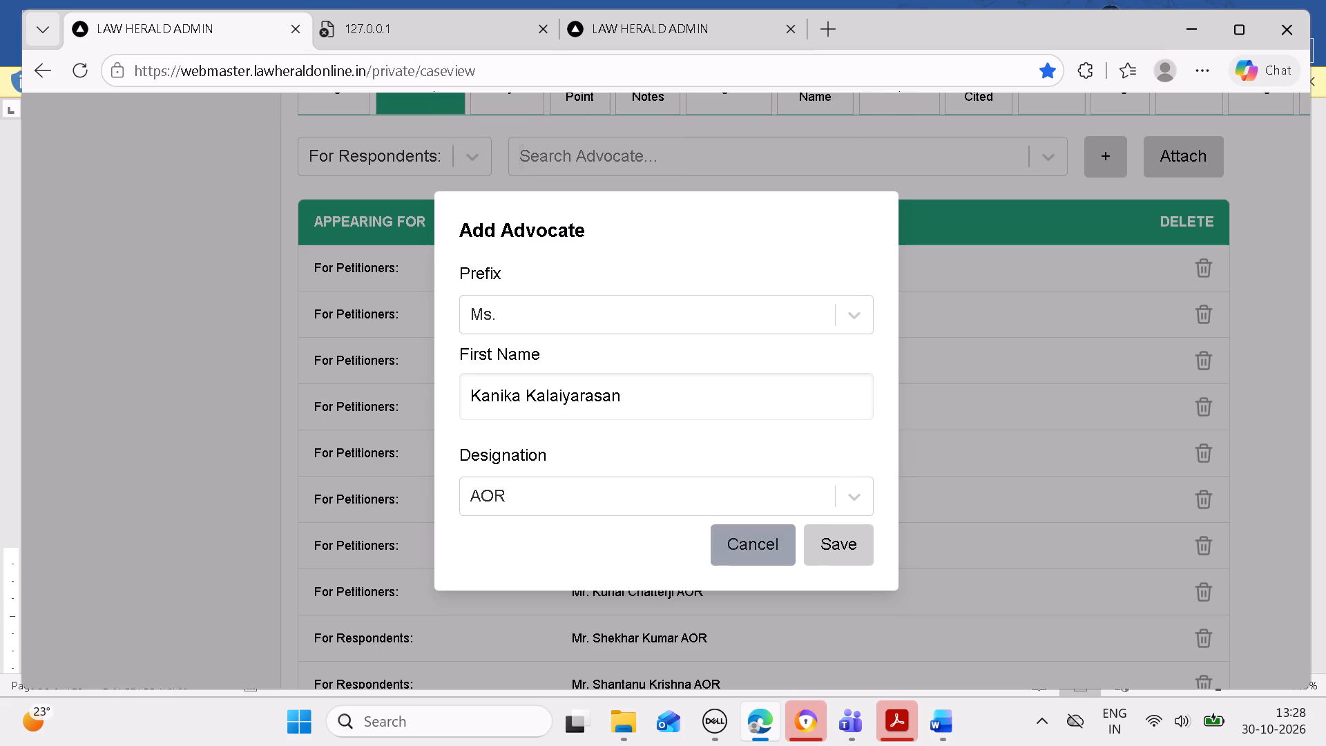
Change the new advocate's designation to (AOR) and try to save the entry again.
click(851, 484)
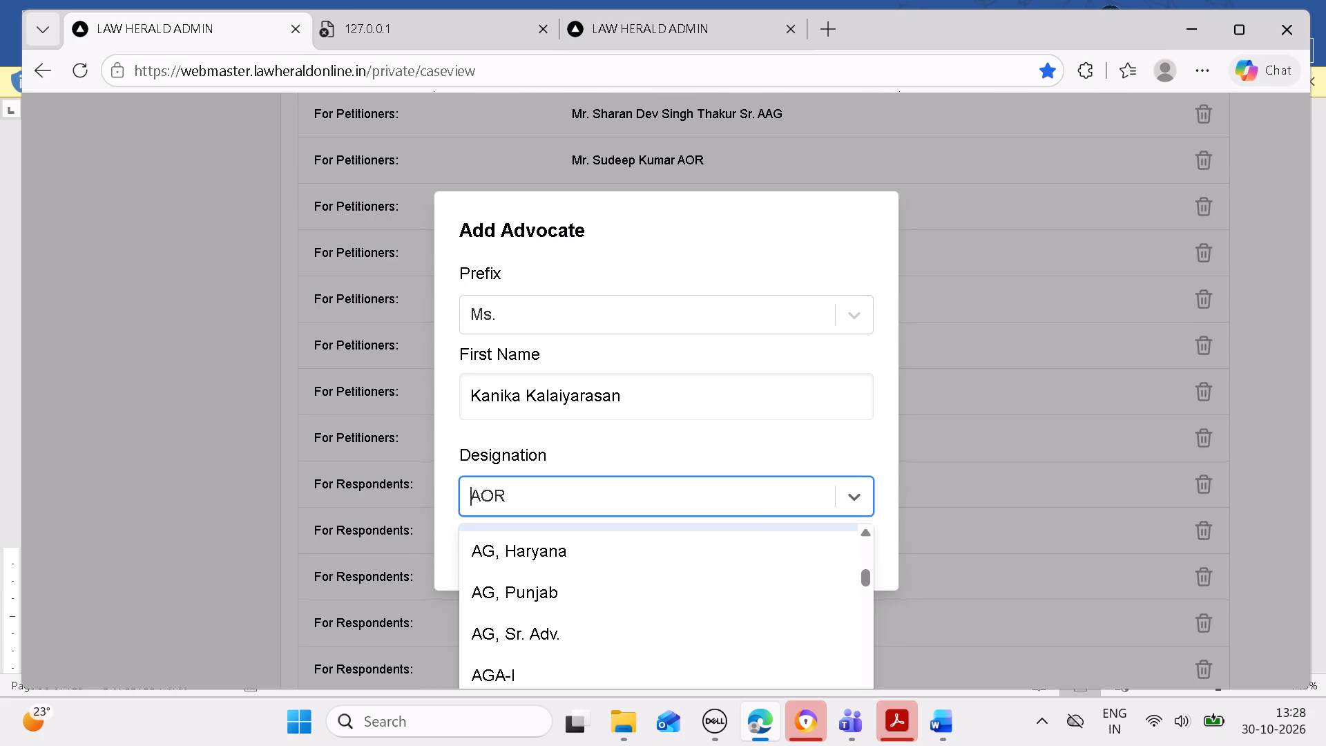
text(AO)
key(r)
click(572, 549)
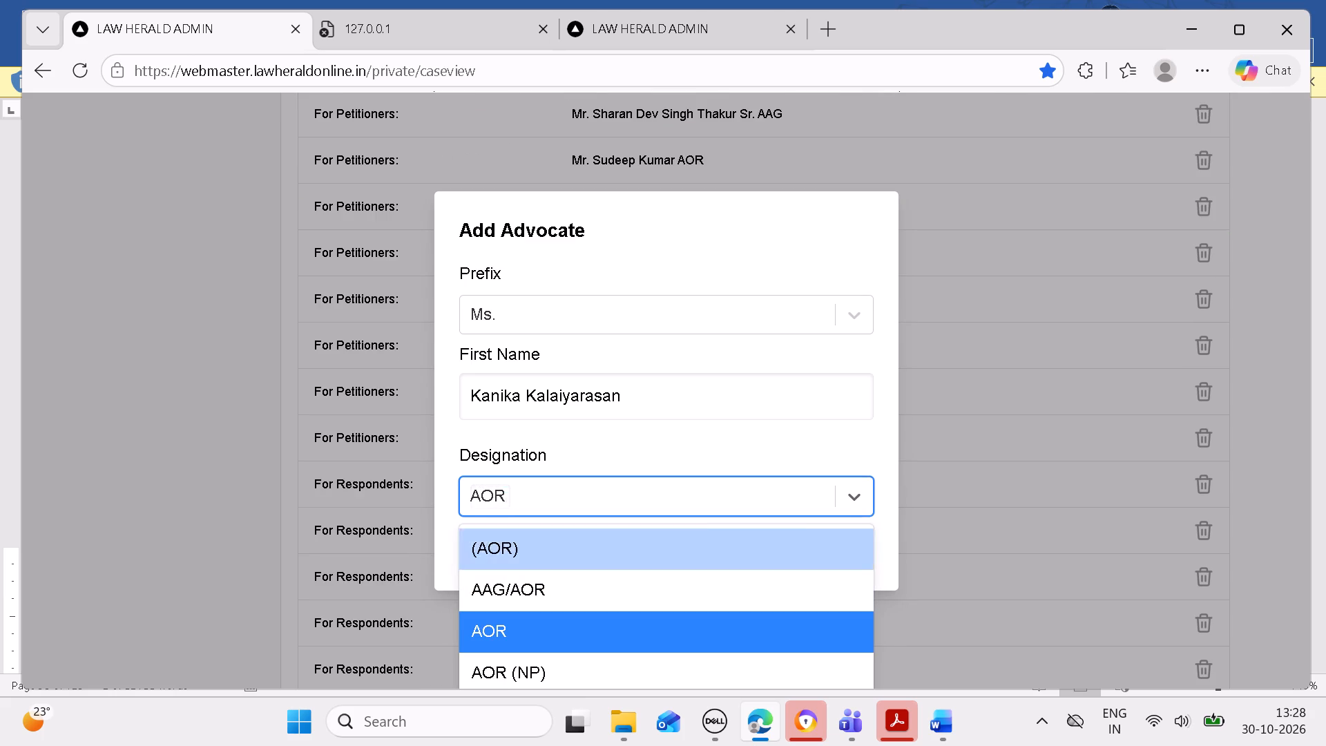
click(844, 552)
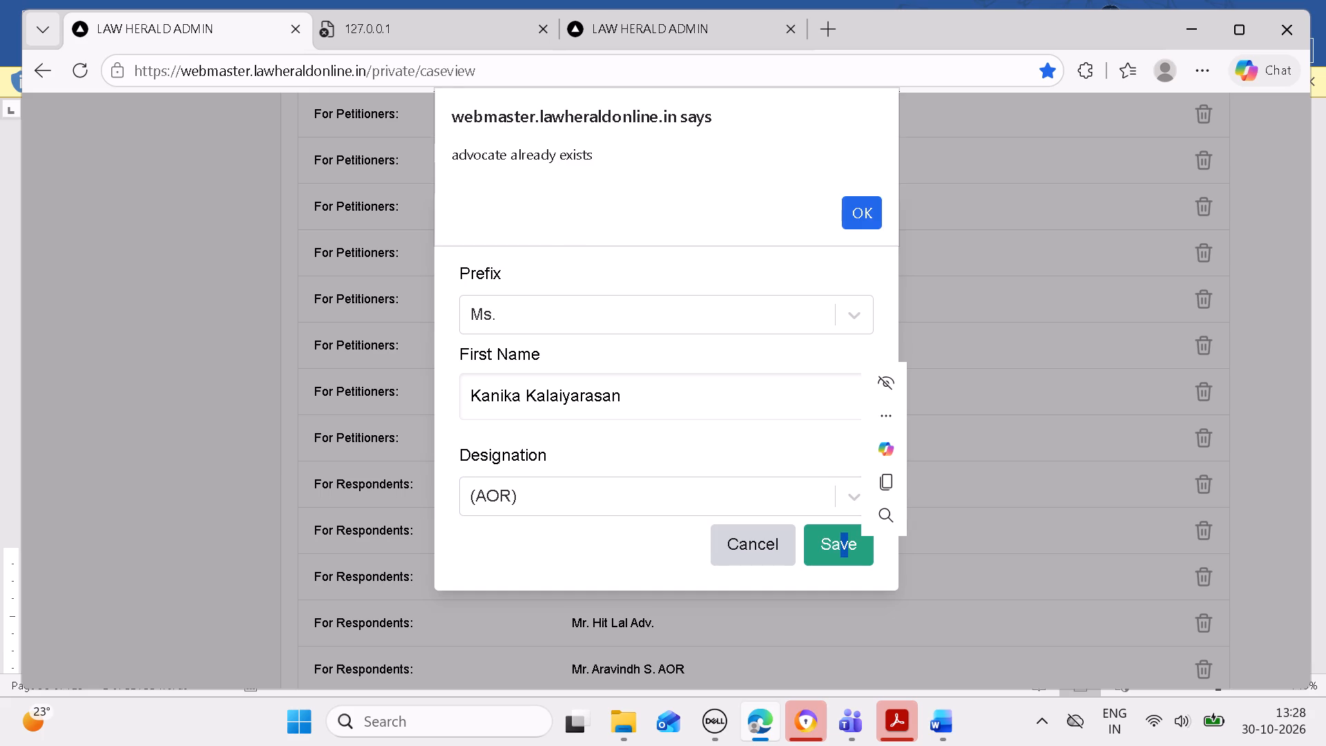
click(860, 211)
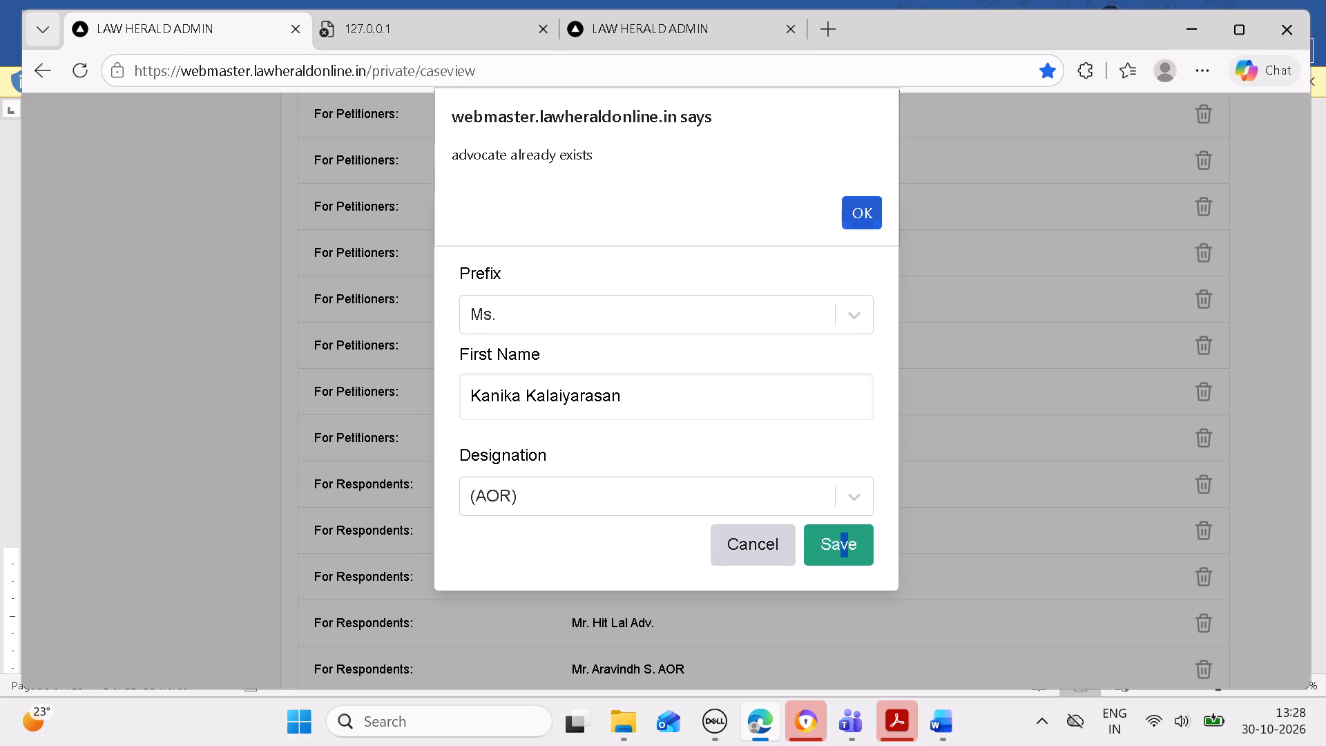
click(610, 34)
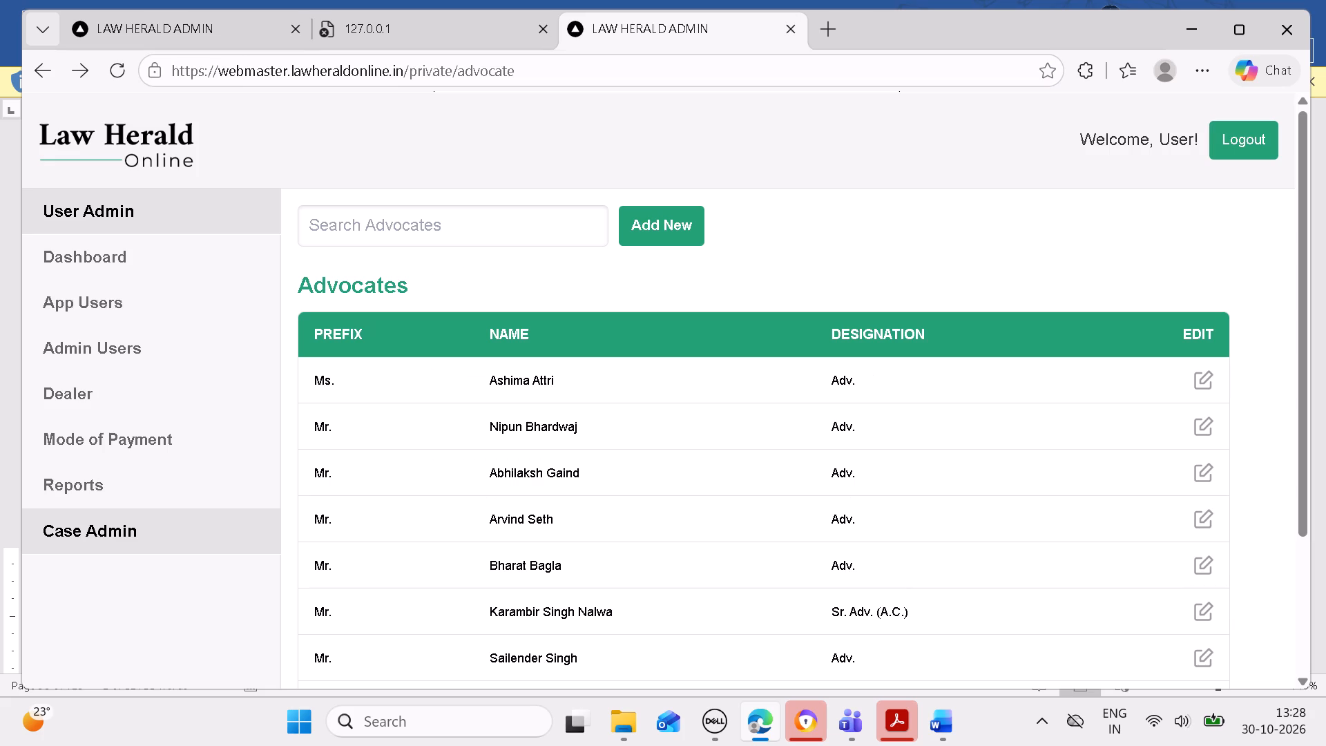
click(526, 207)
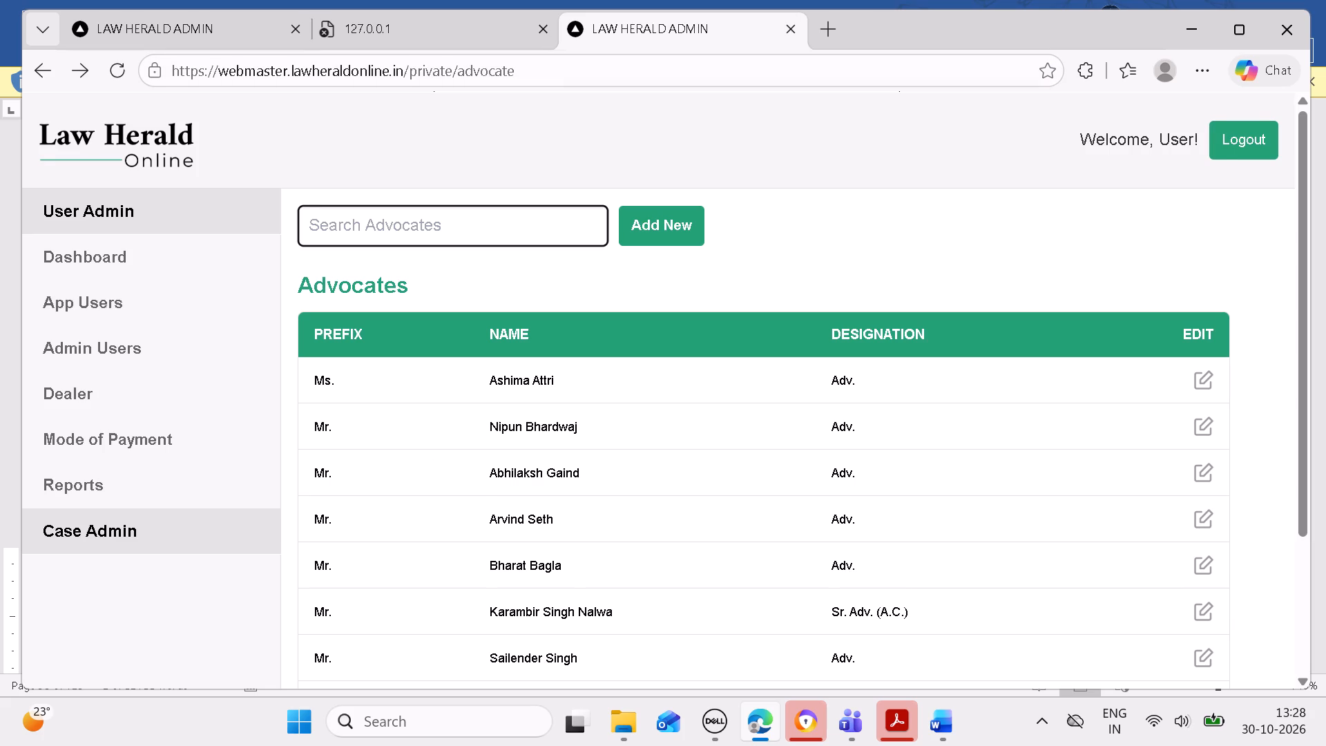
key(ctrl+v)
key(BackSpace)
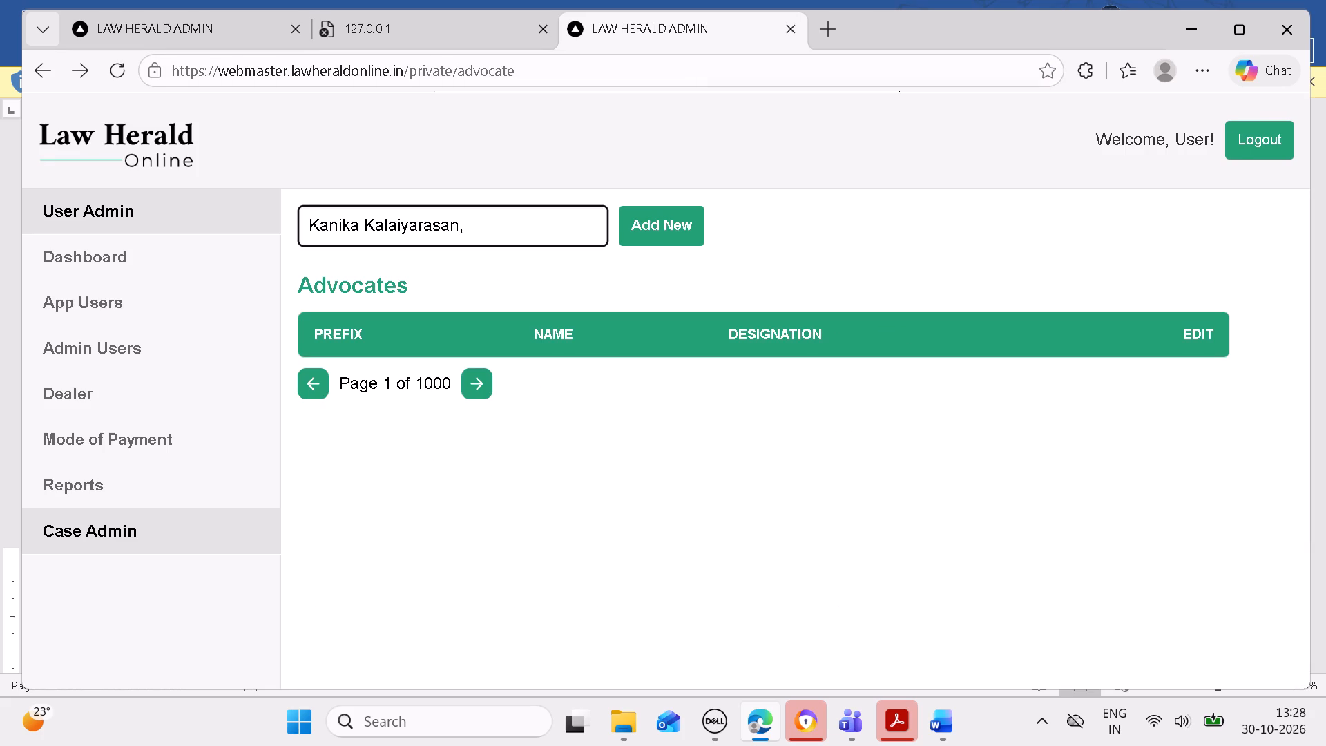
key(BackSpace)
key(BackSpace)
key(BackSpace)
key(BackSpace)
key(BackSpace)
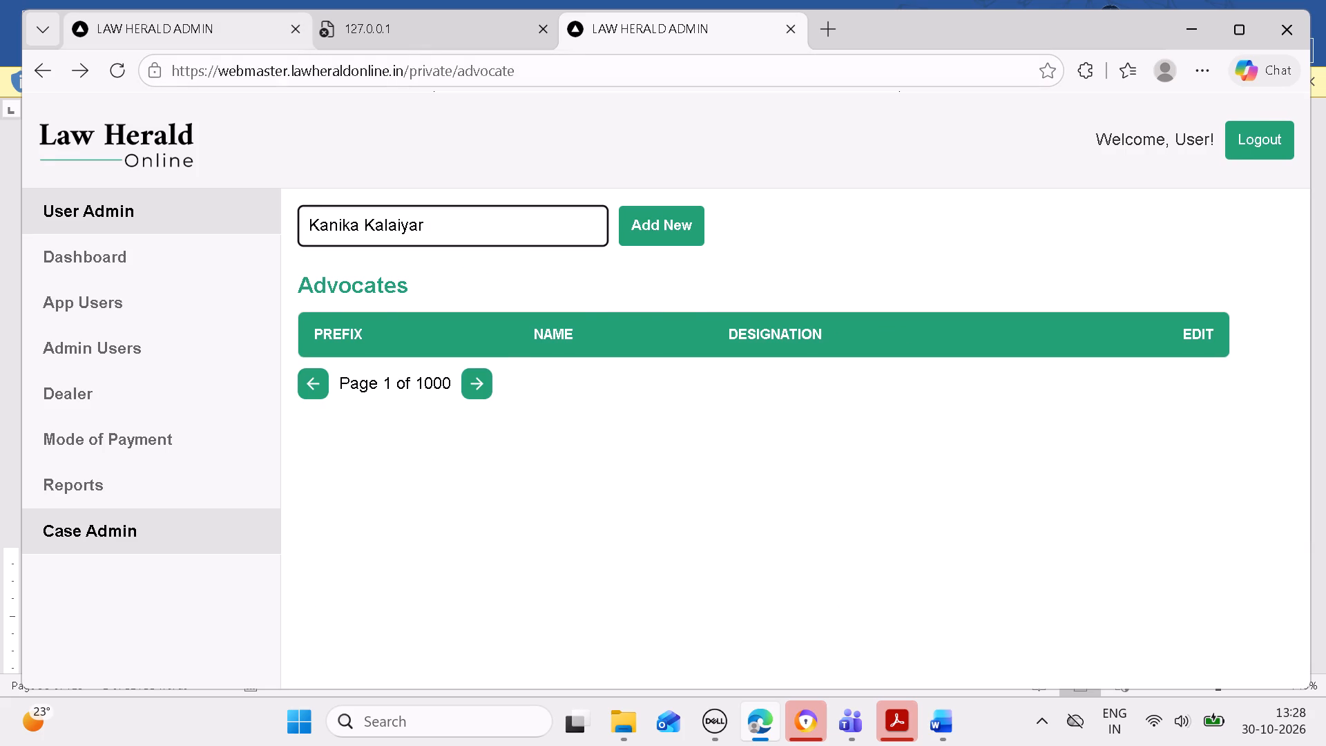
click(162, 28)
click(596, 489)
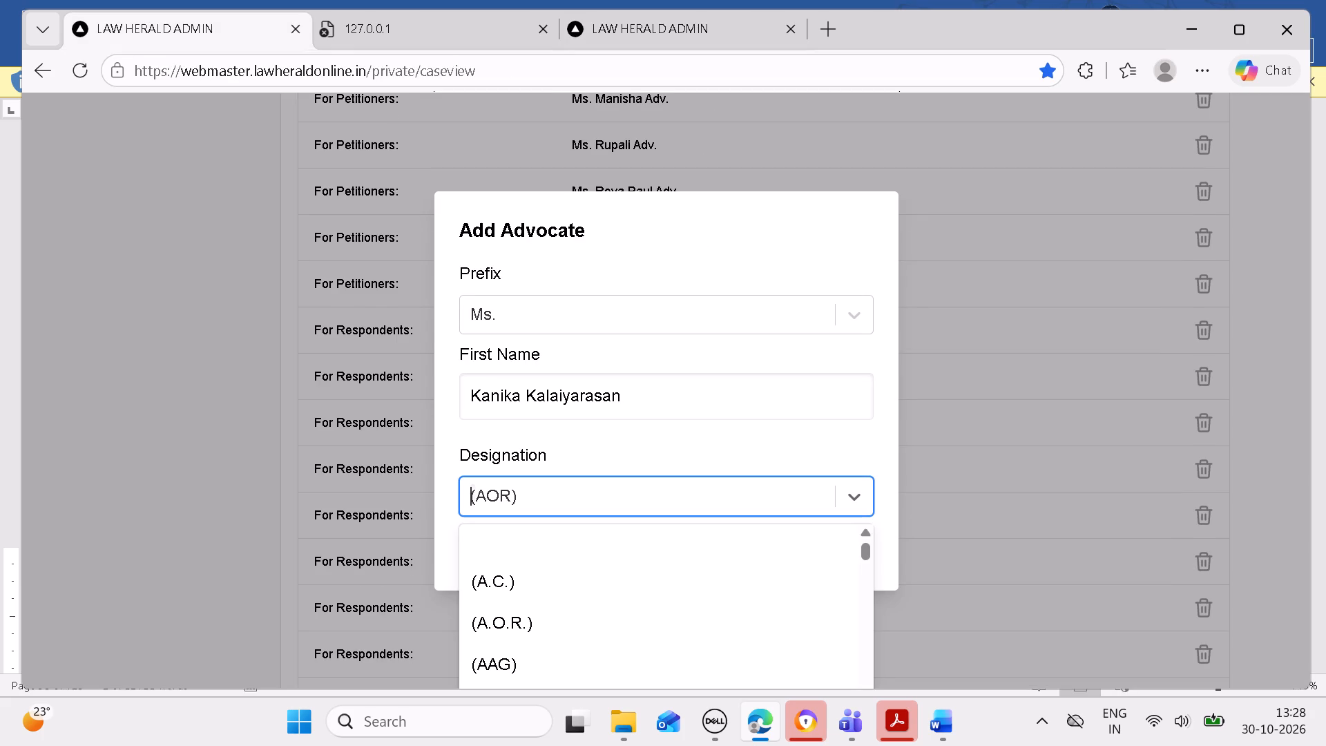
click(573, 611)
click(839, 551)
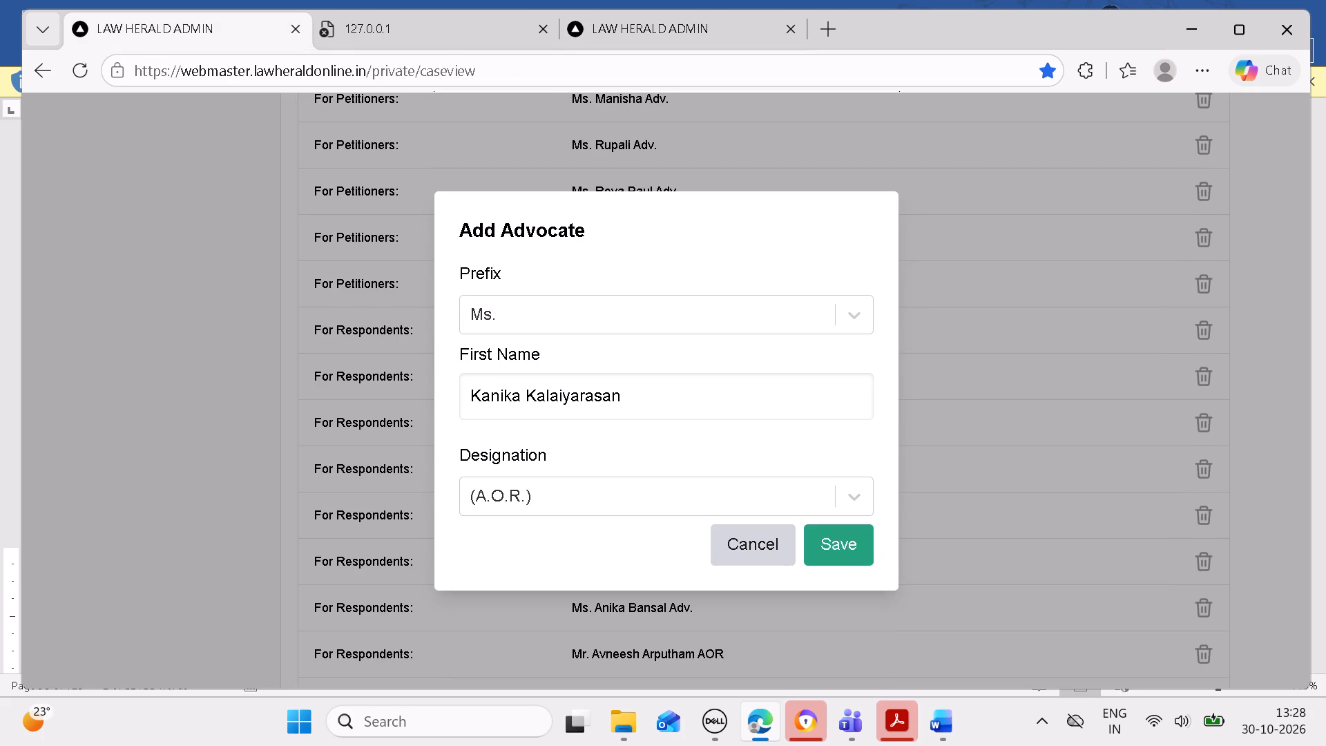
click(874, 208)
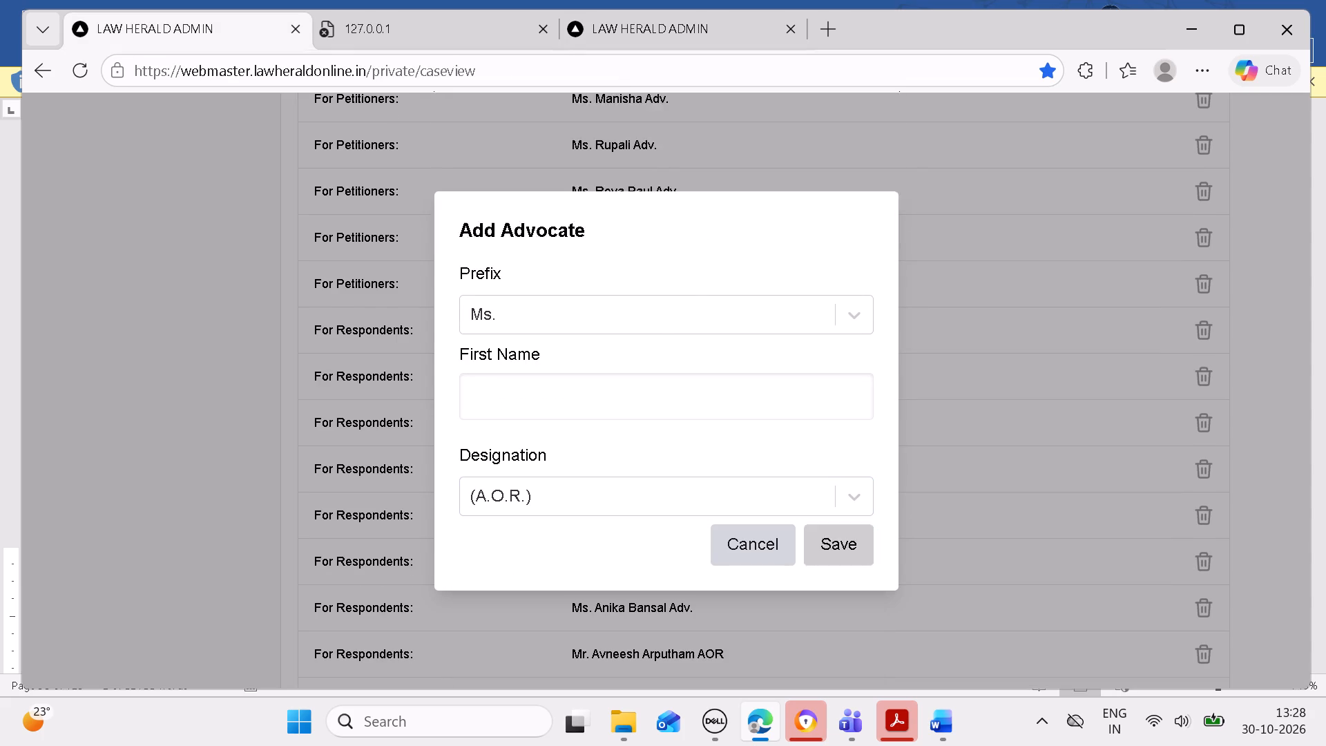
click(867, 218)
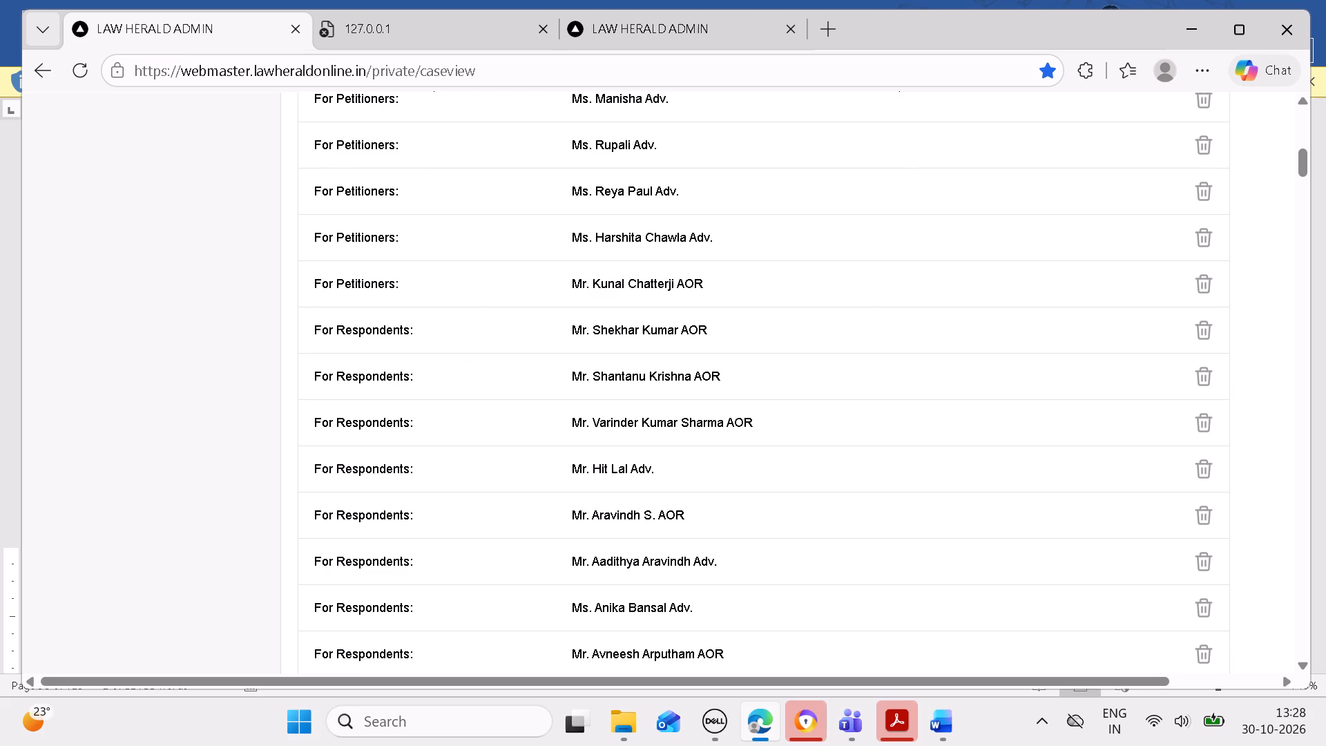
Review the case record's list of attached respondents' advocates, working upward from the last entry and checking names and designations.
scroll(841, 367, down, 10)
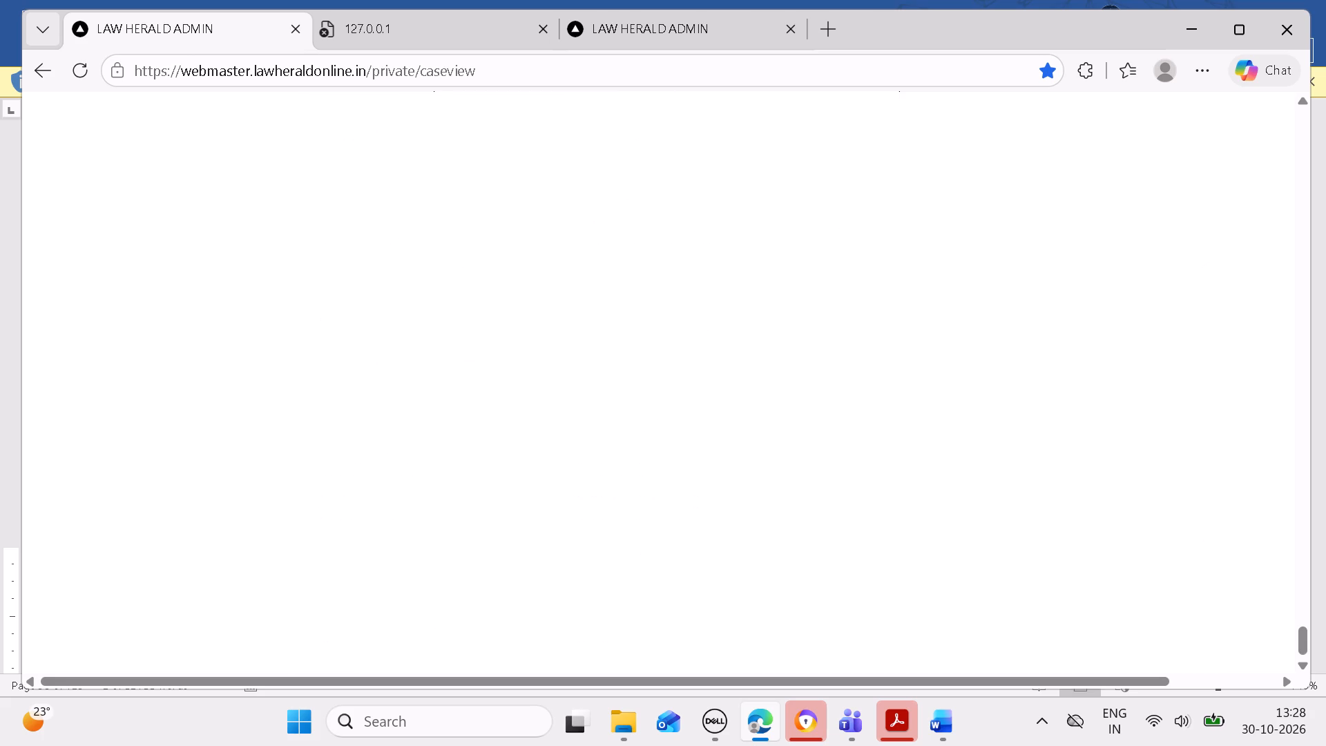
scroll(883, 472, up, 4)
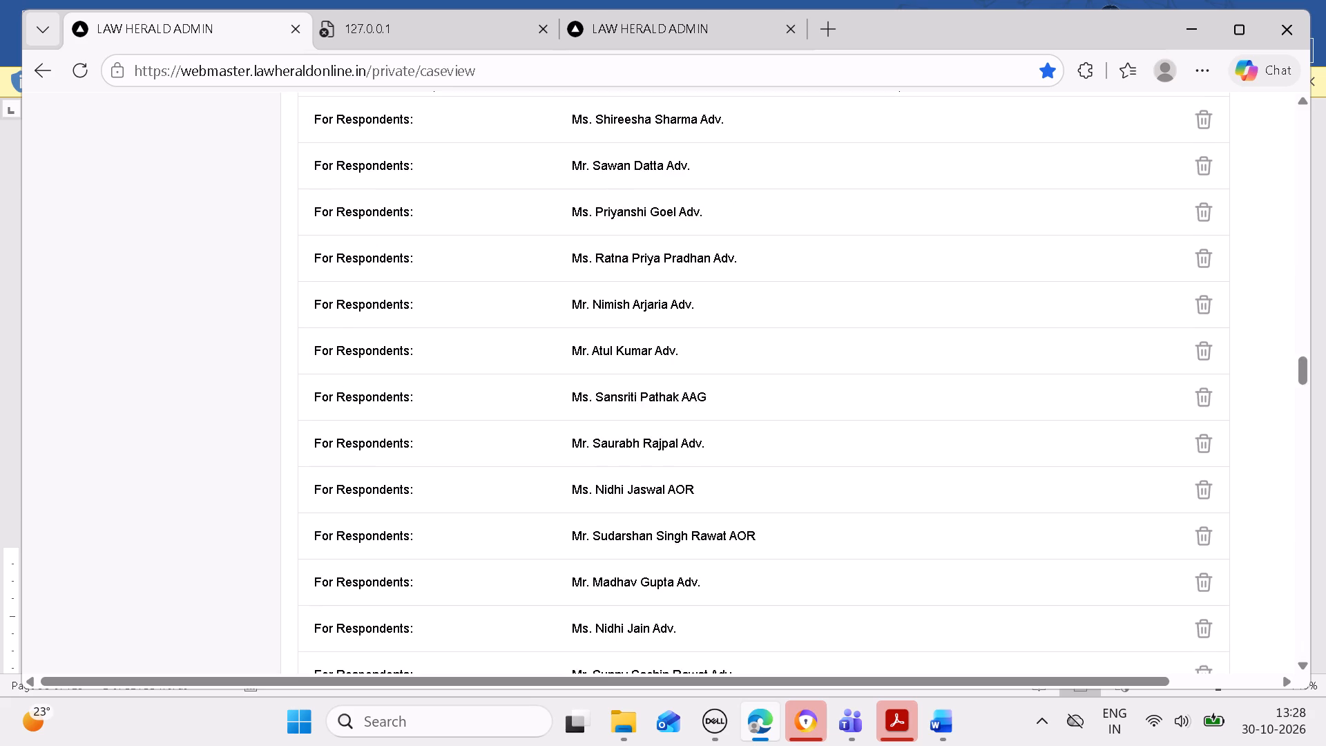
scroll(887, 472, up, 3)
scroll(897, 467, down, 17)
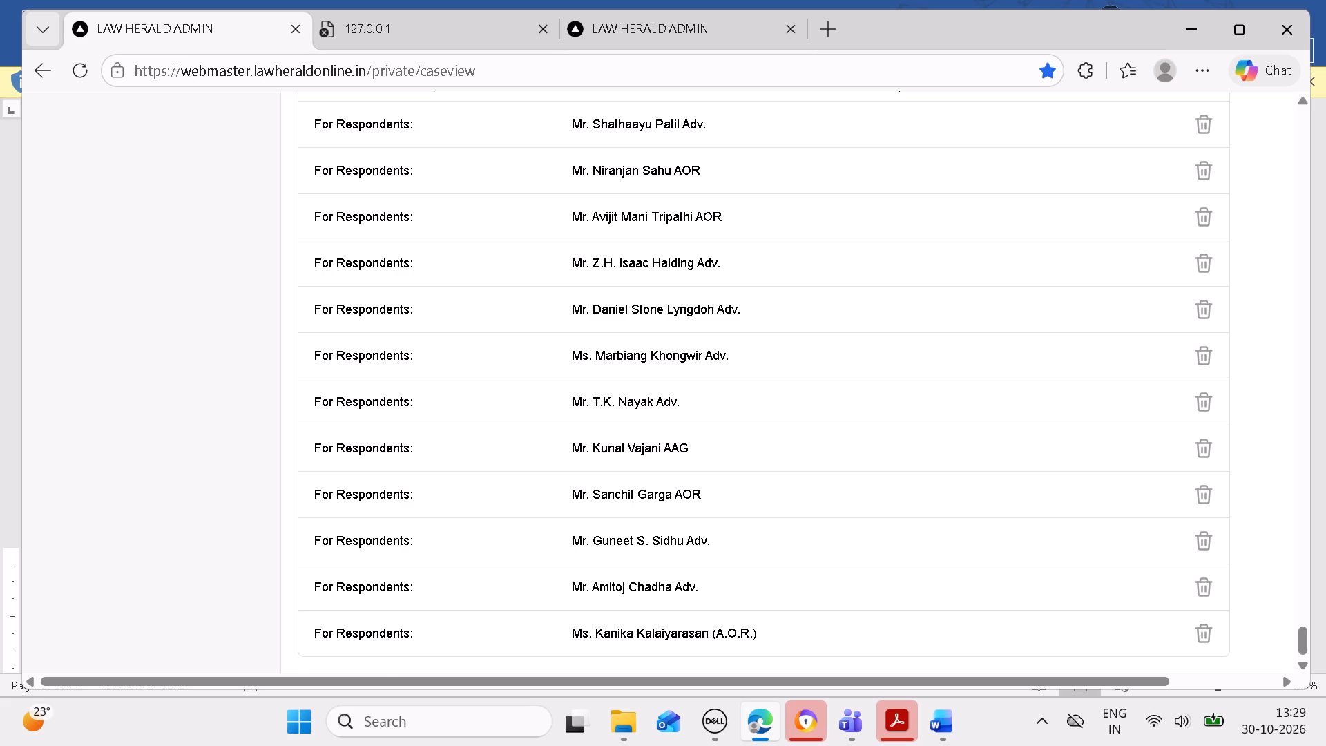
key(Up)
key(Up)
key(Up)
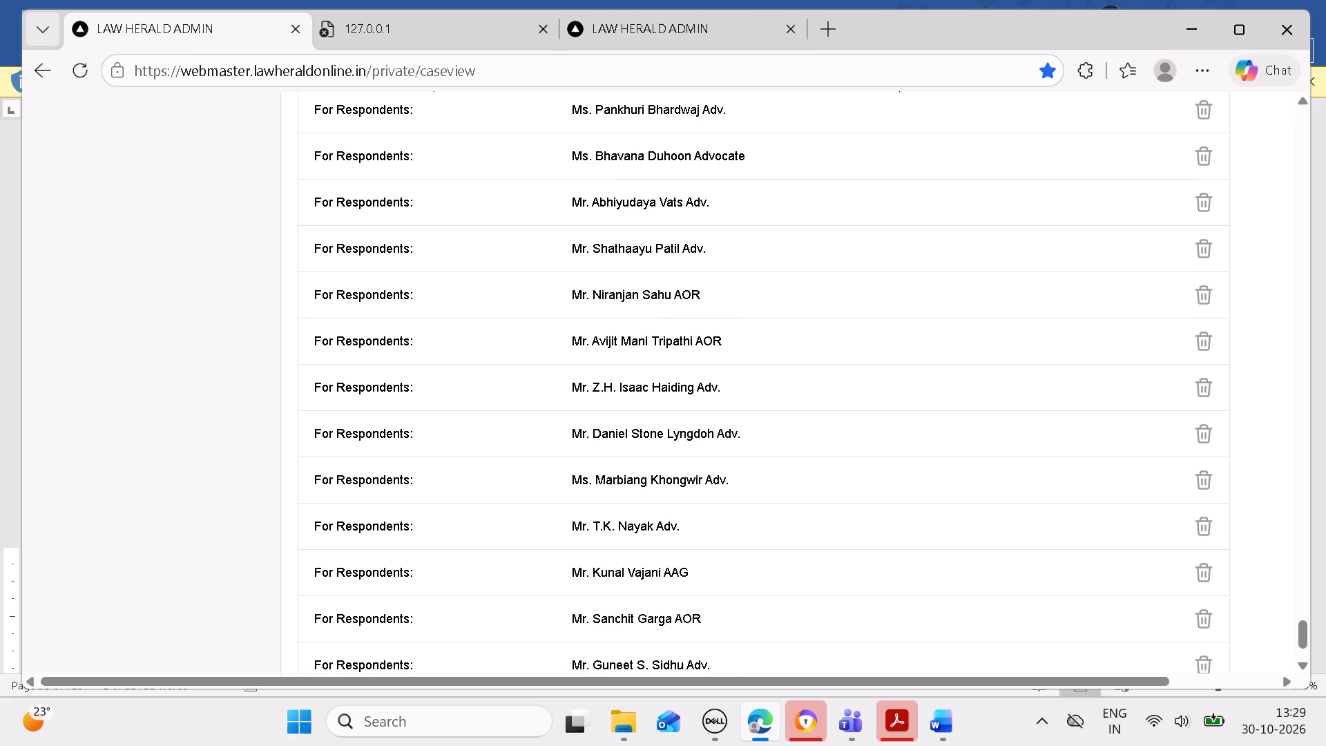
key(Up)
key(Up)
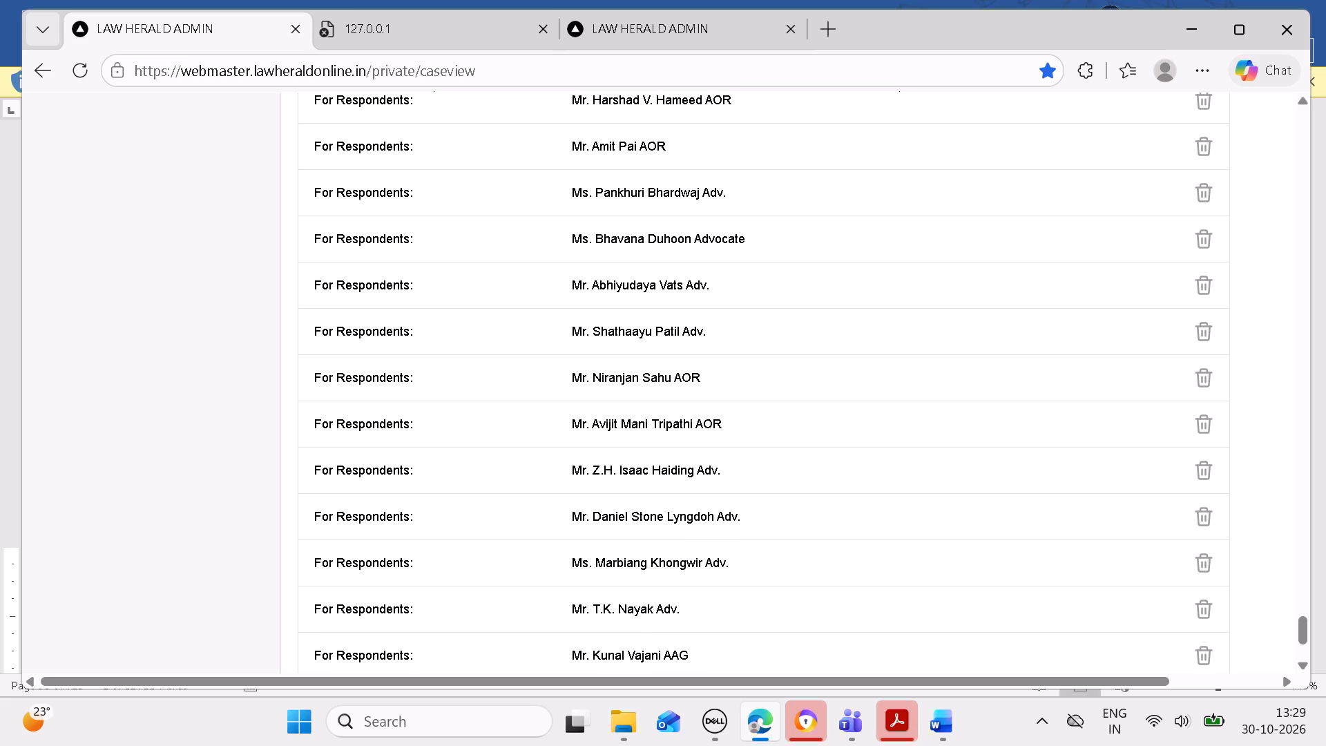
key(Up)
key(Up)
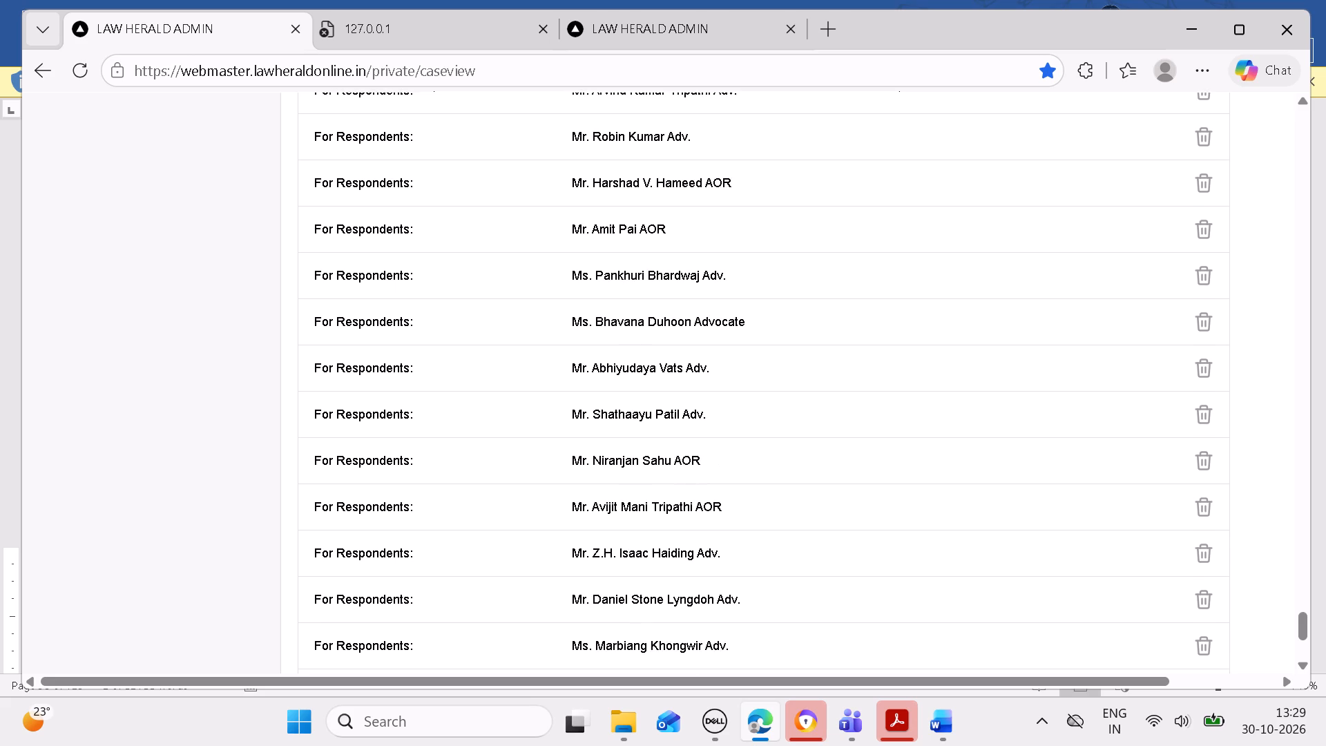
key(Up)
key(Up)
key(Up)
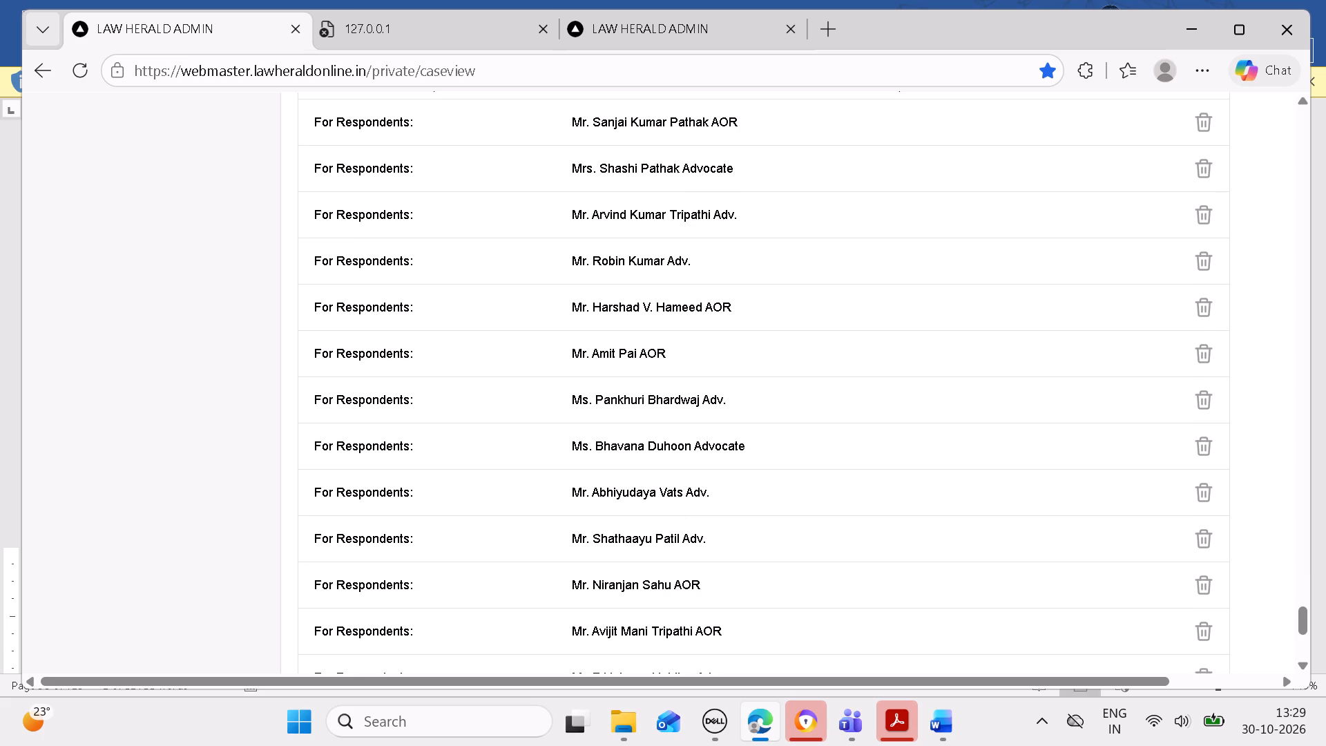
key(Up)
key(Up)
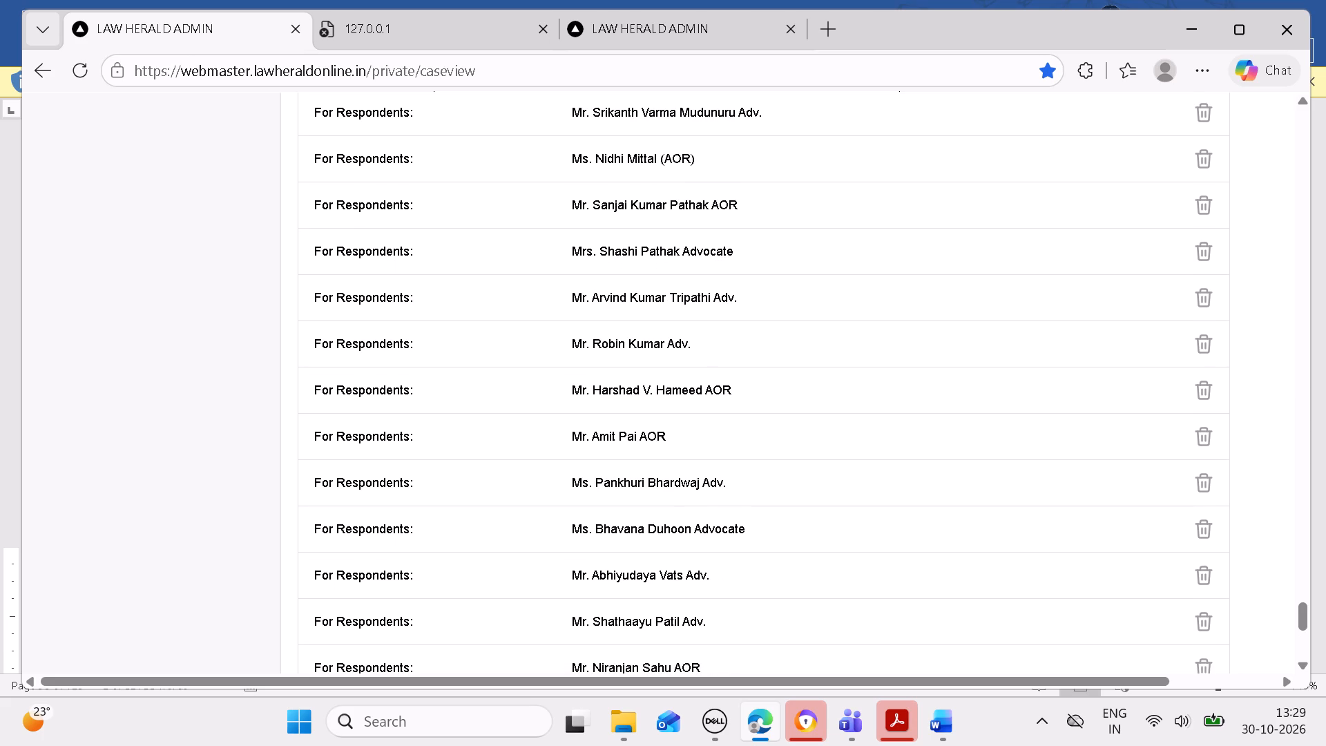
key(Up)
key(Up)
key(Up)
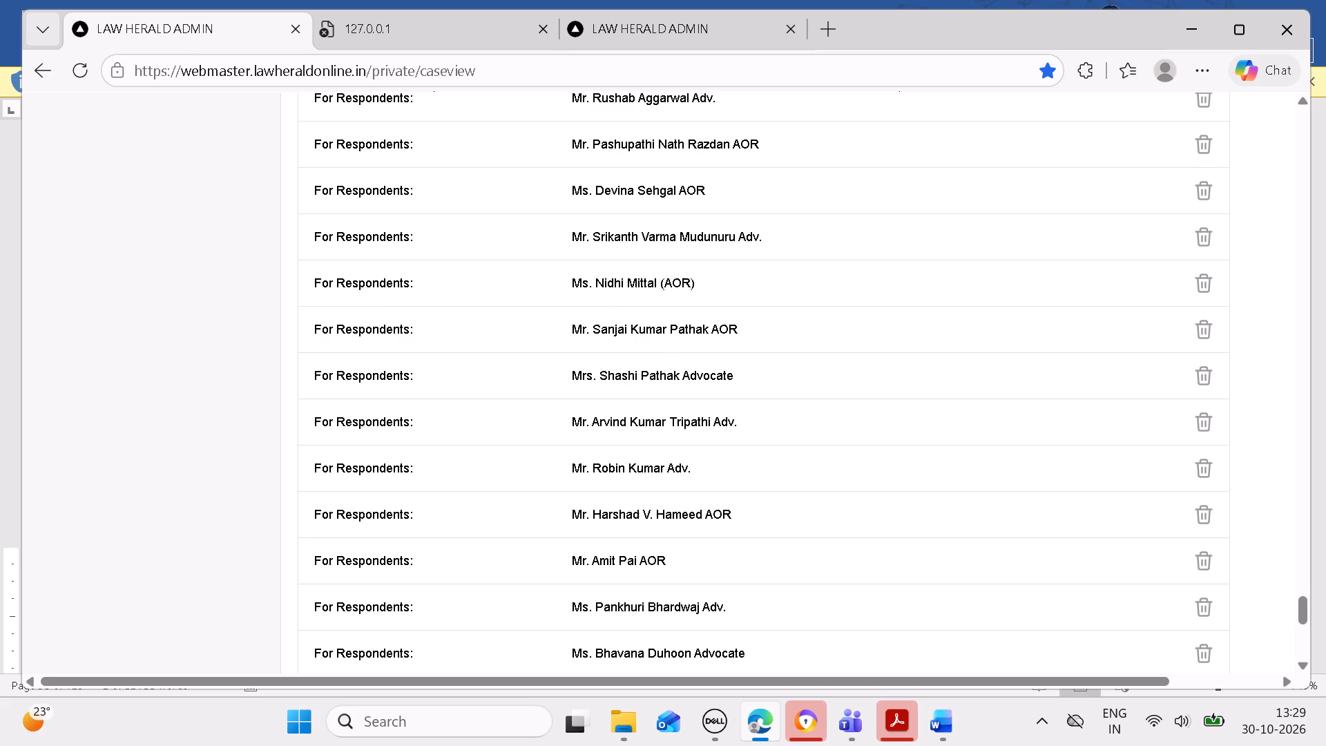
key(Up)
key(Up)
key(Up)
key(Up)
key(Up)
key(Up)
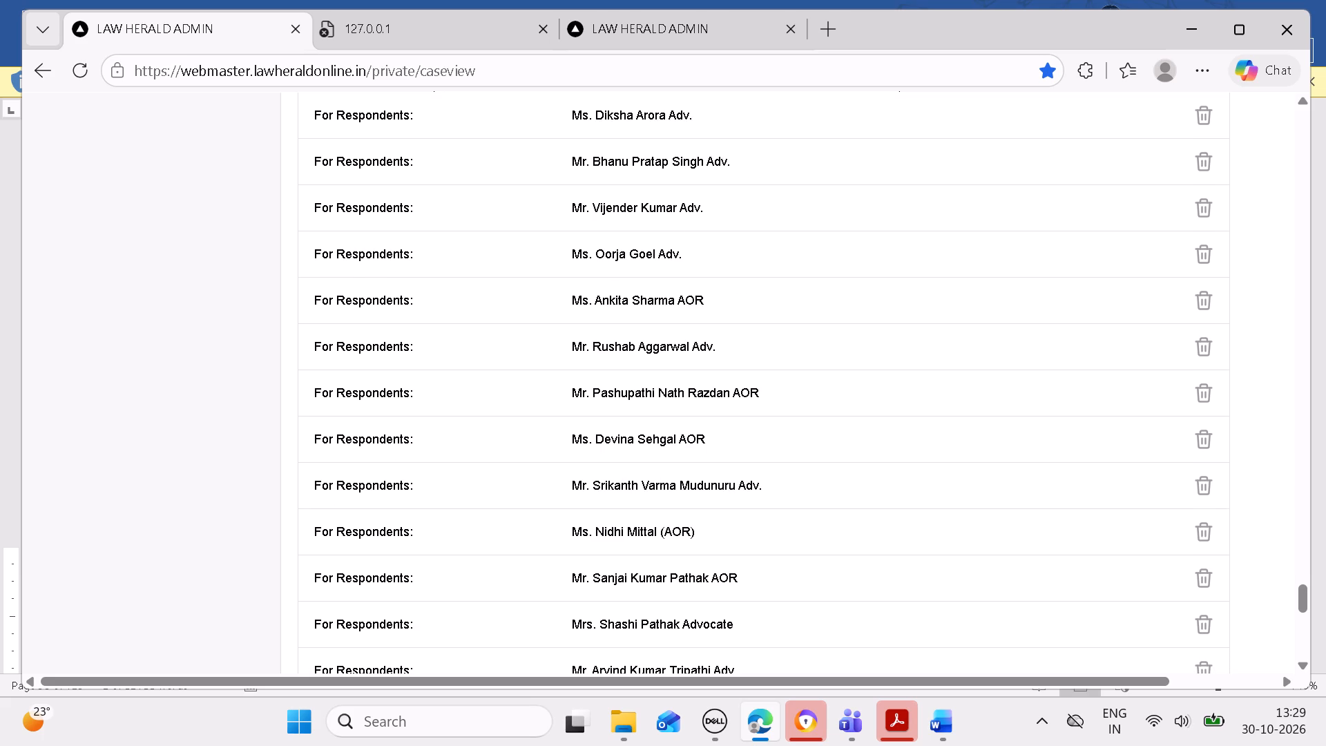
key(Up)
key(Up)
key(Up)
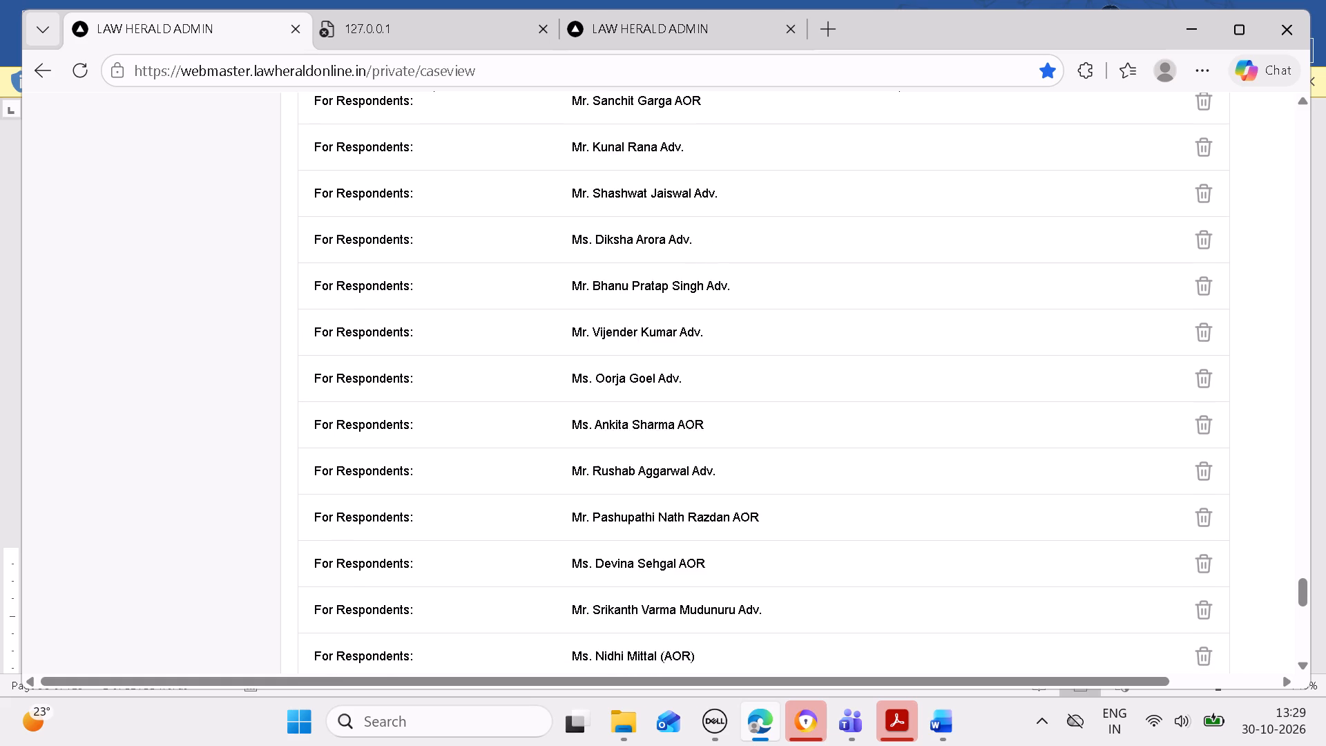
key(Up)
key(Up)
key(Up)
key(Up)
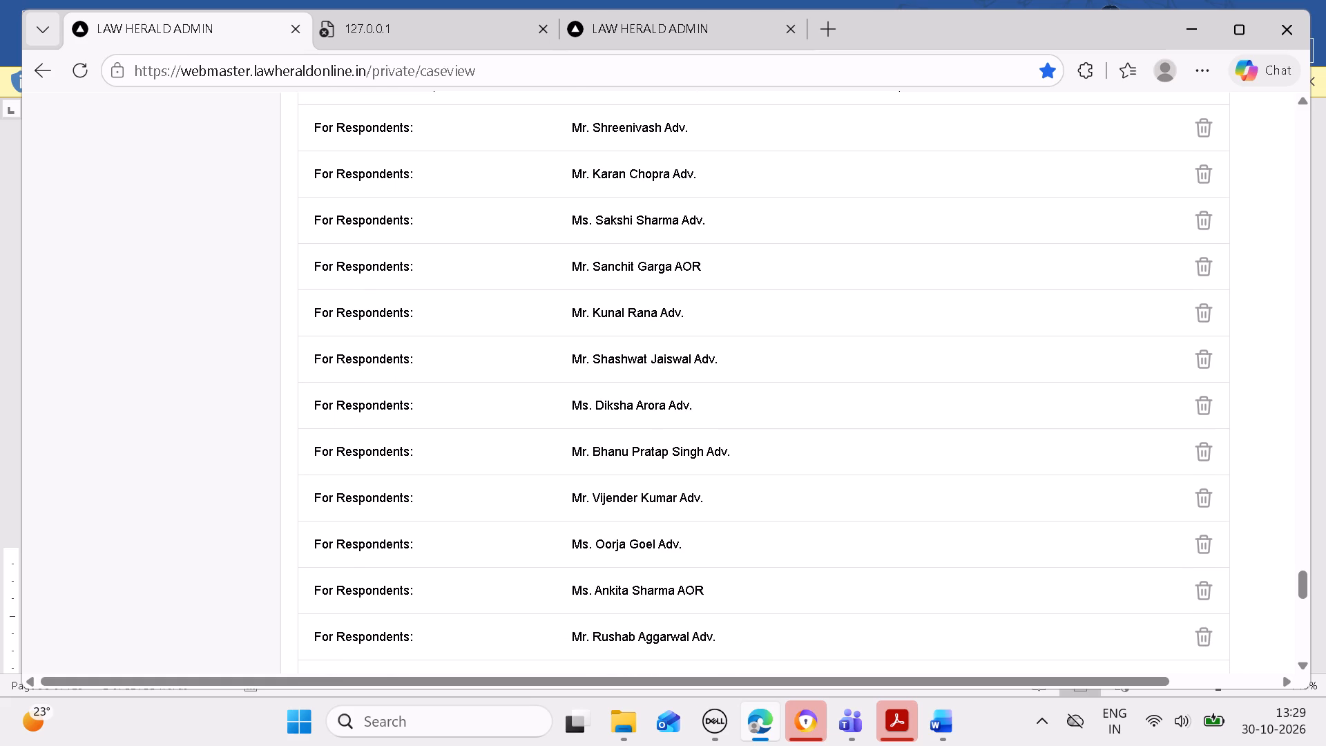
key(Up)
key(Up)
key(Up)
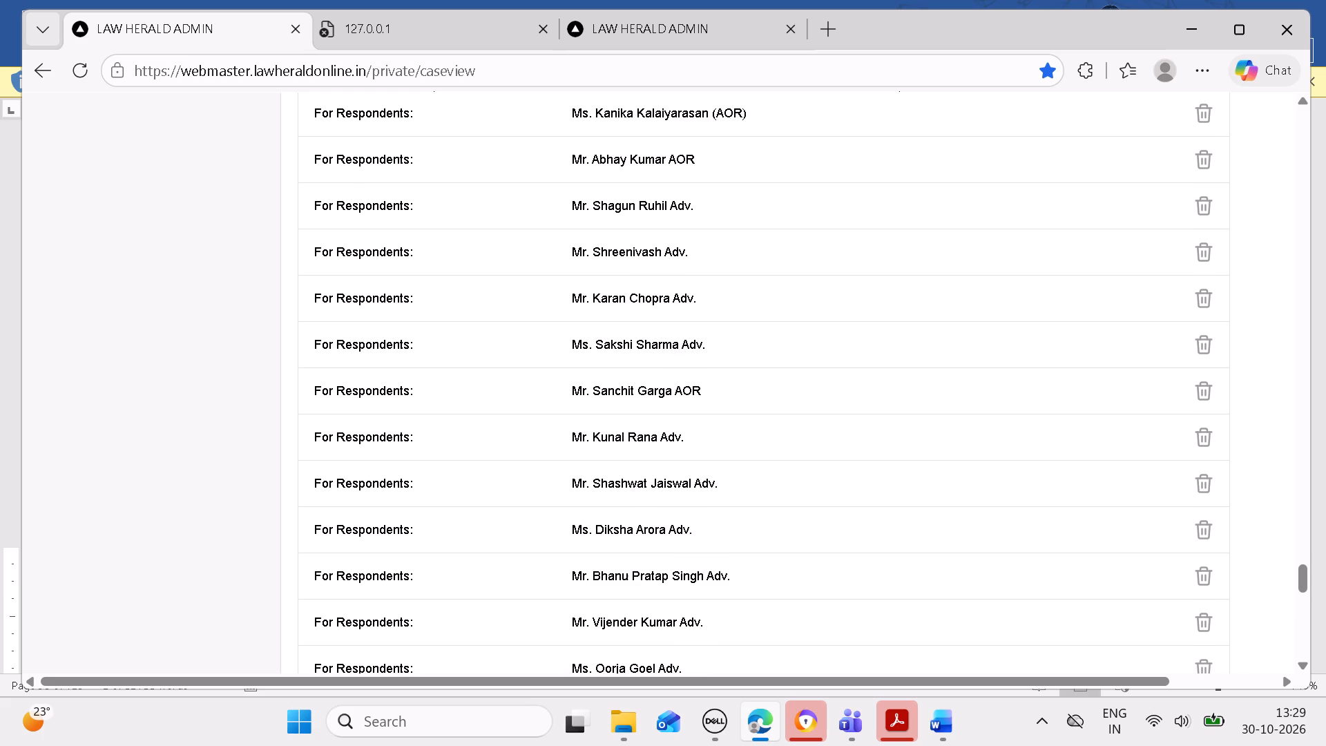
key(Up)
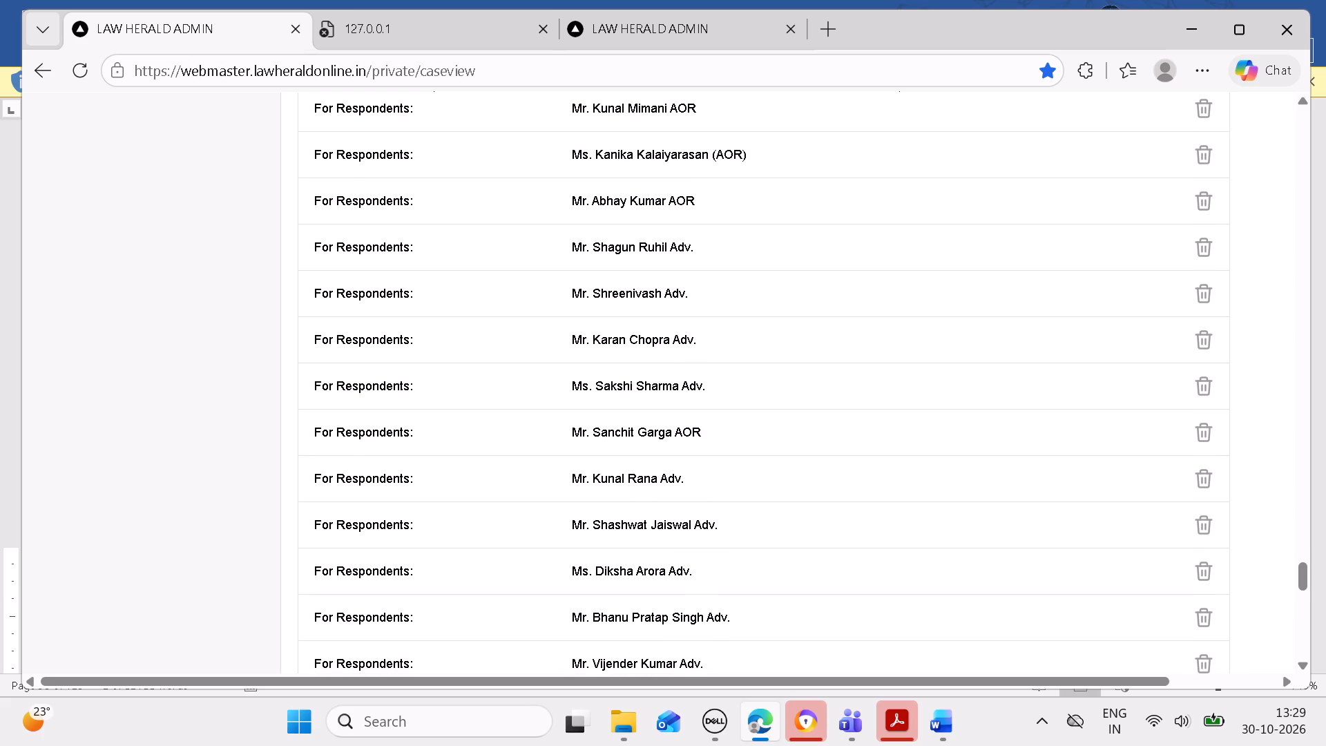
key(Up)
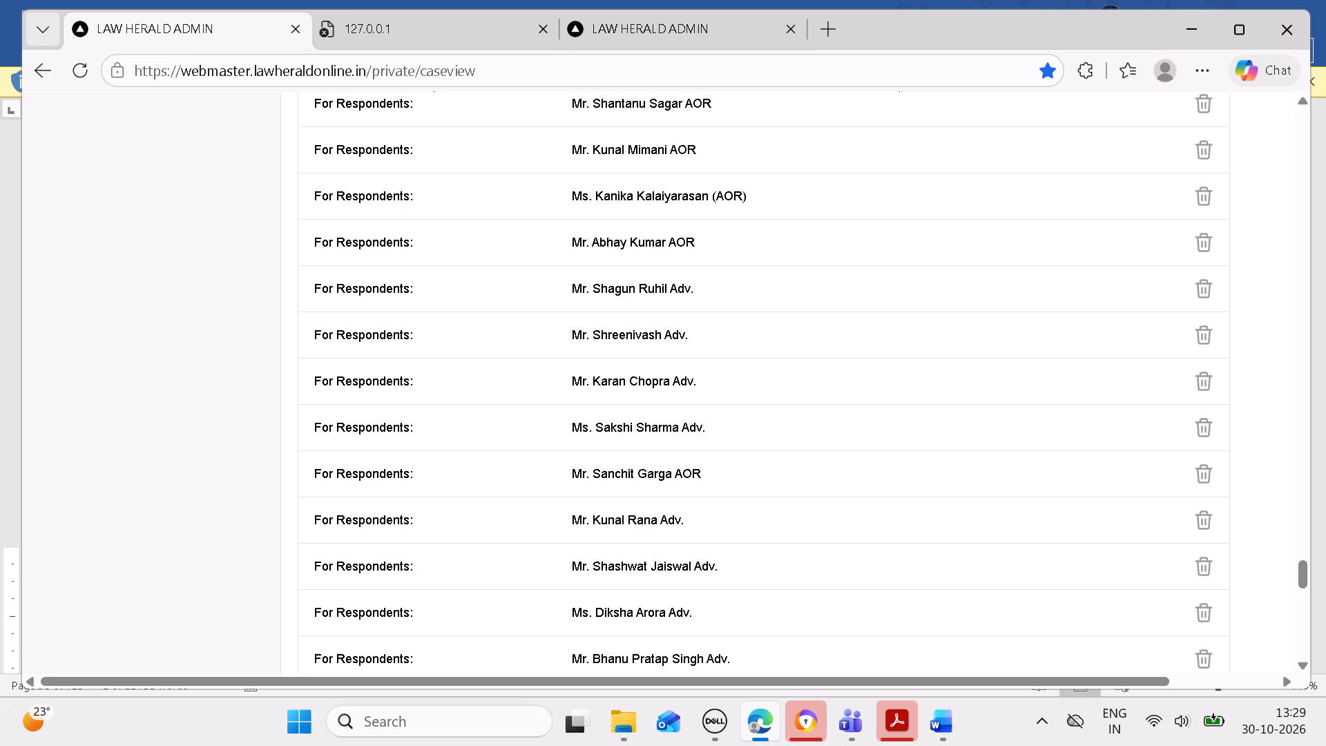
key(Up)
key(Up)
key(Up)
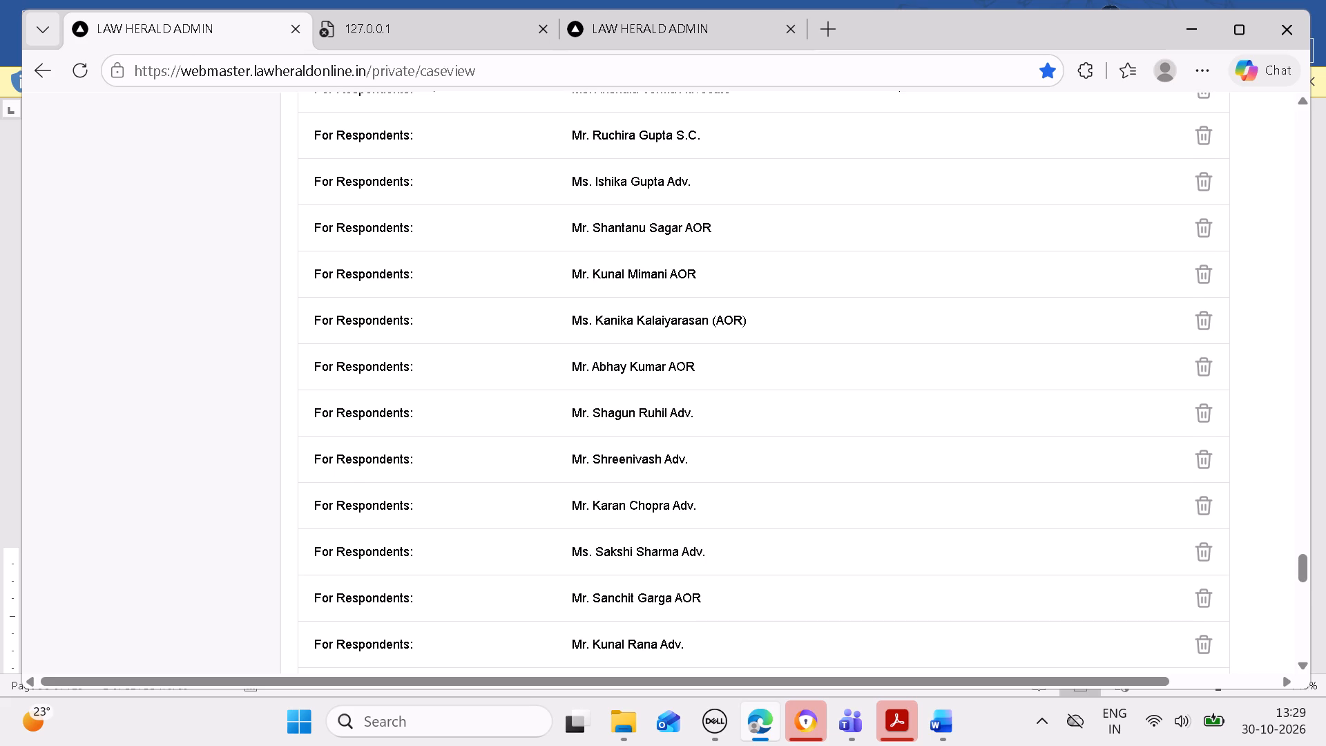
key(Up)
key(Up)
key(Up)
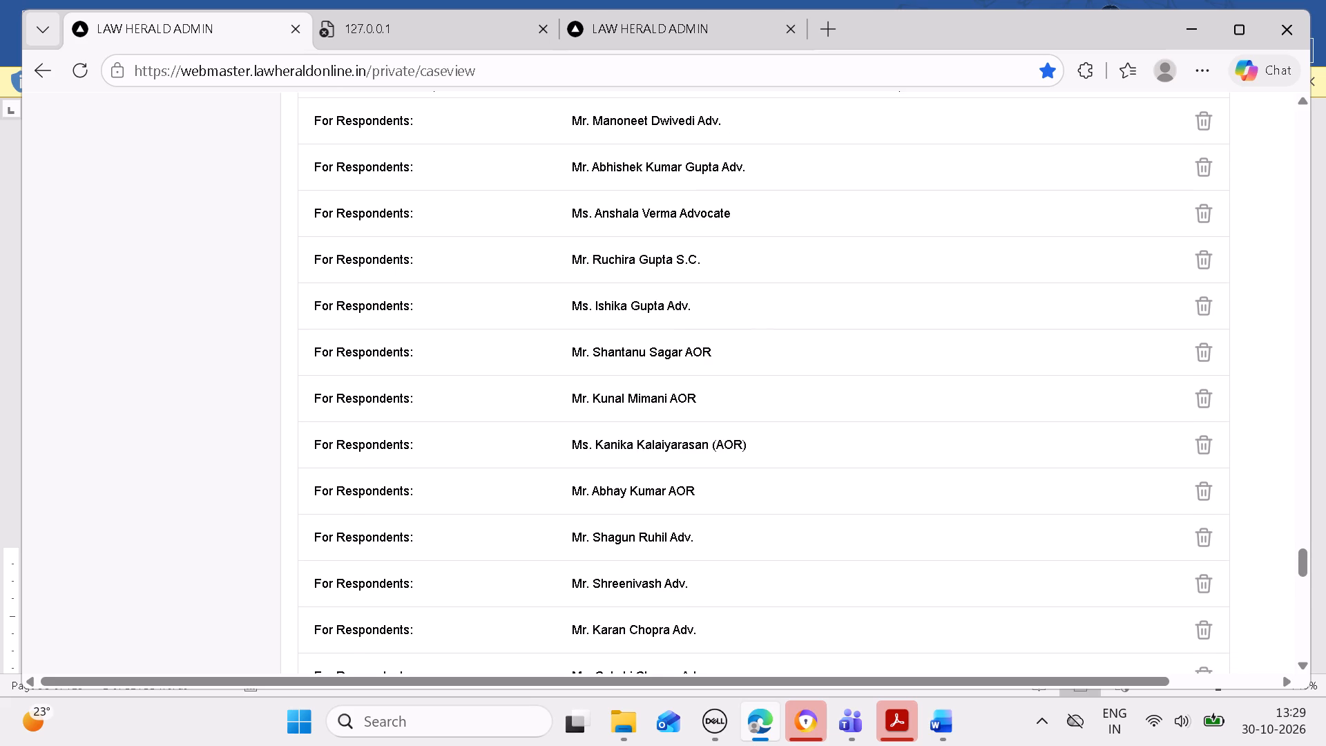
key(Up)
key(Up)
key(Up)
key(Up)
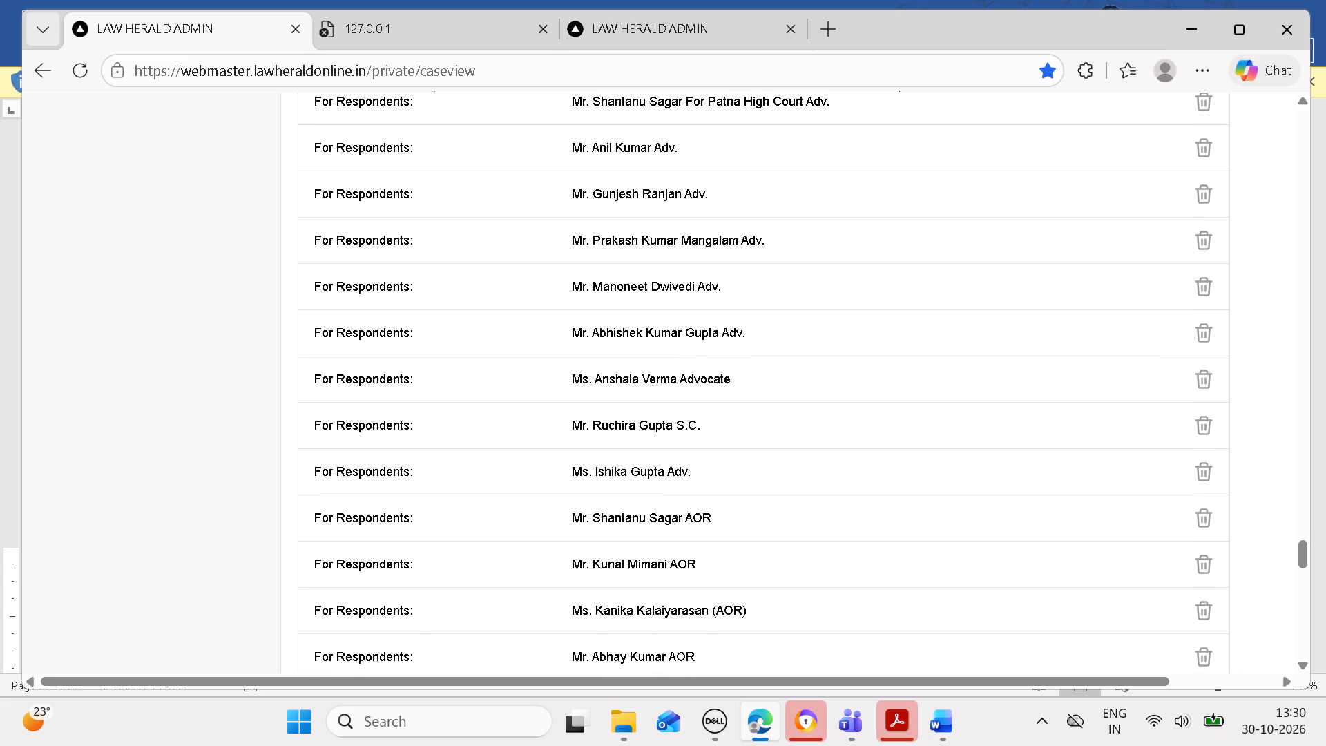
key(Up)
key(Up)
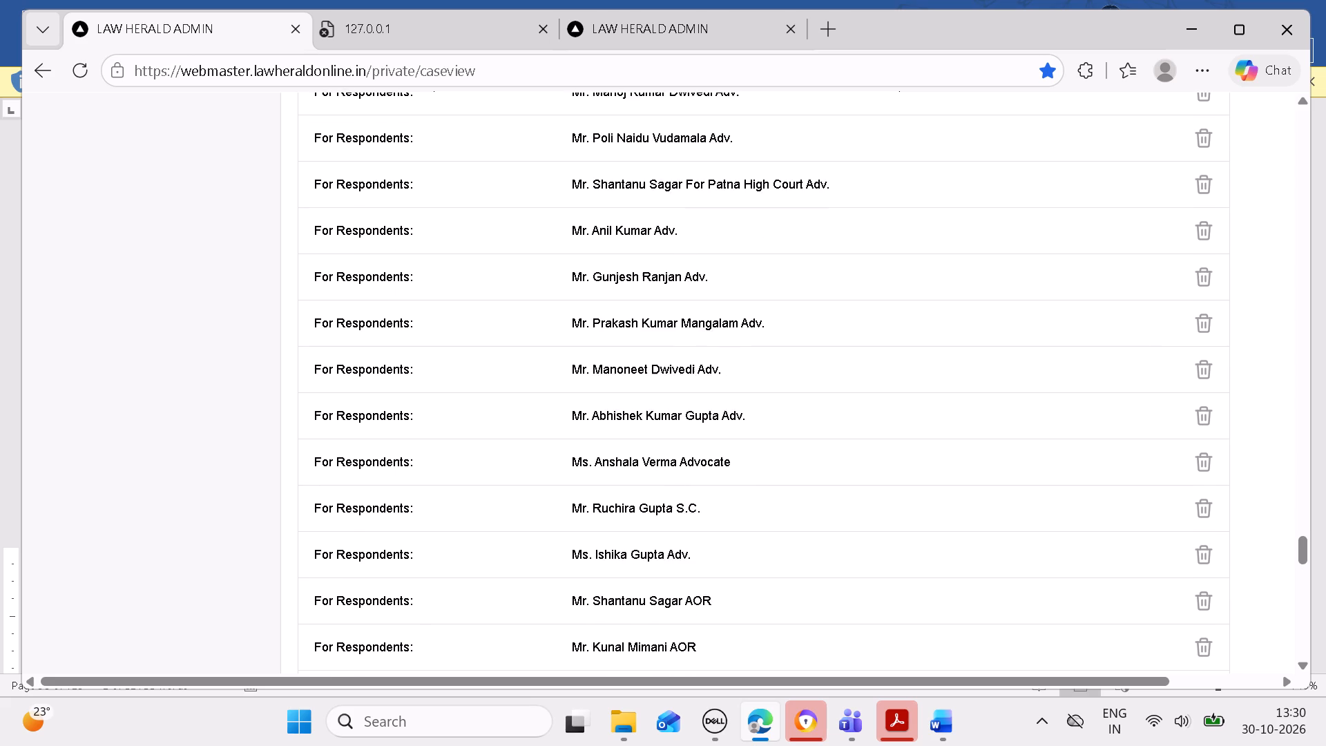
key(Up)
key(Up)
key(Up)
key(Up)
key(Up)
key(Up)
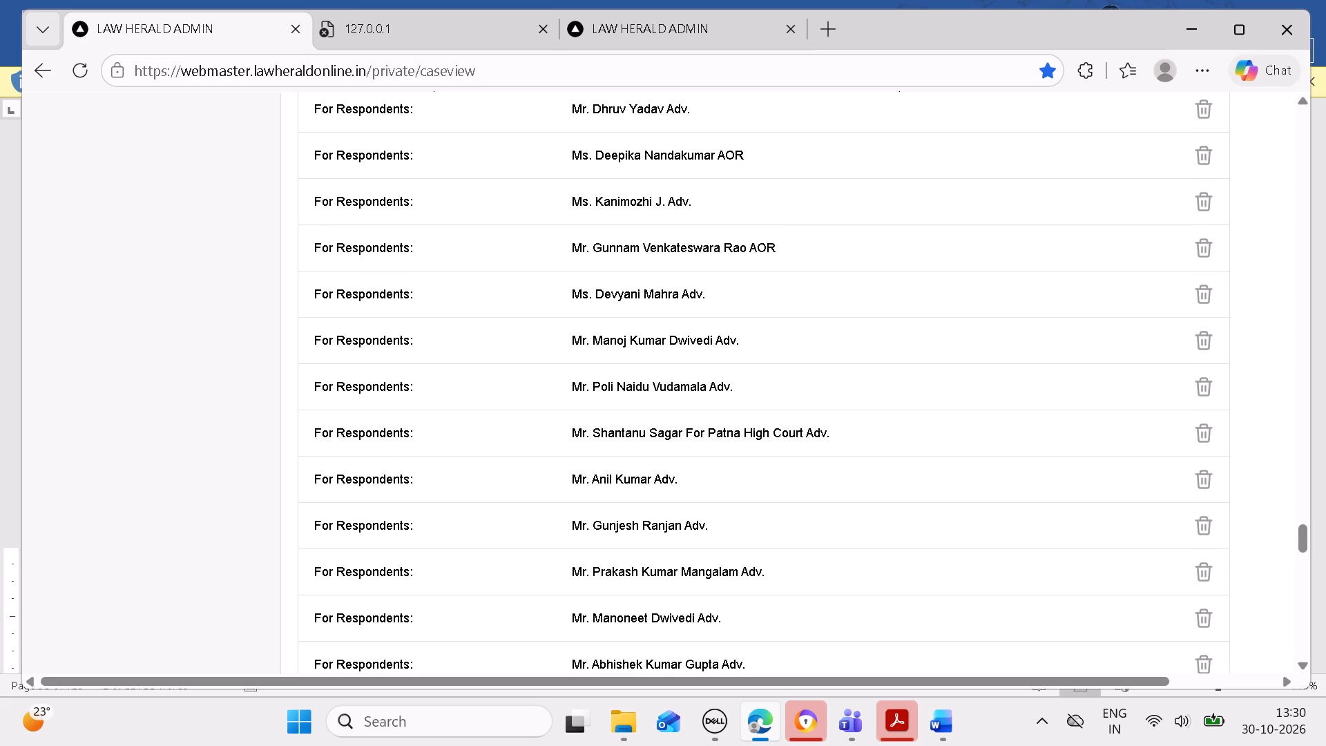
key(Up)
key(Up)
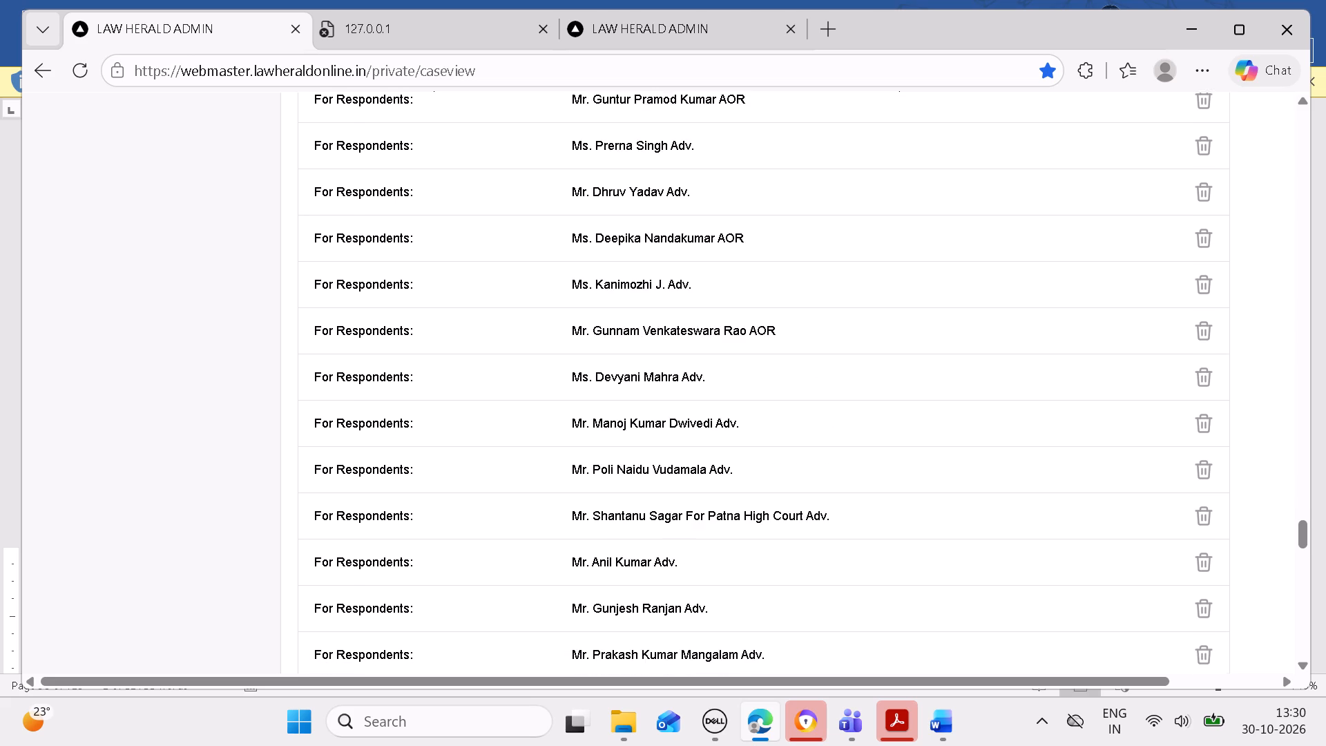
key(Up)
key(Up)
key(Up)
key(Up)
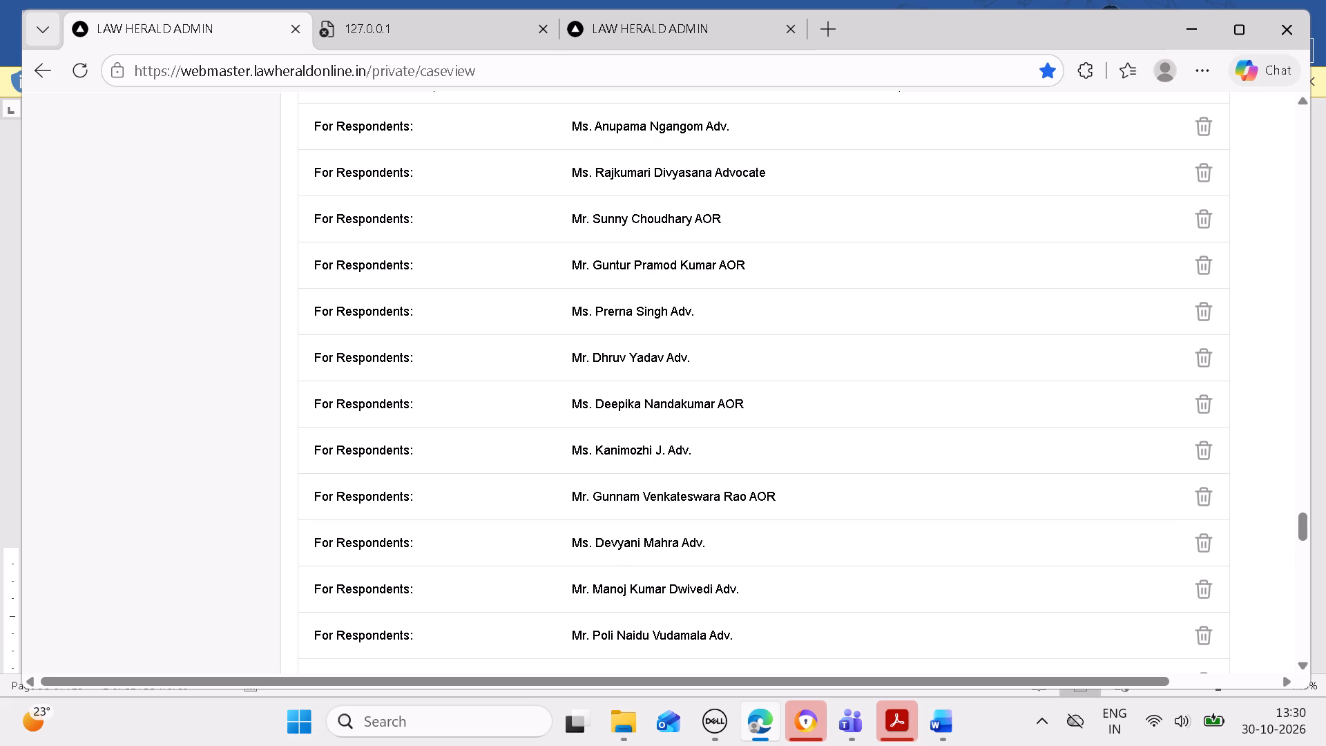
key(Up)
key(Up)
key(Up)
key(Up)
key(Up)
key(Up)
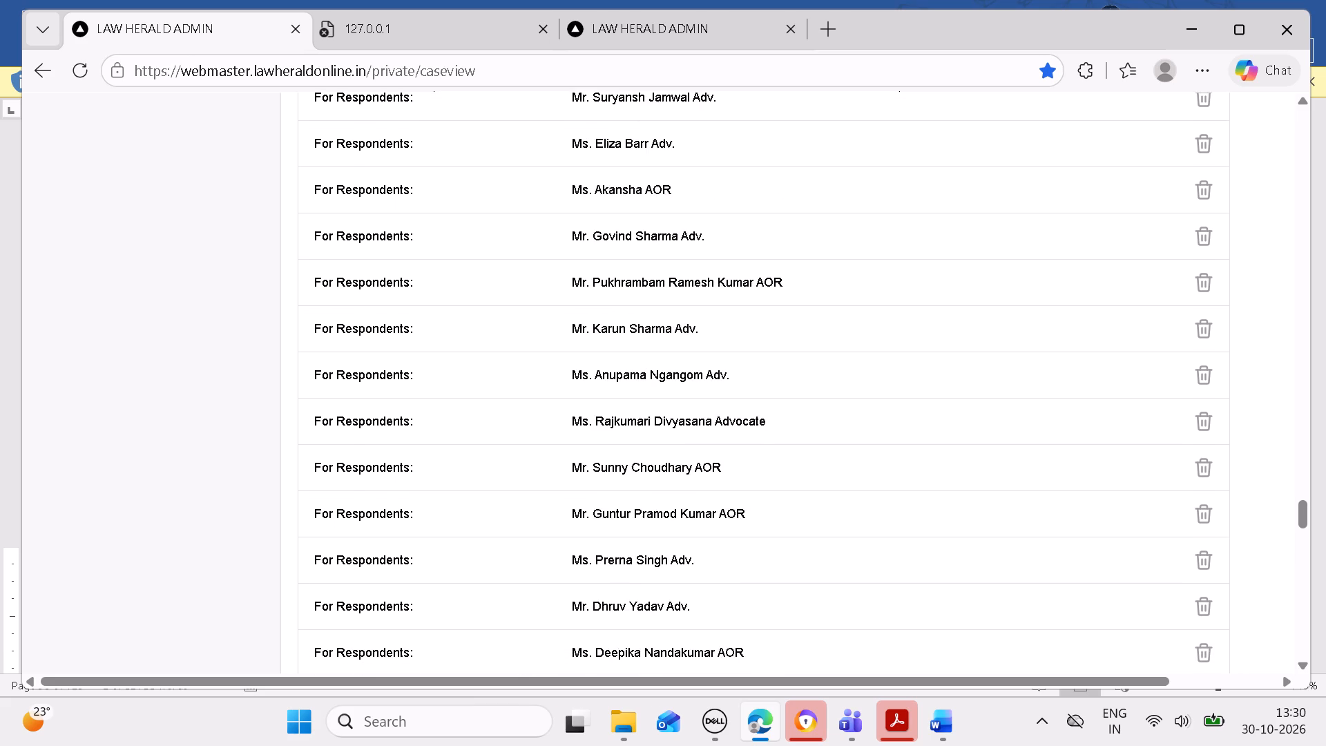
key(Up)
key(Up)
key(Up)
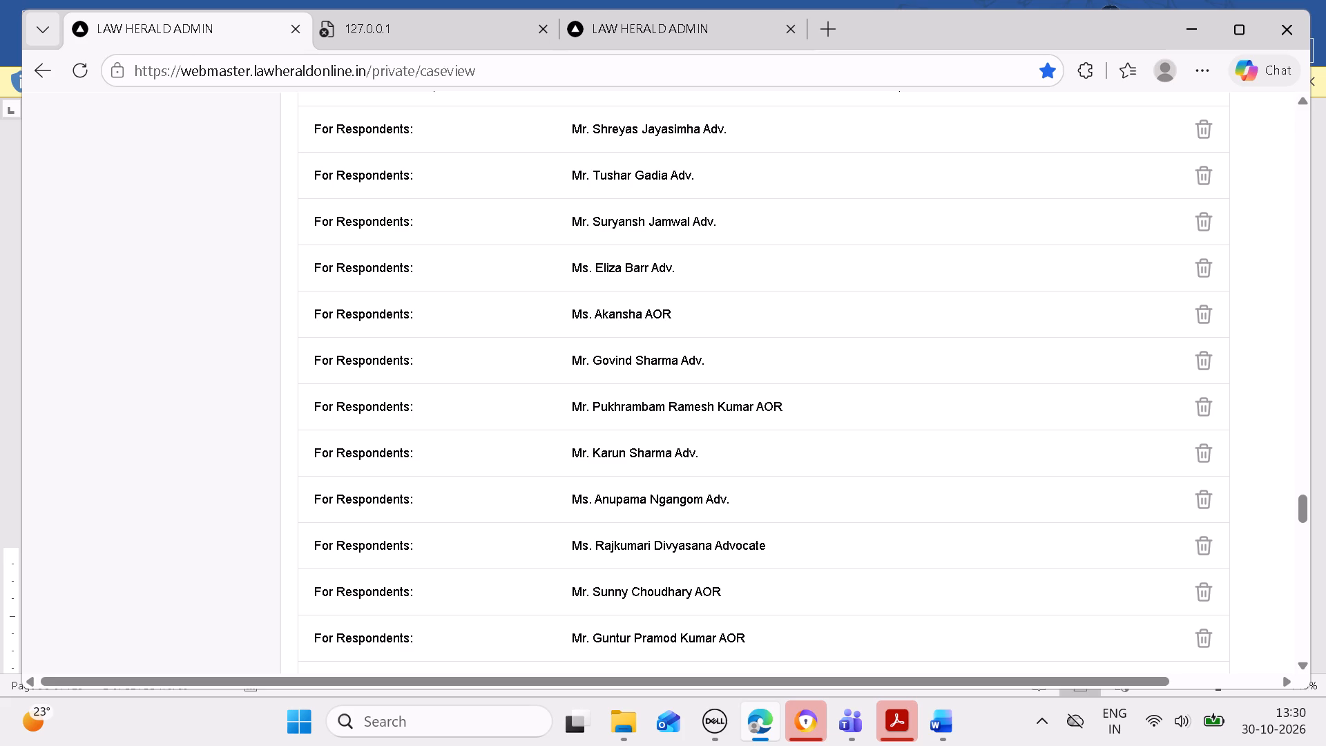
key(Up)
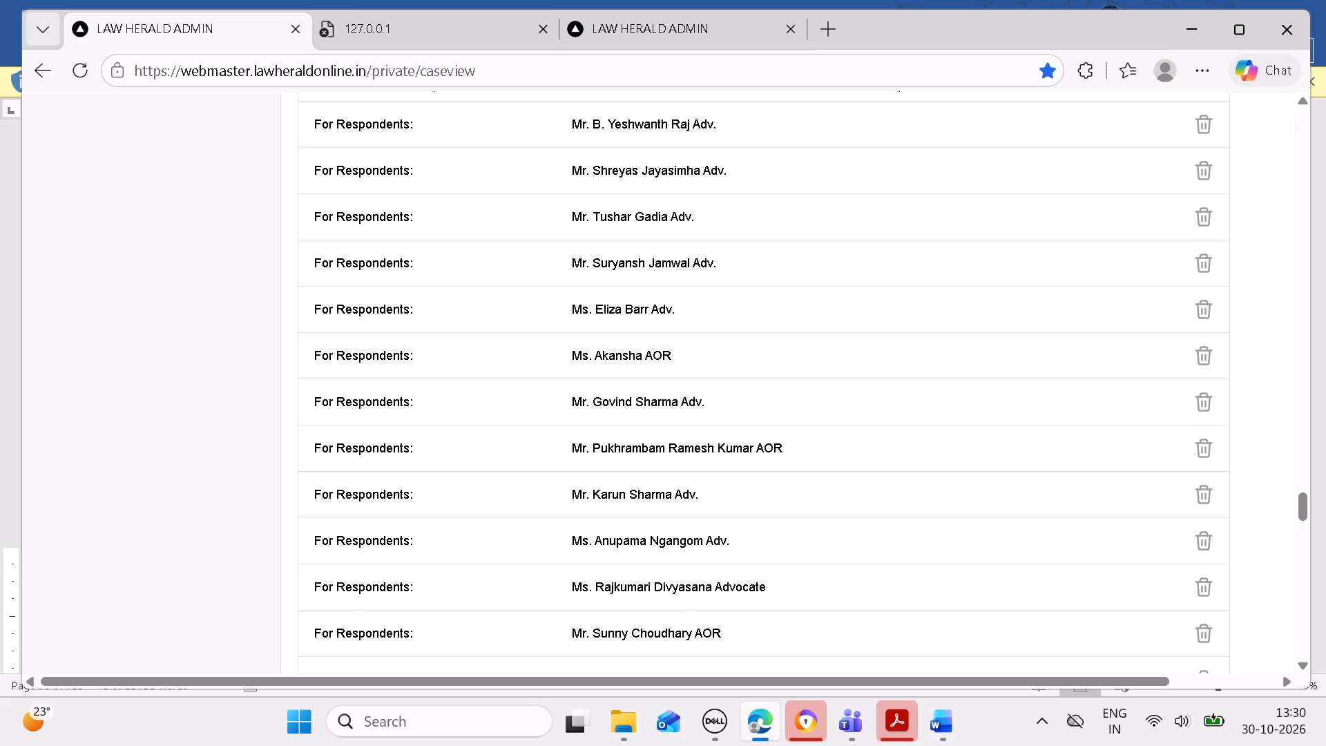
key(Up)
key(Up)
key(Up)
key(Up)
key(Up)
key(Up)
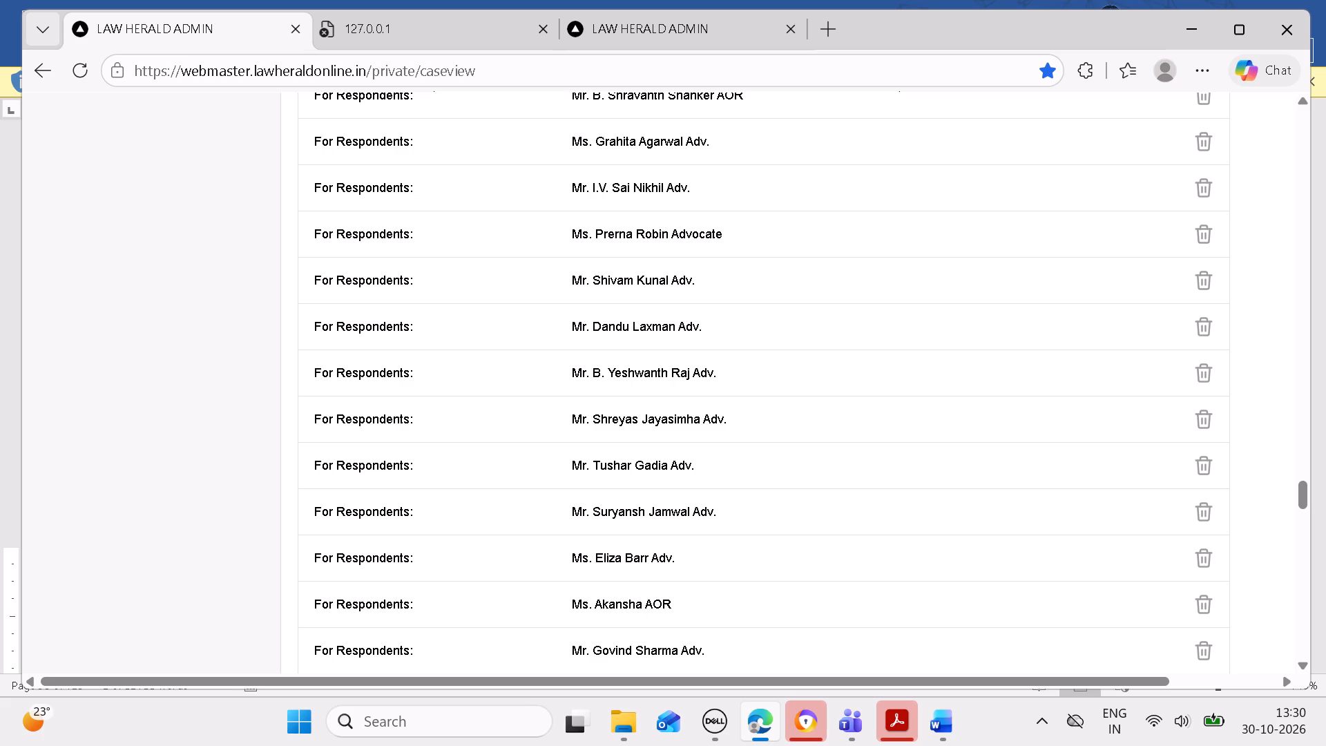
key(Up)
key(Up)
key(Up)
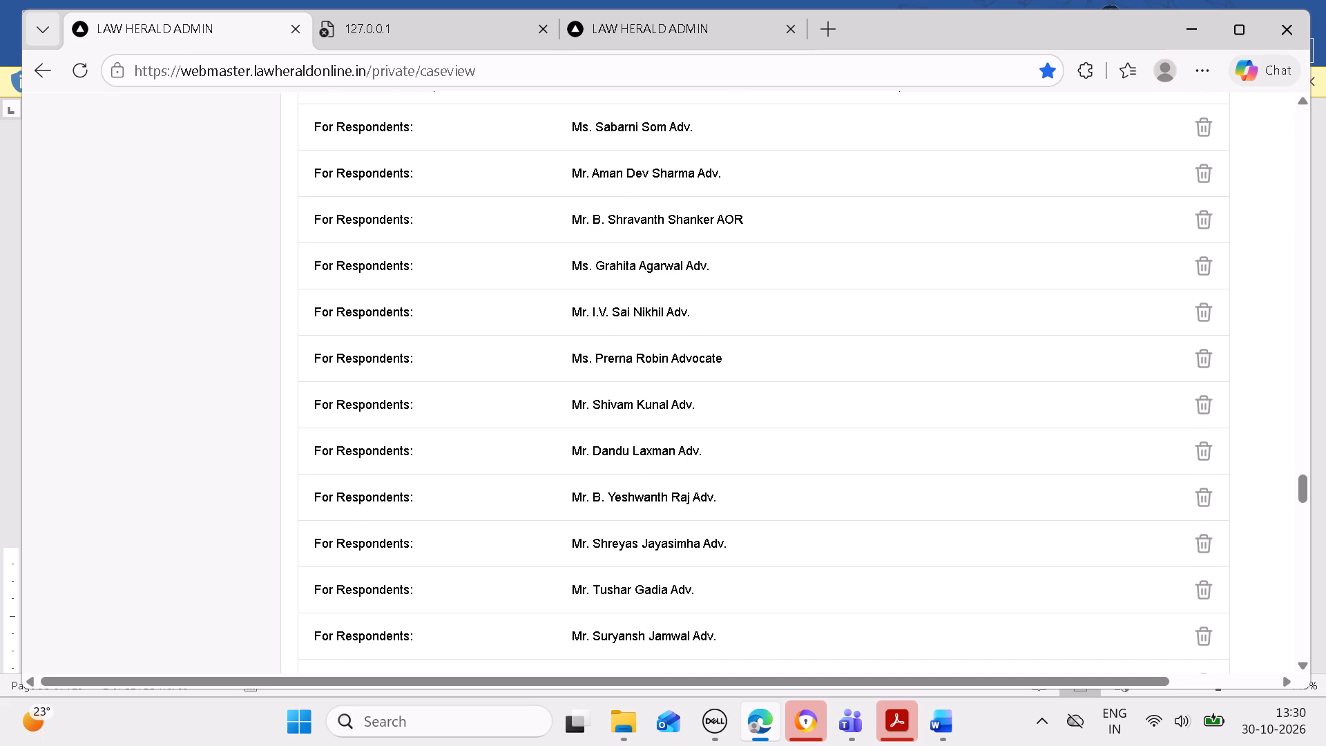
key(Up)
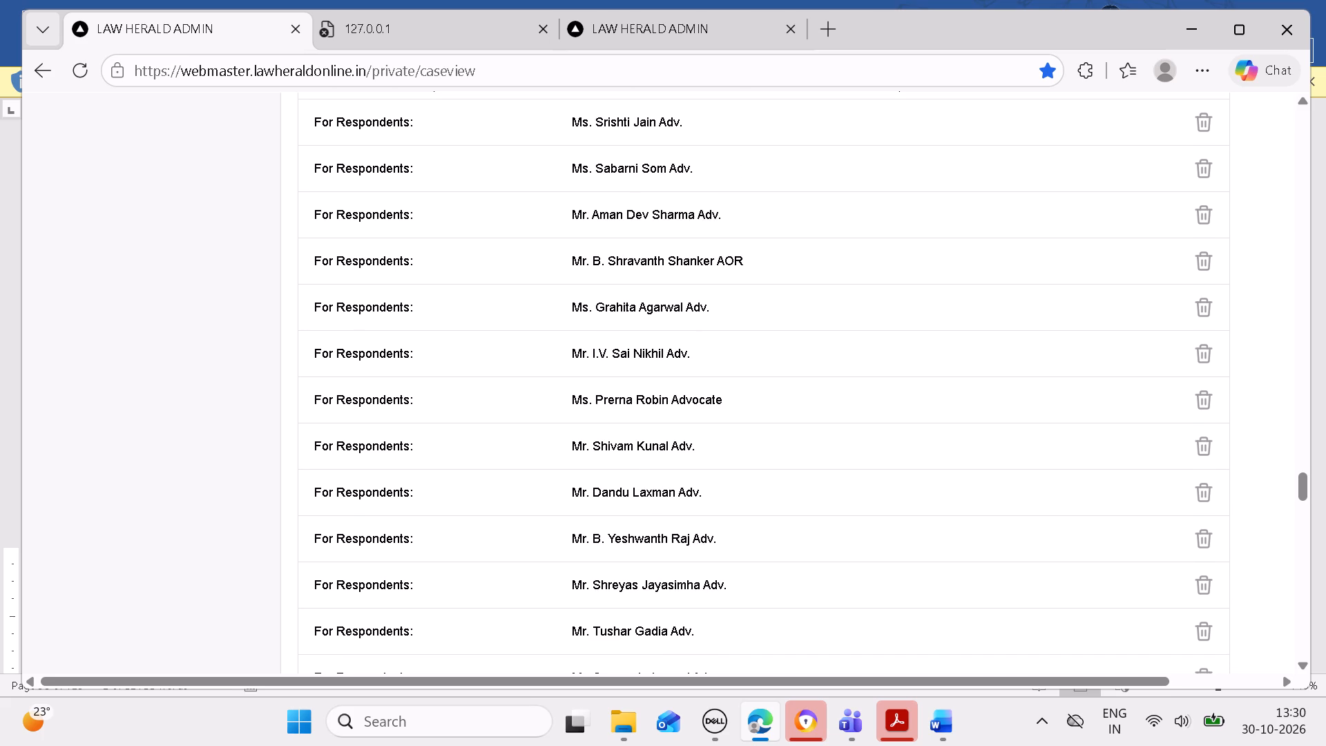
key(Up)
key(Up)
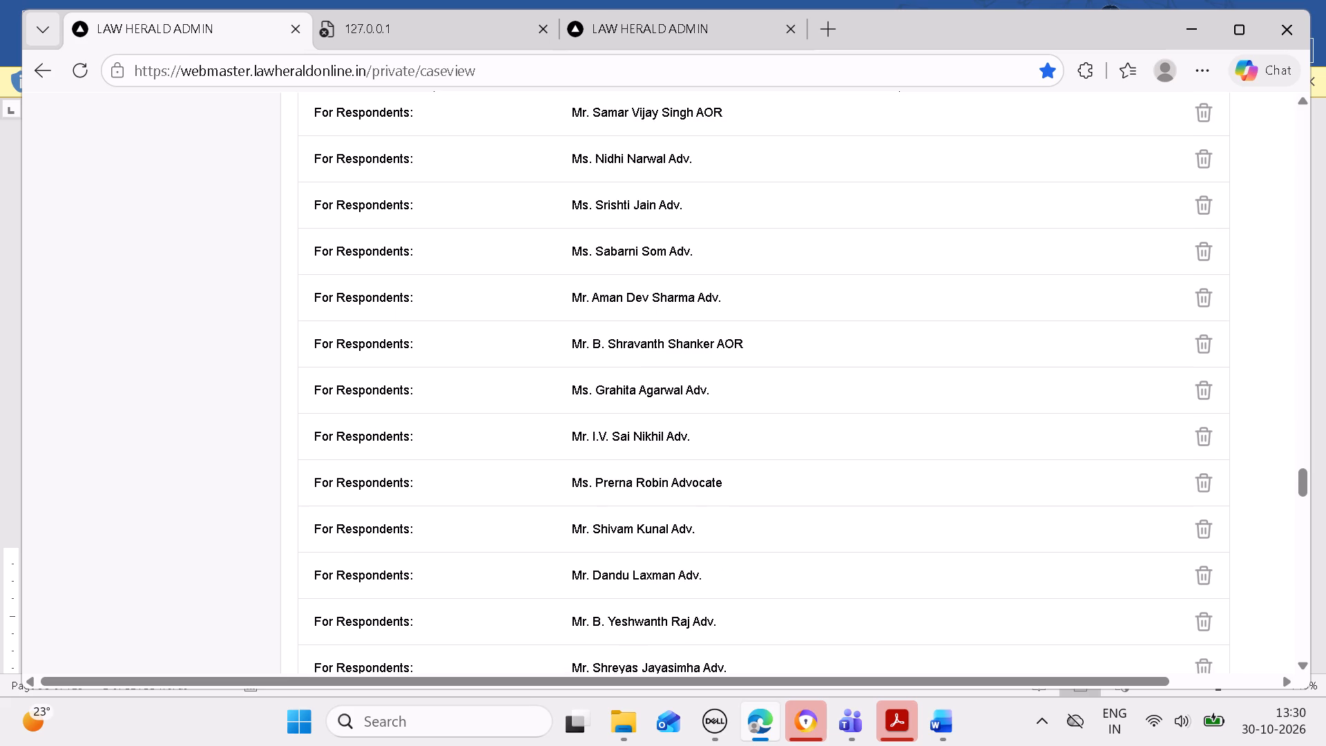
key(Up)
key(Up)
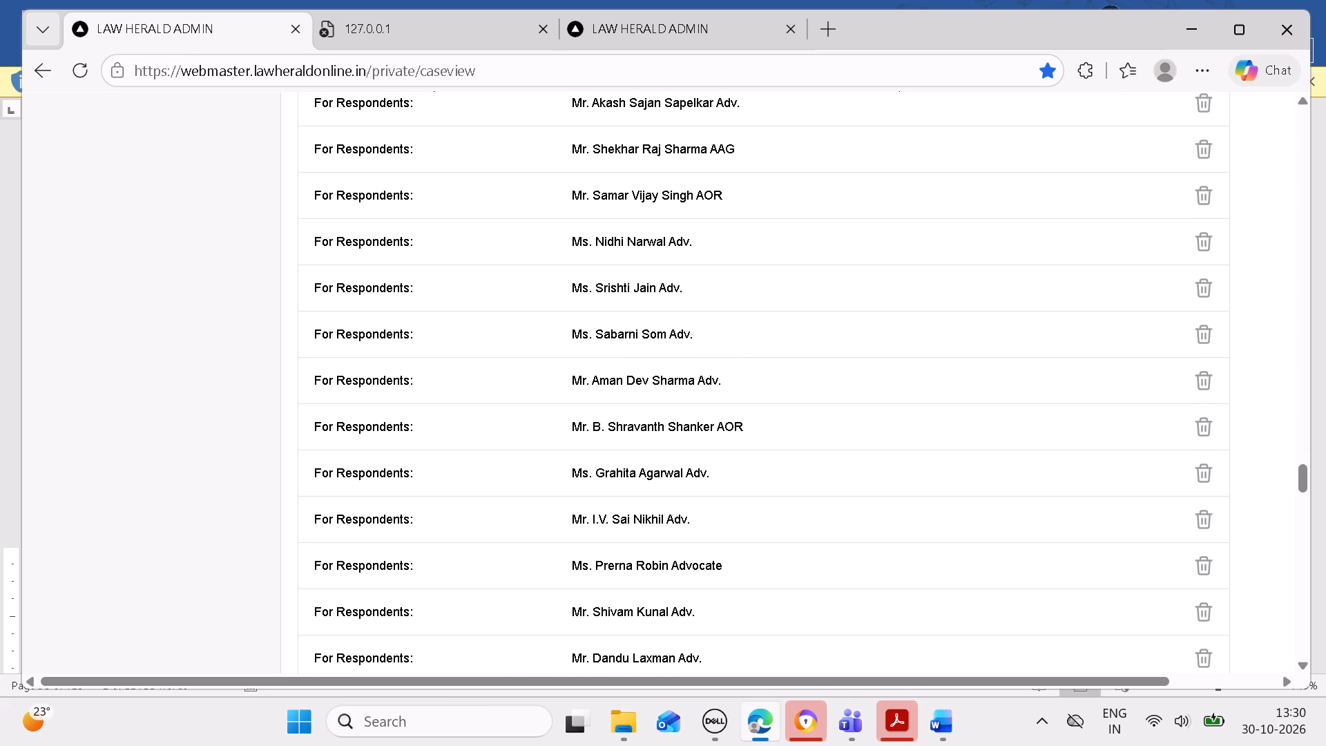
key(Up)
key(Up)
key(Up)
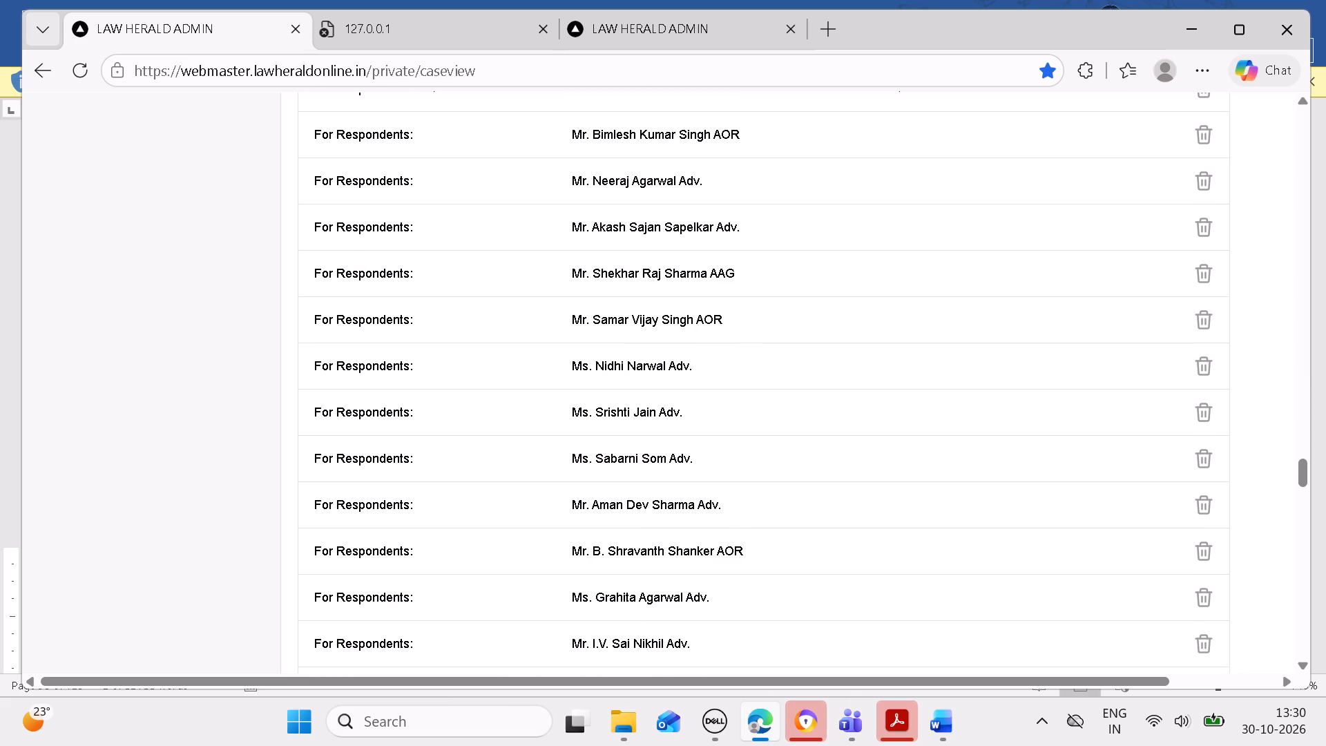
Continue checking the attached respondents' advocates in the case record, working upward through the middle of the list and examining names and designations.
key(Up)
key(Up)
key(Up)
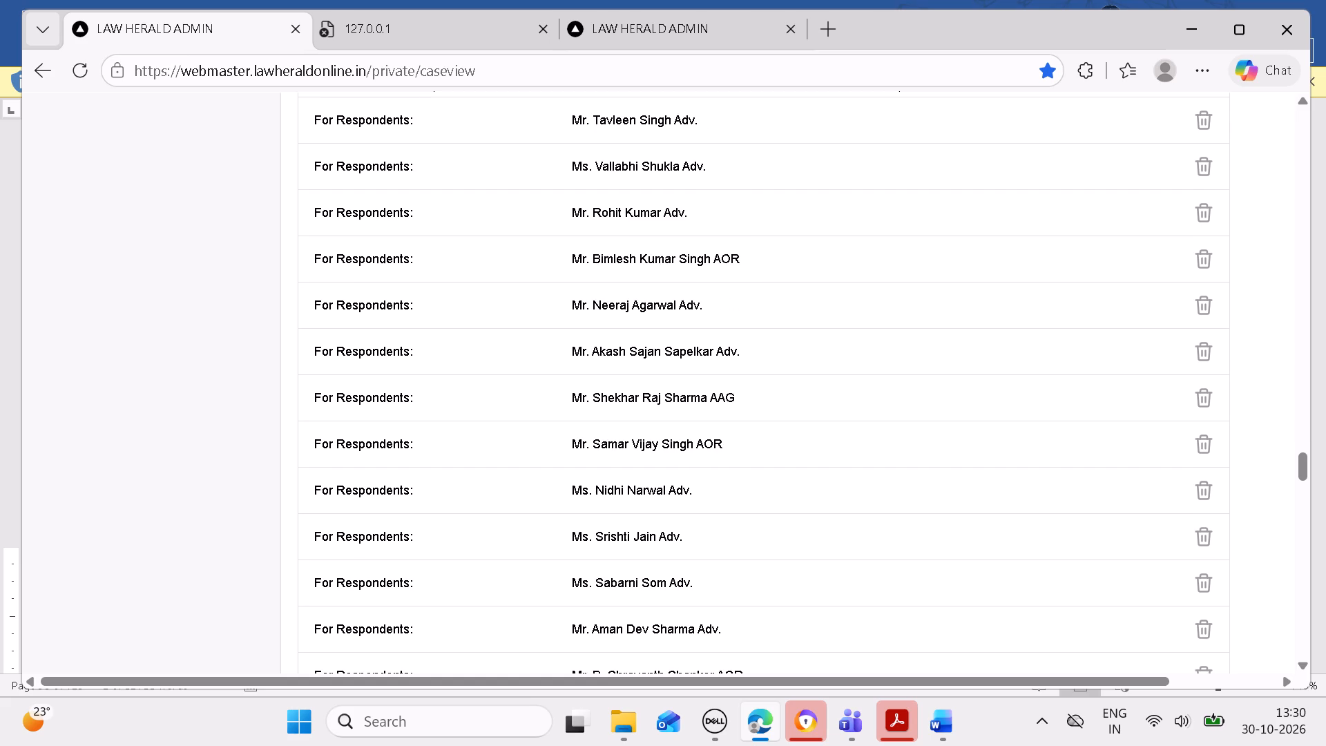
key(Up)
key(Up)
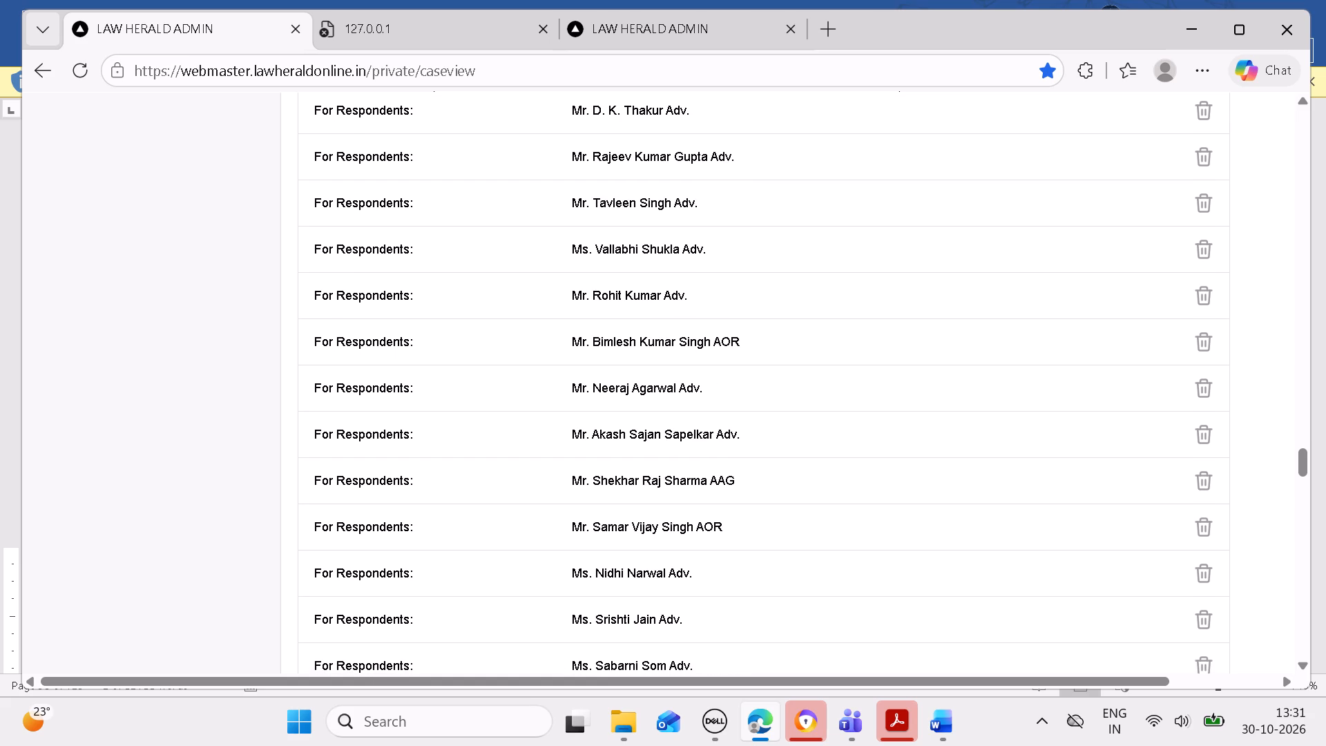
key(Up)
key(Up)
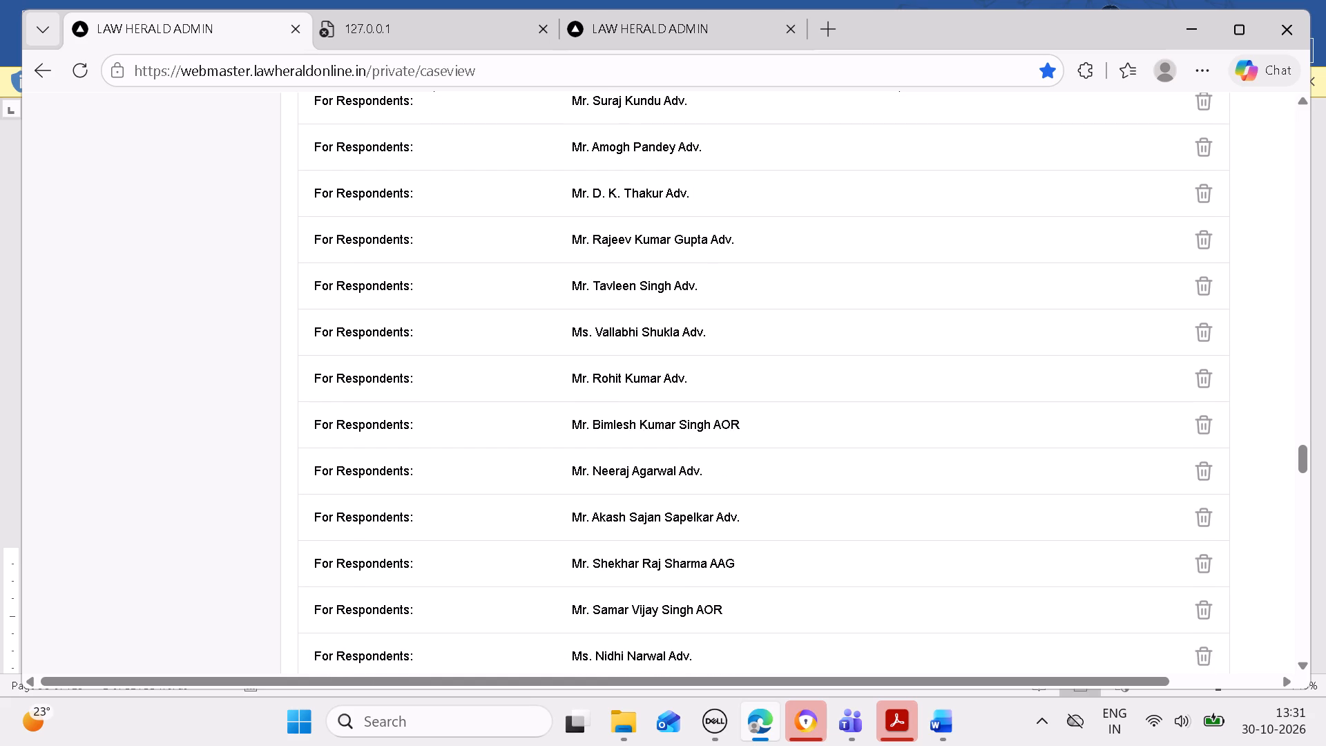
key(Up)
key(Up)
key(Up)
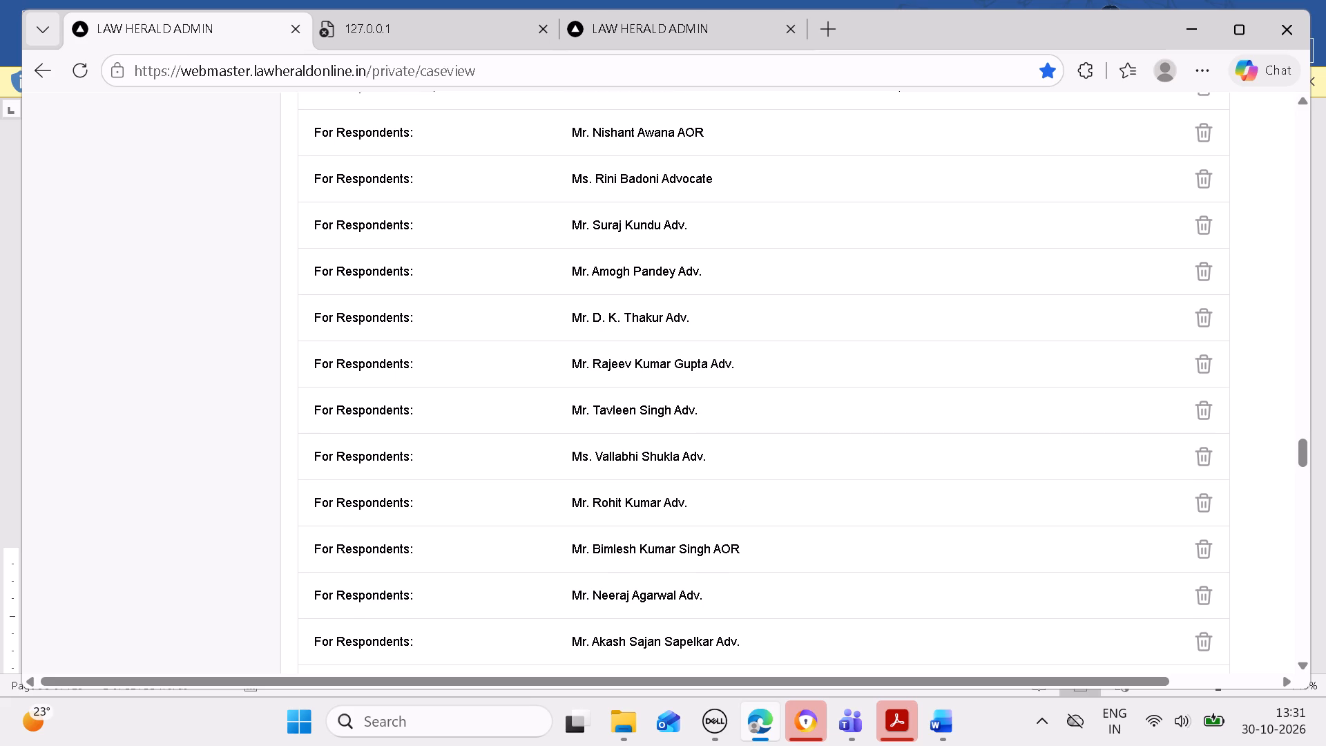
key(Up)
key(Up)
key(Up)
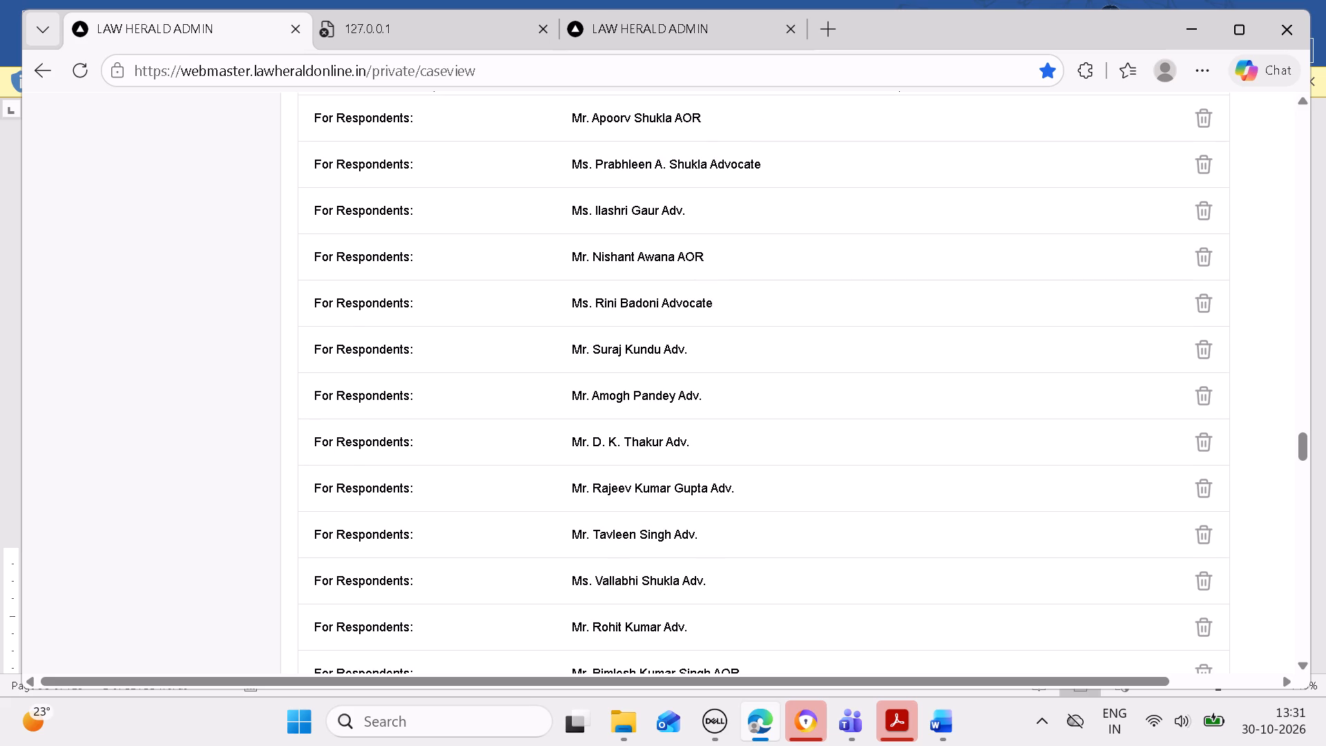
key(Up)
key(Up)
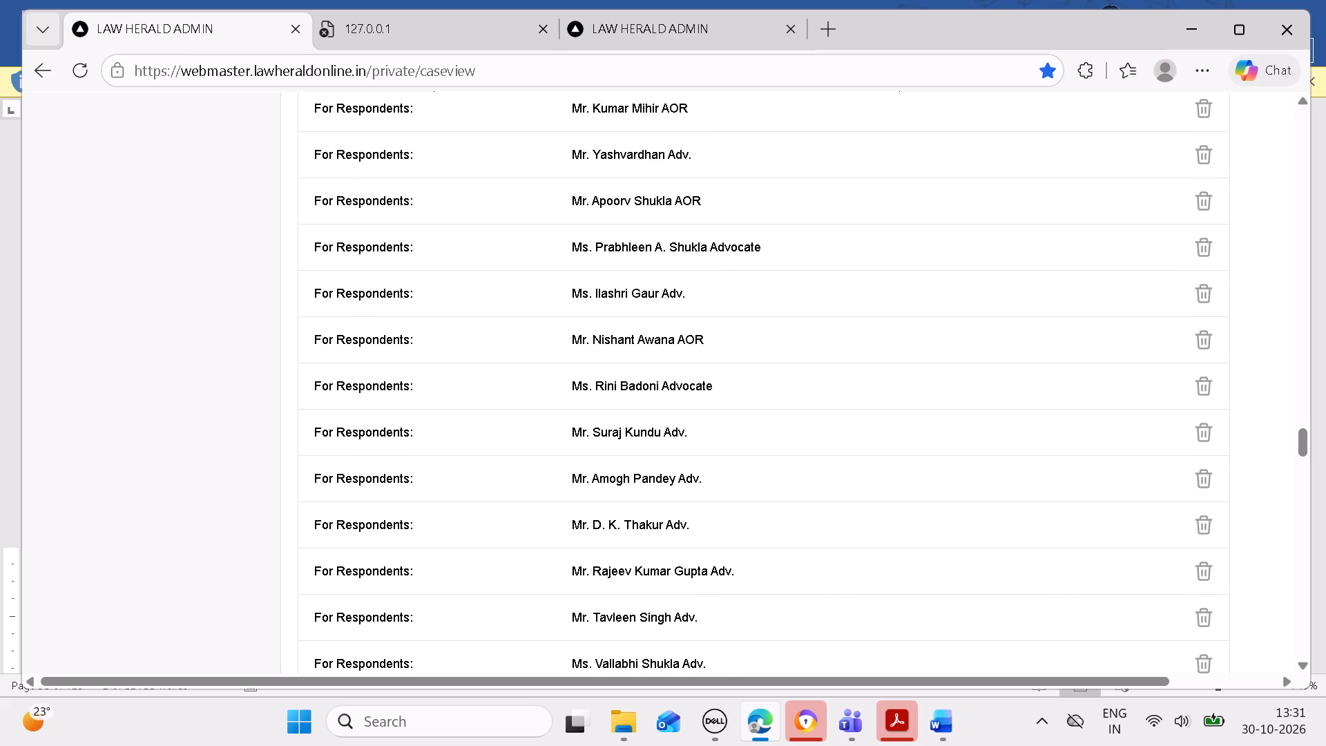
key(Up)
key(Up)
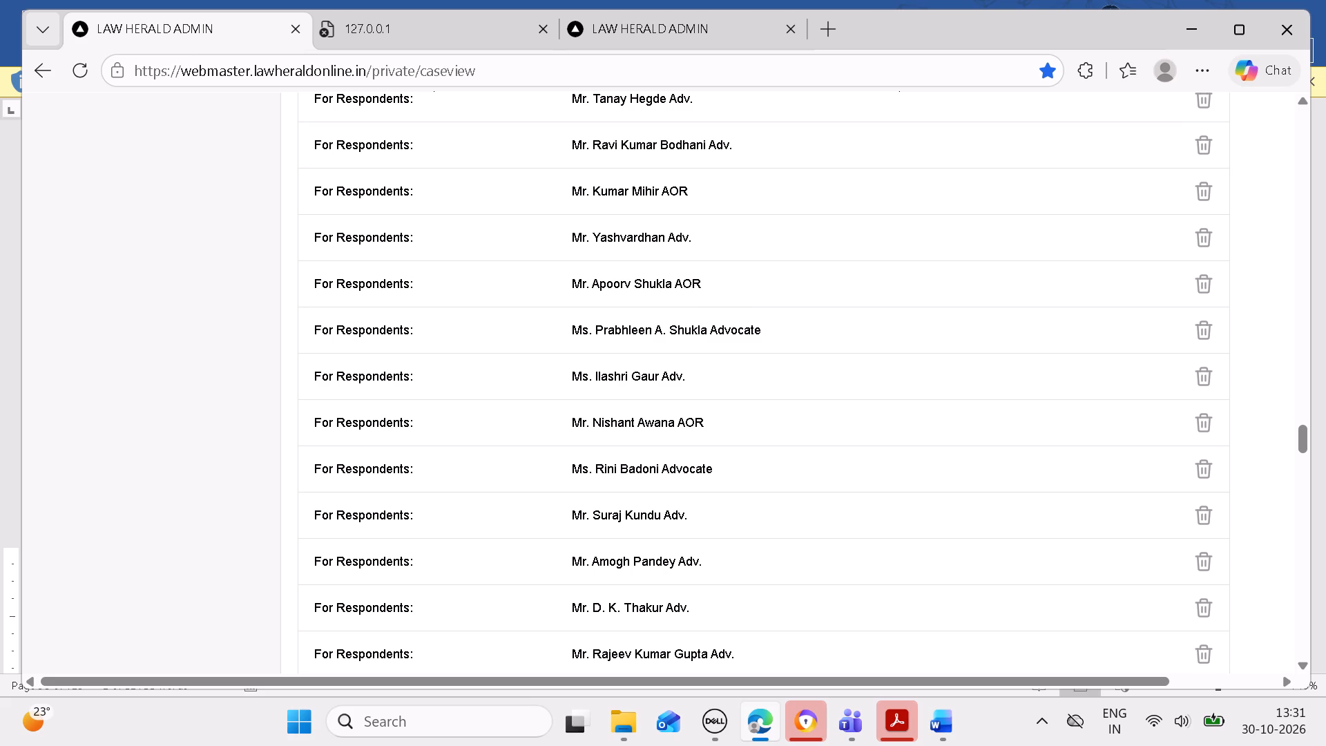
key(Up)
key(Up)
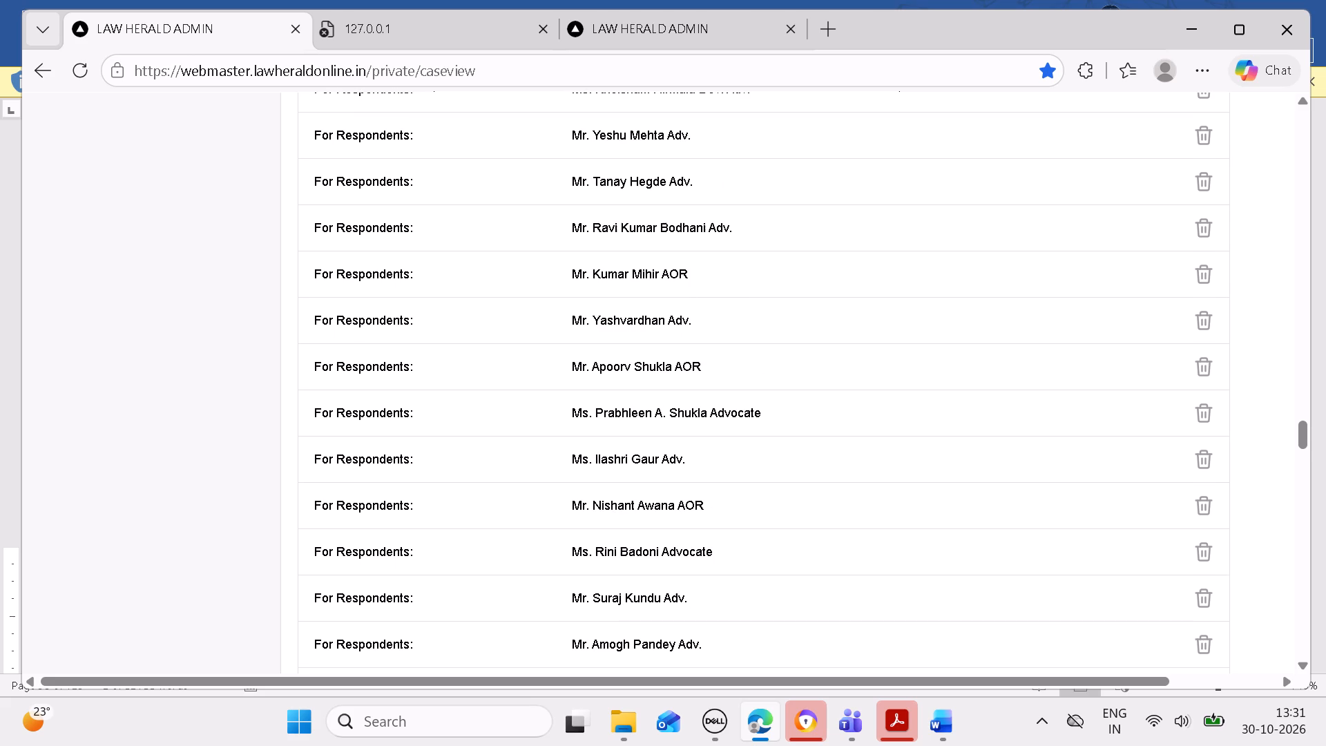
Continue reviewing the attached respondents' advocates in the case record, checking each name, prefix and designation upward toward the list's beginning.
key(Up)
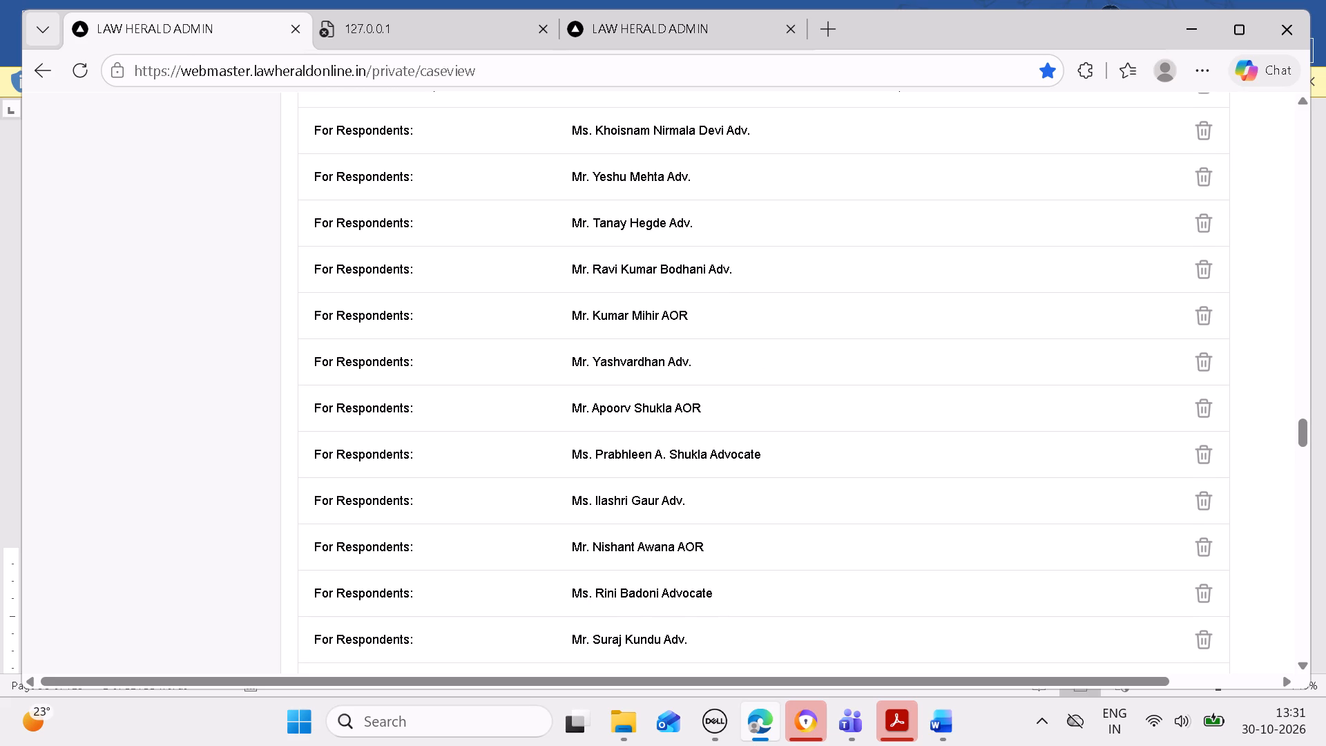
key(Up)
key(Up)
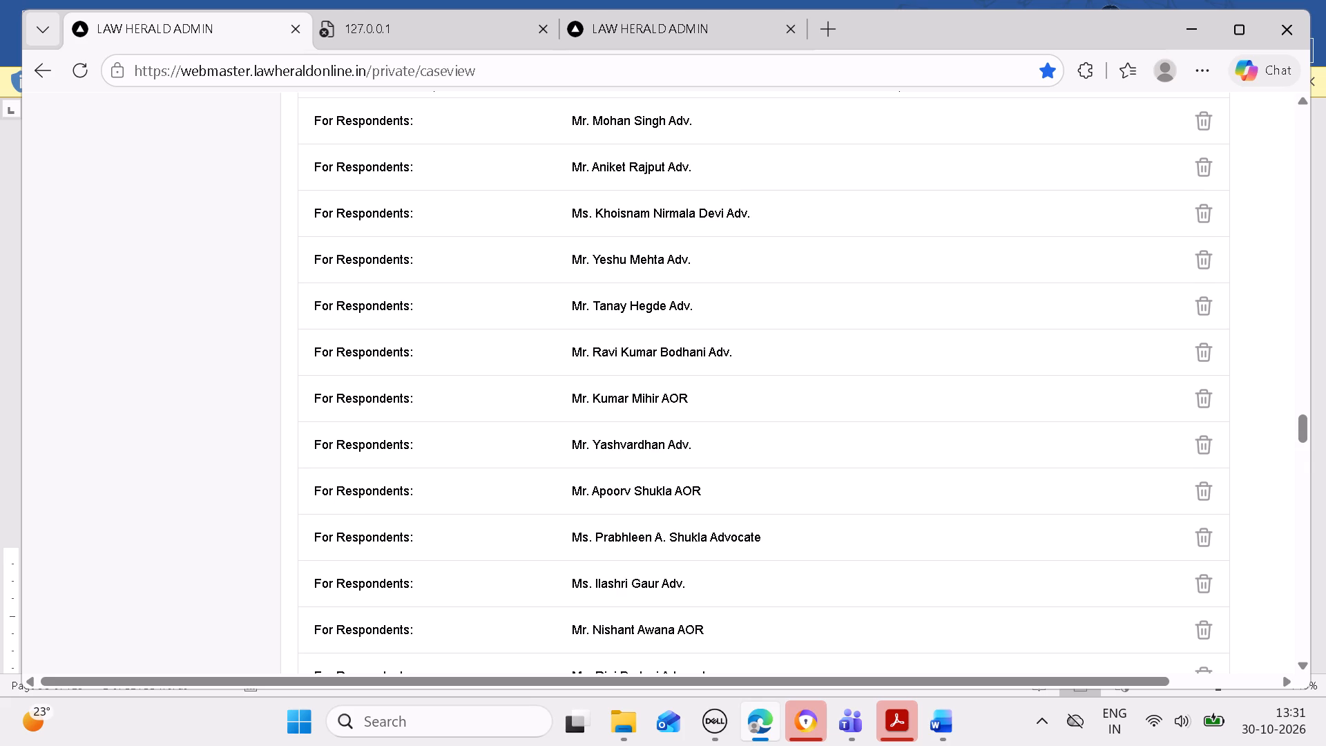
key(Up)
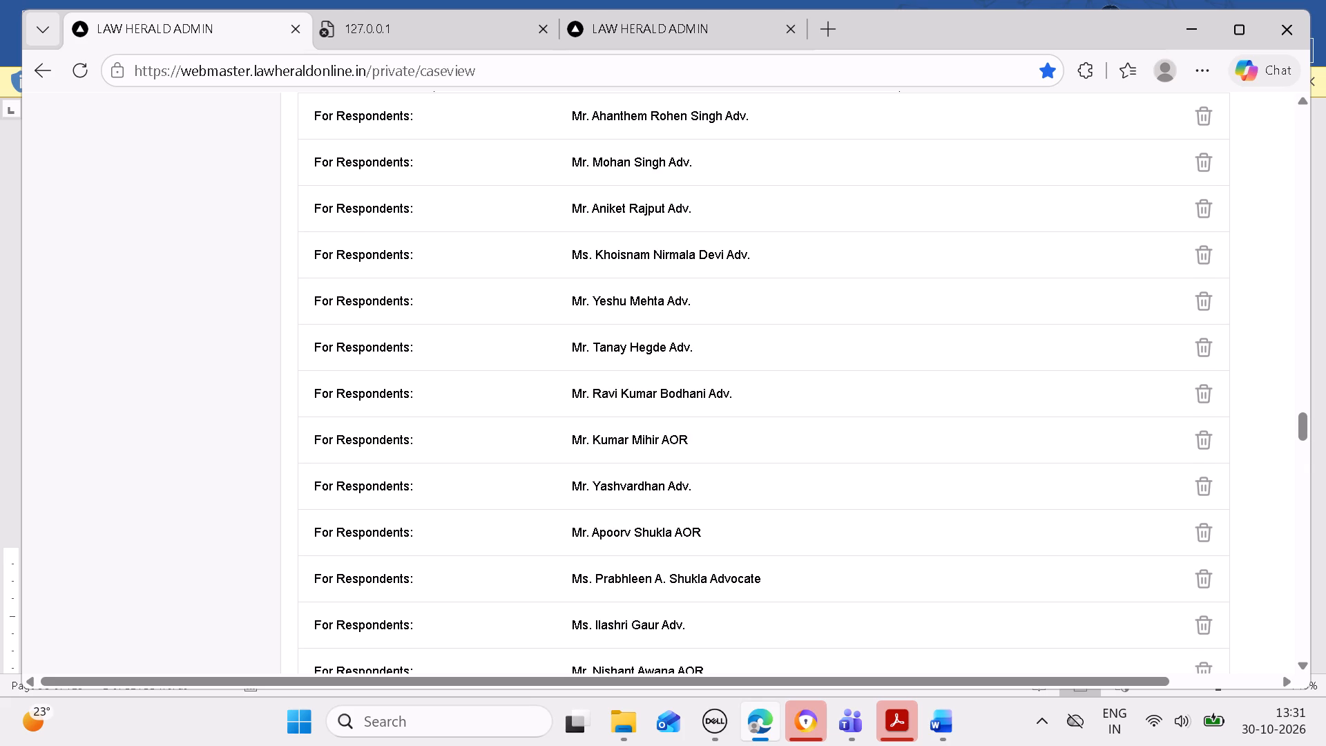
key(Up)
key(Up)
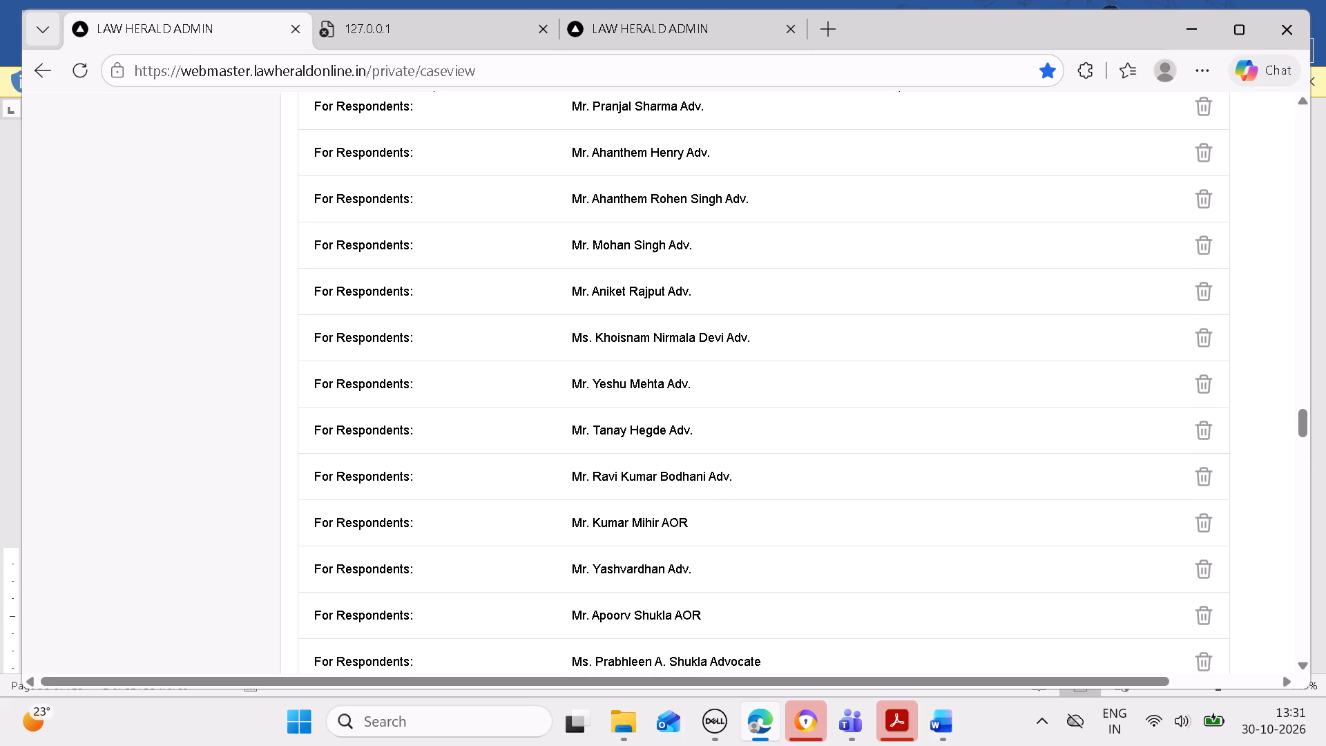
key(Up)
key(Up)
key(Up)
key(Up)
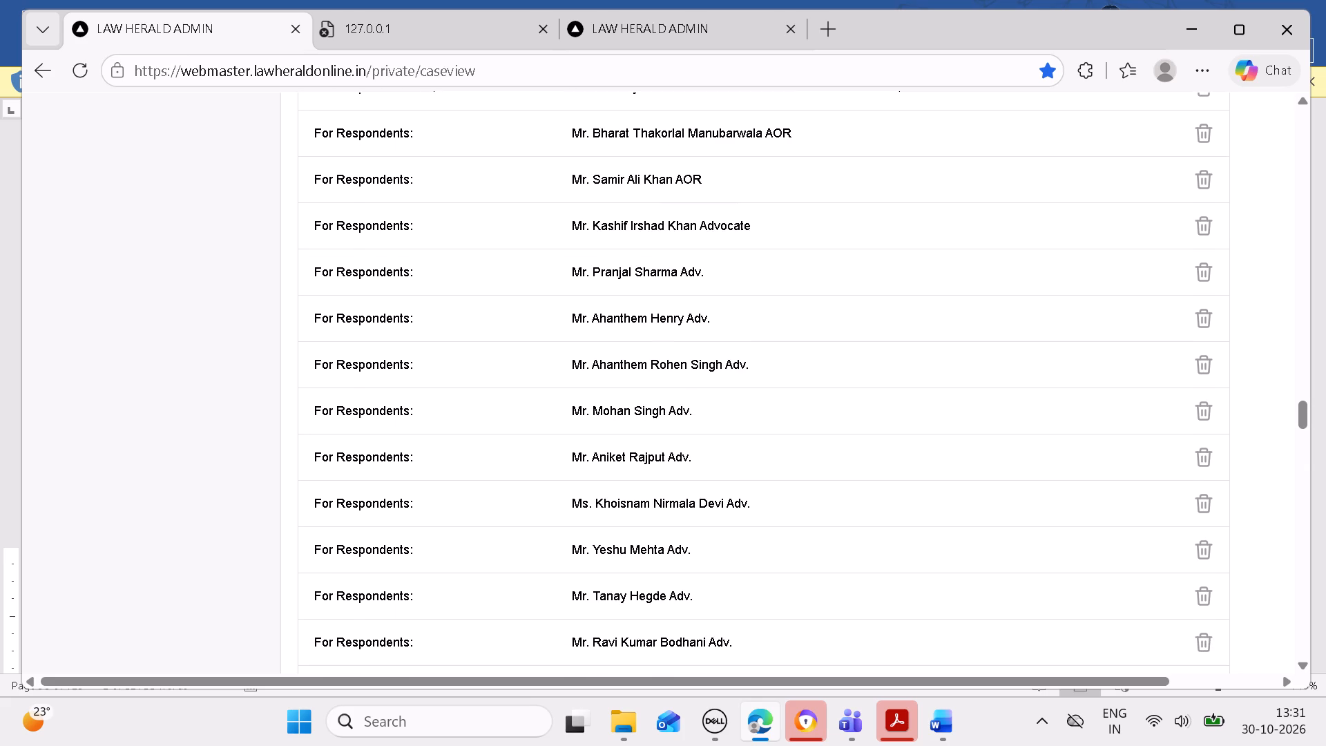
key(Up)
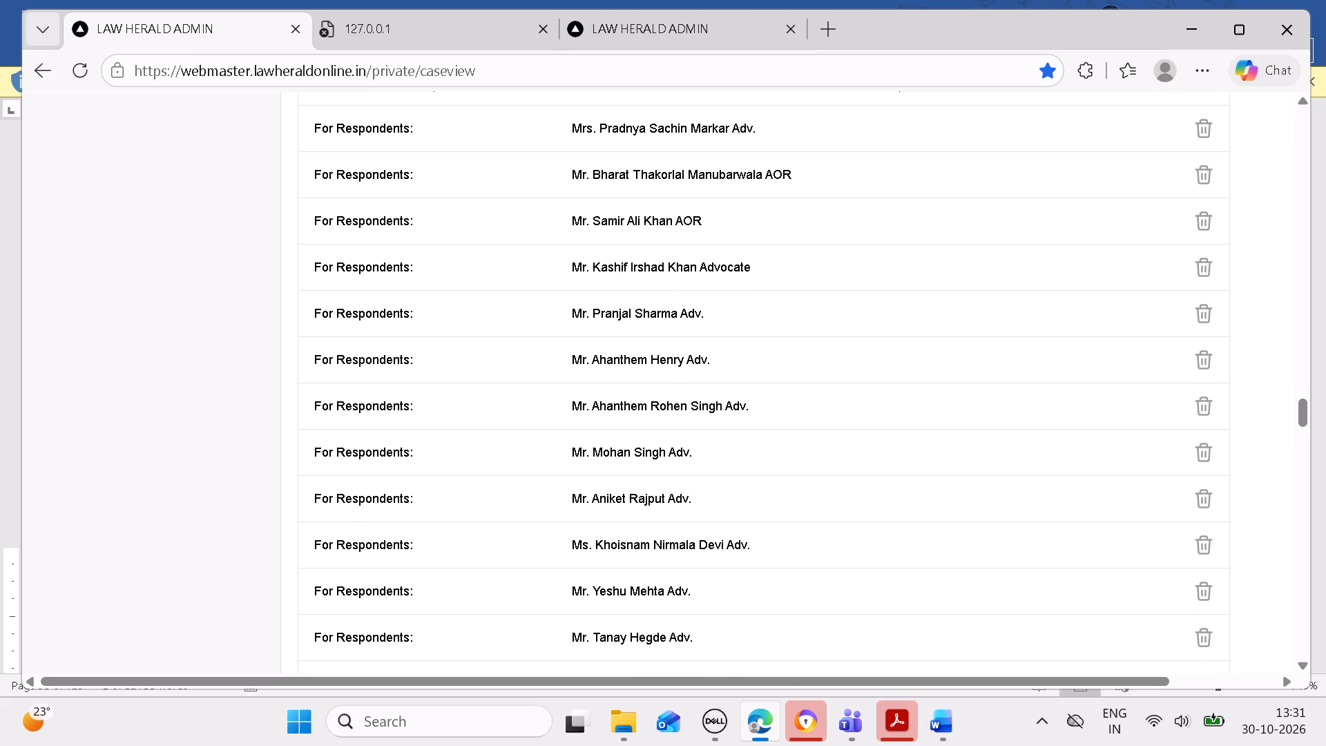
key(Up)
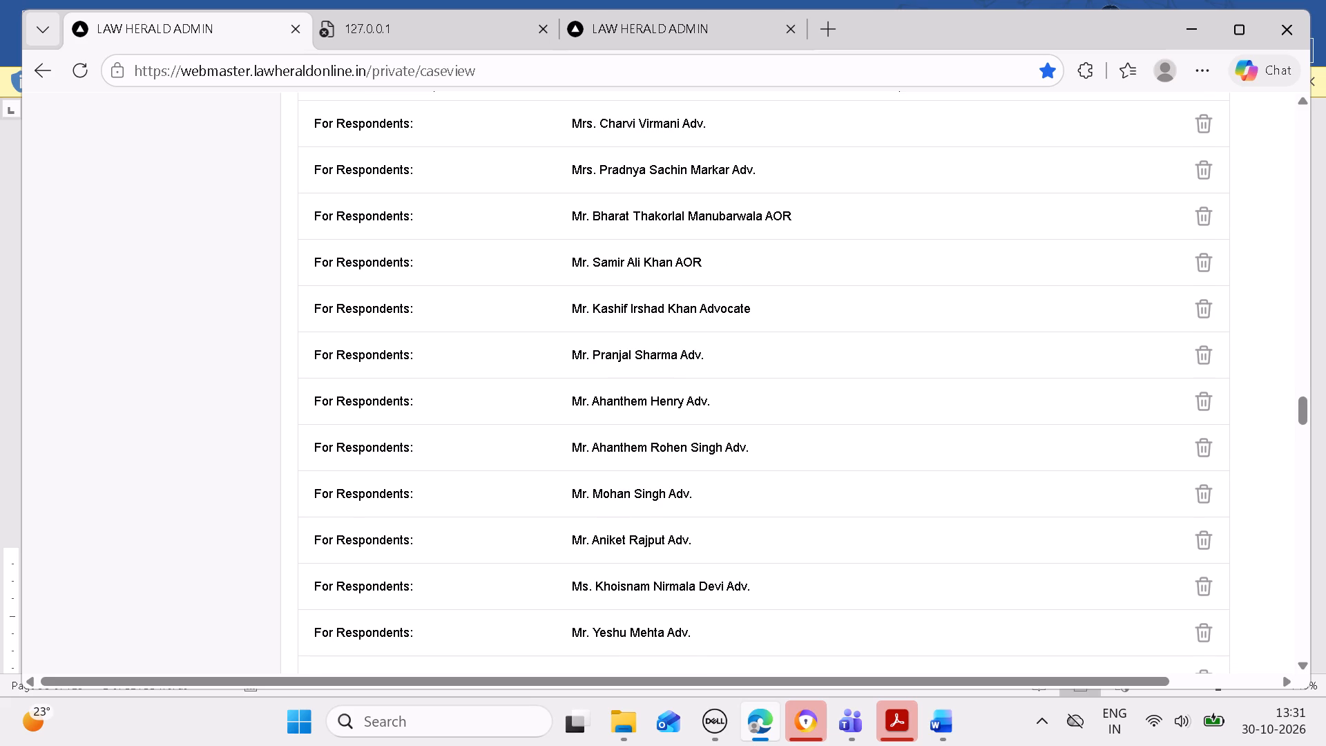
key(Up)
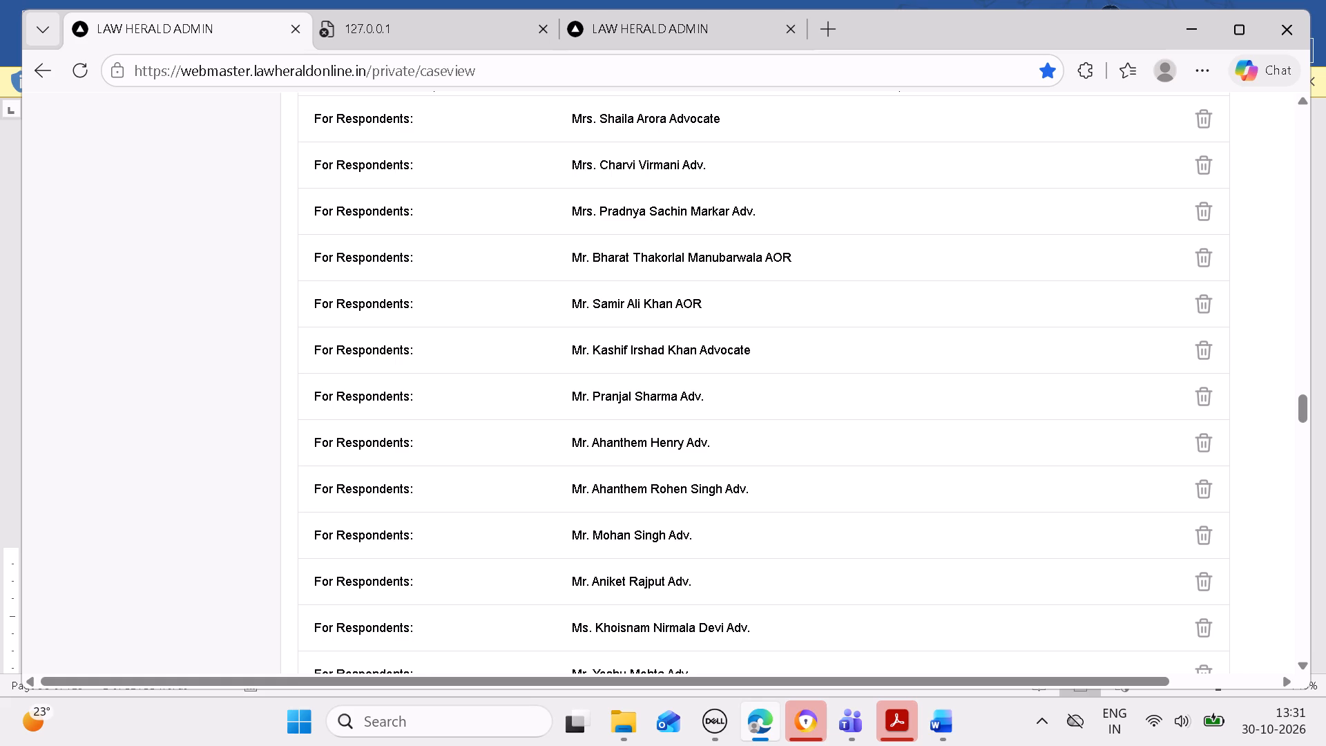
key(Up)
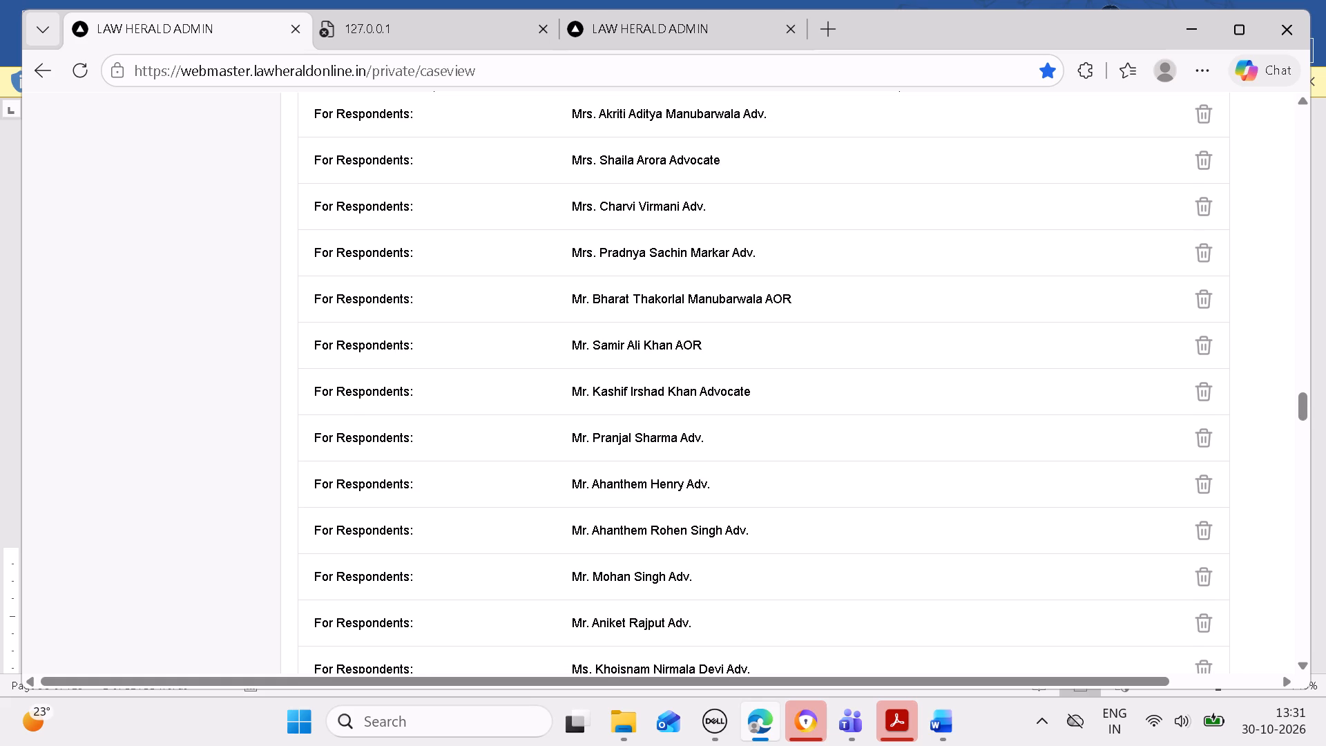
key(Up)
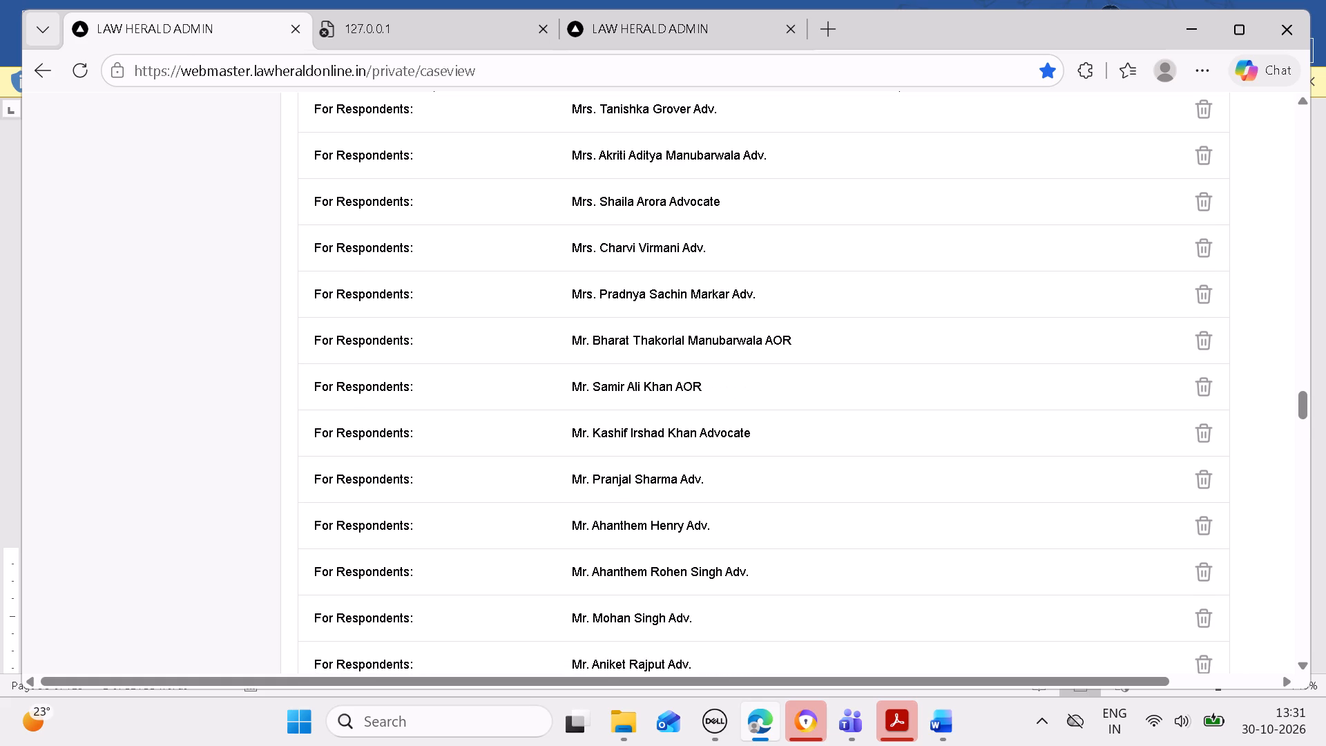
key(Up)
key(Up)
key(Up)
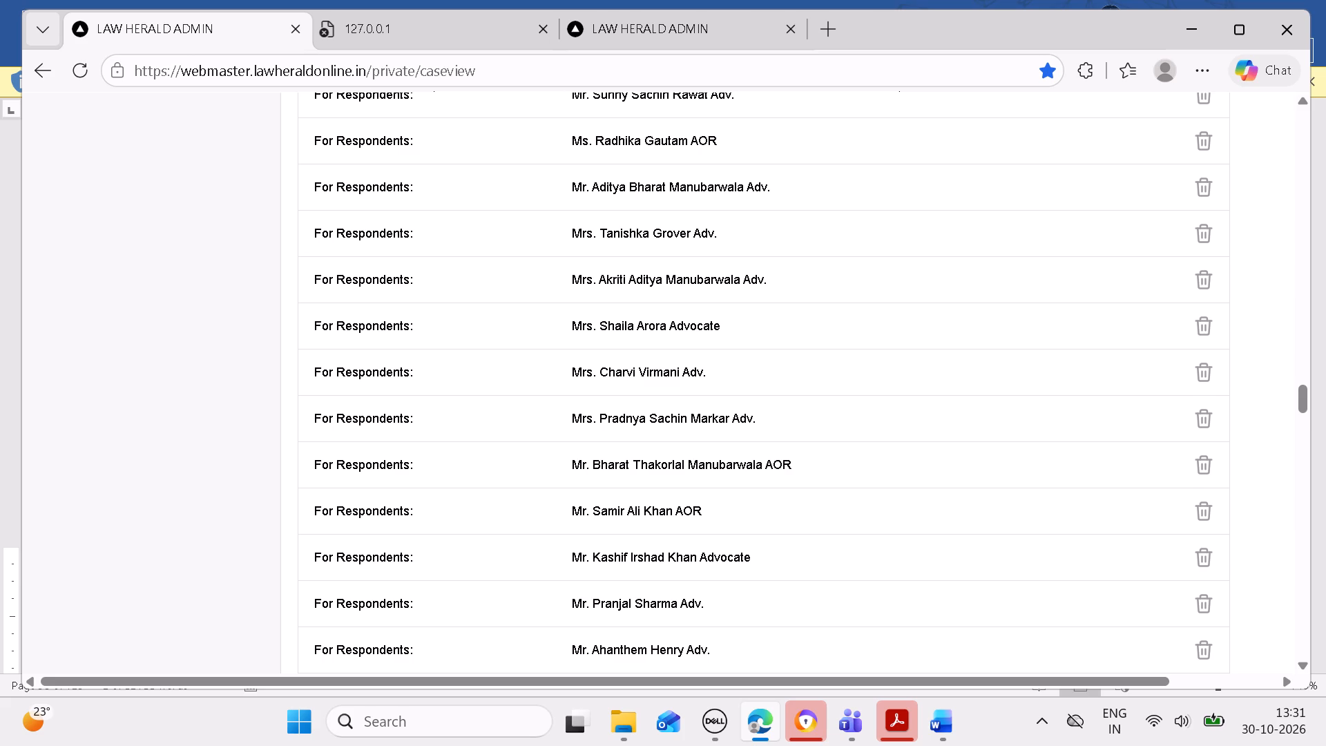
key(Up)
key(Up)
key(Up)
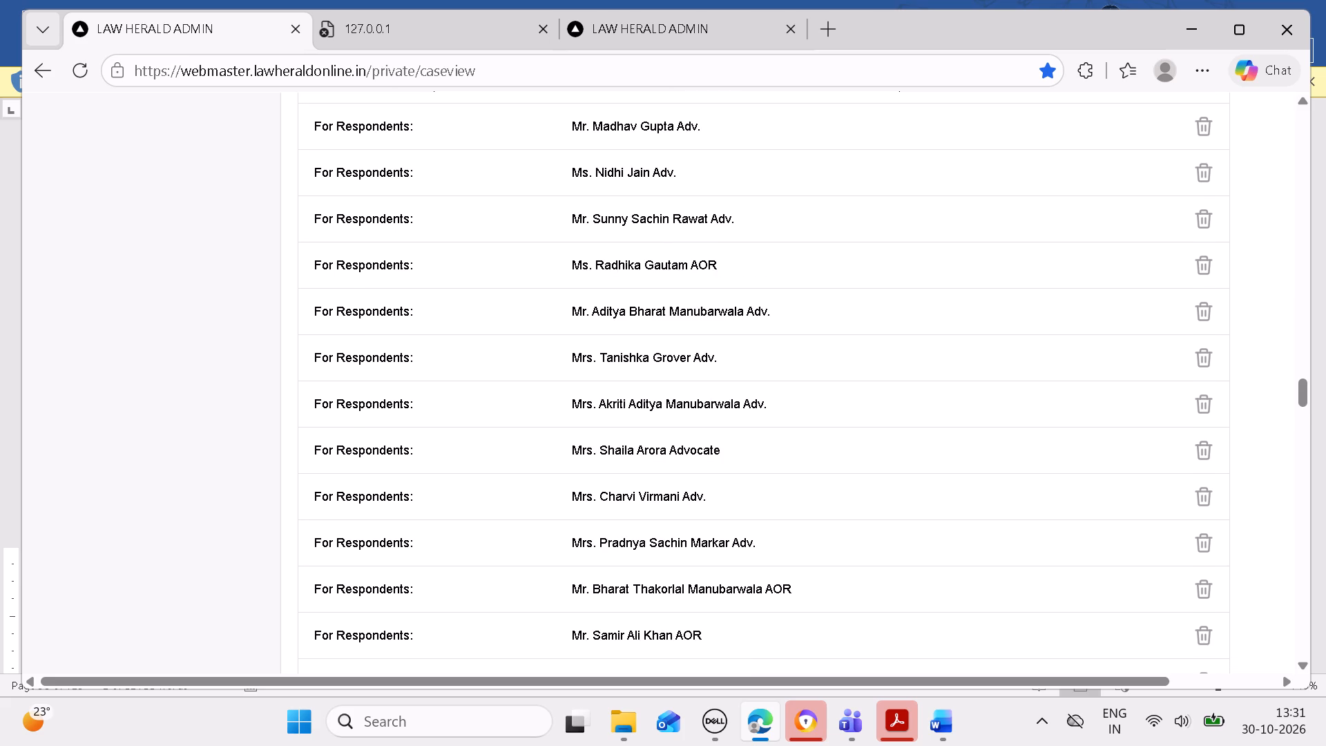
key(Up)
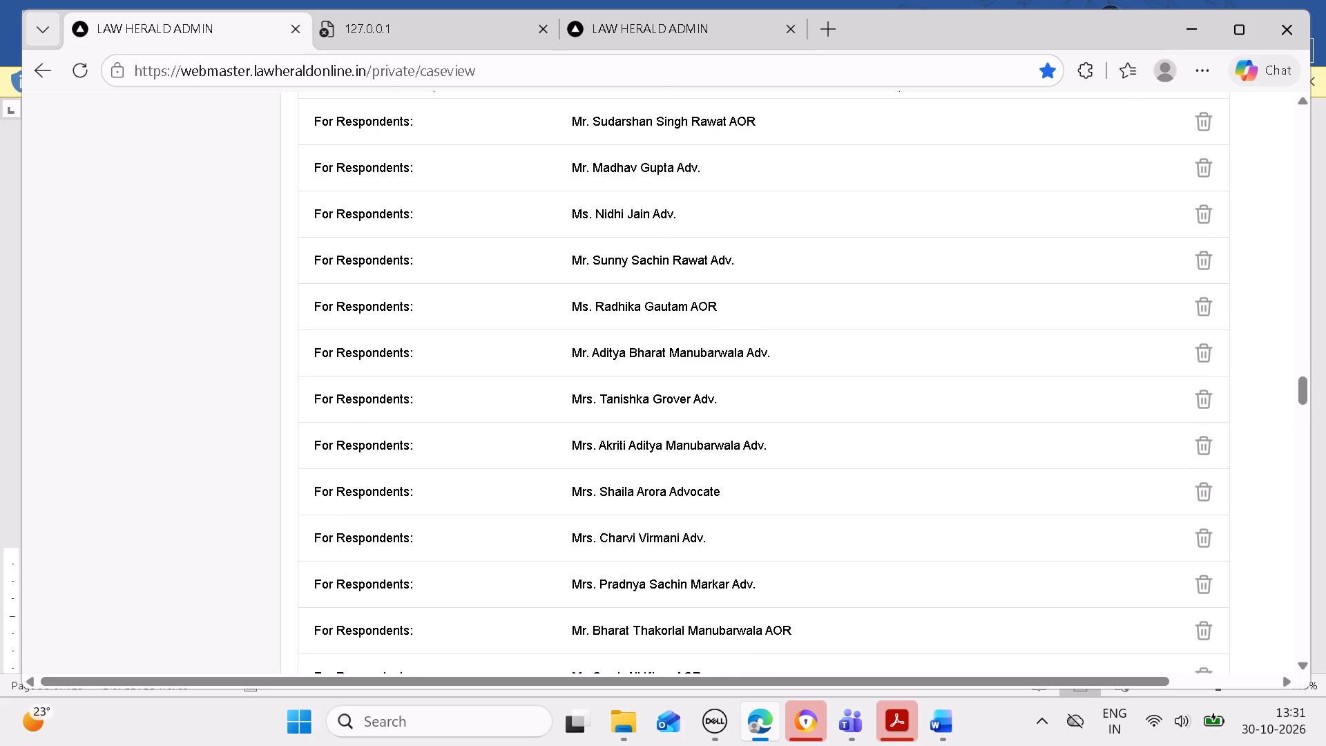
key(Up)
key(Up)
key(Up)
key(Up)
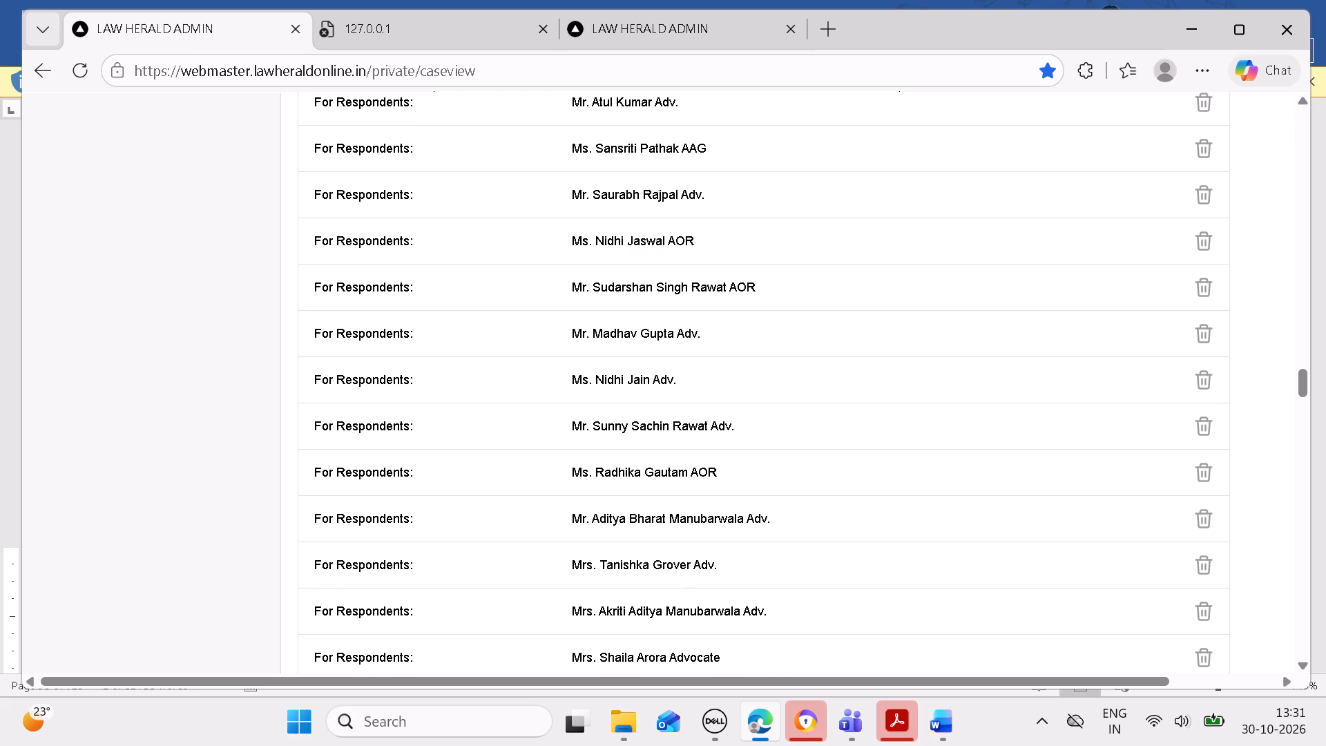
key(Up)
key(Up)
key(Up)
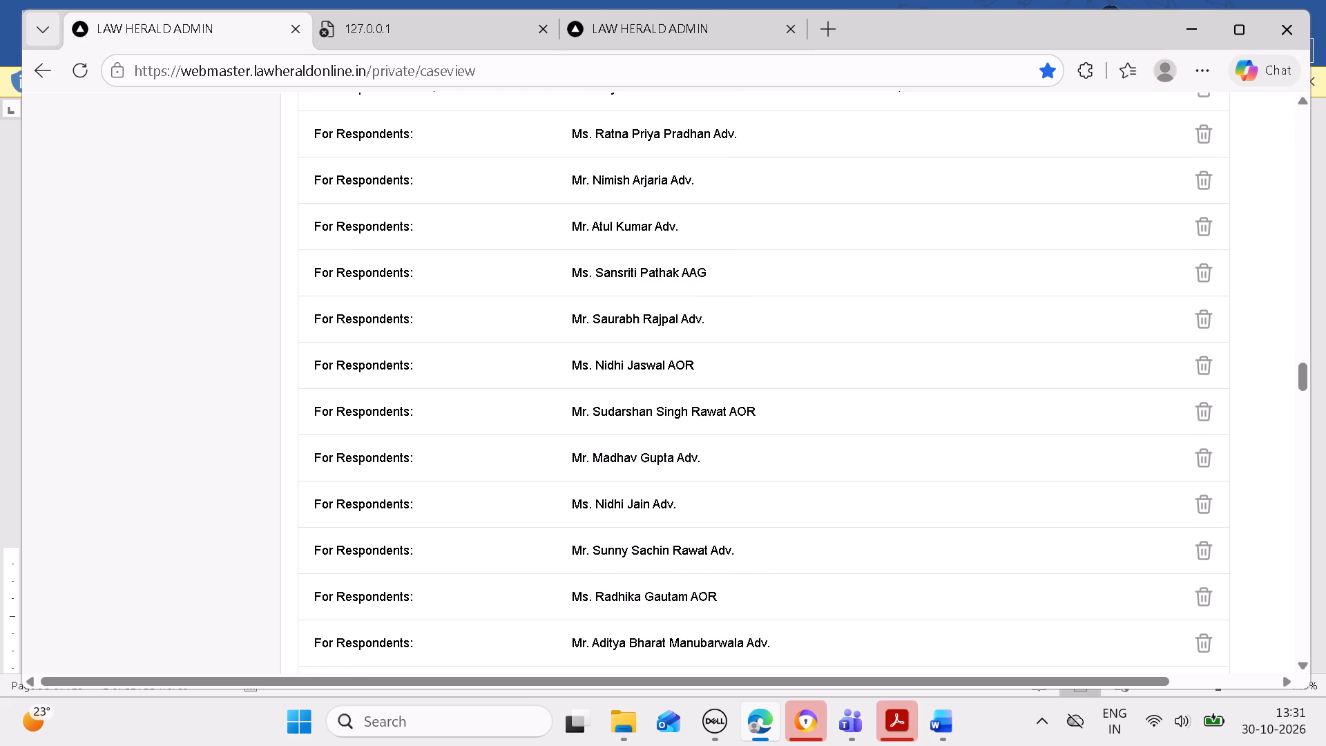
key(Up)
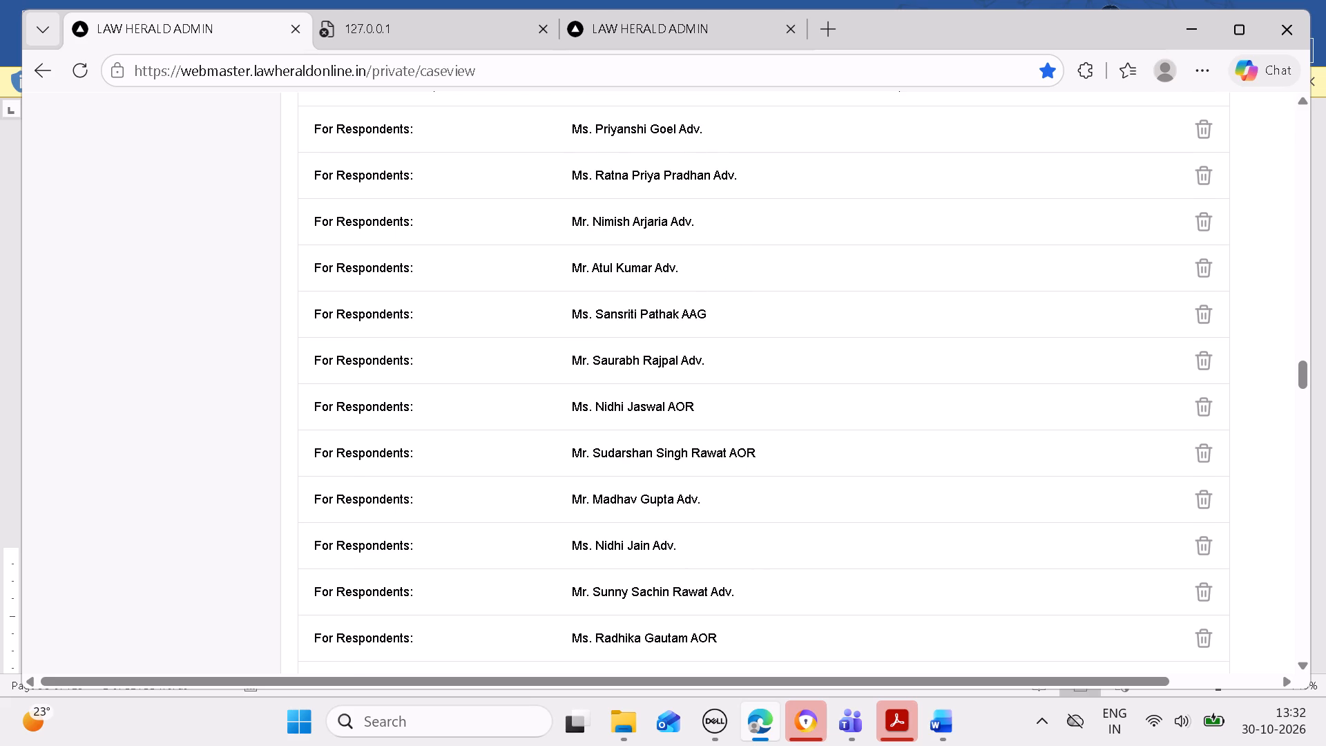
key(Up)
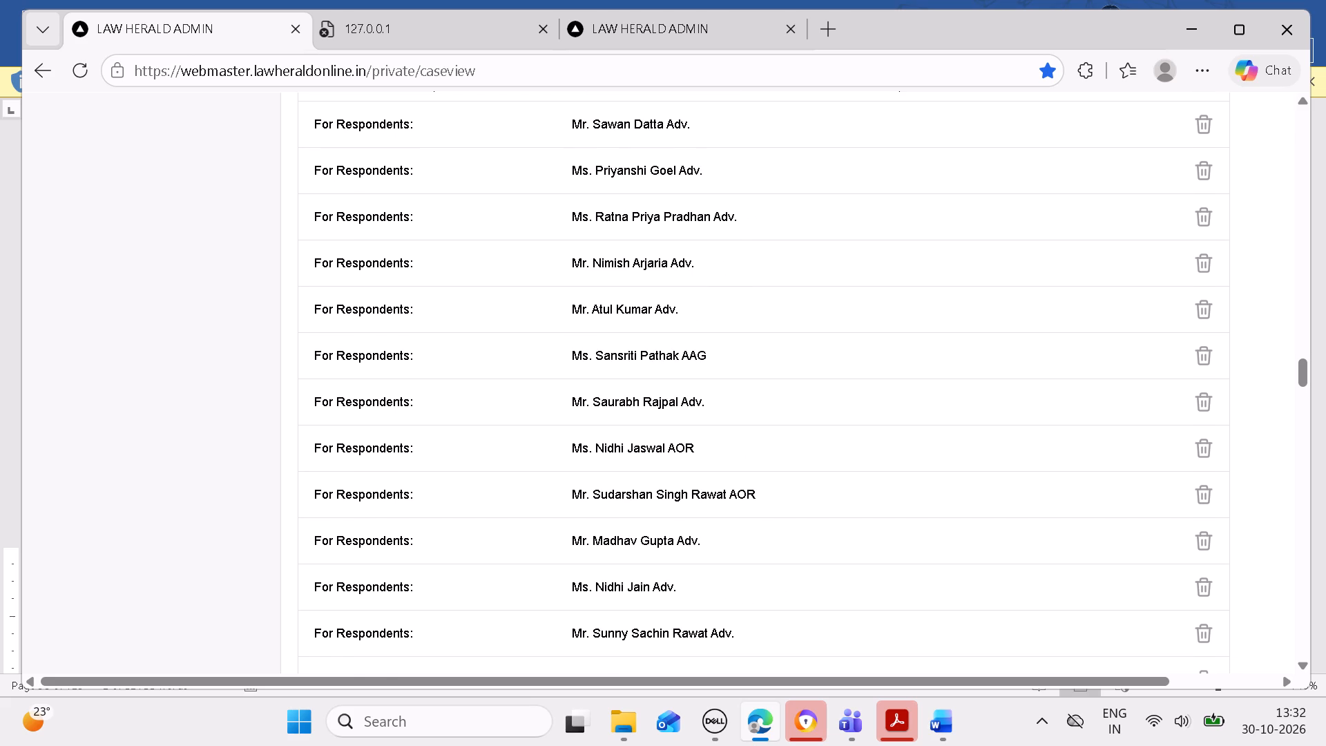
key(Up)
key(Up)
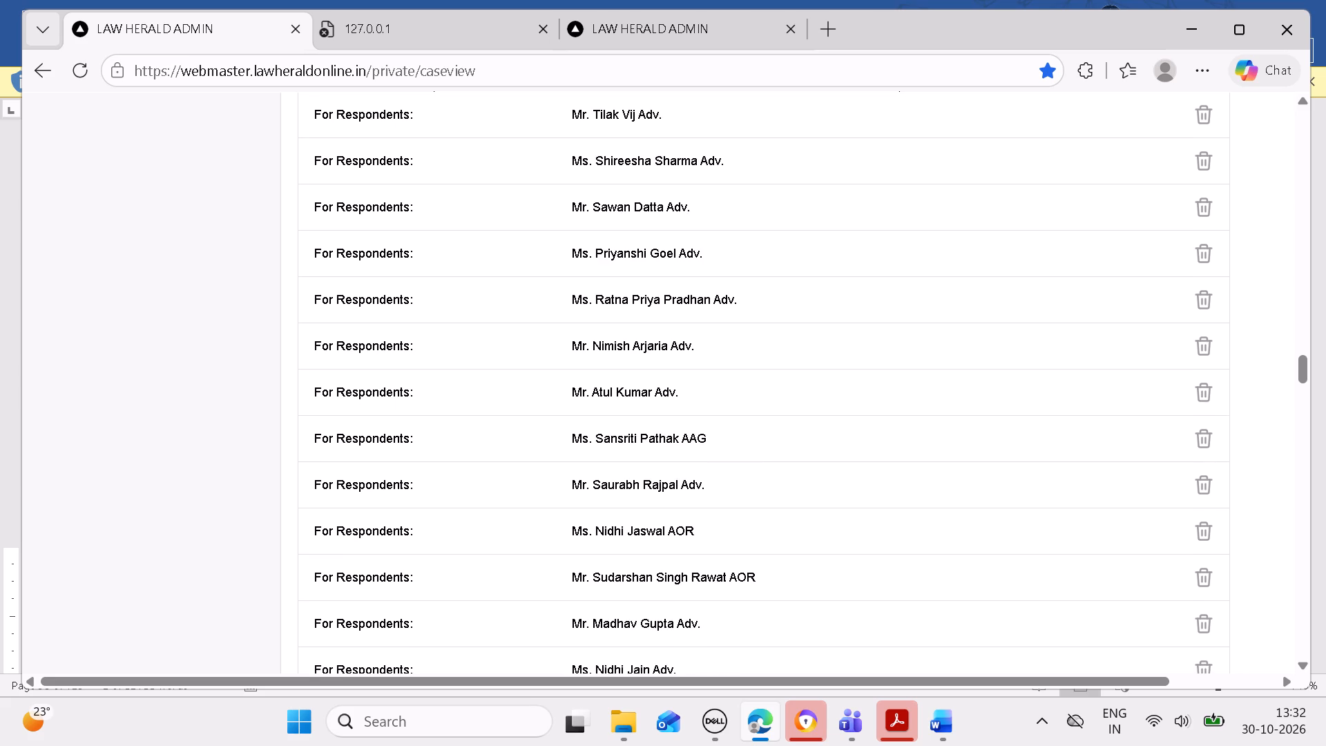
key(Up)
key(Up)
key(Up)
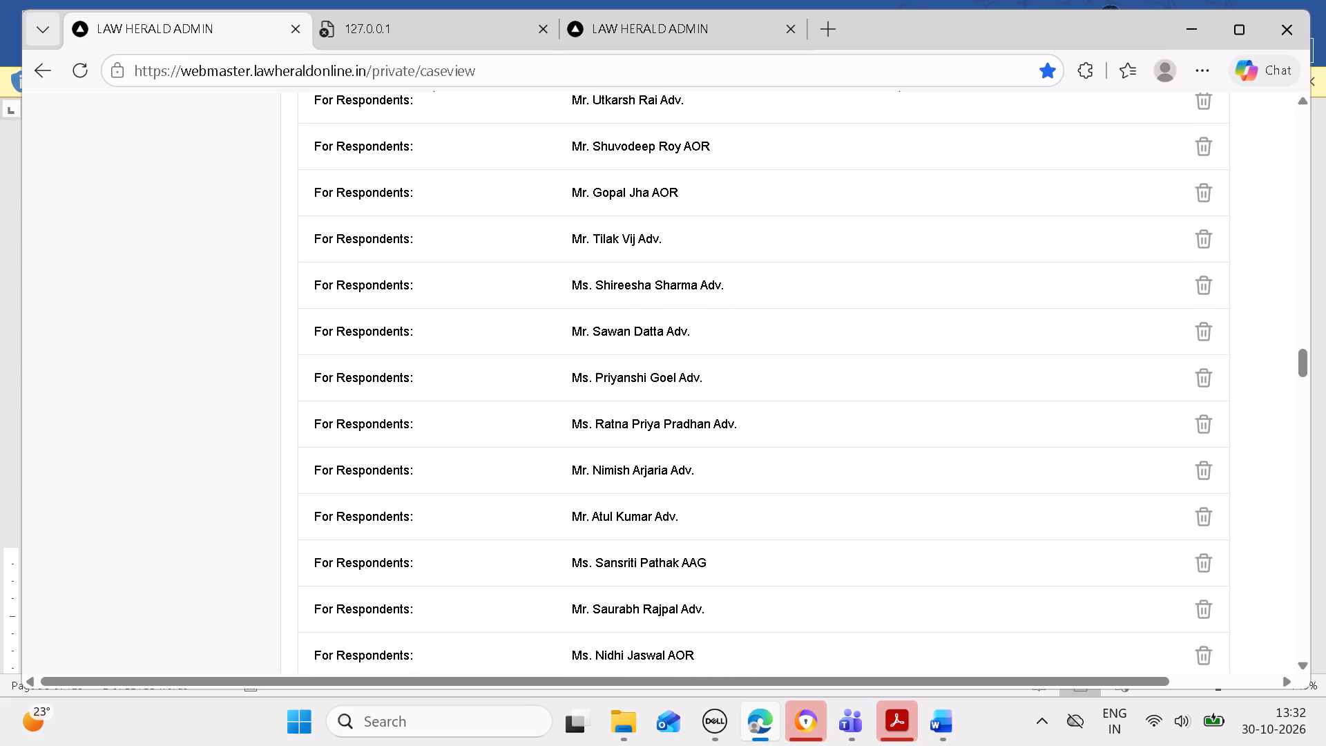
key(Up)
key(Up)
key(Up)
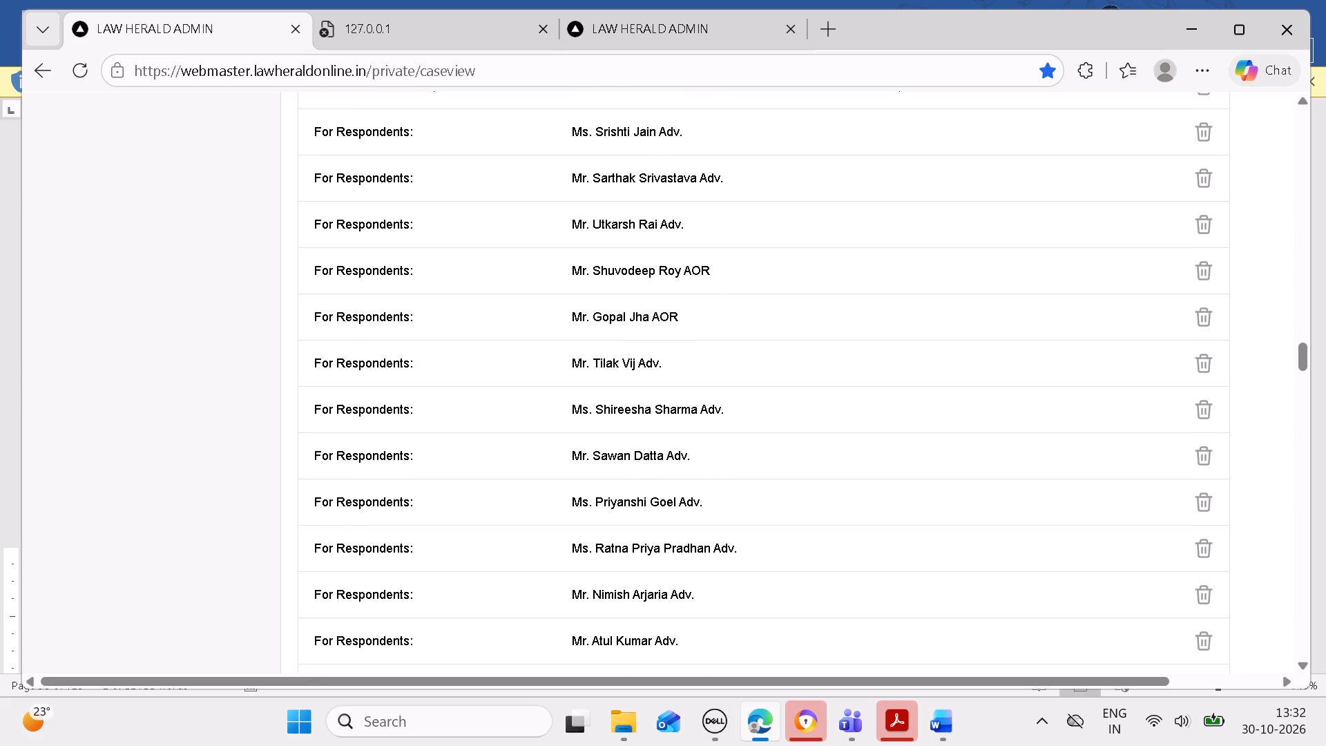
key(Up)
key(Up)
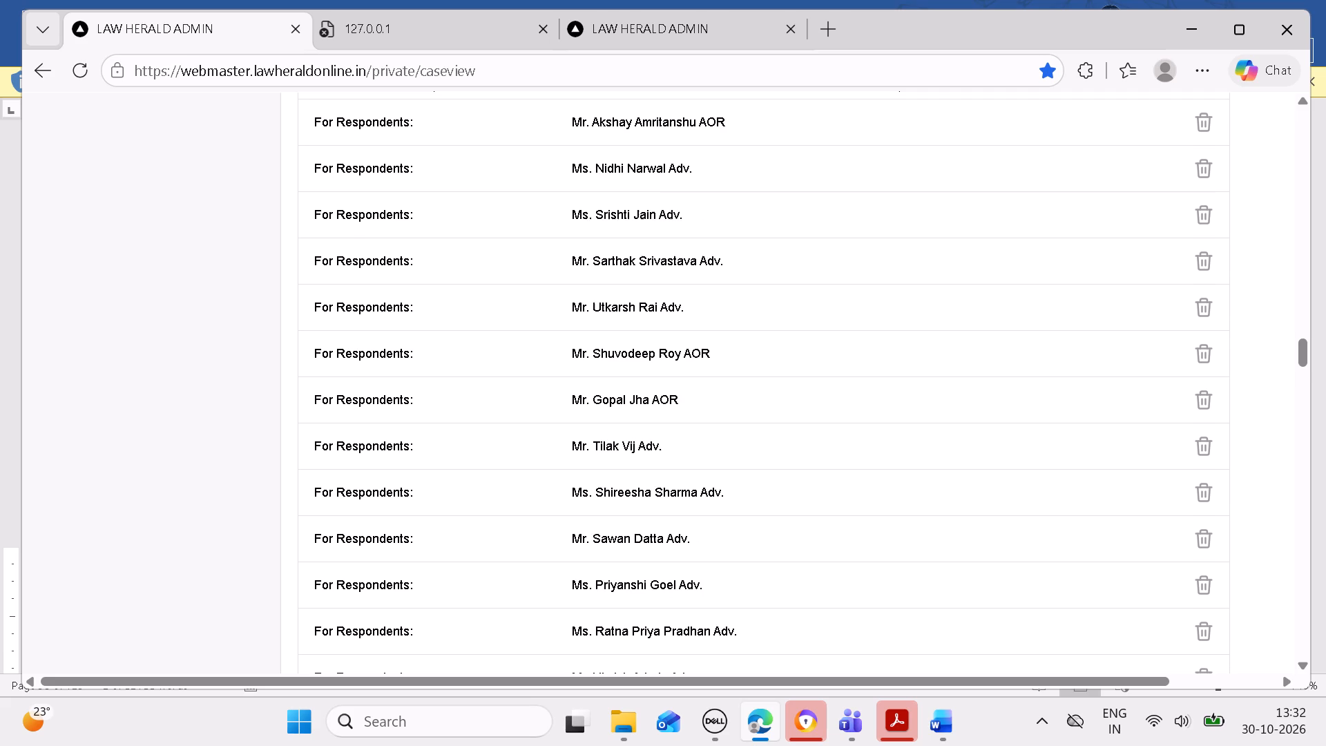
key(Up)
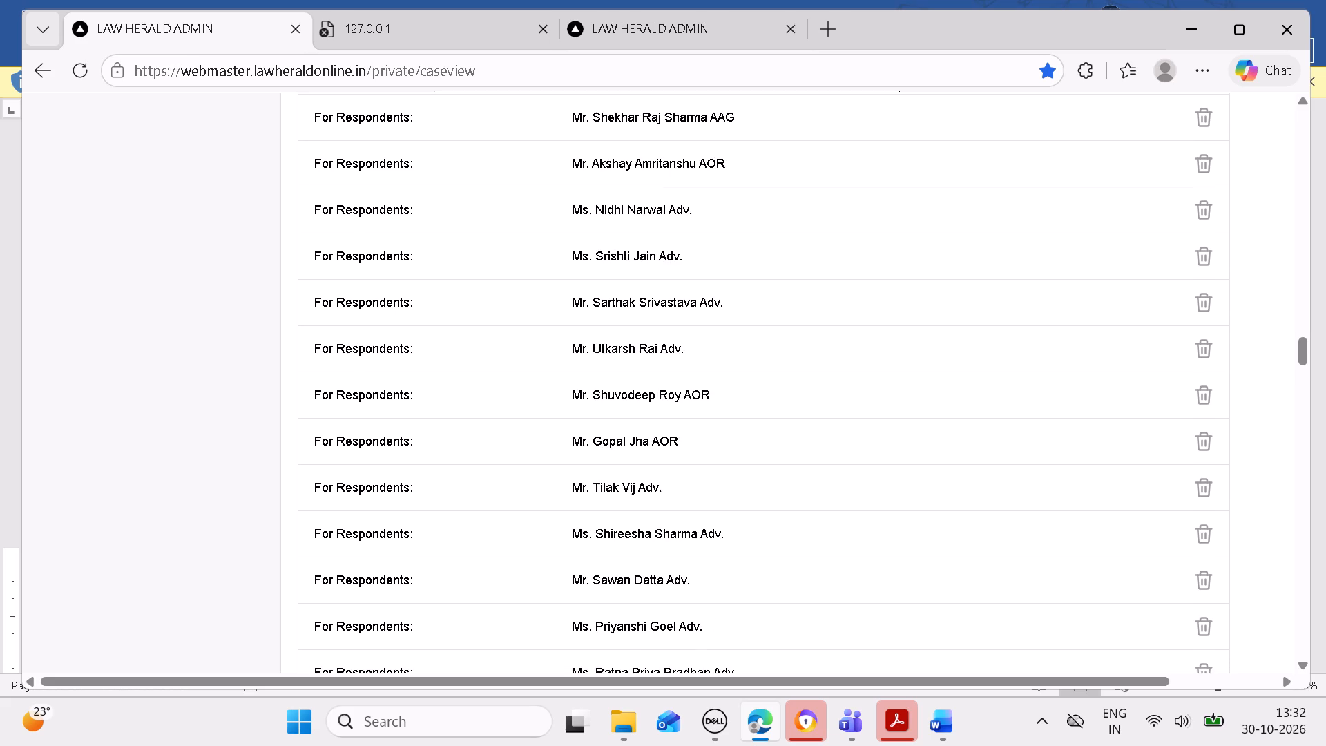
key(Up)
key(Up)
key(Up)
key(Up)
key(Up)
key(Up)
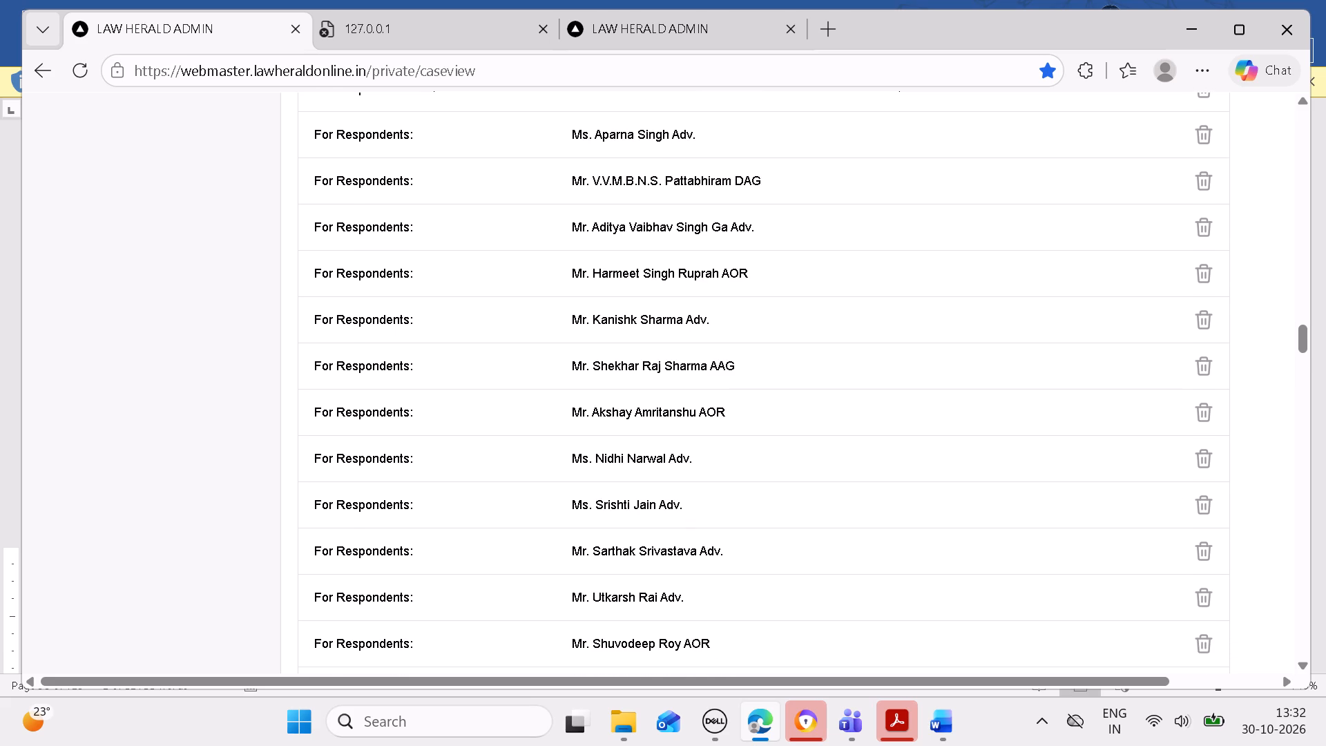
key(Up)
key(Up)
key(Up)
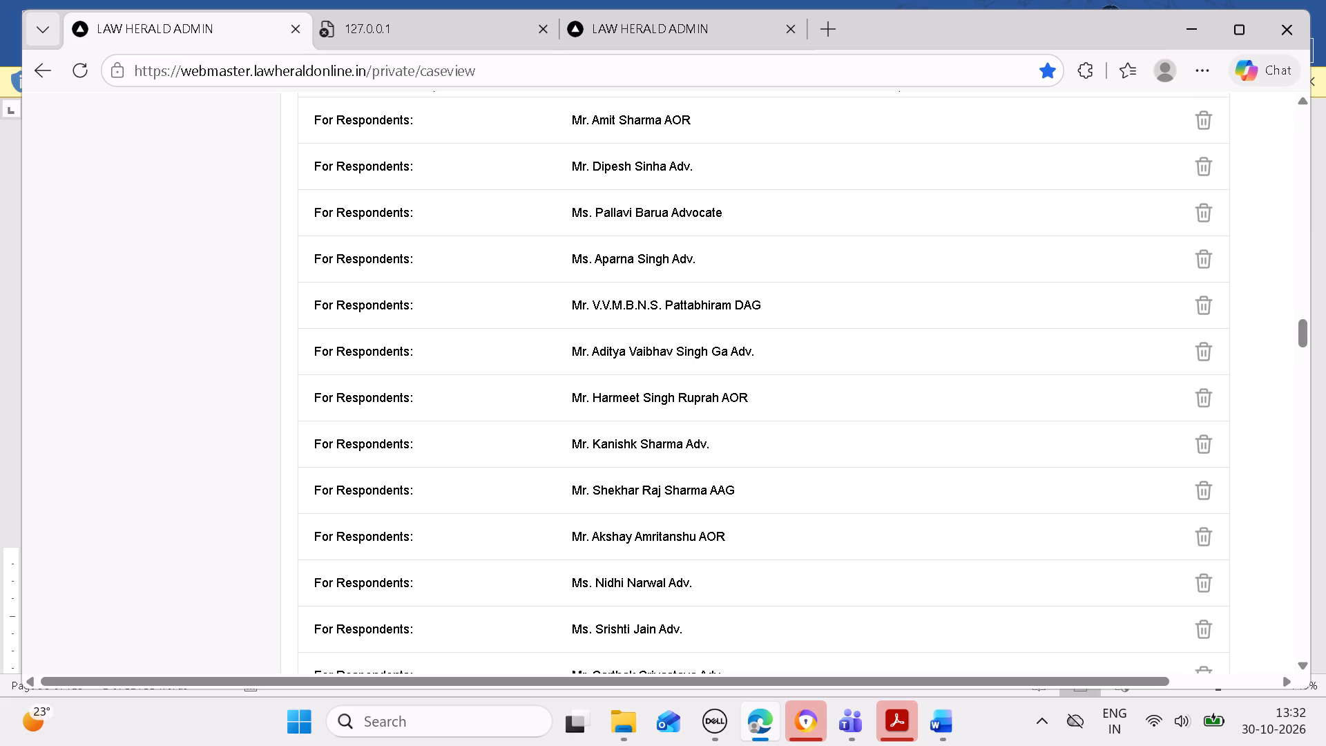
key(Up)
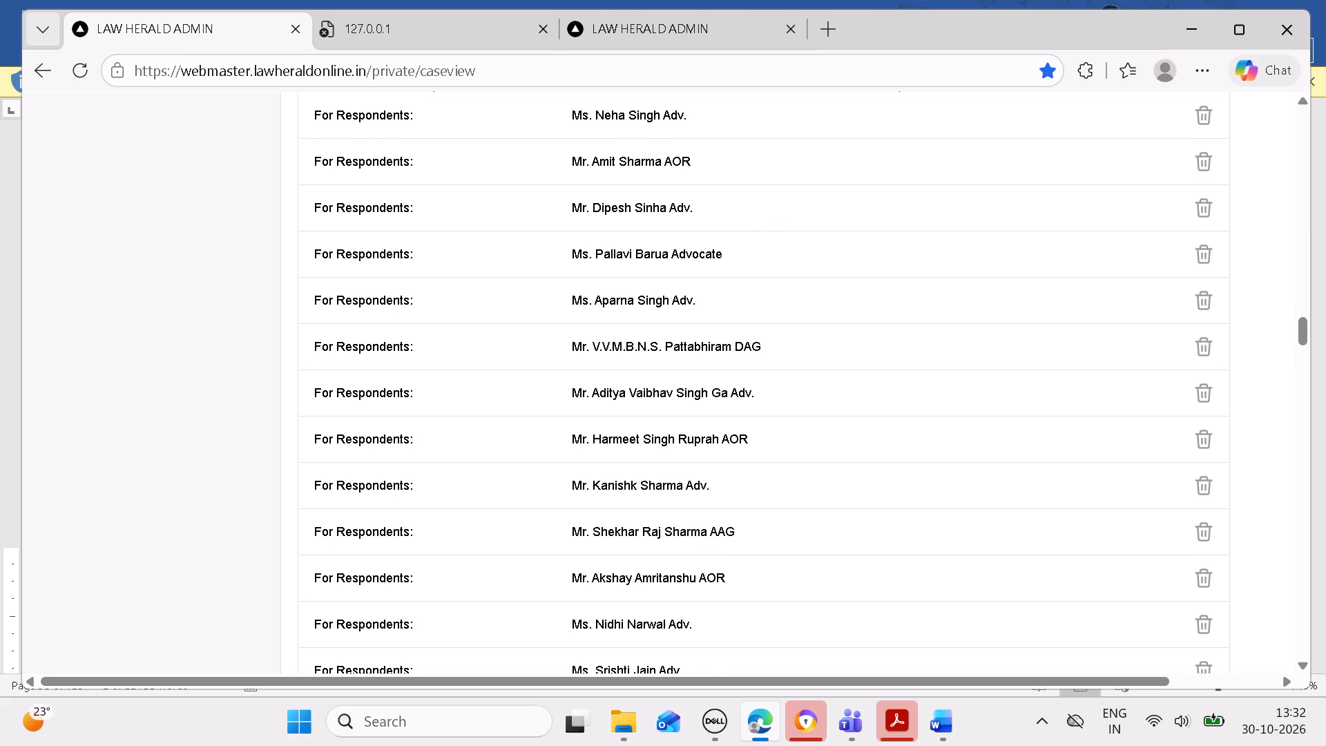
key(Up)
key(Up)
key(Up)
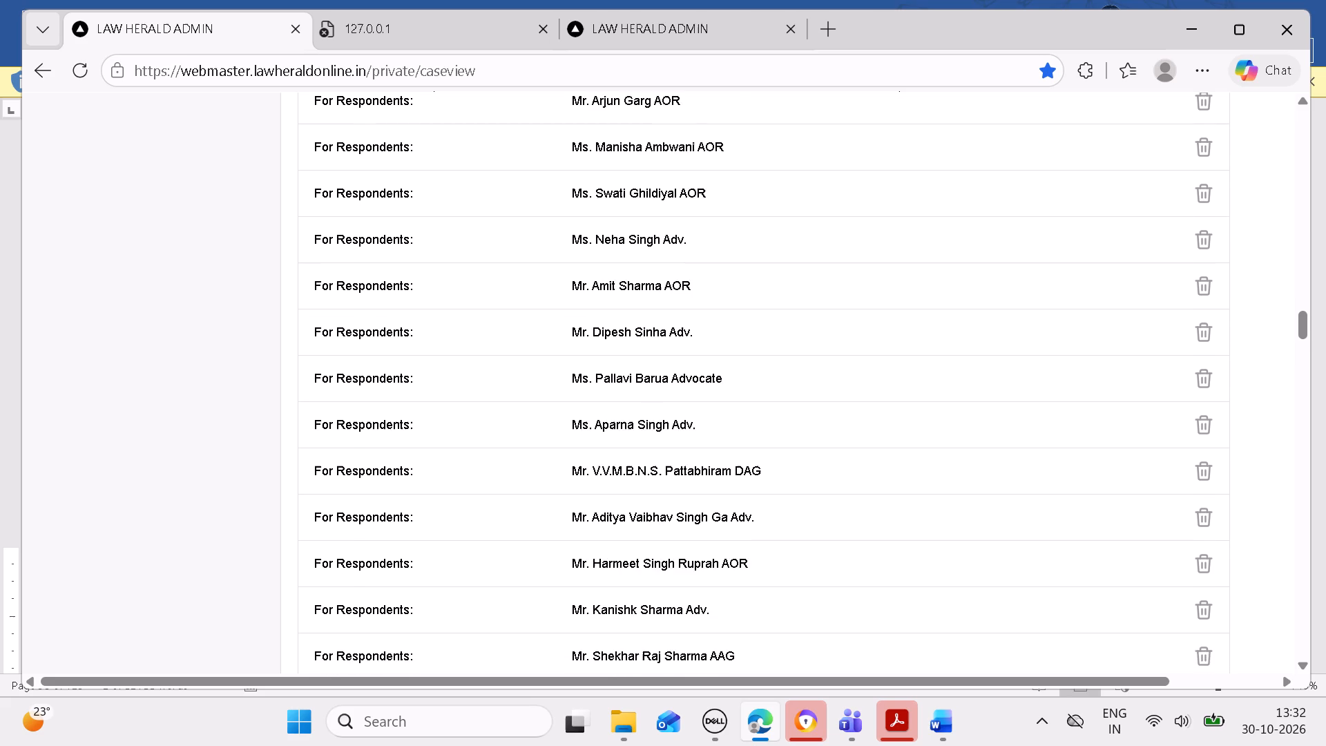
key(Up)
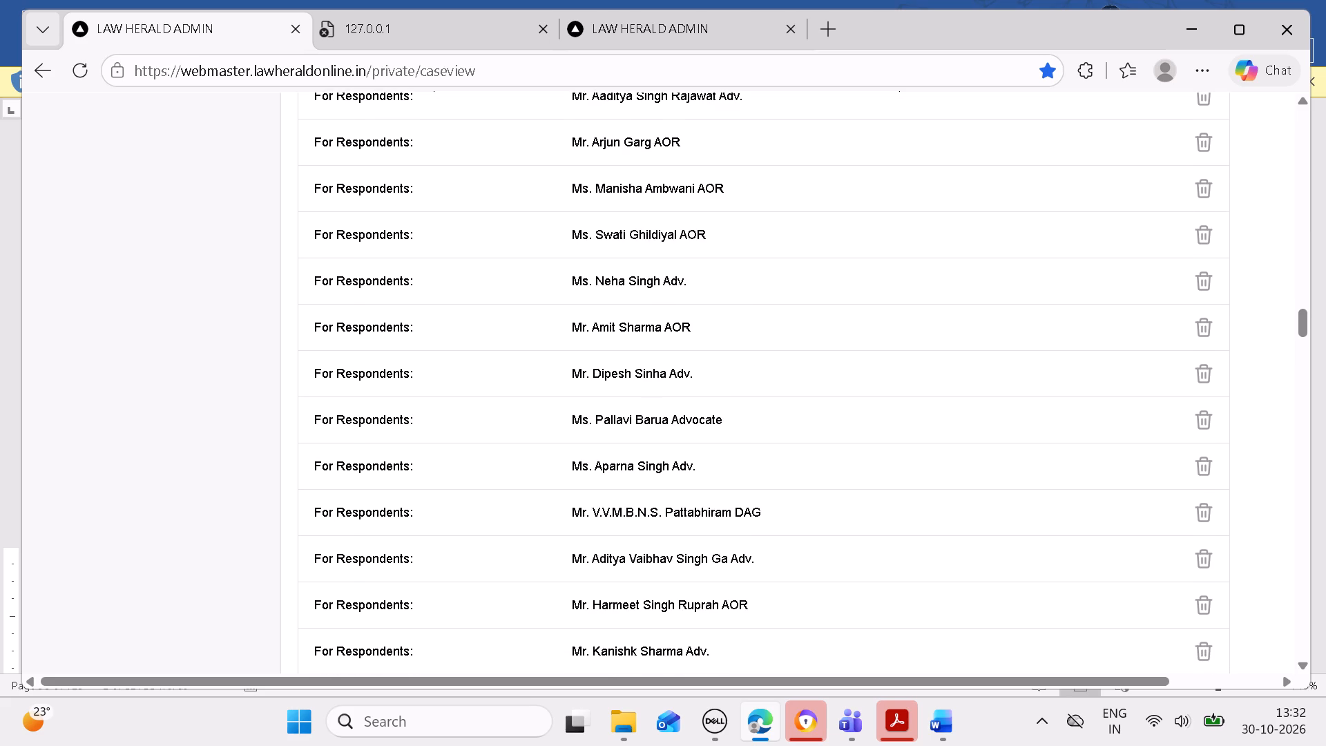
key(Up)
key(Up)
key(Up)
key(Up)
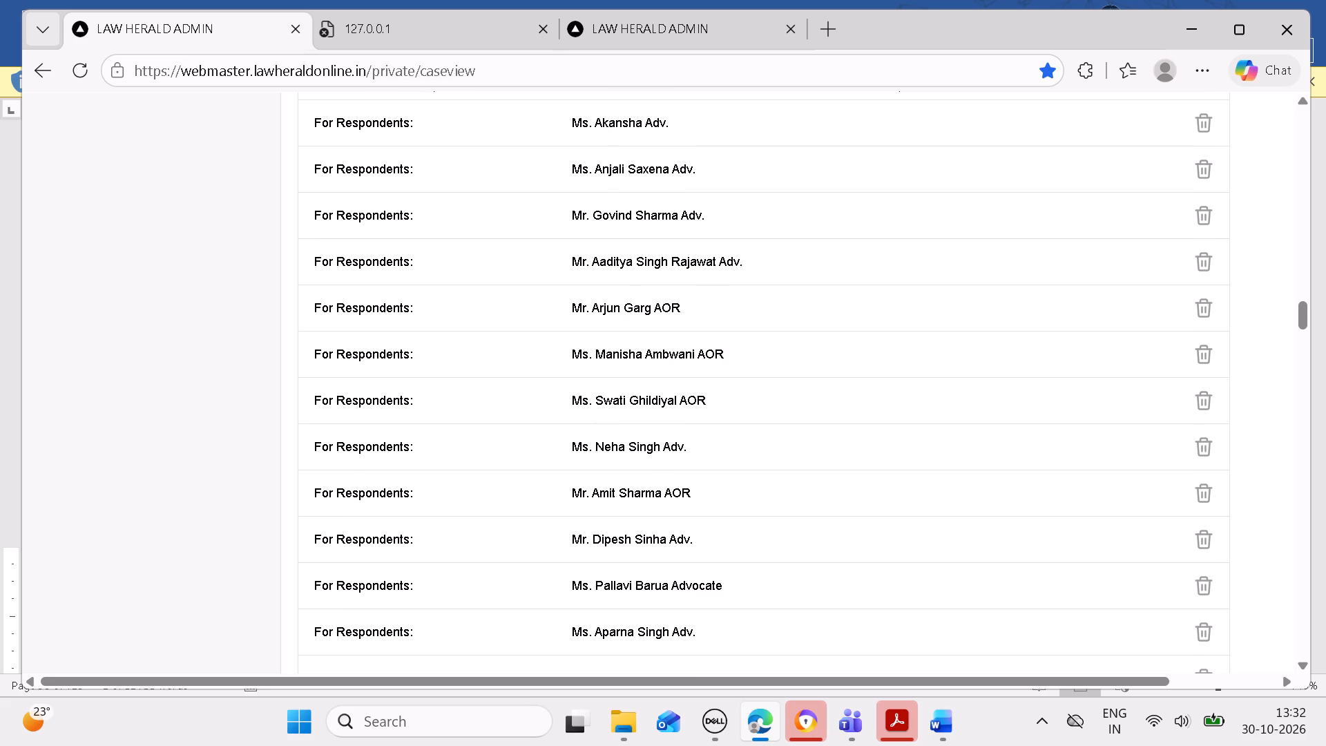
key(Up)
key(Up)
key(Up)
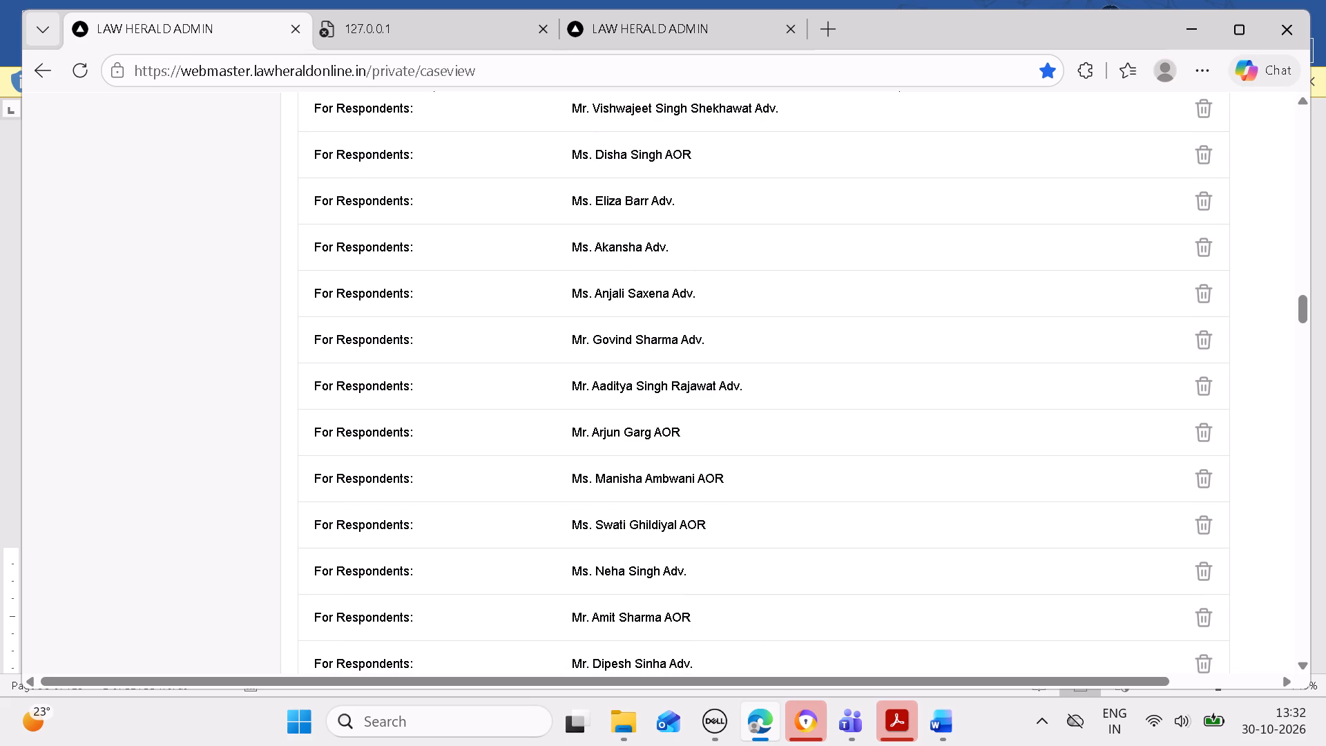
key(Up)
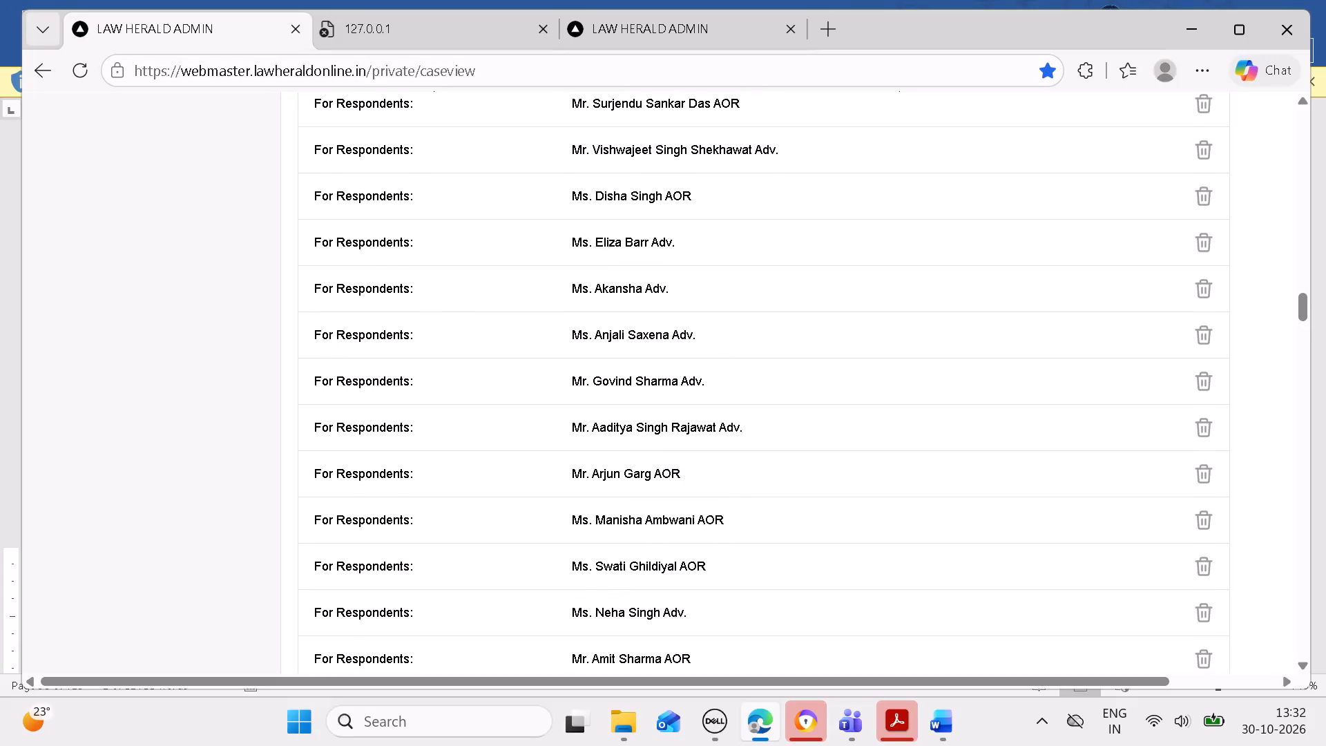
key(Up)
key(Up)
key(Up)
key(Up)
key(Up)
key(Up)
key(Up)
key(Up)
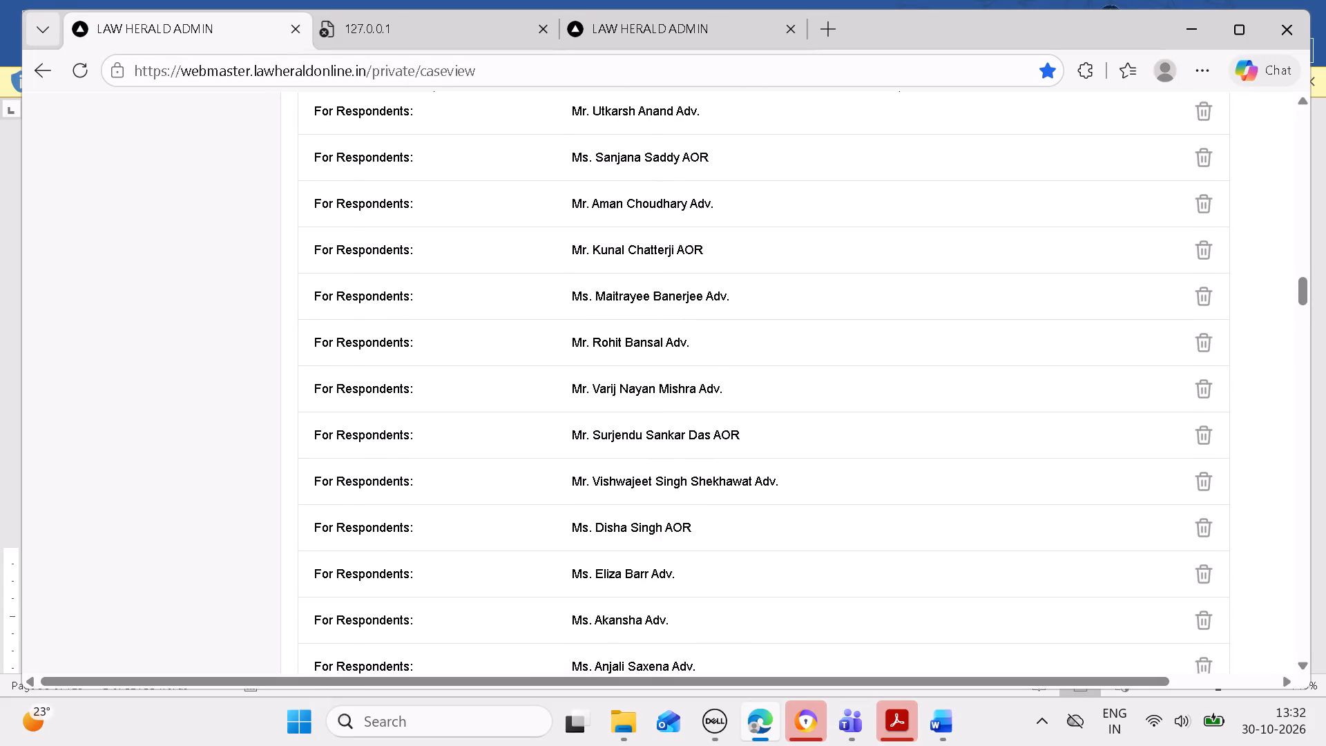
key(Up)
key(Up)
key(Up)
key(Up)
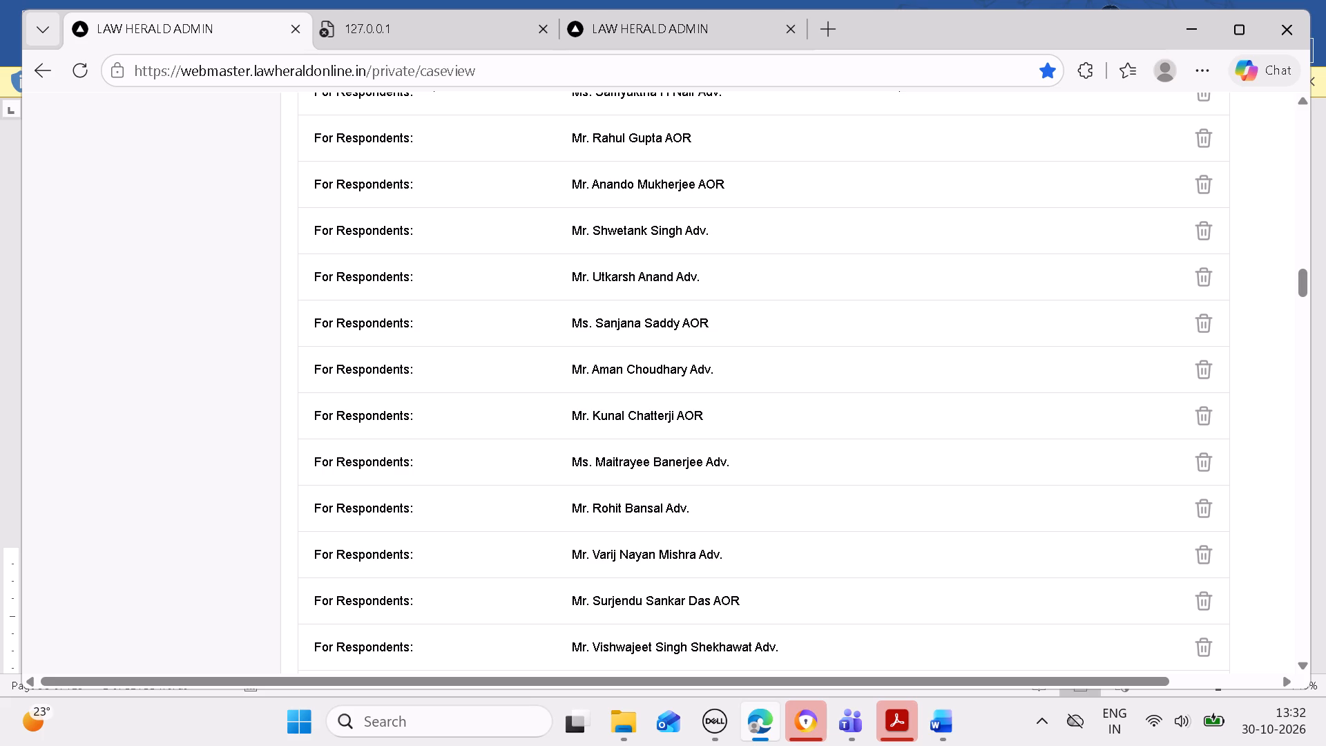
key(Up)
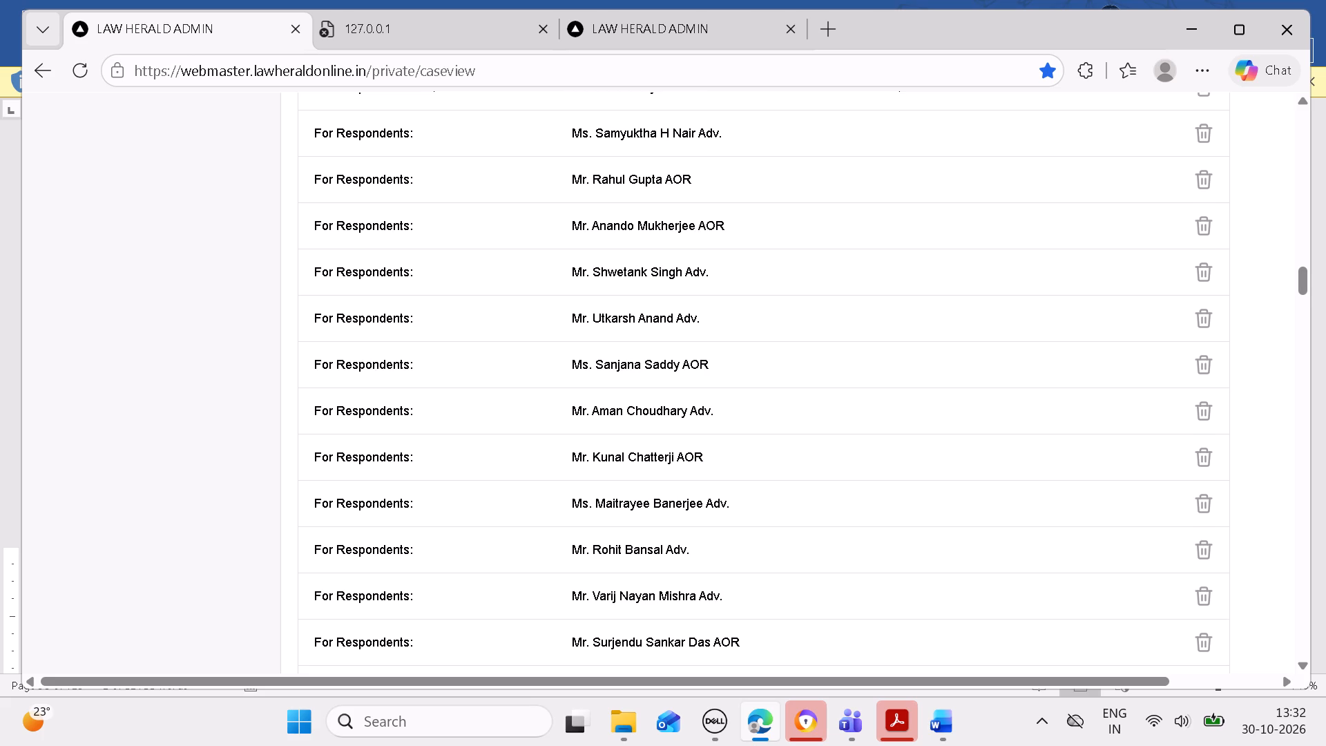
key(Up)
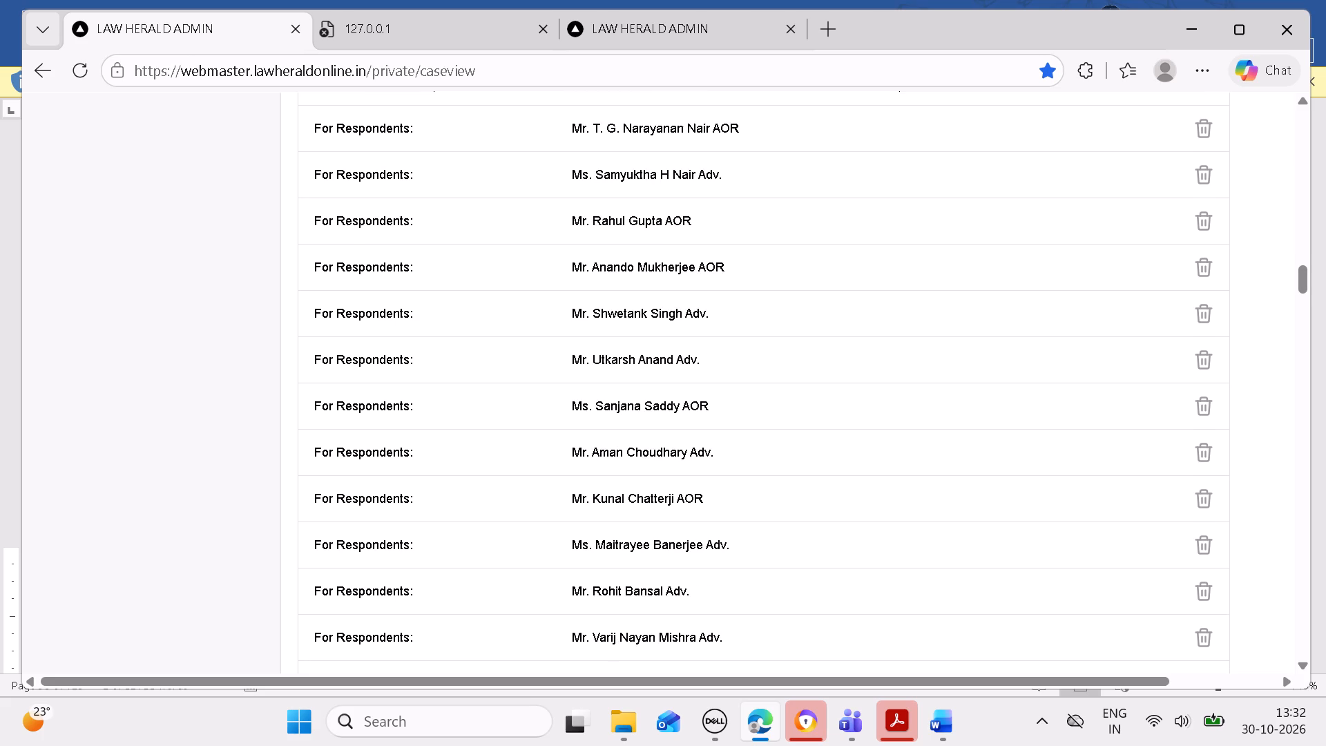
key(Up)
key(Up)
key(Up)
key(Up)
key(Up)
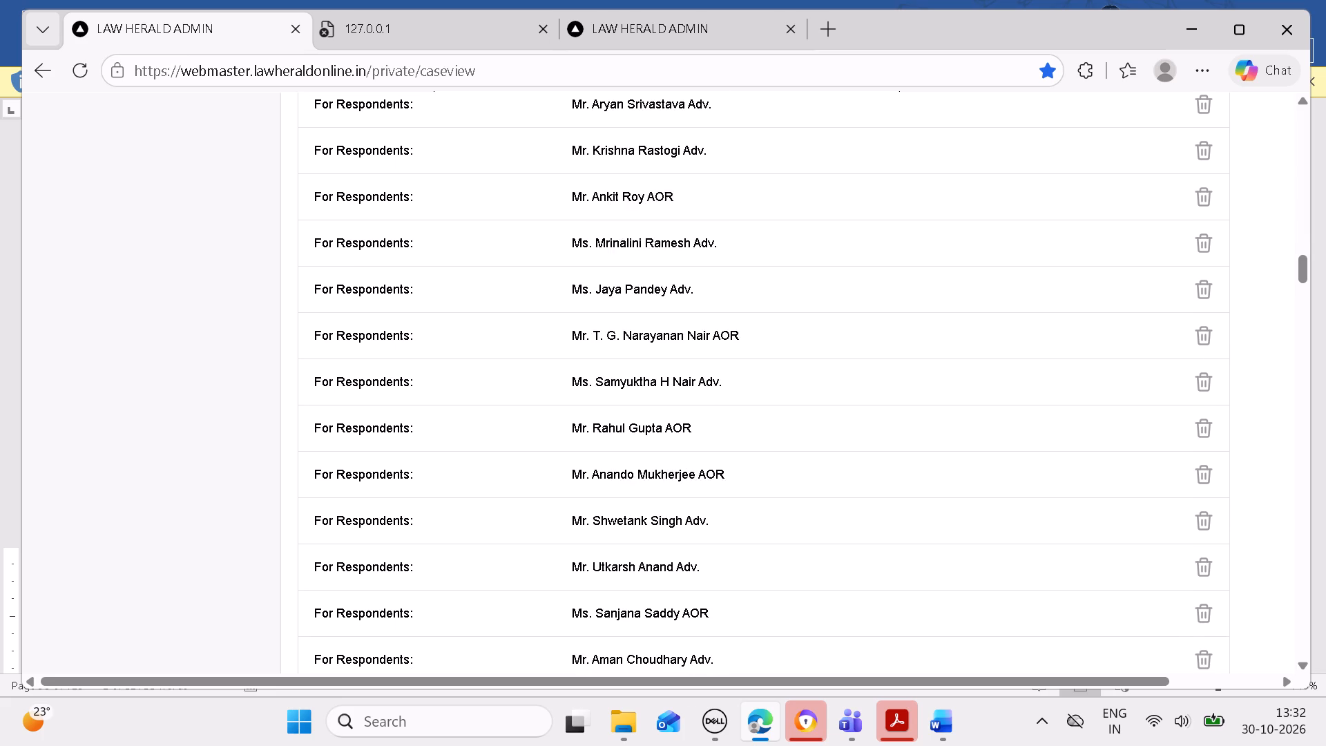
Review the remaining respondents' advocates in the case record, checking names, prefixes and designations upward to the first respondents' entry.
key(Up)
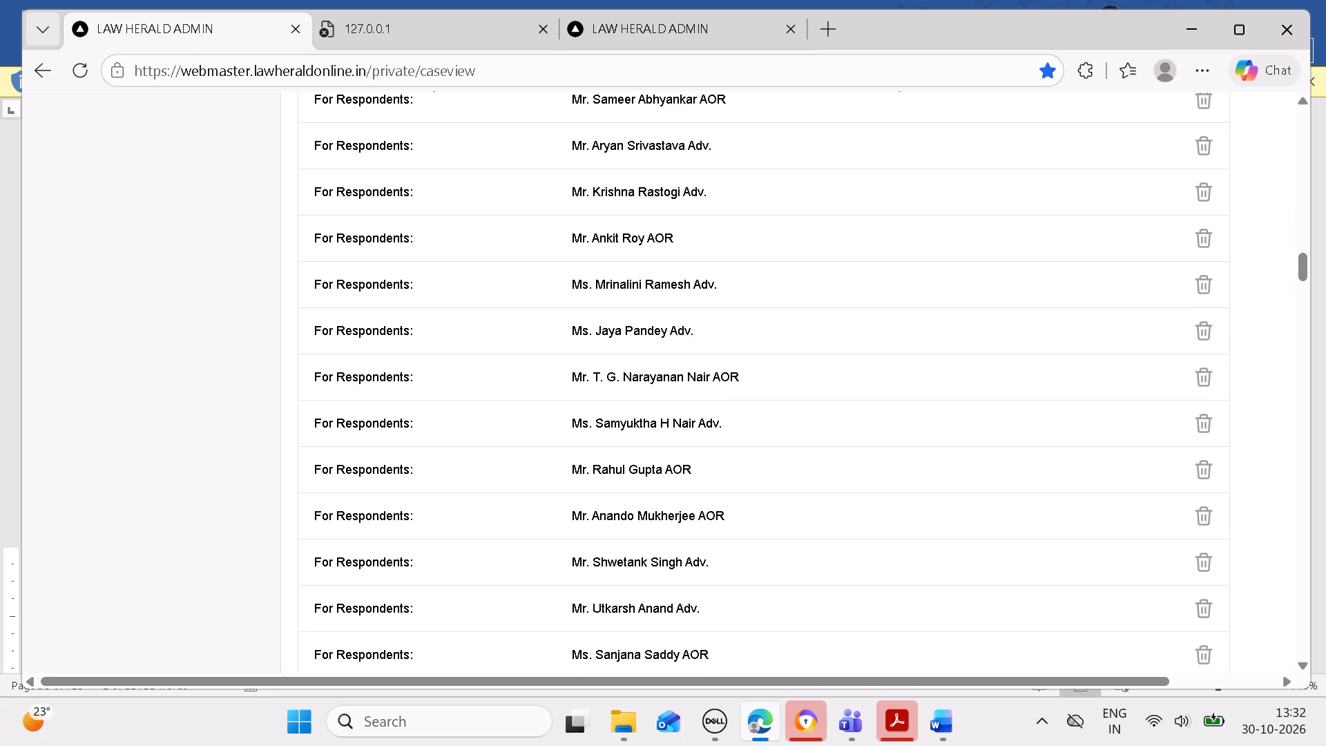
key(Up)
key(Up)
key(Up)
key(Up)
key(Up)
key(Up)
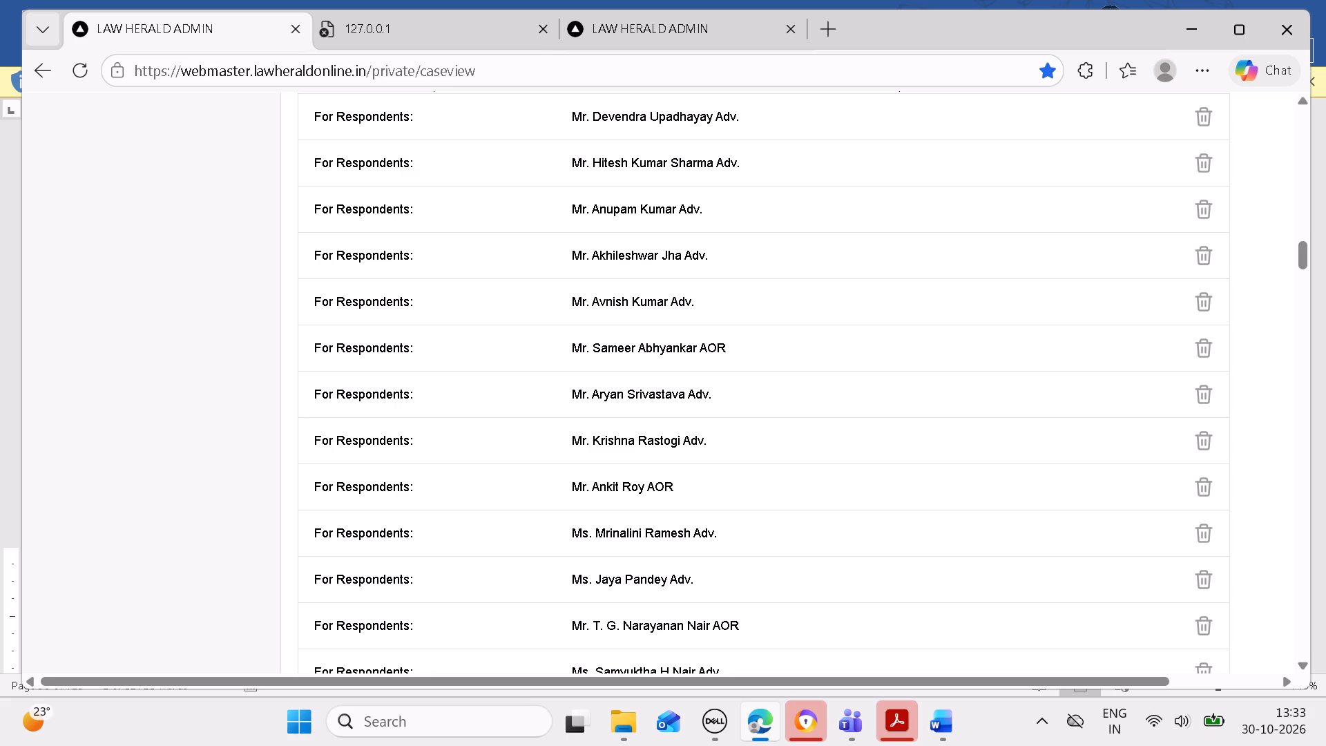
key(Up)
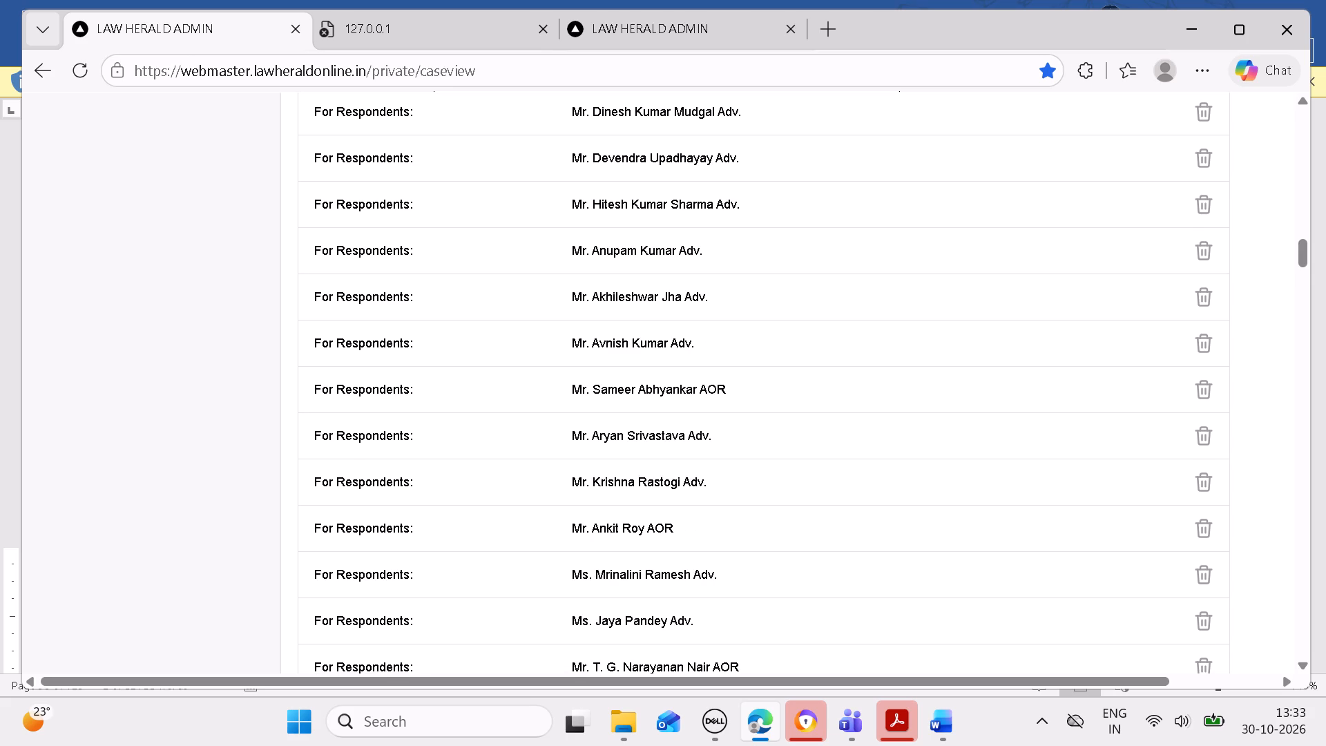
key(Up)
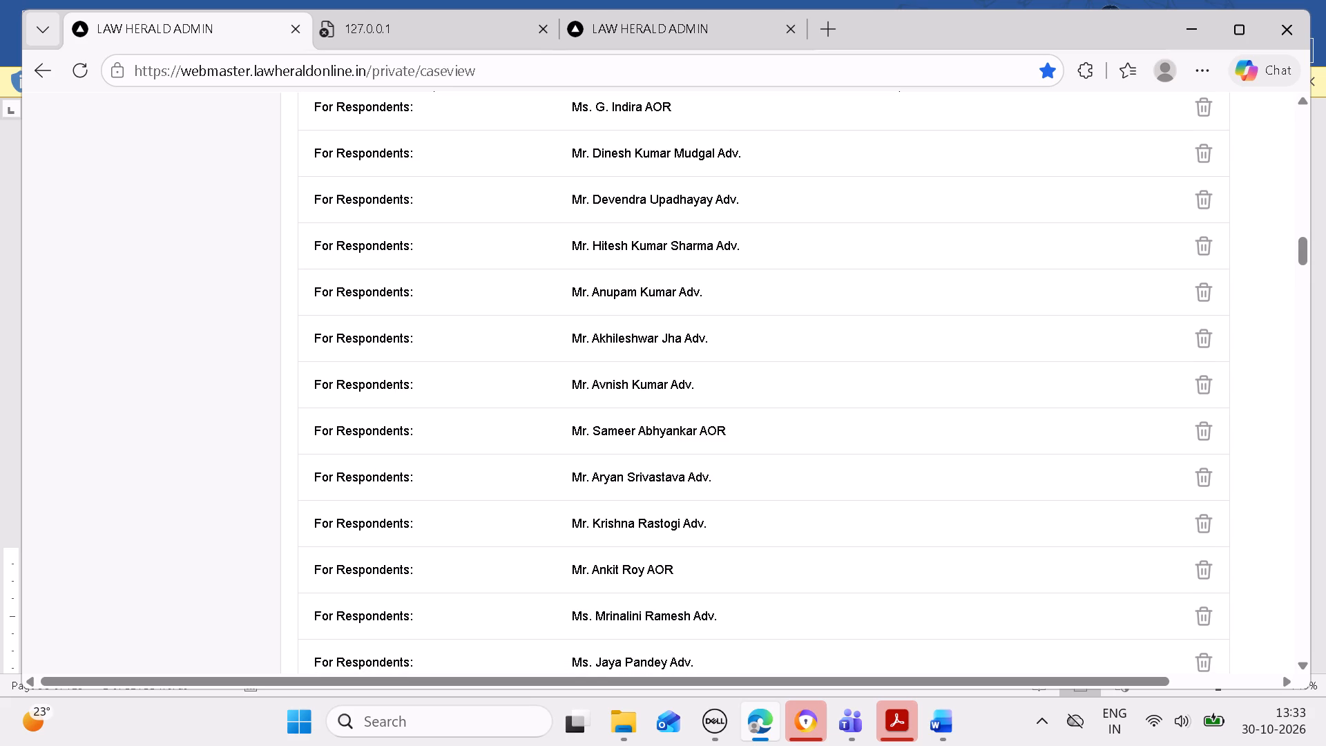
key(Up)
key(Up)
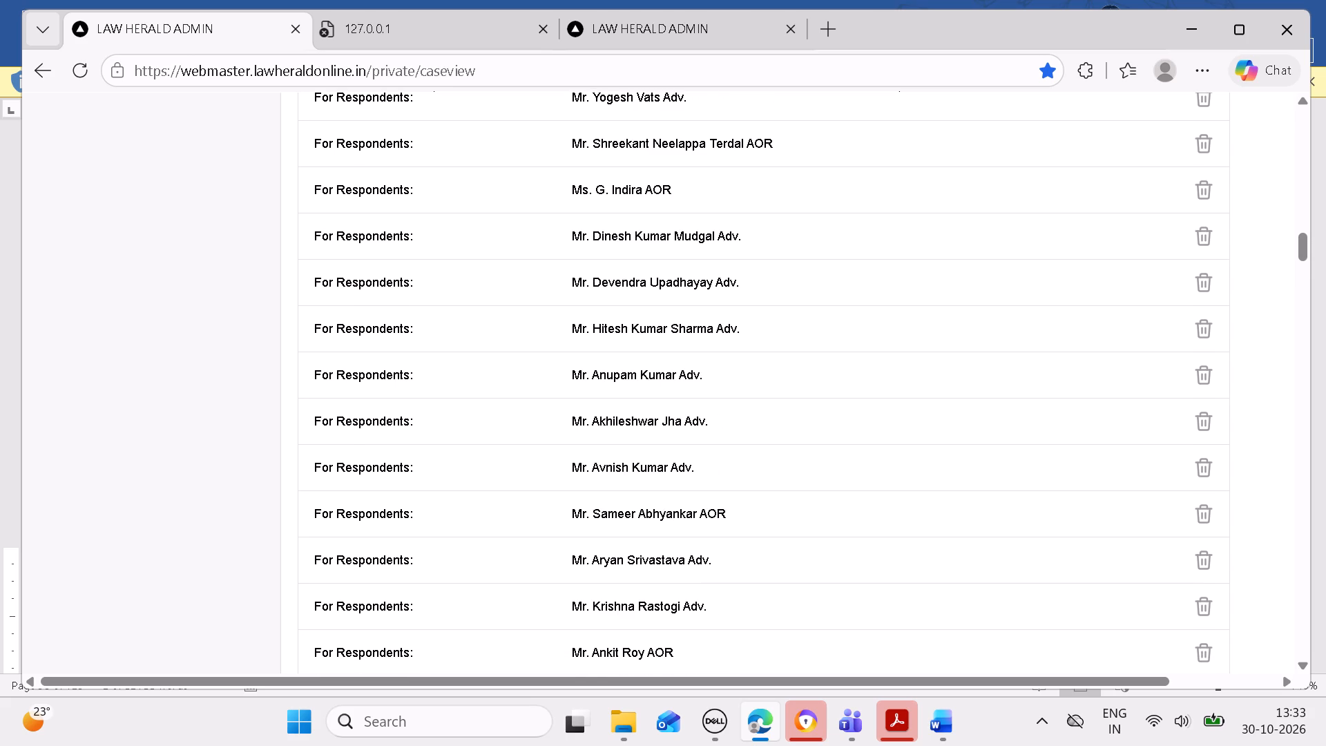
key(Up)
key(Up)
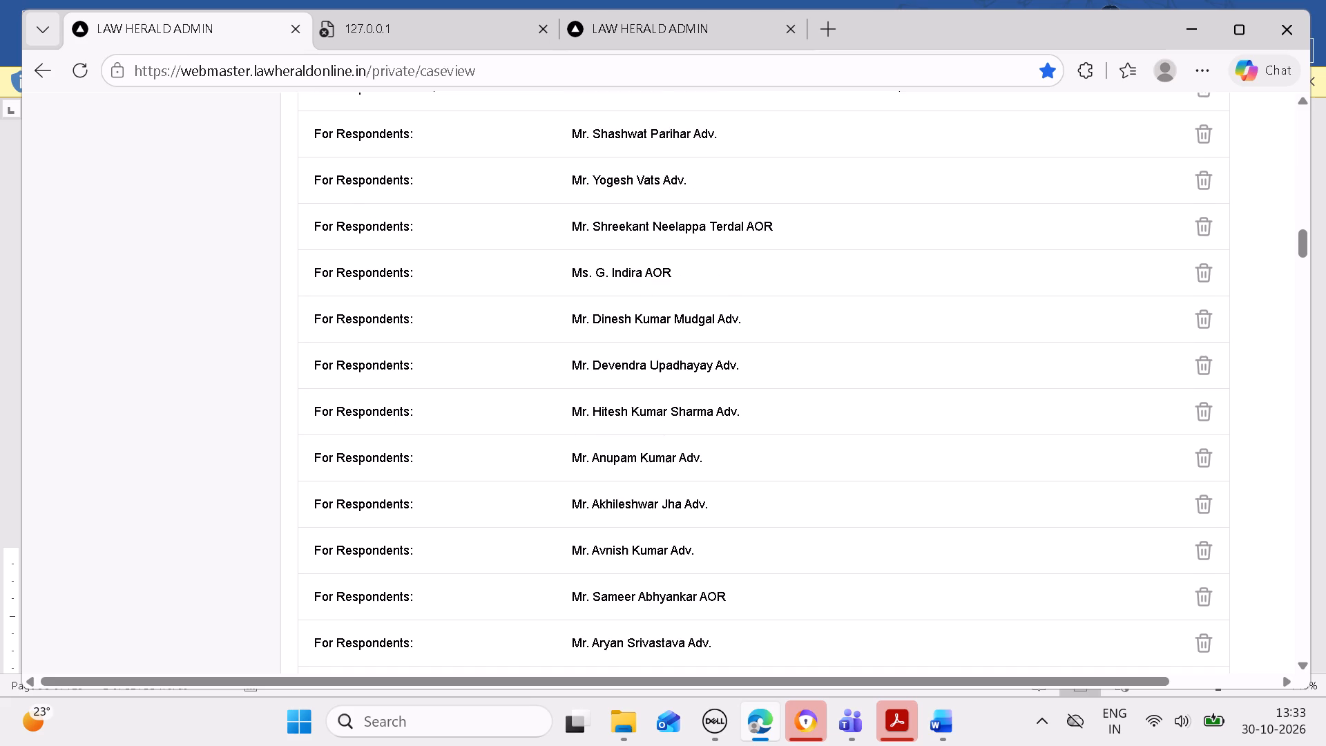
key(Up)
key(Up)
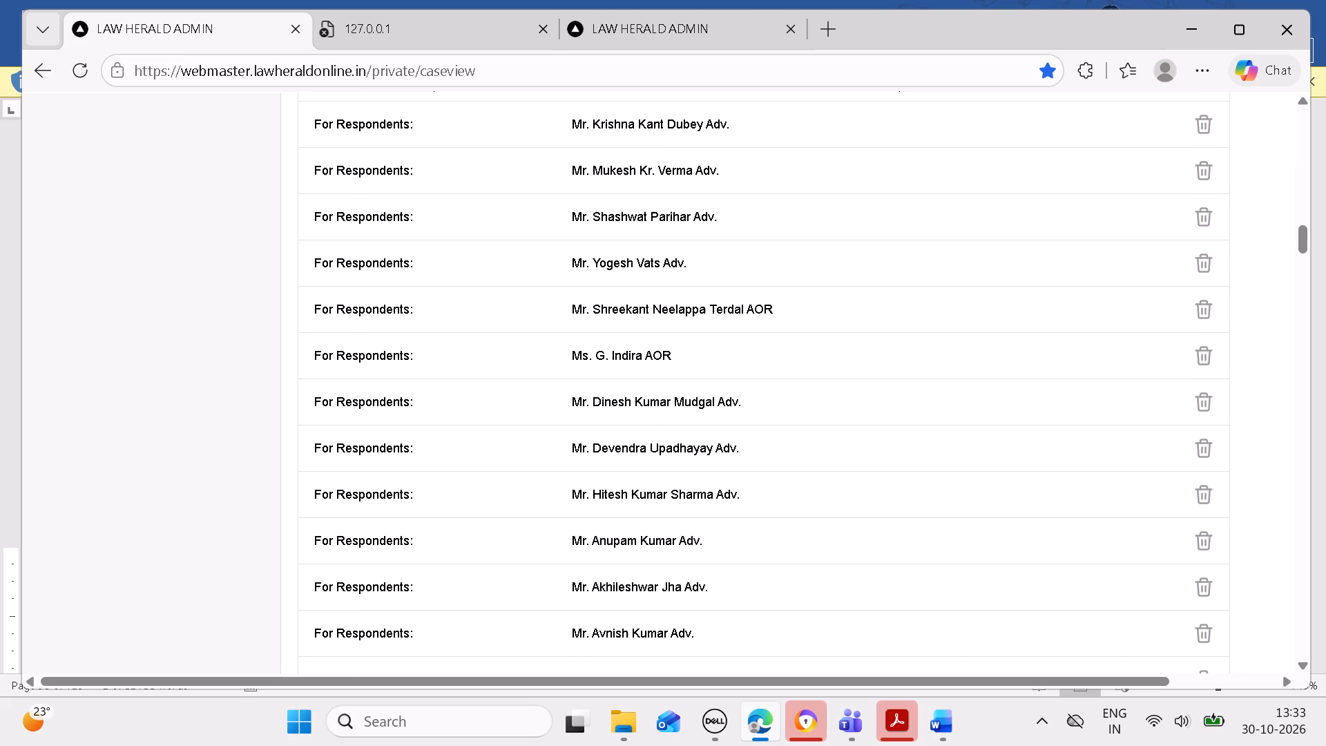
key(Up)
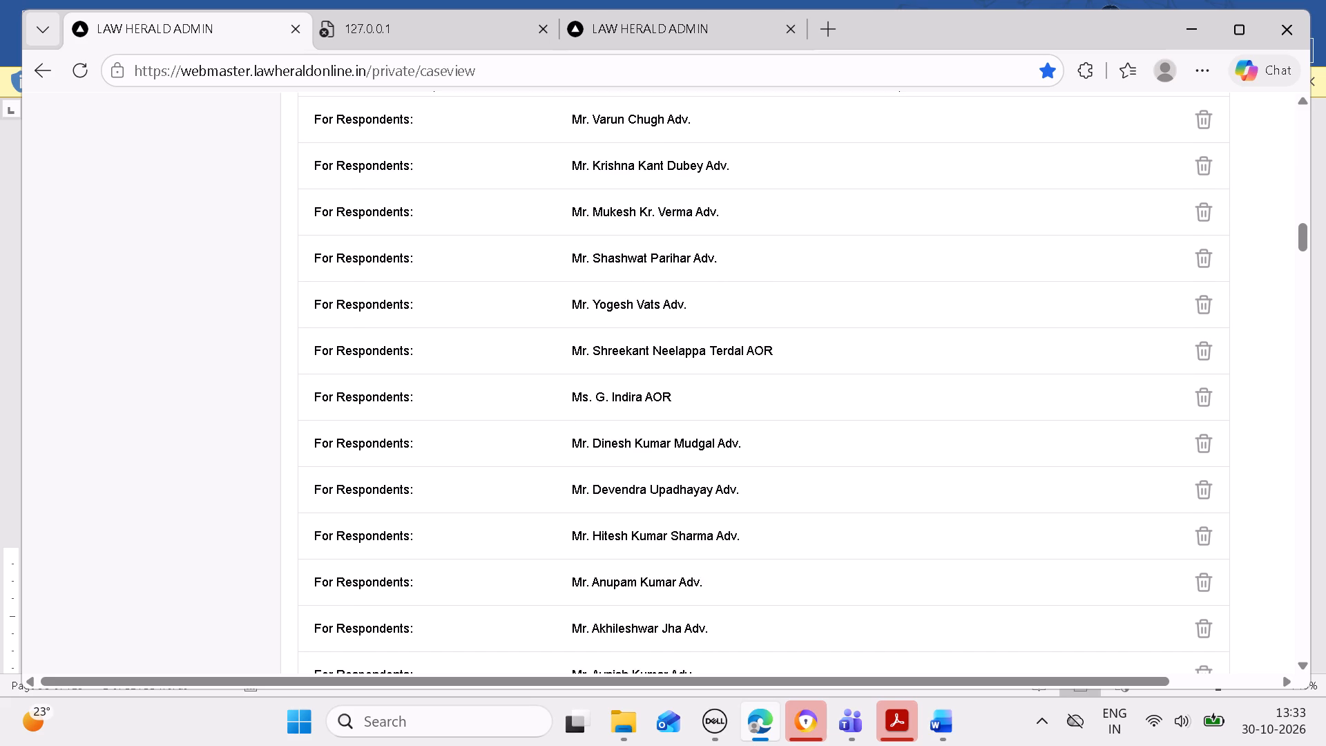
key(Up)
key(Up)
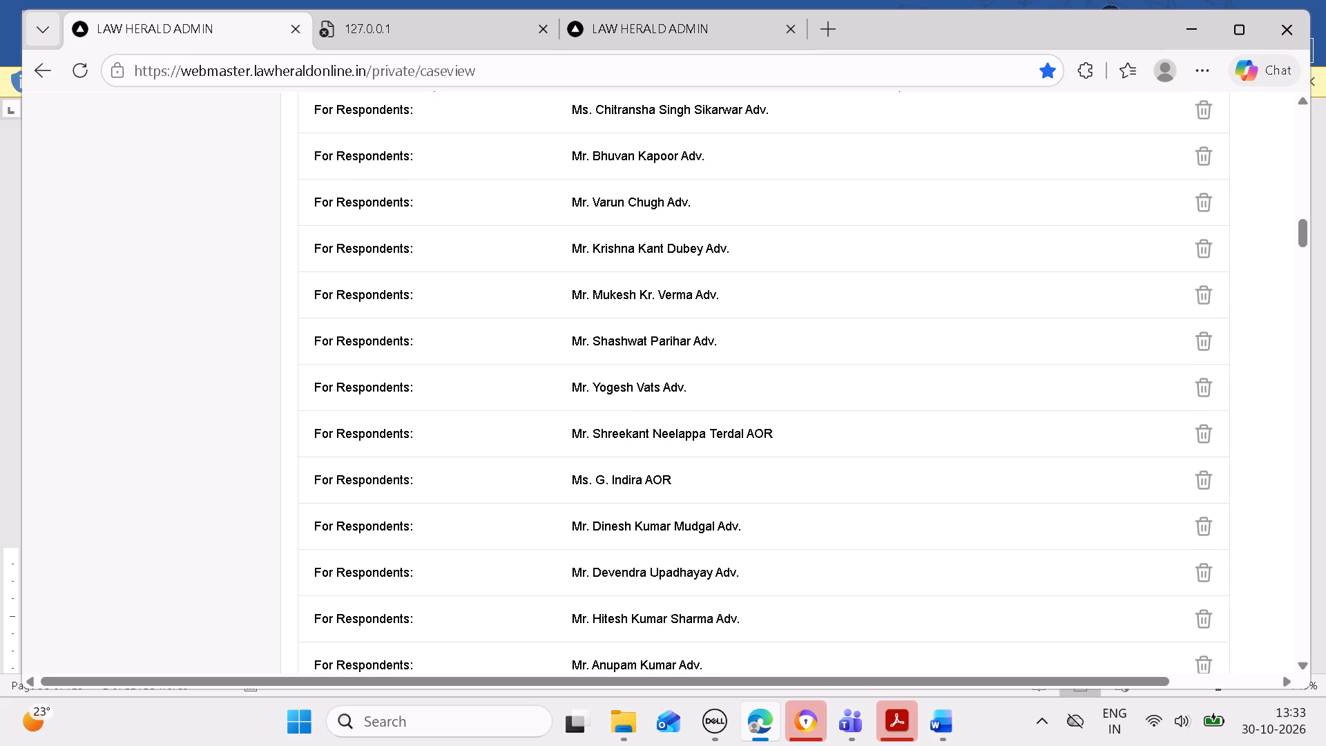
key(Up)
key(Up)
key(Up)
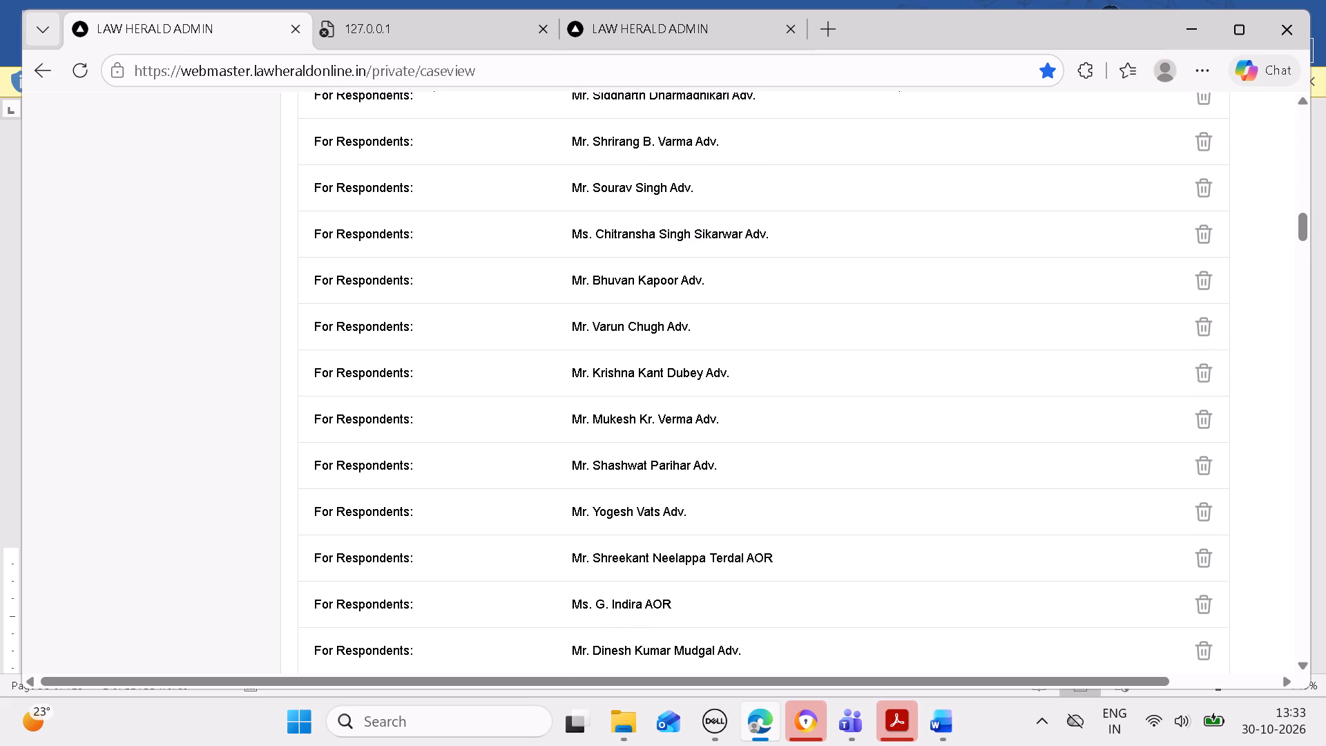
key(Up)
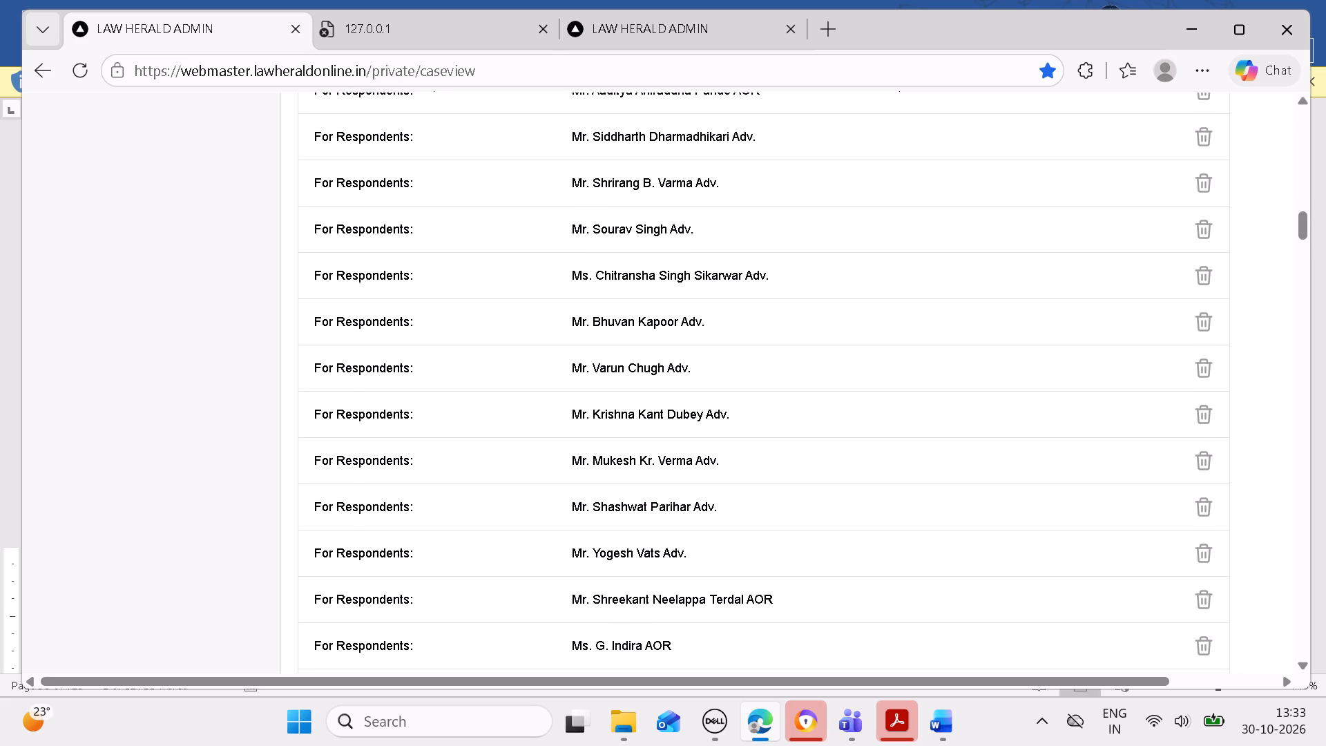
key(Up)
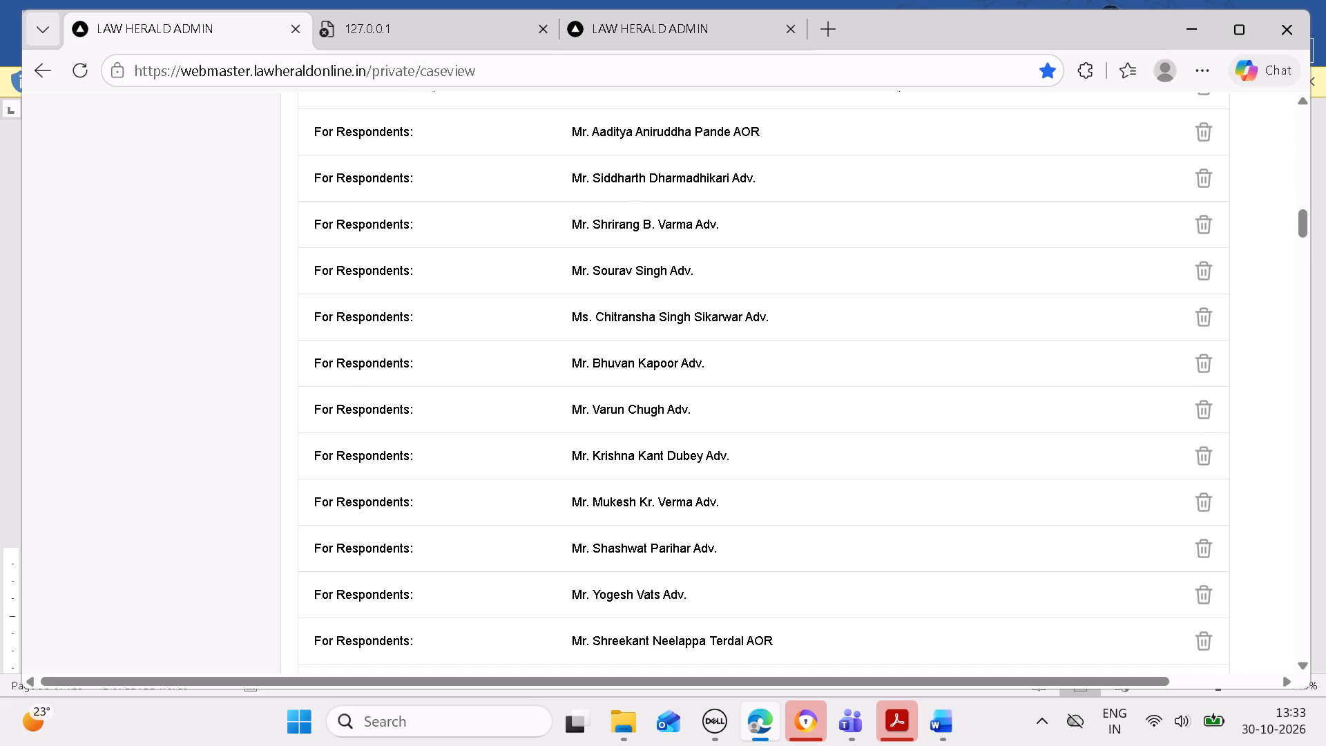
key(Up)
key(Up)
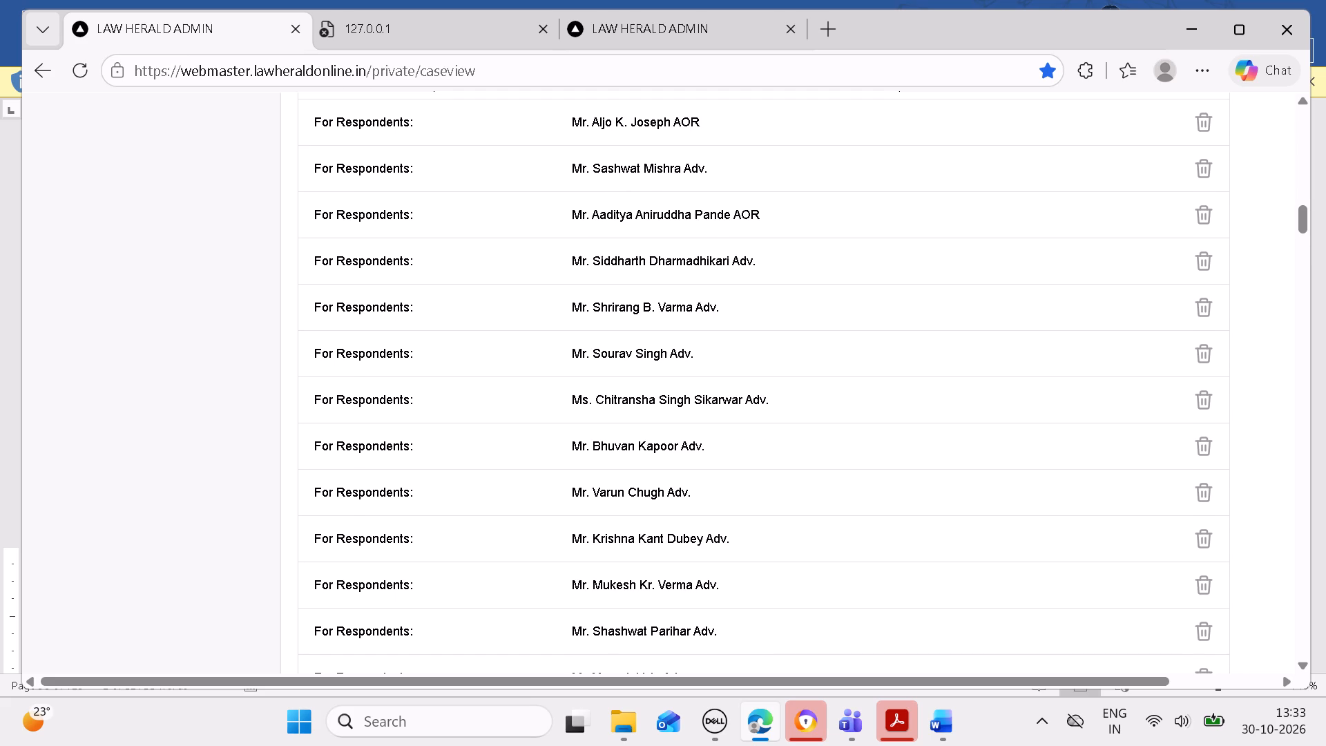
key(Up)
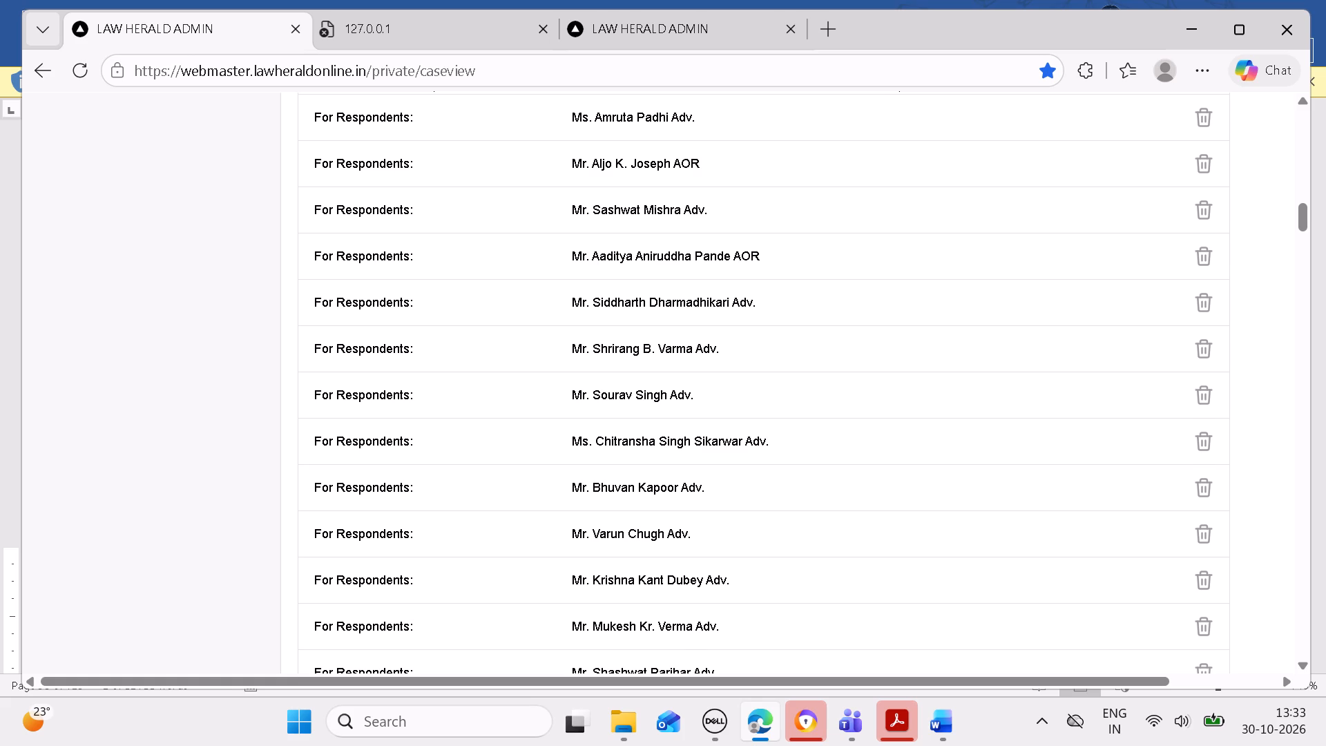
key(Up)
key(Up)
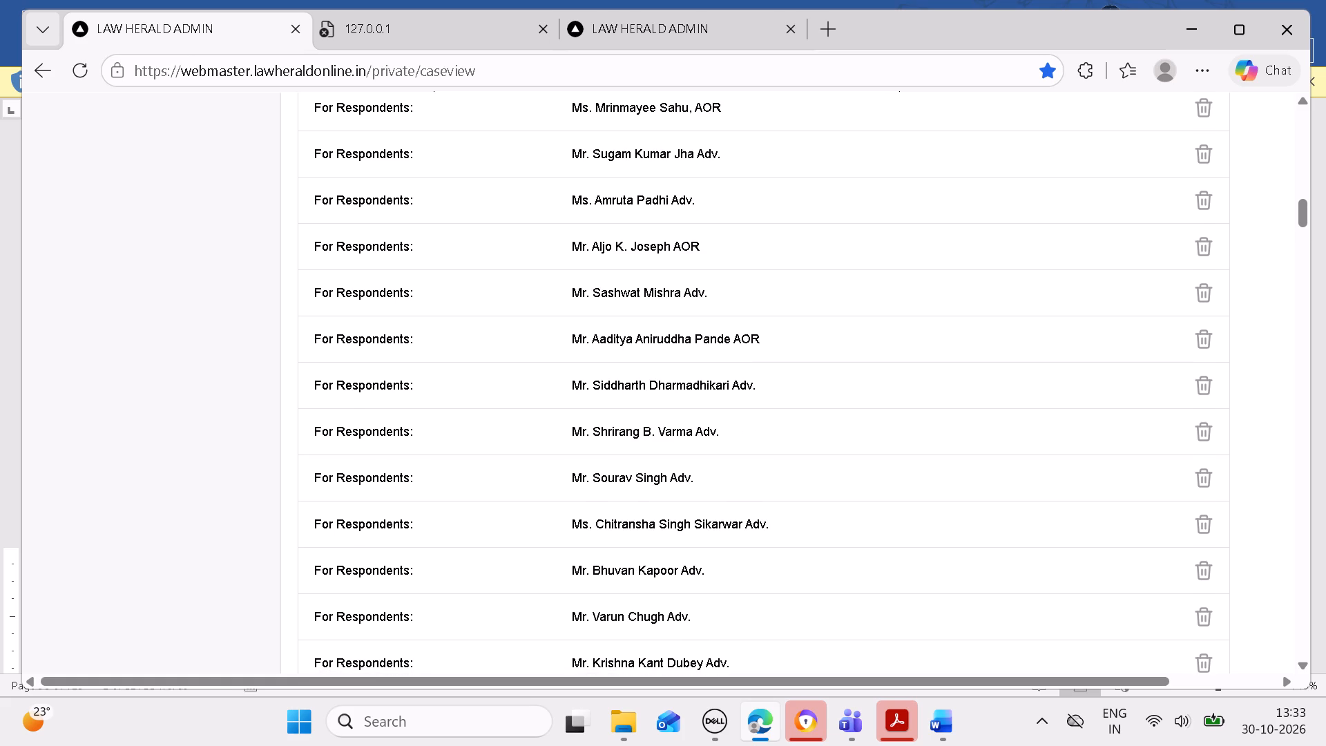
key(Up)
key(Up)
key(Up)
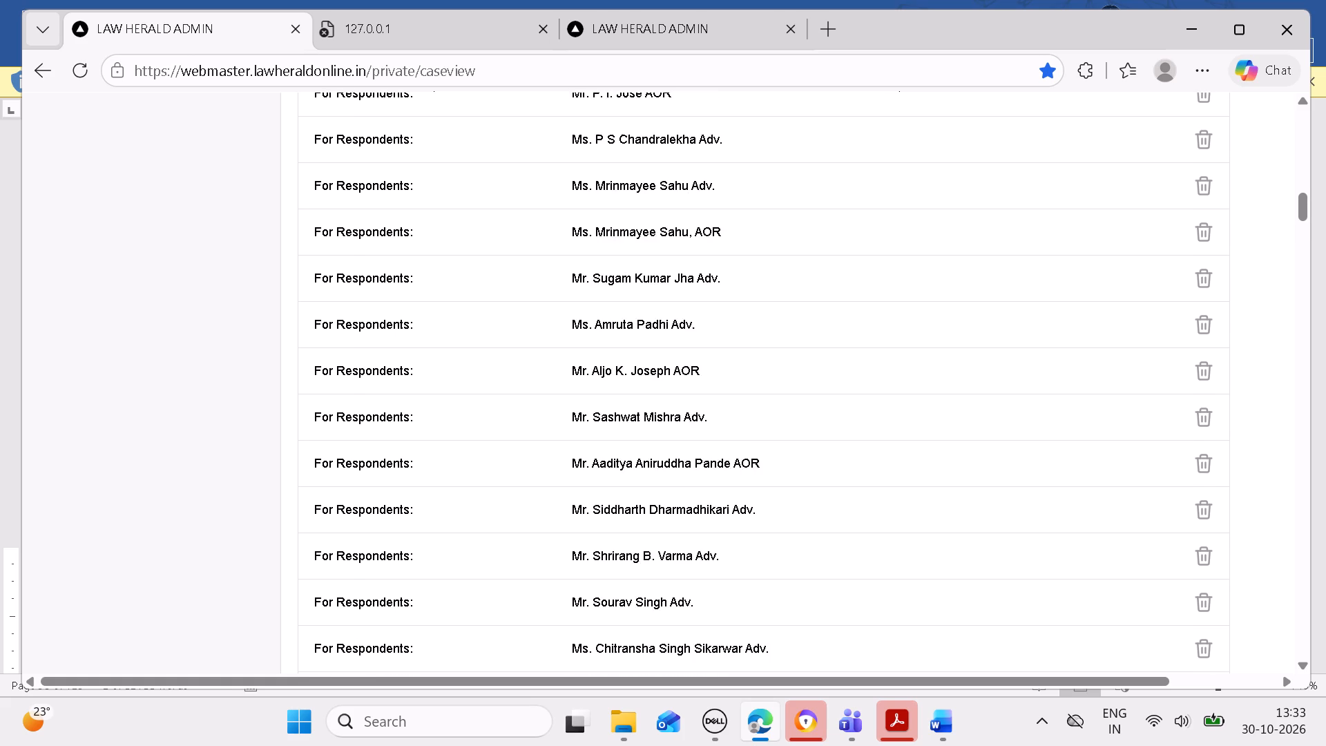
key(Up)
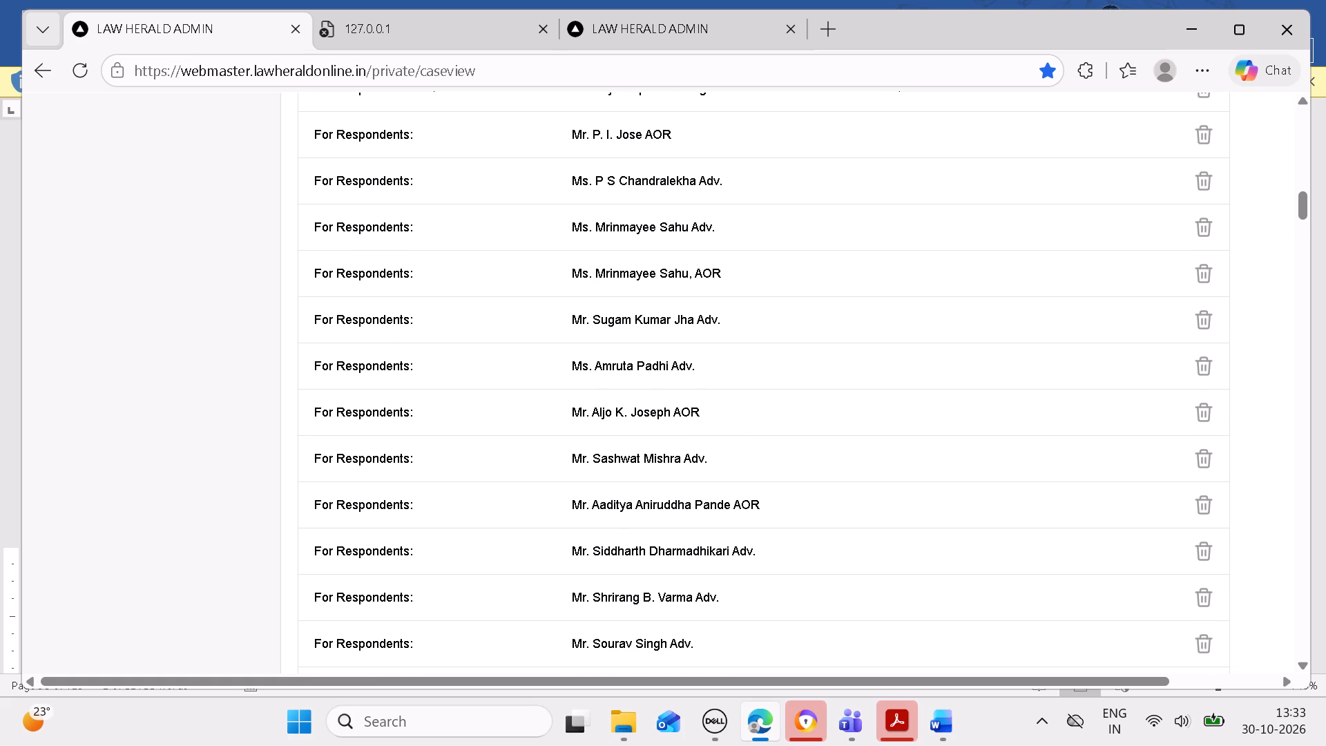
key(Up)
key(Up)
key(Up)
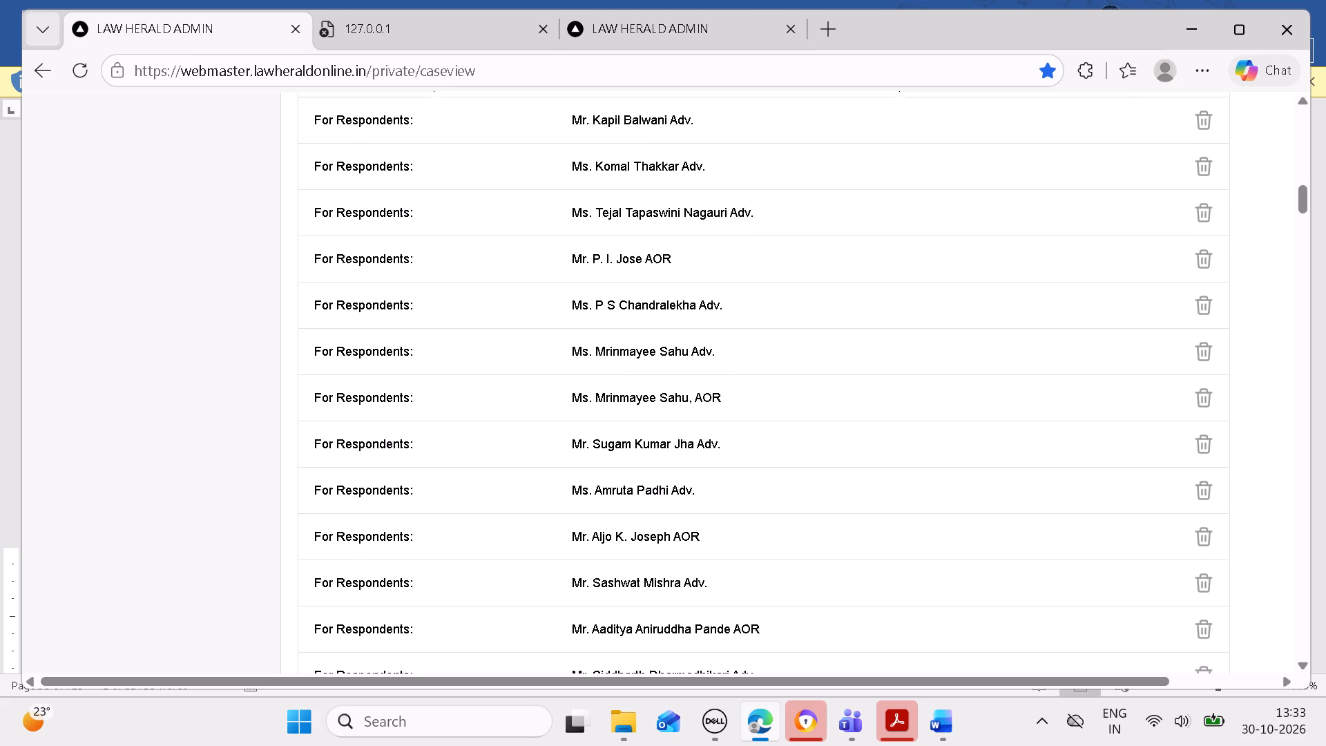
key(Up)
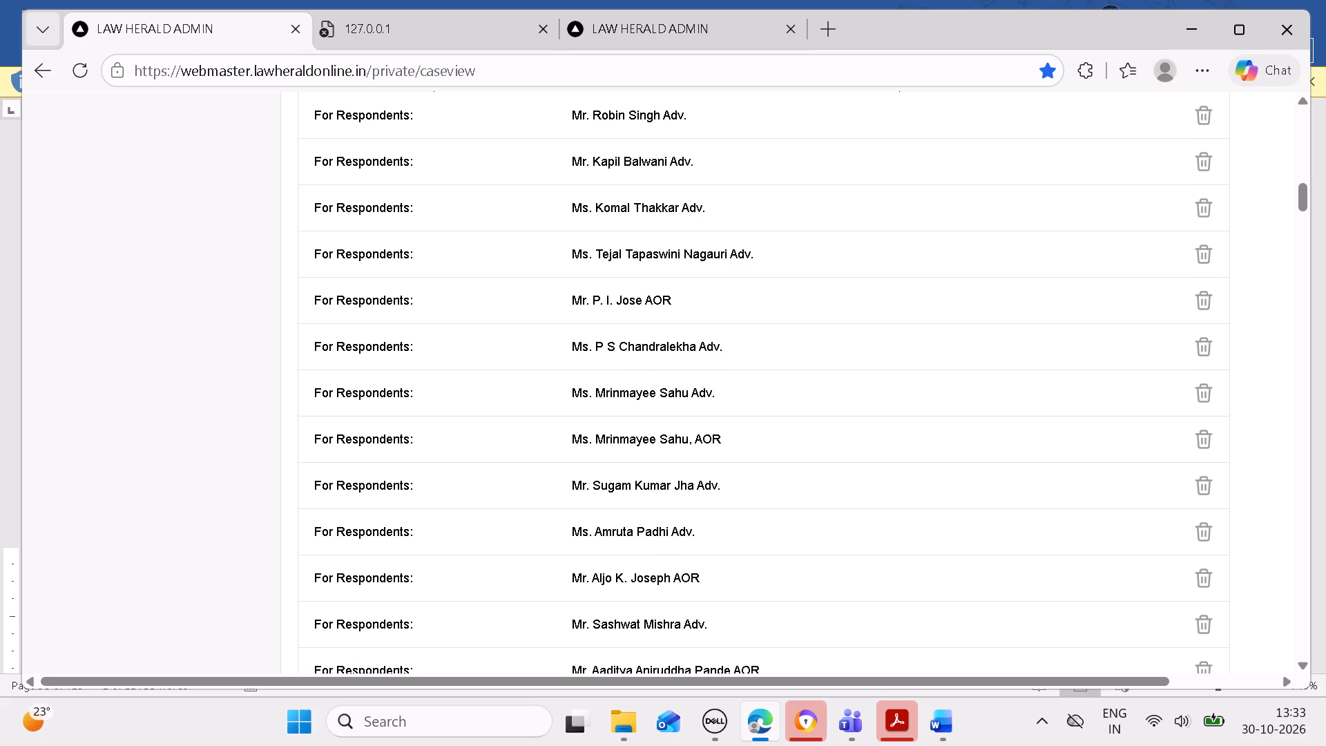
key(Up)
key(Up)
key(Up)
key(Up)
key(Up)
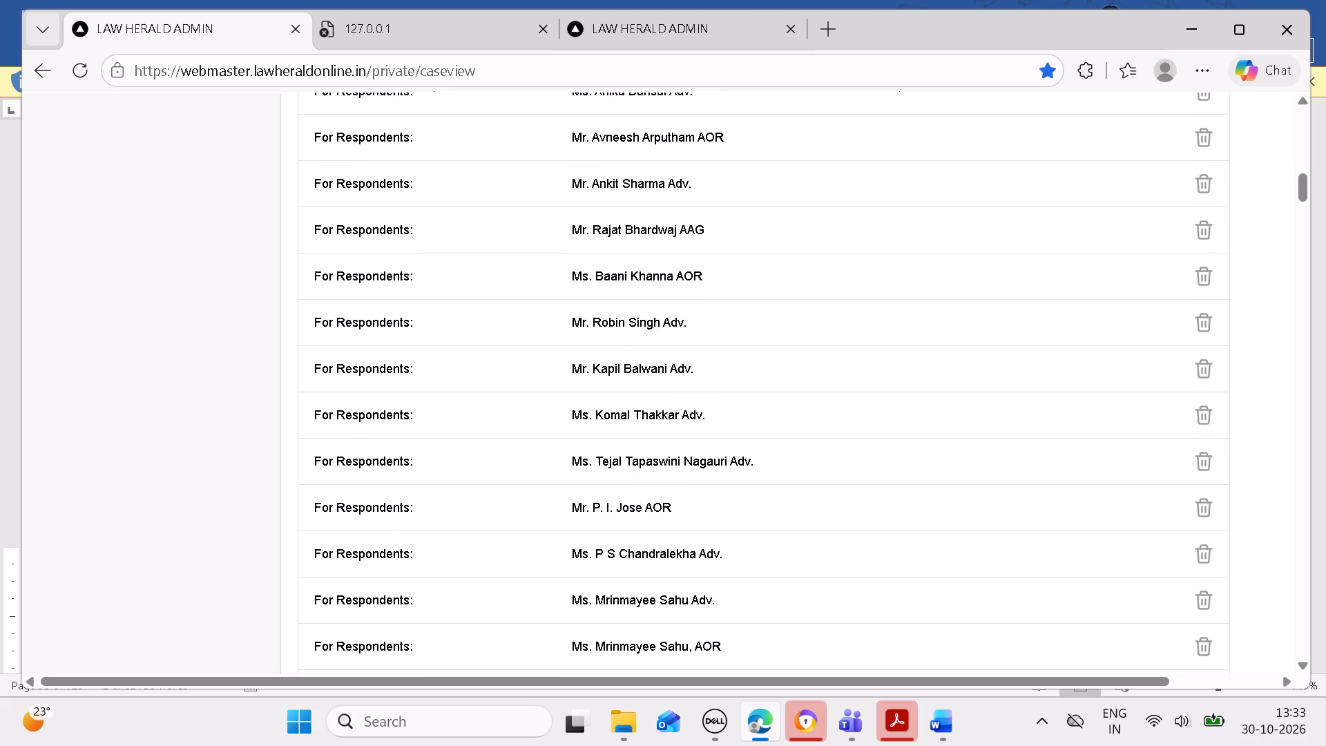
key(Up)
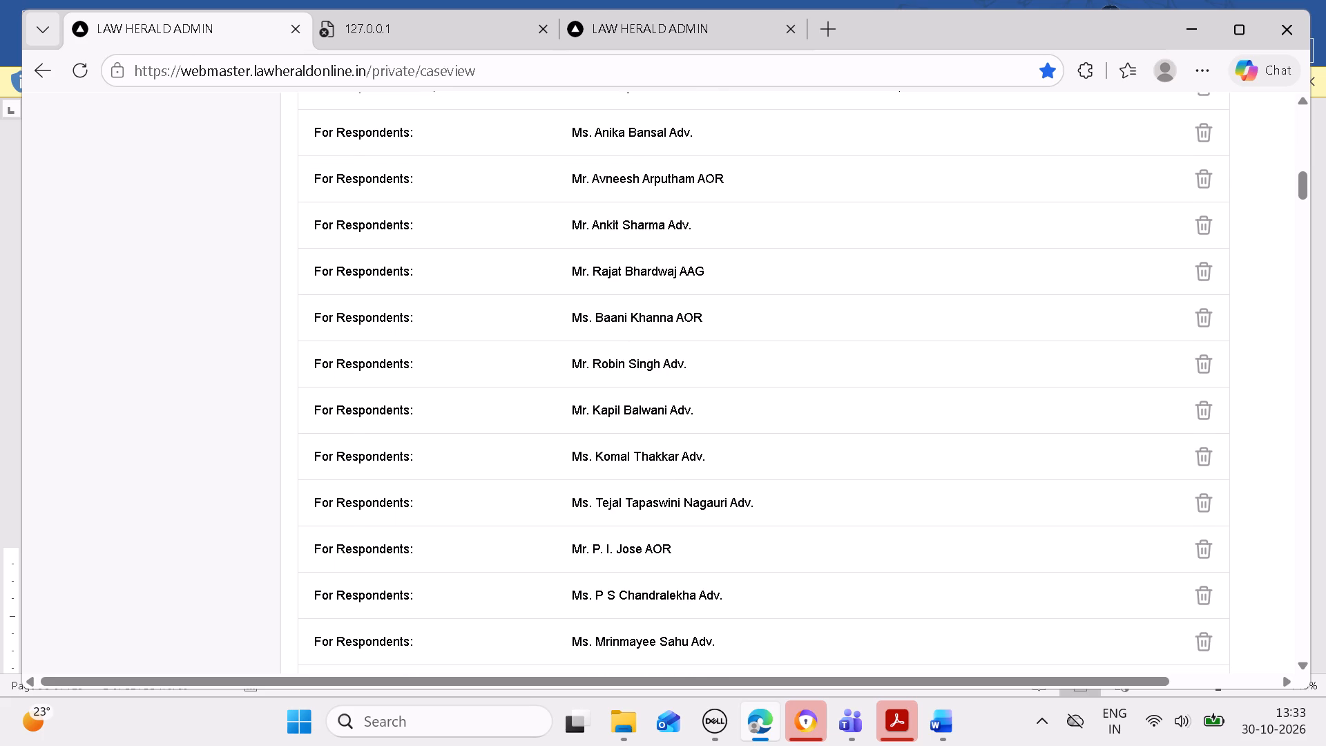
key(Up)
key(Up)
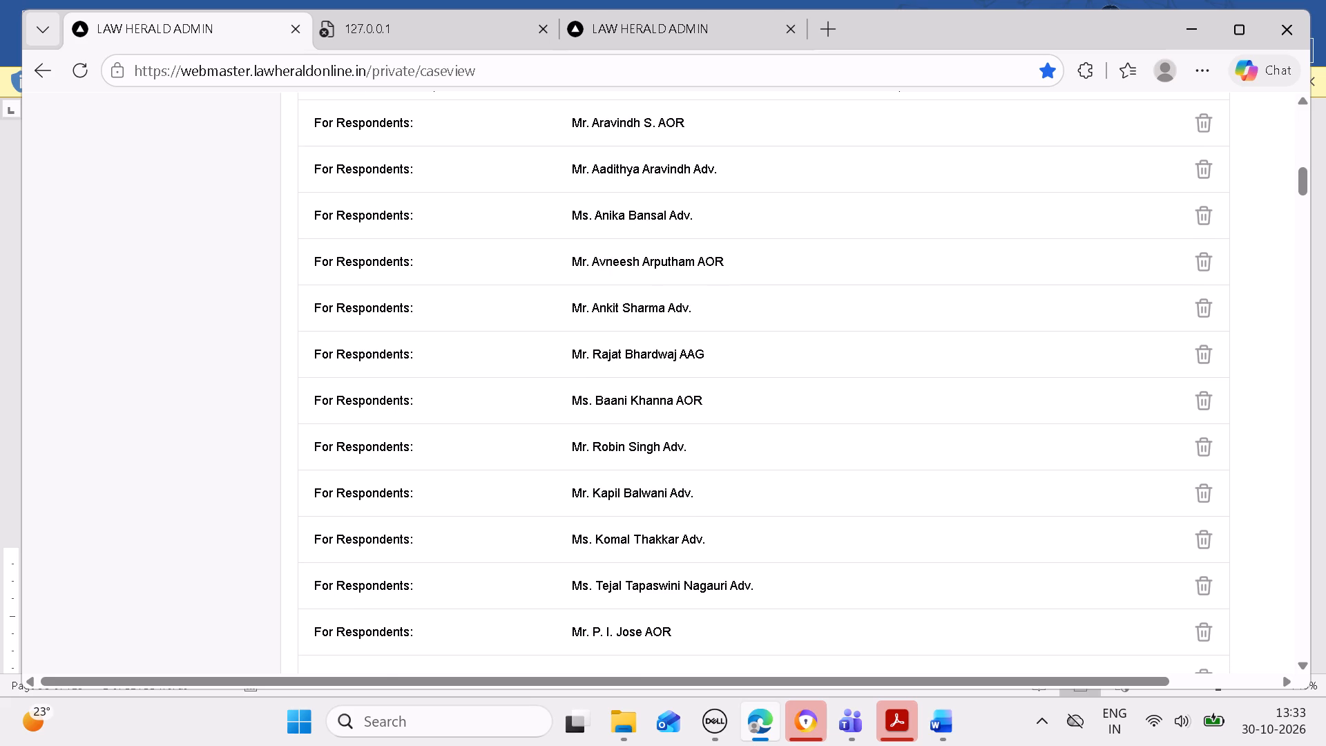
key(Up)
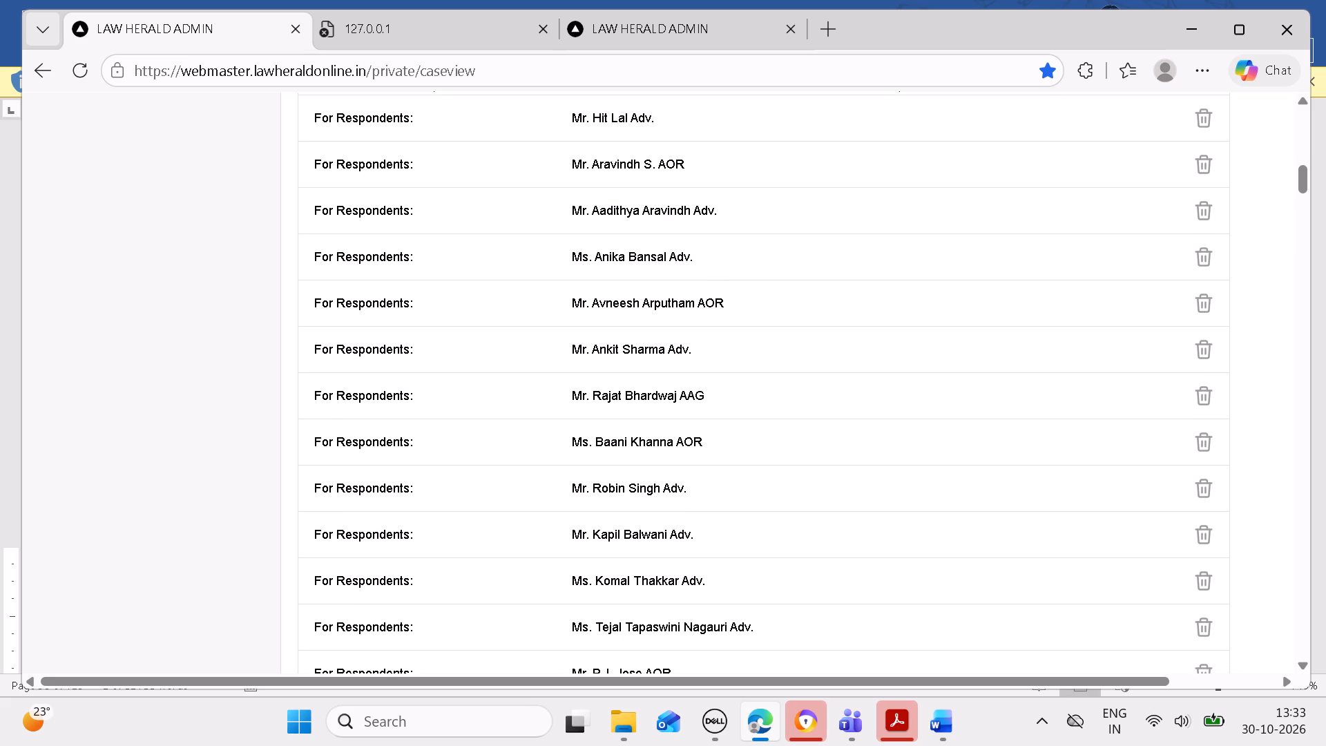
key(Up)
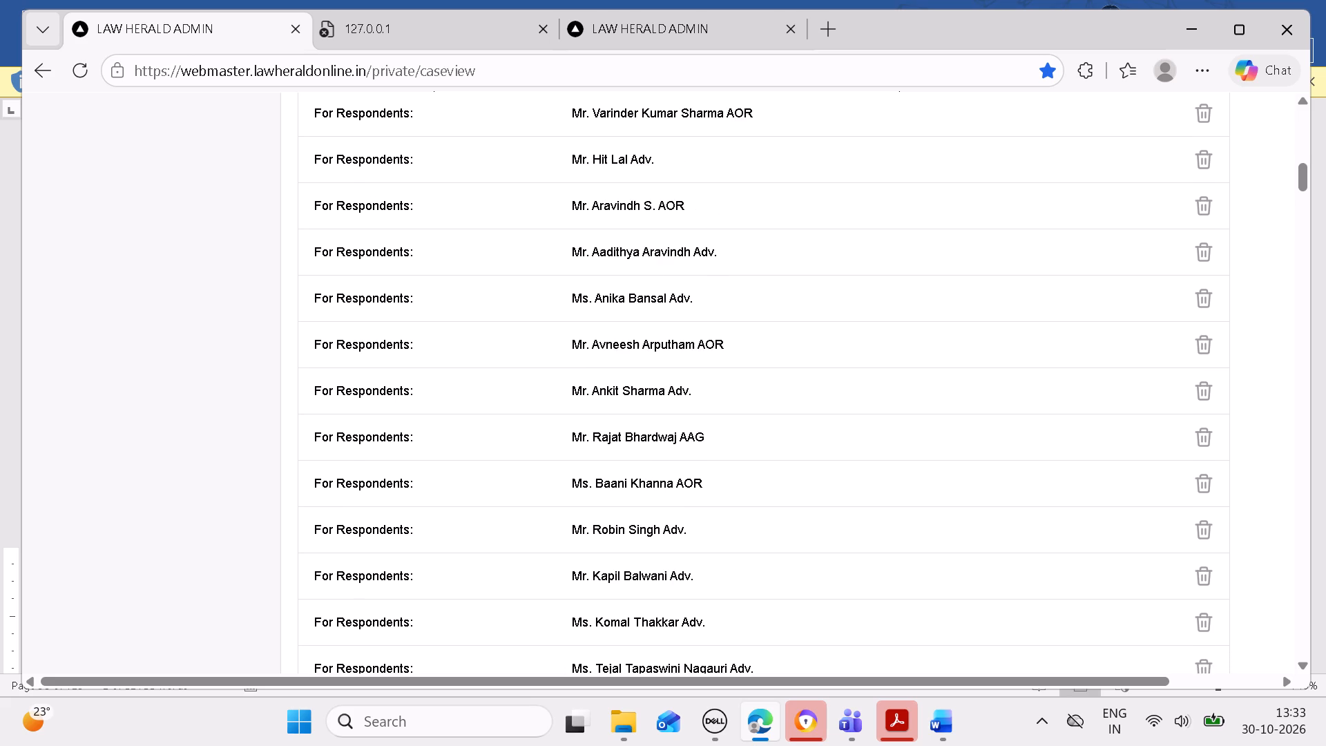
key(Up)
key(Up)
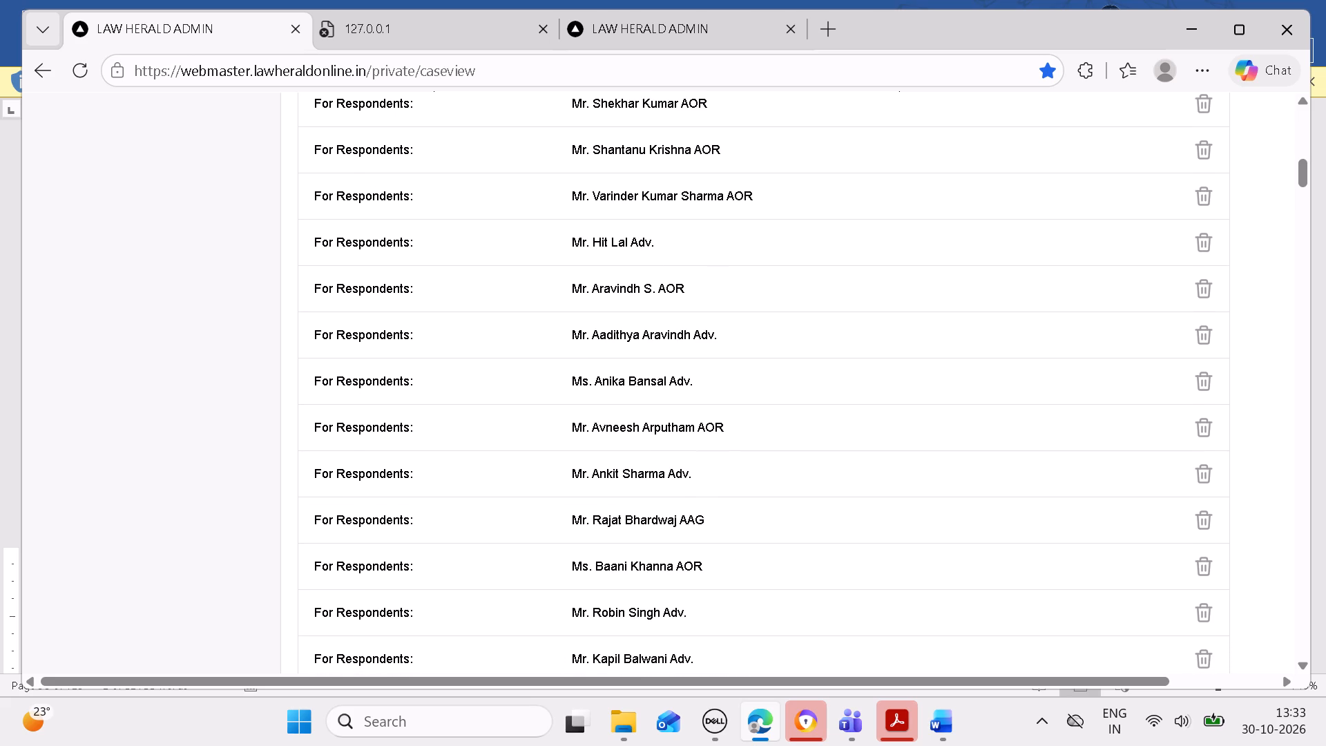
key(Up)
key(Up)
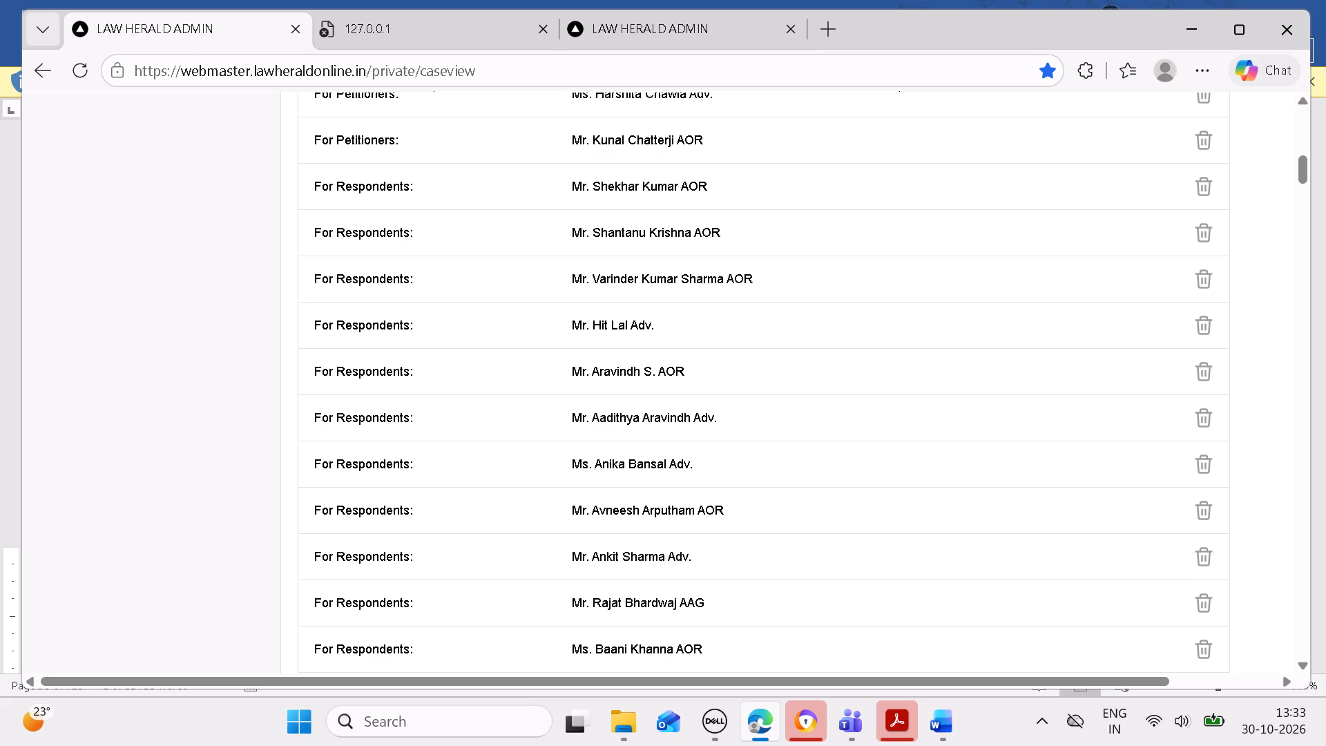
Review the petitioners' advocates' names, prefixes and designations up to the beginning of the case record's advocate list.
key(Up)
key(Up)
key(Up)
key(Up)
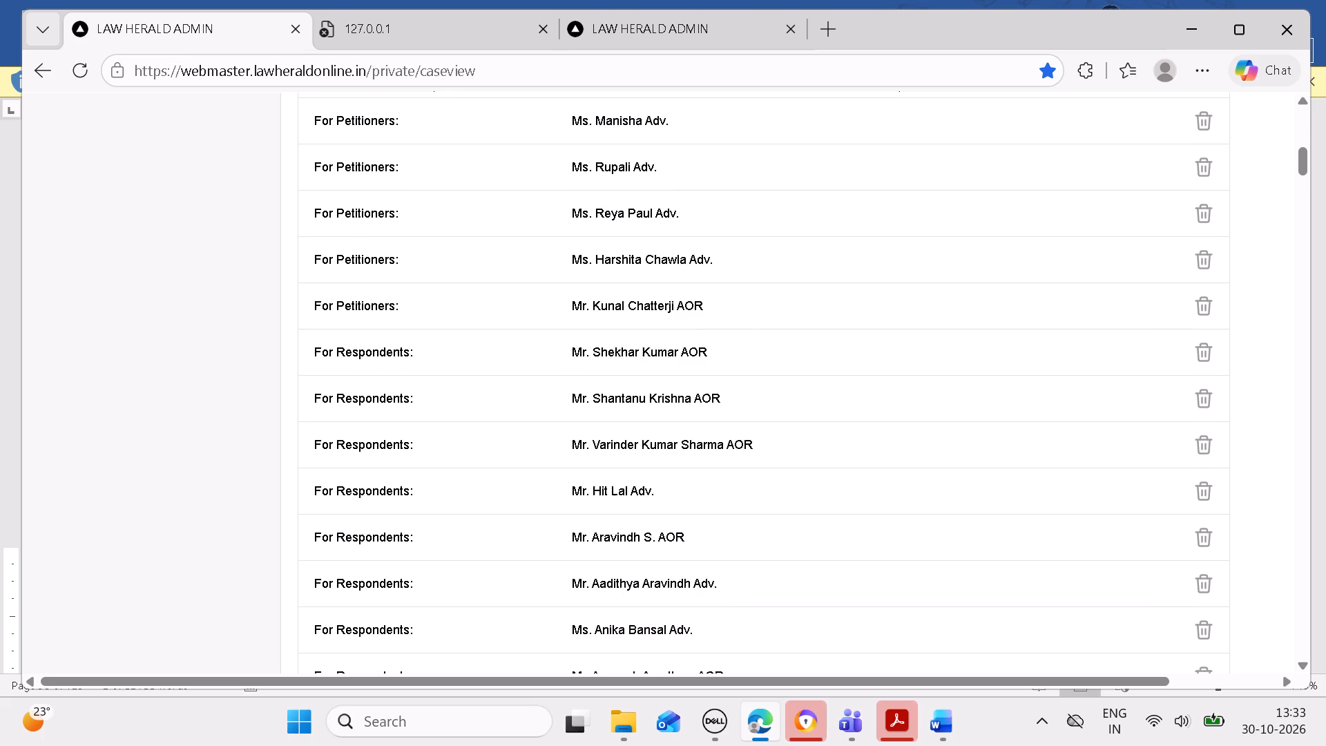
key(Up)
key(Up)
key(Up)
key(Up)
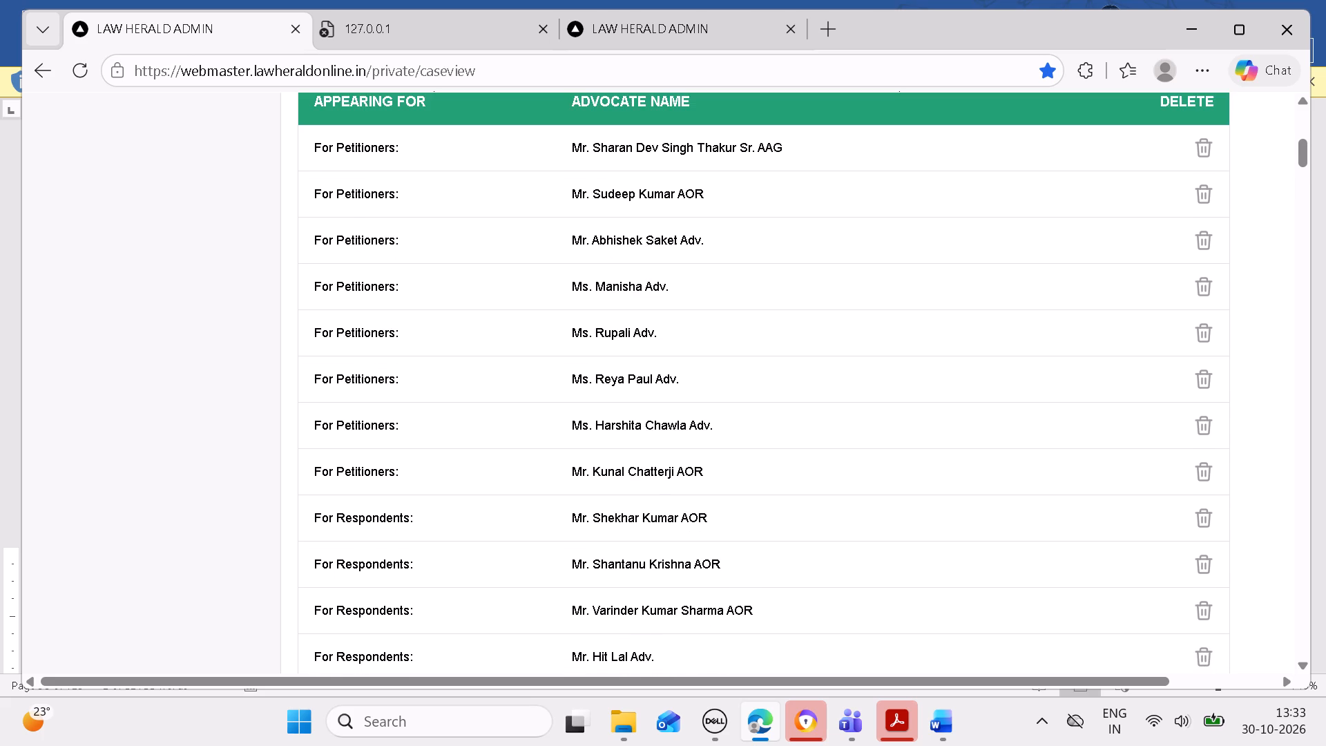
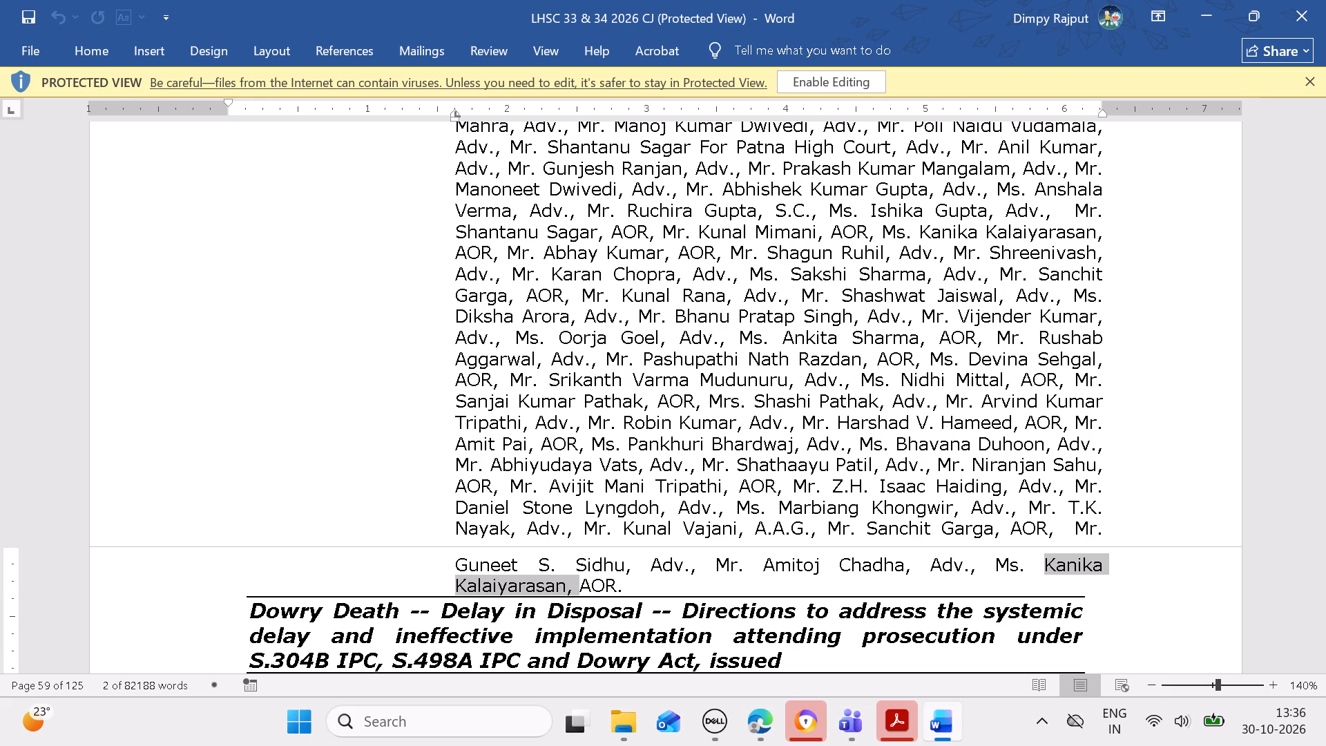
Review the Word document's dowry death headnote below the advocates' list, through its ten listed aspects to the start of the order.
key(Down)
key(Down)
key(Down)
key(Down)
key(Down)
key(Down)
key(Down)
key(Down)
key(Down)
key(Down)
key(Down)
key(Down)
key(Down)
key(Down)
key(Down)
key(Down)
key(Down)
key(Down)
key(Down)
key(Down)
key(Down)
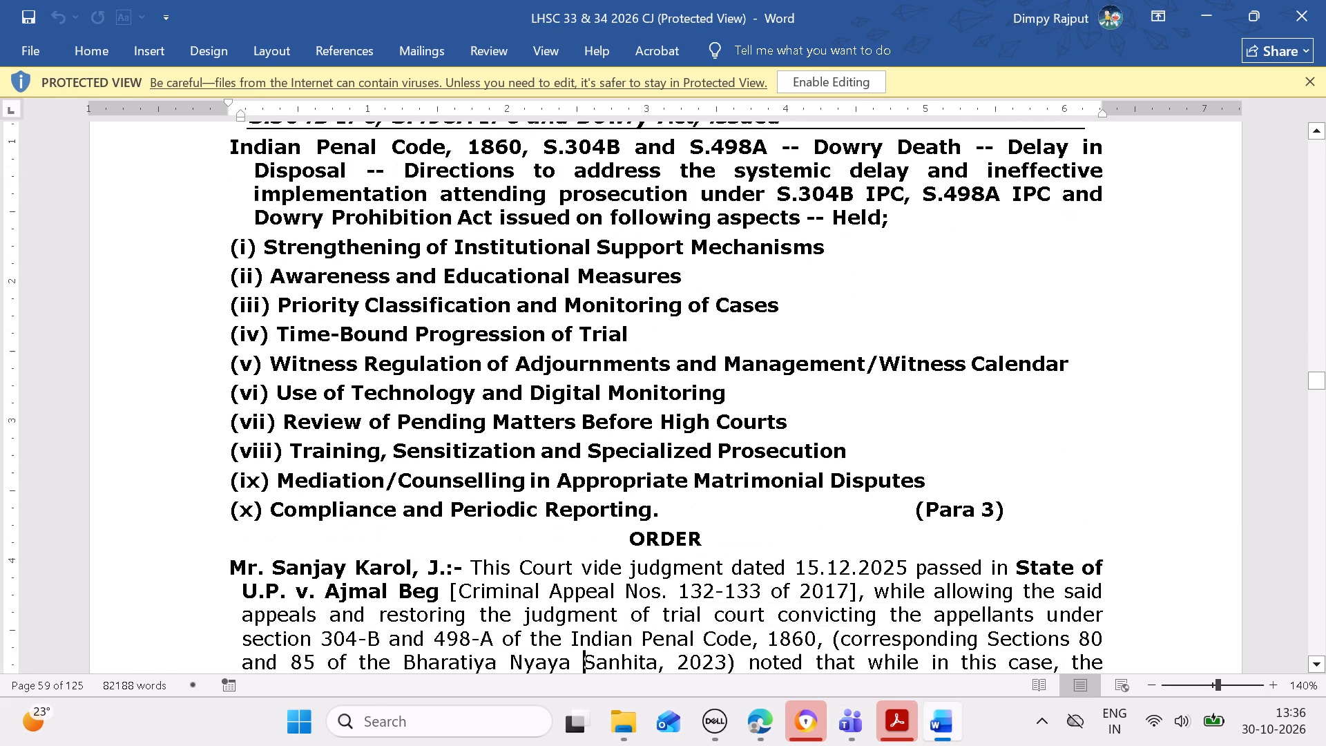
Return to the case record's advocate list in the Law Herald admin site in the browser.
click(770, 723)
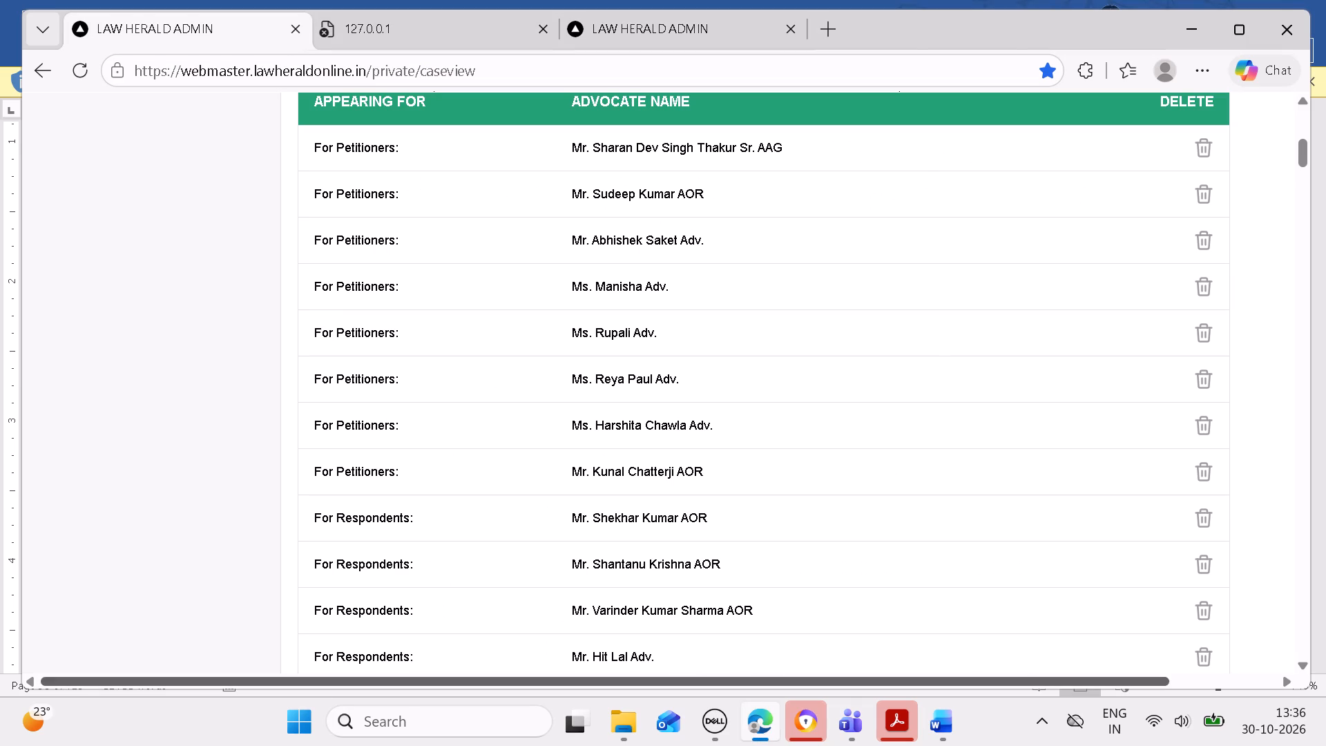
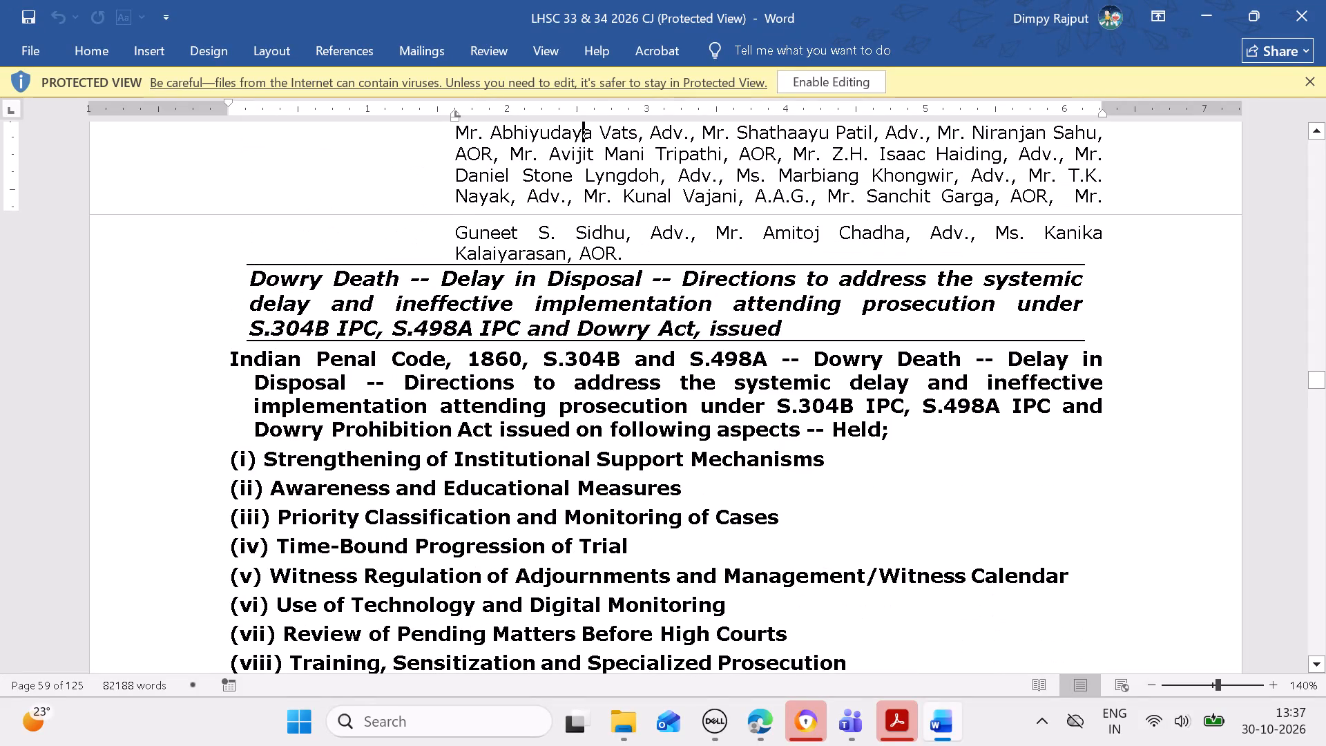
Copy the act name "Indian Penal Code, 1860" from the dowry death headnote in the Word document.
drag(230, 359, 474, 352)
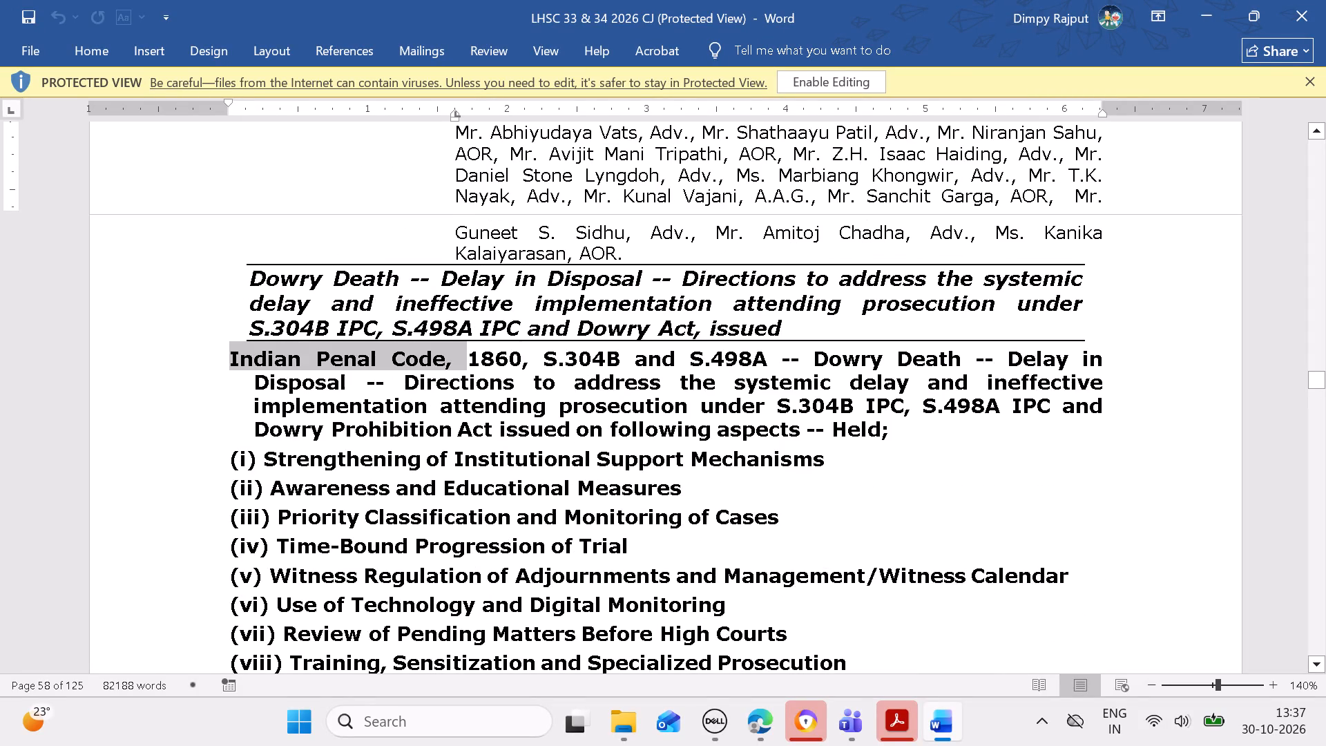
drag(474, 352, 483, 352)
key(ctrl+c)
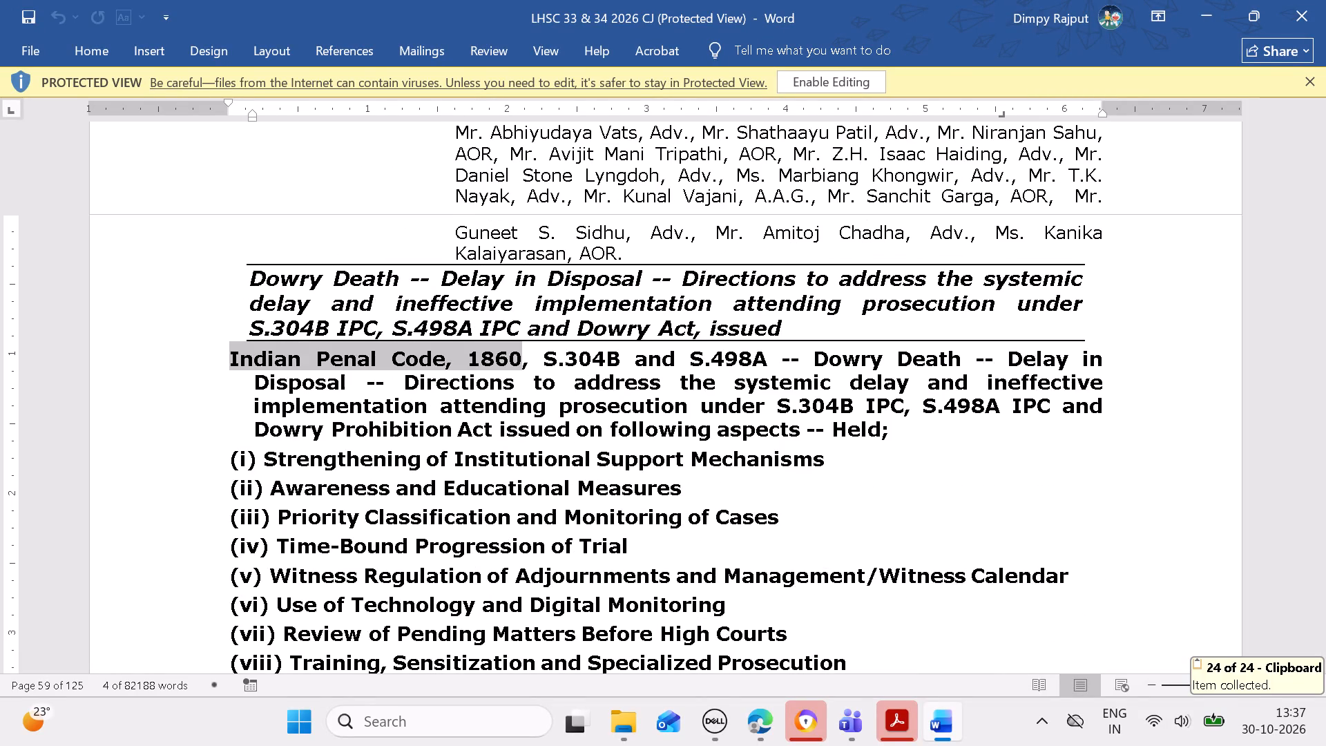
Switch to the case record in the browser and check its Subject, Advocates and Imp. Point sections.
click(749, 718)
scroll(690, 595, up, 3)
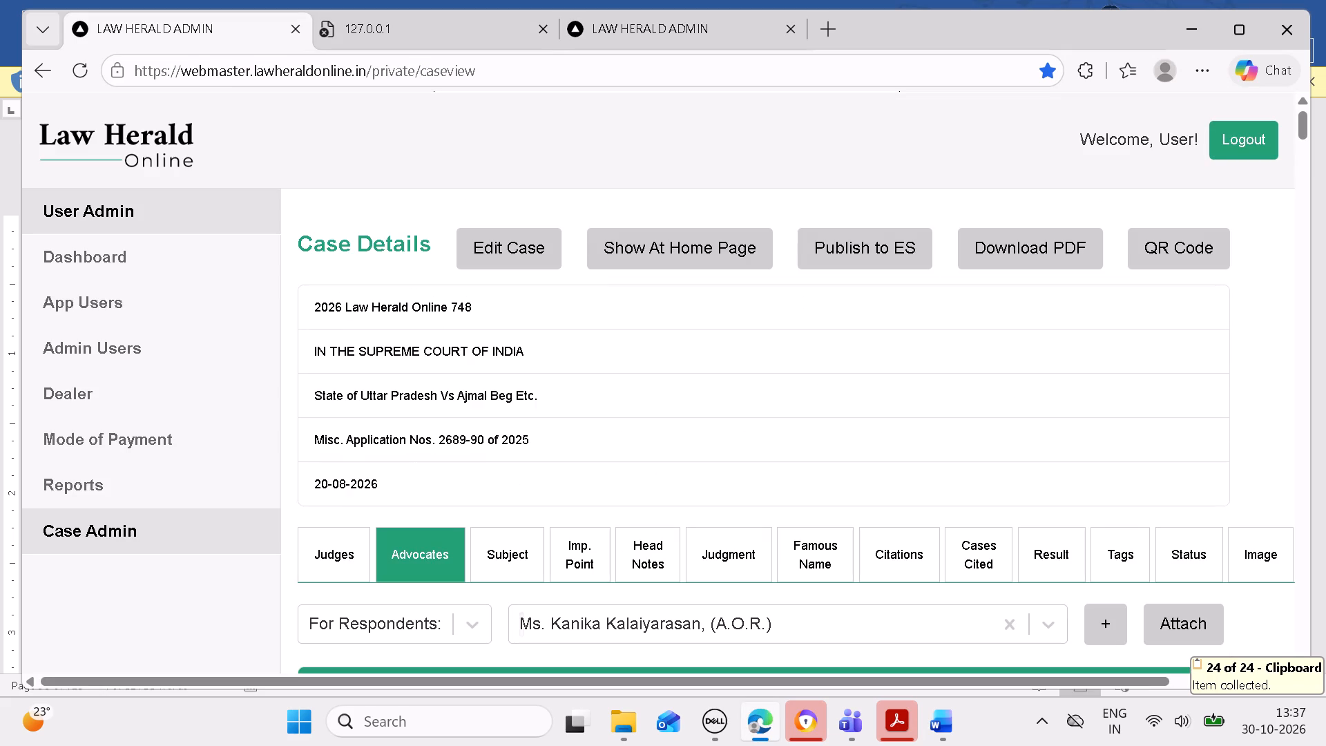
click(506, 555)
scroll(507, 552, down, 3)
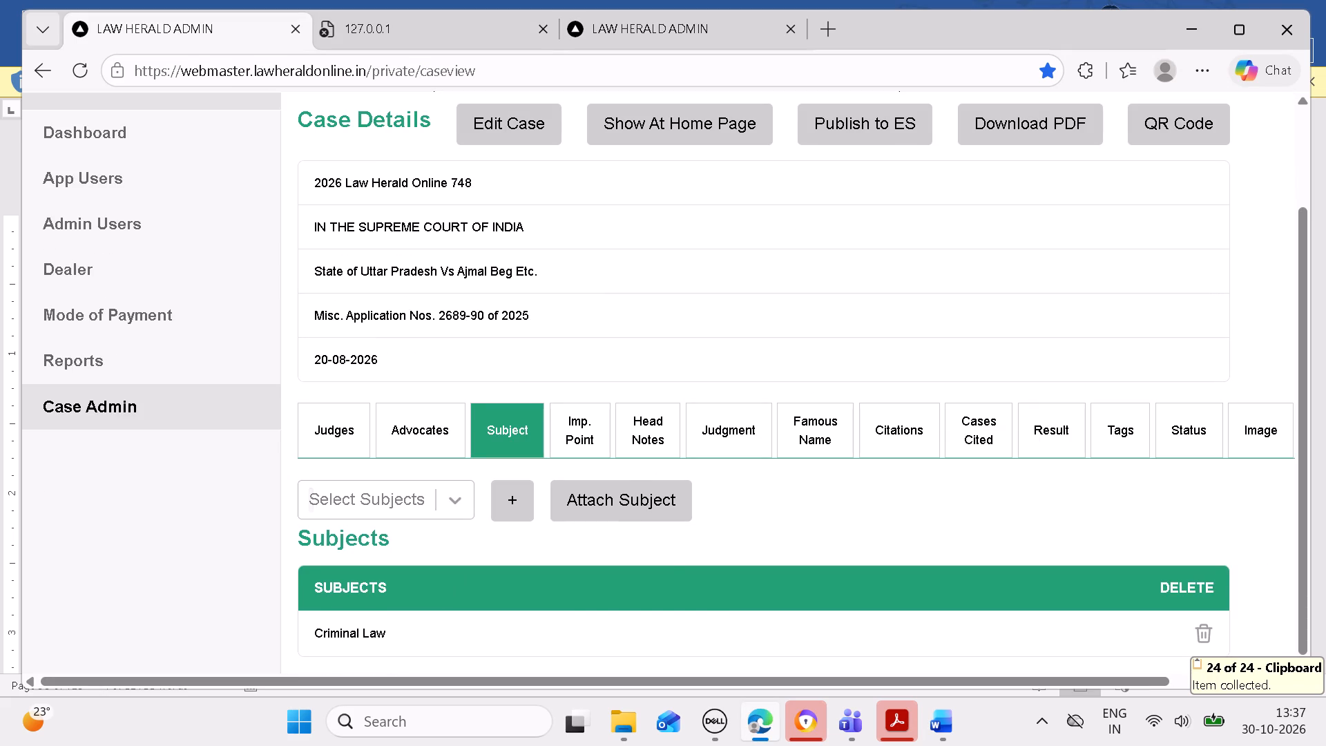
click(418, 443)
scroll(423, 452, down, 5)
scroll(463, 529, up, 4)
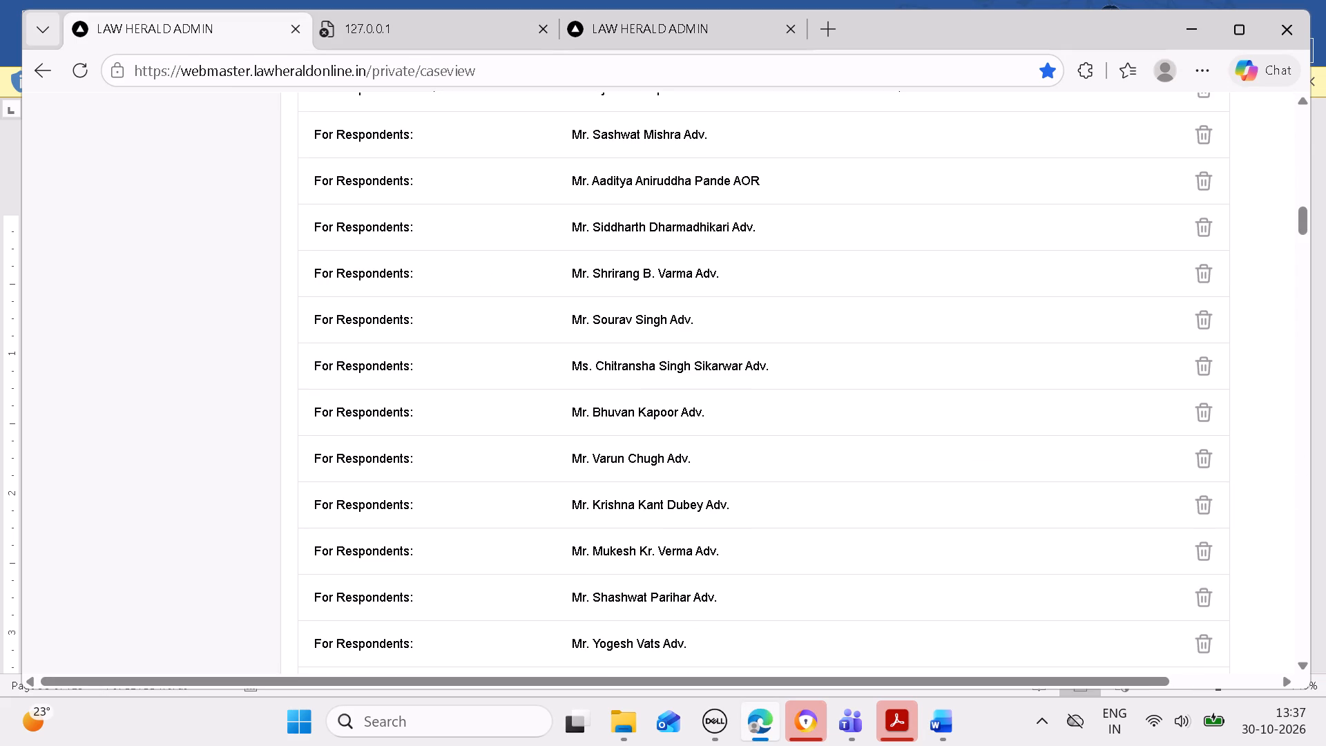
scroll(537, 584, up, 4)
click(517, 562)
scroll(514, 561, down, 3)
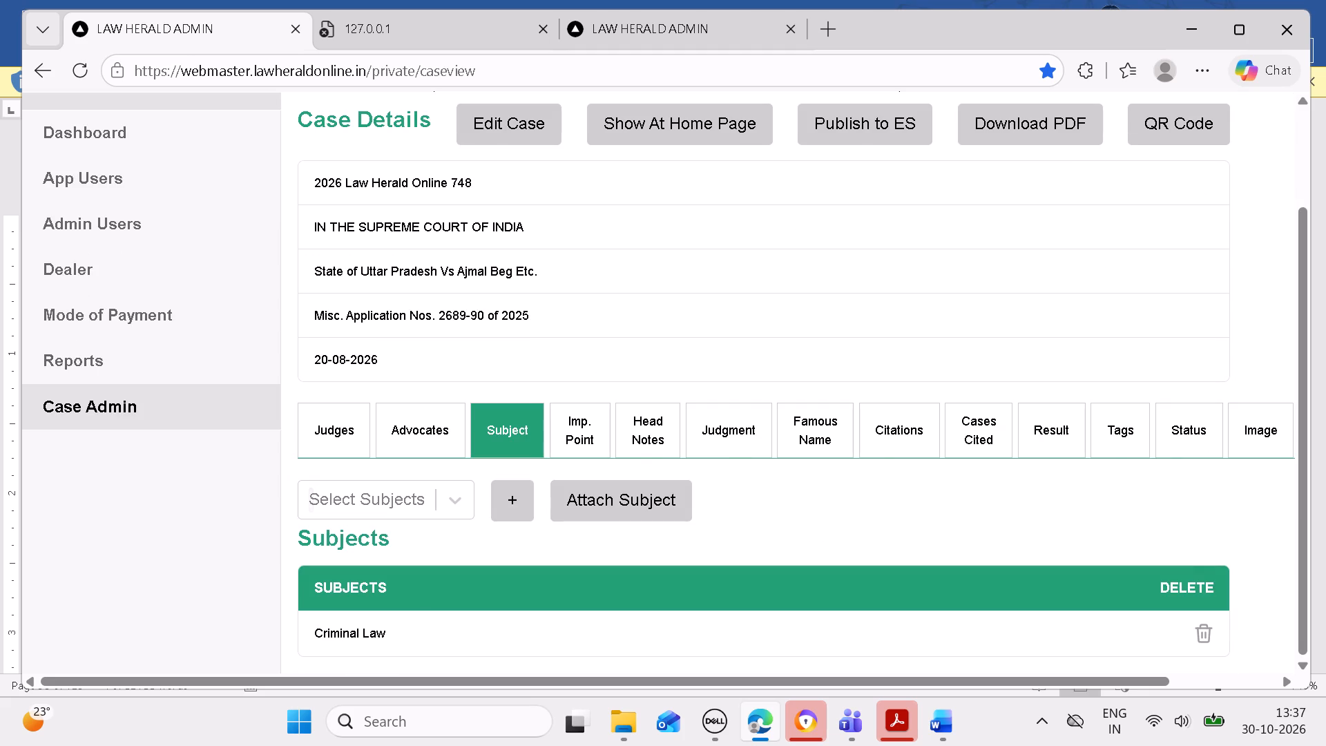
click(568, 440)
scroll(569, 441, down, 3)
Add a new headnote to the case record and attach the copied act, Indian Penal Code, 1860.
click(647, 439)
scroll(651, 473, down, 5)
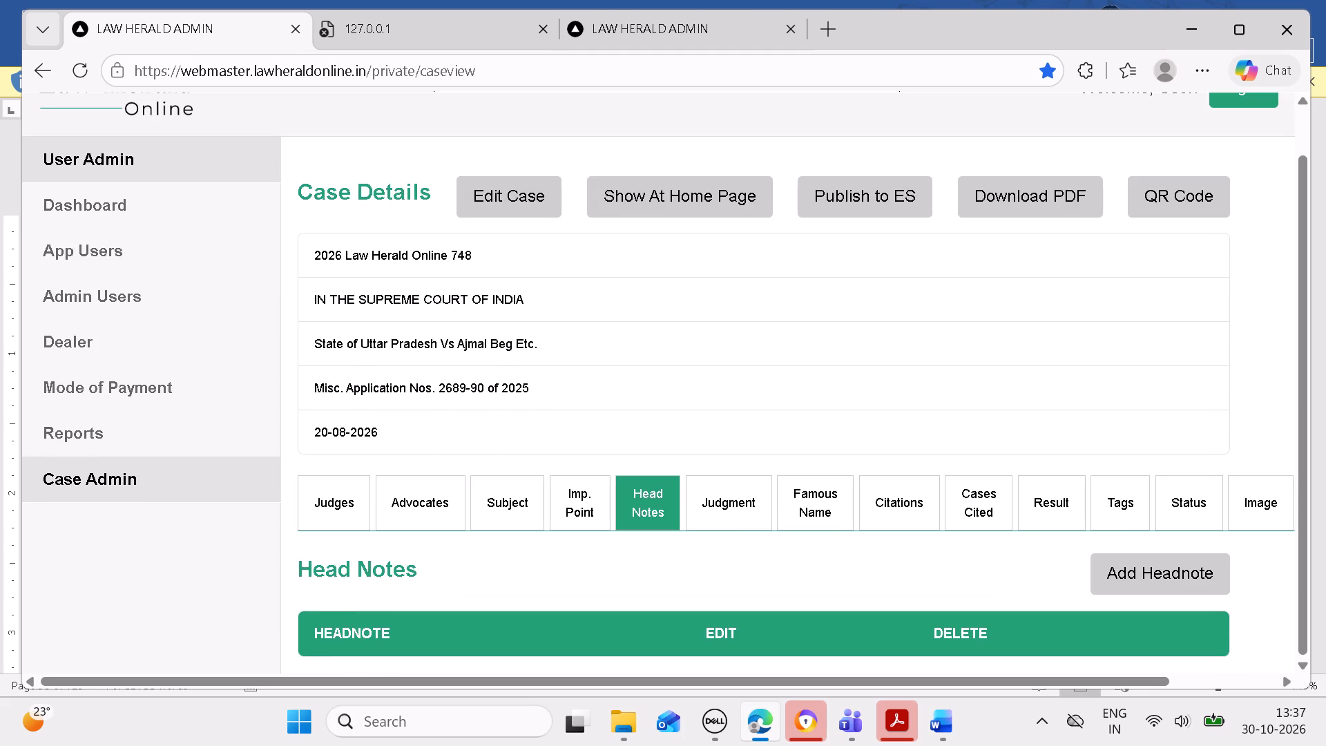
click(1092, 571)
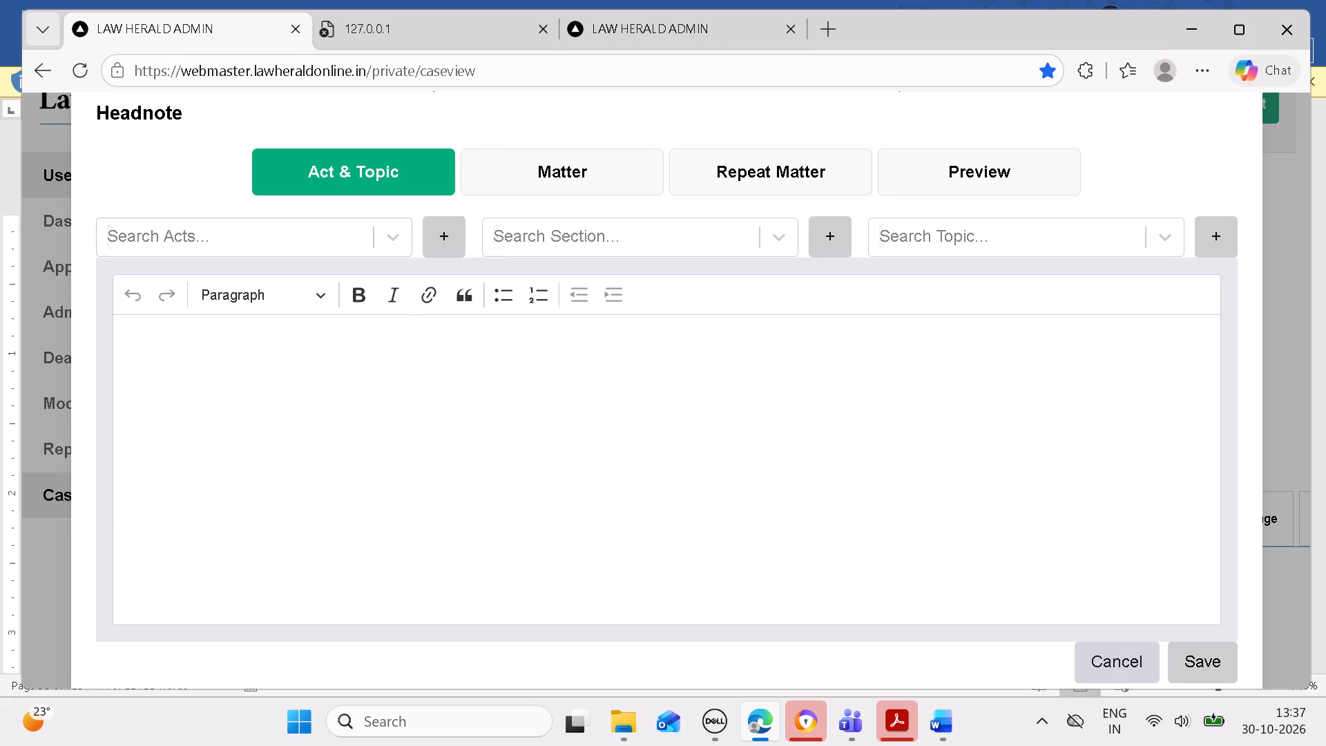
click(271, 238)
key(ctrl+v)
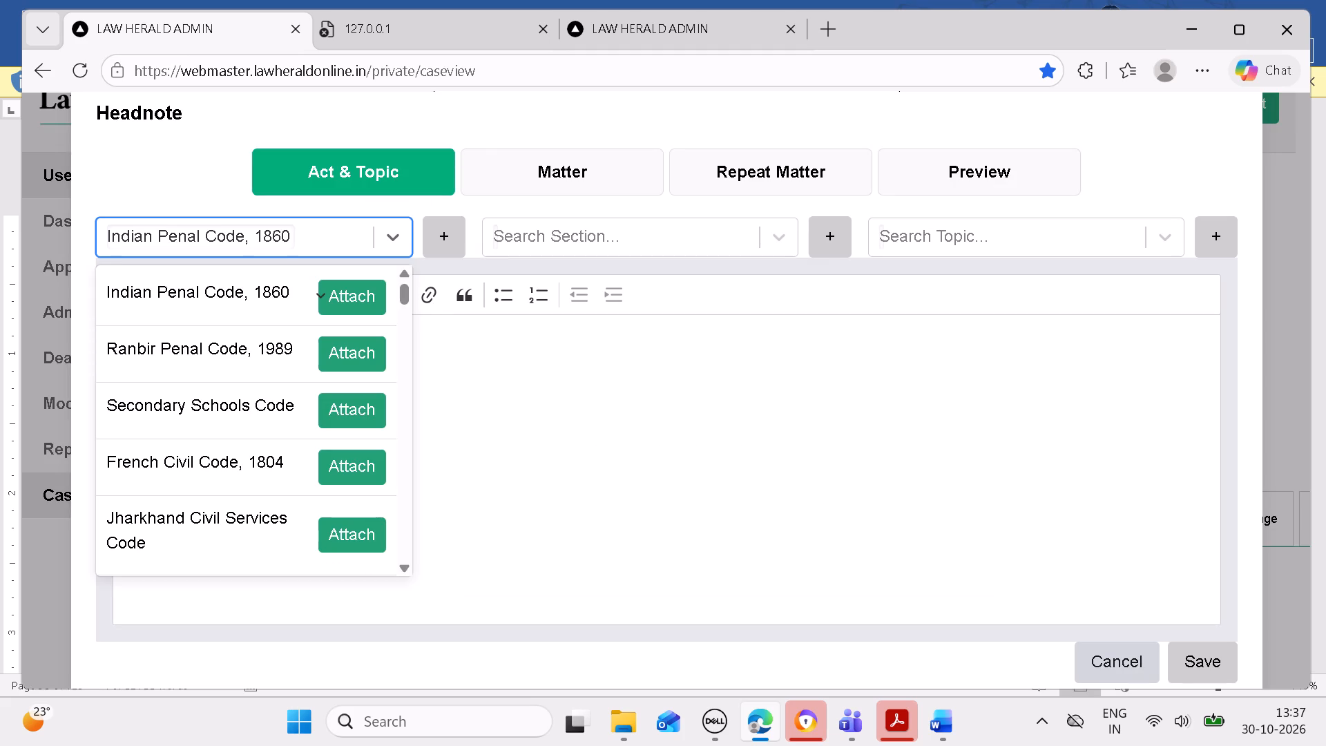
click(345, 301)
click(577, 351)
key(space)
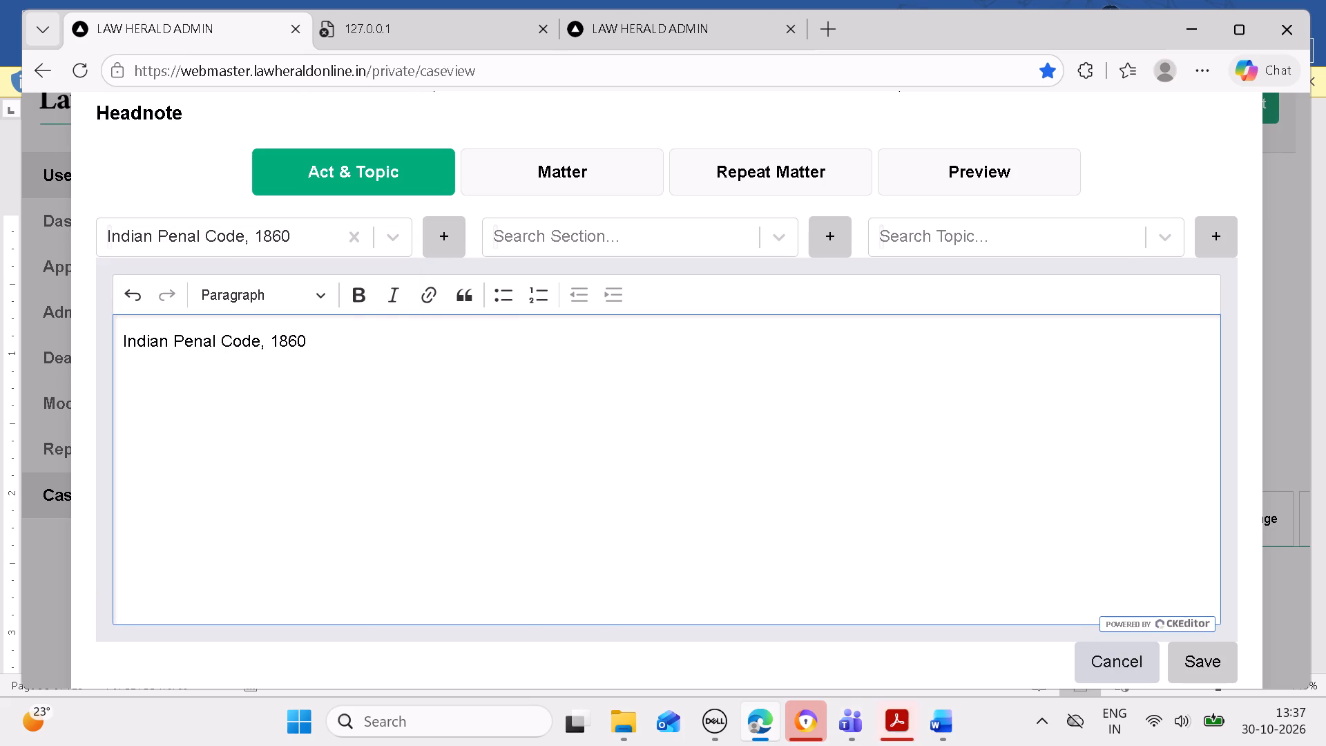
Copy section S.304B from the Word headnote and attach it to the new headnote in the browser.
click(939, 722)
drag(538, 356, 558, 357)
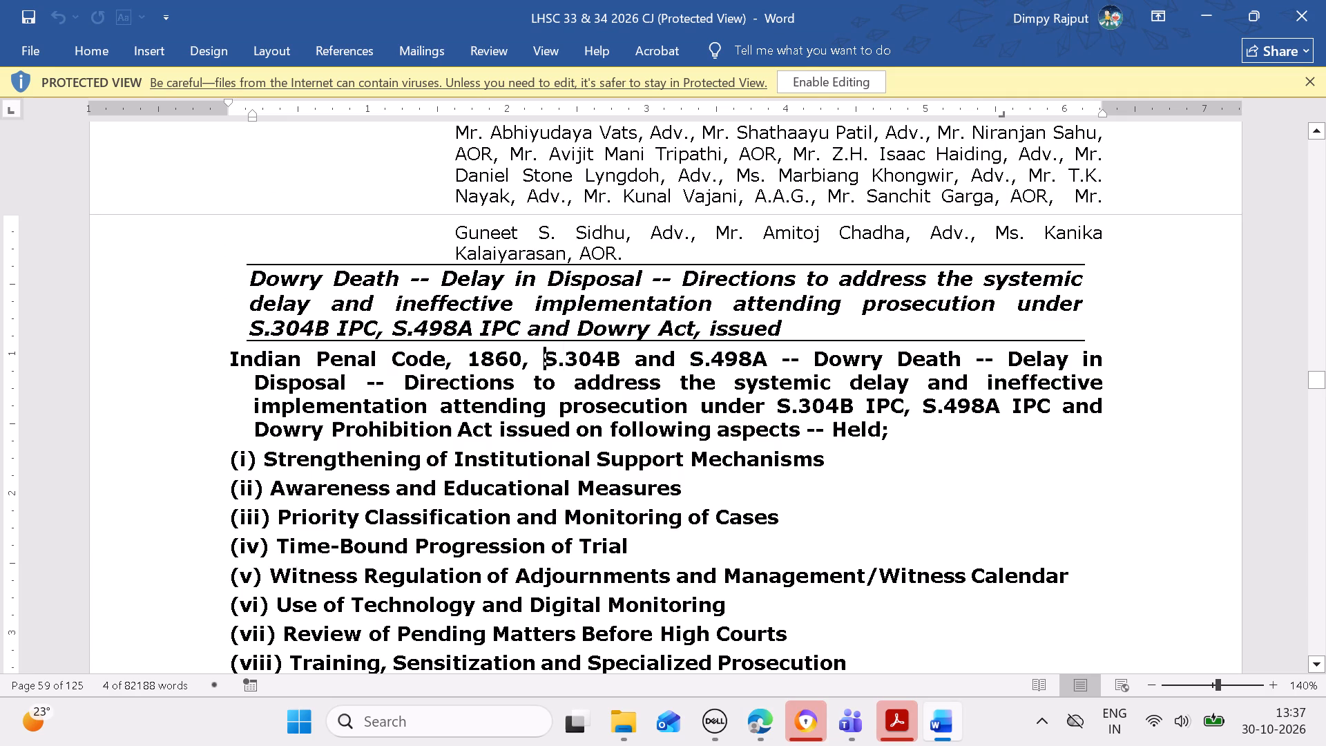
drag(558, 357, 593, 364)
key(ctrl+c)
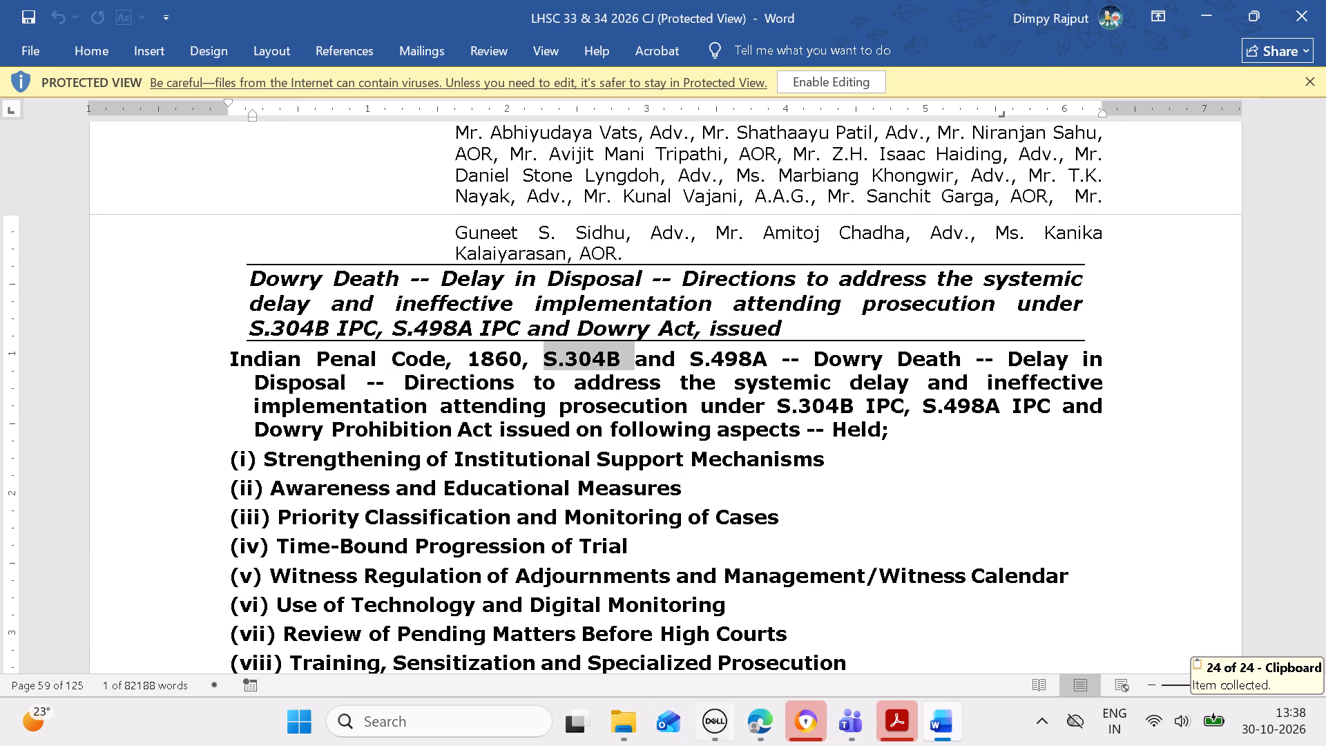
click(764, 720)
click(642, 238)
key(ctrl+v)
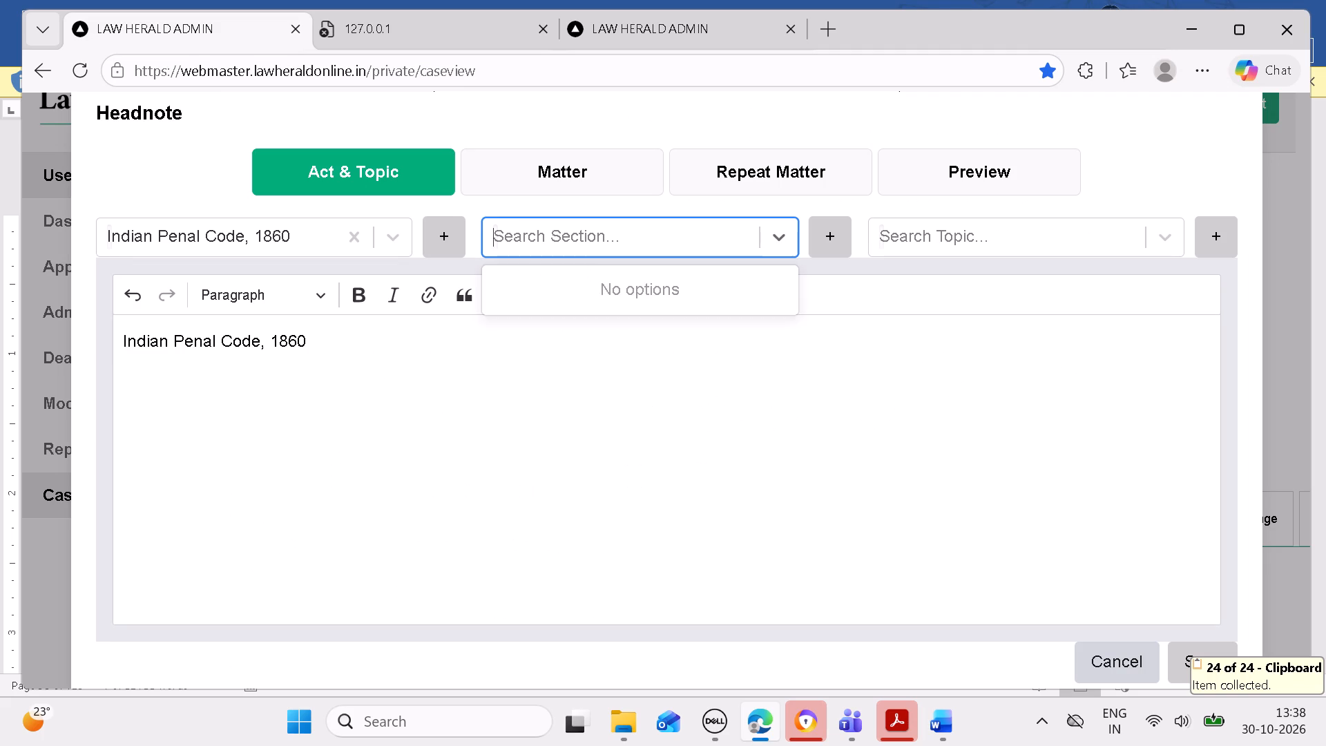
click(727, 294)
click(390, 419)
key(space)
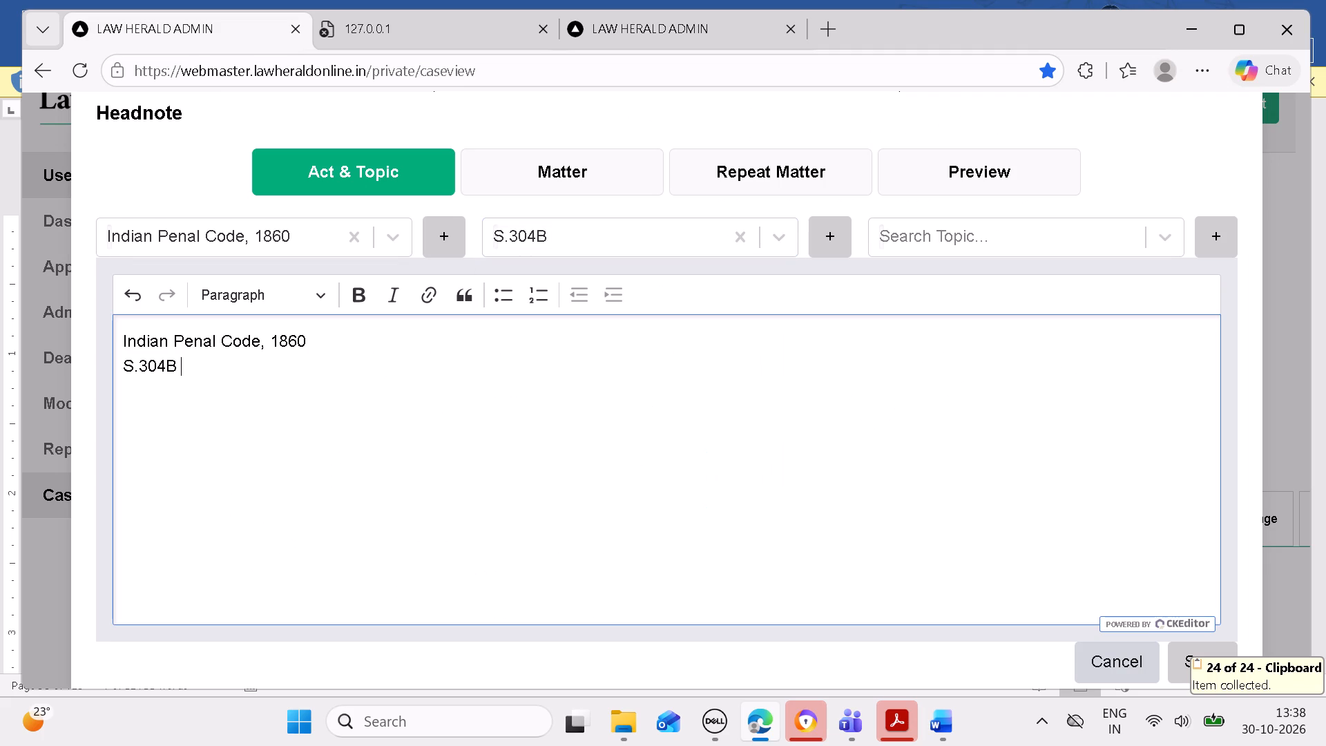
Copy the word "and" from the Word headnote to after S.304B in the browser headnote, in non-bold text followed by a space.
click(933, 725)
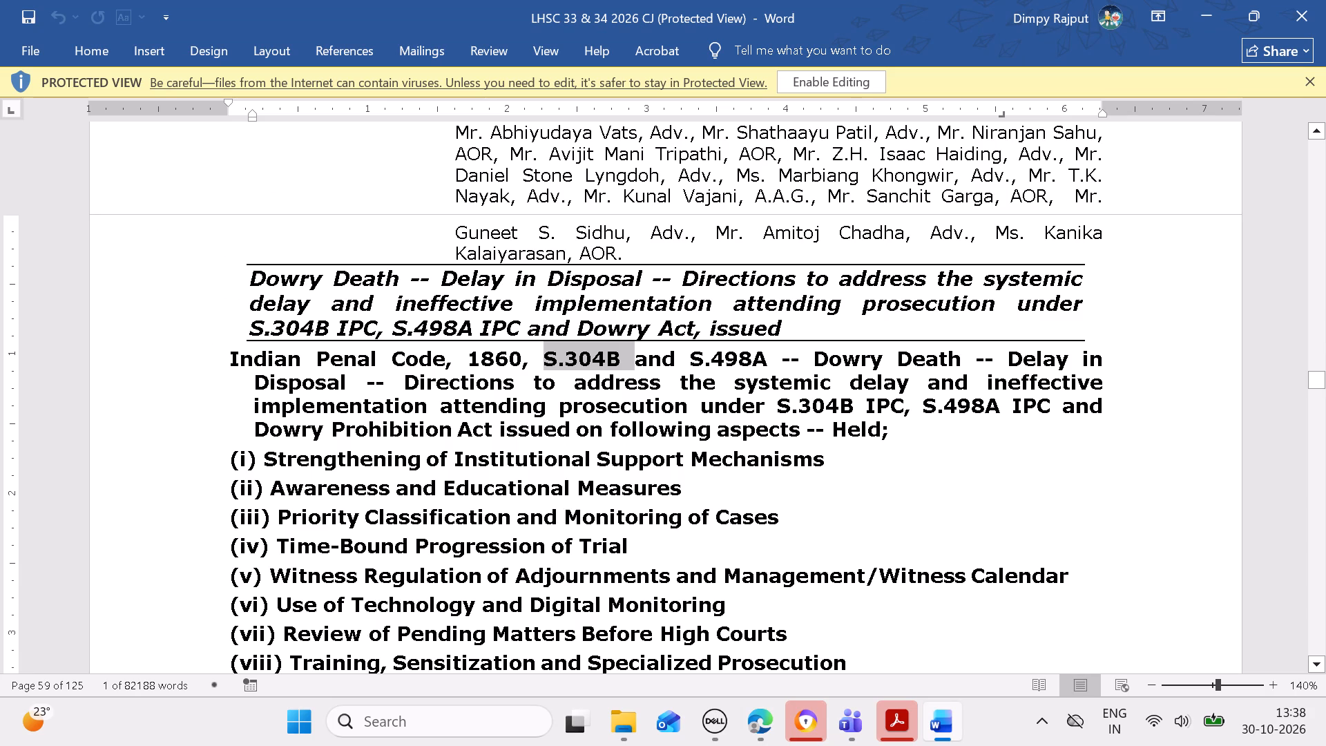
drag(635, 360, 674, 361)
key(ctrl+c)
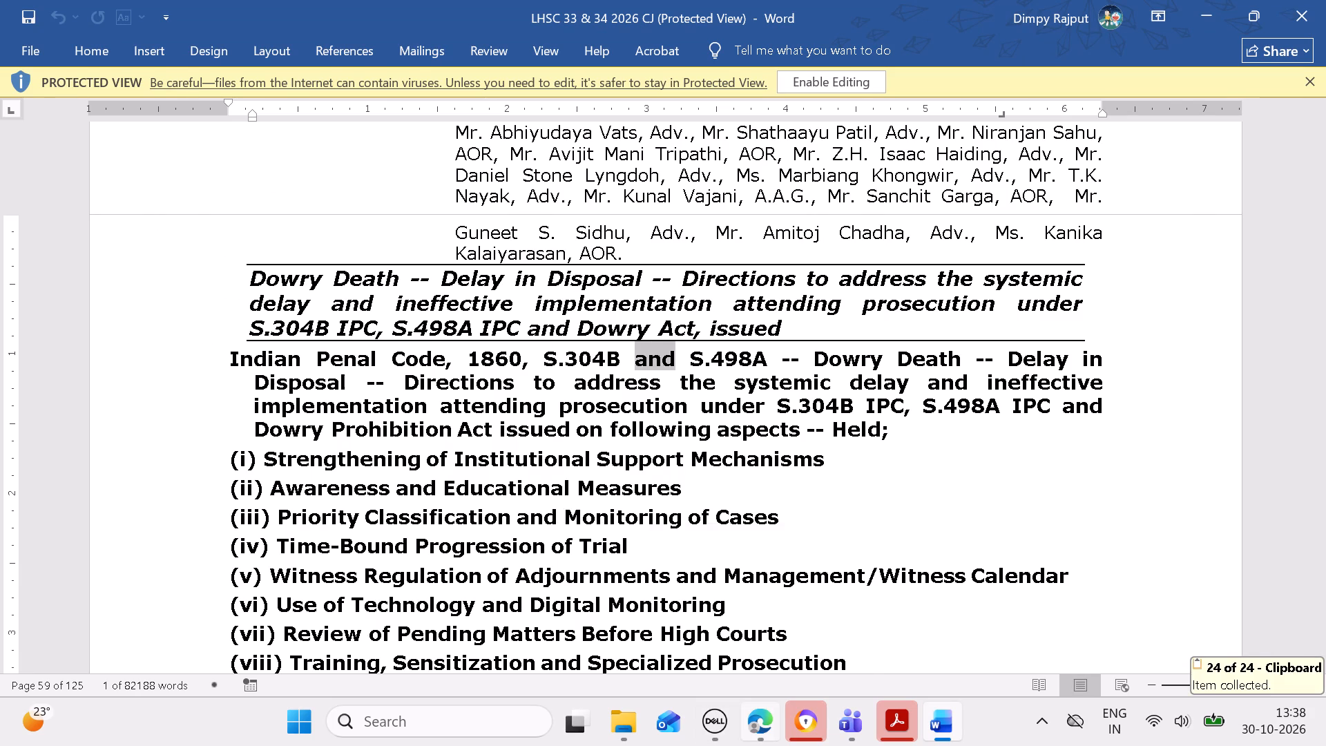
click(768, 735)
key(ctrl+v)
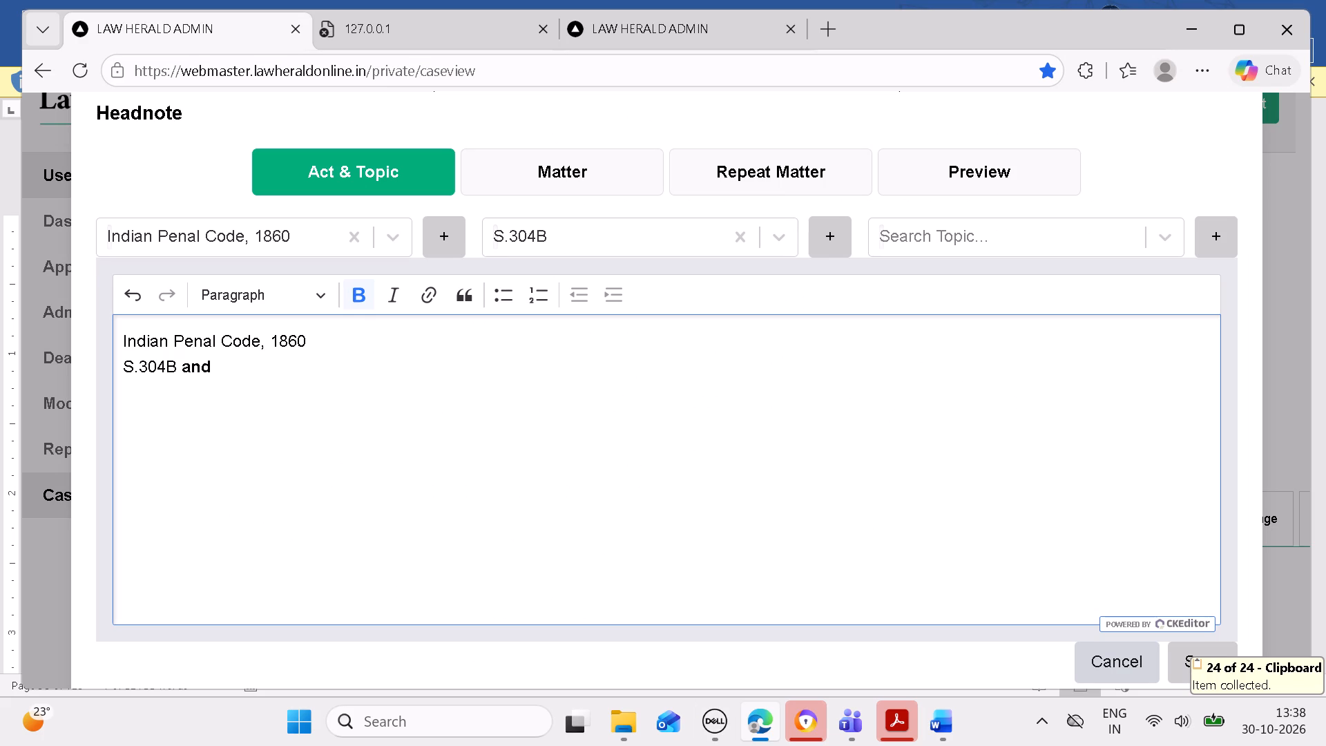
drag(182, 373, 210, 370)
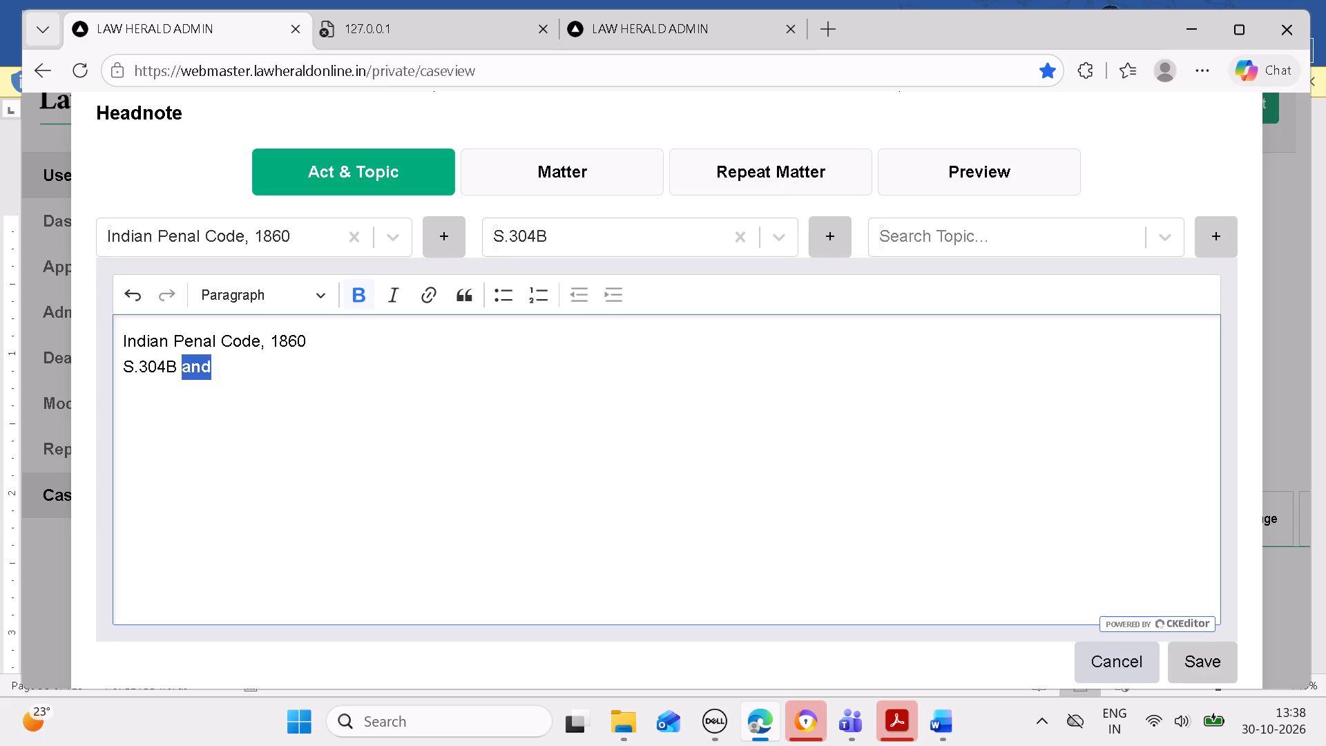
key(ctrl+b)
click(346, 444)
key(space)
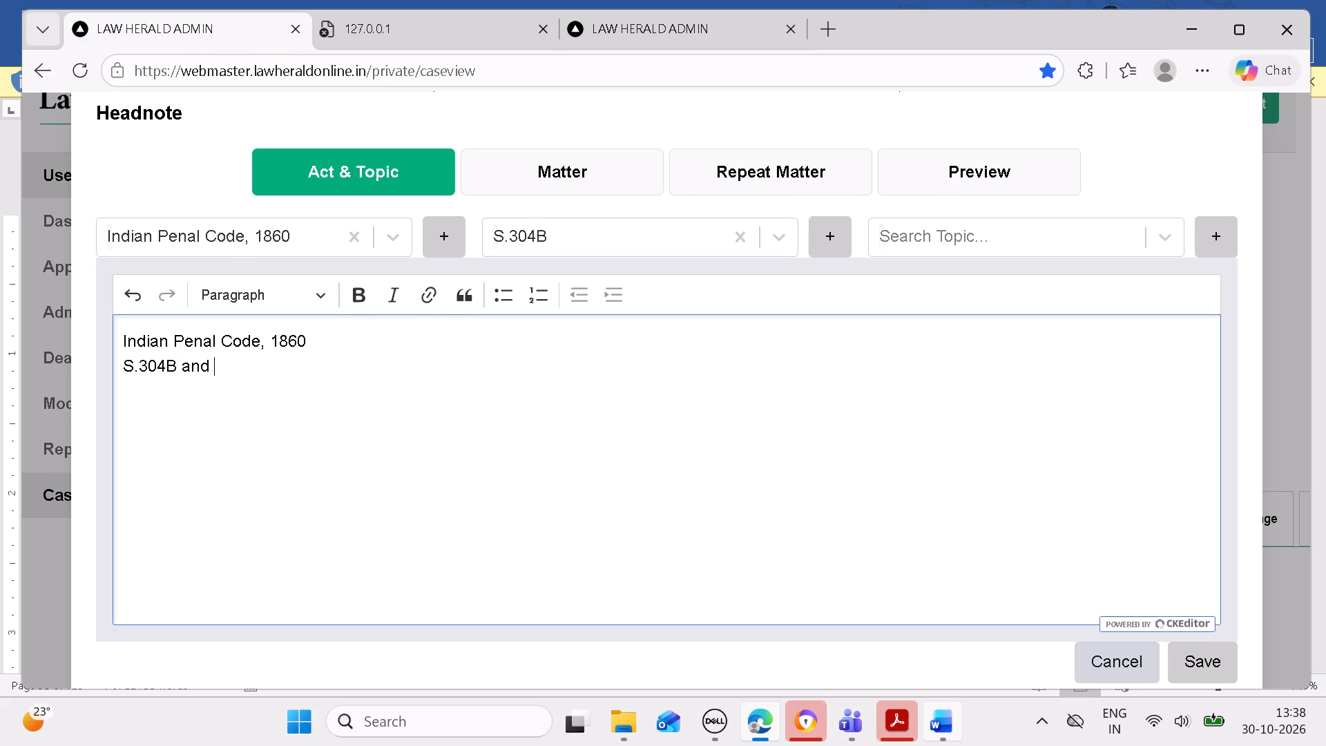
Copy section S.498A from the Word headnote and attach it to the new headnote in the browser.
click(929, 725)
drag(691, 361, 726, 361)
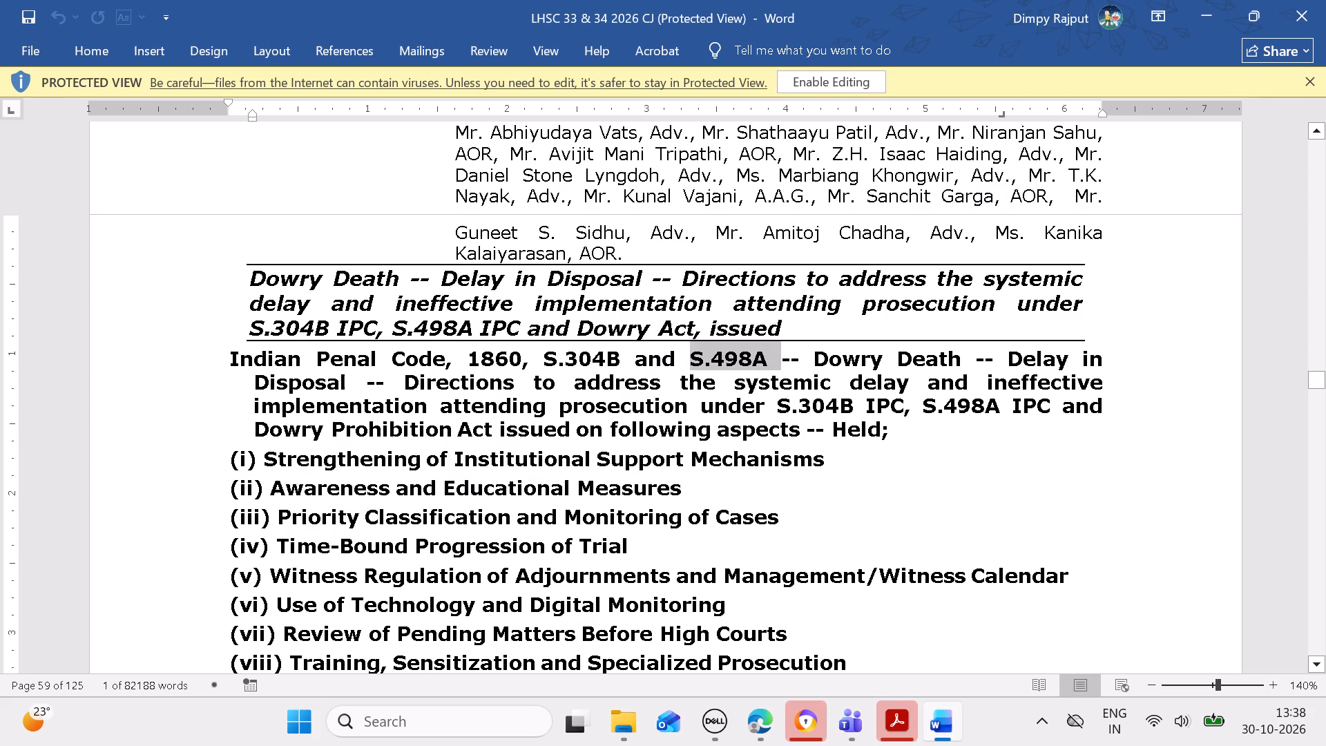
drag(726, 361, 737, 361)
key(ctrl+c)
click(758, 724)
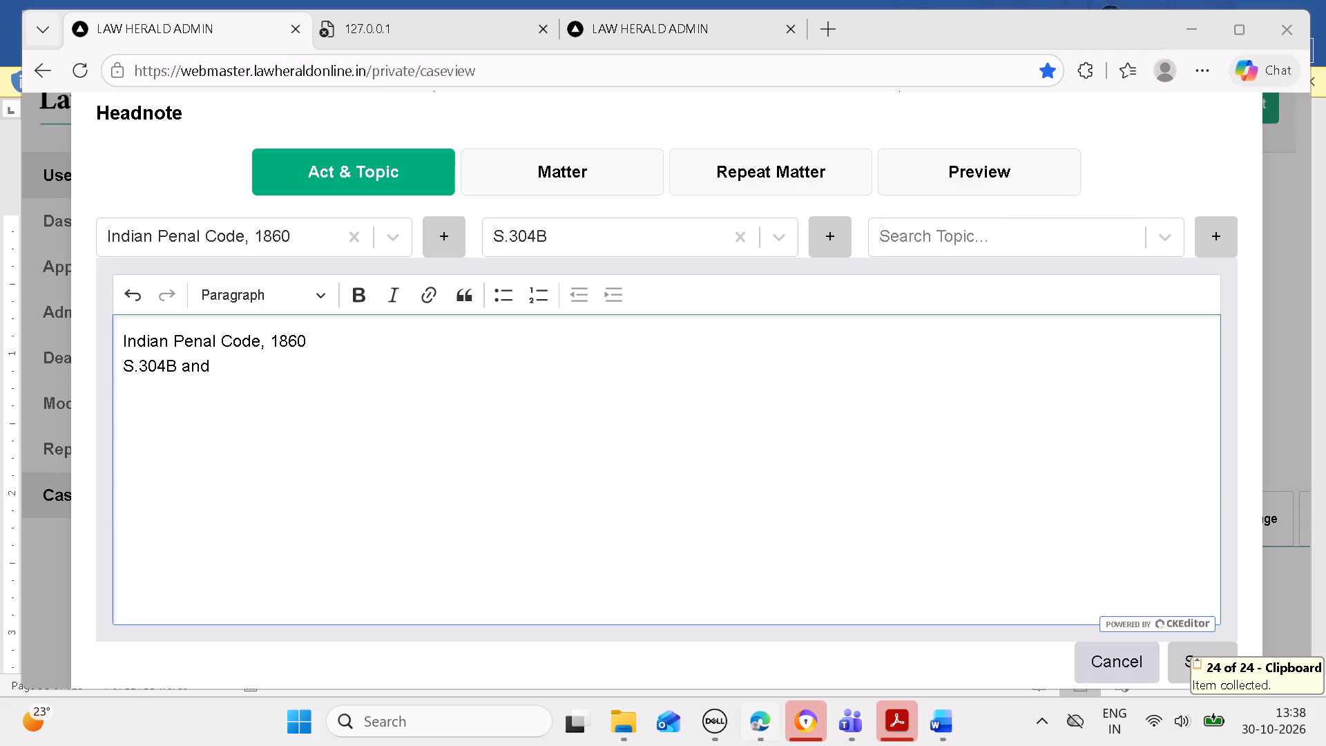
click(662, 228)
key(ctrl+v)
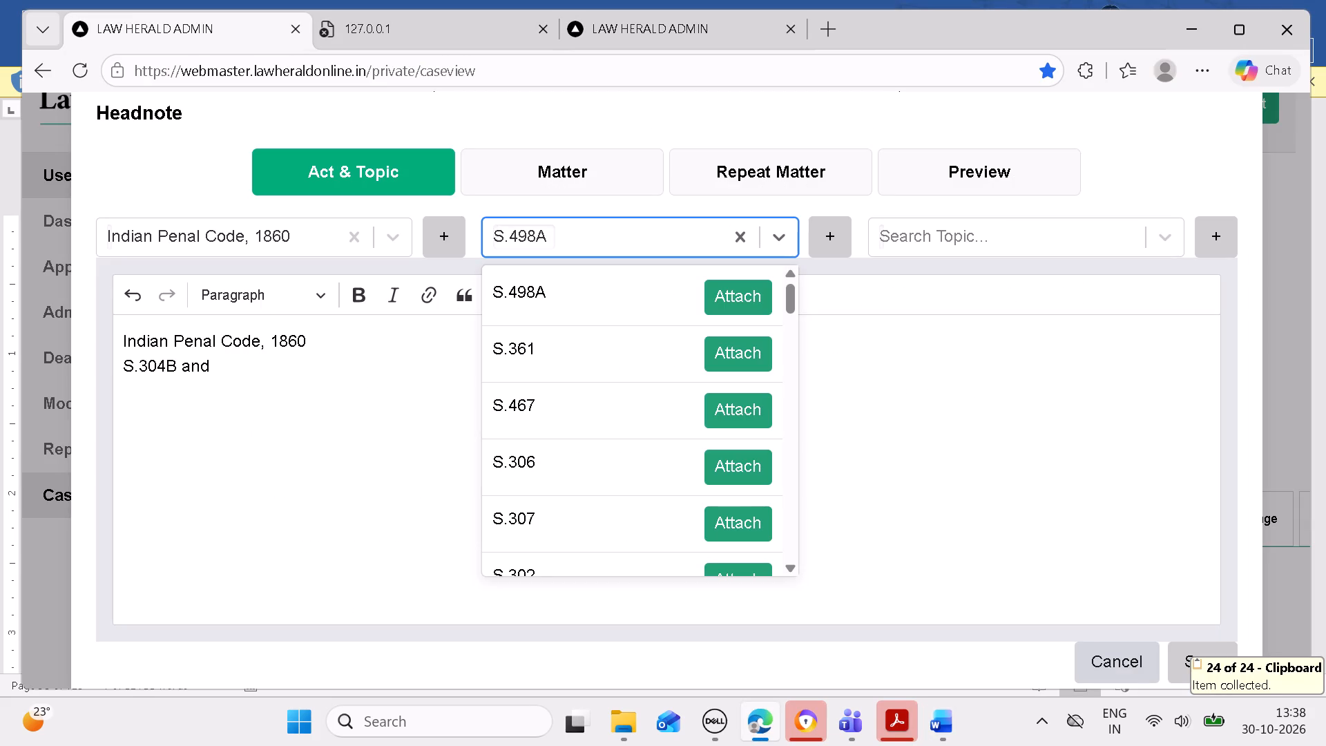
click(721, 291)
click(943, 391)
key(space)
Copy "Dowry Death -- Delay in Disposal" from the Word document and attach it as the headnote's topic in the browser.
click(928, 731)
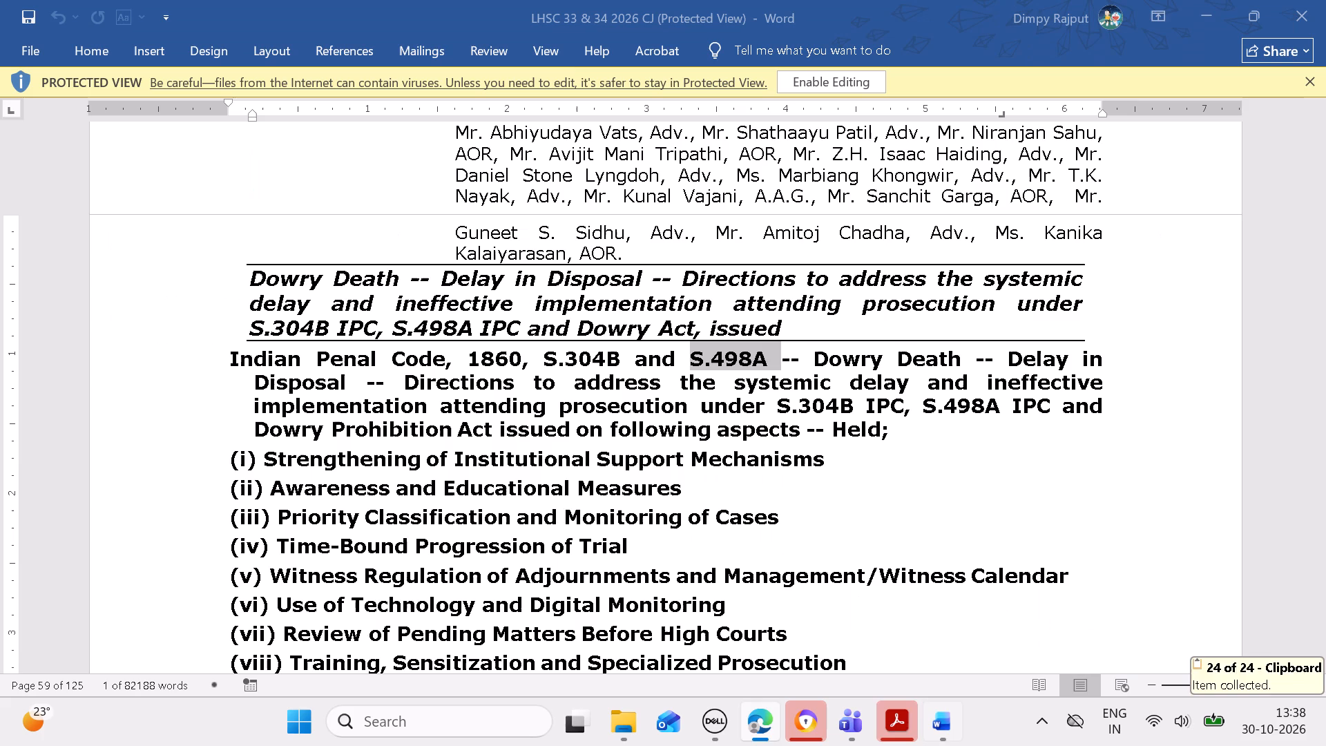
drag(814, 358, 1066, 357)
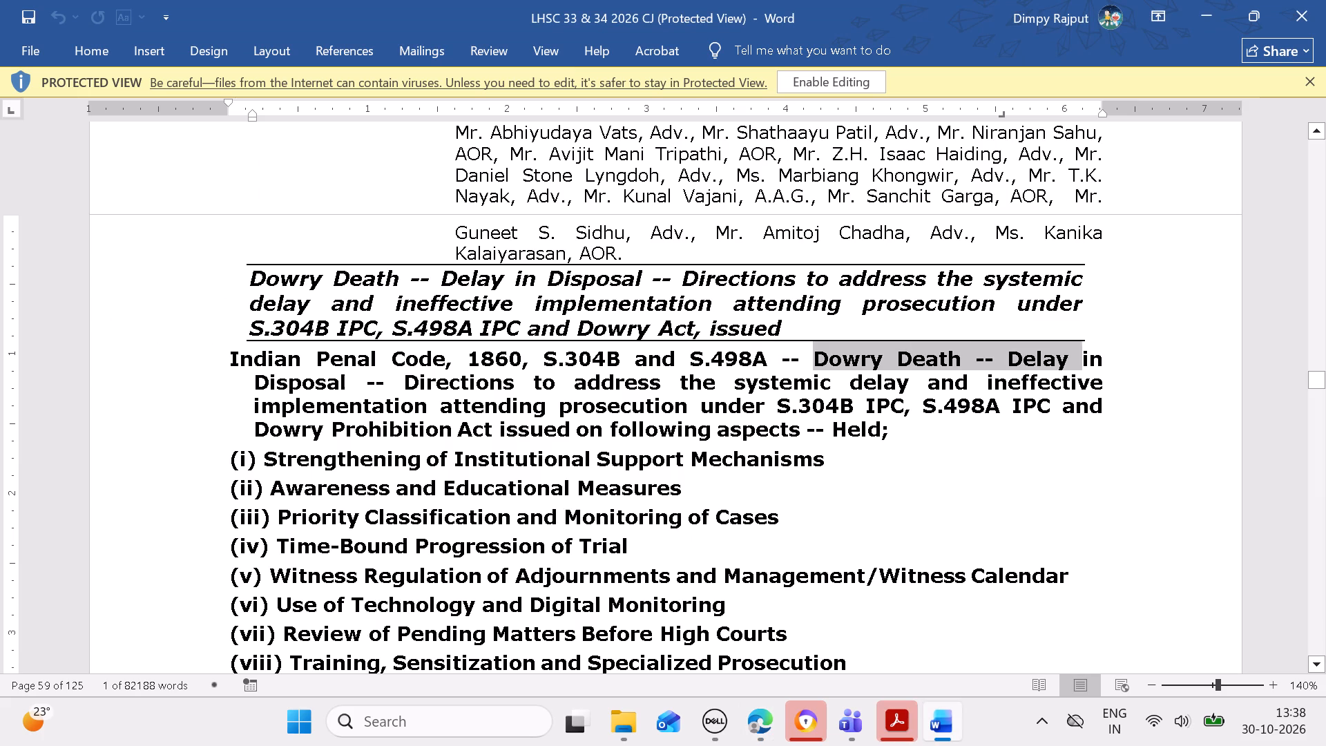
drag(1066, 357, 354, 379)
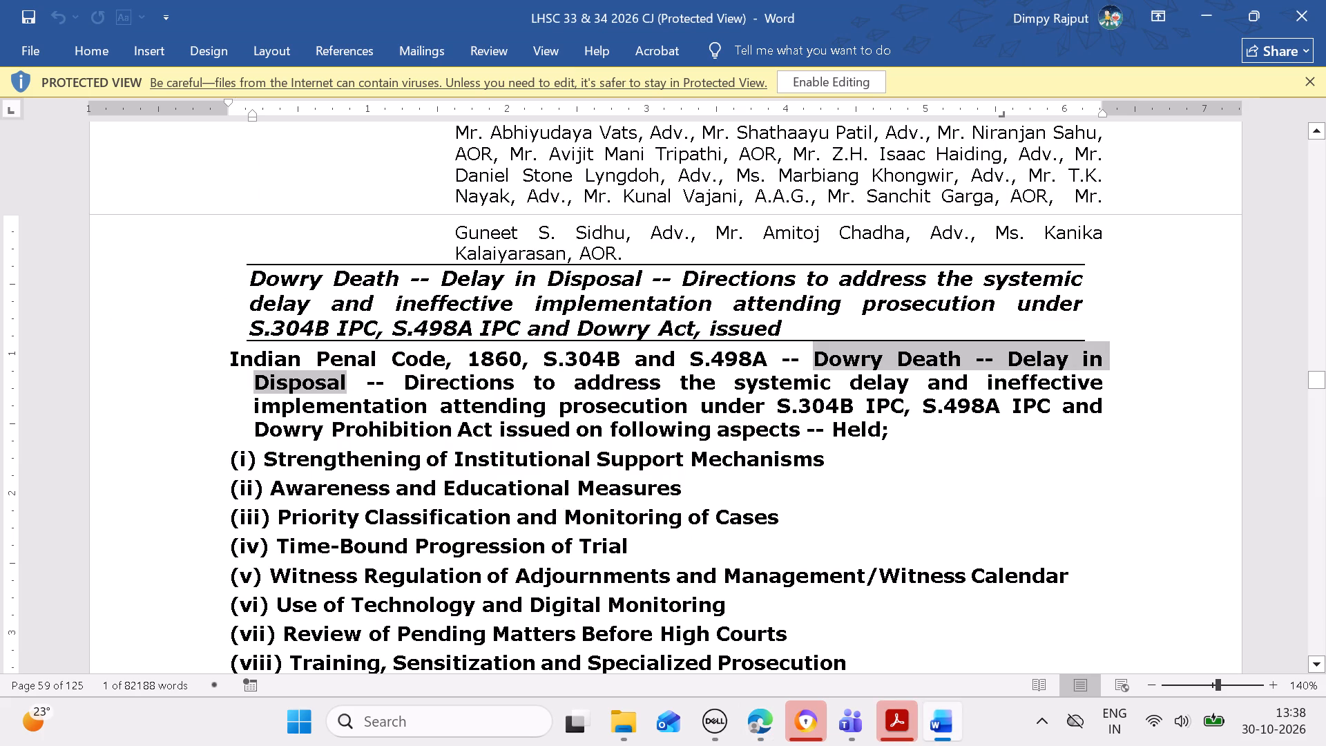
drag(354, 379, 356, 379)
key(ctrl+c)
click(755, 723)
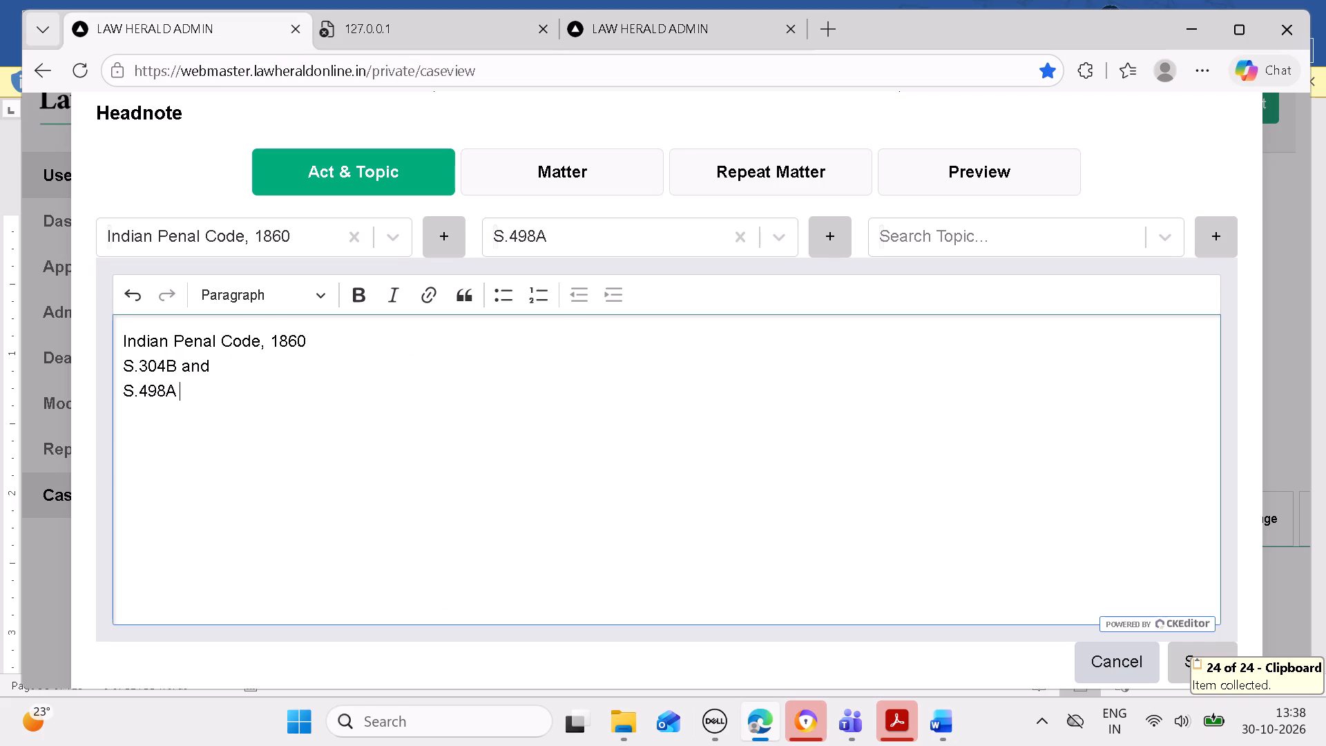
click(983, 240)
key(ctrl+v)
click(1141, 312)
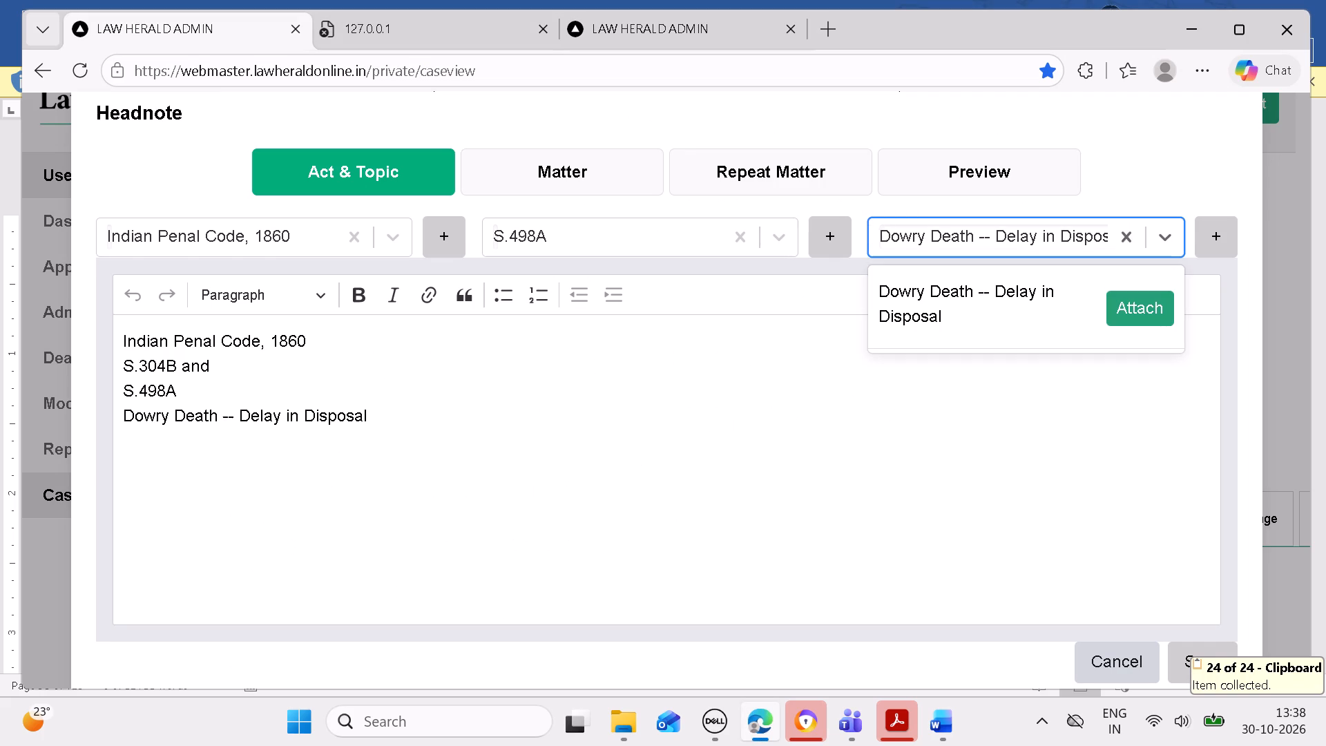
click(803, 547)
key(space)
Copy the Word headnote text from "Directions to address the systemic delay" through aspect (x) and "(Para 3)" into the browser headnote's Matter.
click(936, 723)
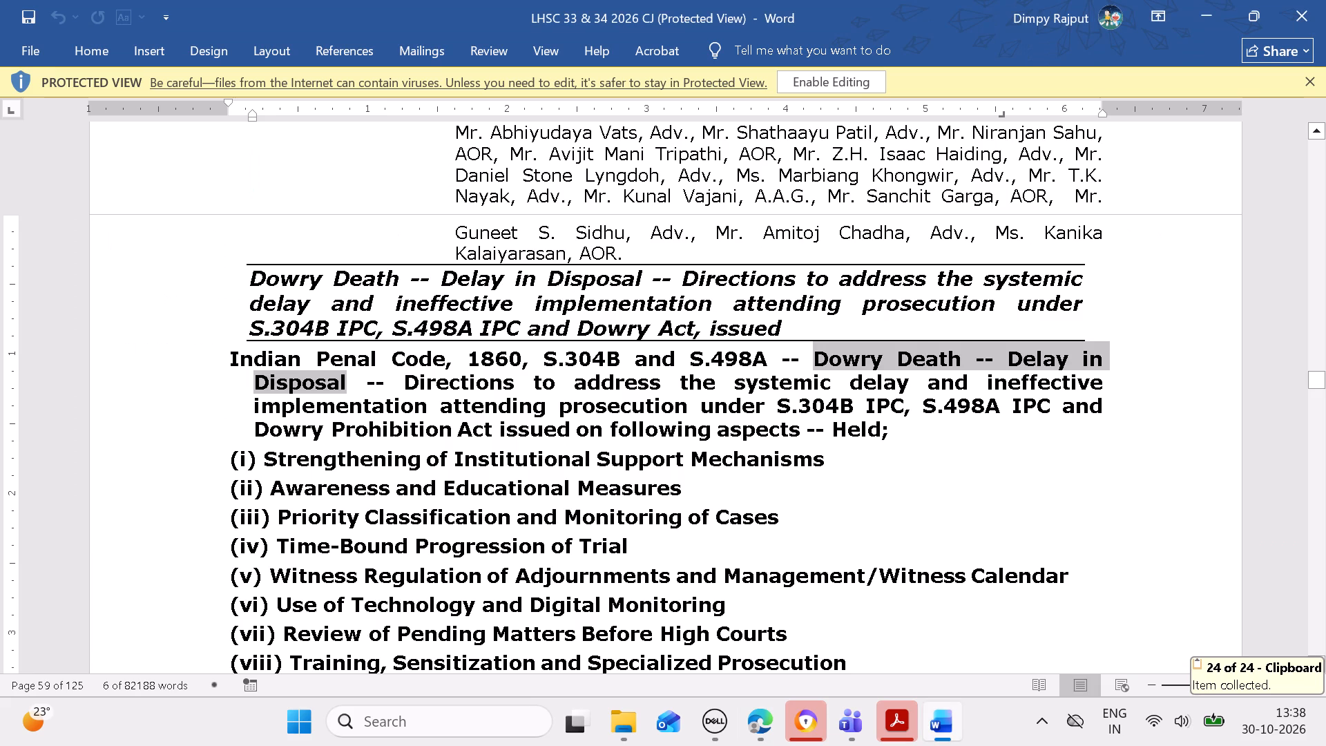
drag(407, 383, 586, 450)
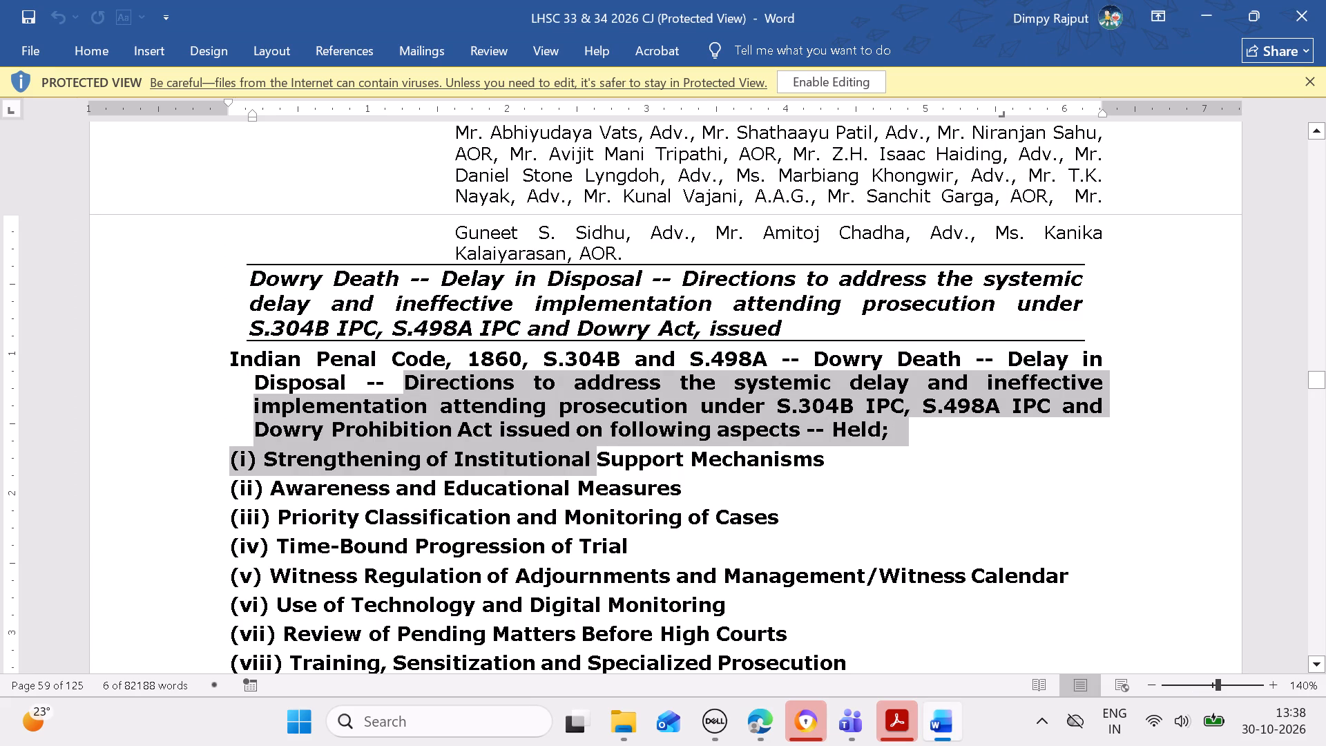
drag(586, 450, 767, 582)
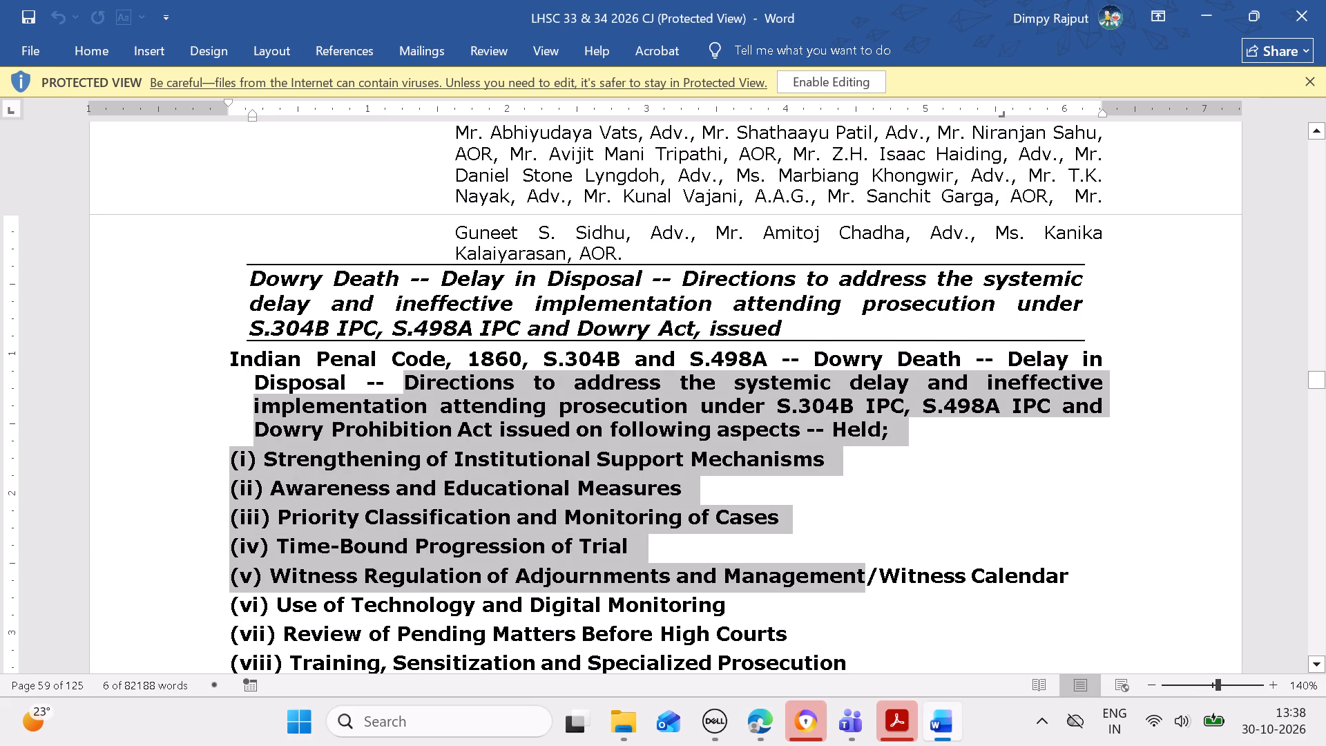
drag(767, 582, 877, 687)
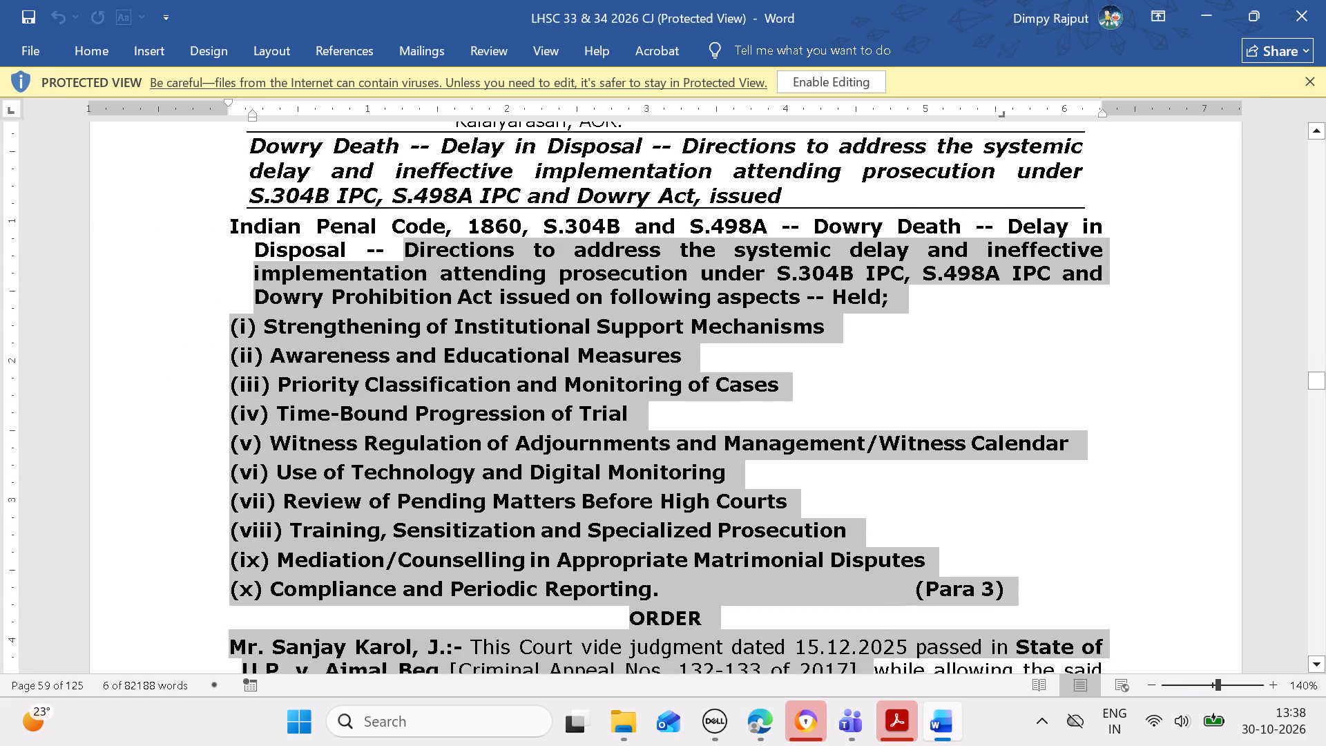
drag(877, 687, 1010, 526)
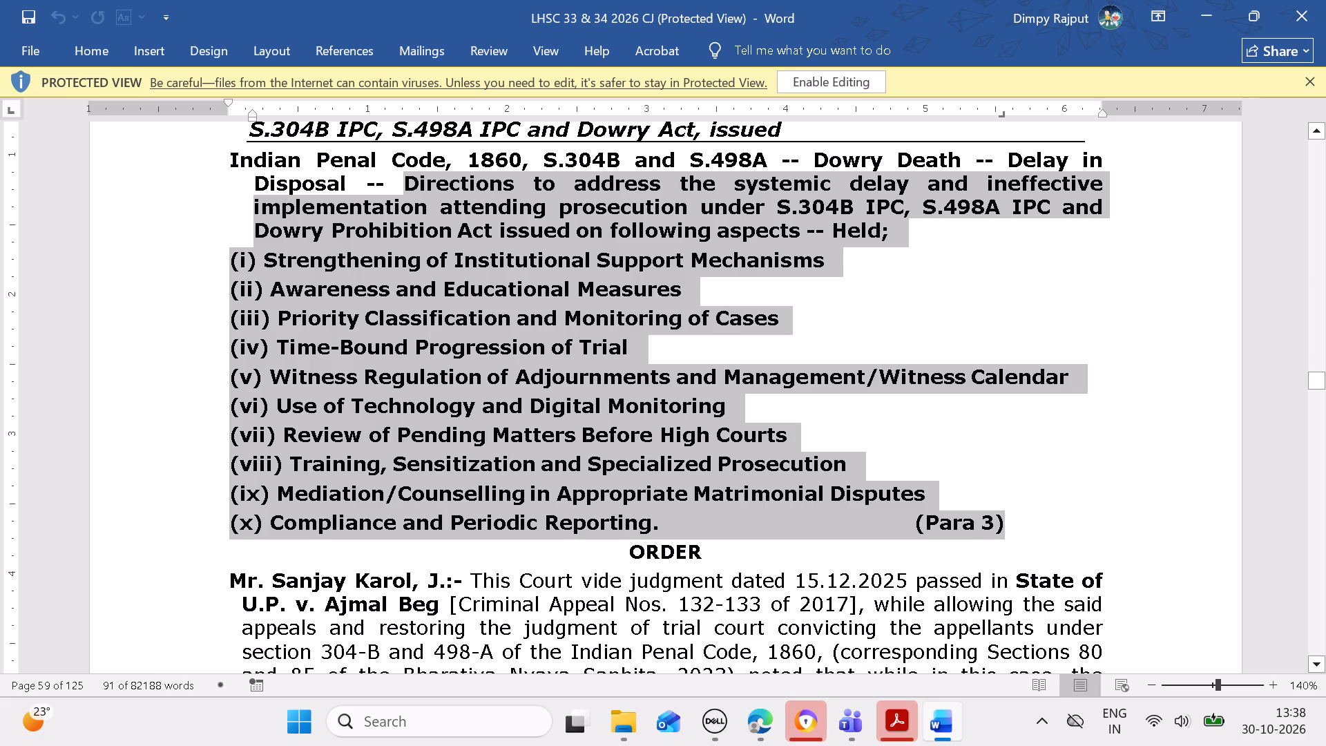
key(ctrl+c)
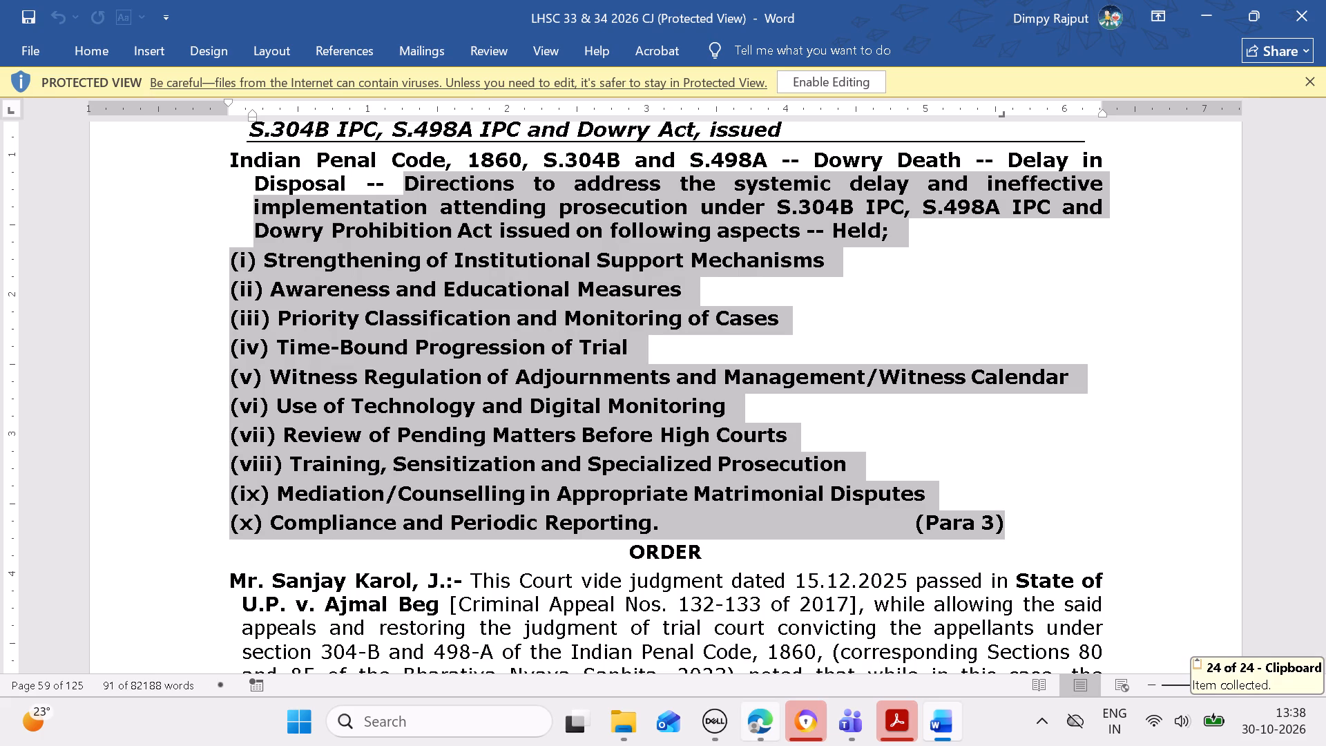
click(765, 716)
click(581, 181)
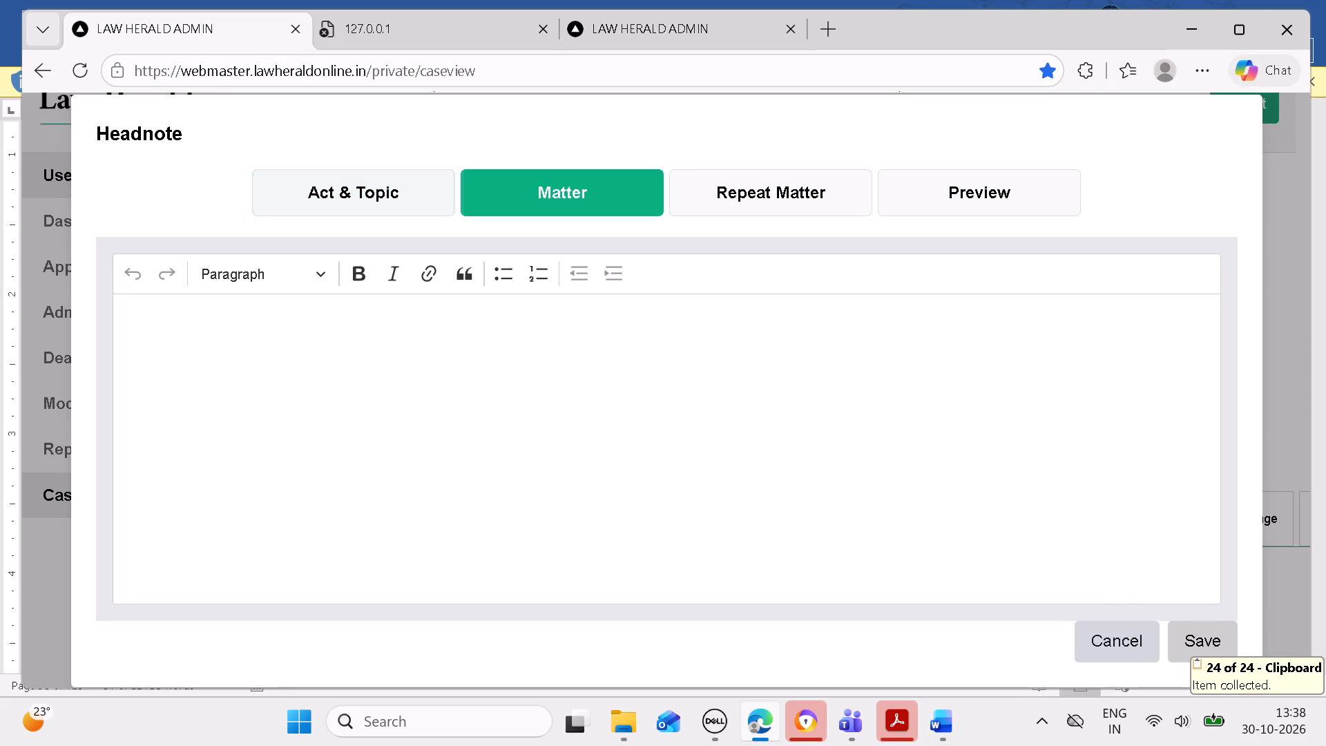
click(570, 370)
key(ctrl+v)
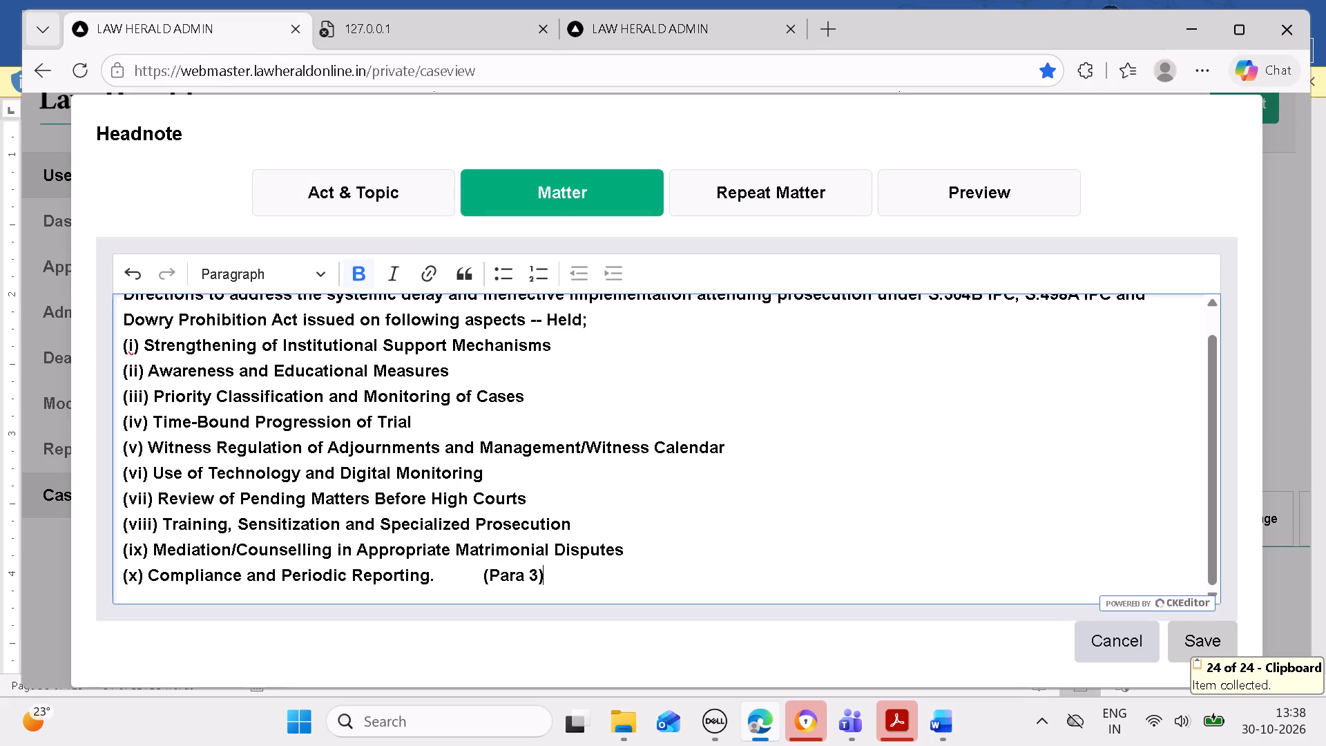
Remove the extra spaces before "(Para 3)" in the headnote's Matter, leaving a single space after "Periodic Reporting.".
click(481, 591)
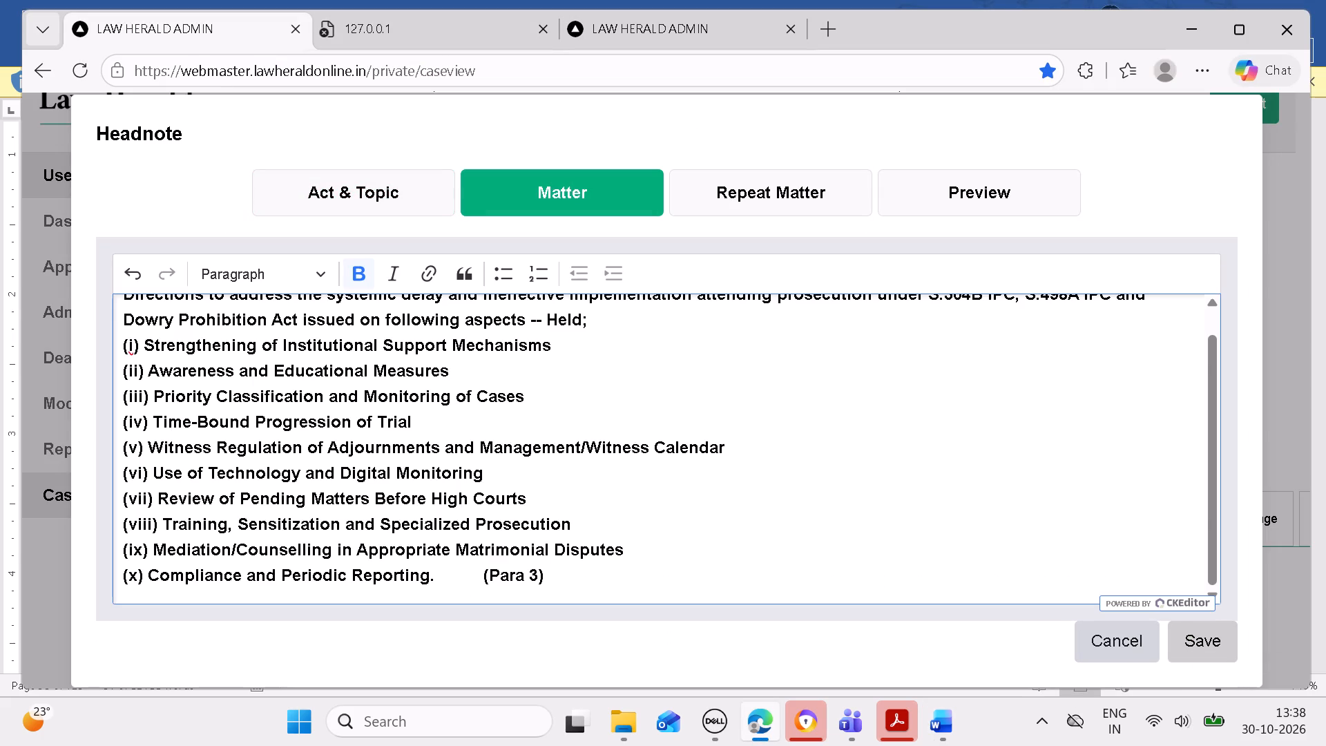
key(BackSpace)
key(BackSpace)
key(BackSpace)
key(BackSpace)
key(BackSpace)
key(BackSpace)
key(BackSpace)
key(BackSpace)
key(BackSpace)
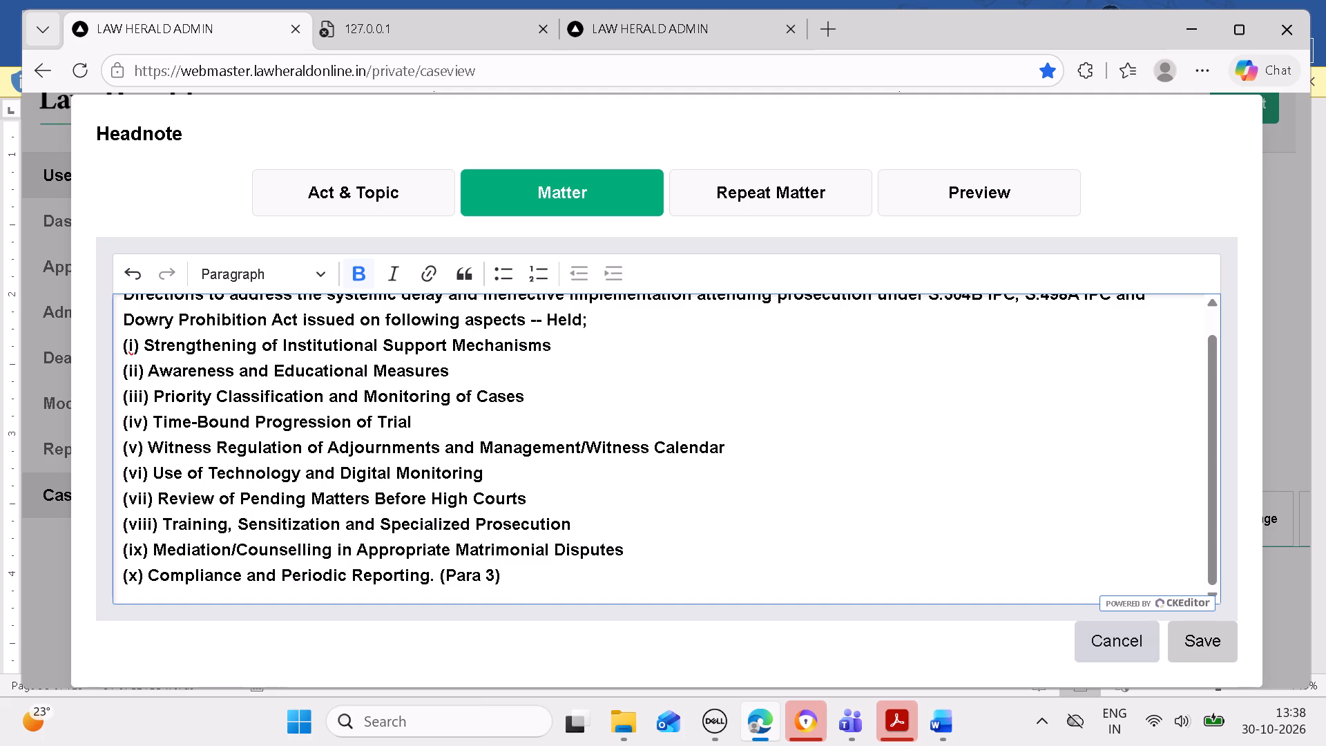
Remove the bold formatting from the entire Matter text of the headnote.
key(ctrl+a)
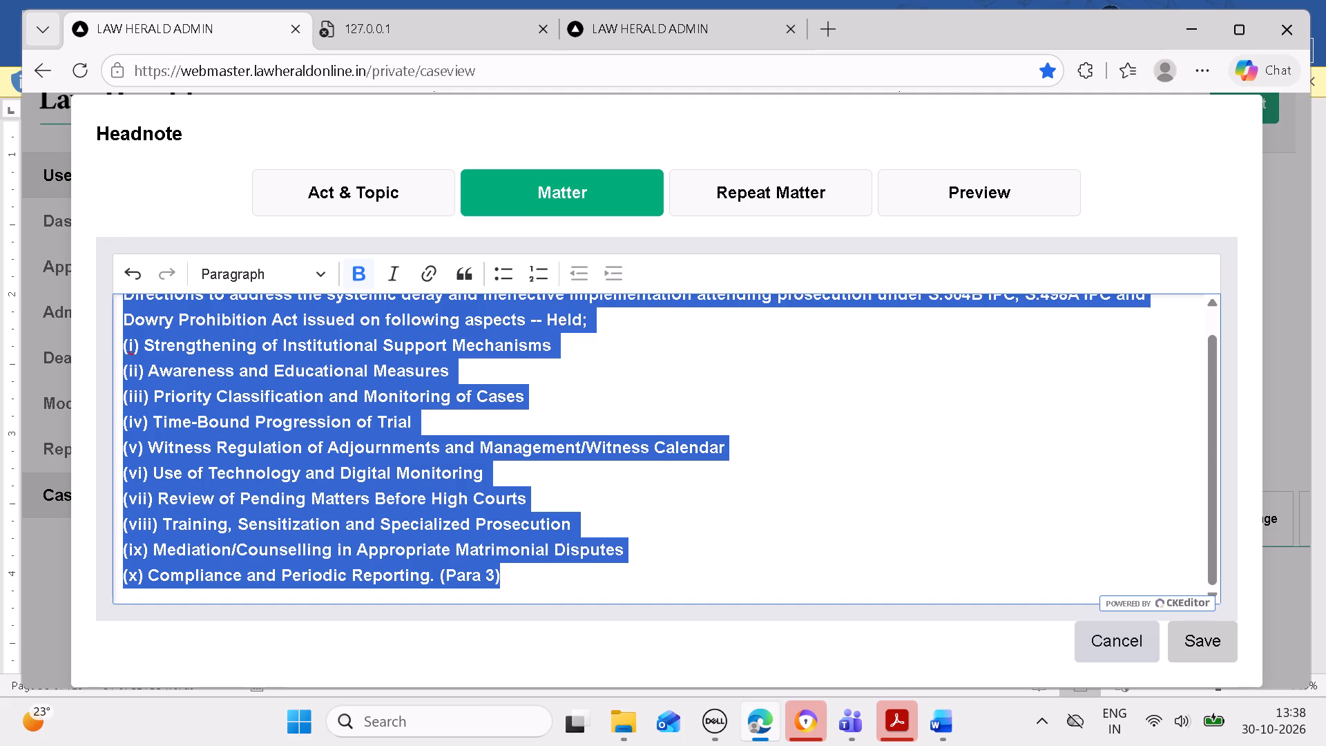
key(ctrl+b)
click(676, 537)
scroll(678, 530, up, 2)
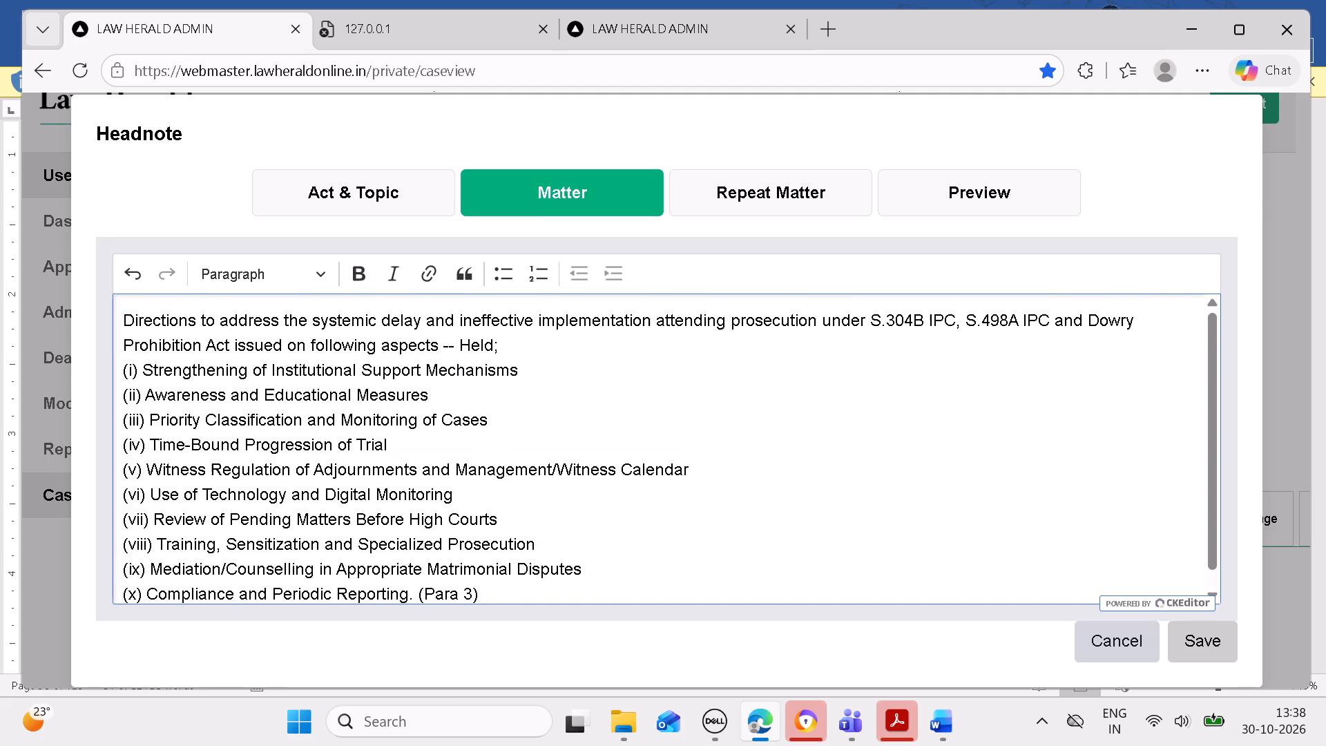
scroll(678, 530, up, 2)
scroll(432, 466, down, 5)
Join the headnote's act, sections and topic into one line, inserting "--" between S.498A and Dowry Death.
click(378, 196)
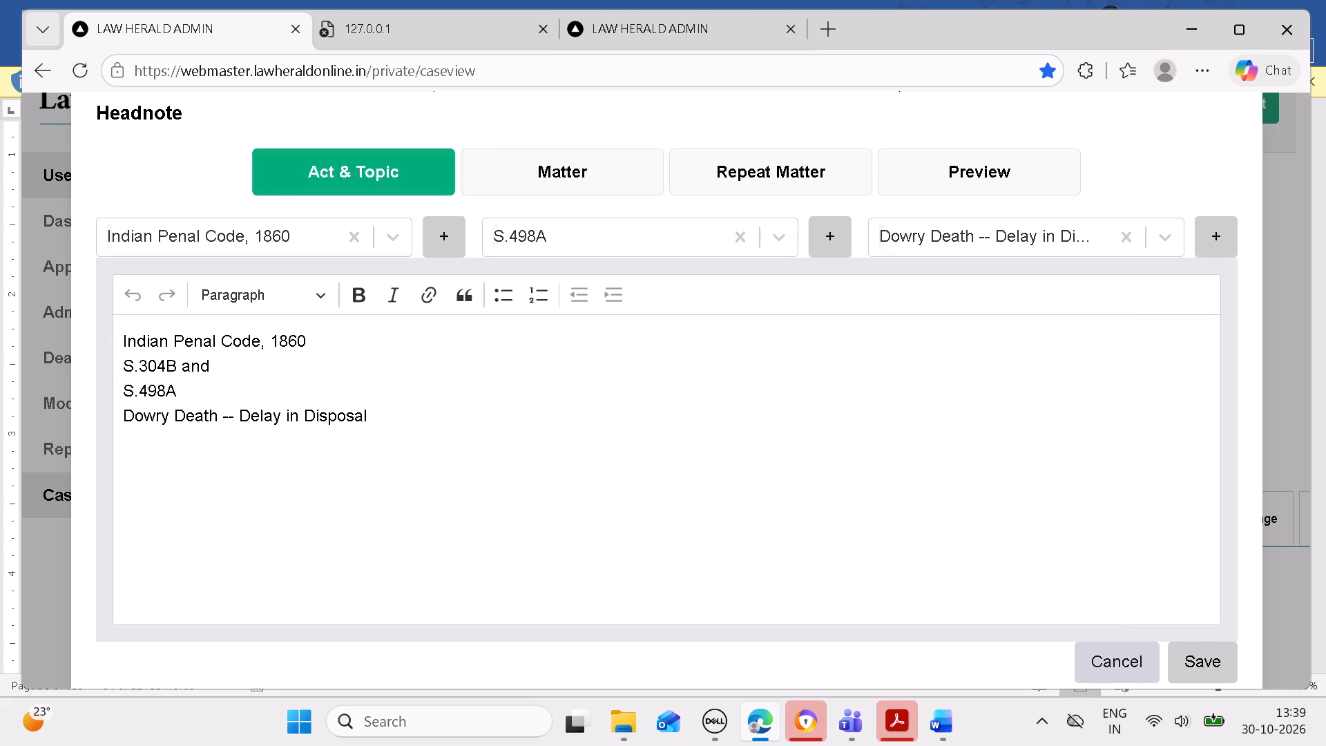
click(120, 372)
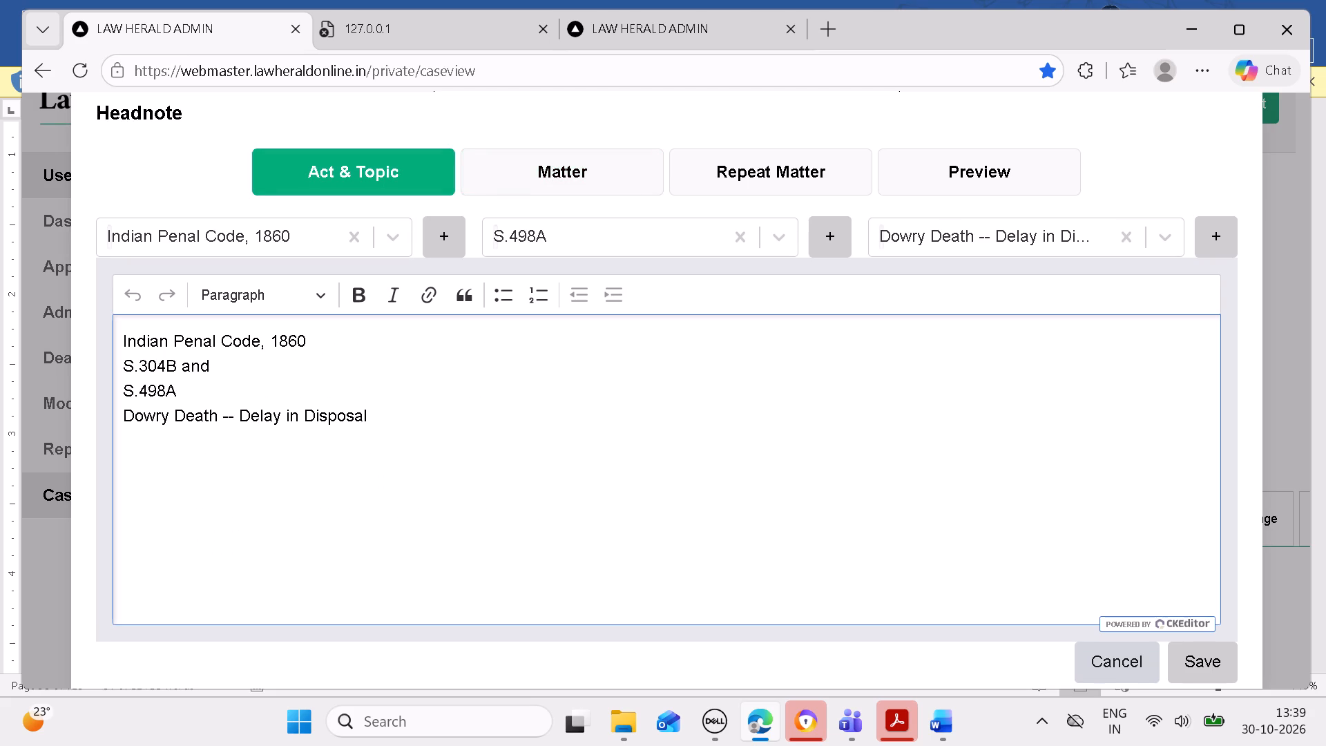
key(BackSpace)
click(123, 373)
key(BackSpace)
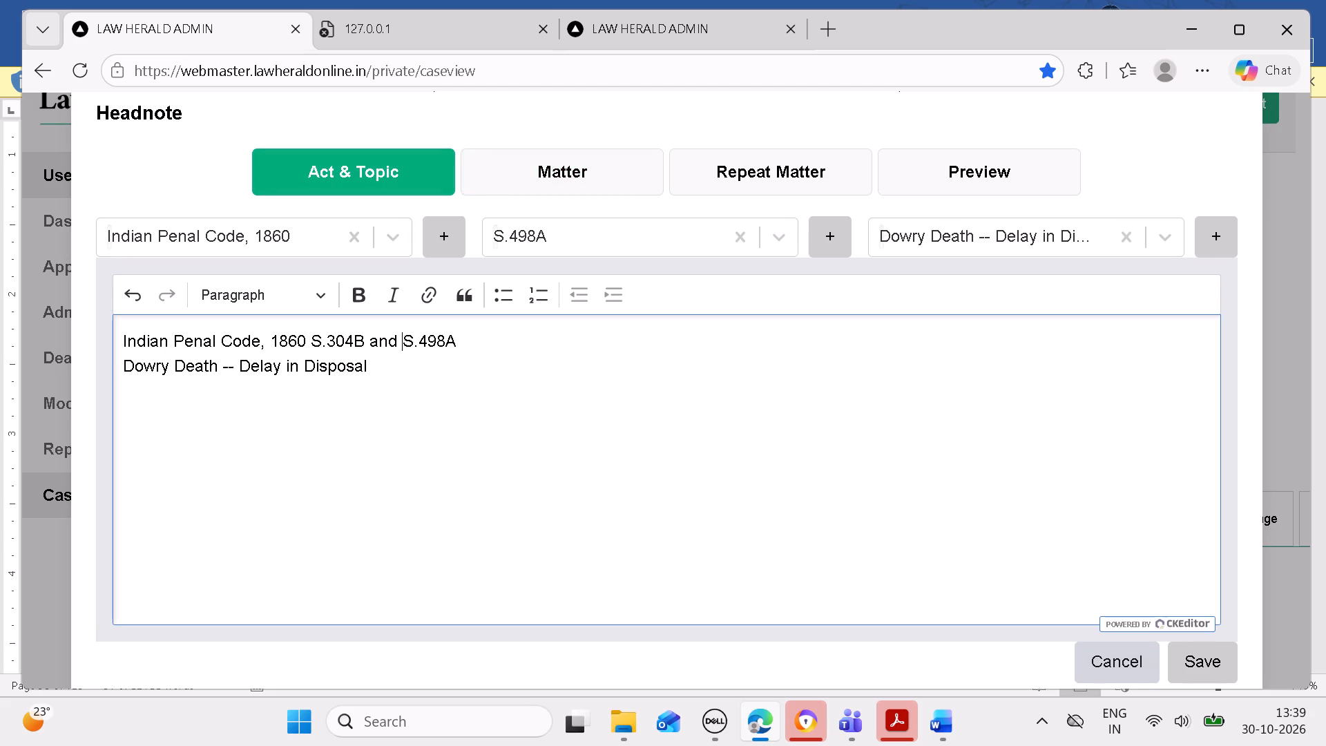
click(123, 375)
key(BackSpace)
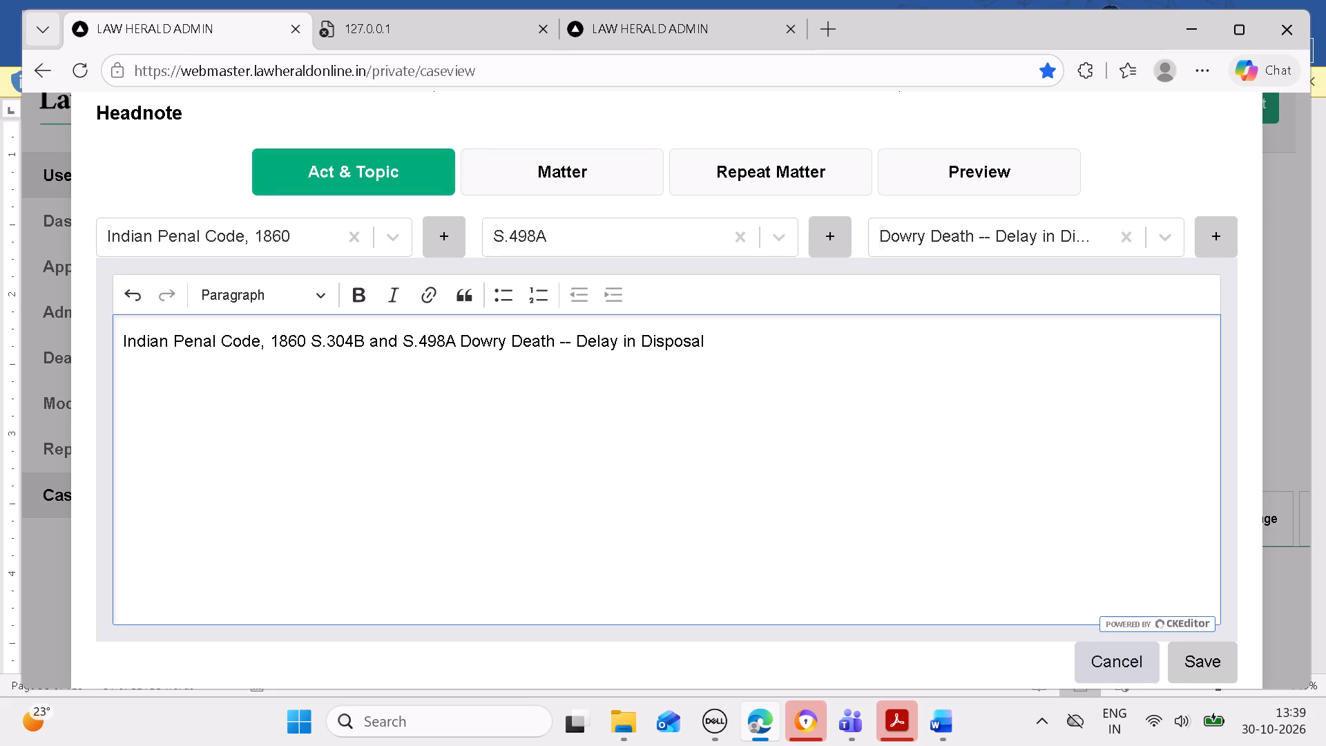
text(--)
key(space)
key(BackSpace)
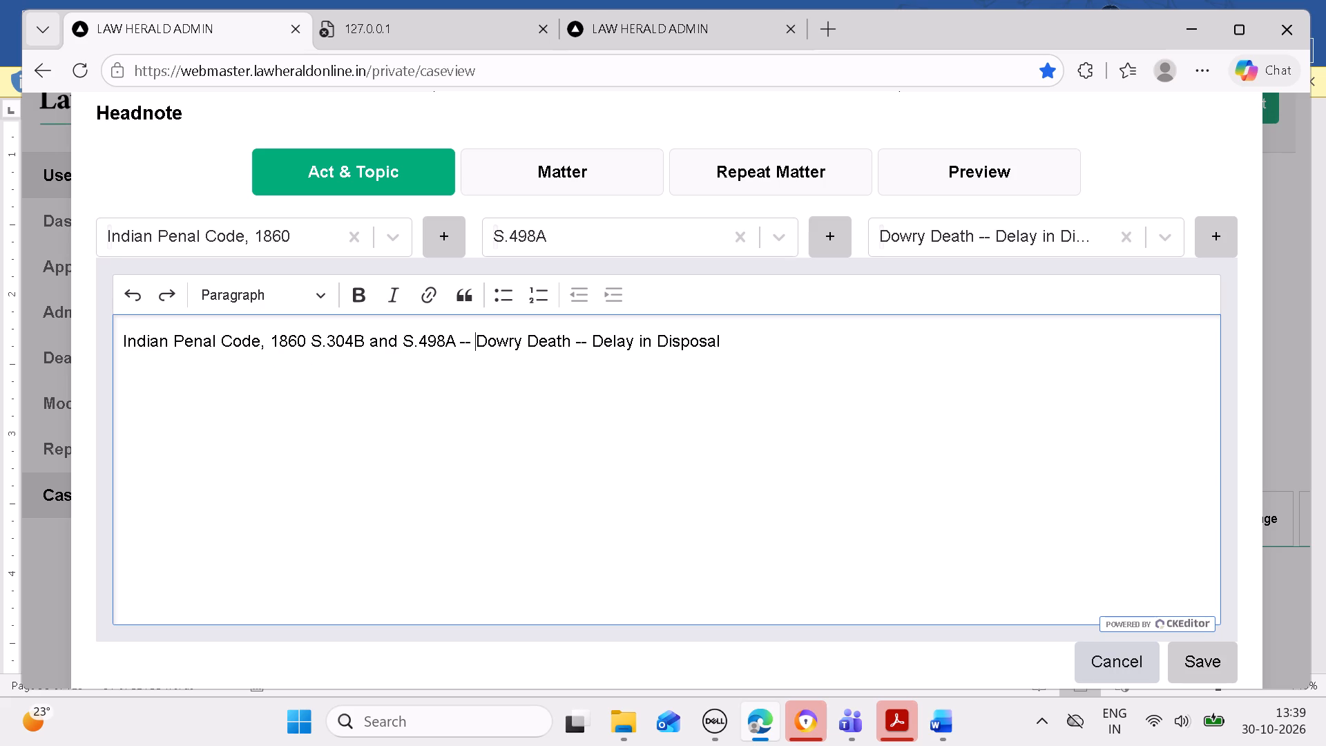
Enter "-" as the headnote's Repeat Matter and save the headnote to the case.
click(611, 171)
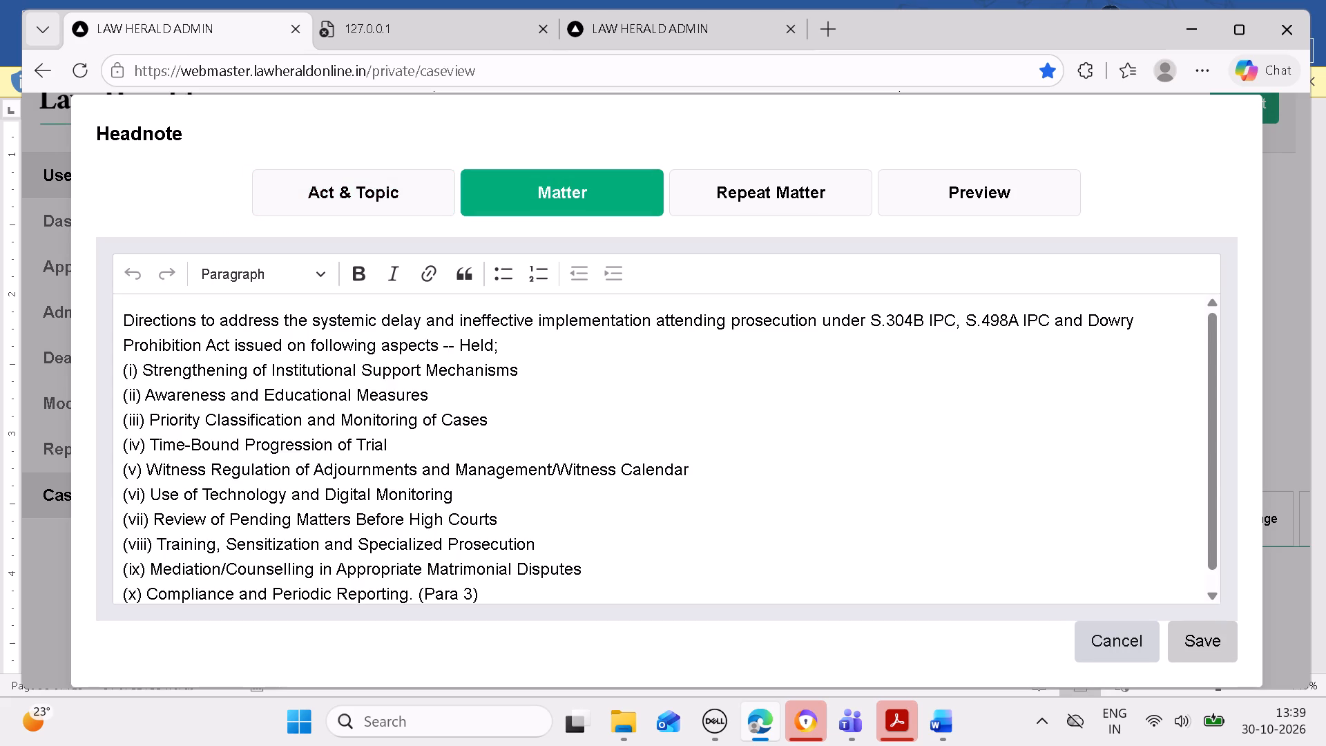
click(740, 202)
click(936, 716)
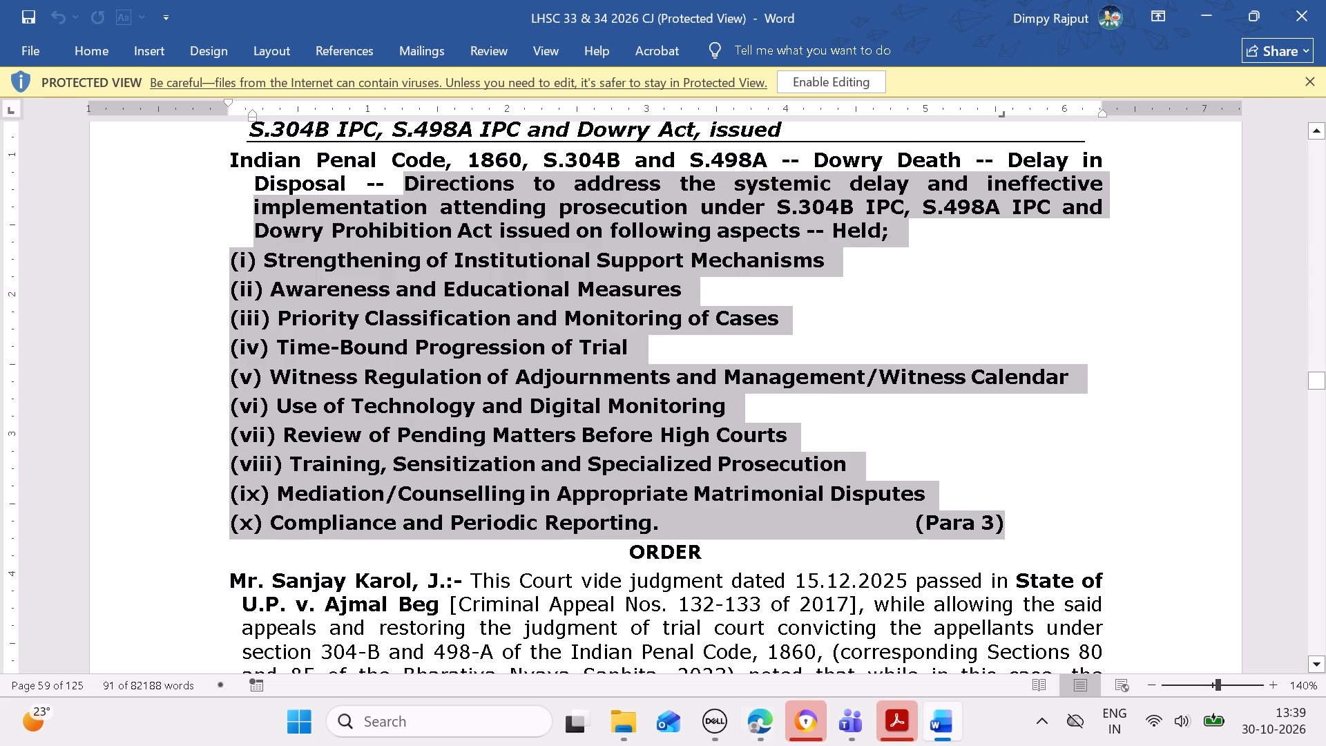
click(751, 736)
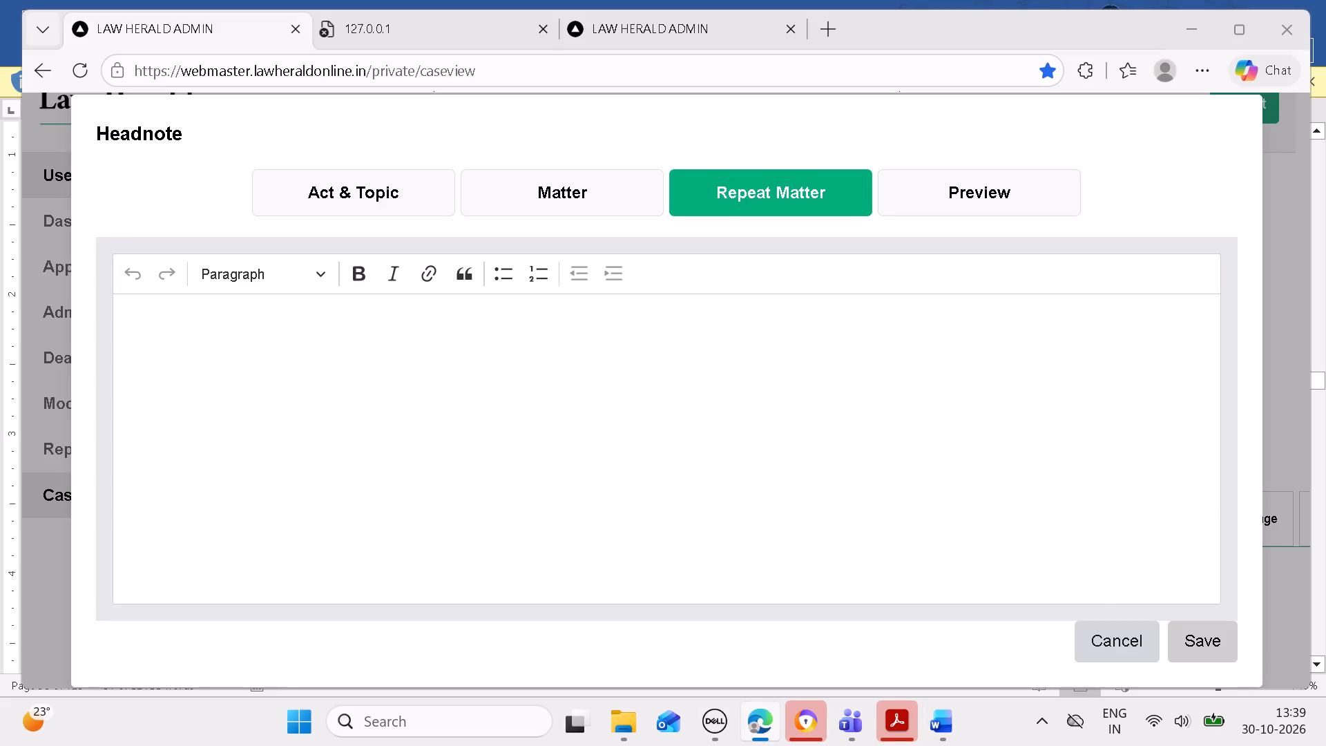
click(740, 450)
key(minus)
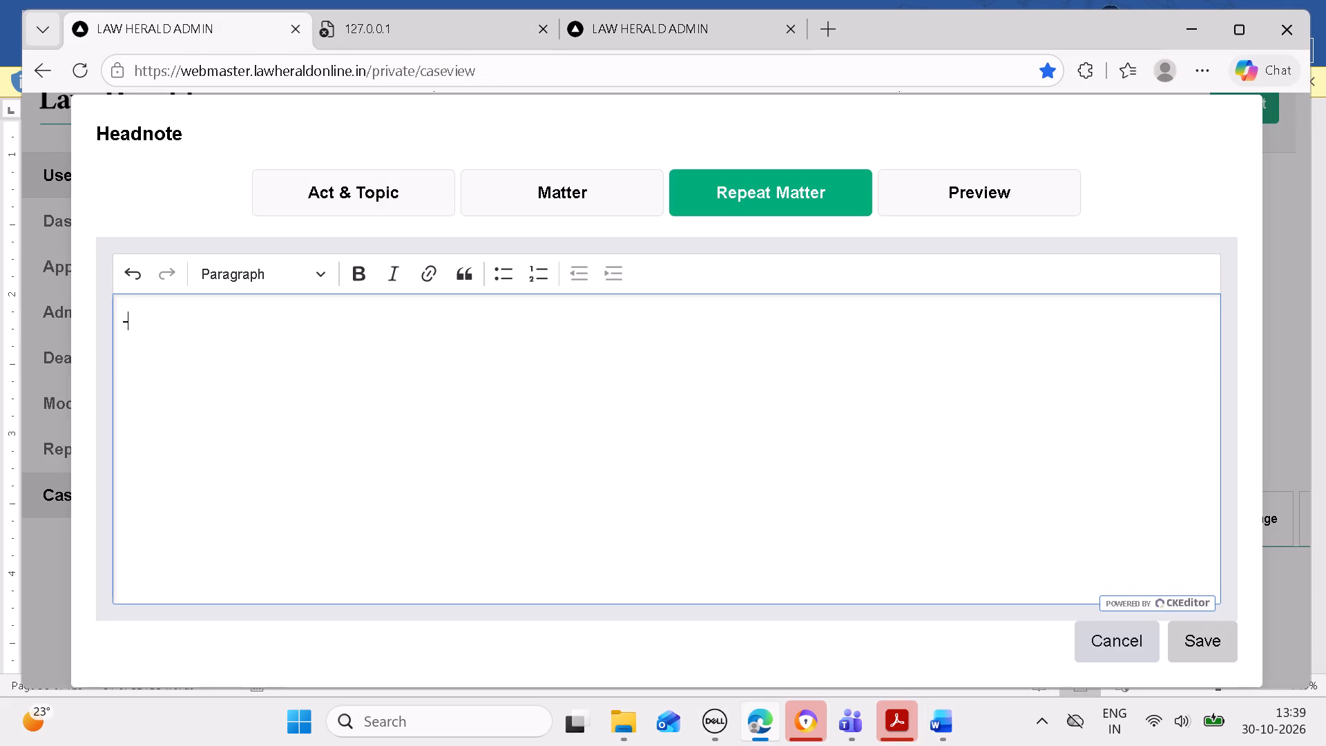
click(1212, 638)
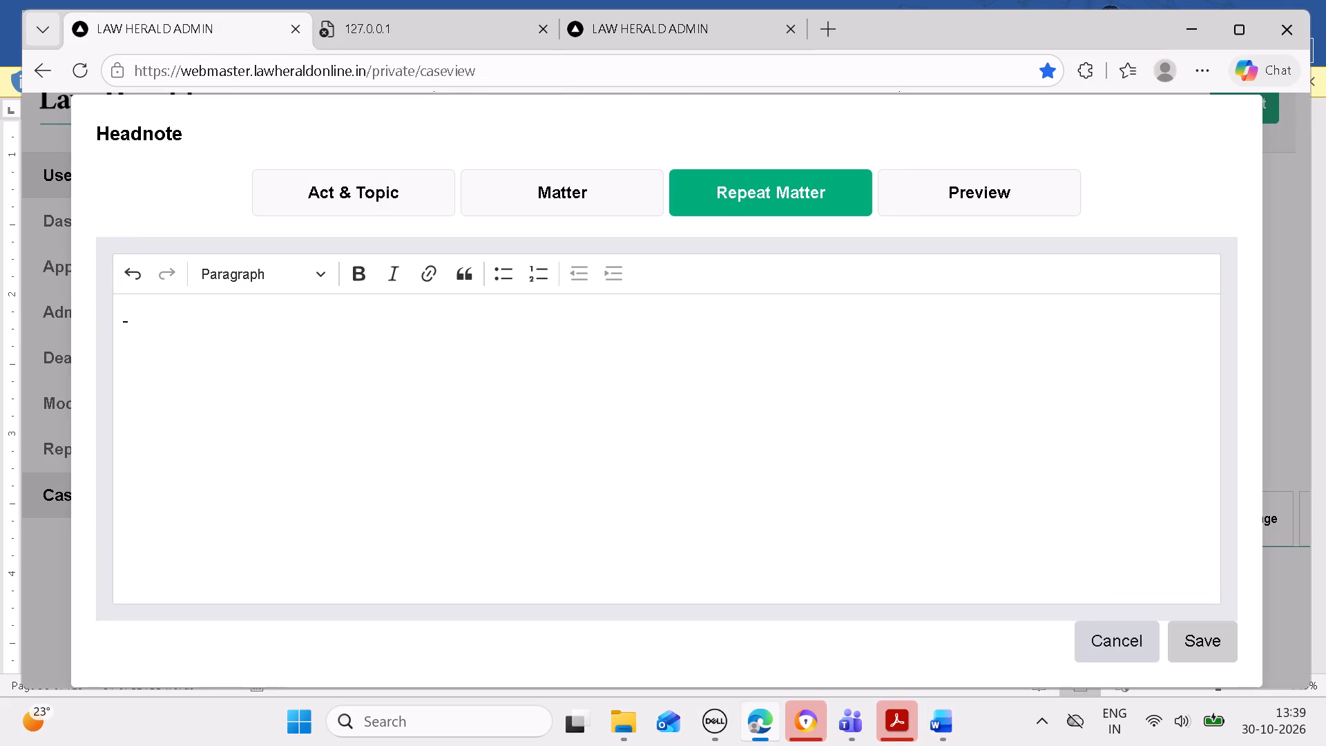
click(852, 219)
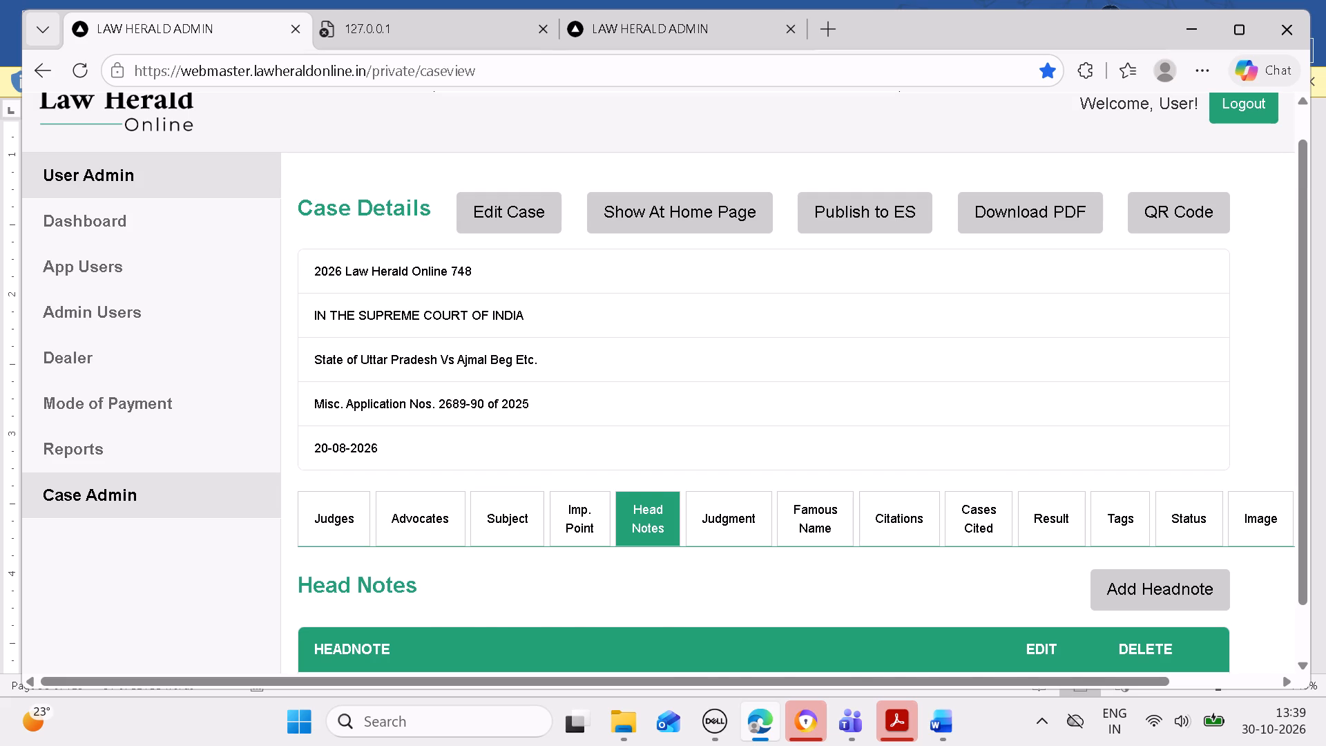
scroll(870, 437, down, 10)
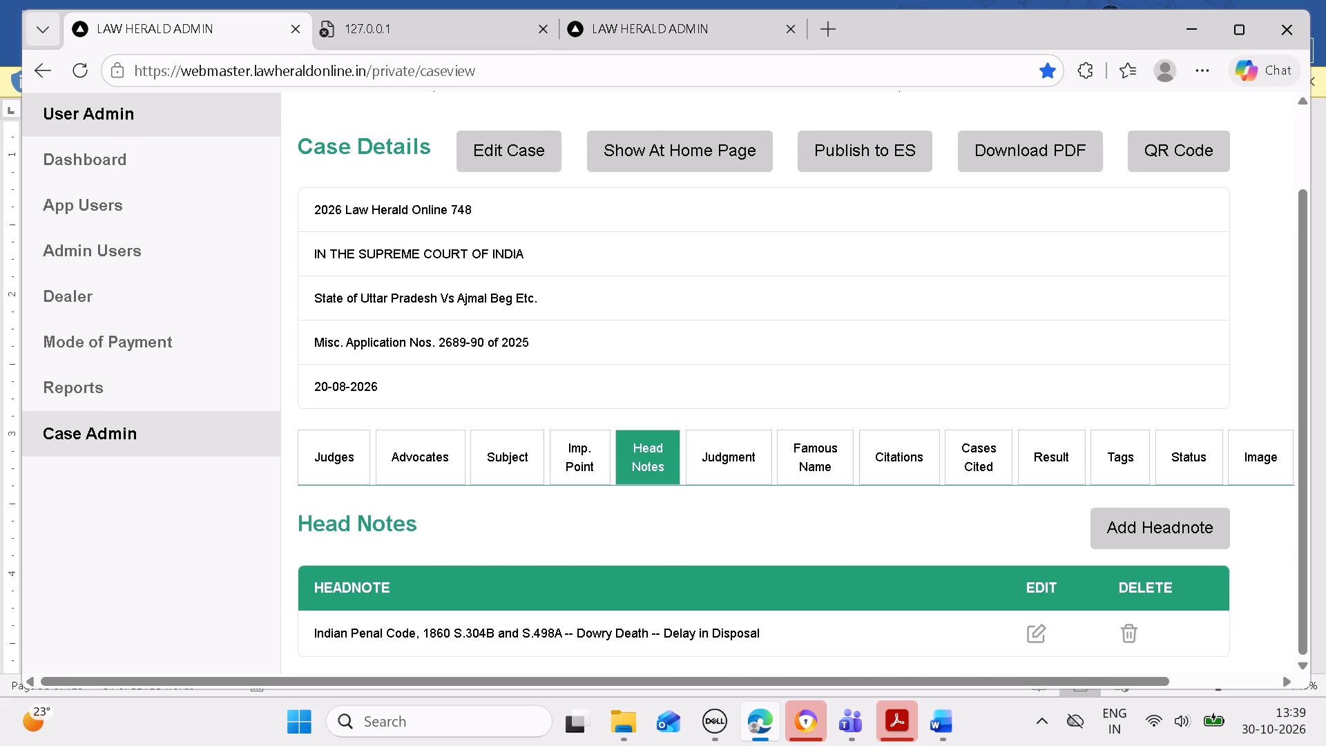
In the Word document, copy the whole order from the heading "ORDER" through paragraph 5 and its closing dashed line.
click(948, 743)
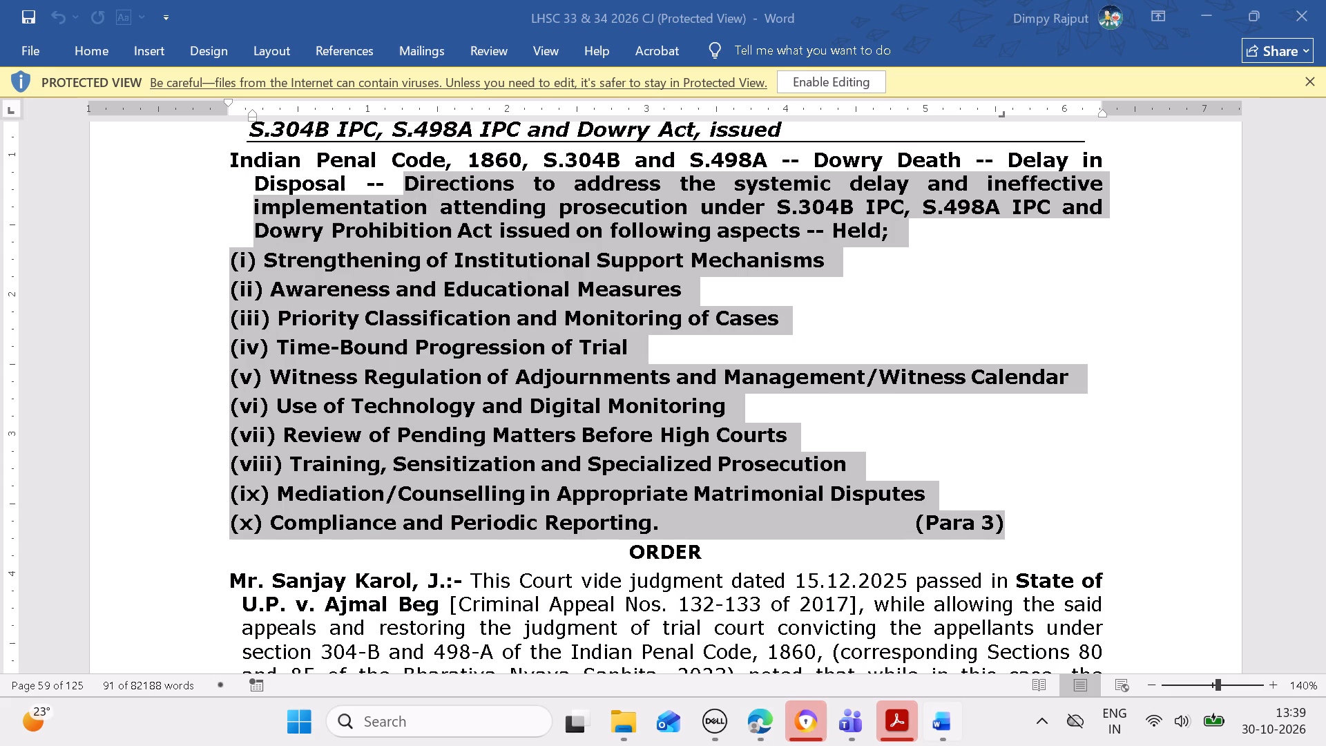
drag(631, 552, 858, 700)
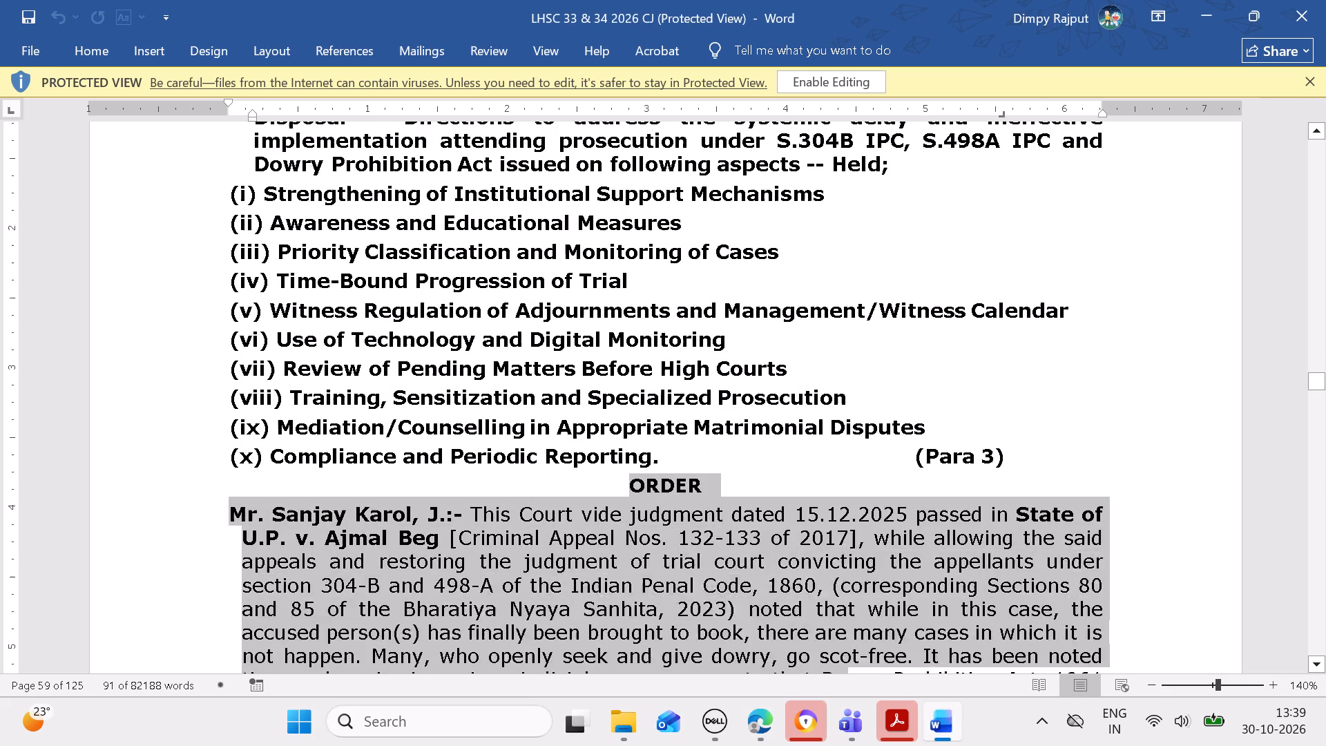
drag(858, 700, 868, 686)
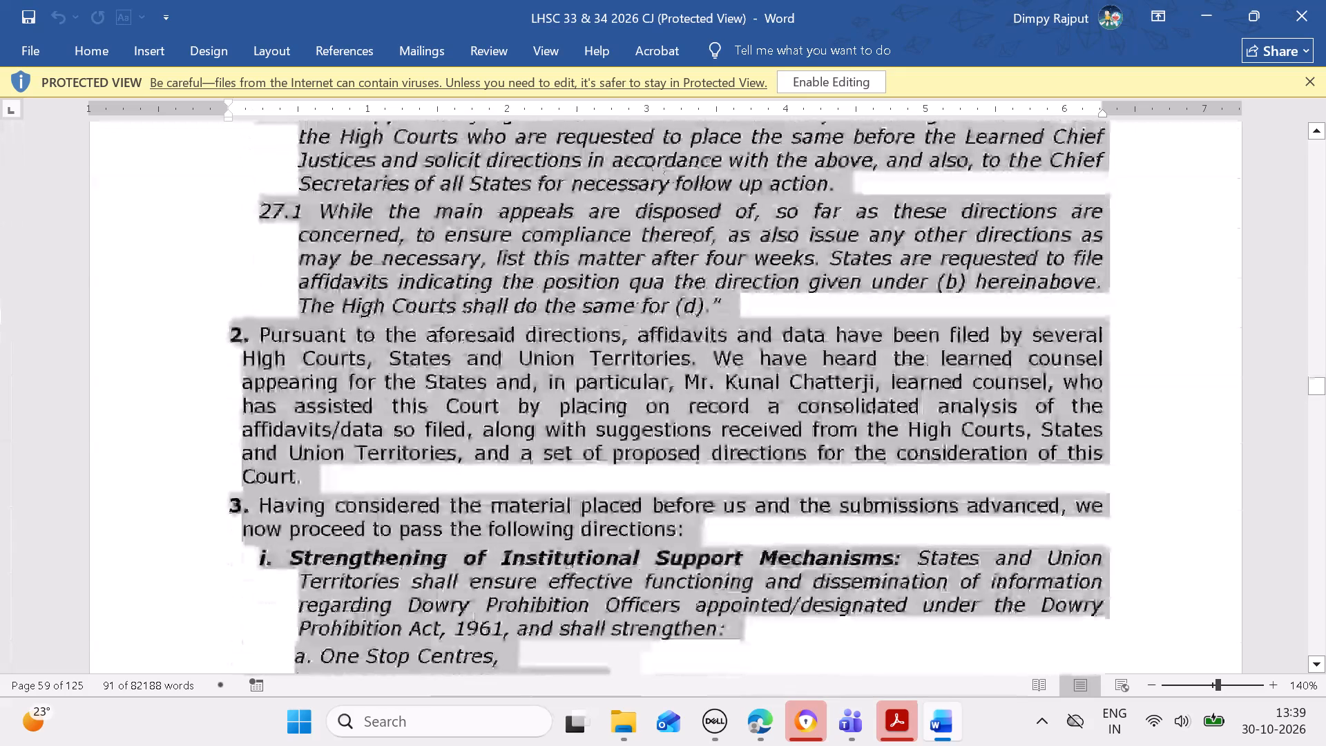
drag(868, 686, 892, 696)
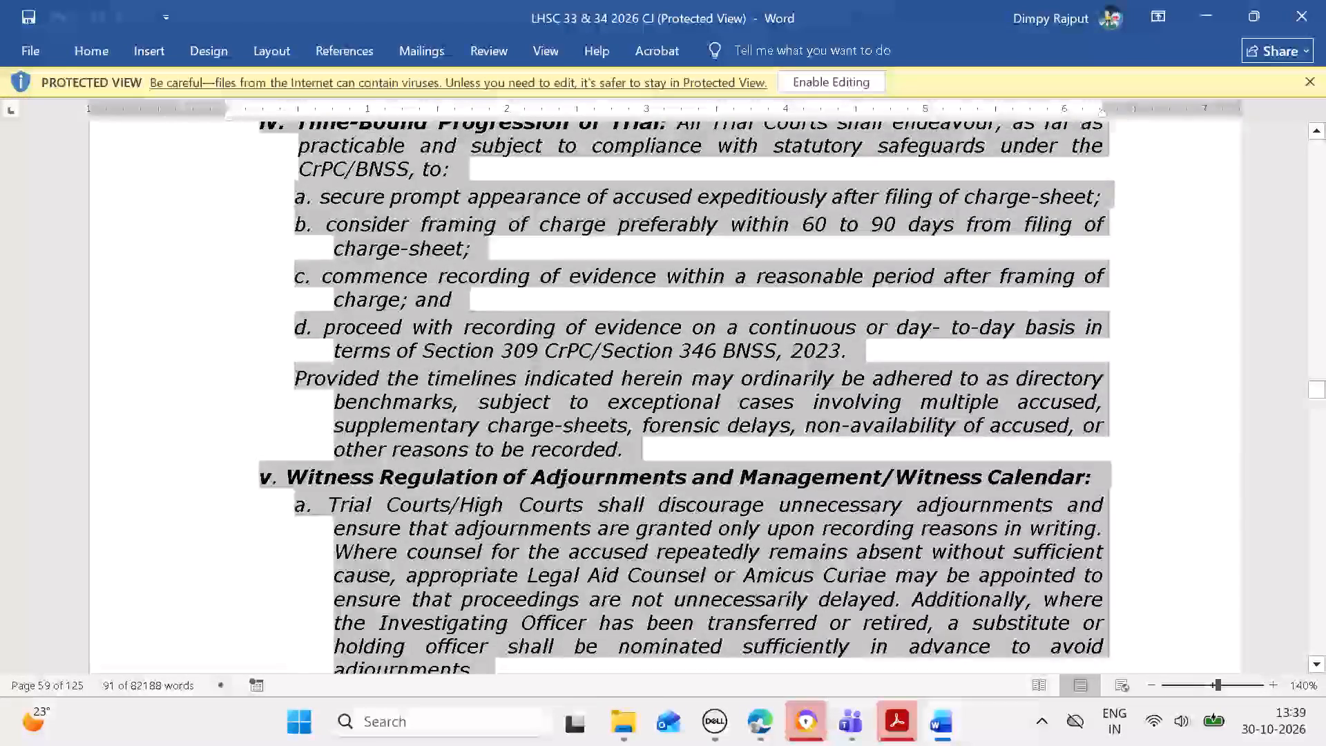
drag(892, 696, 892, 694)
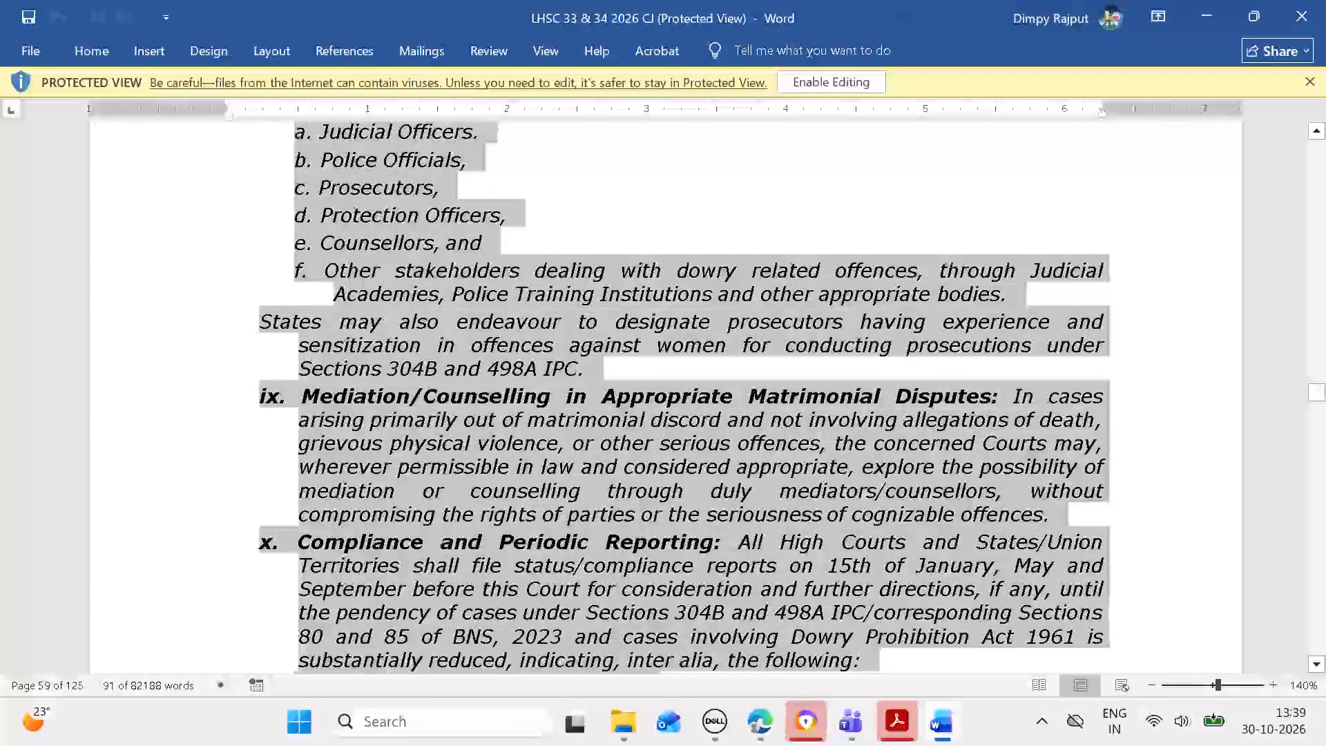
drag(892, 694, 887, 396)
key(ctrl+c)
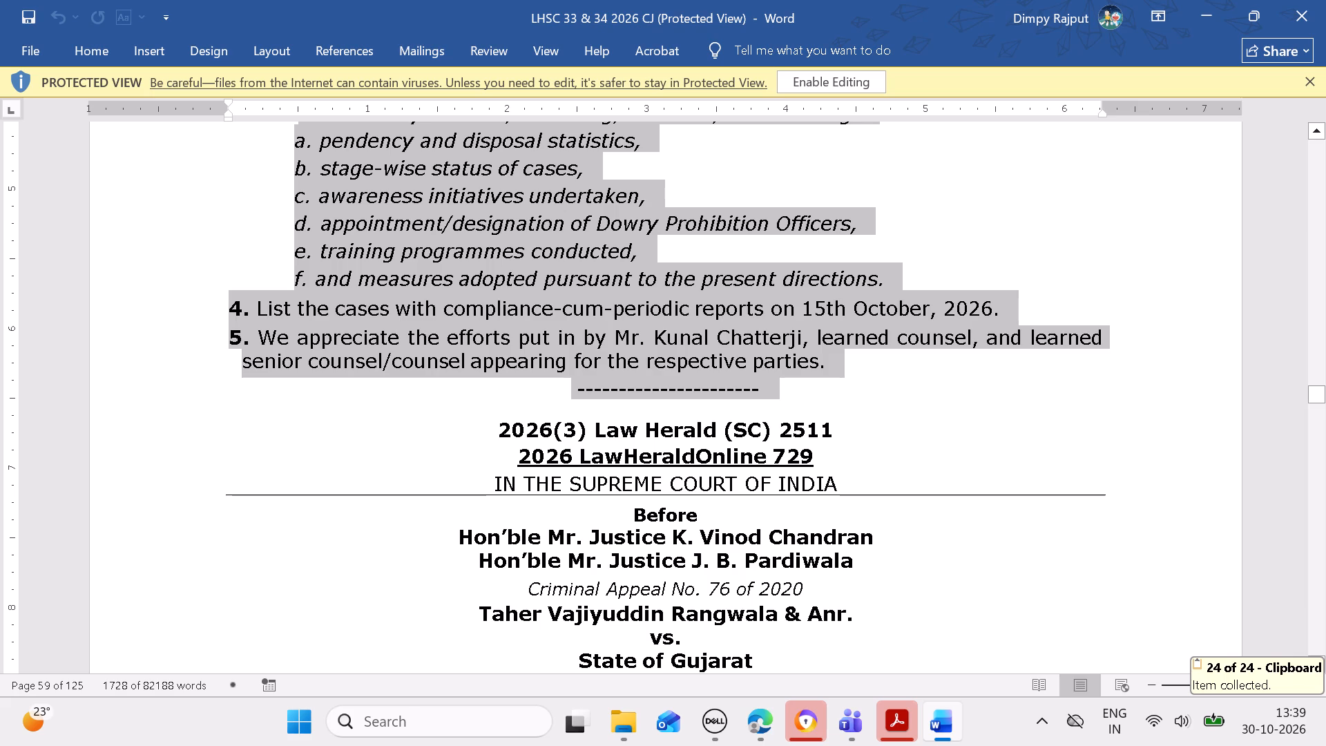
In the browser, reopen the saved dowry death headnote, review its Matter and Repeat Matter, and save it again.
click(765, 713)
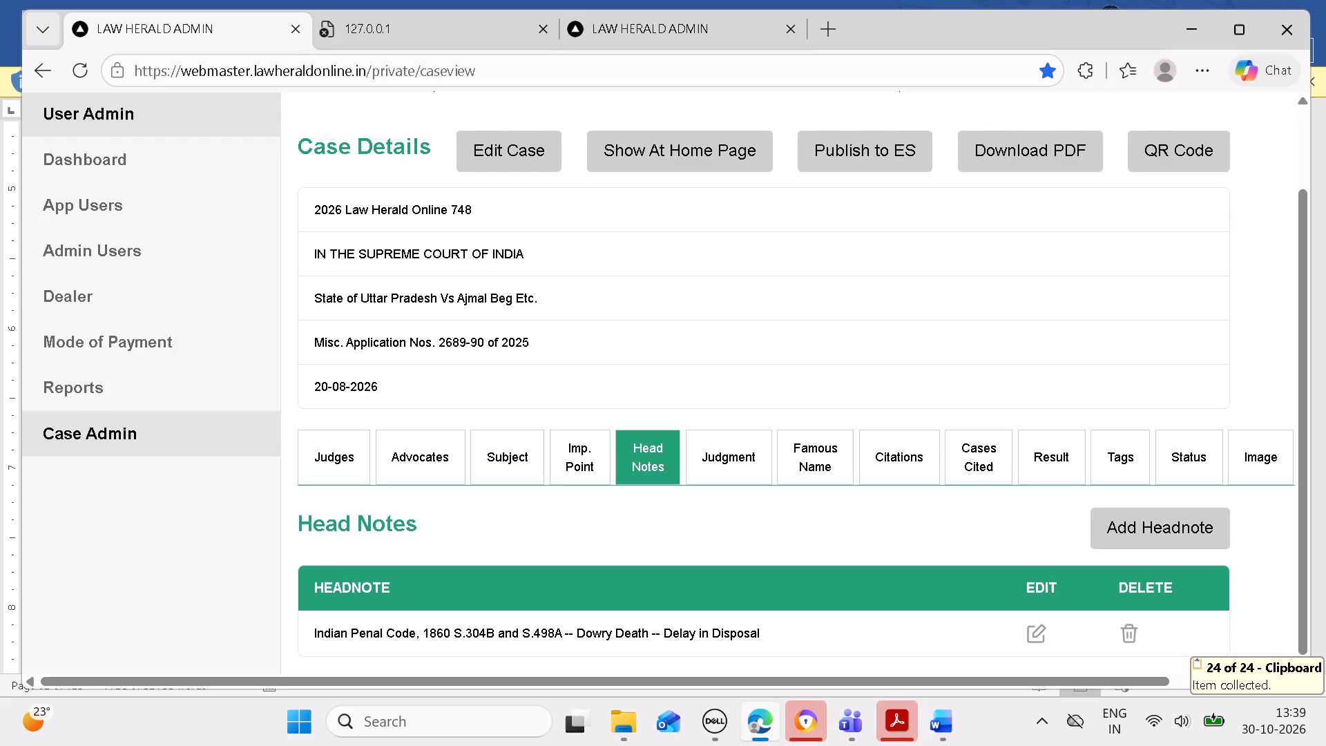
click(1032, 633)
click(614, 191)
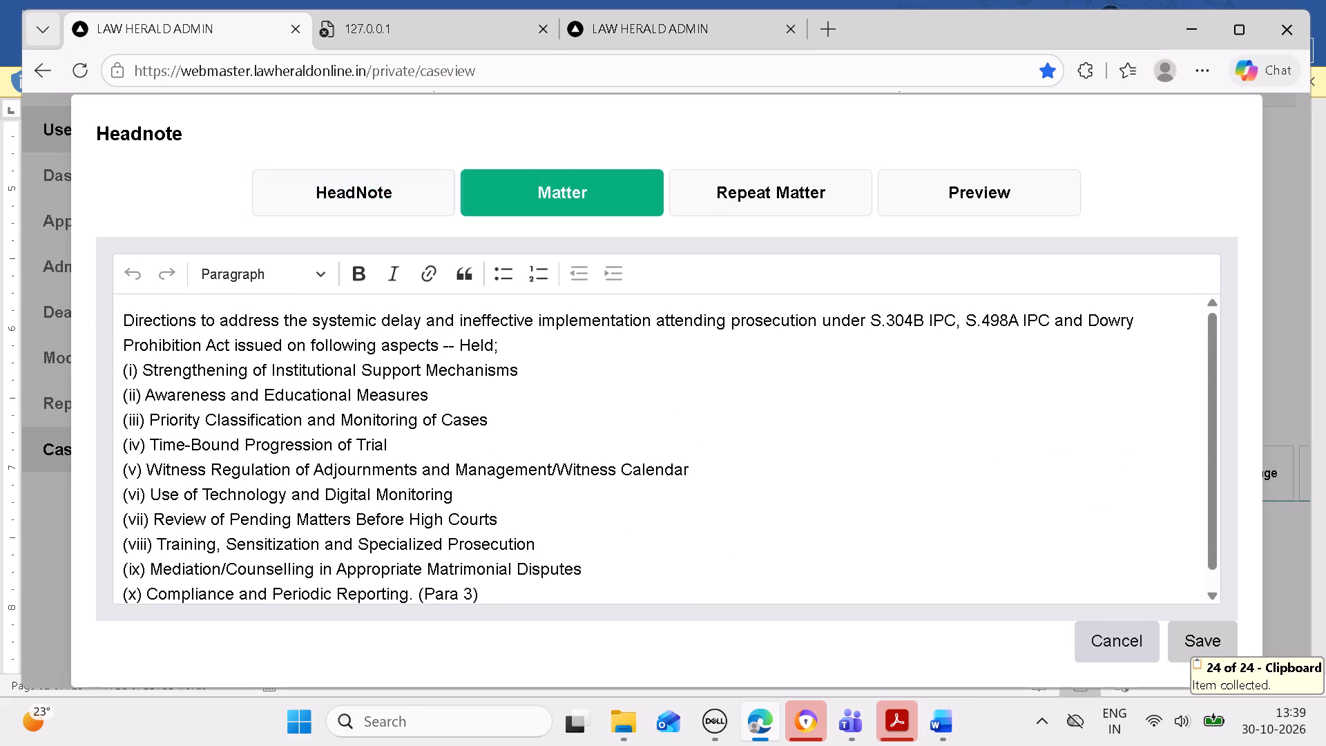
scroll(716, 429, down, 4)
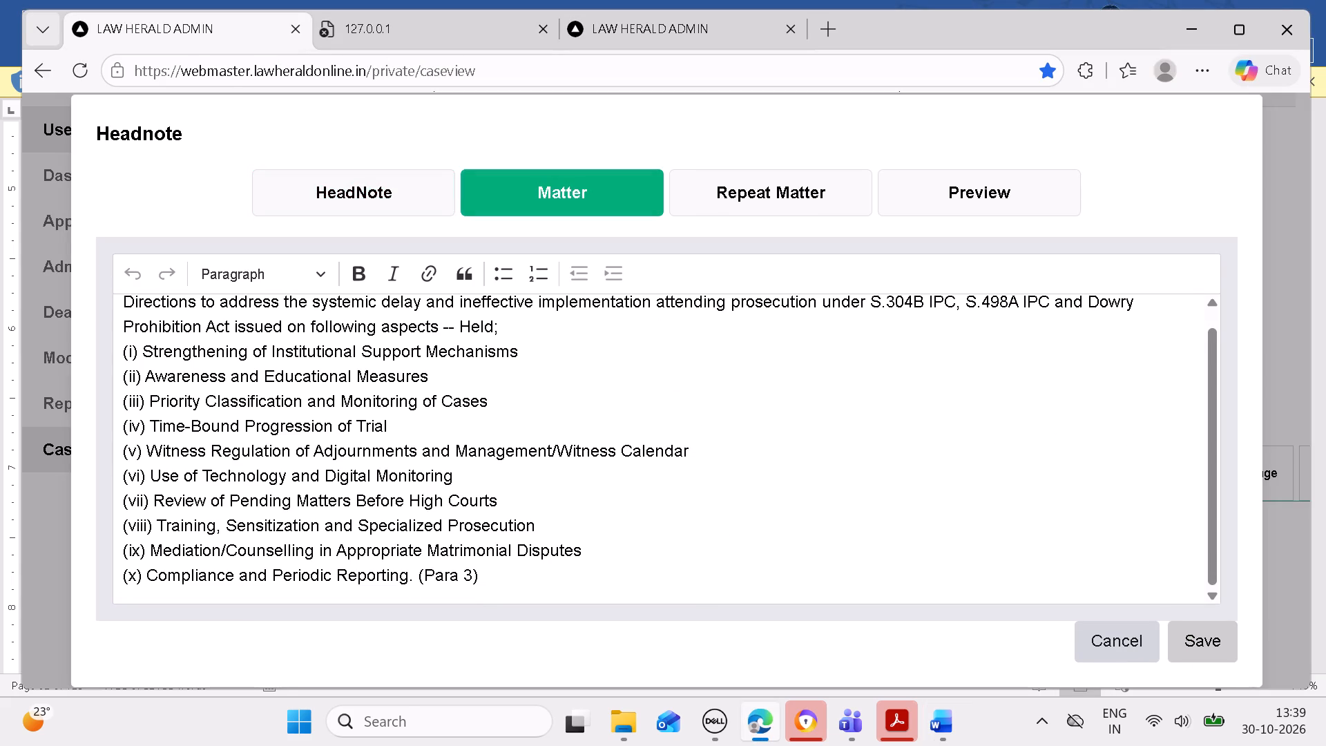
click(832, 211)
click(1195, 647)
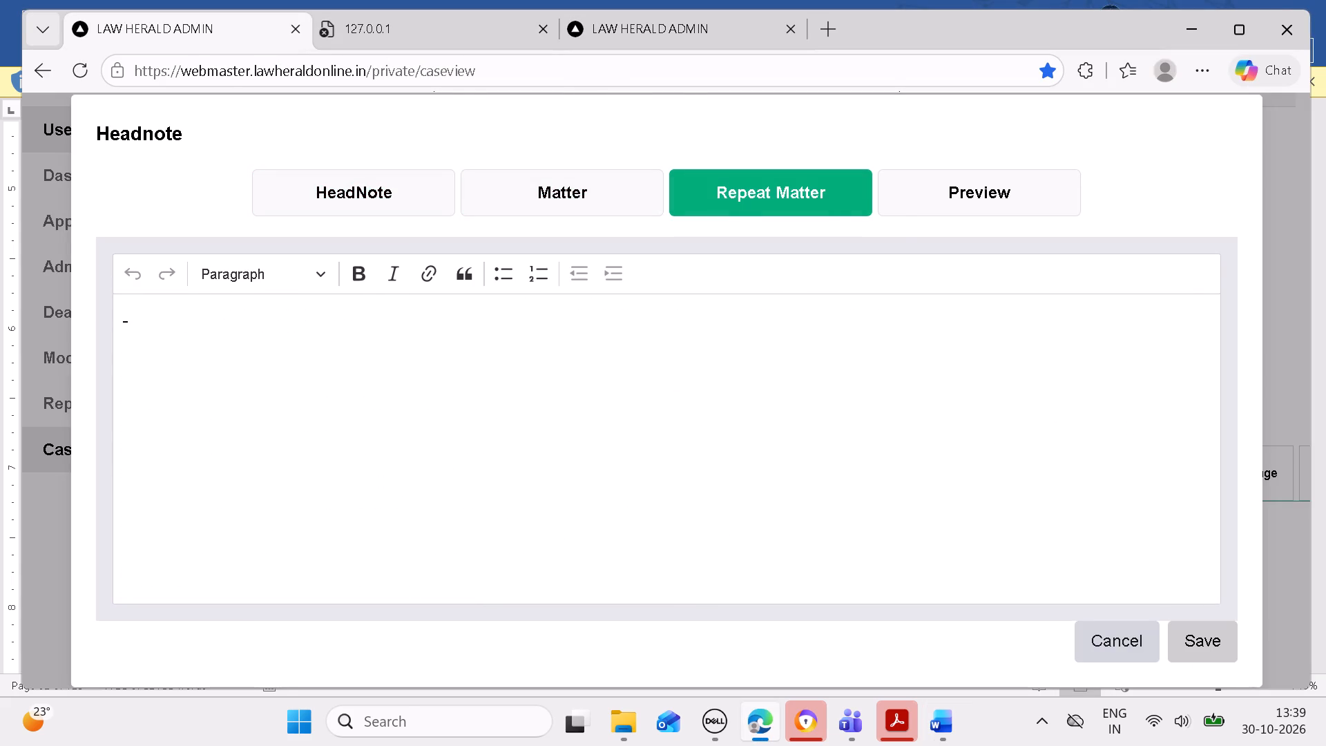
click(867, 213)
Paste the copied order into the case's Judgment and extend its closing dashed line by four hyphens.
scroll(886, 426, down, 5)
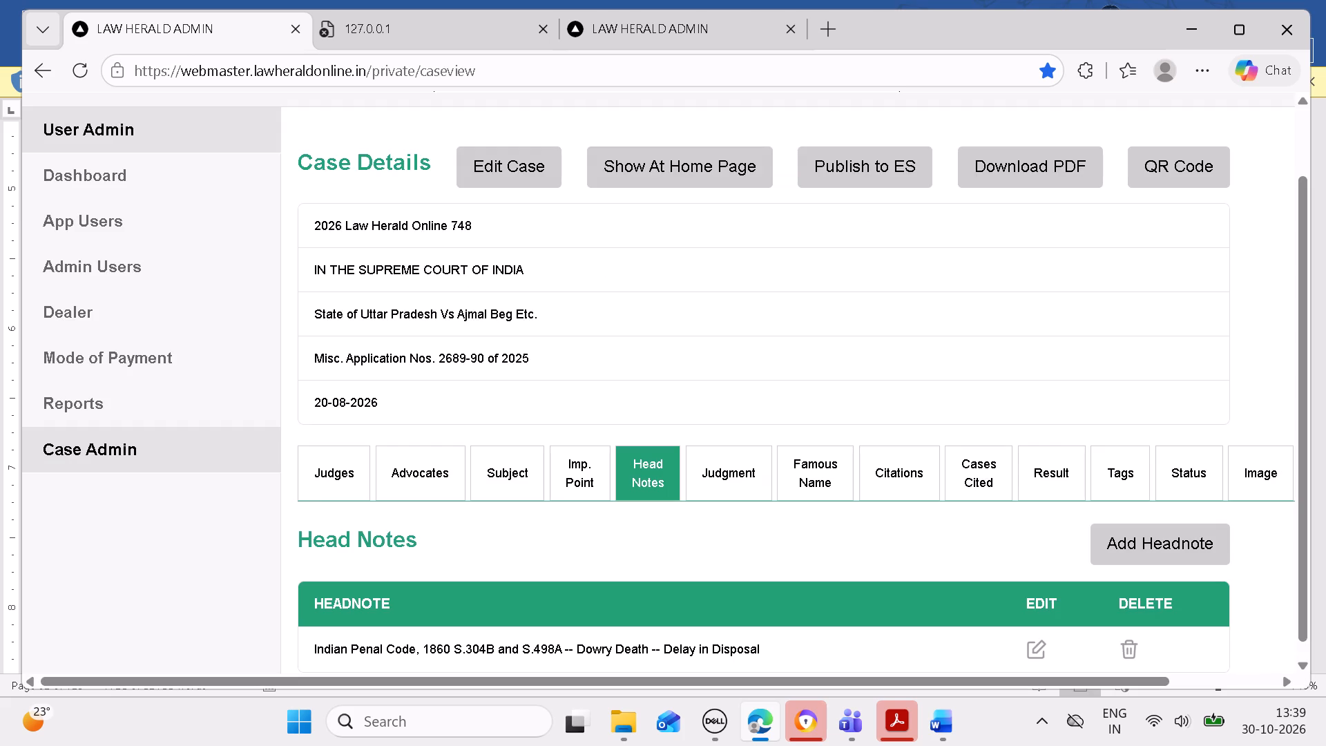
click(730, 454)
scroll(730, 459, down, 5)
click(724, 468)
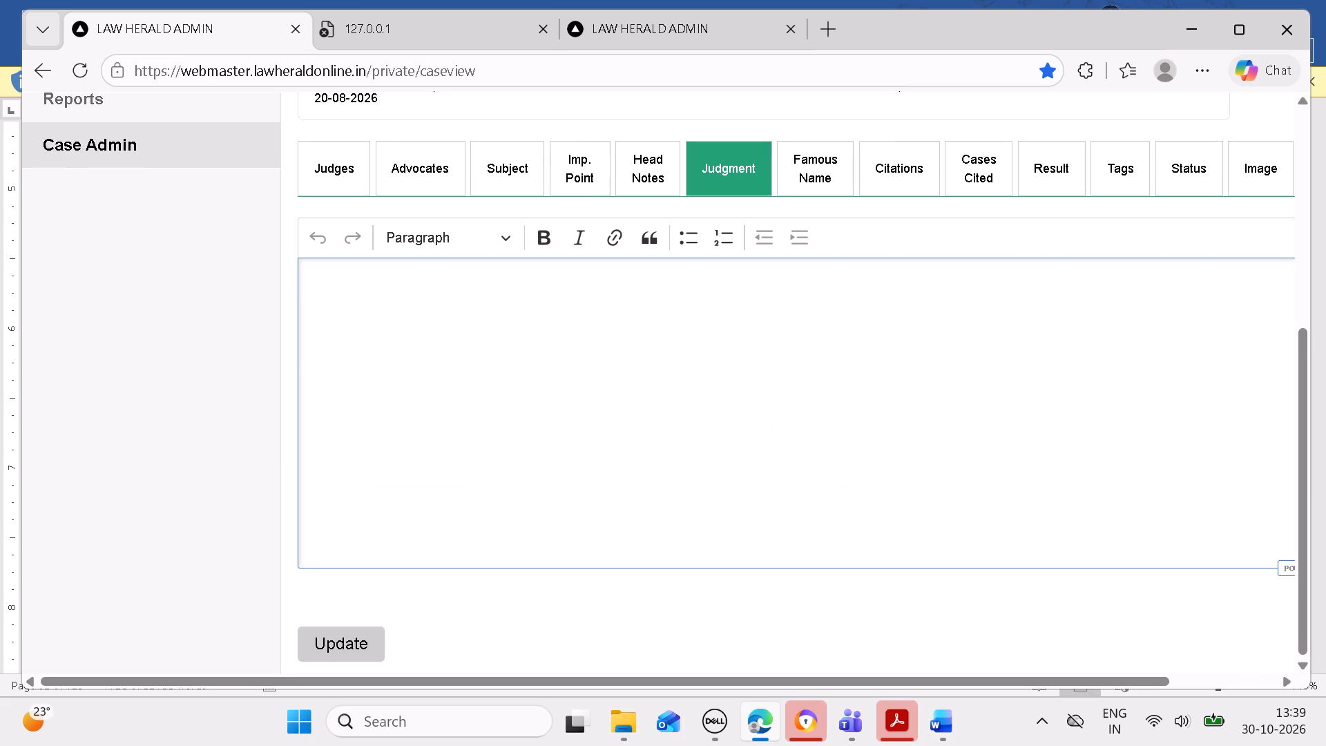
key(ctrl+v)
key(minus)
key(minus)
key(minus)
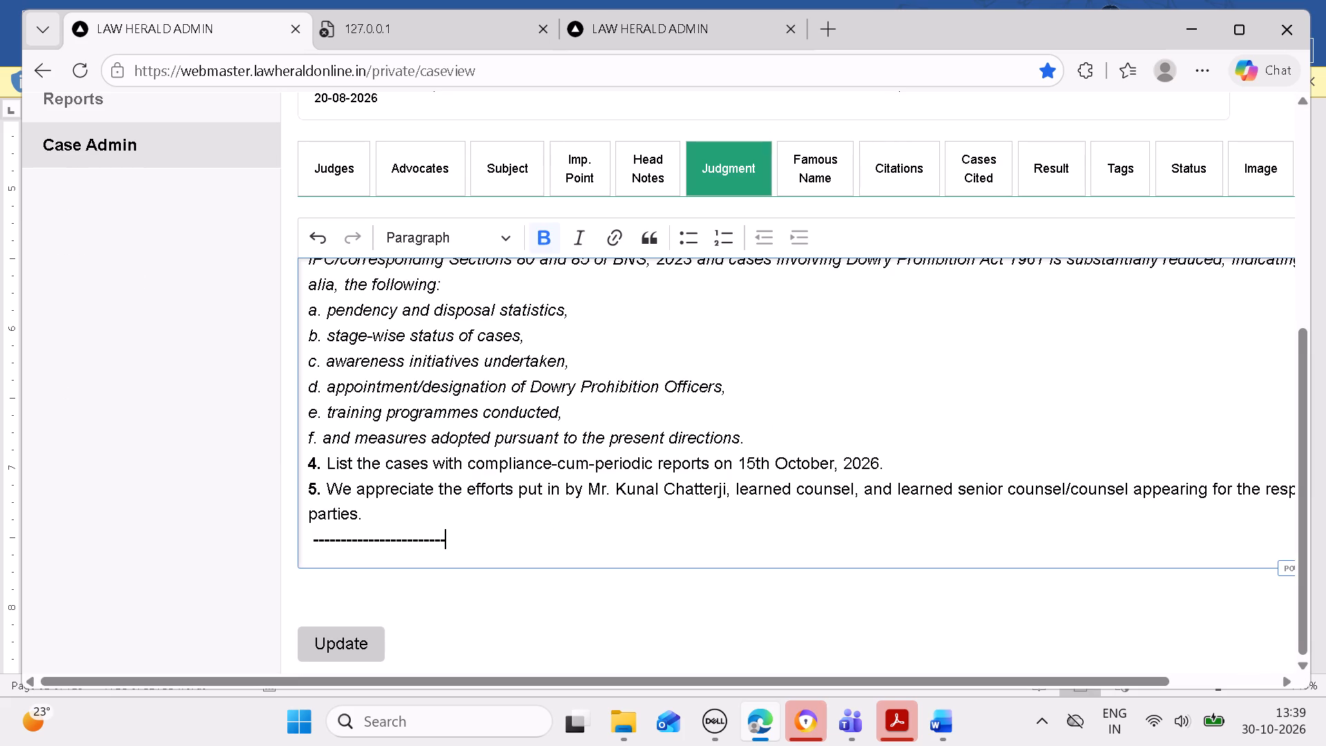
key(minus)
Remove the bold formatting from the dashed line at the end of the judgment text.
drag(515, 544, 279, 577)
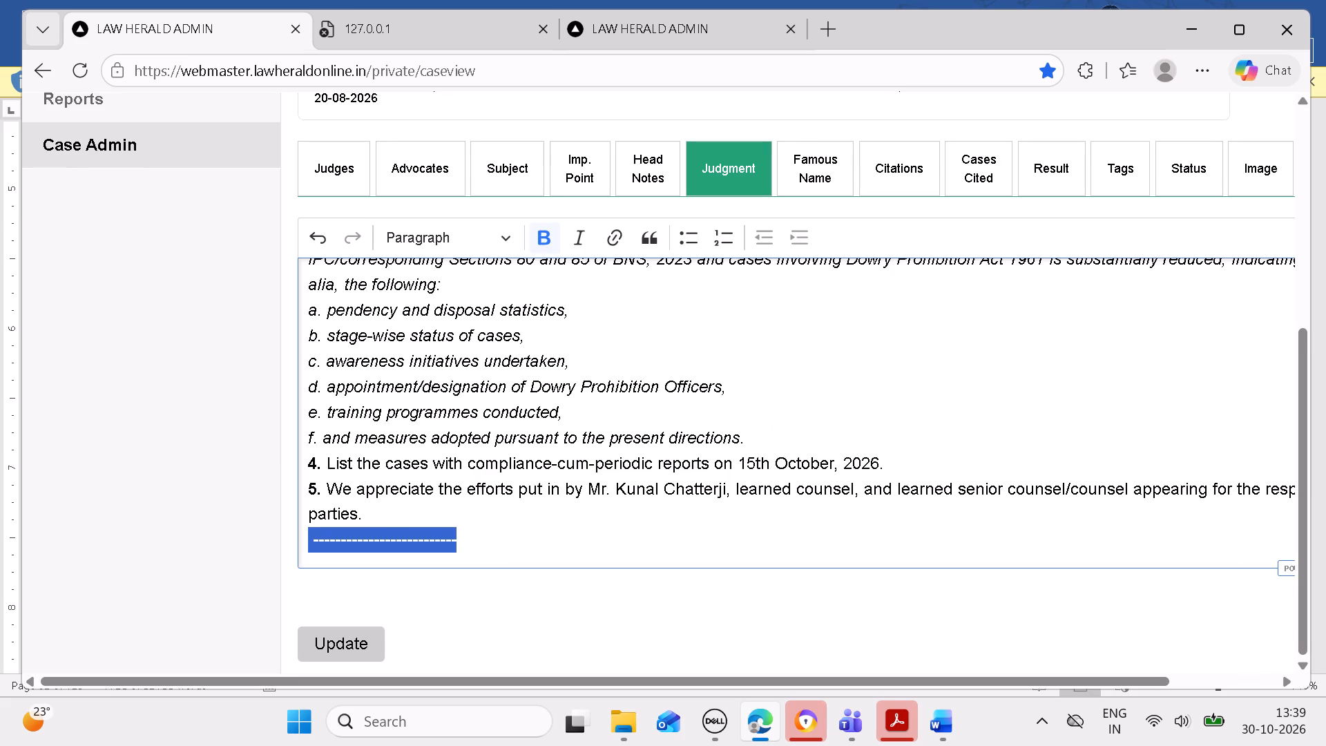
key(ctrl+b)
click(508, 534)
click(516, 542)
click(535, 536)
click(554, 528)
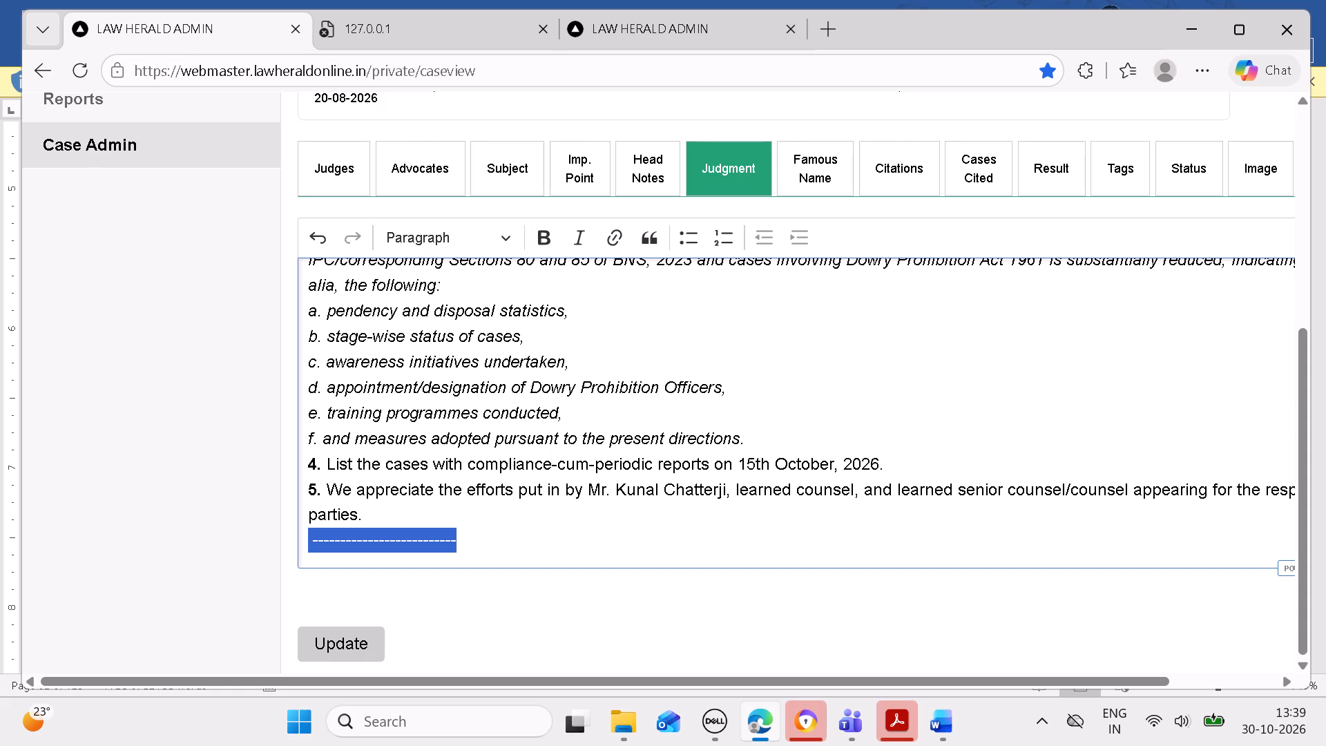
Check the start and end of the pasted judgment text and update the case's Judgment.
double_click(939, 385)
scroll(682, 479, up, 4)
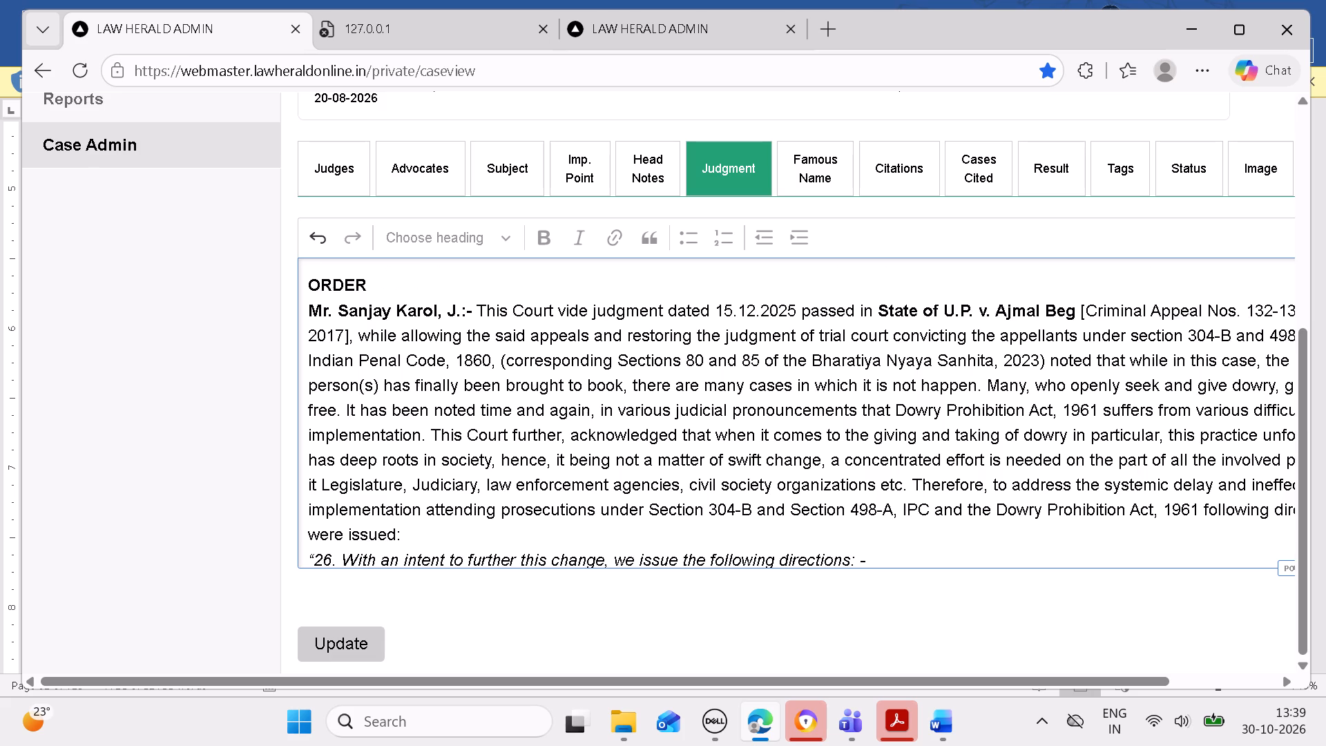
scroll(679, 482, down, 6)
click(356, 649)
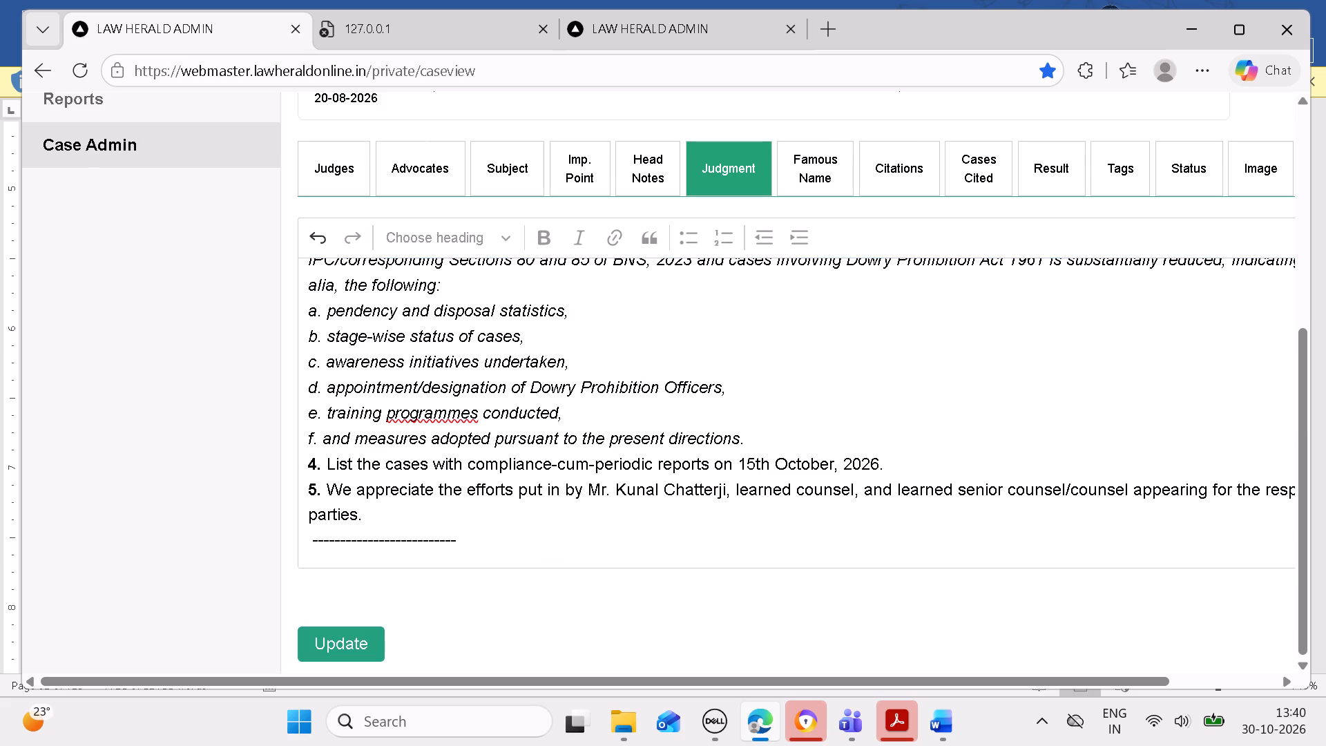
click(861, 216)
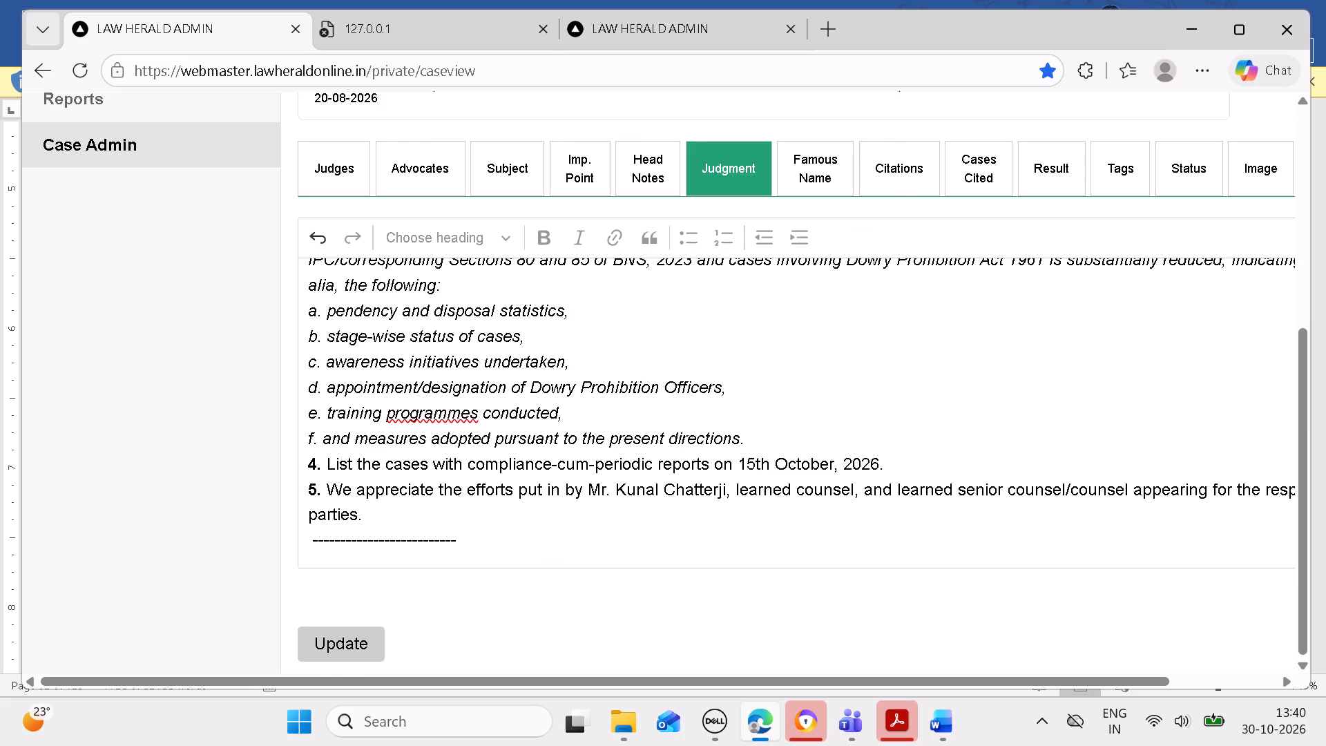
Review the case's attached citation, subject, important point and headnote entries before publishing.
scroll(840, 457, up, 4)
scroll(844, 515, up, 4)
click(670, 545)
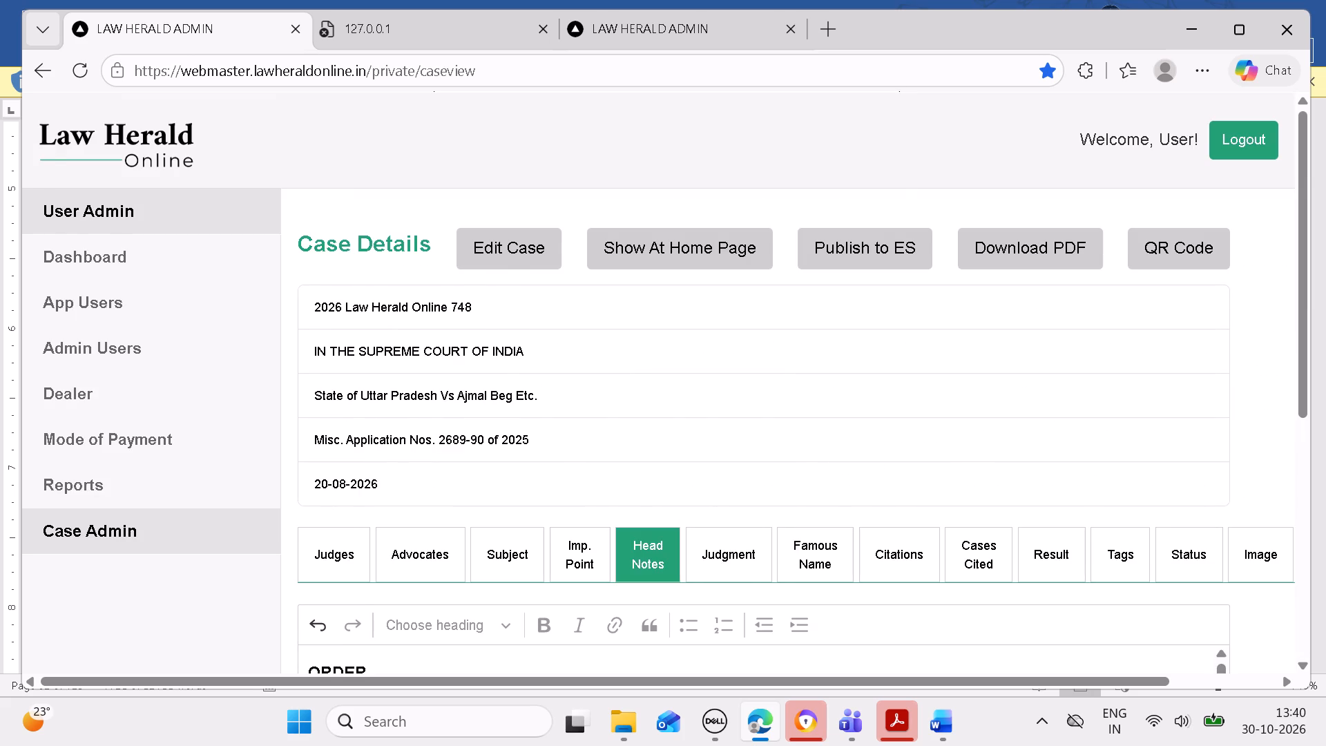
scroll(762, 526, down, 4)
click(893, 448)
scroll(892, 436, down, 5)
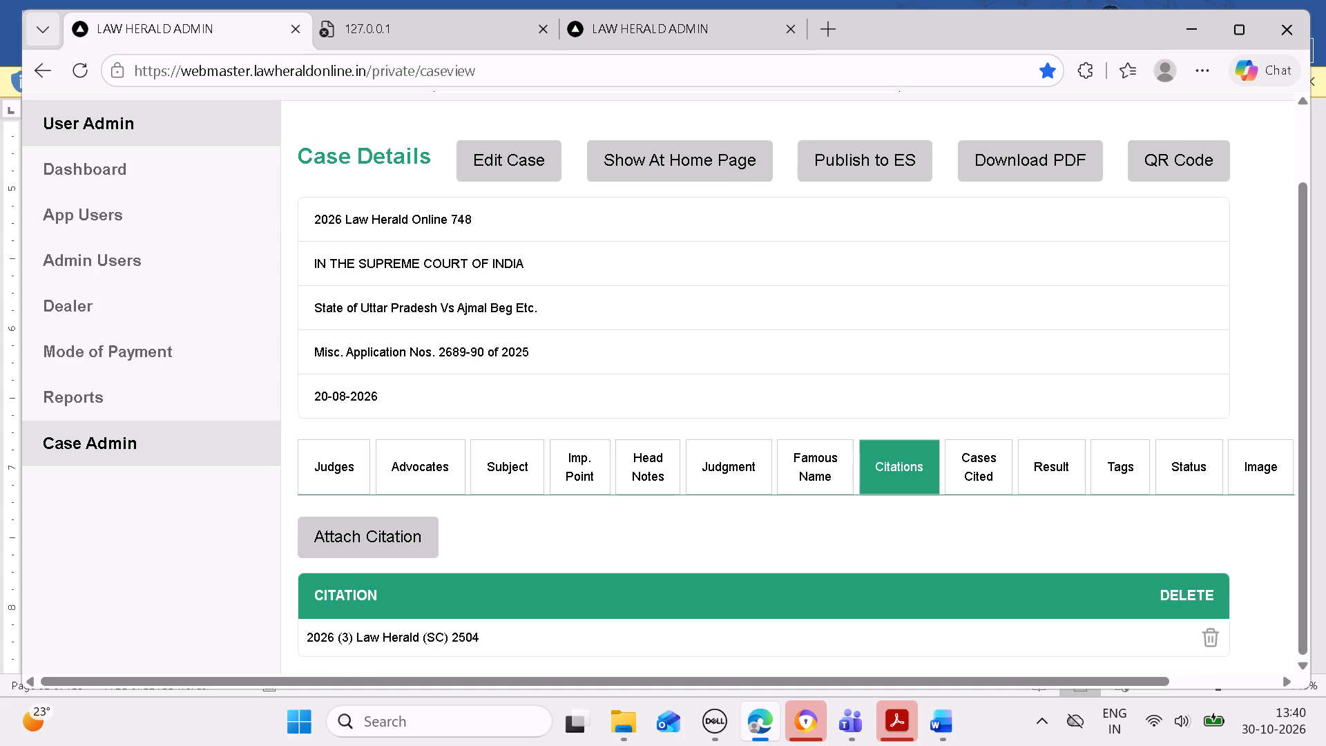
click(515, 463)
scroll(539, 406, down, 4)
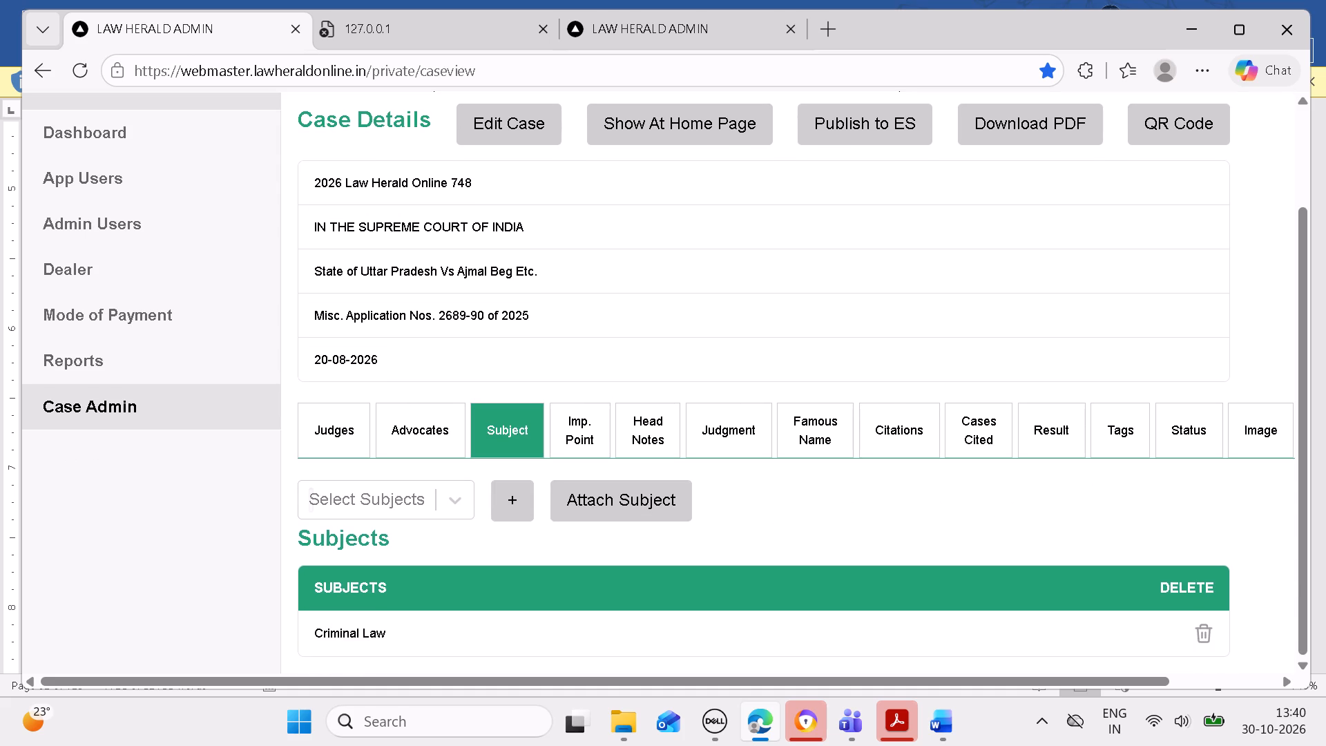
click(546, 425)
click(602, 447)
click(629, 450)
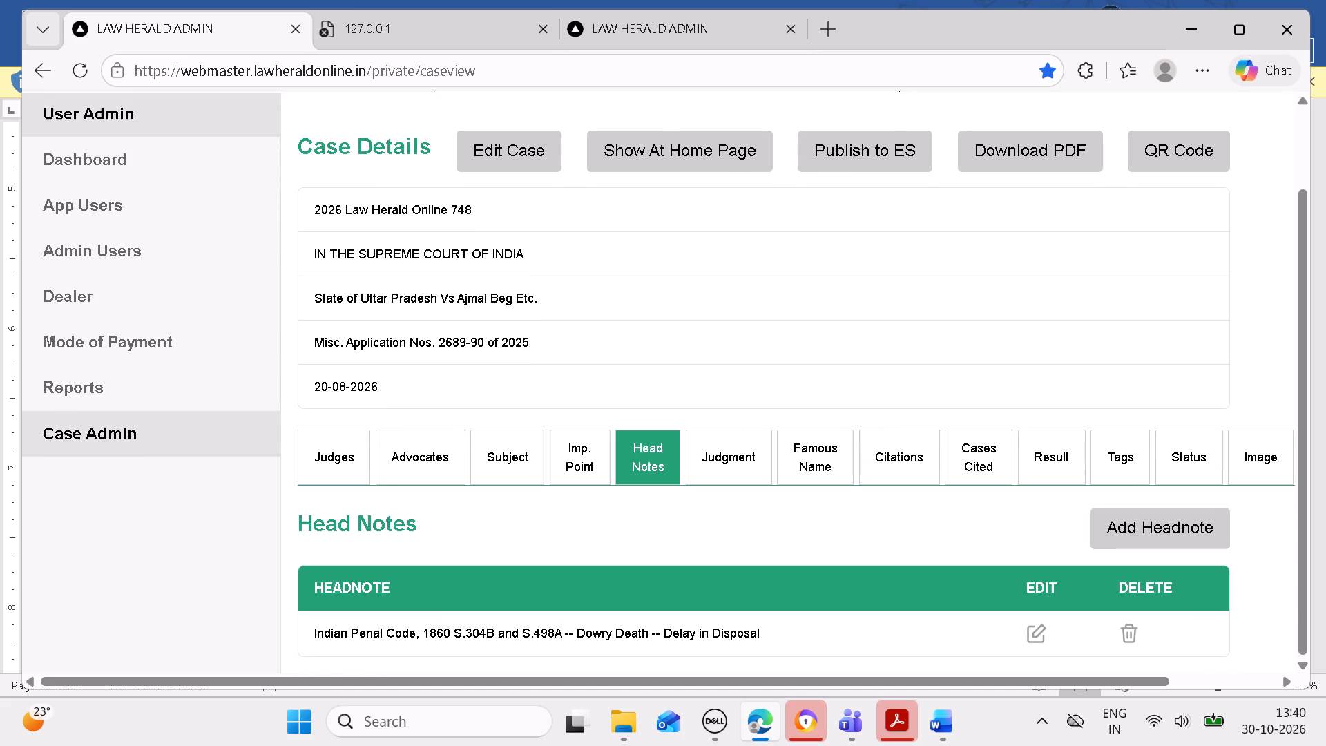
scroll(655, 433, down, 4)
Publish the 2026 Law Herald Online 748 case to ES.
click(903, 159)
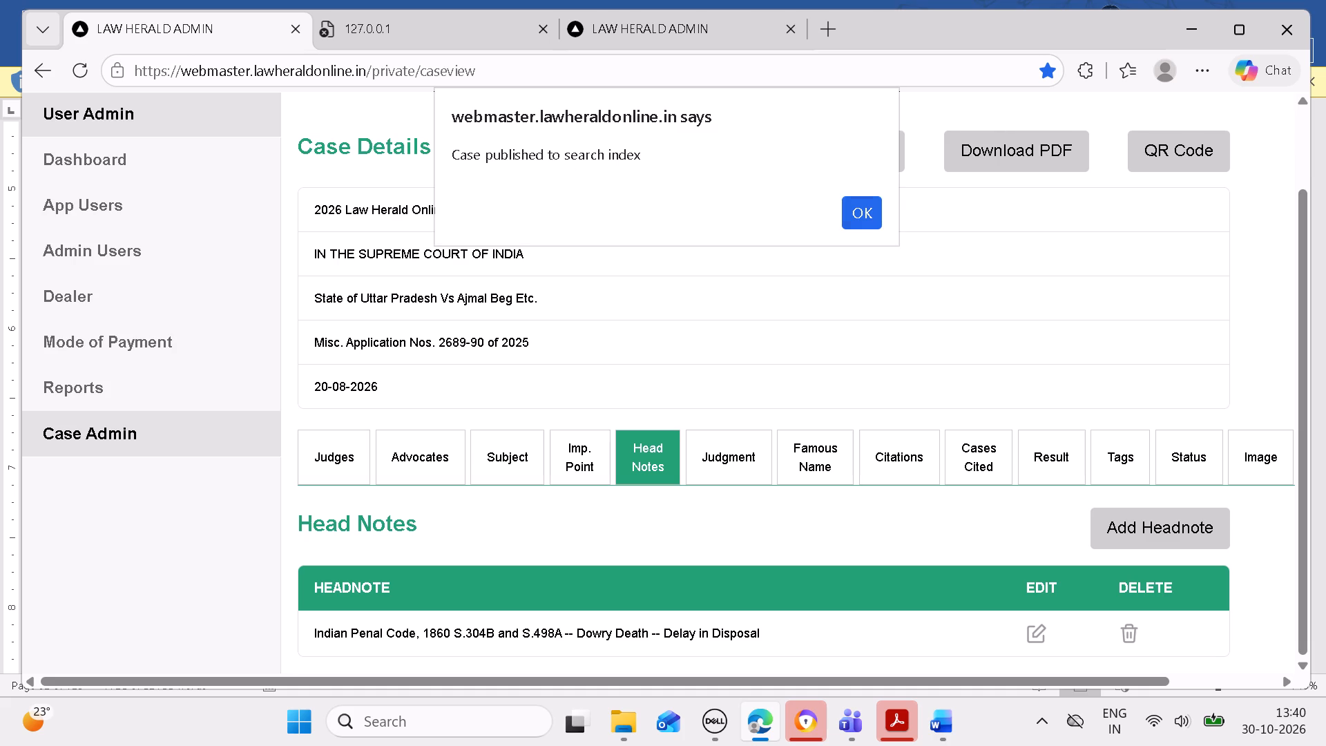
click(863, 221)
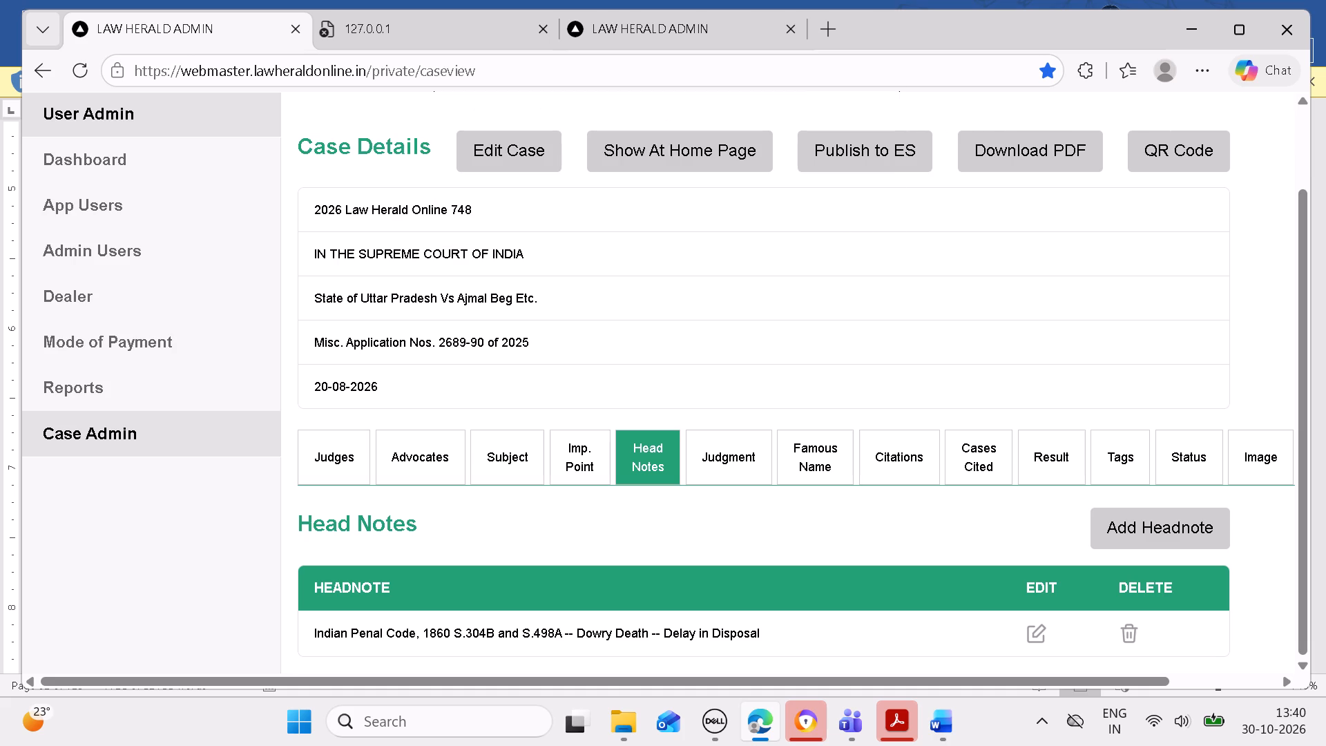
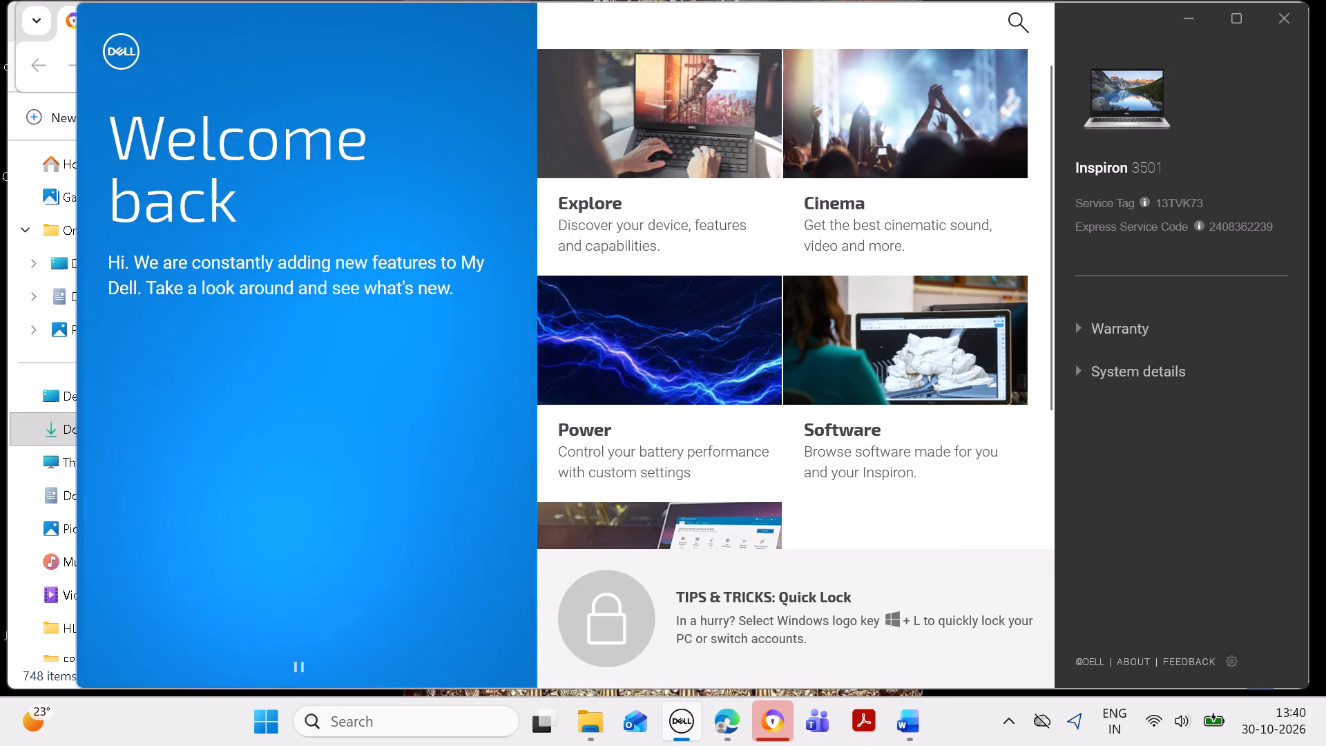
Close the My Dell, Downloads folder and Avast Secure Browser windows to clear the desktop.
click(1282, 21)
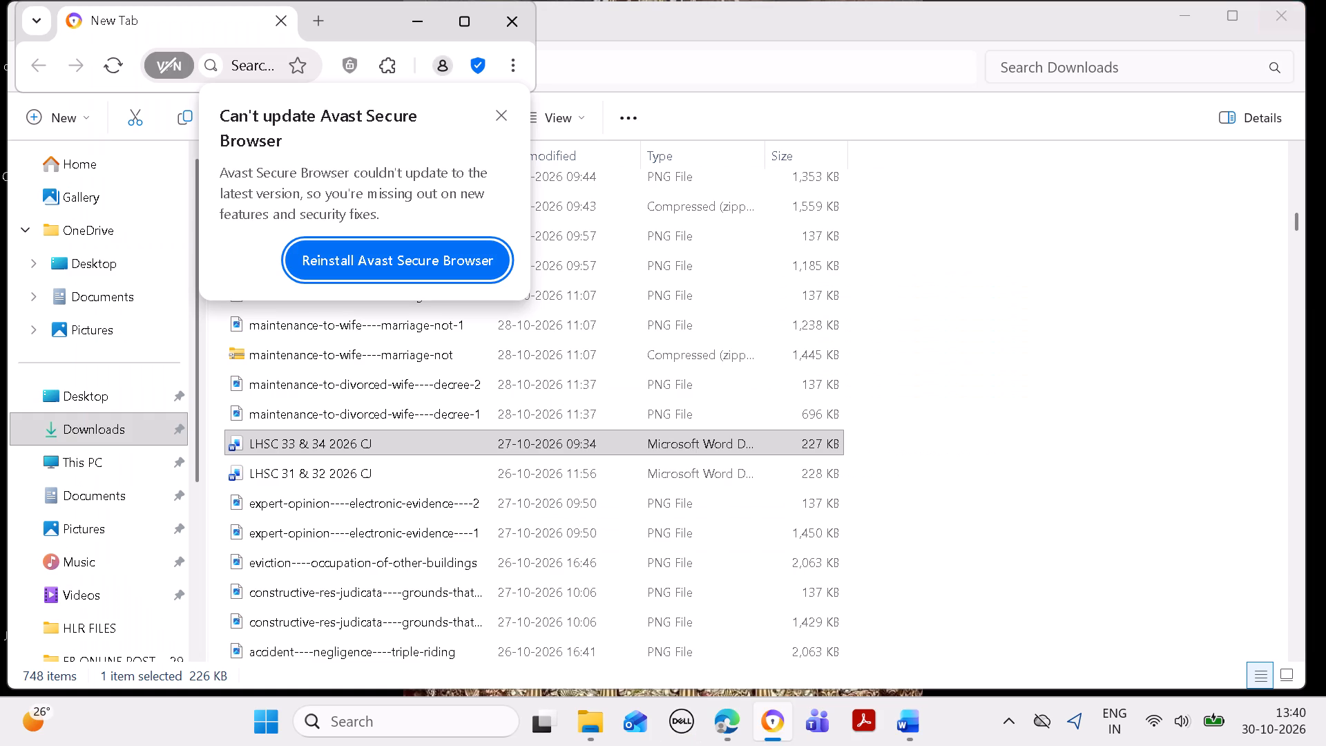
click(1269, 27)
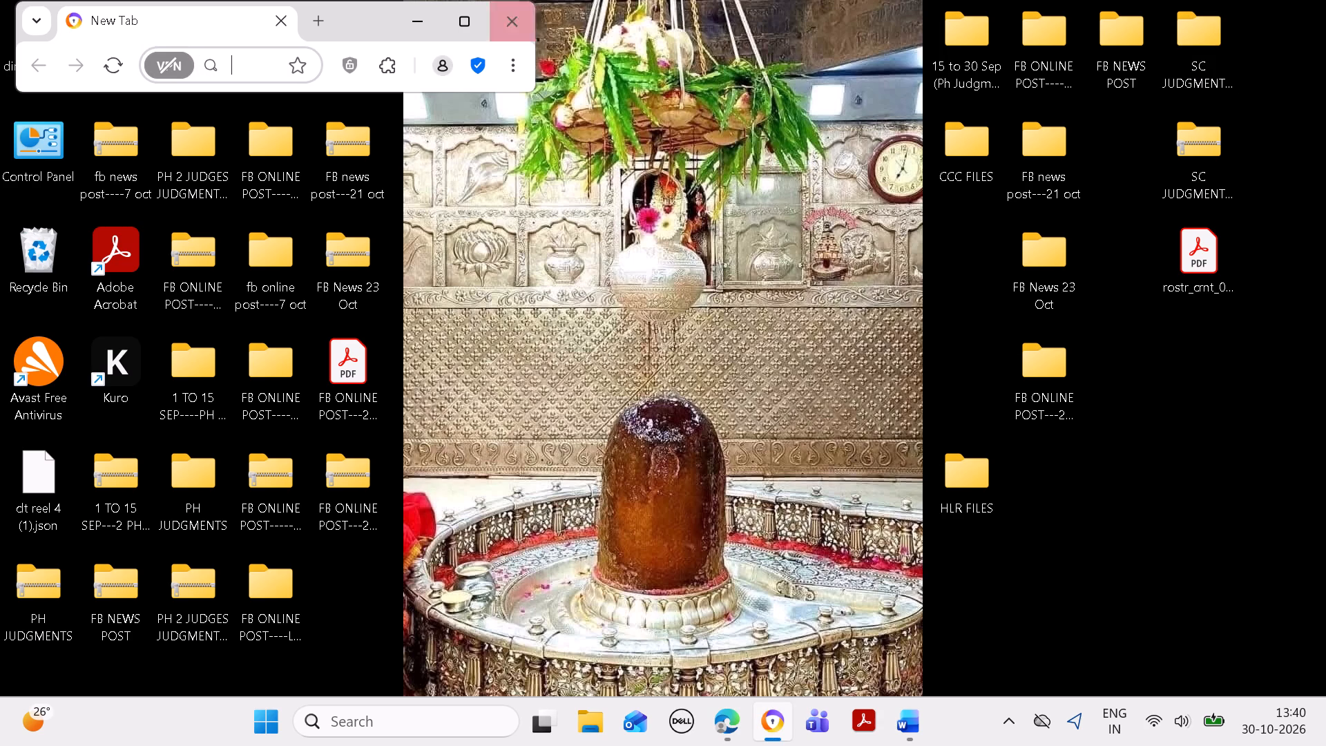
click(512, 24)
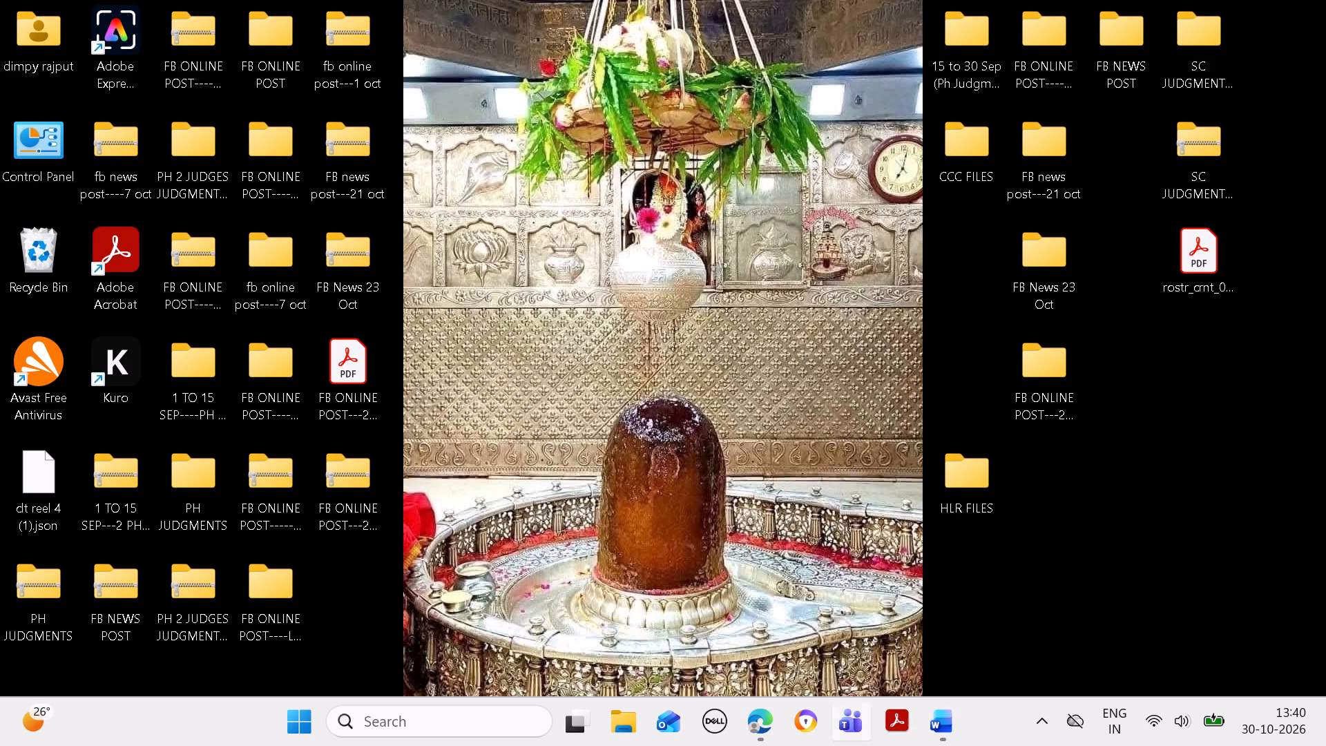
Bring up Microsoft Edge with the Law Herald admin pages and close it together with all its tabs.
click(771, 721)
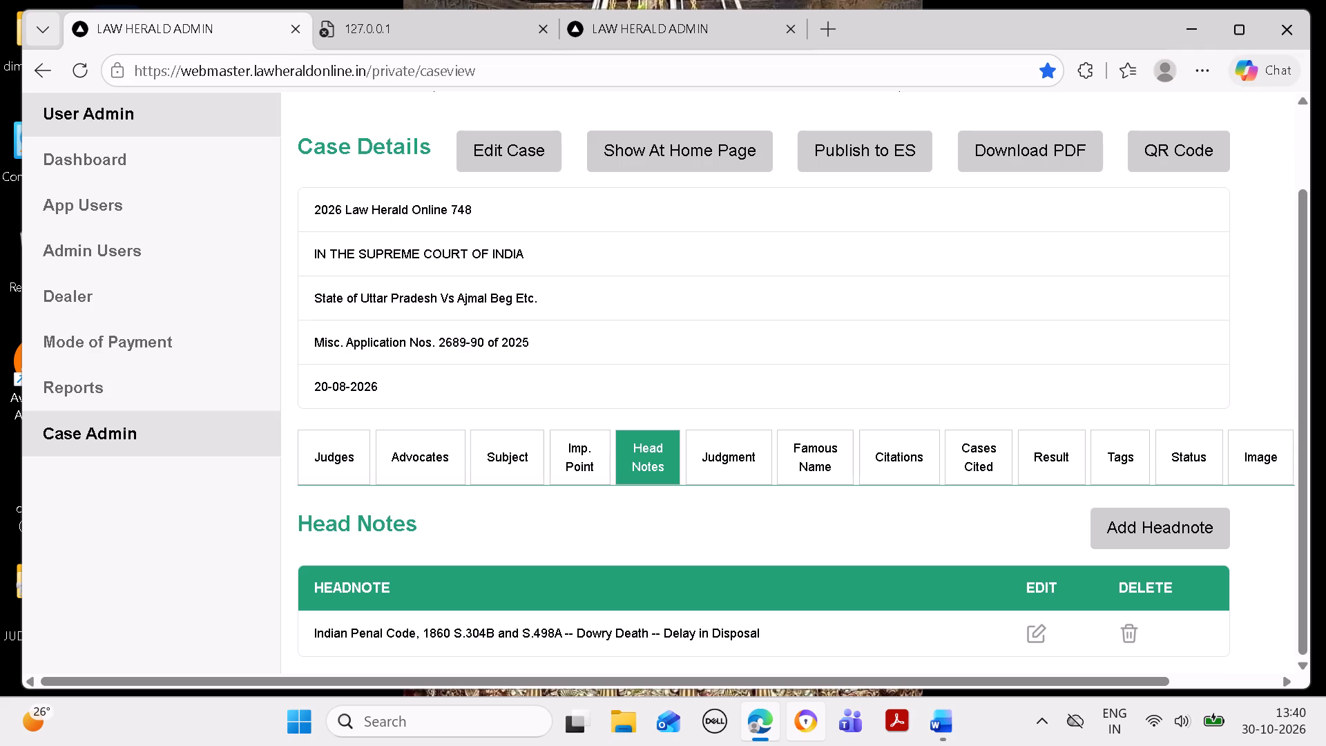
click(1285, 38)
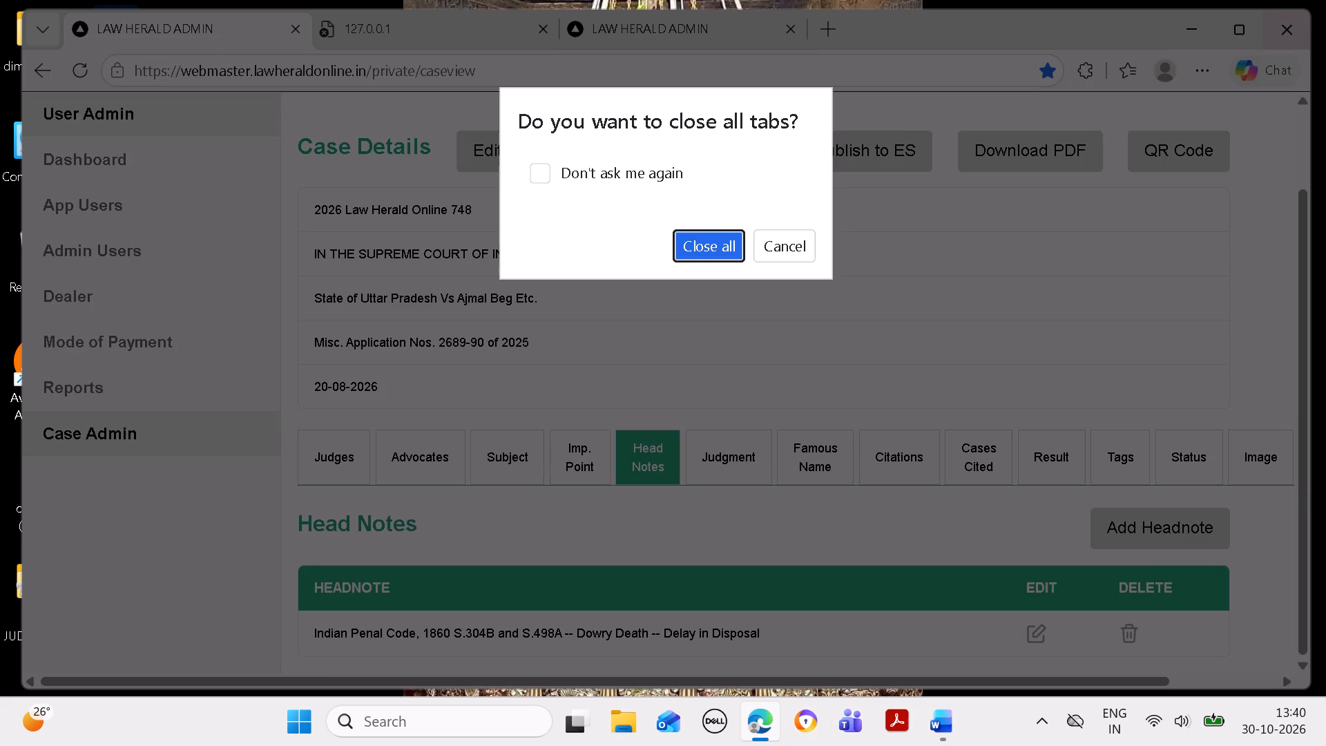
click(799, 250)
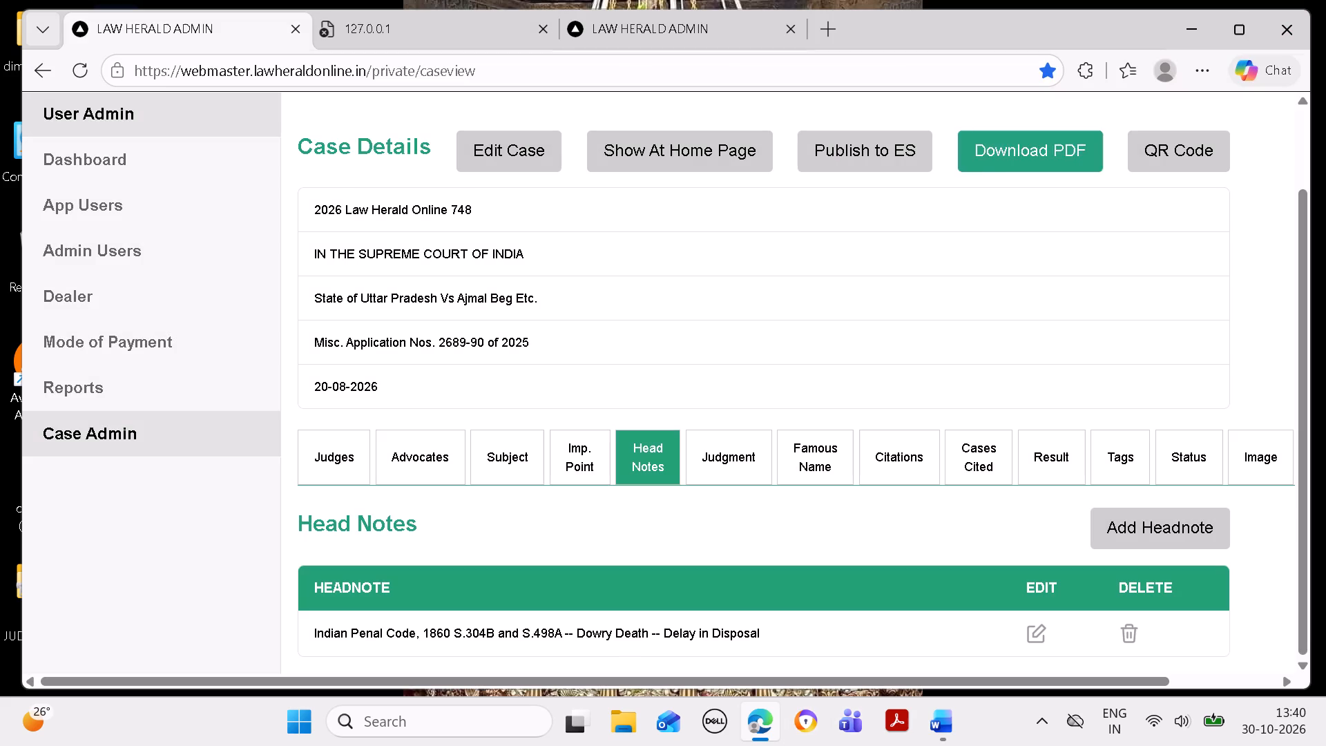
click(1287, 39)
click(713, 249)
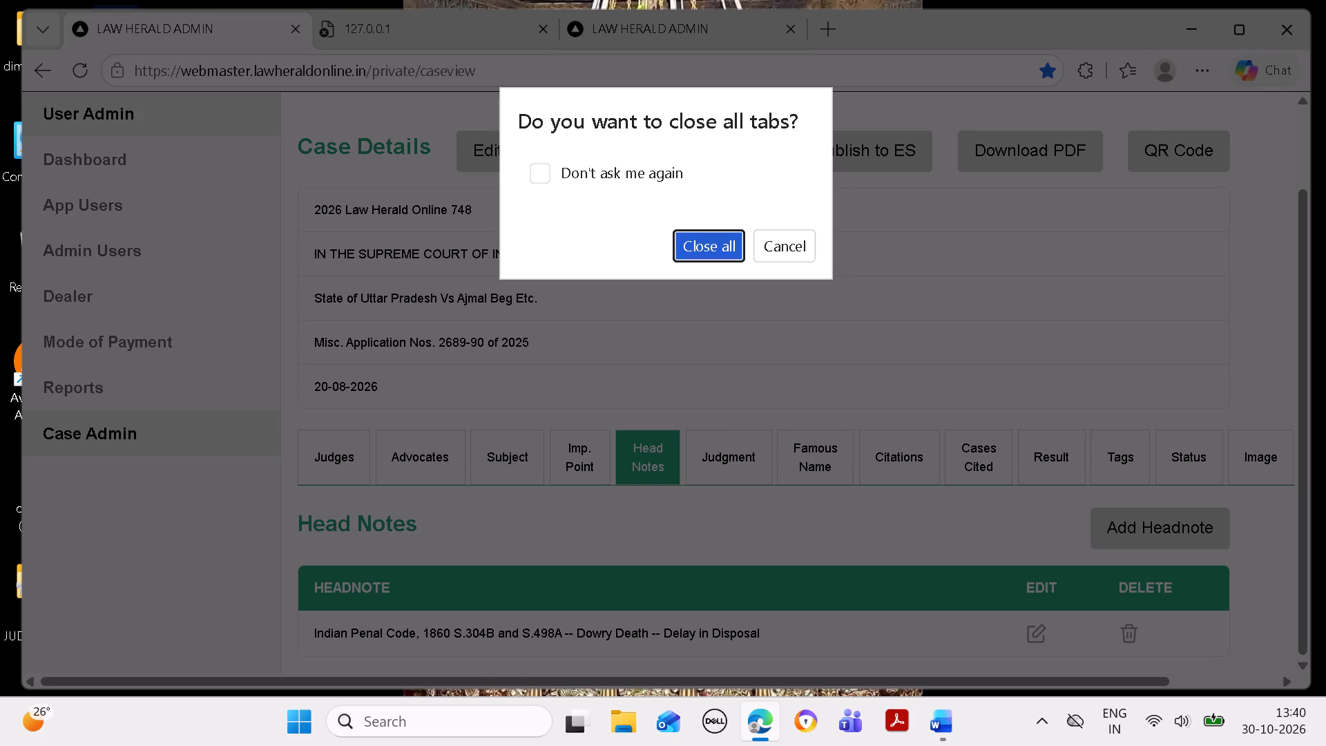
Look through the PDF and image files in the HLR FILES desktop folder, and minimize its window.
scroll(844, 350, down, 4)
double_click(966, 461)
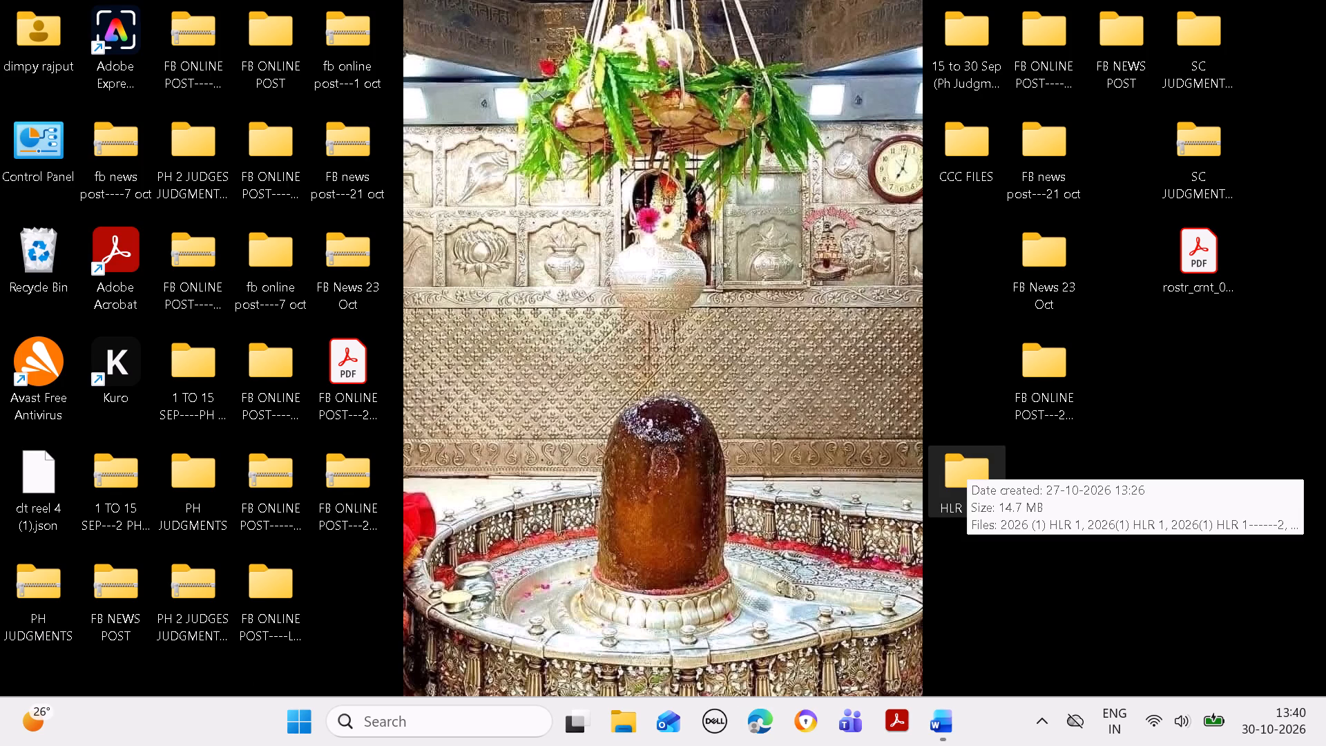
double_click(959, 466)
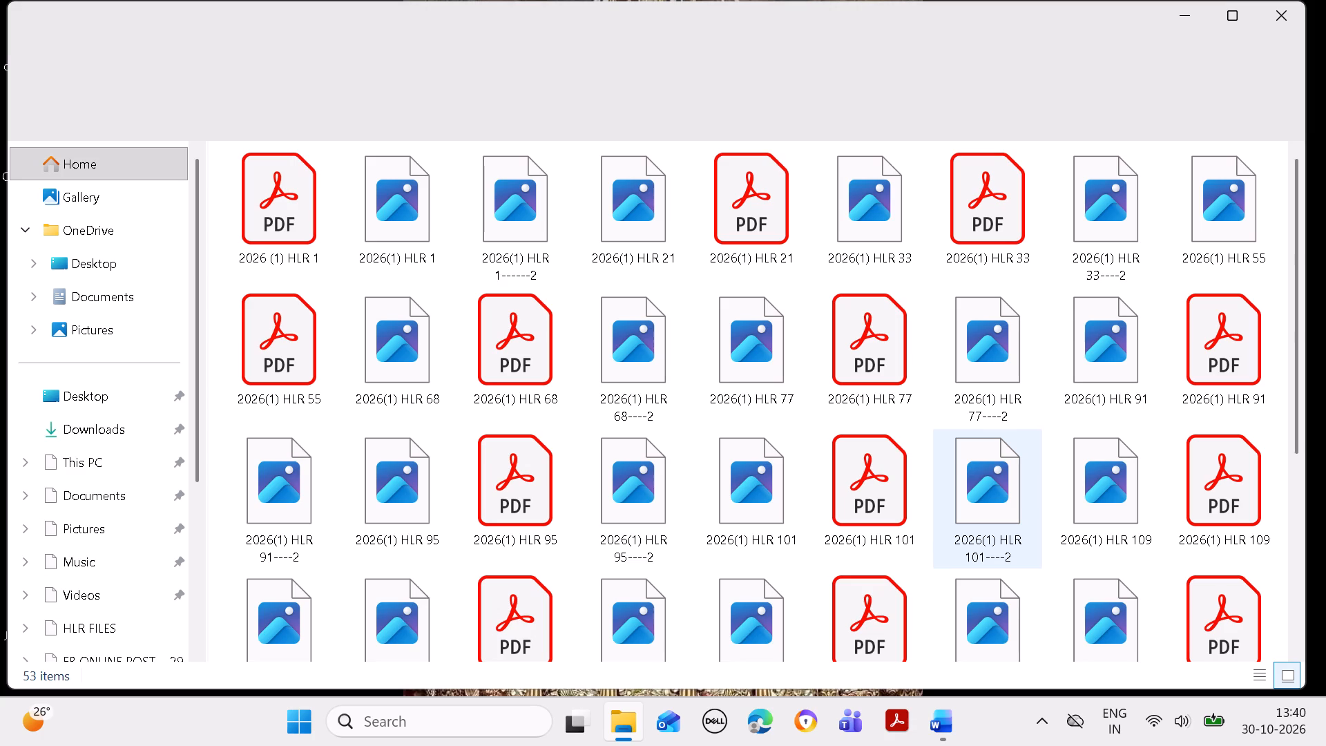
scroll(892, 409, down, 7)
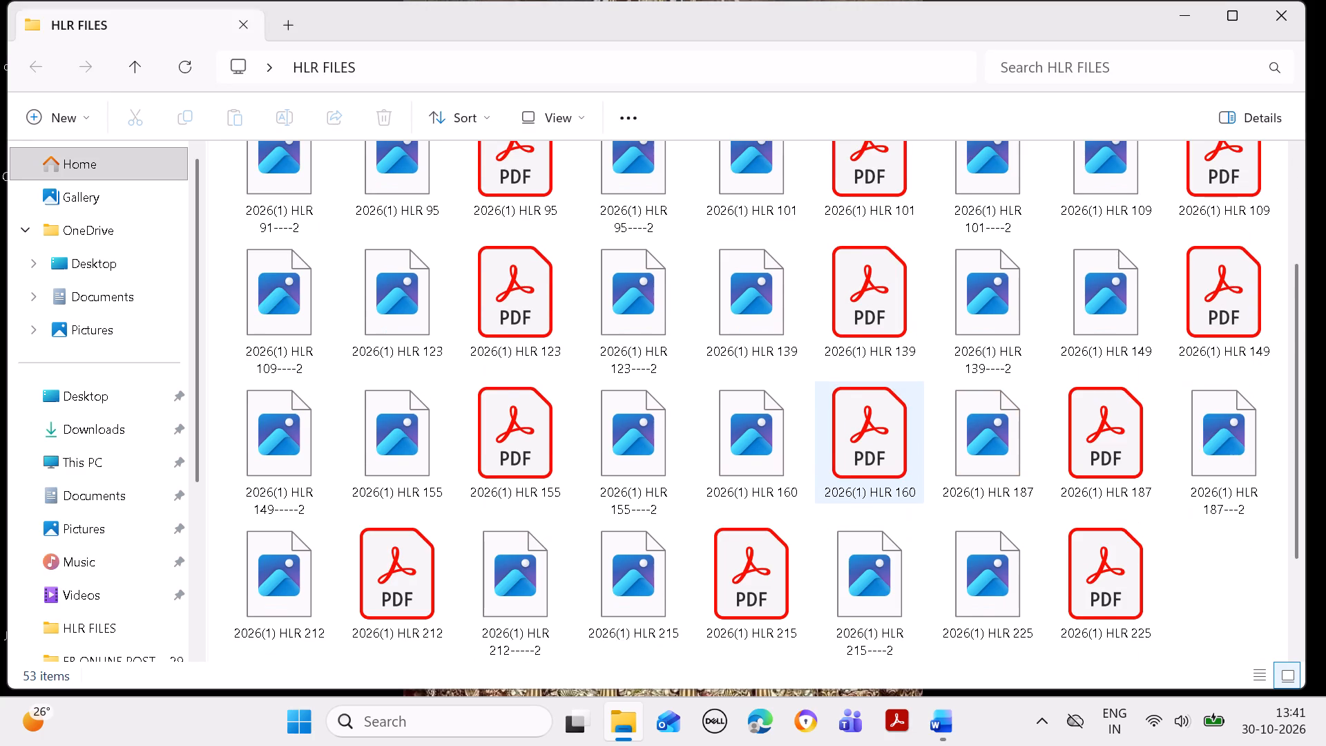
scroll(893, 412, down, 6)
click(1183, 20)
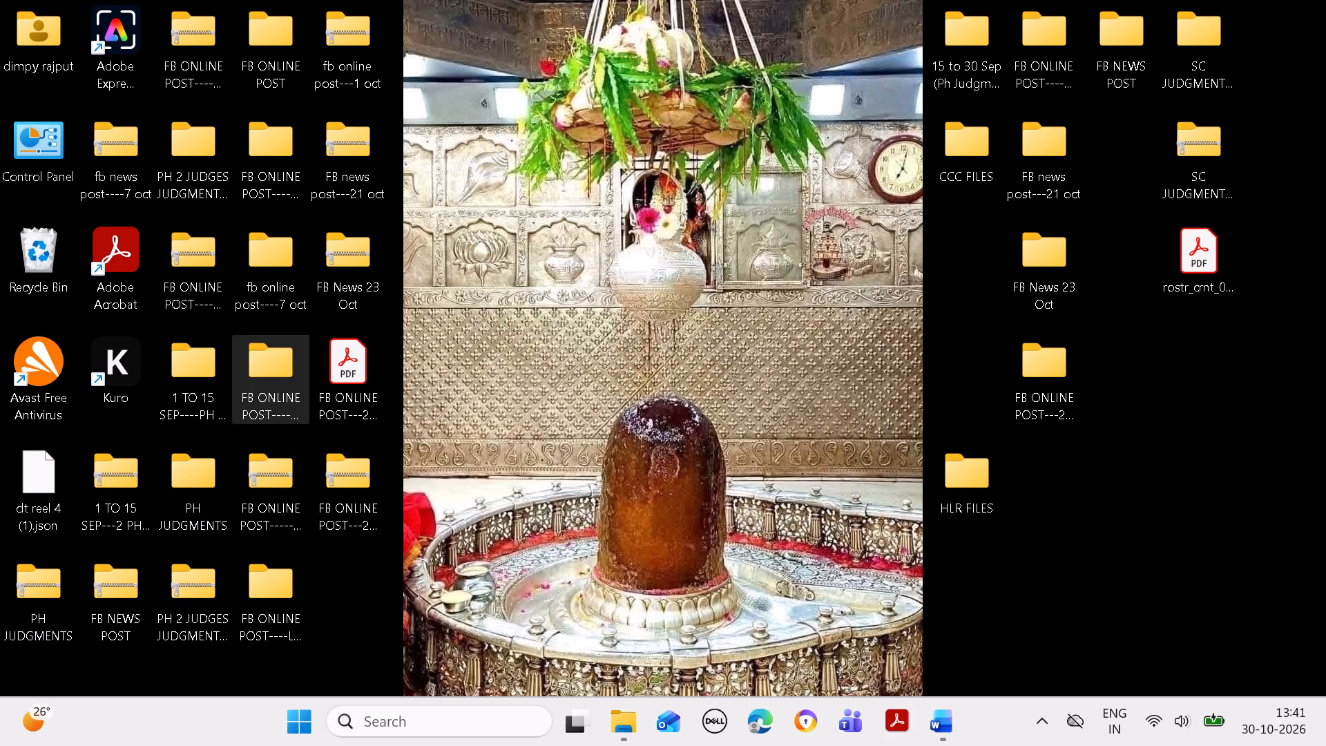
Launch the Kuro application from its desktop shortcut.
click(103, 375)
click(97, 372)
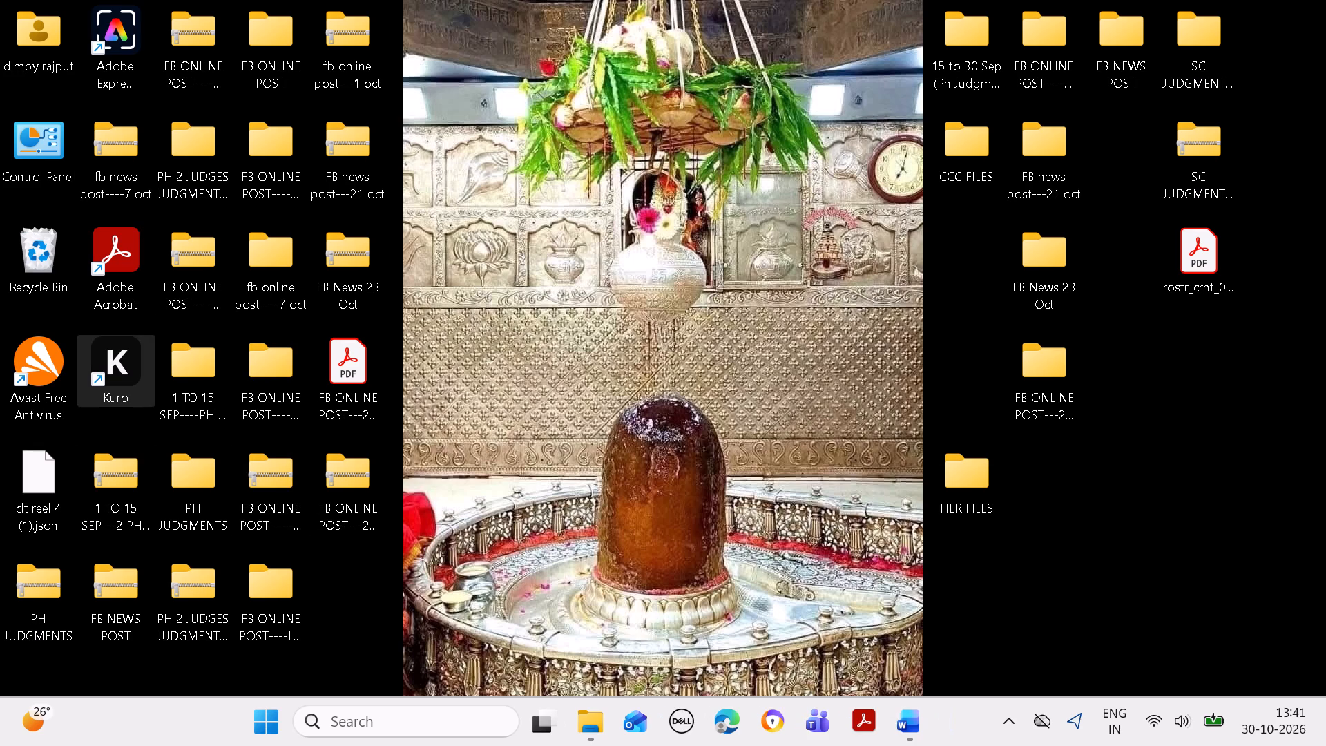
double_click(108, 372)
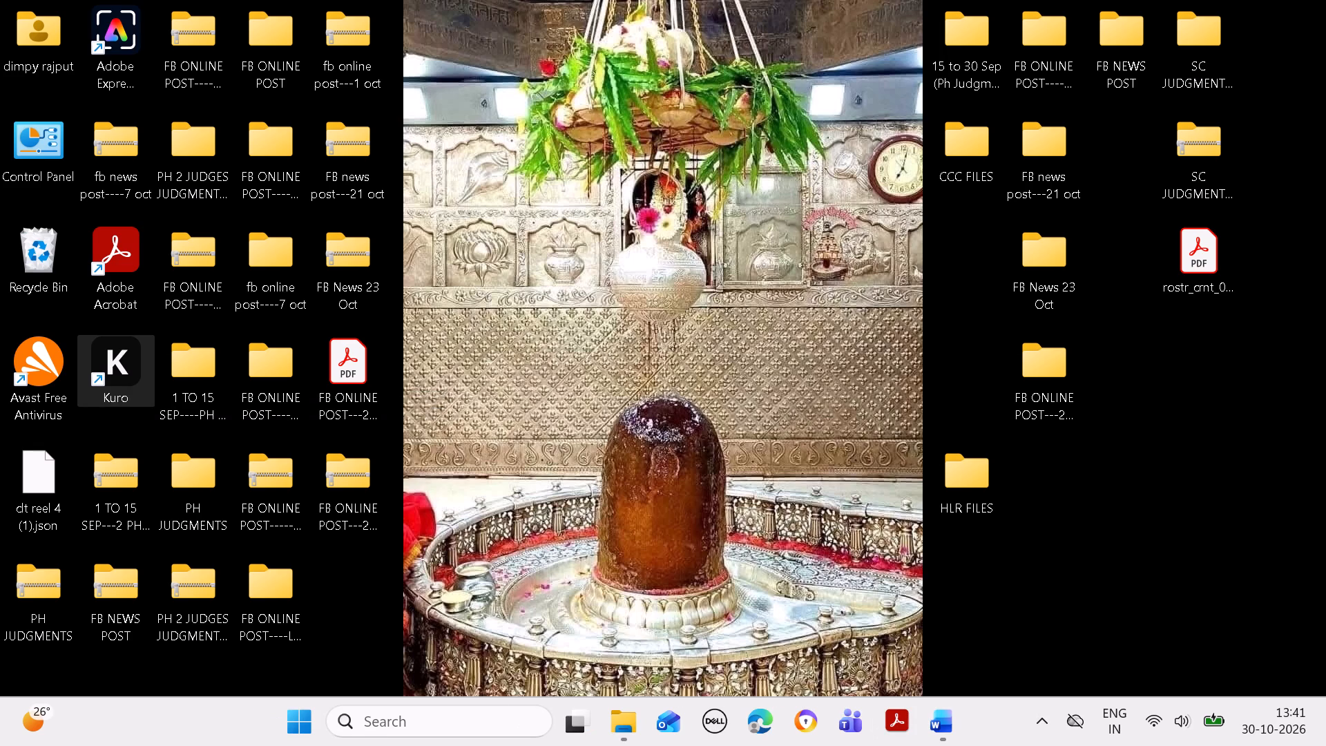
double_click(107, 370)
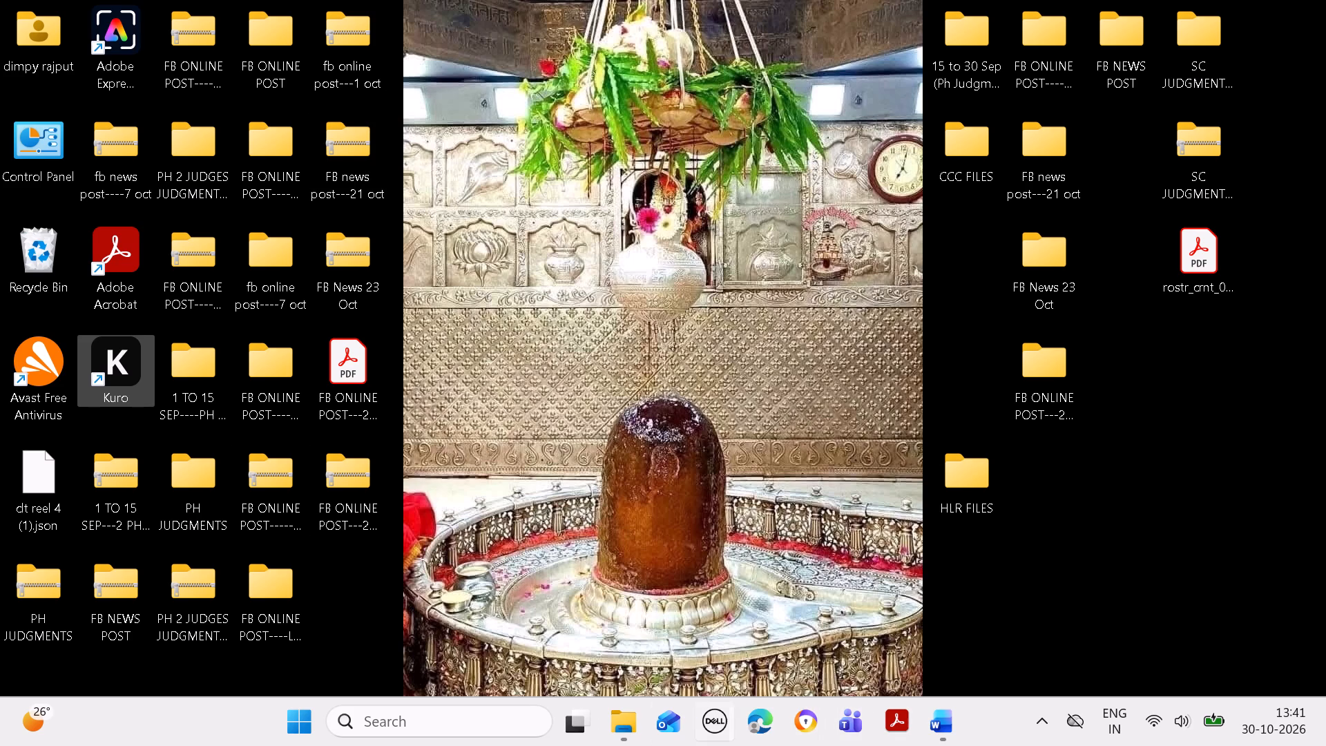
triple_click(116, 361)
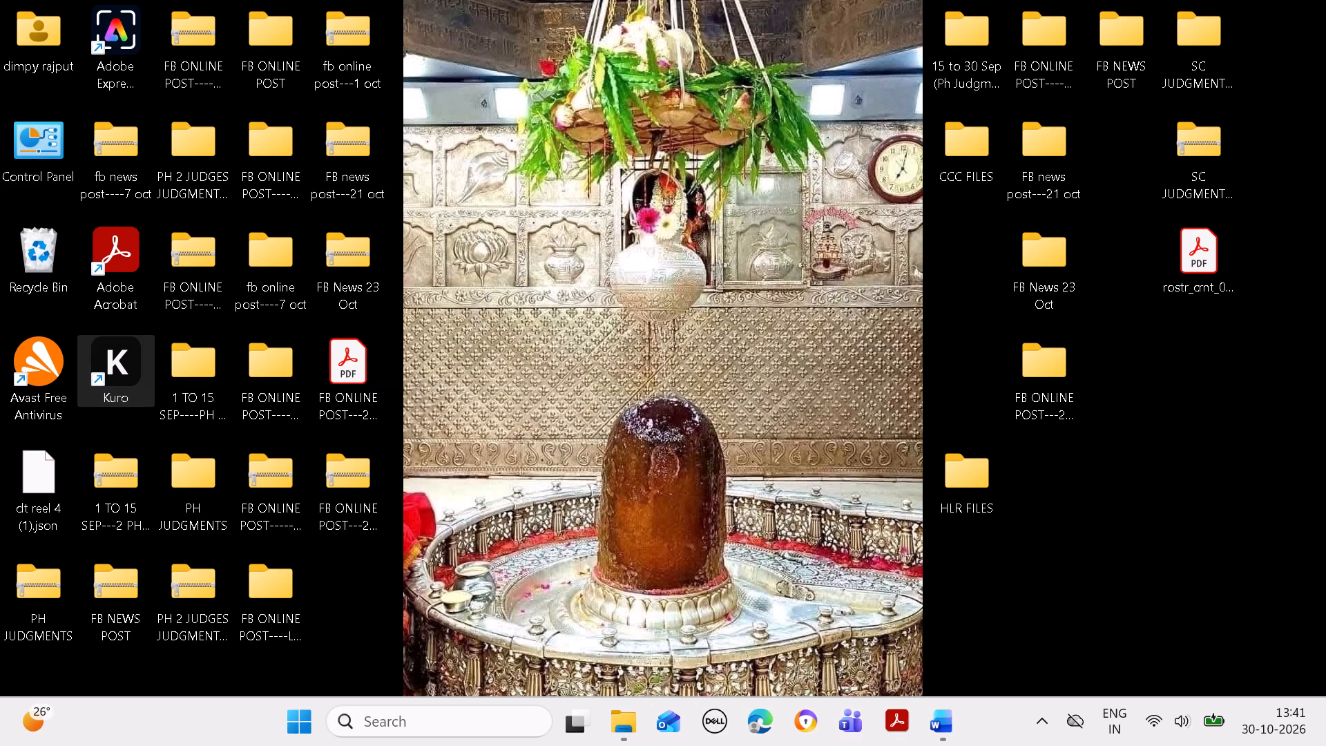